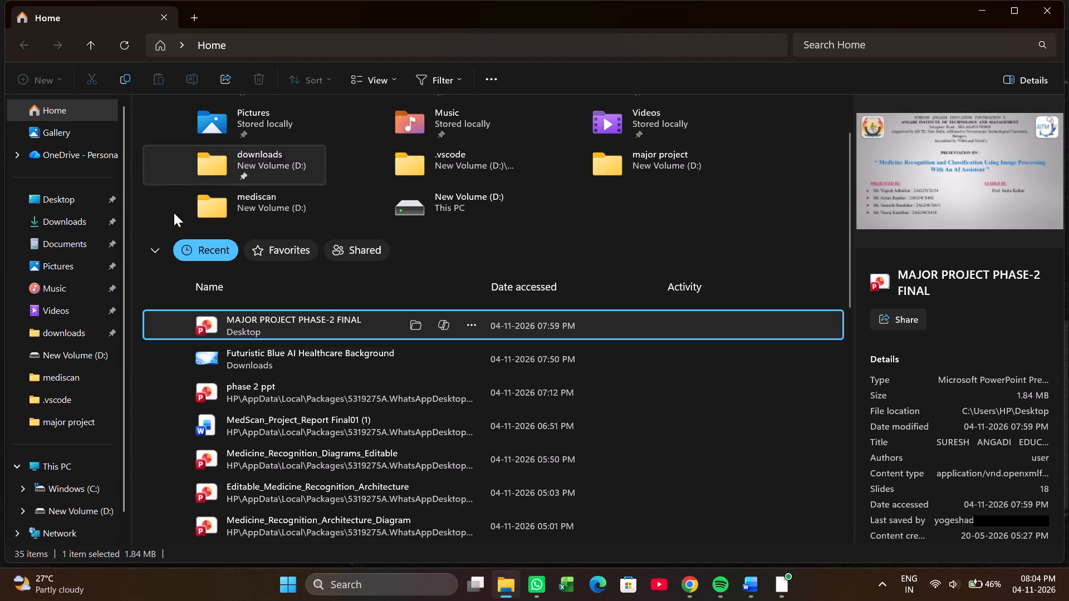
Open the recent report MedScan_Project_Report Final01 (1) and look over its Chapter 1 pages.
double_click(249, 425)
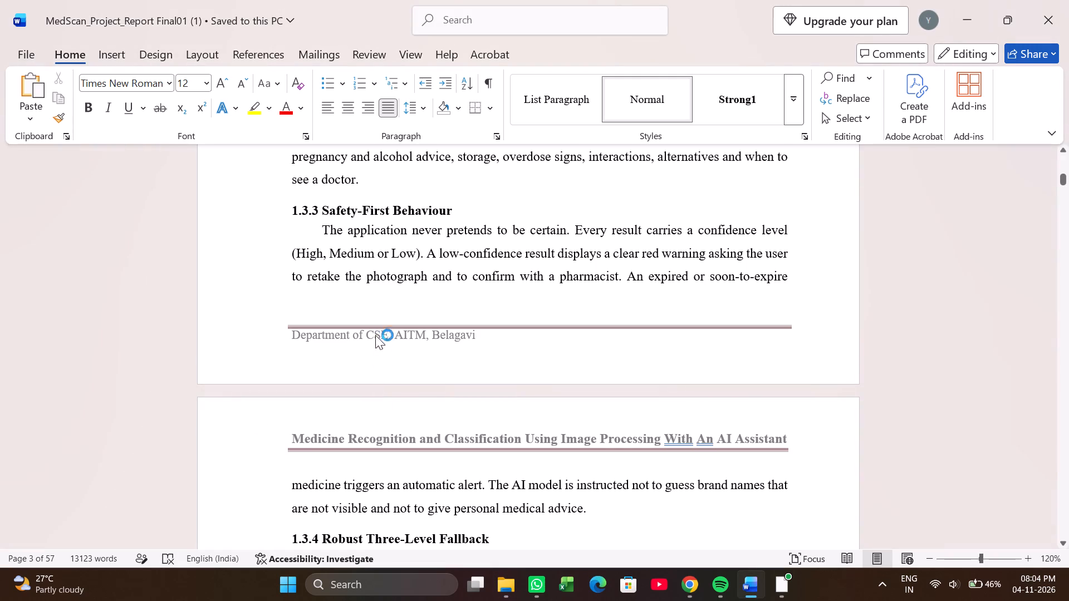
scroll(375, 293, up, 18)
scroll(369, 301, down, 1)
scroll(369, 301, up, 16)
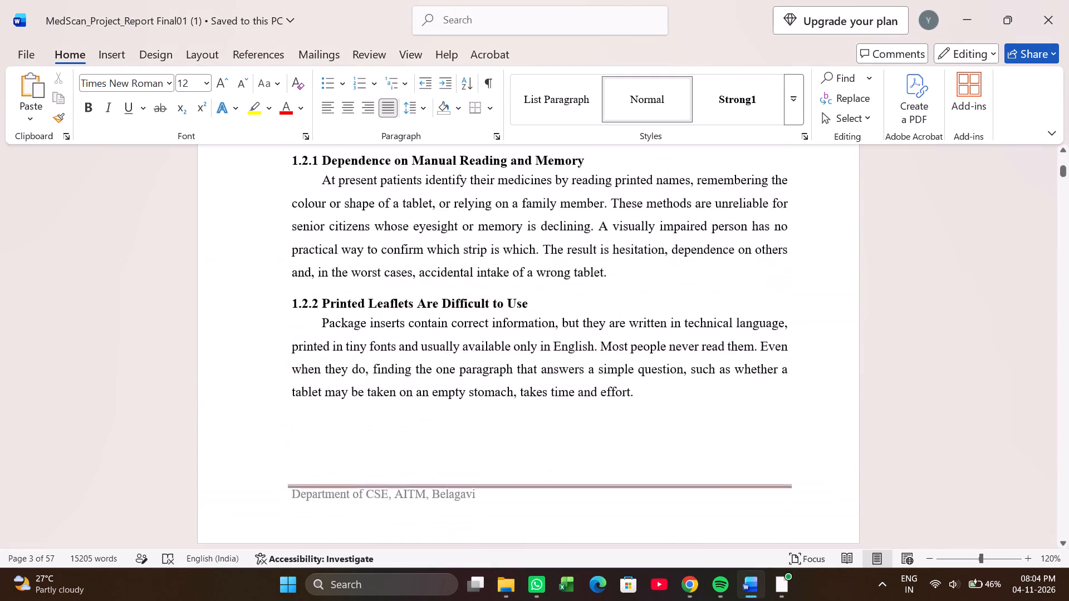
scroll(372, 297, up, 10)
ctrl+scroll(378, 282, down, 4)
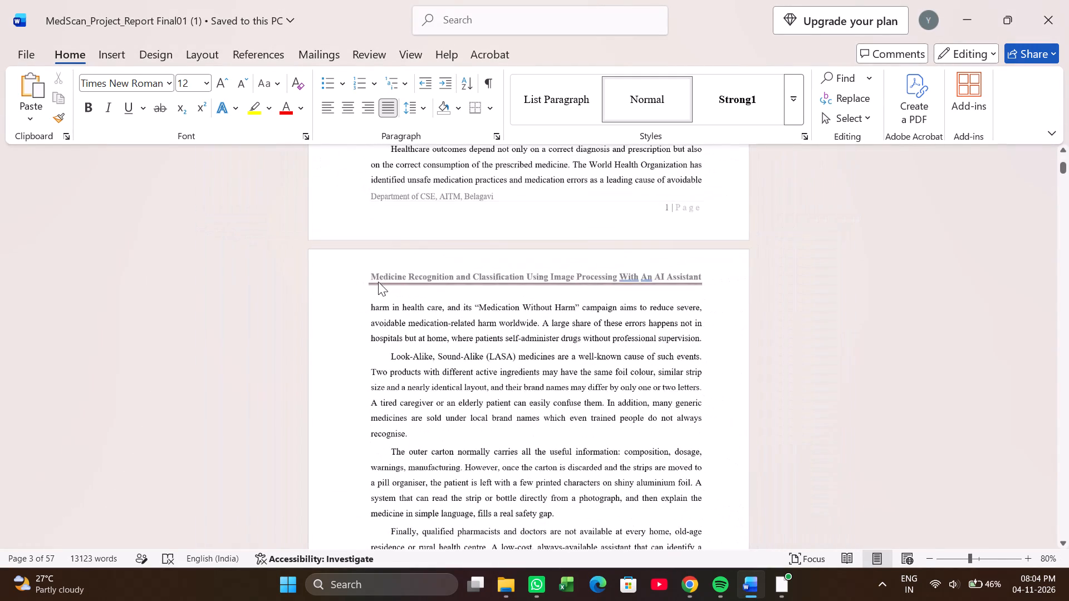
scroll(390, 282, up, 4)
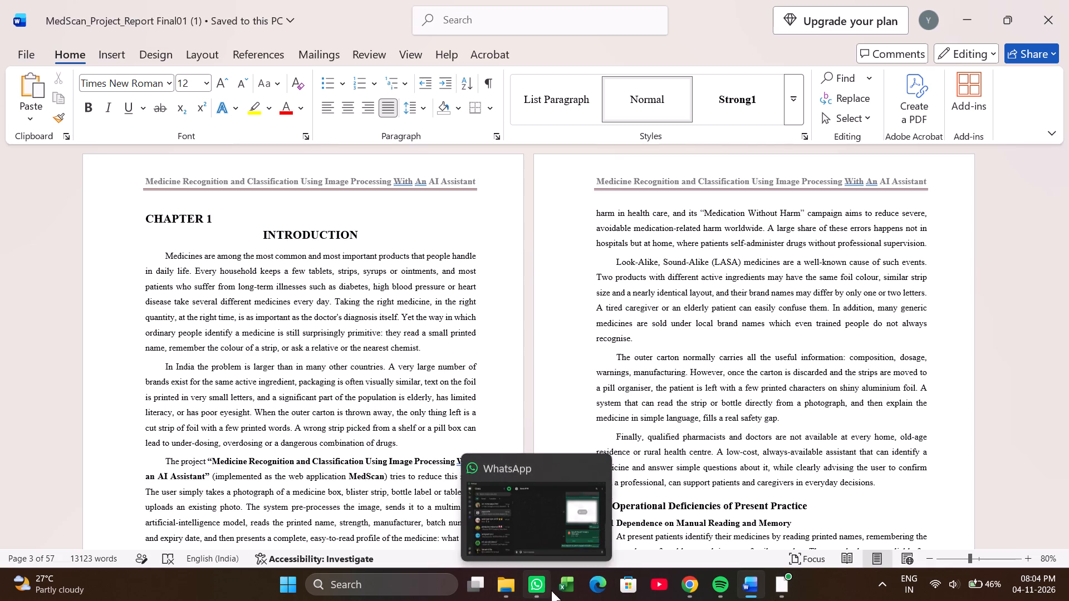
Switch to File Explorer and open the Report cover page final document from the major project folder.
click(519, 591)
scroll(277, 206, up, 1)
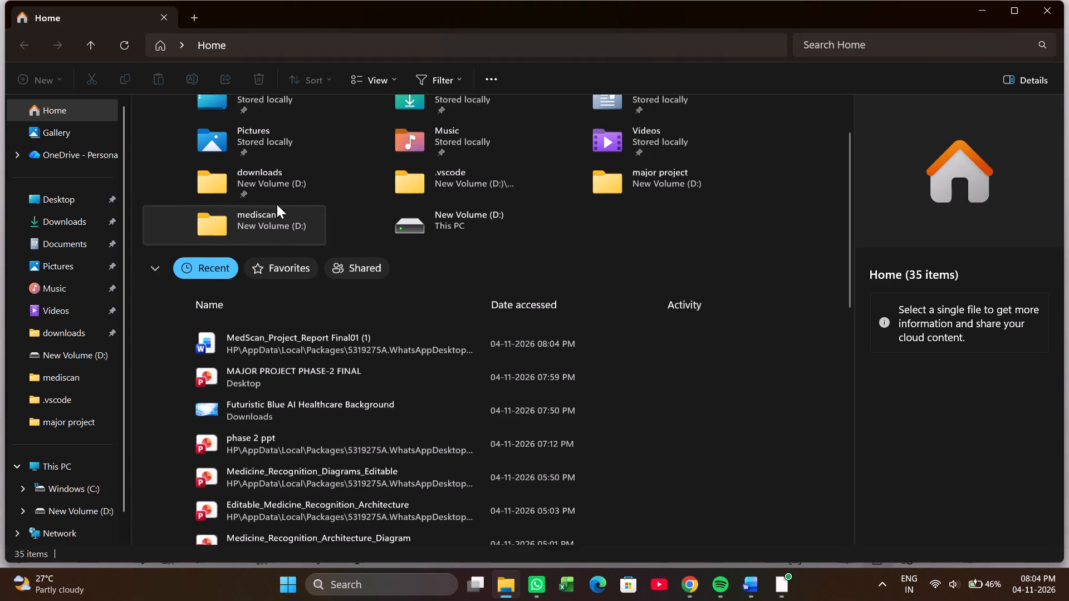
scroll(277, 204, up, 5)
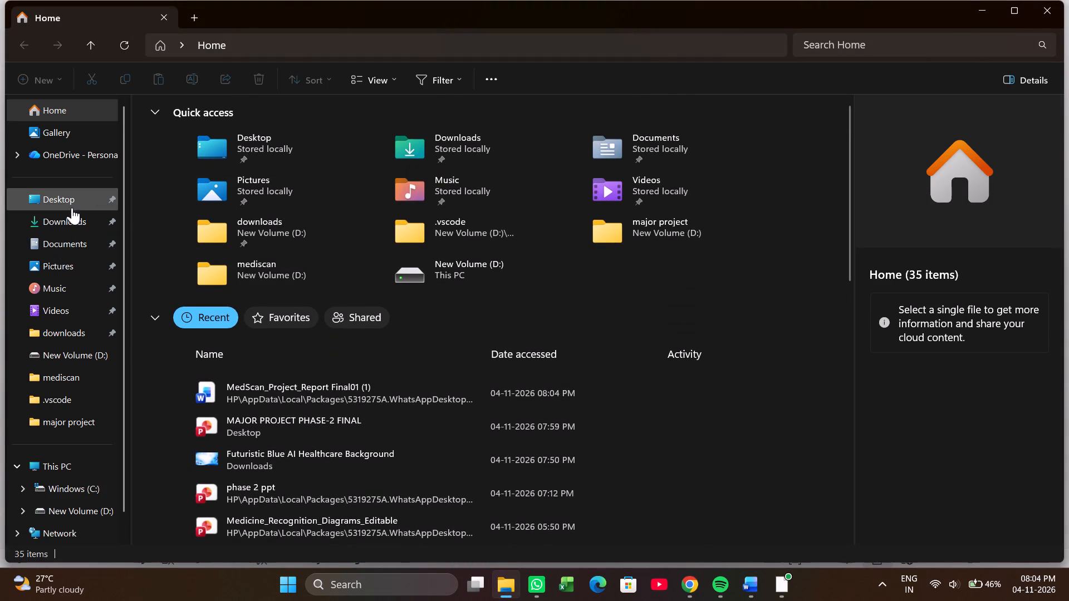
click(73, 204)
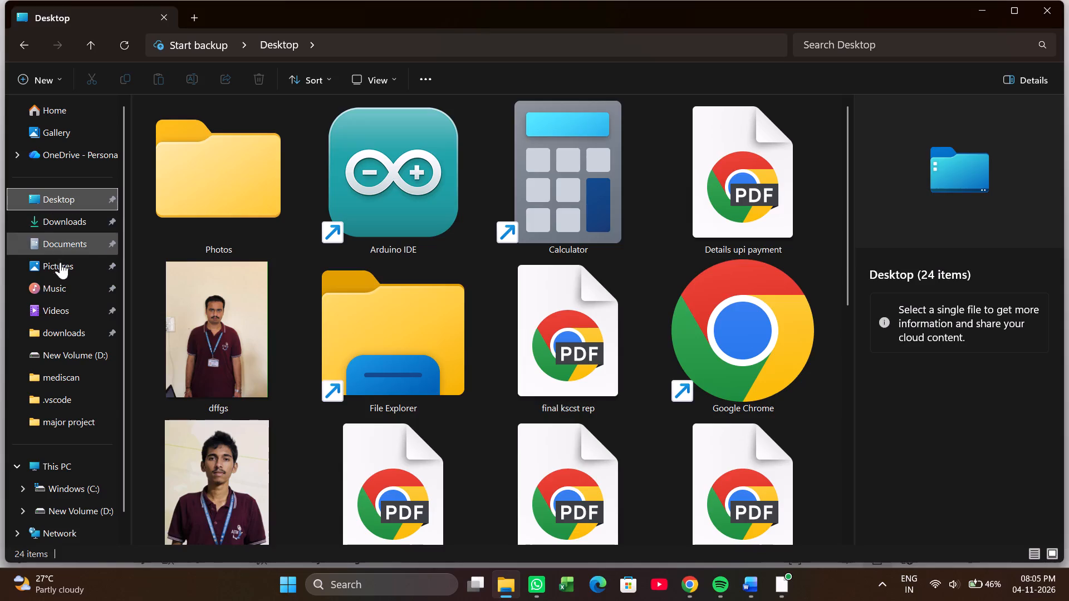
click(60, 372)
double_click(70, 419)
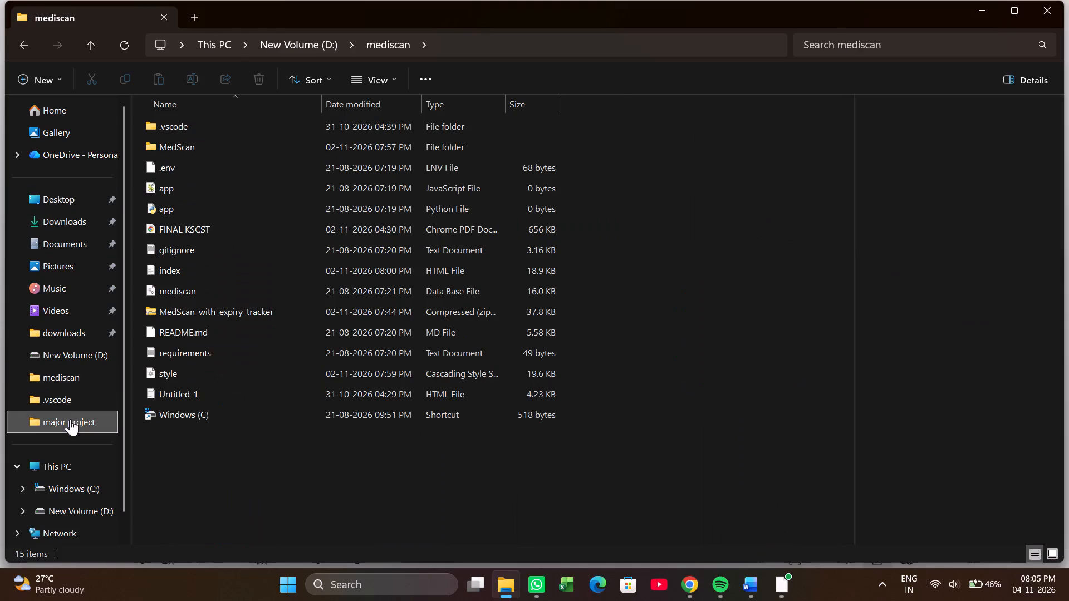
double_click(223, 212)
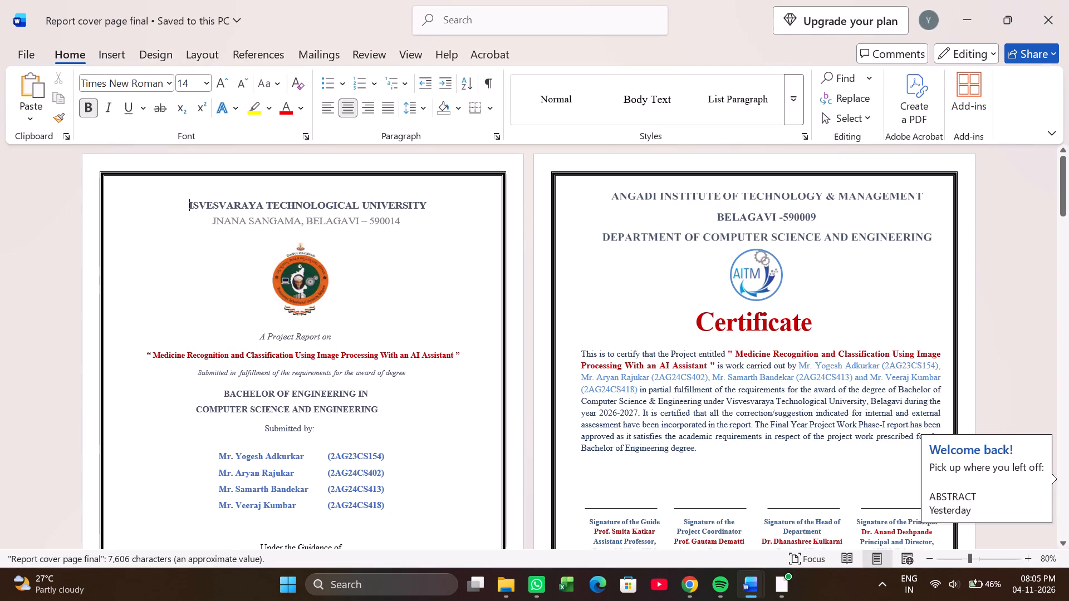
Remove the centring of the cover page's "Under the Guidance of" line and pad it with leading spaces to sit above the guide's name.
scroll(450, 359, down, 1)
scroll(404, 380, down, 2)
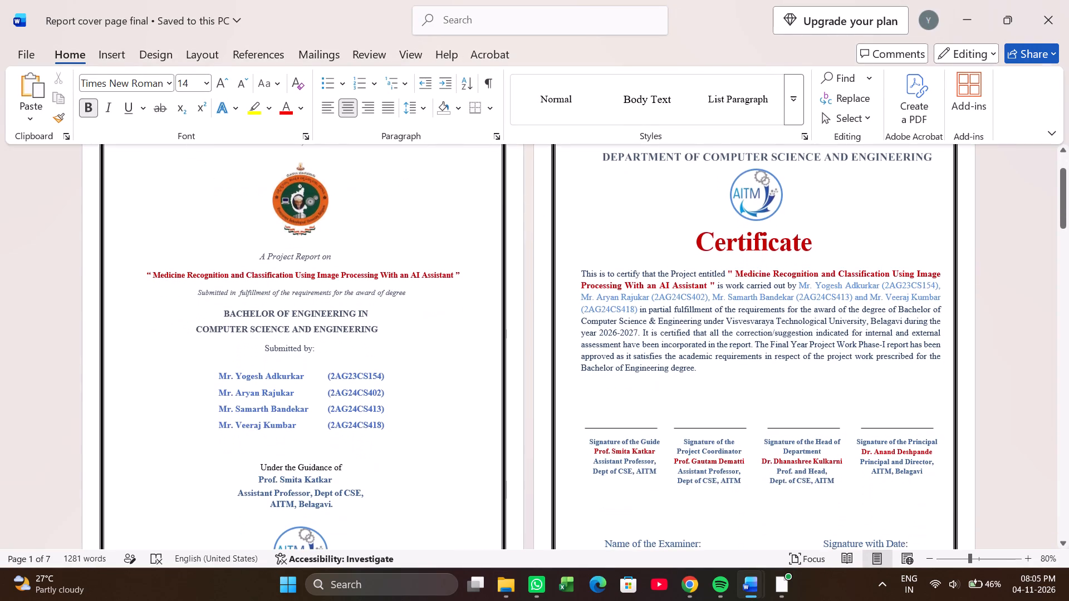
scroll(391, 384, down, 4)
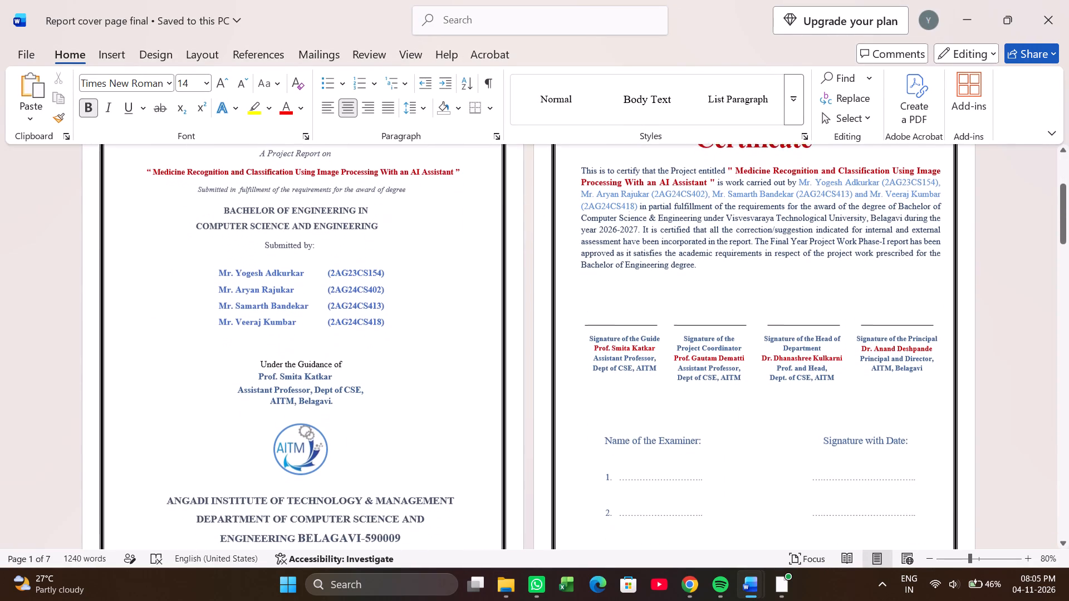
click(250, 354)
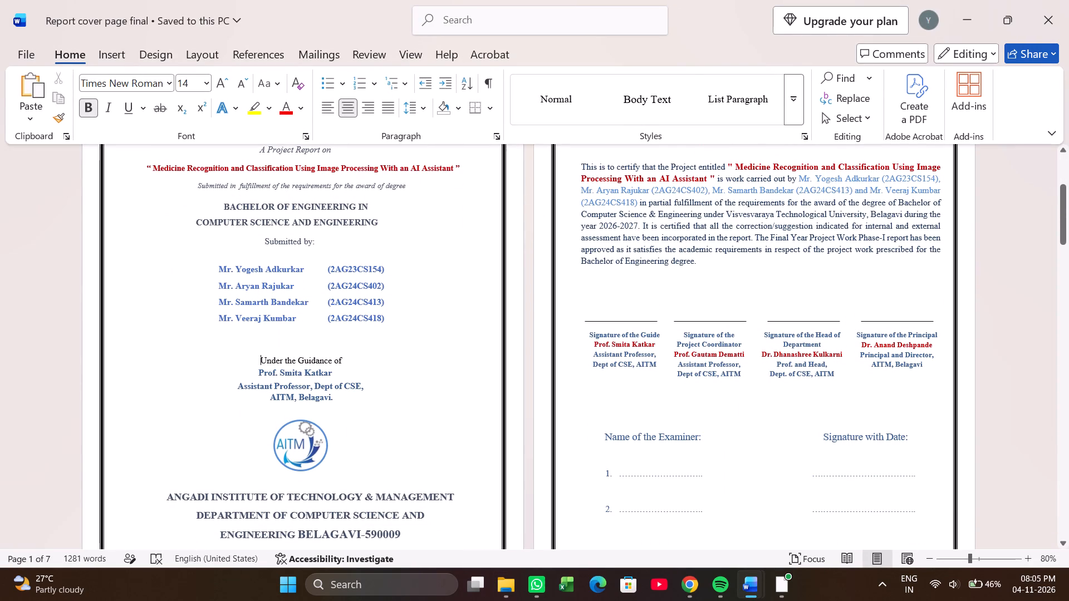
key(BackSpace)
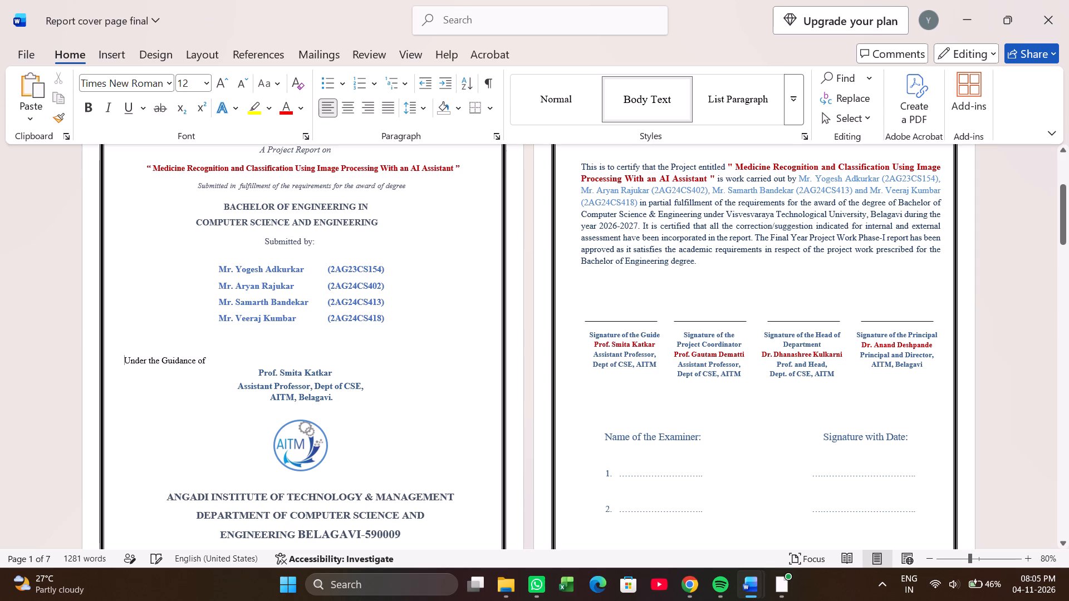
key(space)
key(space)
key(space)
key(space)
key(space)
key(space)
key(space)
key(space)
key(space)
key(space)
key(space)
key(space)
key(space)
key(space)
key(space)
key(space)
key(space)
key(space)
key(space)
key(space)
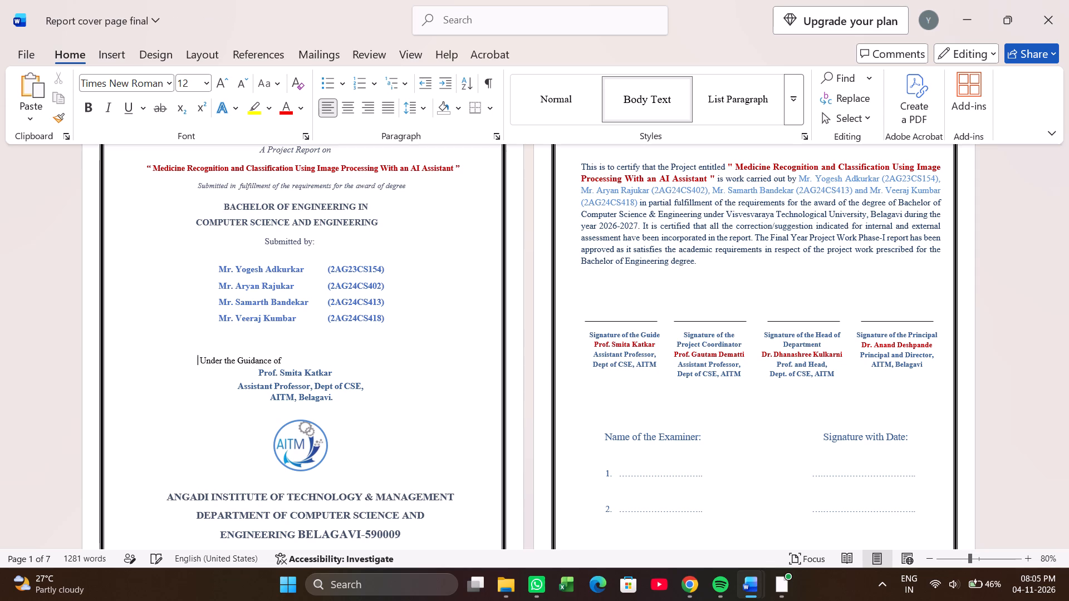
key(space)
key(space)
key(space)
key(space)
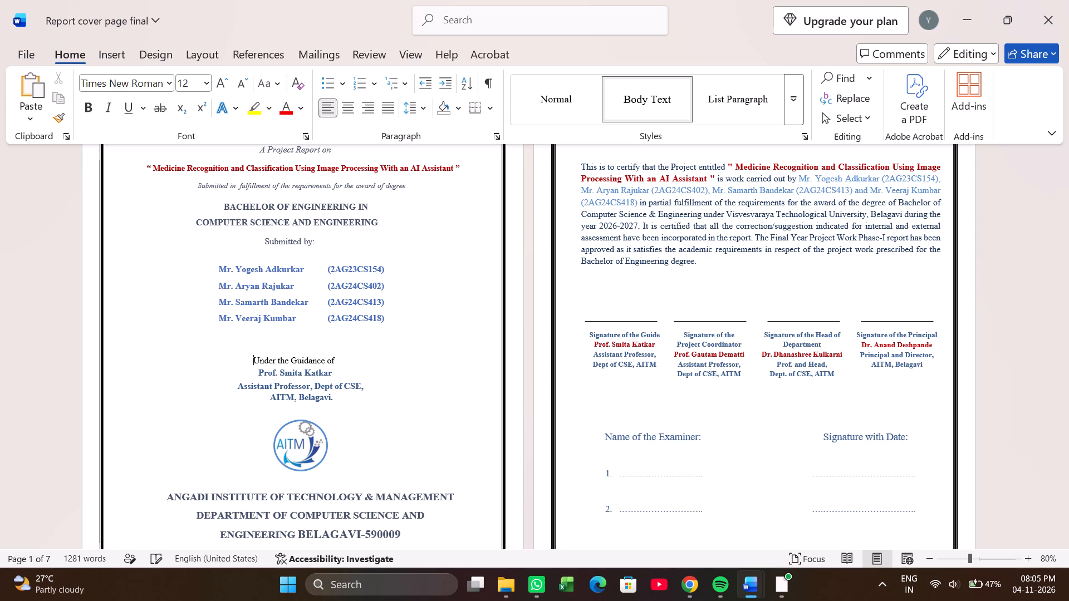
key(space)
Examine the cover page layout, from the project title down to the guide details and the institute name.
scroll(418, 376, down, 1)
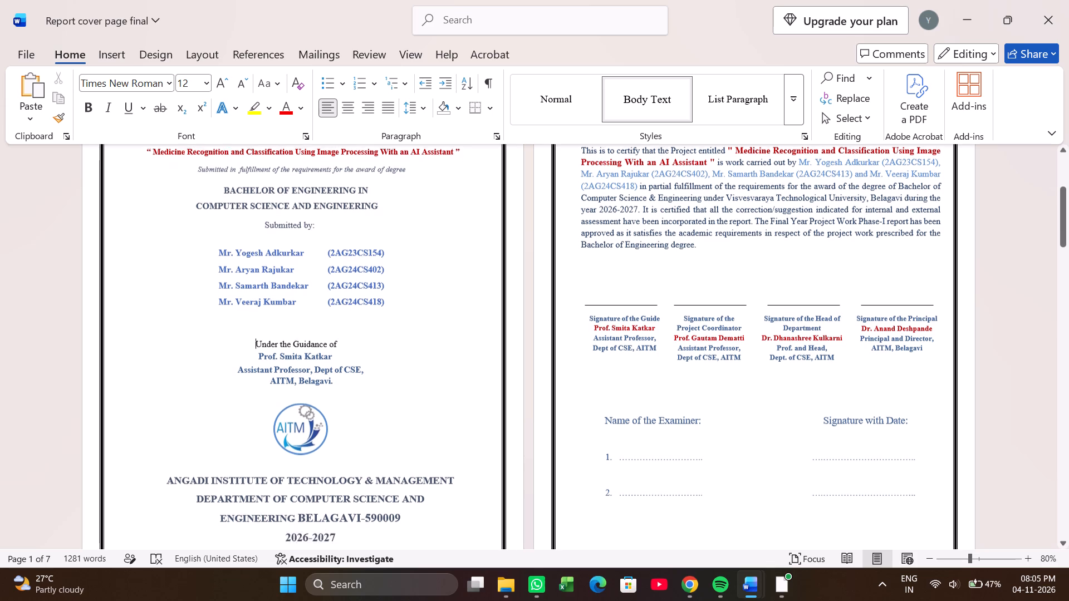
scroll(409, 388, down, 4)
scroll(684, 306, up, 4)
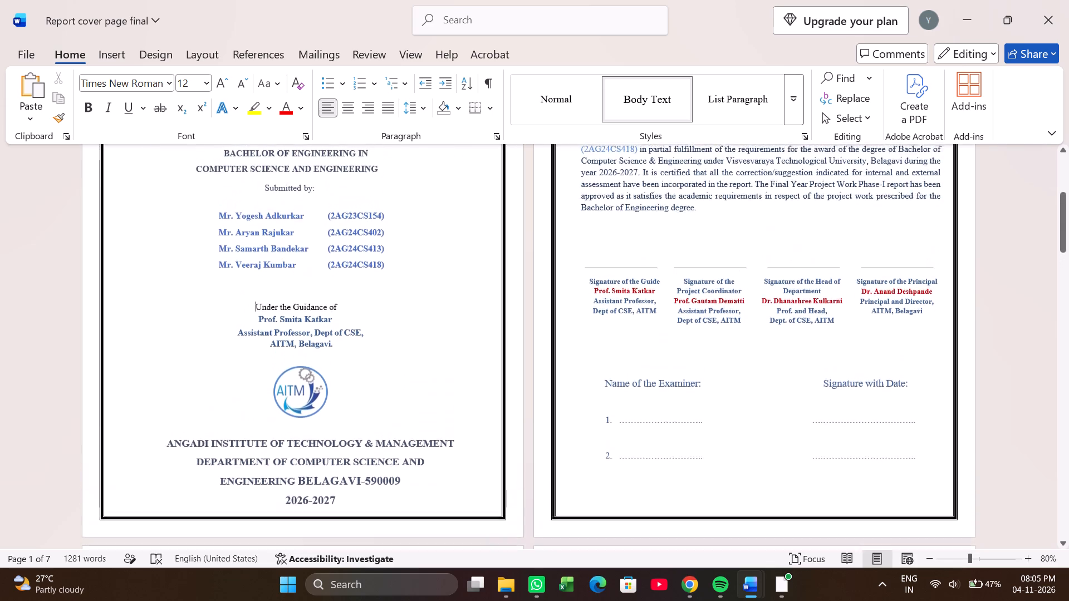
scroll(689, 304, up, 7)
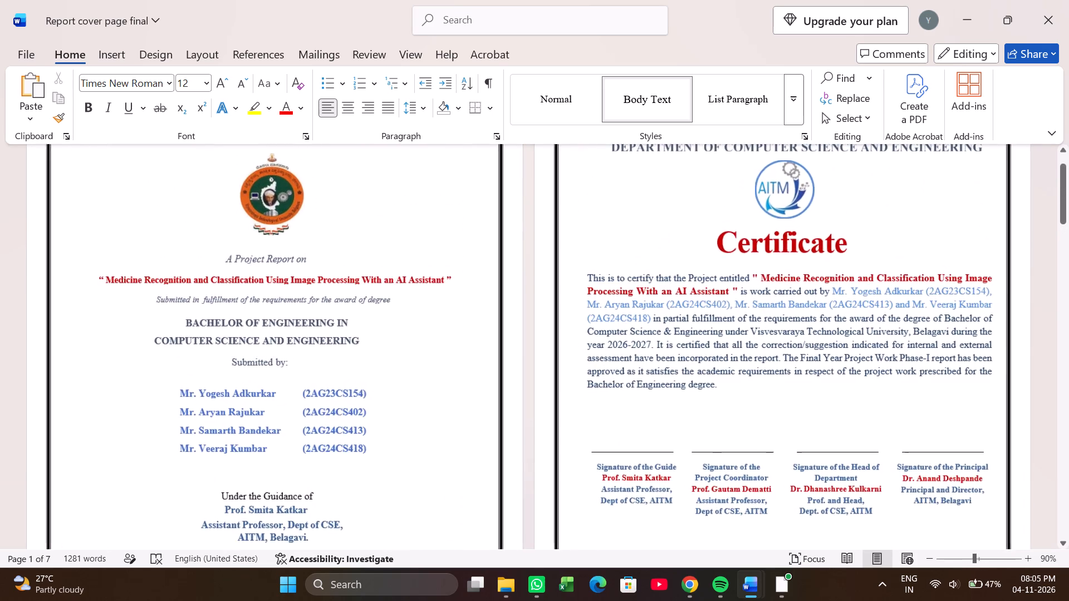
ctrl+scroll(696, 317, up, 2)
scroll(635, 274, down, 2)
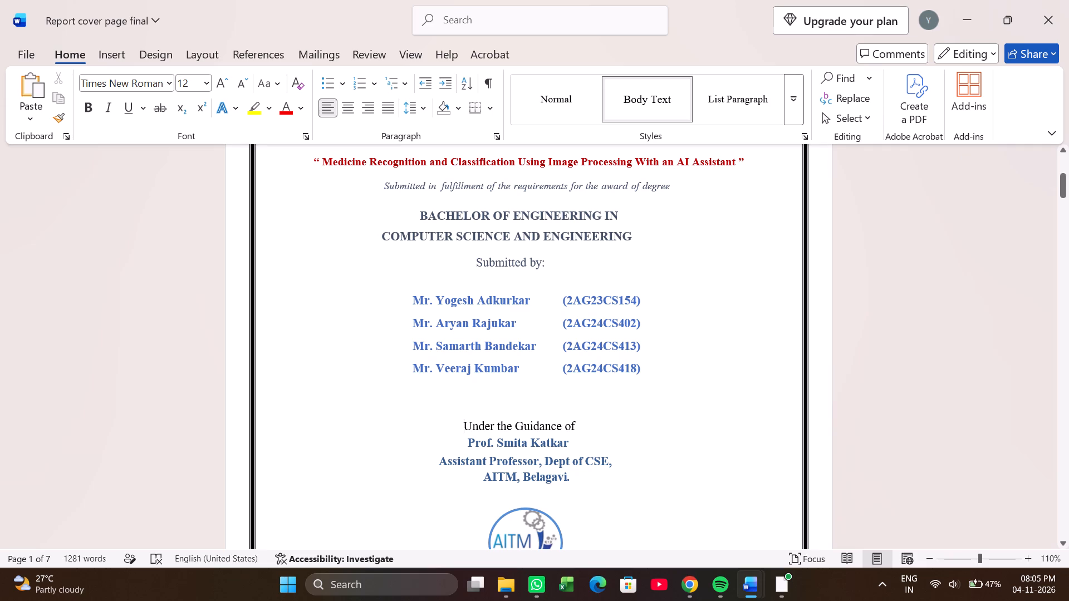
scroll(873, 405, up, 1)
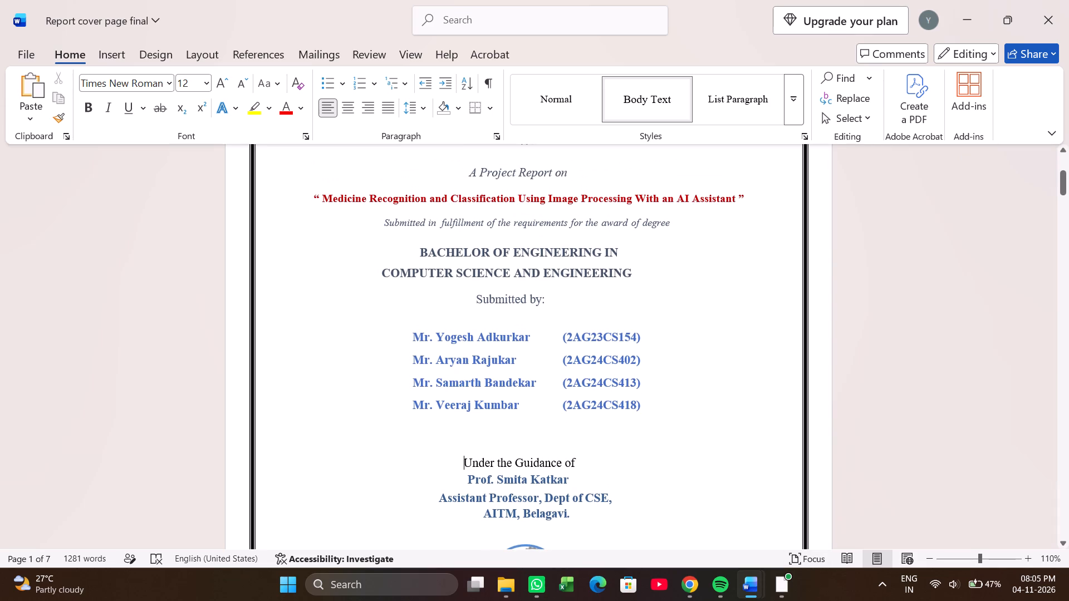
scroll(558, 352, down, 1)
scroll(375, 262, down, 1)
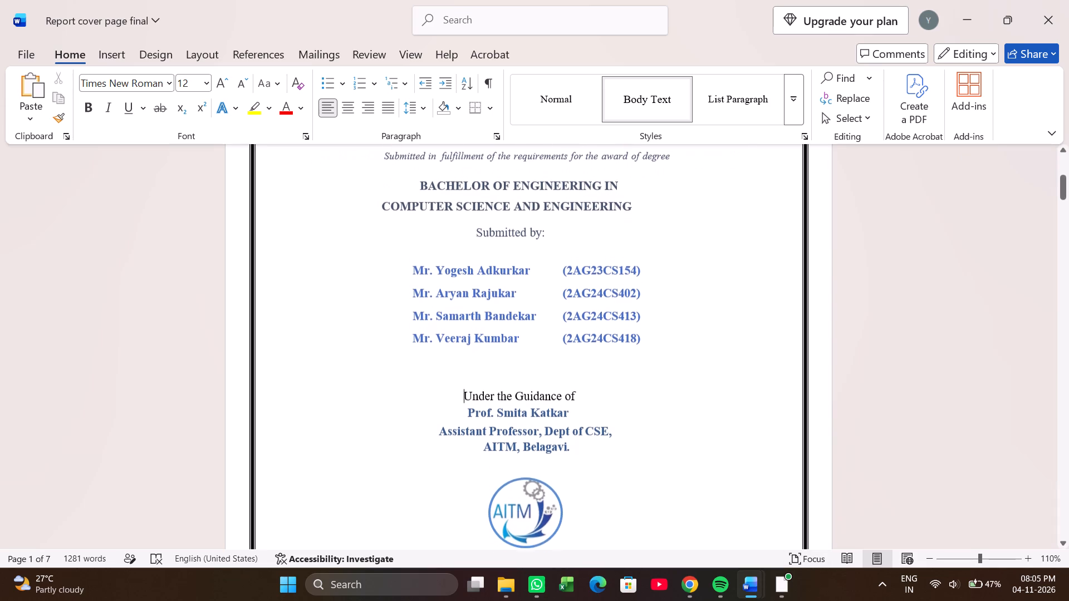
scroll(396, 287, down, 1)
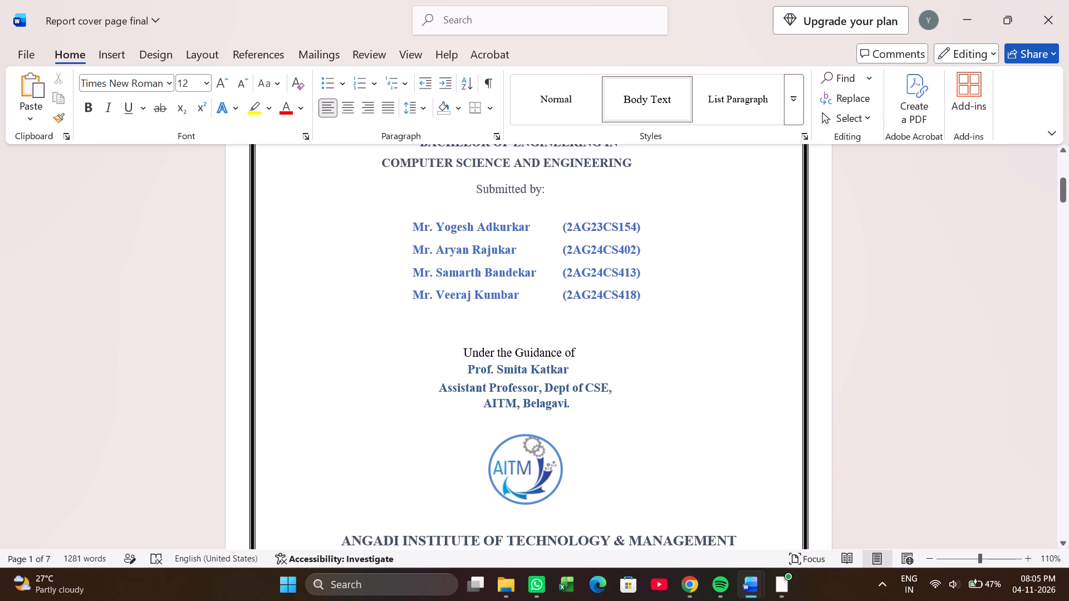
Examine the Certificate page, from the certification paragraph through the signature blocks to the examiner lines.
scroll(427, 289, down, 17)
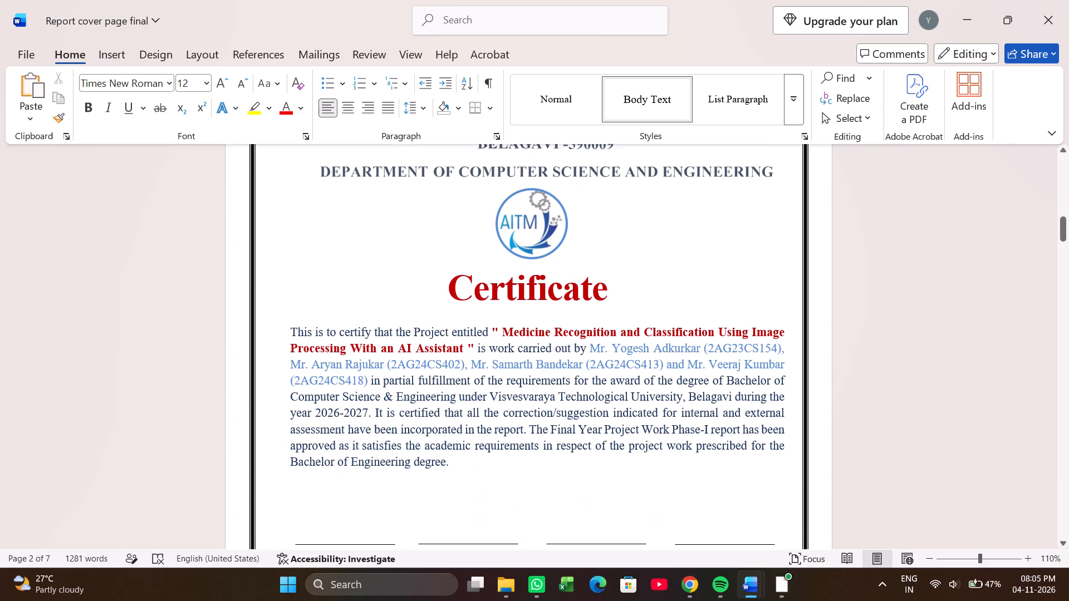
click(615, 352)
scroll(640, 404, down, 4)
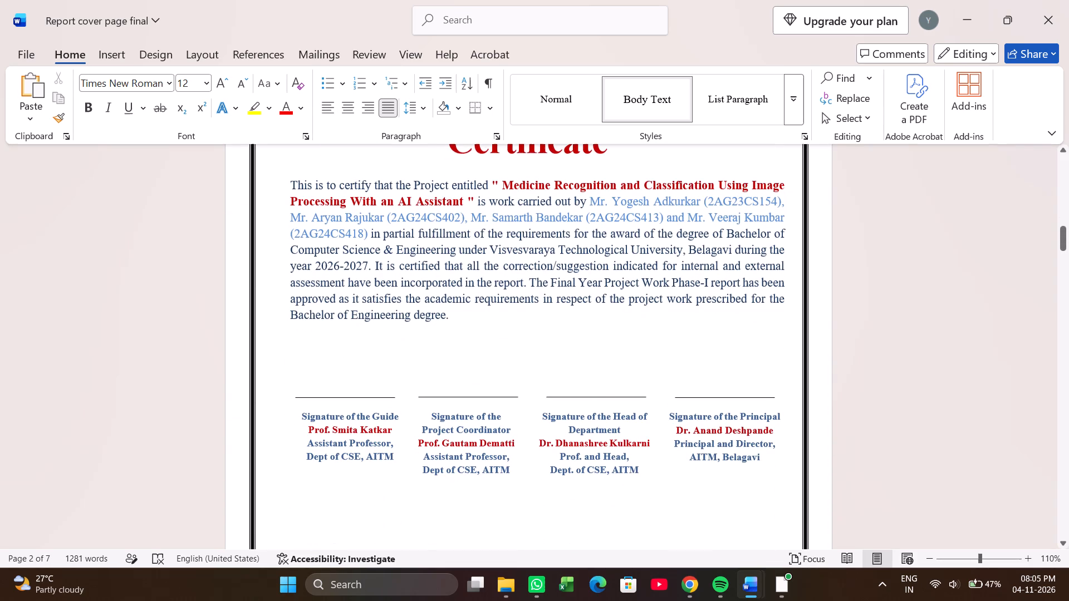
scroll(616, 401, down, 7)
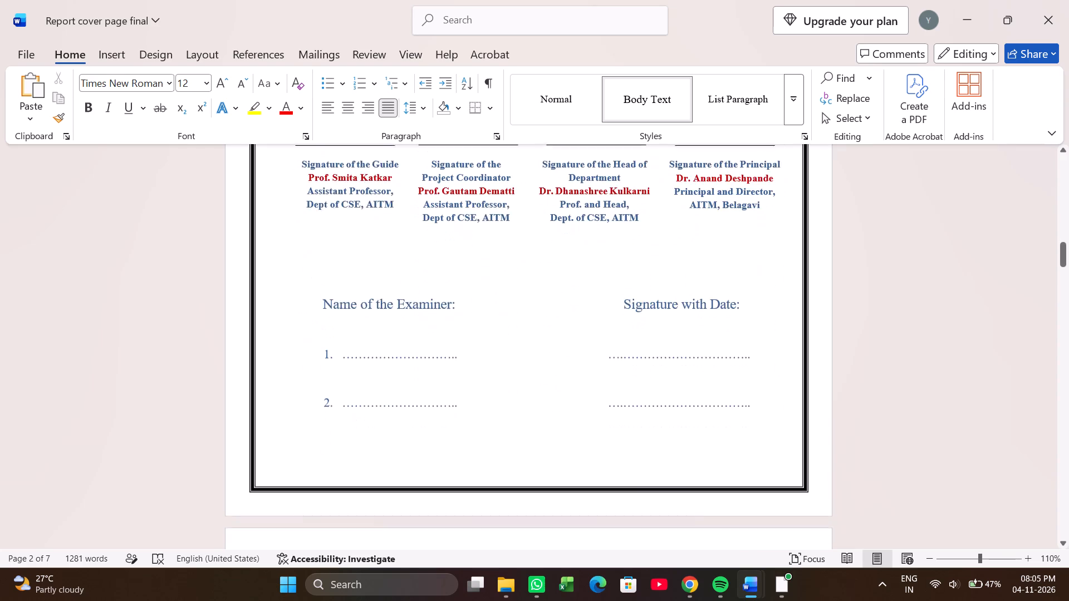
Read through the Declaration page, including the project title, guide details, place and date lines, and student names.
scroll(616, 383, down, 9)
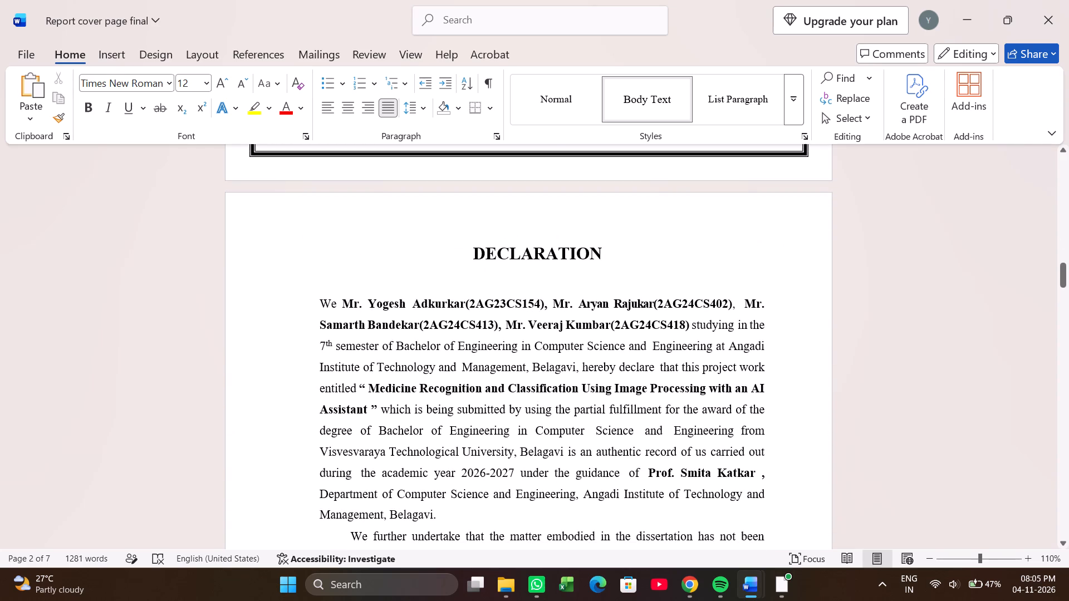
scroll(582, 390, down, 2)
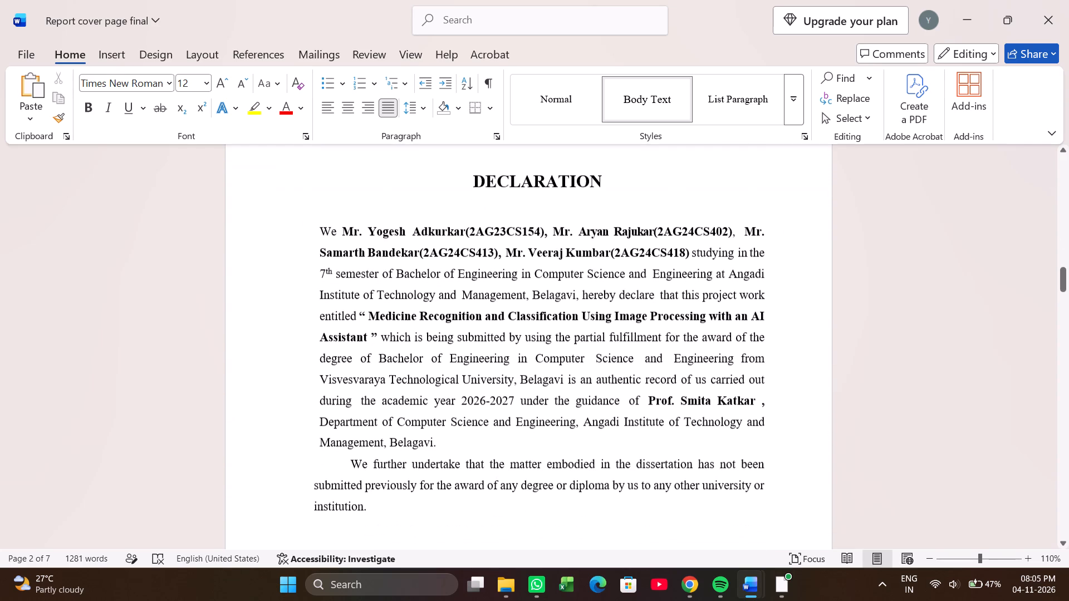
scroll(562, 375, down, 8)
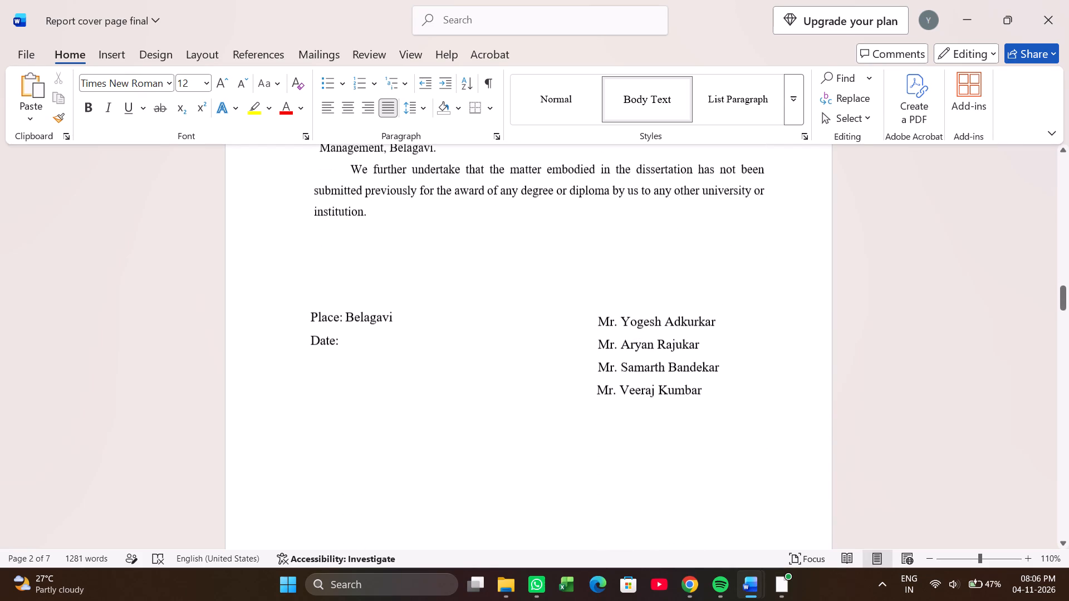
scroll(562, 354, down, 1)
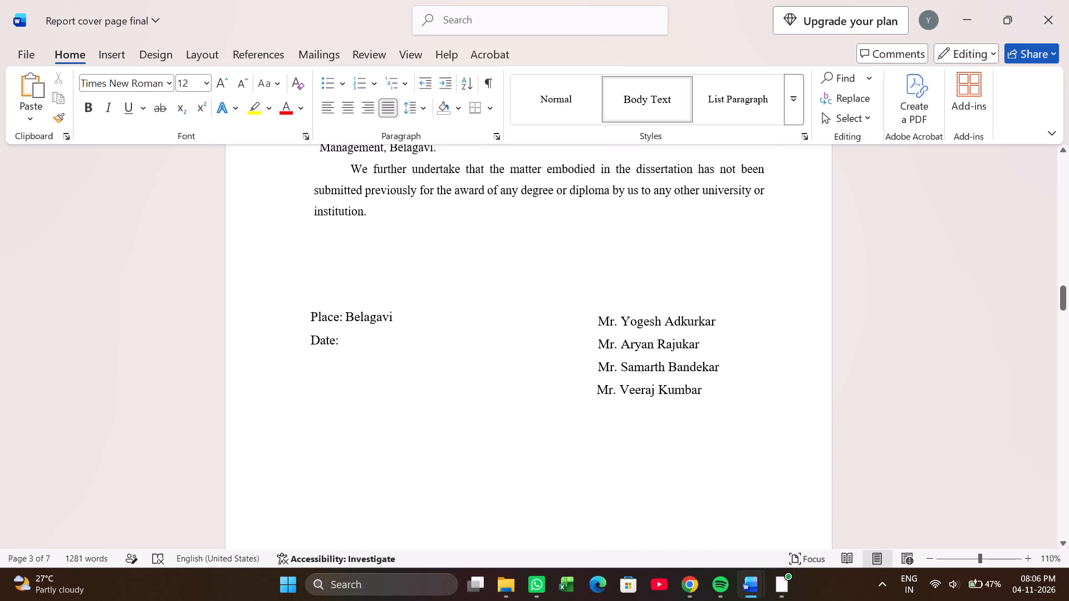
Read through the Acknowledgement page, from the opening paragraph to the closing thanks to the parents.
scroll(555, 357, down, 10)
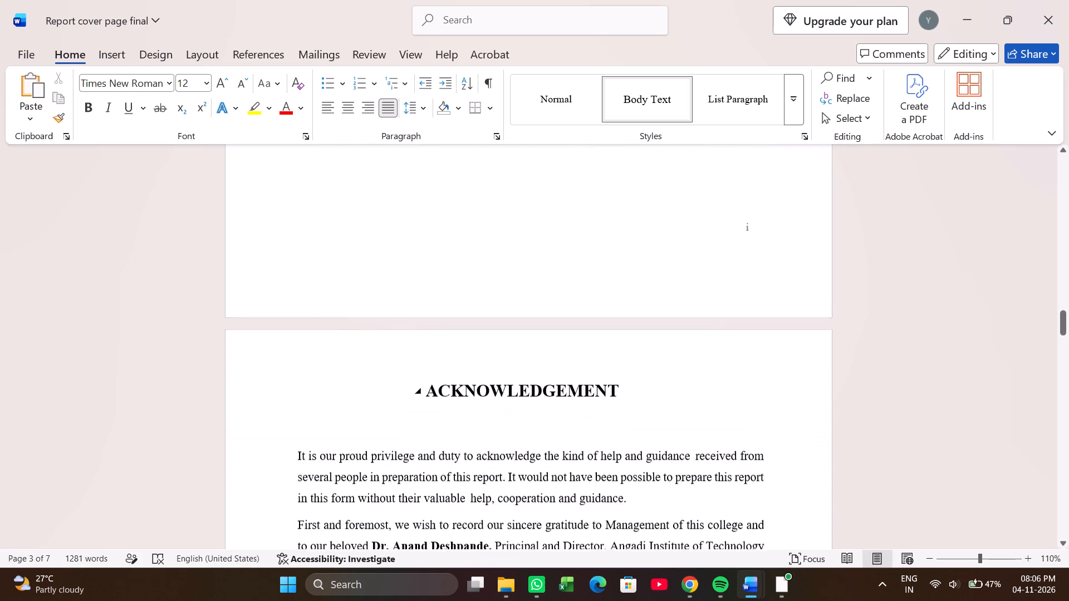
scroll(558, 358, down, 3)
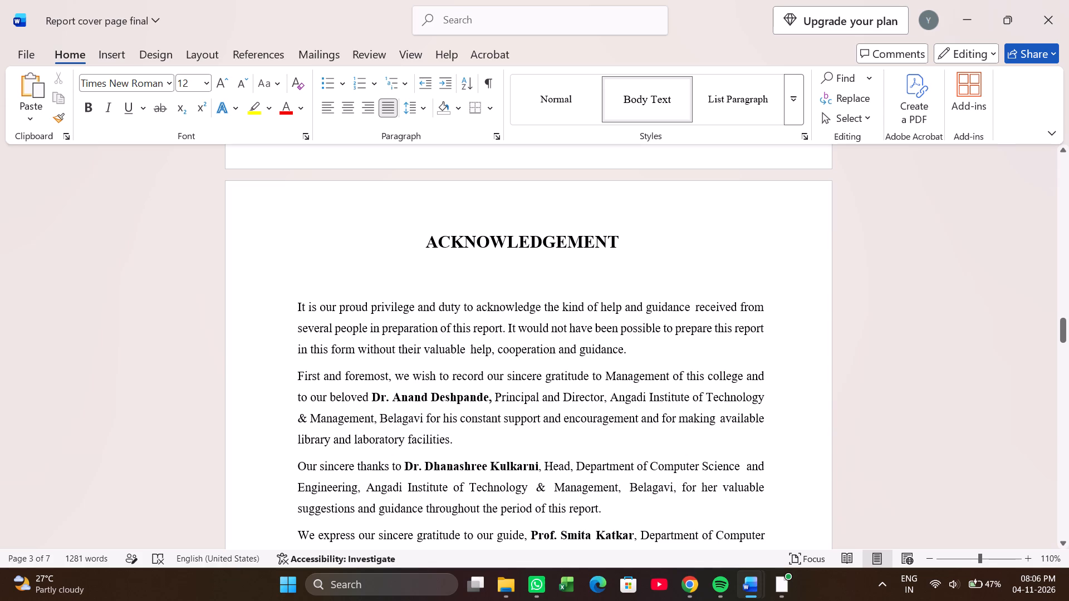
scroll(500, 373, down, 4)
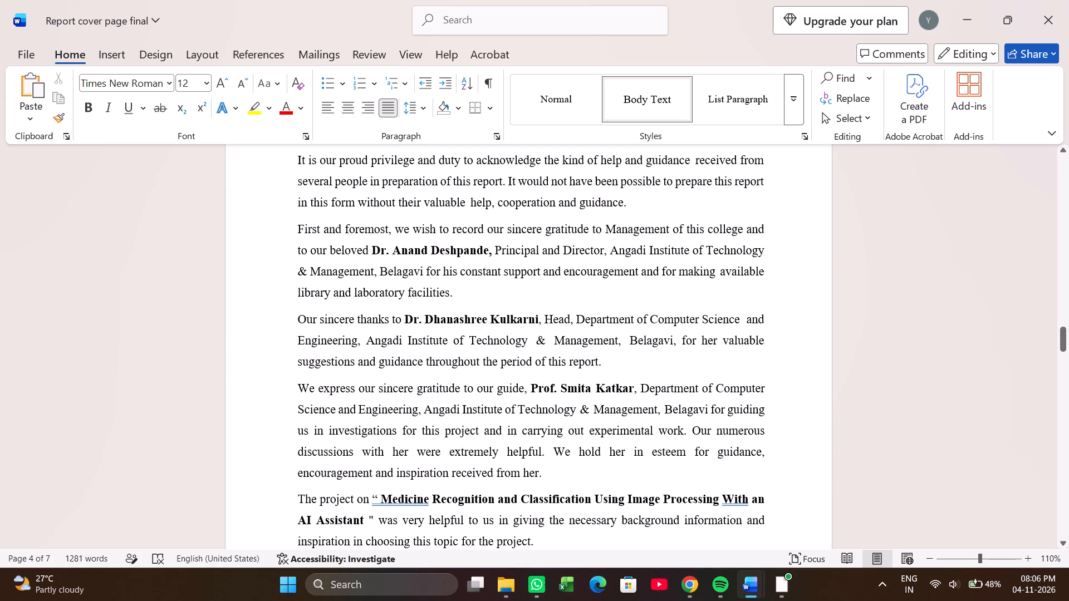
scroll(679, 489, down, 3)
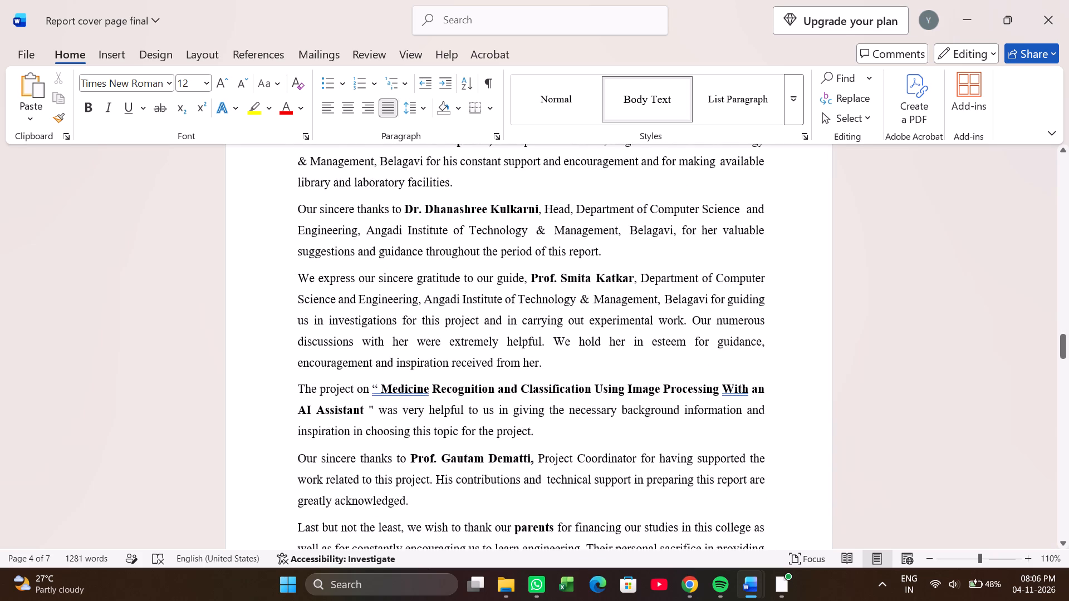
scroll(671, 491, down, 1)
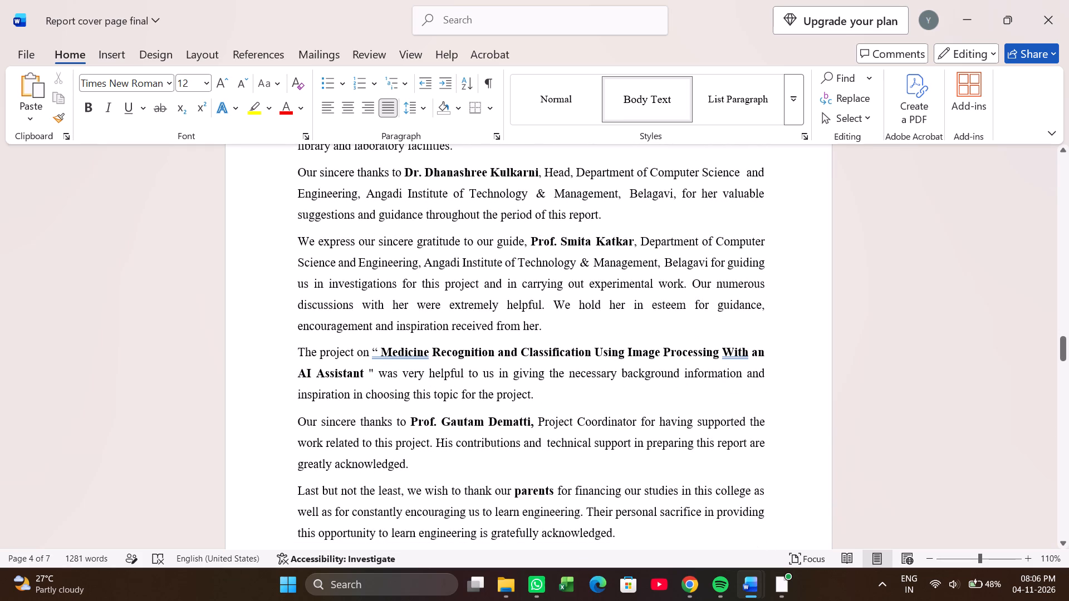
scroll(570, 290, down, 8)
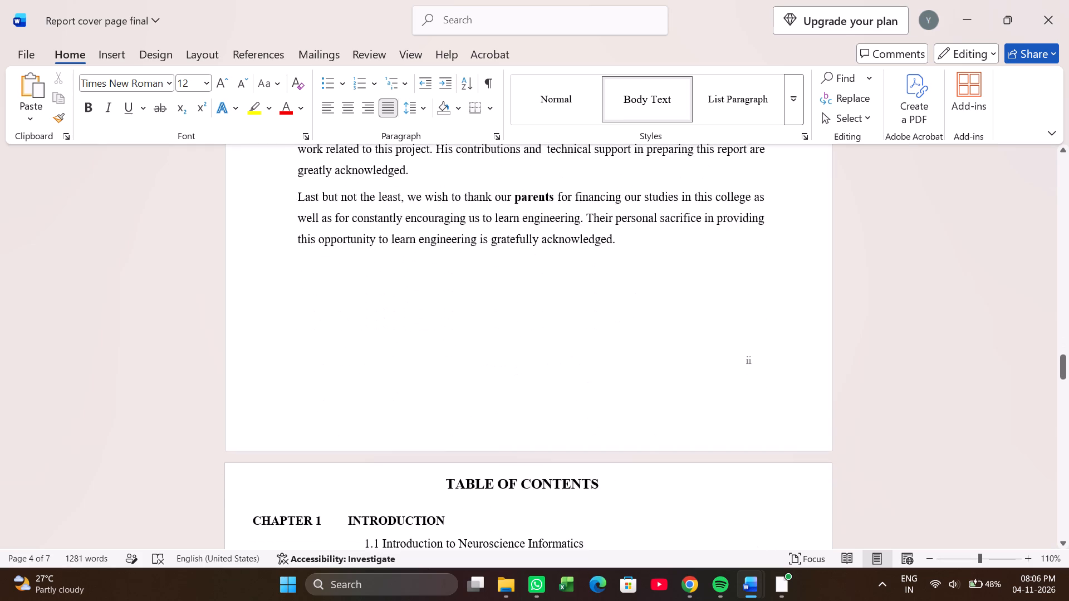
Look over the Table of Contents, from Chapter 1 Introduction to the Conclusion and References entries.
scroll(571, 297, down, 17)
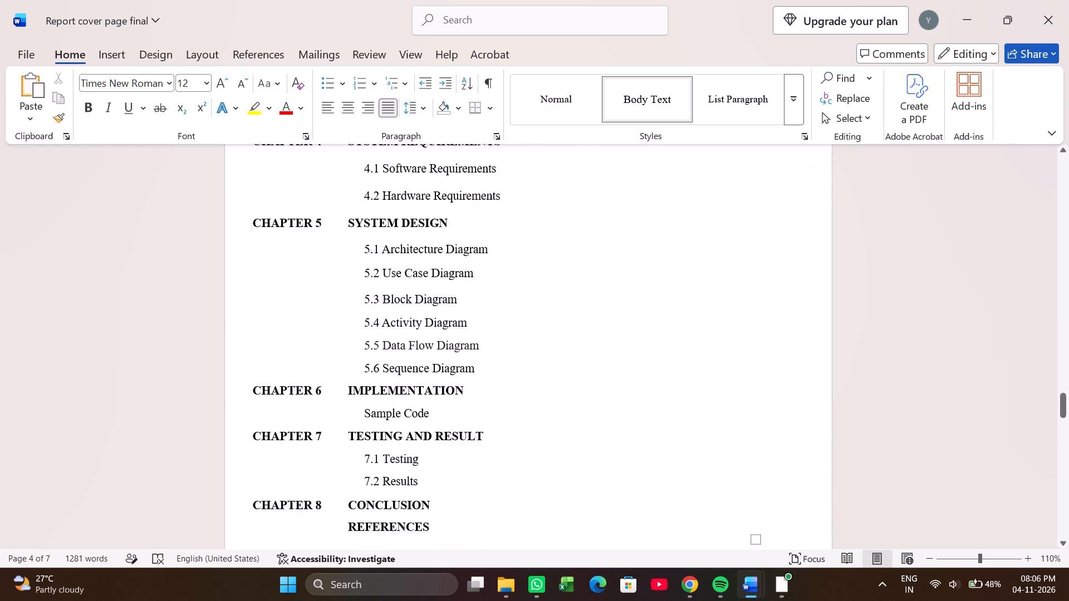
scroll(571, 299, down, 11)
Delete all the chapter entries, CHAPTER 1 through REFERENCES, beneath the TABLE OF CONTENTS heading in the cover document.
scroll(571, 299, up, 5)
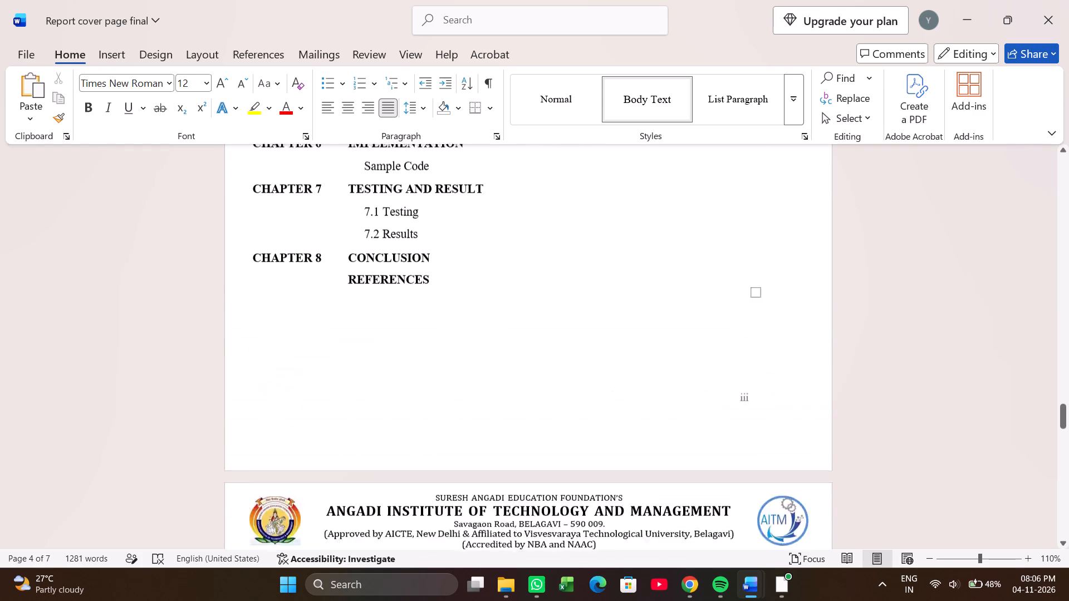
scroll(571, 299, up, 3)
scroll(465, 401, down, 8)
scroll(479, 391, up, 3)
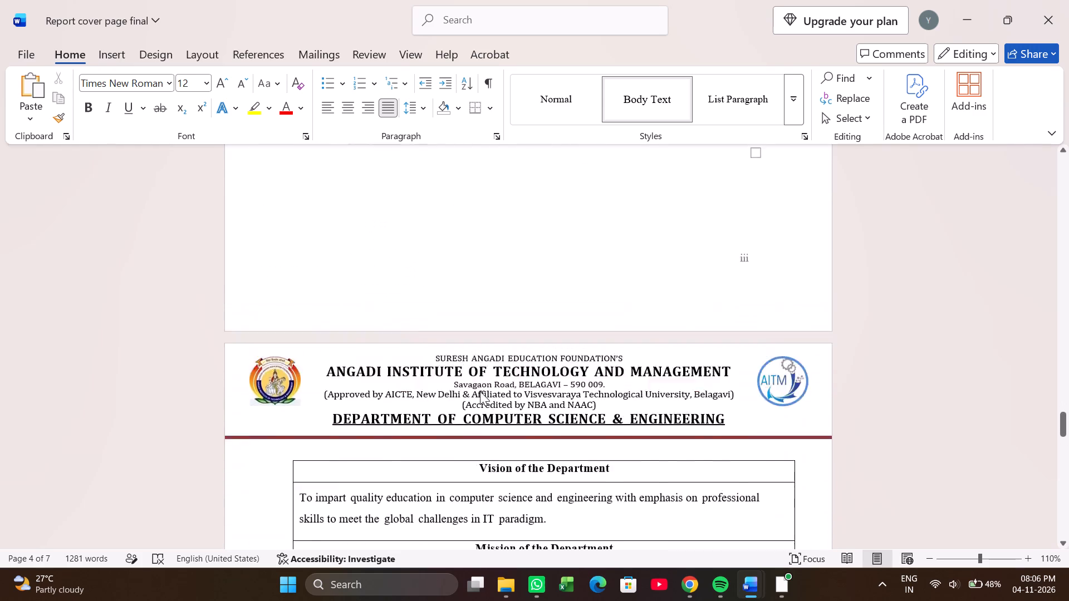
scroll(480, 391, up, 3)
drag(456, 341, 290, 214)
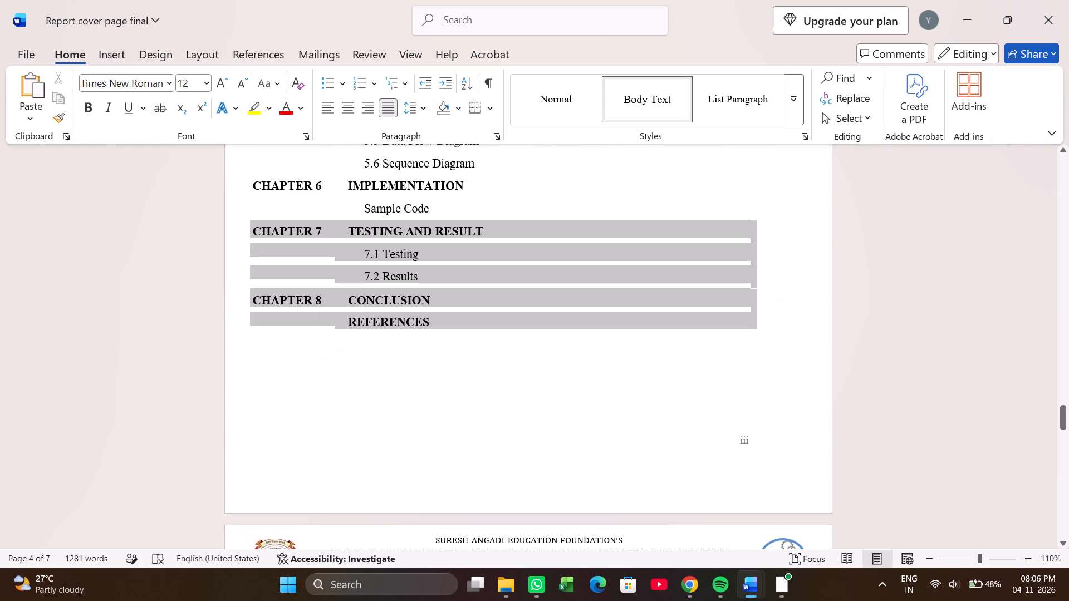
drag(290, 214, 309, 190)
scroll(302, 191, up, 8)
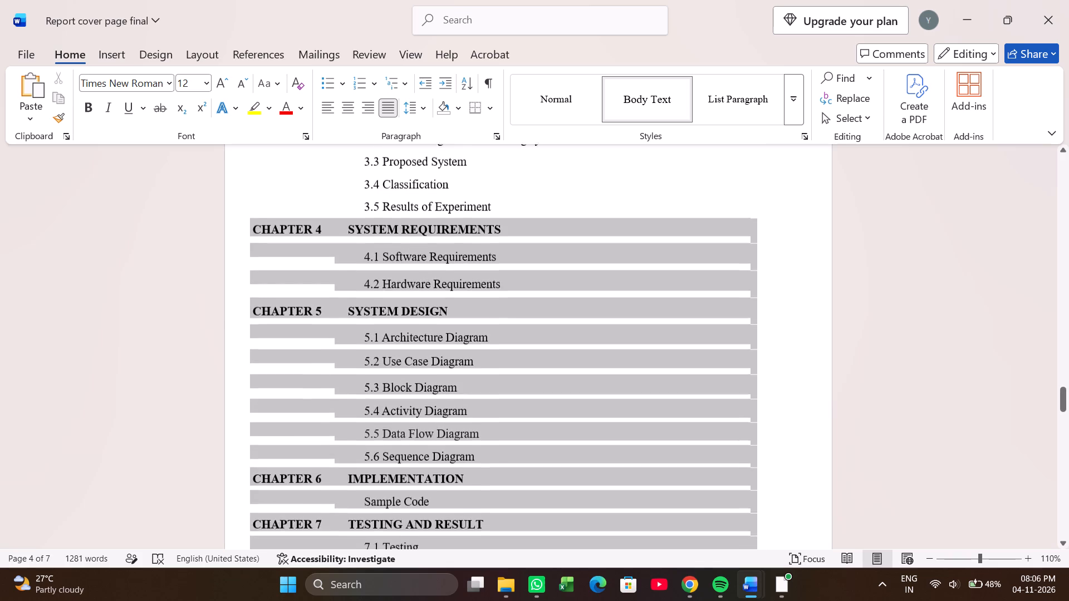
drag(309, 190, 300, 189)
scroll(309, 190, up, 6)
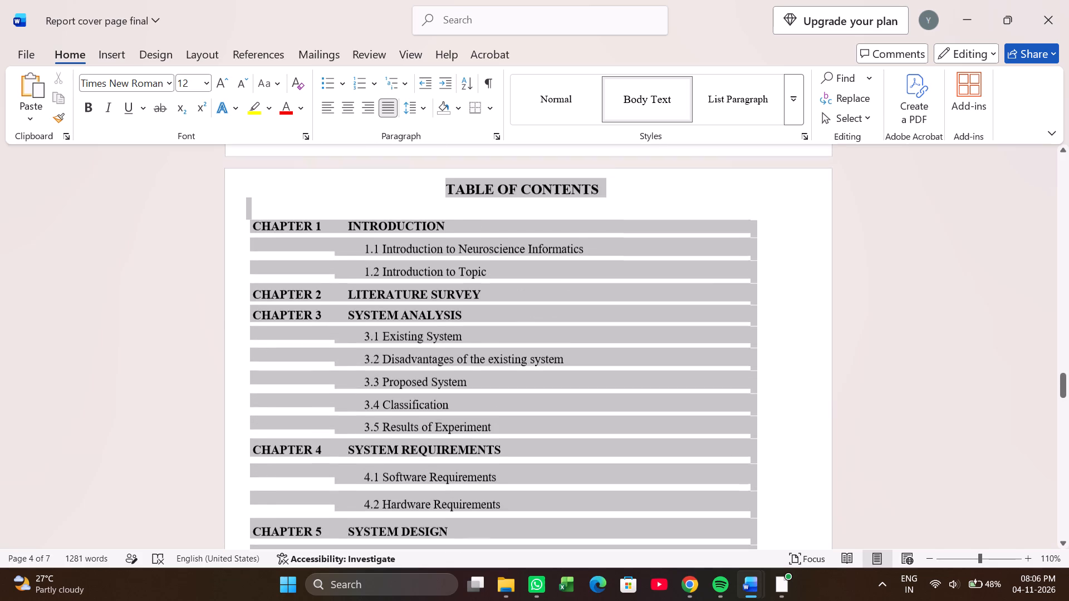
drag(300, 189, 255, 229)
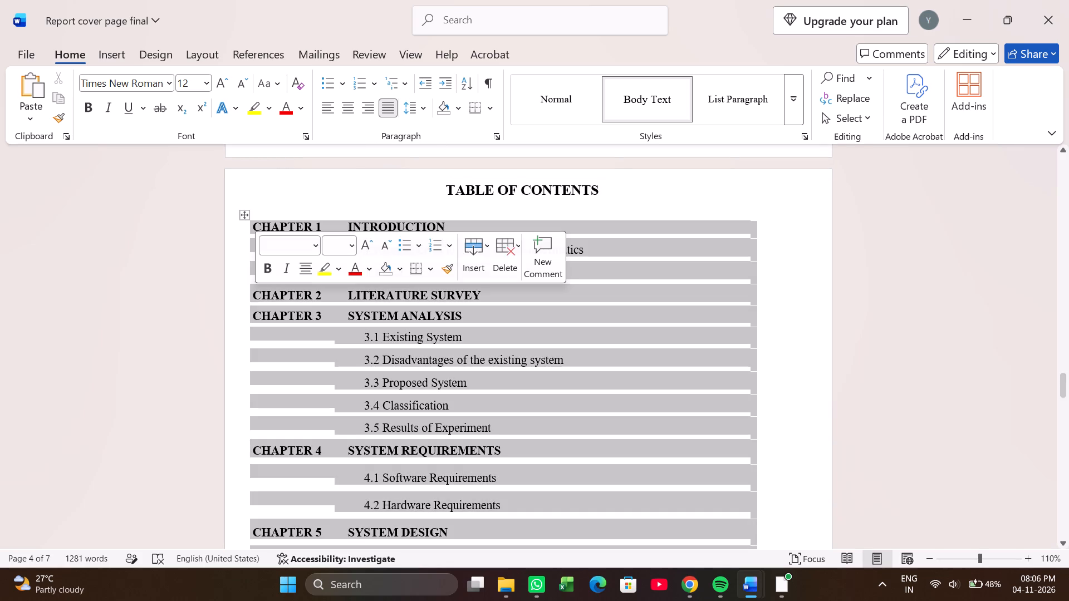
key(BackSpace)
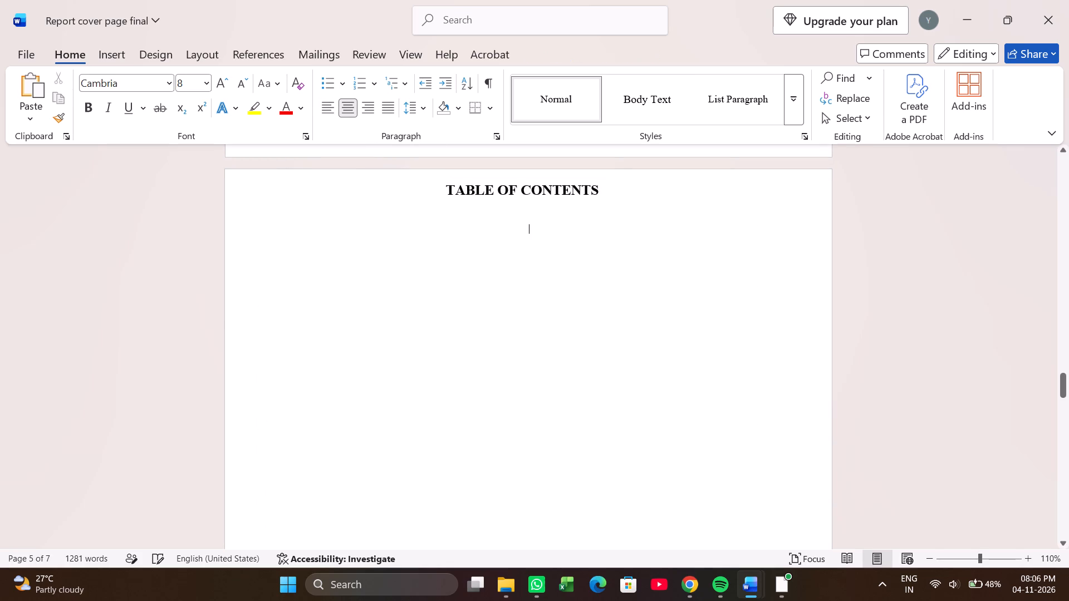
Switch to File Explorer and open the MedScan_Project_Report document from the major project folder.
scroll(503, 216, up, 6)
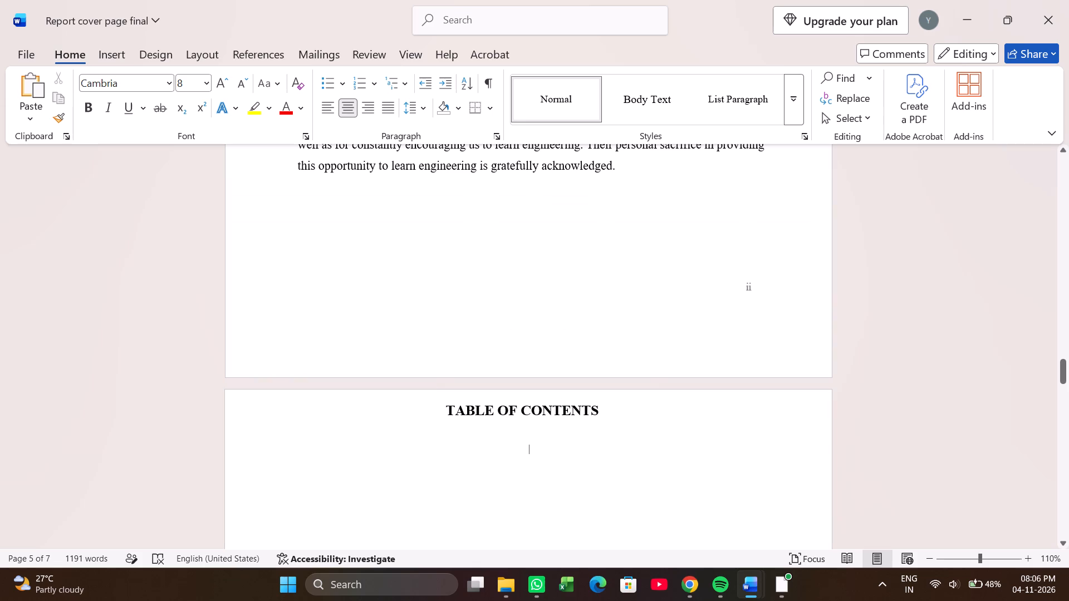
click(508, 583)
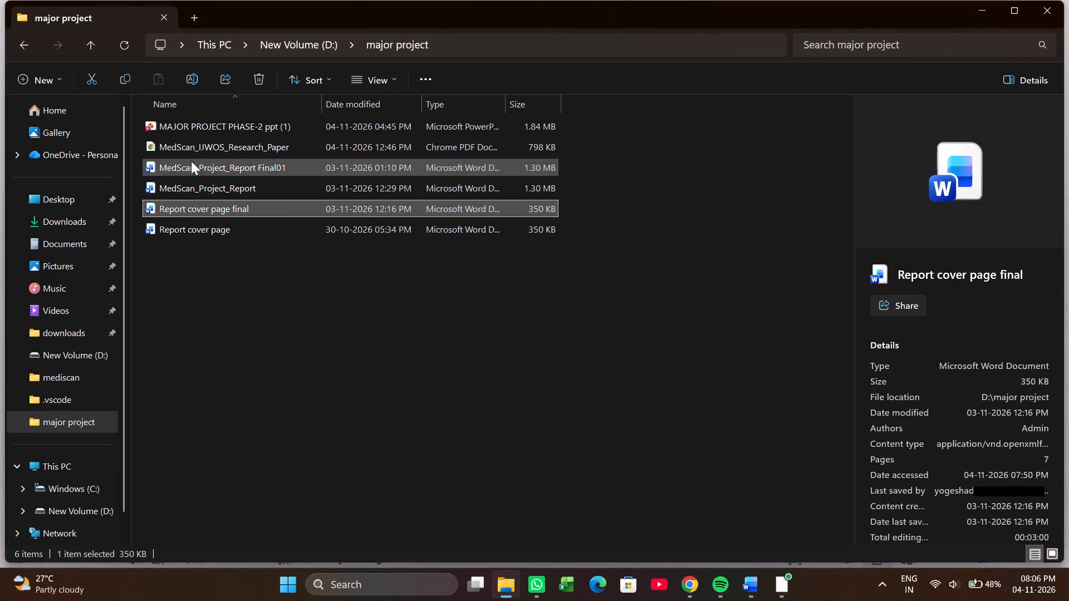
double_click(238, 192)
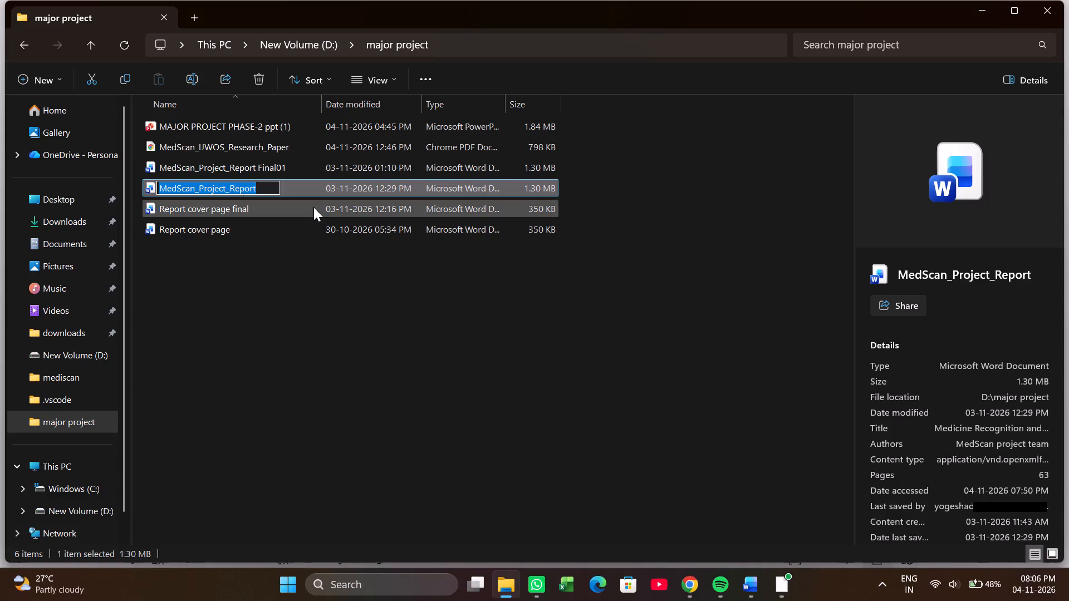
click(313, 207)
double_click(292, 186)
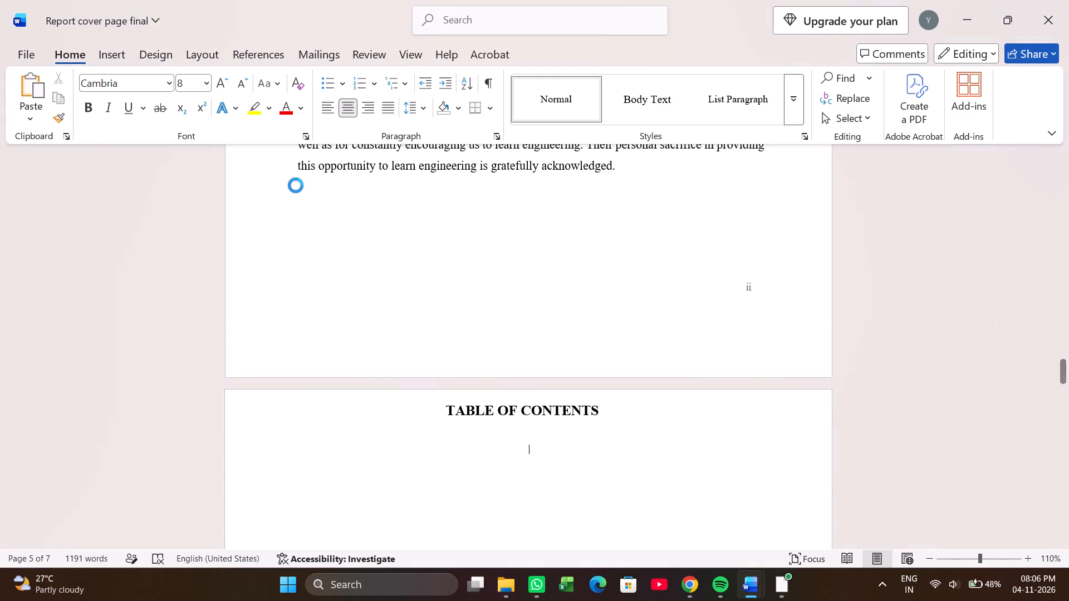
scroll(338, 270, down, 1)
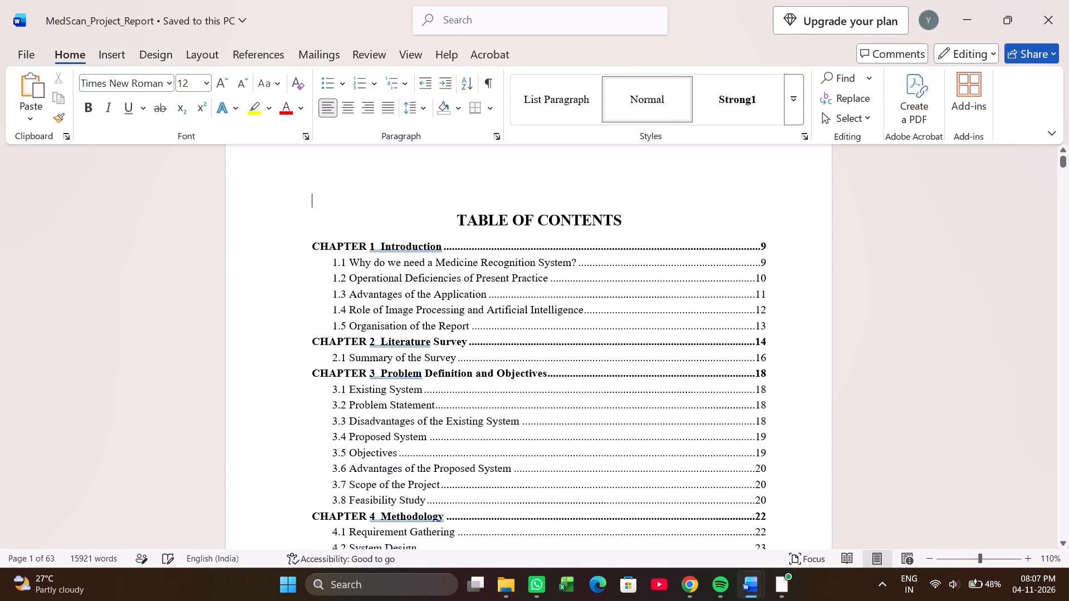
Copy the MedScan report's contents entries from CHAPTER 1 Introduction through REFERENCES, leaving out the appendix entries.
drag(312, 242, 479, 351)
scroll(472, 375, down, 13)
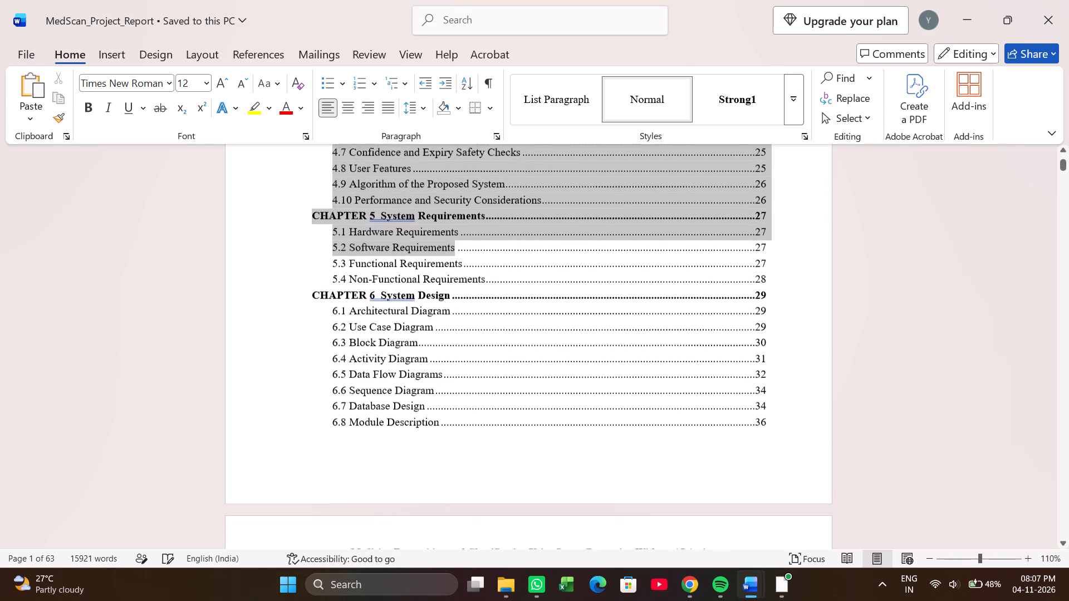
drag(479, 351, 487, 329)
scroll(480, 348, down, 5)
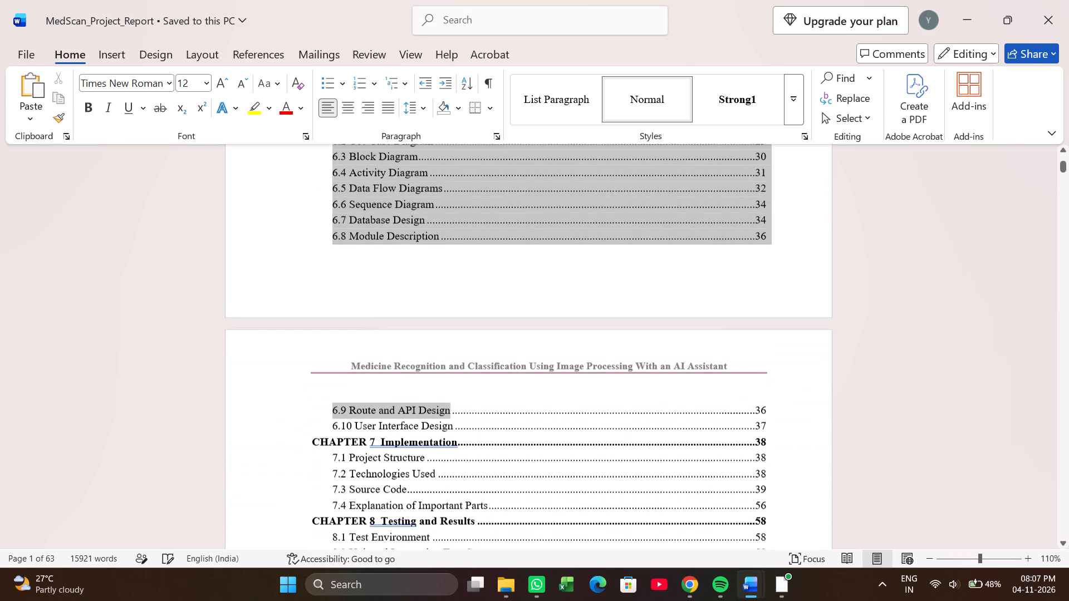
drag(487, 329, 496, 320)
scroll(487, 329, down, 12)
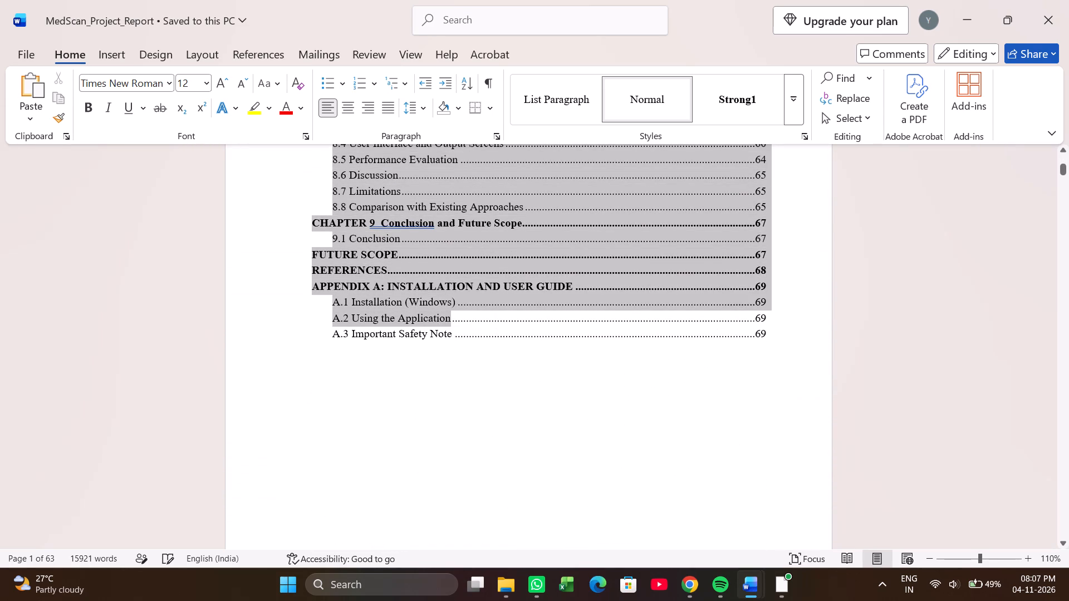
drag(496, 320, 566, 275)
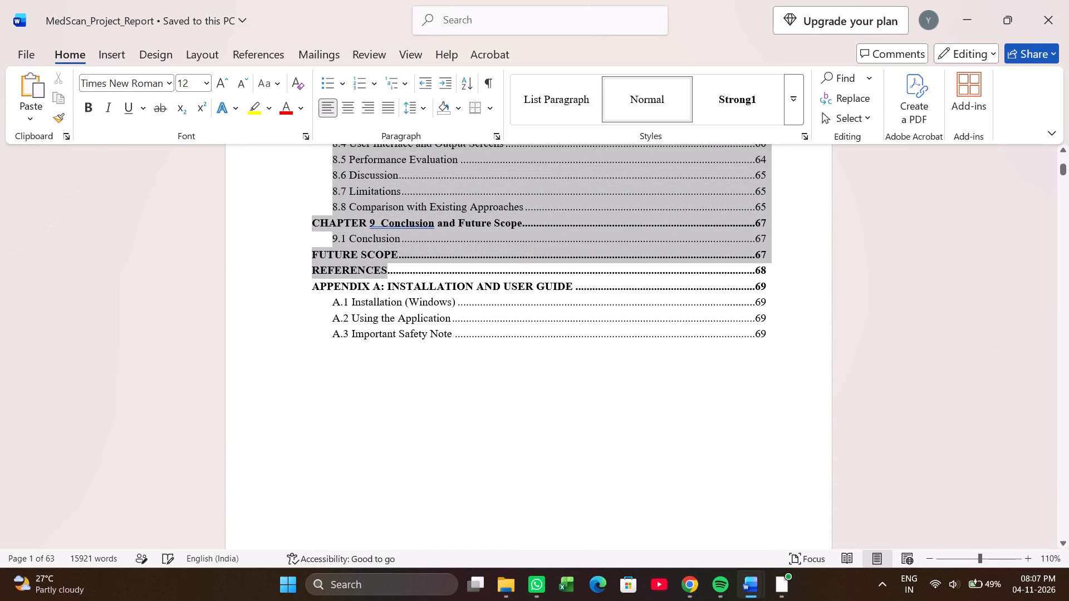
drag(566, 275, 778, 273)
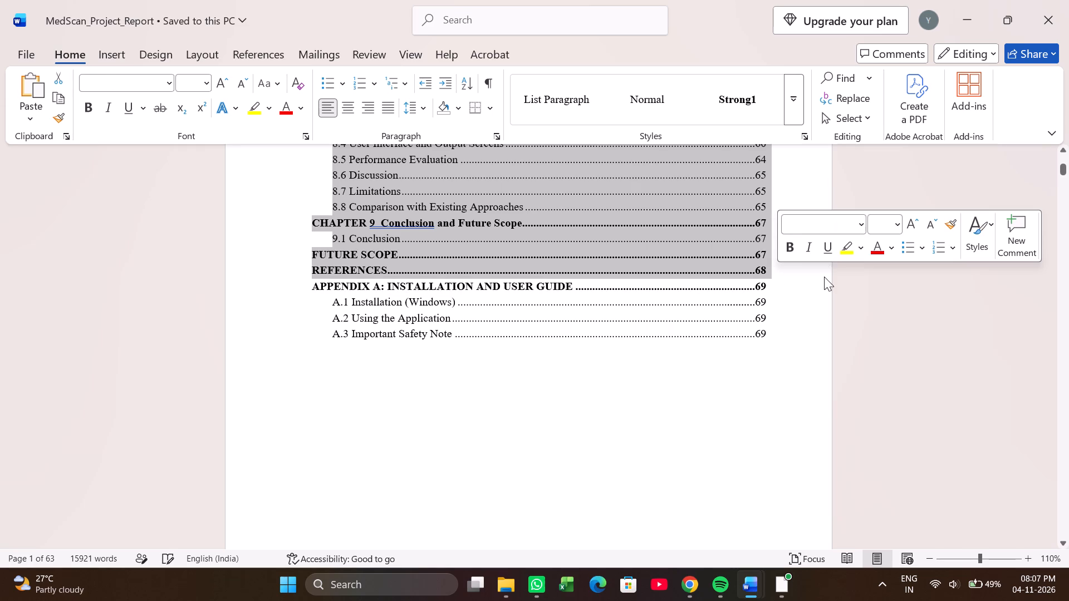
key(ctrl+c)
Switch back to the cover document and paste the copied entries beneath its TABLE OF CONTENTS heading.
key(alt+Tab)
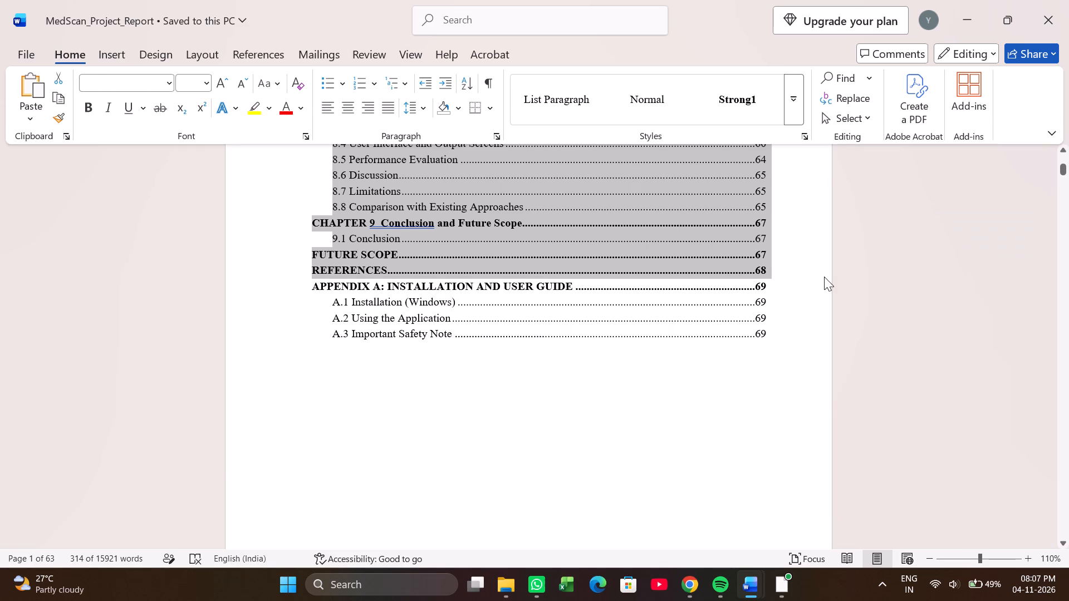
click(470, 426)
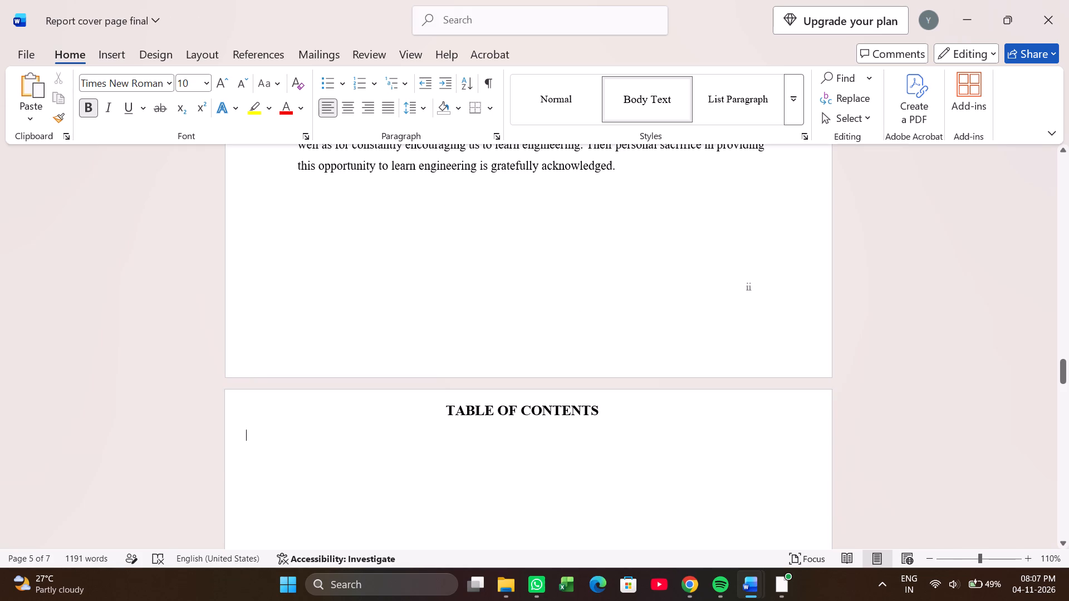
key(ctrl+v)
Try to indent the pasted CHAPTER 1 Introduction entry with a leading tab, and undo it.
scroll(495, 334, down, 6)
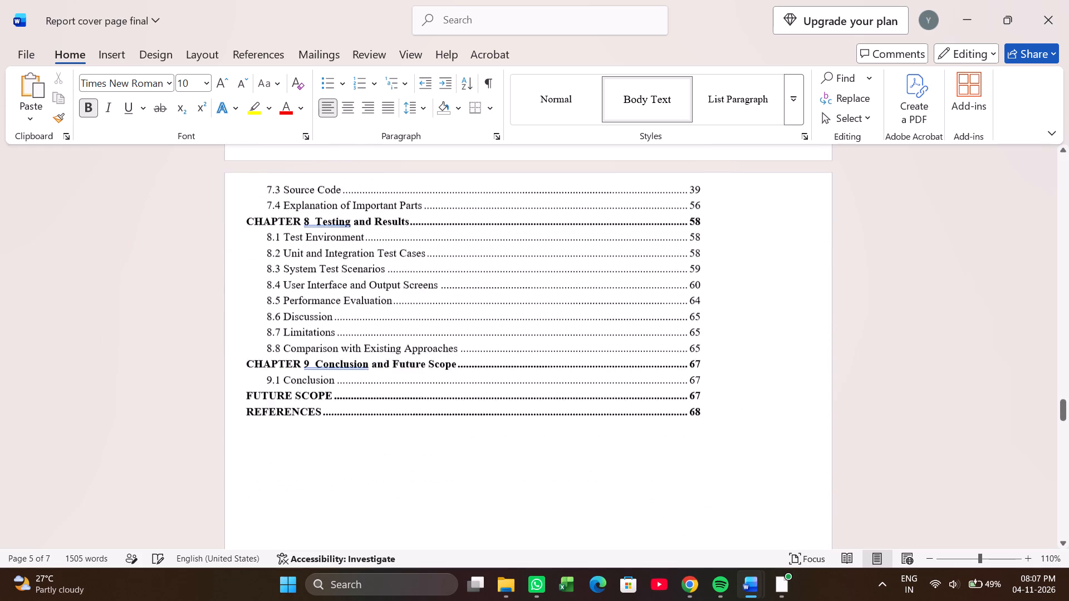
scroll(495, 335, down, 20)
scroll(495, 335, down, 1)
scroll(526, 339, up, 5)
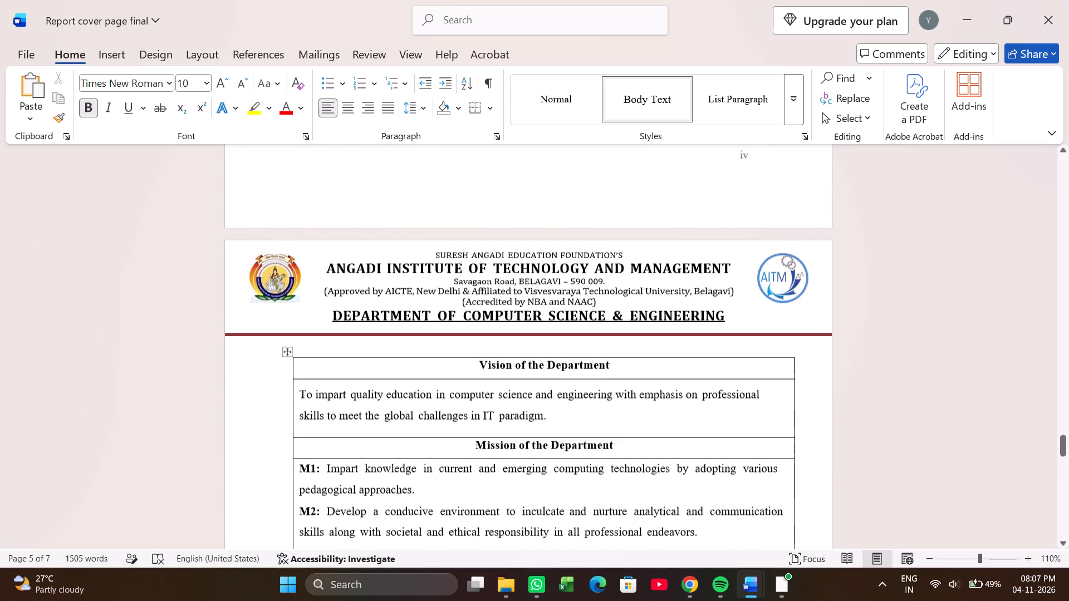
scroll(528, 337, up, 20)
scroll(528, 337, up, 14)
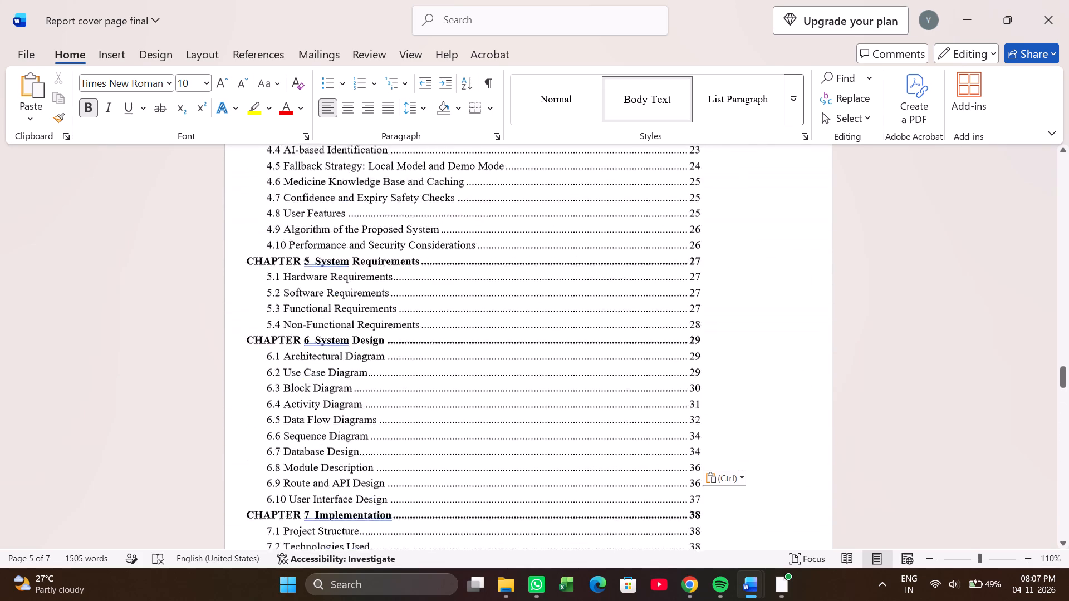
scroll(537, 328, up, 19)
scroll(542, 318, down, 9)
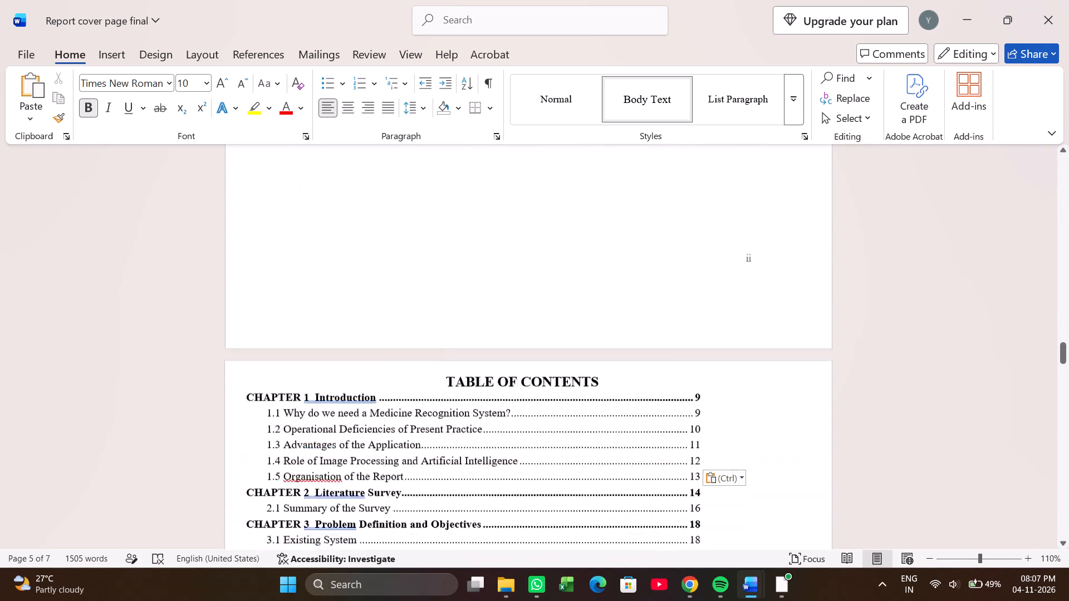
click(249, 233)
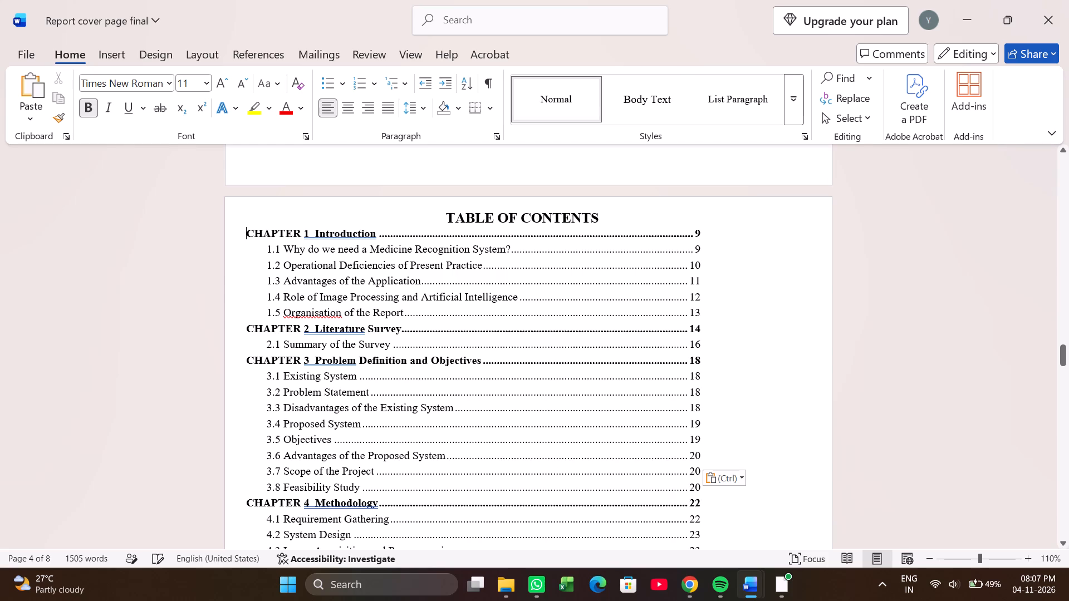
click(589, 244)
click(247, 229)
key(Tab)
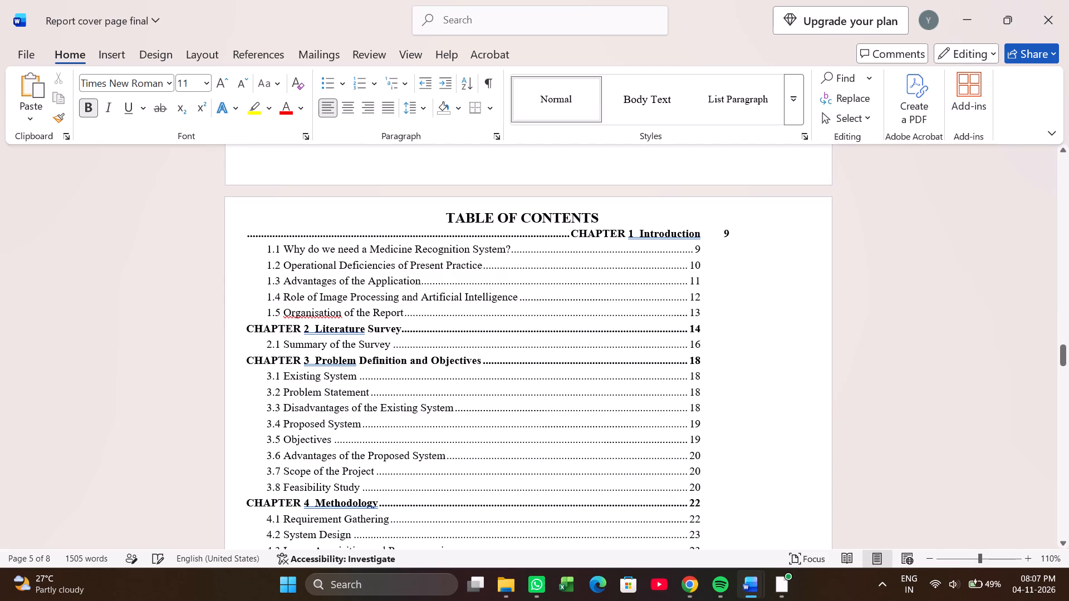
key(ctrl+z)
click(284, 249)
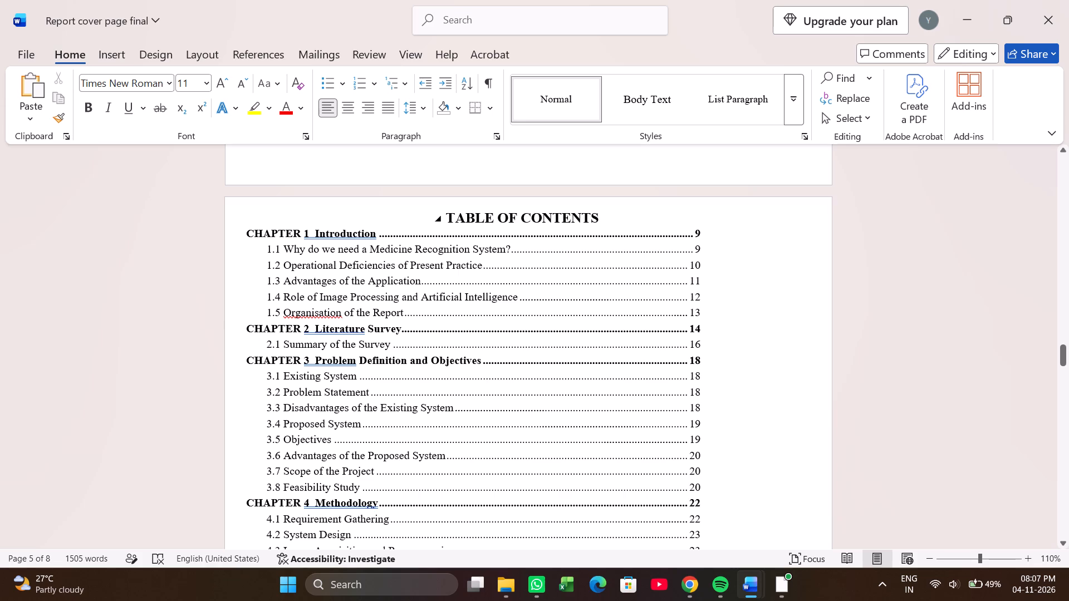
Insert a blank line between the TABLE OF CONTENTS heading and the CHAPTER 1 entry.
click(614, 209)
key(Return)
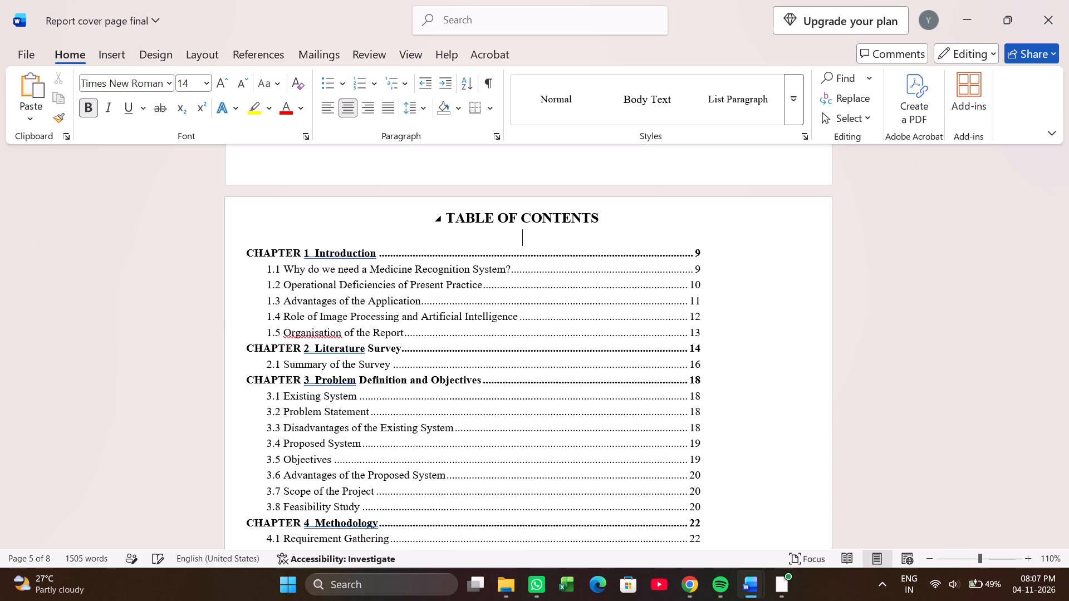
Replace the dotted leader in the CHAPTER 1 Introduction entry with 14 spaces before its page number.
click(619, 257)
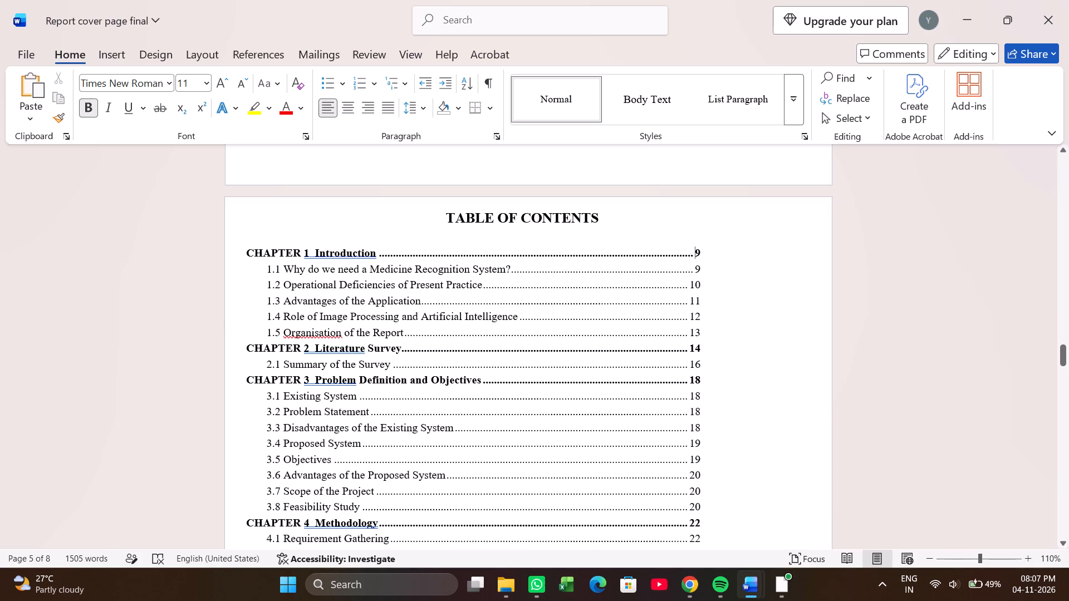
click(644, 248)
key(BackSpace)
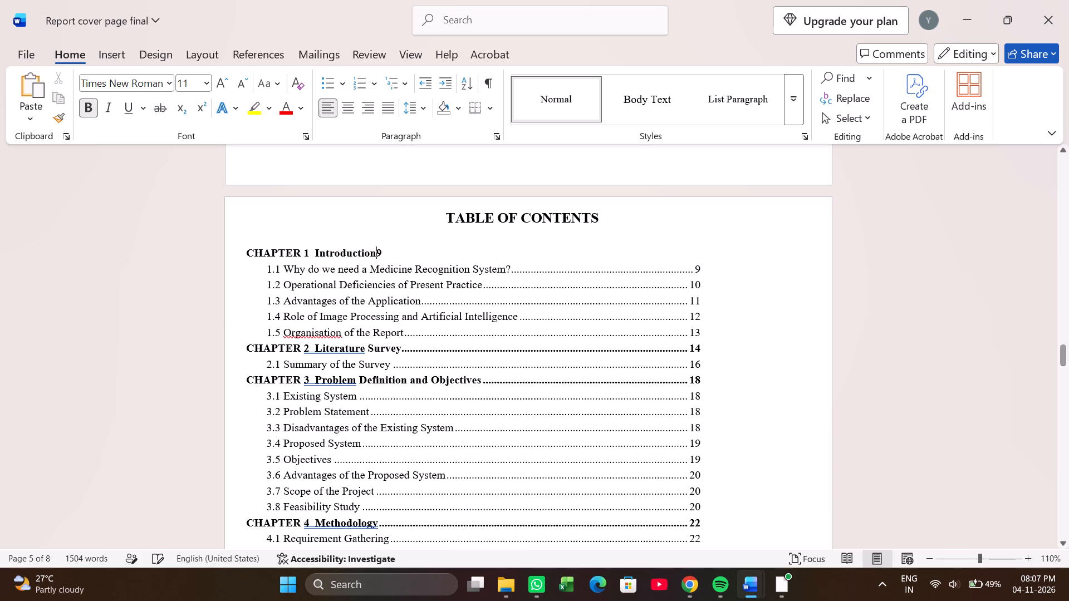
key(space)
key(space)
key(space)
key(space)
key(space)
key(space)
key(space)
key(space)
key(space)
key(space)
key(space)
key(space)
key(space)
key(space)
Indent the CHAPTER 1 Introduction entry with 14 leading spaces.
click(242, 249)
key(space)
key(space)
key(space)
key(space)
key(space)
key(space)
key(space)
key(space)
key(space)
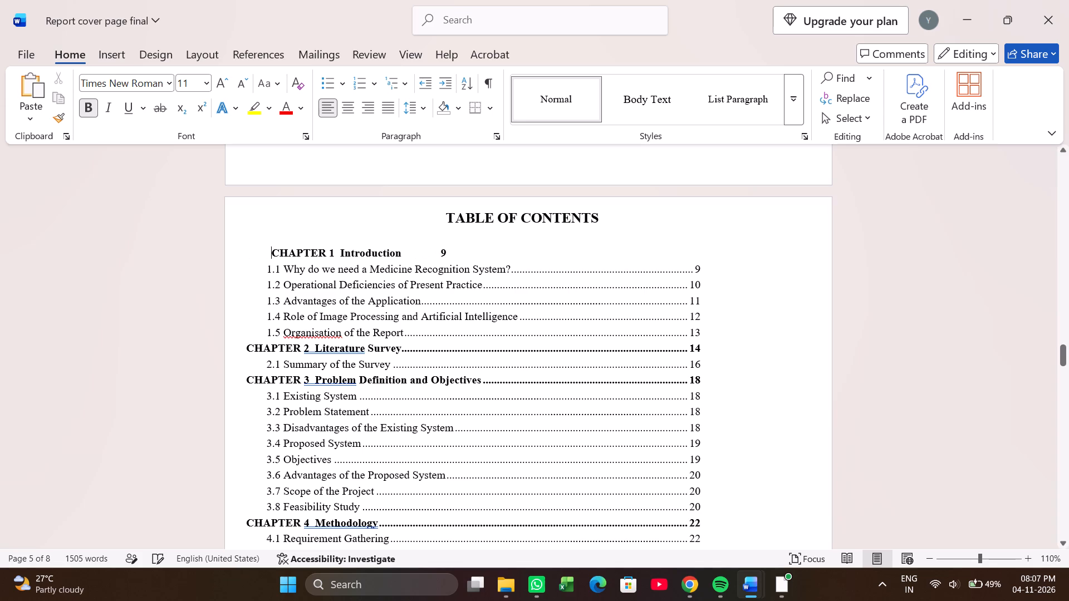
key(space)
key(space)
key(space)
key(space)
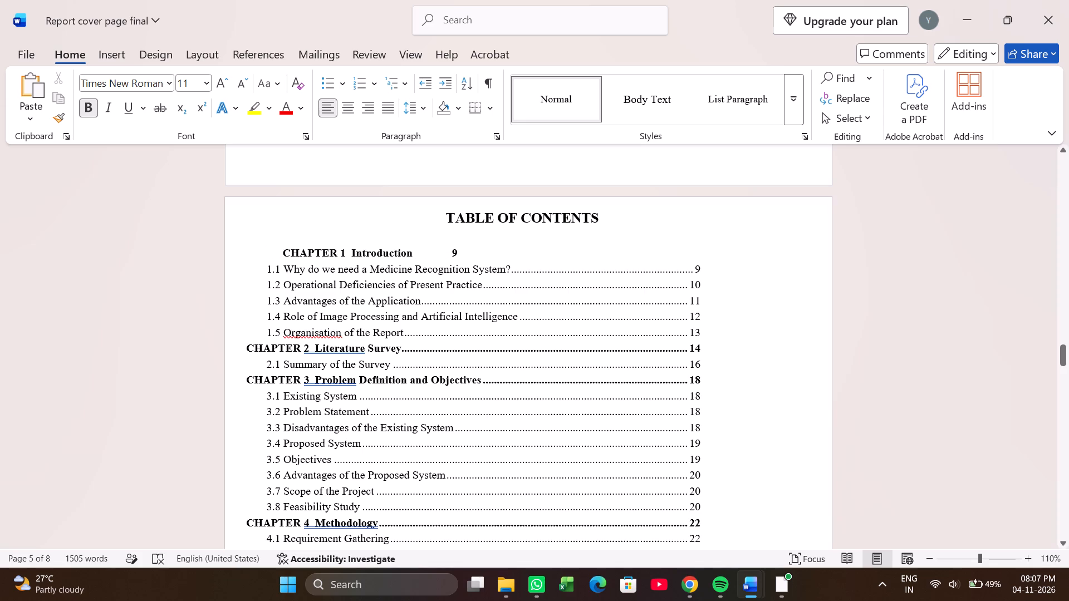
key(space)
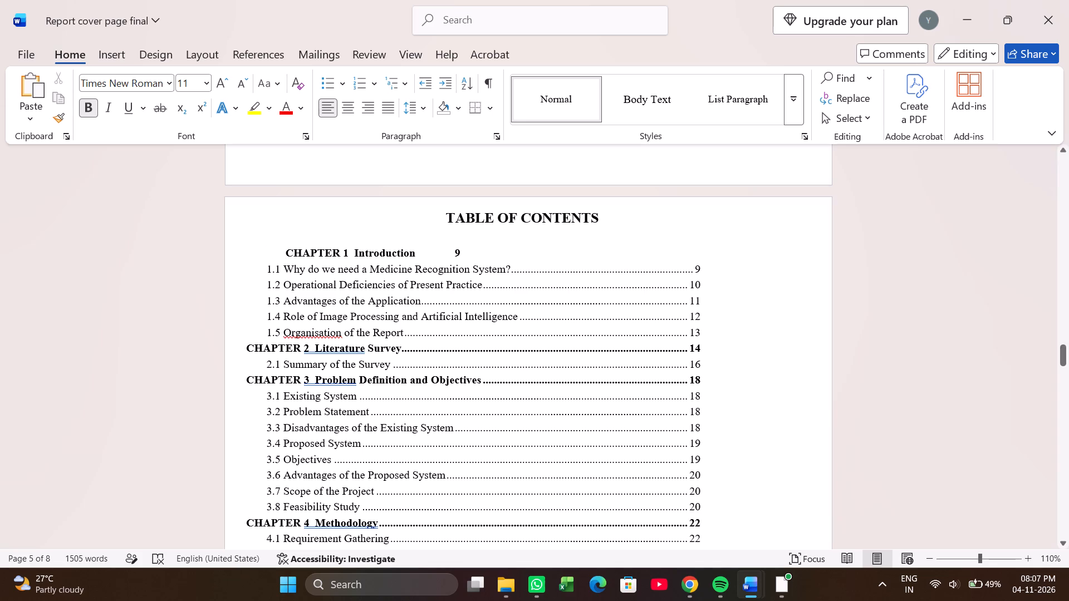
Indent the 1.1 Why do we need a Medicine Recognition System? entry with 14 leading spaces.
click(269, 269)
key(space)
key(space)
key(space)
key(space)
key(space)
key(space)
key(space)
key(space)
key(space)
key(space)
key(space)
key(space)
key(space)
key(space)
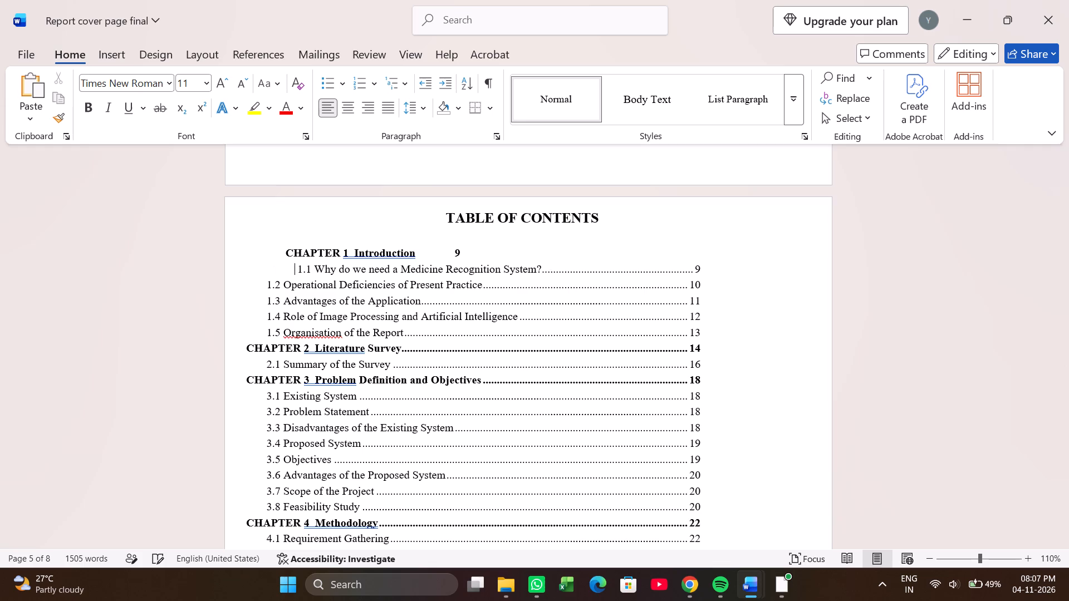
Add two more leading spaces to the 1.1 Why do we need a Medicine Recognition System? entry.
key(space)
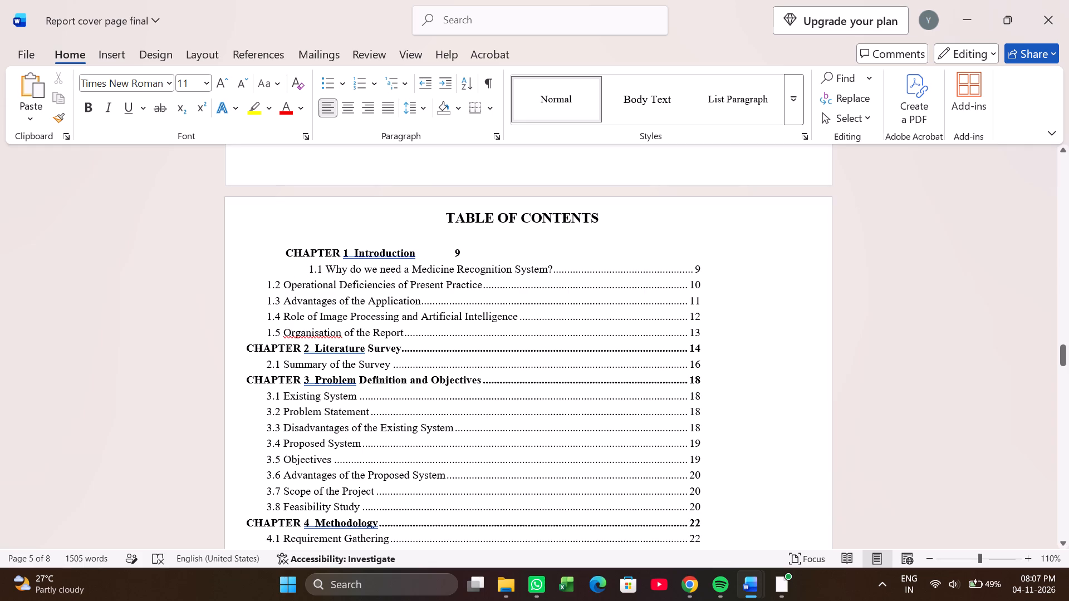
key(space)
Pad the CHAPTER 1 Introduction entry with spaces before its page number 9 to align it with the page-number column.
click(451, 243)
click(454, 252)
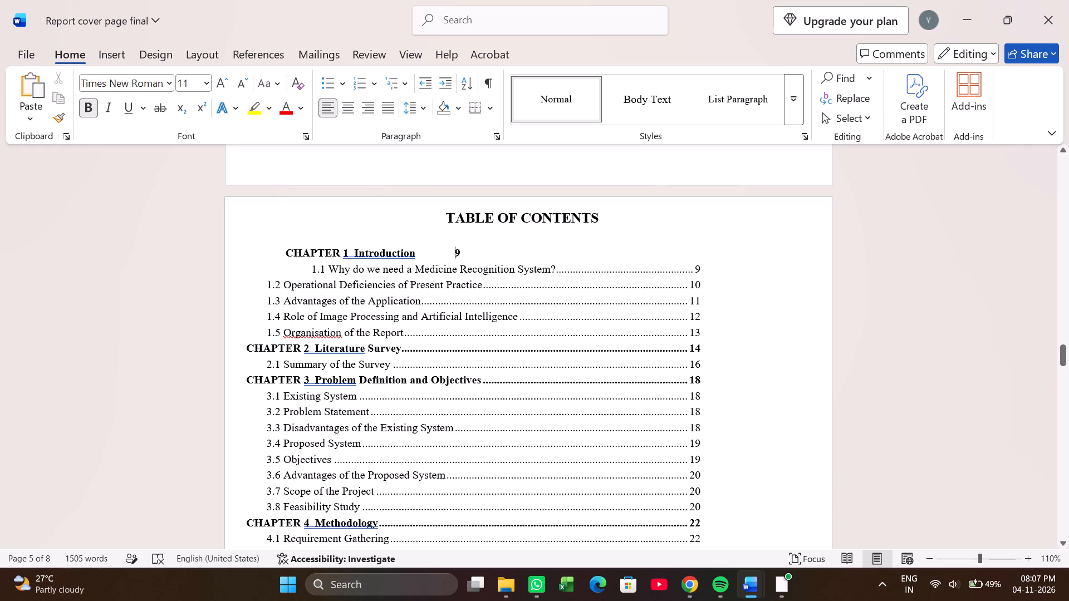
key(space)
key(space)
key(space)
key(space)
key(space)
key(space)
key(space)
key(space)
key(space)
key(space)
key(space)
key(space)
key(space)
key(space)
key(space)
key(space)
key(space)
key(space)
key(space)
key(space)
key(space)
Indent the 1.2 Operational Deficiencies of Present Practice entry with 16 leading spaces, in line with entry 1.1.
click(264, 284)
key(space)
key(space)
key(space)
key(space)
key(space)
key(space)
key(space)
key(space)
key(space)
key(space)
key(space)
key(space)
key(space)
key(space)
key(space)
key(space)
key(space)
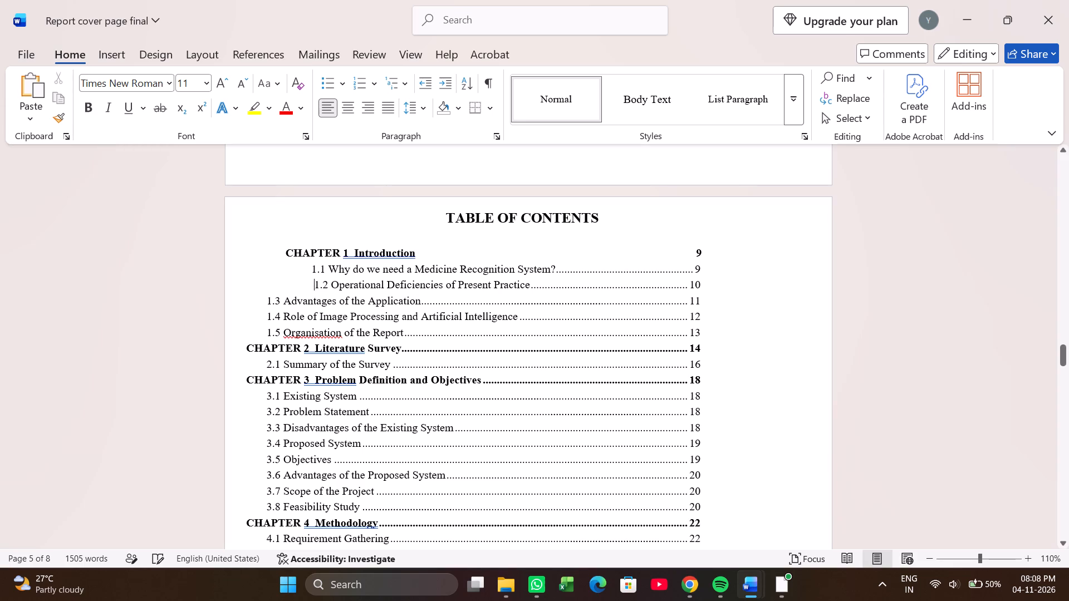
key(BackSpace)
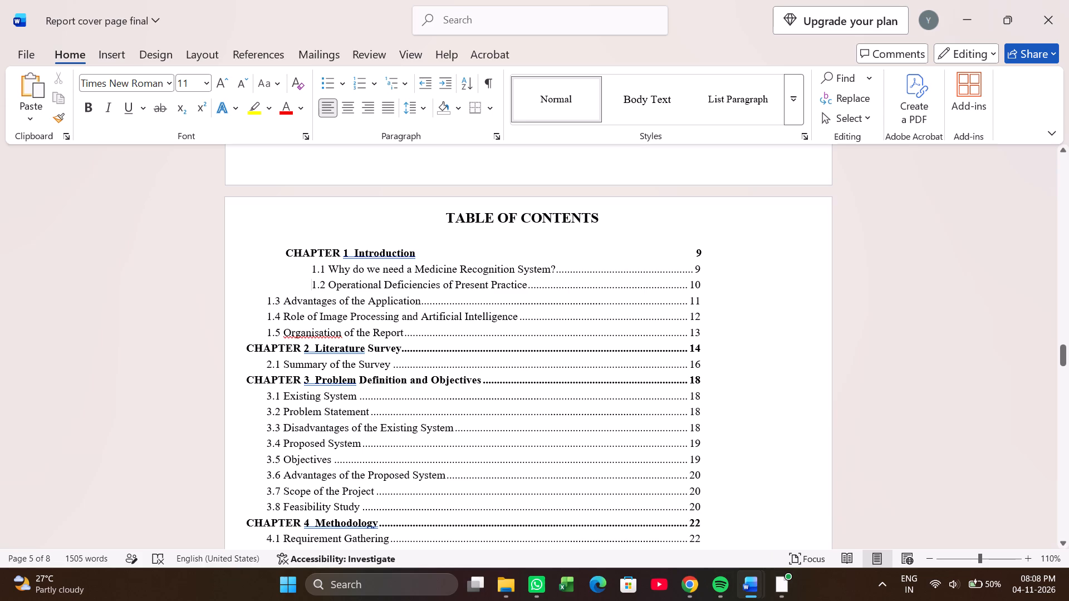
Indent the 1.3 Advantages of the Application entry with 16 leading spaces.
click(264, 300)
key(space)
key(space)
key(space)
key(space)
key(space)
key(space)
key(space)
key(space)
key(space)
key(space)
key(space)
key(space)
key(space)
key(space)
key(space)
key(space)
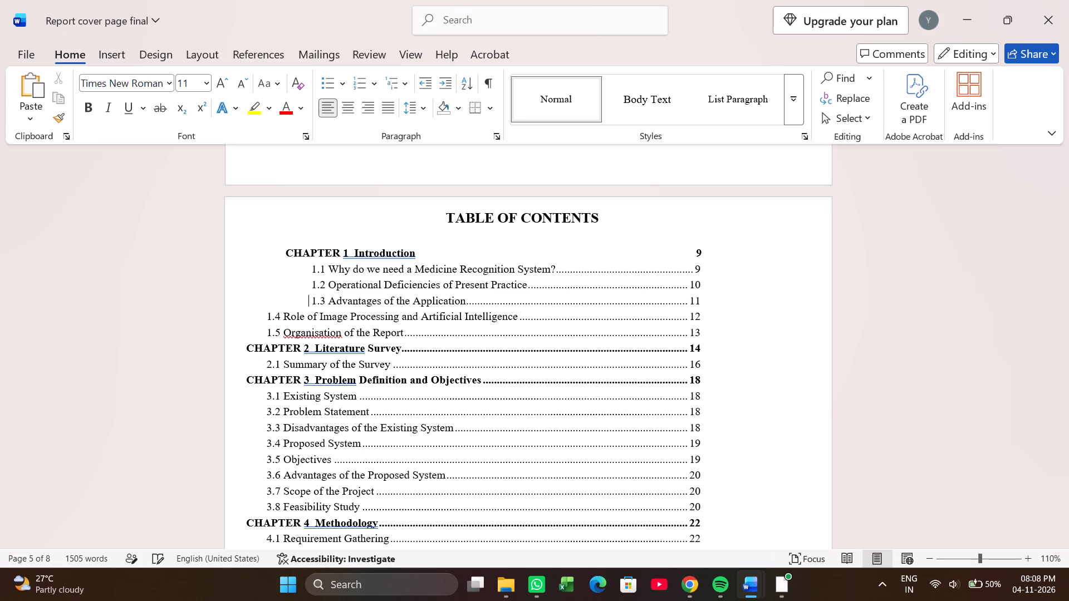
Indent the 1.4 Role of Image Processing and Artificial Intelligence entry with 16 leading spaces.
click(269, 320)
key(space)
key(space)
key(space)
key(space)
key(space)
key(space)
key(space)
key(space)
key(space)
key(space)
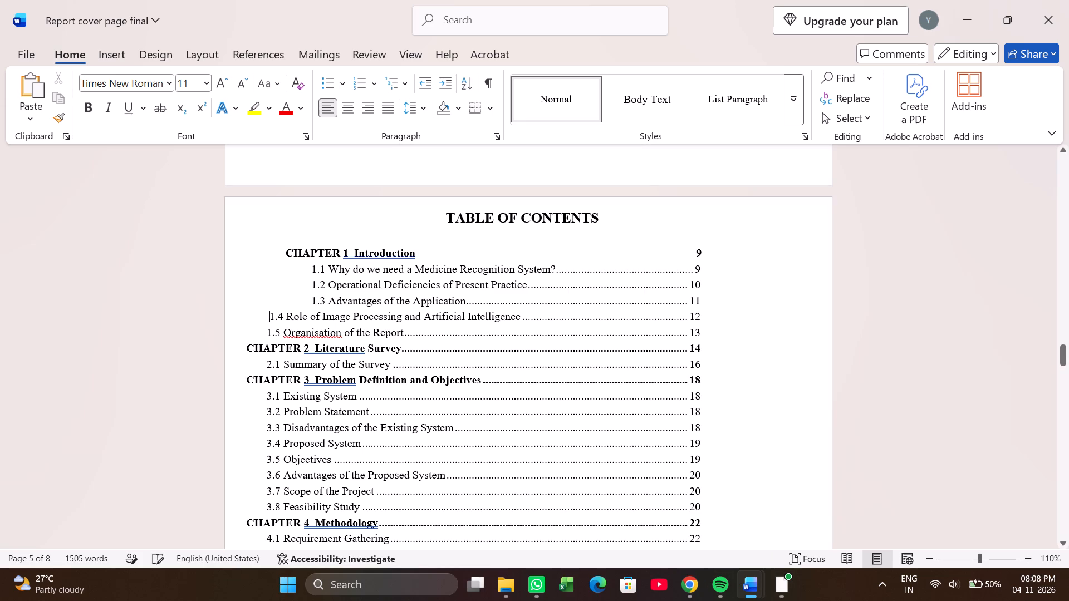
key(space)
key(space)
key(space)
key(space)
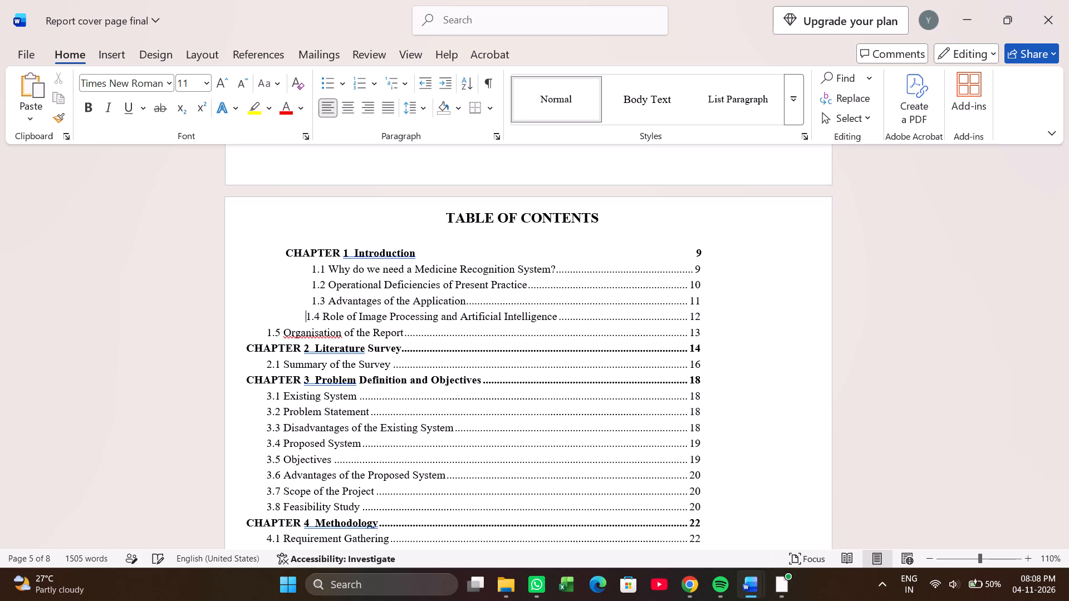
key(space)
key(space)
Indent the 1.5 Organisation of the Report entry with 16 leading spaces.
click(267, 332)
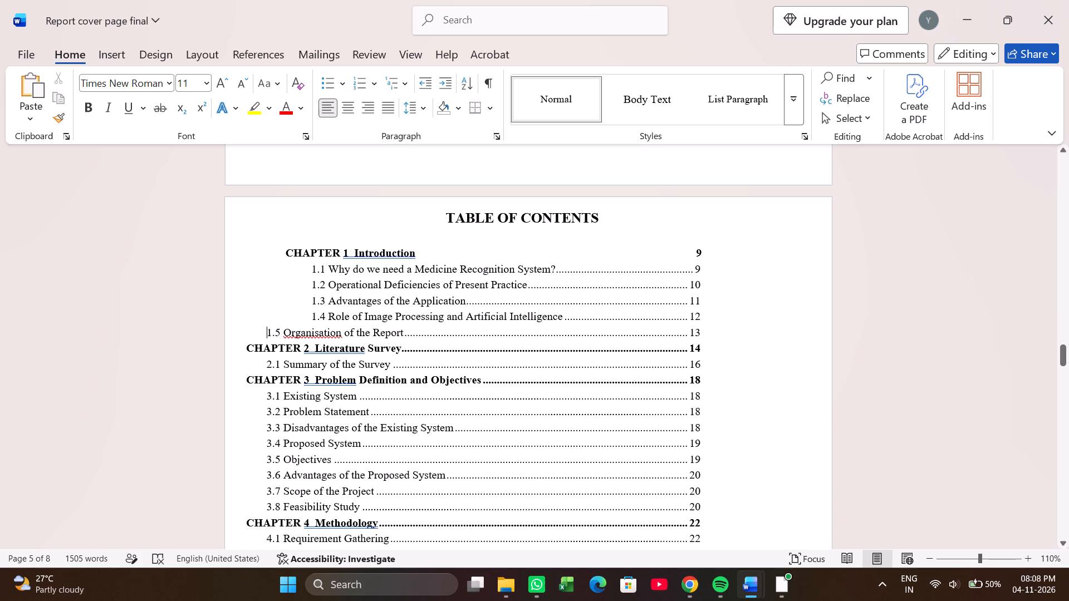
key(space)
key(space)
key(space)
key(space)
key(space)
key(space)
key(space)
key(space)
key(space)
key(space)
key(space)
key(space)
key(space)
key(space)
key(space)
key(space)
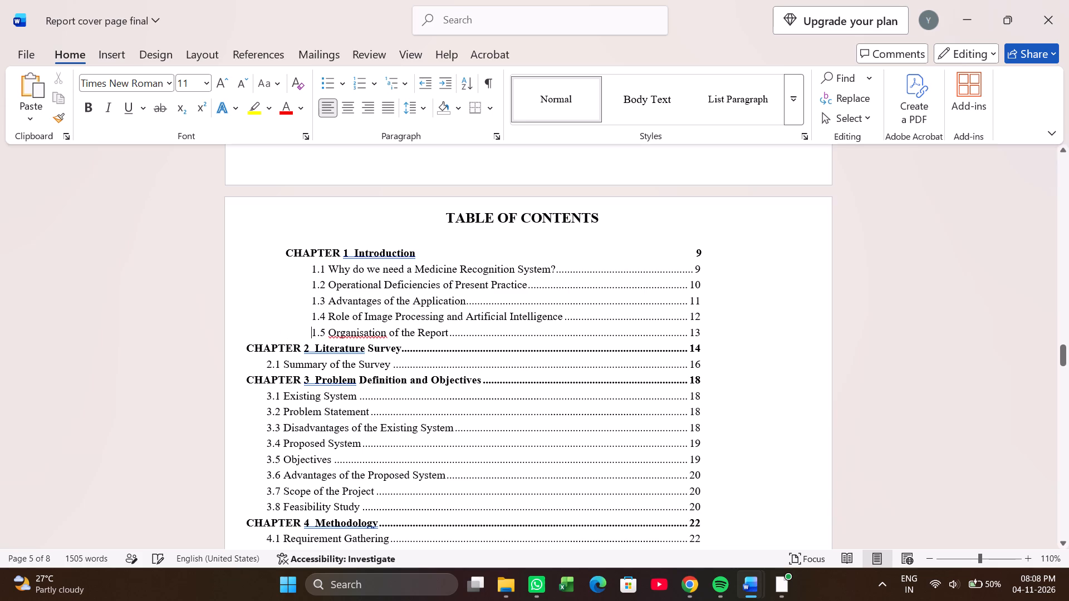
Indent the CHAPTER 2 Literature Survey entry with 13 leading spaces, roughly in line with the CHAPTER 1 entry.
click(247, 347)
key(space)
key(space)
key(space)
key(space)
key(space)
key(space)
key(space)
key(space)
key(space)
key(space)
key(space)
key(space)
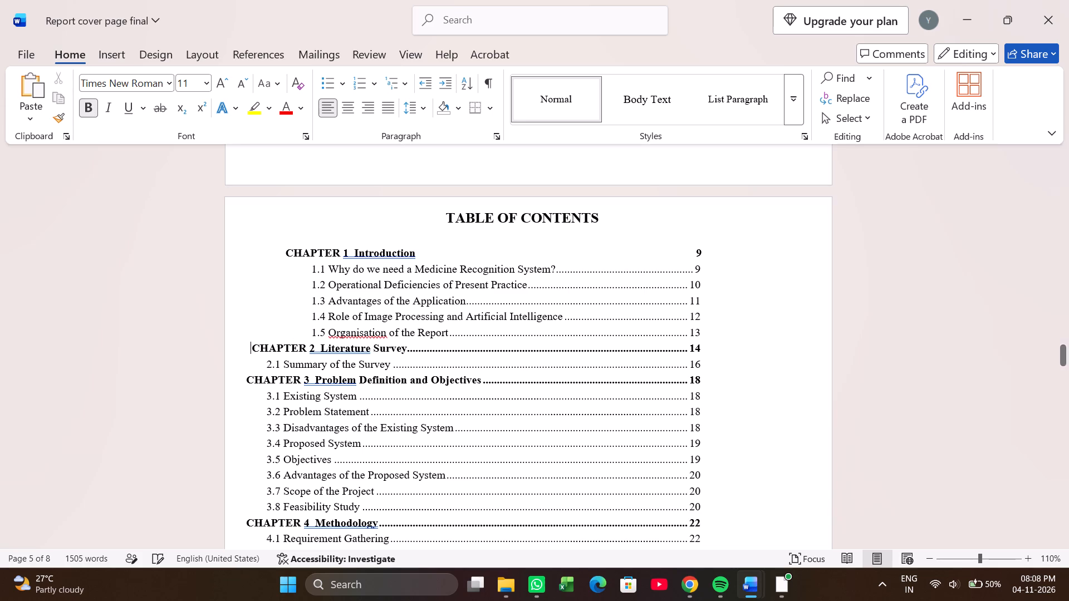
click(285, 253)
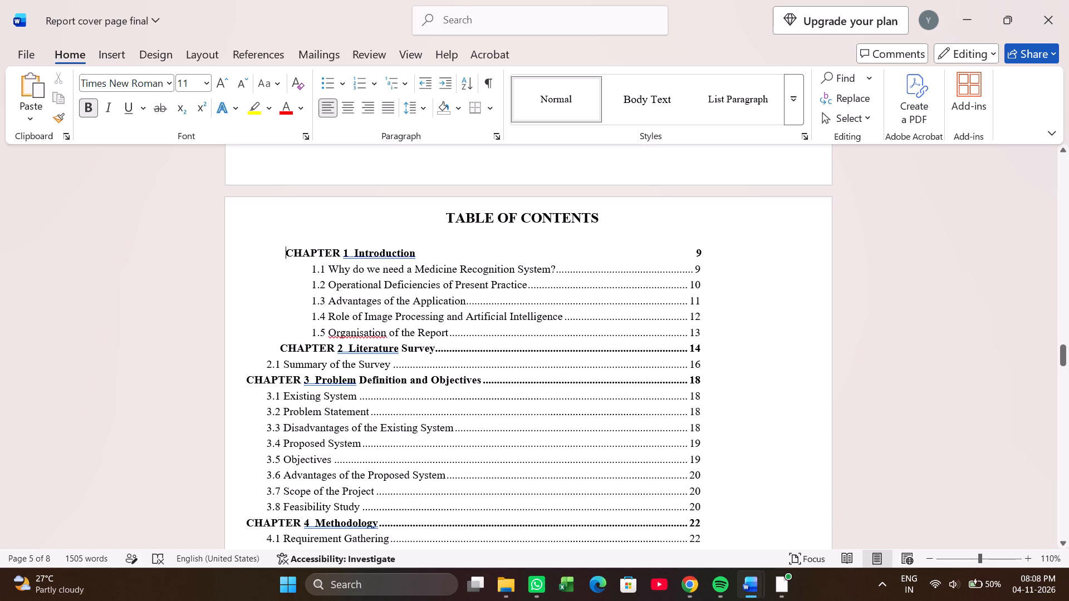
click(276, 342)
key(space)
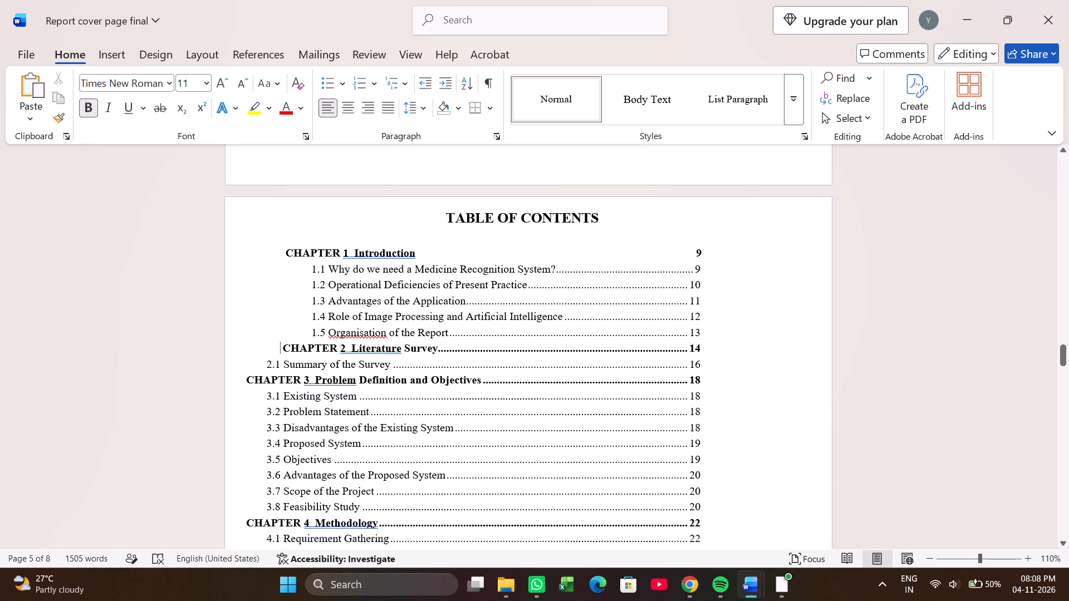
Indent the CHAPTER 3 Problem Definition and Objectives entry with 16 leading spaces.
click(247, 375)
key(space)
key(space)
key(space)
key(space)
key(space)
key(space)
key(space)
key(space)
key(space)
key(space)
key(space)
key(space)
key(space)
key(space)
key(space)
key(space)
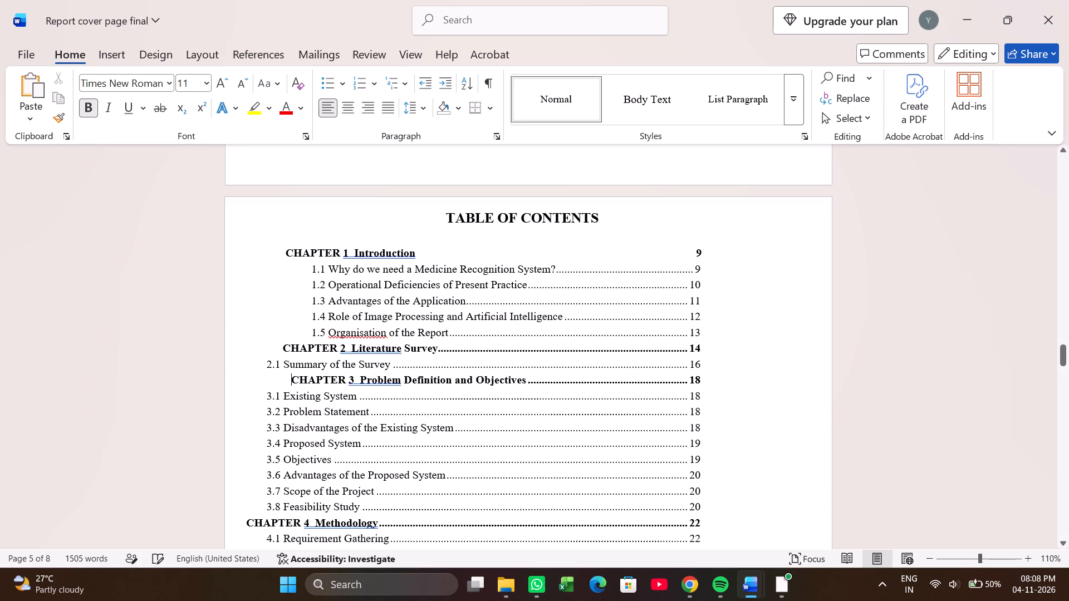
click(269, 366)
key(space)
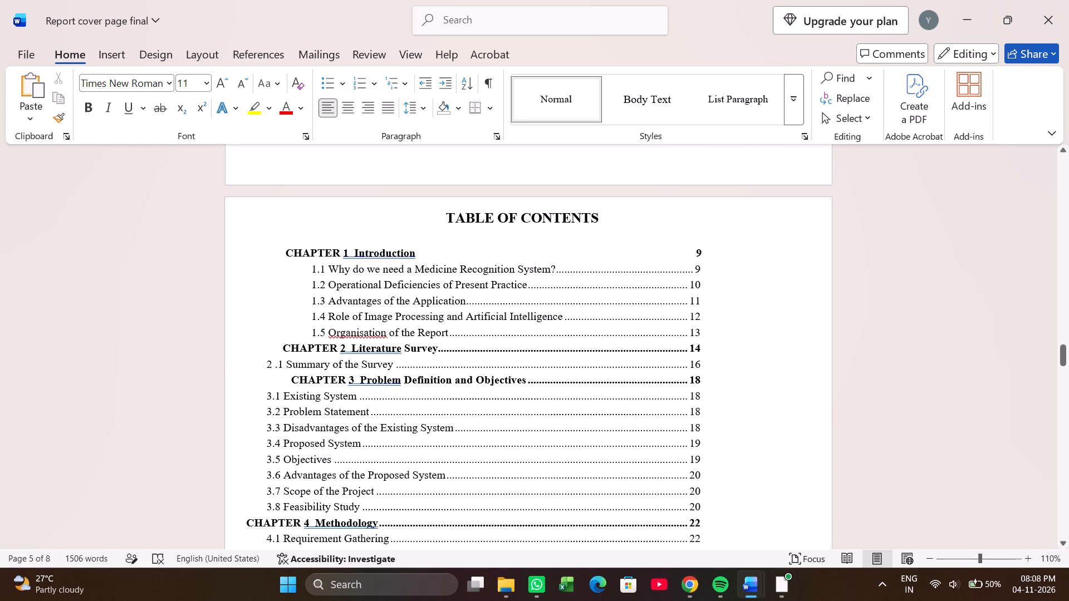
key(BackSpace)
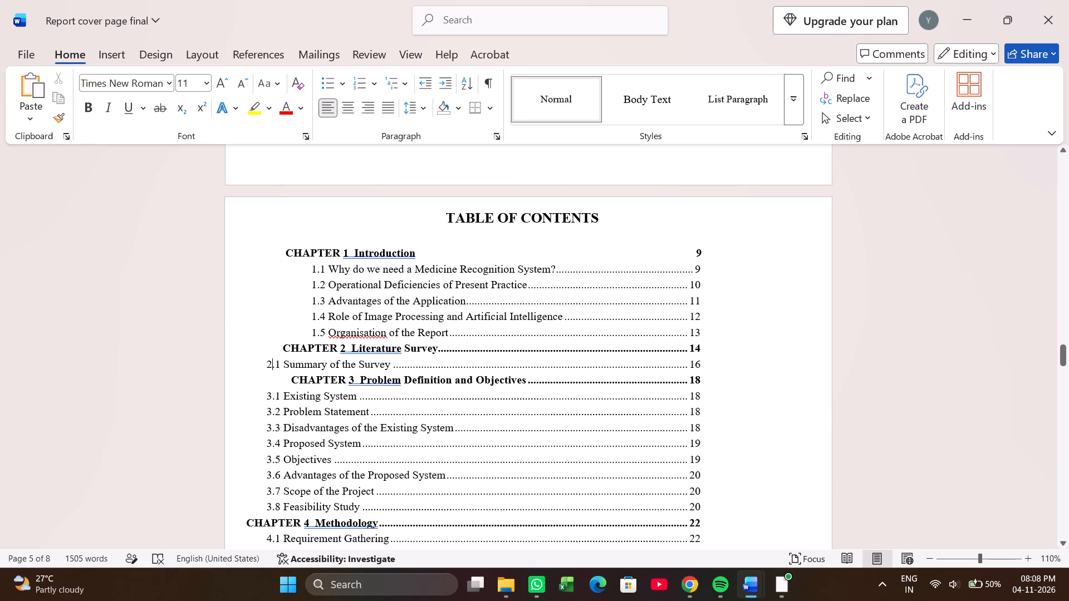
Indent the 2.1 Summary of the Survey entry with 16 leading spaces, in line with the Chapter 1 subentries.
click(267, 360)
key(space)
key(space)
key(space)
key(space)
key(space)
key(space)
key(space)
key(space)
key(space)
key(space)
key(space)
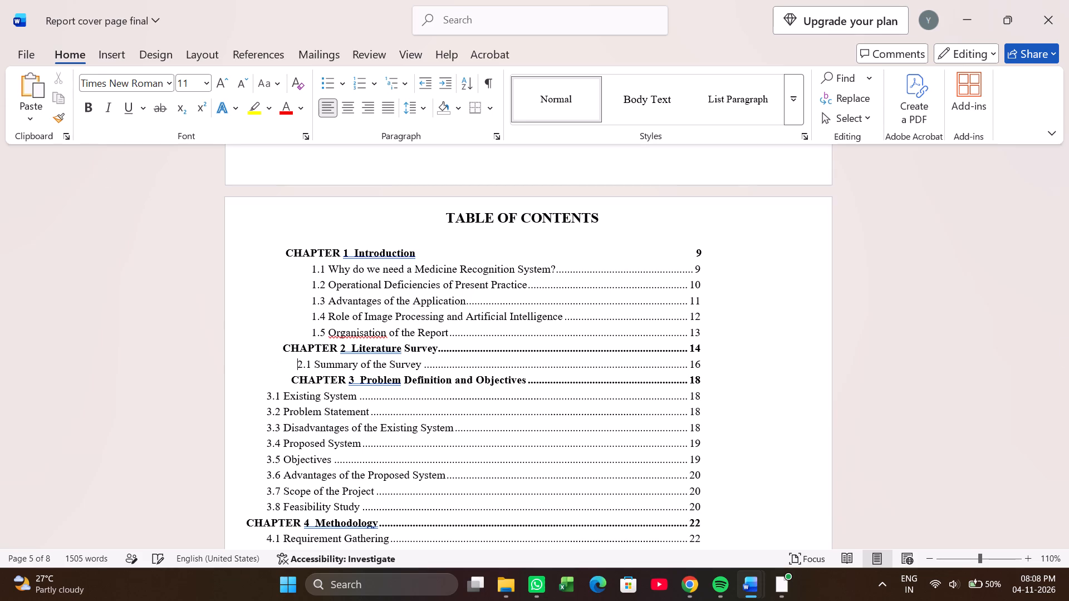
key(space)
key(space)
key(space)
key(space)
key(space)
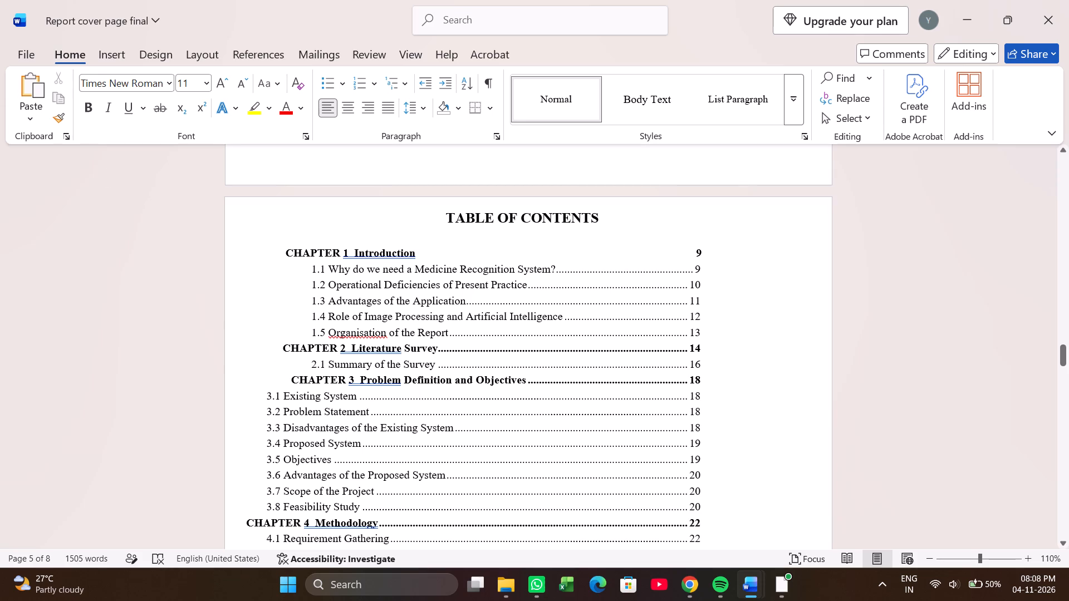
Remove three leading spaces from the CHAPTER 3 Problem Definition and Objectives entry to align it with the CHAPTER 2 entry.
click(285, 378)
key(BackSpace)
key(BackSpace)
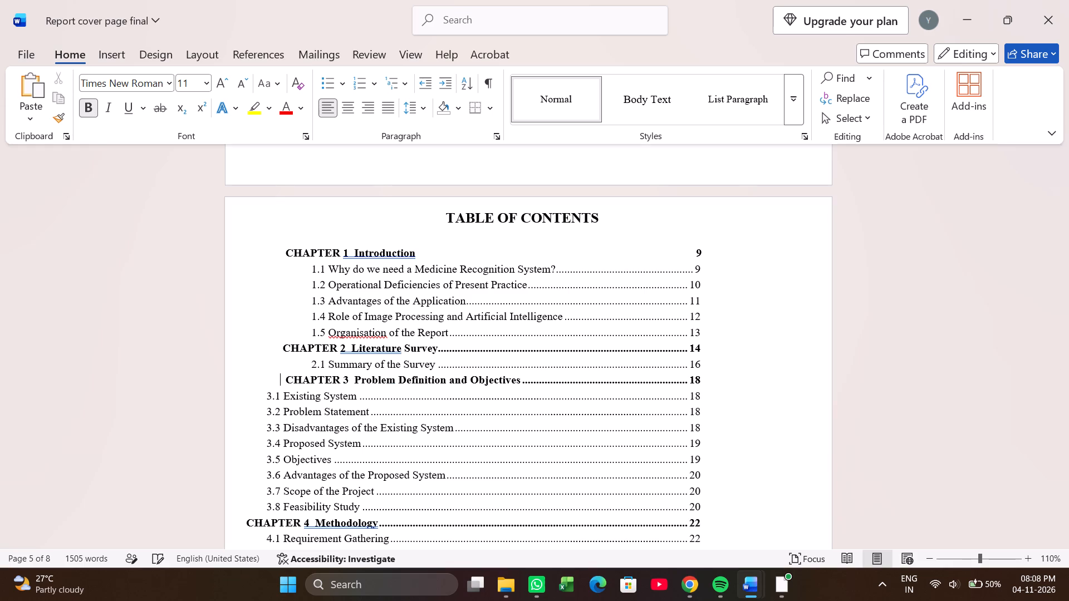
key(BackSpace)
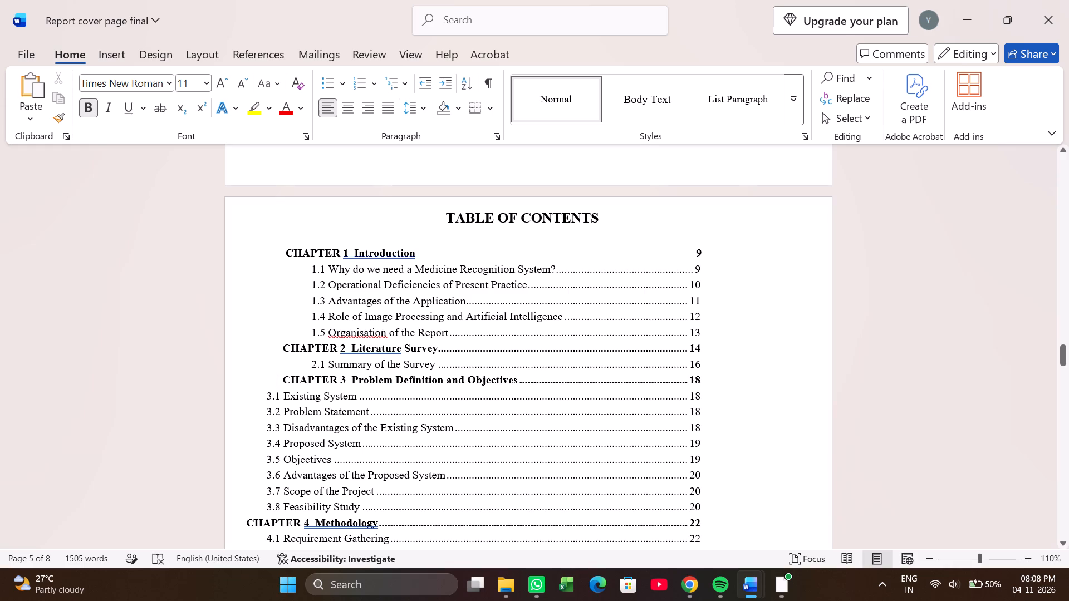
Indent the 3.1 Existing System entry with 16 leading spaces, in line with the 2.1 subentry.
click(264, 391)
key(space)
key(space)
key(space)
key(space)
key(space)
key(space)
key(space)
key(space)
key(space)
key(space)
key(space)
key(space)
key(space)
key(space)
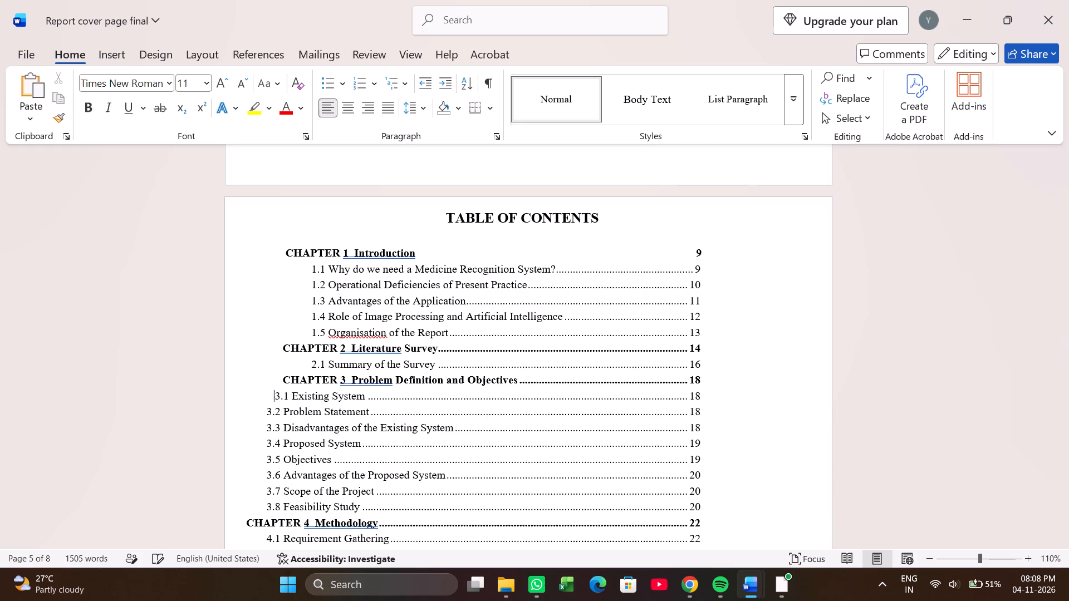
key(space)
key(space)
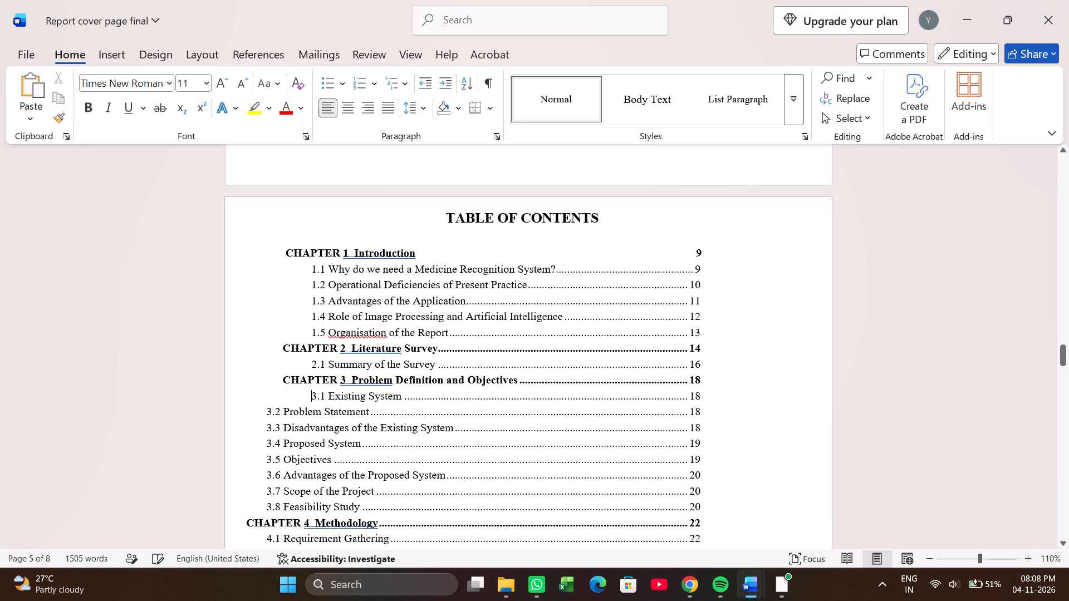
Indent the 3.2 Problem Statement entry with 16 leading spaces, in line with the 3.1 entry.
click(267, 414)
key(space)
key(space)
key(space)
key(space)
key(space)
key(space)
key(space)
key(space)
key(space)
key(space)
key(space)
key(space)
key(space)
key(space)
key(space)
key(space)
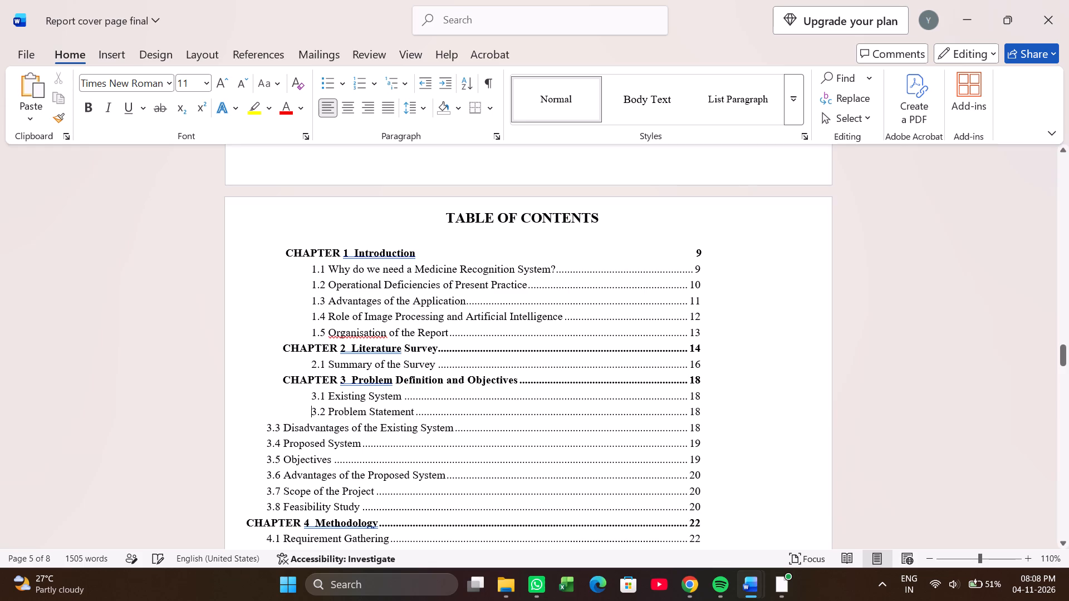
Indent the 3.3 Disadvantages of the Existing System entry with 16 leading spaces, in line with the 3.2 entry.
click(269, 426)
click(266, 425)
key(space)
key(space)
key(space)
key(space)
key(space)
key(space)
key(space)
key(space)
key(space)
key(space)
key(space)
key(space)
key(space)
key(space)
key(space)
key(space)
key(space)
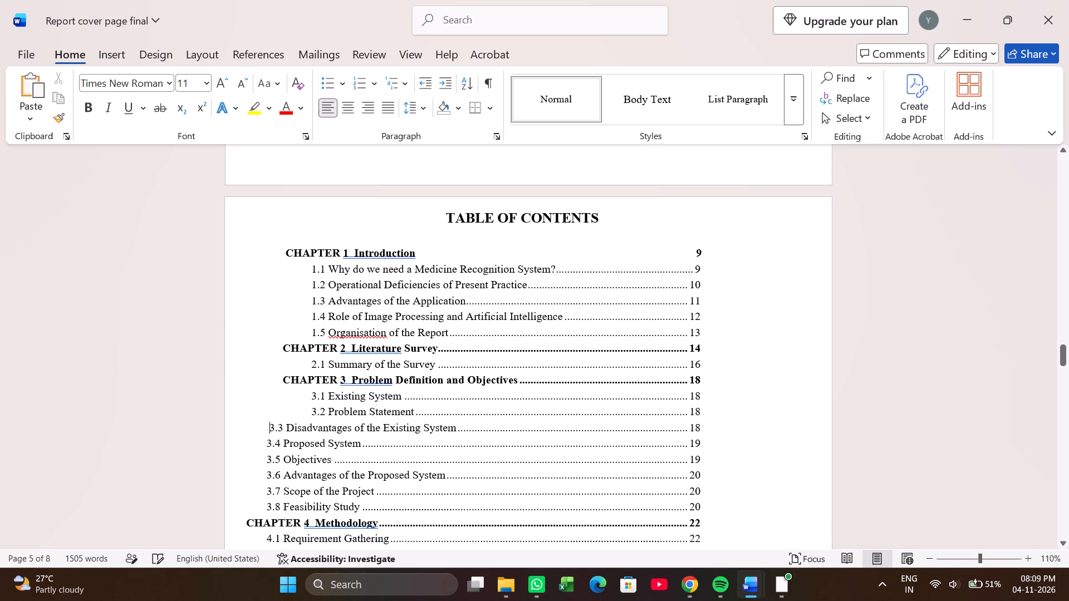
key(BackSpace)
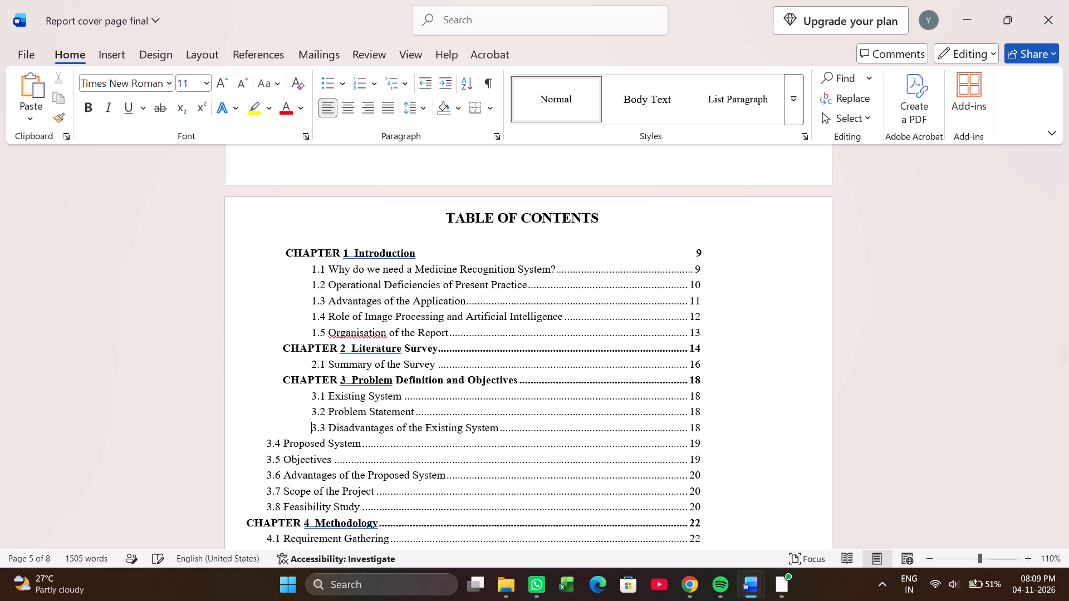
Indent the 3.4 Proposed System entry with 16 leading spaces, in line with the 3.3 entry.
click(266, 446)
key(space)
key(space)
key(space)
key(space)
key(space)
key(space)
key(space)
key(space)
key(space)
key(space)
key(space)
key(space)
key(space)
key(space)
key(space)
key(space)
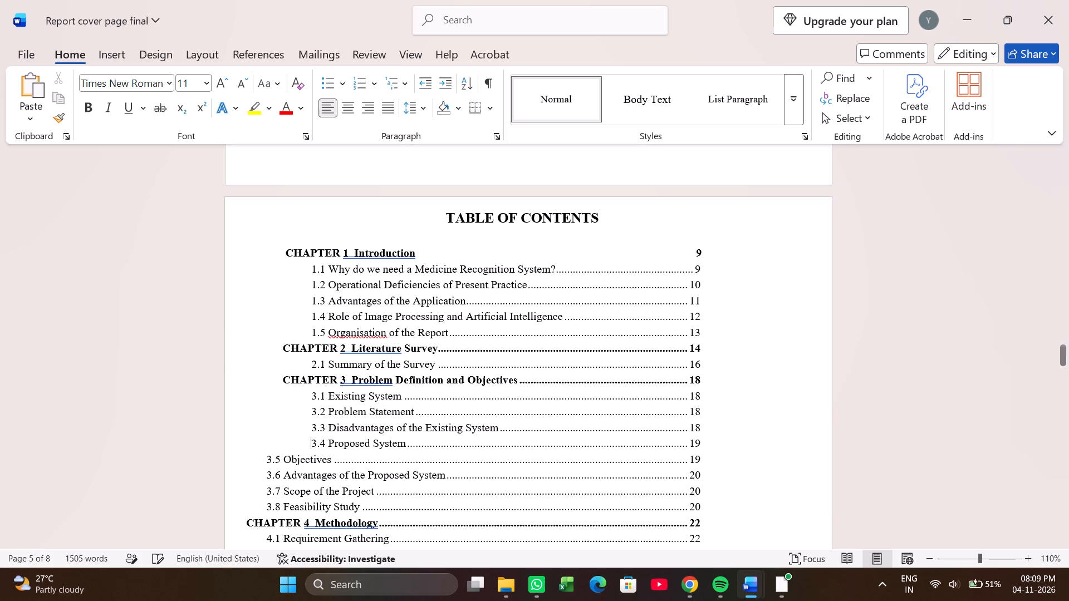
Indent the 3.5 Objectives entry with 16 leading spaces, in line with the 3.4 entry.
scroll(337, 421, down, 1)
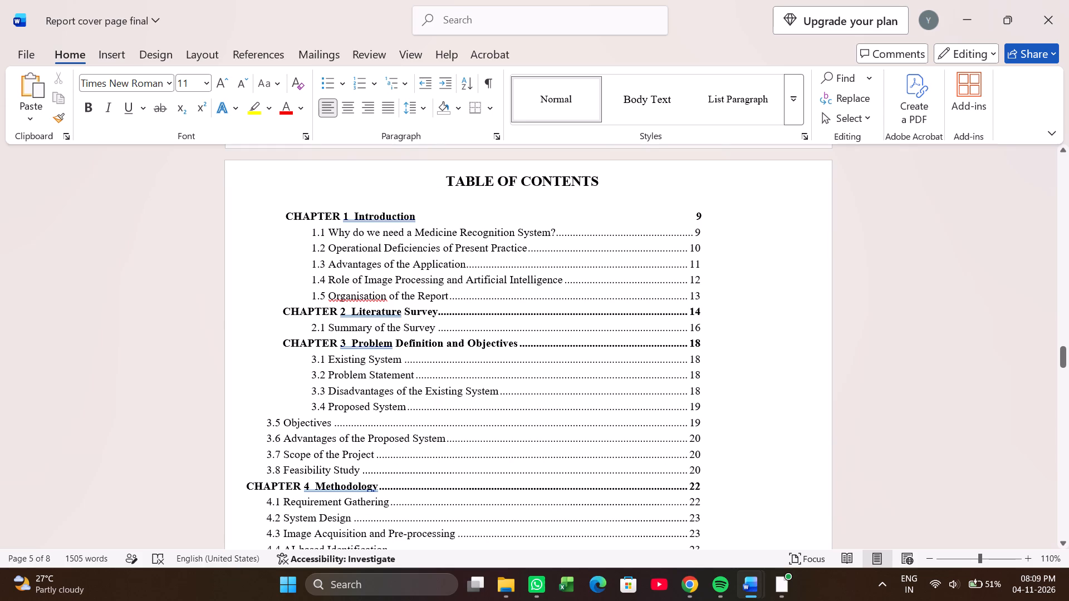
click(262, 421)
key(space)
key(space)
key(space)
key(space)
key(space)
key(space)
key(space)
key(space)
key(space)
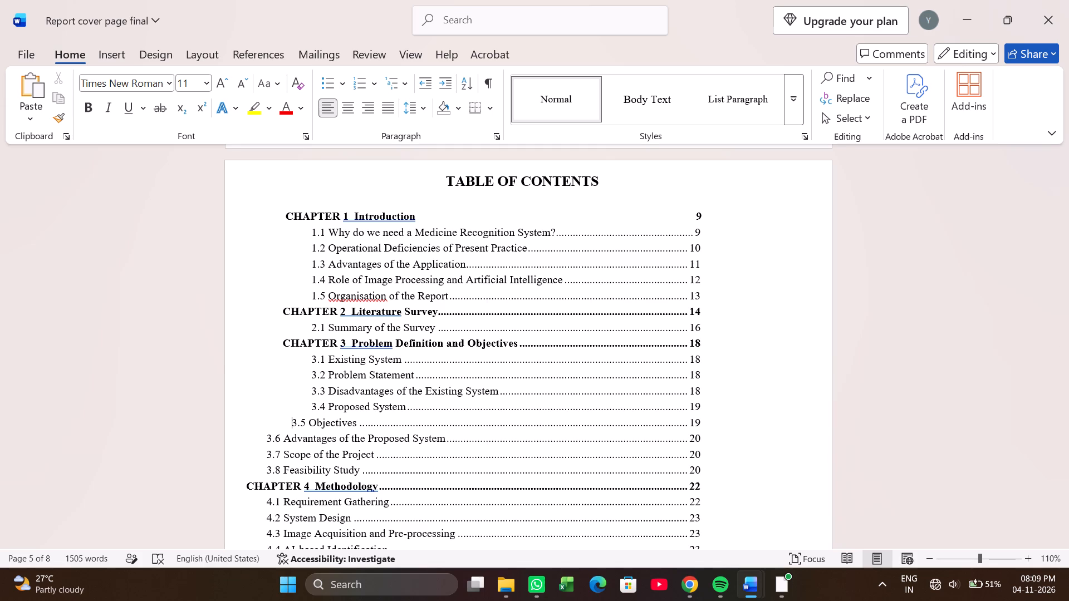
key(space)
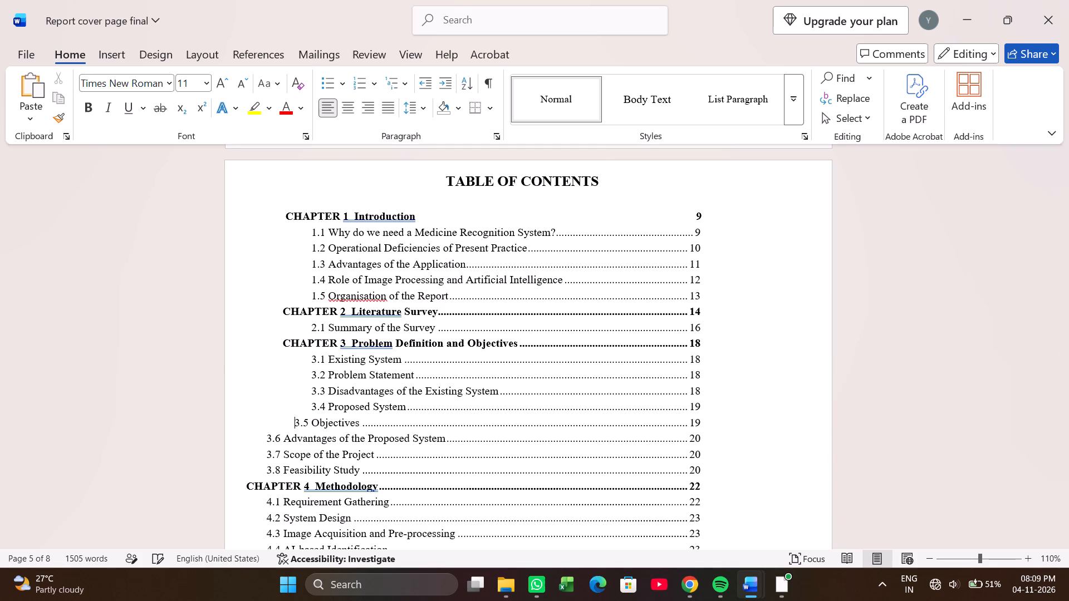
key(space)
key(space)
key(space)
key(space)
key(space)
key(space)
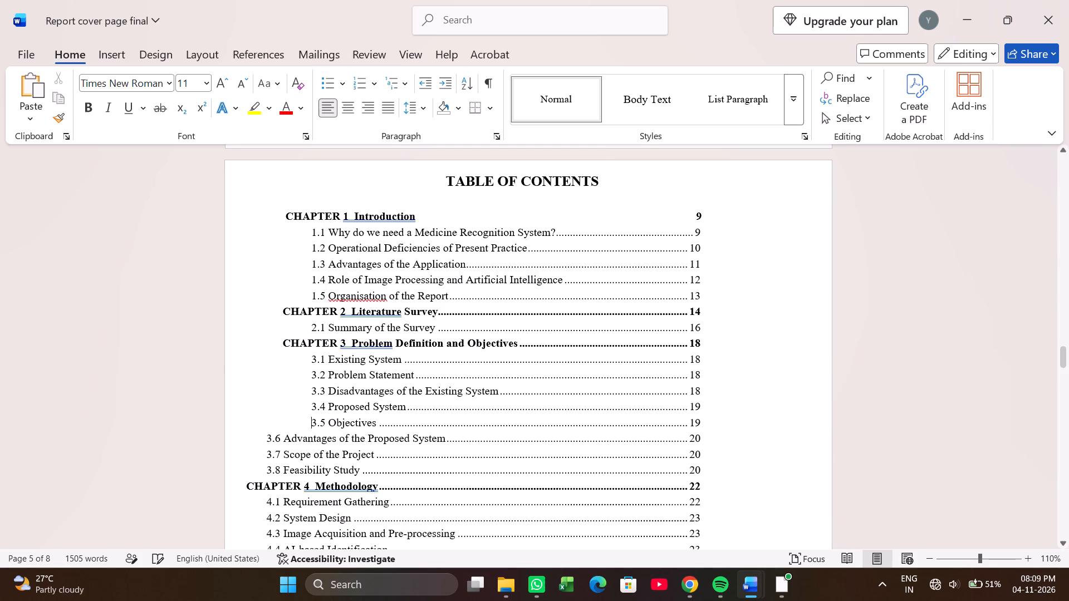
Indent the 3.6 Advantages of the Proposed System entry with 16 leading spaces, in line with the 3.5 entry.
click(263, 437)
key(space)
key(space)
key(space)
key(space)
key(space)
key(space)
key(space)
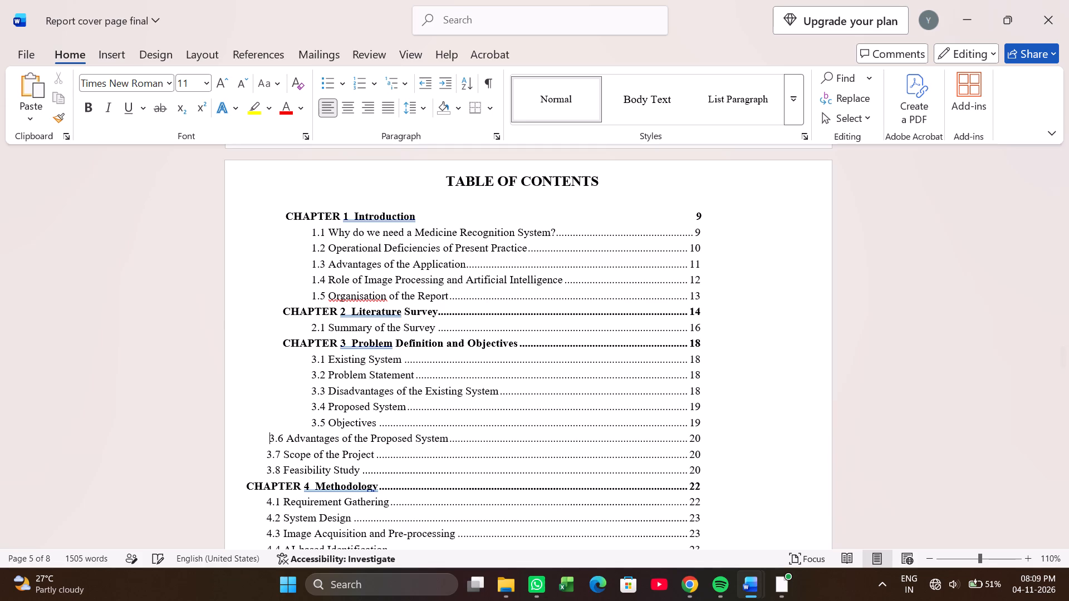
key(space)
key(space)
key(space)
key(space)
key(space)
key(space)
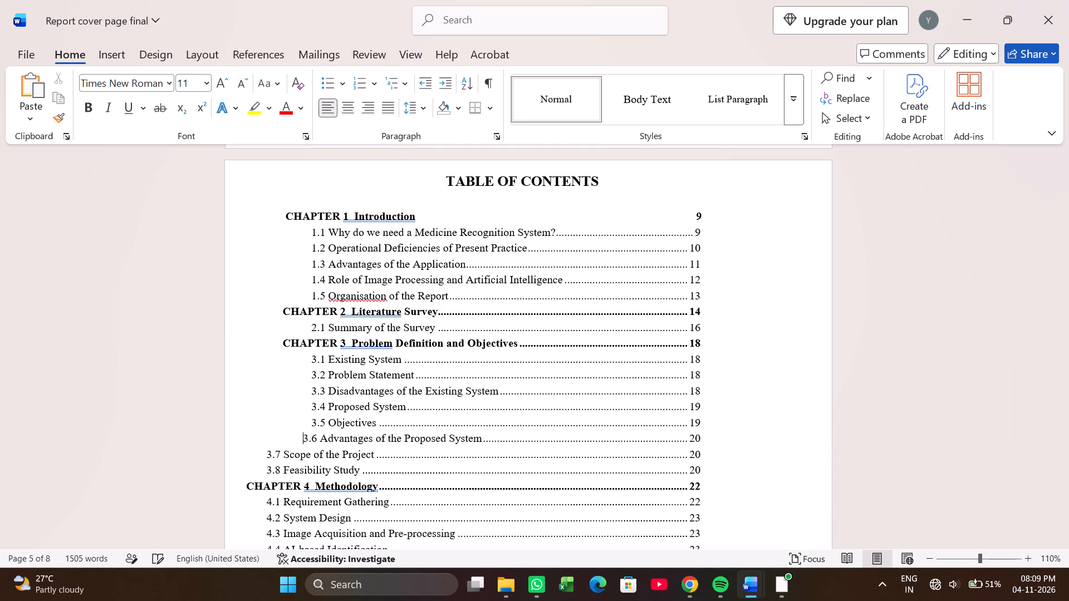
key(space)
key(space)
key(space)
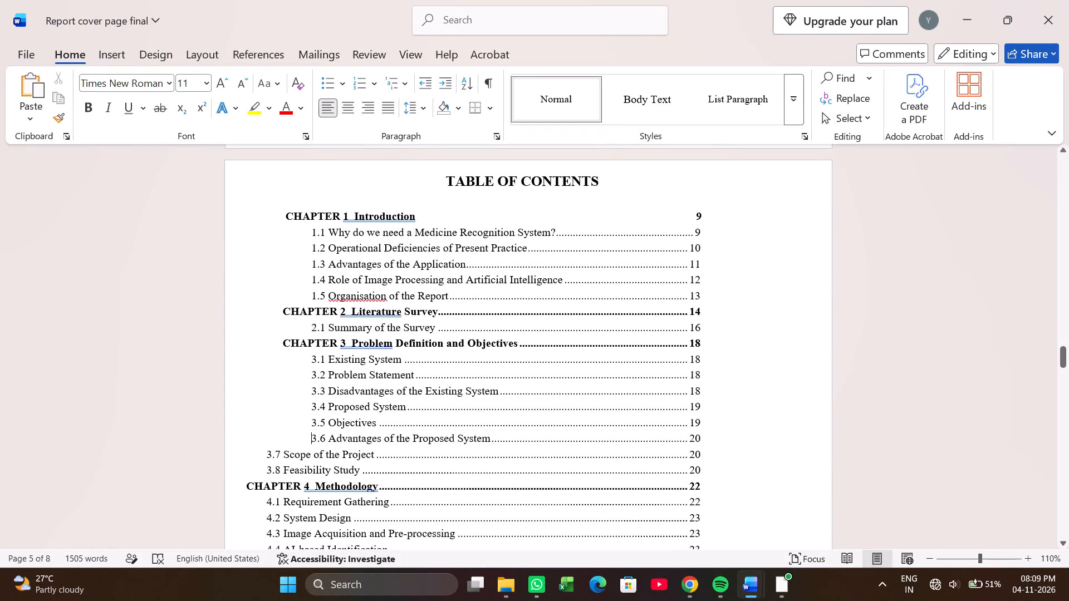
Indent the 3.7 Scope of the Project entry with 16 leading spaces, in line with the 3.6 entry.
click(266, 457)
key(space)
key(space)
key(space)
key(space)
key(space)
key(space)
key(space)
key(space)
key(space)
key(space)
key(space)
key(space)
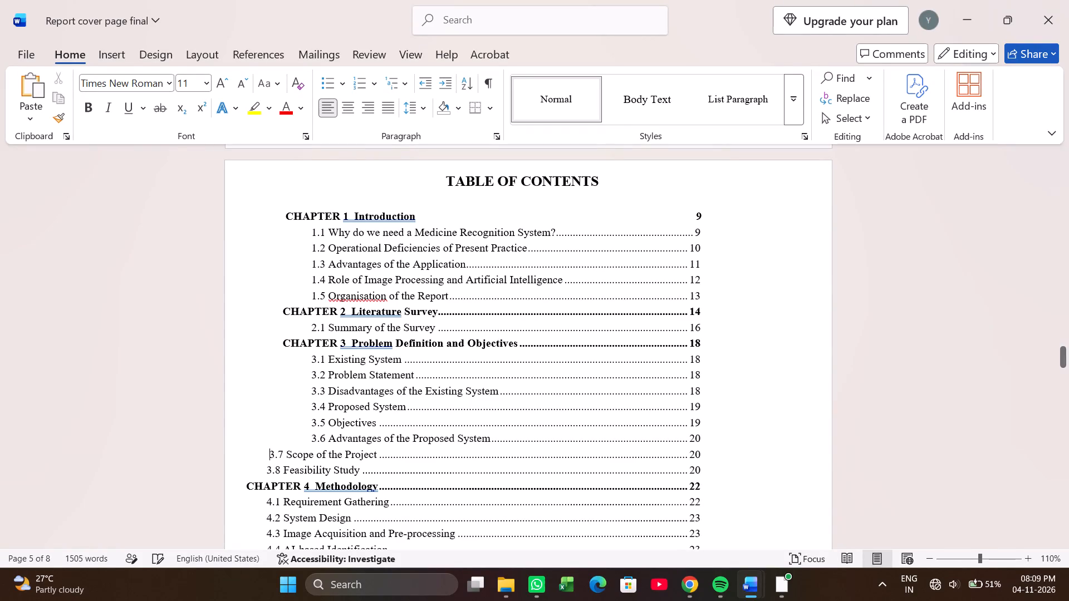
key(space)
key(space)
key(space)
key(space)
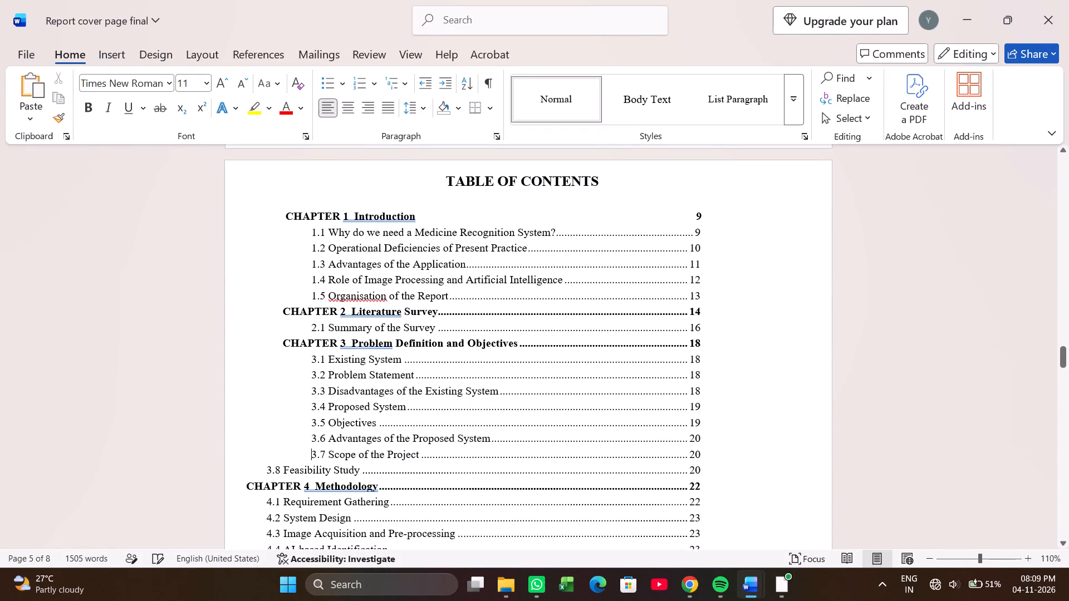
Indent the 3.8 Feasibility Study entry with 16 leading spaces, in line with the 3.7 entry.
click(263, 467)
key(space)
key(space)
key(space)
key(space)
key(space)
key(space)
key(space)
key(space)
key(space)
key(space)
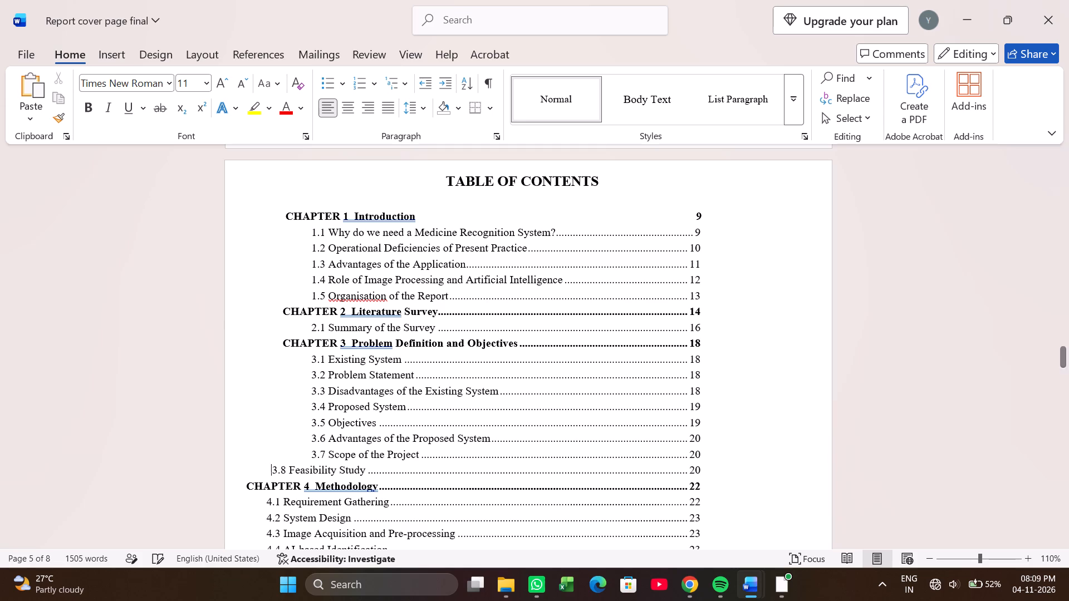
key(space)
key(space)
key(space)
key(space)
key(space)
key(space)
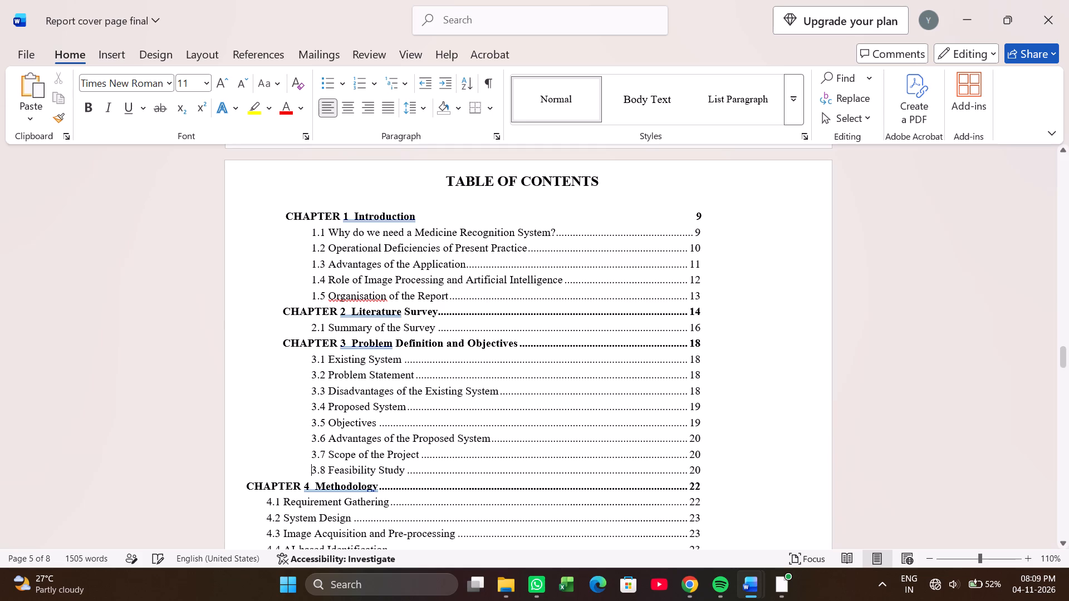
Indent the CHAPTER 4 Methodology entry with 14 leading spaces, in line with the CHAPTER 1 entry.
click(247, 485)
key(space)
key(space)
key(space)
key(space)
key(space)
key(space)
key(space)
key(space)
key(space)
key(space)
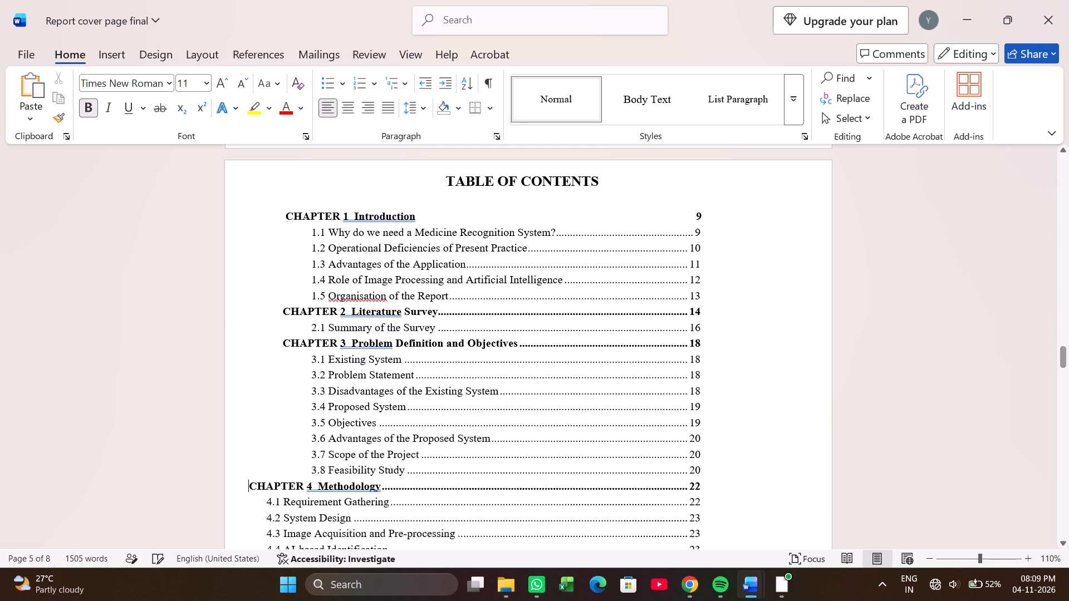
key(space)
key(space)
key(space)
key(space)
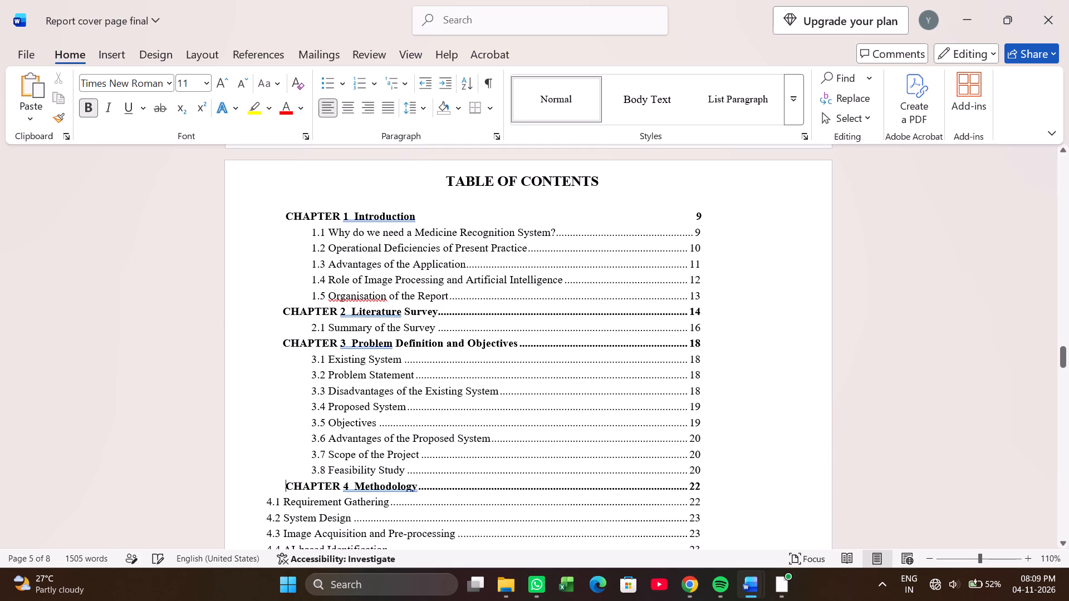
Indent the 4.1 Requirement Gathering entry under CHAPTER 4 with 11 leading spaces.
click(282, 347)
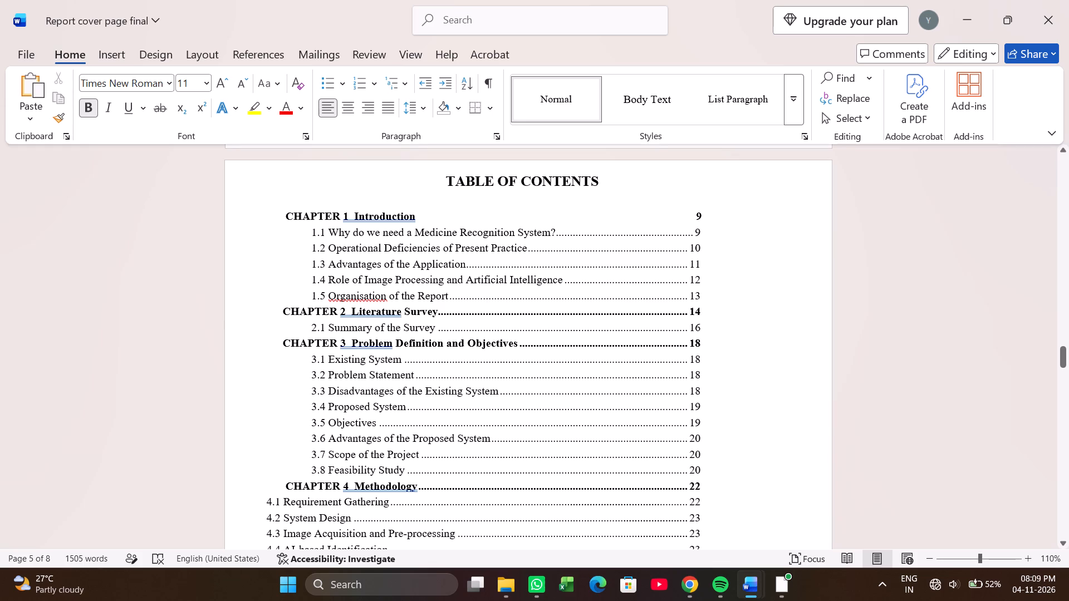
click(281, 487)
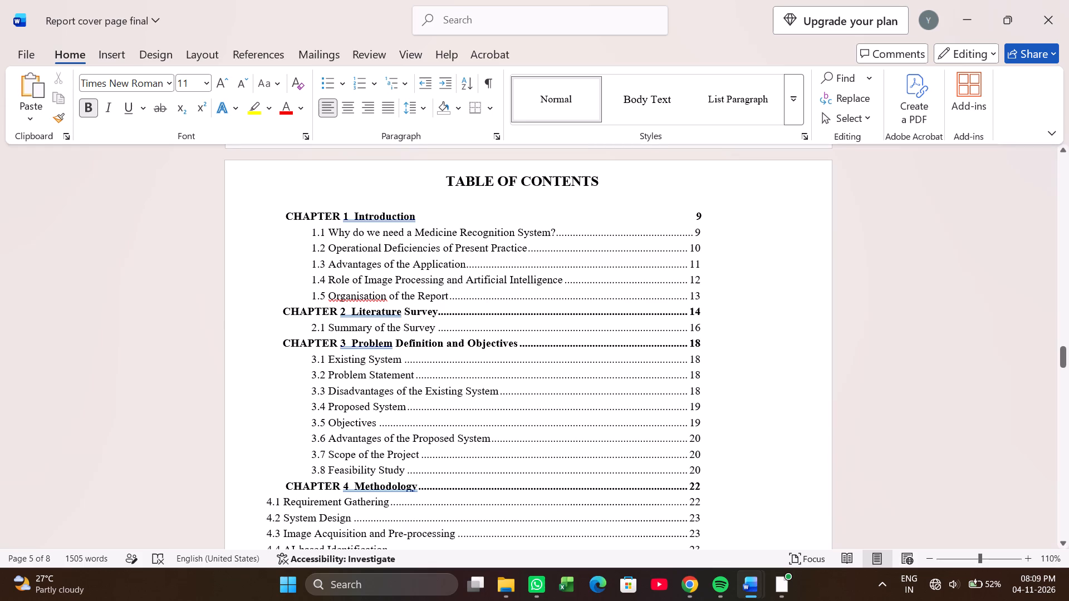
click(268, 498)
key(space)
key(space)
key(space)
key(space)
key(space)
key(space)
key(space)
key(space)
key(space)
key(space)
key(space)
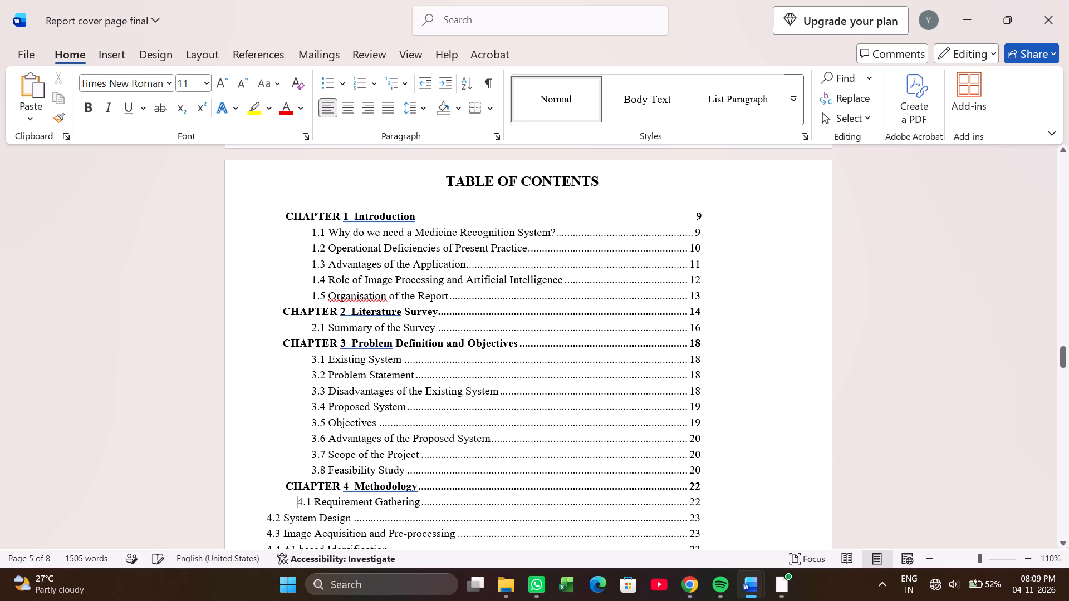
Remove one leading space from the CHAPTER 4 Methodology heading, lining it up with the CHAPTER 3 heading.
click(286, 489)
key(BackSpace)
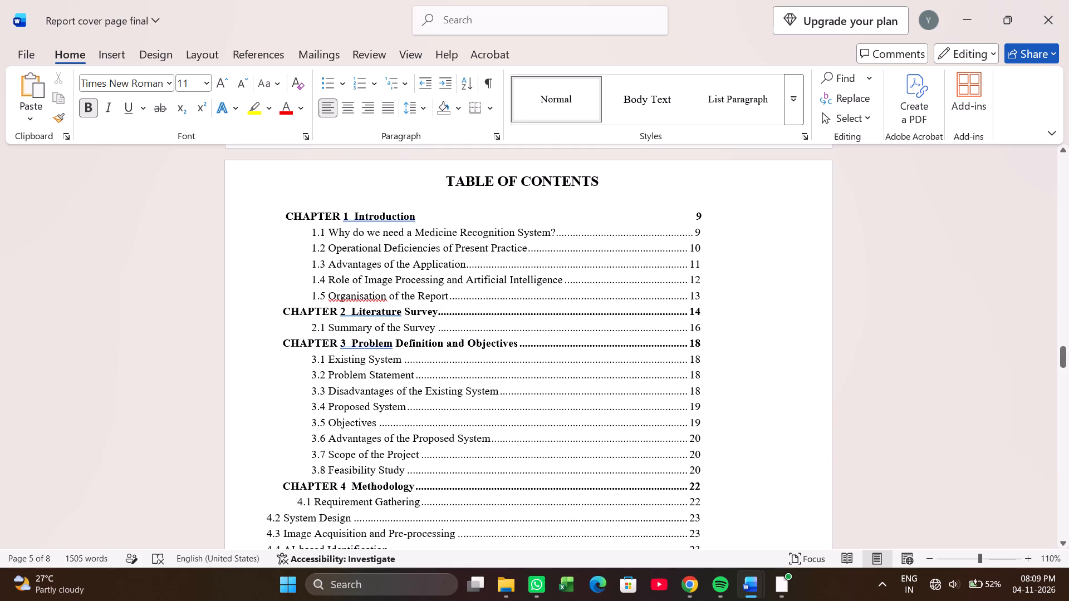
Indent the 4.1 Requirement Gathering entry further with 4 more leading spaces.
scroll(340, 467, down, 1)
click(296, 464)
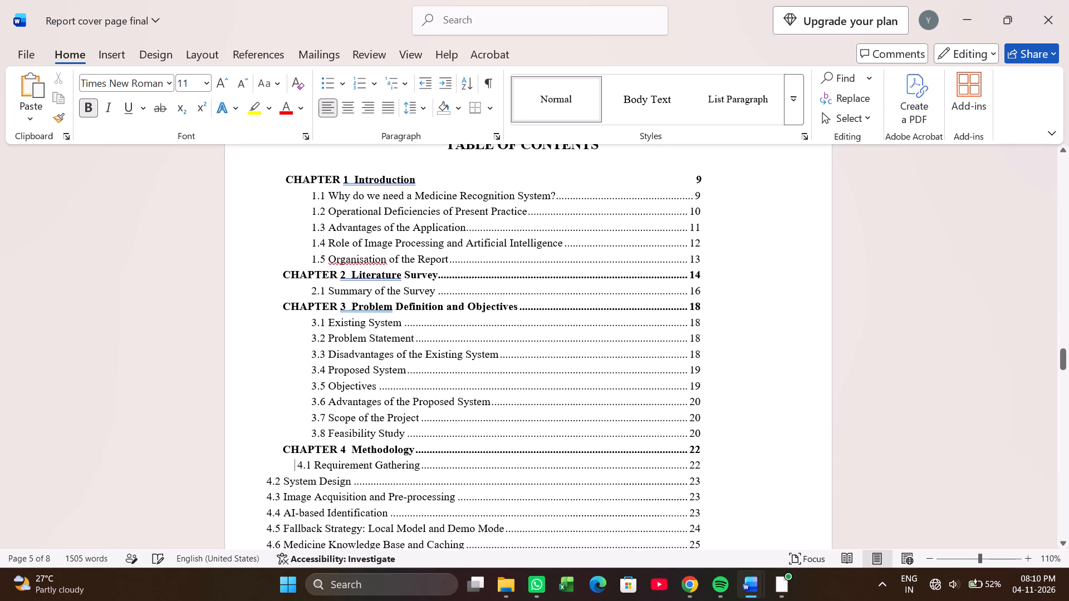
key(space)
key(space)
key(space)
key(space)
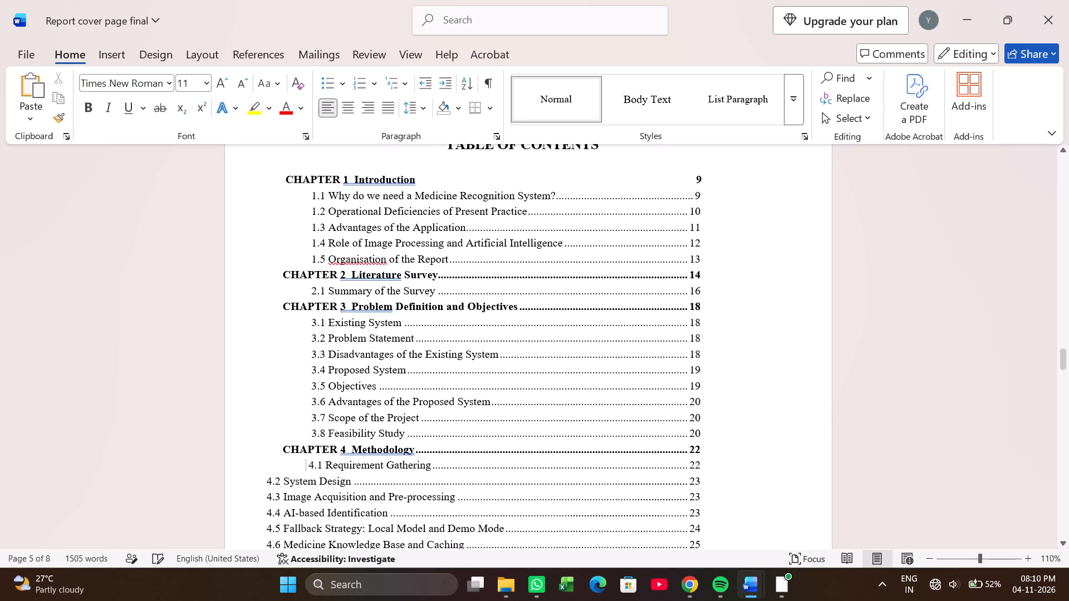
Indent the 4.2 System Design entry with 15 leading spaces, in line with the 4.1 entry.
click(265, 479)
key(space)
key(space)
key(space)
key(space)
key(space)
key(space)
key(space)
key(space)
key(space)
key(space)
key(space)
key(space)
key(space)
key(space)
key(space)
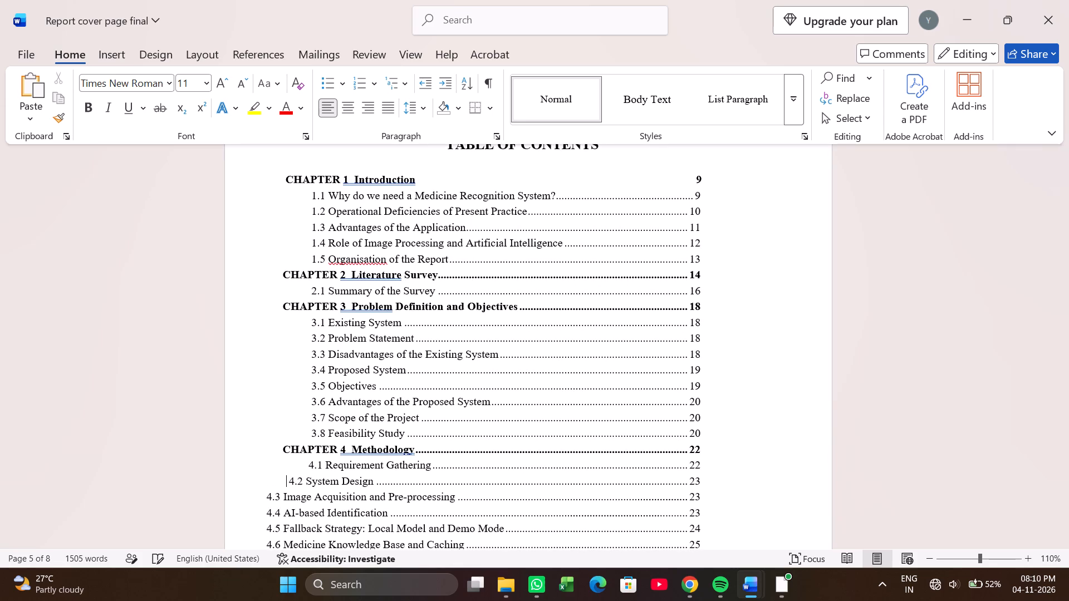
Indent the 4.3 Image Acquisition and Pre-processing entry with 15 leading spaces, in line with the 4.2 entry.
click(266, 499)
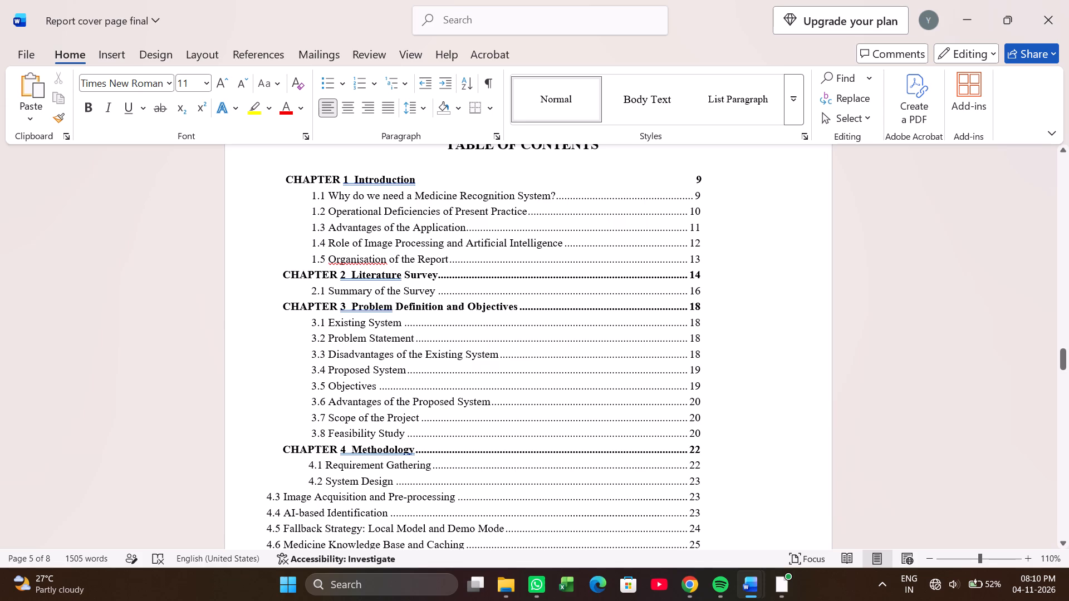
key(space)
key(space)
key(space)
key(space)
key(space)
key(space)
key(space)
key(space)
key(space)
key(space)
key(space)
key(space)
key(space)
key(space)
key(space)
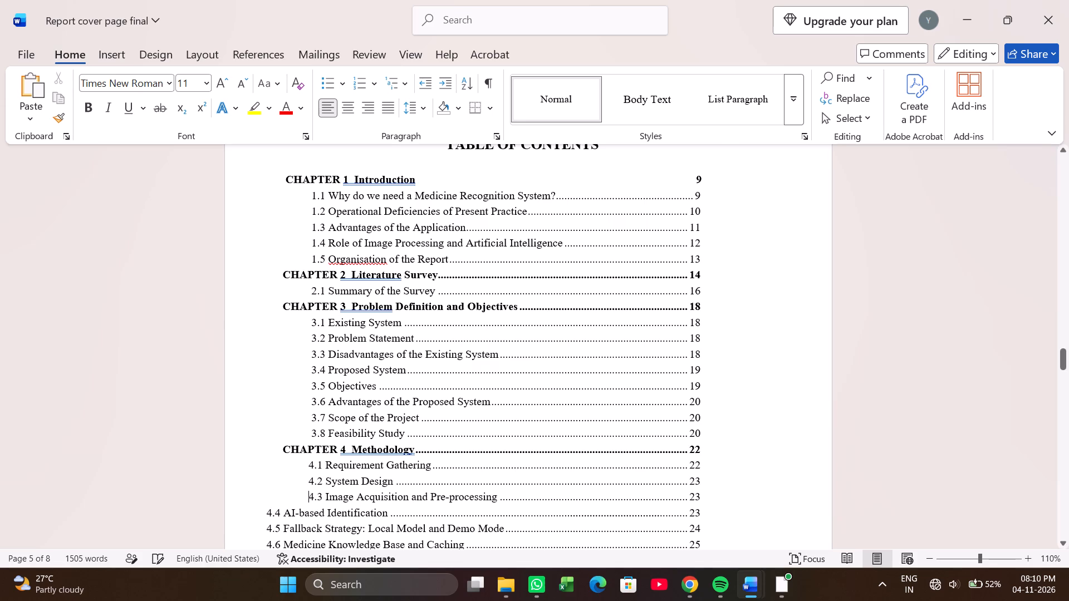
Indent the 4.4 AI-based Identification entry with 15 leading spaces, in line with the 4.3 entry.
click(268, 514)
key(space)
key(space)
key(space)
key(space)
key(space)
key(space)
key(space)
key(space)
key(space)
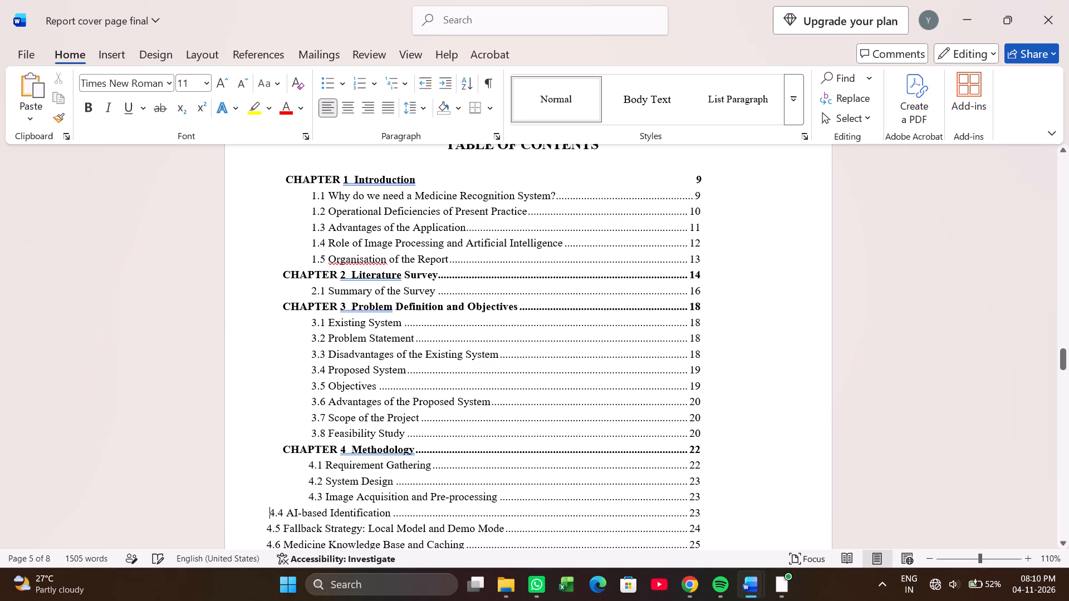
key(space)
key(space)
key(space)
key(space)
key(space)
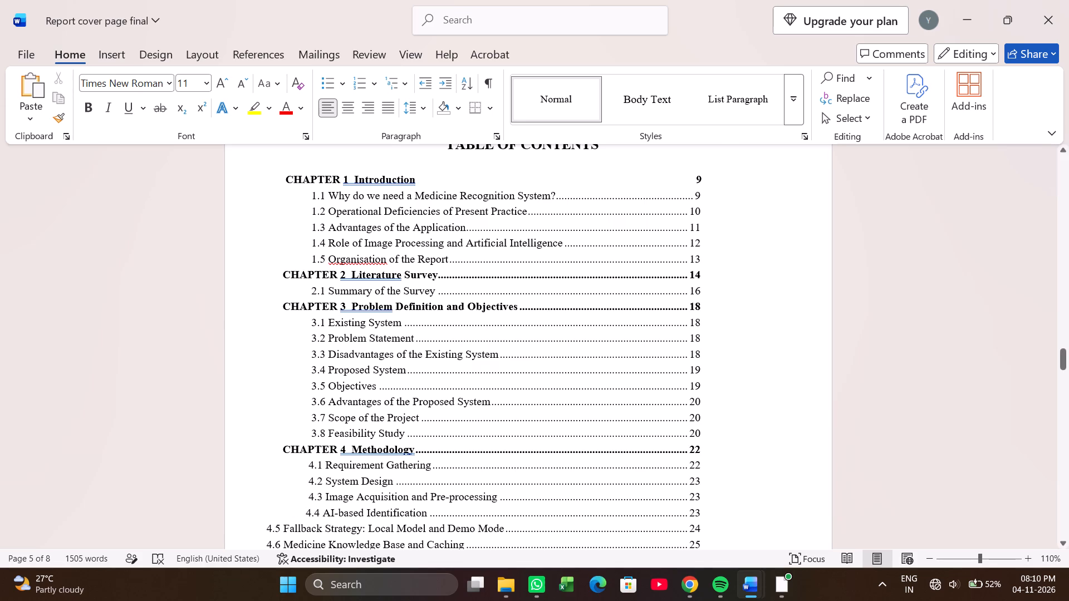
key(space)
Indent the 4.5 Fallback Strategy: Local Model and Demo Mode entry with 15 leading spaces, in line with the 4.4 entry.
click(266, 527)
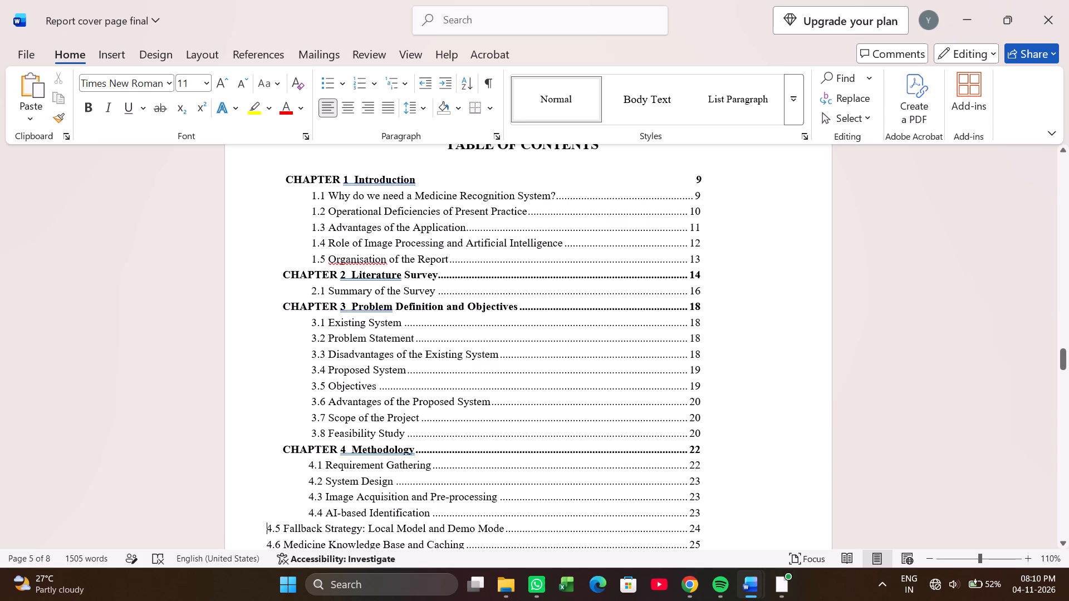
key(space)
key(space)
key(space)
key(space)
key(space)
key(space)
key(space)
key(space)
key(space)
key(space)
key(space)
key(space)
key(space)
key(space)
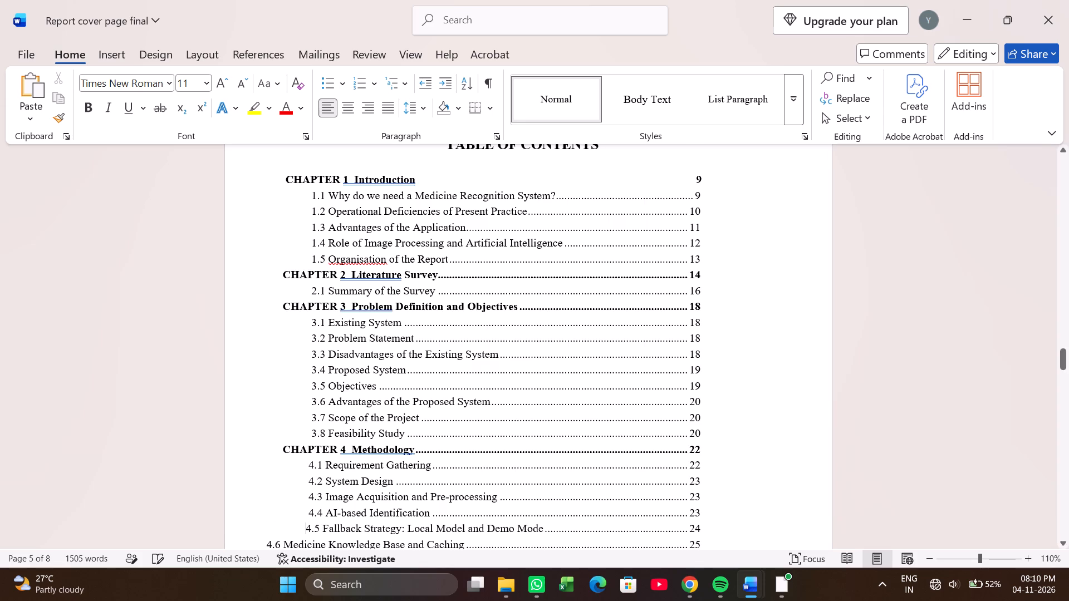
key(space)
Indent the 4.6 Medicine Knowledge Base and Caching entry with 15 leading spaces, in line with the 4.5 entry.
click(269, 539)
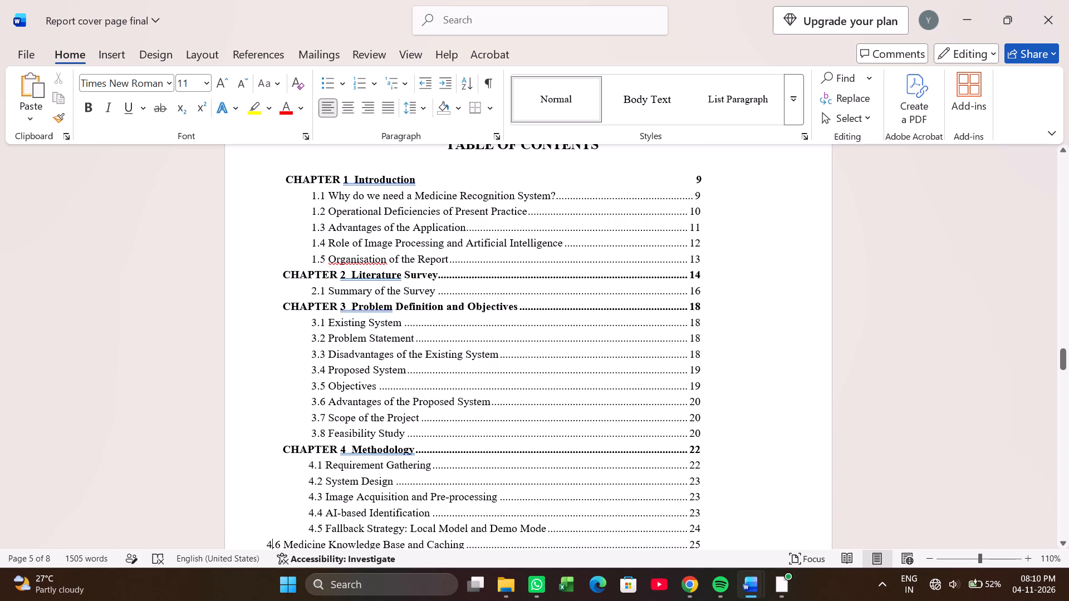
scroll(288, 520, down, 1)
click(269, 509)
key(space)
key(space)
key(space)
key(space)
key(space)
key(space)
key(space)
key(space)
key(space)
key(space)
key(space)
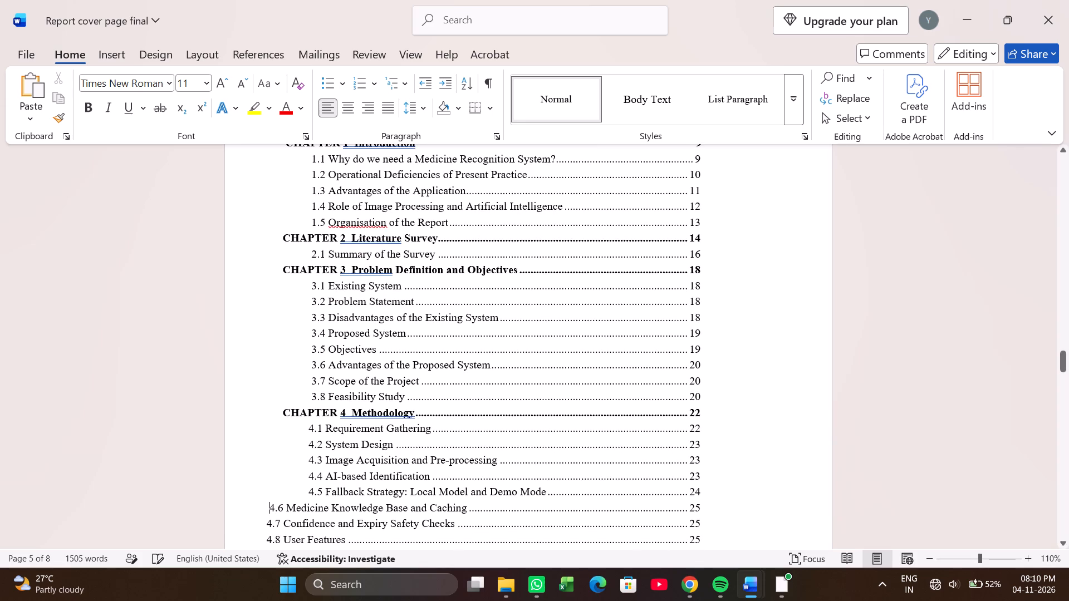
key(space)
key(space)
key(space)
key(space)
key(space)
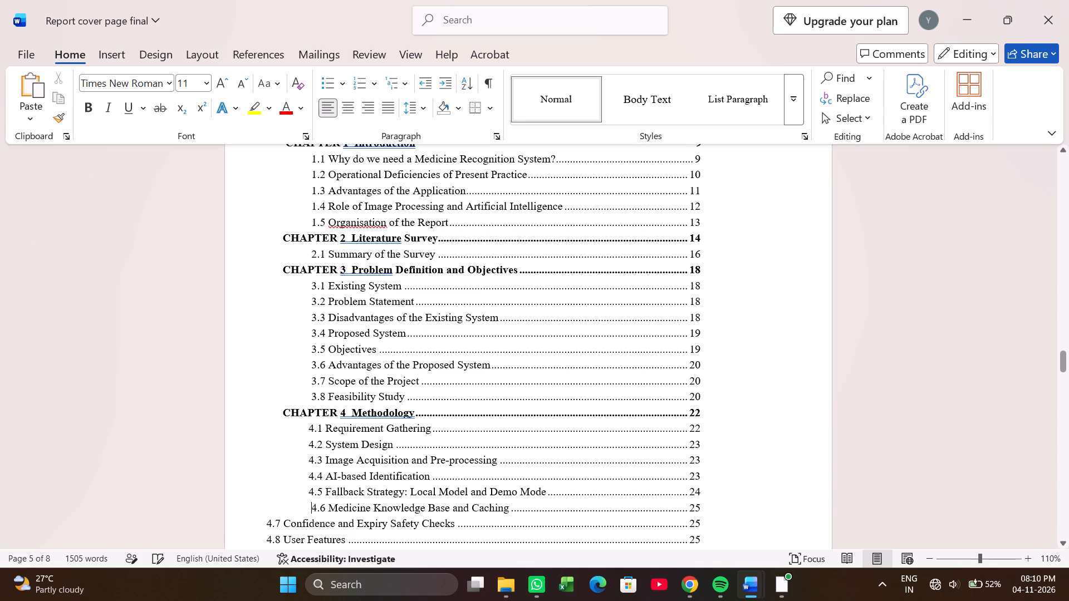
key(BackSpace)
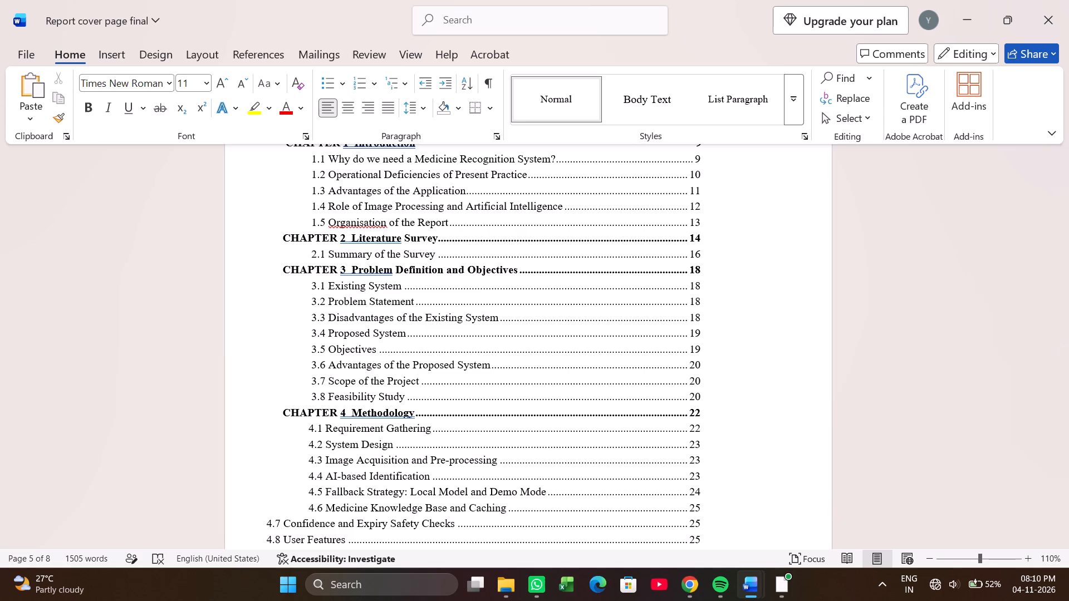
Indent the 4.7 Confidence and Expiry Safety Checks entry with 15 leading spaces, in line with the 4.6 entry.
scroll(360, 452, down, 2)
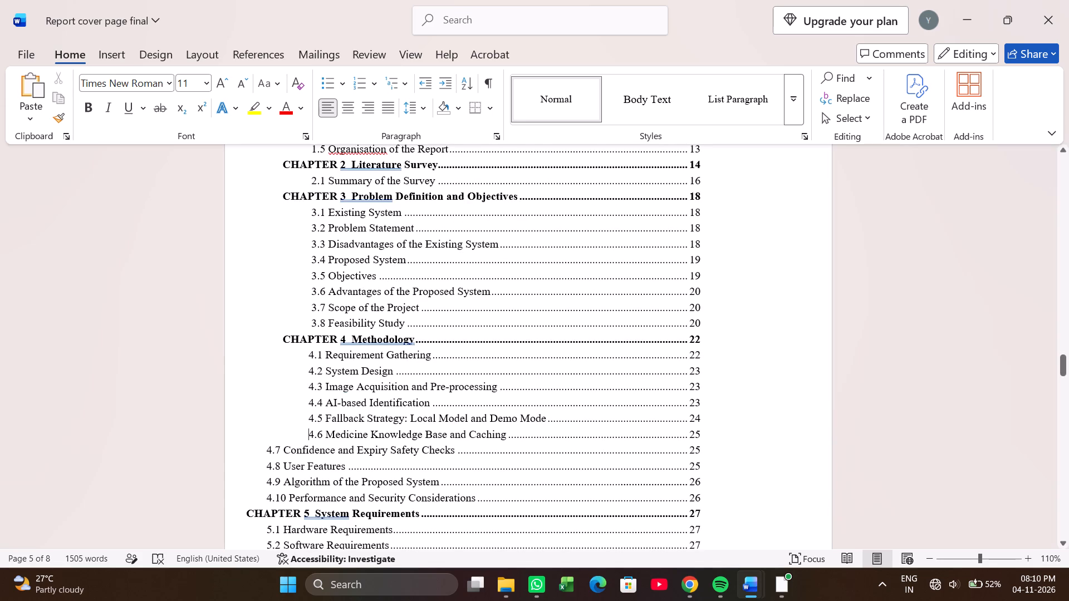
click(264, 452)
key(space)
key(space)
key(space)
key(space)
key(space)
key(space)
key(space)
key(space)
key(space)
key(space)
key(space)
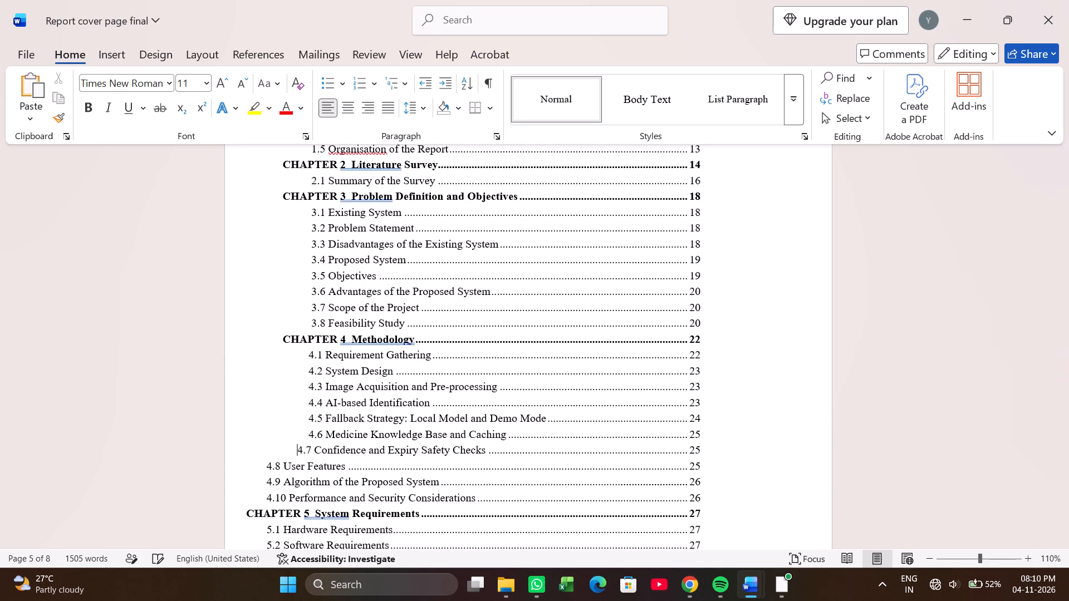
key(space)
key(space)
key(space)
key(space)
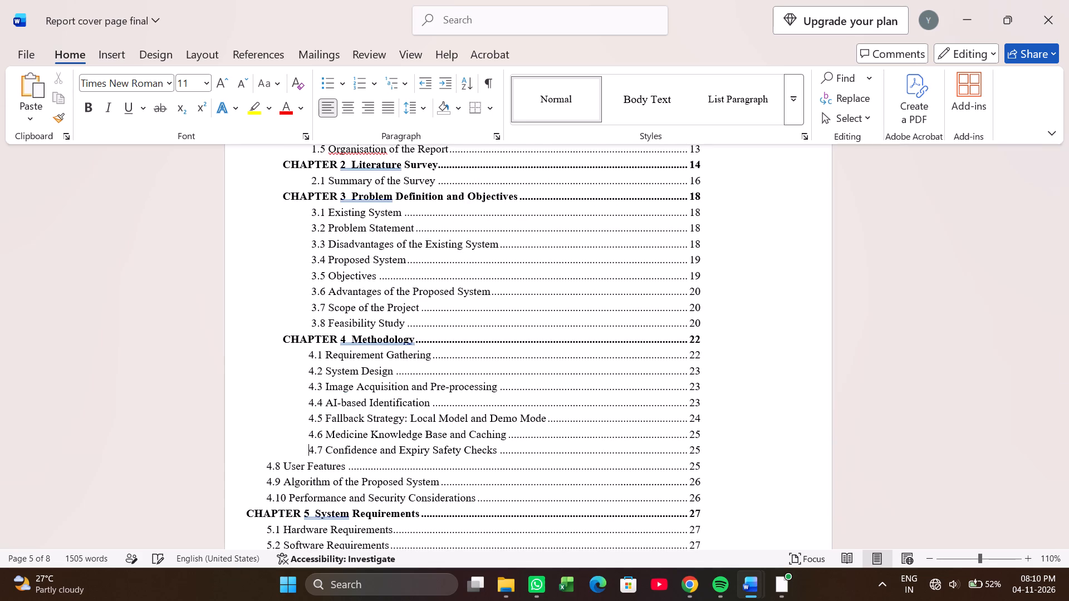
Indent the 4.8 User Features entry with 15 leading spaces, in line with the 4.7 entry.
click(266, 466)
key(space)
key(space)
key(space)
key(space)
key(space)
key(space)
key(space)
key(space)
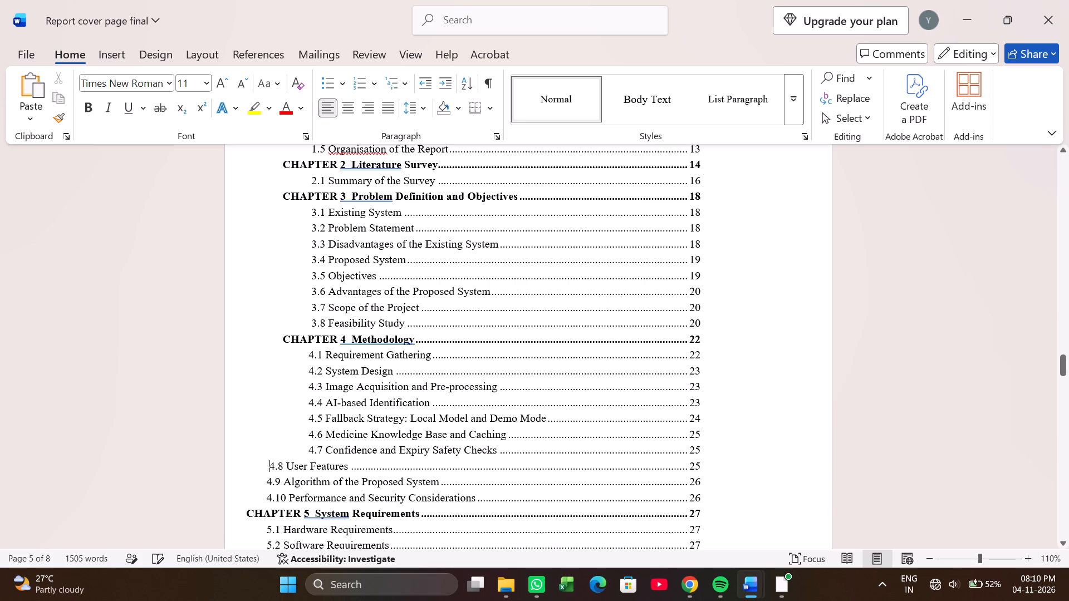
key(space)
key(space)
key(space)
key(space)
key(space)
key(space)
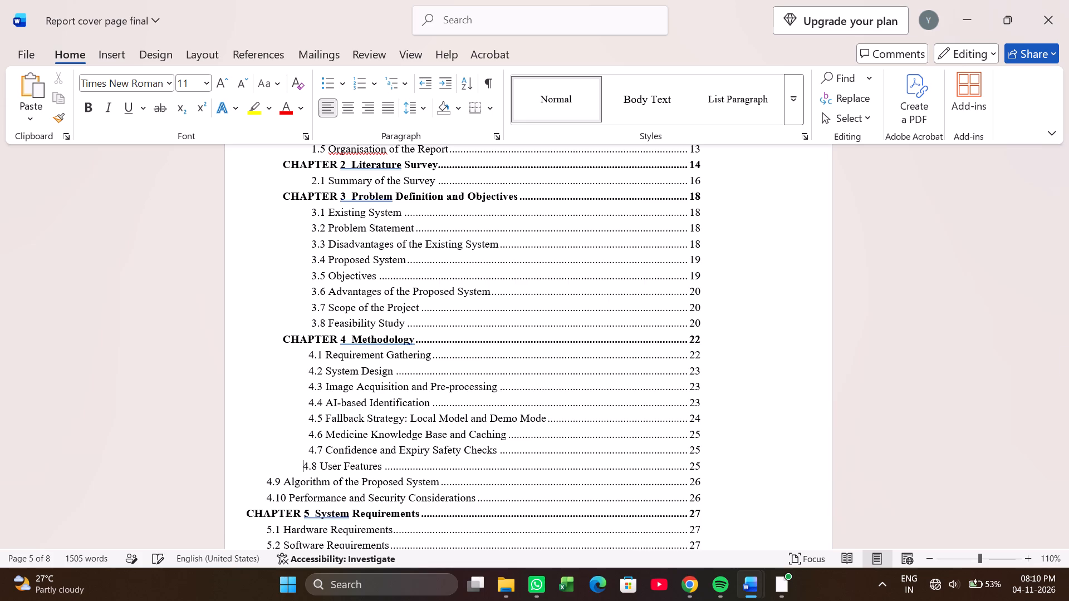
key(space)
Indent the 4.9 Algorithm of the Proposed System entry with 15 leading spaces, in line with the 4.8 entry.
click(262, 487)
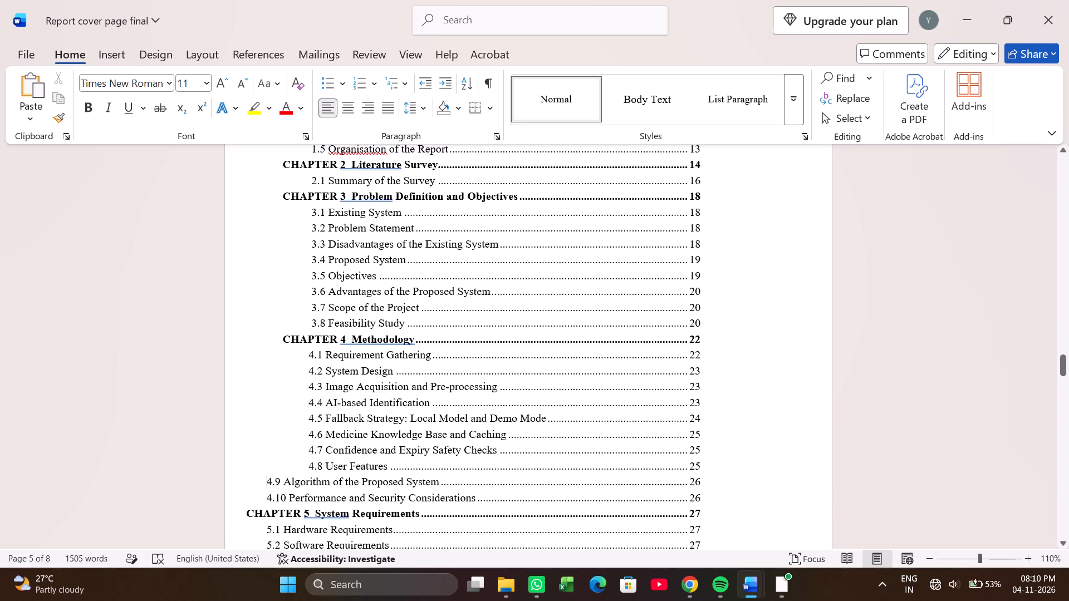
key(space)
key(space)
key(space)
key(space)
key(space)
key(space)
key(space)
key(space)
key(space)
key(space)
key(space)
key(space)
key(space)
key(space)
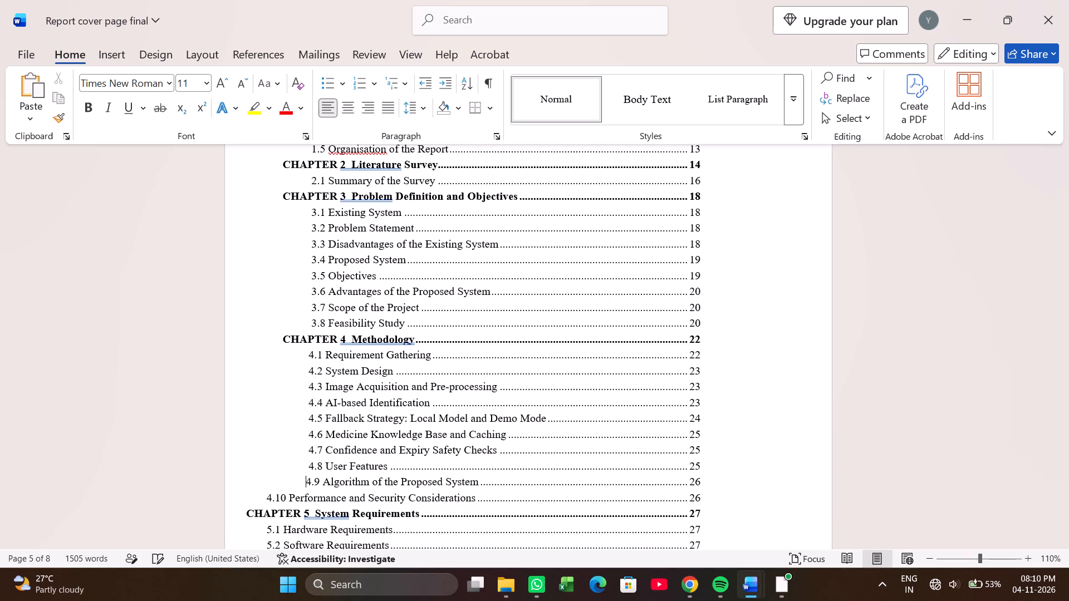
key(space)
Indent the 4.10 Performance and Security Considerations entry with 15 leading spaces, in line with the 4.9 entry.
click(265, 504)
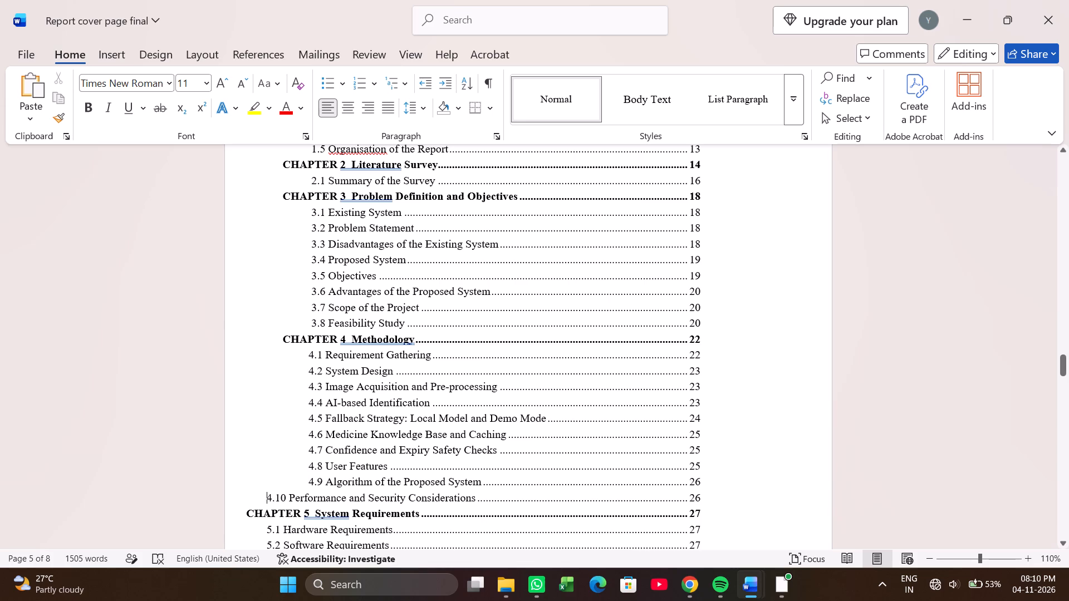
key(space)
key(space)
key(space)
key(space)
key(space)
key(space)
key(space)
key(space)
key(space)
key(space)
key(space)
key(space)
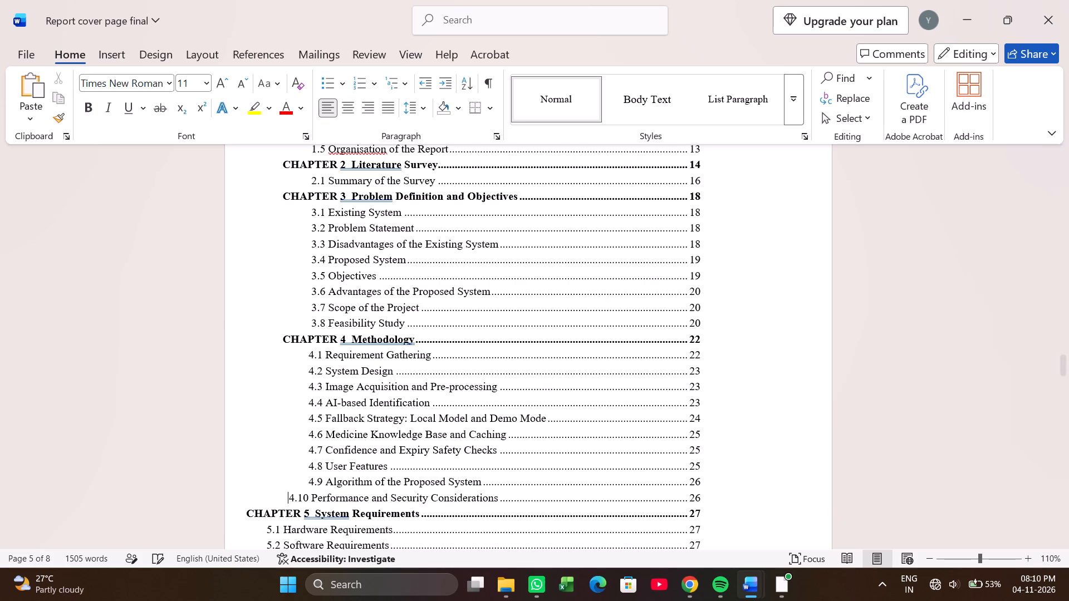
key(space)
key(space)
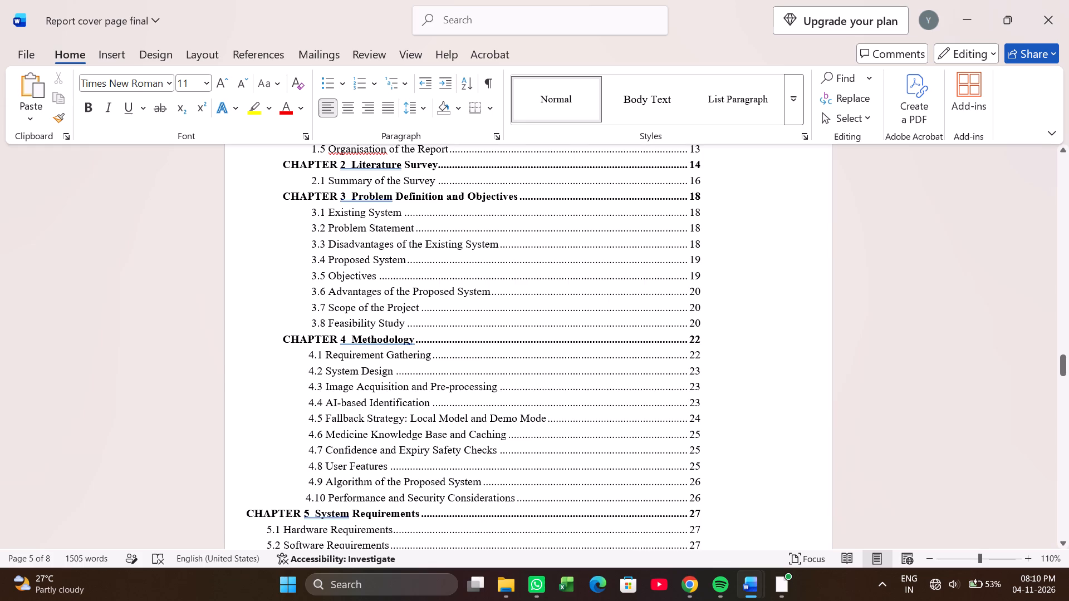
scroll(327, 476, down, 1)
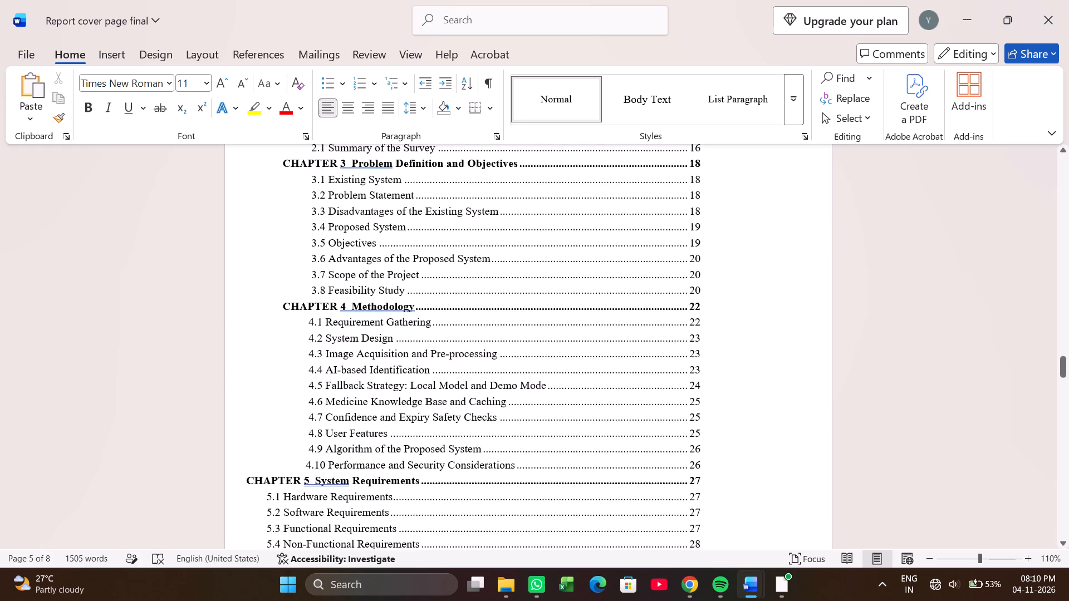
key(space)
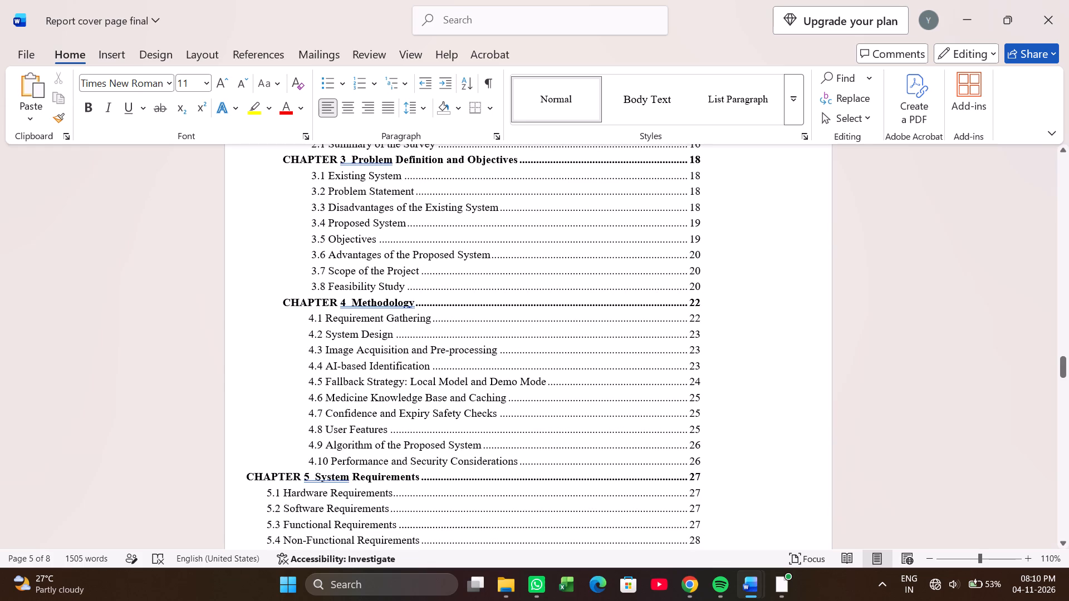
Indent the CHAPTER 5 System Requirements heading with 13 leading spaces, in line with the CHAPTER 4 heading.
scroll(280, 386, down, 1)
click(245, 437)
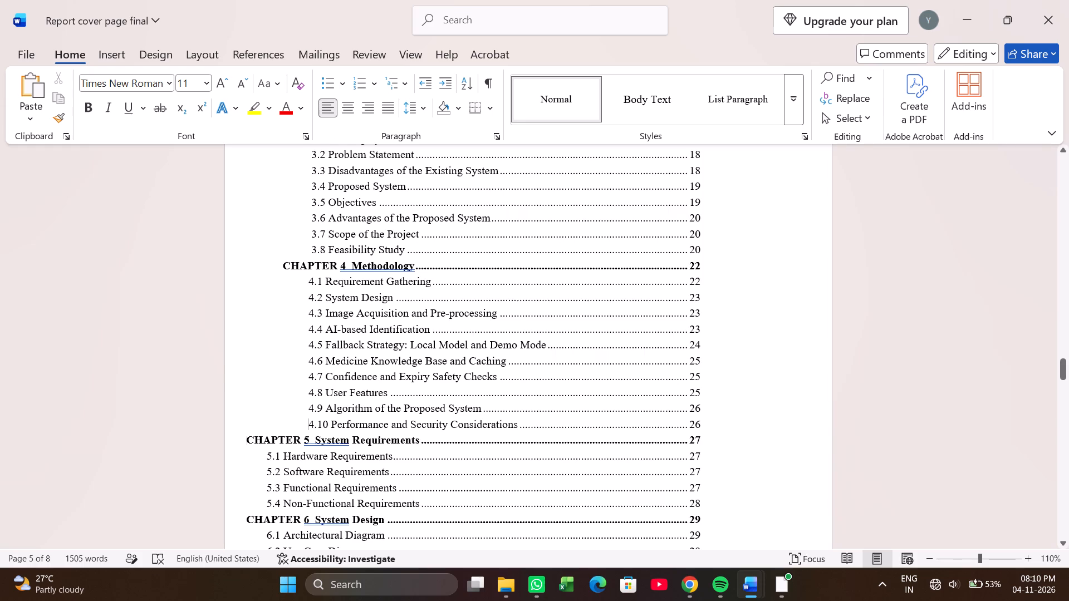
key(space)
key(space)
key(space)
key(space)
key(space)
key(space)
key(space)
key(space)
key(space)
key(space)
key(space)
key(space)
key(space)
key(space)
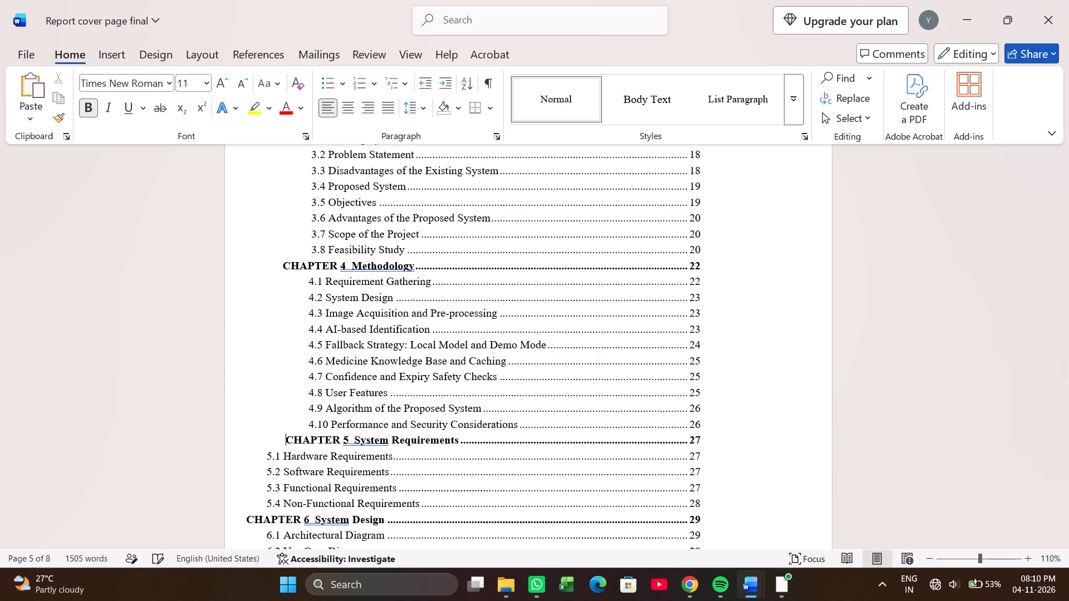
key(BackSpace)
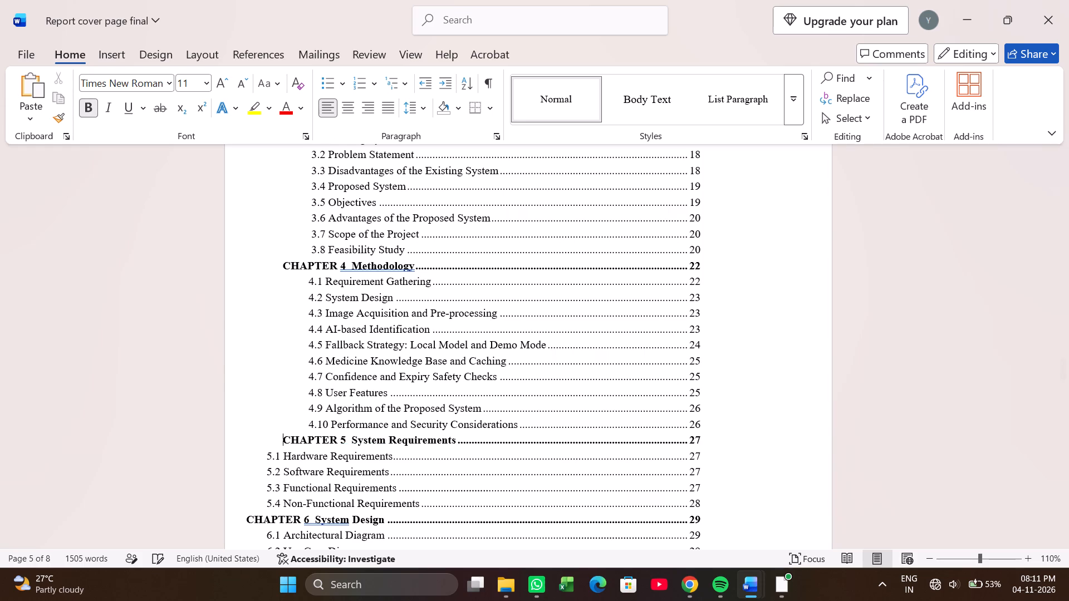
Indent the 5.1 Hardware Requirements entry with 15 leading spaces, in line with the 4.10 entry.
click(268, 453)
key(space)
key(space)
key(space)
key(space)
key(space)
key(space)
key(space)
key(space)
key(space)
key(space)
key(space)
key(space)
key(space)
key(space)
key(space)
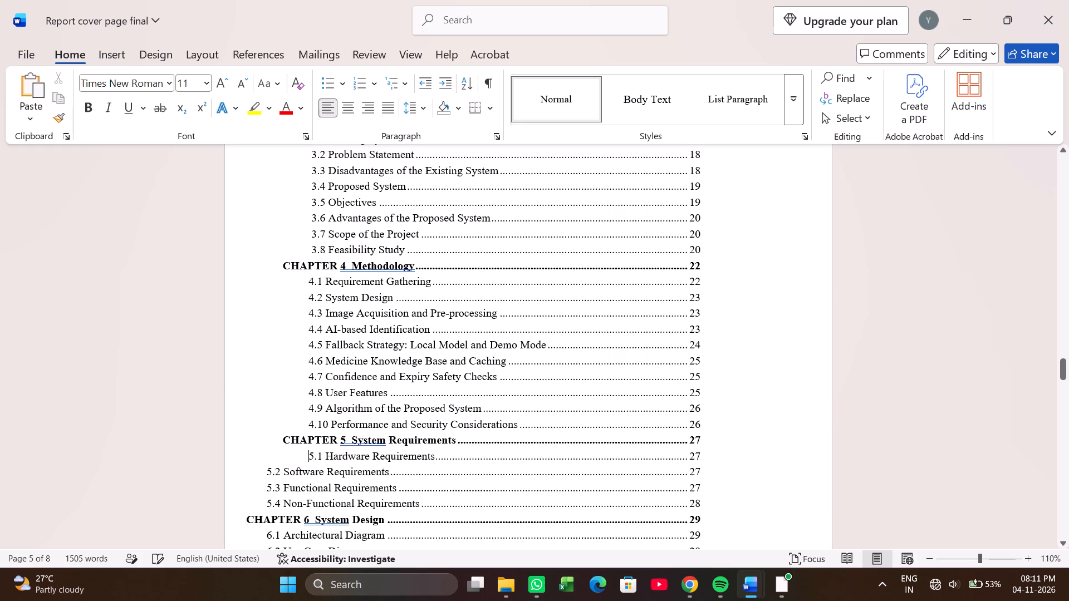
Indent the 5.2 Software Requirements entry with 15 leading spaces, in line with the 5.1 entry.
click(263, 474)
key(space)
key(space)
key(space)
key(space)
key(space)
key(space)
key(space)
key(space)
key(space)
key(space)
key(space)
key(space)
key(space)
key(space)
key(space)
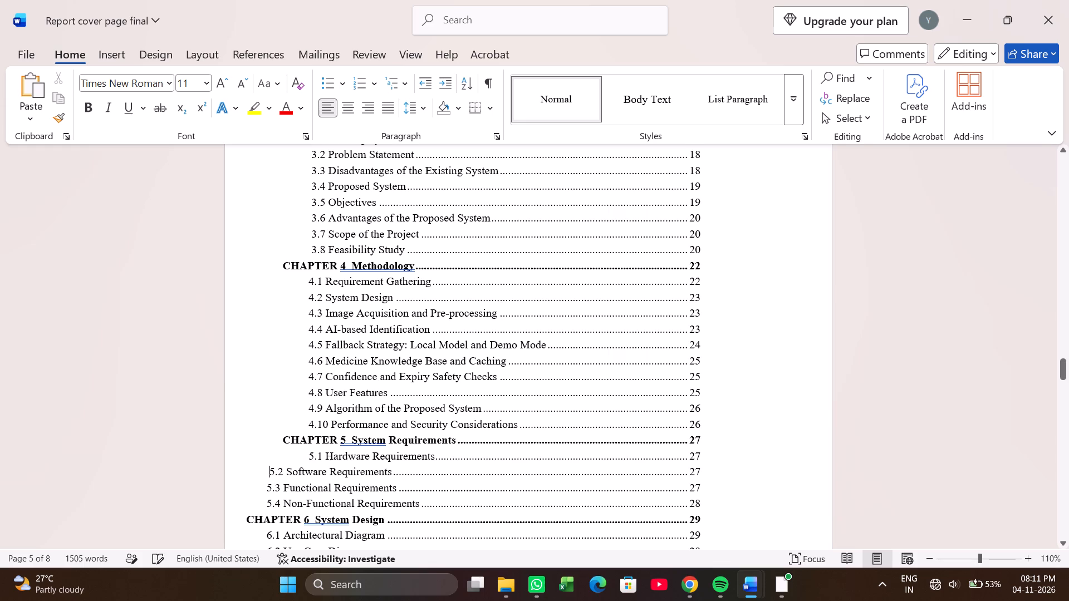
Indent the 5.3 Functional Requirements entry with 15 leading spaces, in line with the 5.2 entry.
click(267, 491)
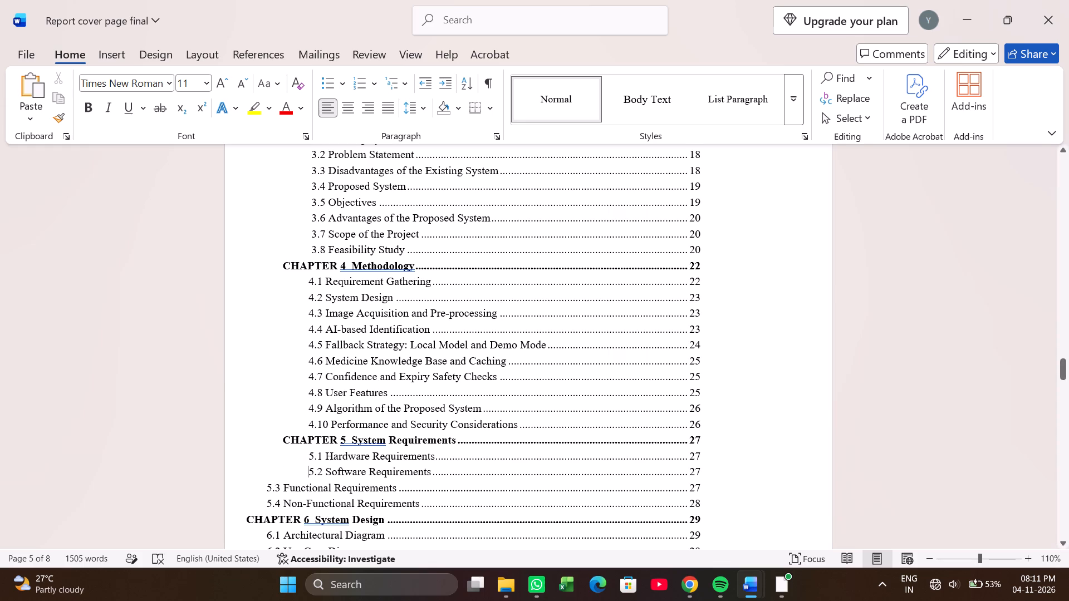
key(space)
key(space)
key(space)
key(space)
key(space)
key(space)
key(space)
key(space)
key(space)
key(space)
key(space)
key(space)
key(space)
key(space)
key(space)
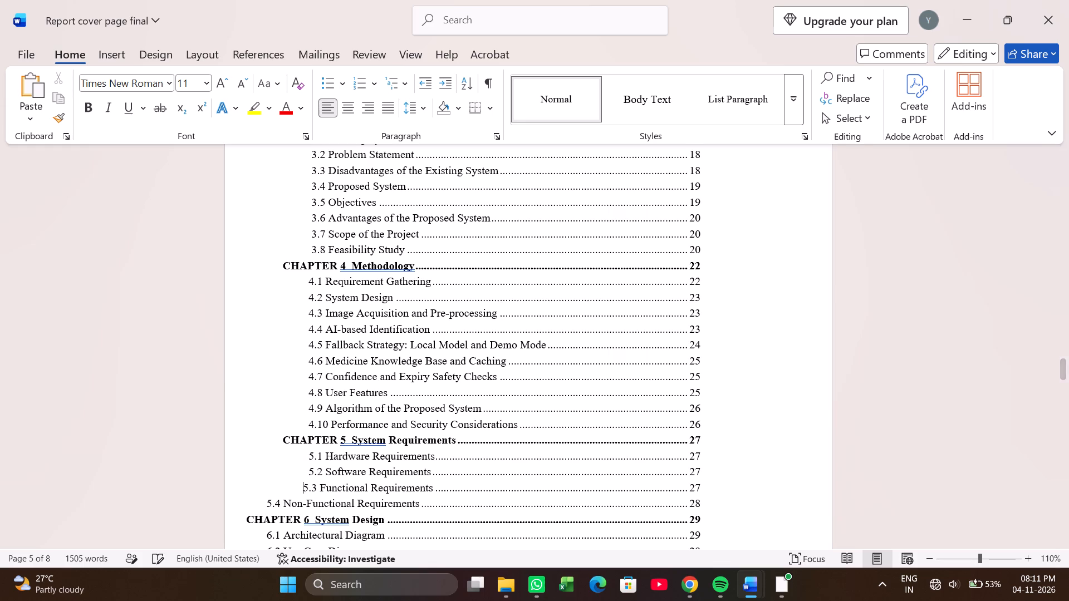
key(space)
key(BackSpace)
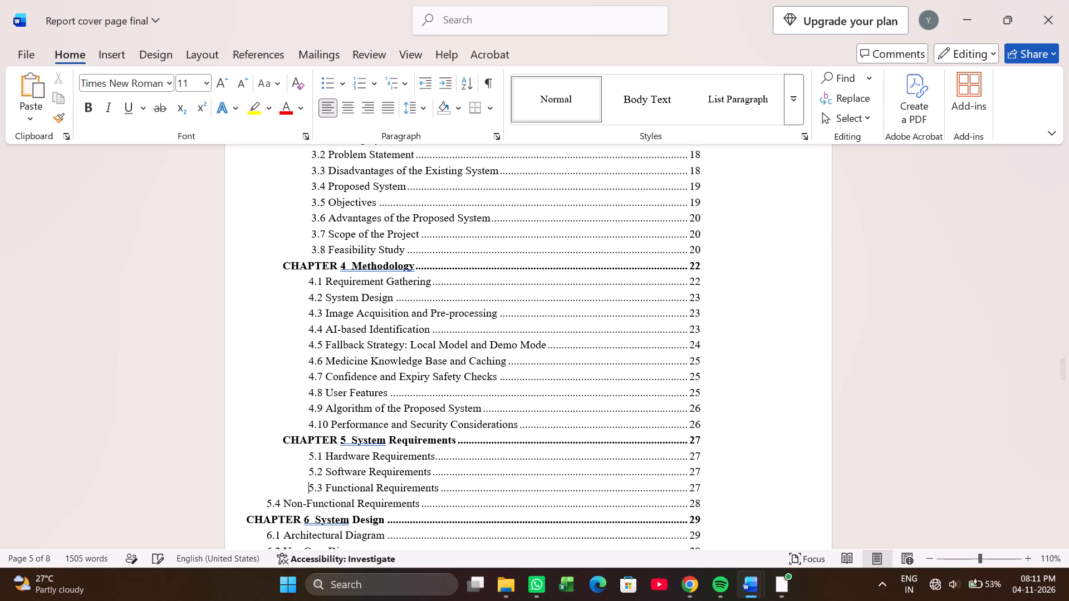
Indent the 5.4 Non-Functional Requirements entry with 15 leading spaces, in line with the 5.3 entry.
click(263, 503)
key(space)
key(space)
key(space)
key(space)
key(space)
key(space)
key(space)
key(space)
key(space)
key(space)
key(space)
key(space)
key(space)
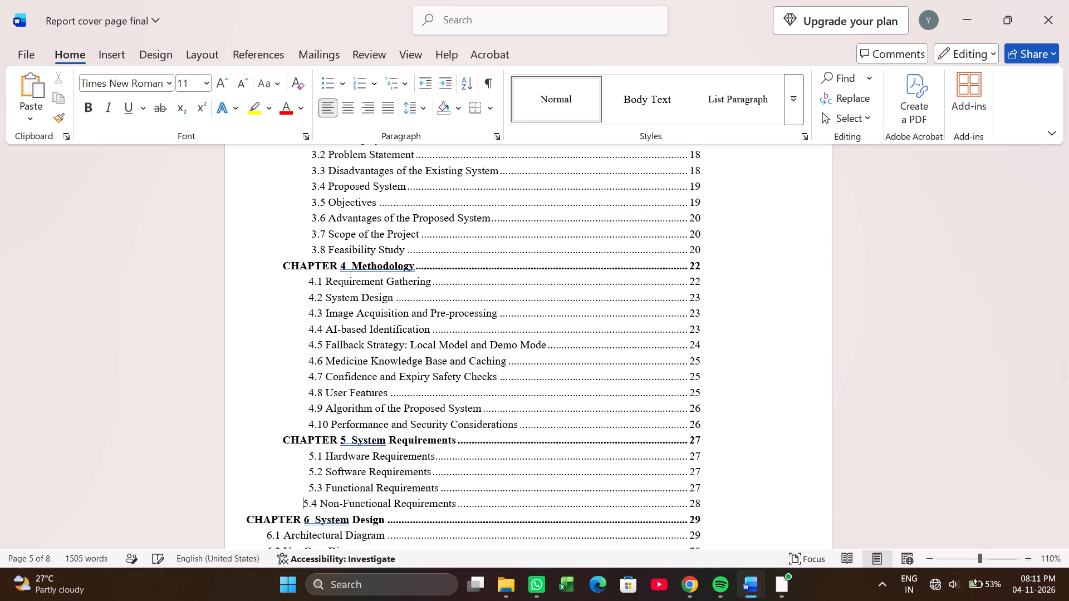
key(space)
key(space)
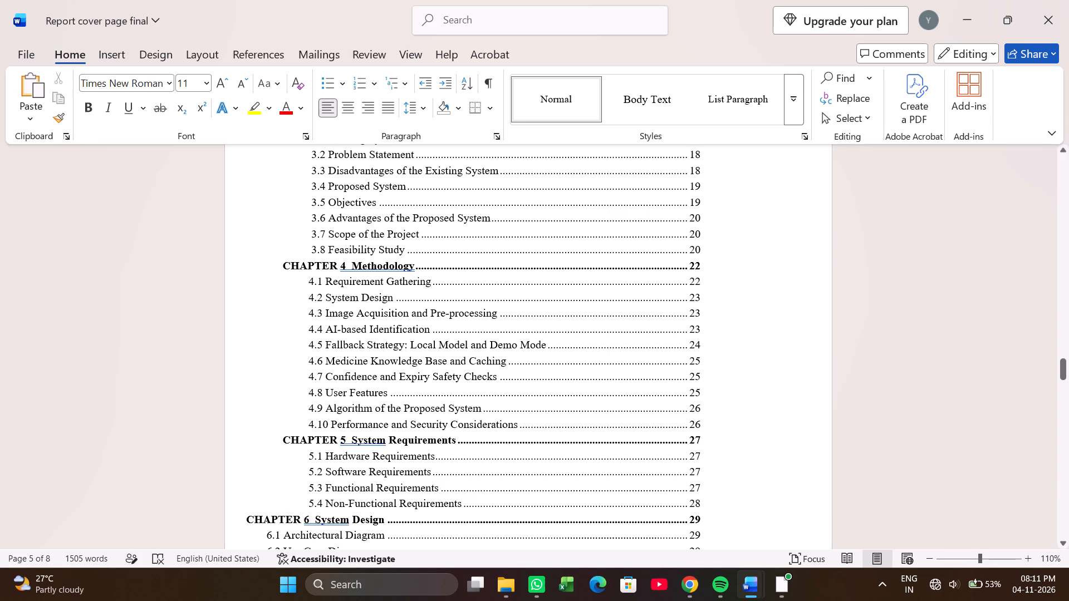
Indent the CHAPTER 6 System Design heading with 12 leading spaces, close to the CHAPTER 5 heading's indent.
click(247, 511)
click(248, 515)
key(space)
key(space)
key(space)
key(space)
key(space)
key(space)
key(space)
key(space)
key(space)
key(space)
key(space)
key(space)
key(space)
key(space)
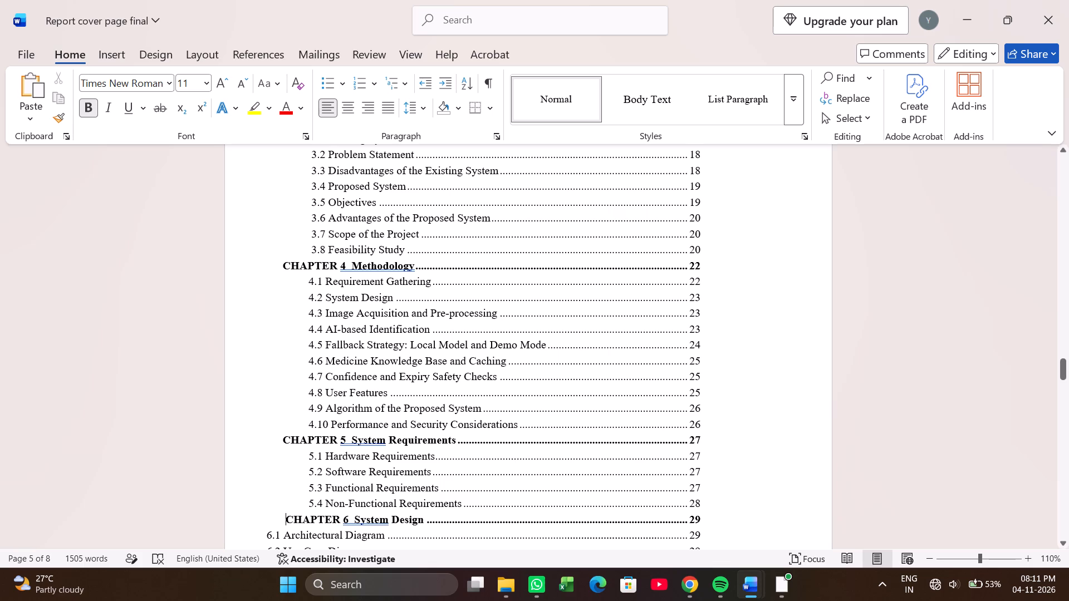
key(BackSpace)
key(BackSpace)
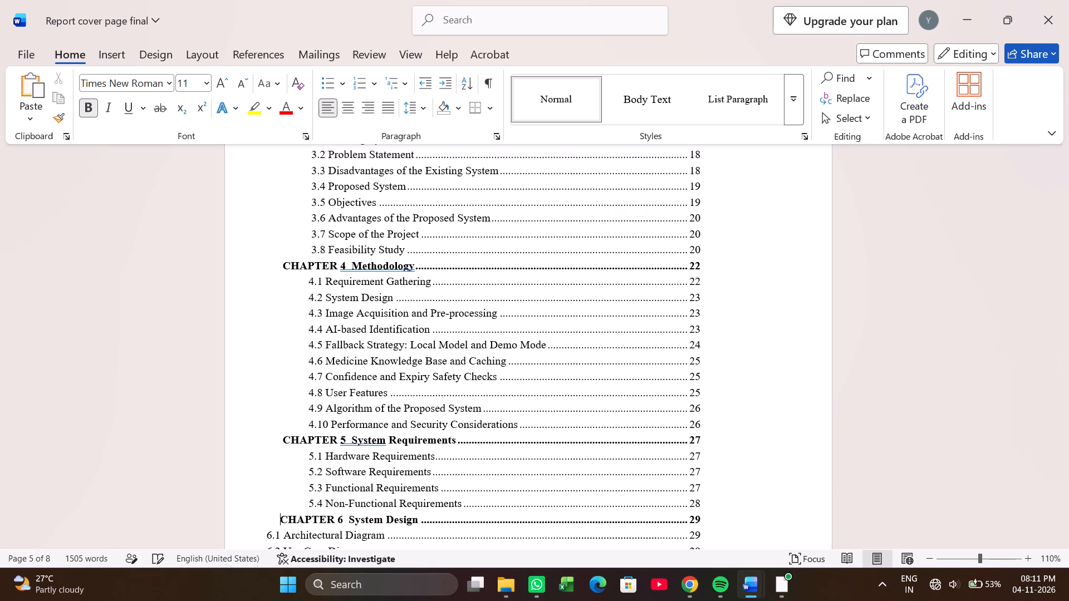
Indent the 6.1 Architectural Diagram entry with 15 leading spaces, in line with the 5.4 entry.
scroll(375, 358, down, 1)
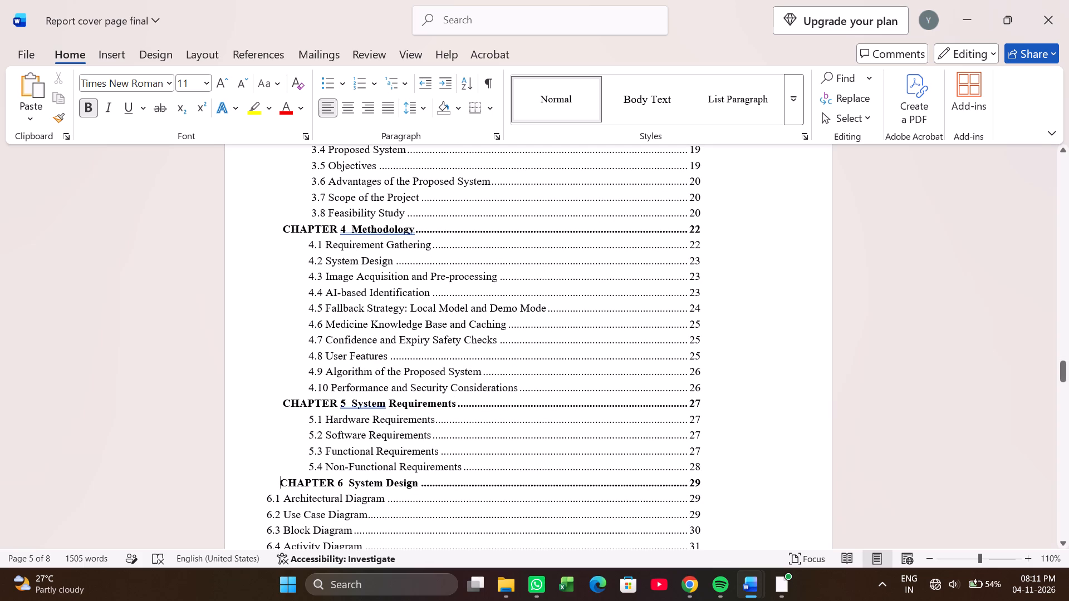
click(263, 496)
key(space)
key(space)
key(space)
key(space)
key(space)
key(space)
key(space)
key(space)
key(space)
key(space)
key(space)
key(space)
key(space)
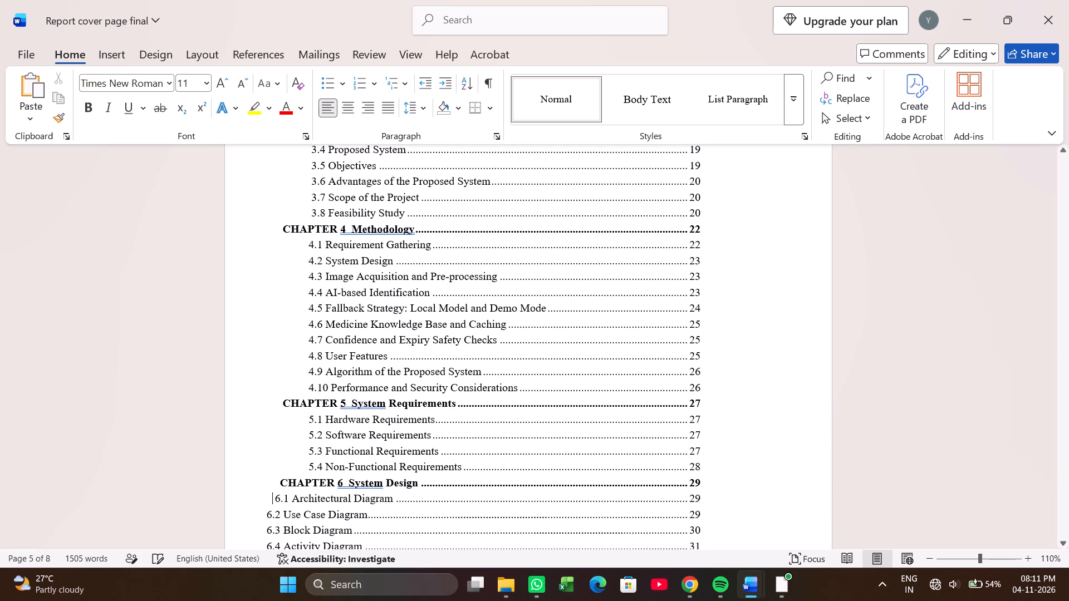
key(space)
key(space)
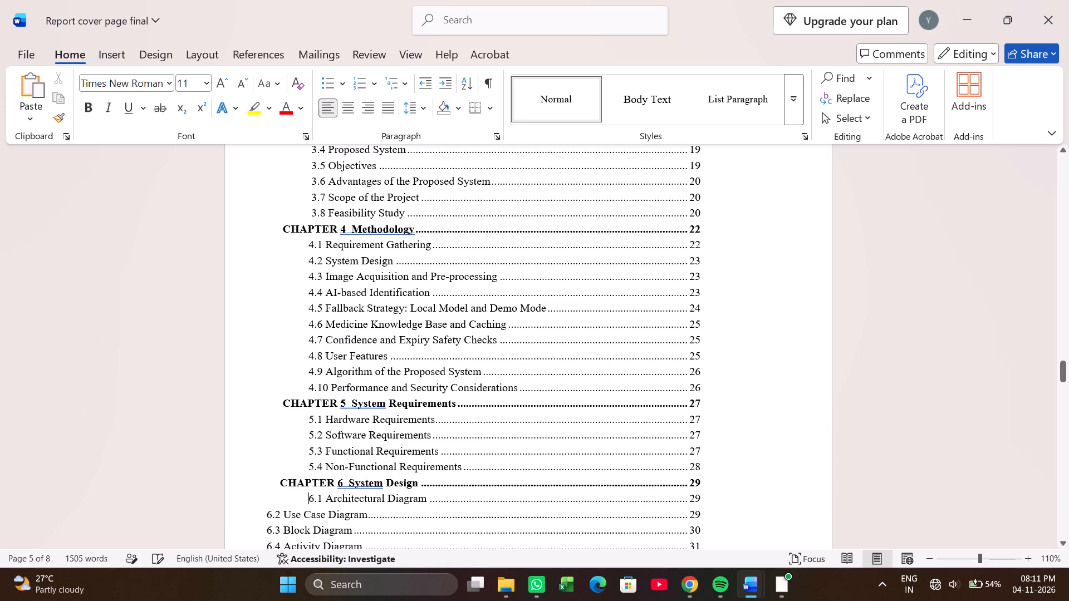
Indent the 6.2 Use Case Diagram entry with 15 leading spaces, in line with the 6.1 entry.
scroll(300, 506, down, 1)
click(263, 486)
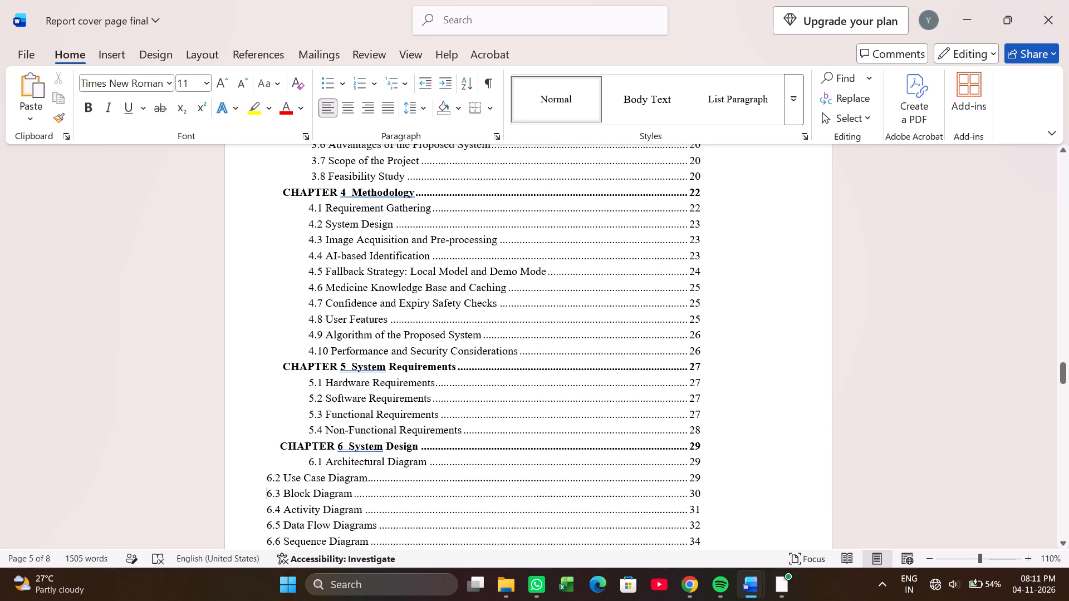
click(267, 479)
key(space)
key(space)
key(space)
key(space)
key(space)
key(space)
key(space)
key(space)
key(space)
key(space)
key(space)
key(space)
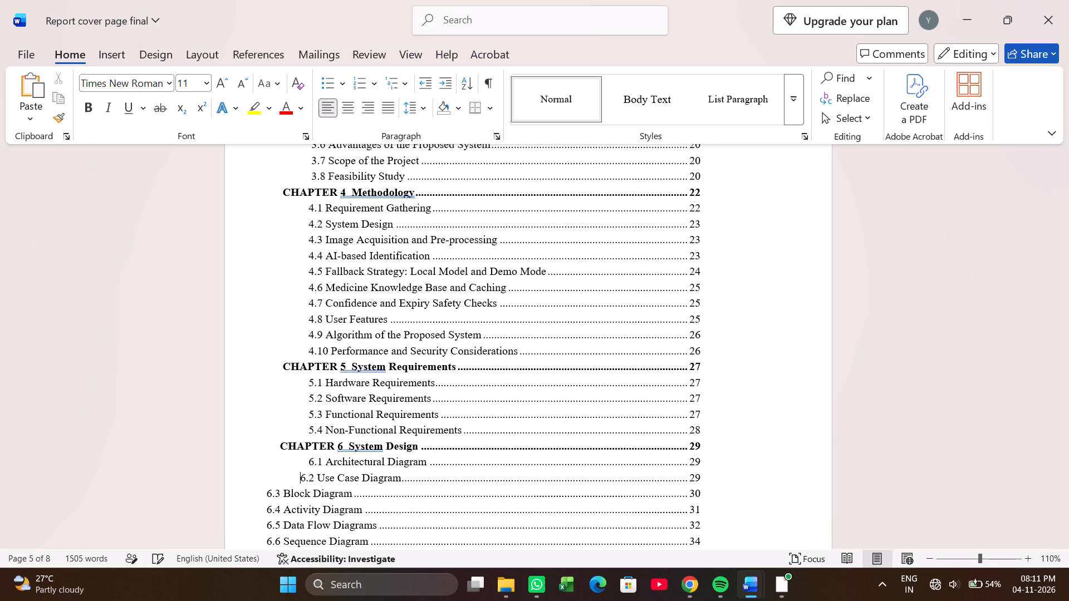
key(space)
key(space)
key(space)
Indent the 6.3 Block Diagram entry with 15 leading spaces, in line with the 6.2 entry.
scroll(278, 499, down, 1)
click(262, 458)
key(space)
key(space)
key(space)
key(space)
key(space)
key(space)
key(space)
key(space)
key(space)
key(space)
key(space)
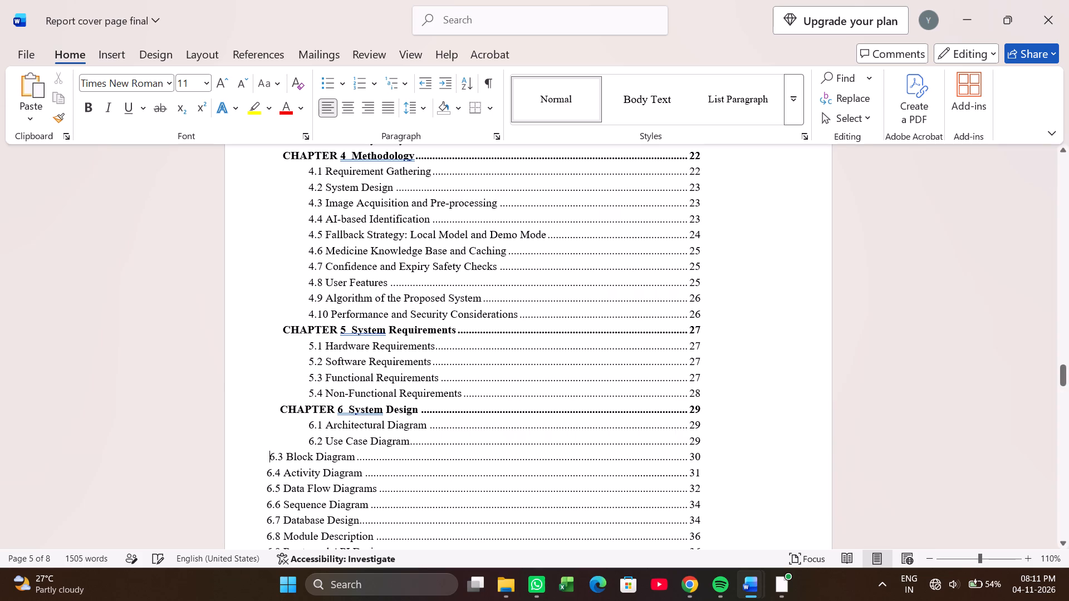
key(space)
key(space)
key(space)
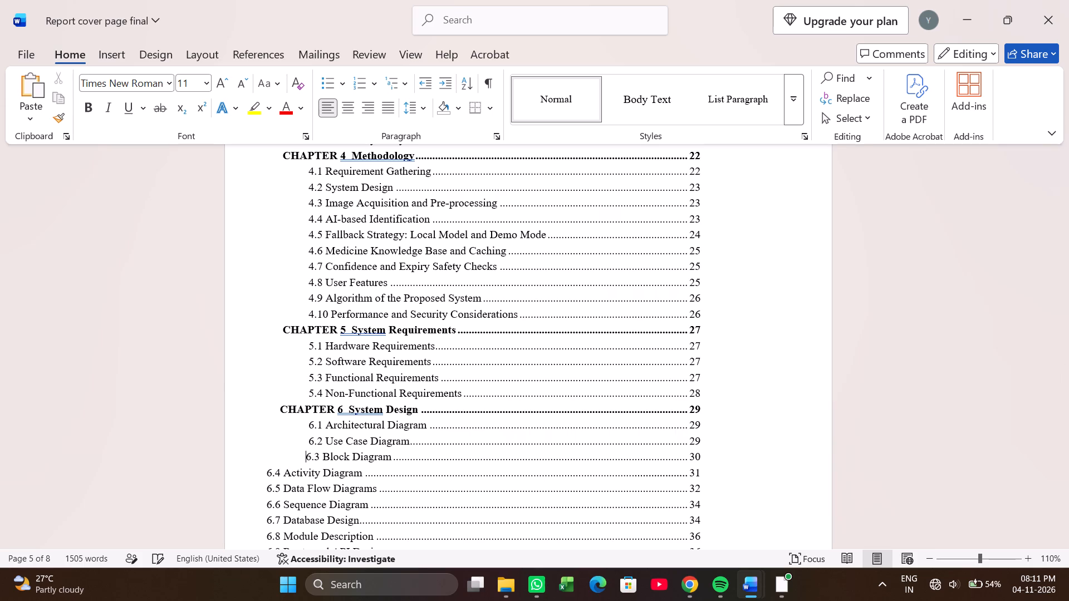
key(space)
Indent the 6.4 Activity Diagram entry with 15 leading spaces, in line with the 6.3 entry.
scroll(271, 451, down, 3)
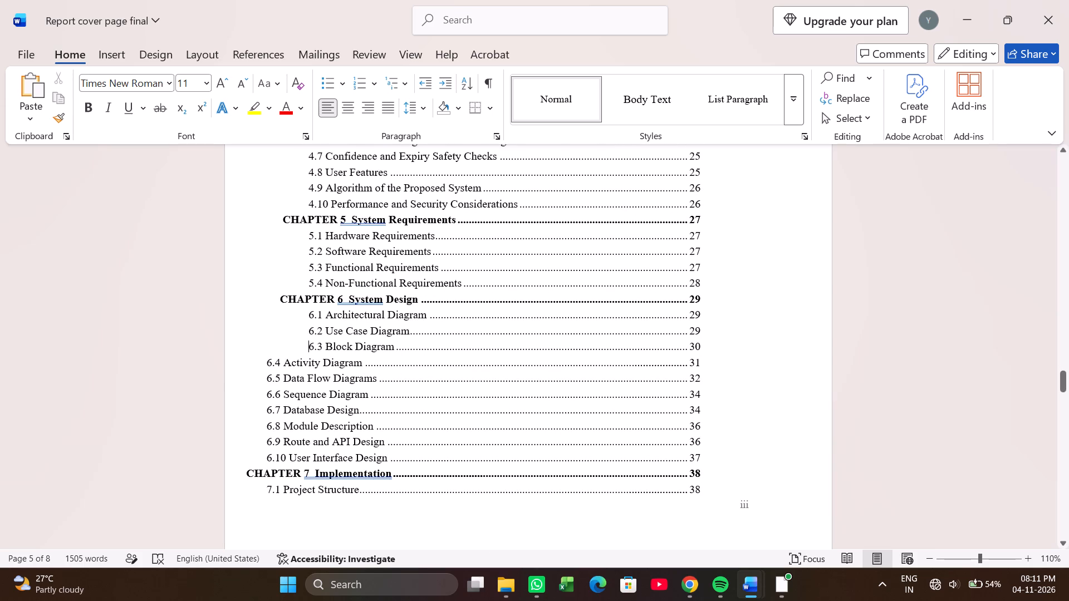
click(258, 358)
key(space)
key(space)
key(space)
key(space)
key(space)
key(space)
key(space)
key(space)
key(space)
key(space)
key(space)
key(space)
key(space)
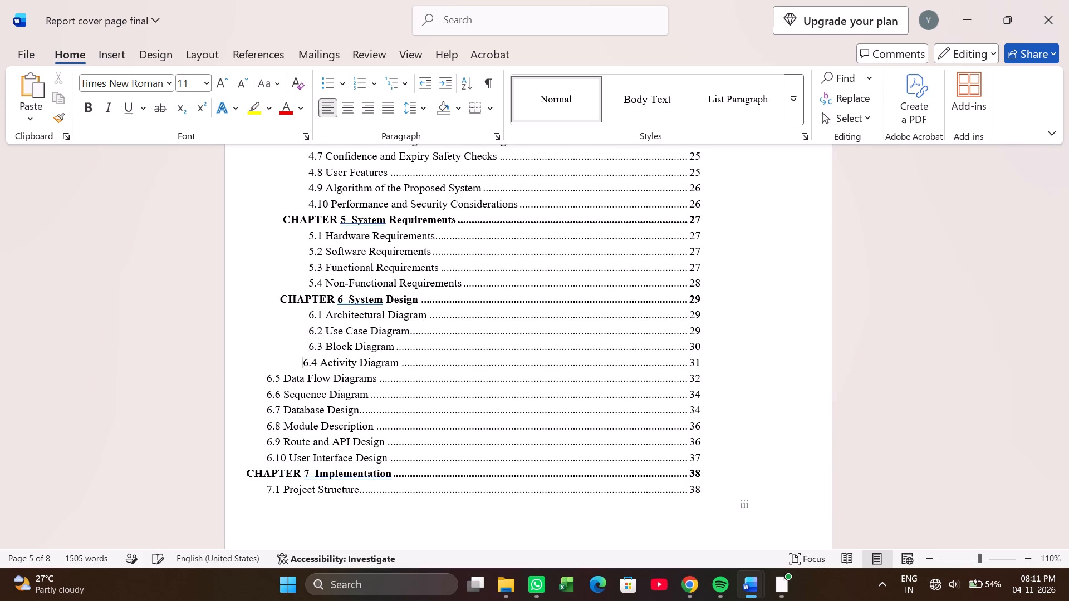
key(space)
key(space)
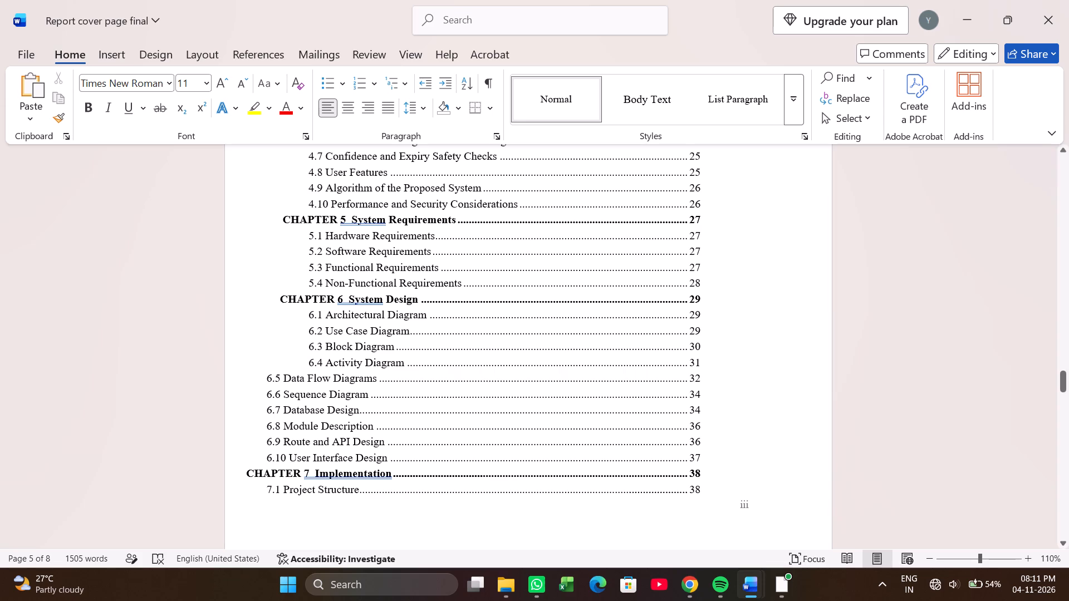
Indent the 6.5 Data Flow Diagrams entry with 15 leading spaces, in line with the 6.4 entry.
click(263, 383)
key(space)
key(space)
key(space)
key(space)
key(space)
key(space)
key(space)
key(space)
key(space)
key(space)
key(space)
key(space)
key(space)
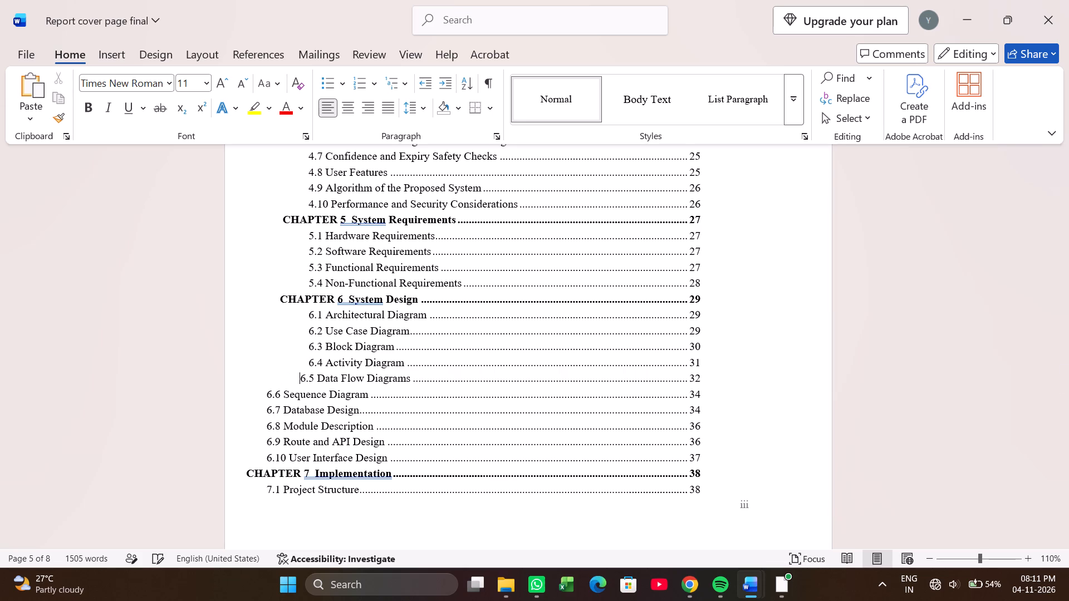
key(space)
key(space)
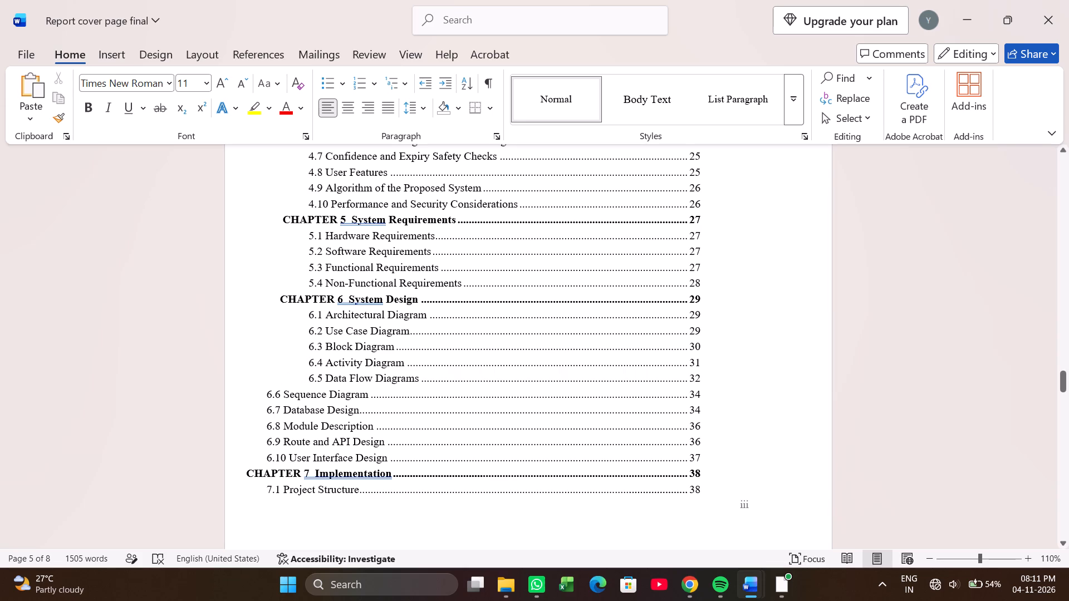
Indent the 6.6 Sequence Diagram entry with 15 leading spaces, in line with the 6.5 entry.
click(259, 393)
key(space)
key(space)
key(space)
key(space)
key(space)
key(space)
key(space)
key(space)
key(space)
key(space)
key(space)
key(space)
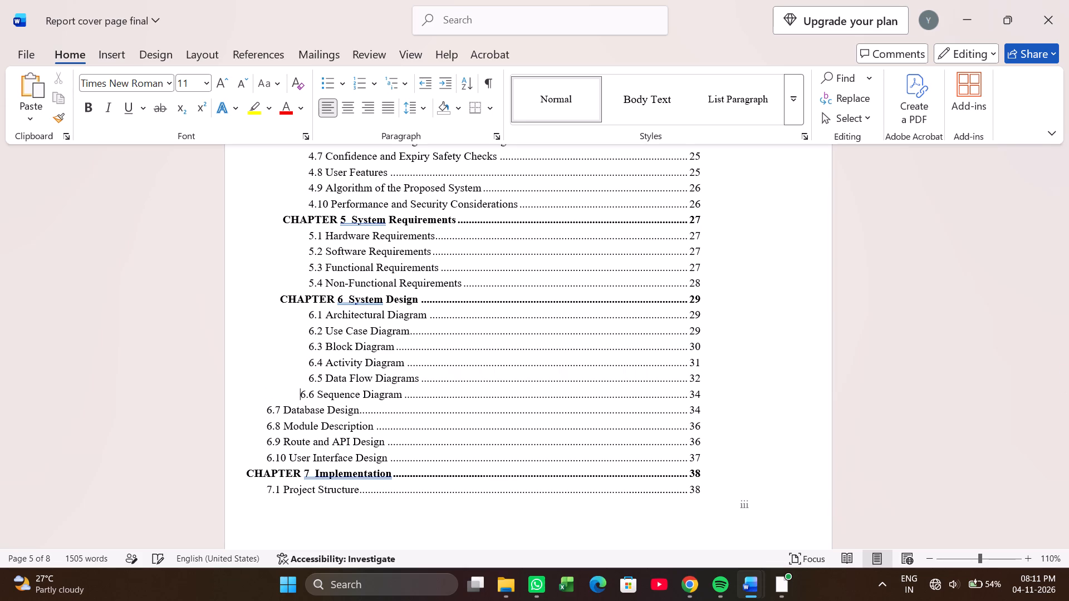
key(space)
key(space)
key(space)
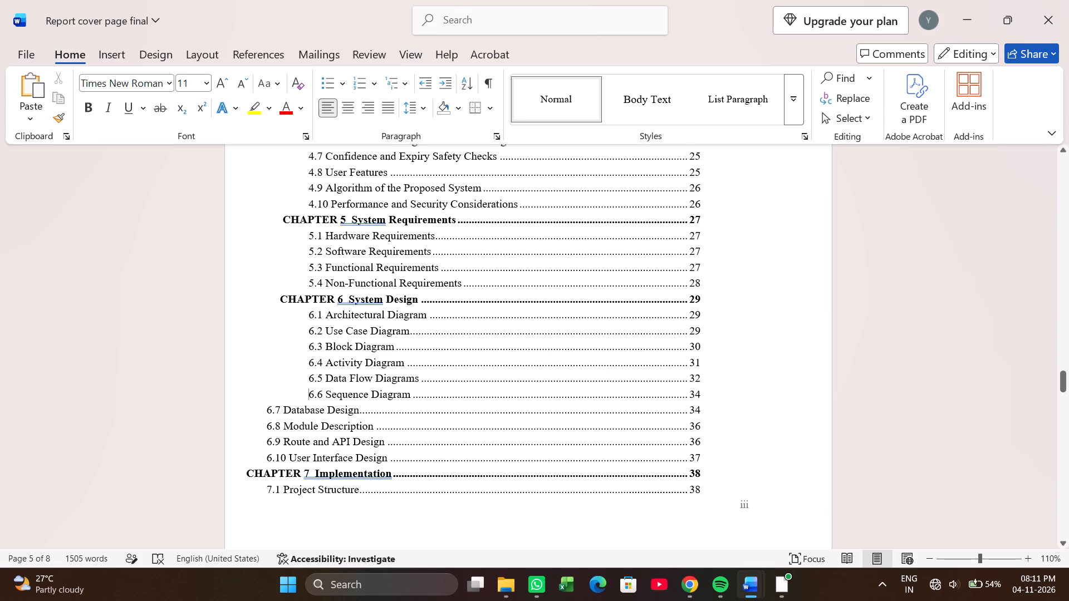
Indent the 6.7 Database Design entry with 15 leading spaces, in line with the 6.6 entry.
click(268, 412)
key(space)
key(space)
key(space)
key(space)
key(space)
key(space)
key(space)
key(space)
key(space)
key(space)
key(space)
key(space)
key(space)
key(space)
key(space)
key(space)
key(space)
key(space)
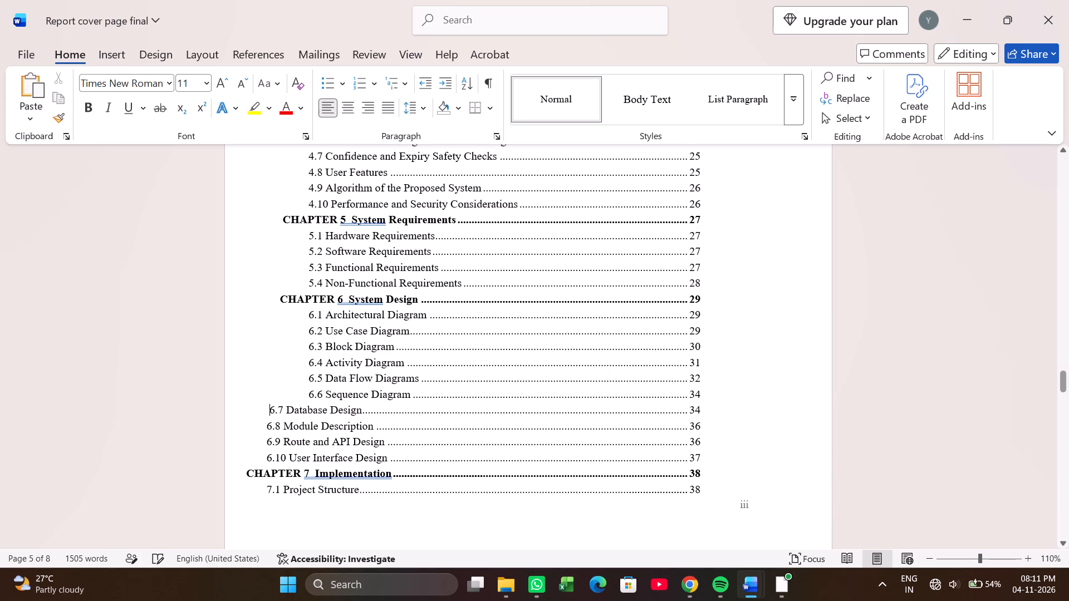
key(BackSpace)
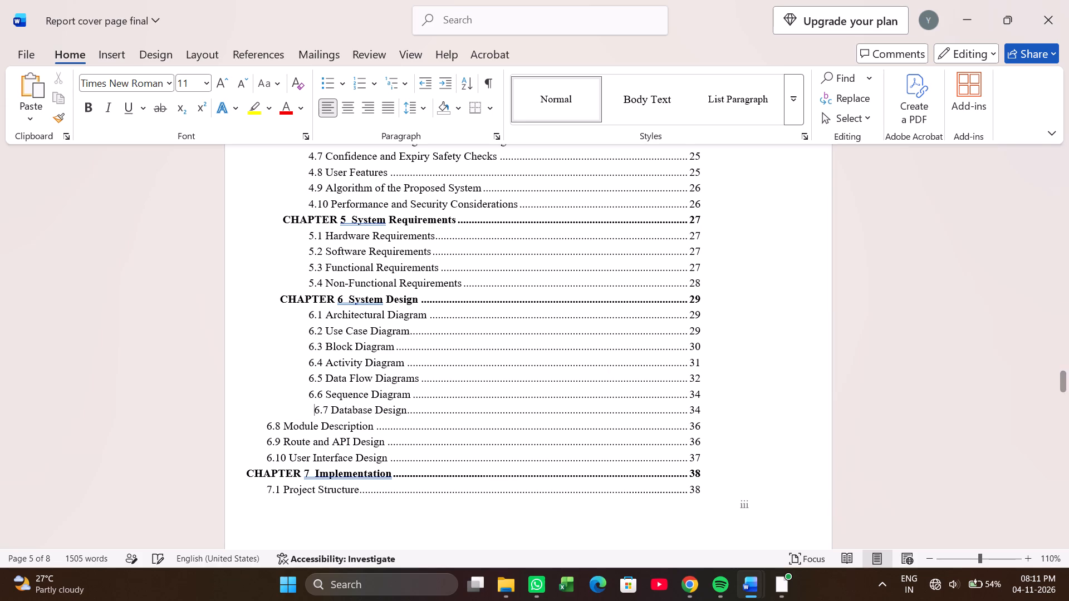
key(BackSpace)
key(BackSpace)
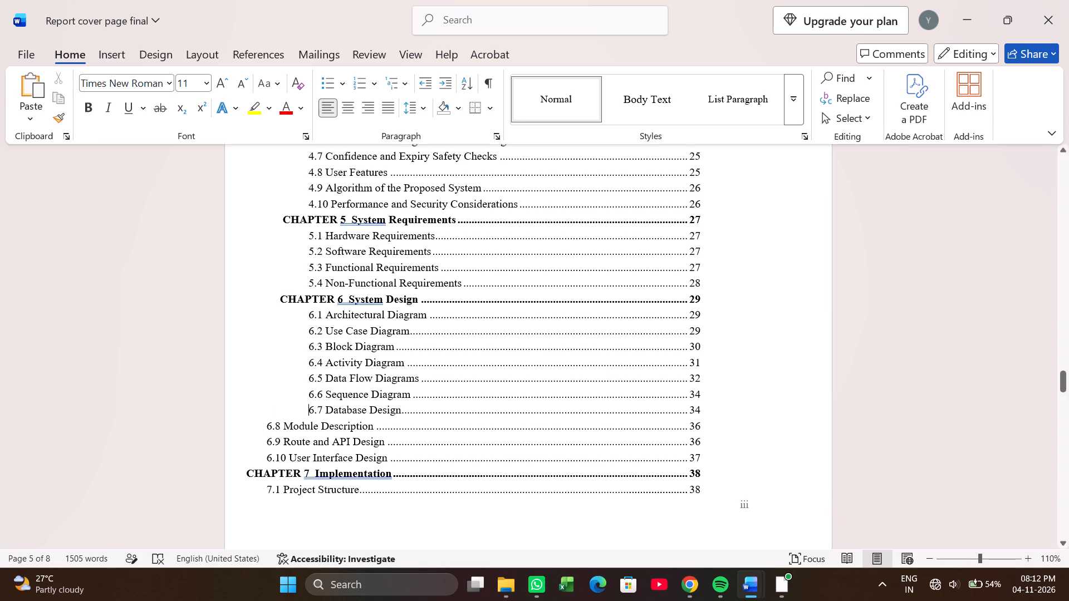
Indent the 6.8 Module Description entry with 15 leading spaces, in line with the 6.7 entry.
click(265, 423)
key(space)
key(space)
key(space)
key(space)
key(space)
key(space)
key(space)
key(space)
key(space)
key(space)
key(space)
key(space)
key(space)
key(space)
key(space)
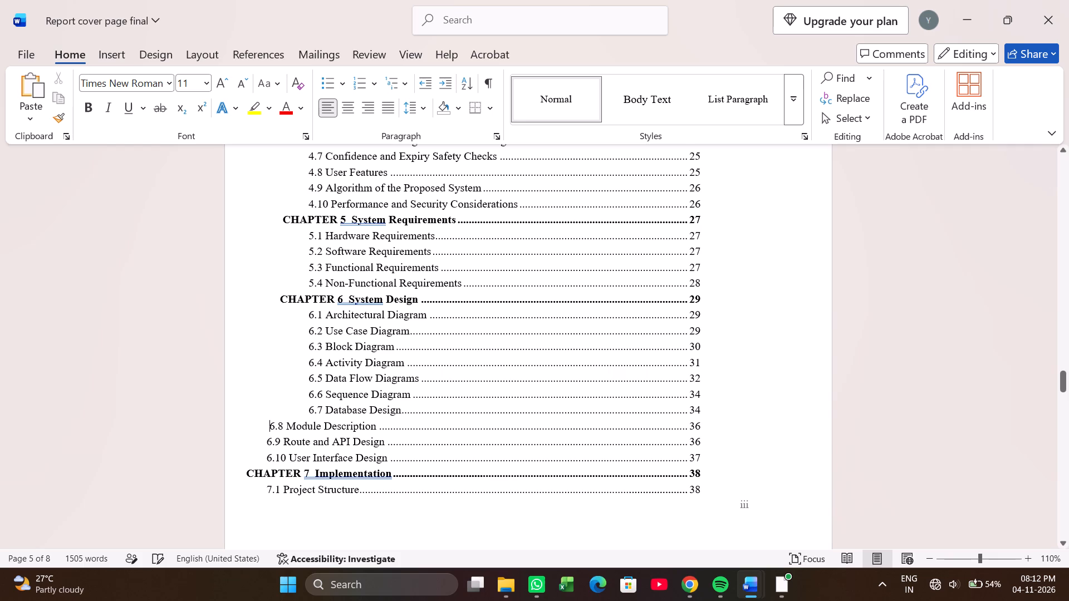
Indent the 6.9 Route and API Design entry with 15 leading spaces, in line with the 6.8 entry.
click(257, 446)
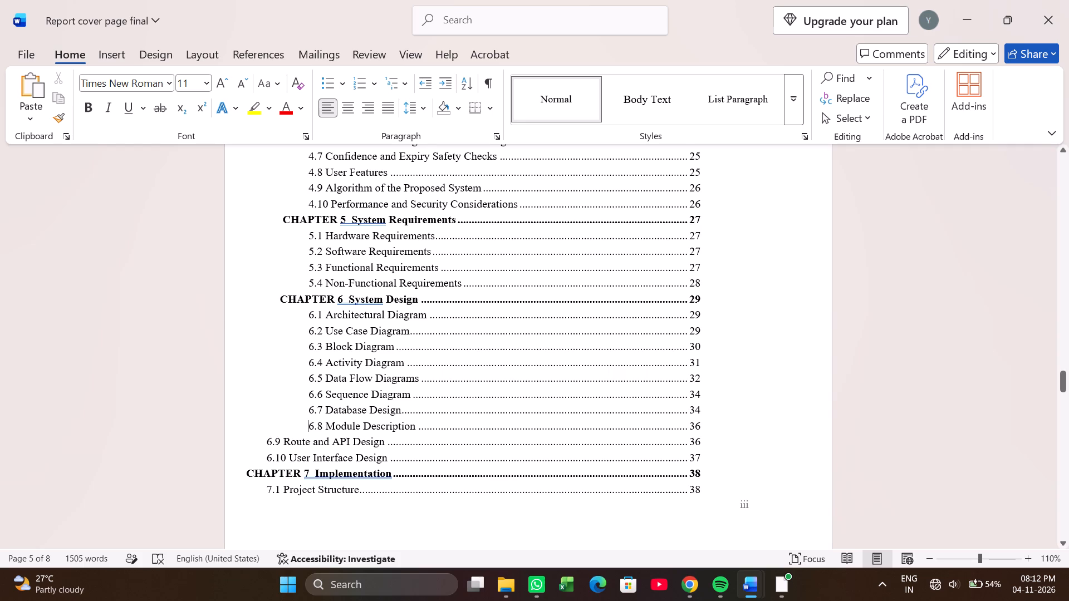
key(space)
key(space)
key(space)
key(space)
key(space)
key(space)
key(space)
key(space)
key(space)
key(space)
key(space)
key(space)
key(space)
key(space)
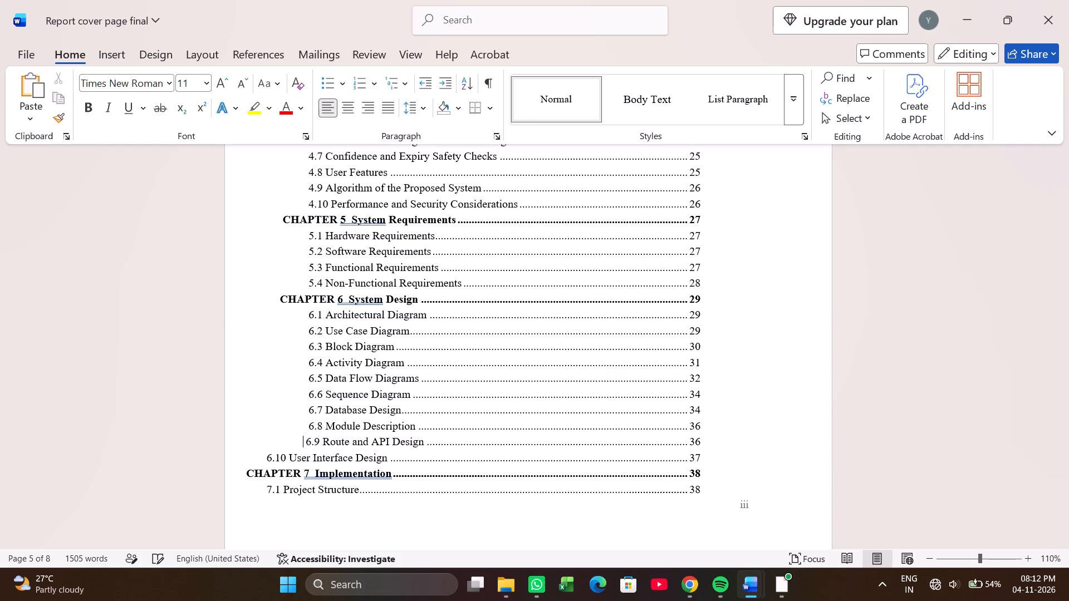
key(space)
Indent the 6.10 User Interface Design entry with 15 leading spaces, in line with the 6.9 entry.
click(253, 457)
key(space)
key(space)
key(space)
key(space)
key(space)
key(space)
key(space)
key(space)
key(space)
key(space)
key(space)
key(space)
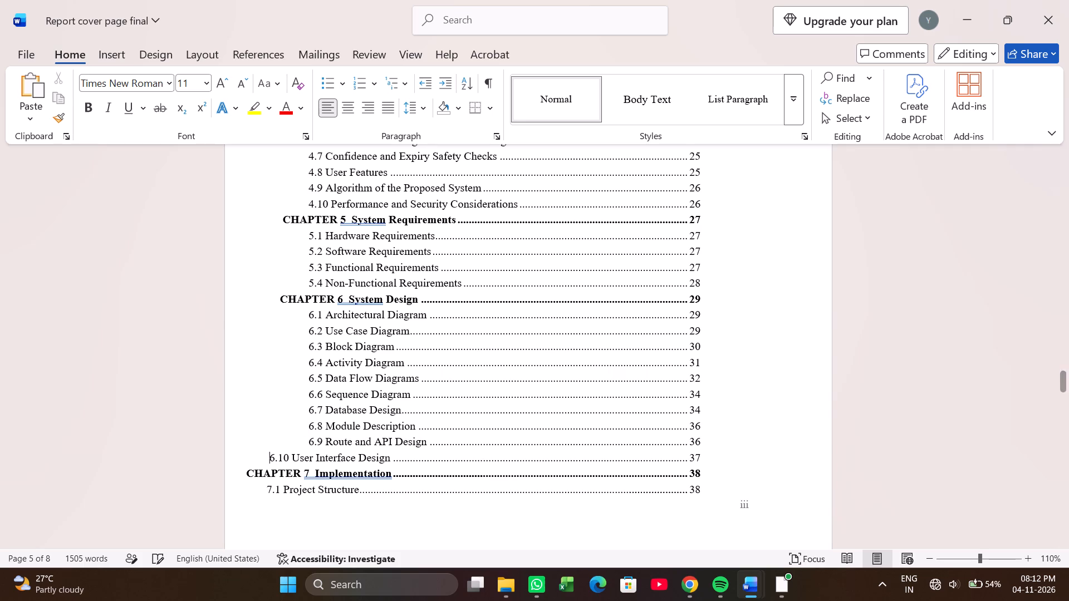
key(space)
key(space)
key(space)
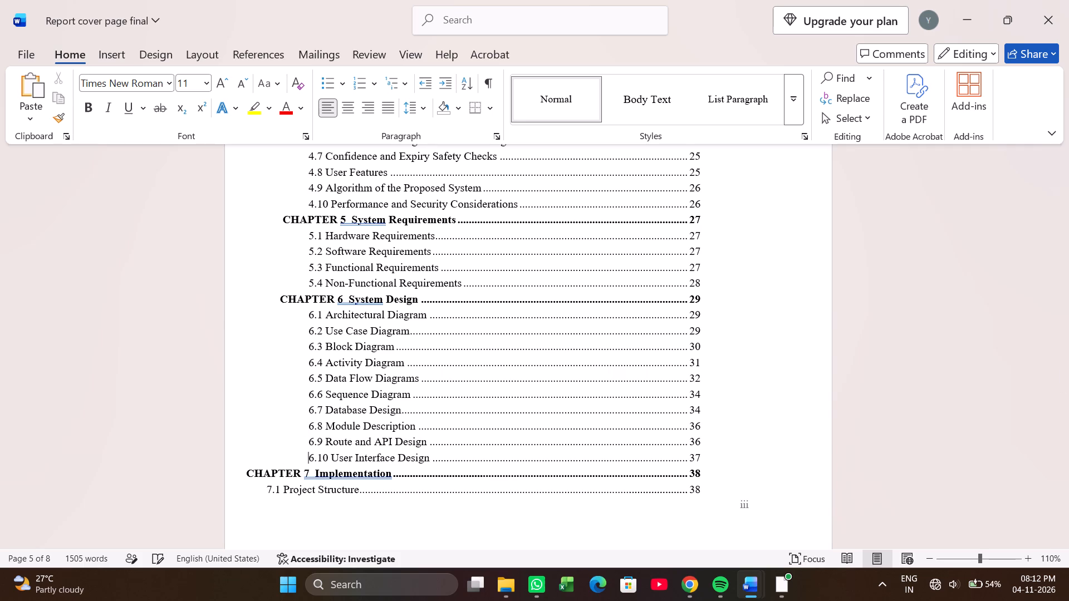
Indent the CHAPTER 7 Implementation heading with 11 leading spaces, roughly in line with the CHAPTER 6 heading.
scroll(255, 456, down, 1)
click(242, 429)
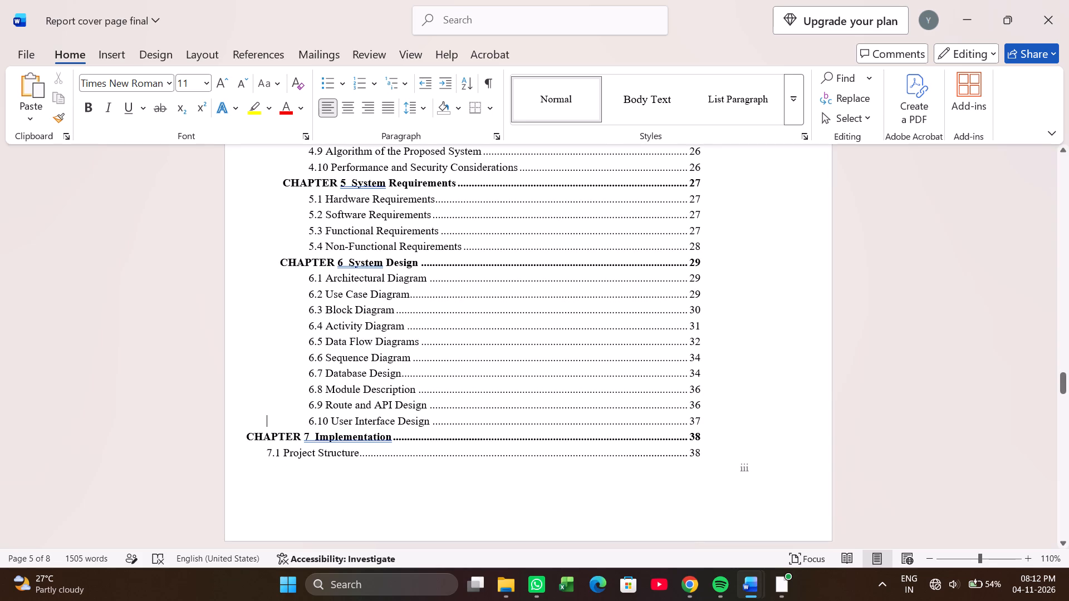
click(242, 435)
key(space)
key(space)
key(space)
key(space)
key(space)
key(space)
key(space)
key(space)
key(space)
key(space)
key(space)
key(space)
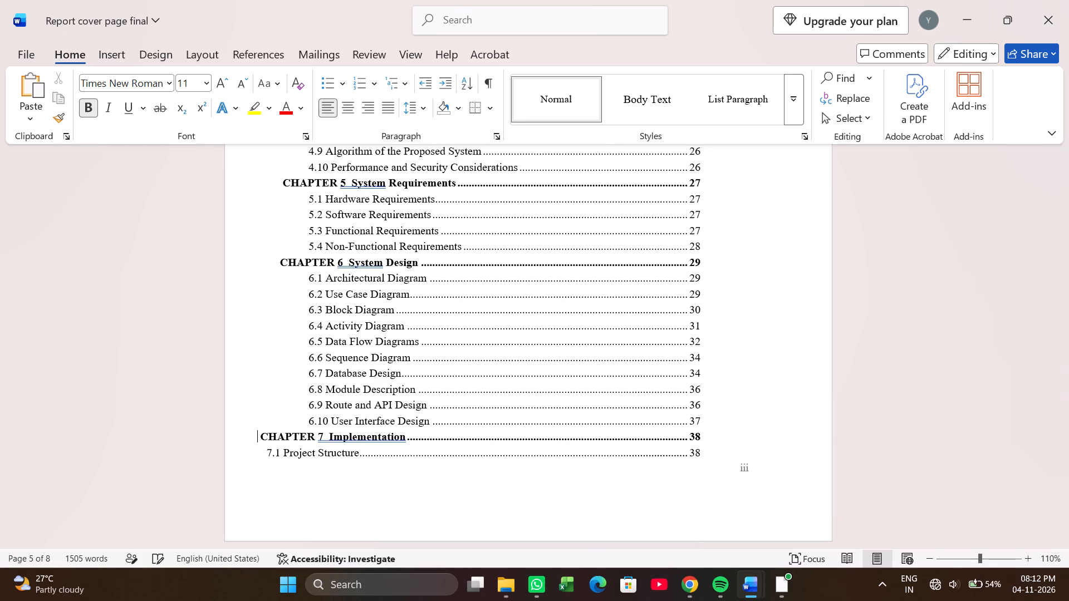
key(BackSpace)
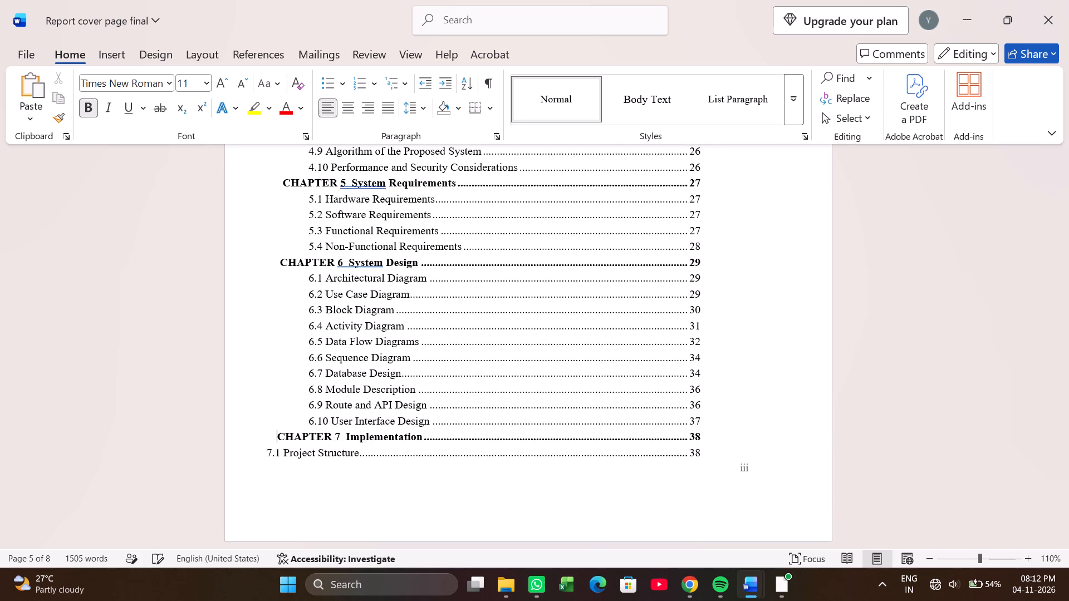
Indent the 7.1 Project Structure entry with 15 leading spaces, in line with the 6.10 entry.
click(268, 450)
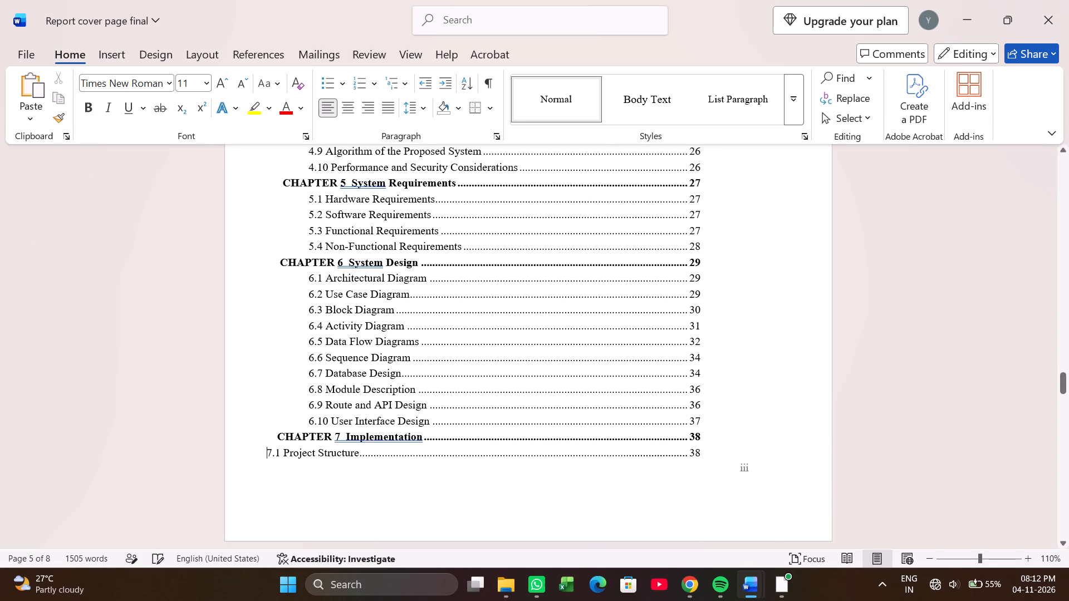
key(space)
key(space)
key(space)
key(space)
key(space)
key(space)
key(space)
key(space)
key(space)
key(space)
key(space)
key(space)
key(space)
key(space)
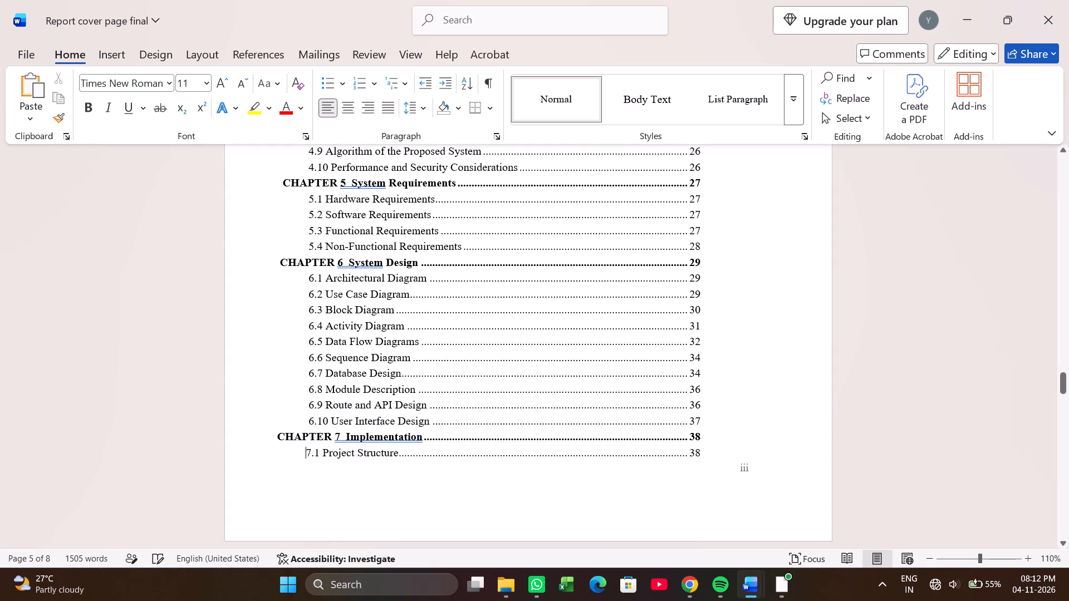
key(space)
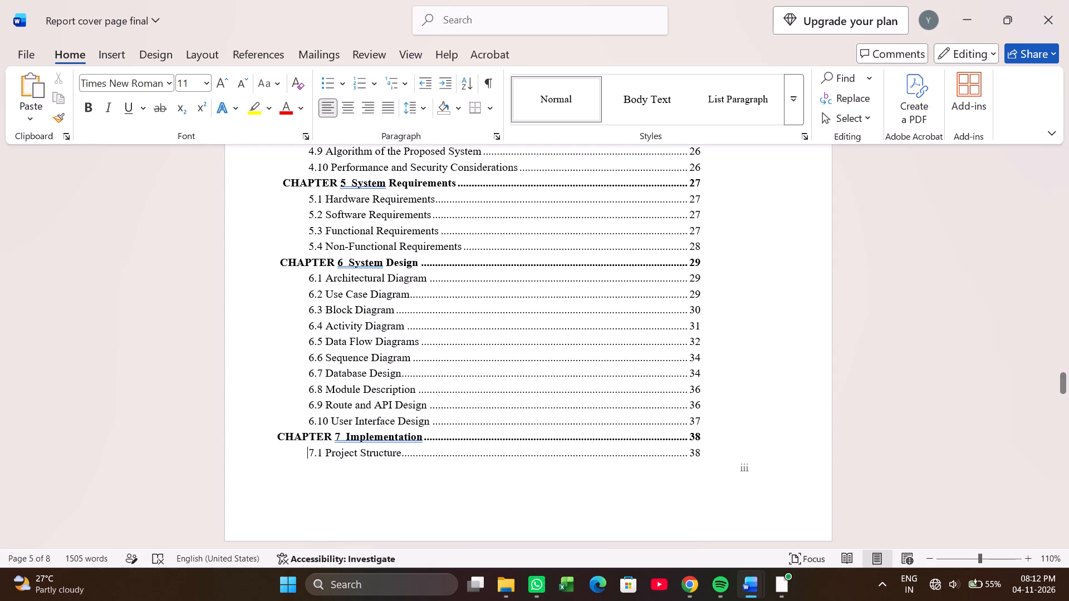
Review the table of contents from the Chapter 1 to the Chapter 9 entries, checking the indentation of headings and subentries.
scroll(421, 403, down, 4)
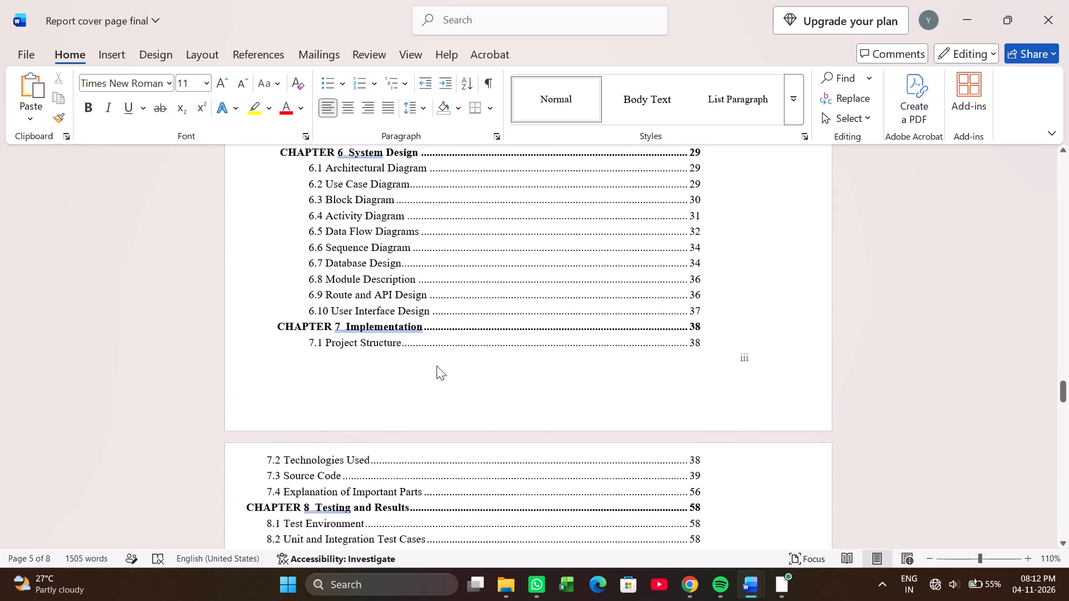
scroll(410, 355, down, 8)
scroll(423, 344, up, 3)
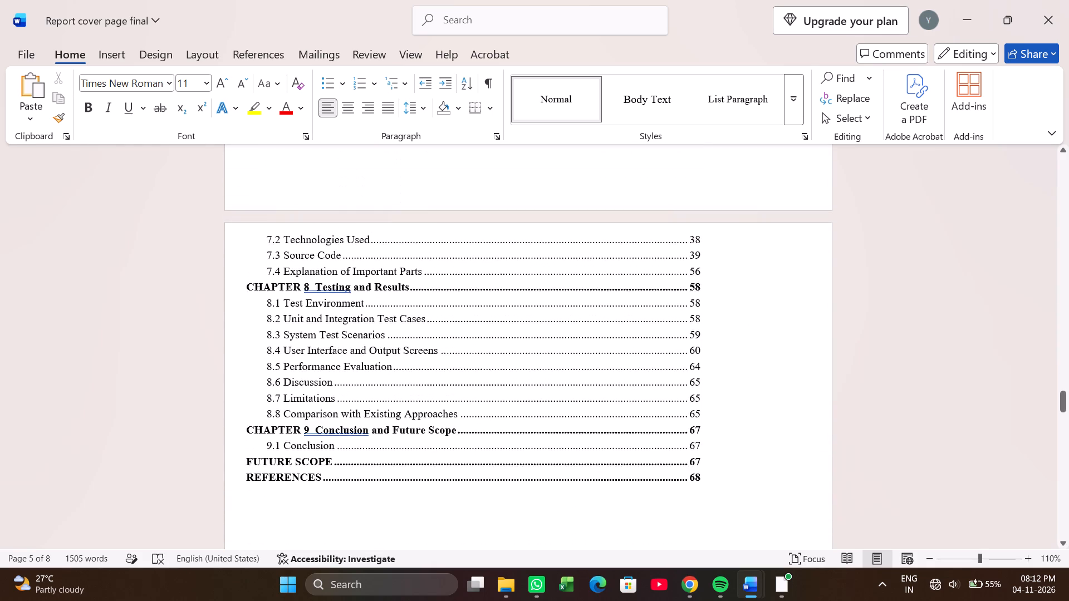
scroll(430, 341, up, 13)
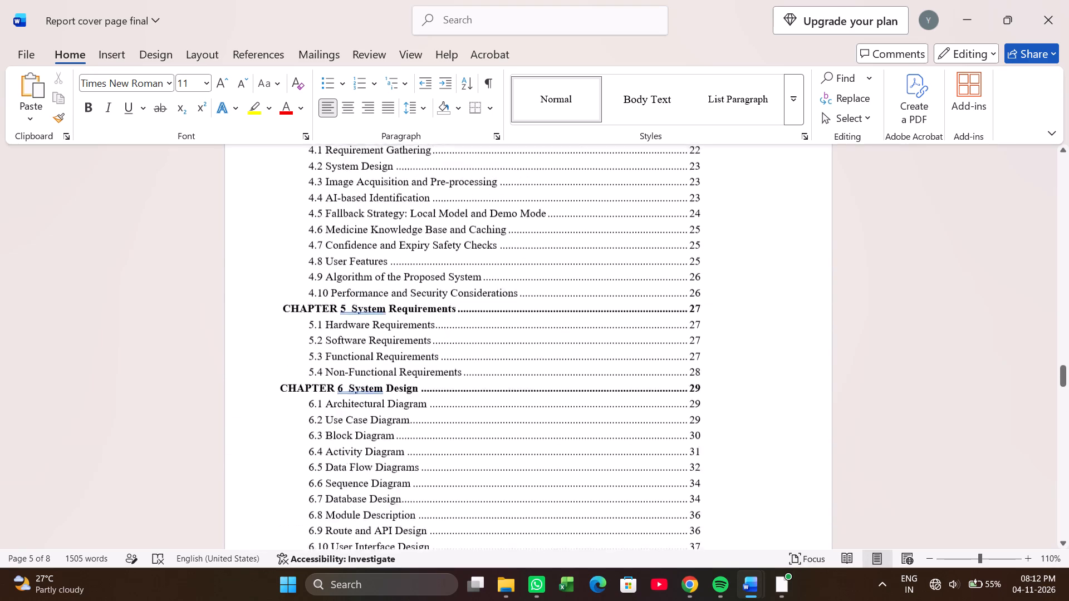
scroll(440, 332, up, 8)
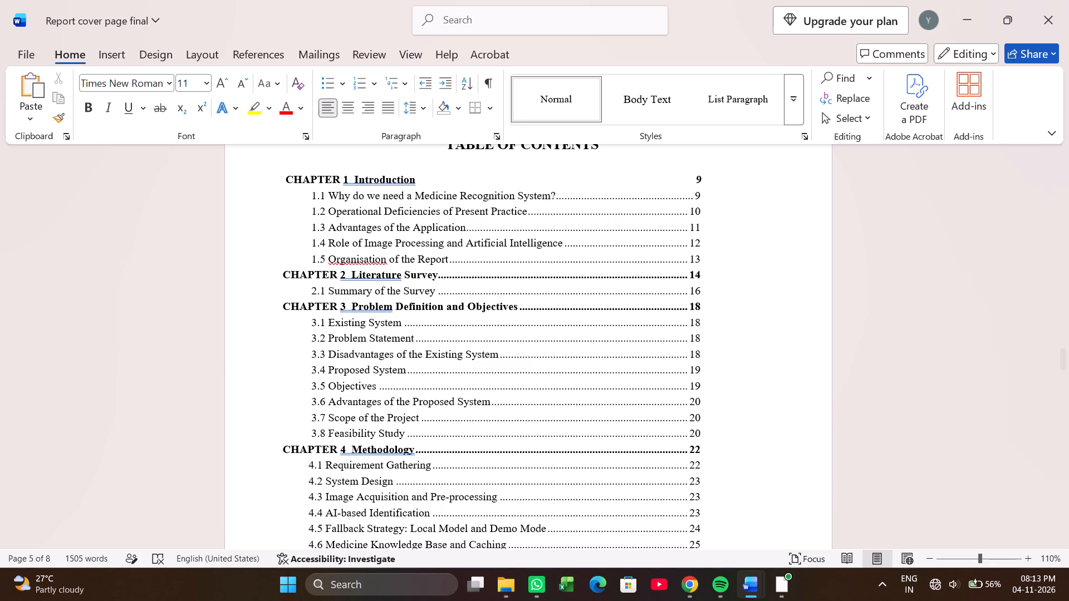
scroll(398, 341, down, 3)
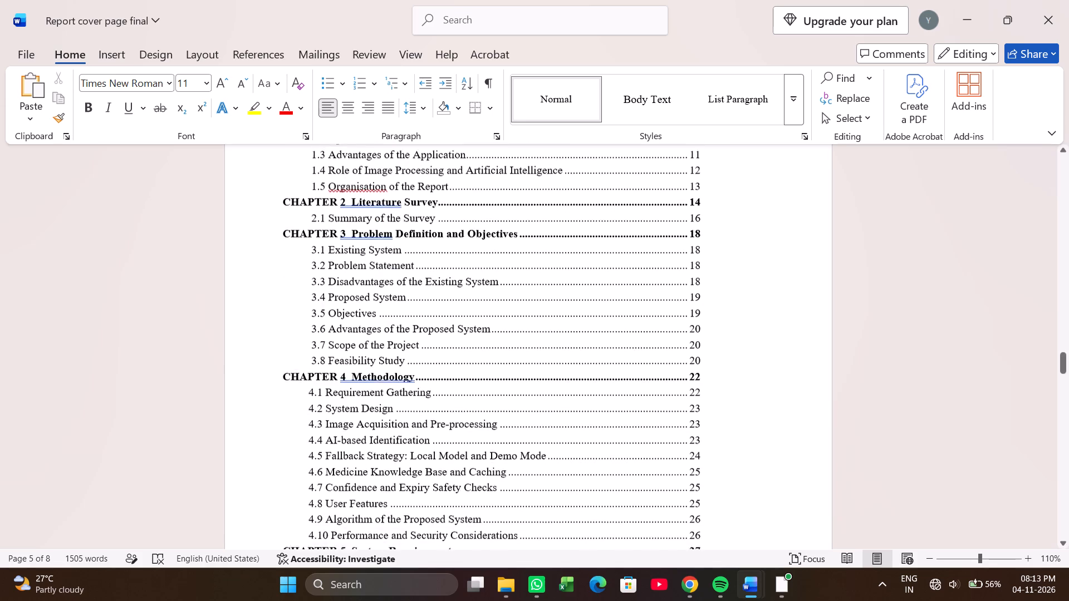
scroll(416, 336, down, 1)
Bring up the previews of the open Word documents, including the MedScan project report.
click(756, 576)
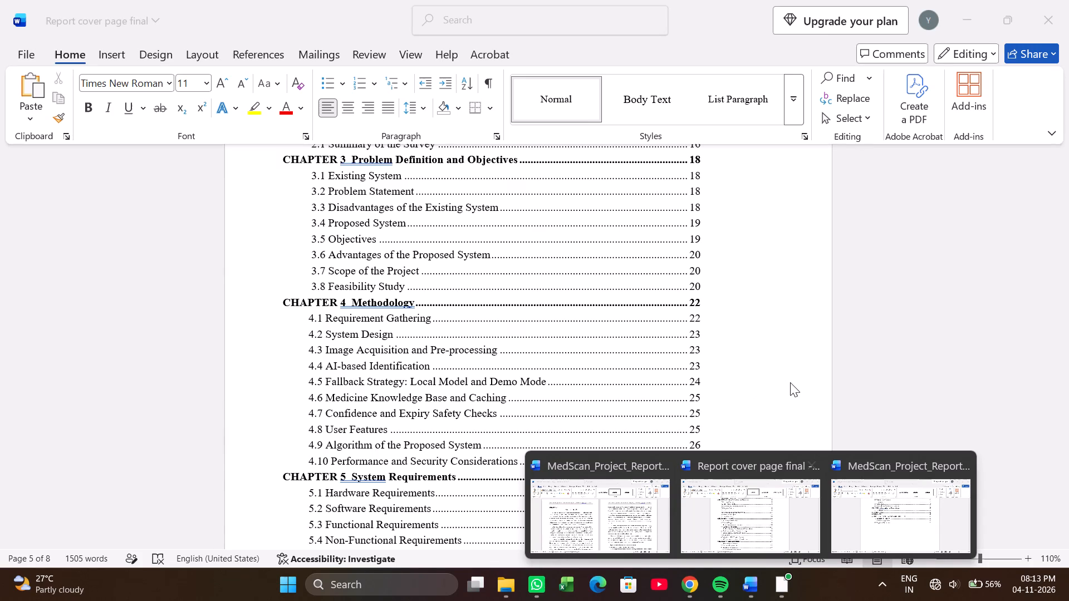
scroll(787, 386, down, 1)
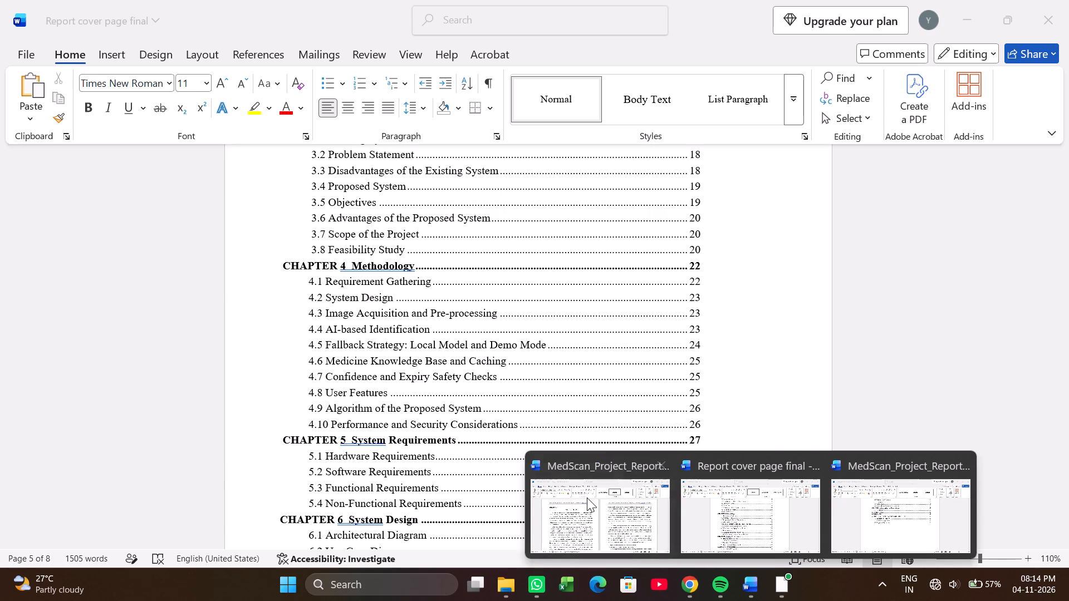
Check the computer's Wi-Fi connection status, viewing the network it is connected to, and return to the report.
click(934, 590)
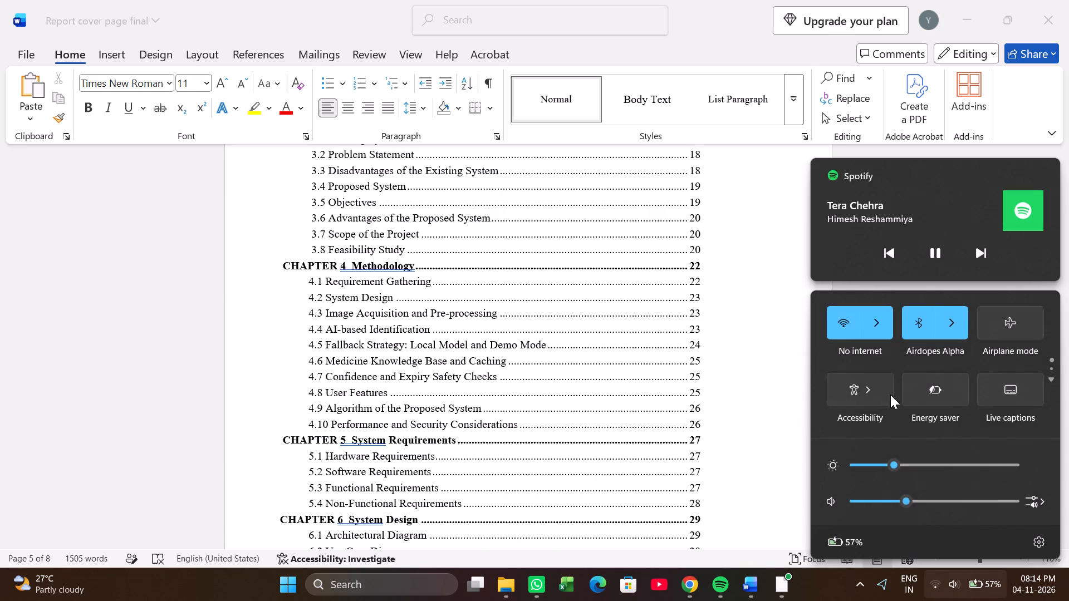
click(882, 319)
click(944, 237)
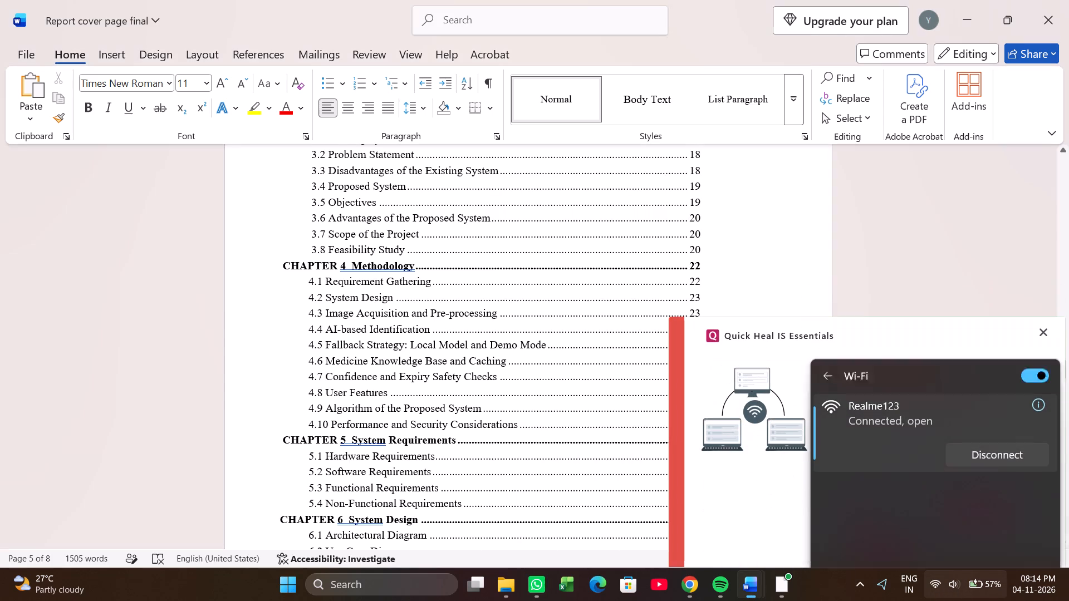
Dismiss the Quick Heal notification covering the report page.
click(1046, 334)
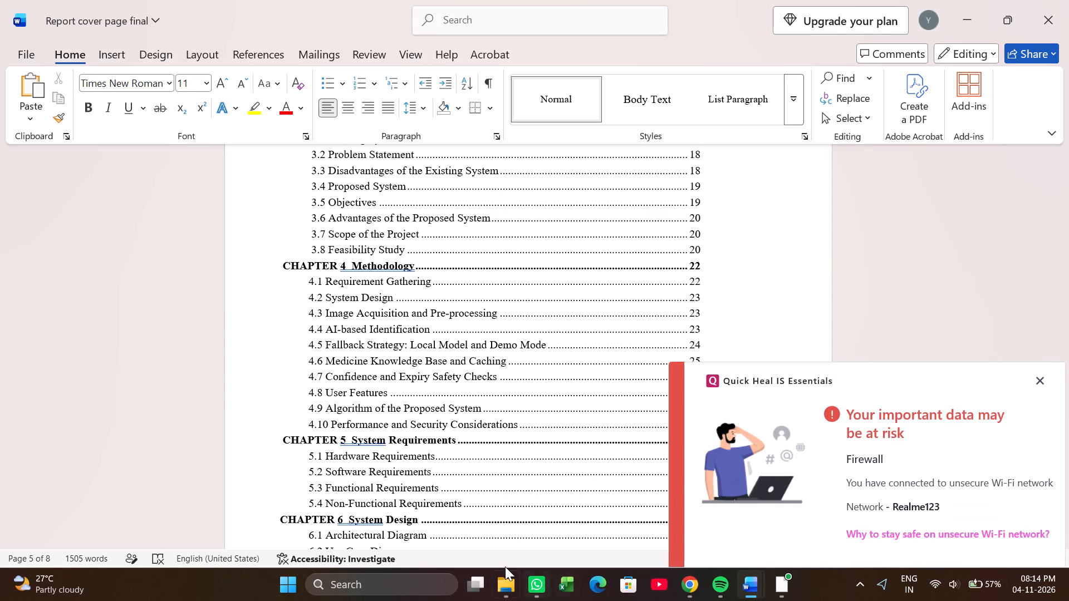
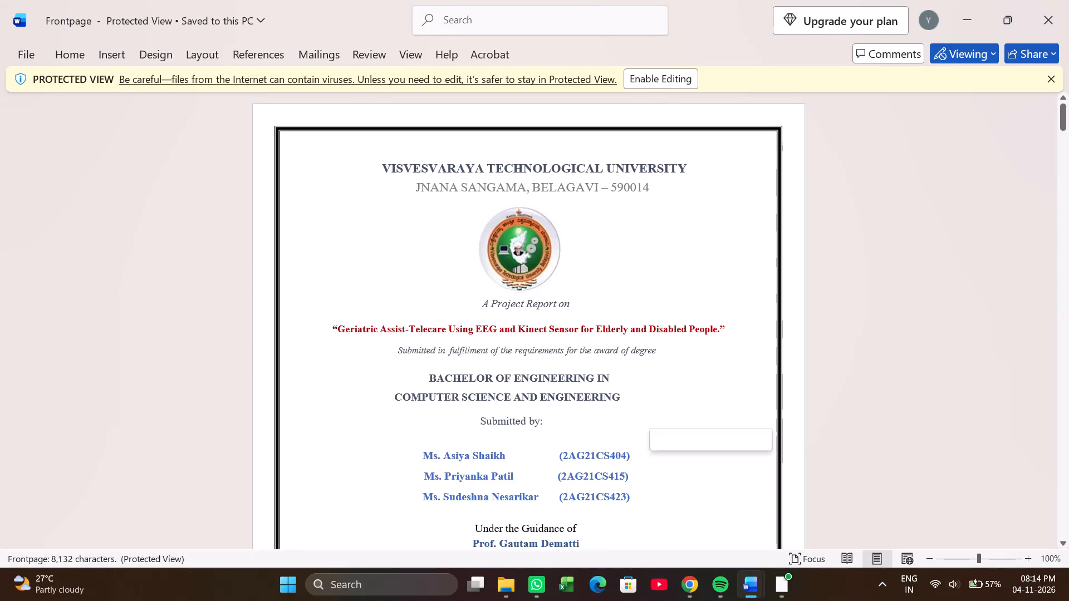
Look through the Frontpage reference document from its cover page and certificate to its table of contents.
scroll(514, 314, down, 5)
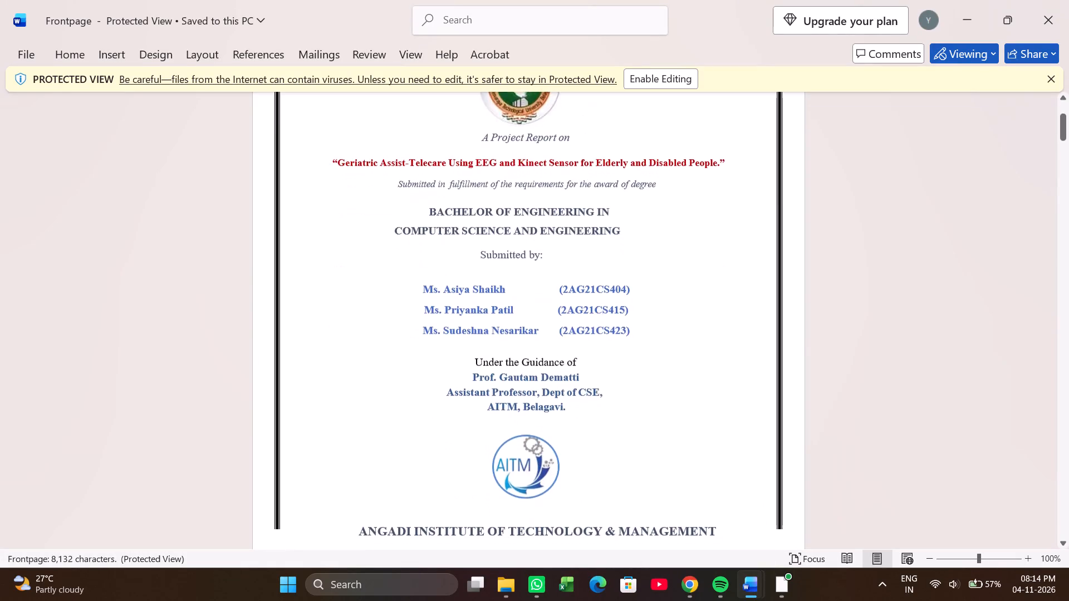
scroll(517, 332, down, 19)
scroll(543, 351, down, 4)
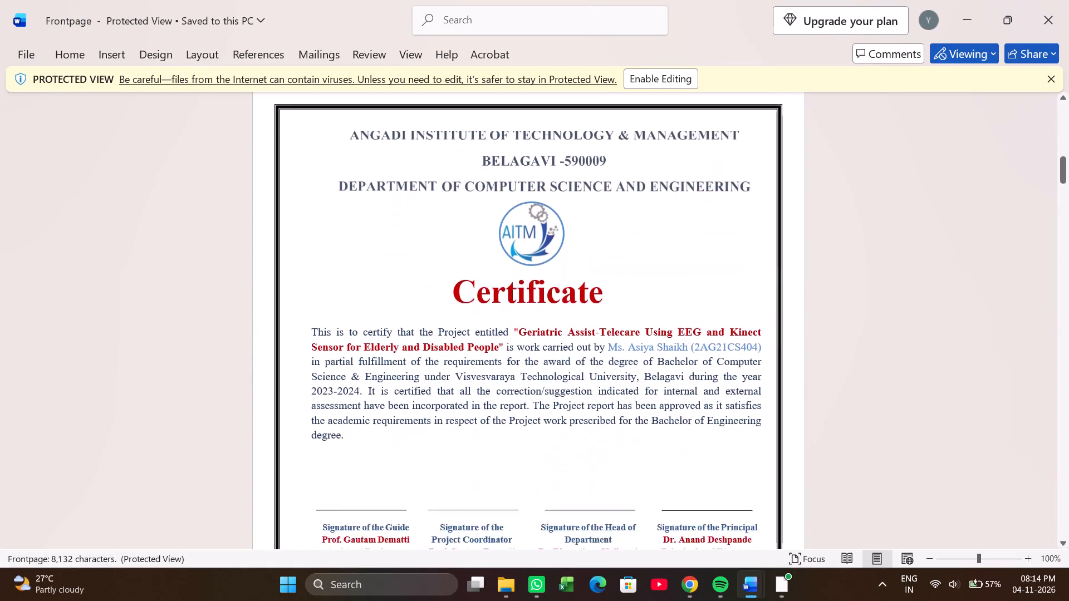
scroll(543, 351, down, 18)
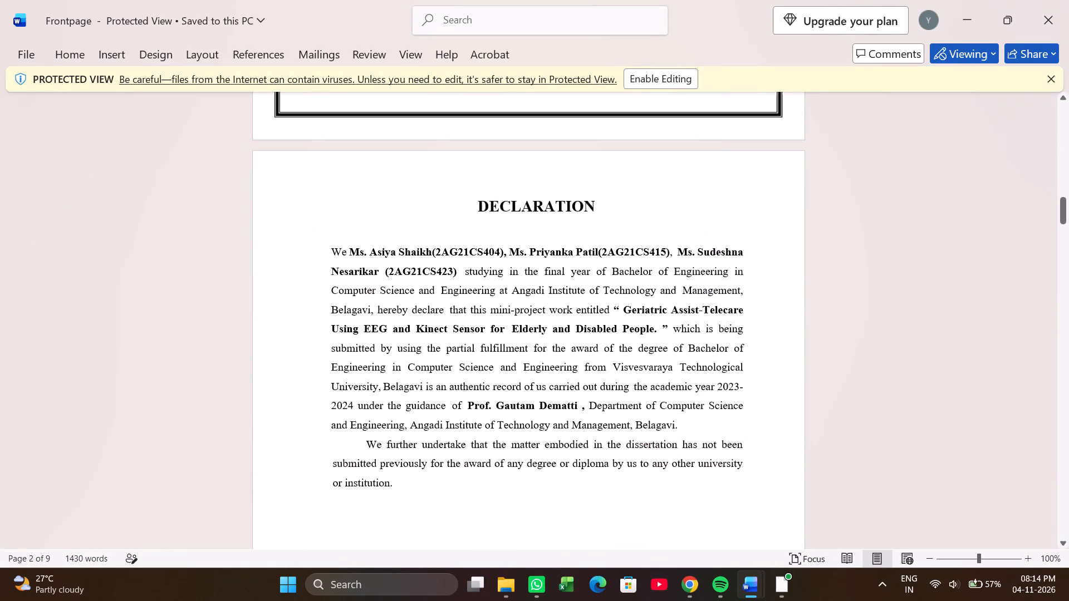
scroll(546, 353, down, 20)
scroll(546, 353, down, 15)
scroll(548, 351, down, 17)
scroll(553, 348, up, 6)
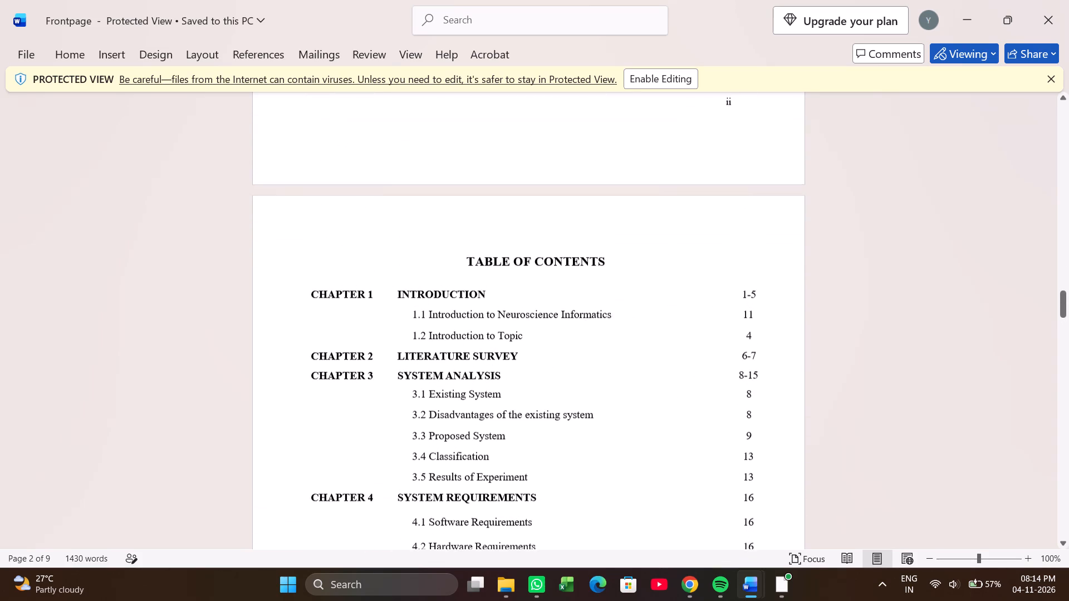
Copy the Frontpage document's whole table of contents, from the TABLE OF CONTENTS heading through the REFERENCES row.
drag(467, 259, 499, 350)
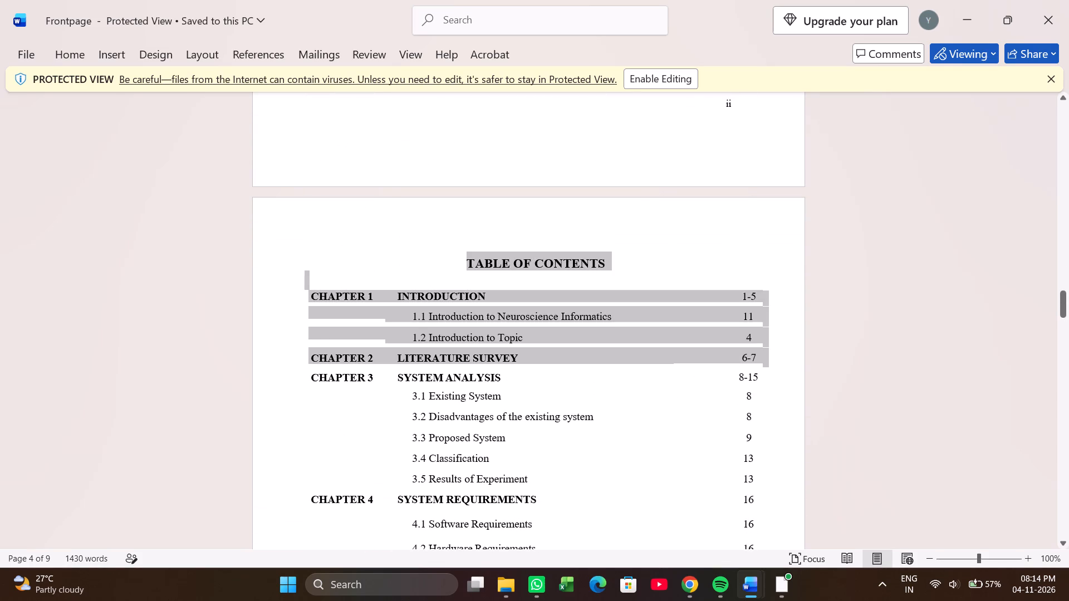
drag(499, 350, 513, 407)
scroll(506, 395, down, 15)
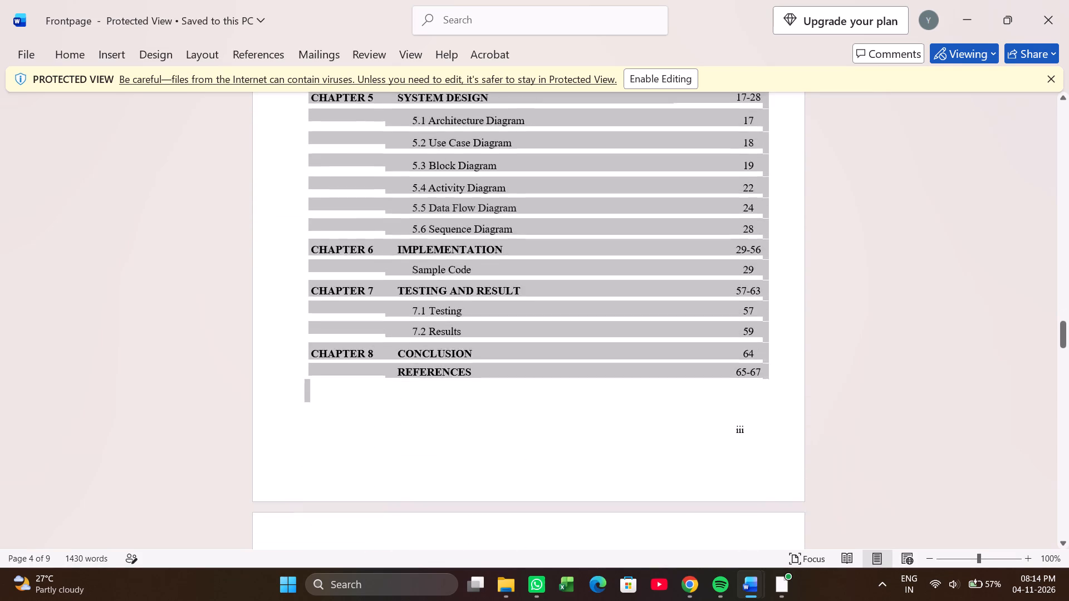
drag(513, 407, 764, 221)
scroll(513, 407, down, 4)
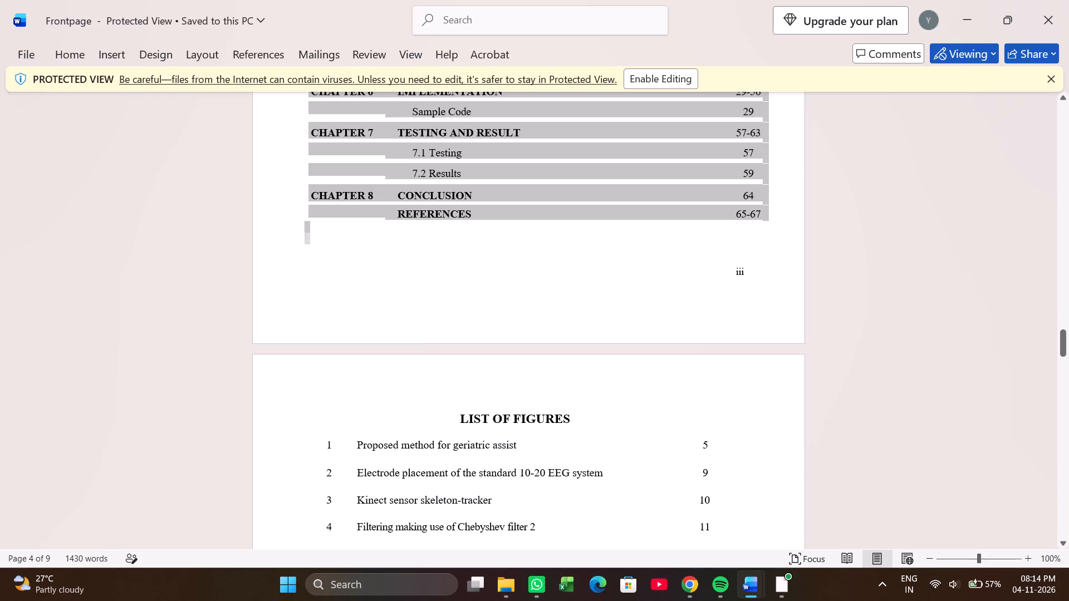
drag(764, 221, 774, 209)
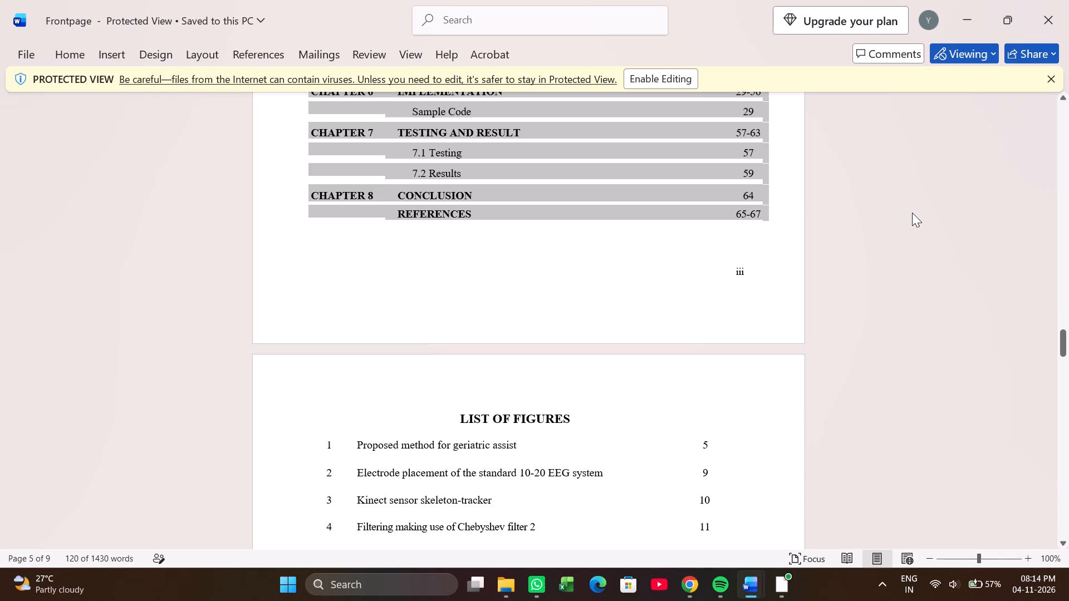
key(ctrl+c)
Switch to the Report cover page final document, dismiss the Wi-Fi scanner notification and go to the TABLE OF CONTENTS heading.
key(alt+Tab)
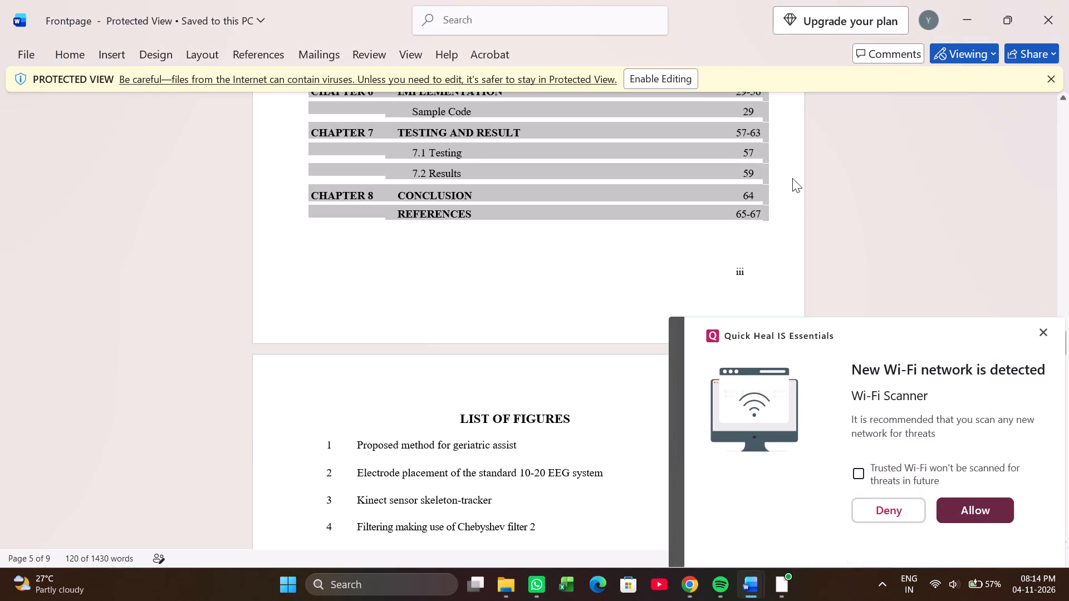
key(alt+Tab)
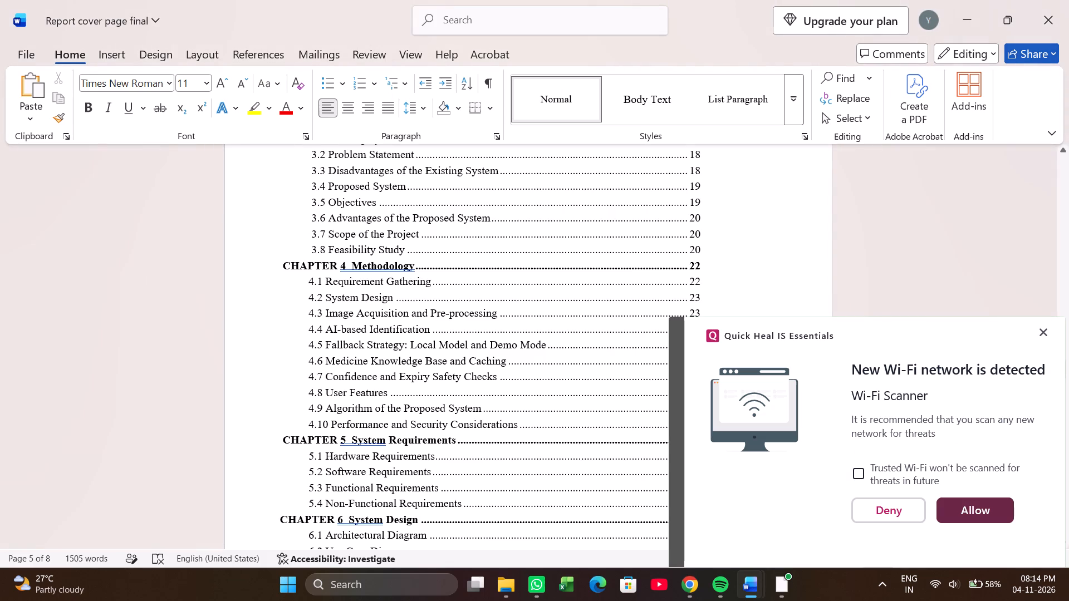
click(1043, 327)
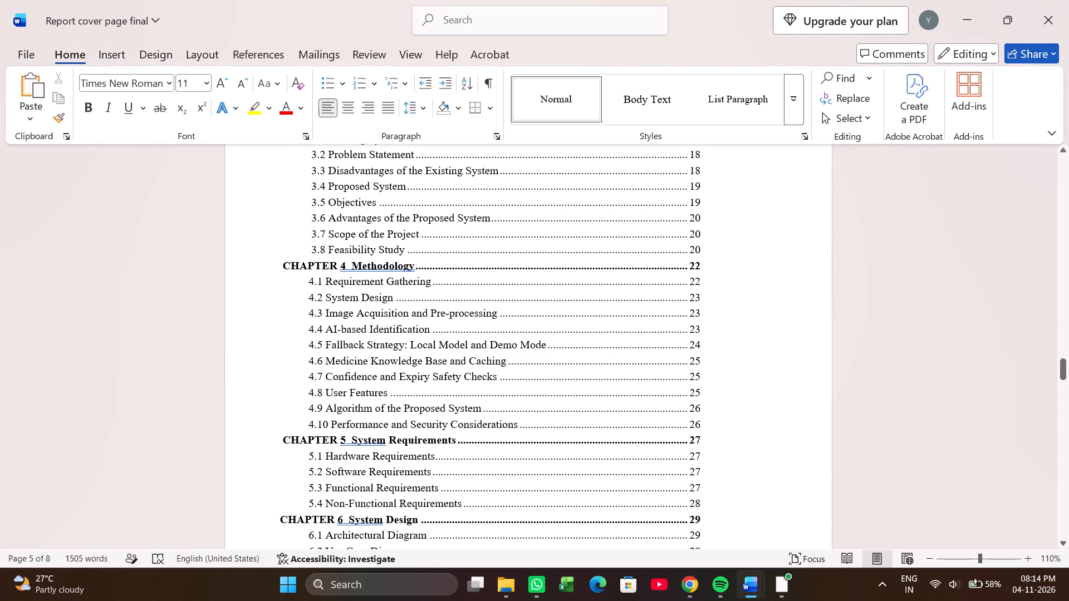
scroll(548, 381, up, 12)
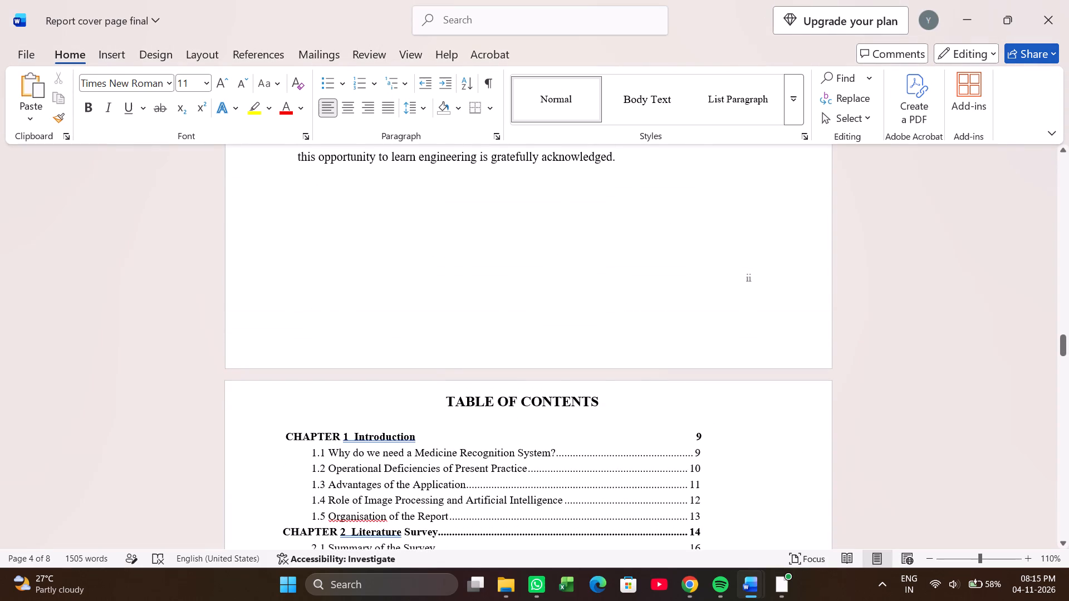
Bring up the previews of the open Word documents to find the MedScan project report.
click(748, 589)
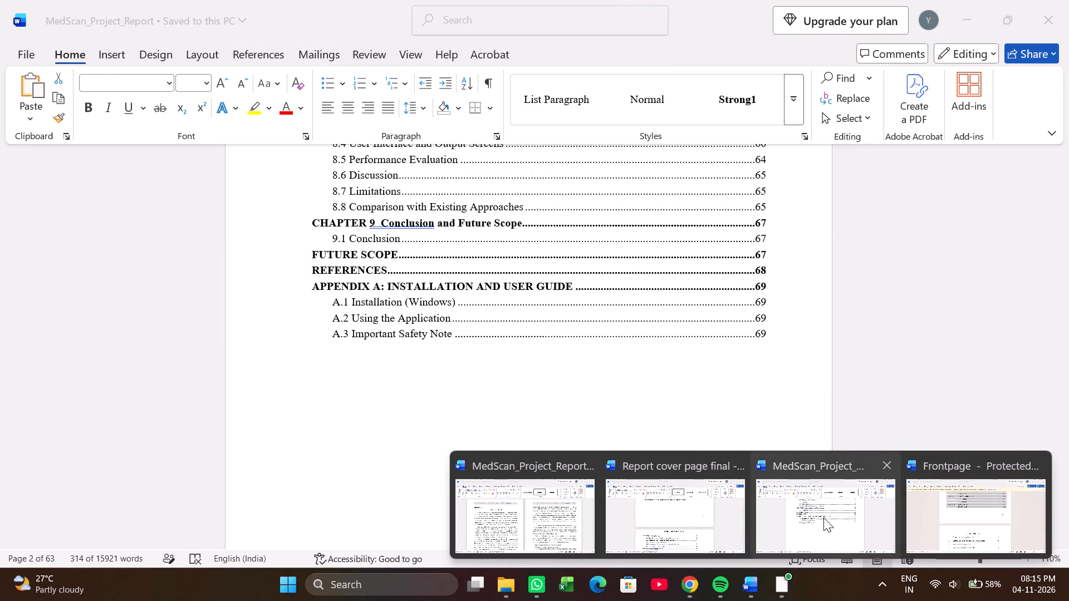
Switch to the Frontpage document and view the layout of its table of contents.
click(985, 490)
scroll(786, 398, up, 6)
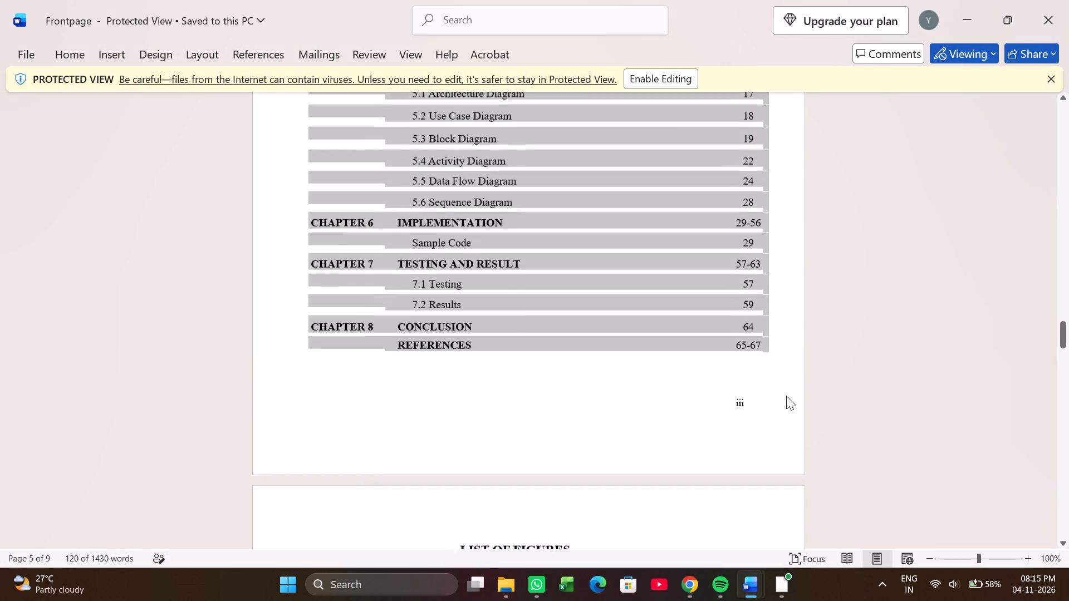
scroll(786, 396, up, 12)
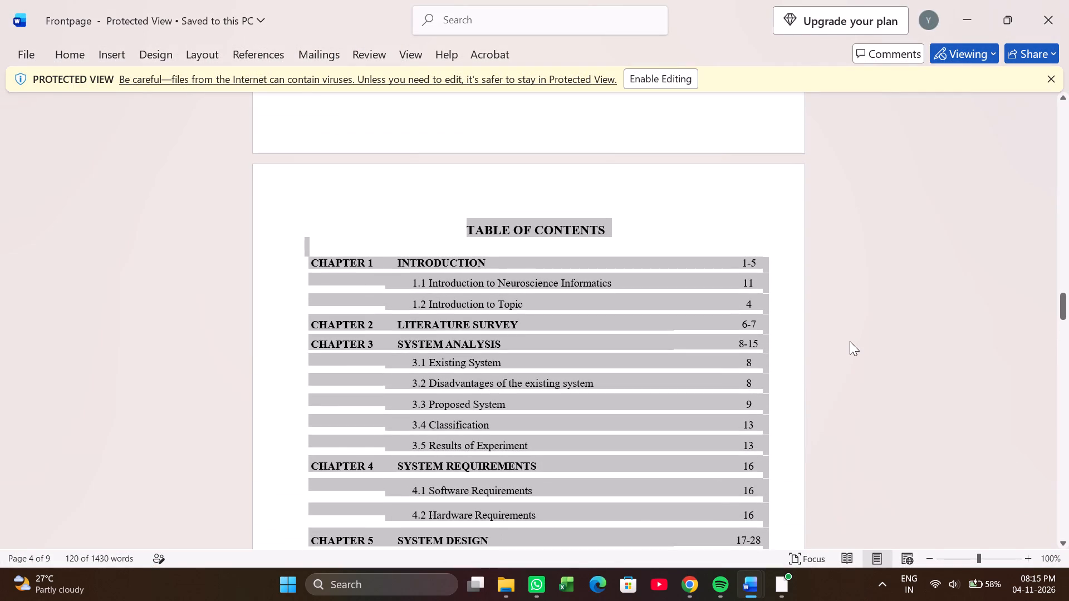
click(850, 341)
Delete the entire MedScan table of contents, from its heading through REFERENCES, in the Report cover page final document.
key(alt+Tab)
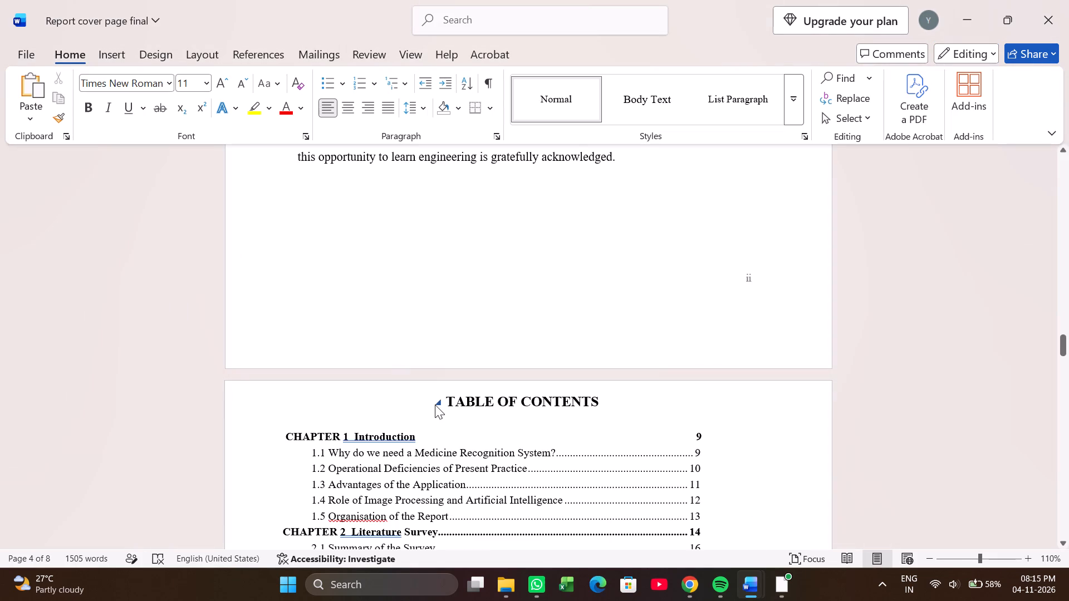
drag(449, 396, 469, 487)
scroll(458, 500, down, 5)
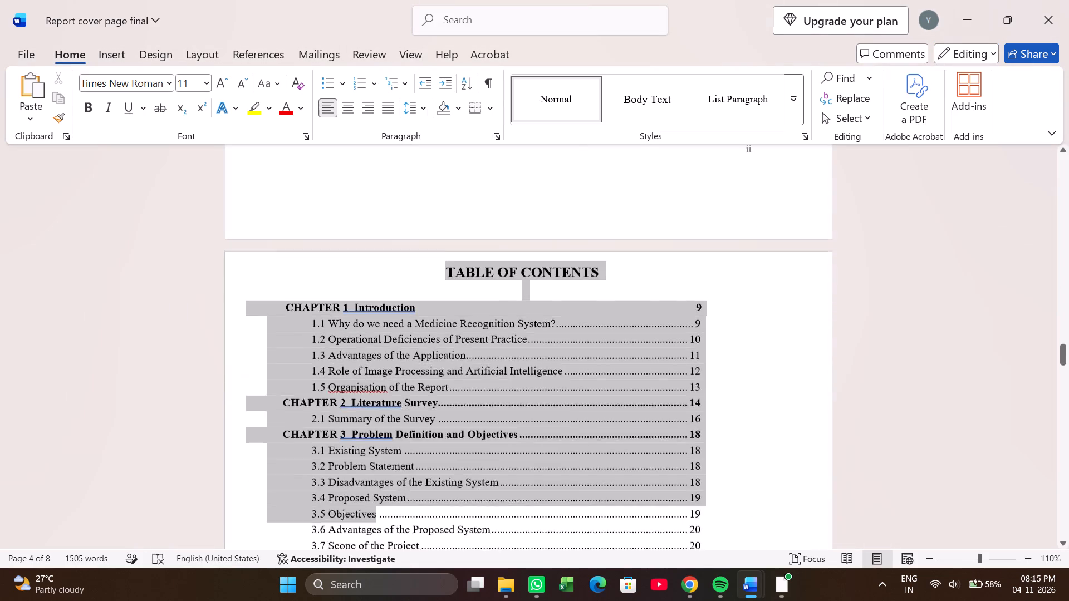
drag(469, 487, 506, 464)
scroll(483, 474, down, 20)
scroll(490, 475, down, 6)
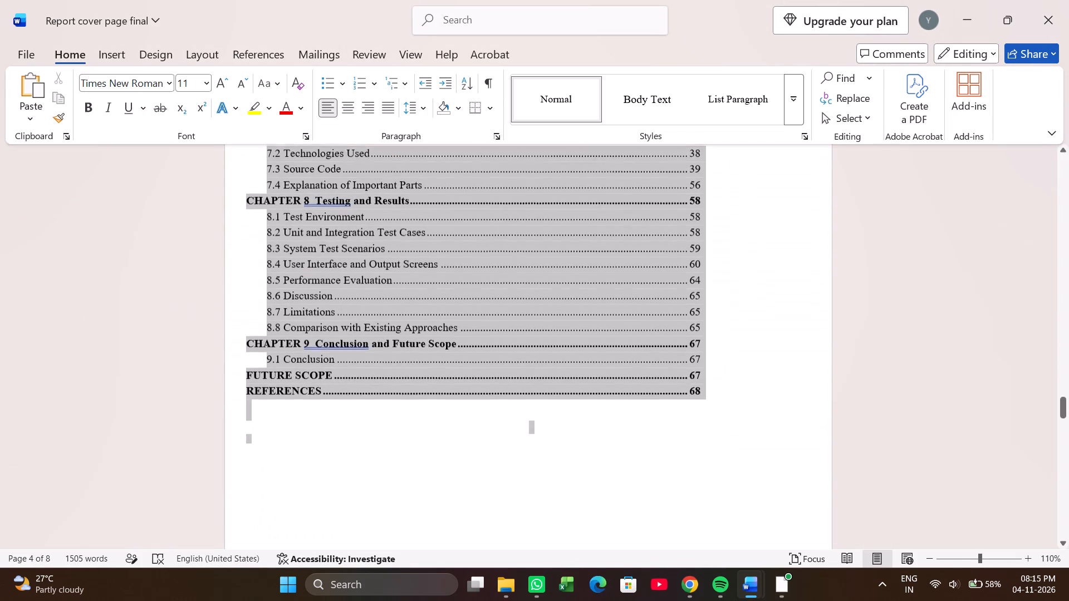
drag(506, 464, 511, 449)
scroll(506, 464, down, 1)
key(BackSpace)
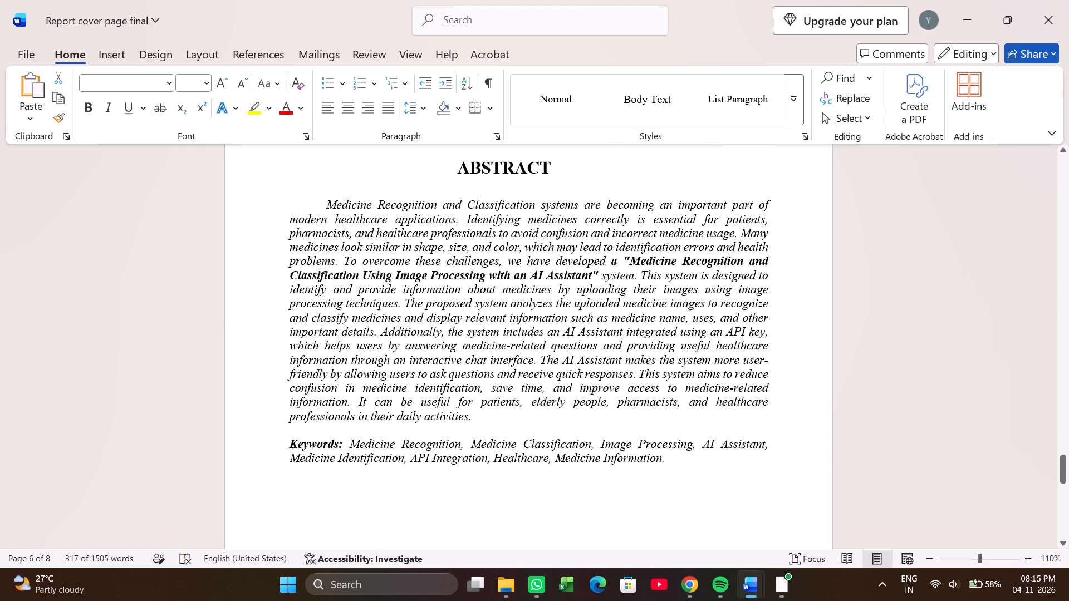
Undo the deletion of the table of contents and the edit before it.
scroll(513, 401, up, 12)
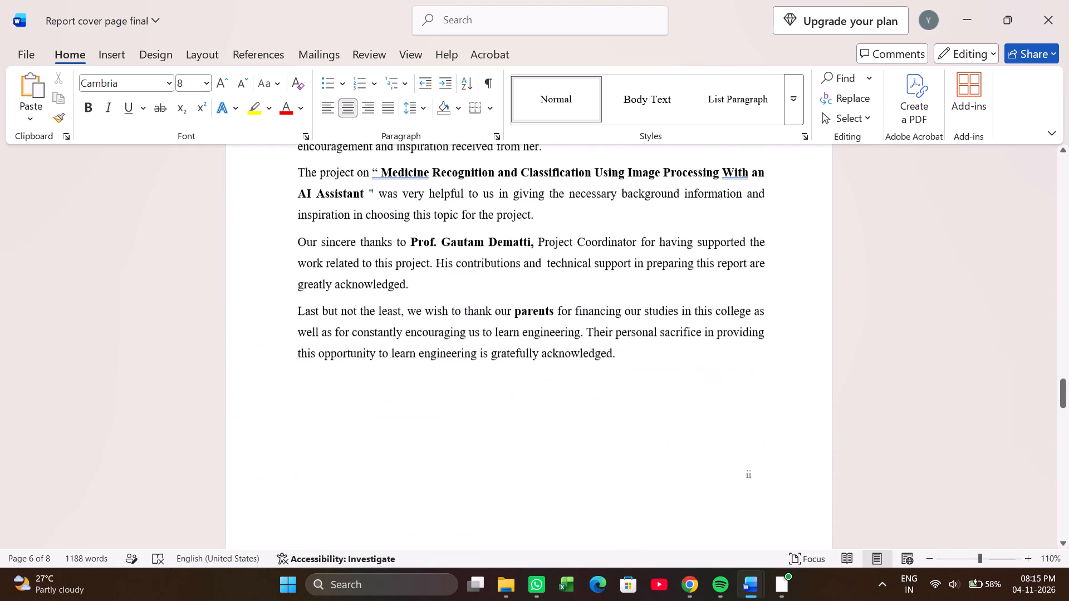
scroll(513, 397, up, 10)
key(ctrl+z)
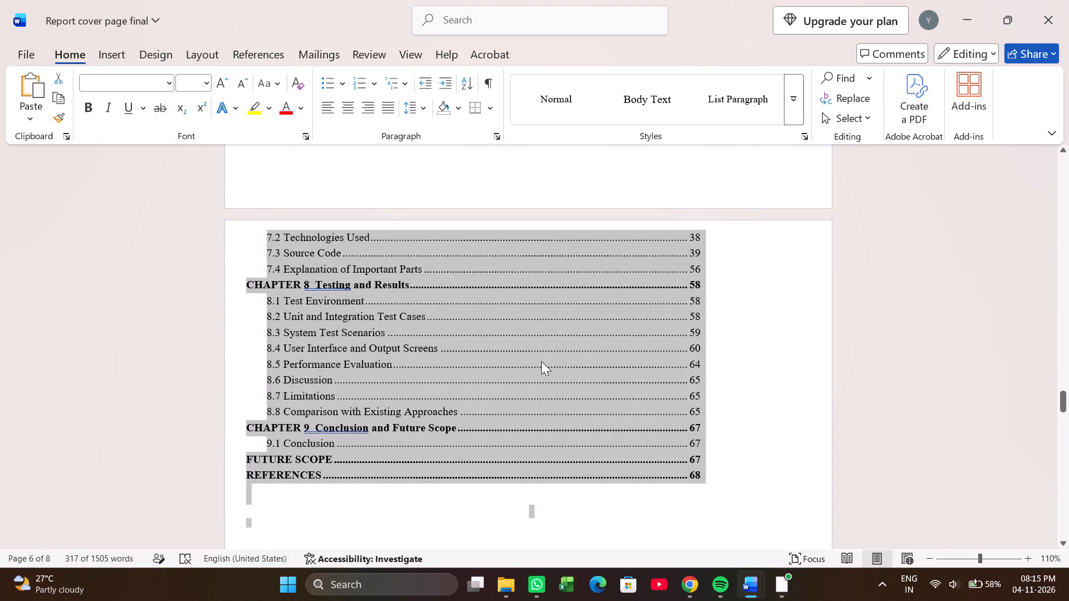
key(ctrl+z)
Close the Report cover page final document without saving its changes.
click(1045, 3)
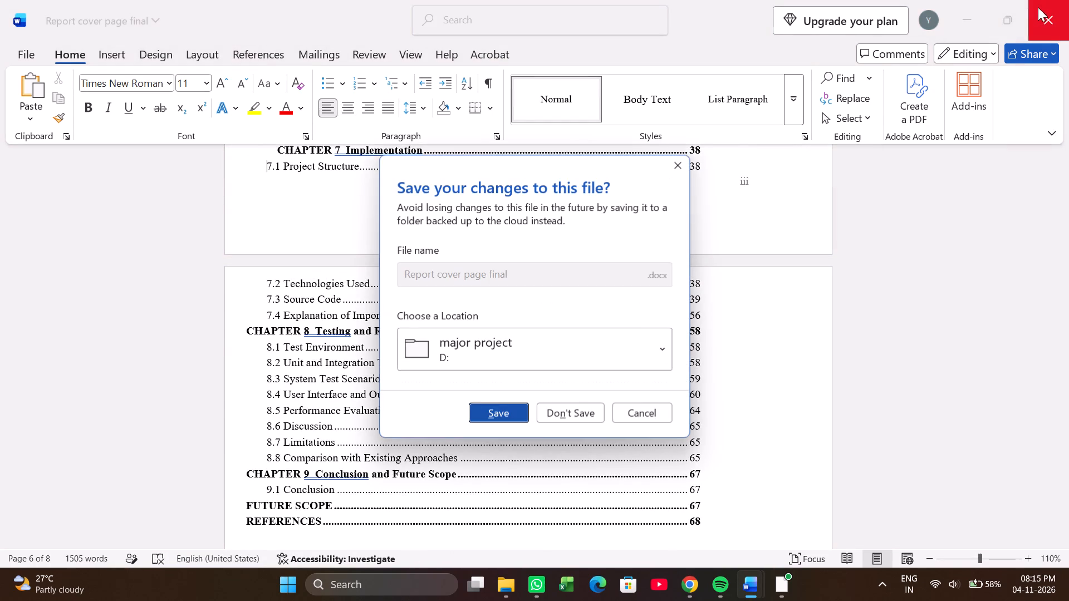
click(568, 413)
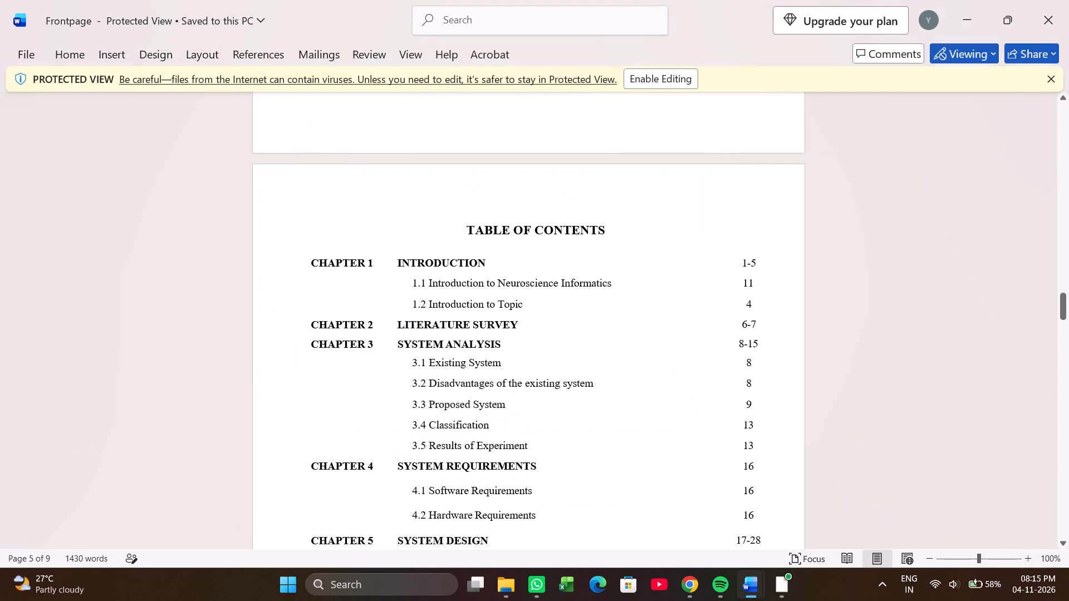
Open the MedScan_Project_Report Final01 document from the major project folder.
click(503, 584)
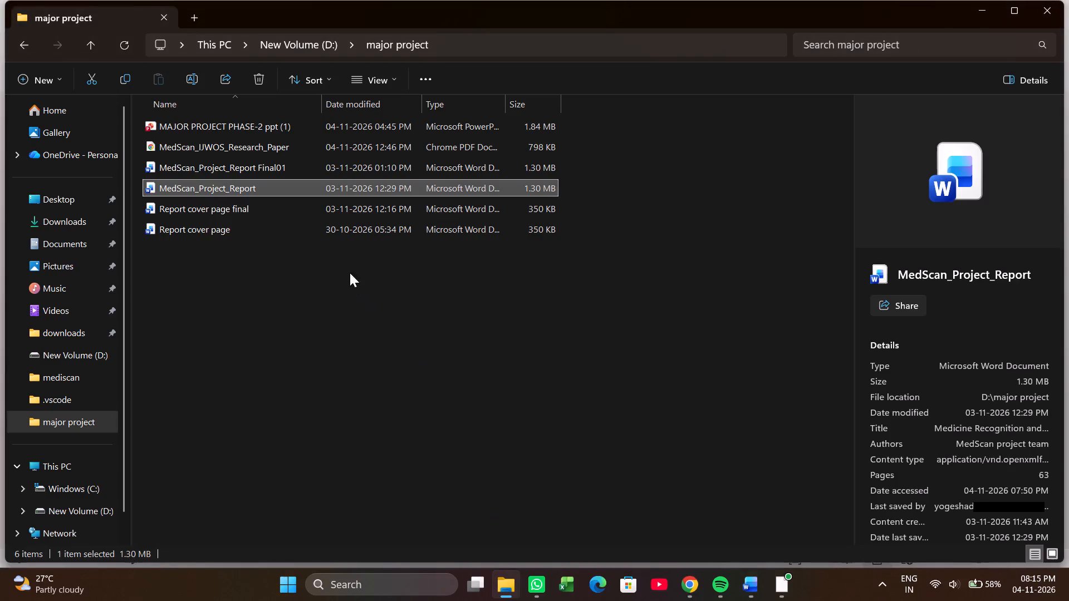
double_click(303, 165)
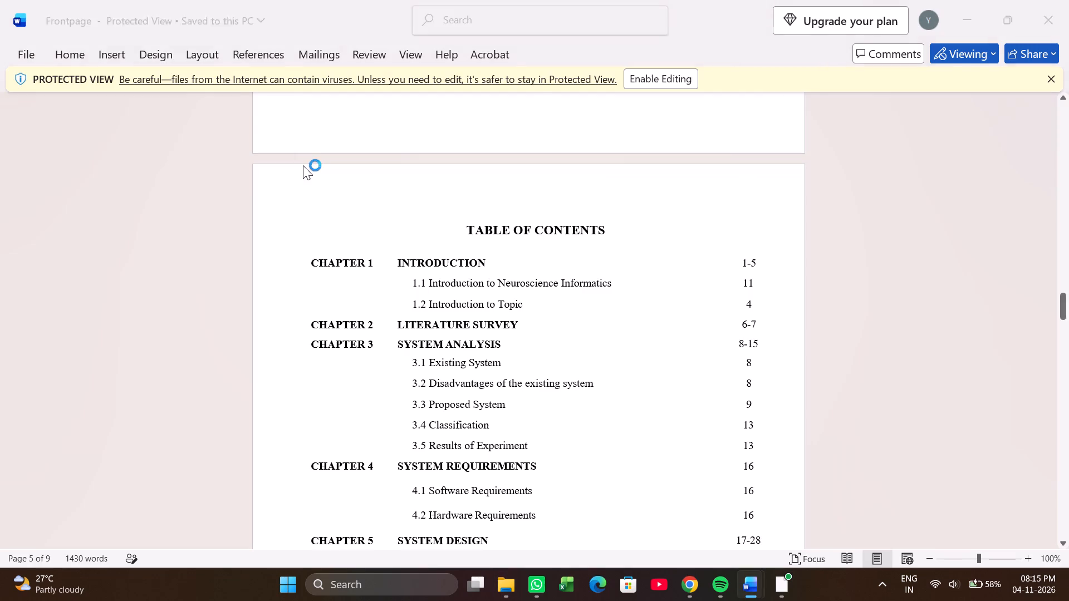
Look through the report's opening pages, from the lists of figures and tables to the start of Chapter 1.
scroll(450, 280, up, 7)
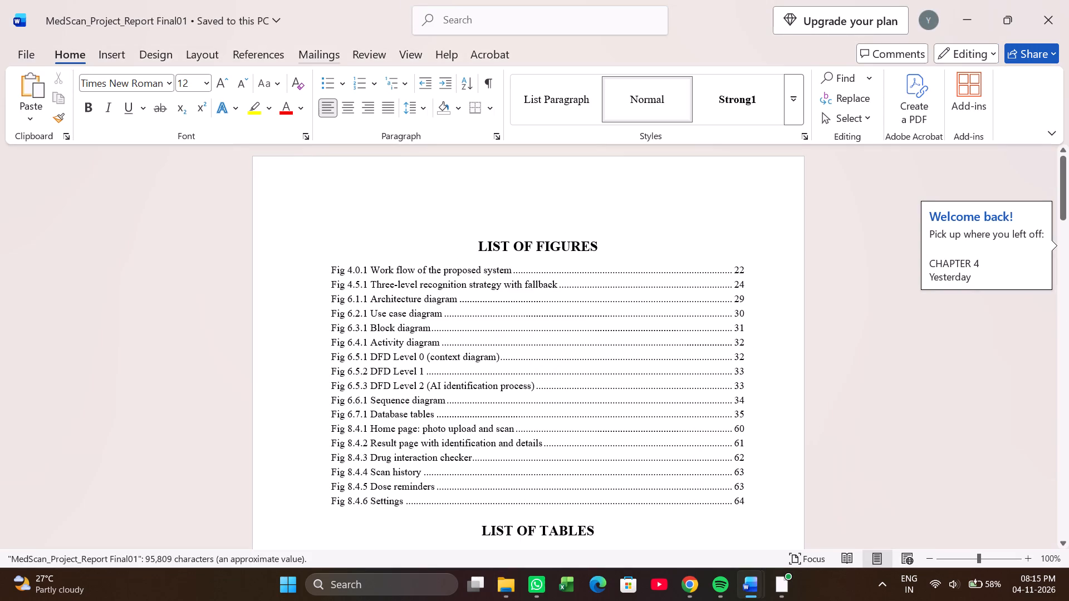
scroll(448, 280, up, 3)
scroll(447, 274, down, 13)
scroll(447, 274, down, 15)
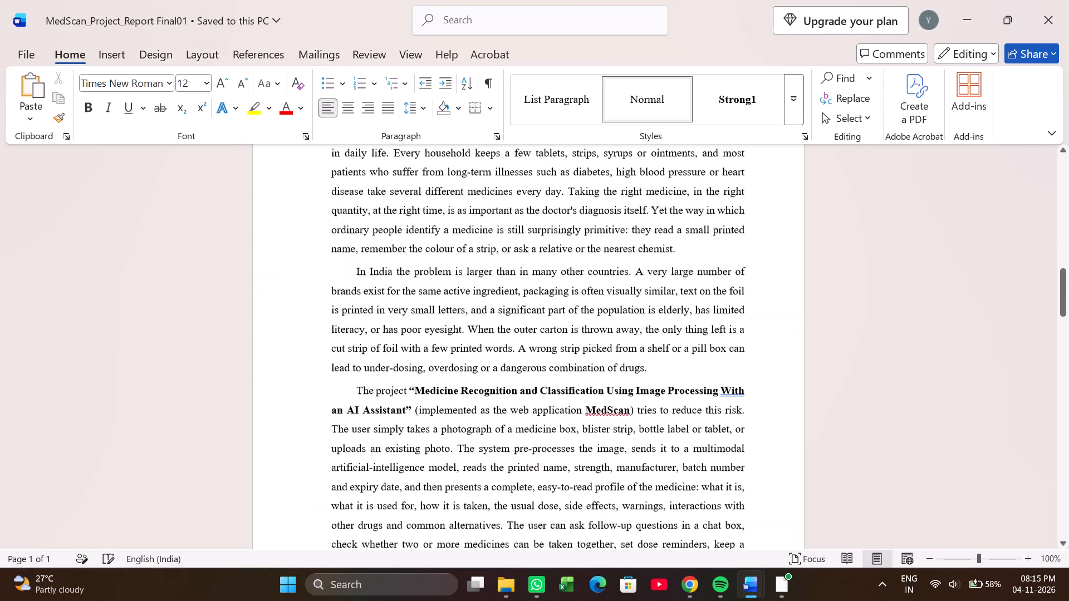
scroll(448, 273, up, 11)
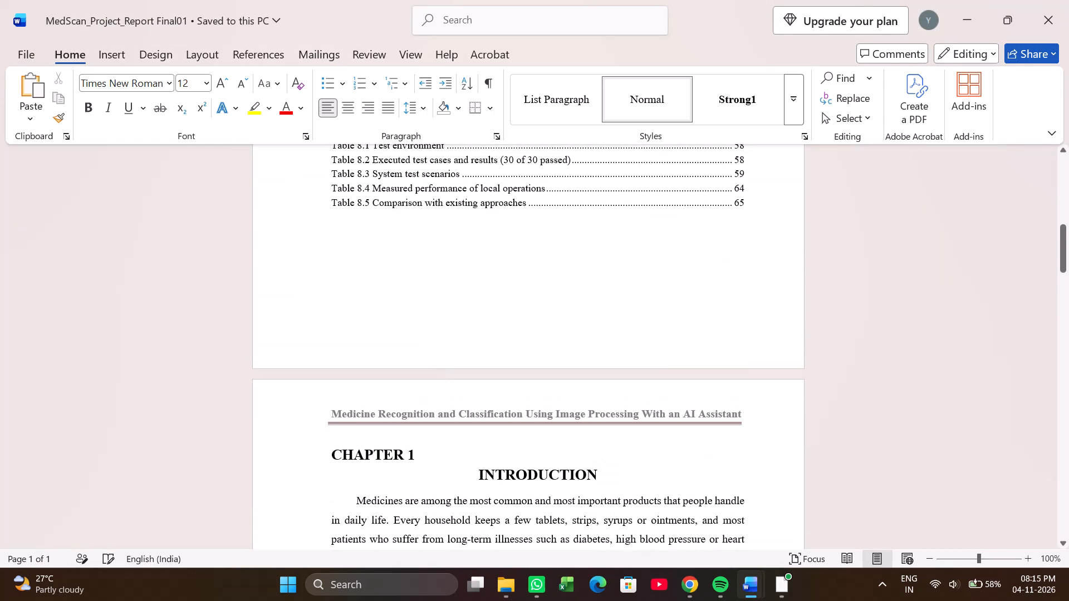
scroll(453, 319, up, 20)
scroll(453, 319, up, 17)
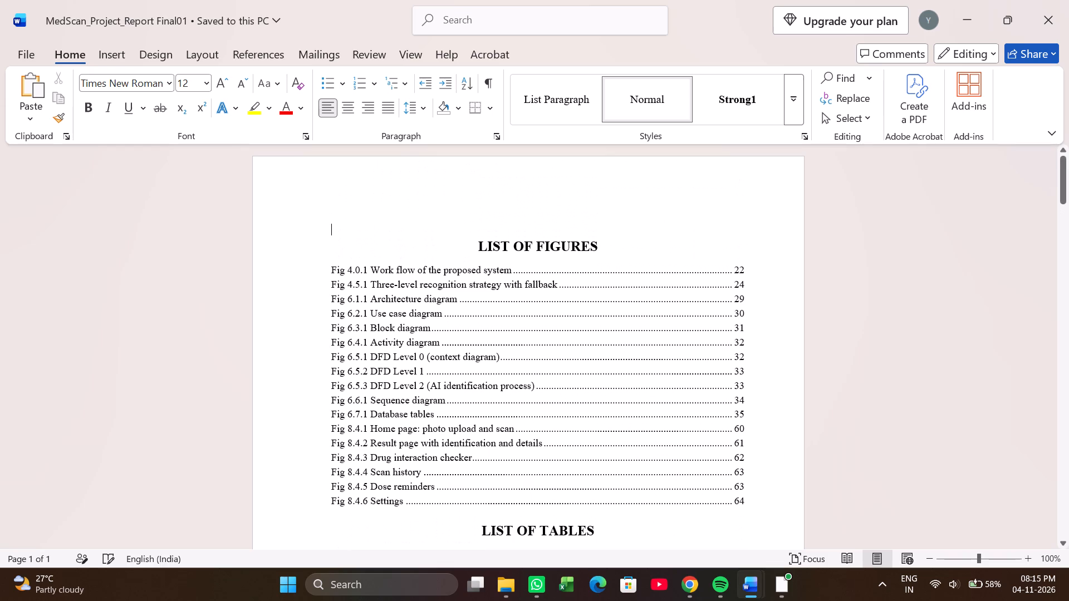
scroll(455, 308, up, 7)
scroll(455, 306, down, 15)
scroll(458, 303, down, 6)
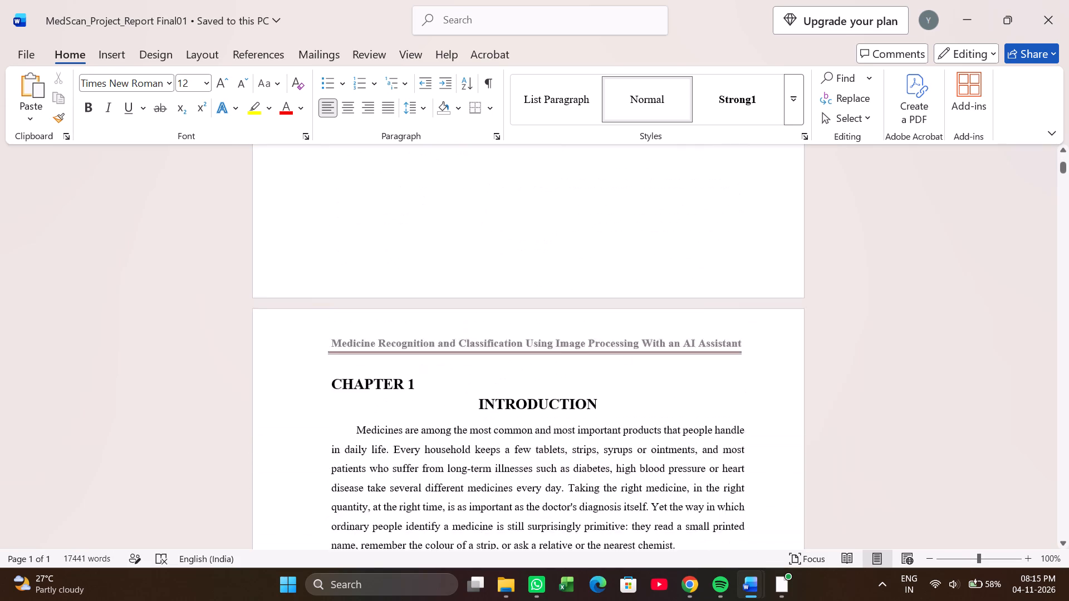
scroll(458, 303, down, 17)
Reopen the Report cover page final document from the major project folder.
click(497, 591)
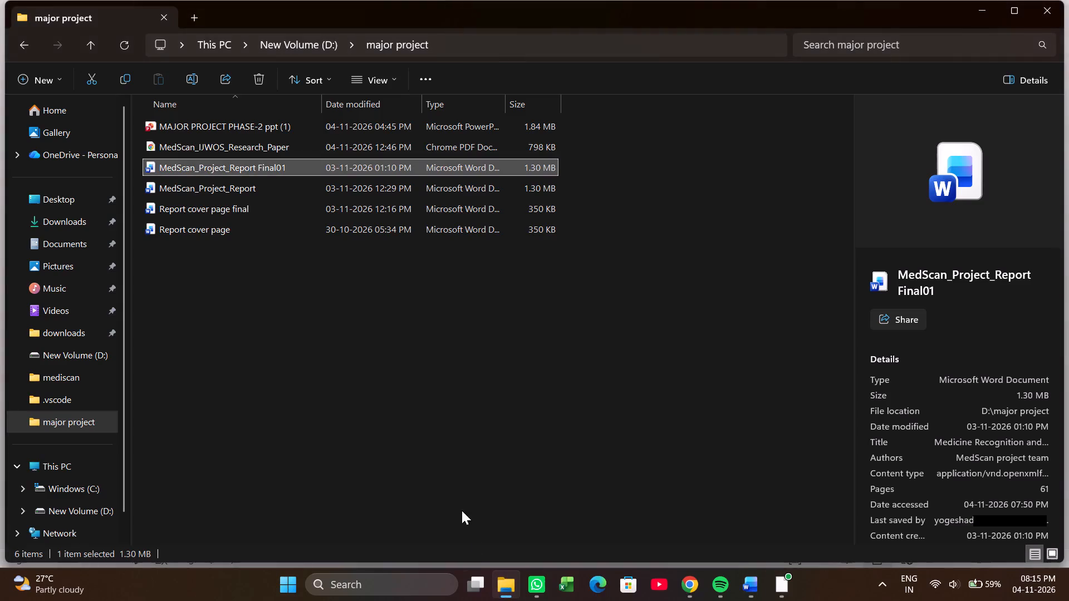
double_click(281, 211)
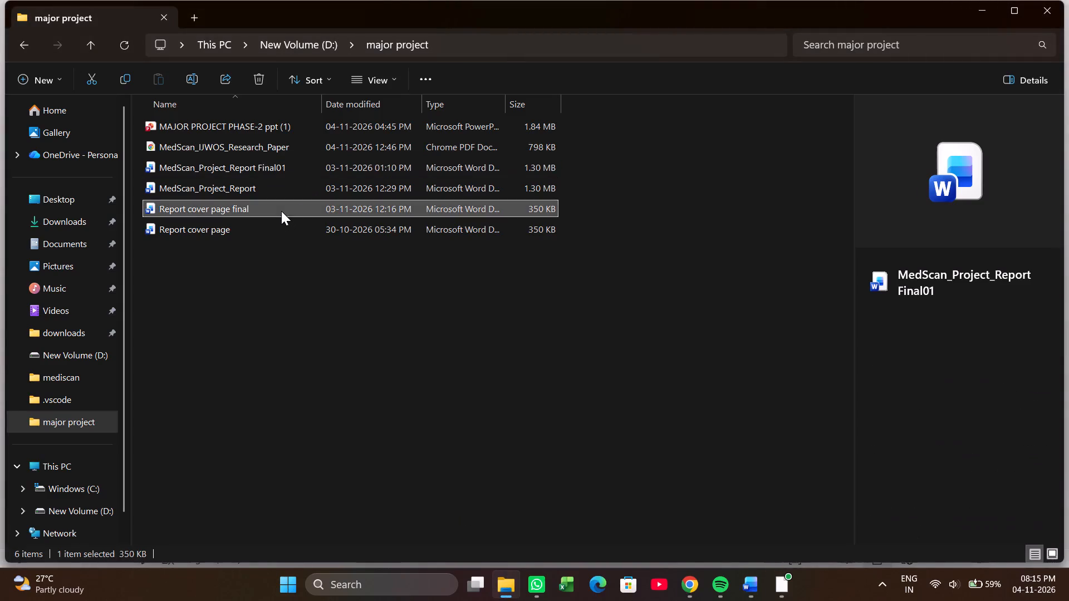
Delete the old eight-chapter table of contents, from just after the heading's initial T through the REFERENCES row.
scroll(408, 245, down, 4)
scroll(448, 268, down, 12)
scroll(450, 261, down, 20)
scroll(450, 261, down, 4)
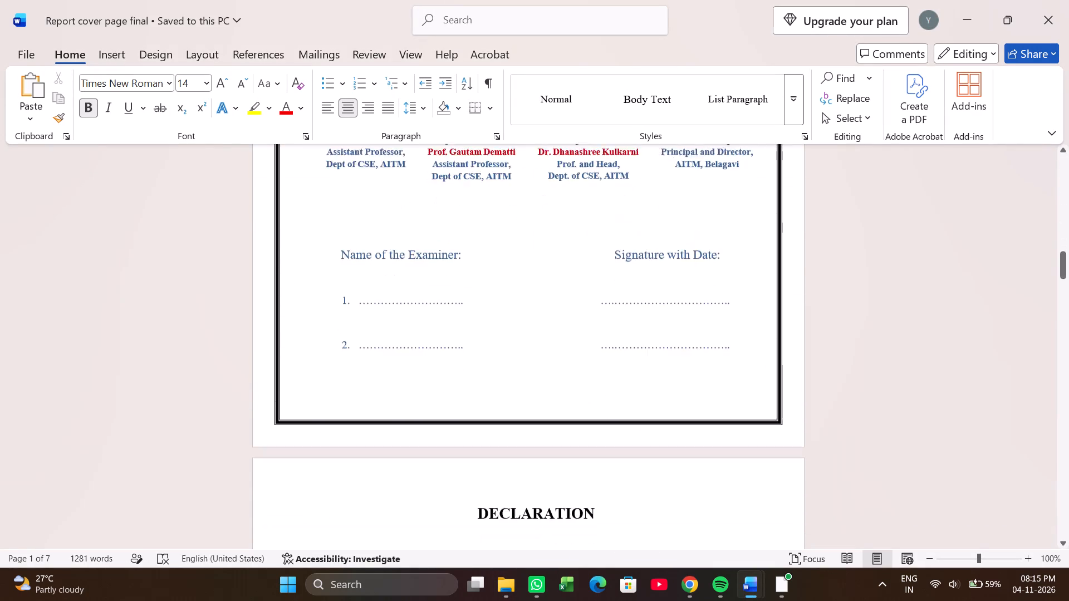
scroll(453, 254, down, 20)
scroll(453, 254, down, 9)
scroll(457, 254, down, 15)
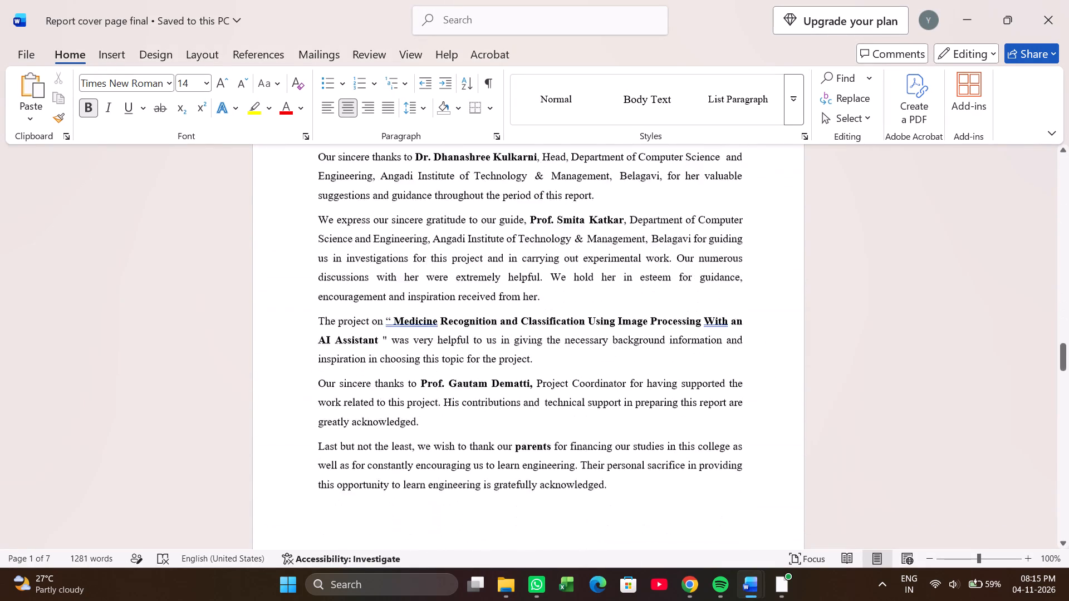
scroll(457, 254, down, 13)
scroll(457, 254, down, 14)
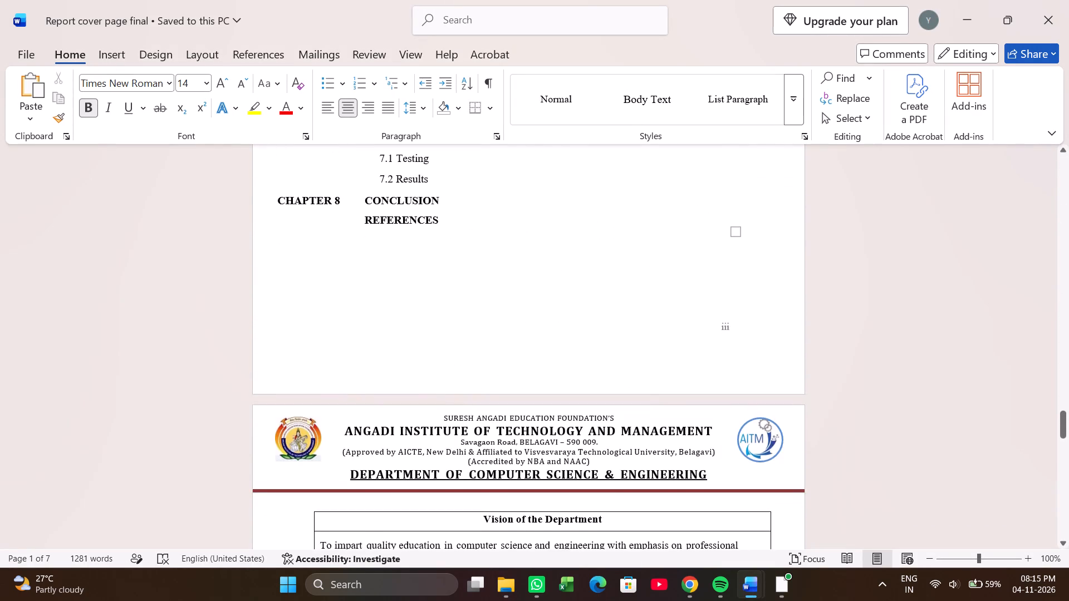
scroll(468, 252, up, 5)
drag(462, 397, 415, 341)
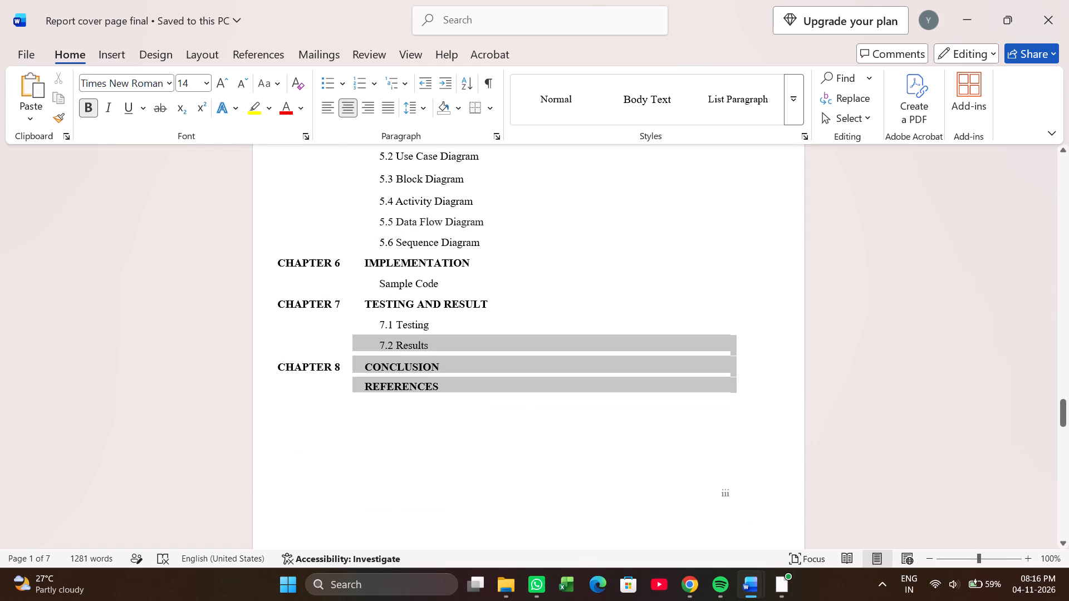
drag(415, 341, 410, 300)
scroll(408, 314, up, 14)
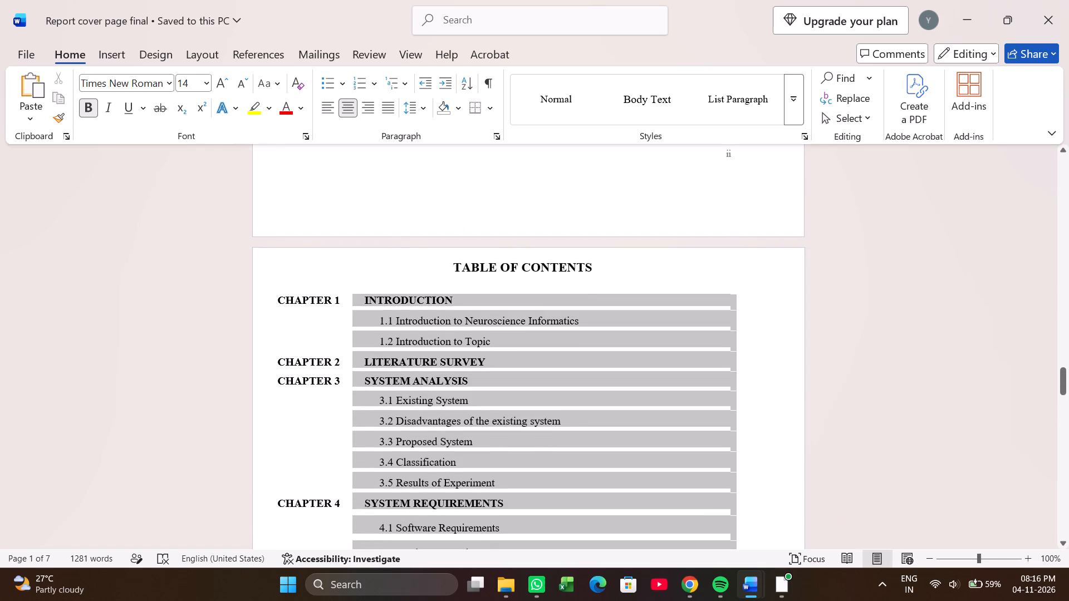
drag(410, 300, 459, 272)
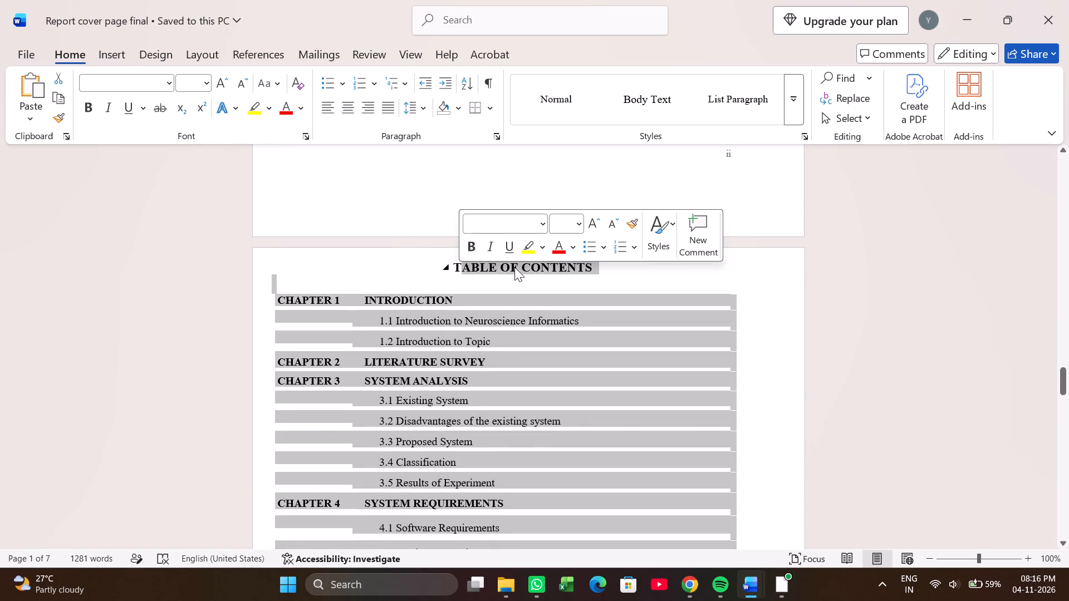
key(BackSpace)
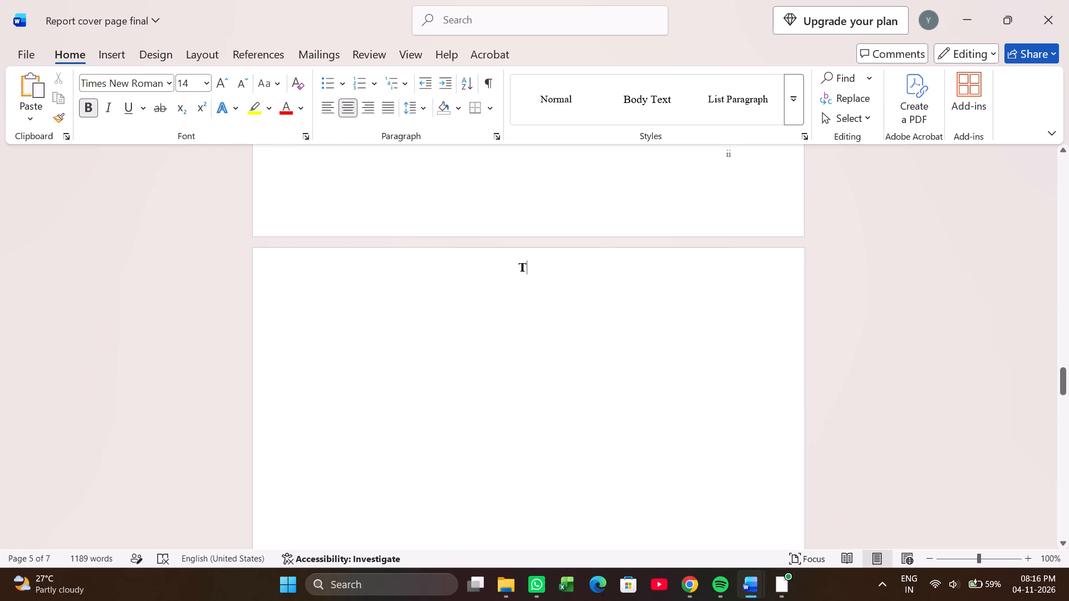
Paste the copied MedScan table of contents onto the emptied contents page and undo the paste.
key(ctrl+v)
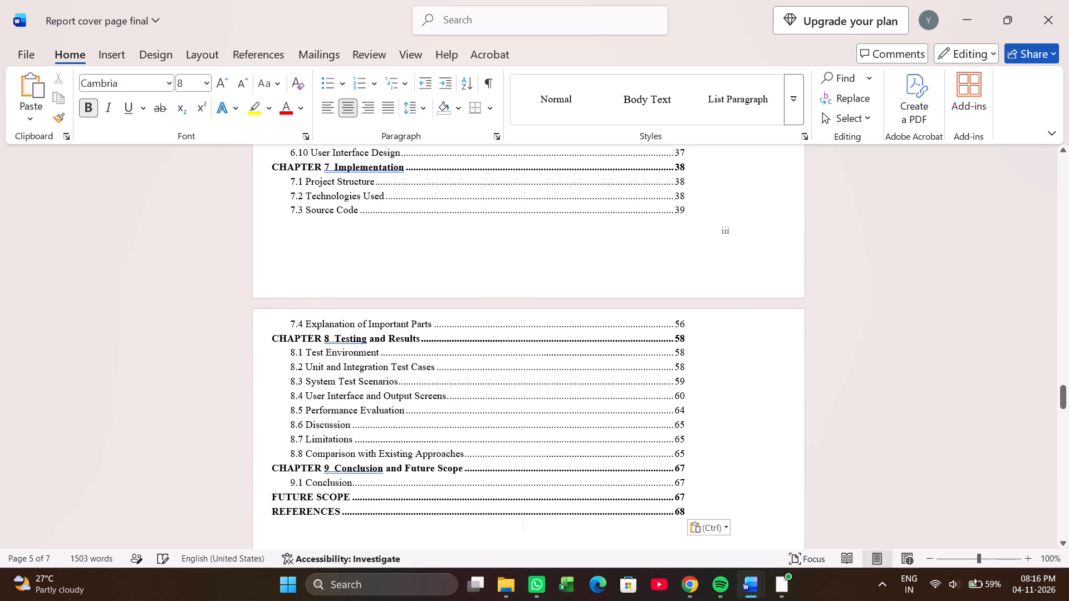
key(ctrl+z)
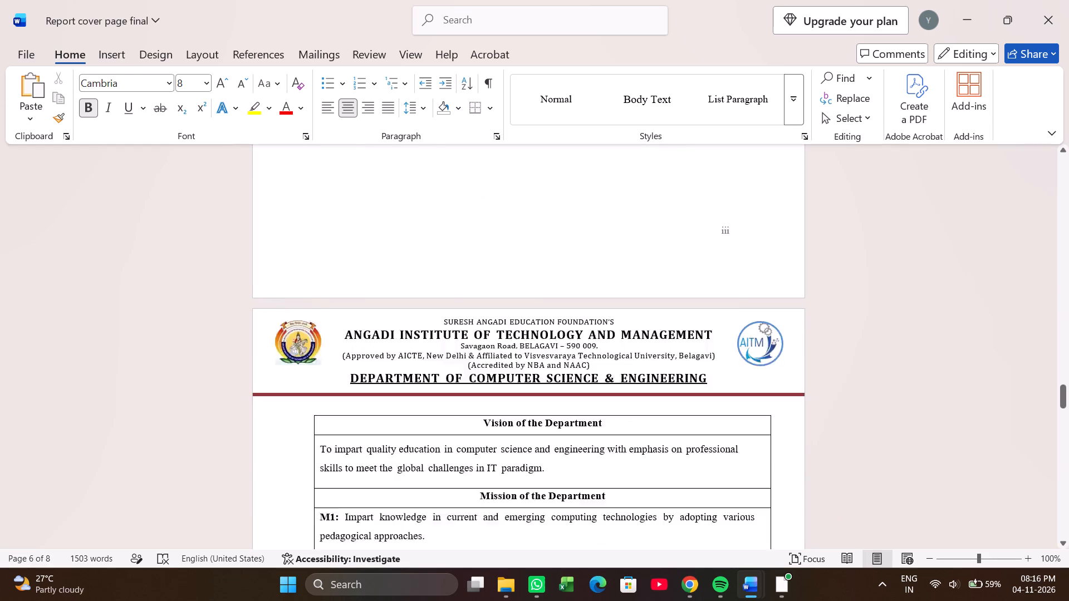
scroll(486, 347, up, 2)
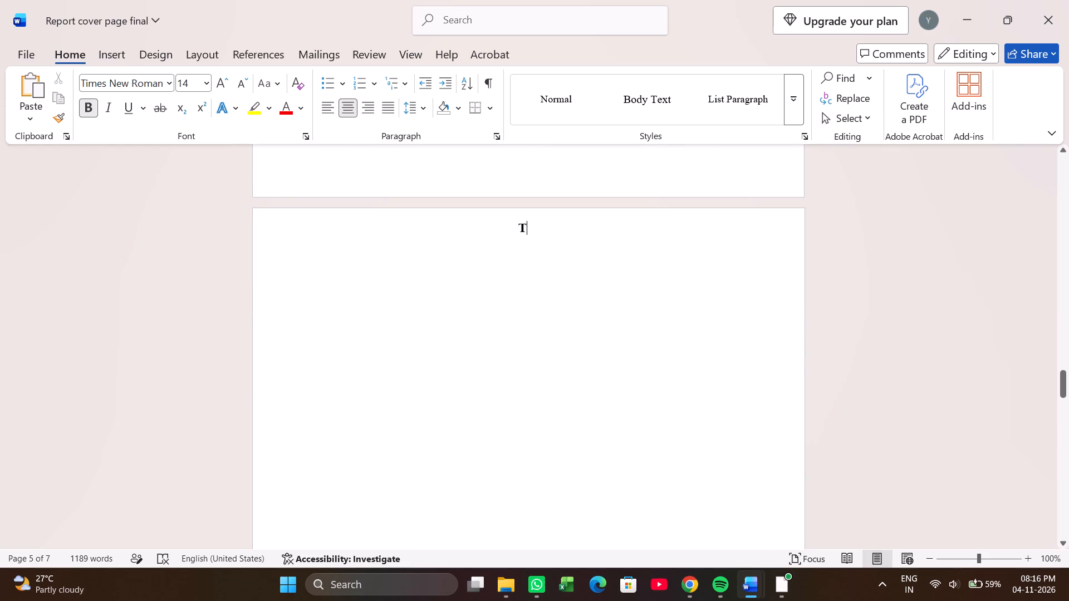
Close the MedScan_Project_Report Final01 (1), MedScan_Project_Report and Frontpage documents, keeping Report cover page final open.
click(743, 588)
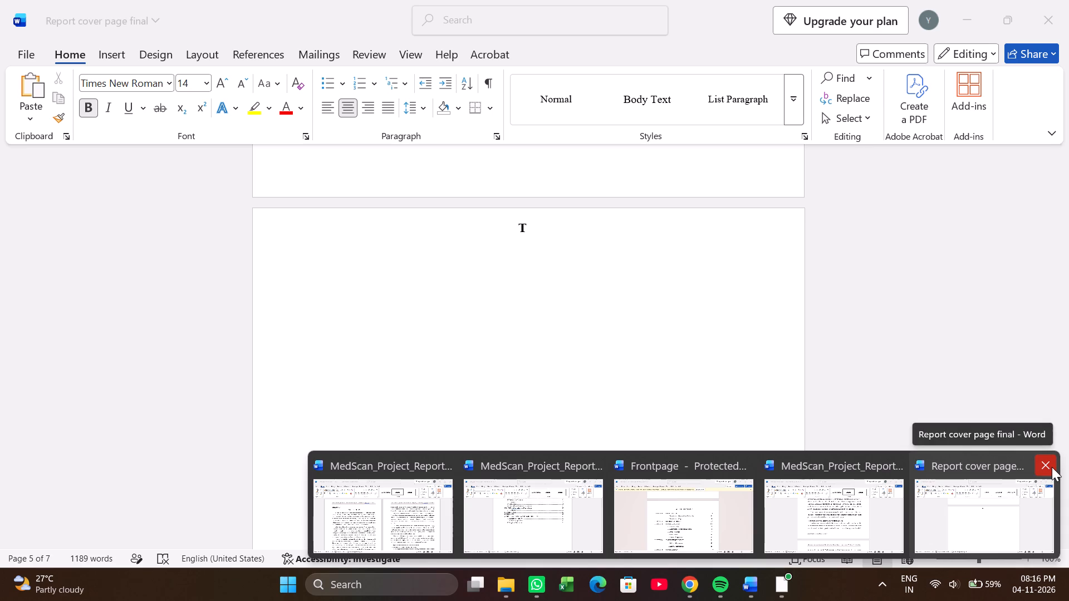
click(1052, 467)
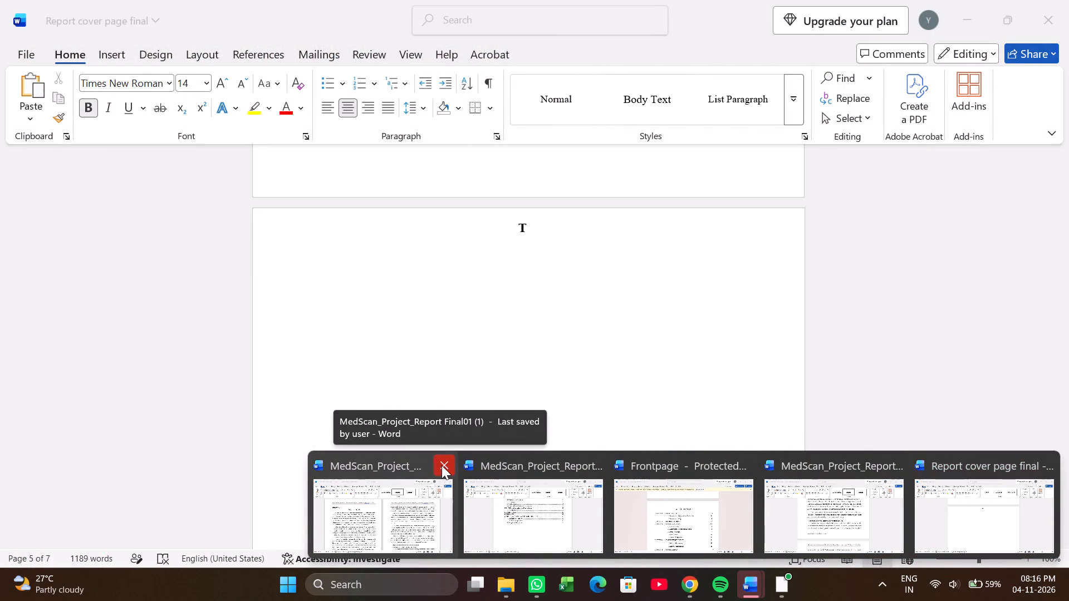
click(442, 465)
click(583, 461)
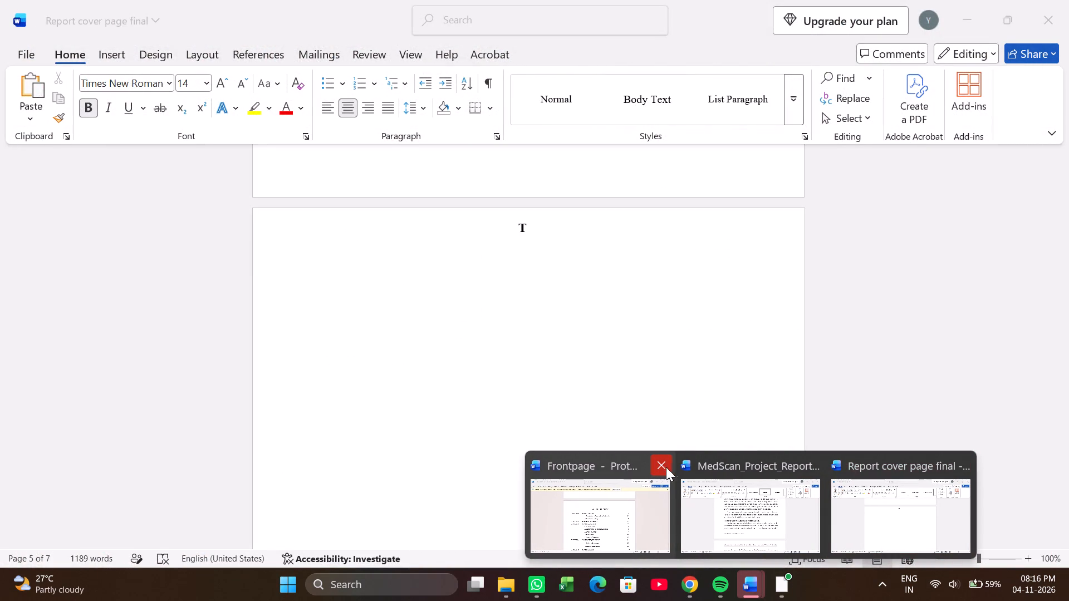
click(668, 467)
click(658, 463)
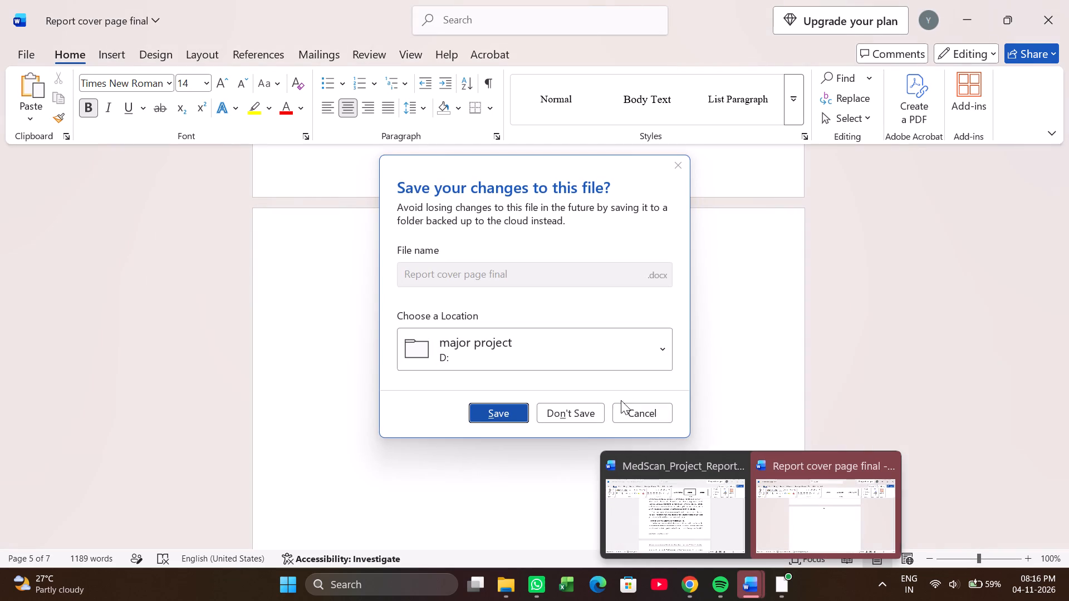
click(636, 411)
click(636, 407)
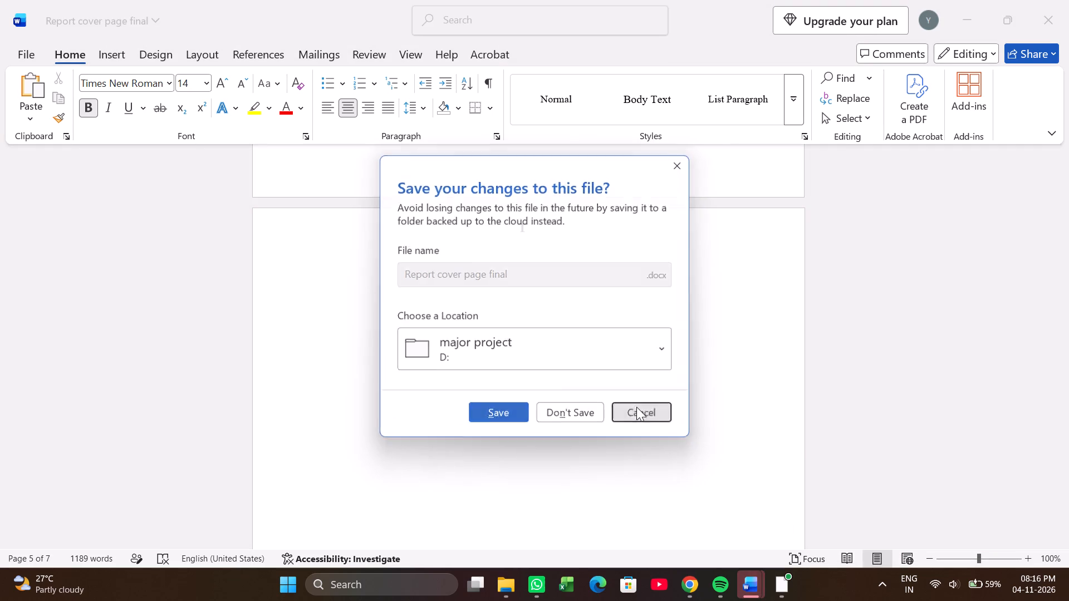
scroll(685, 293, up, 2)
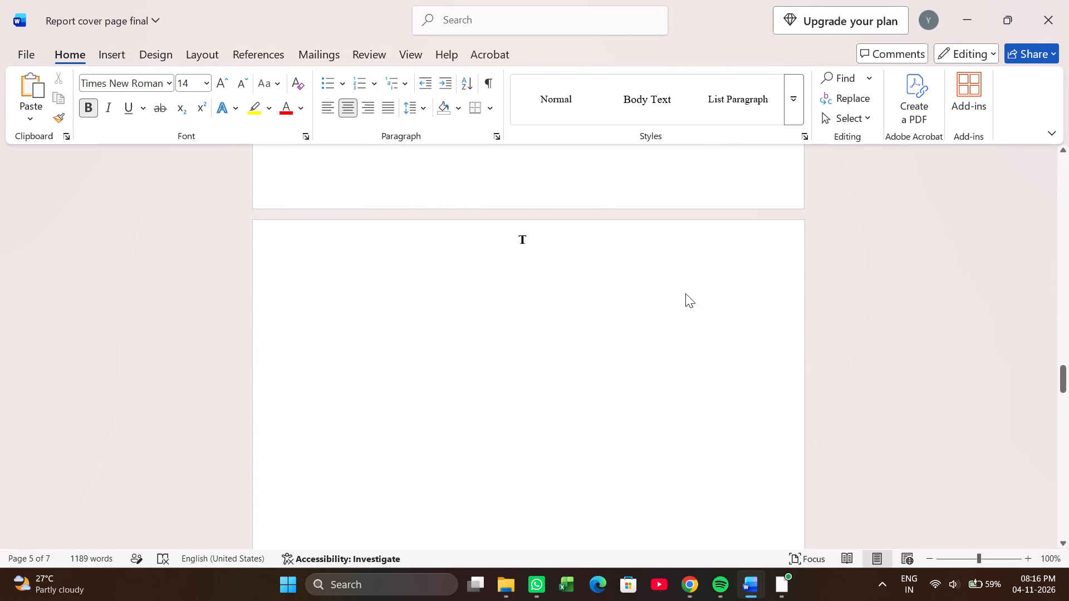
Look through Report cover page final, from the cover and certificate through the declaration and acknowledgement to the emptied contents page.
scroll(685, 293, up, 20)
scroll(685, 293, up, 20)
scroll(685, 293, up, 5)
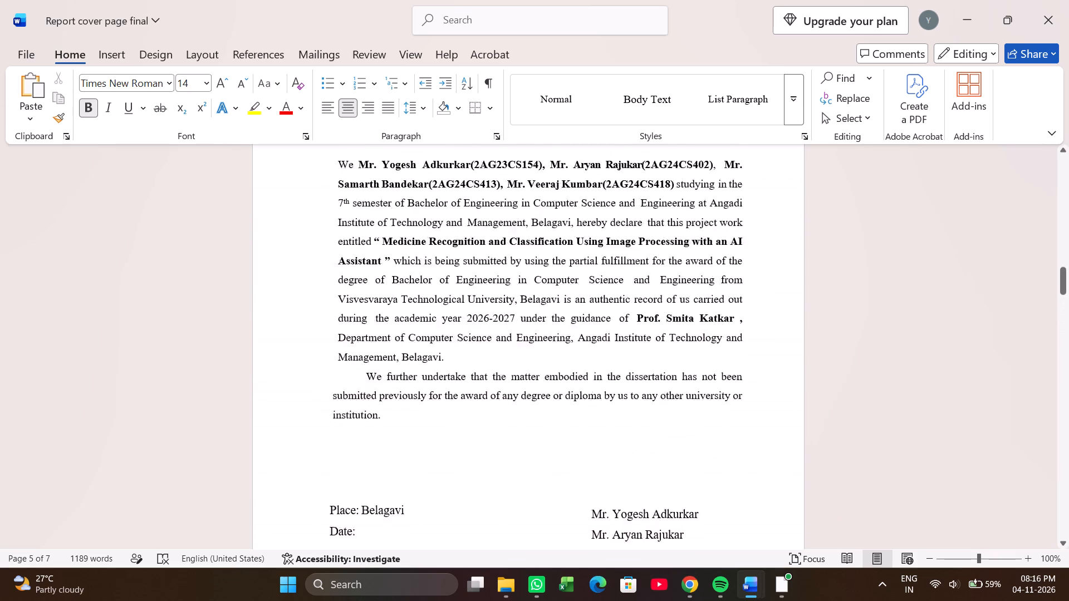
scroll(685, 292, up, 5)
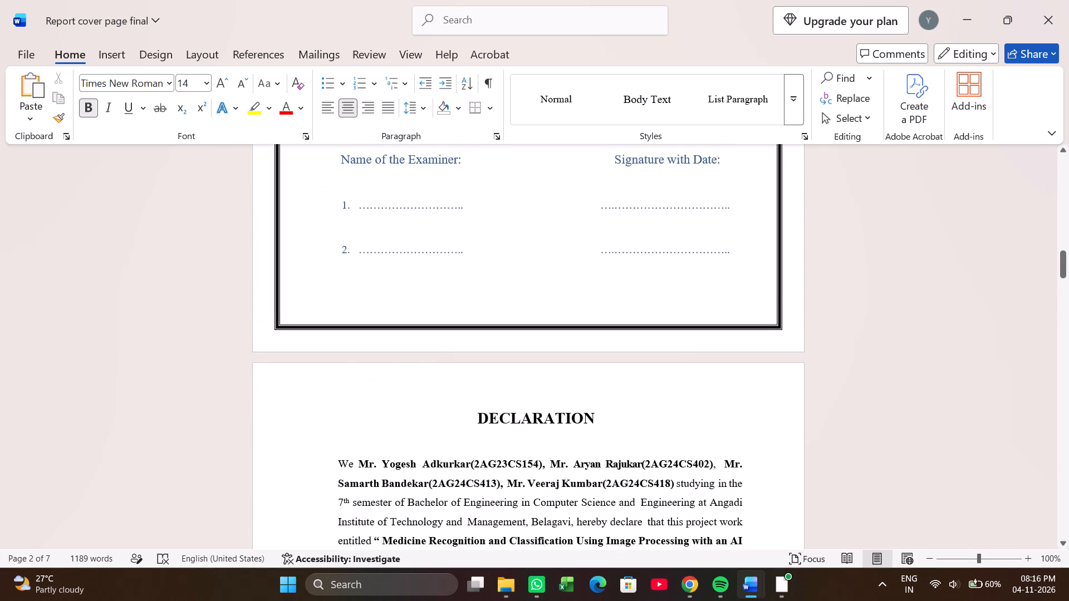
scroll(598, 418, down, 20)
scroll(598, 418, down, 9)
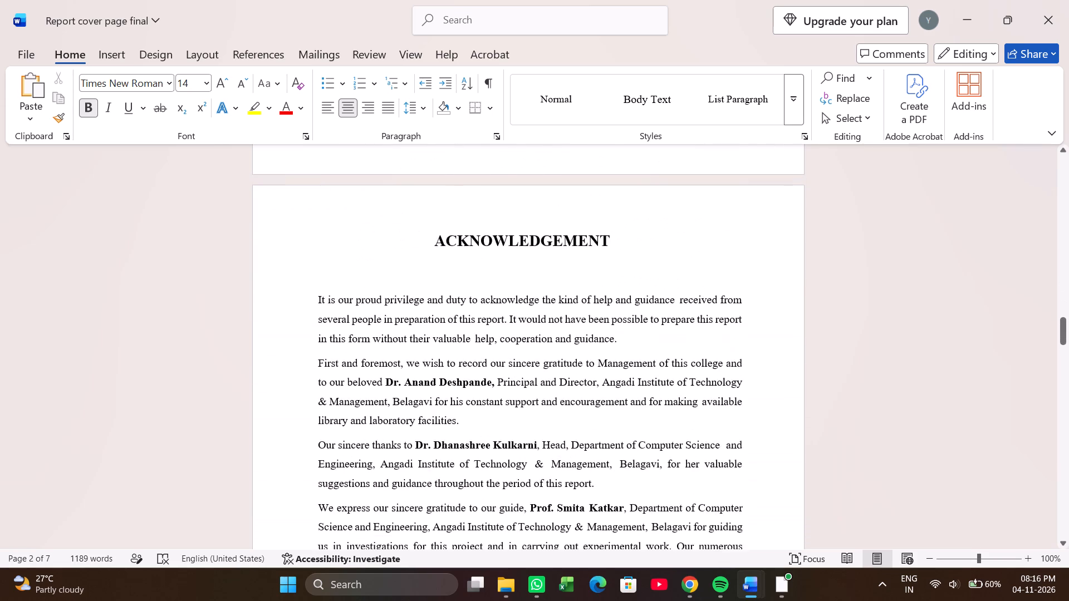
scroll(623, 373, down, 15)
scroll(623, 373, down, 7)
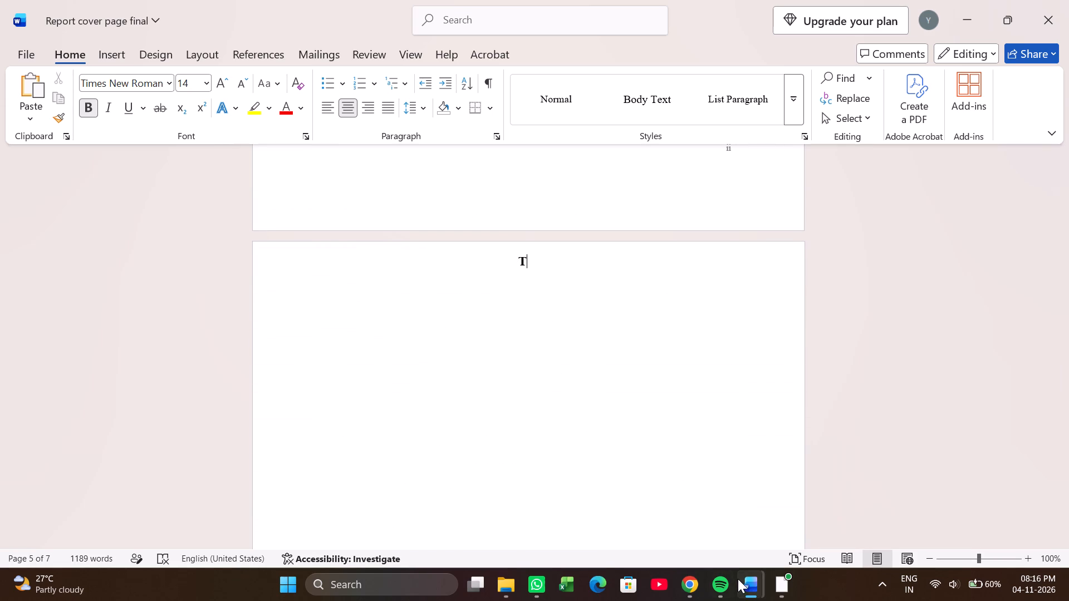
click(737, 580)
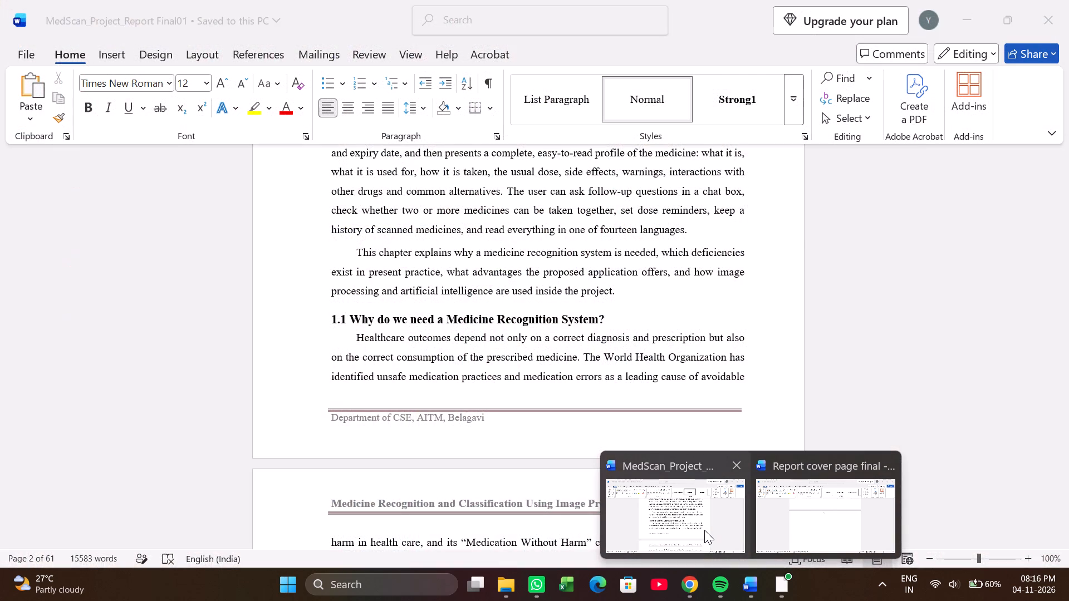
scroll(478, 295, up, 5)
scroll(479, 293, up, 20)
scroll(479, 293, up, 5)
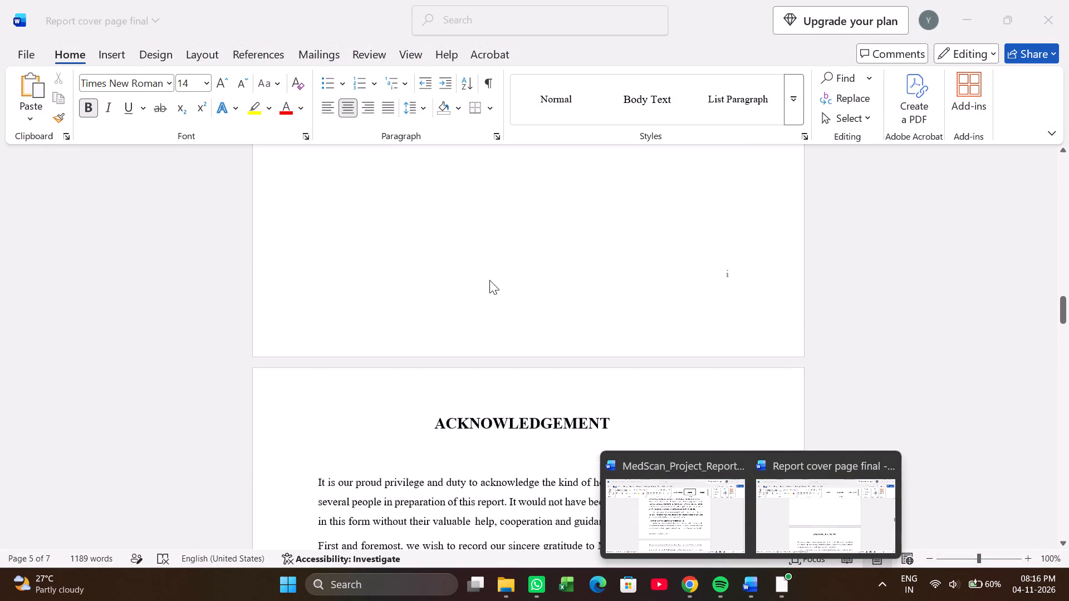
scroll(489, 280, up, 20)
scroll(489, 280, up, 20)
scroll(514, 272, up, 4)
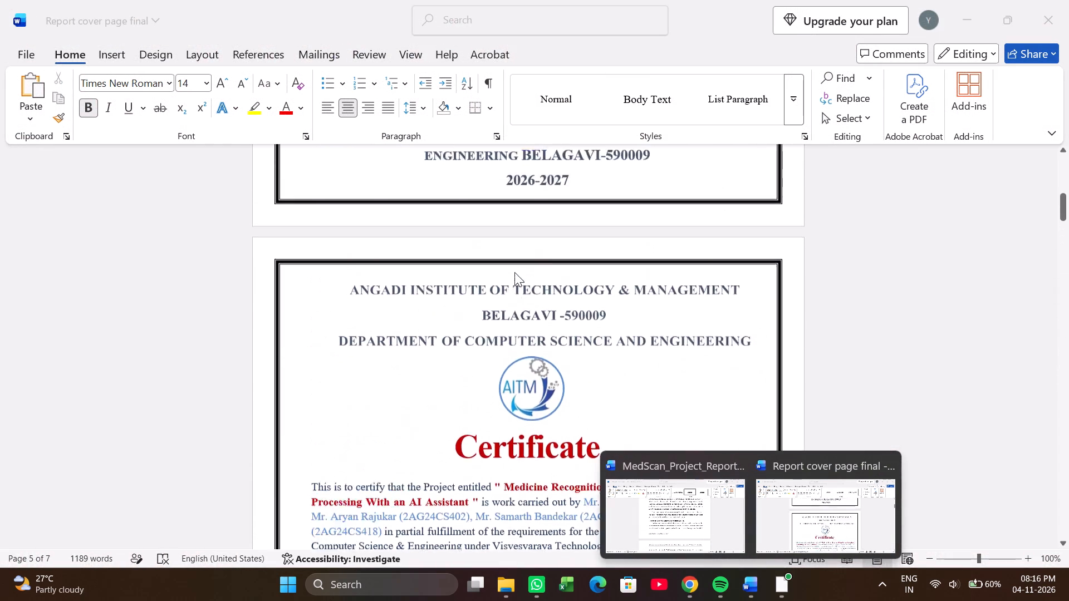
scroll(514, 272, up, 17)
scroll(527, 265, up, 13)
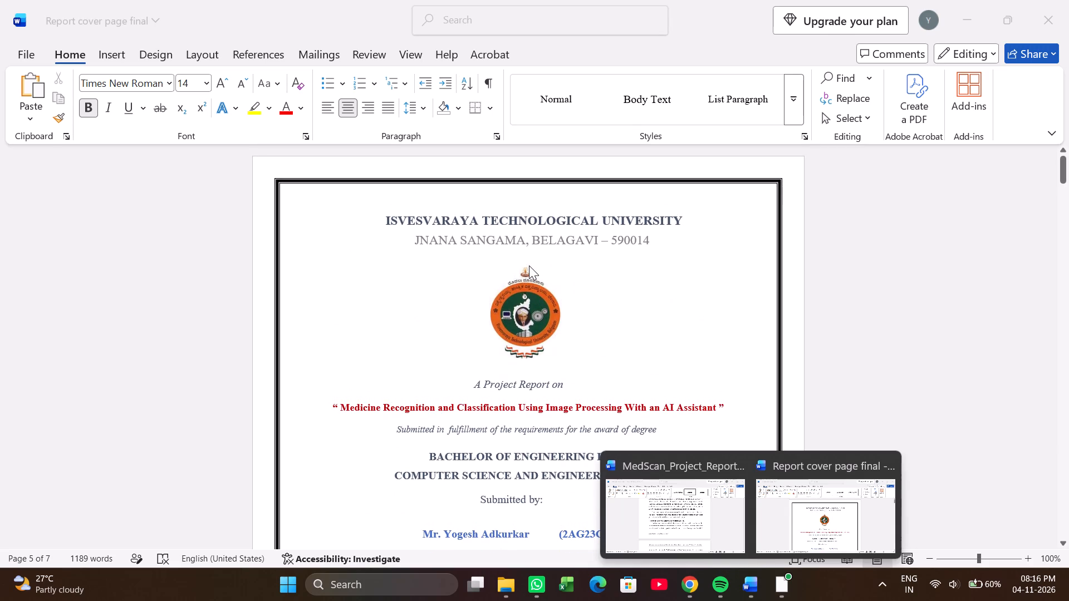
scroll(529, 263, up, 1)
scroll(529, 263, down, 16)
scroll(531, 261, down, 15)
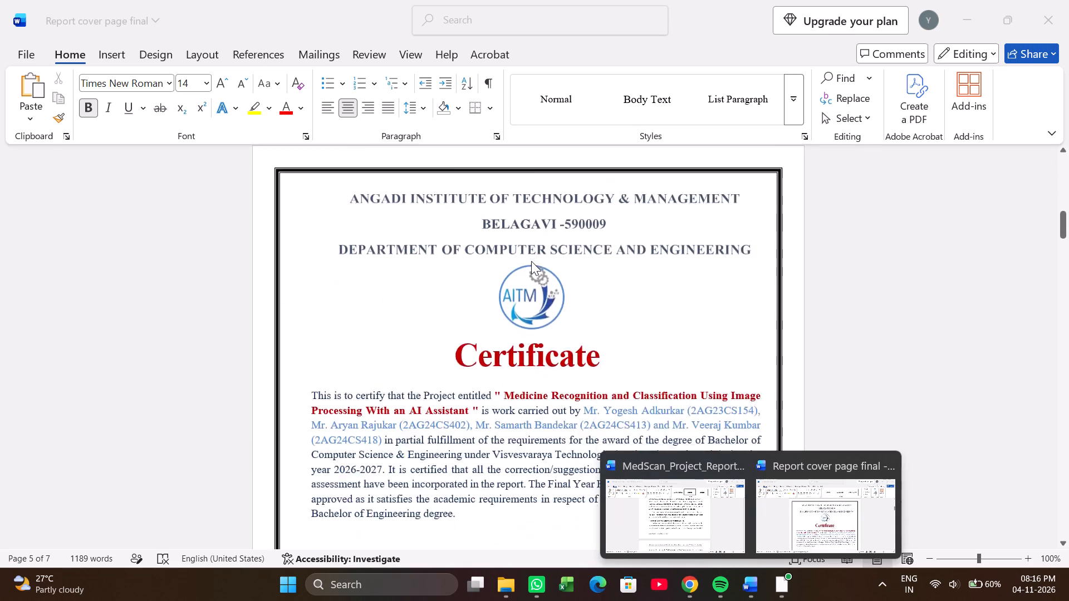
scroll(531, 261, down, 20)
scroll(536, 258, down, 5)
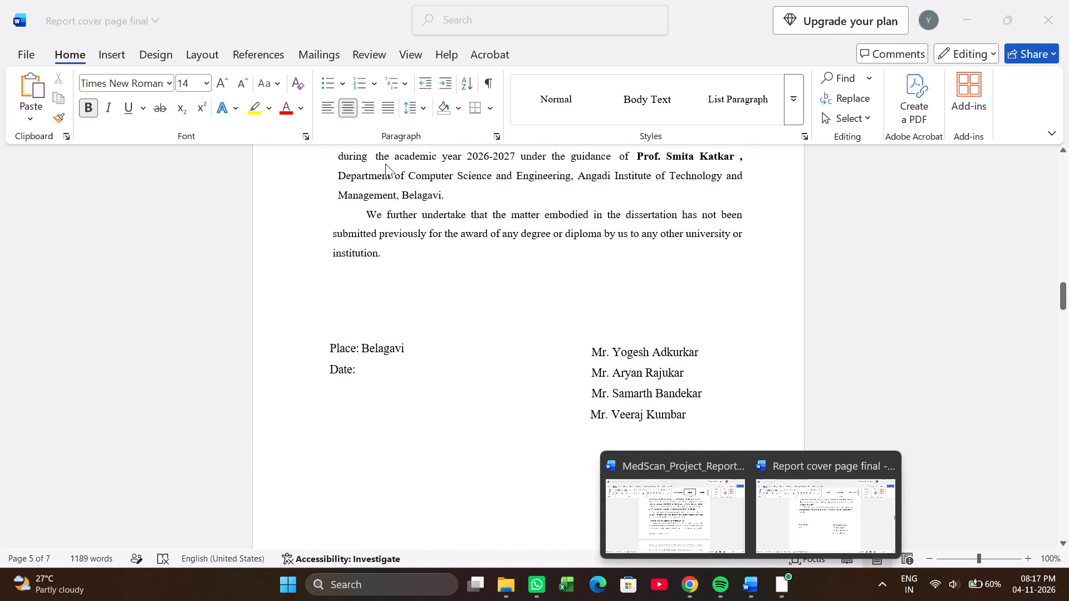
scroll(550, 227, down, 19)
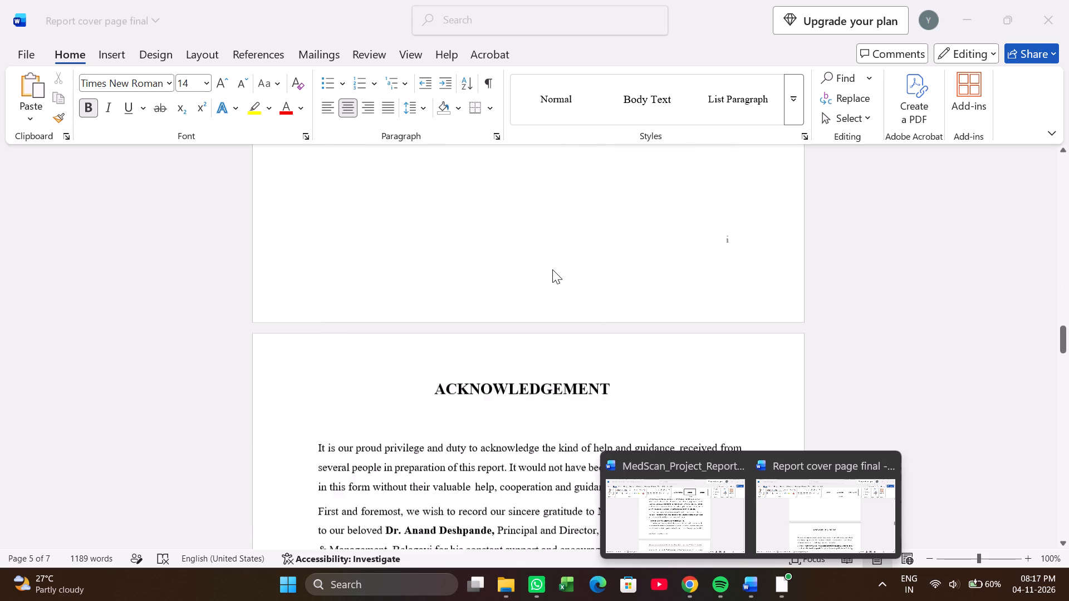
scroll(552, 269, down, 11)
Close Report cover page final without saving its changes, and close the MedScan_Project_Report Final01 document.
double_click(1048, 12)
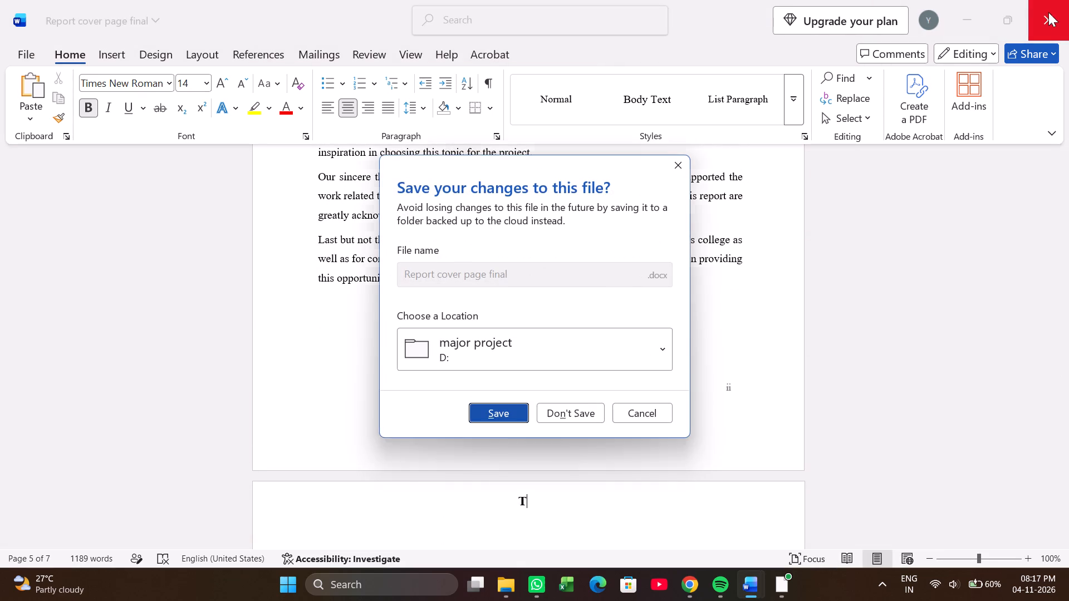
click(557, 409)
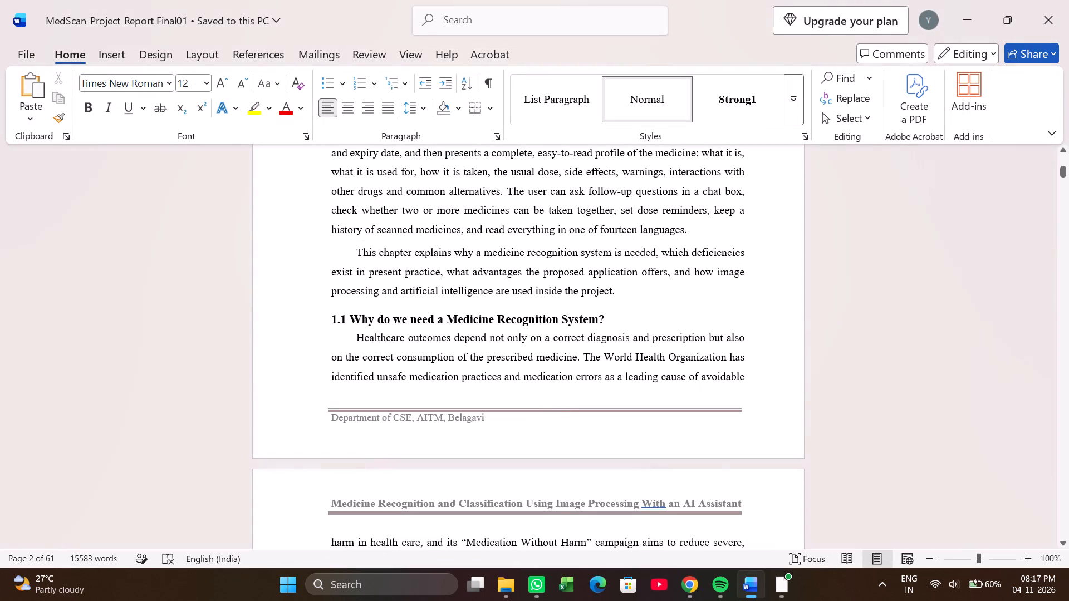
click(1066, 29)
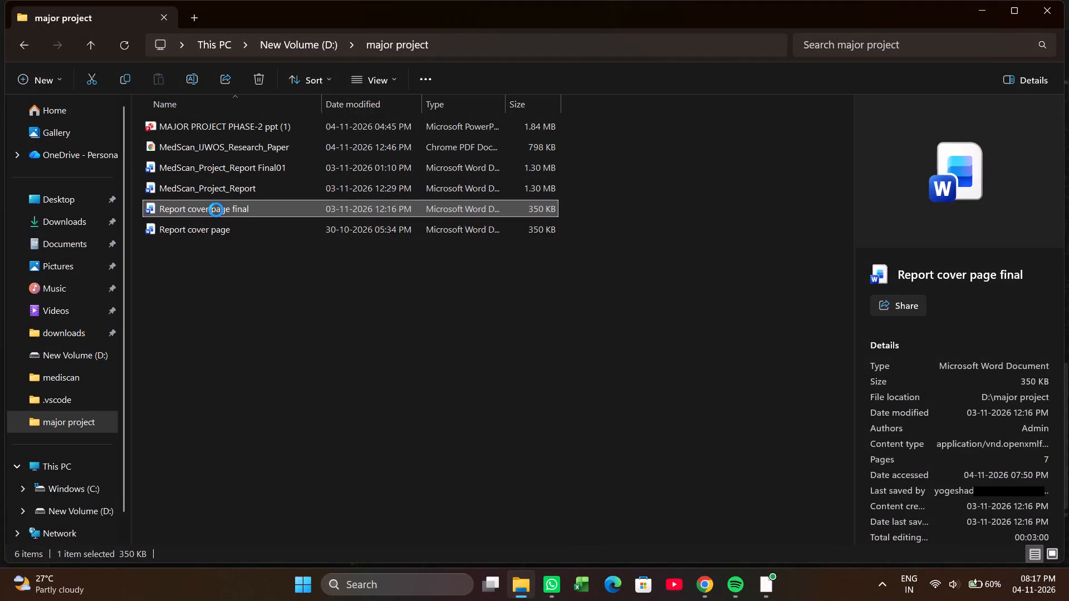
Reopen Report cover page final from the major project folder and maximize its window.
double_click(294, 208)
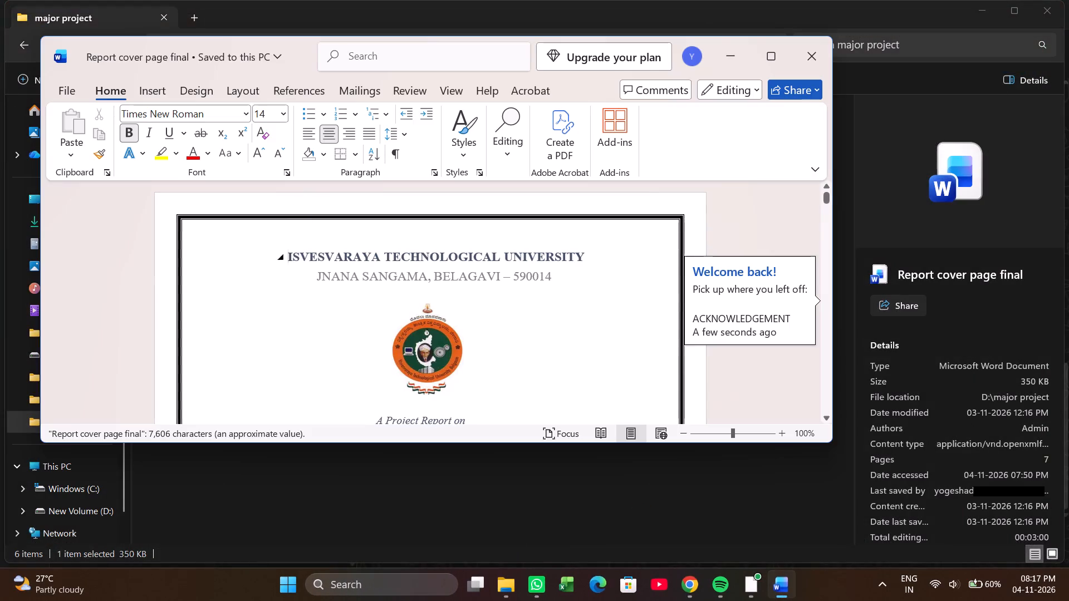
click(763, 54)
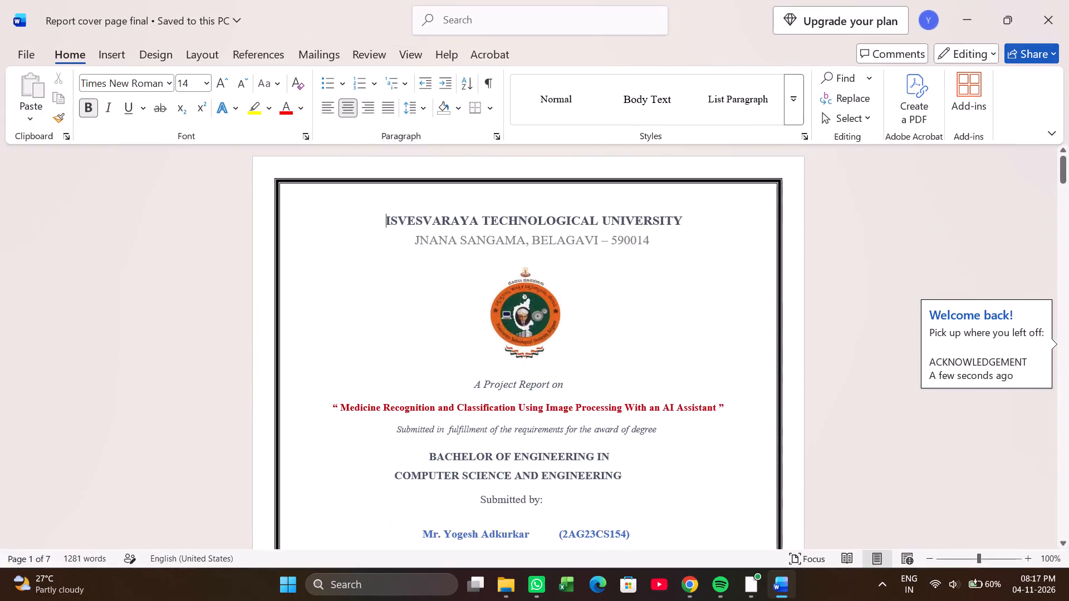
Review all pages of the reopened cover document, from the cover through the declaration, acknowledgement and table of contents to the abstract.
scroll(547, 351, down, 20)
scroll(547, 351, down, 20)
scroll(545, 355, down, 15)
scroll(550, 352, up, 5)
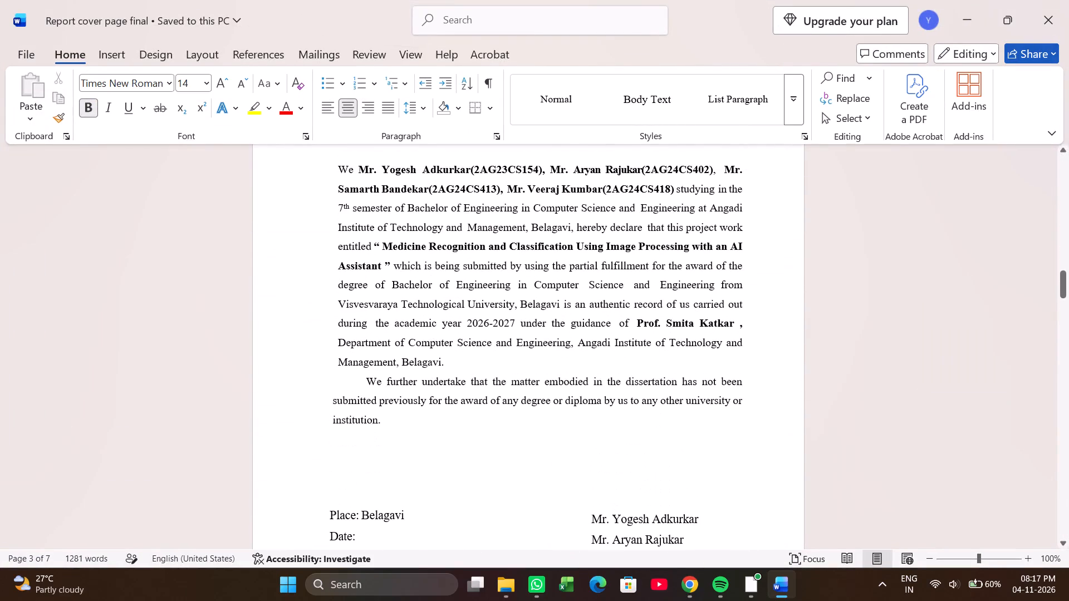
scroll(552, 349, up, 4)
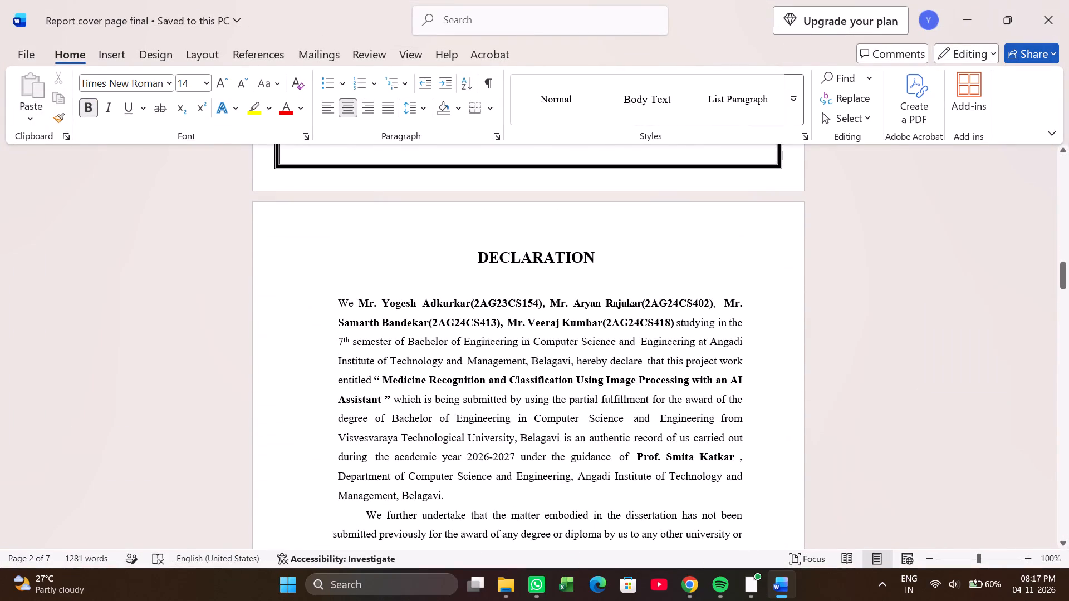
scroll(568, 380, down, 9)
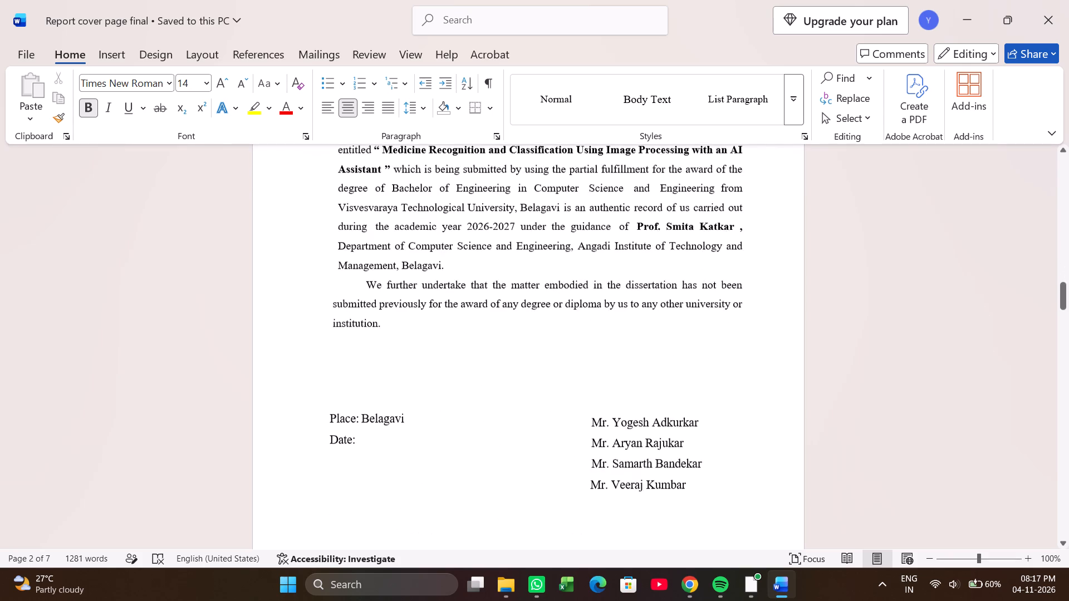
scroll(568, 380, down, 18)
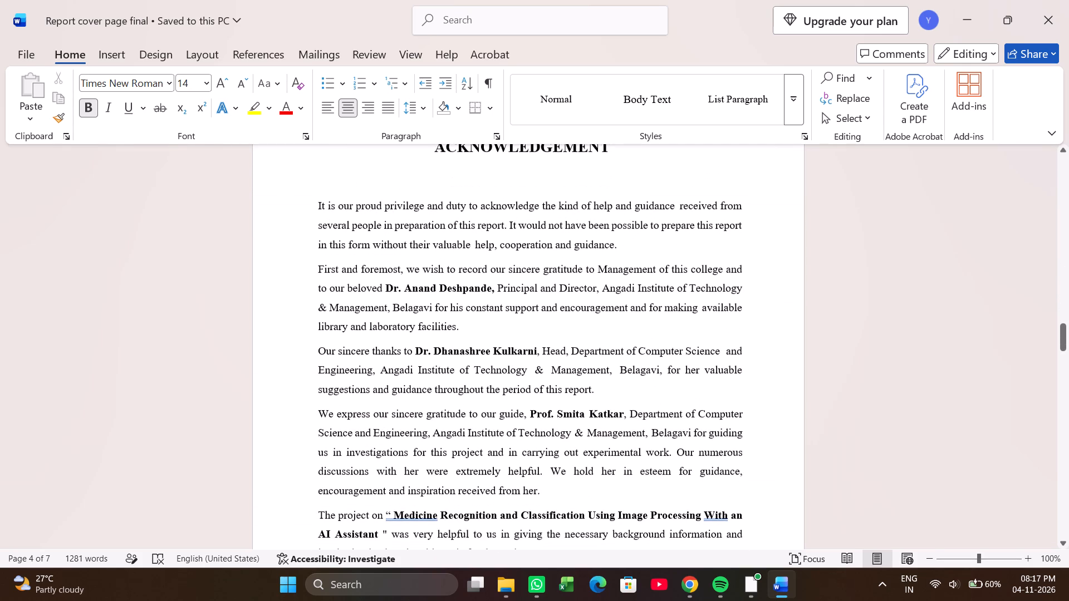
scroll(584, 469, down, 2)
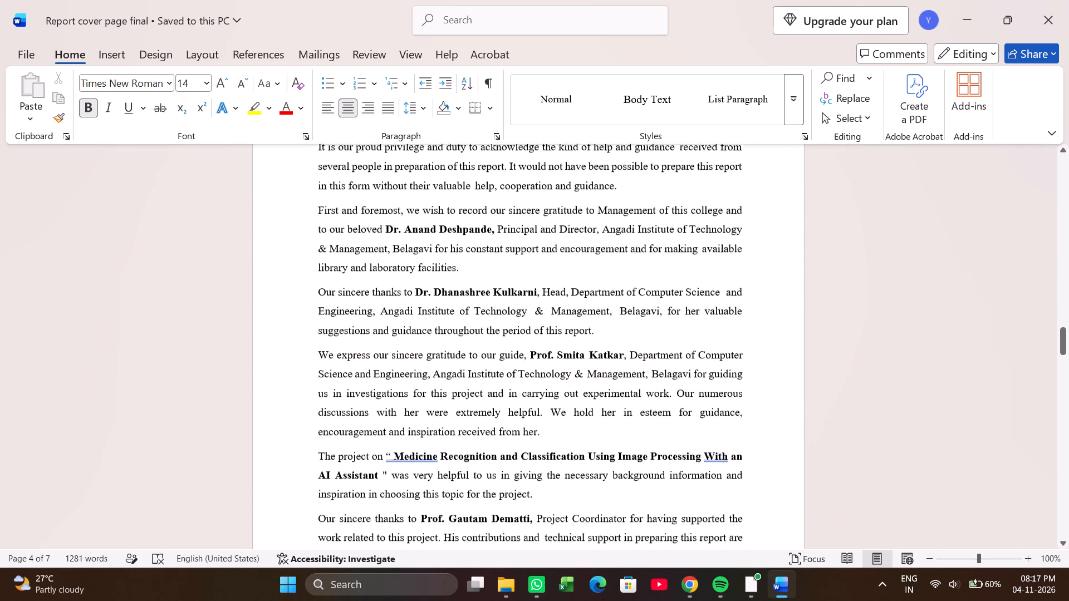
scroll(582, 470, down, 16)
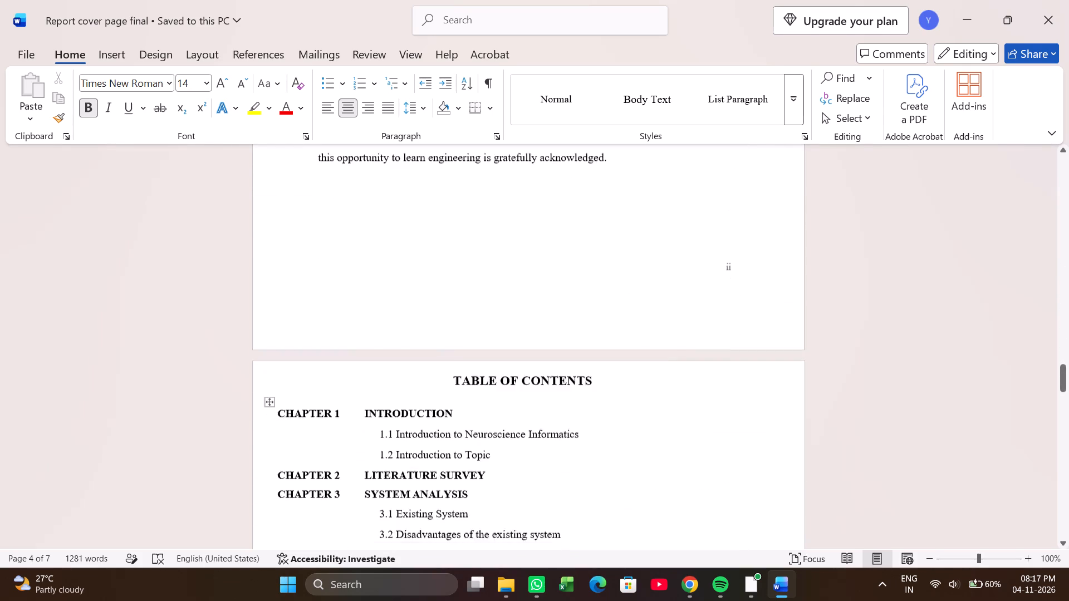
scroll(582, 470, down, 15)
scroll(582, 470, up, 19)
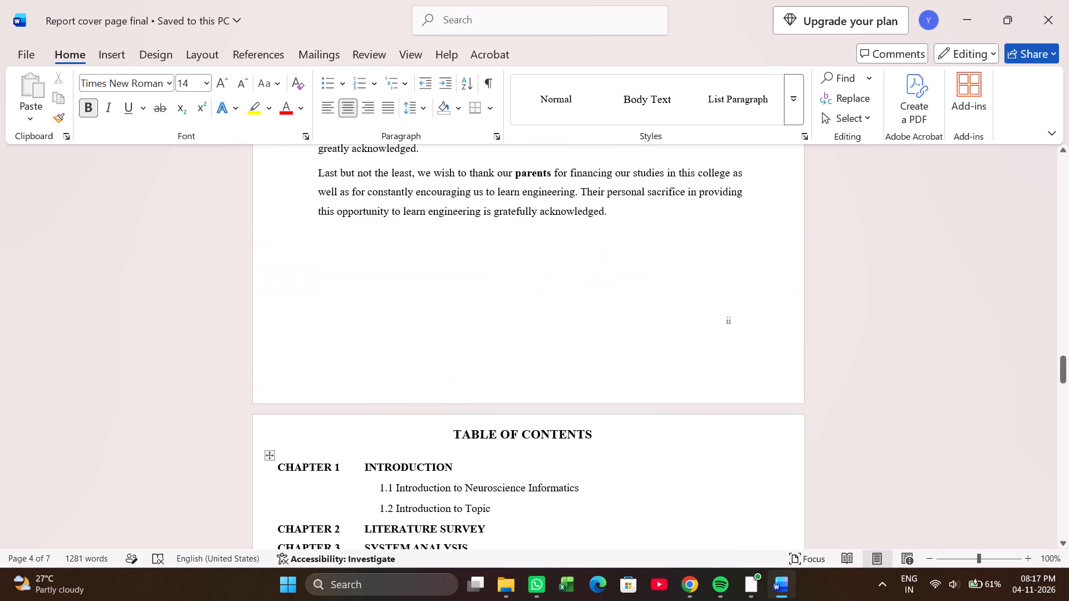
scroll(503, 446, down, 20)
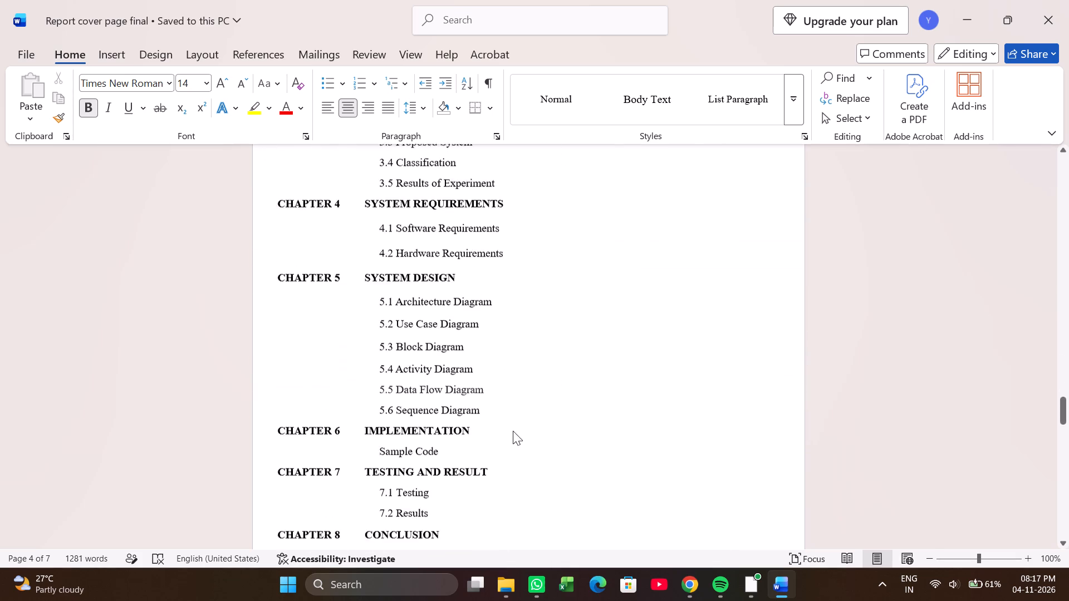
scroll(513, 431, down, 14)
scroll(533, 423, down, 17)
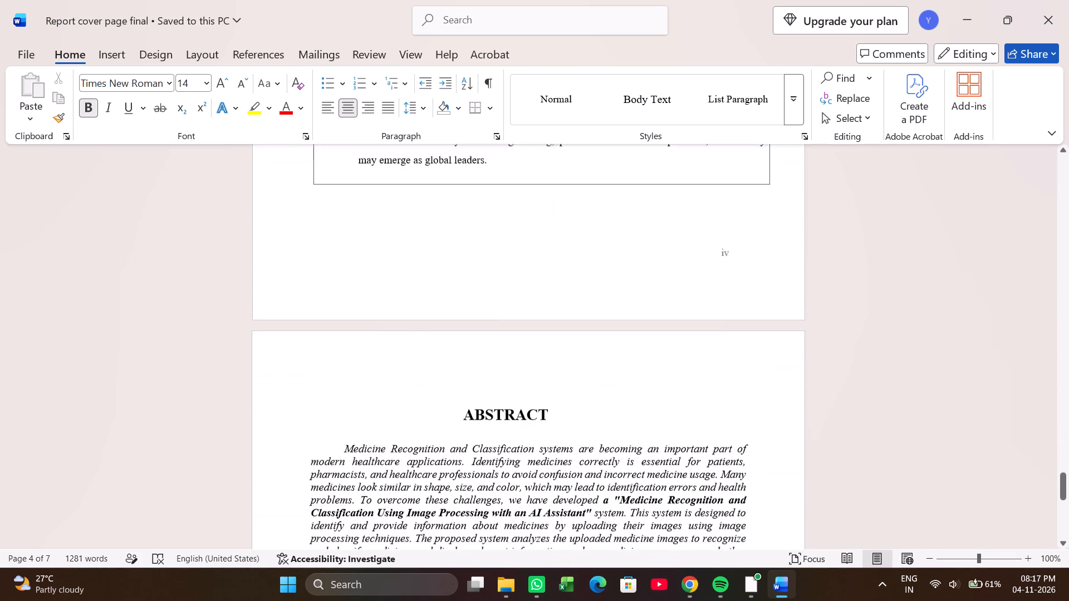
scroll(545, 419, down, 12)
scroll(545, 419, down, 20)
scroll(545, 419, down, 9)
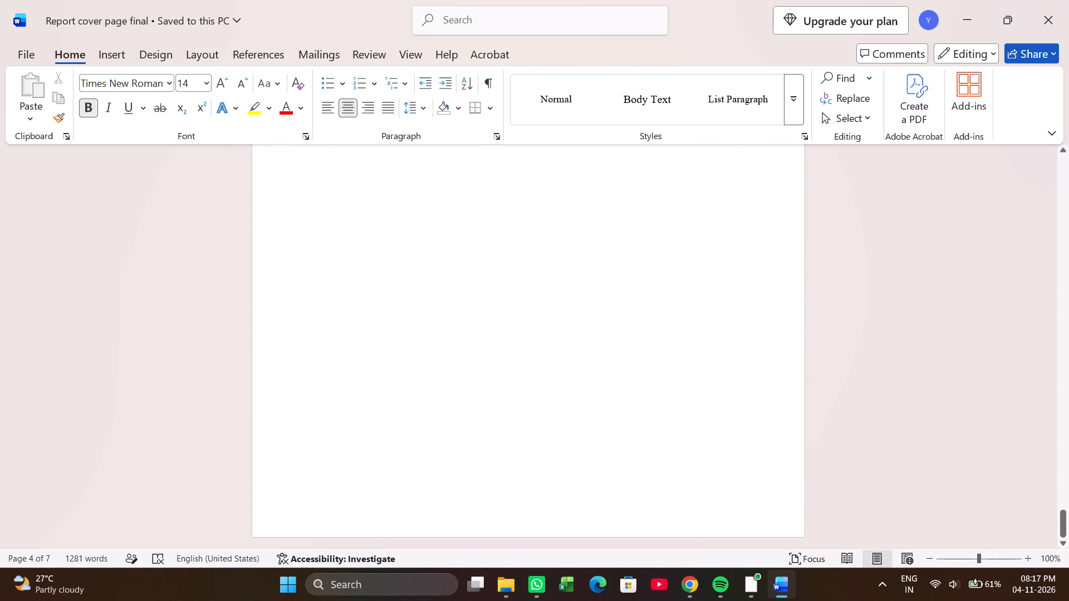
Re-examine the table of contents, the department vision, mission and PEO page, and the abstract.
scroll(546, 417, up, 20)
scroll(546, 417, up, 13)
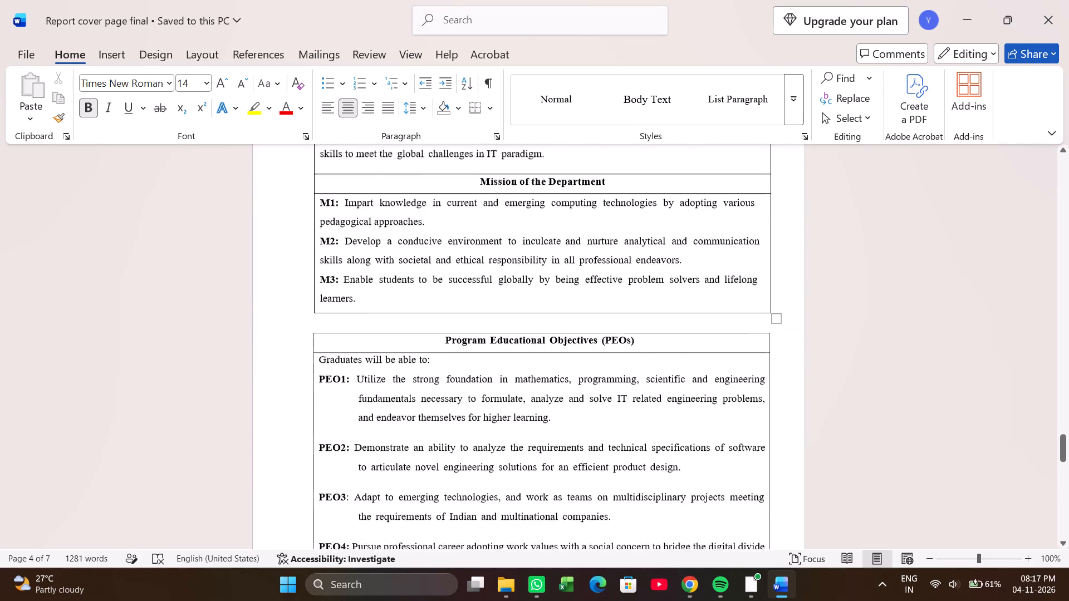
scroll(547, 417, up, 20)
scroll(547, 417, up, 7)
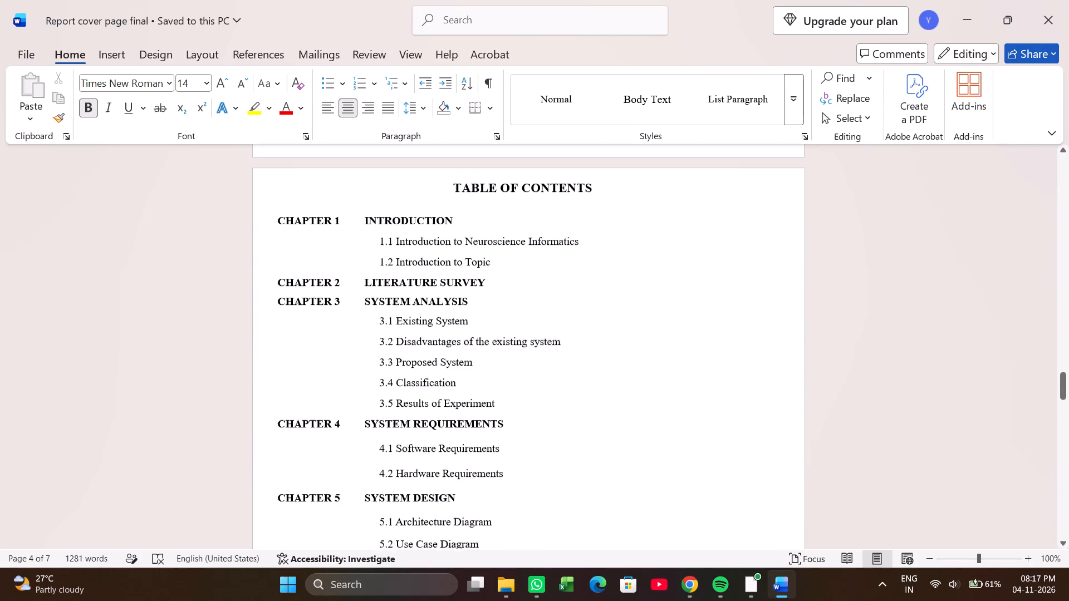
scroll(547, 417, up, 3)
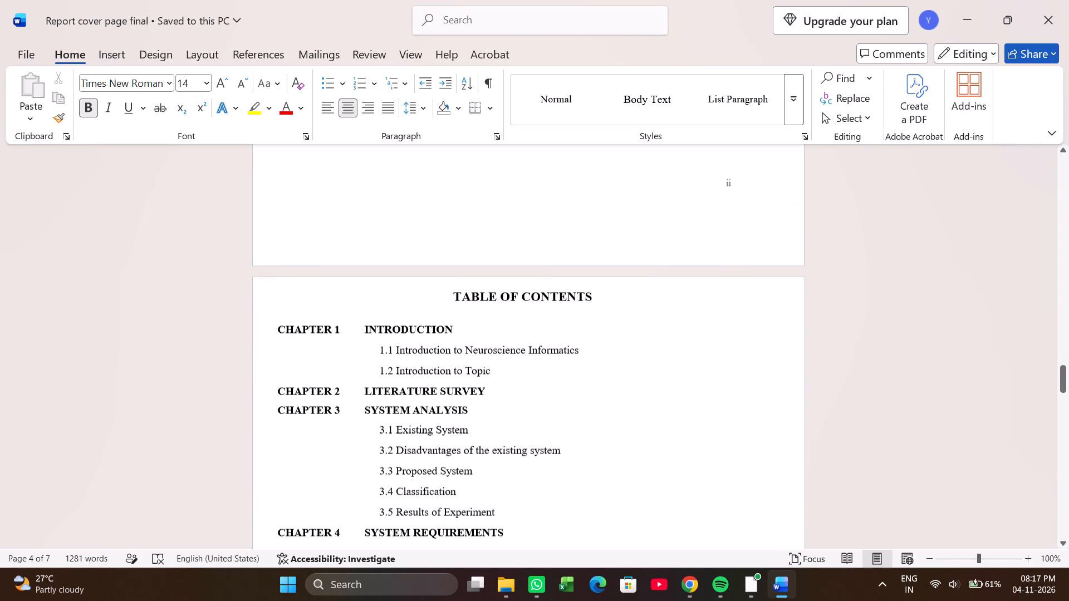
scroll(502, 383, down, 20)
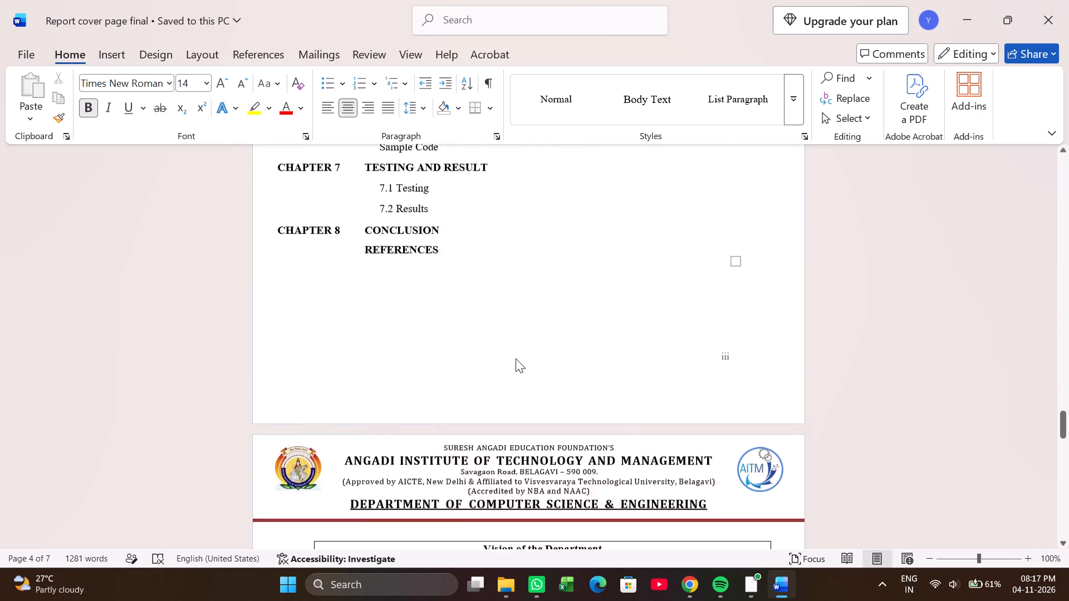
scroll(536, 344, down, 20)
scroll(536, 344, down, 5)
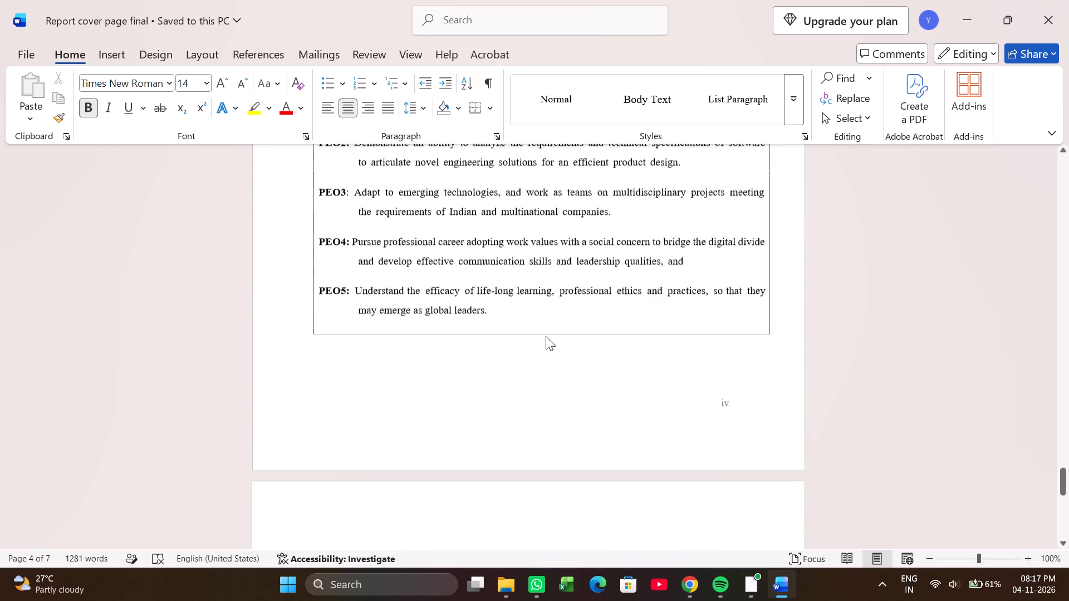
scroll(546, 336, up, 2)
scroll(546, 336, down, 14)
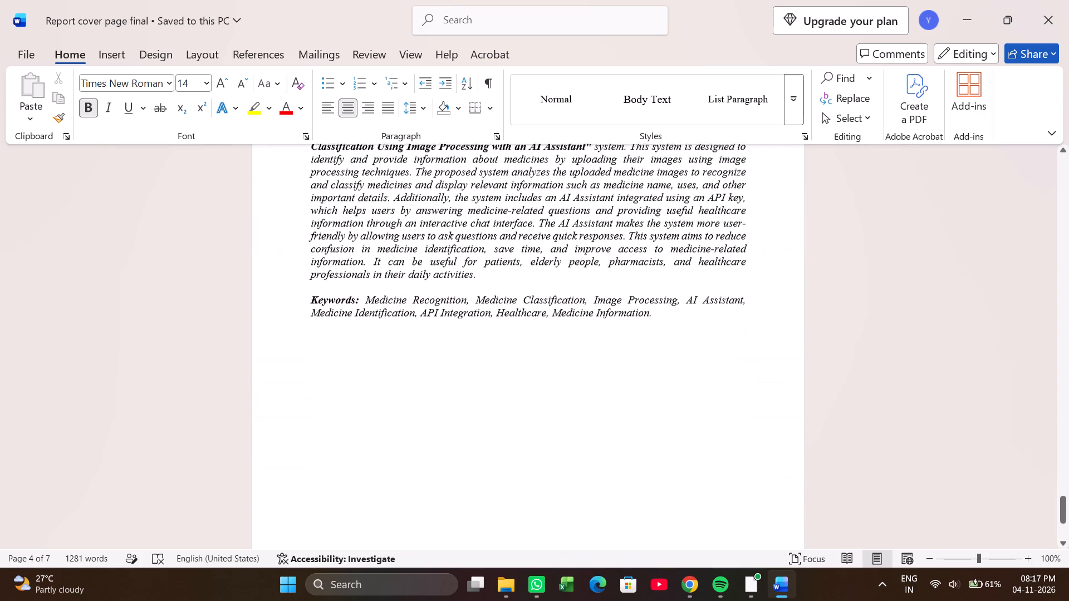
scroll(546, 336, up, 20)
scroll(546, 336, up, 12)
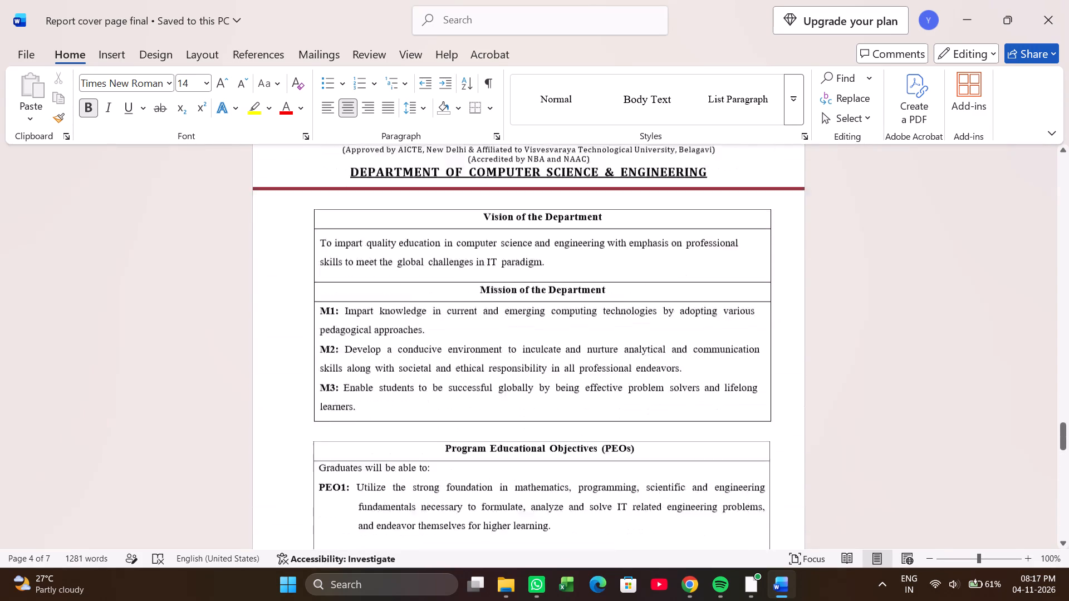
scroll(551, 332, up, 20)
scroll(551, 332, up, 18)
scroll(562, 325, down, 15)
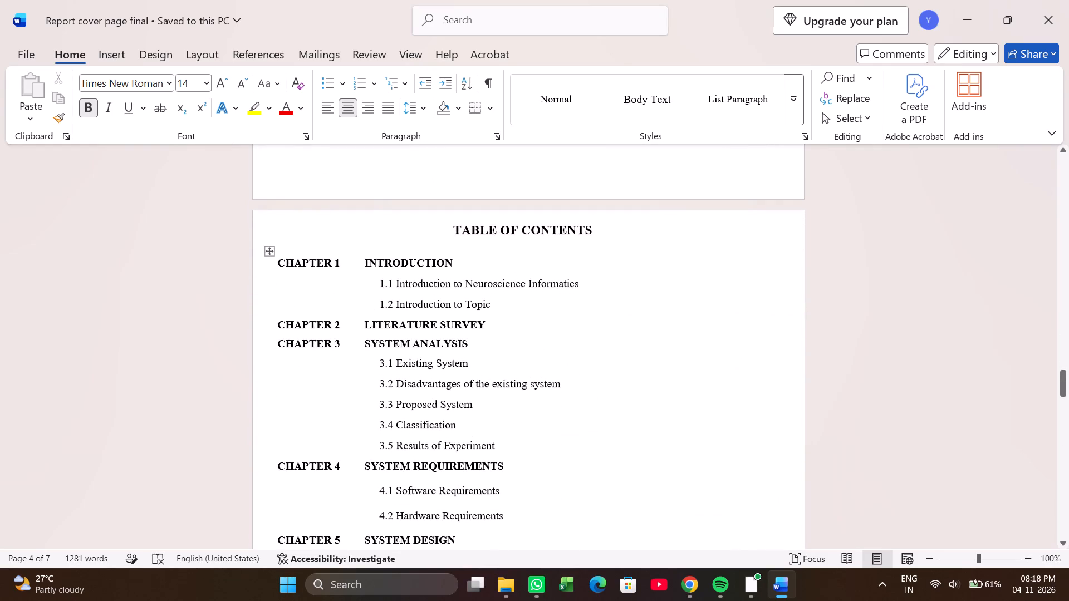
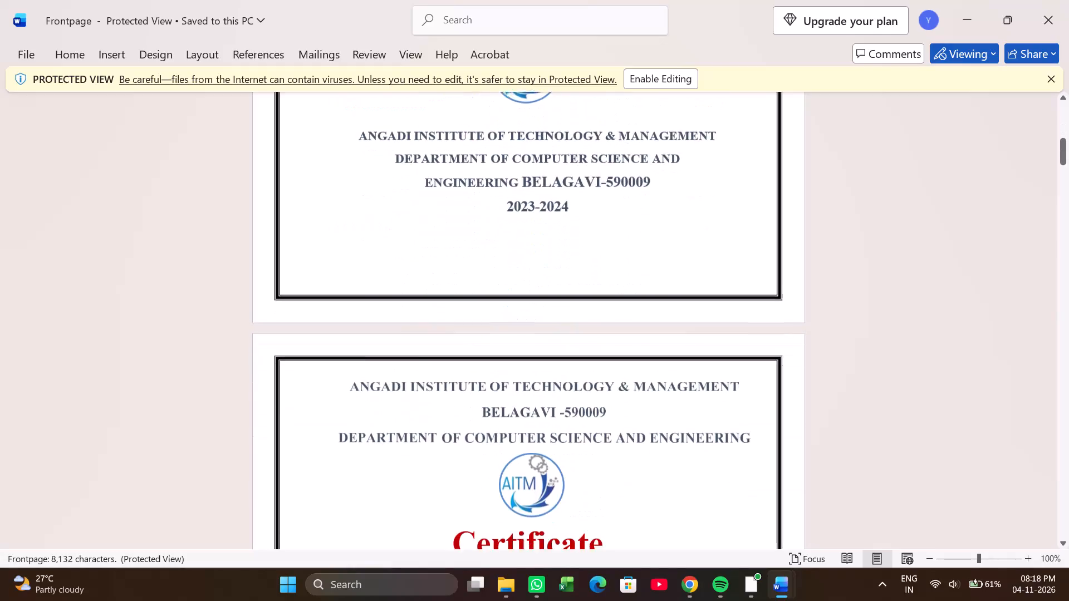
Review the Frontpage document from the certificate through the table of contents, figure and snapshot lists to the abstract.
scroll(547, 322, down, 15)
scroll(546, 322, down, 8)
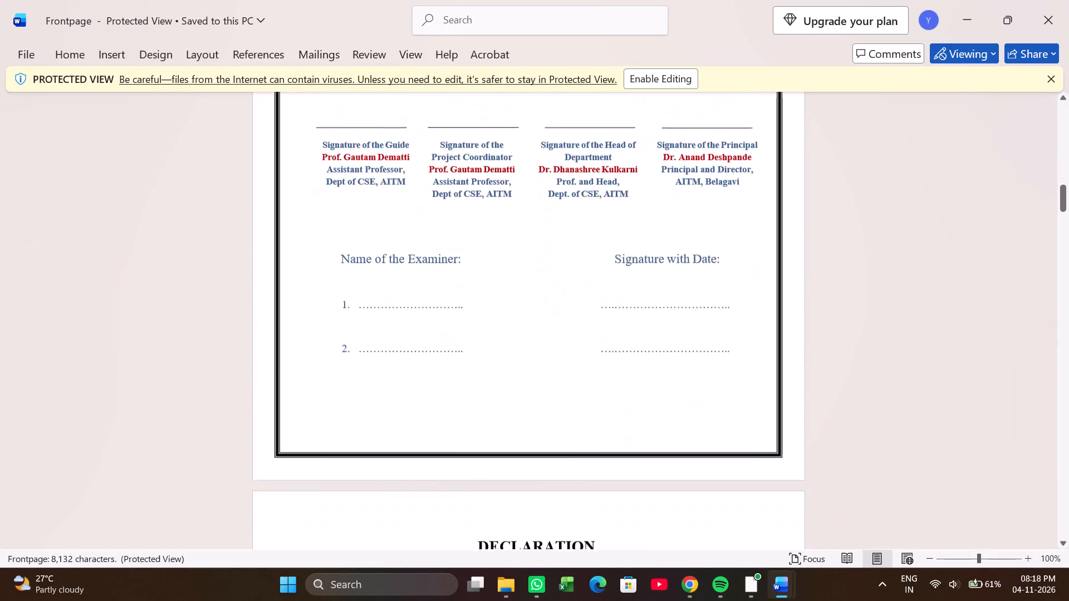
scroll(546, 323, down, 15)
scroll(546, 323, down, 13)
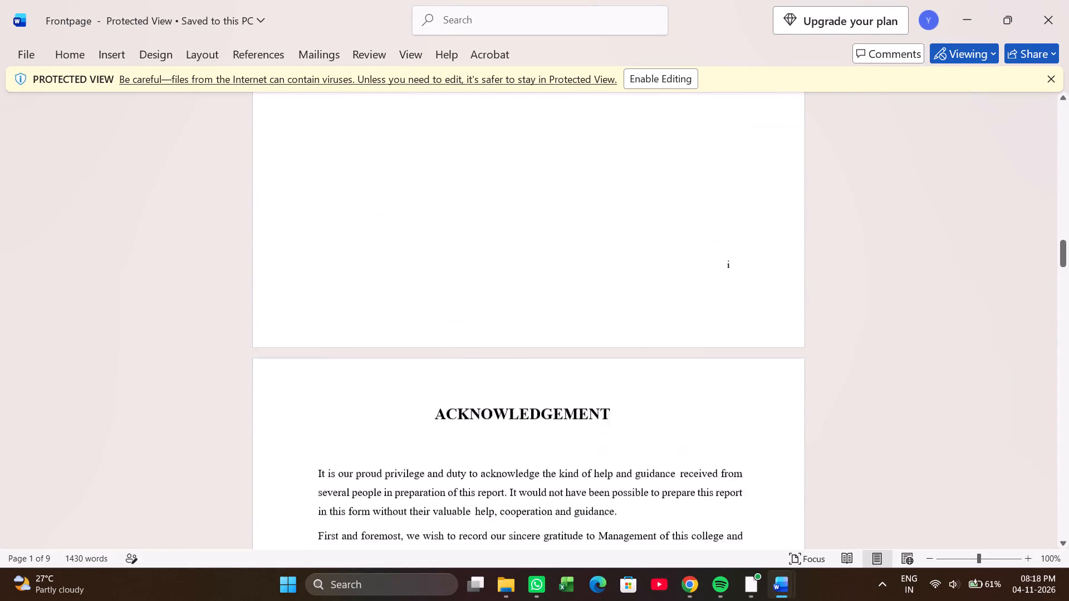
scroll(546, 323, down, 18)
scroll(546, 323, down, 7)
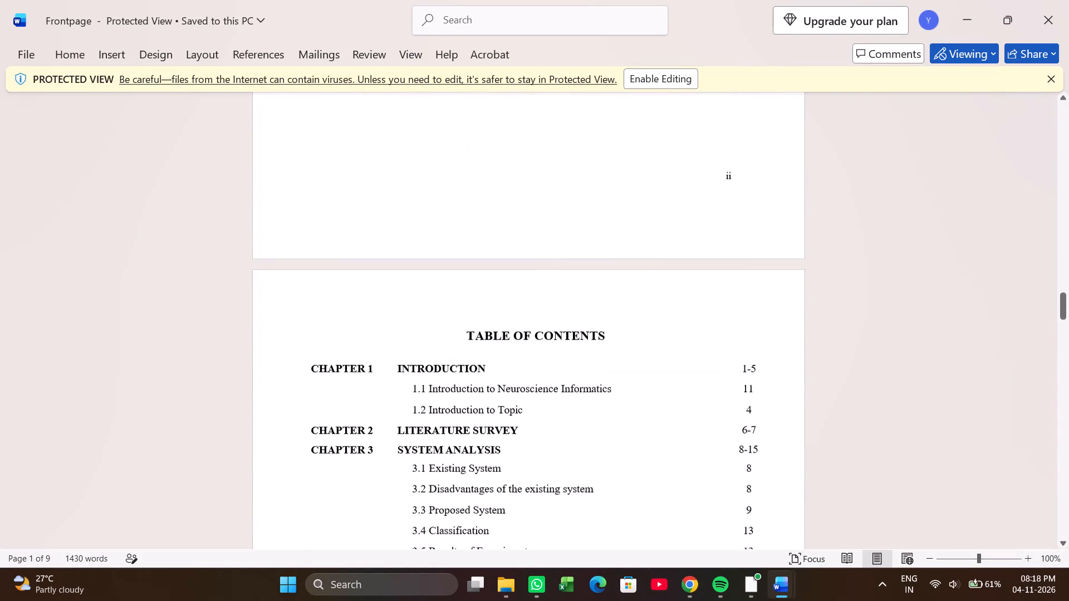
scroll(543, 322, down, 6)
scroll(543, 322, down, 20)
scroll(543, 322, down, 12)
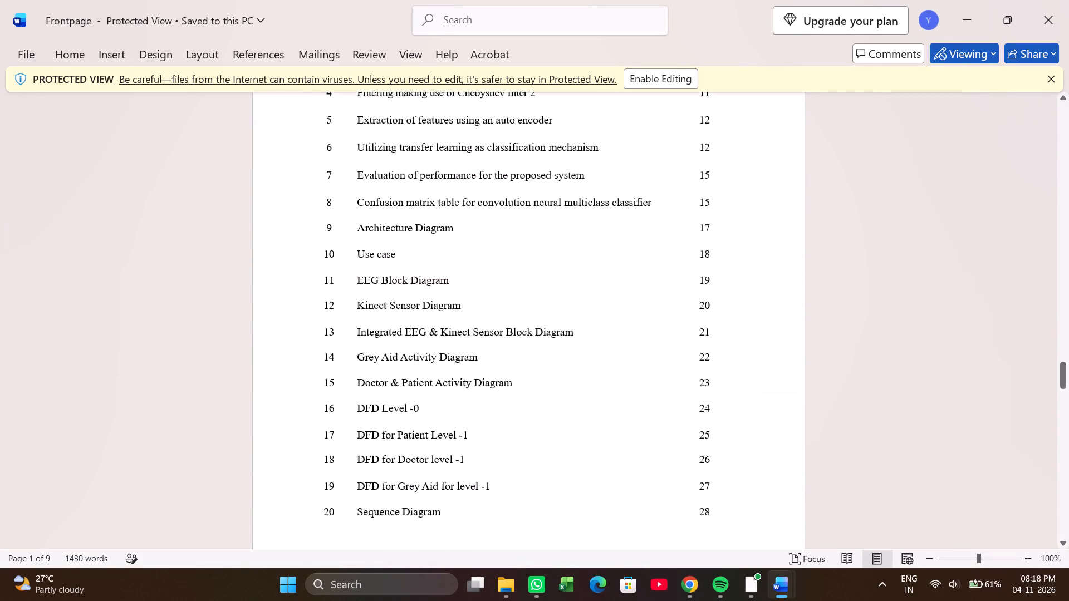
scroll(543, 322, down, 20)
scroll(543, 322, down, 16)
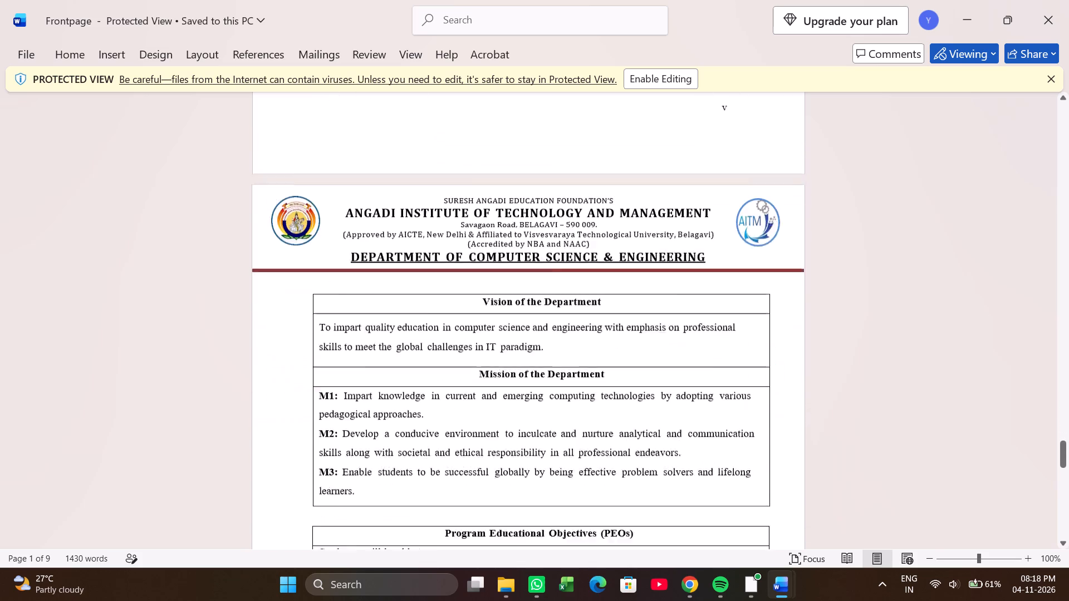
scroll(543, 322, down, 17)
scroll(543, 321, down, 18)
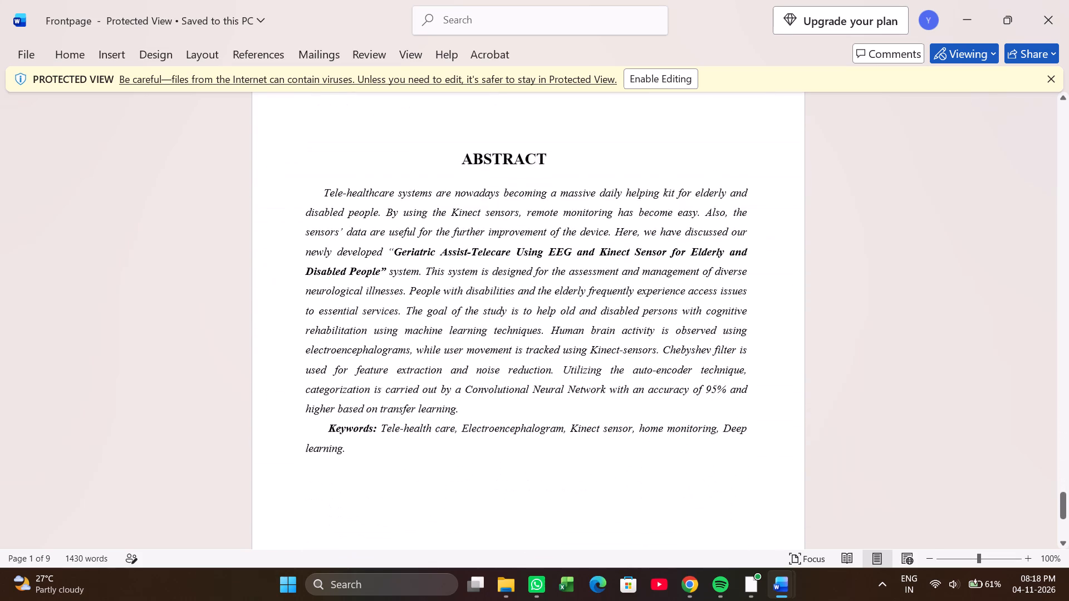
scroll(543, 321, down, 20)
scroll(544, 321, up, 16)
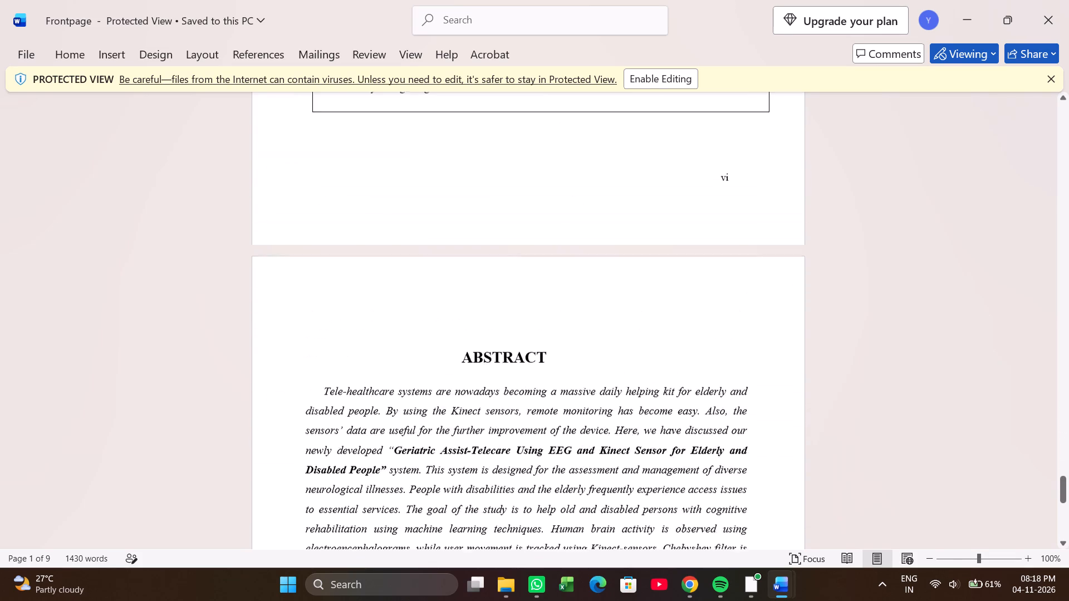
scroll(543, 317, up, 20)
scroll(543, 317, up, 20)
scroll(543, 317, up, 2)
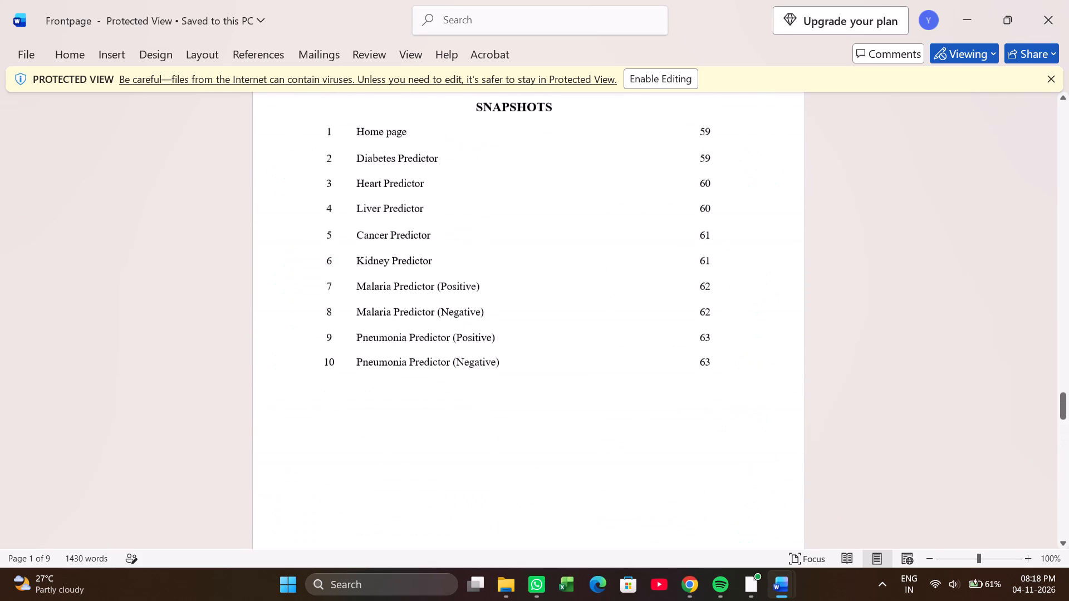
scroll(556, 312, up, 5)
scroll(624, 357, down, 7)
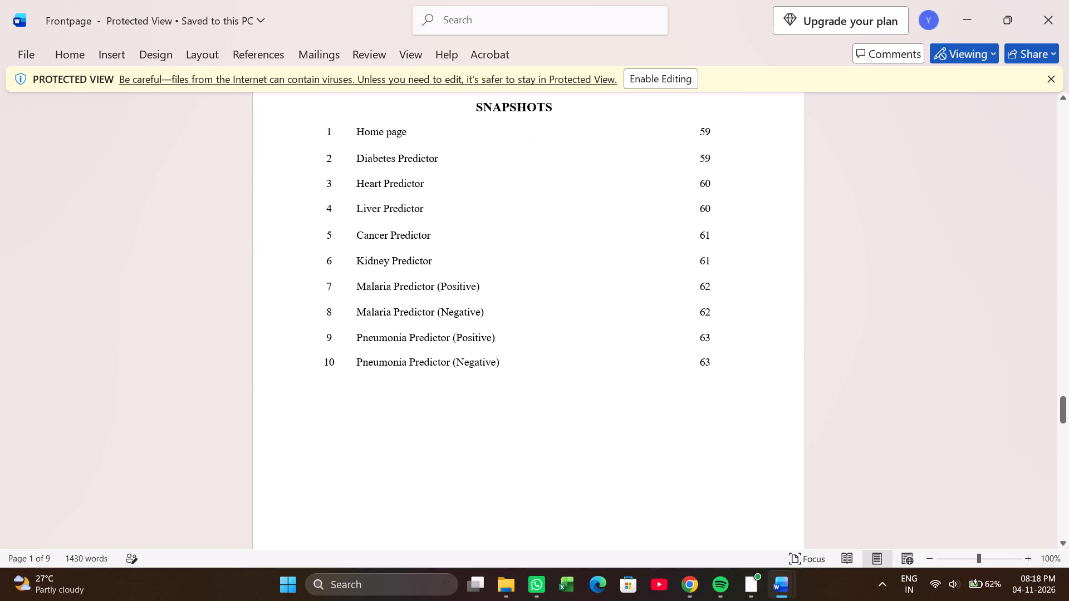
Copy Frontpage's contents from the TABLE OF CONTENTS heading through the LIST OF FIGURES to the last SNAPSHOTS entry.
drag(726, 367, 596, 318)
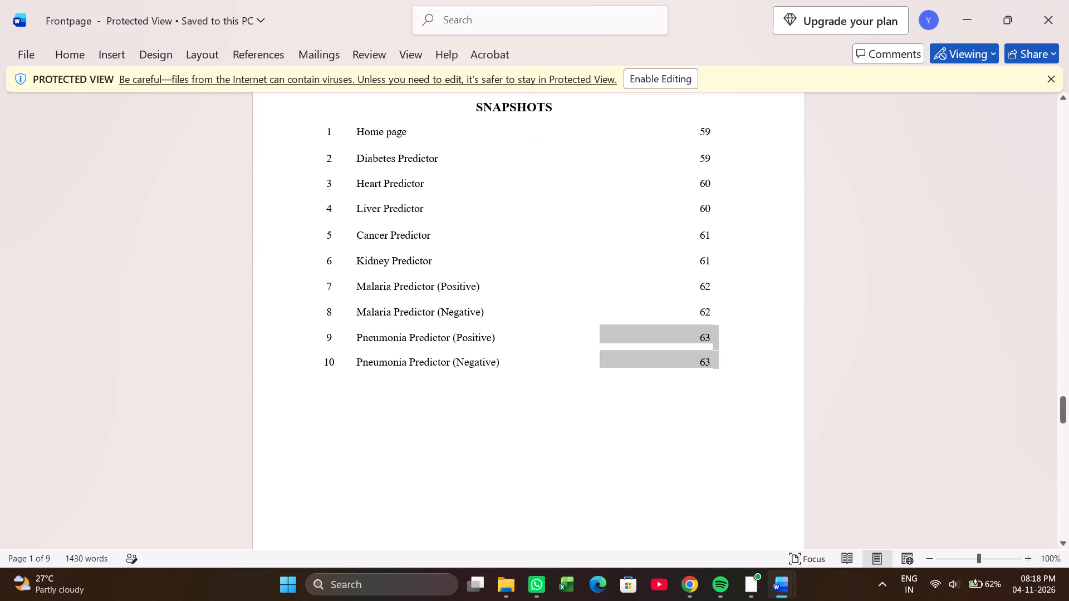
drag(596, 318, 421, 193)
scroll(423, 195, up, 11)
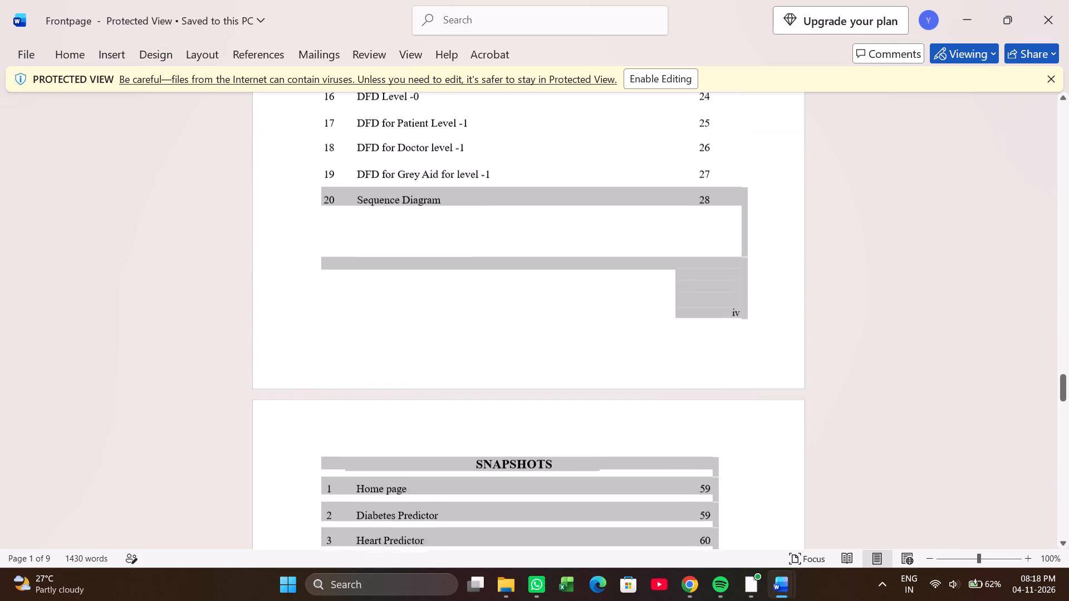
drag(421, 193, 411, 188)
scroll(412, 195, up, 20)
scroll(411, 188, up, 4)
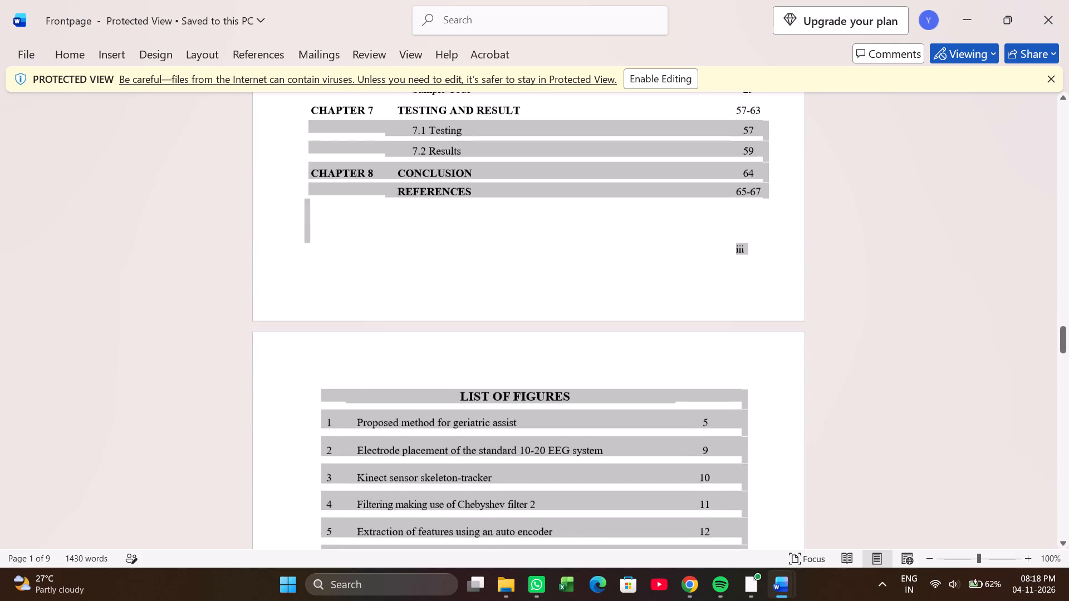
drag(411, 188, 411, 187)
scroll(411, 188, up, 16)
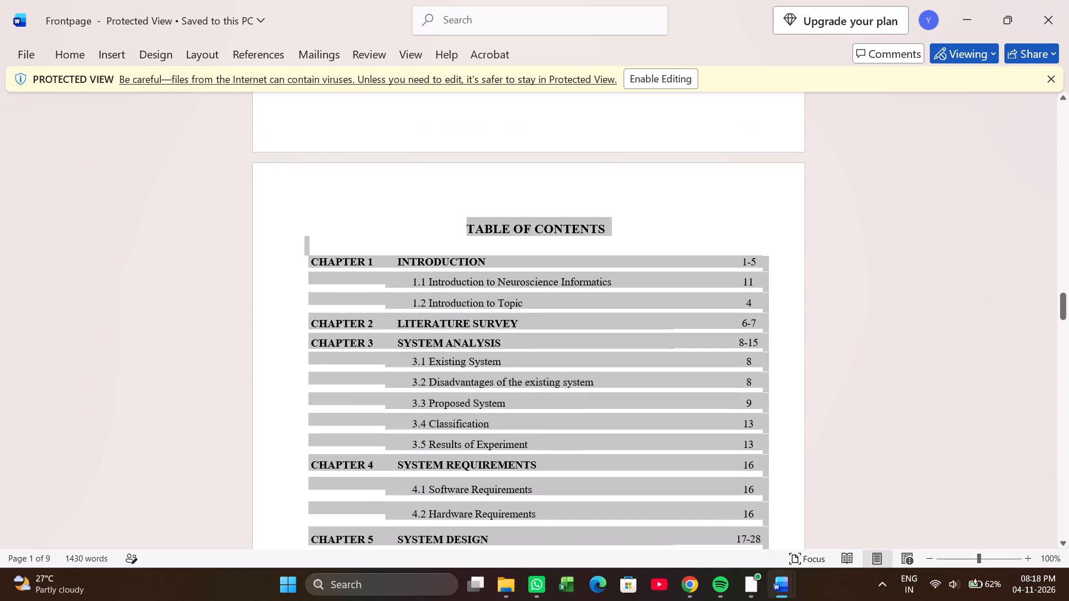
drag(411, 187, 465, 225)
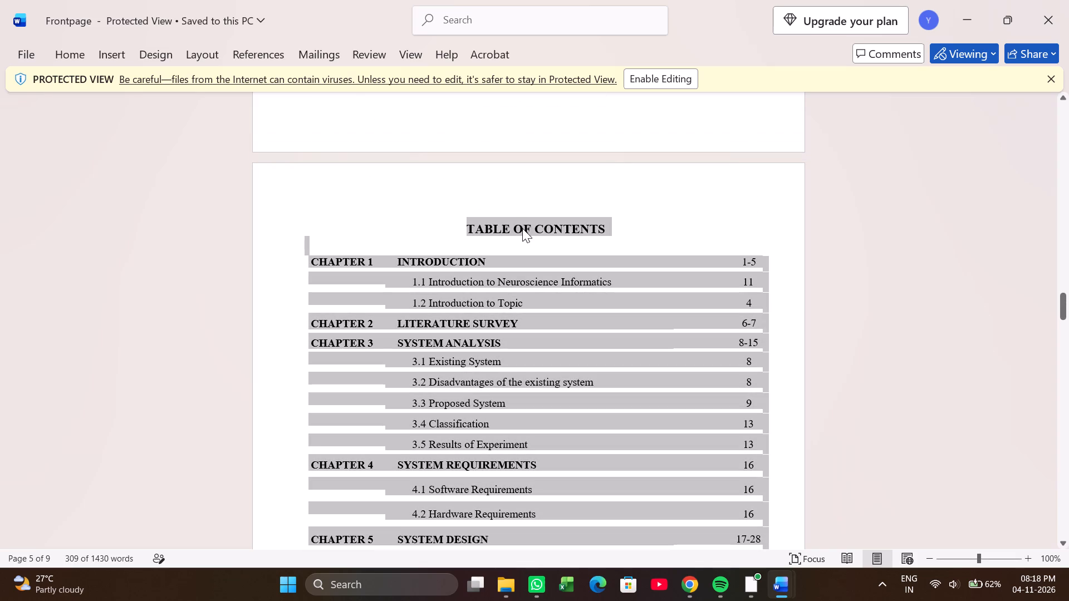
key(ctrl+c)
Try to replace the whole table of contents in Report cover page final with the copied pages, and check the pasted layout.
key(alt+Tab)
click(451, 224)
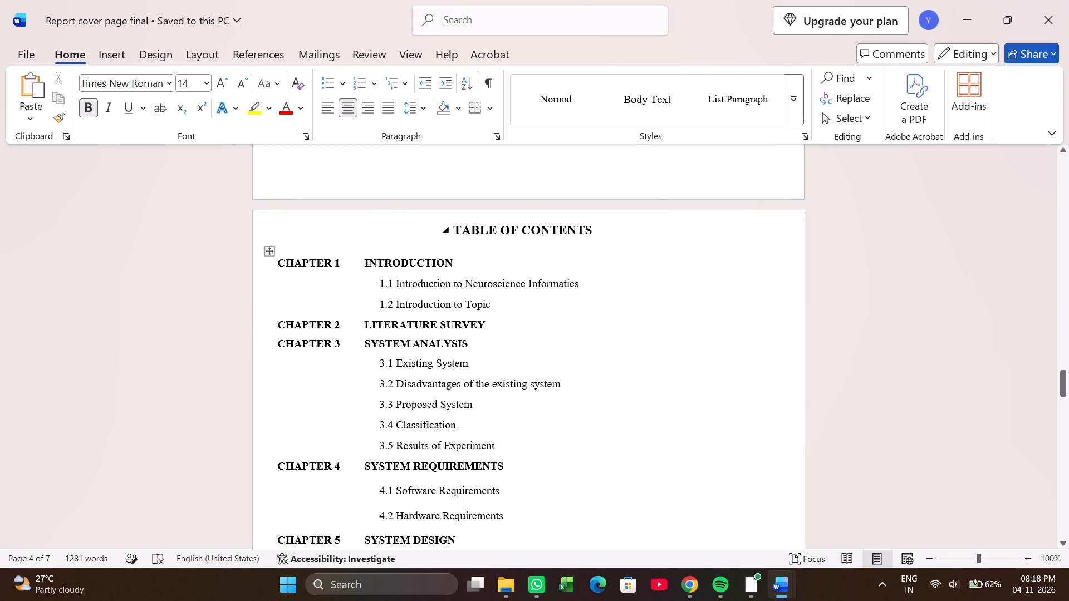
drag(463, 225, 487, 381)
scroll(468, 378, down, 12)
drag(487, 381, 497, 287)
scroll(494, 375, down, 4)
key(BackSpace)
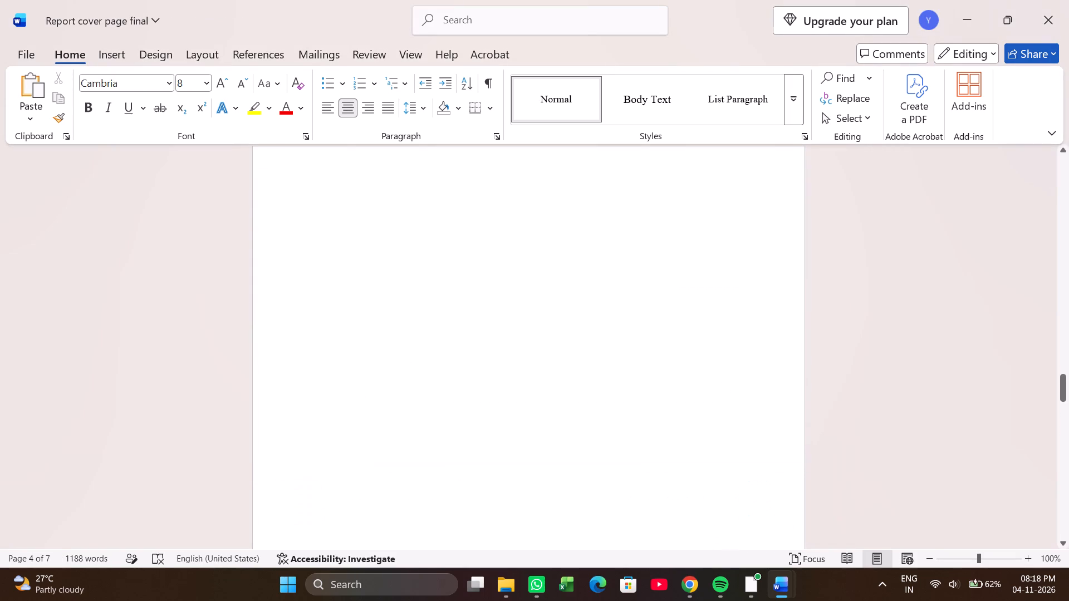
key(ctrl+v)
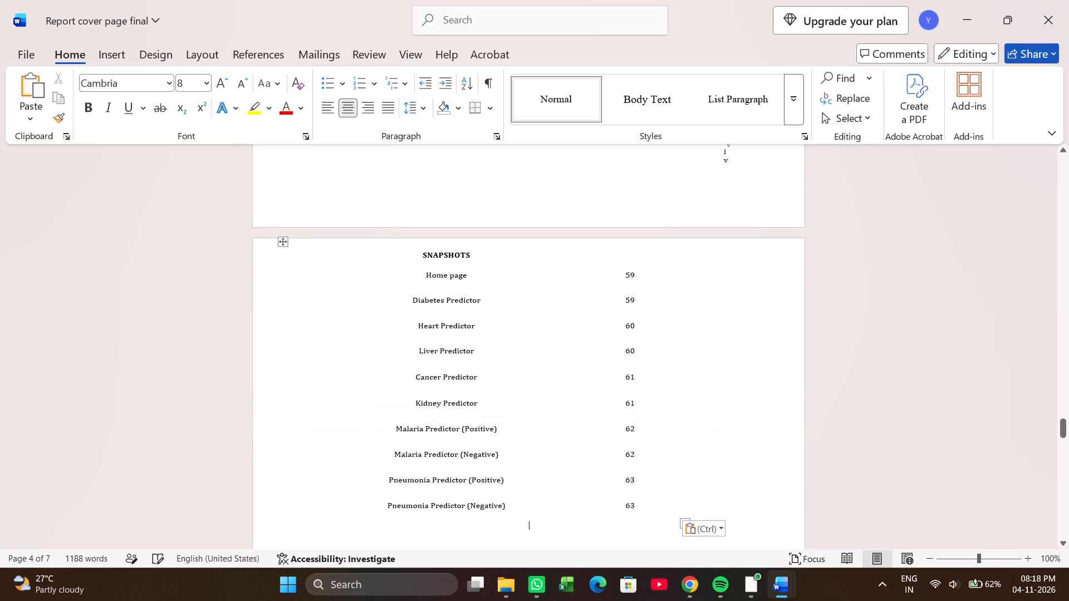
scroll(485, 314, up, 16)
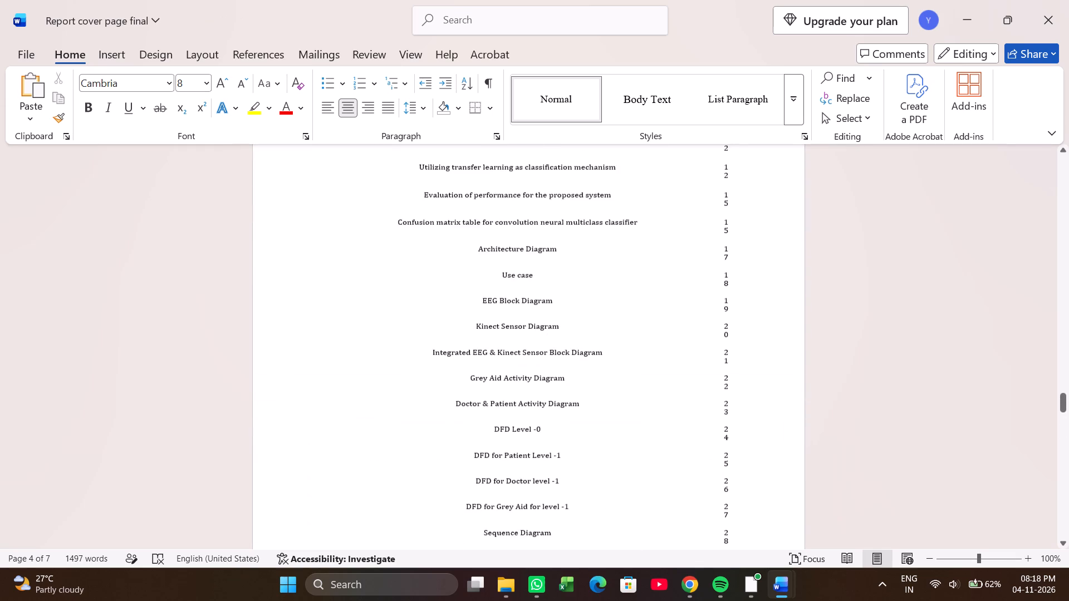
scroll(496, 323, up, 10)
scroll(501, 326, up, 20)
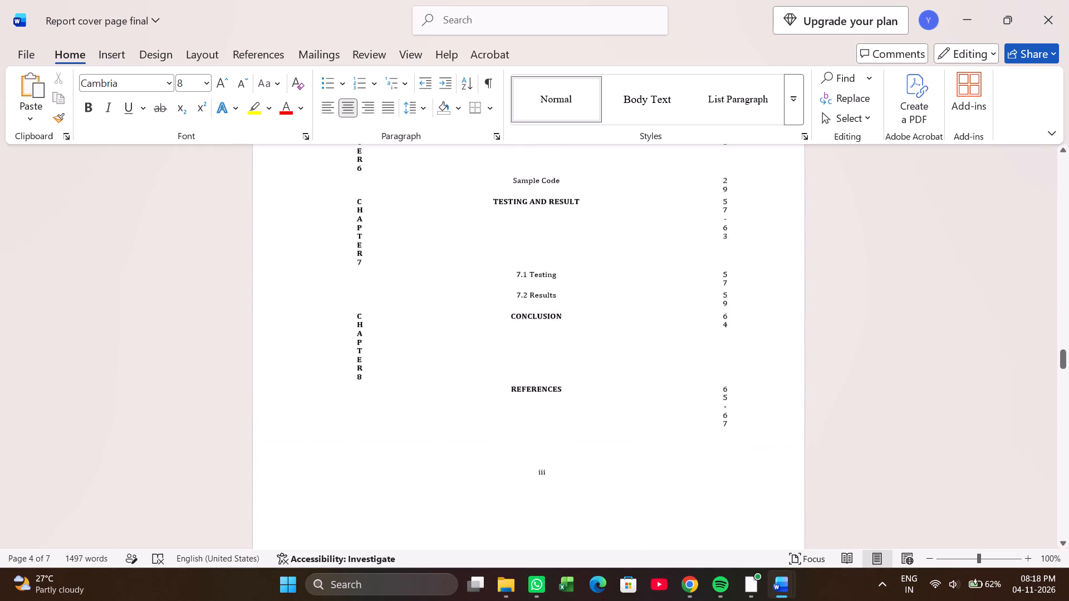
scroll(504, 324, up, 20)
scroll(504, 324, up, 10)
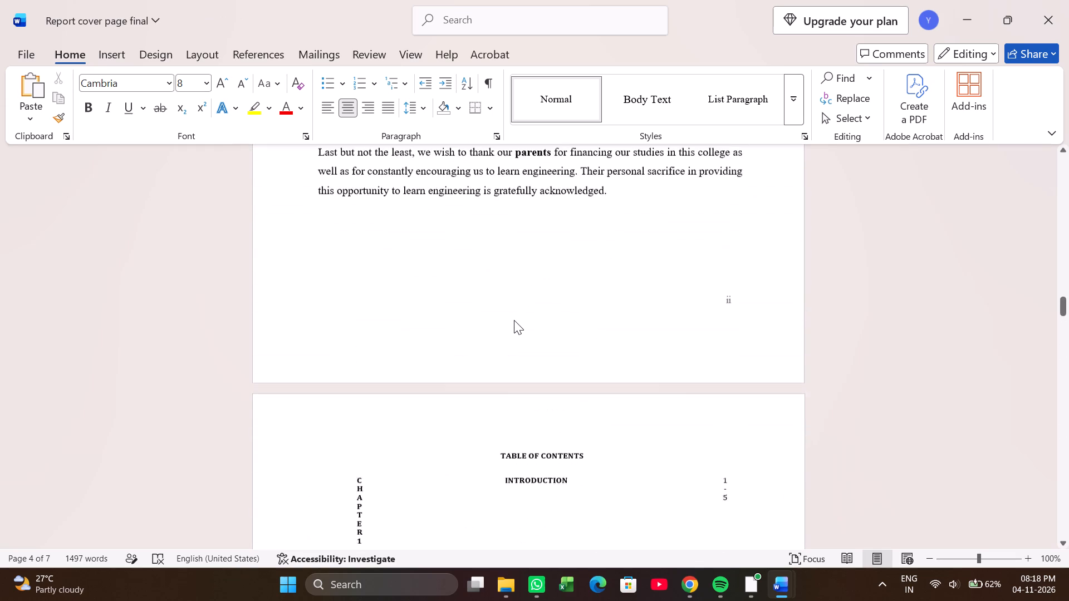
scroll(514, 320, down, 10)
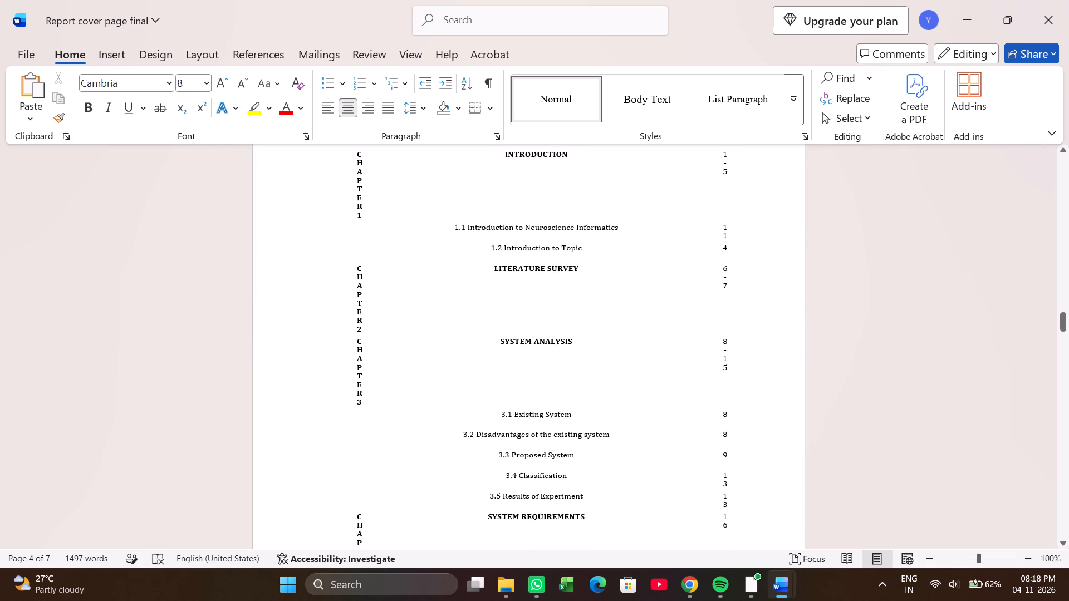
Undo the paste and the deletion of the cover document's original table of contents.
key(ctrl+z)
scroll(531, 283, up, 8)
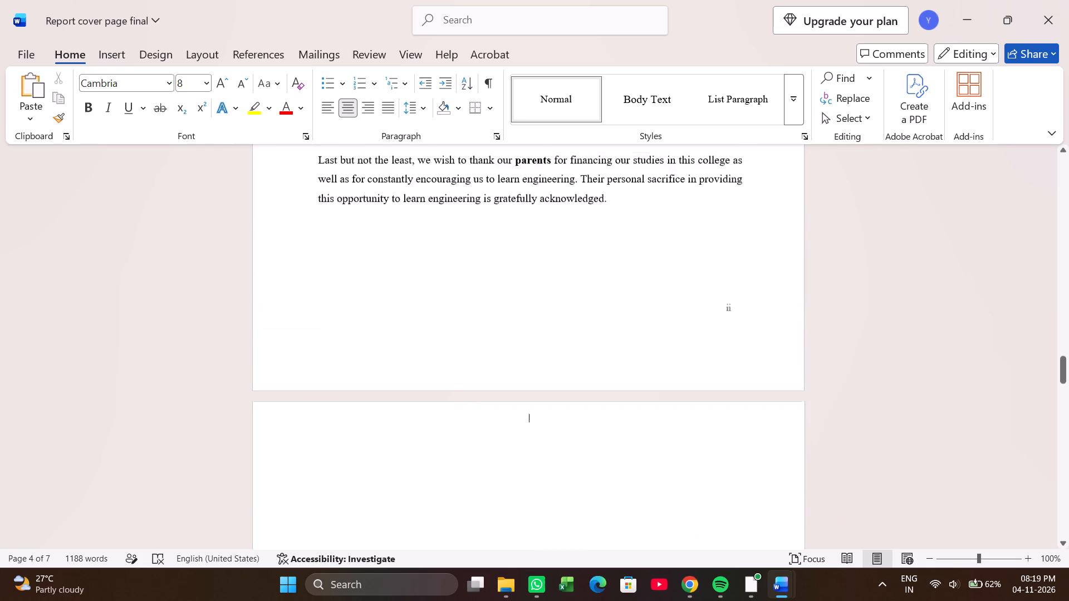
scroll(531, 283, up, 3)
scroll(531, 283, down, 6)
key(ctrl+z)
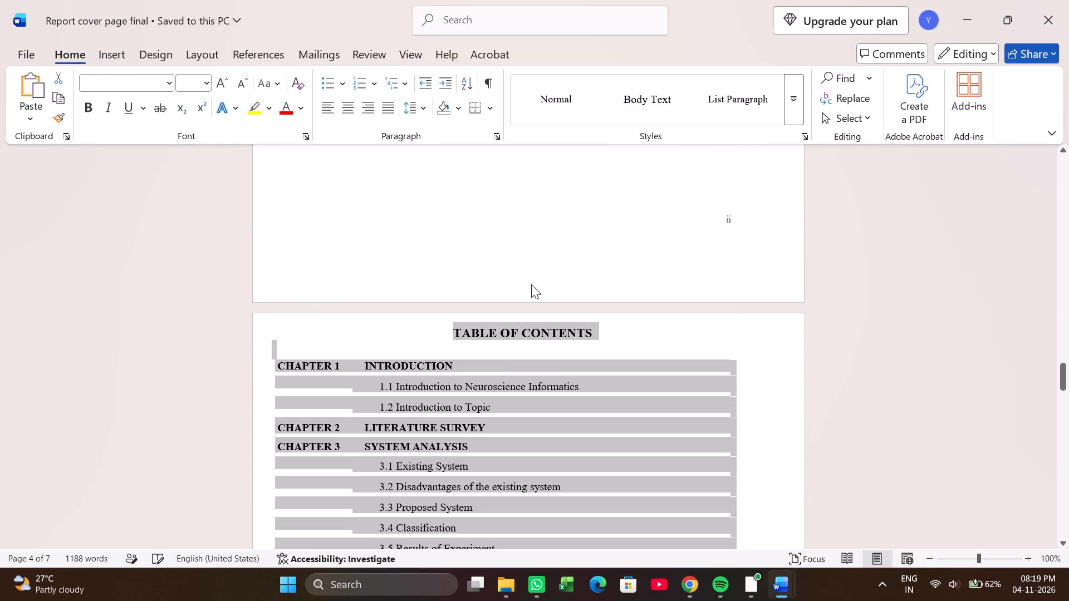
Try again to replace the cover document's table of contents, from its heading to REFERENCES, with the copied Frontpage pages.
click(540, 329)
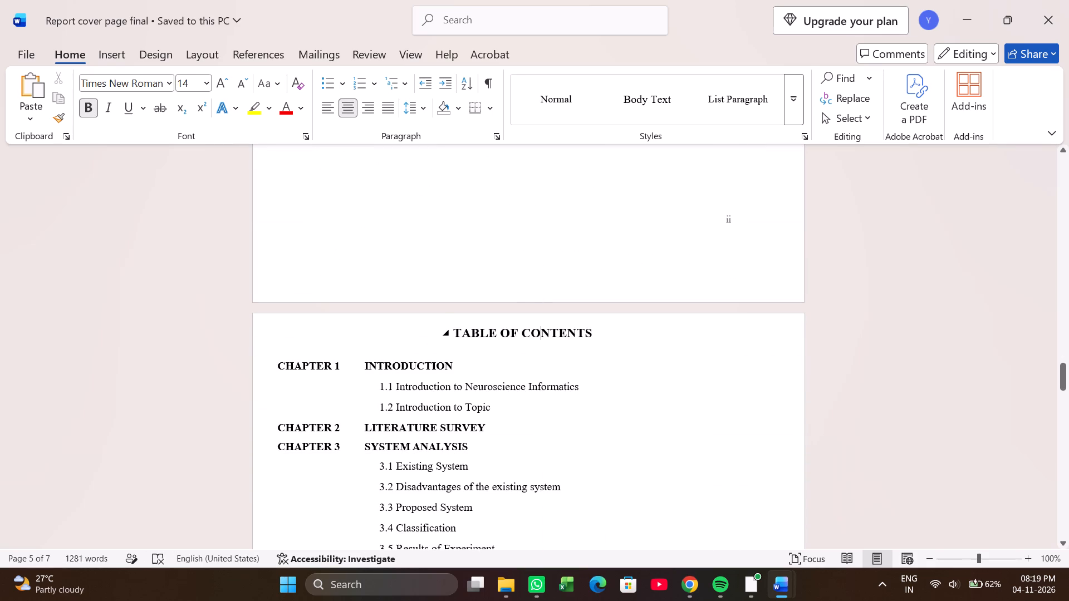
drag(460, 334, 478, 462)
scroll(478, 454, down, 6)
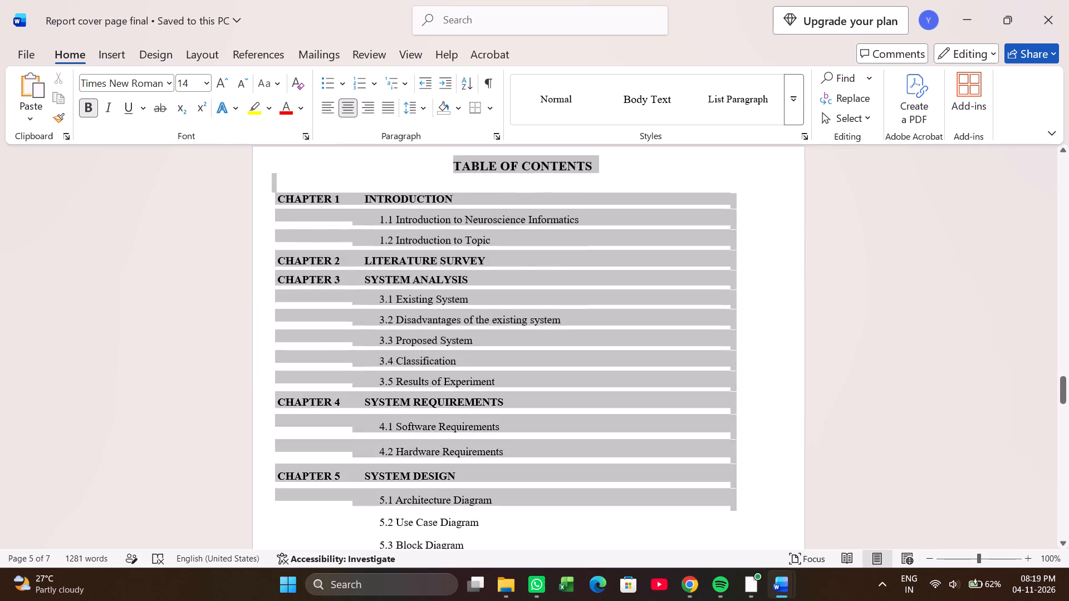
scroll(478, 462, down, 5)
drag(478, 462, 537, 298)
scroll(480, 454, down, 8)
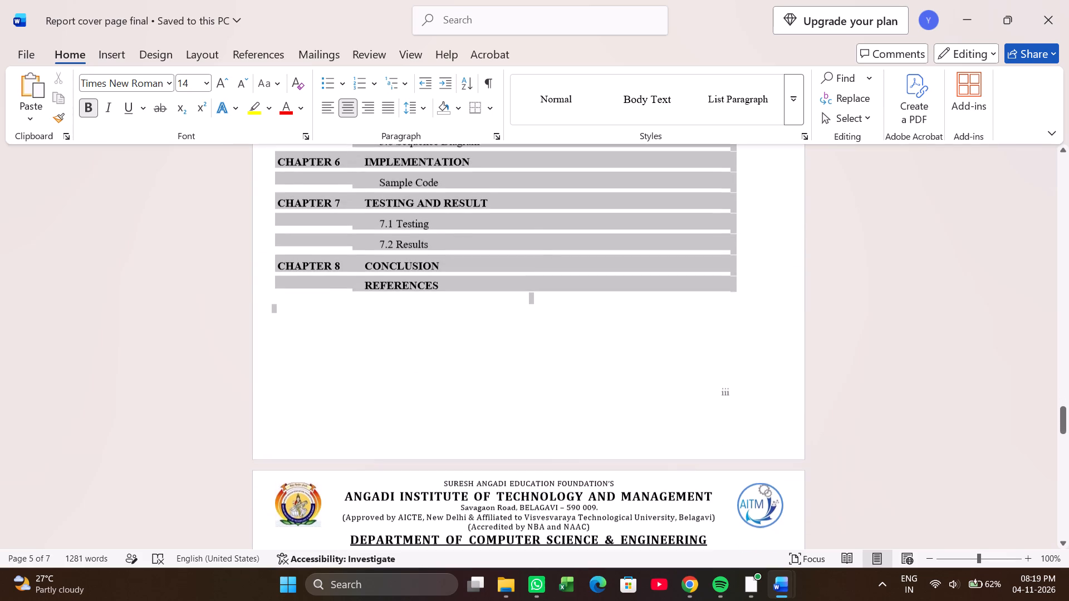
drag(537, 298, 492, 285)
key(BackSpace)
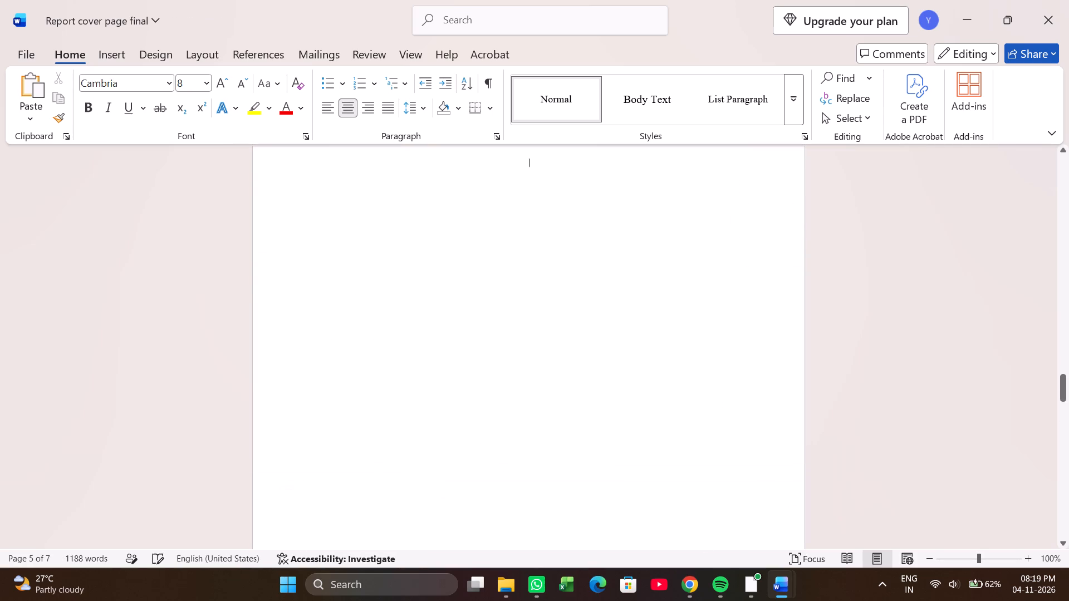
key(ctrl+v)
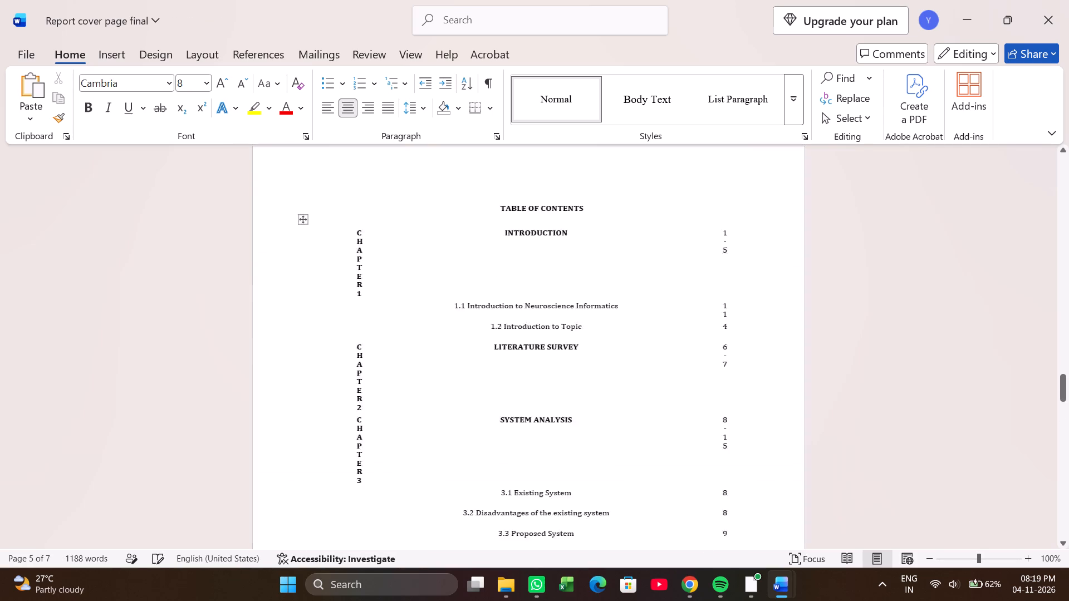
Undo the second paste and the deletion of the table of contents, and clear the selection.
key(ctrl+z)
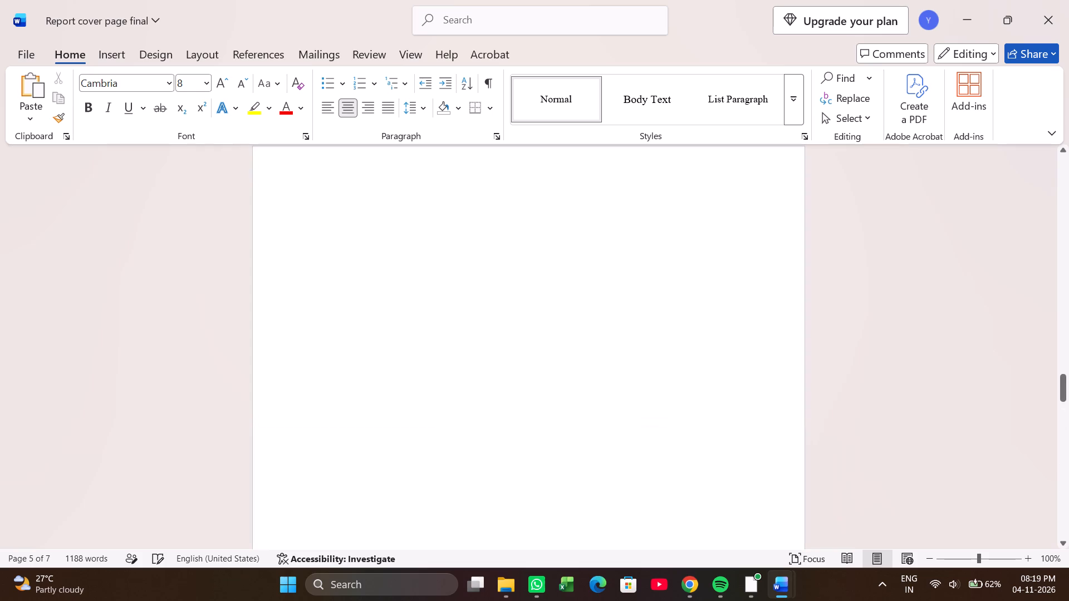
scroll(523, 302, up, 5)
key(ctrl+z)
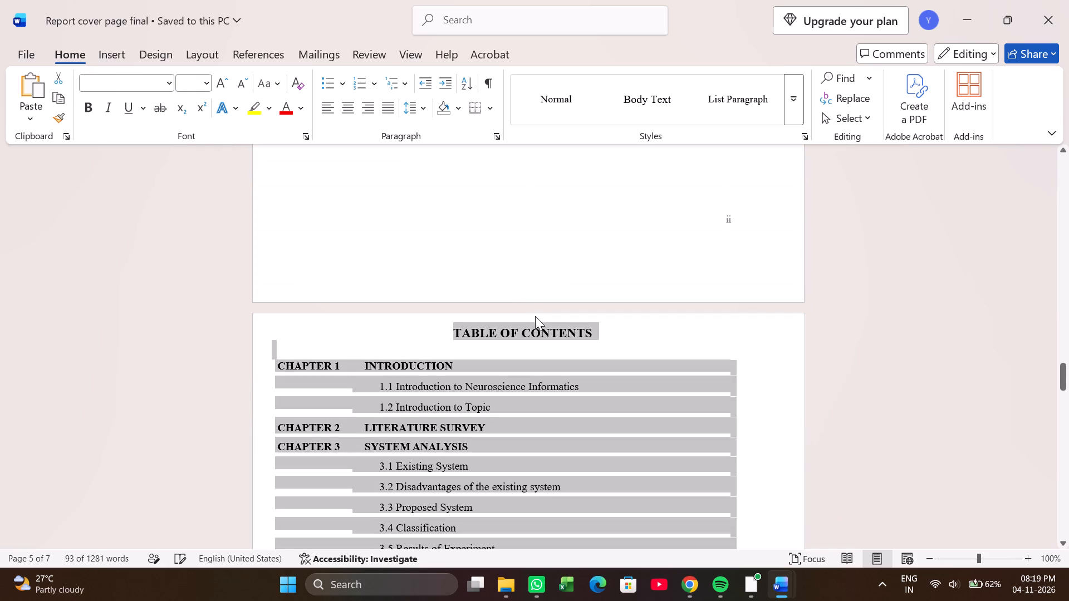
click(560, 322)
Look over the cover document's table of contents, and switch to Frontpage's table of contents with its selection cleared.
scroll(557, 353, down, 1)
scroll(458, 352, down, 7)
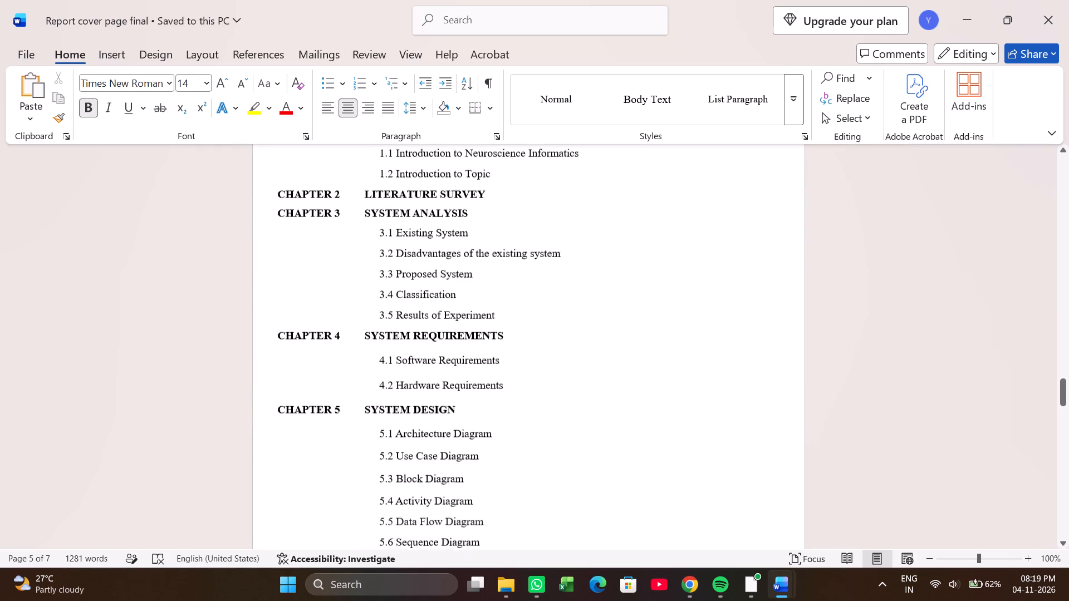
scroll(457, 341, down, 2)
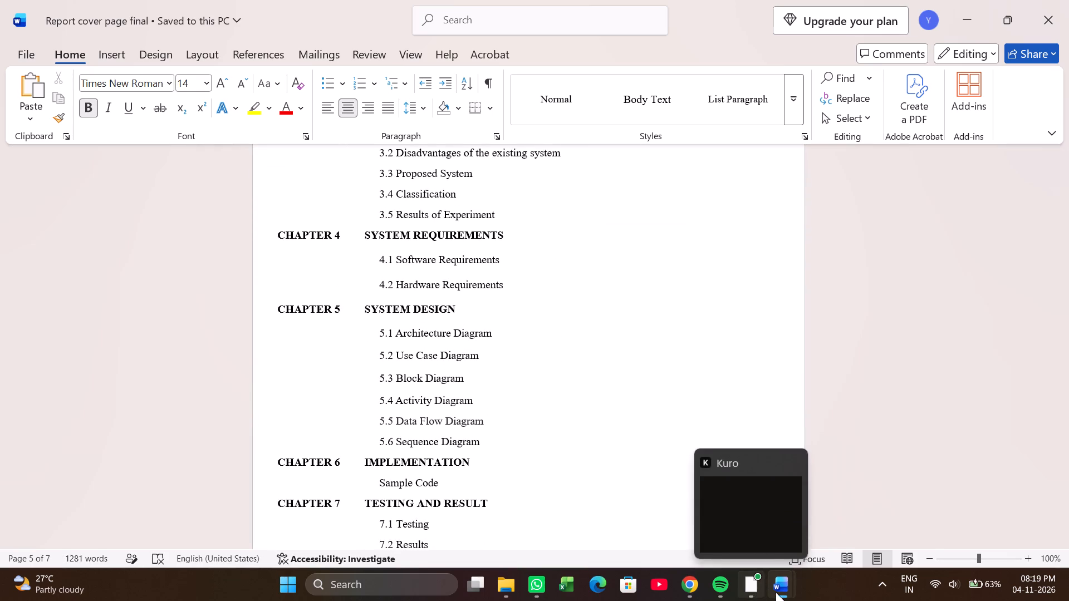
click(784, 594)
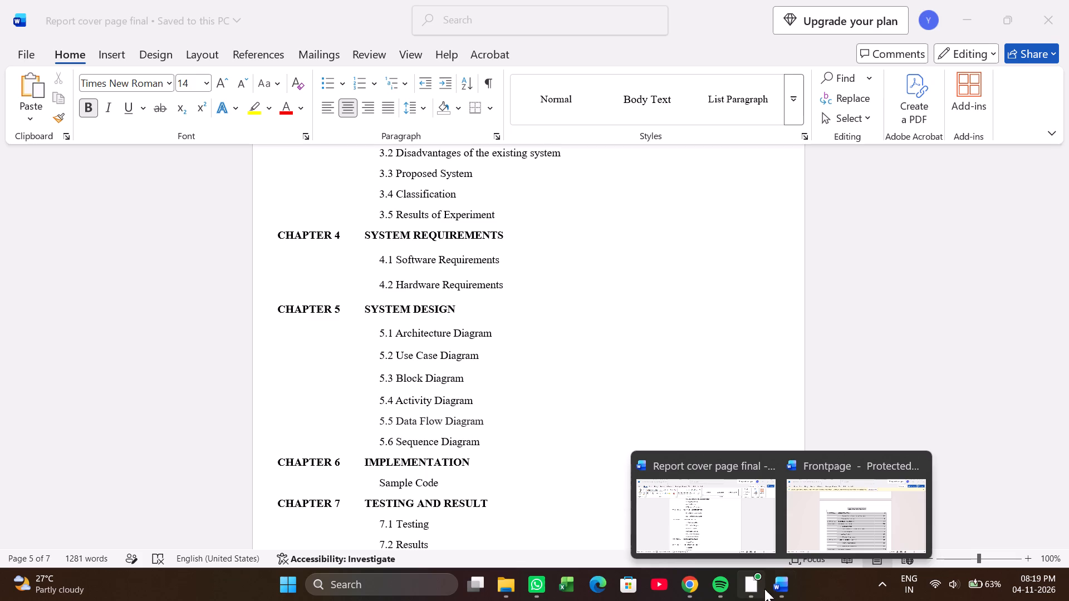
click(830, 496)
click(554, 358)
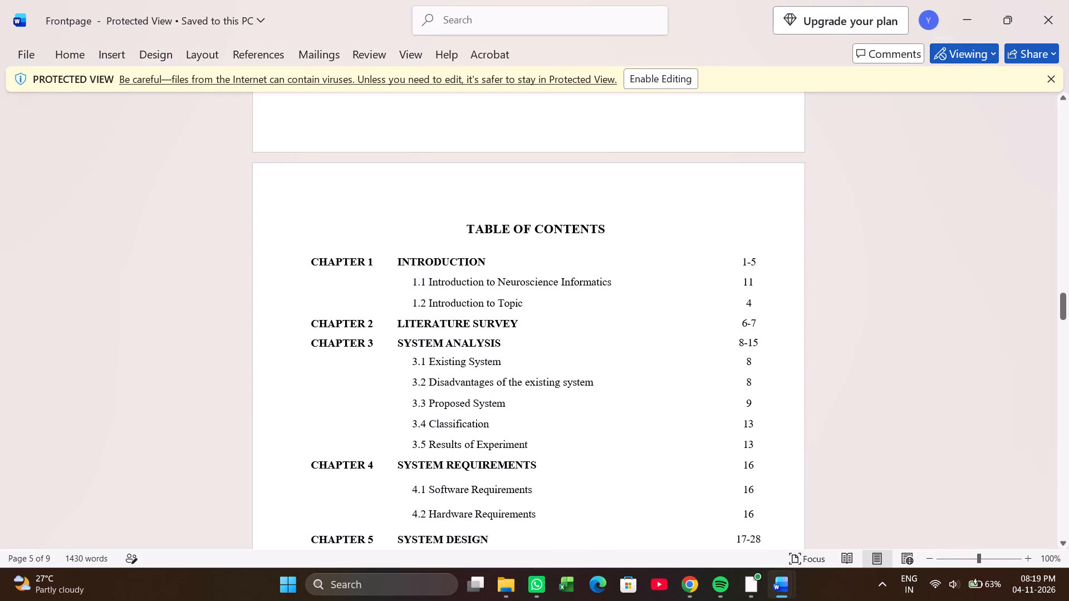
Copy Frontpage's table of contents rows, from CHAPTER 1 through REFERENCES with their page numbers, leaving out the heading.
drag(308, 263, 352, 375)
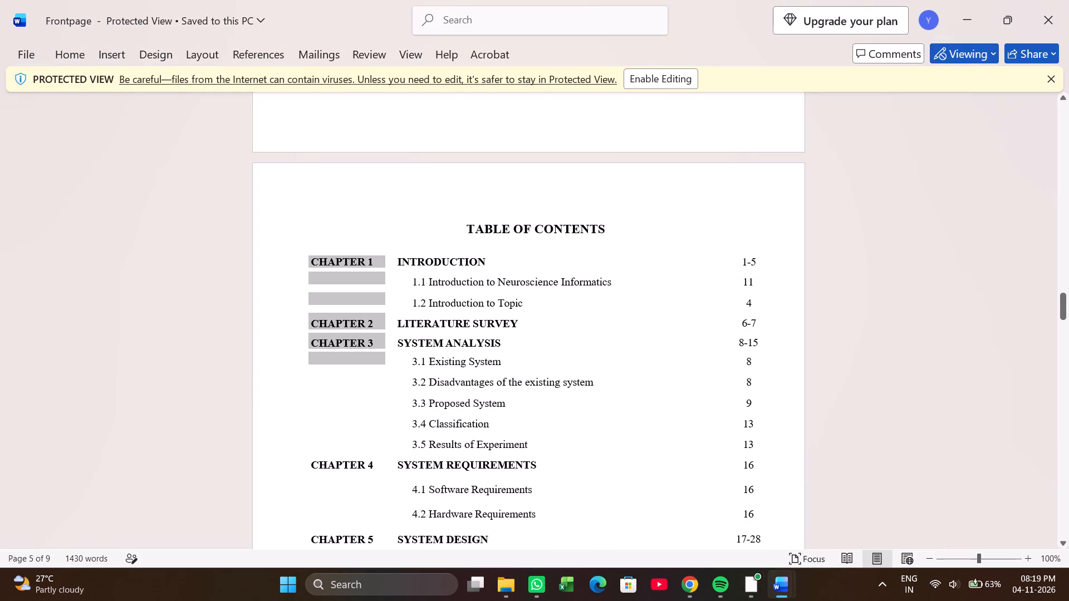
drag(352, 375, 560, 368)
scroll(373, 391, down, 15)
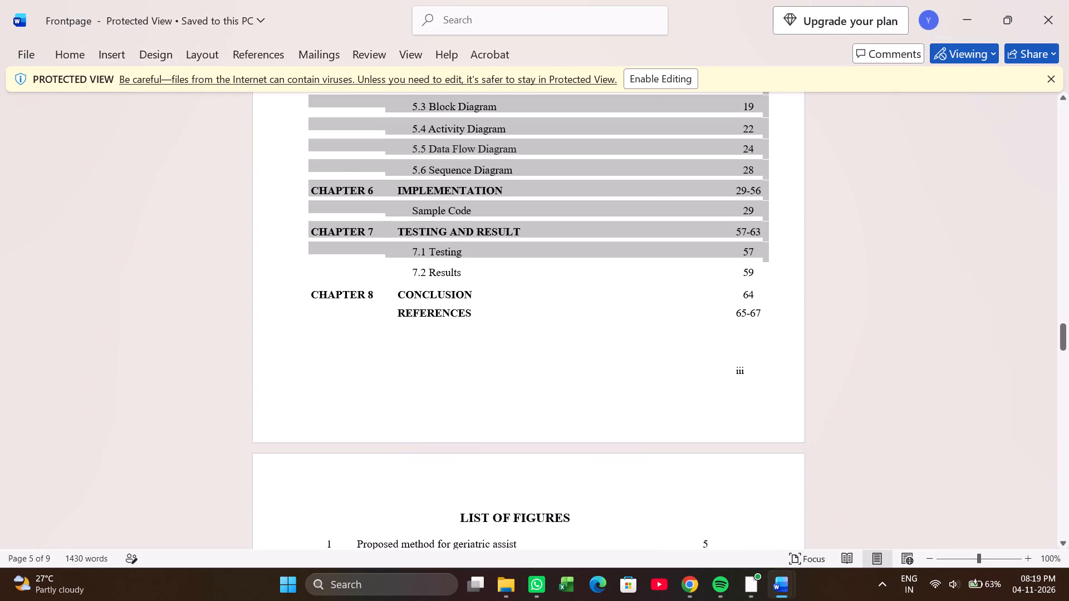
drag(560, 368, 767, 317)
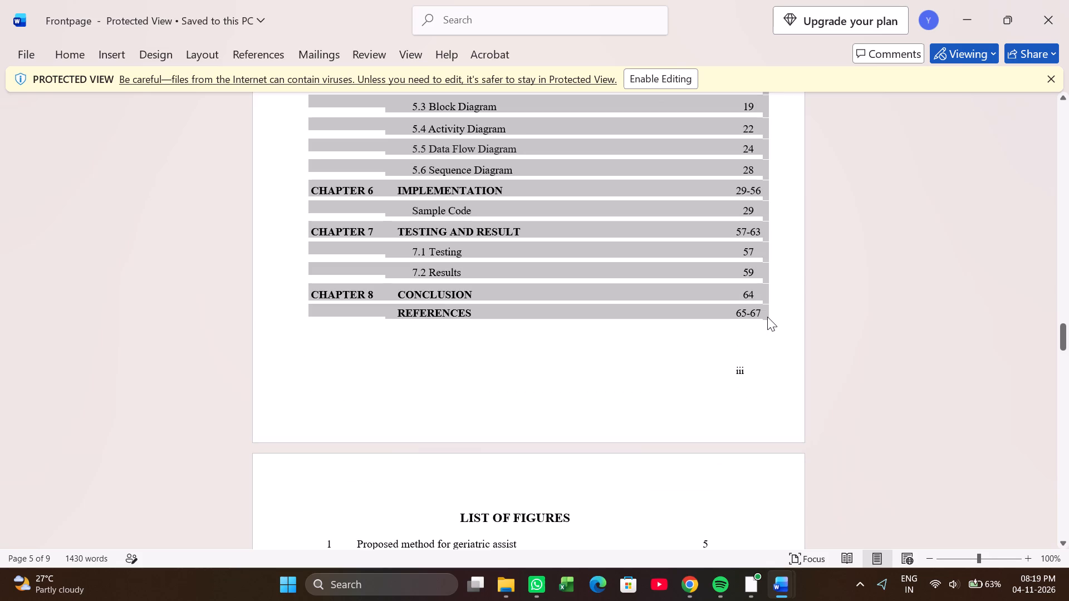
key(ctrl+c)
Switch to the cover document and delete its contents rows from CHAPTER 1 through REFERENCES, keeping the TABLE OF CONTENTS heading.
key(alt+Tab)
scroll(526, 318, up, 9)
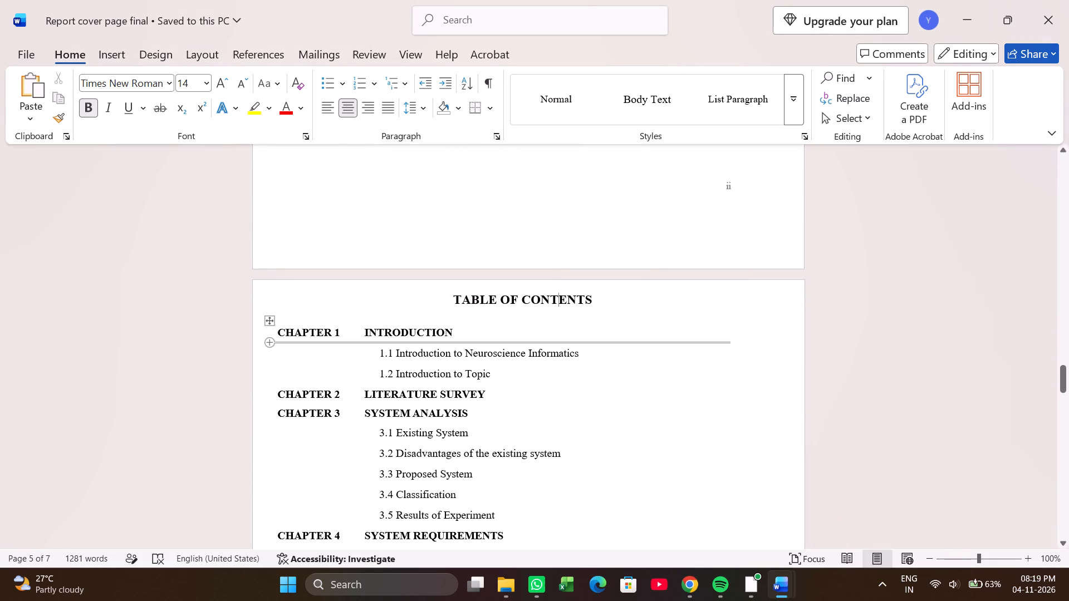
click(274, 332)
drag(277, 332, 316, 370)
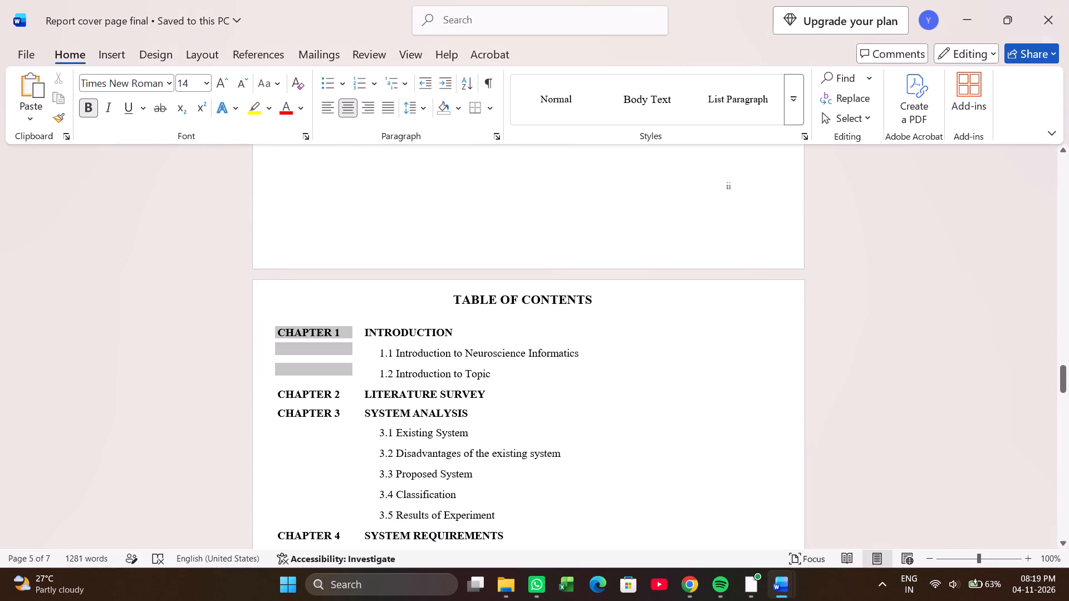
drag(316, 370, 457, 401)
scroll(374, 429, down, 6)
scroll(424, 405, down, 9)
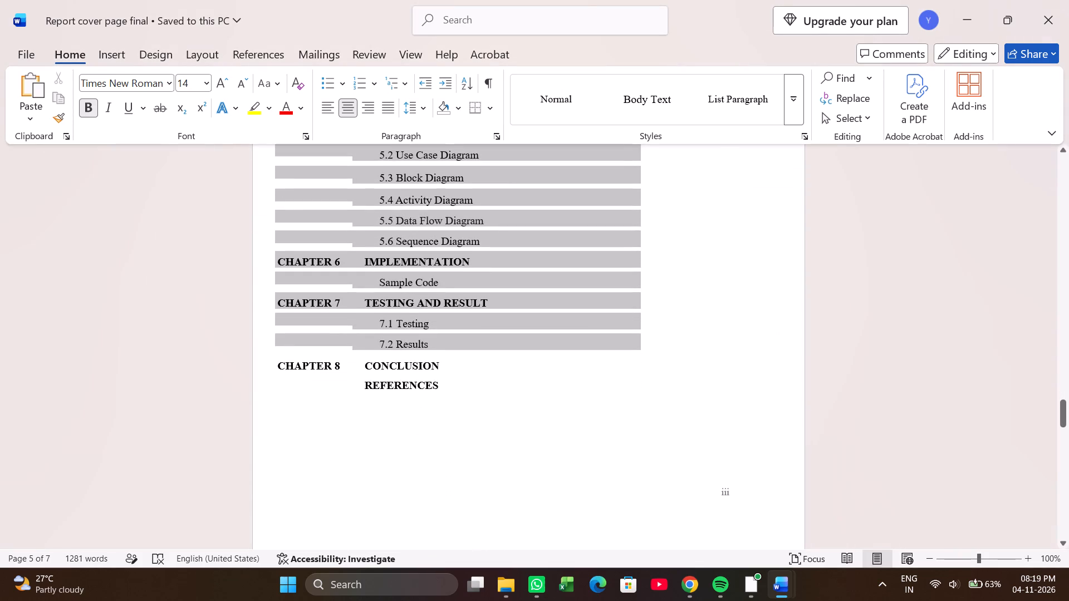
drag(457, 401, 468, 416)
key(BackSpace)
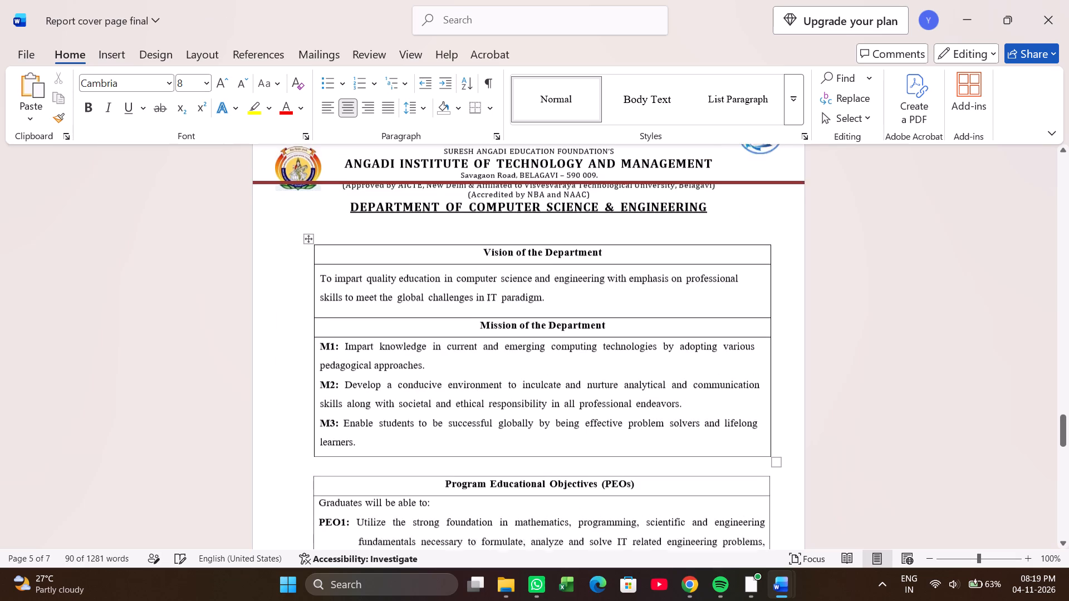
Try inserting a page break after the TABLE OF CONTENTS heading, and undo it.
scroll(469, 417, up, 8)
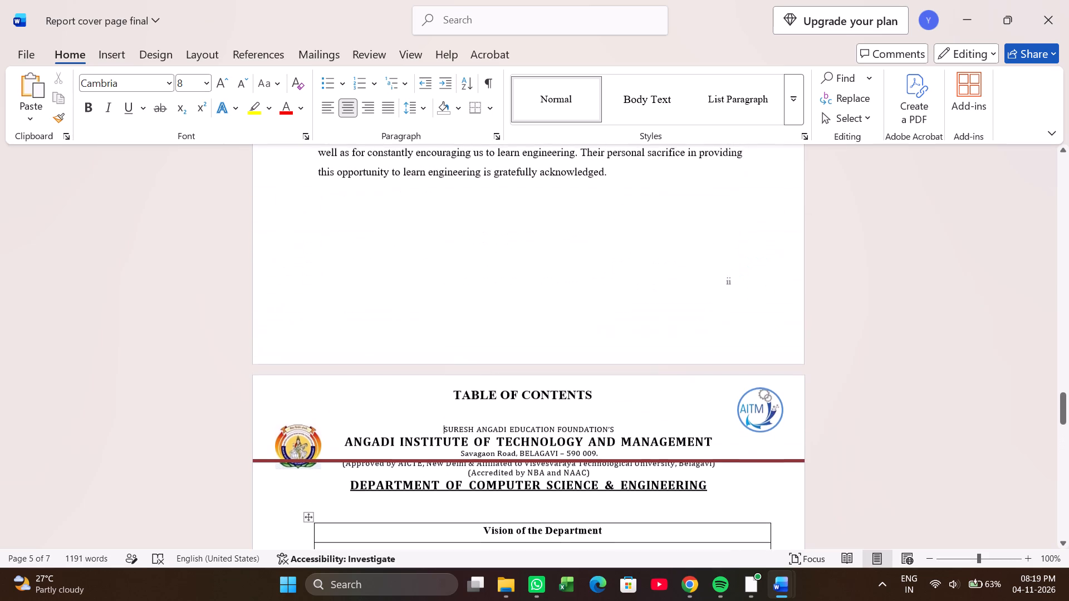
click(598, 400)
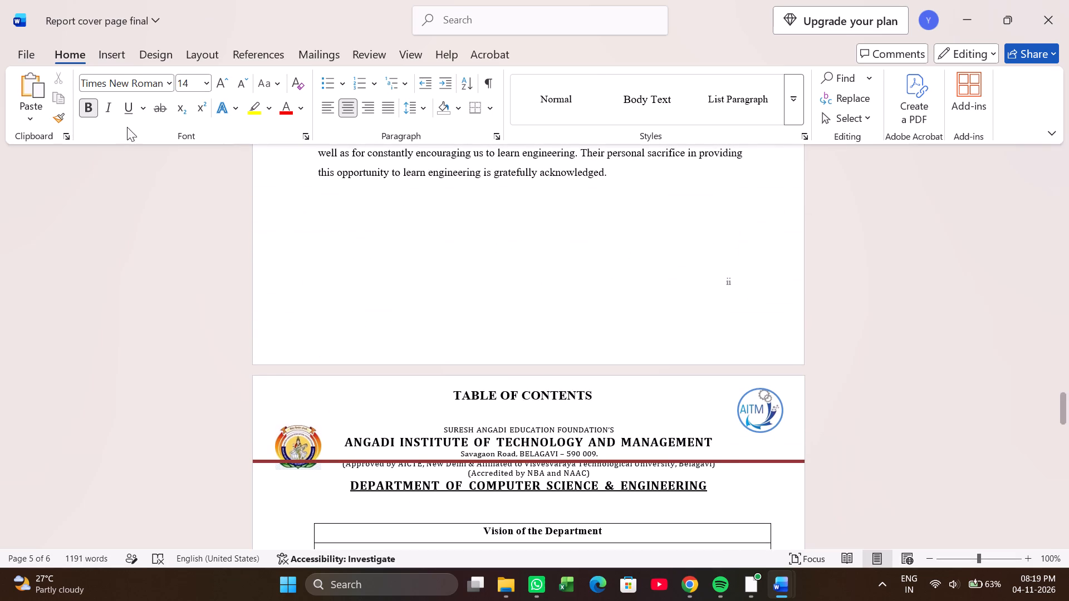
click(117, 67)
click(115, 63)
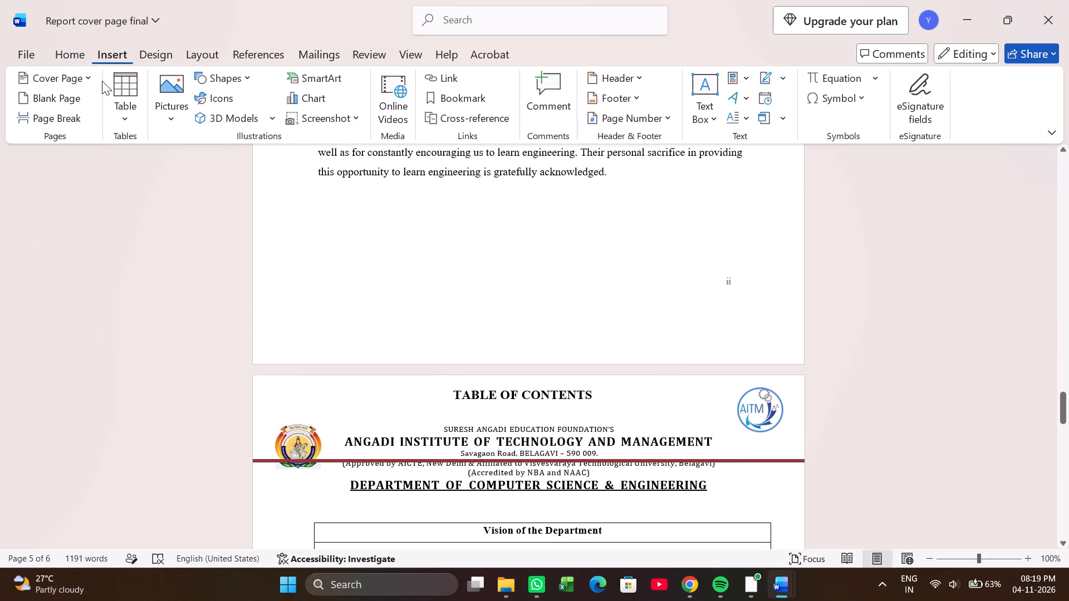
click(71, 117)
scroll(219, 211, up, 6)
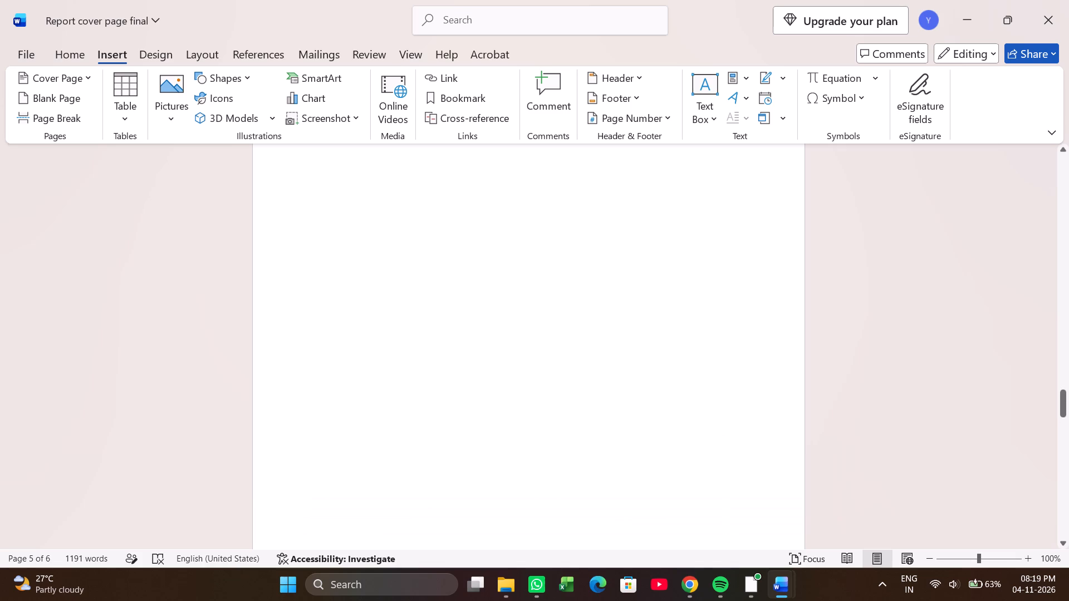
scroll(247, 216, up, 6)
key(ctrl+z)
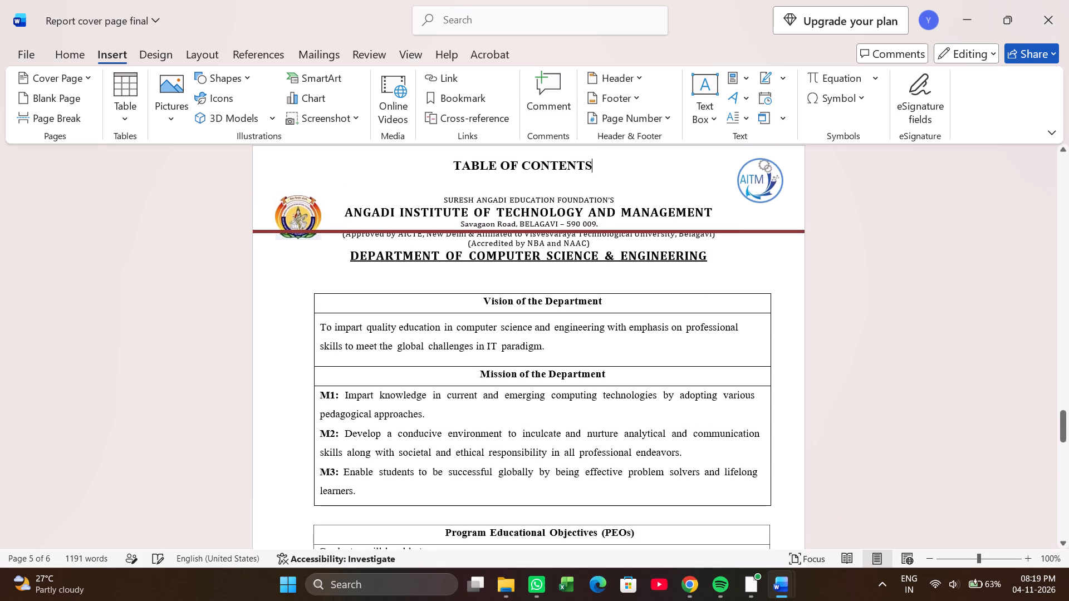
Paste the copied contents rows on a new line below the TABLE OF CONTENTS heading and check the page layout.
key(Return)
key(ctrl+v)
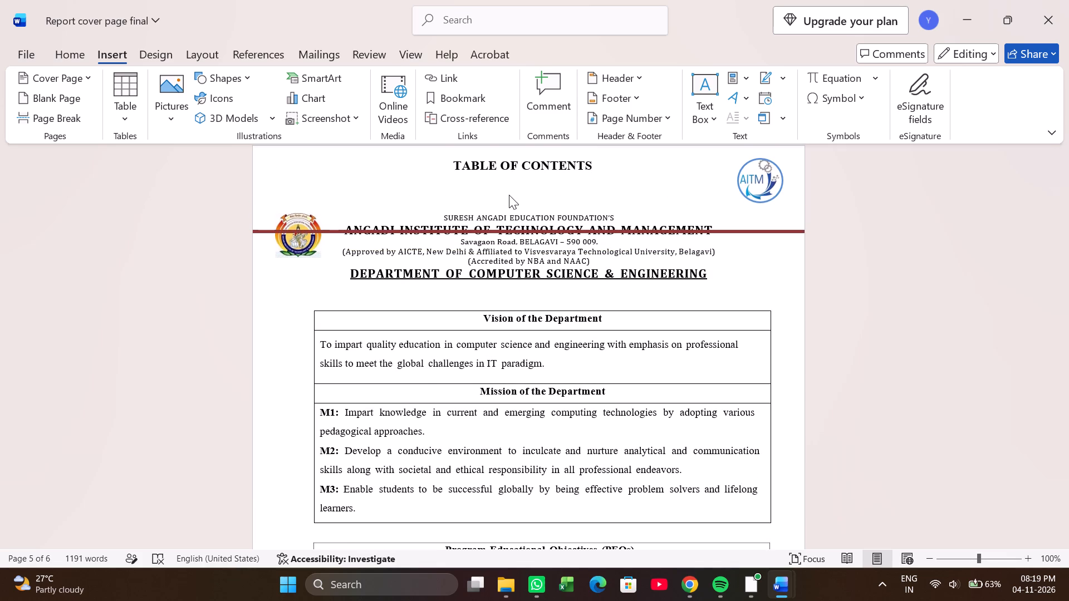
ctrl+scroll(543, 310, down, 5)
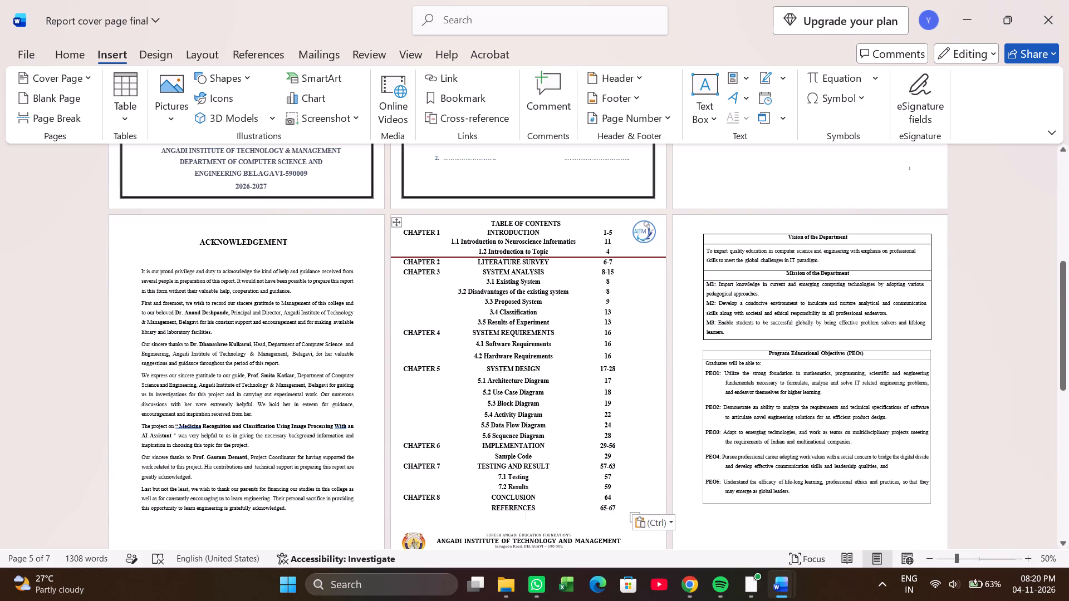
scroll(532, 352, up, 2)
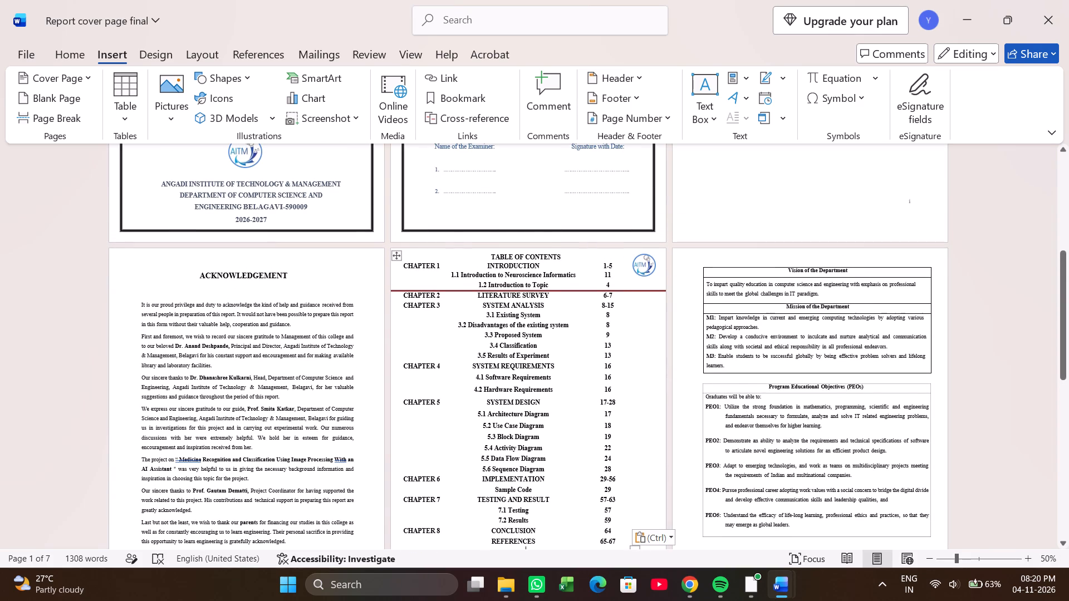
scroll(659, 268, down, 13)
scroll(659, 266, up, 4)
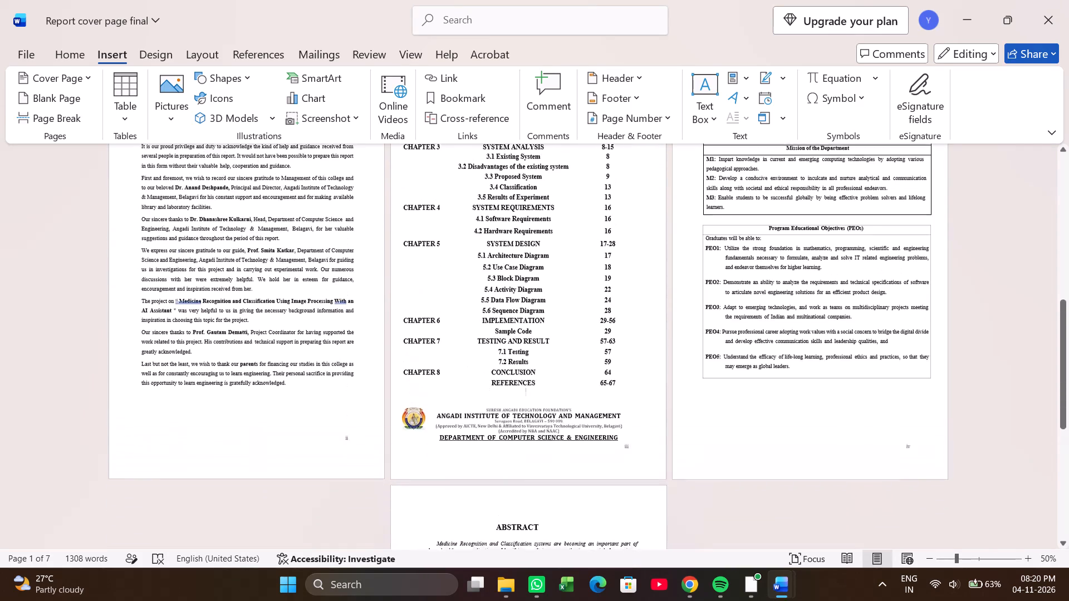
Move the round AITM logo from the contents heading down beside the institute's name below the table.
scroll(659, 266, up, 8)
click(636, 243)
drag(641, 242, 641, 253)
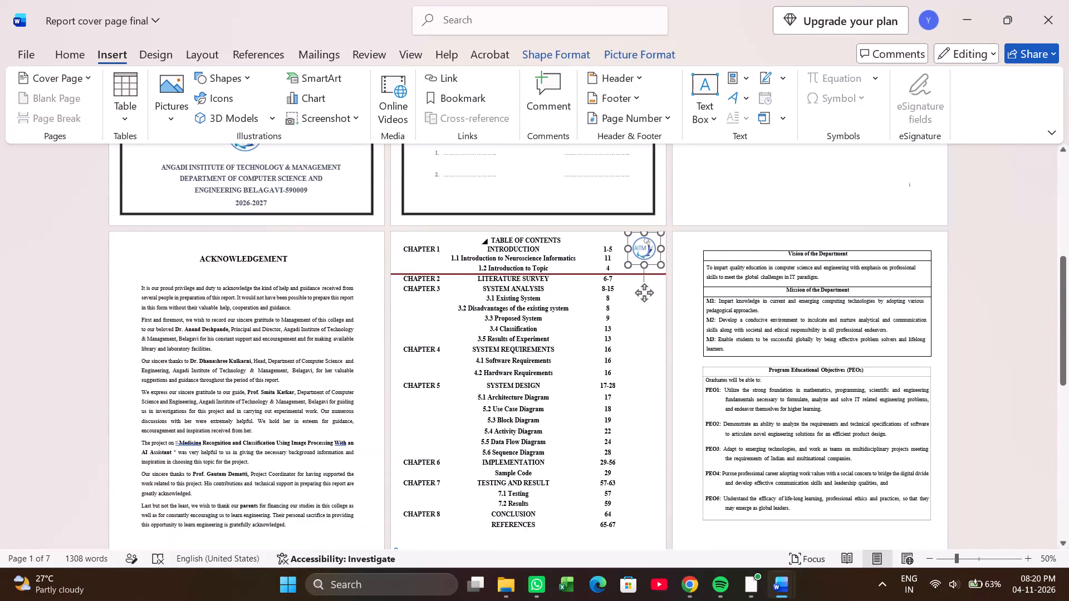
drag(641, 253, 657, 484)
scroll(641, 388, down, 9)
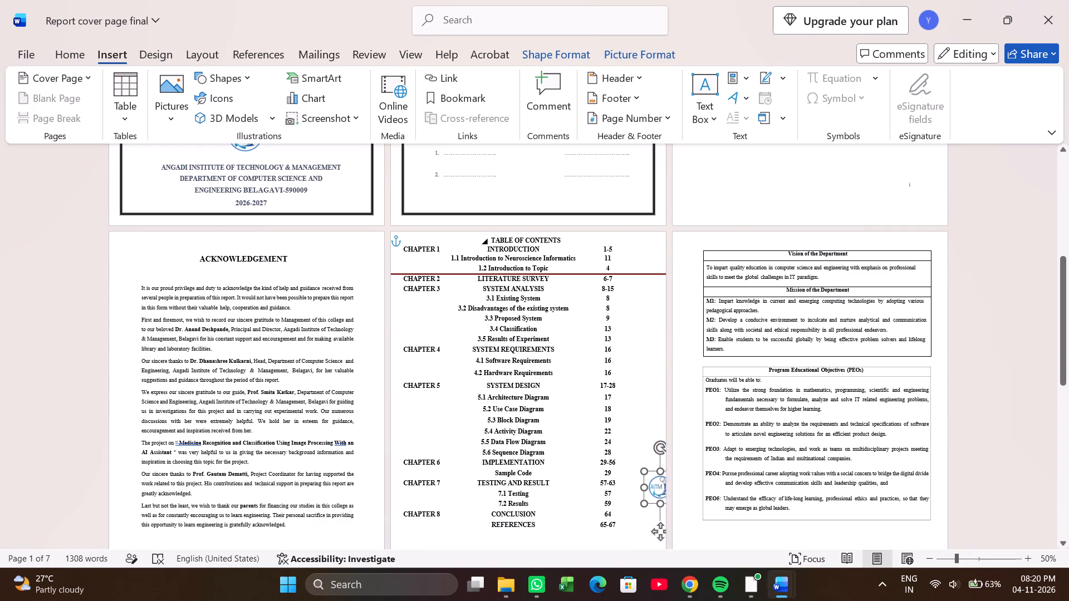
drag(657, 484, 633, 521)
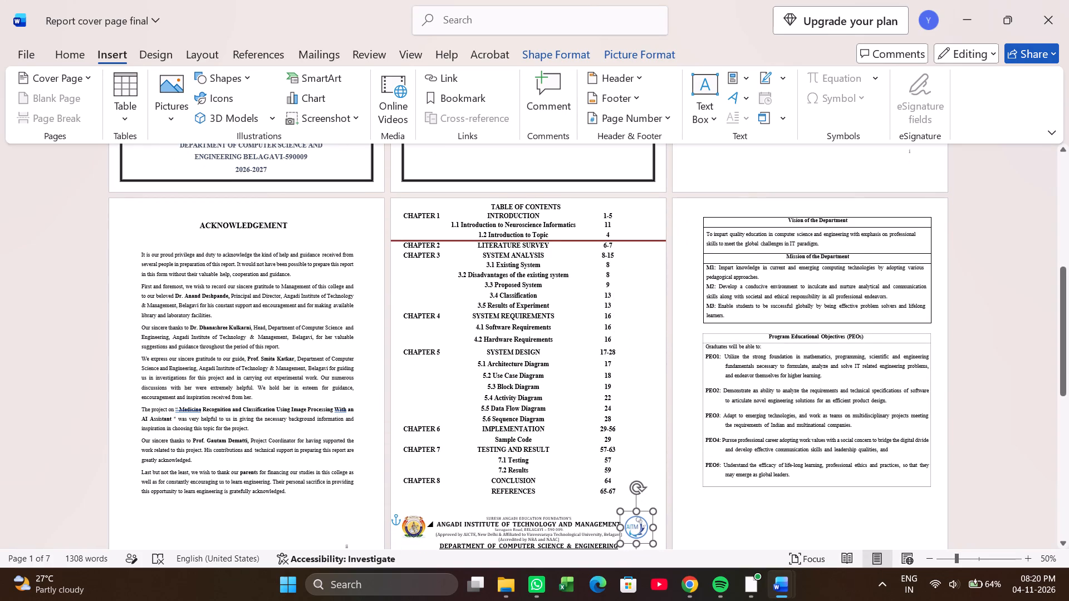
drag(633, 521, 641, 521)
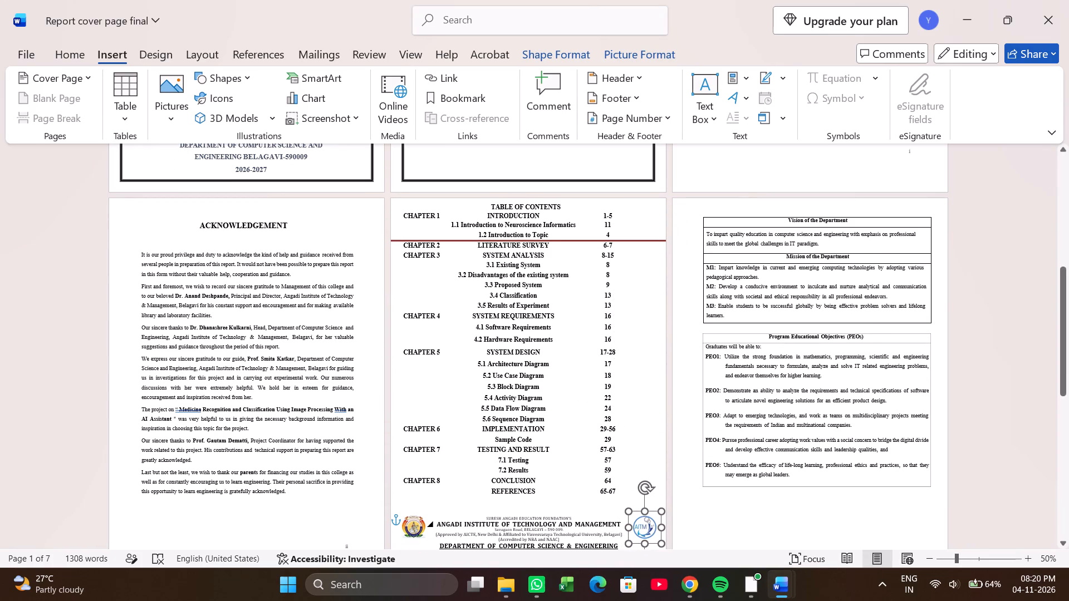
drag(641, 521, 639, 521)
click(975, 267)
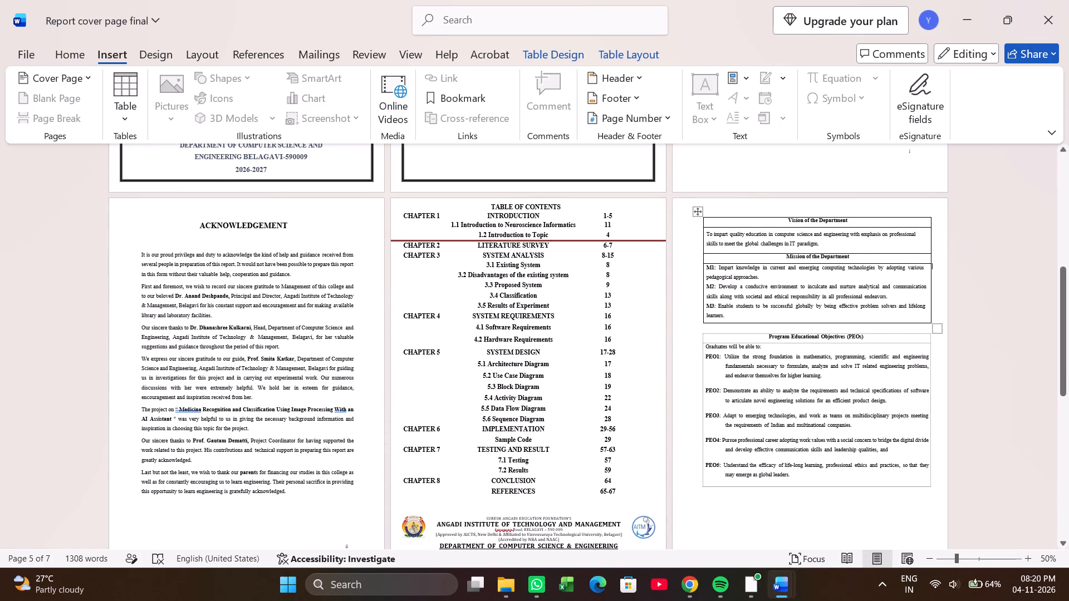
Move the dark red horizontal line out of the contents table to just below the DEPARTMENT OF COMPUTER SCIENCE & ENGINEERING heading.
click(634, 242)
click(655, 237)
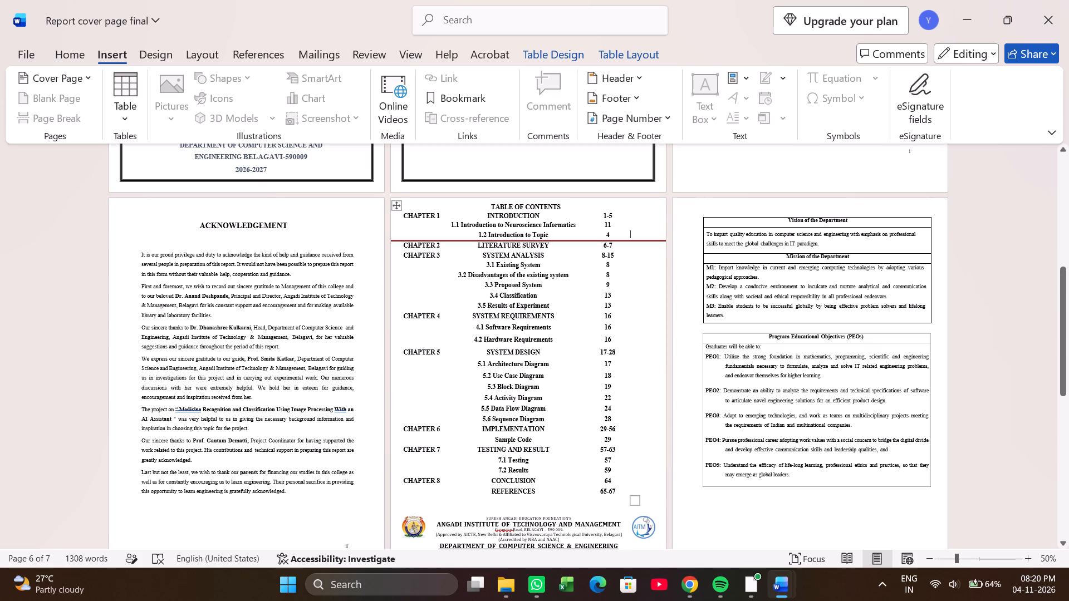
double_click(650, 238)
click(653, 240)
click(653, 240)
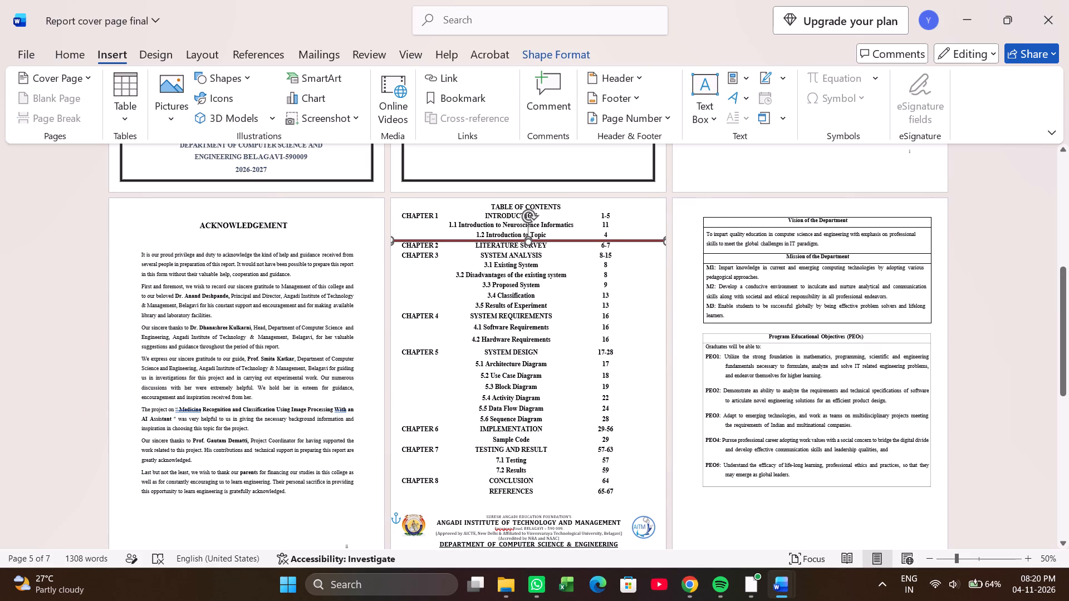
drag(651, 242, 611, 466)
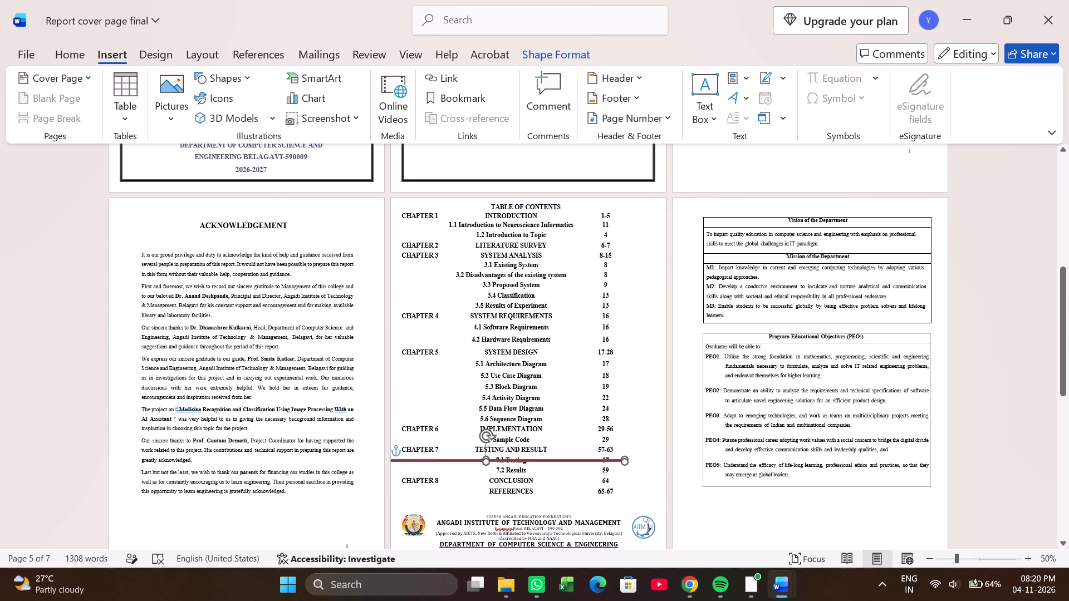
drag(611, 466, 622, 585)
scroll(611, 482, down, 2)
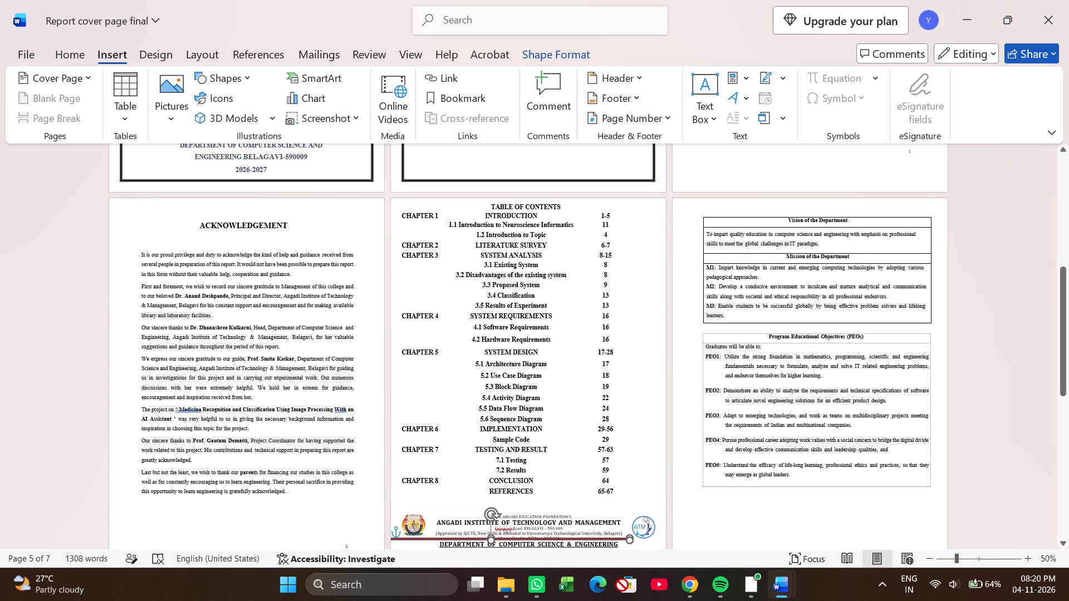
drag(622, 585, 634, 578)
scroll(615, 448, up, 1)
scroll(622, 424, down, 5)
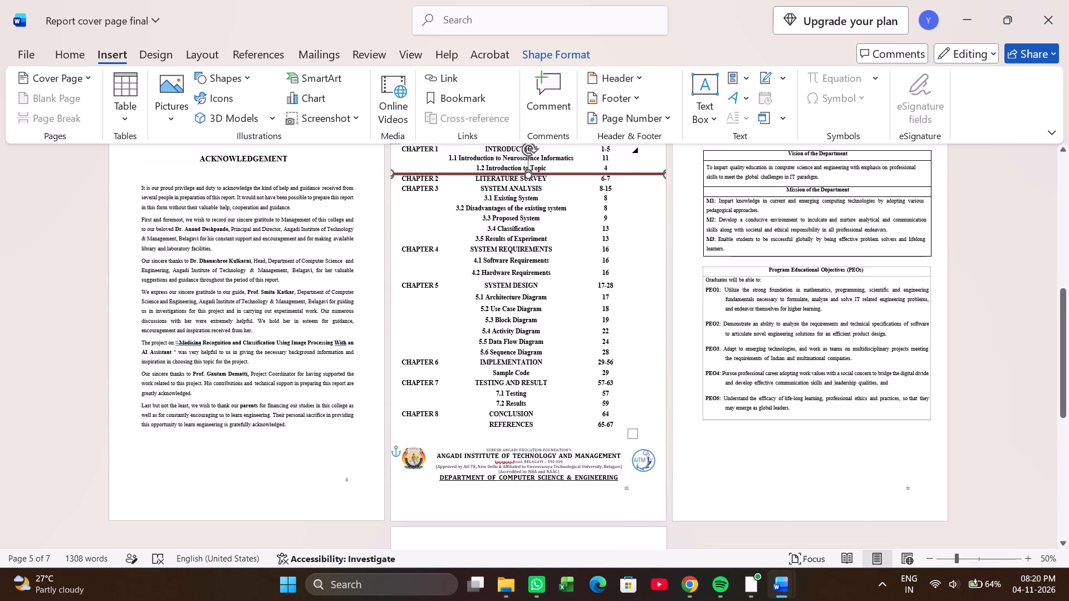
scroll(634, 411, down, 3)
scroll(606, 258, up, 4)
drag(592, 186, 599, 494)
click(640, 439)
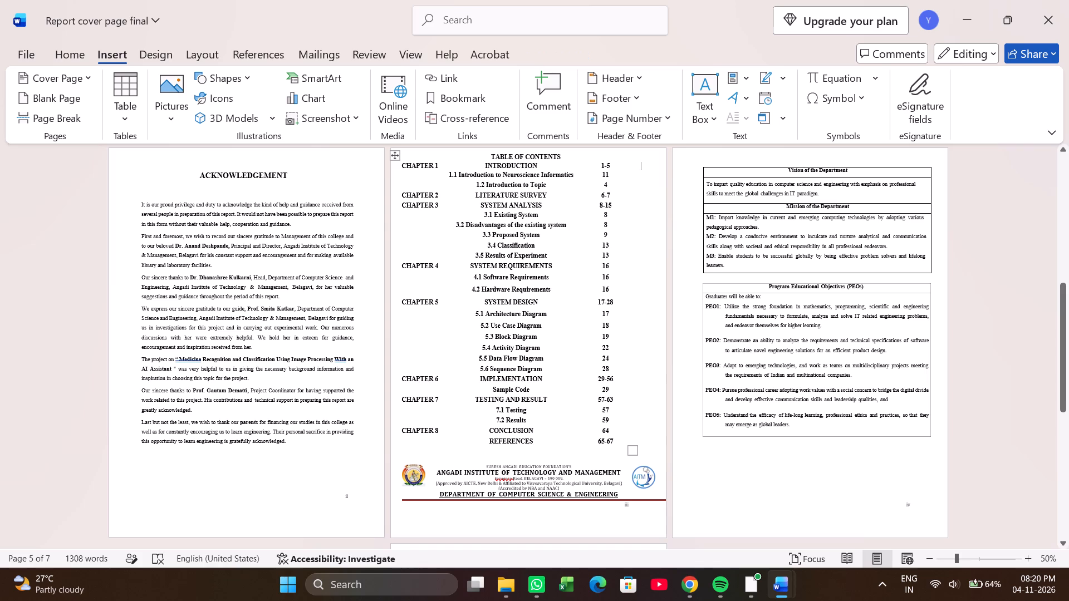
Insert a page break at the REFERENCES row of the contents table.
click(614, 441)
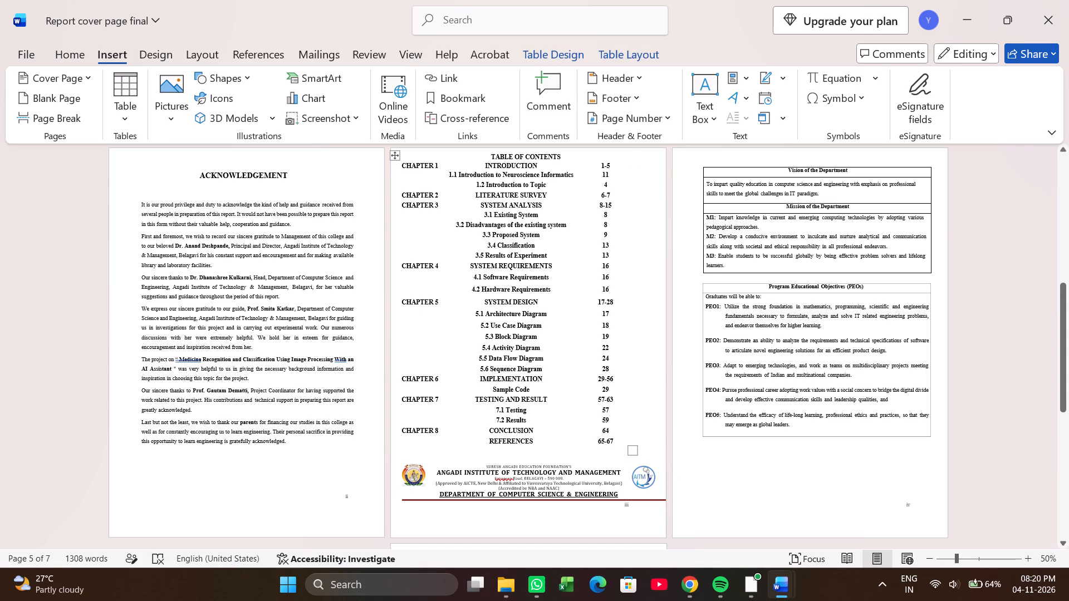
click(58, 118)
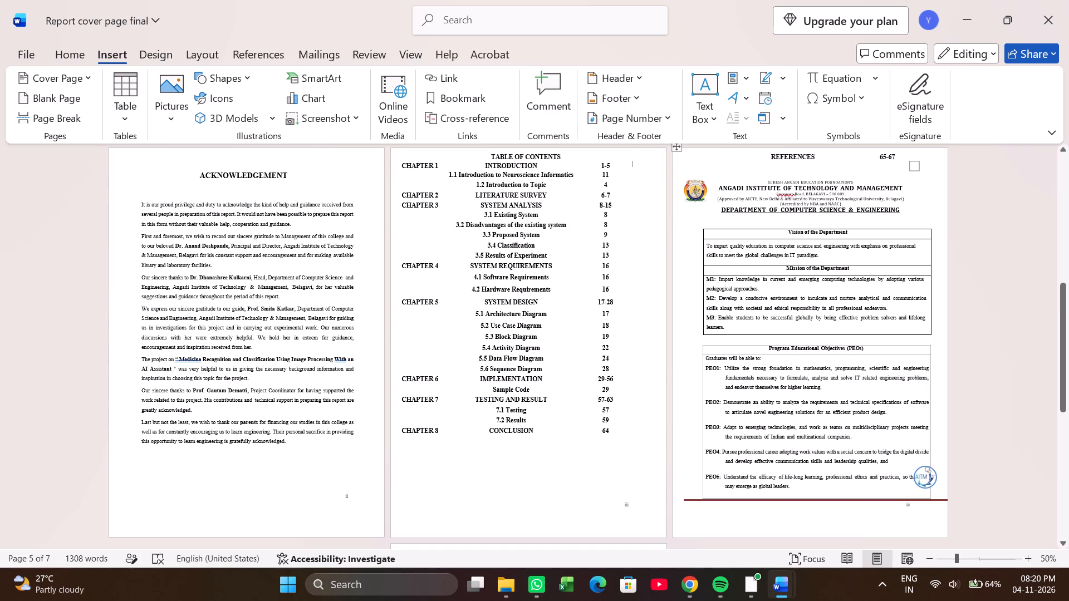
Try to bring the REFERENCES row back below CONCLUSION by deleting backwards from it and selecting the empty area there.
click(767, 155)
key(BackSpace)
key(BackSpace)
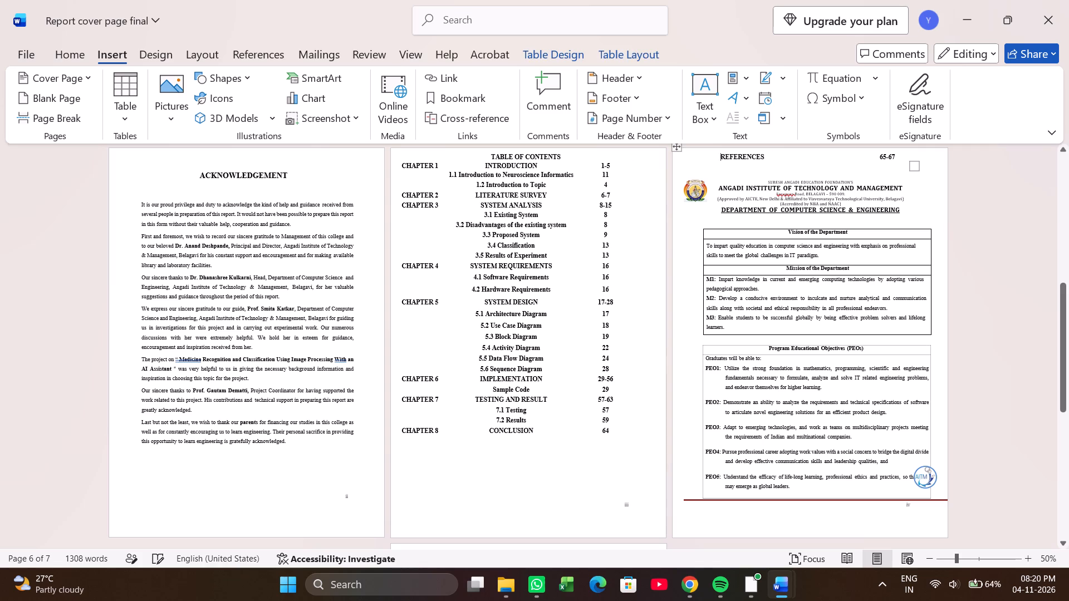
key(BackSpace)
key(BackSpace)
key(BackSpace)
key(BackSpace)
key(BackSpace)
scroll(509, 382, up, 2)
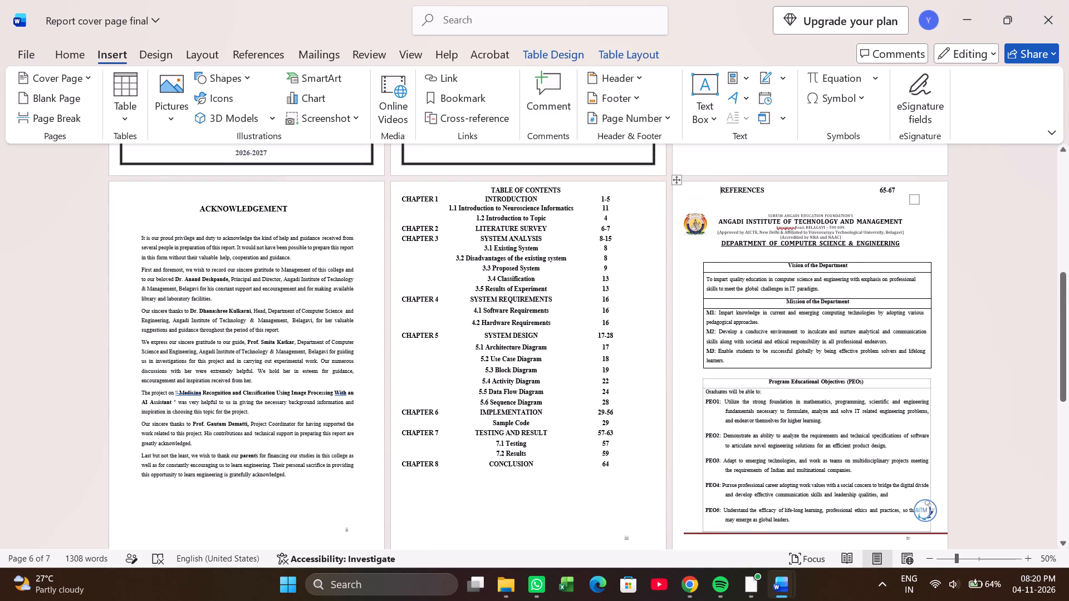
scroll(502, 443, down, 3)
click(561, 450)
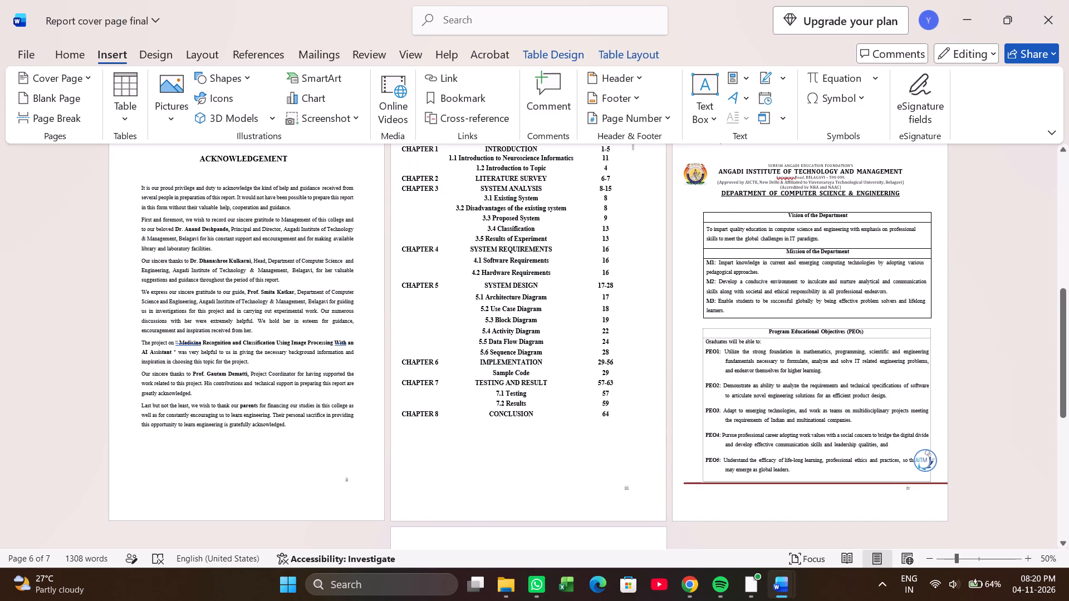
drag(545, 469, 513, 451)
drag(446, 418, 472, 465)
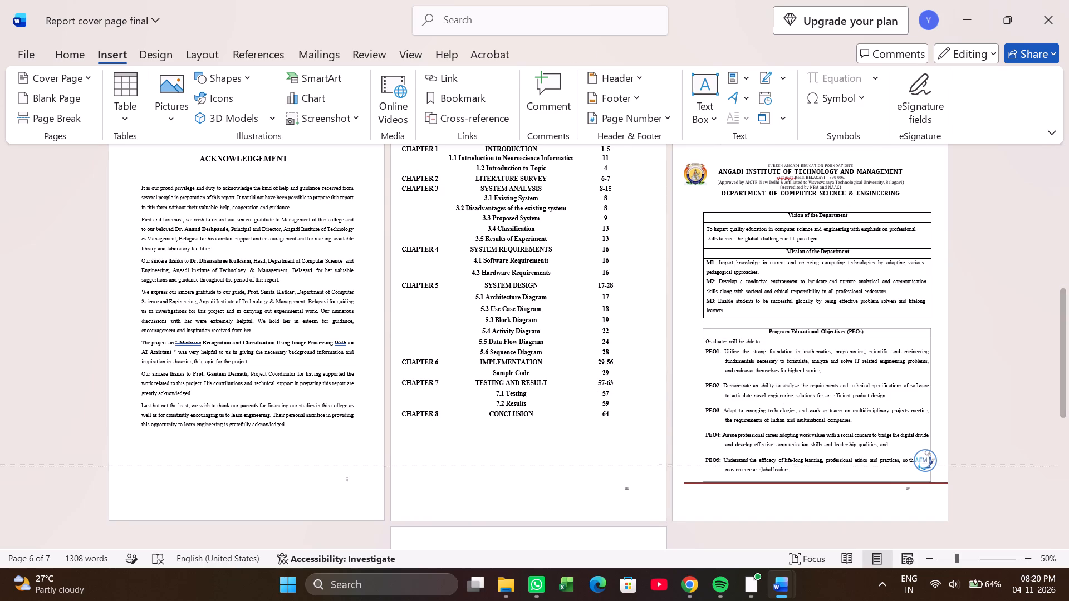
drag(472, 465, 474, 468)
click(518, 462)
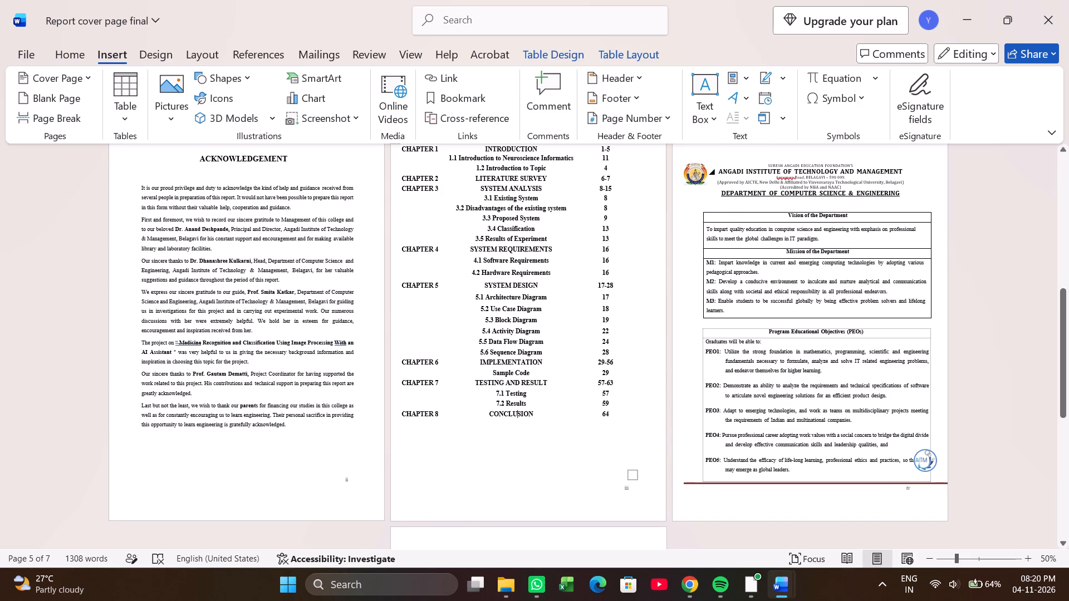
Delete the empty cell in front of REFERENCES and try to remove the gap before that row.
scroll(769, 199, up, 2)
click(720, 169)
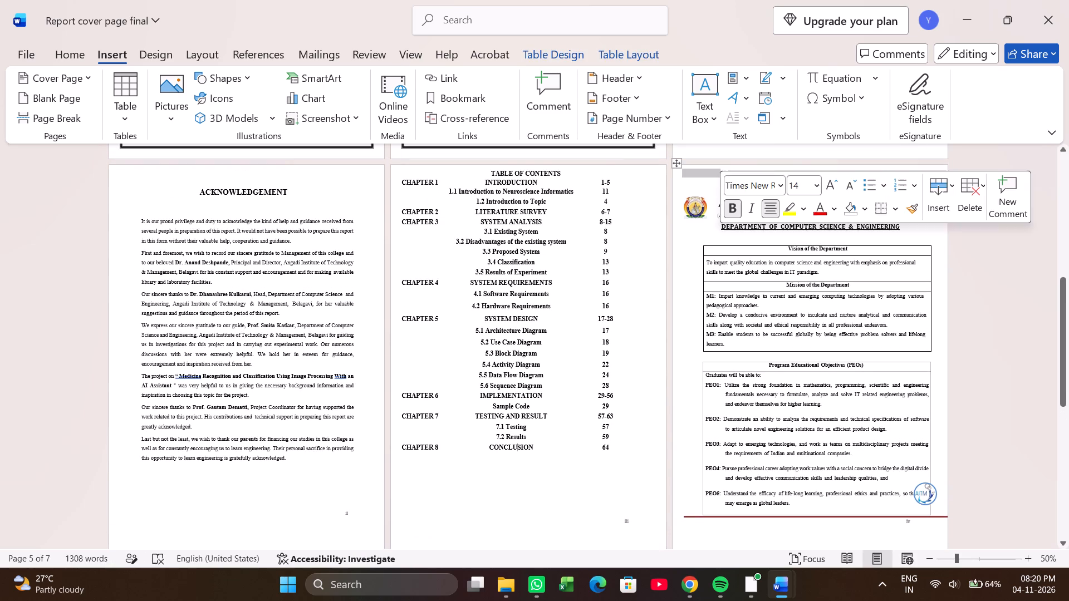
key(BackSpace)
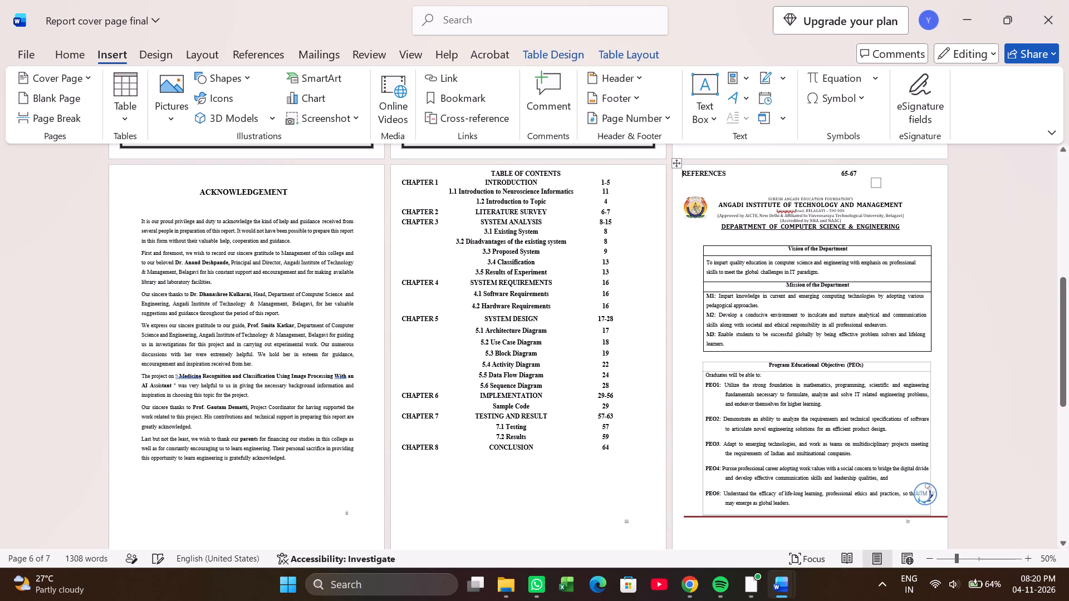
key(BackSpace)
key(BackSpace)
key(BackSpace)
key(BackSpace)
Undo the edits to the cover document back to its original contents table and department header.
key(ctrl+z)
key(ctrl+z)
key(ctrl+z)
key(ctrl+z)
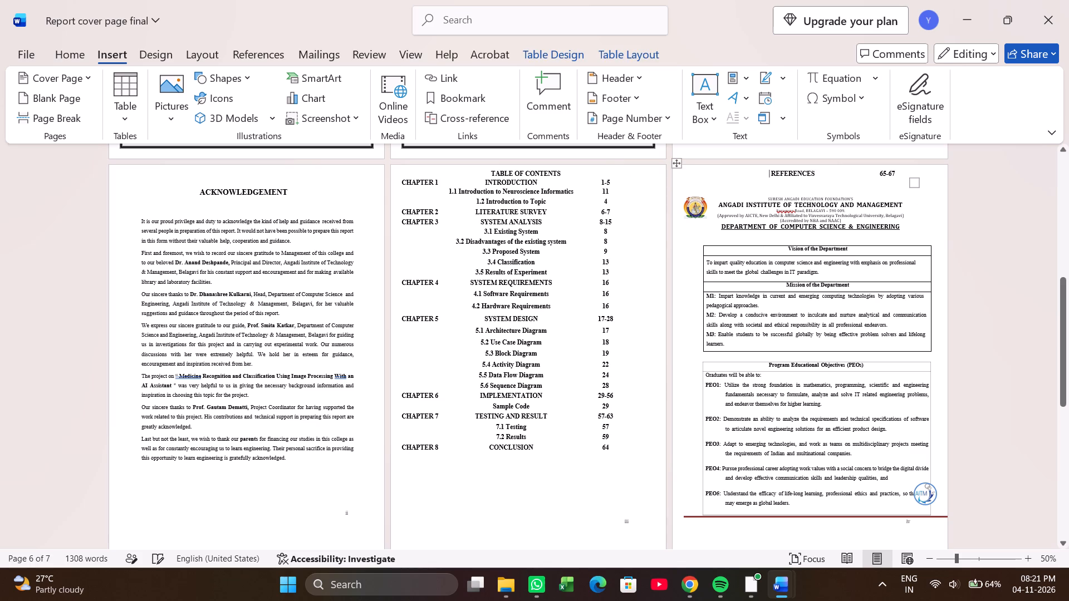
key(ctrl+z)
key(ctrl+z)
key(ctrl+z)
key(ctrl+z)
key(ctrl+z)
key(ctrl+z)
key(ctrl+z)
key(ctrl+z)
key(ctrl+z)
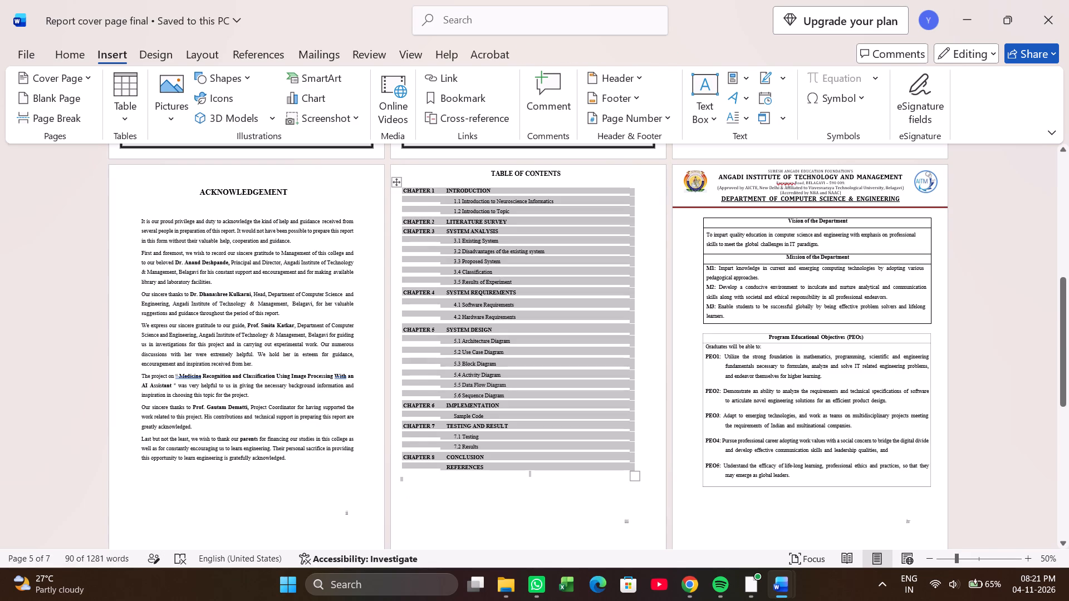
Check the layout of the restored TABLE OF CONTENTS page and the adjacent department vision page.
click(1042, 255)
right_click(784, 178)
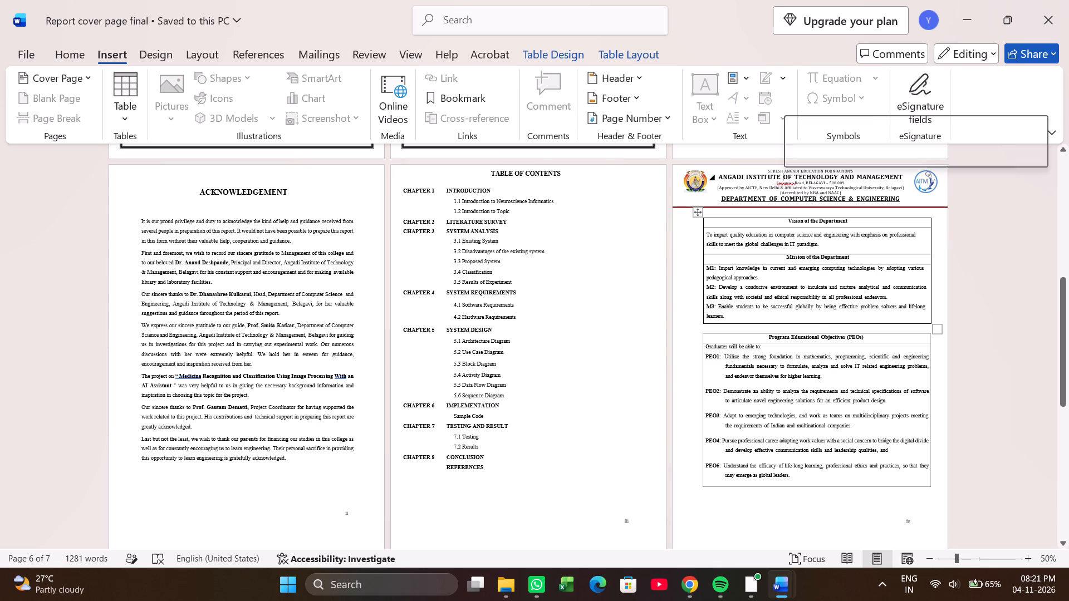
click(991, 309)
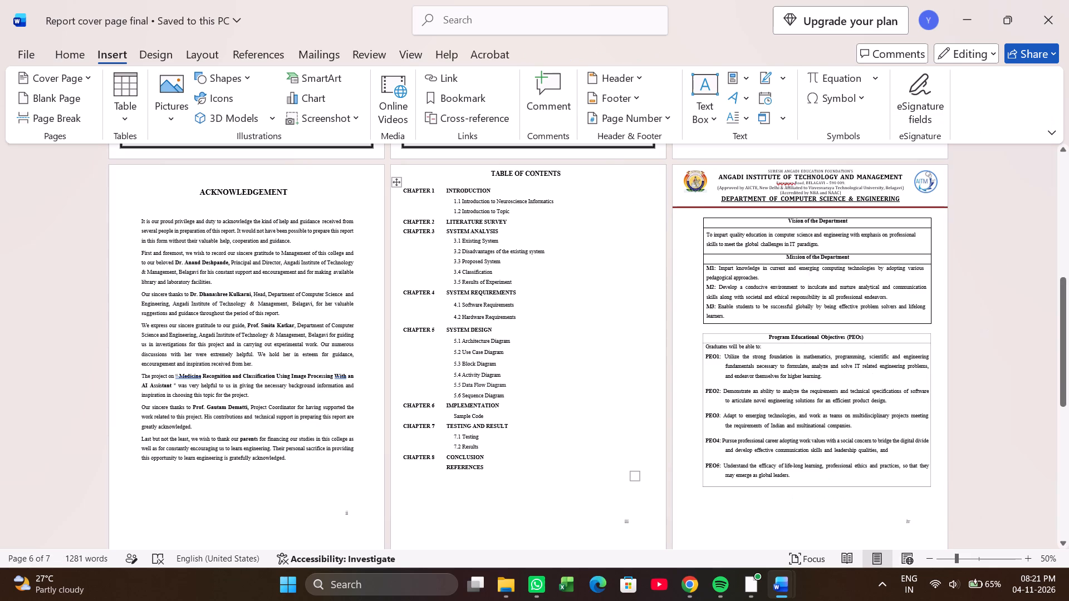
scroll(425, 433, up, 3)
click(565, 264)
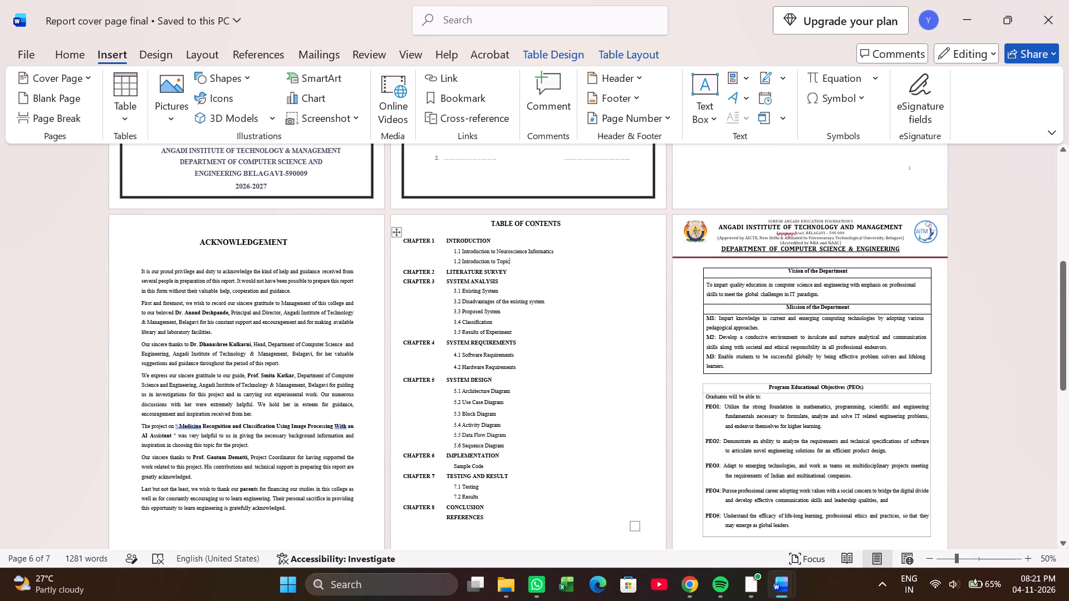
scroll(498, 288, up, 2)
ctrl+scroll(503, 283, up, 2)
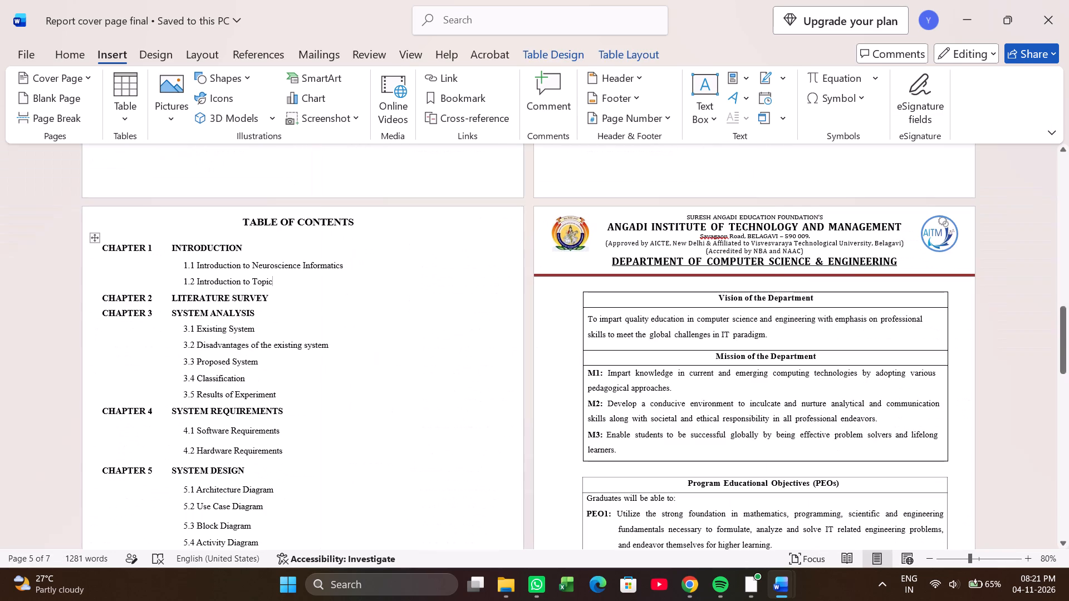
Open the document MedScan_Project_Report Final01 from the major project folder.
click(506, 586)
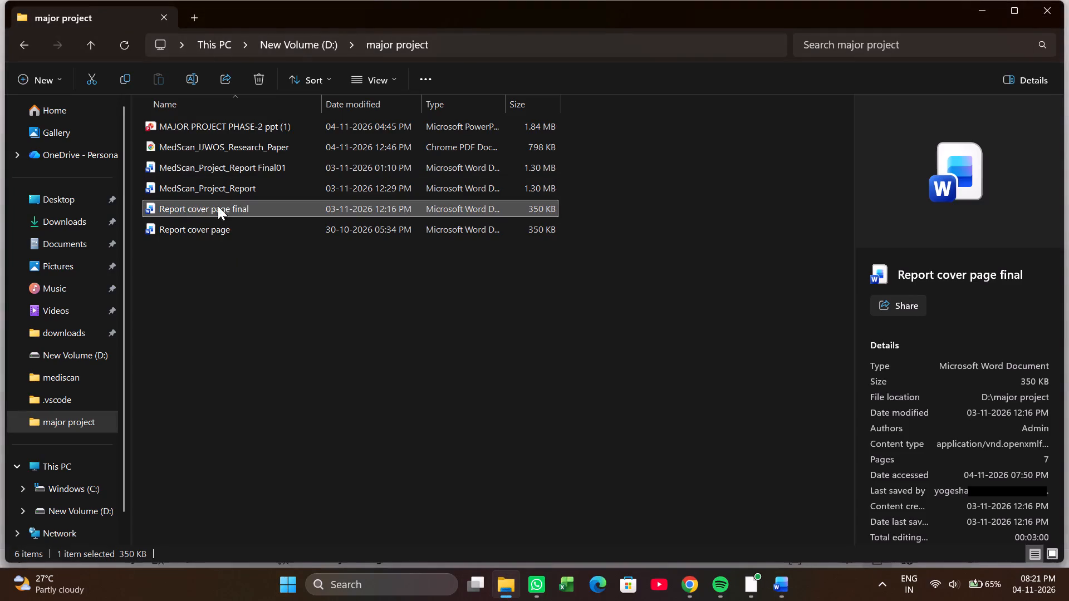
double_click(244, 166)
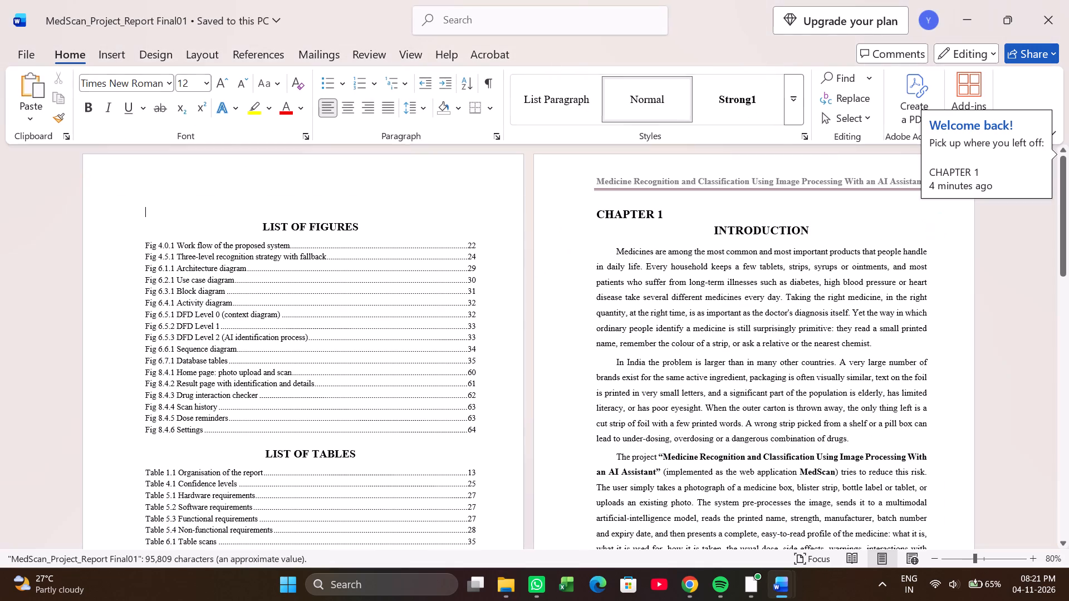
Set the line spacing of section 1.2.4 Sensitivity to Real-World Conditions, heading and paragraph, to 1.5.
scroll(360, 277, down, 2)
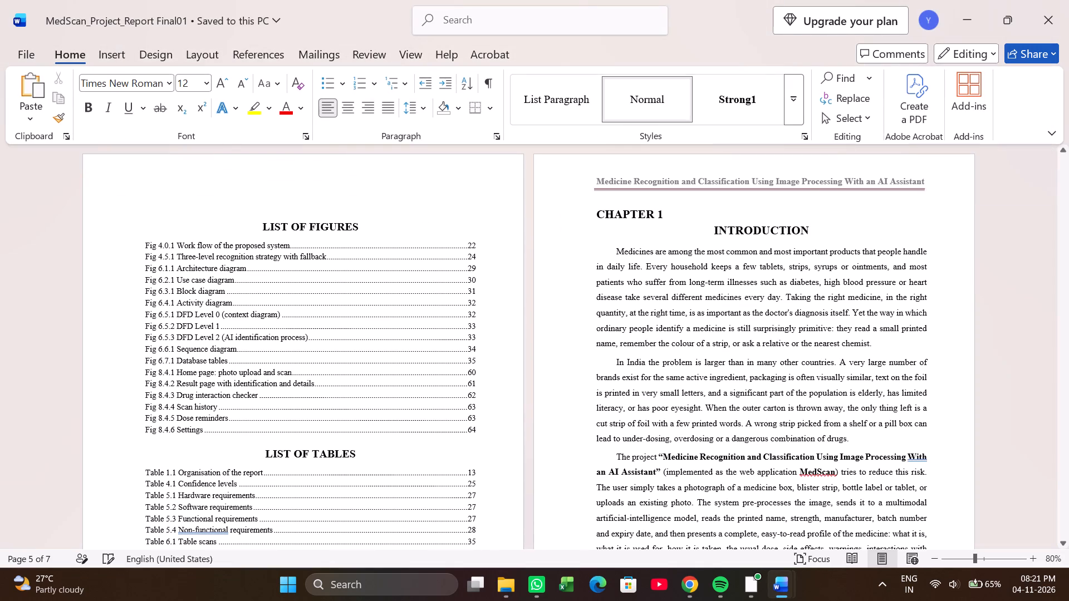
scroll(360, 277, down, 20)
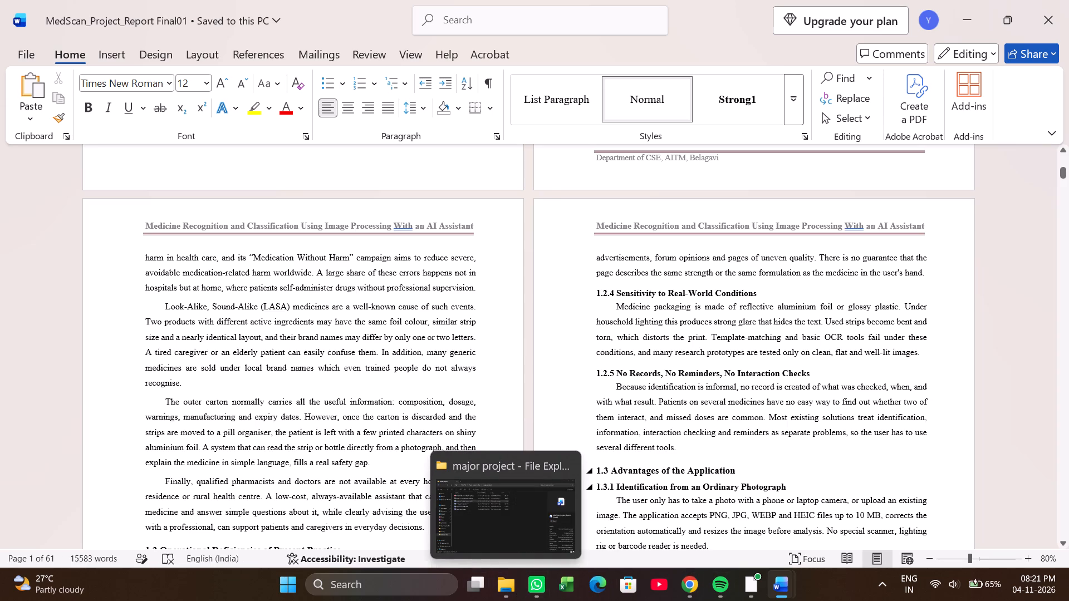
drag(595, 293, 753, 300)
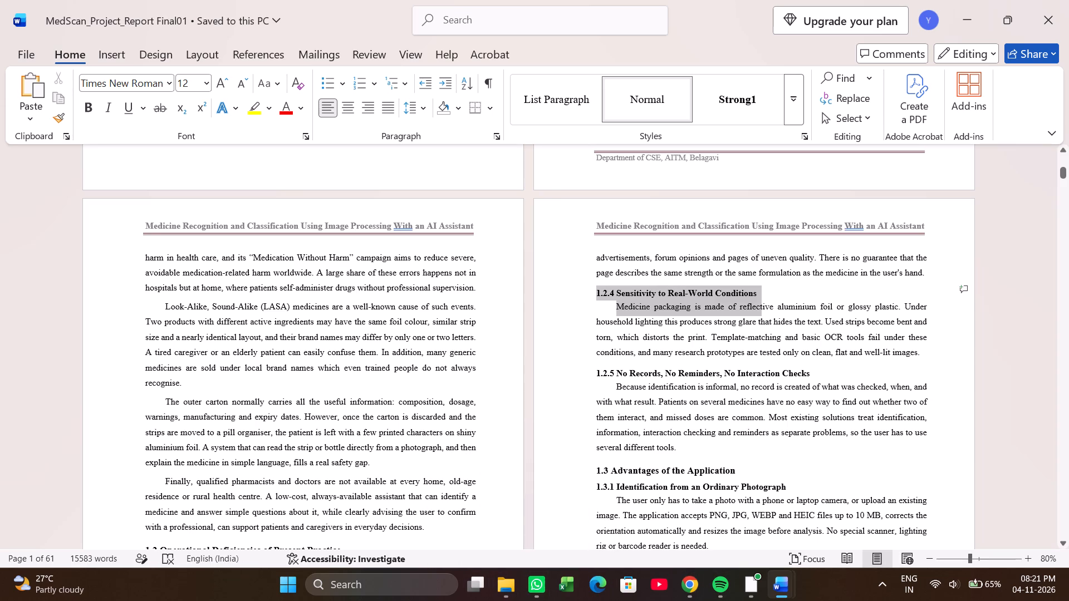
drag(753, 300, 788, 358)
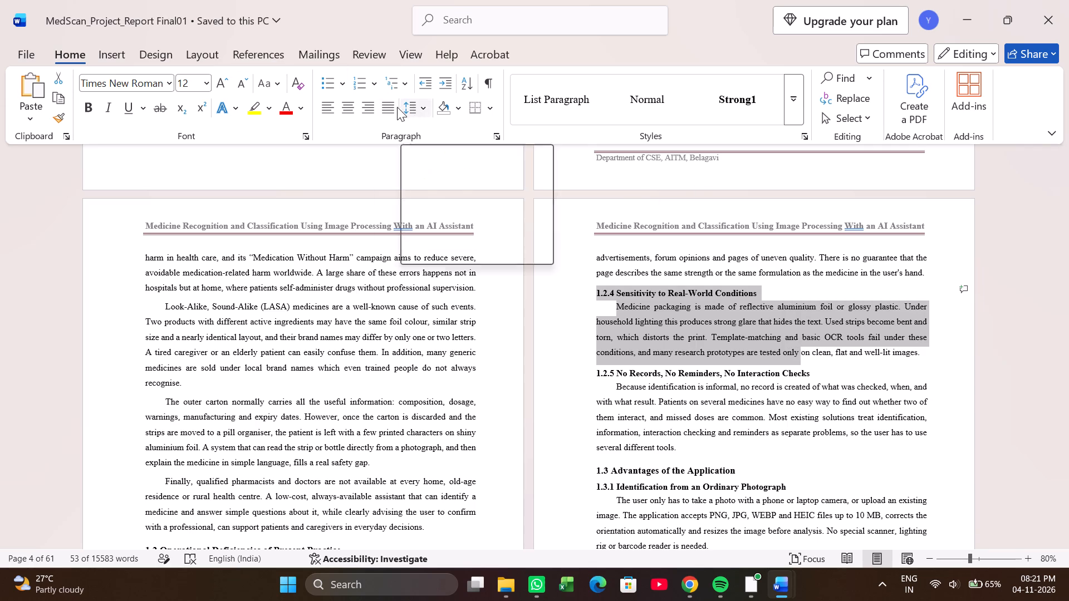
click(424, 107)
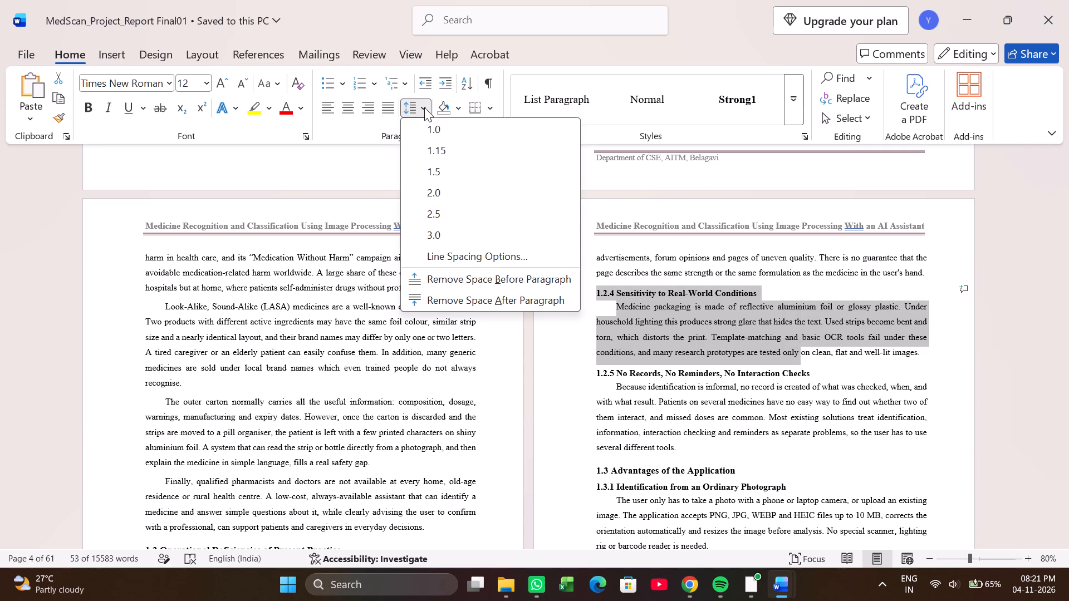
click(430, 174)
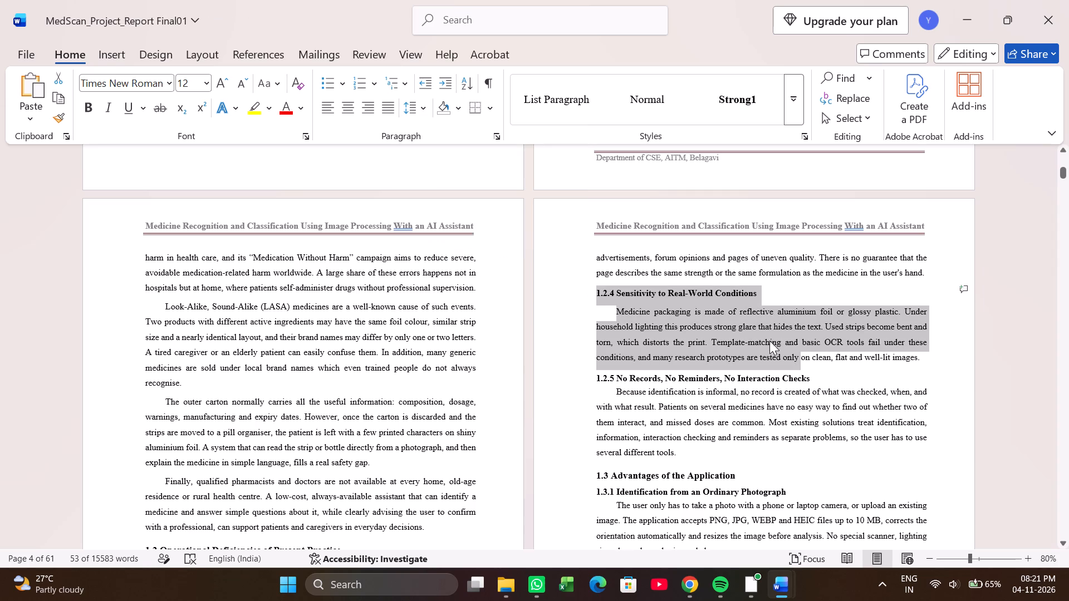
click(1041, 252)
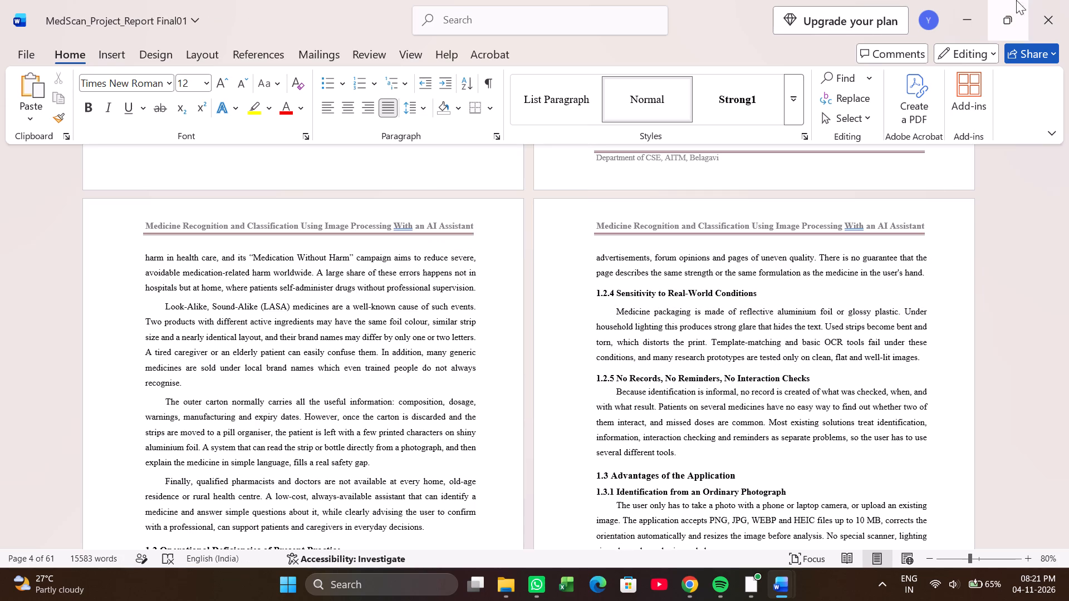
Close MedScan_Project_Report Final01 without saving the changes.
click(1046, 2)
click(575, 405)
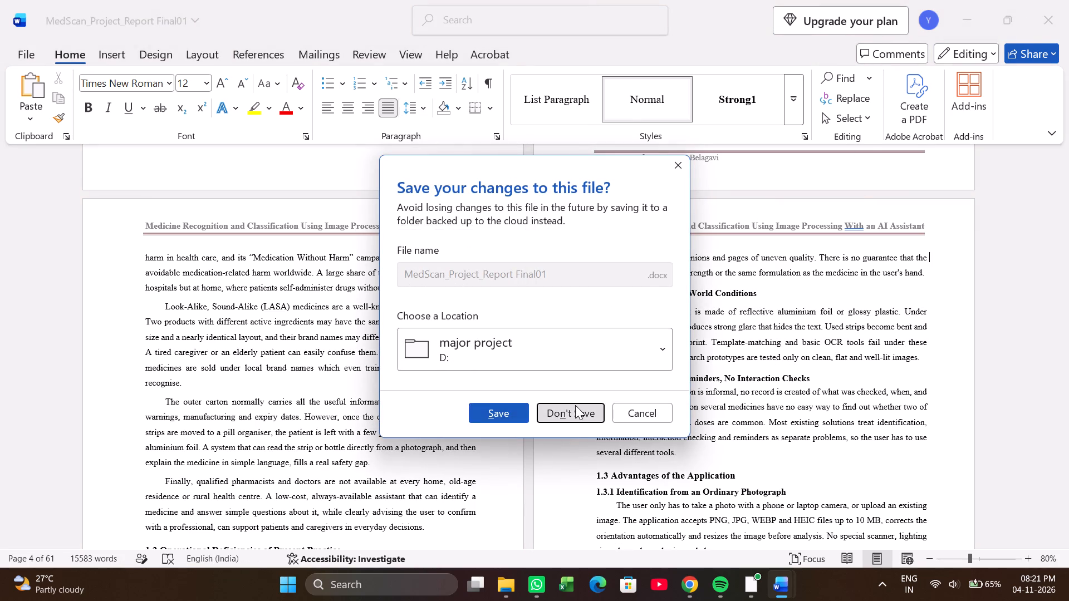
Close the Report cover page final document.
click(1062, 0)
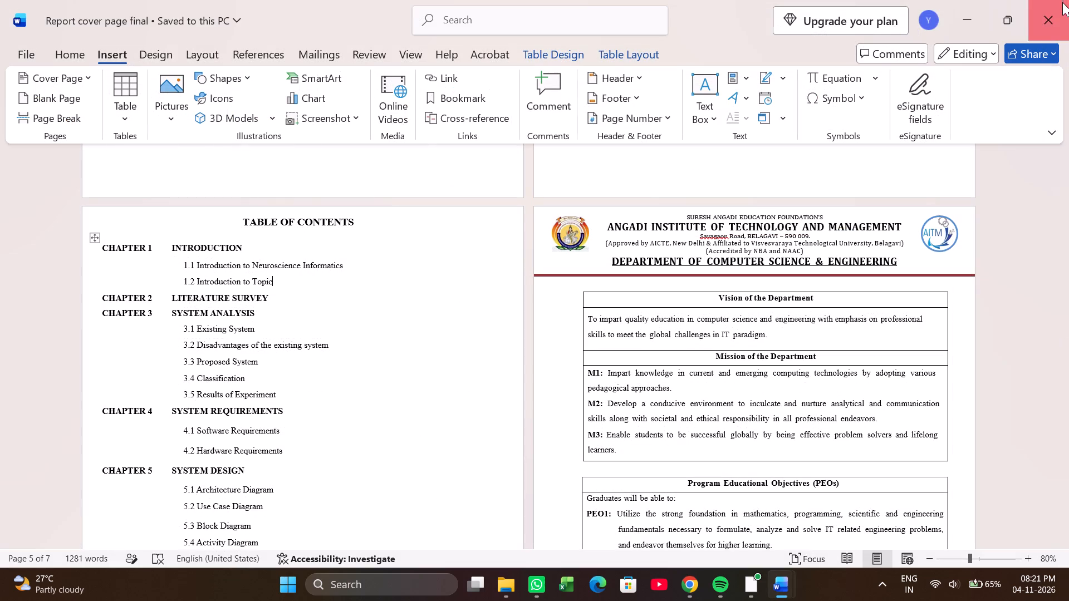
click(1061, 1)
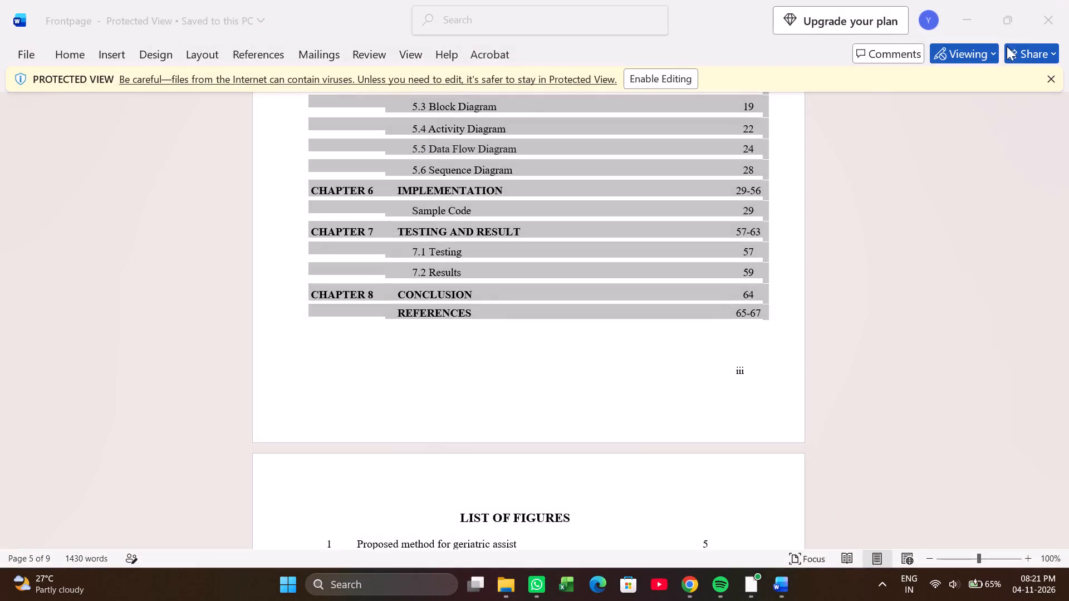
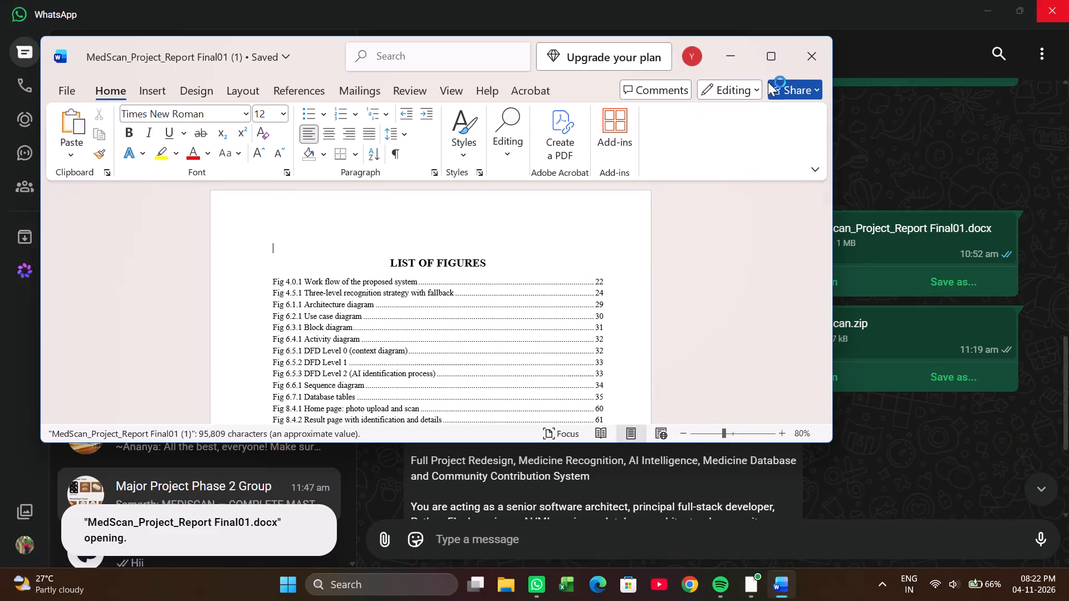
Maximize the document window and check the line spacing of the opening paragraph under the Chapter 1 Introduction heading.
click(768, 58)
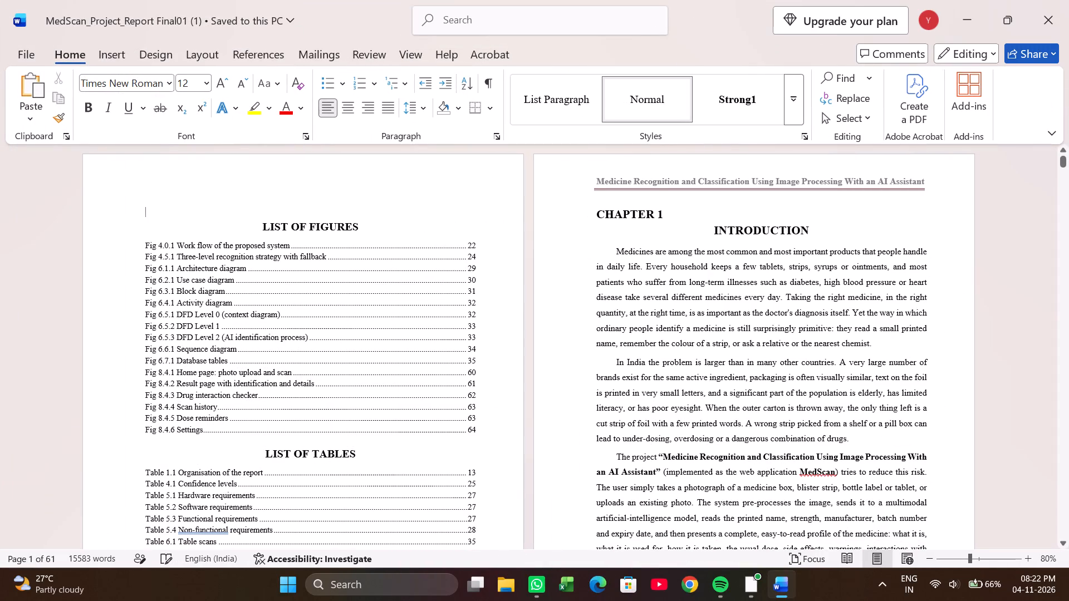
drag(708, 219, 825, 244)
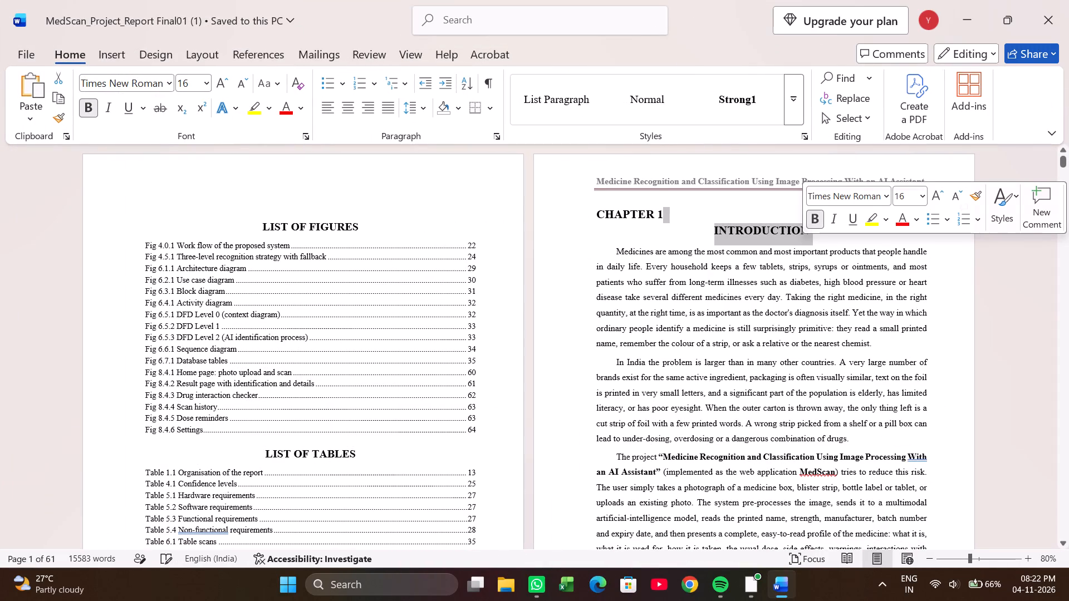
click(696, 220)
drag(635, 252, 650, 303)
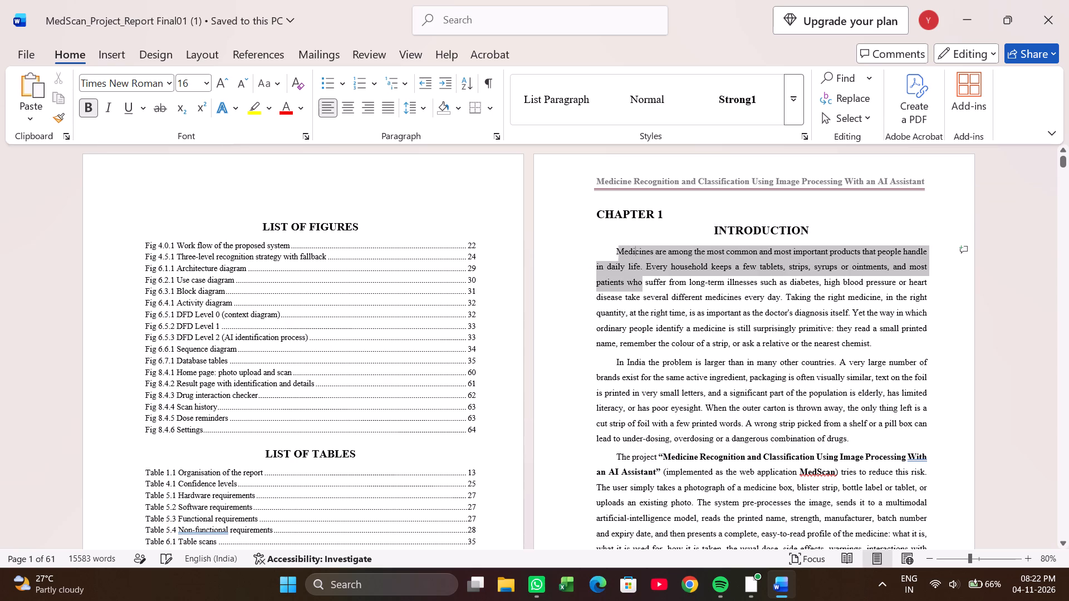
drag(650, 303, 657, 317)
click(421, 106)
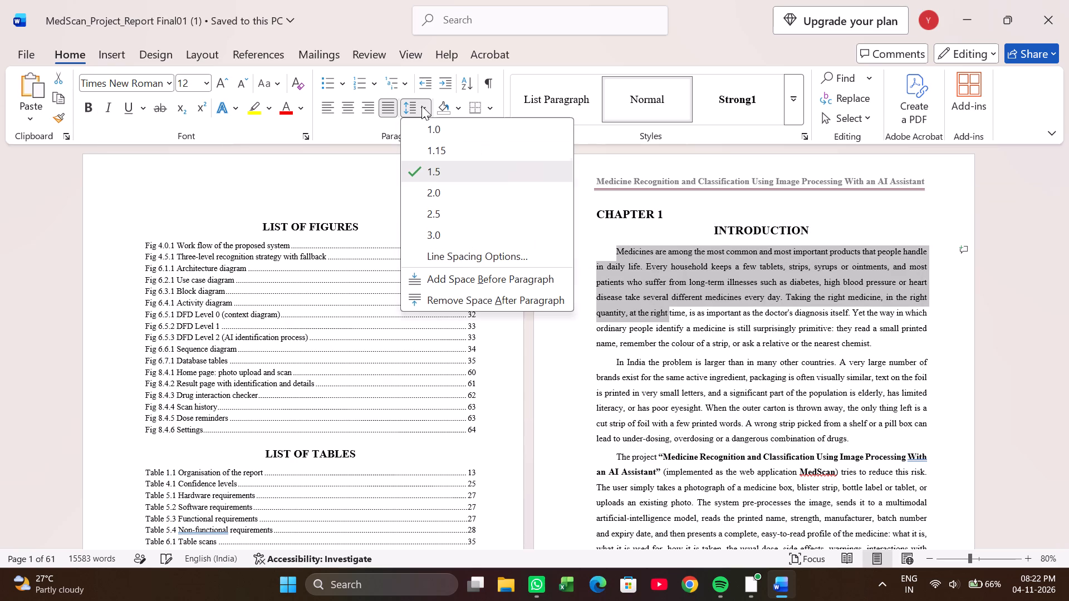
click(870, 226)
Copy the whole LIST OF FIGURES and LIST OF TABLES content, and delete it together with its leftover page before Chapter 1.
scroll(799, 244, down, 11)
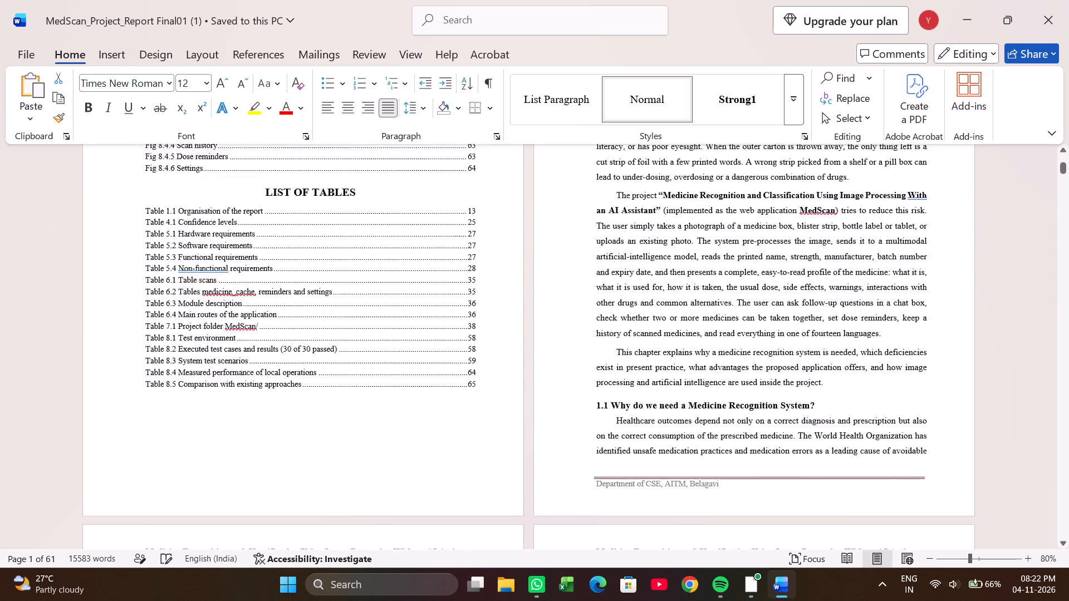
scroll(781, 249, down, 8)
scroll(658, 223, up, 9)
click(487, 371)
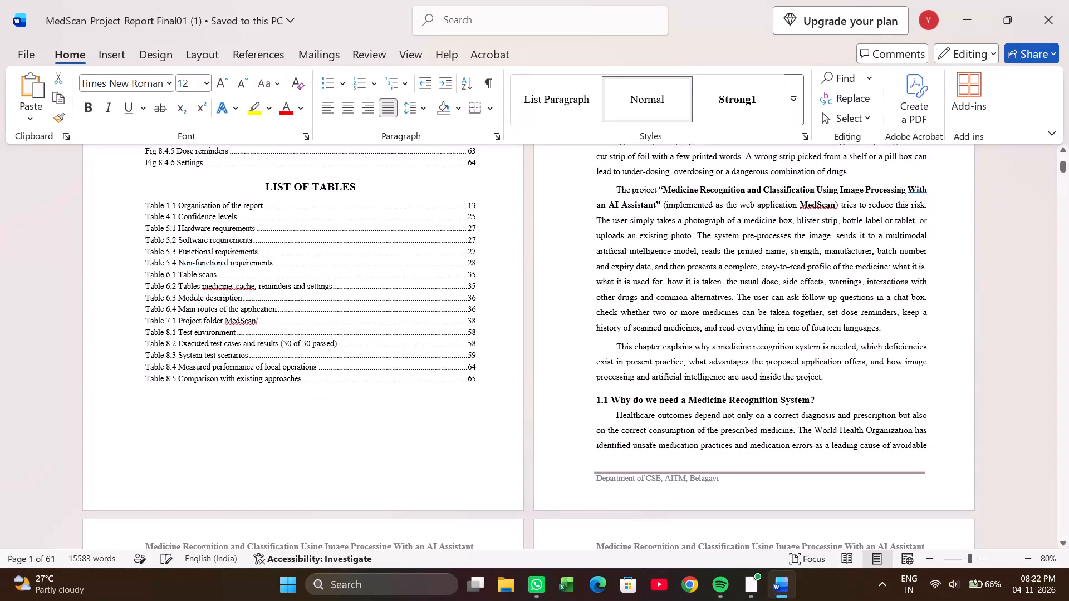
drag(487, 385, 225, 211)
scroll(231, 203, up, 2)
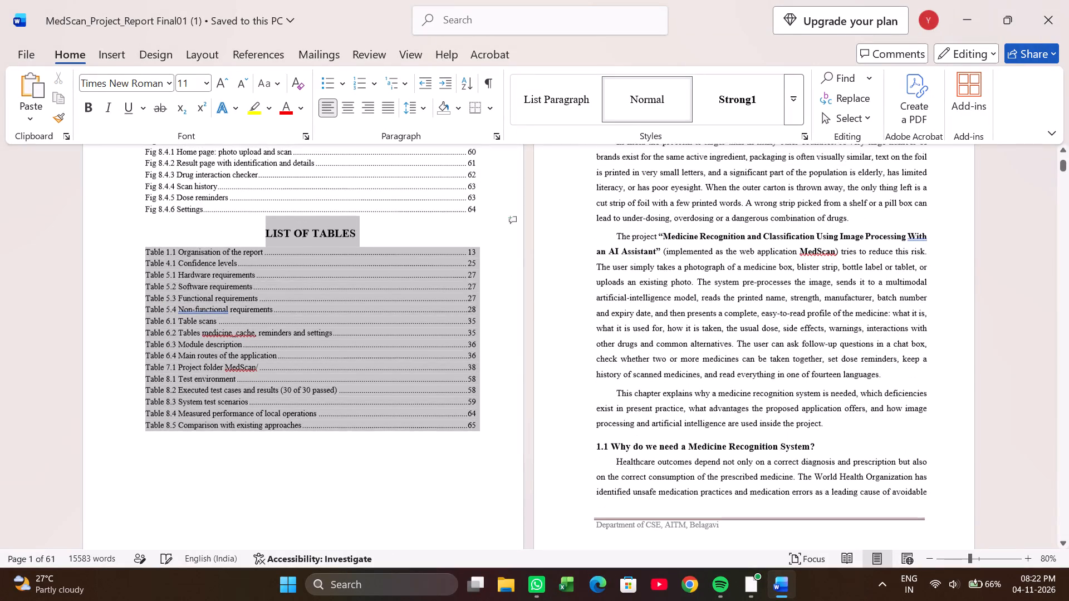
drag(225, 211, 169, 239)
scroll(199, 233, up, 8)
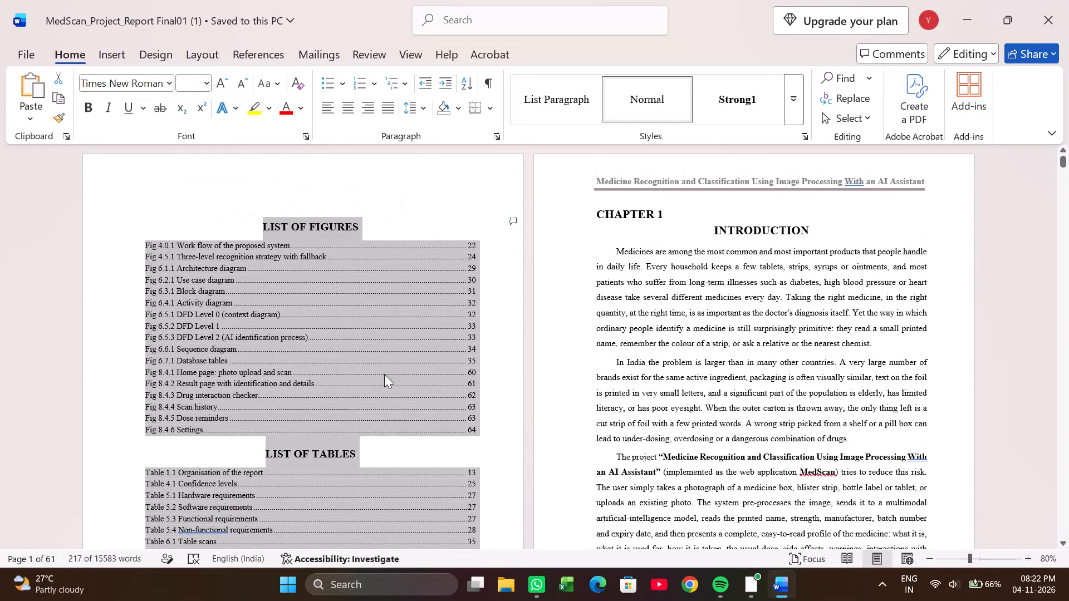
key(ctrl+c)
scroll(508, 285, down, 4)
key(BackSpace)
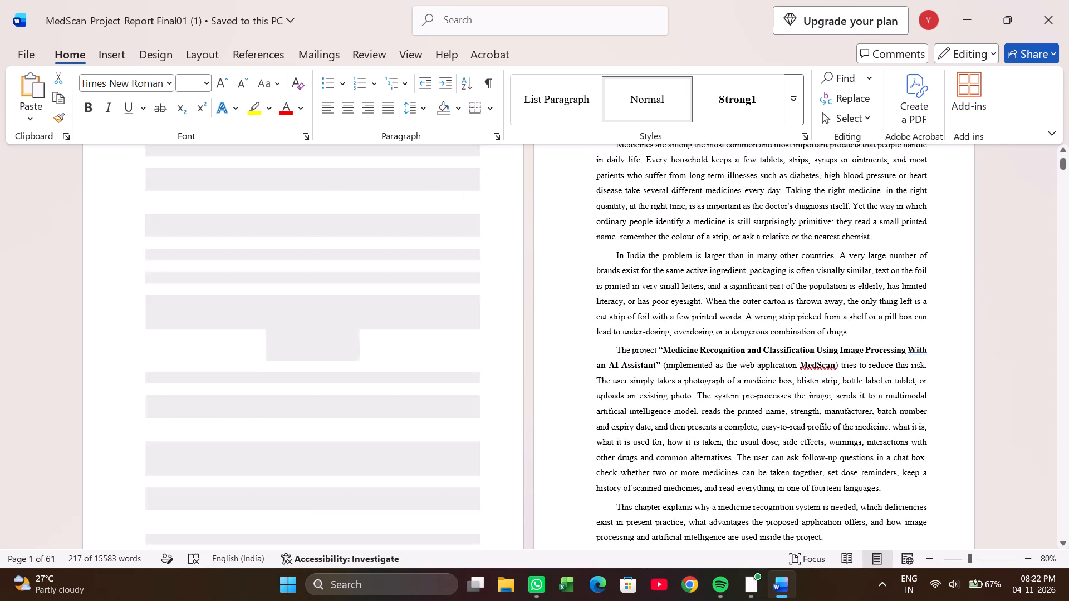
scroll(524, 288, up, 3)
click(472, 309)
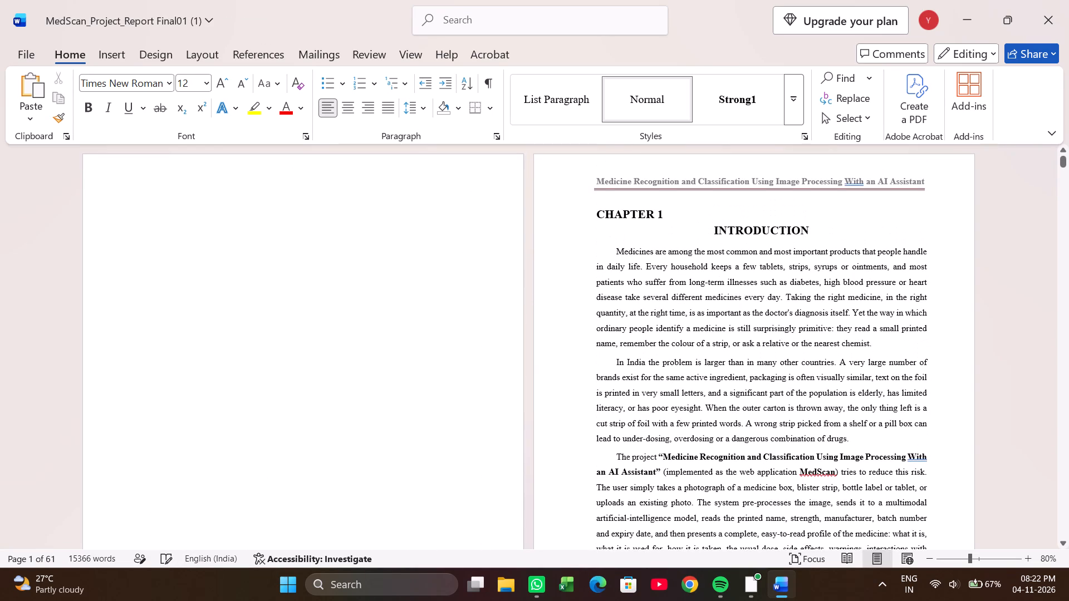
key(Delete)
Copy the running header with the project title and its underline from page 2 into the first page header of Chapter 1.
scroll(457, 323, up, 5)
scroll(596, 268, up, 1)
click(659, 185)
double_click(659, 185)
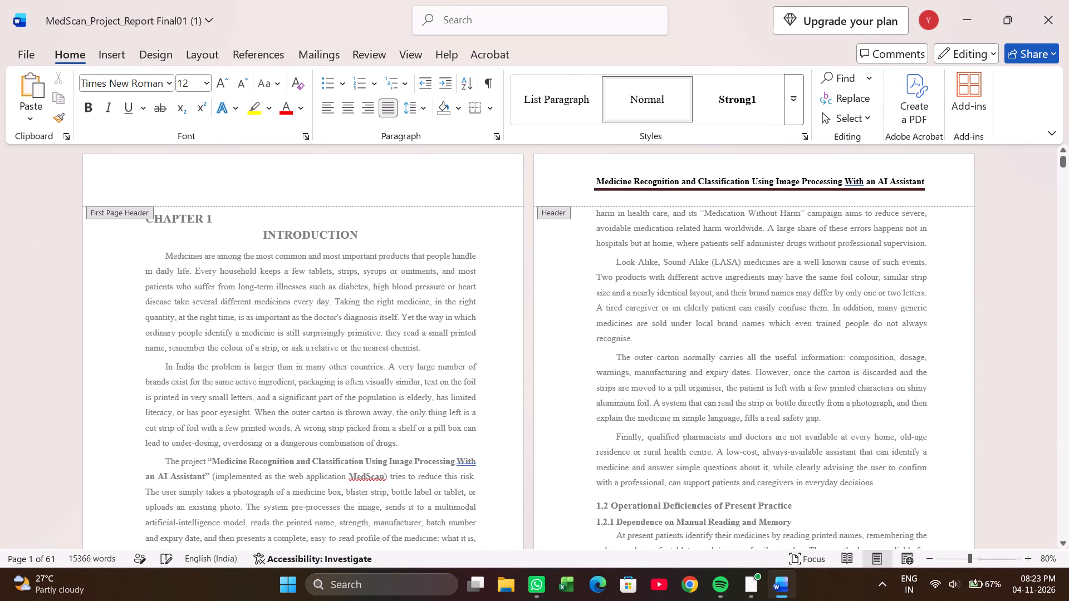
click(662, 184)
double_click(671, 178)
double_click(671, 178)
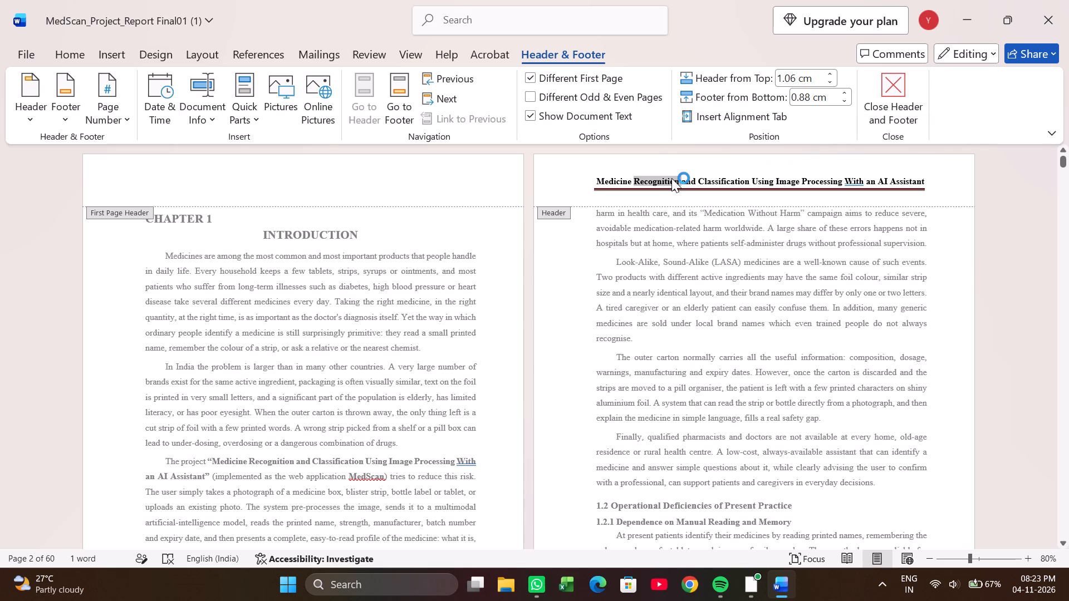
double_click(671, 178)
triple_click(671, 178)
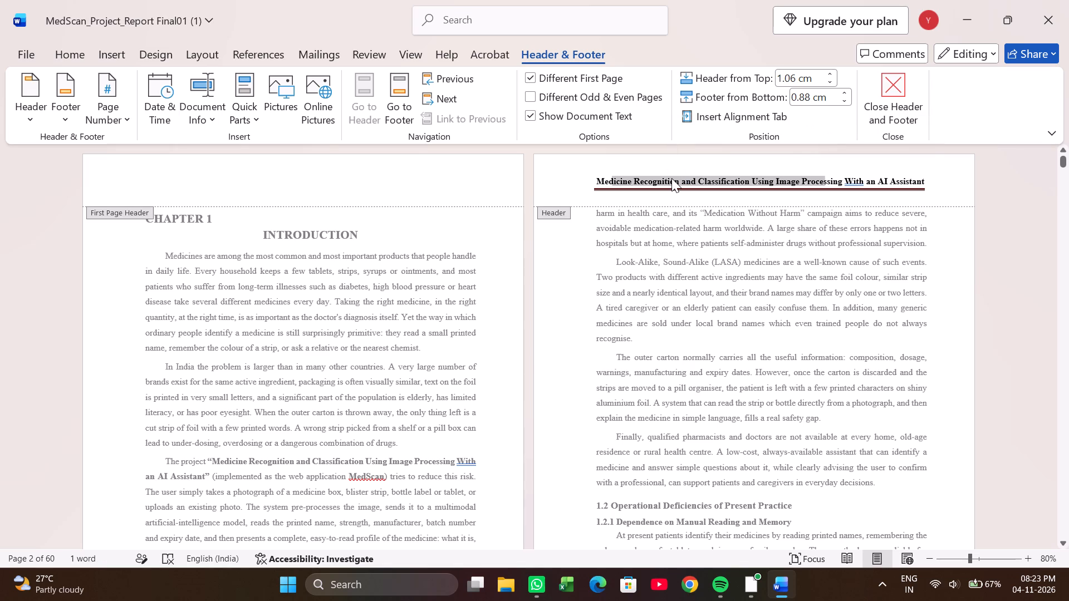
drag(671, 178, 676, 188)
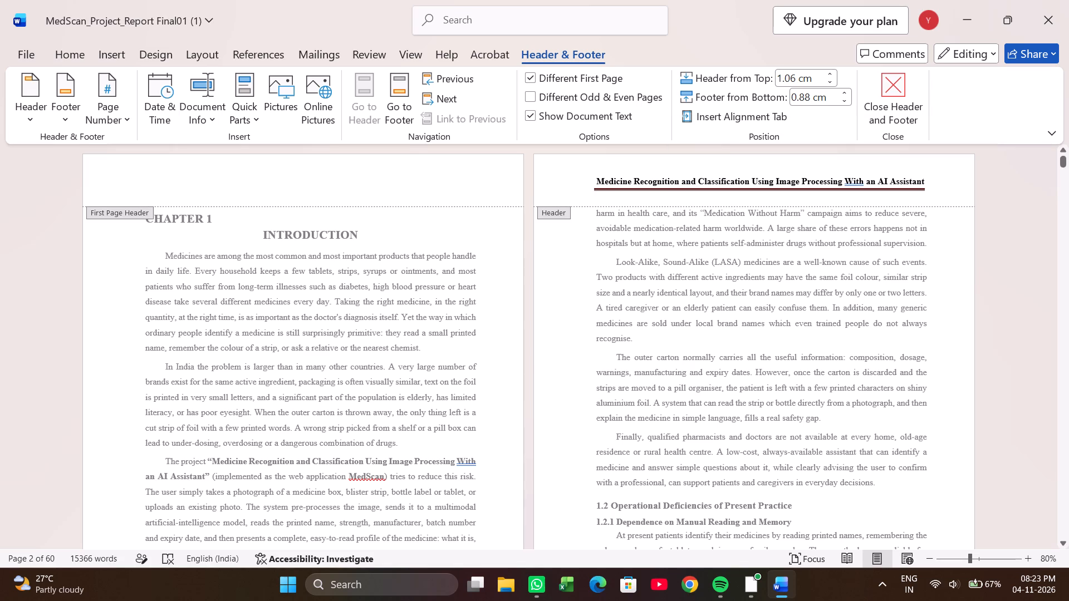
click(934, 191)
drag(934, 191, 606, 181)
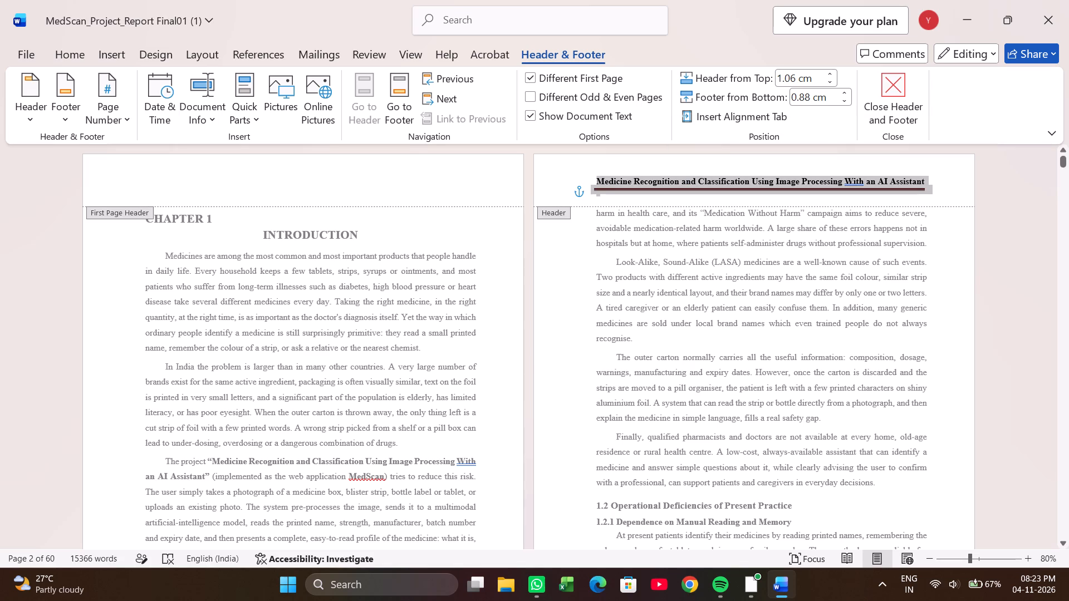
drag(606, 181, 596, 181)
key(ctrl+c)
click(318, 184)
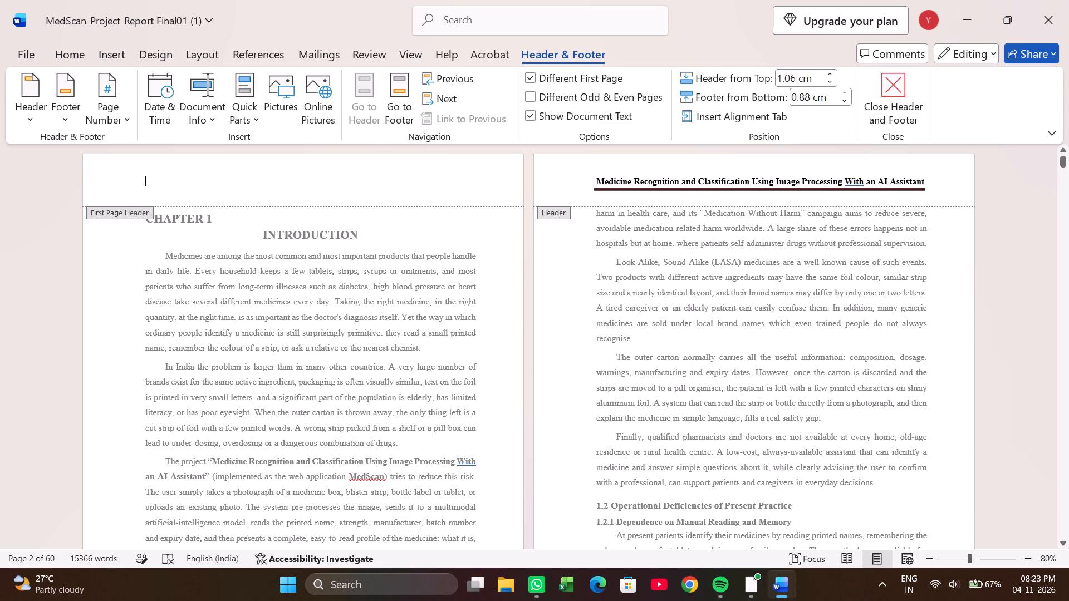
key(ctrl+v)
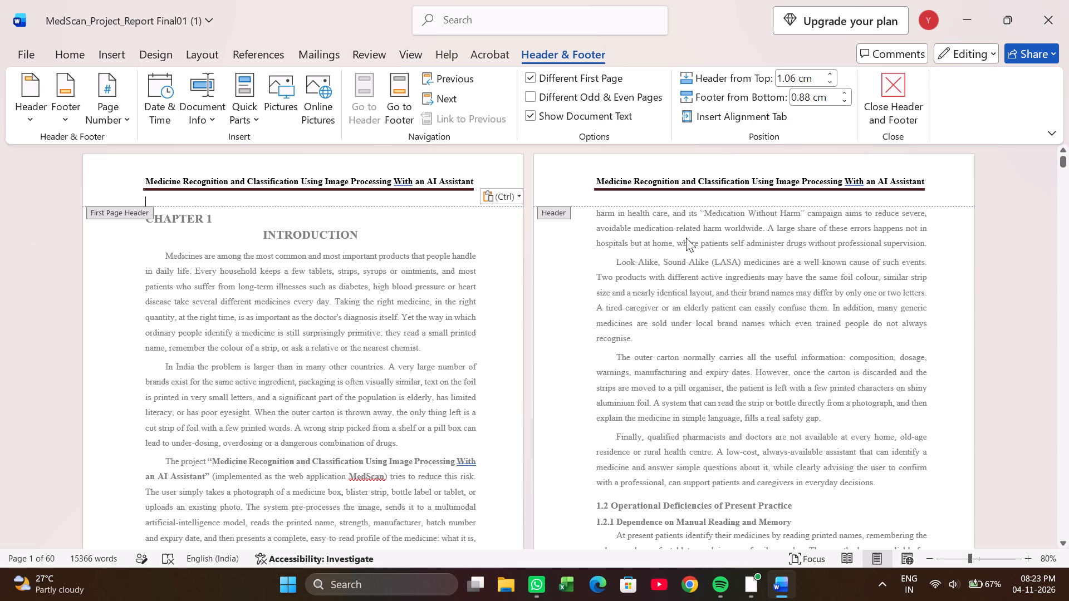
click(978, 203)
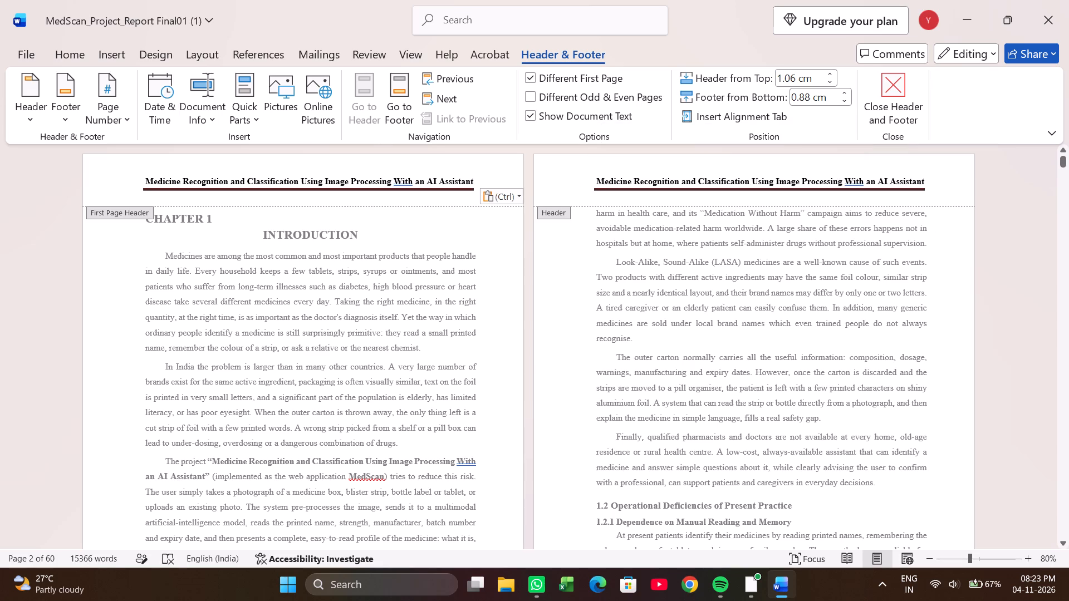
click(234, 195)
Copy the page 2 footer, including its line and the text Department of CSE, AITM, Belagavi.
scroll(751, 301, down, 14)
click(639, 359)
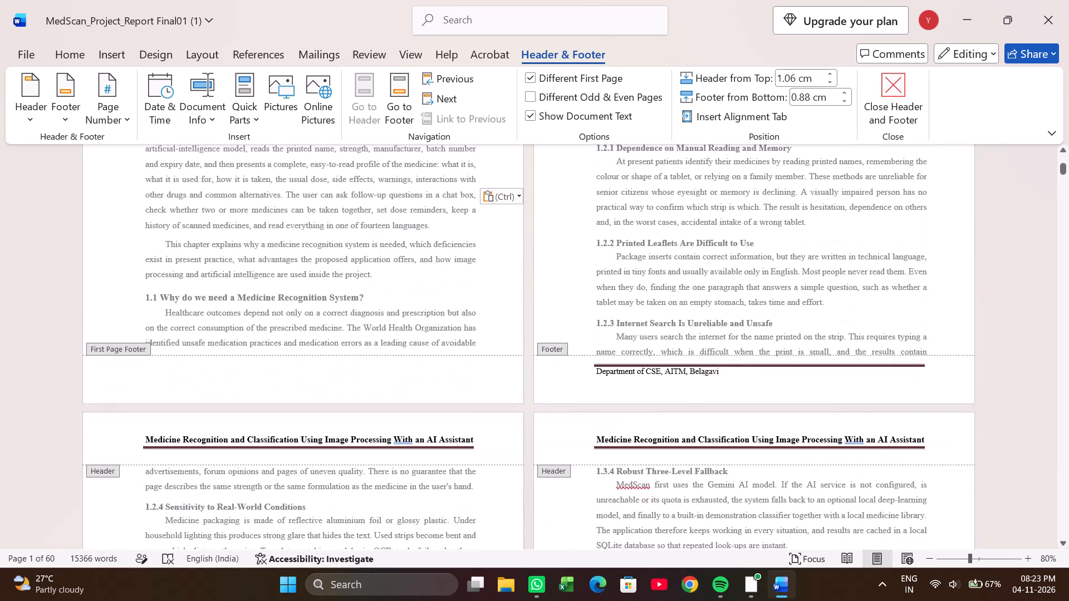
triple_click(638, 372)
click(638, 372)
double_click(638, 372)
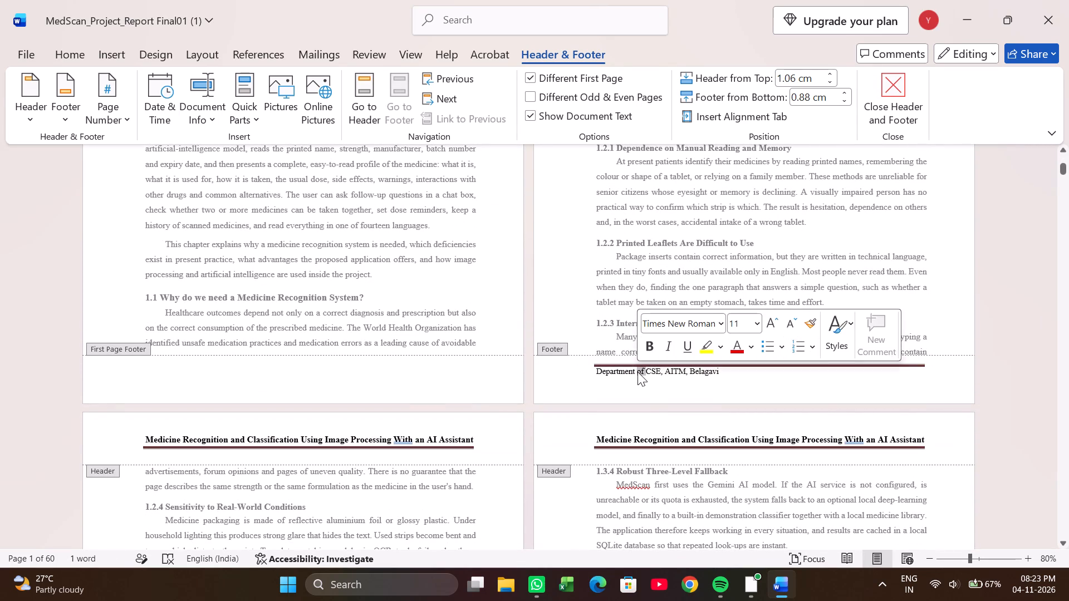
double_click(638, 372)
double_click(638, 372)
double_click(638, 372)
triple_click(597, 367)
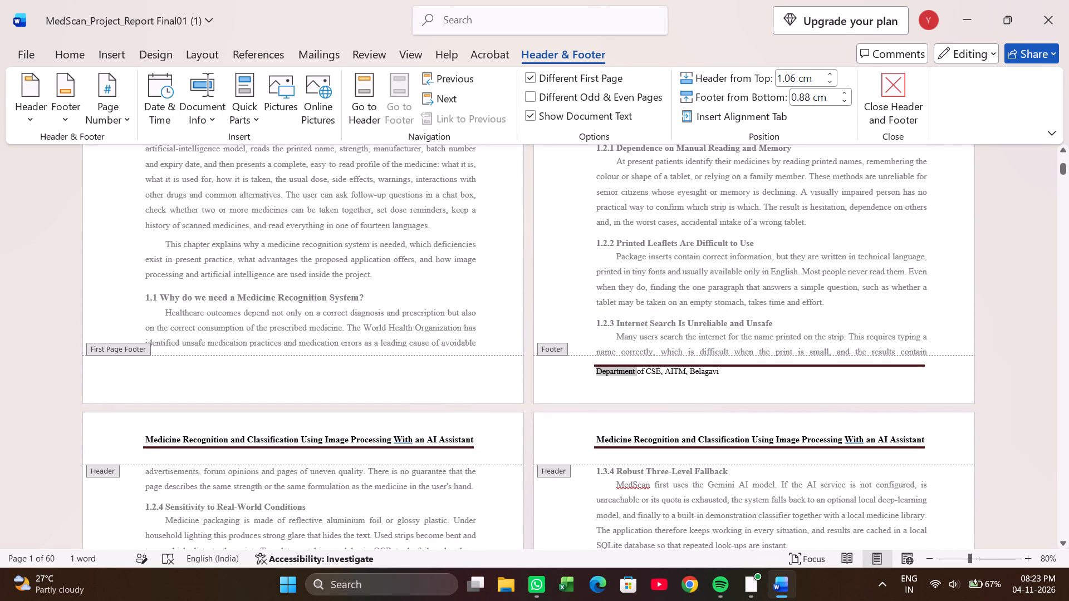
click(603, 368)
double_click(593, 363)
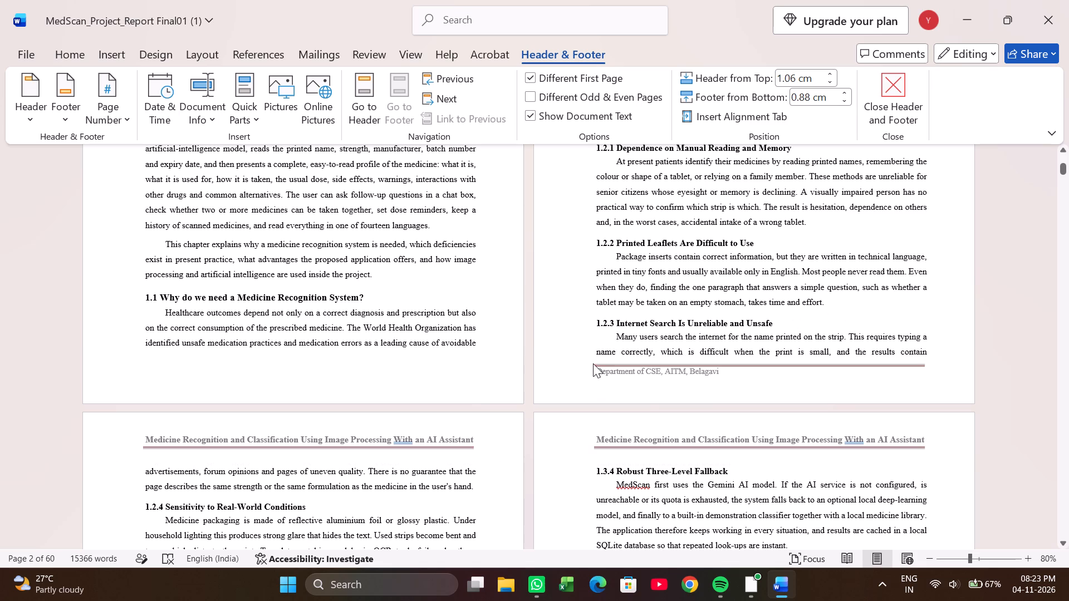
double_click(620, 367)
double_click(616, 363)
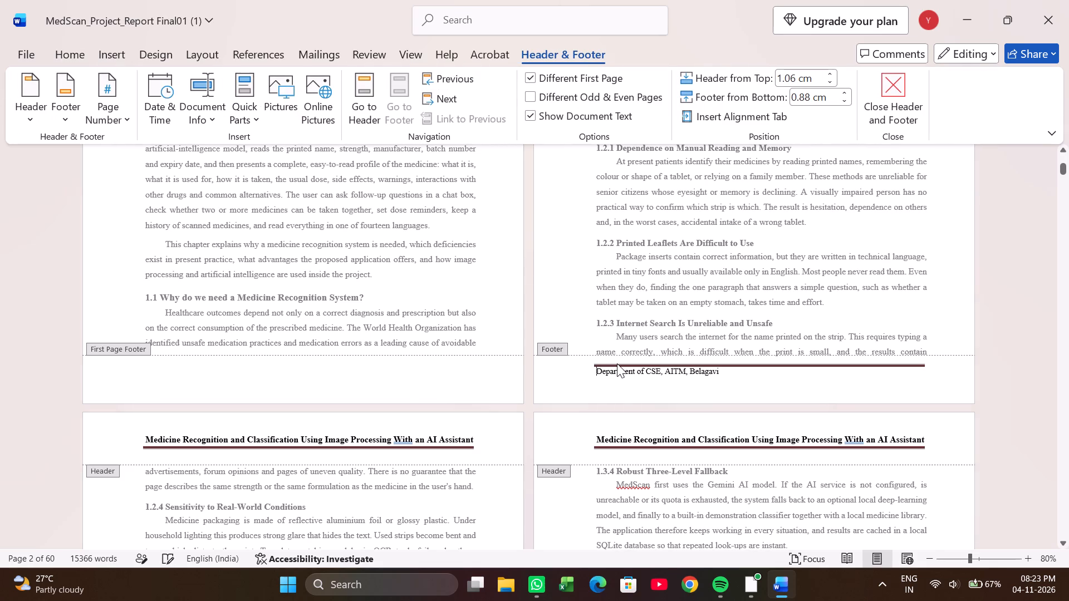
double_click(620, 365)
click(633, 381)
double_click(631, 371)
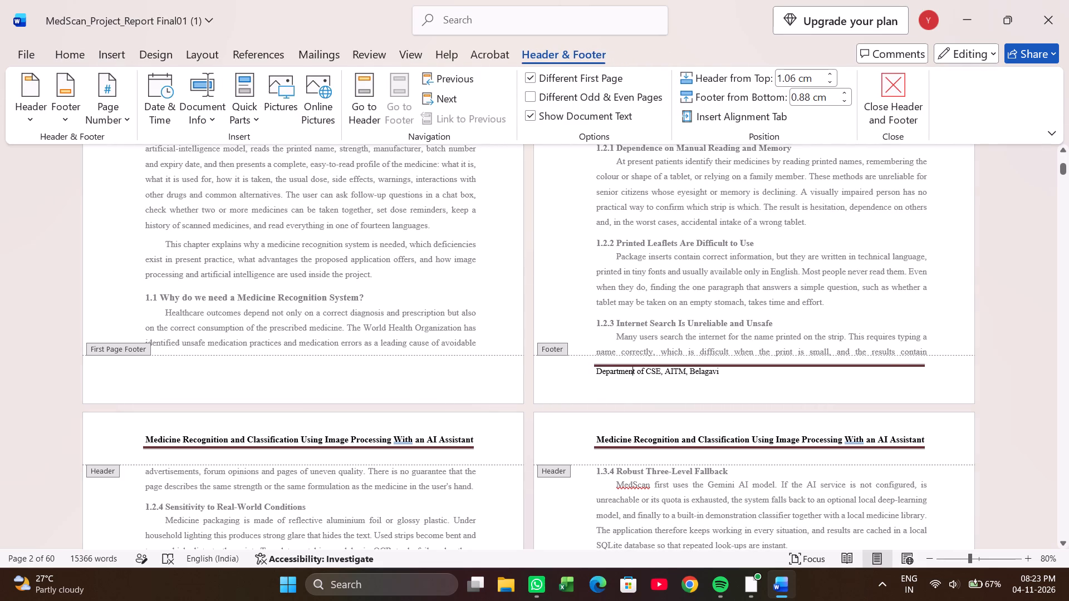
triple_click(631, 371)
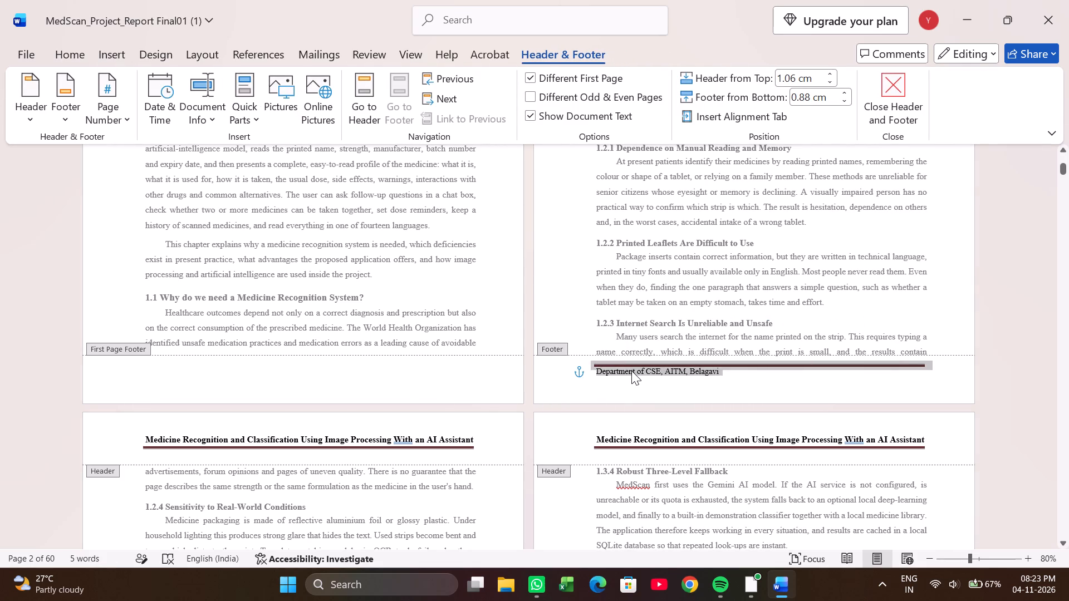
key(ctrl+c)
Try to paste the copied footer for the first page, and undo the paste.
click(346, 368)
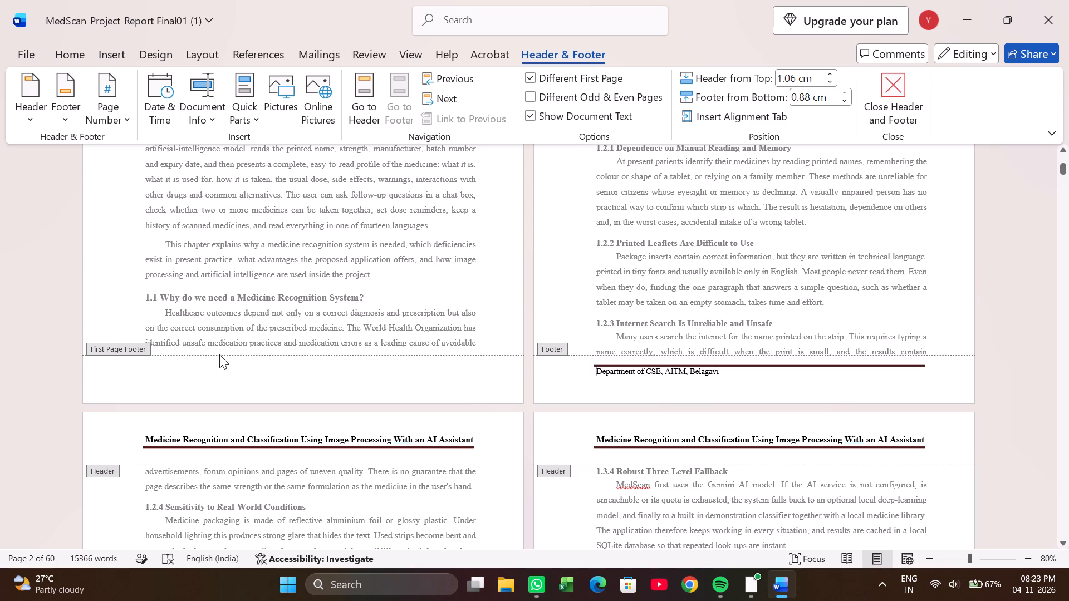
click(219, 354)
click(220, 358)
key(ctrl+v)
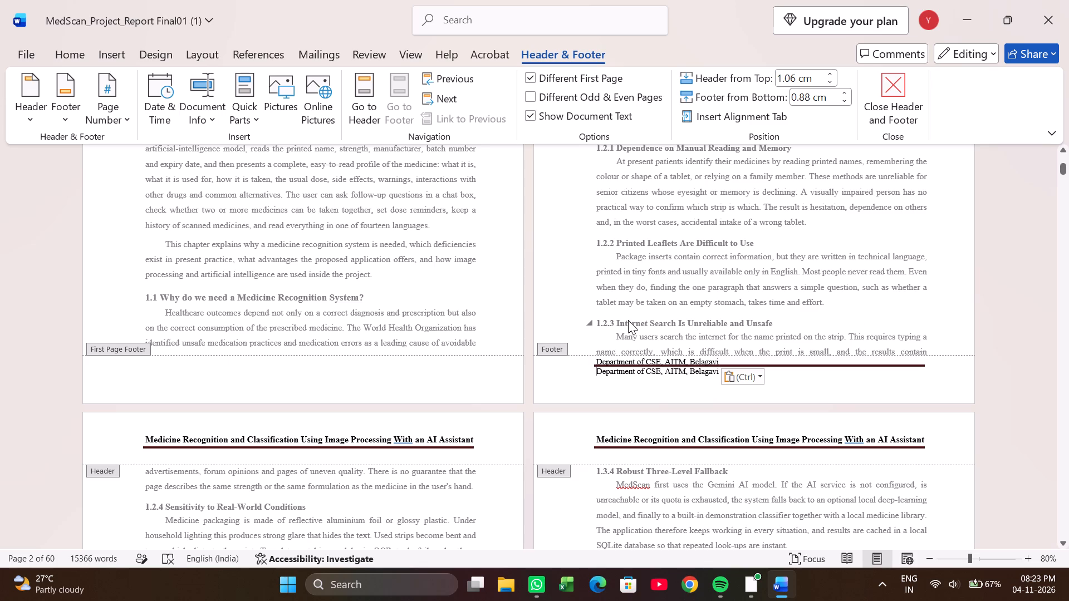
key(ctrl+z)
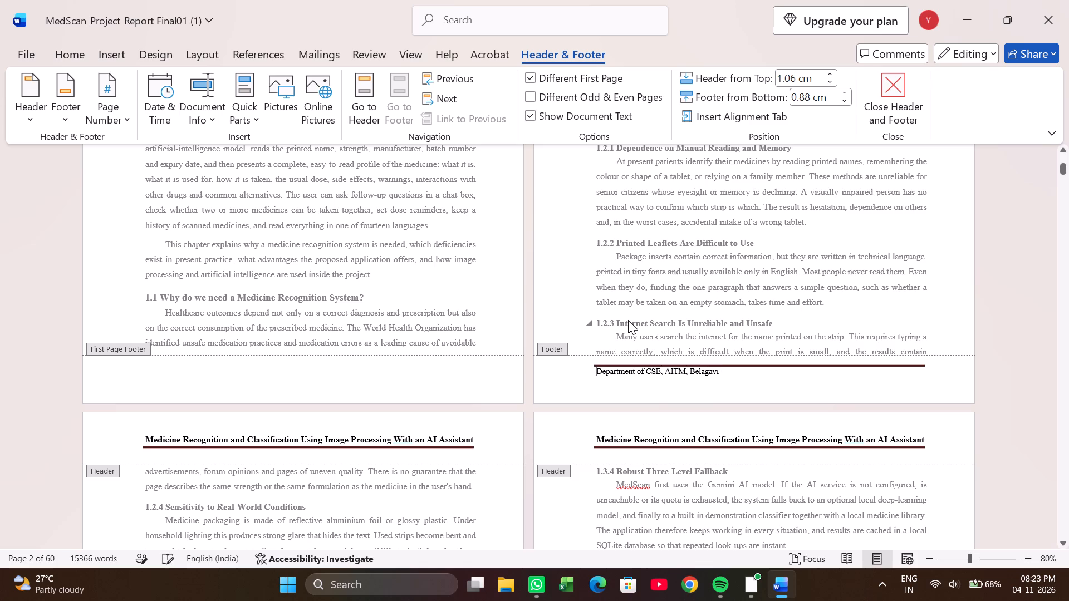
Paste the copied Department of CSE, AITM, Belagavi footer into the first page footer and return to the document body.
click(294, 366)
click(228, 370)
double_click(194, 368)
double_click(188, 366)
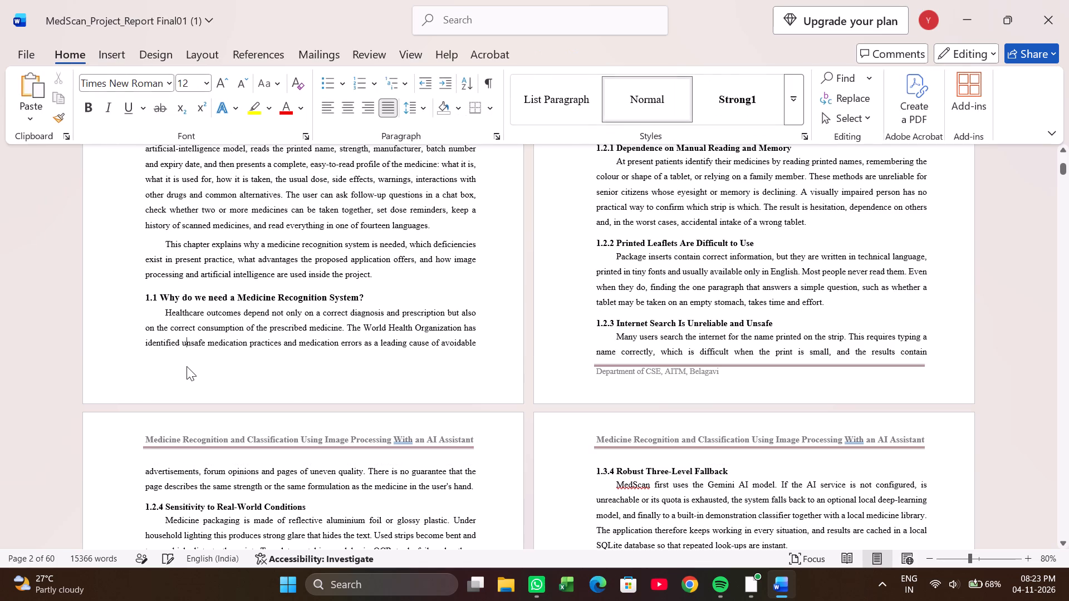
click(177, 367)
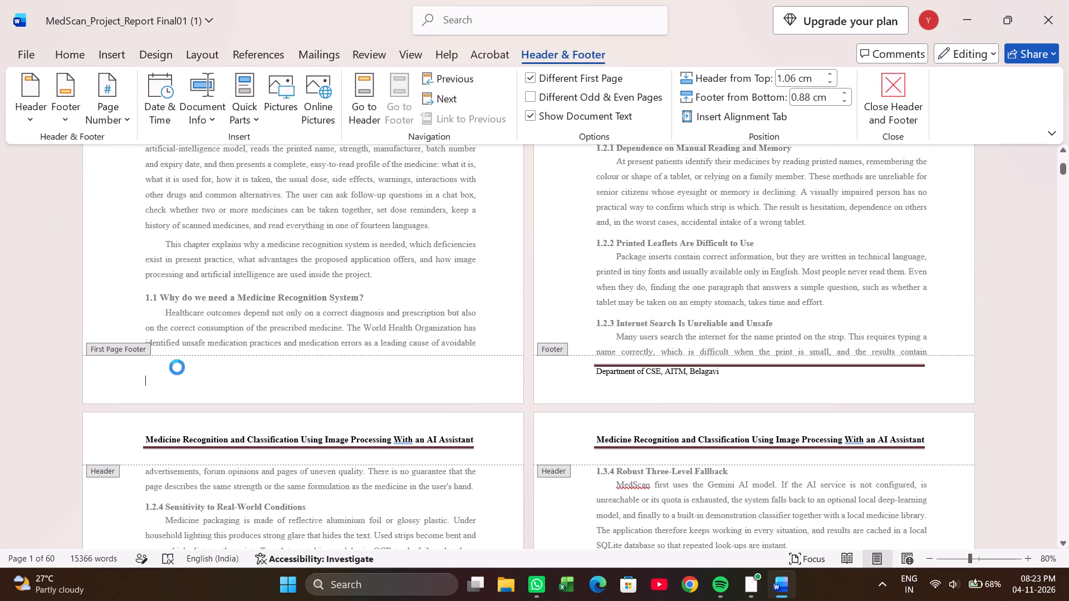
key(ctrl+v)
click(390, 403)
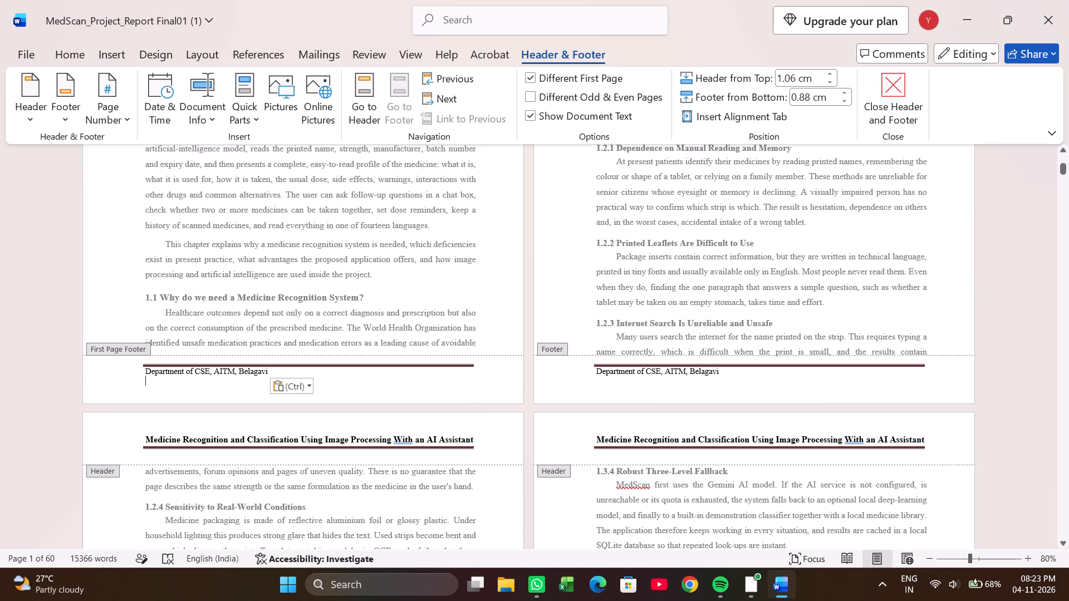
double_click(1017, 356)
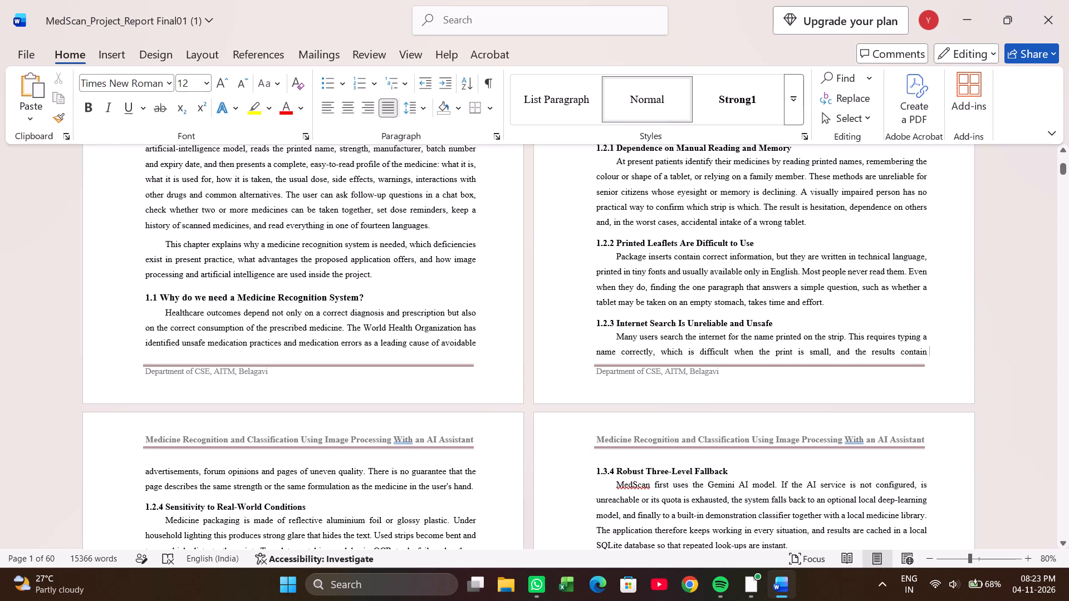
Close MedScan_Project_Report Final01 (1) without saving the changes.
scroll(989, 359, down, 20)
scroll(989, 359, down, 11)
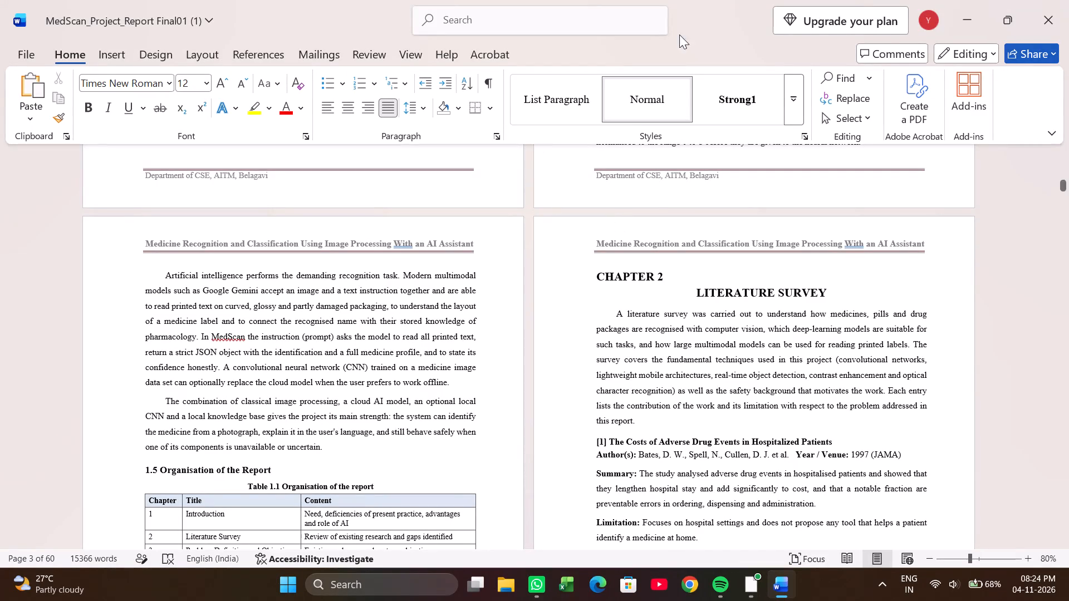
click(1068, 10)
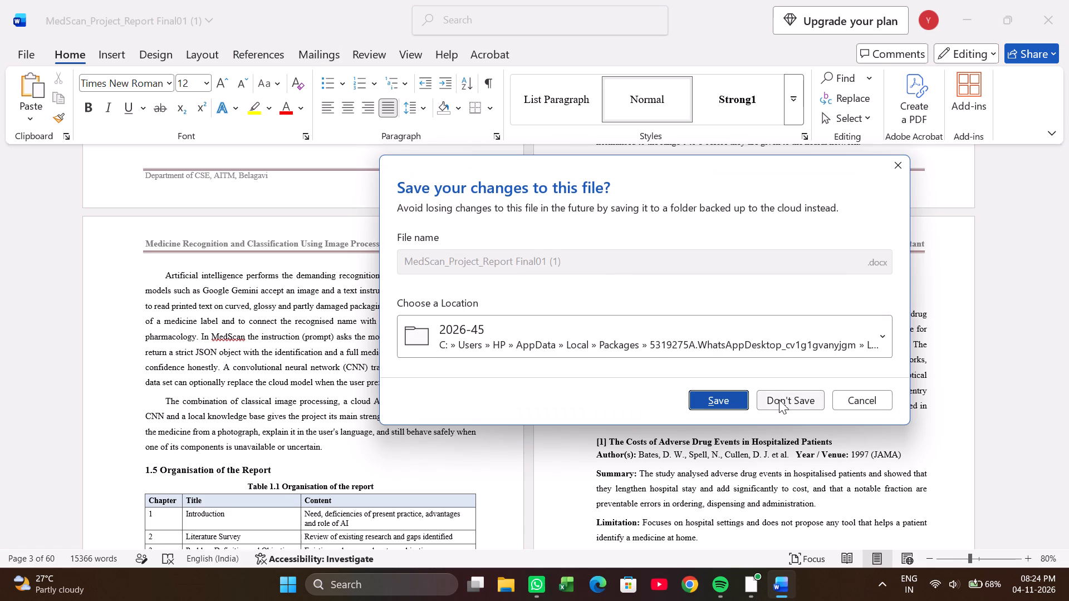
click(791, 399)
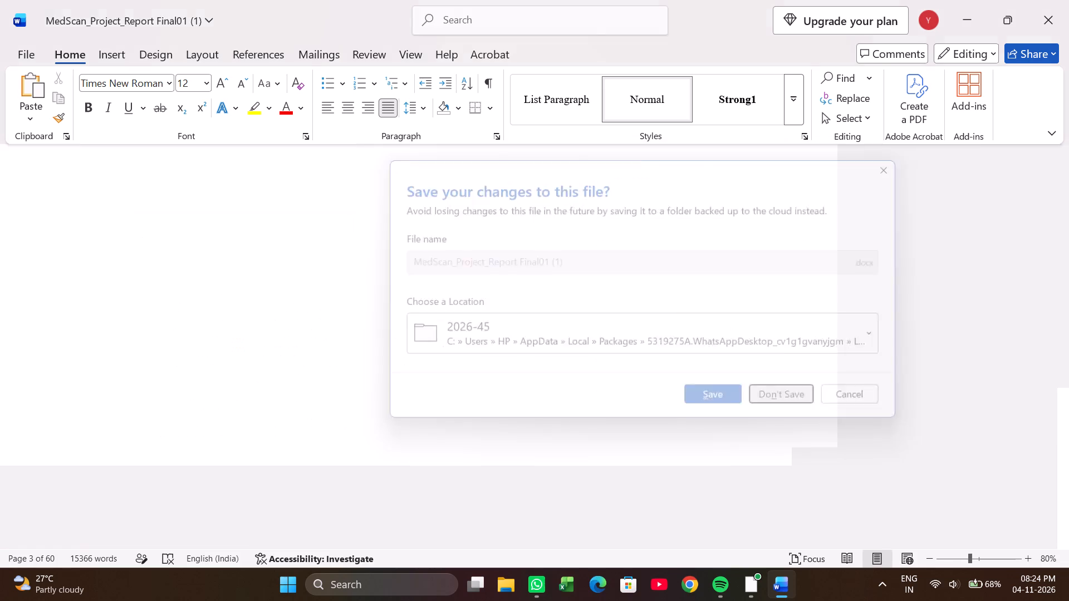
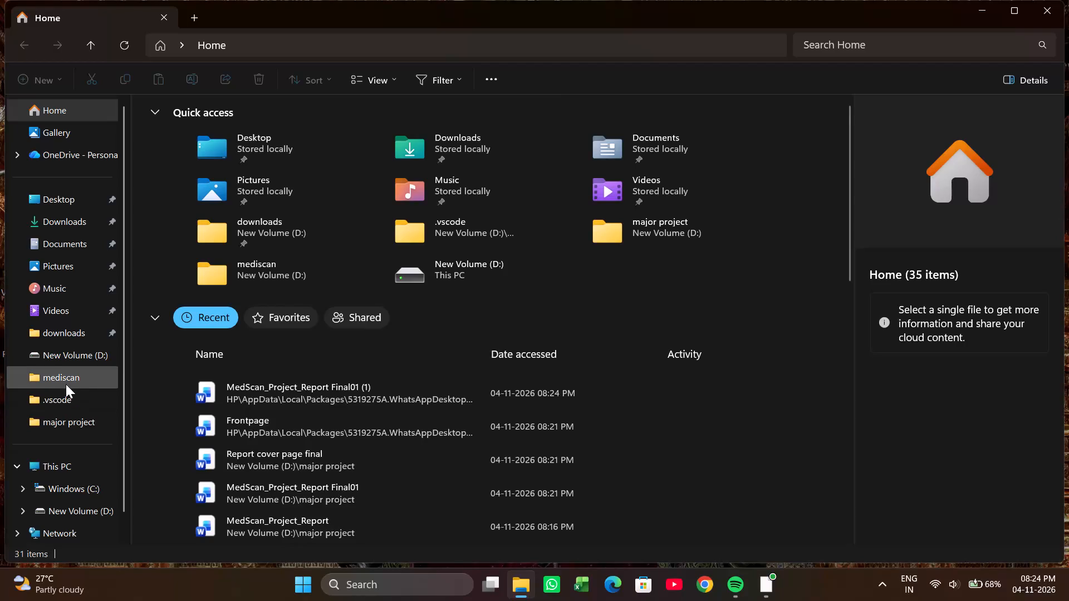
Open MedScan_Project_Report Final01 from the major project folder and examine its front lists and the opening pages of Chapter 1.
double_click(66, 384)
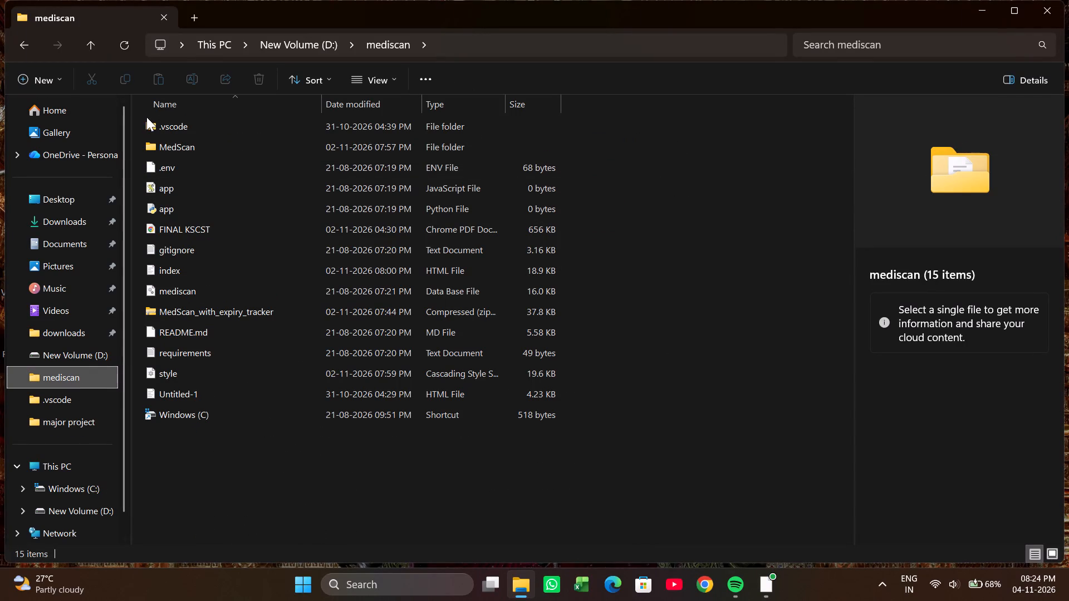
double_click(46, 416)
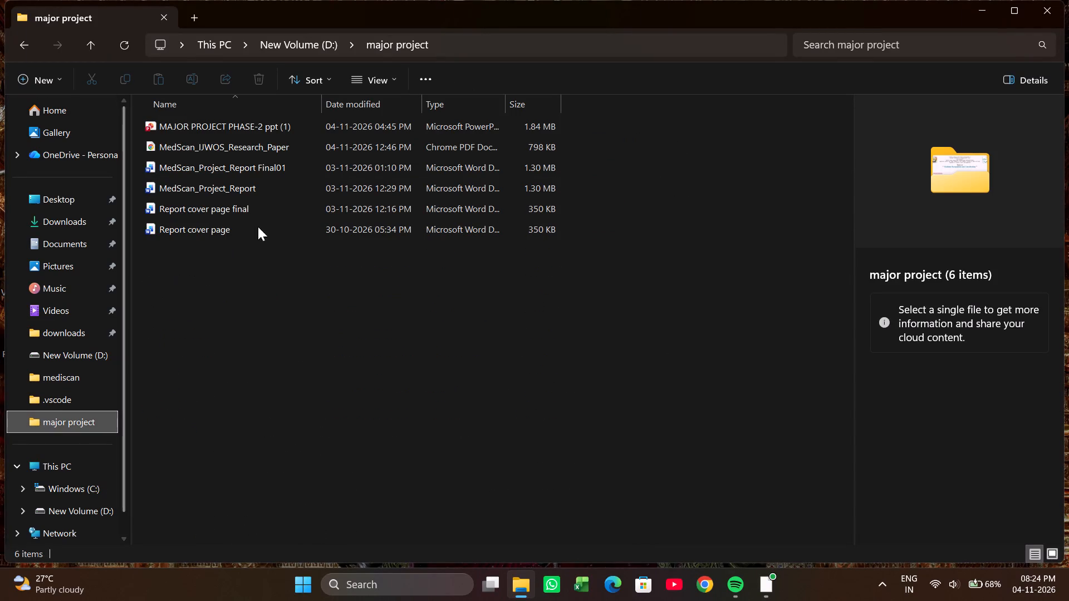
double_click(243, 173)
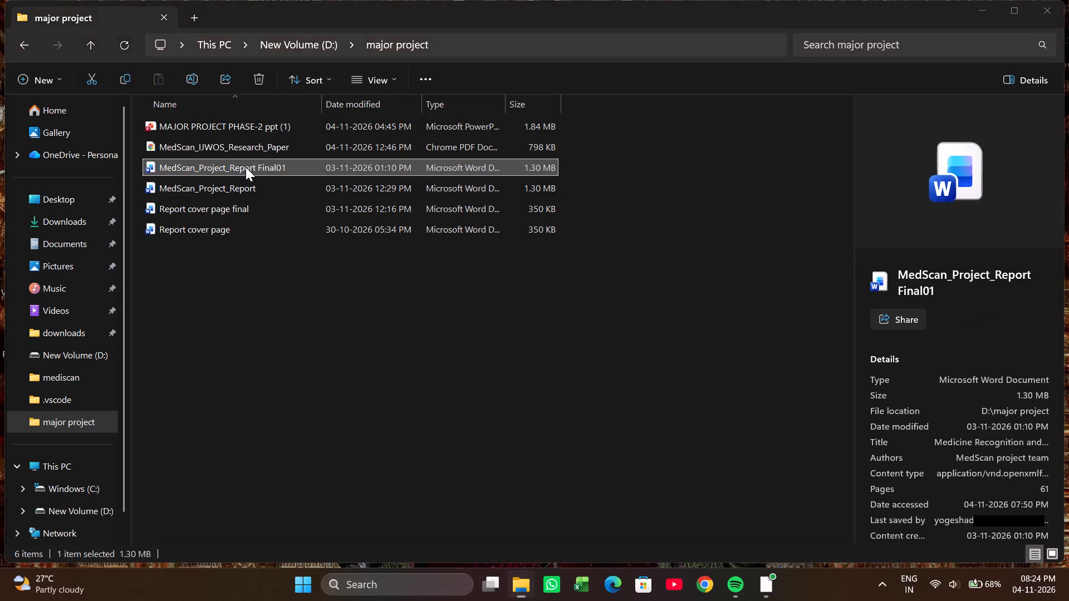
scroll(575, 280, down, 1)
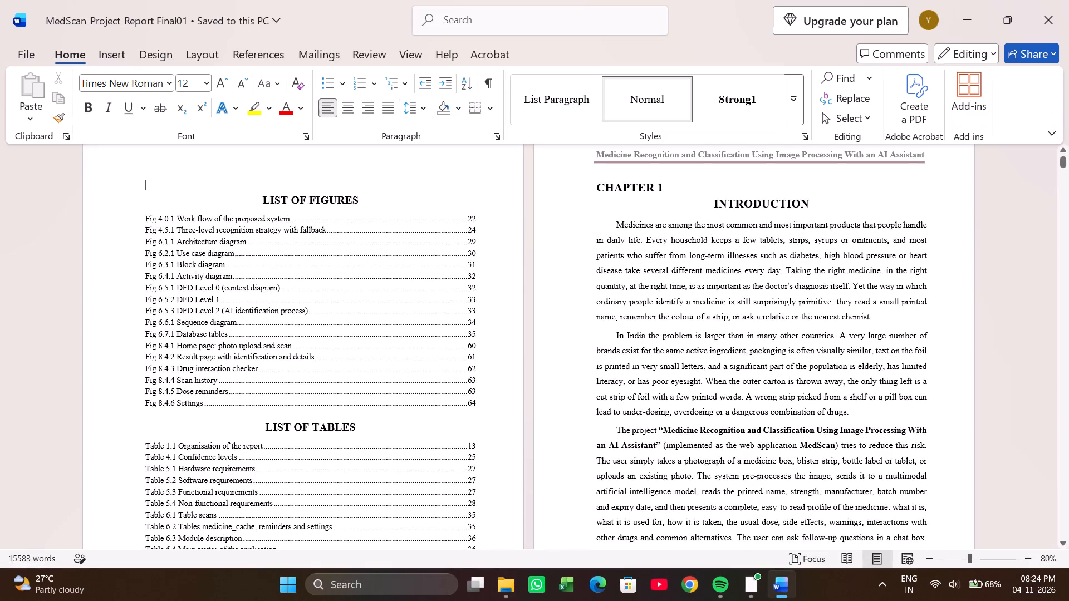
scroll(577, 276, down, 13)
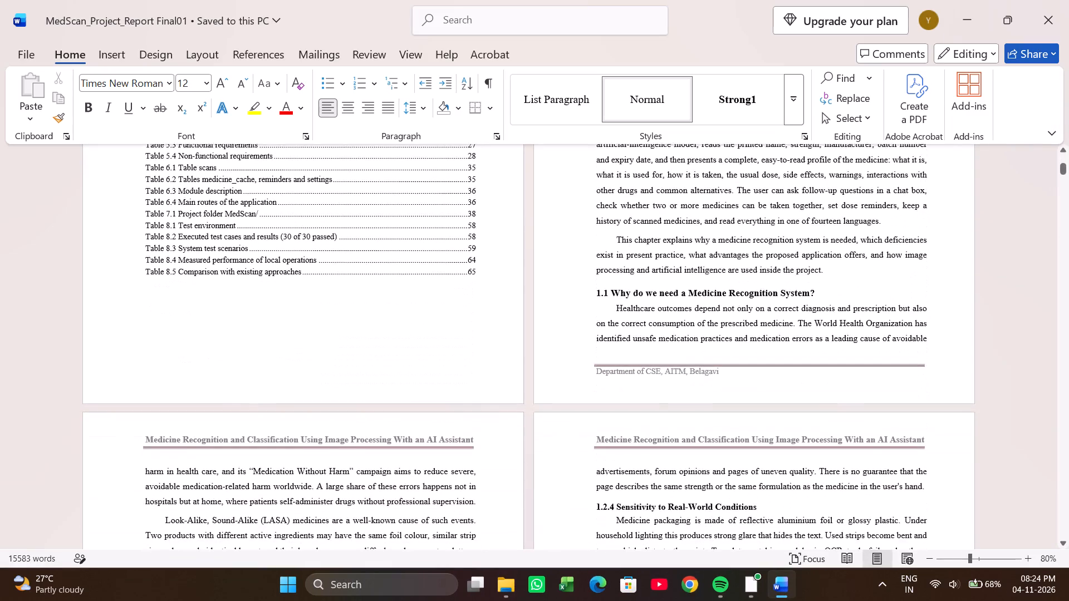
scroll(577, 277, down, 5)
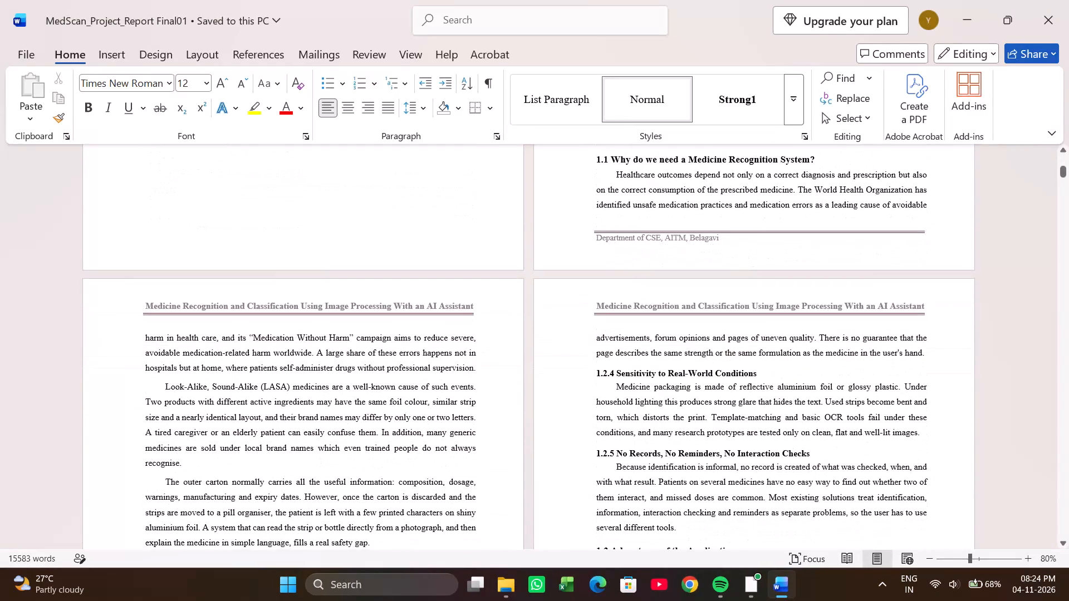
scroll(577, 278, up, 20)
scroll(577, 278, up, 6)
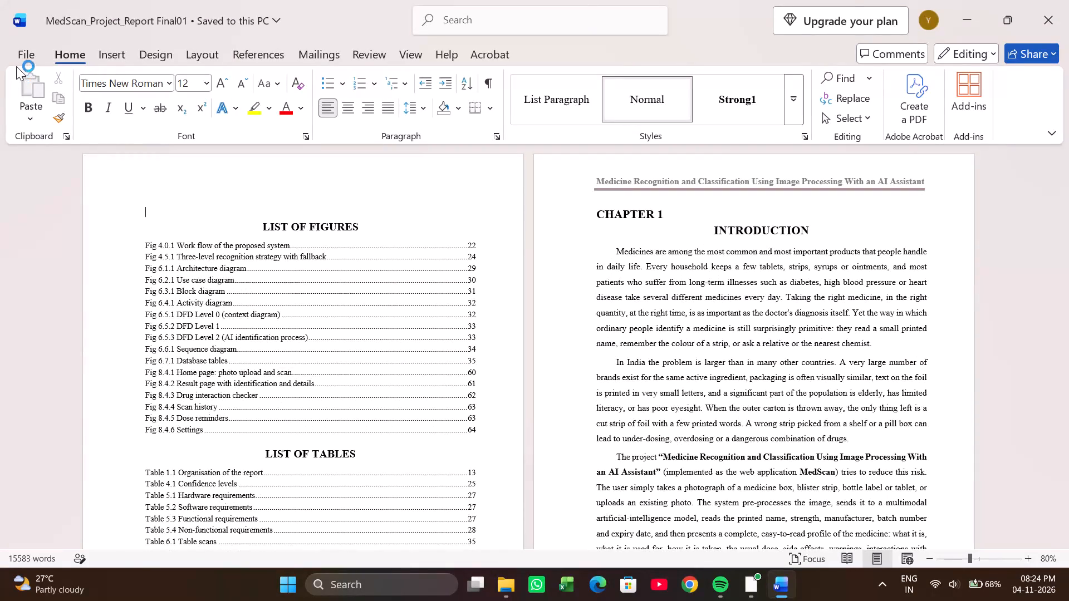
Open MedScan_Project_Report from the recent documents and look through its opening pages.
click(18, 62)
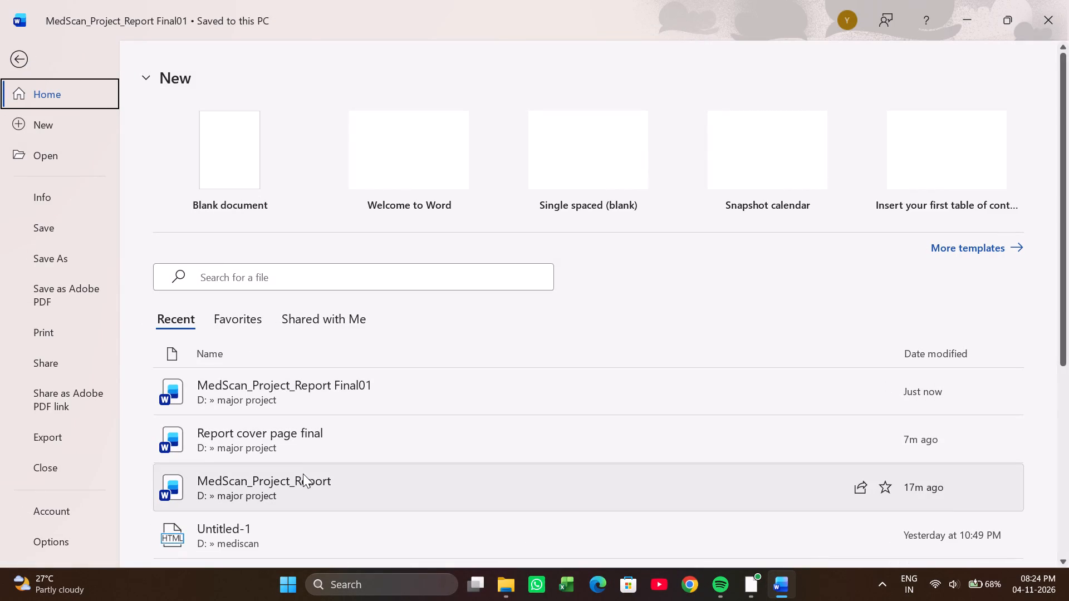
scroll(296, 458, down, 2)
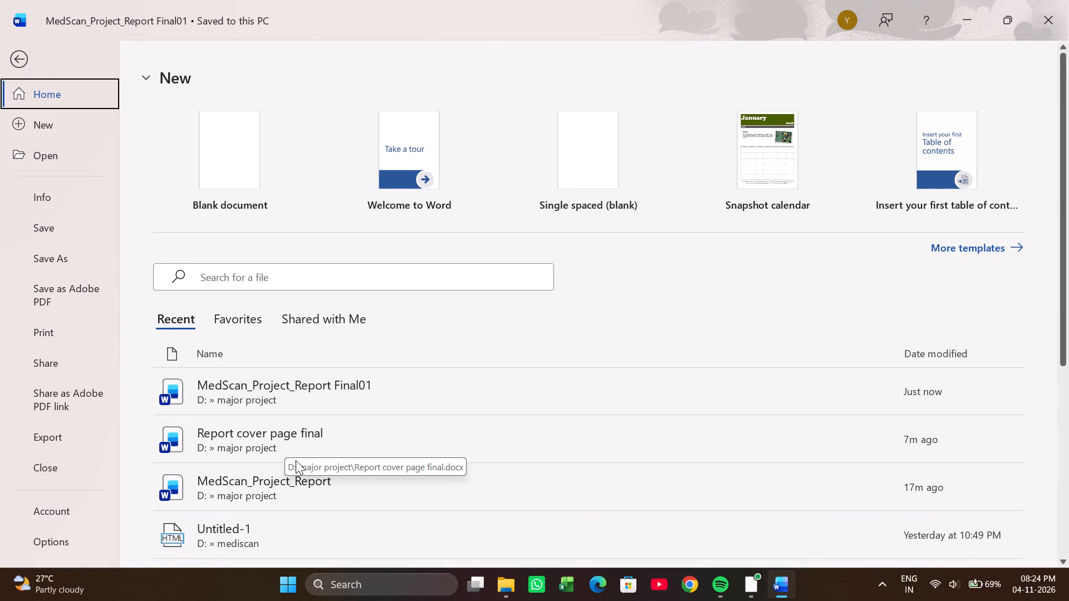
scroll(286, 464, down, 2)
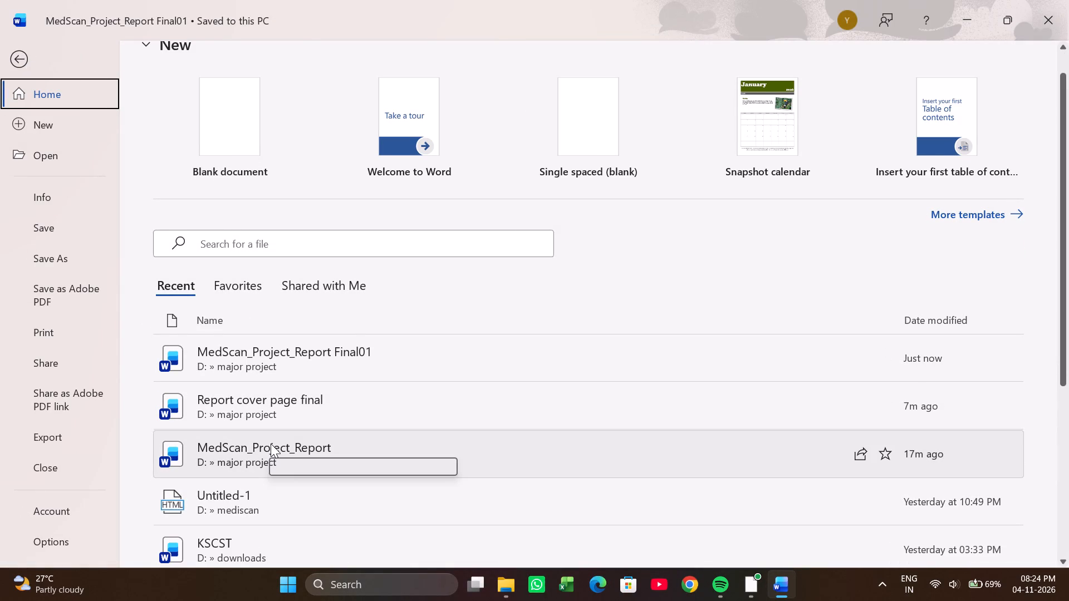
double_click(273, 457)
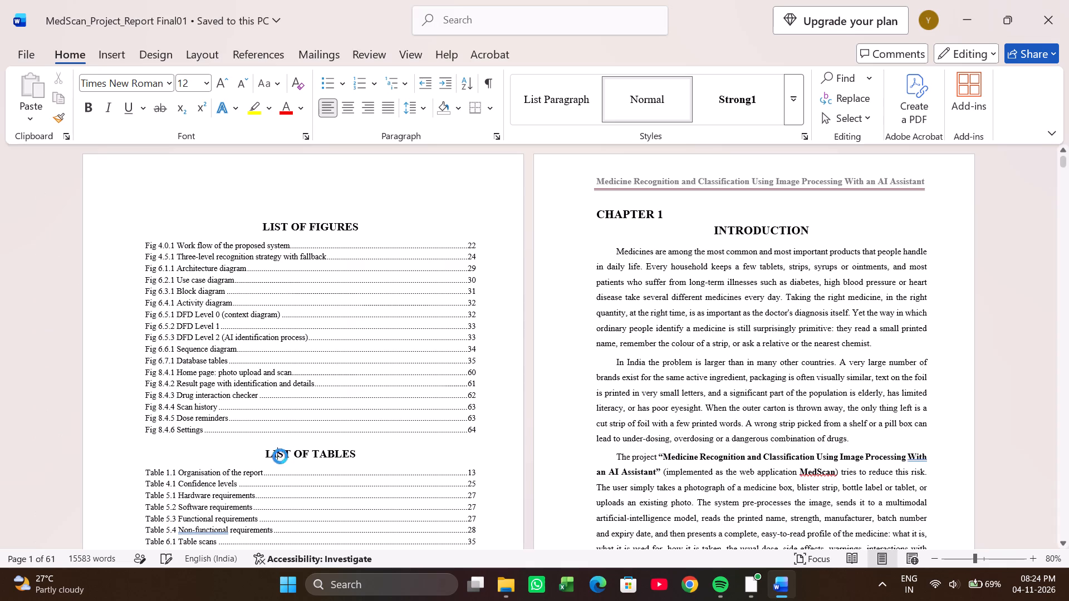
scroll(411, 254, down, 1)
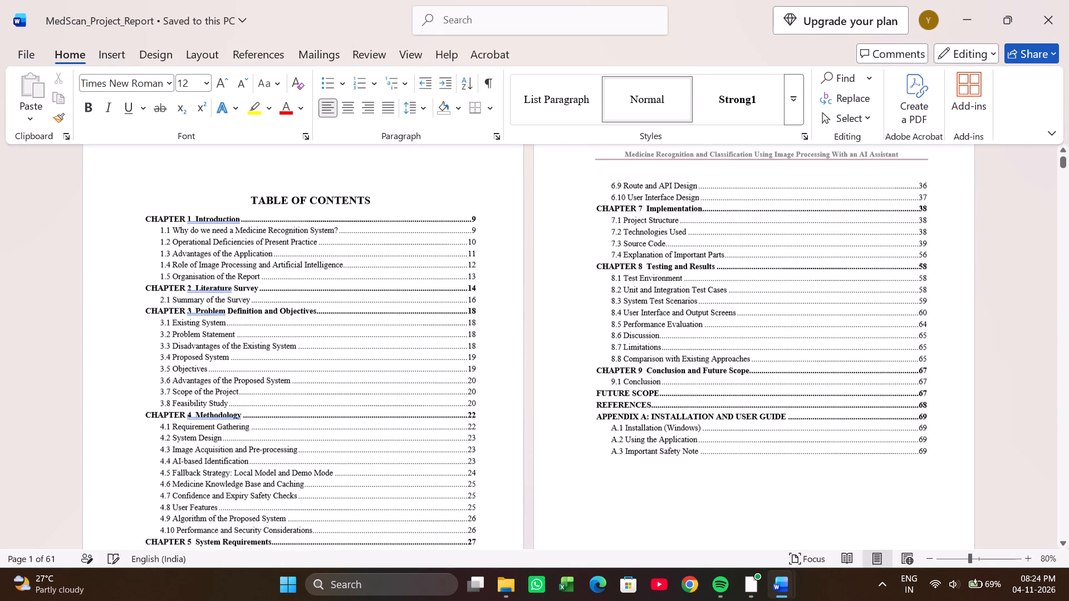
Check the recent documents list, and close both MedScan_Project_Report and MedScan_Project_Report Final01.
scroll(416, 253, up, 6)
scroll(417, 253, down, 20)
scroll(417, 253, down, 4)
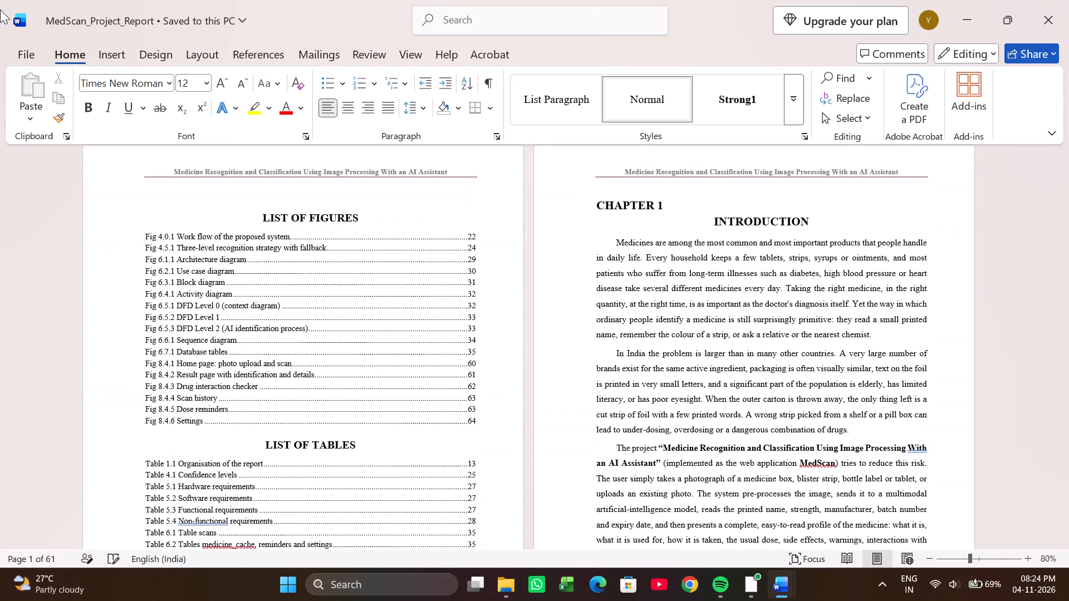
click(30, 65)
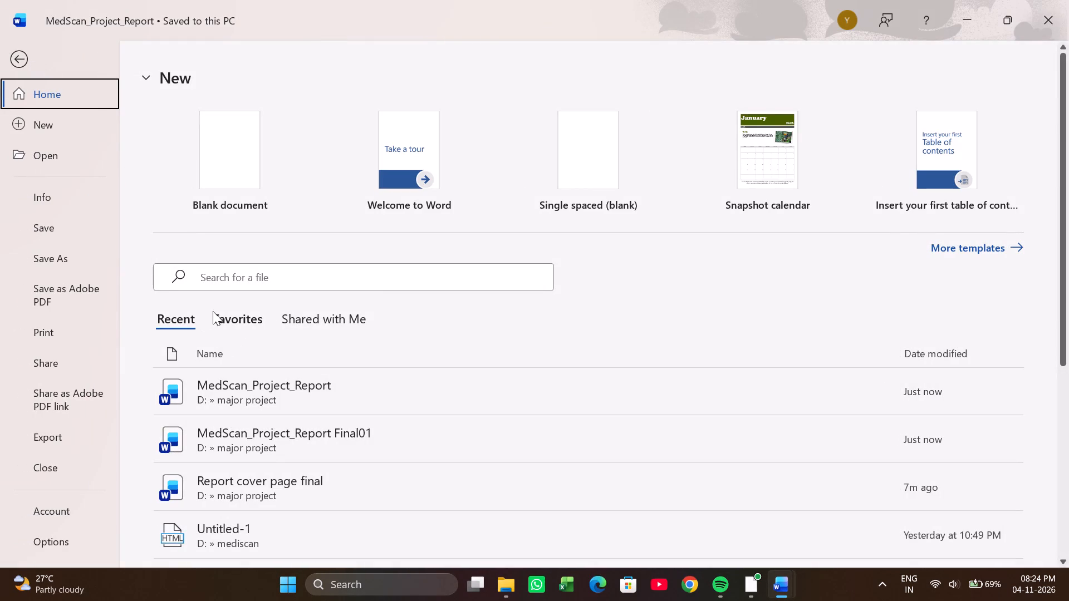
scroll(219, 488, down, 4)
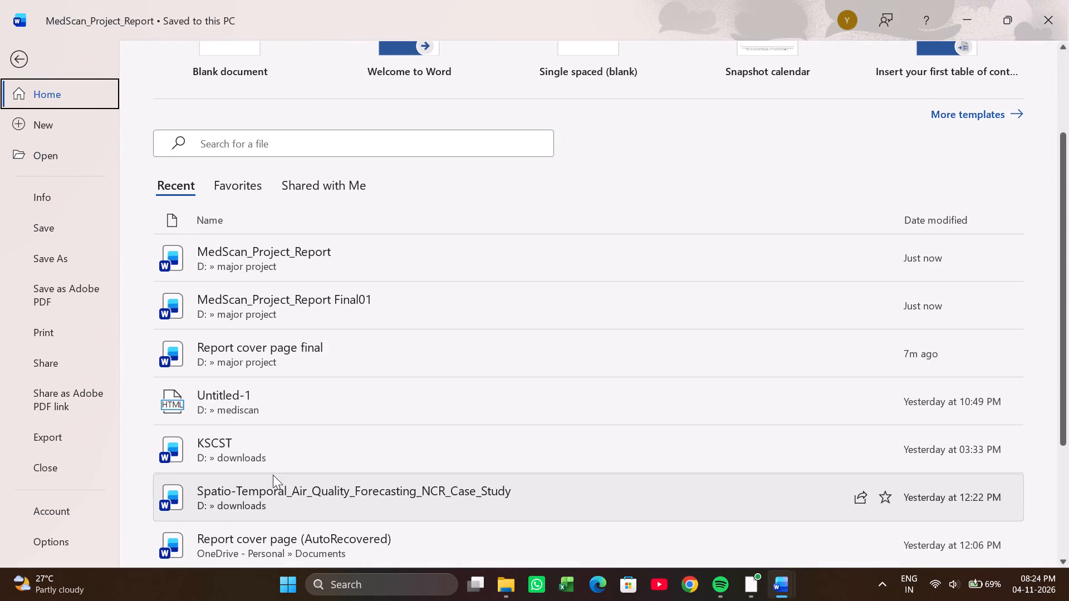
scroll(345, 293, up, 1)
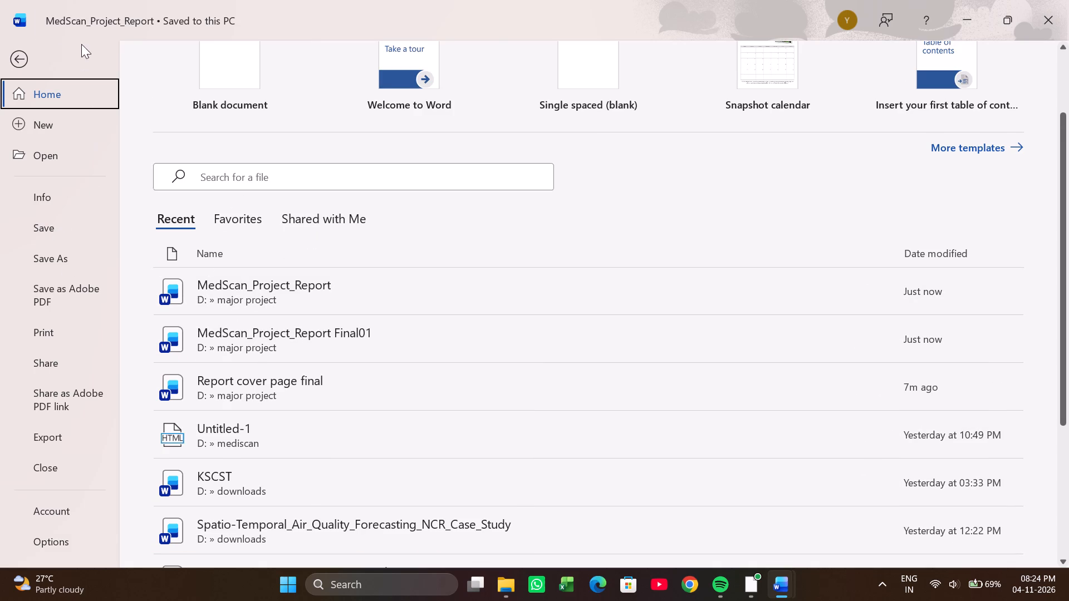
click(1041, 11)
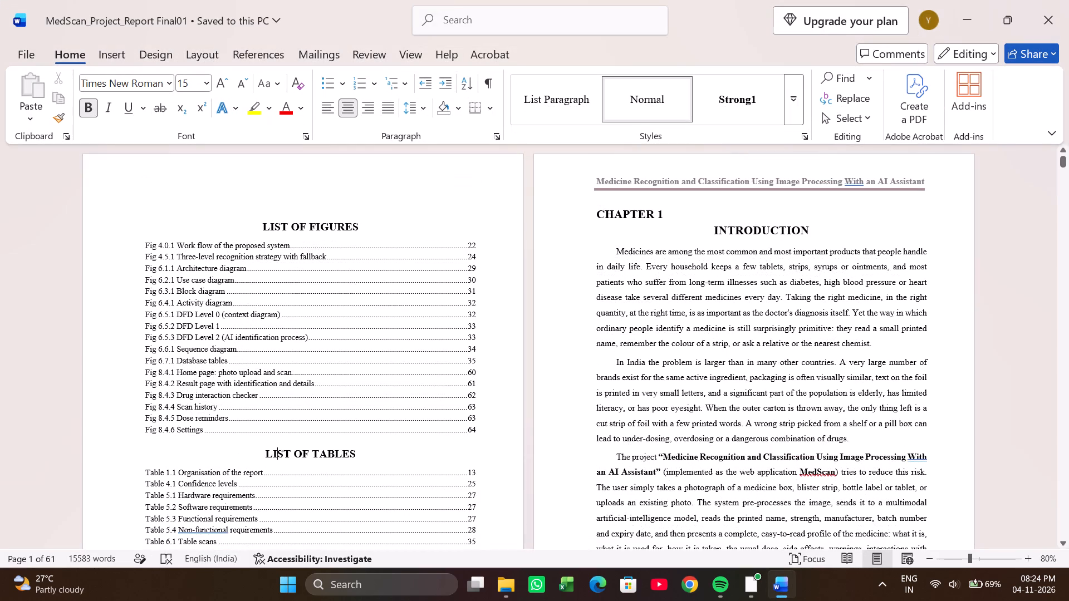
click(1047, 13)
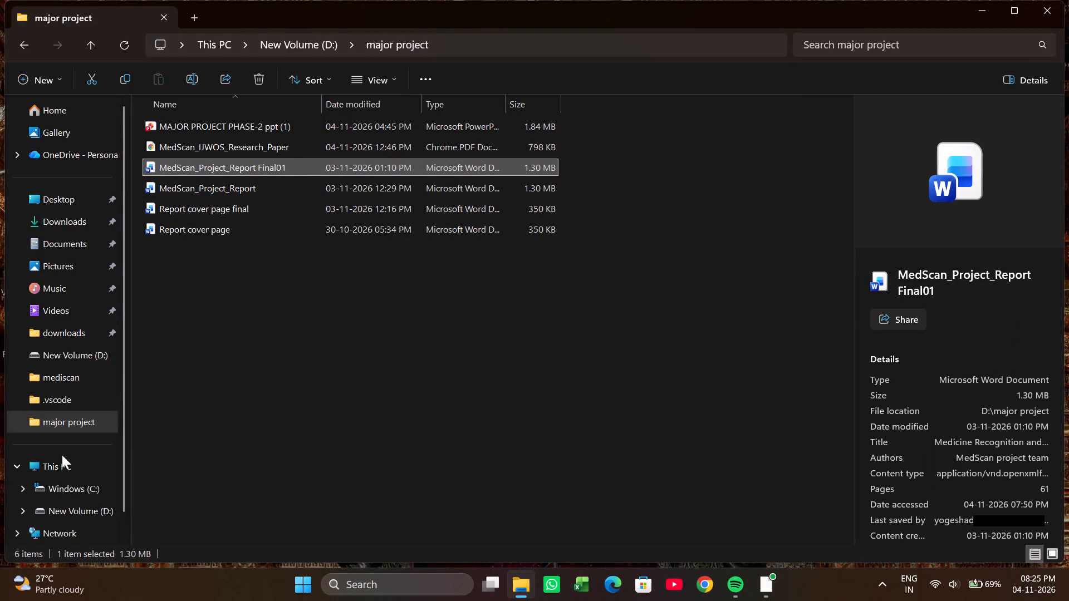
Look through the recent files in File Explorer and open the WhatsApp copy MedScan_Project_Report Final01 (1).
click(31, 110)
scroll(323, 315, down, 2)
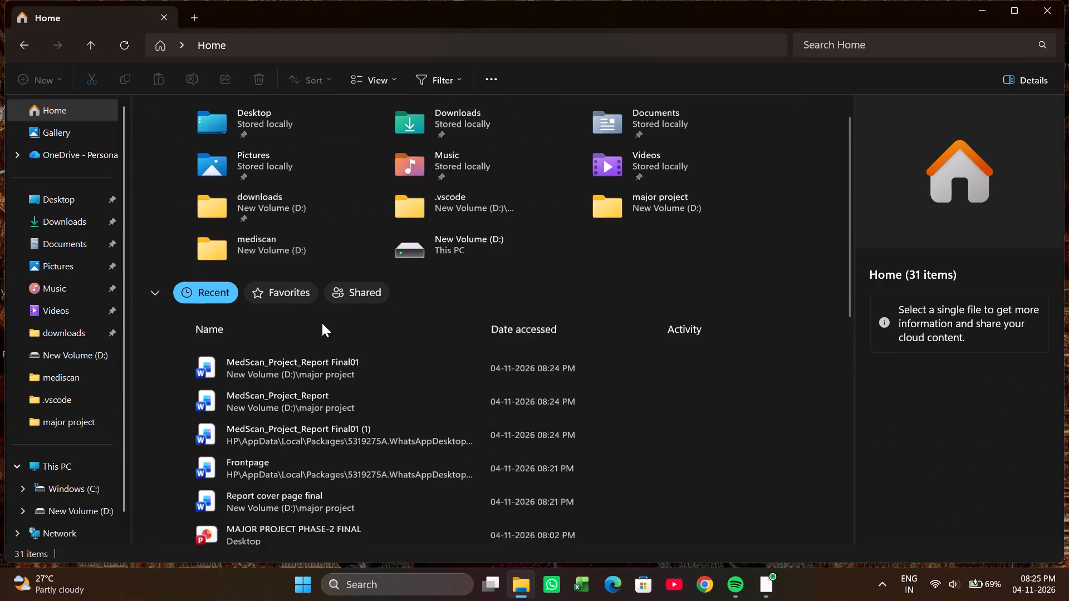
scroll(322, 323, down, 13)
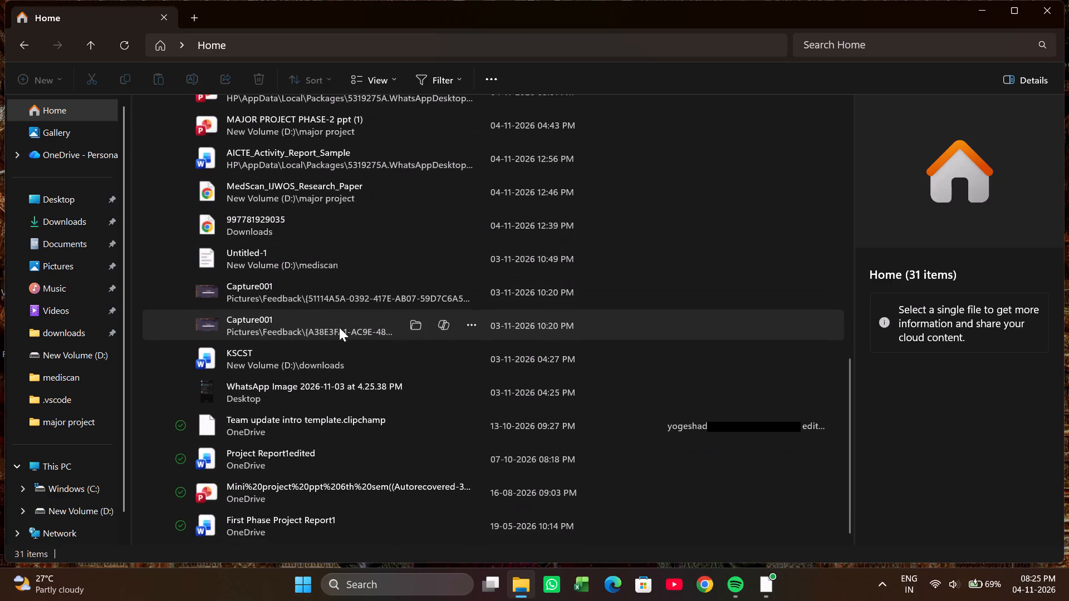
scroll(418, 377, up, 2)
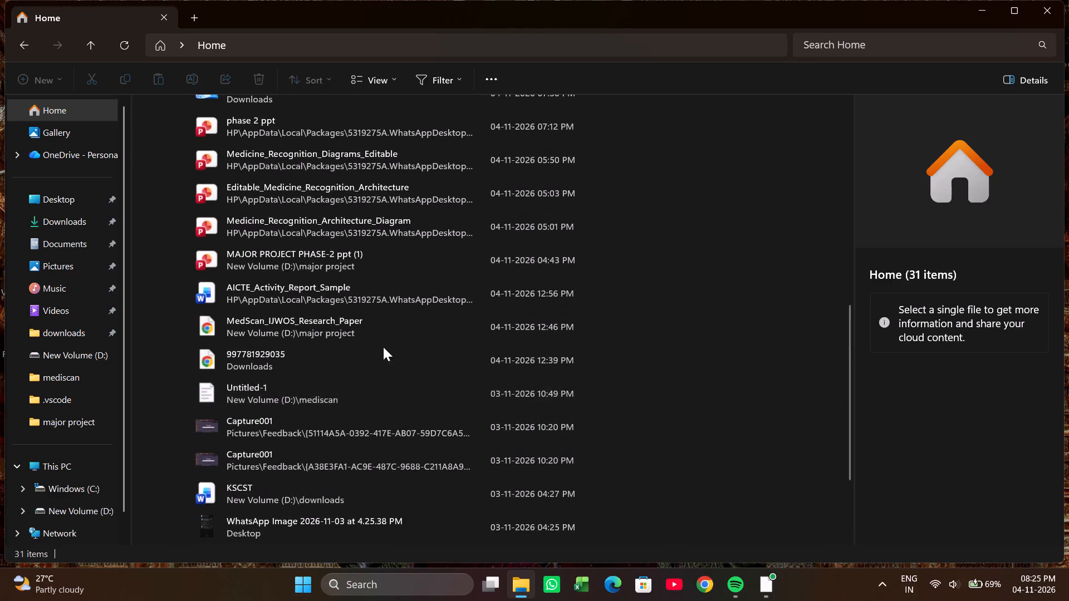
scroll(384, 345, up, 4)
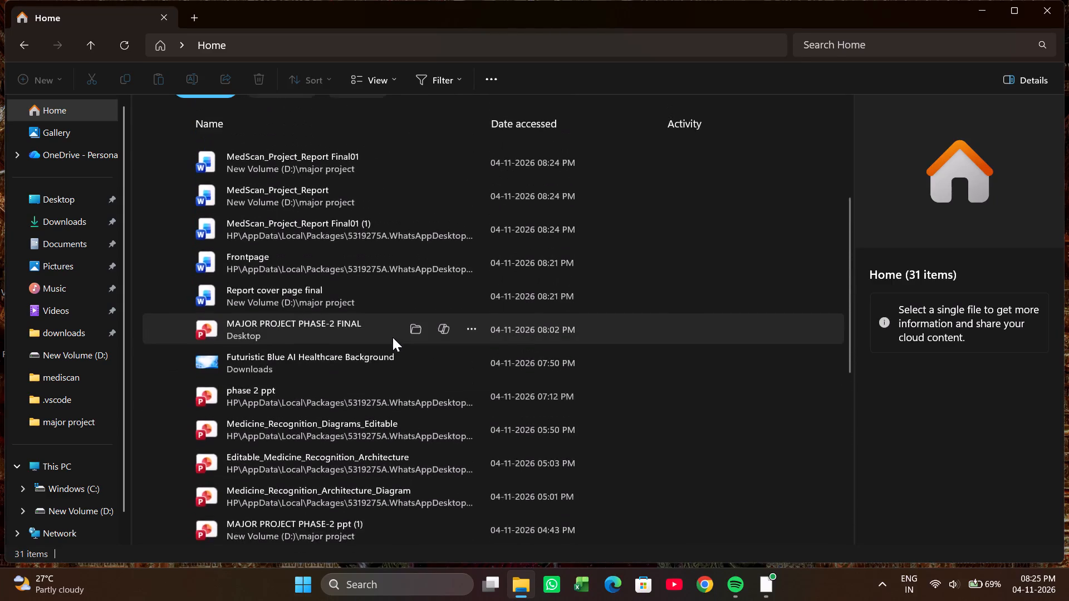
scroll(393, 331, up, 1)
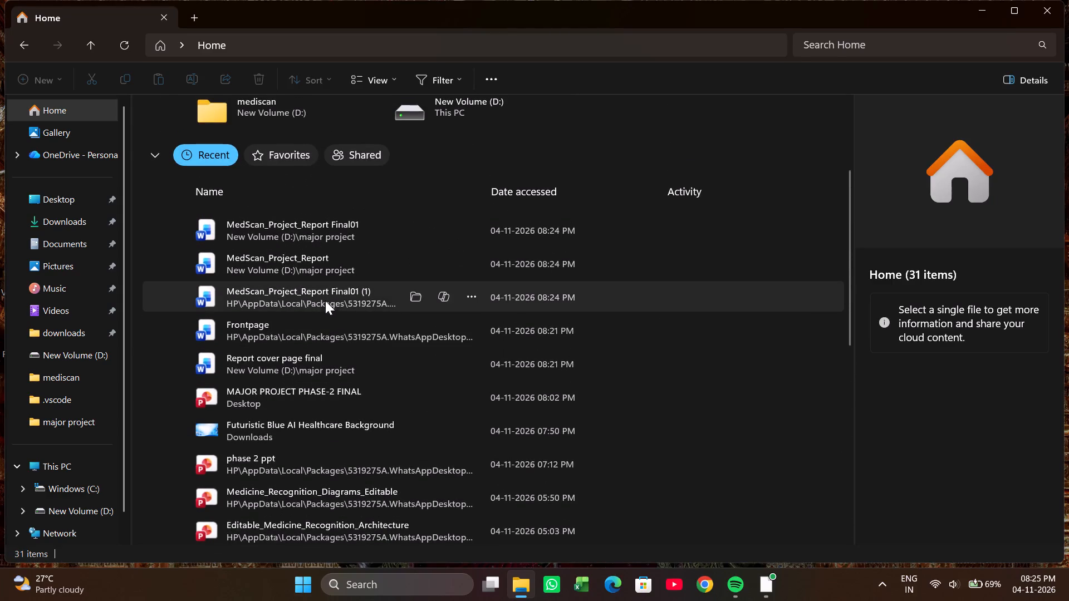
double_click(331, 291)
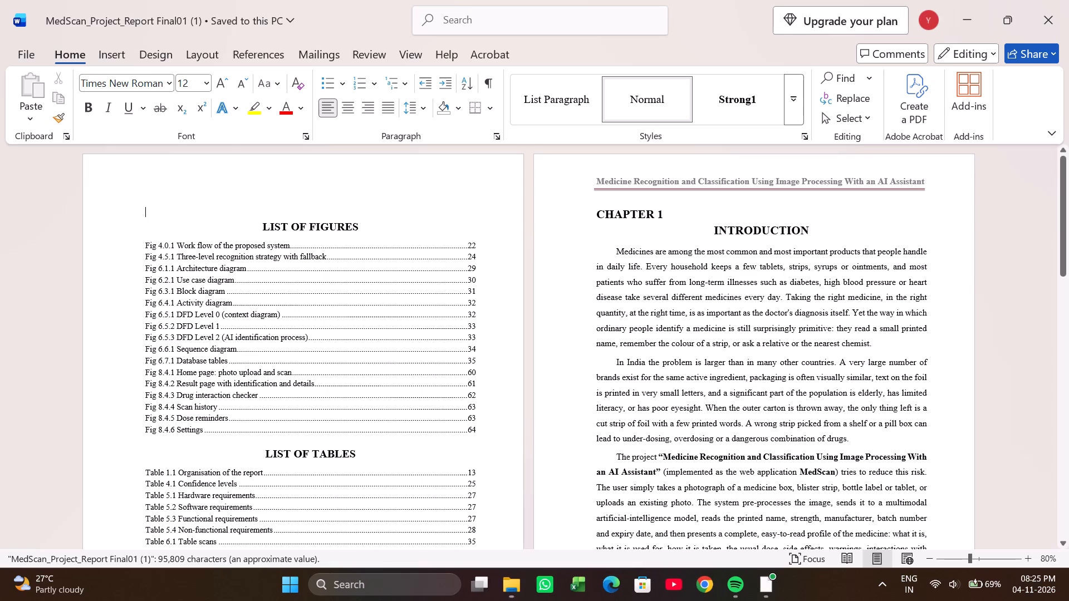
Select from the 1.2.4 Sensitivity to Real-World Conditions heading into its paragraph and open the font size choices.
scroll(586, 290, down, 9)
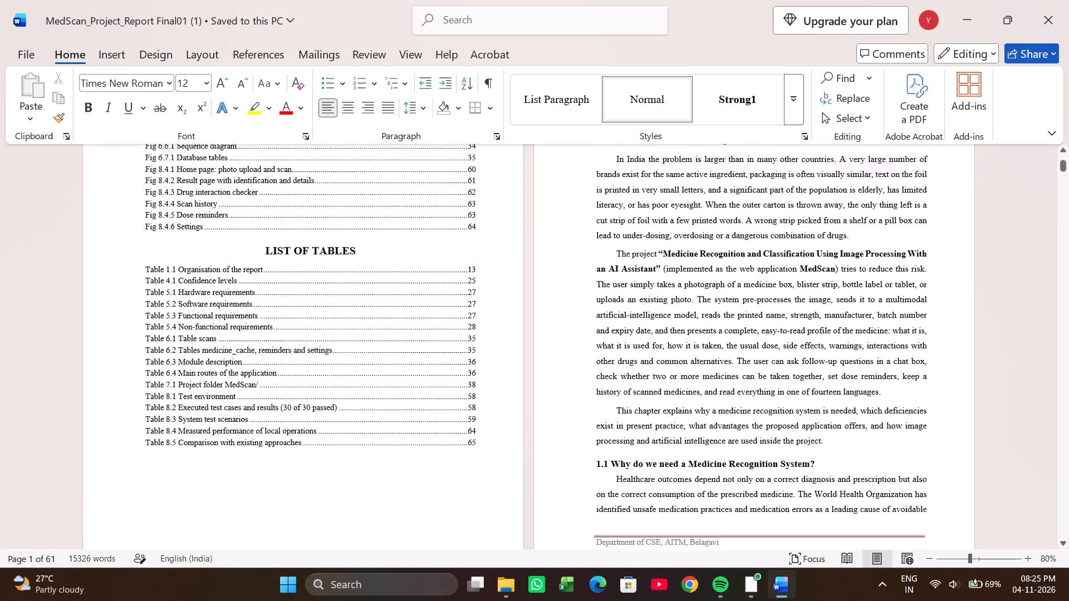
scroll(581, 299, down, 10)
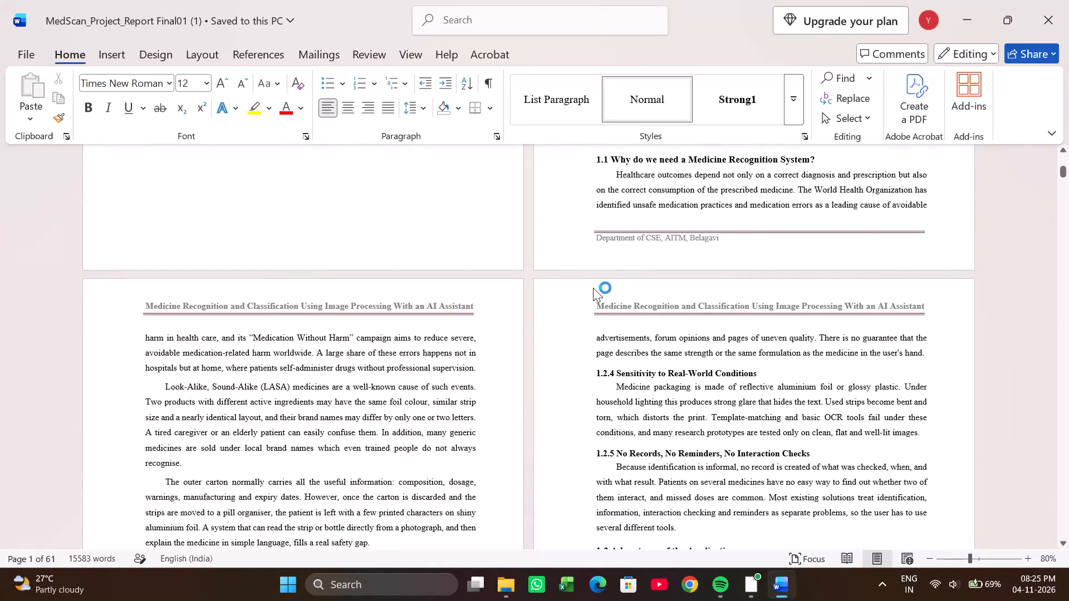
drag(609, 369, 692, 376)
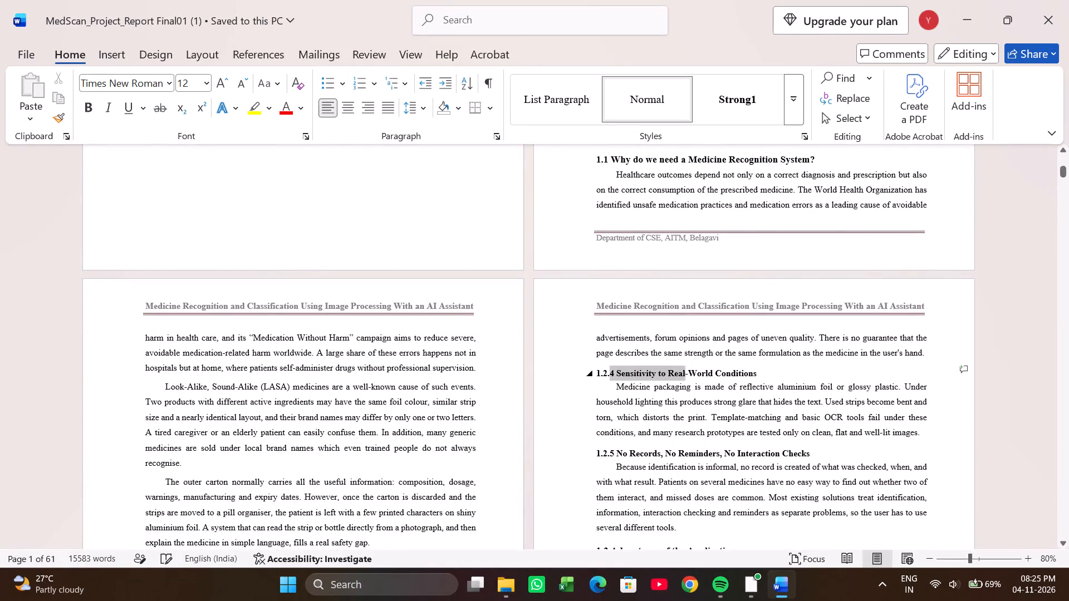
drag(692, 376, 737, 416)
click(856, 363)
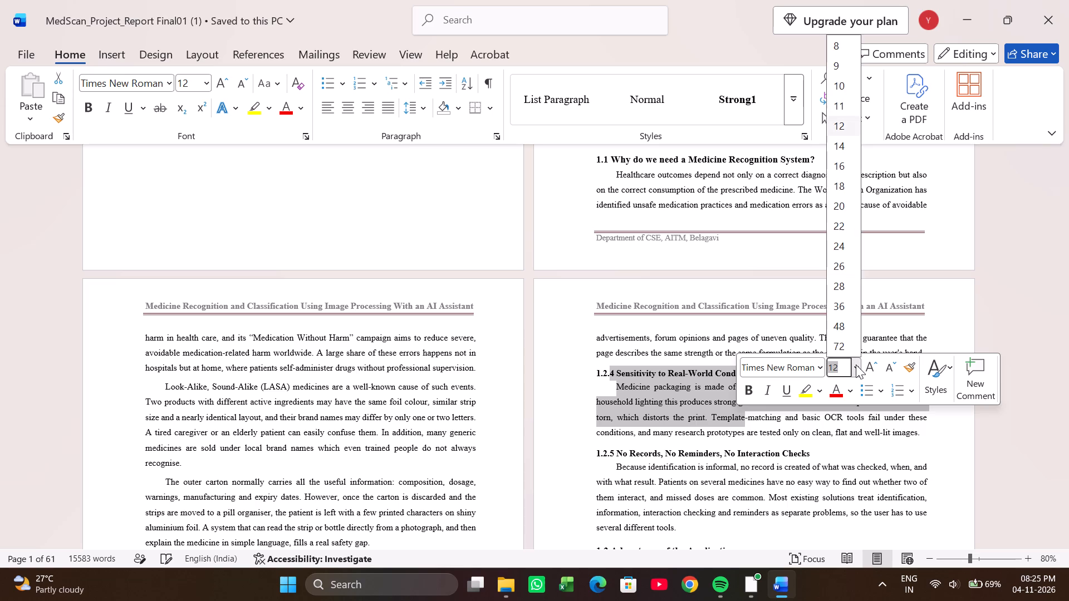
Dismiss the font size choices without changing the selected 1.2.4 text, and minimize MedScan_Project_Report Final01 (1).
click(394, 208)
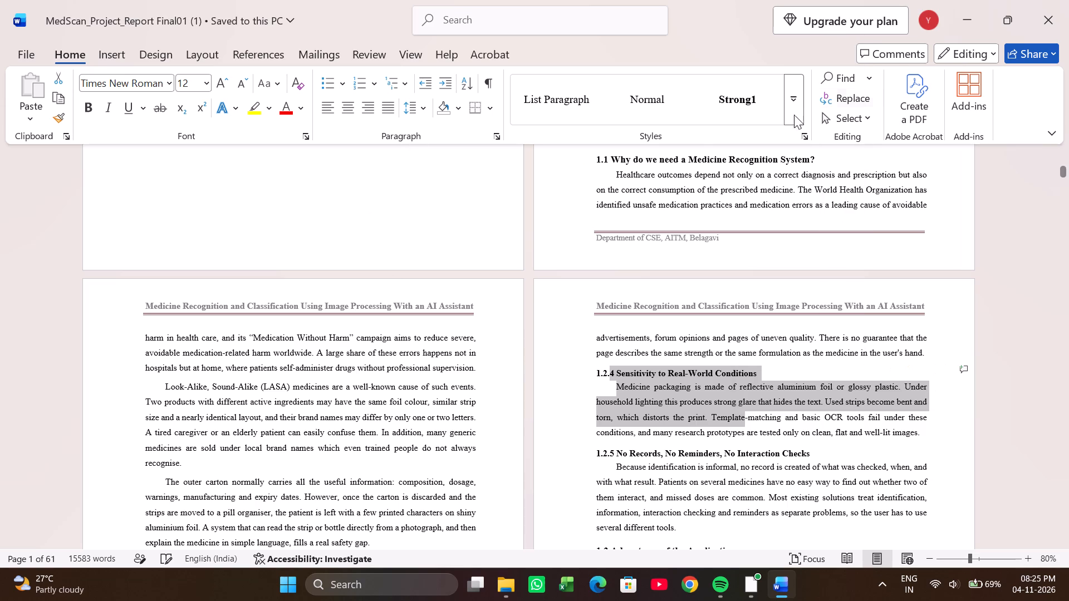
click(978, 18)
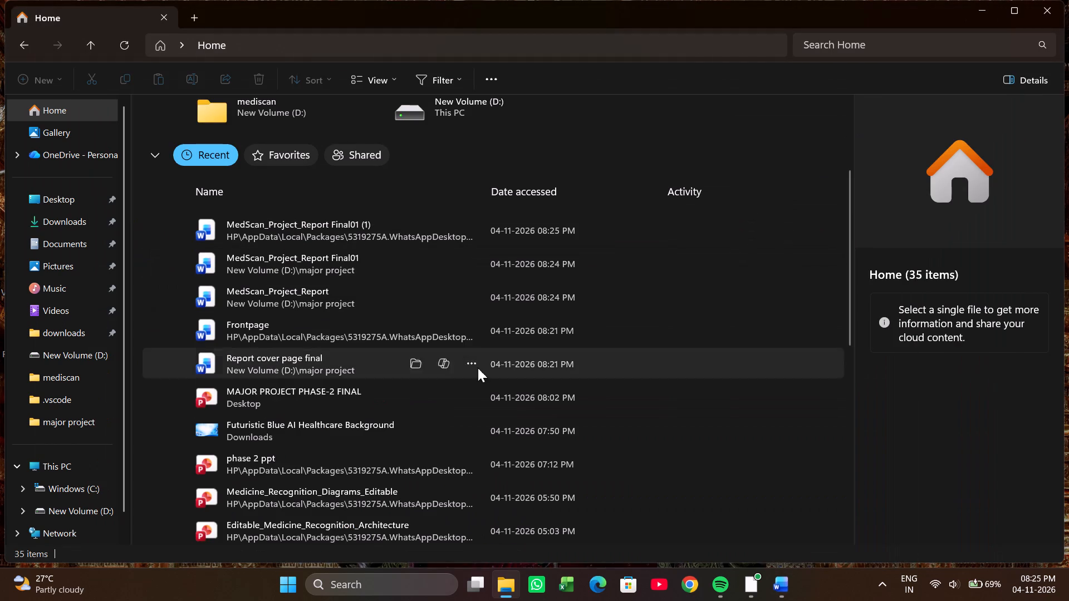
Delete the three Futuristic Blue AI Healthcare Background PNG files from the Downloads folder.
scroll(376, 275, down, 1)
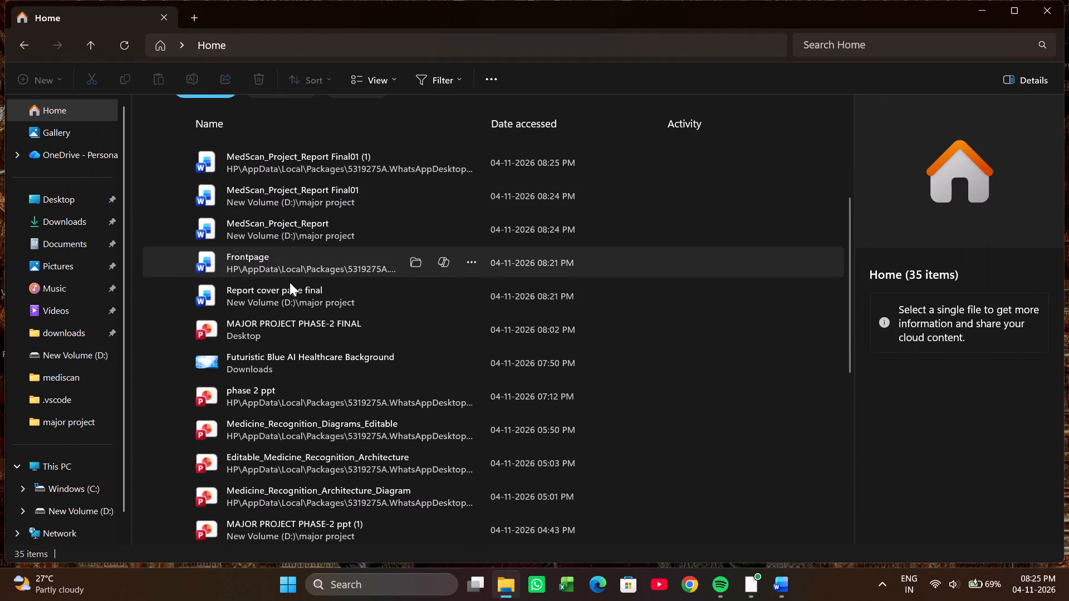
click(91, 226)
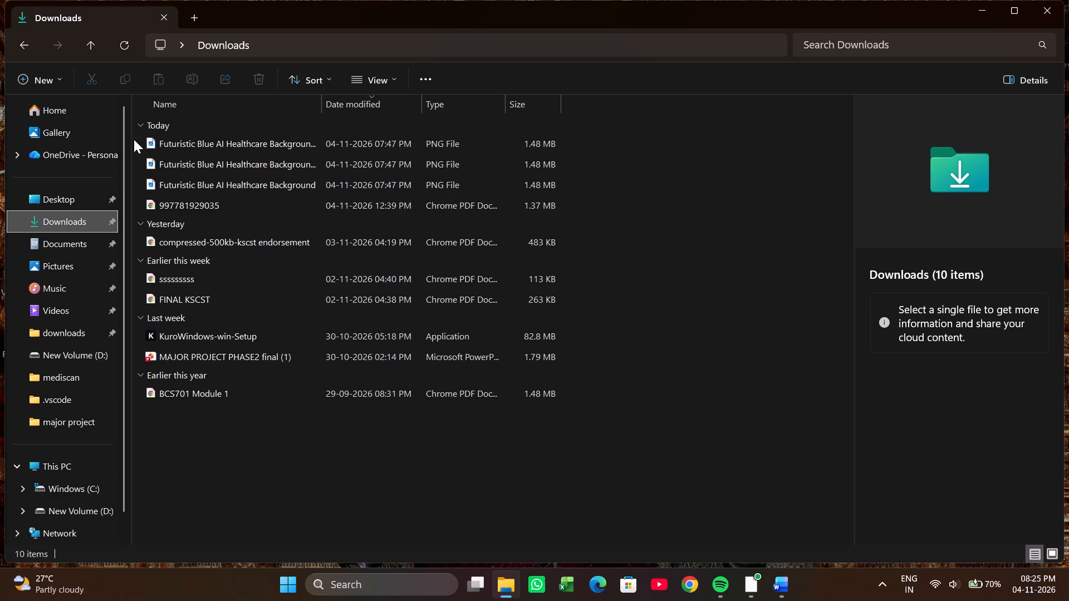
drag(134, 139, 583, 190)
click(256, 76)
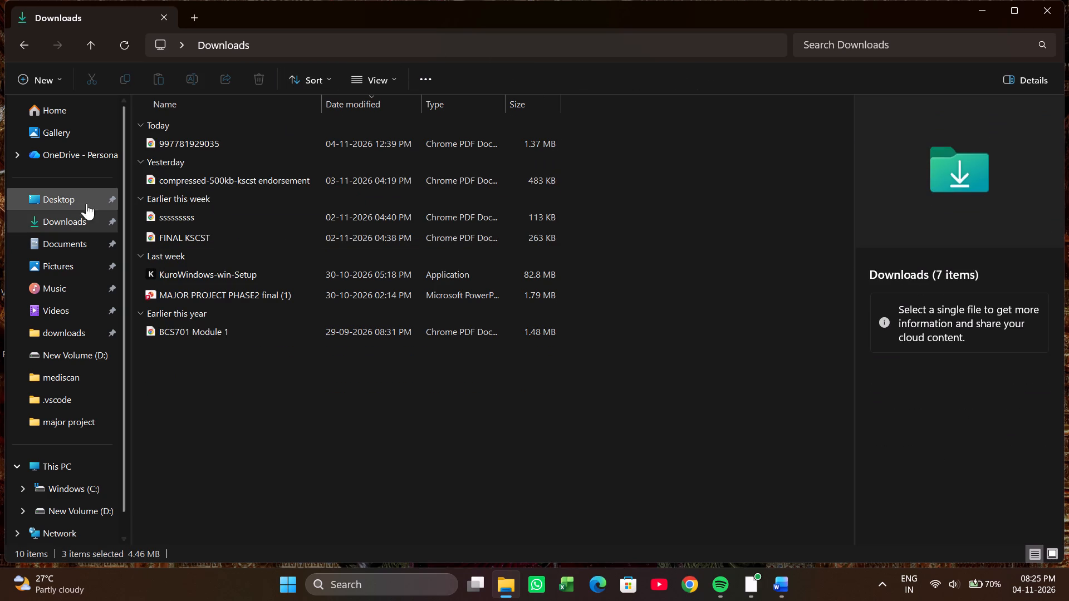
Delete the Report cover page document from the major project folder, keeping Report cover page final.
click(69, 106)
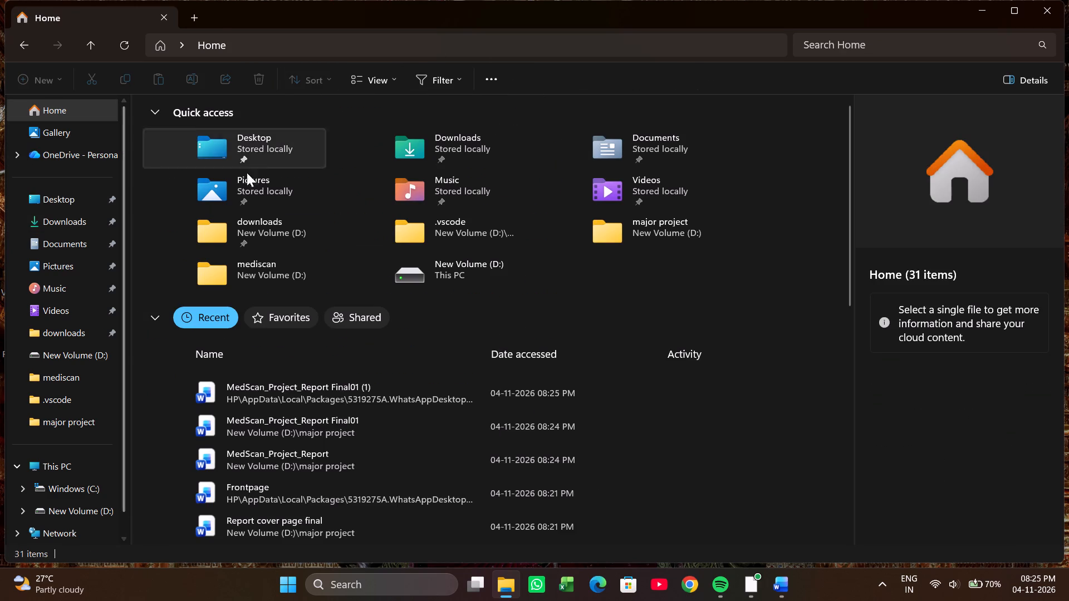
click(62, 244)
click(62, 216)
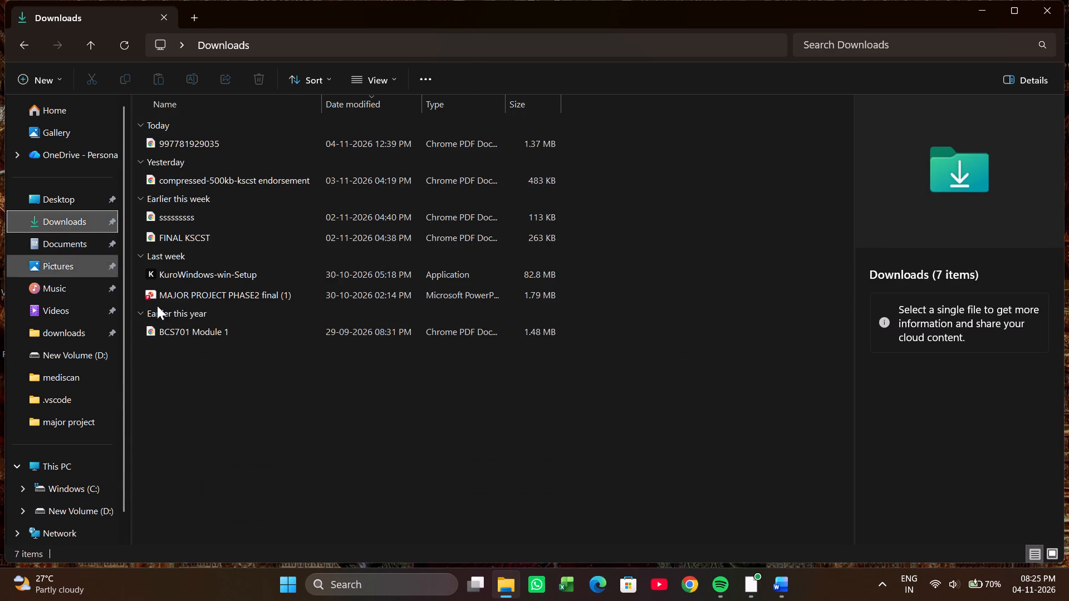
click(63, 368)
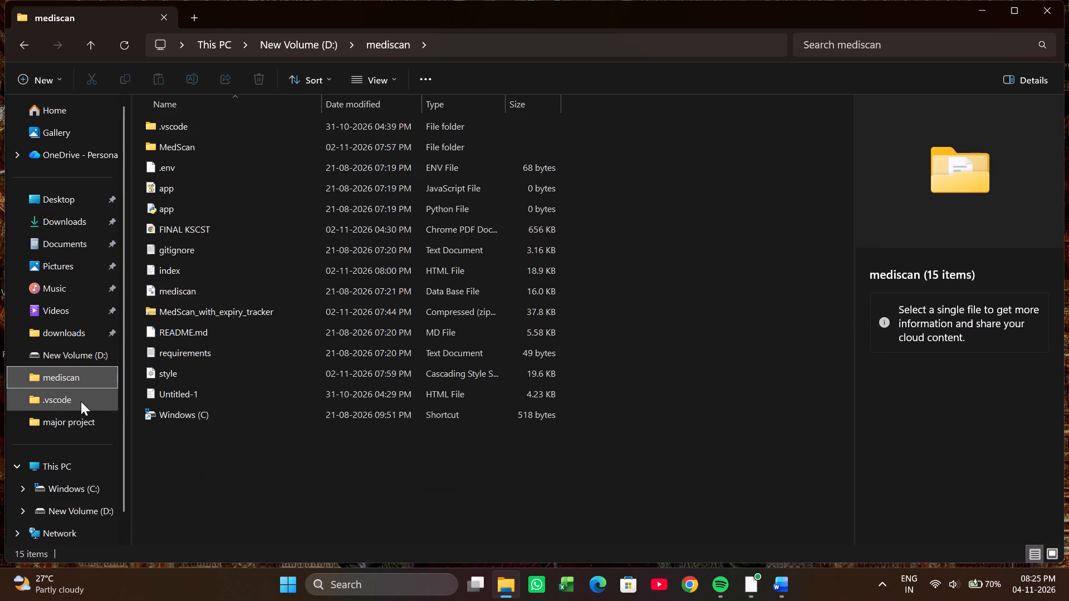
double_click(73, 424)
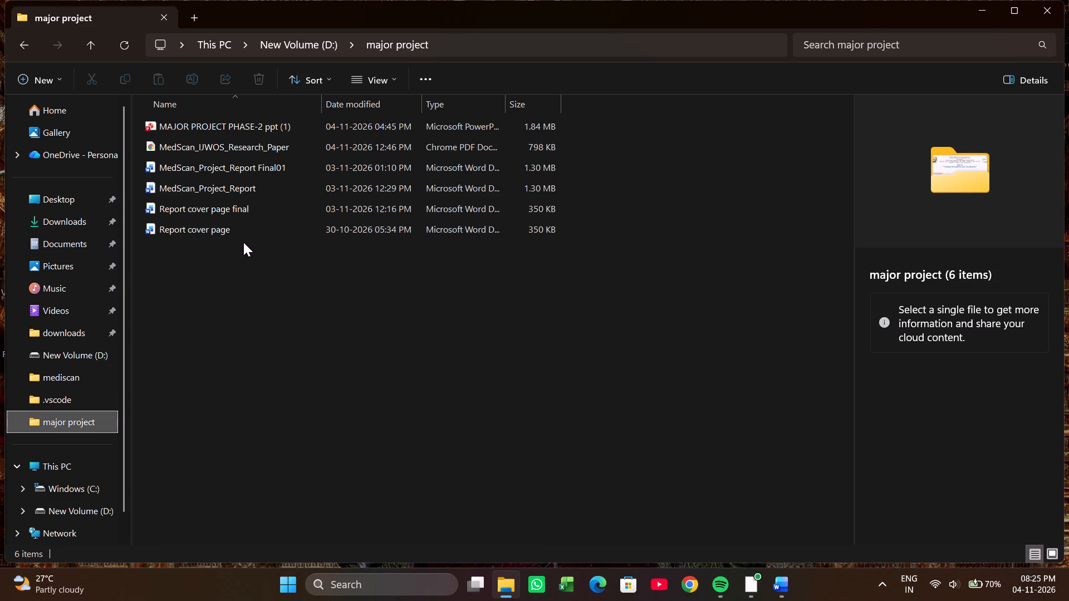
right_click(248, 225)
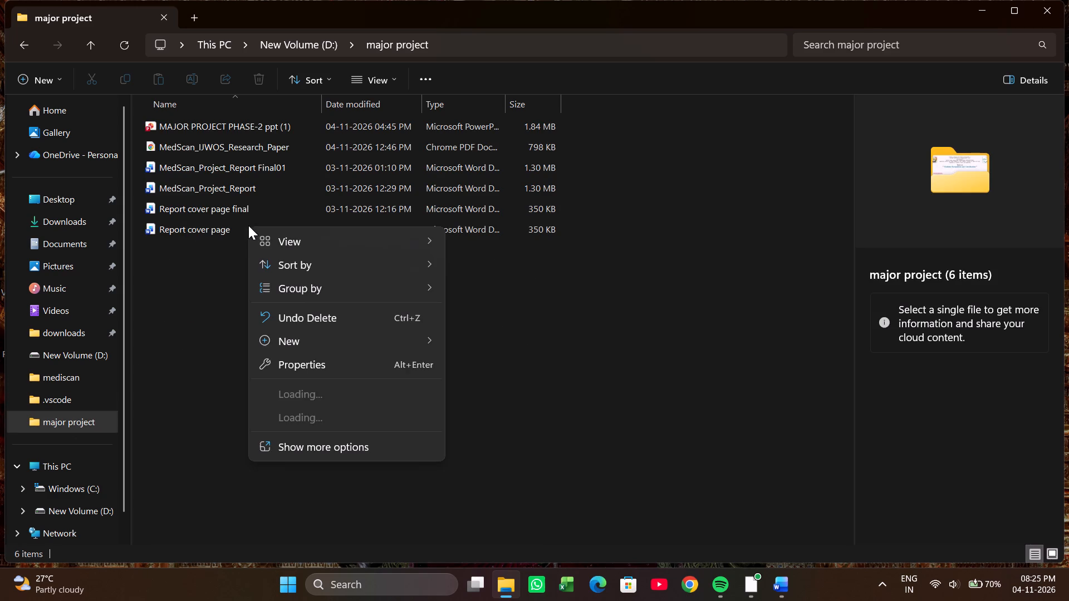
click(630, 396)
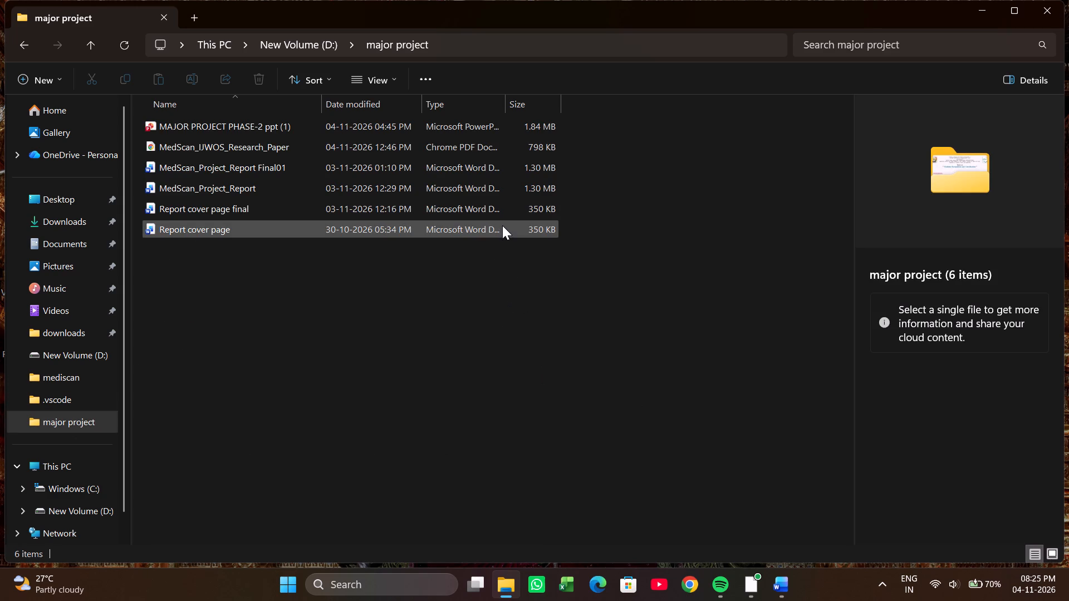
click(502, 225)
click(253, 75)
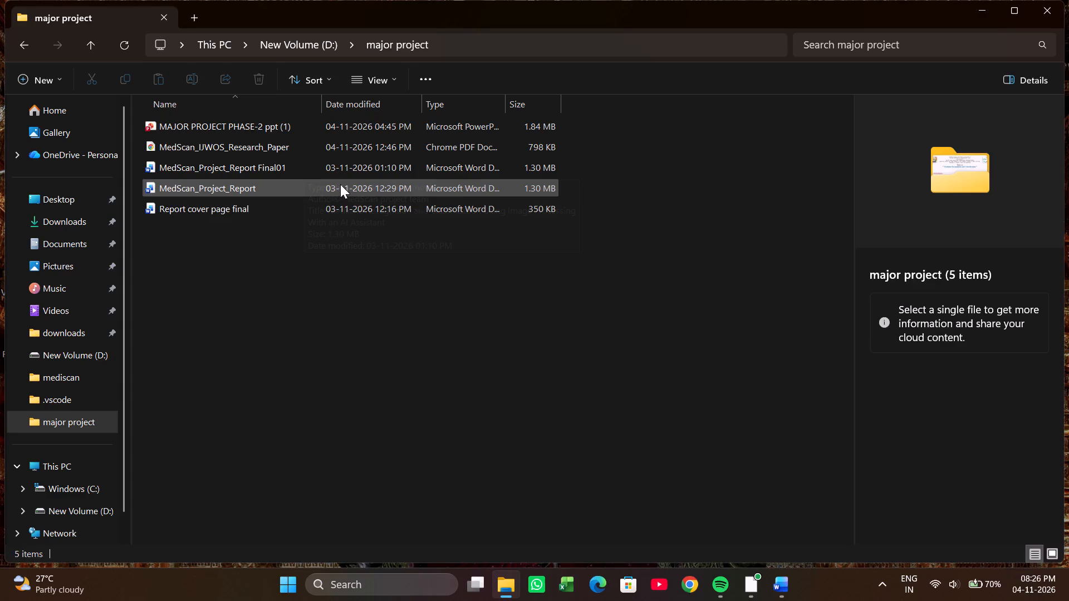
Open MedScan_Project_Report Final01 from the major project folder and examine its lists of figures and tables.
double_click(301, 166)
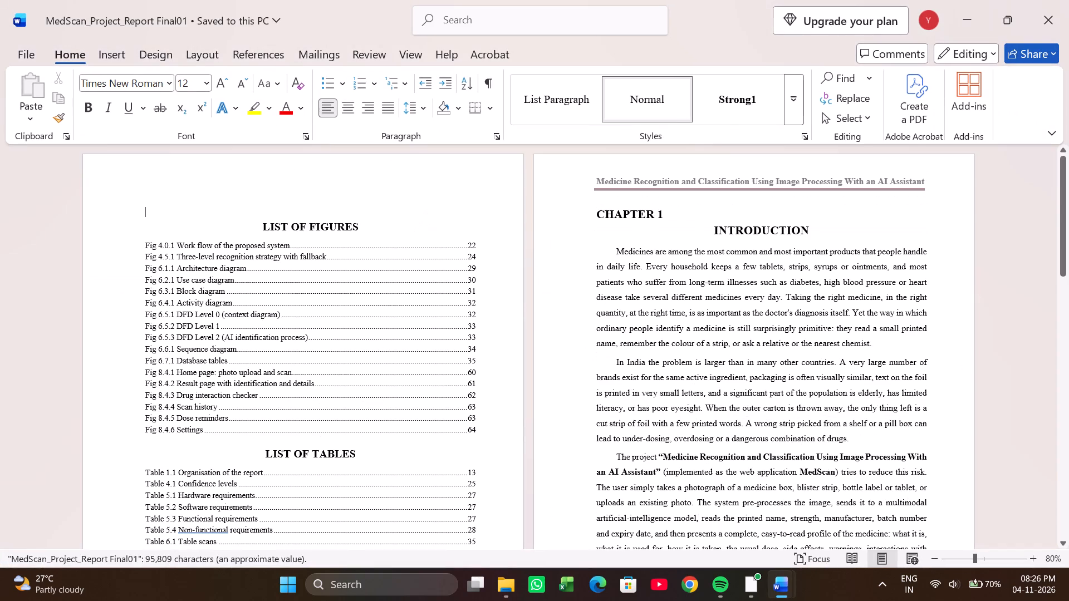
scroll(572, 297, down, 13)
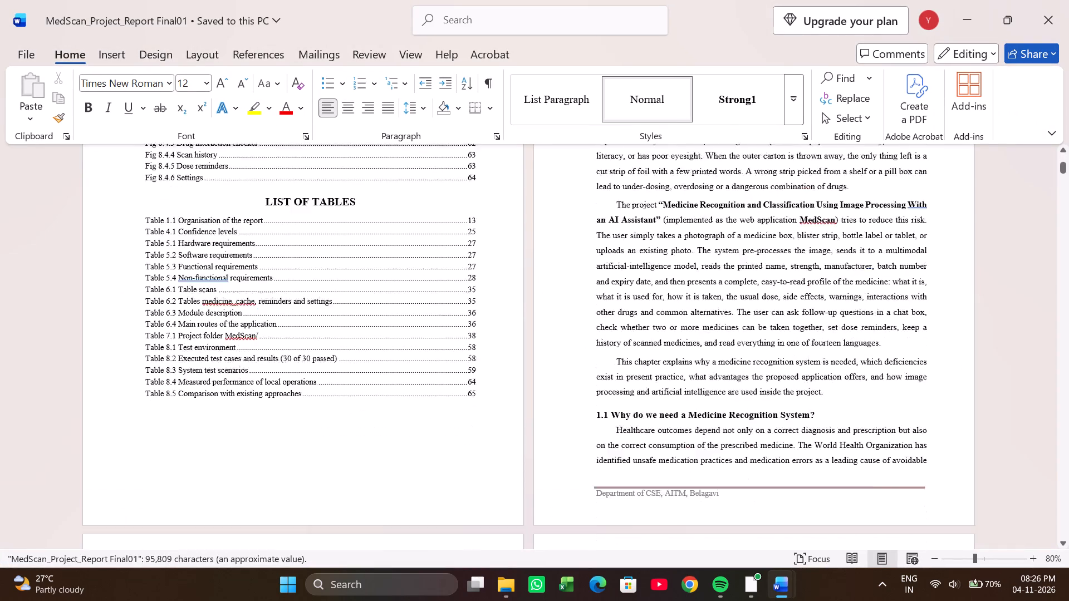
scroll(551, 303, down, 1)
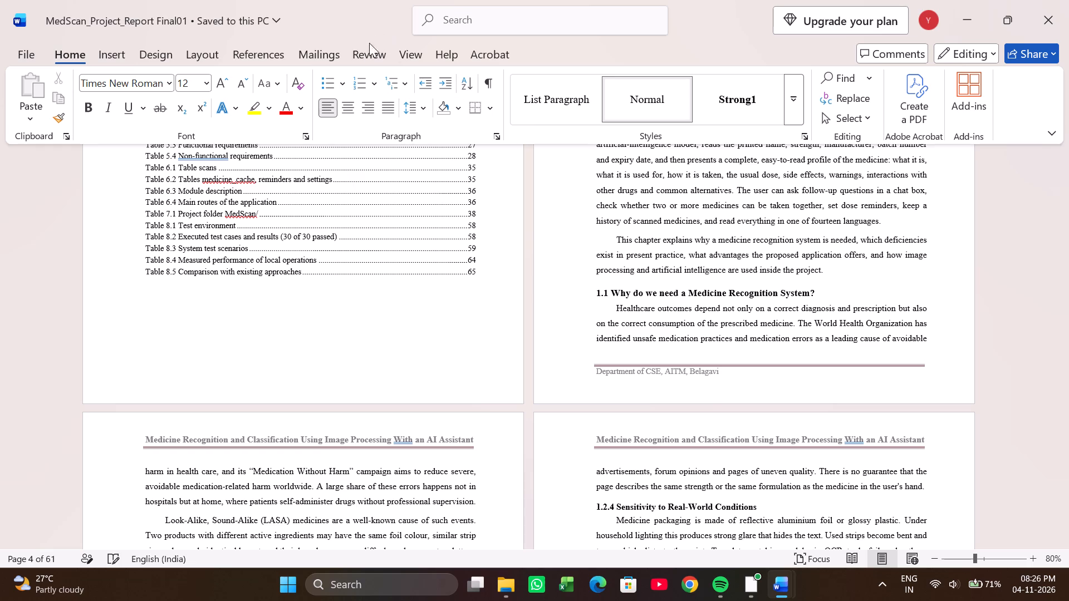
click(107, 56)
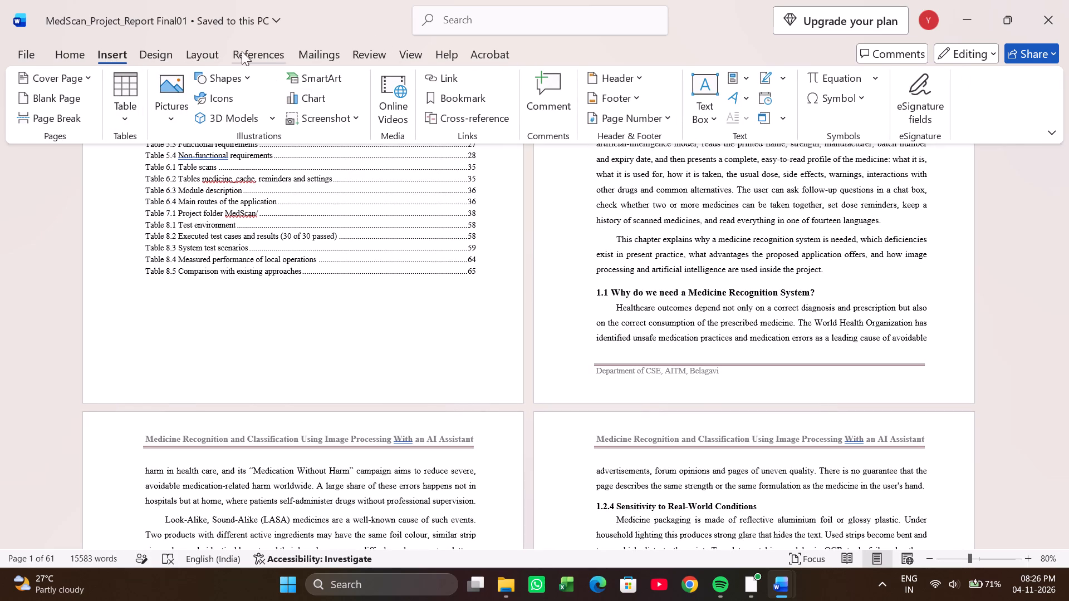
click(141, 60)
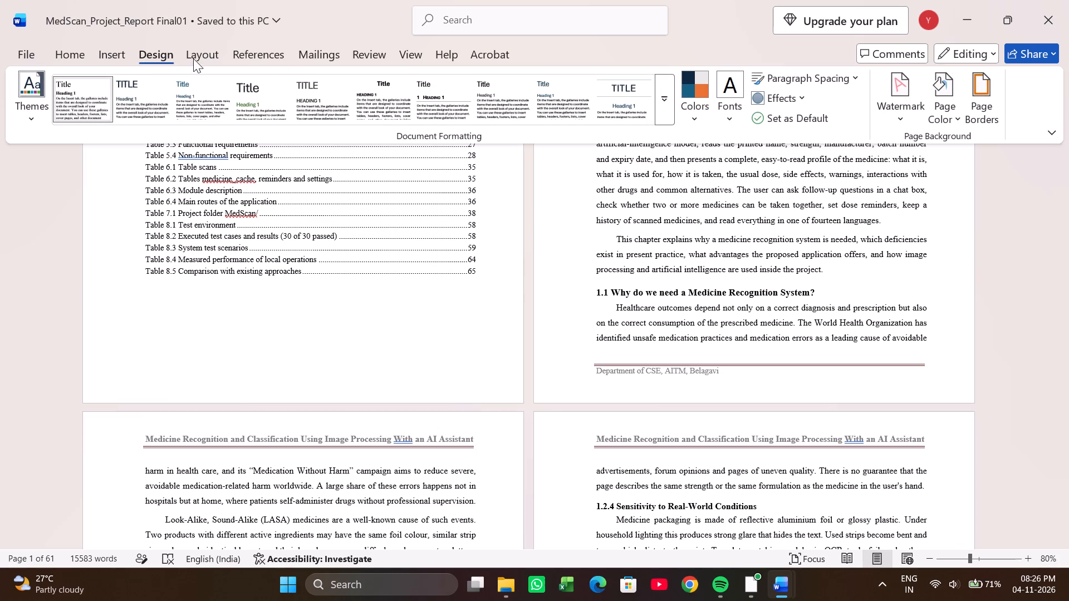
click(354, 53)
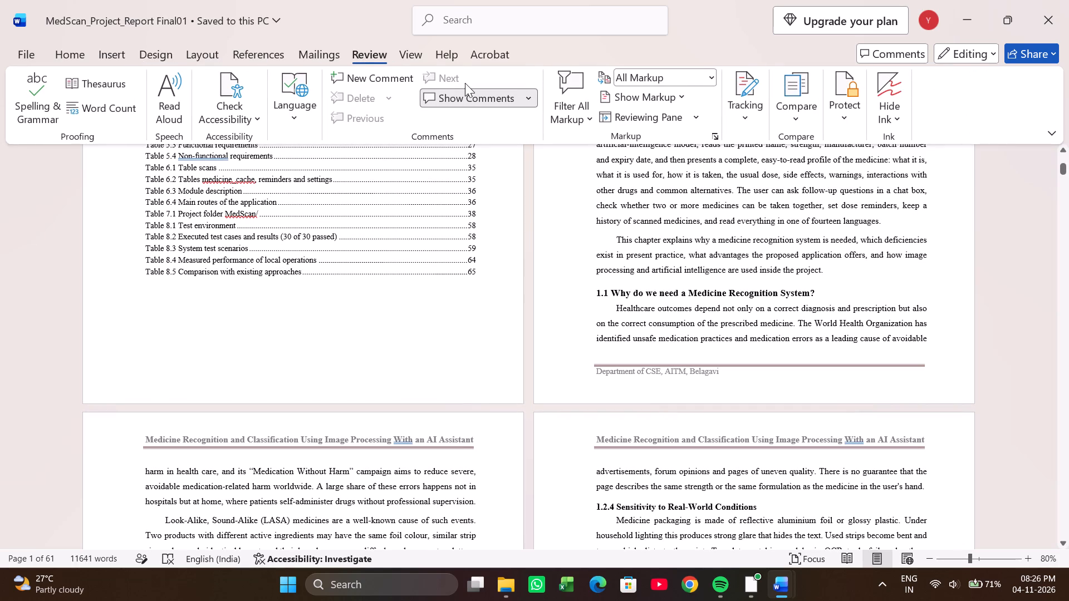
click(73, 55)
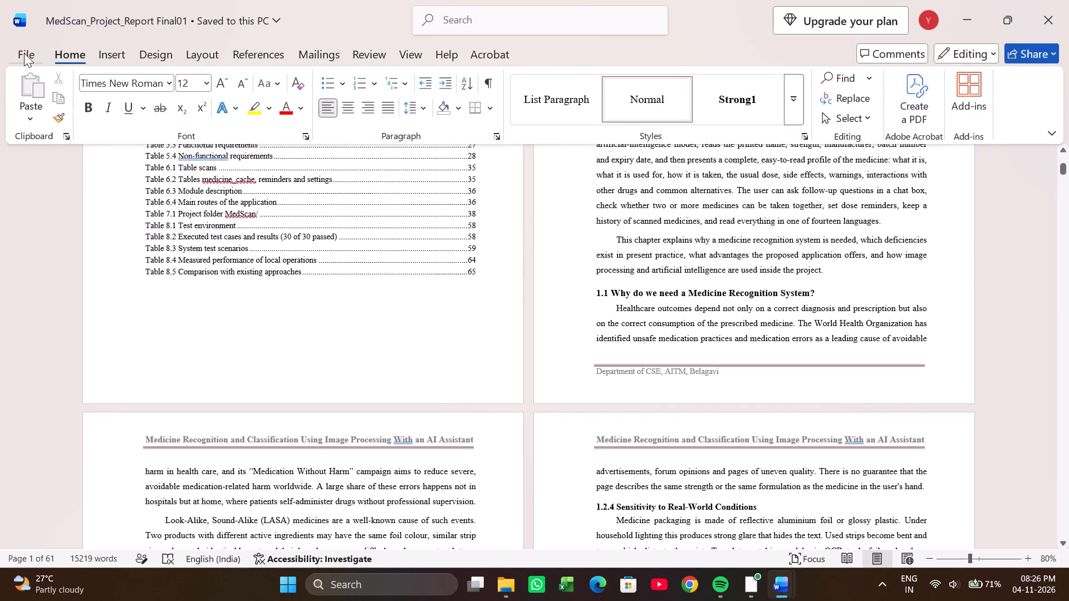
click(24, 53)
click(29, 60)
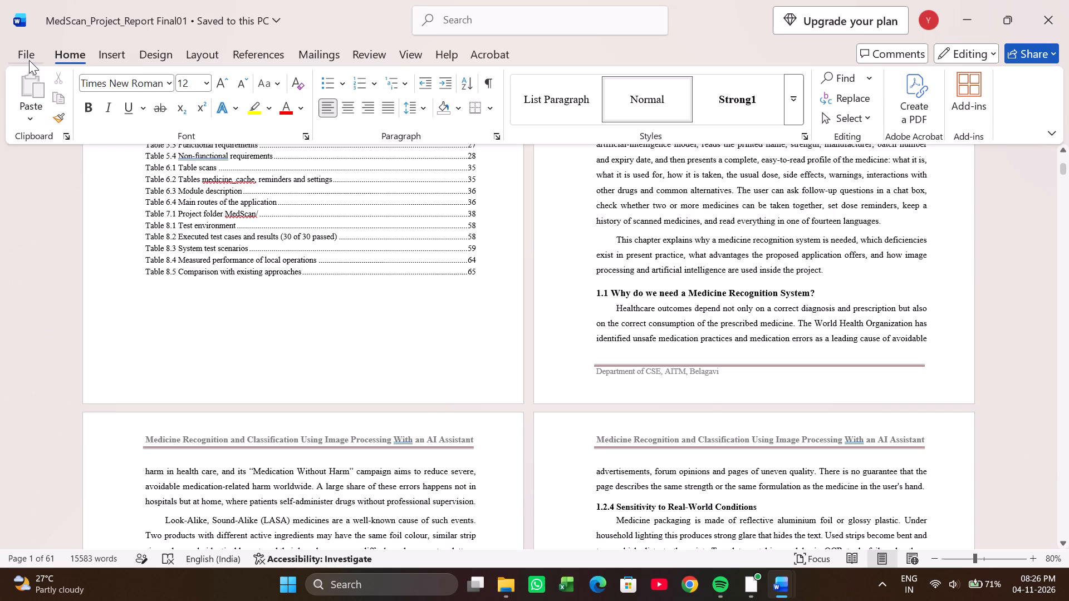
Examine the report's chapters from section 1.2 through to the closing Appendix A: Installation and User Guide.
scroll(458, 332, down, 15)
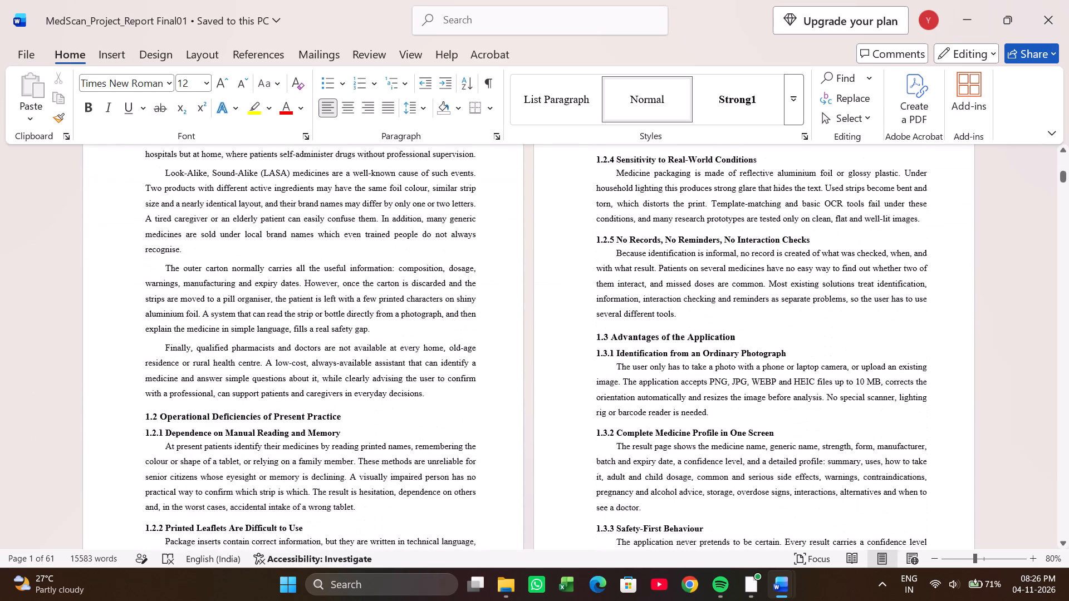
scroll(609, 375, down, 13)
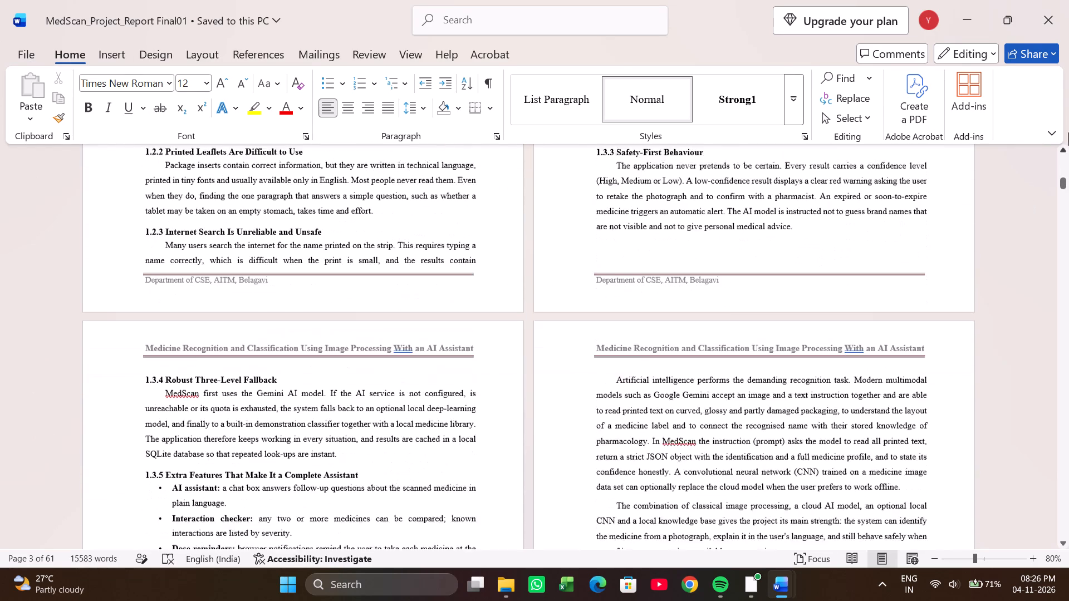
drag(1059, 186, 985, 542)
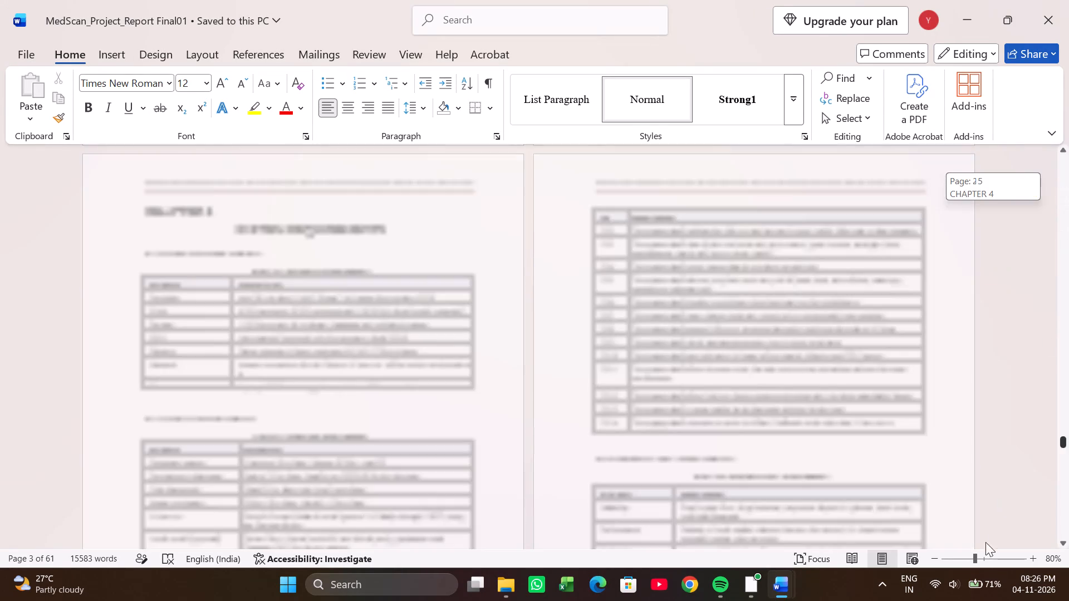
drag(985, 542, 965, 600)
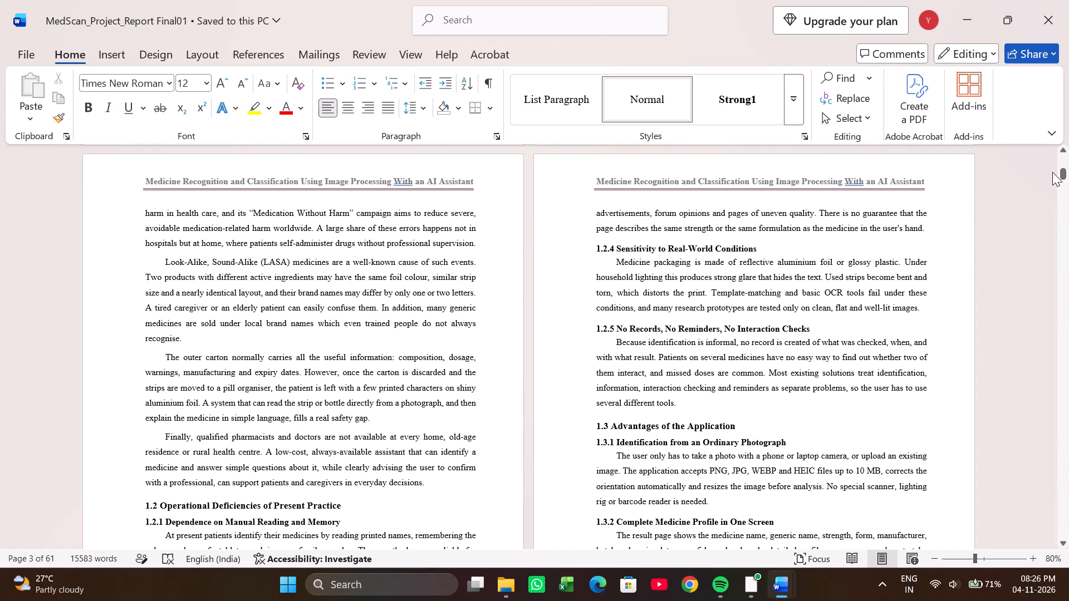
drag(1063, 178, 1054, 498)
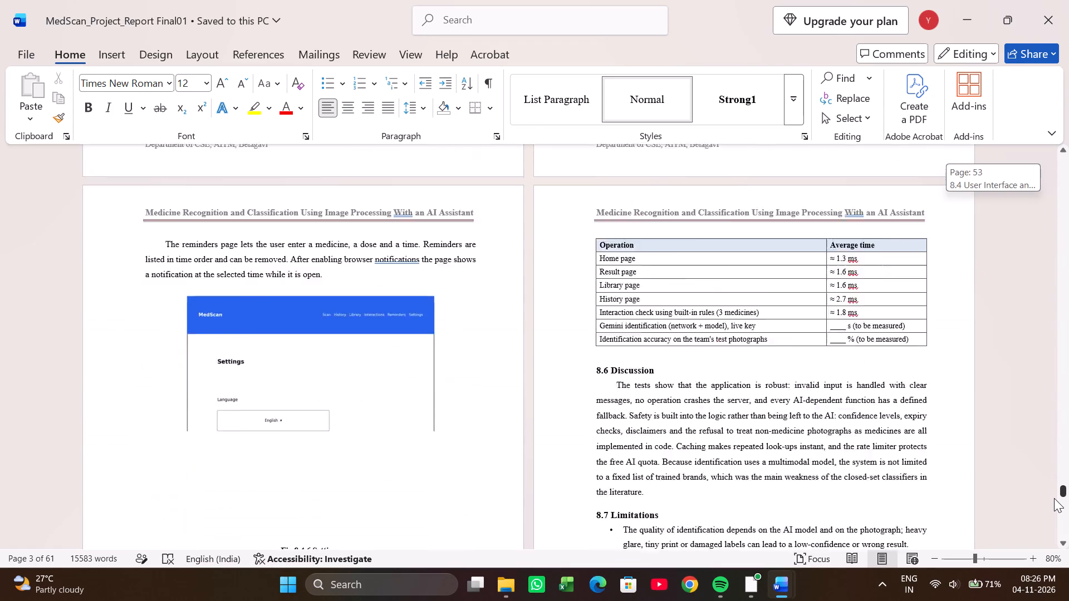
drag(1054, 498, 1052, 556)
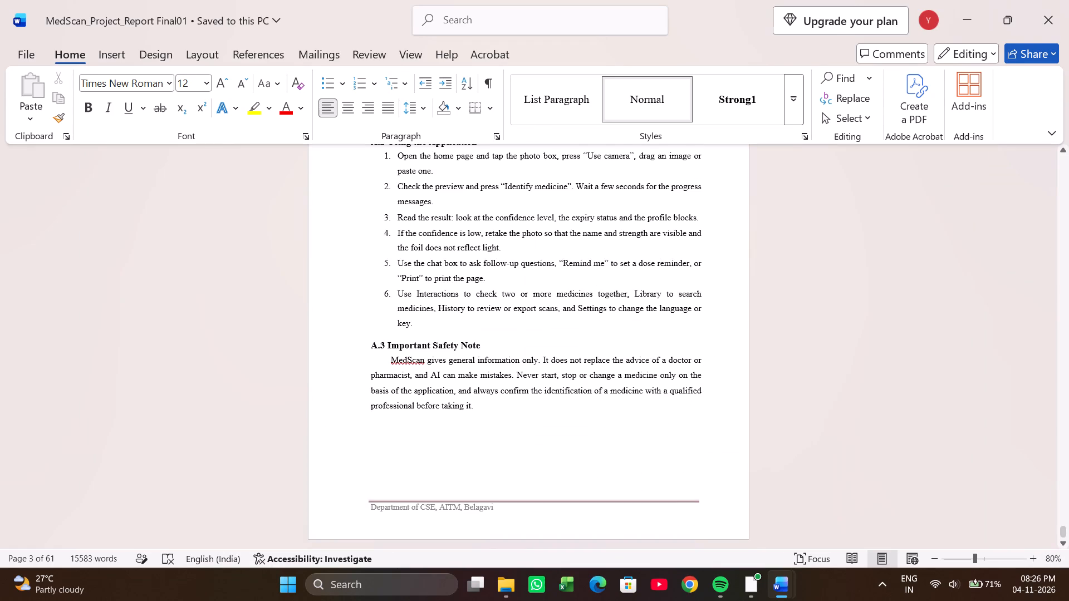
scroll(790, 424, up, 7)
scroll(793, 376, up, 2)
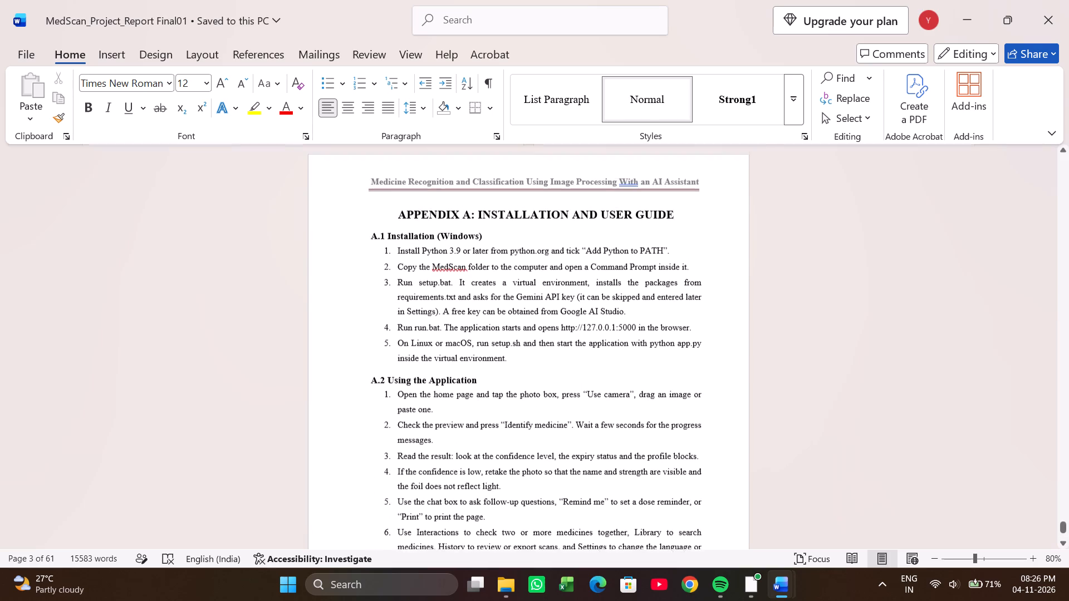
Delete the whole Appendix A: Installation and User Guide and its emptied page so the report ends with the references.
scroll(793, 338, up, 5)
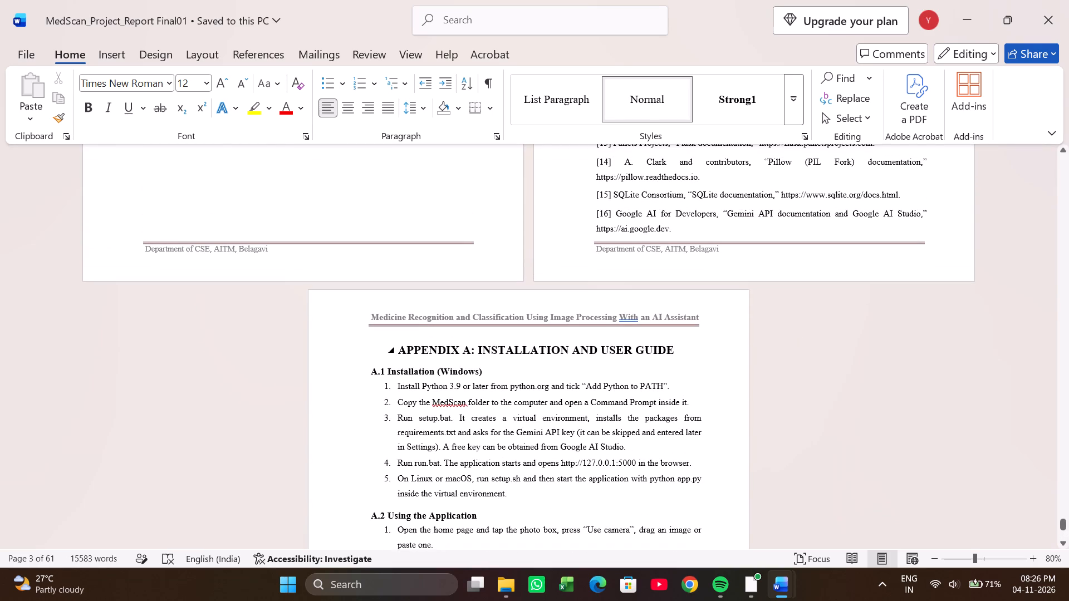
drag(402, 348, 542, 600)
scroll(542, 600, down, 2)
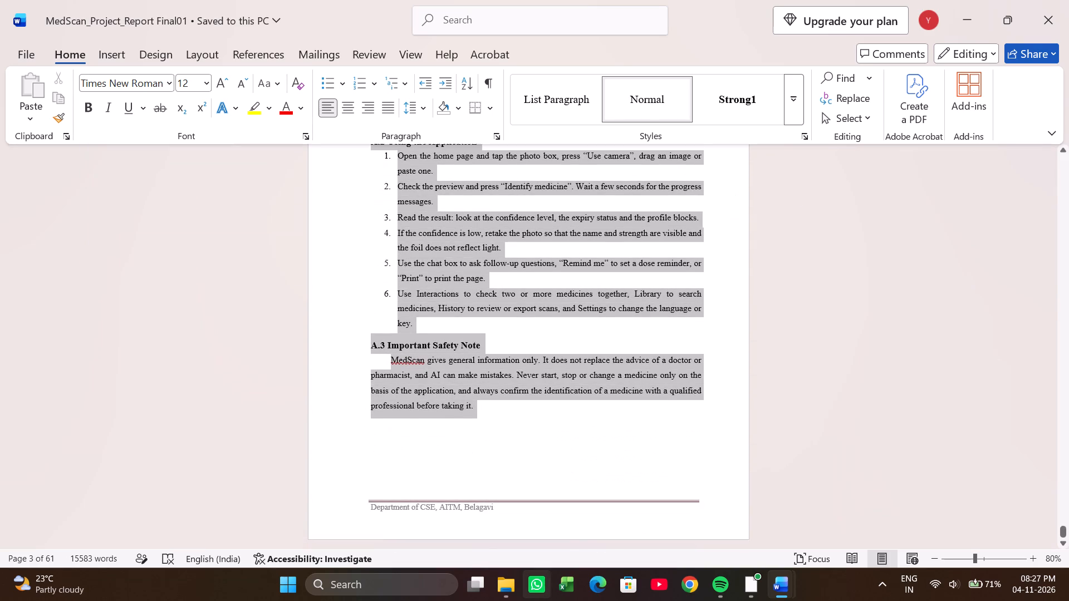
scroll(542, 600, down, 1)
drag(542, 600, 552, 600)
key(BackSpace)
scroll(595, 494, up, 3)
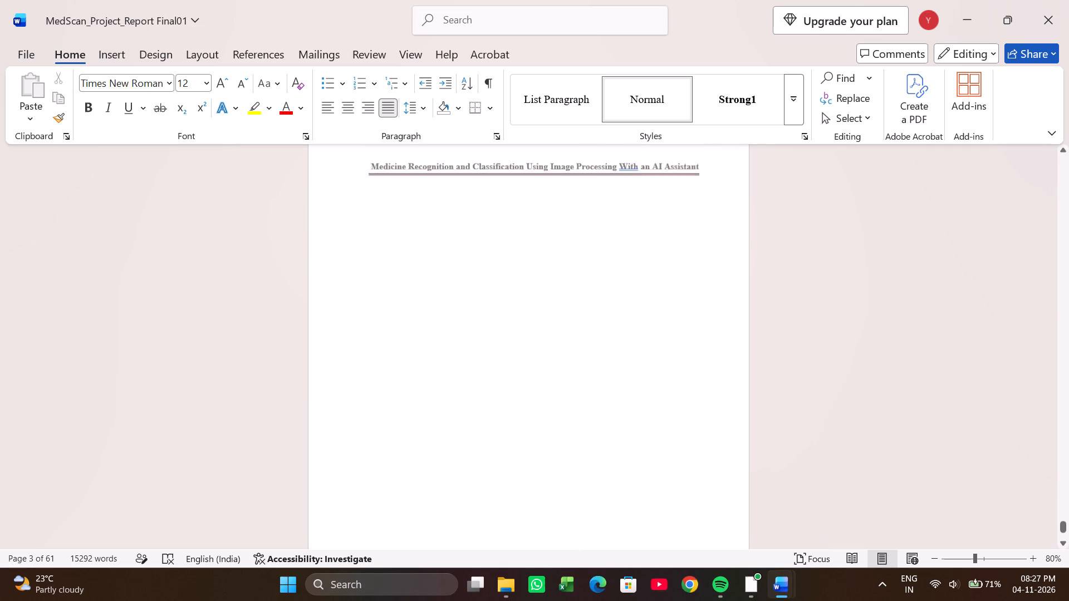
key(Delete)
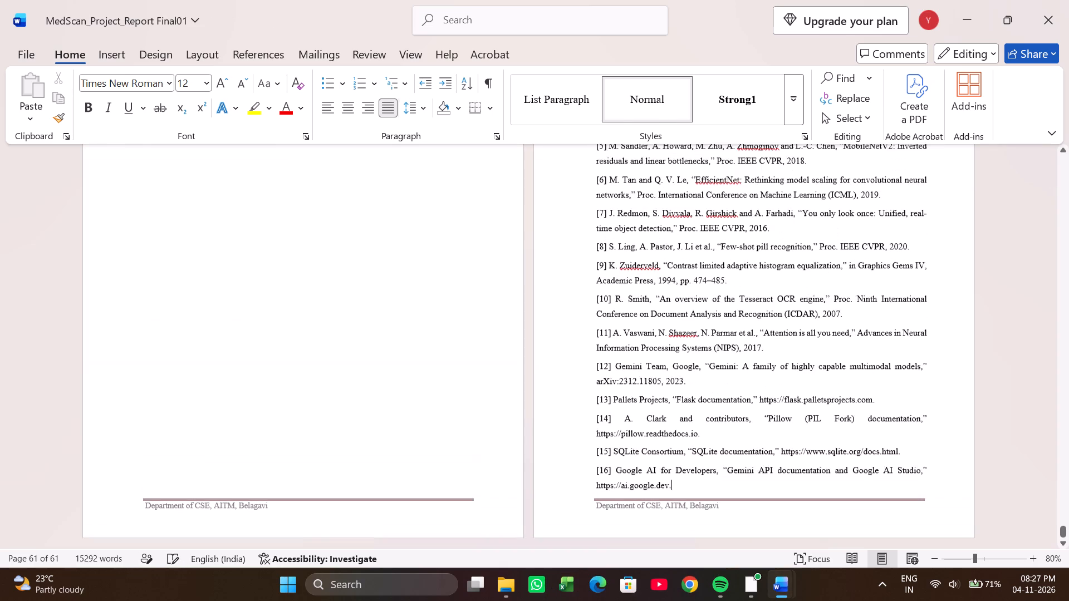
Delete reference [16], the Google AI for Developers entry, from the end of the REFERENCES list.
scroll(579, 436, up, 12)
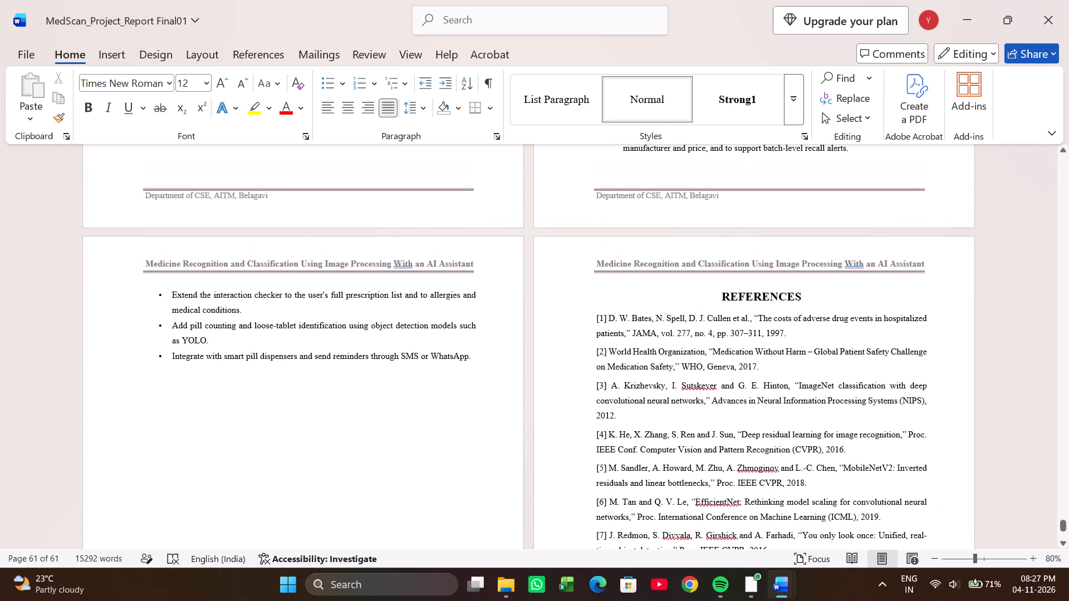
scroll(626, 395, down, 17)
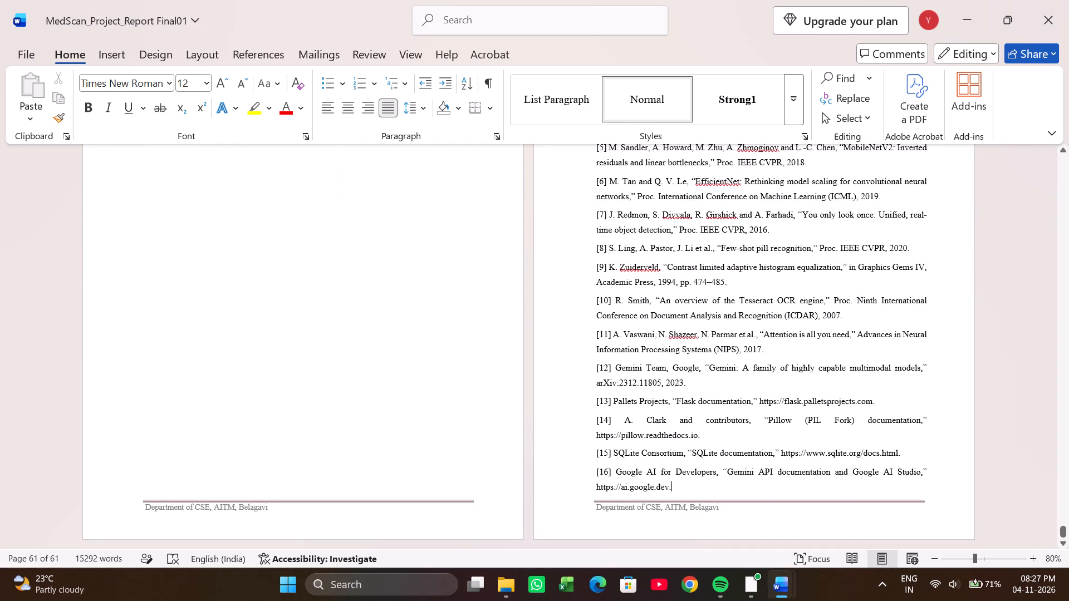
drag(685, 482, 592, 479)
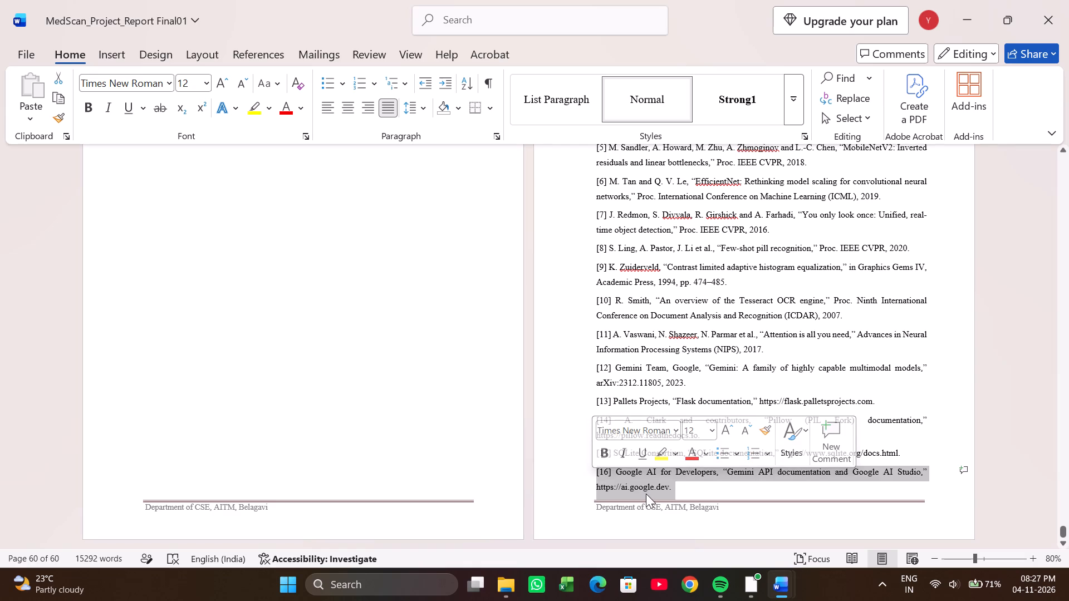
key(BackSpace)
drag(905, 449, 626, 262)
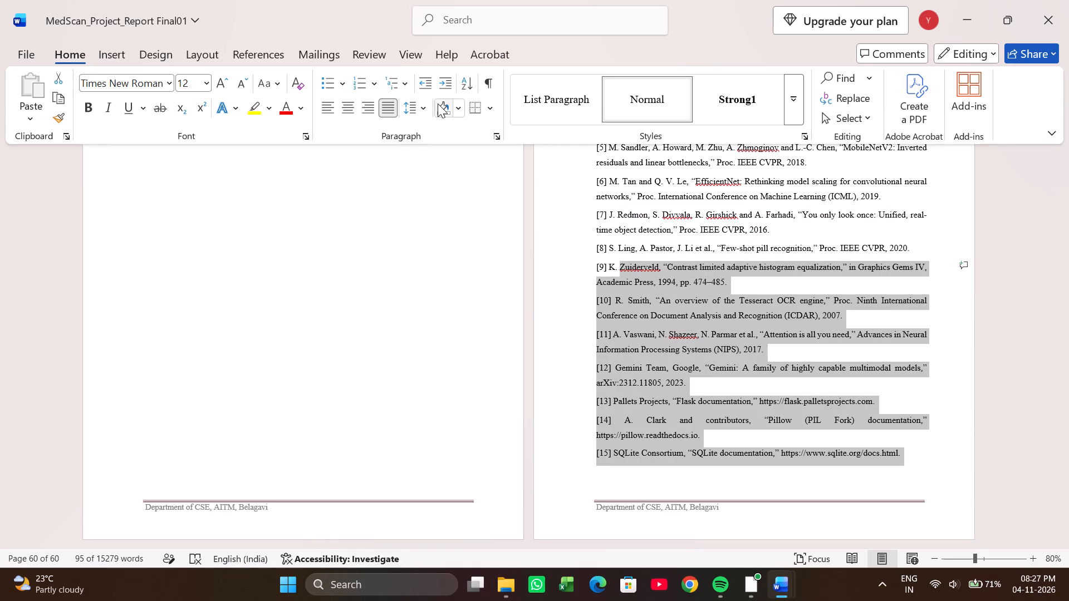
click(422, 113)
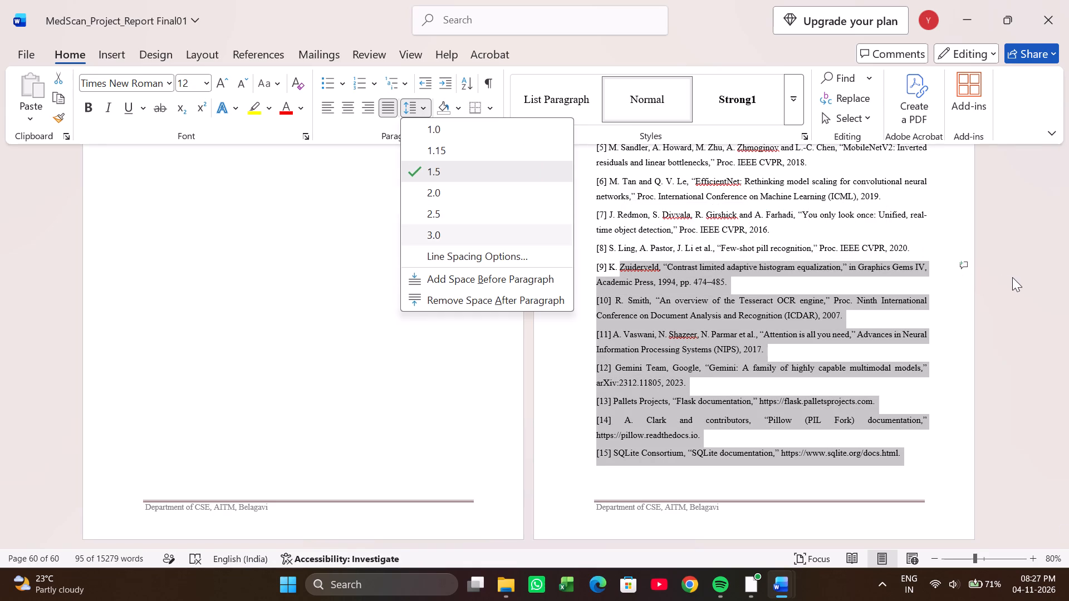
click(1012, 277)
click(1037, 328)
Set the font size of the 9.1 Conclusion heading in Chapter 9 to 14.
scroll(789, 349, up, 2)
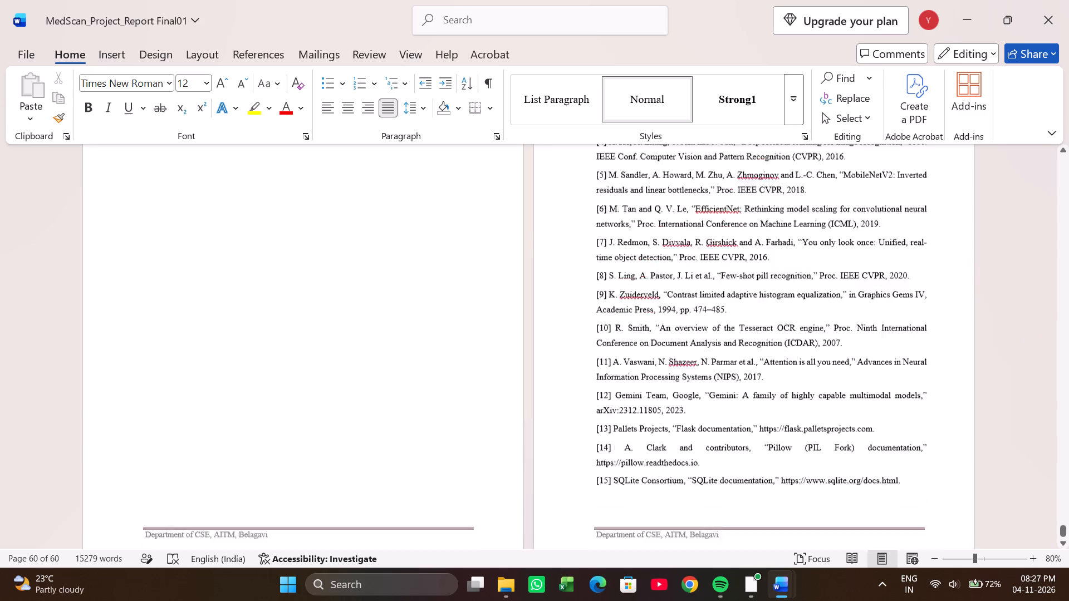
scroll(787, 337, up, 11)
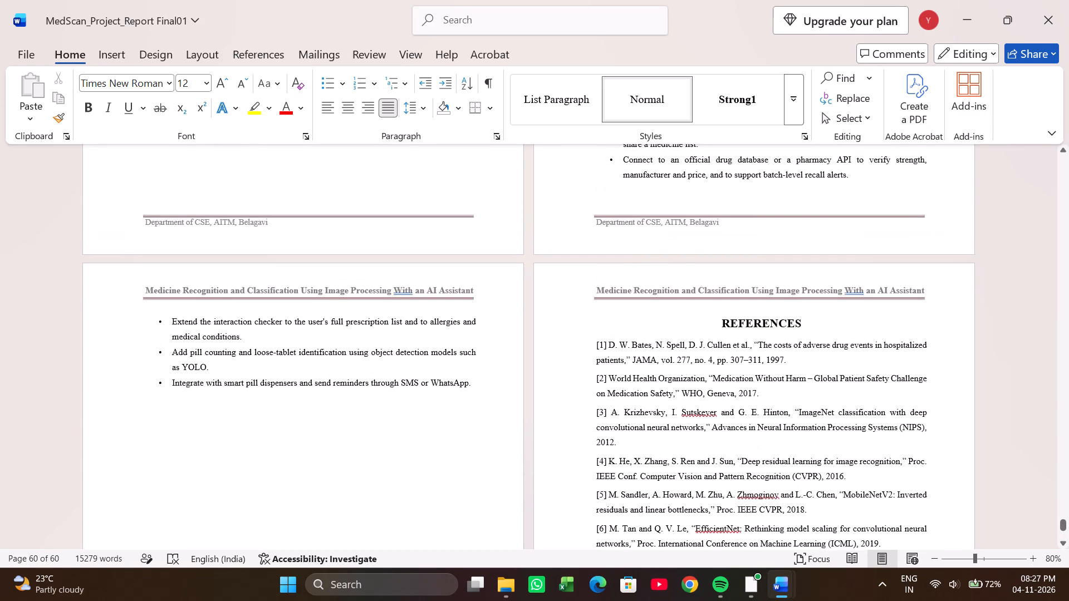
scroll(788, 315, up, 16)
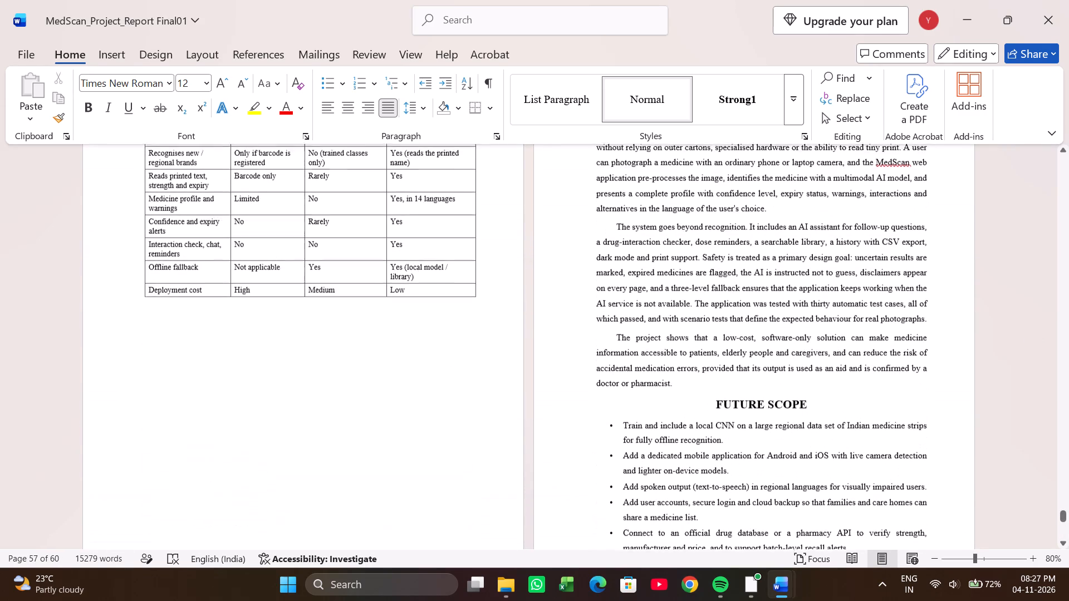
scroll(788, 313, up, 5)
scroll(791, 311, down, 1)
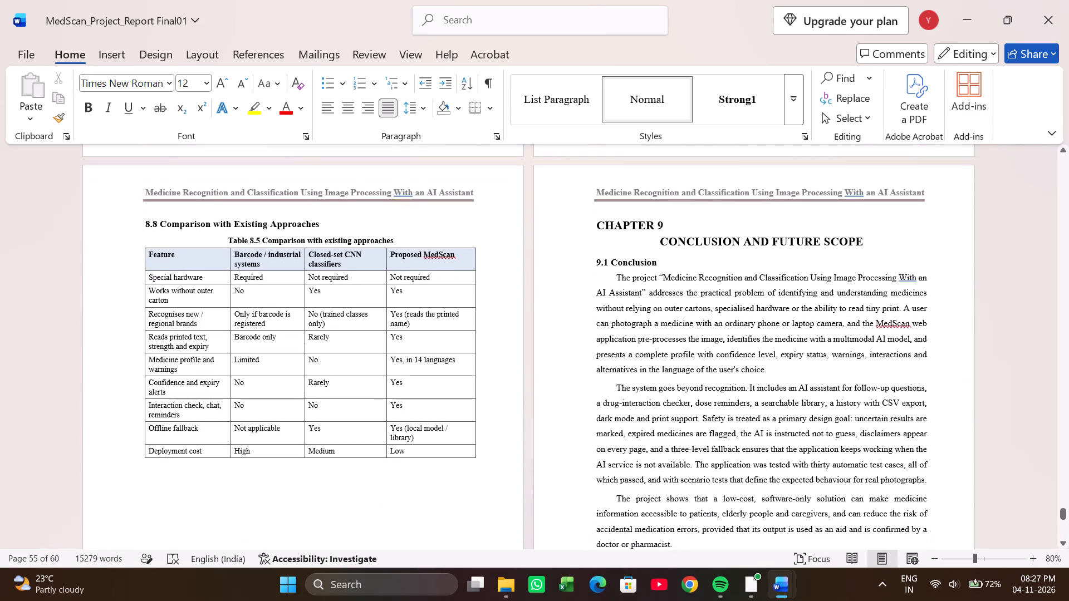
drag(665, 267, 589, 249)
click(685, 292)
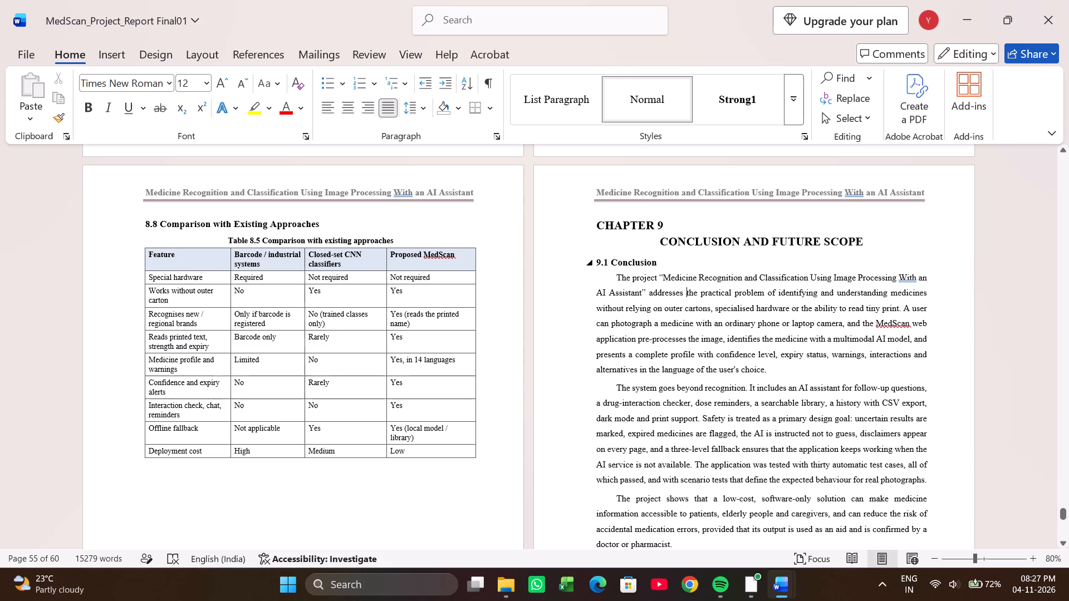
drag(662, 262, 587, 265)
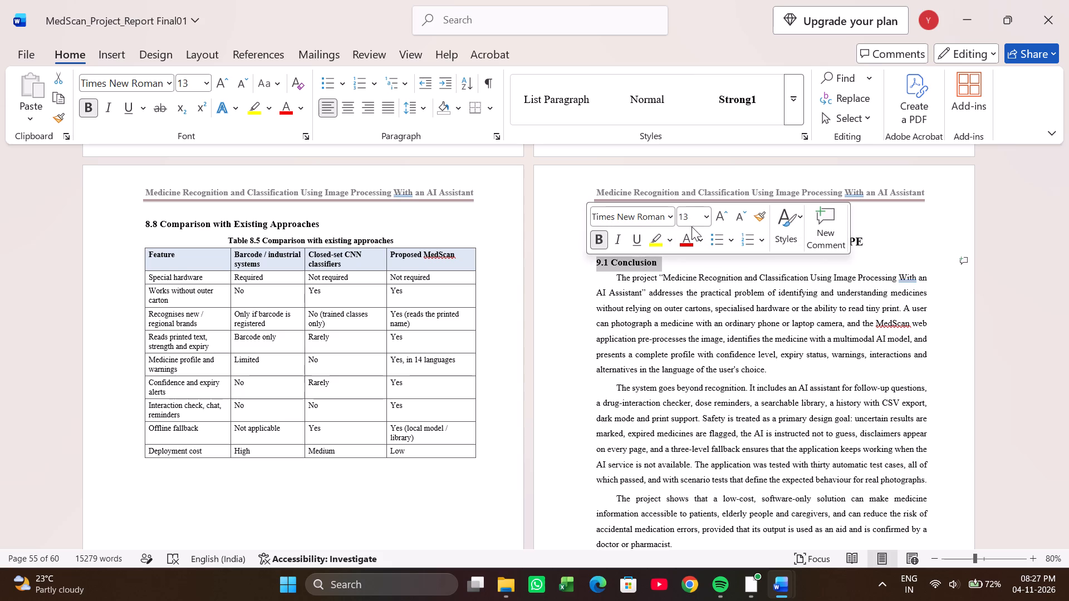
click(703, 215)
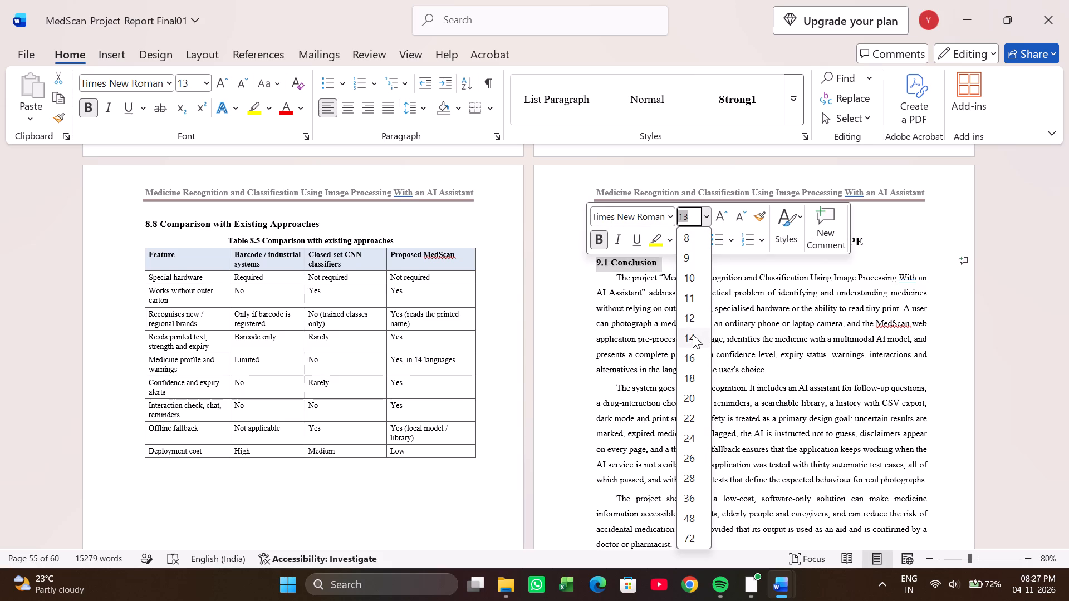
click(693, 334)
click(1016, 274)
Left-align the FUTURE SCOPE heading below the conclusion, keeping its bullet list expanded.
scroll(662, 371, down, 4)
click(712, 456)
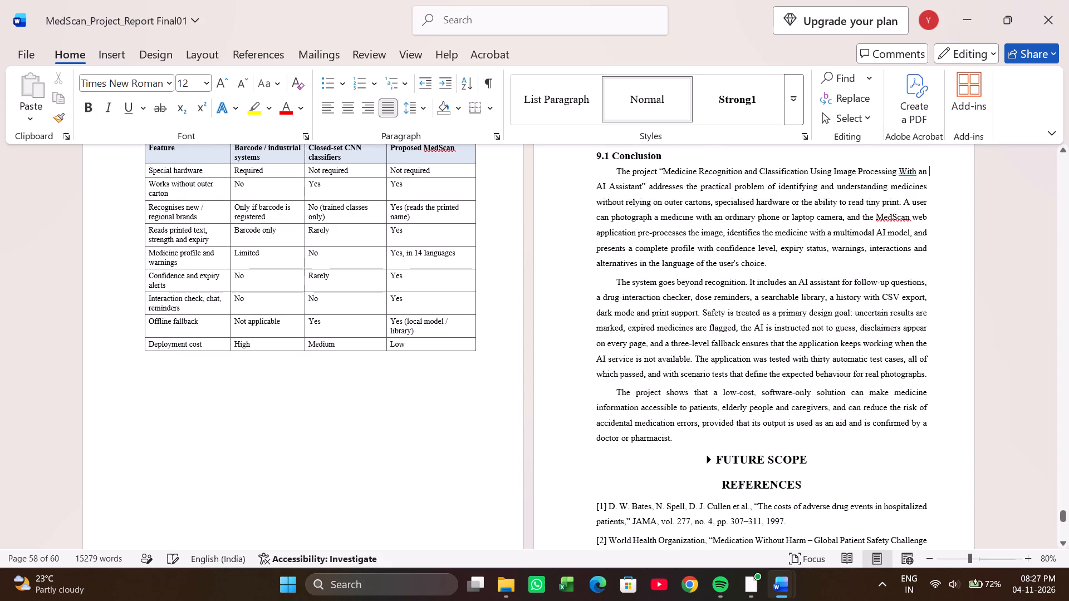
click(715, 455)
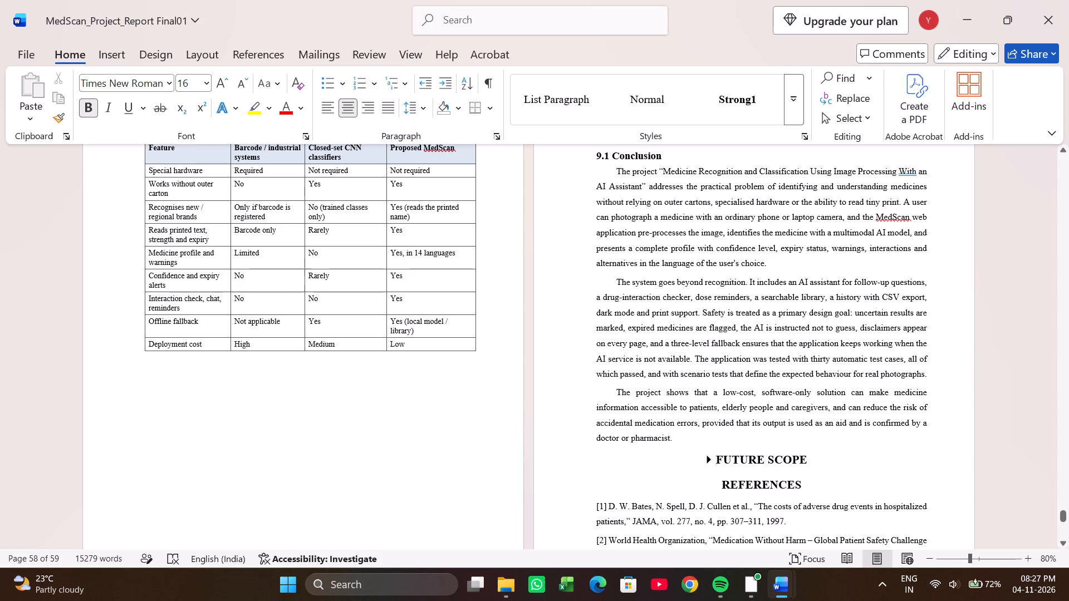
key(BackSpace)
key(BackSpace)
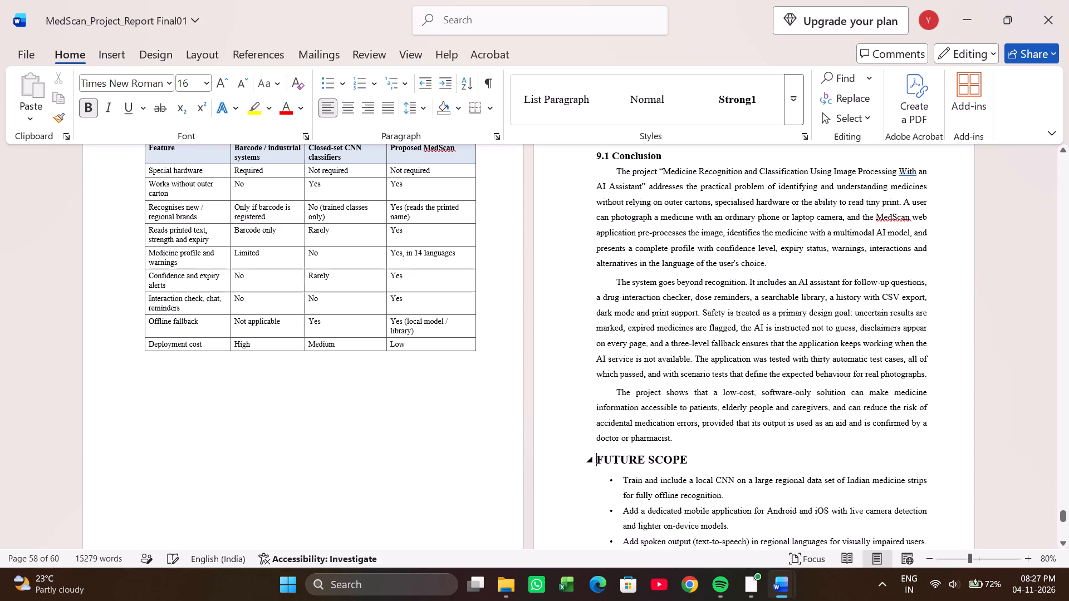
click(753, 456)
Left-align the REFERENCES heading above the reference list.
scroll(752, 439, down, 12)
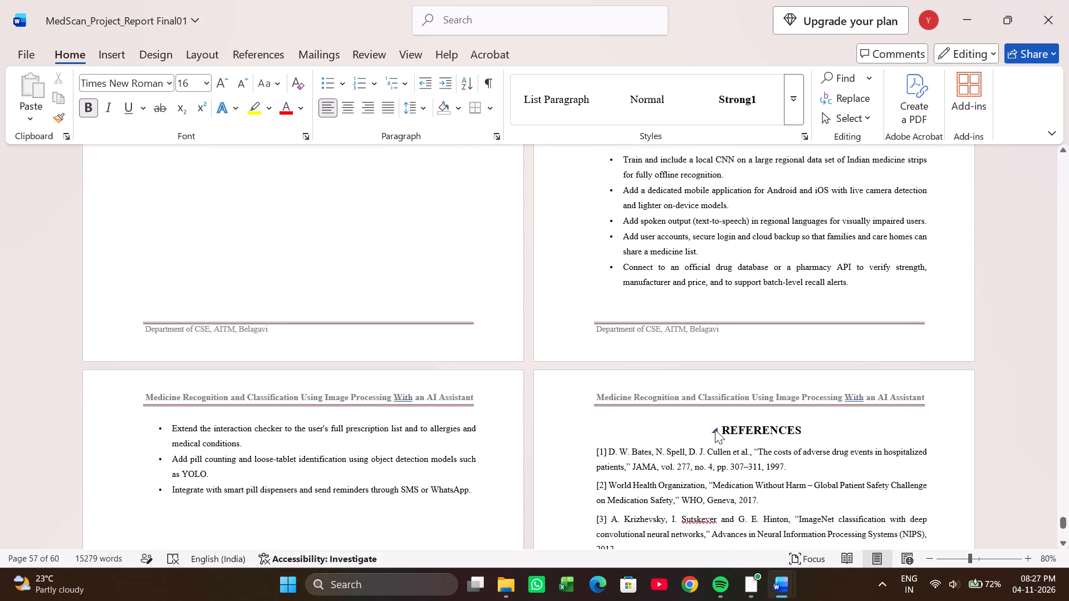
click(721, 427)
key(BackSpace)
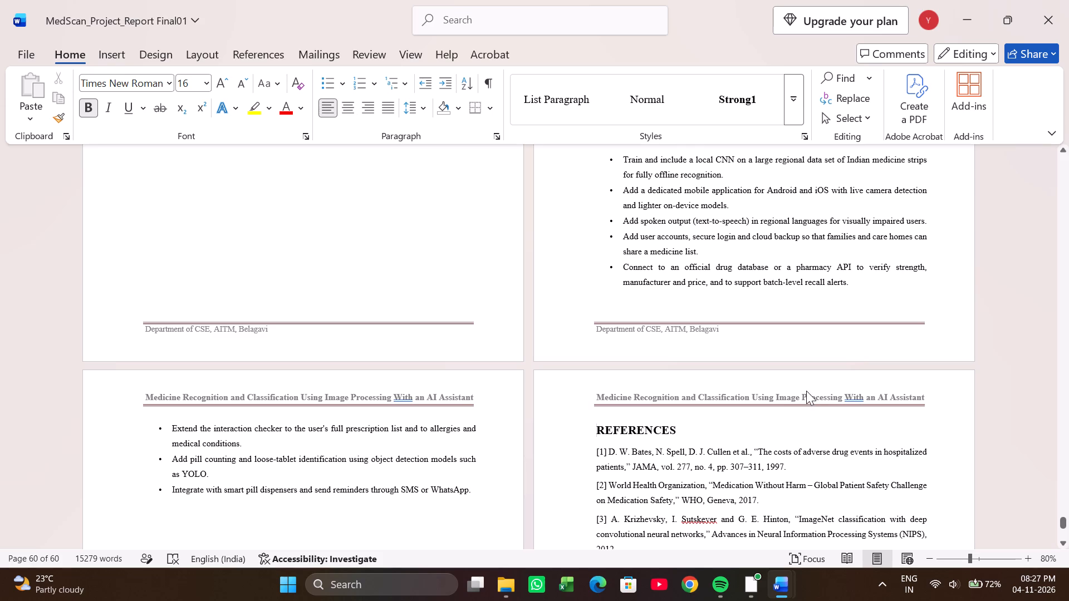
Save the report document.
key(ctrl+s)
Open the page header on the REFERENCES page and lengthen its double line slightly past the end of the header title.
click(819, 402)
click(821, 402)
double_click(821, 402)
click(861, 407)
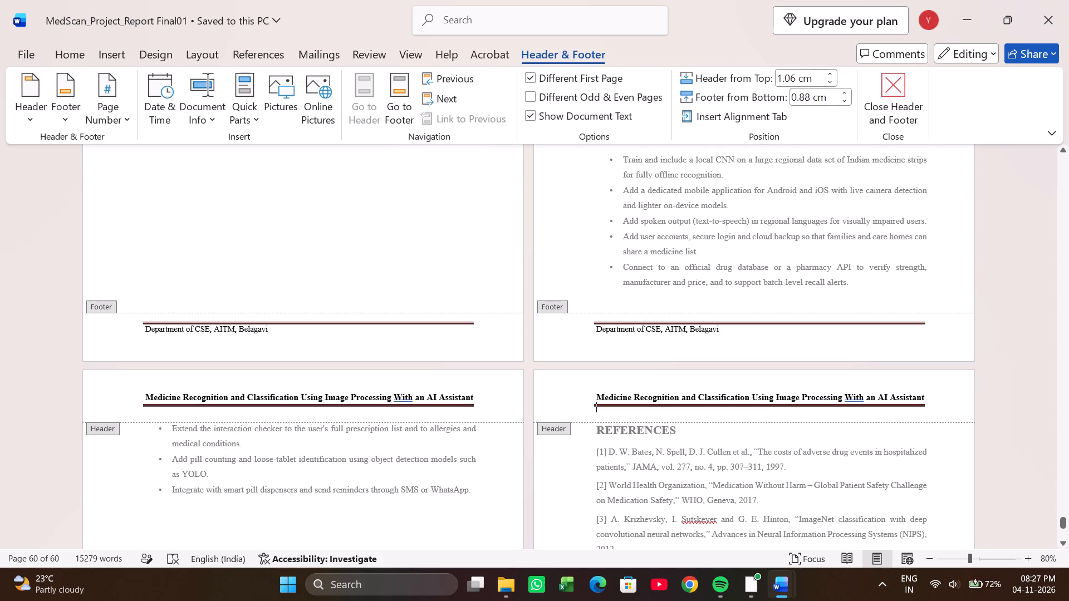
click(865, 404)
click(926, 408)
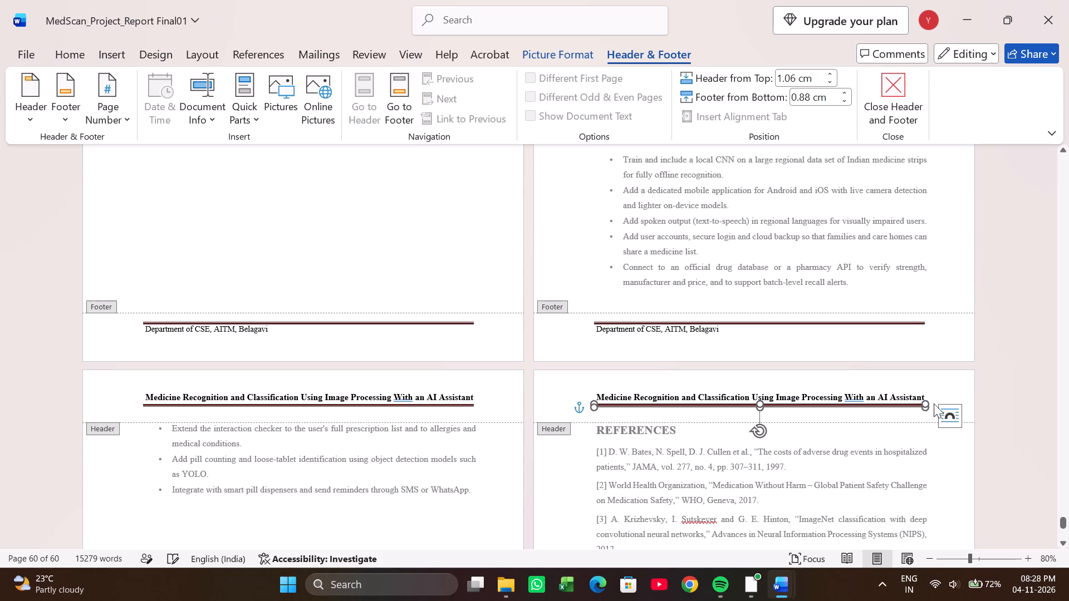
click(925, 403)
drag(925, 403, 927, 403)
drag(927, 403, 934, 403)
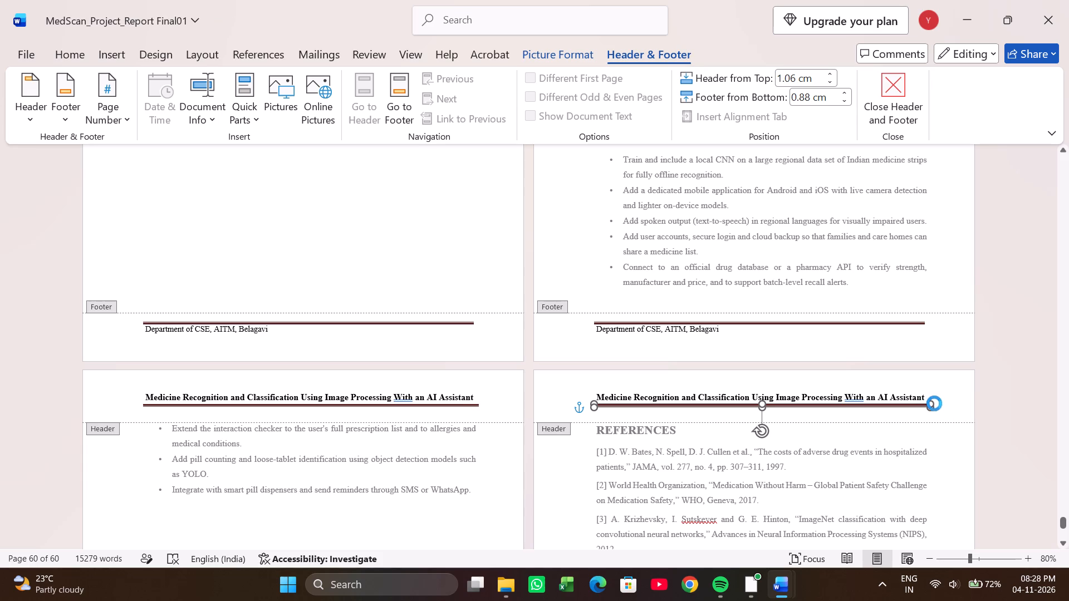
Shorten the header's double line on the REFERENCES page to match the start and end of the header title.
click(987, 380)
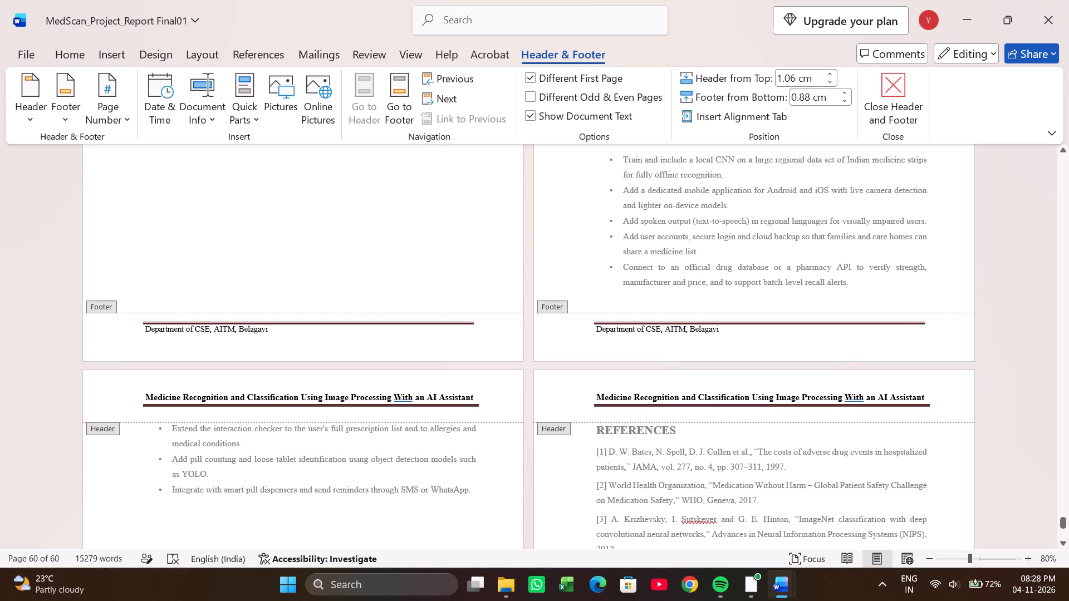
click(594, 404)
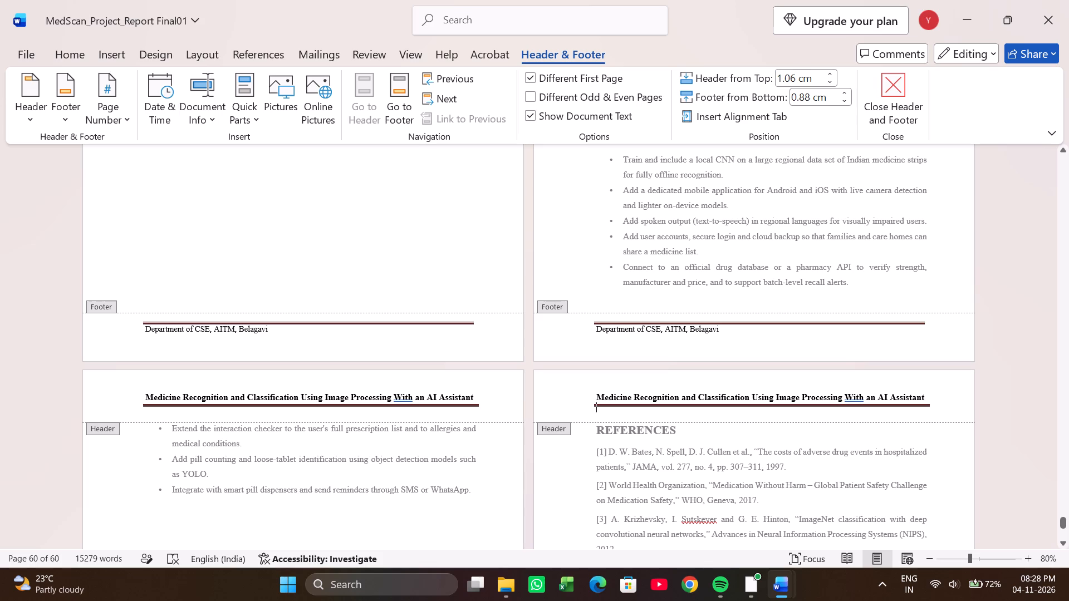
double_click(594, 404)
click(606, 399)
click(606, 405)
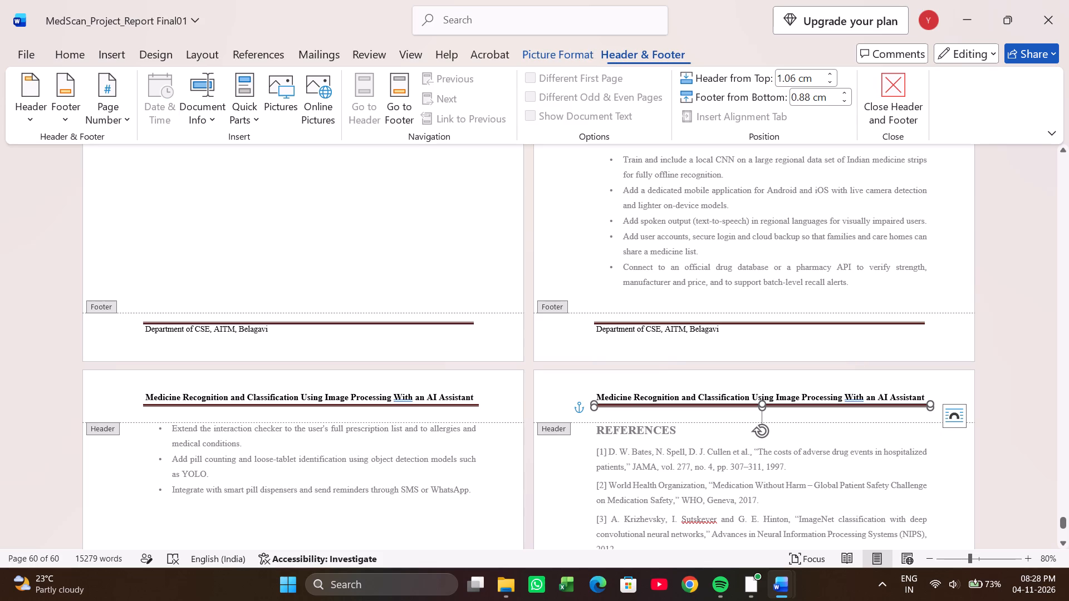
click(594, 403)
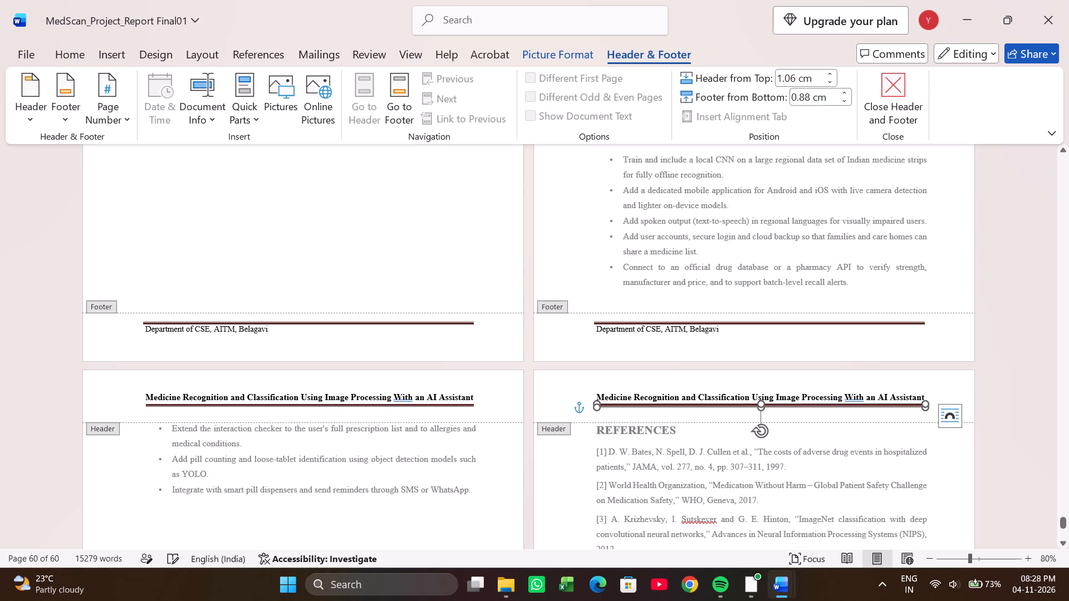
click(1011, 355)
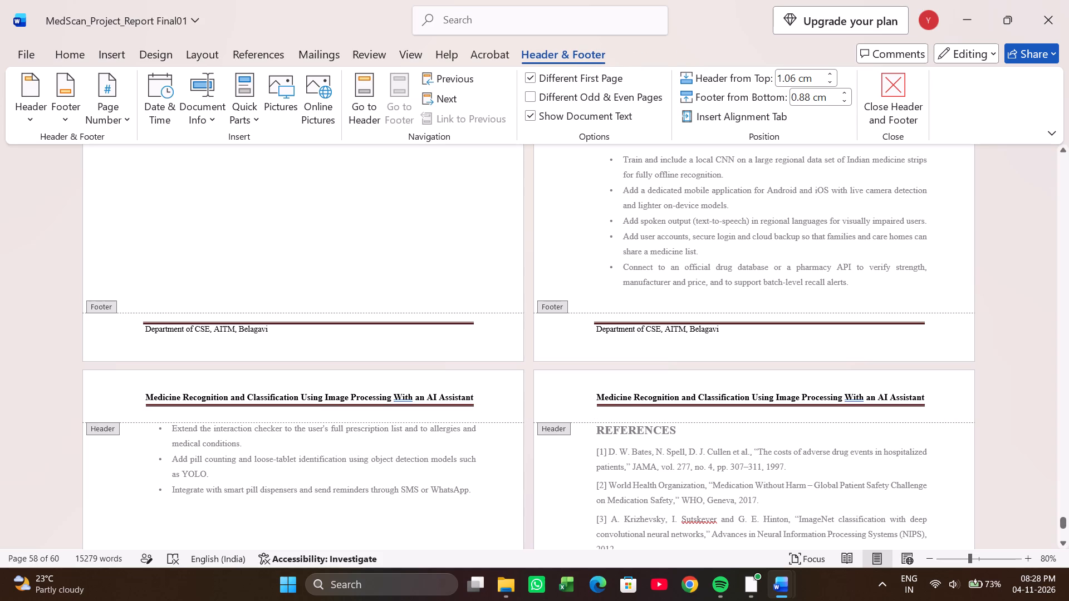
Shift the header's double line to start slightly before the title and lengthen it past the title's end.
click(606, 400)
click(610, 406)
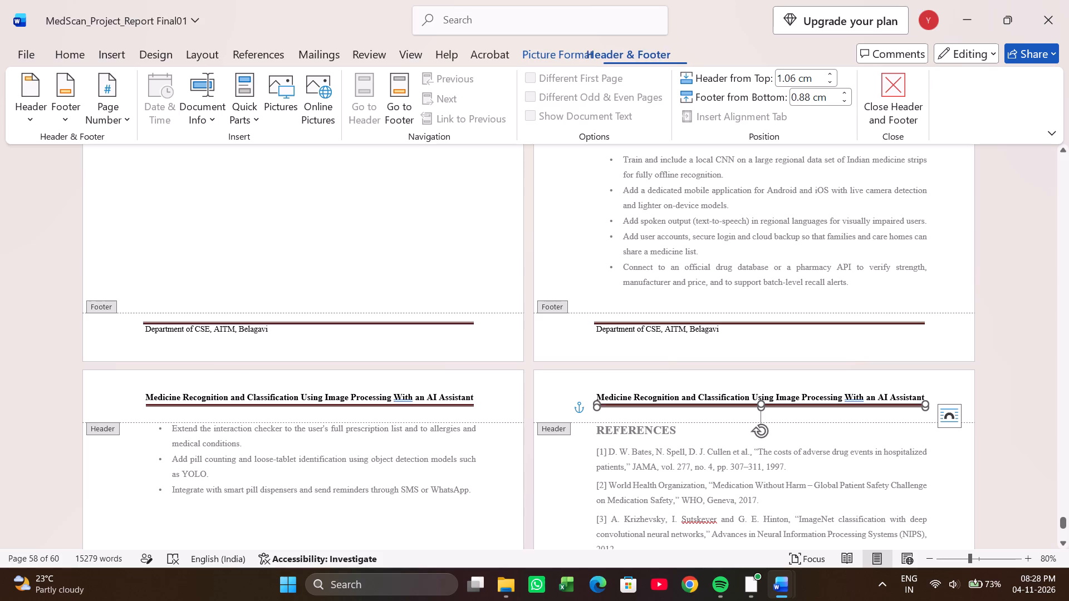
drag(597, 406, 592, 408)
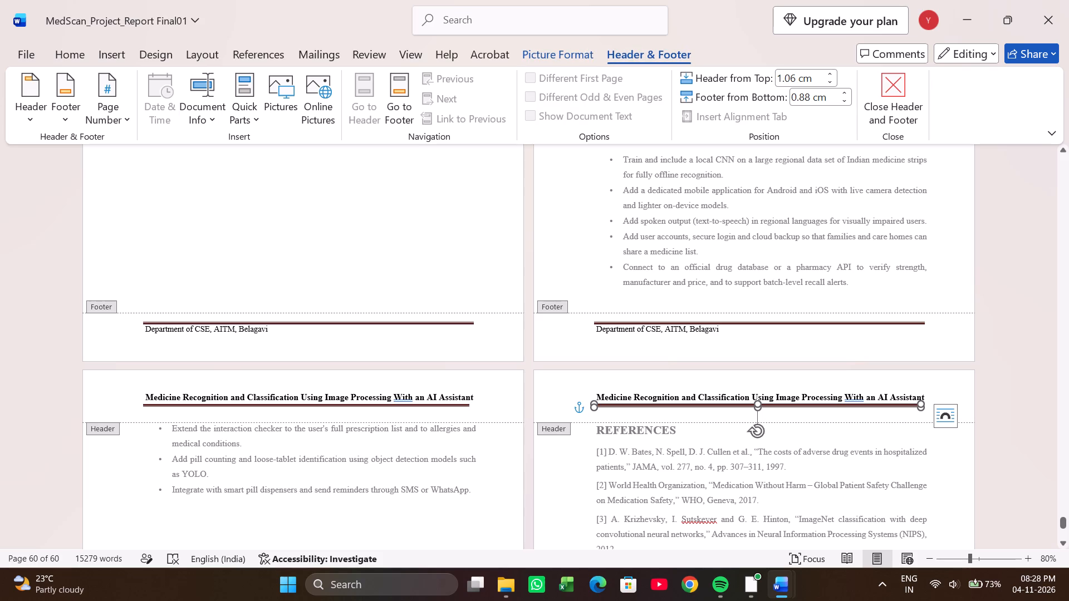
click(920, 405)
drag(923, 405, 931, 405)
click(1019, 382)
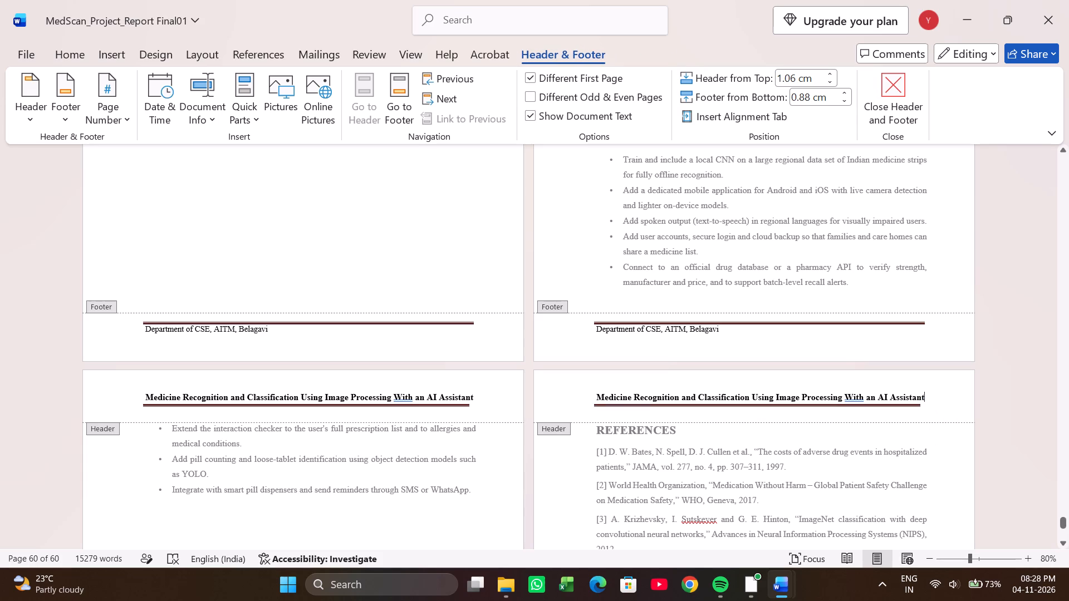
click(893, 403)
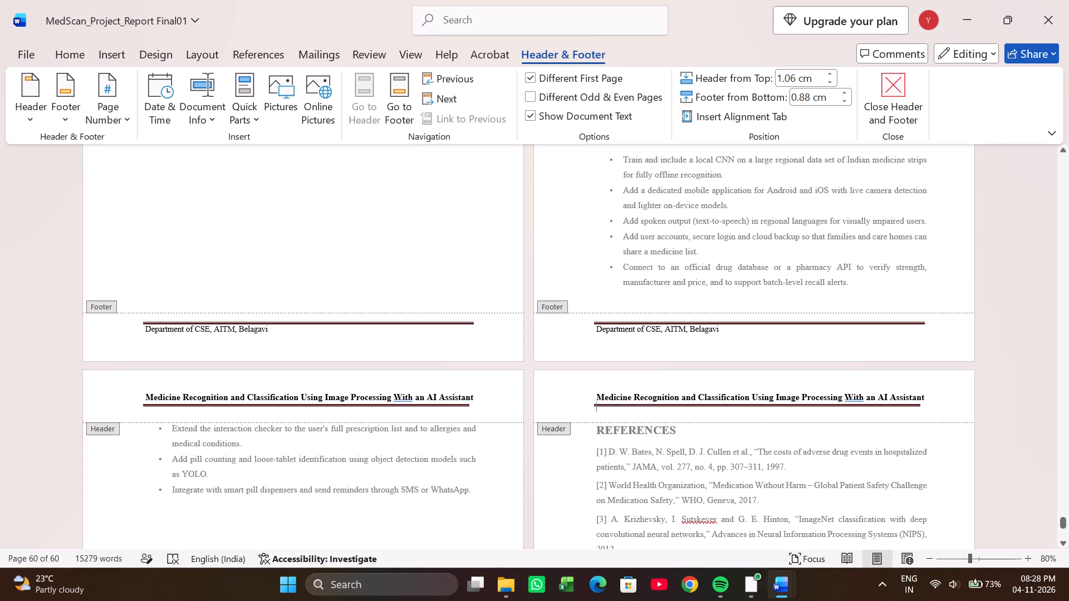
click(911, 407)
click(912, 406)
drag(922, 405, 943, 405)
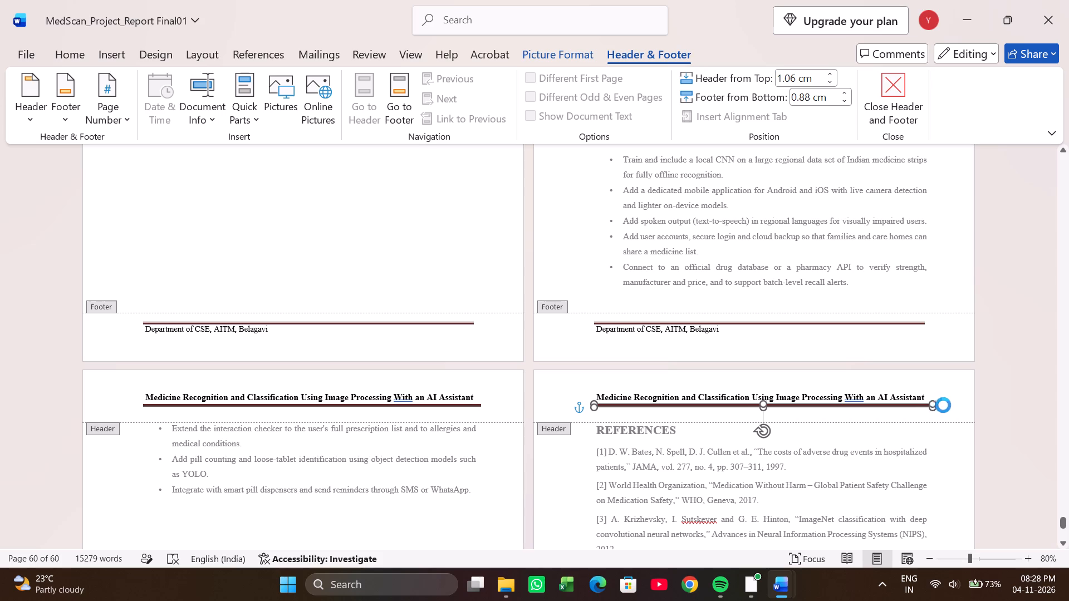
drag(943, 405, 939, 408)
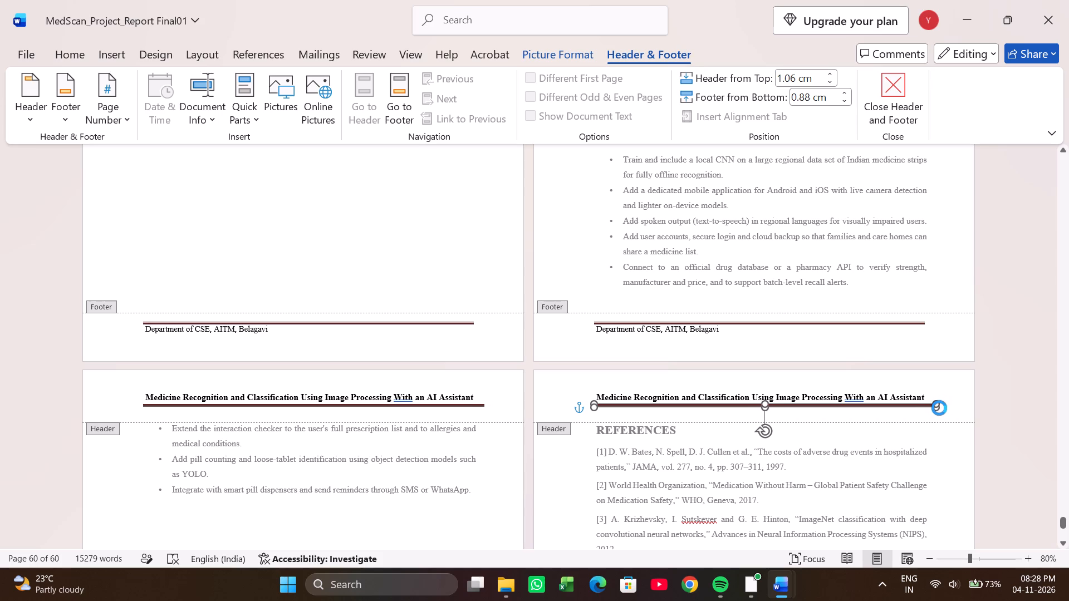
drag(939, 408, 937, 408)
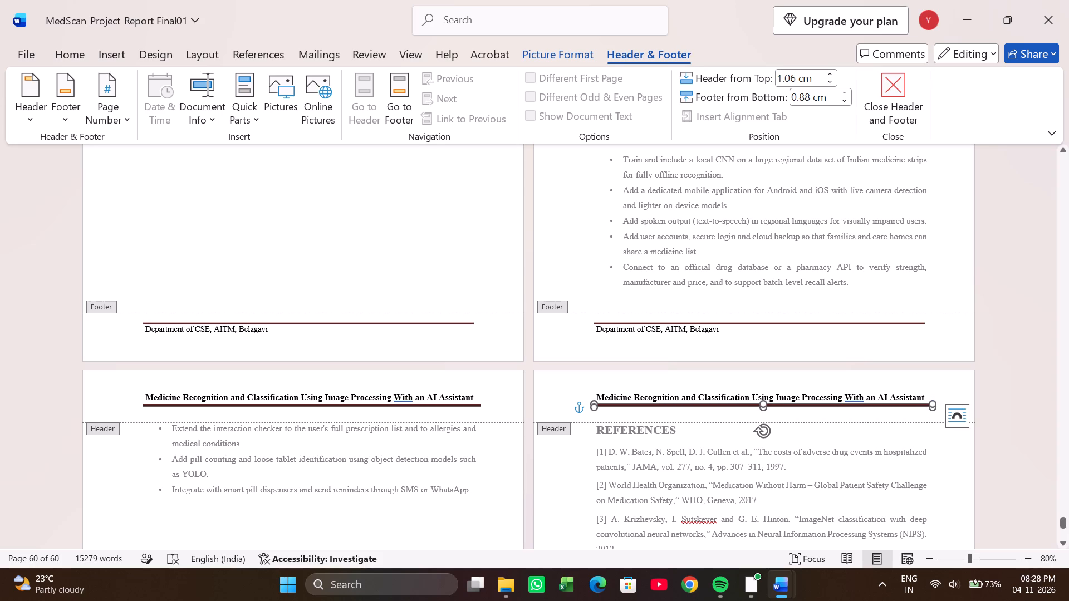
click(1003, 367)
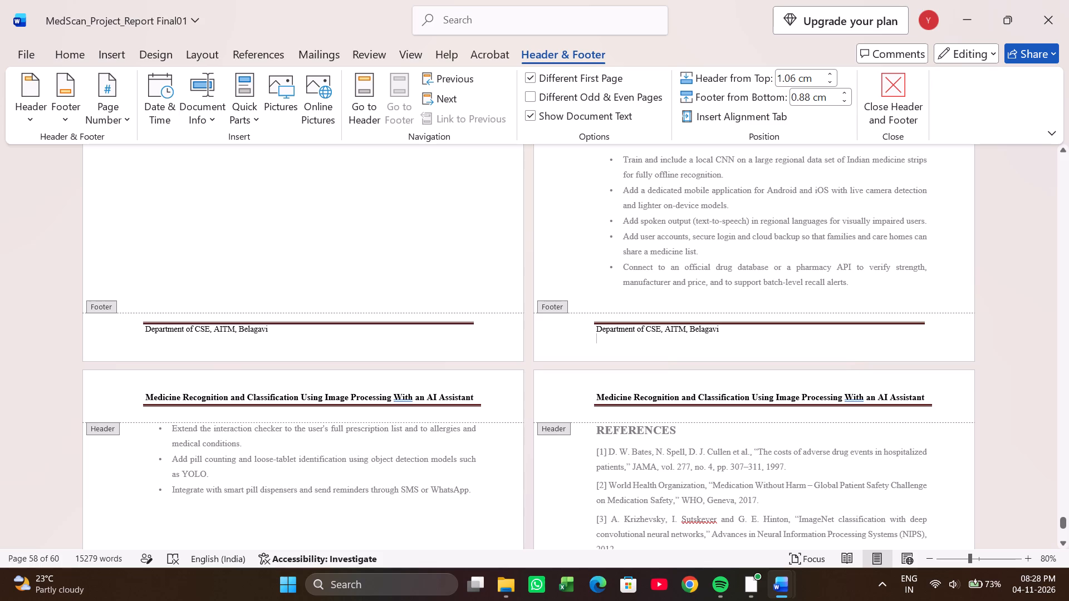
Shorten the header line so it extends only slightly beyond both ends of the title, and return to the body text.
click(597, 405)
drag(599, 405, 599, 412)
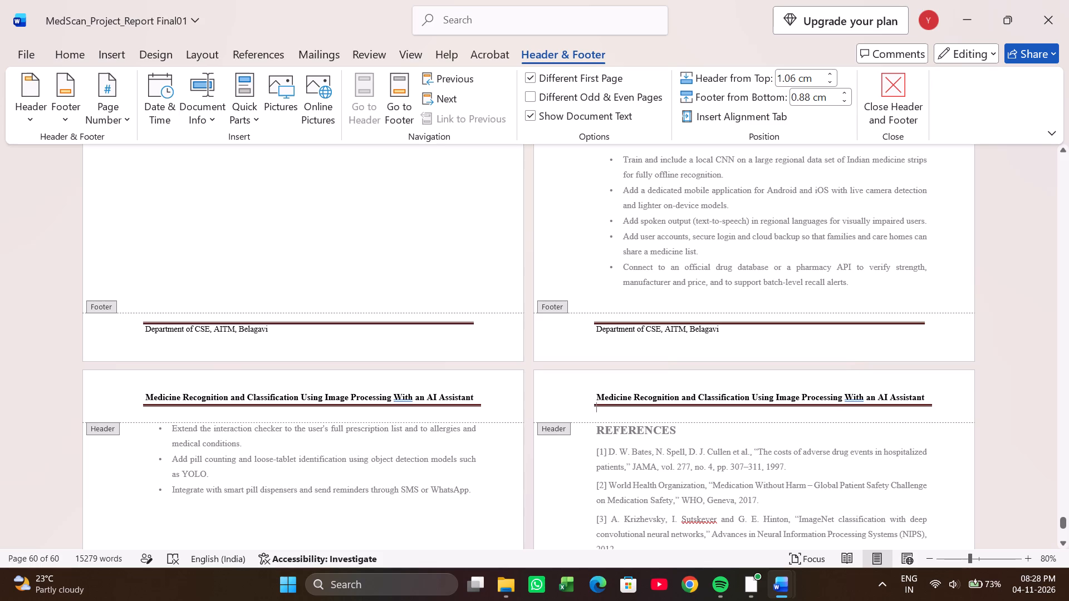
click(609, 404)
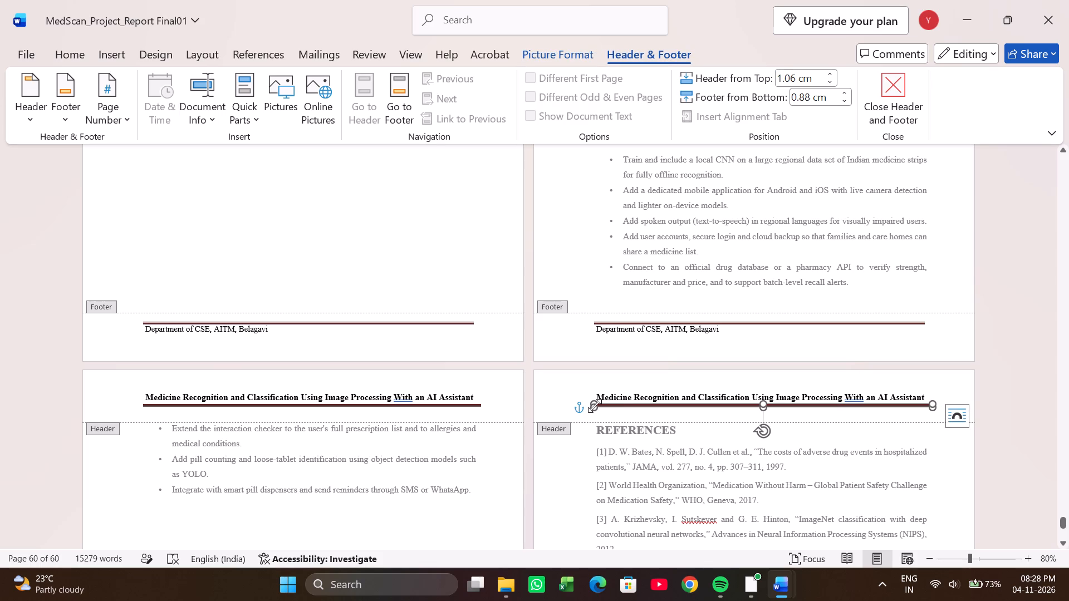
click(595, 406)
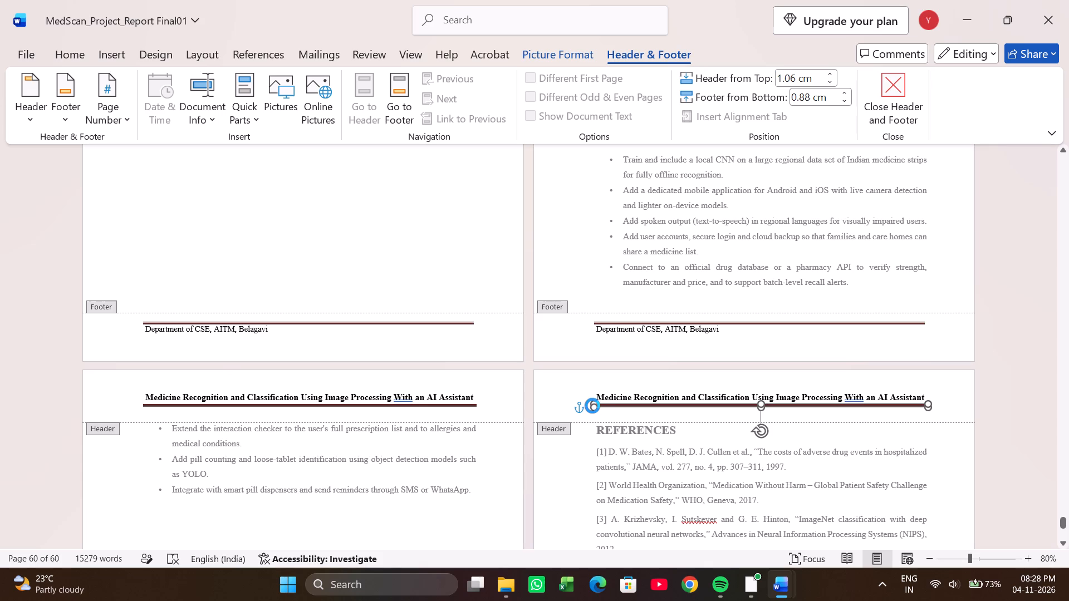
click(1032, 364)
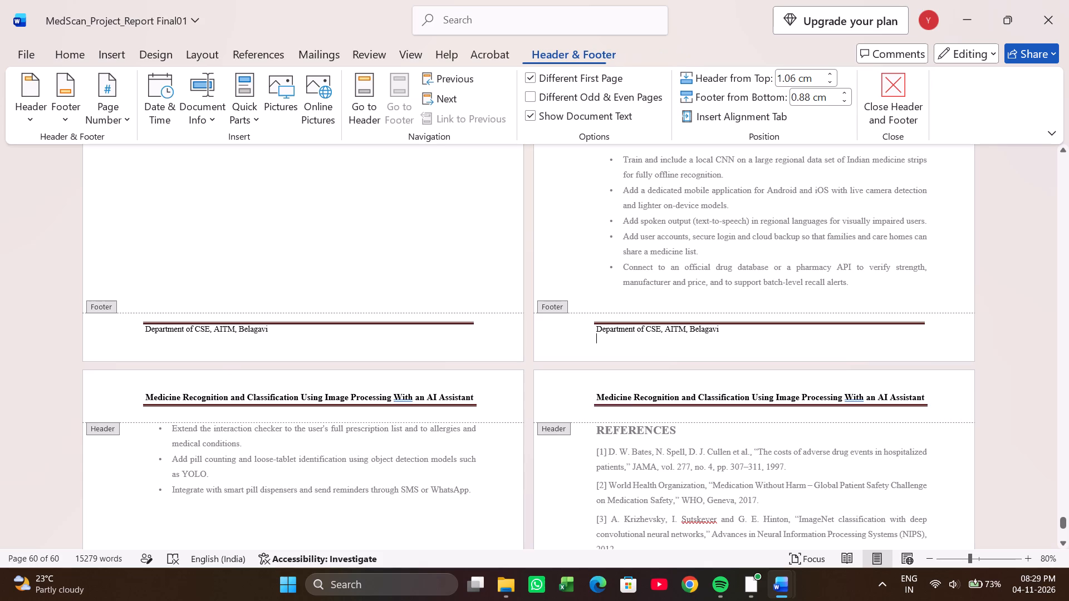
double_click(1014, 283)
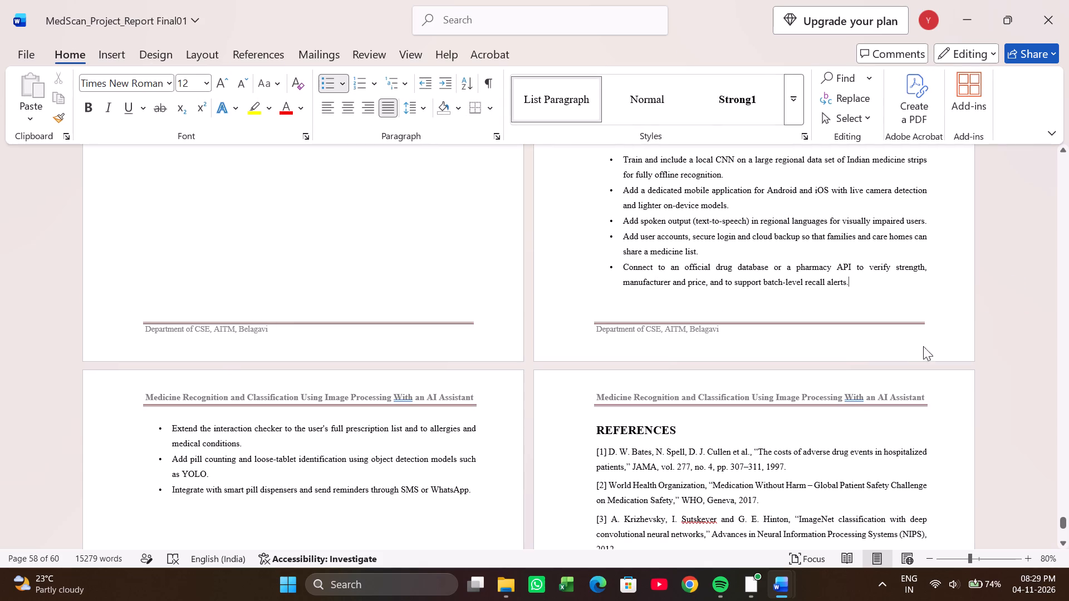
Open the footer on the FUTURE SCOPE page and lengthen its double line slightly past the body text's right margin.
double_click(903, 323)
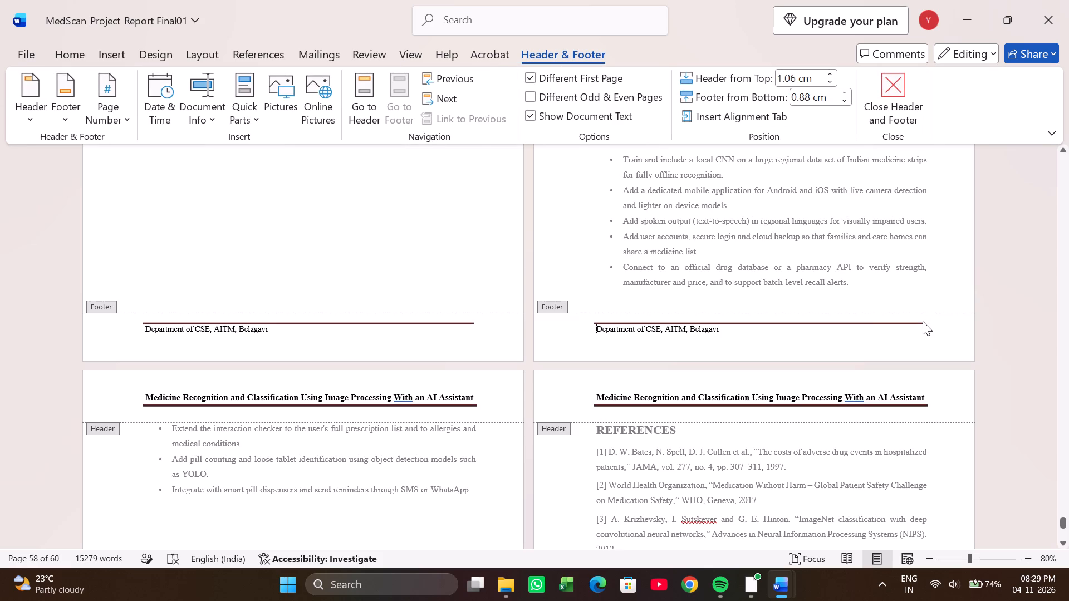
click(923, 321)
click(915, 326)
click(918, 322)
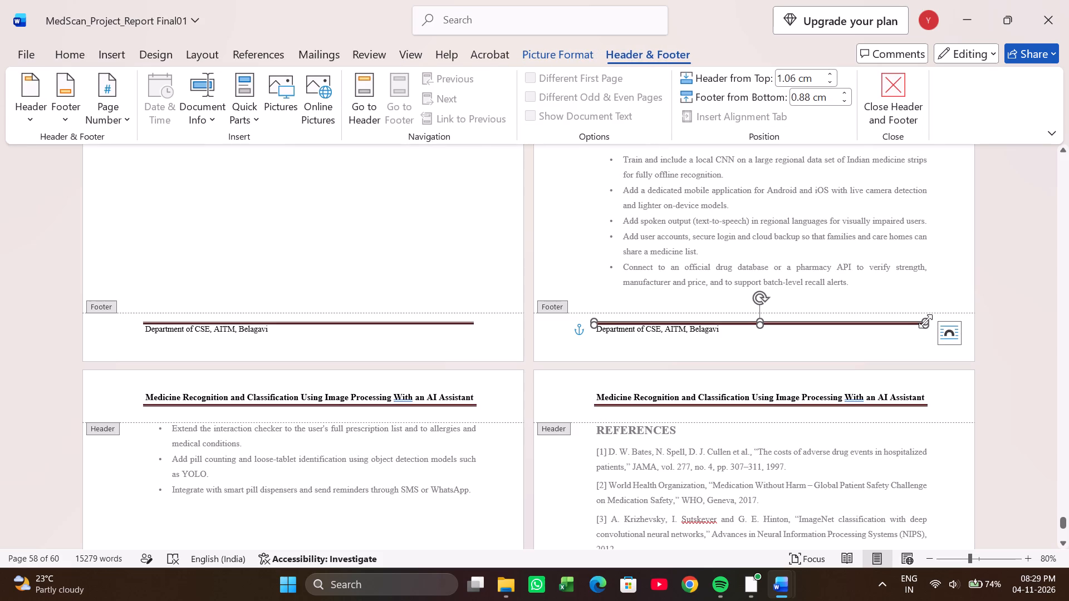
drag(925, 321, 933, 321)
double_click(932, 326)
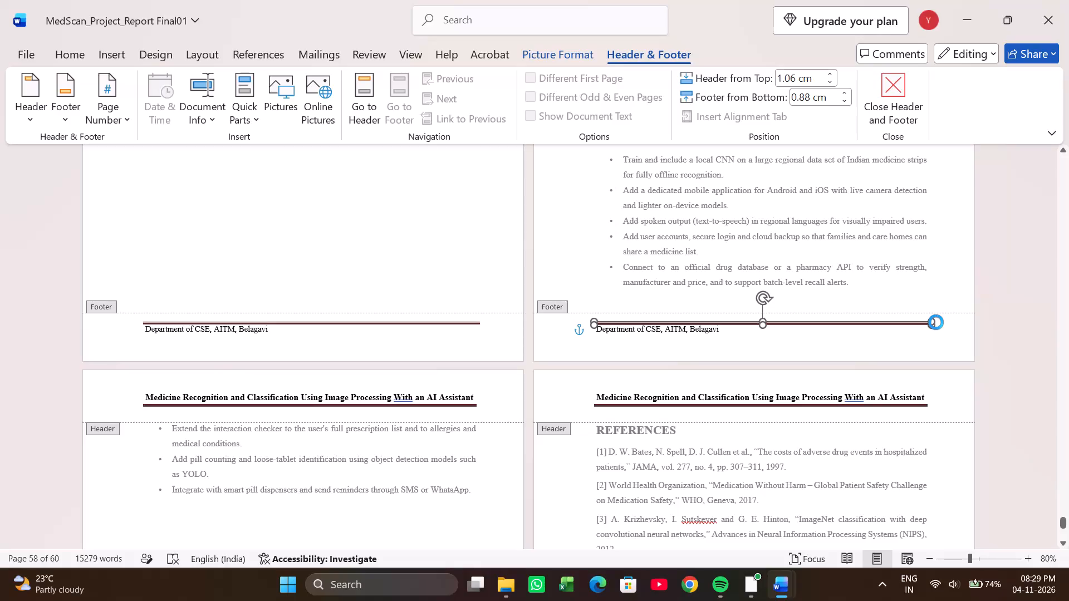
click(985, 315)
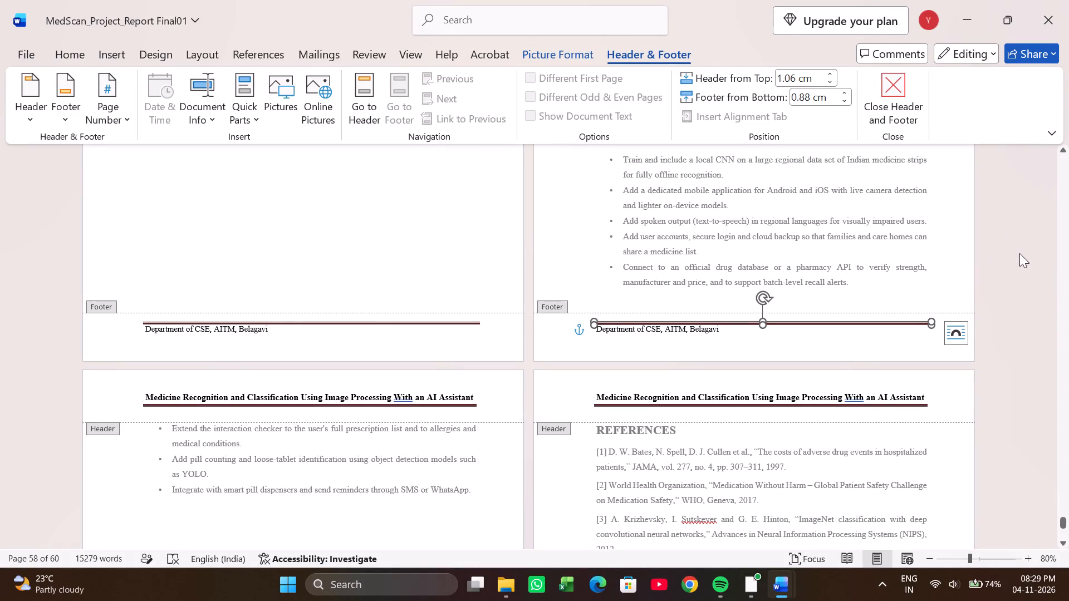
click(1019, 253)
double_click(1019, 255)
double_click(1012, 288)
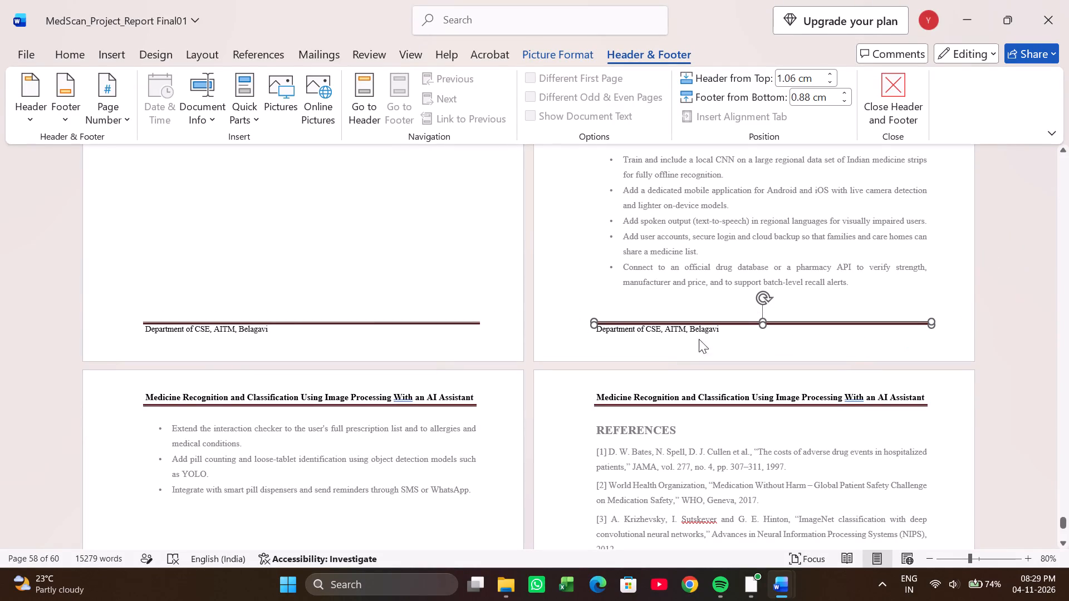
Reopen the footer and shift its double line slightly left to balance it across the body text, and return to the body.
click(596, 324)
double_click(595, 321)
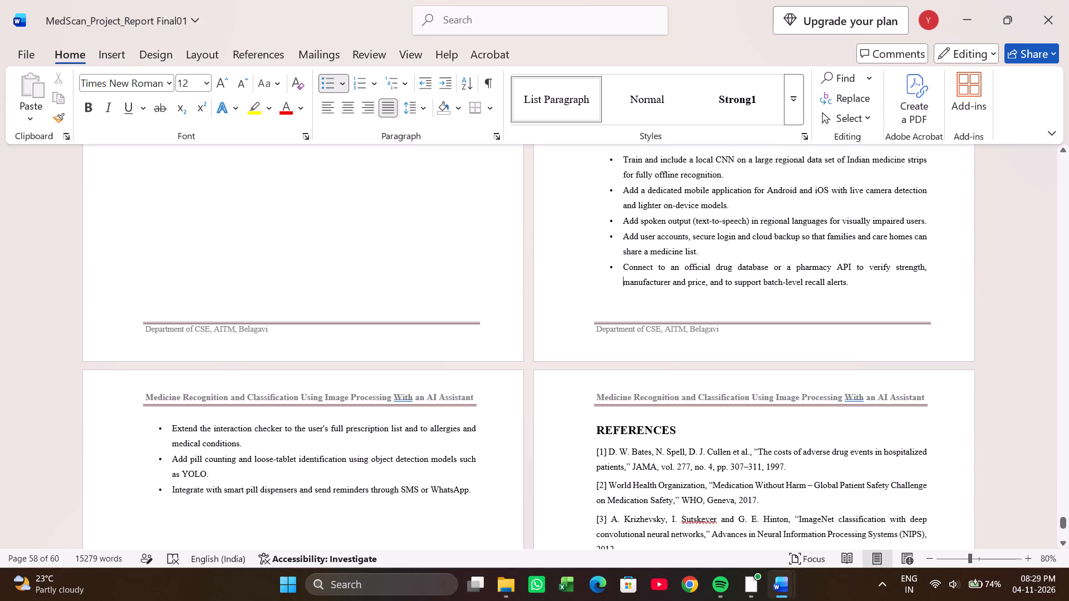
click(597, 321)
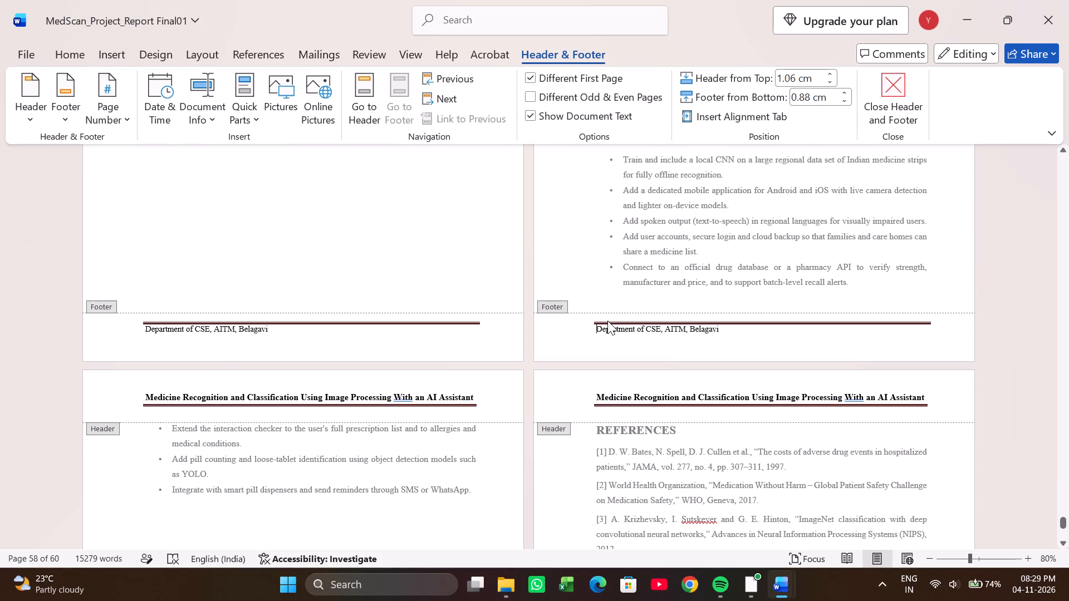
click(607, 321)
double_click(792, 322)
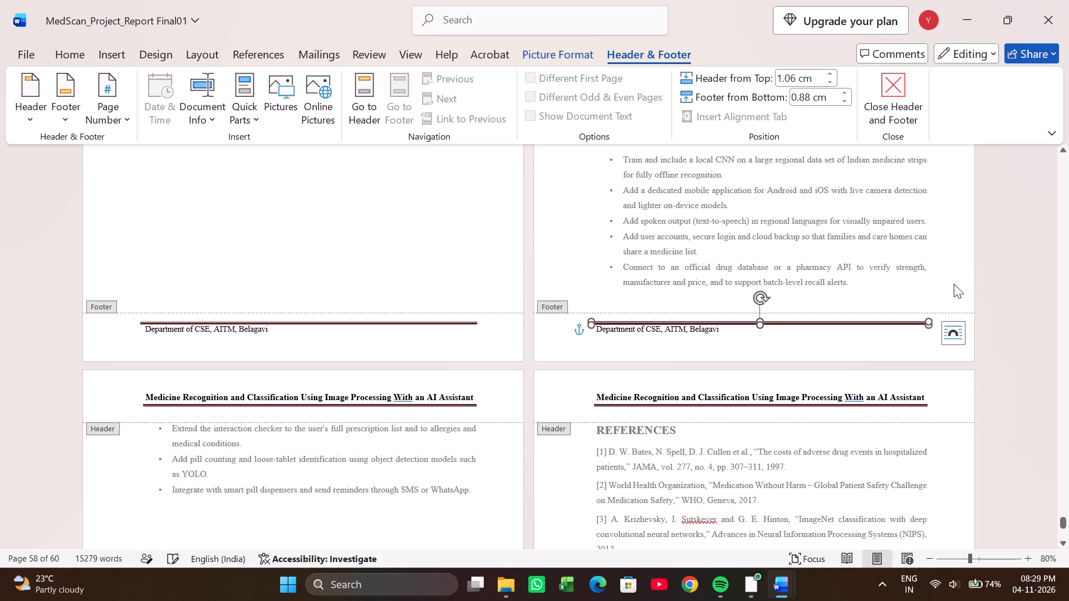
click(998, 254)
double_click(1007, 264)
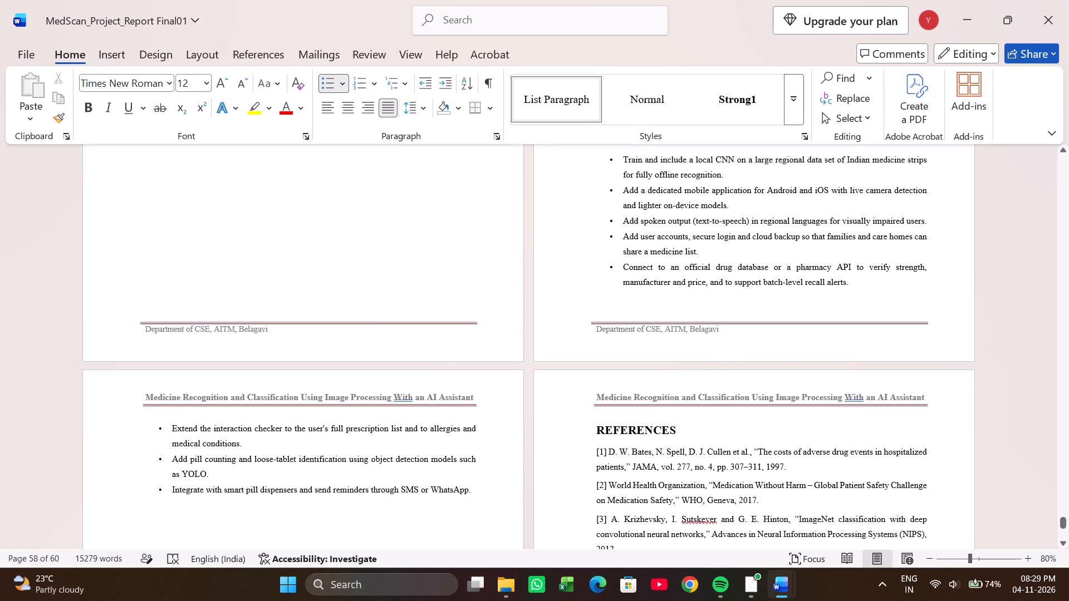
Set the font size of the 8.6 Discussion heading to 14.
scroll(898, 278, up, 20)
scroll(898, 278, up, 10)
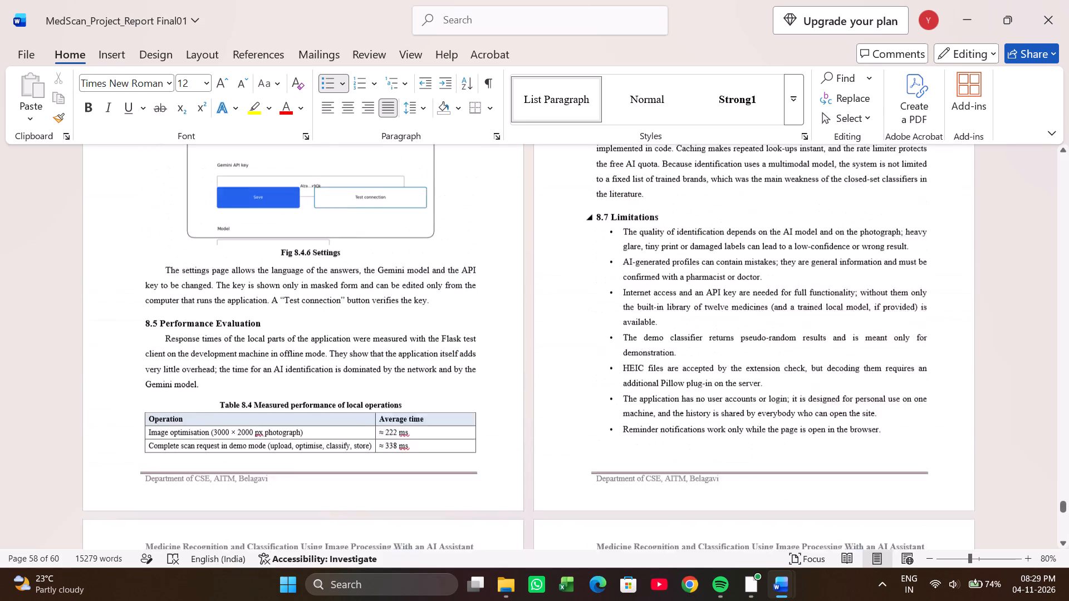
scroll(933, 230, up, 11)
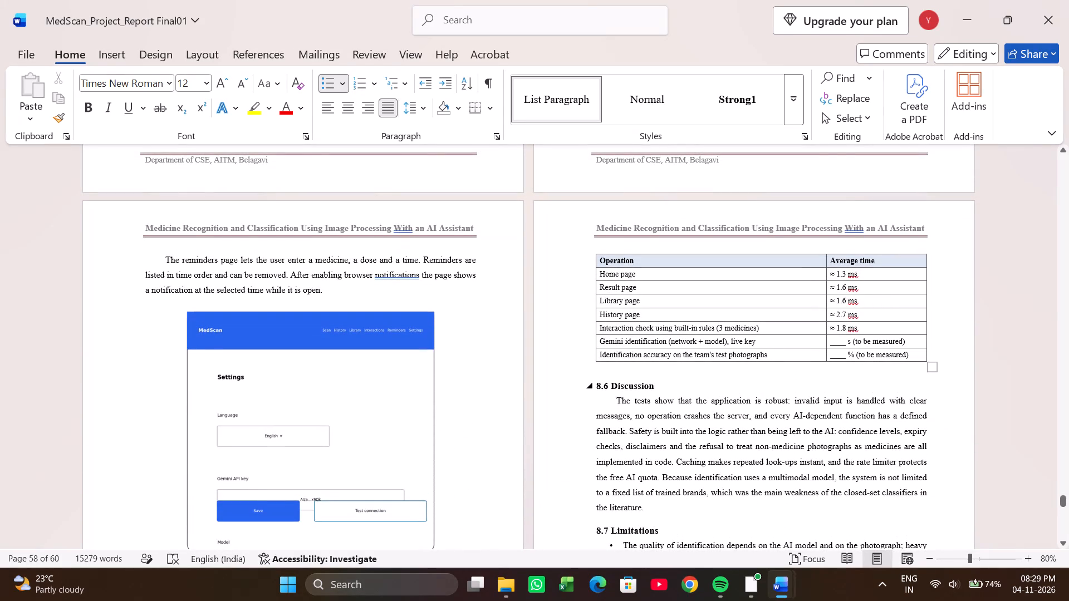
drag(669, 385, 597, 385)
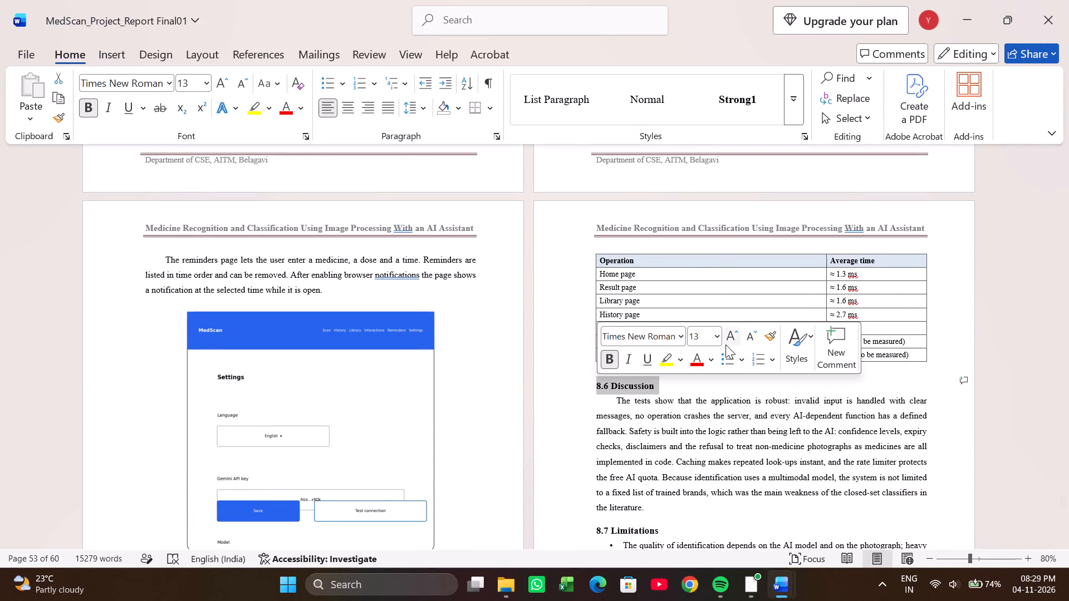
click(718, 342)
click(703, 119)
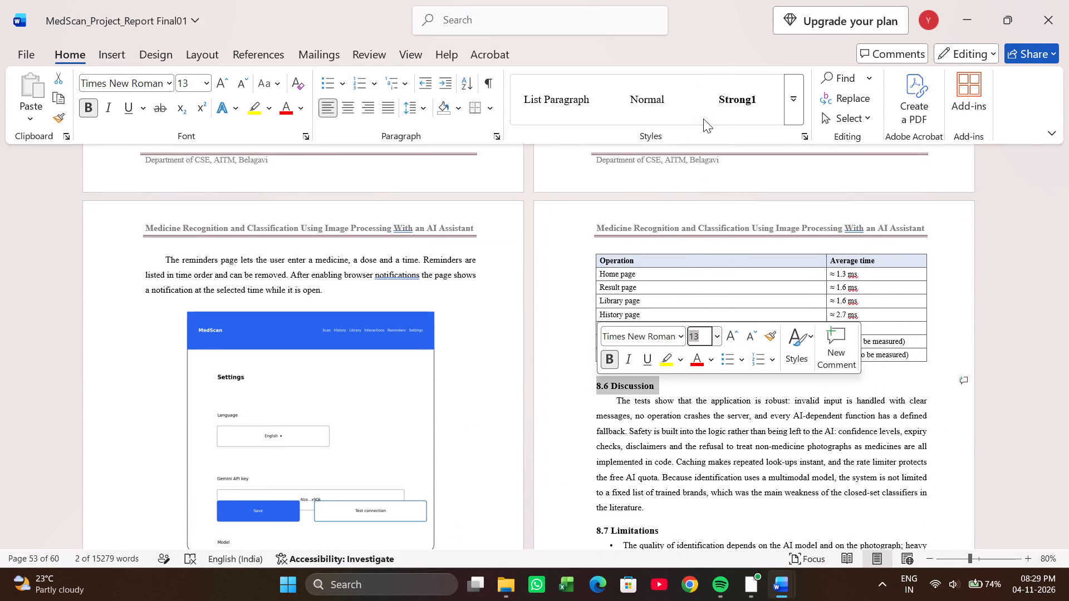
click(983, 244)
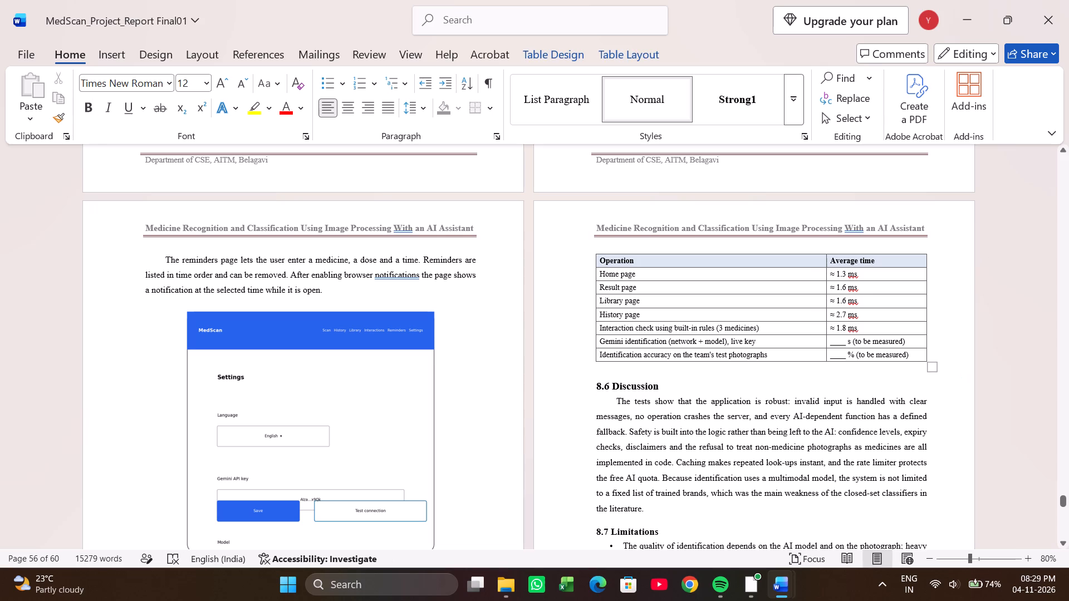
Set the font size of the 8.7 Limitations heading to 14.
scroll(672, 408, down, 2)
drag(663, 478, 594, 481)
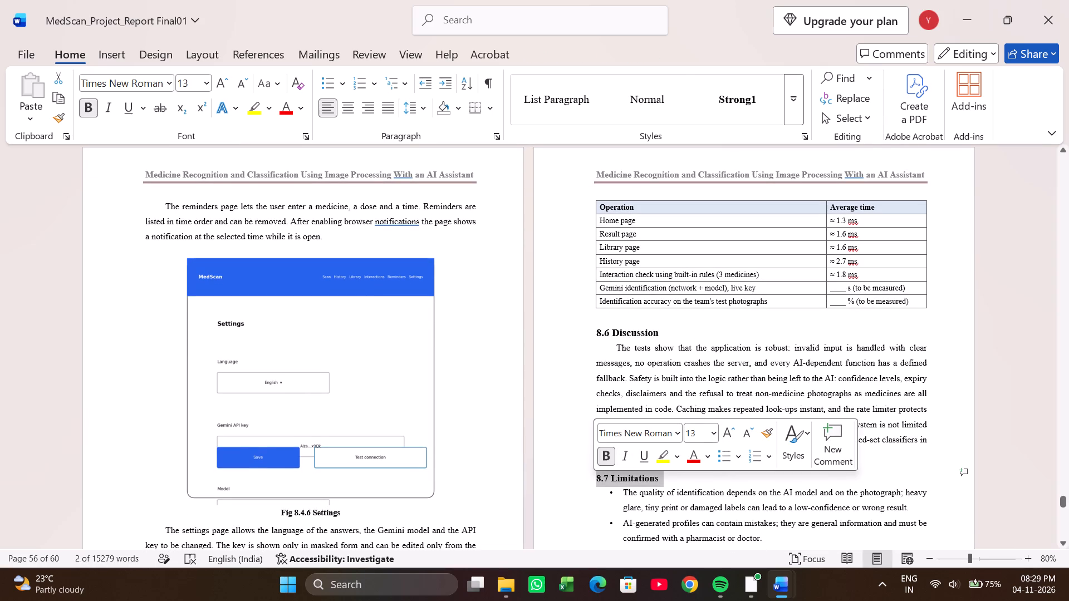
click(712, 433)
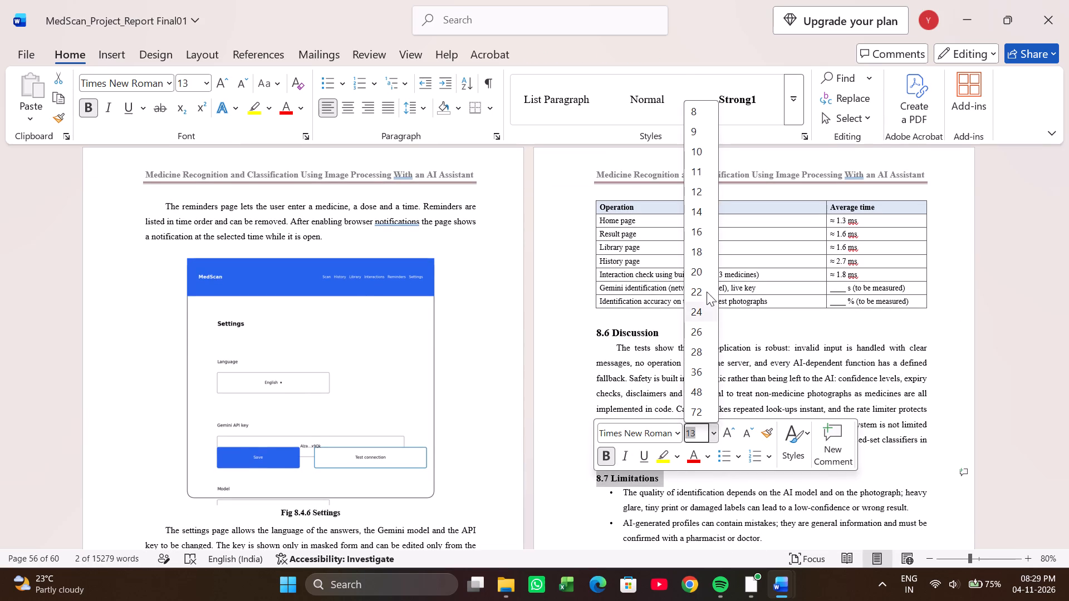
click(699, 215)
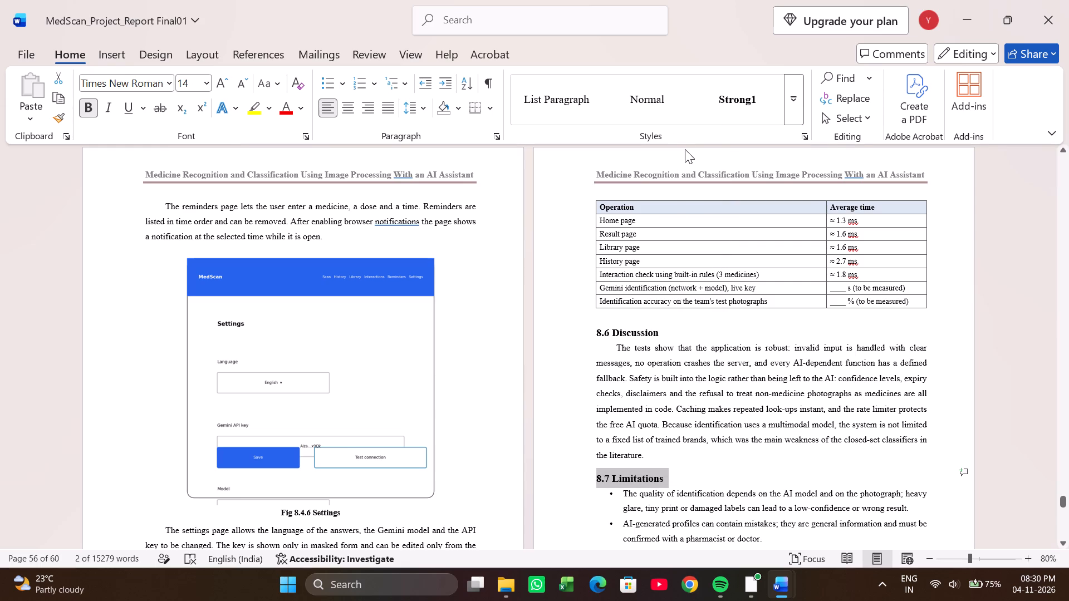
Go back through the earlier chapter 8 sections to check their heading sizes.
scroll(433, 339, up, 3)
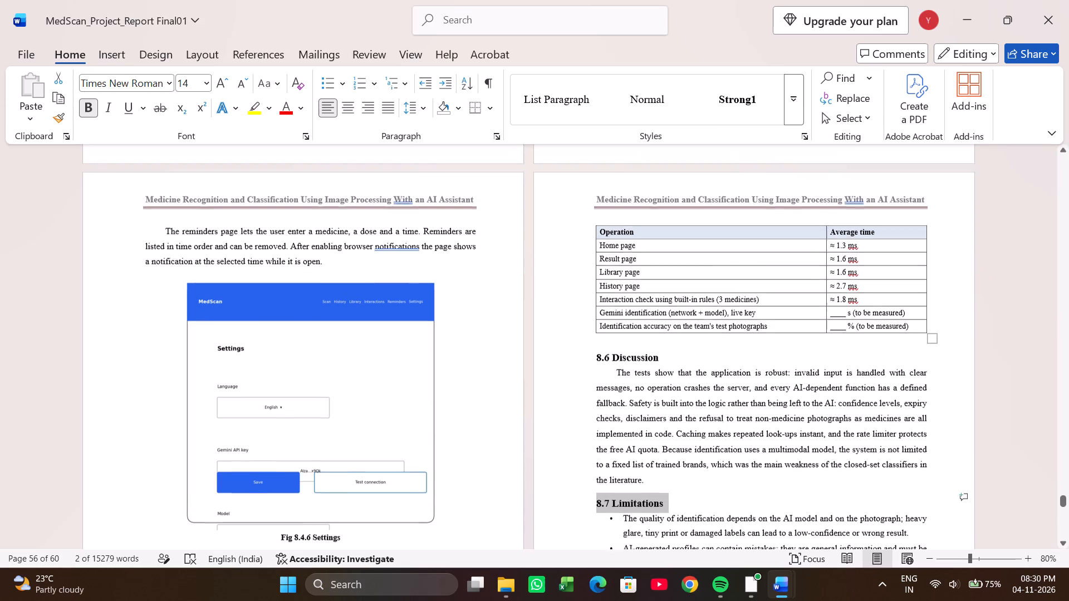
scroll(433, 338, up, 1)
scroll(438, 336, up, 20)
scroll(438, 336, up, 7)
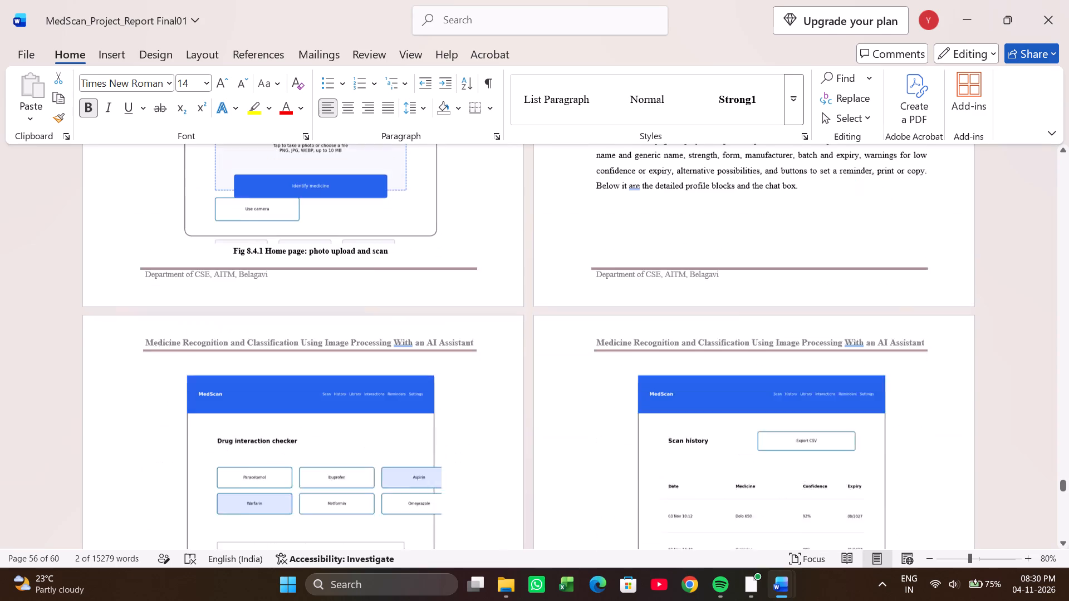
scroll(543, 256, up, 12)
scroll(563, 251, up, 10)
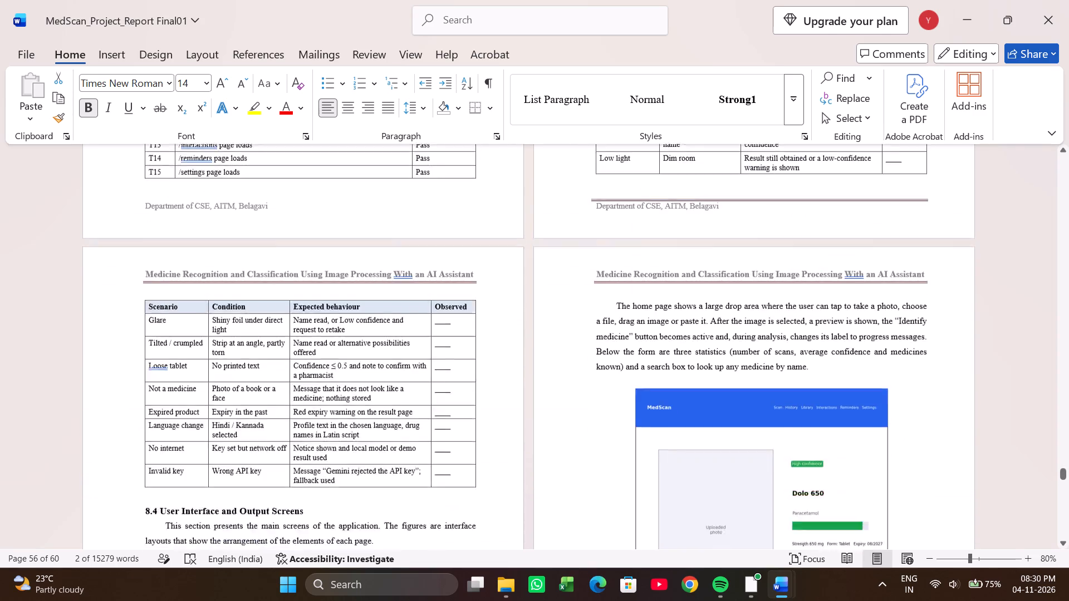
scroll(580, 229, up, 12)
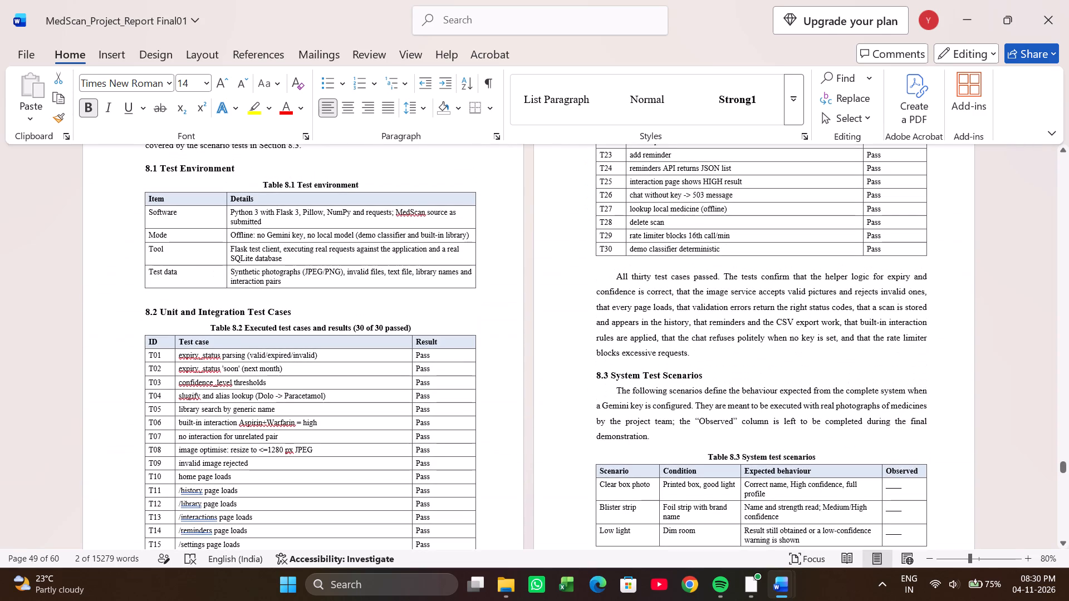
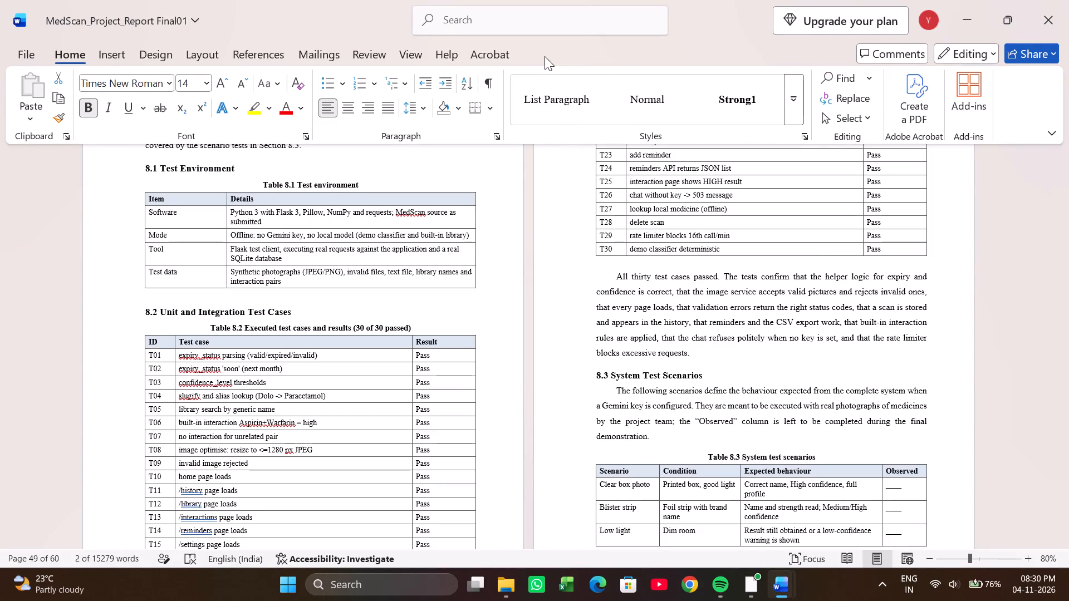
Ignore all spelling flags on the word "ms" in the Result column of the chapter 8 test case table.
scroll(631, 248, up, 10)
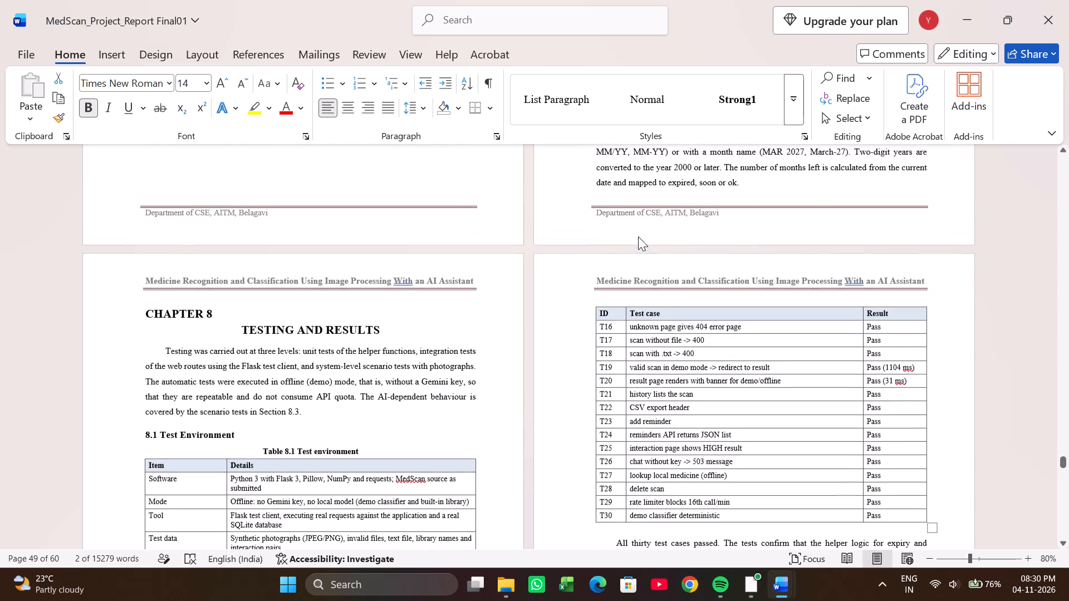
click(905, 365)
right_click(911, 366)
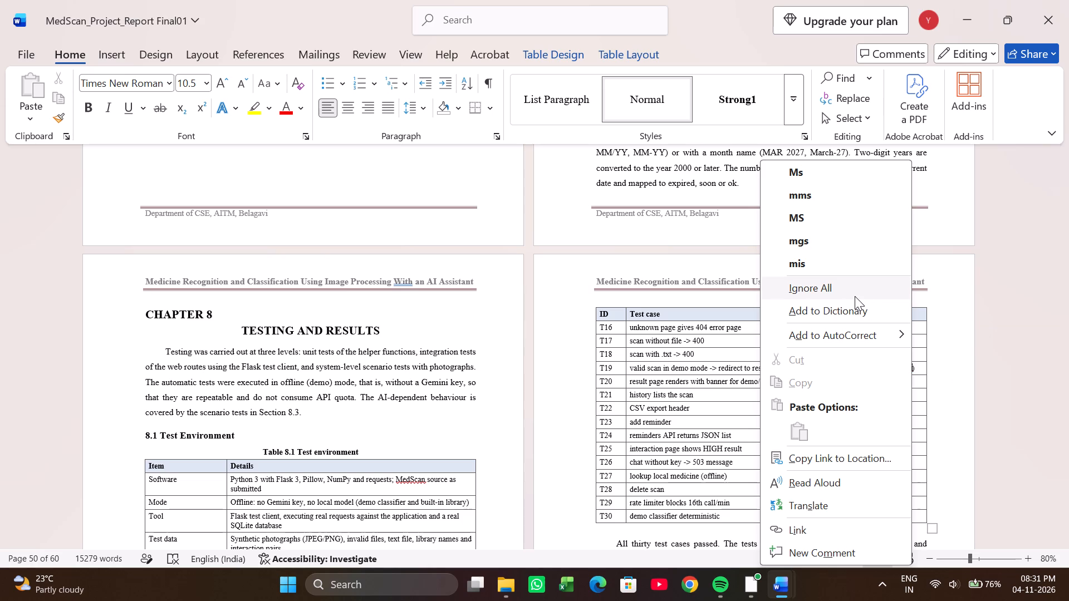
click(874, 293)
click(993, 269)
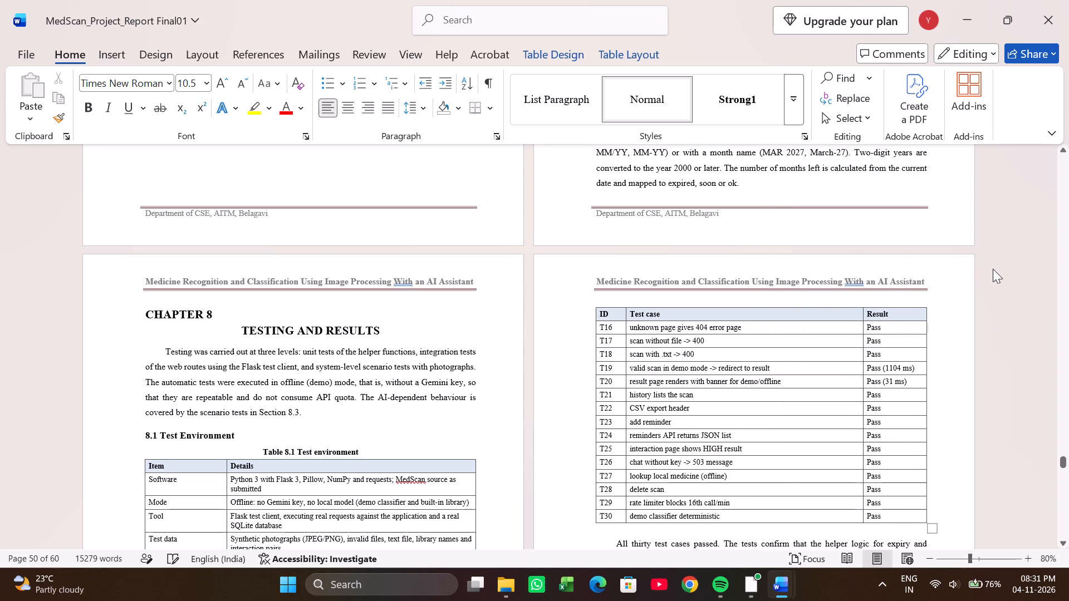
click(982, 273)
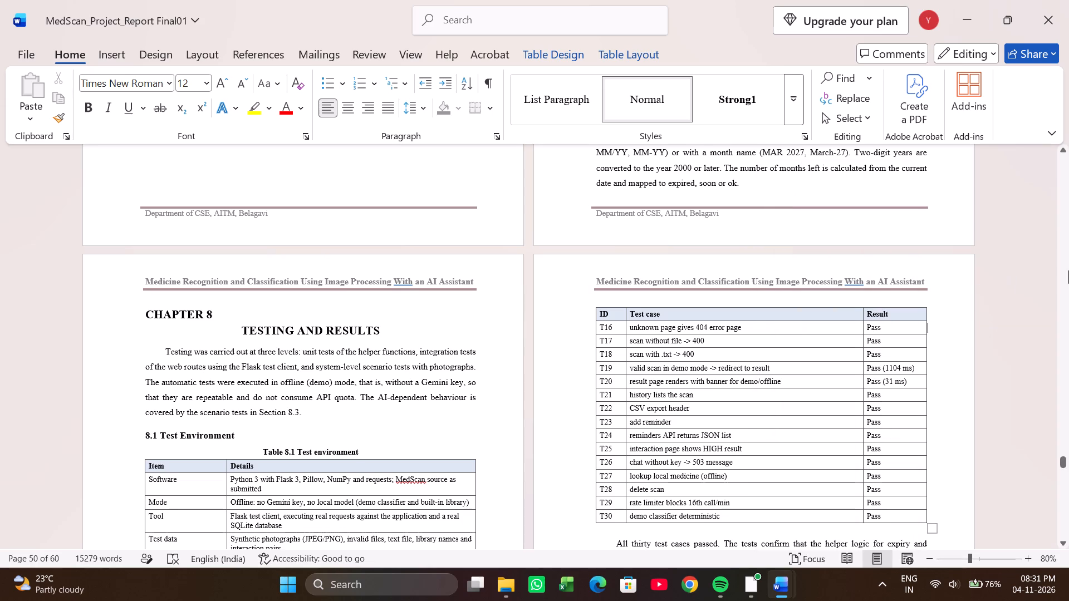
Review the pages from chapter 8 through the conclusion and future scope to the end of the references, checking layout and headings.
scroll(602, 336, down, 2)
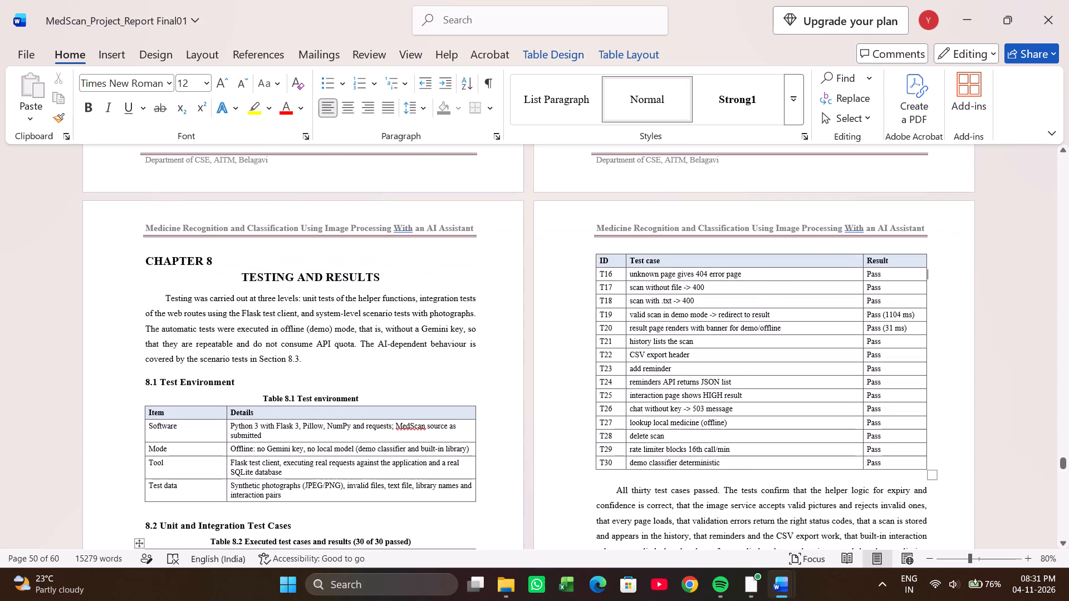
scroll(615, 328, down, 1)
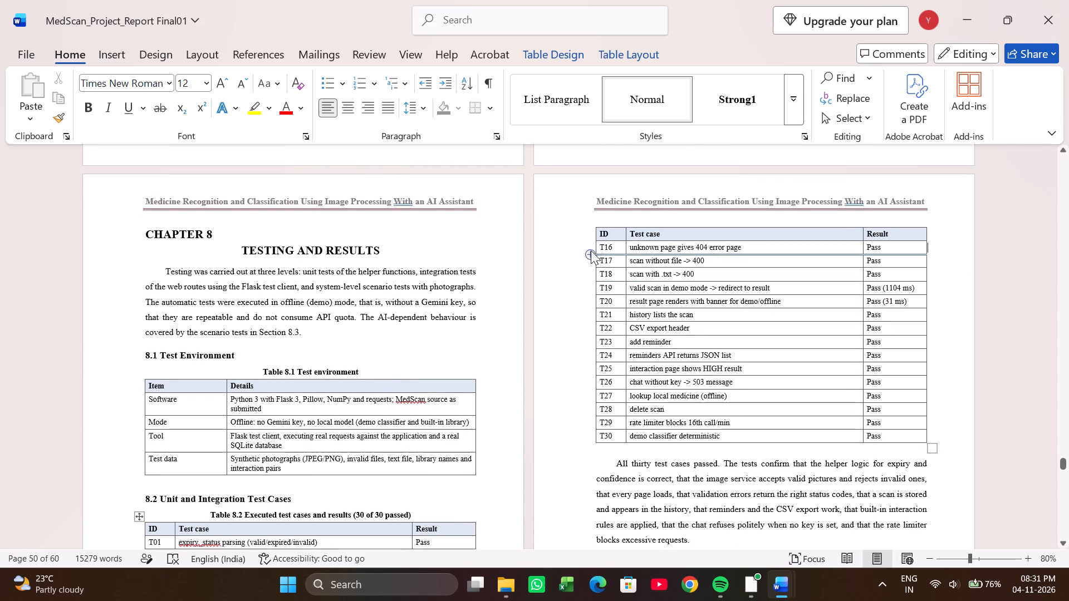
scroll(389, 363, down, 1)
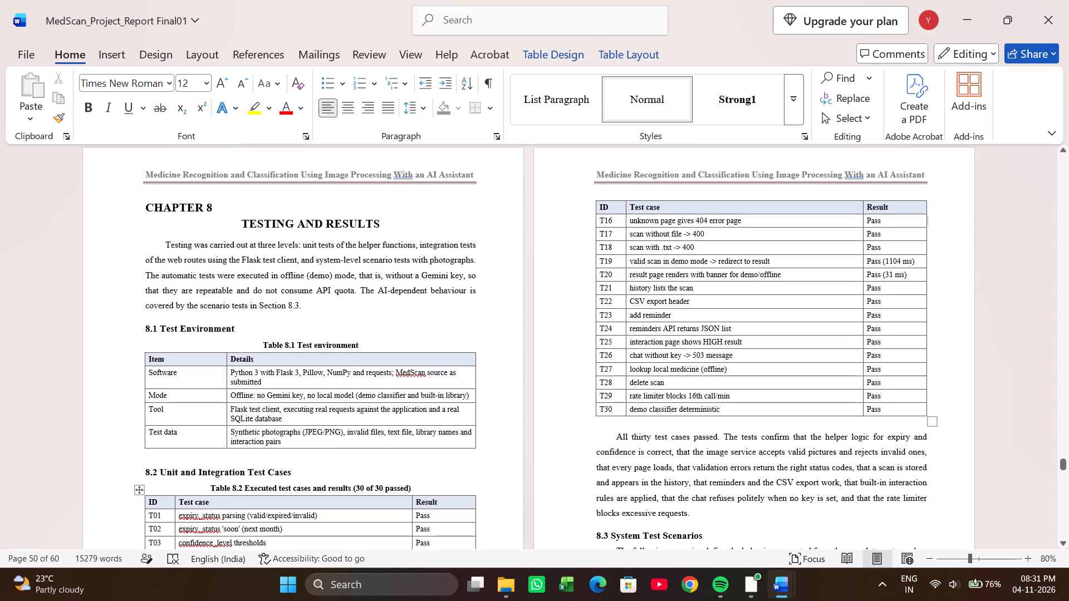
scroll(385, 385, down, 14)
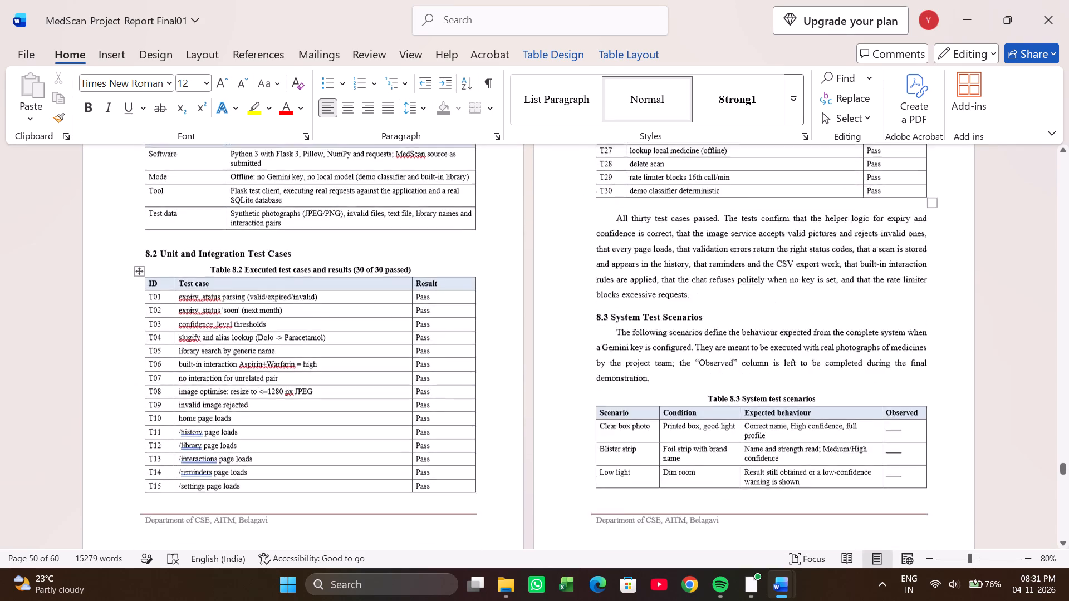
scroll(389, 383, down, 18)
scroll(393, 380, down, 14)
scroll(395, 385, down, 8)
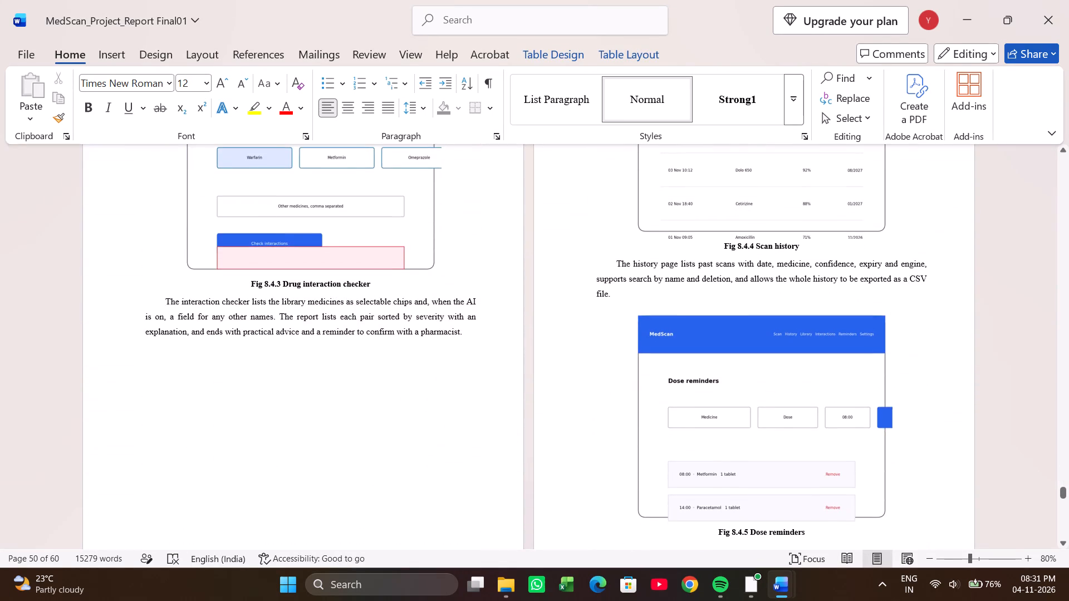
scroll(397, 385, down, 14)
scroll(402, 376, down, 19)
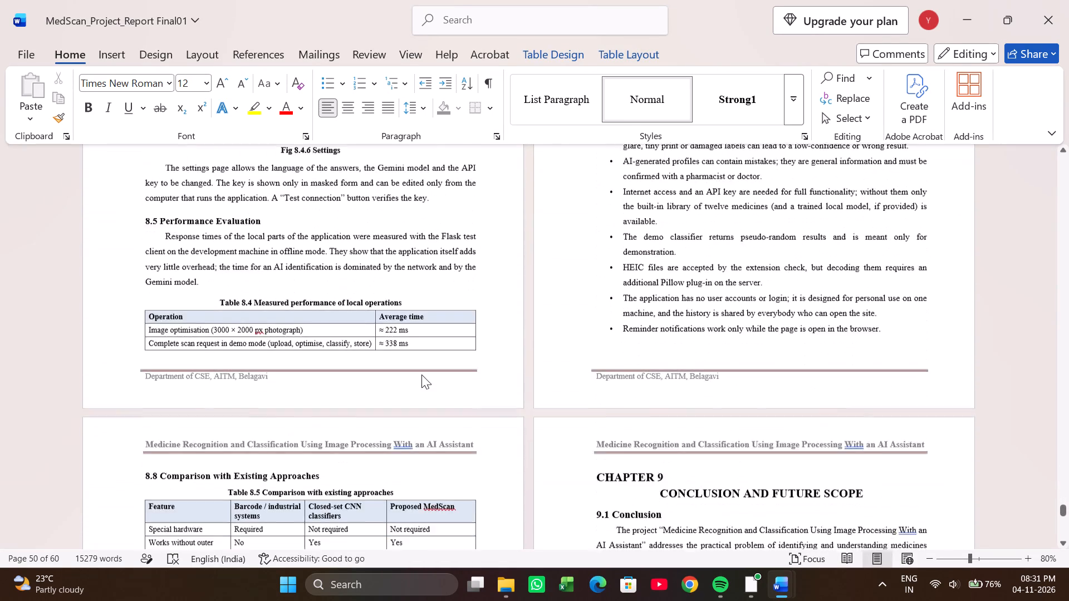
scroll(431, 369, down, 5)
scroll(512, 370, down, 10)
scroll(557, 380, up, 1)
scroll(557, 380, down, 1)
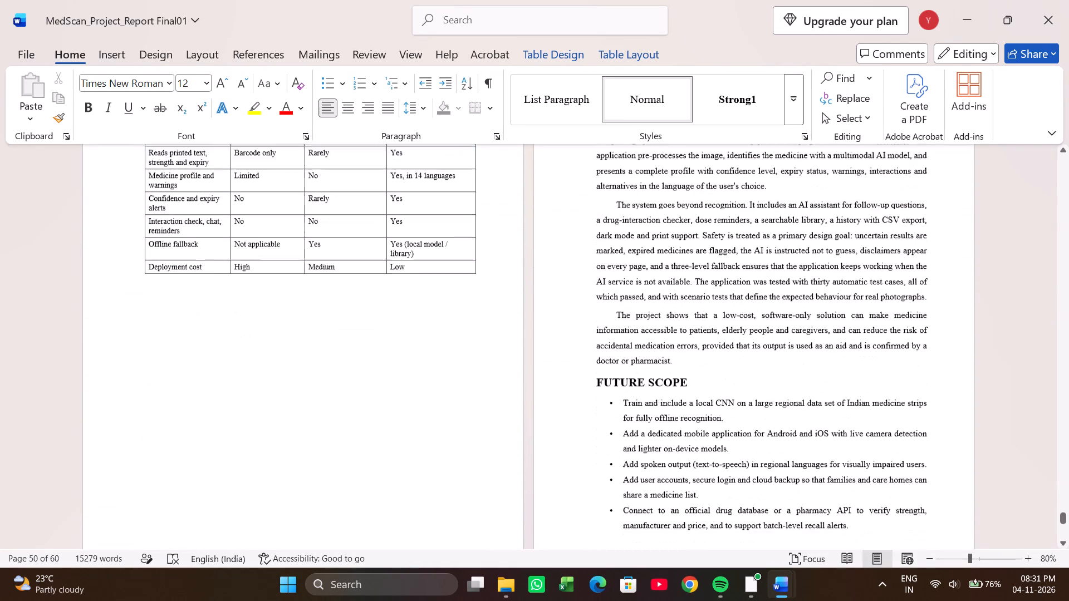
scroll(565, 377, down, 19)
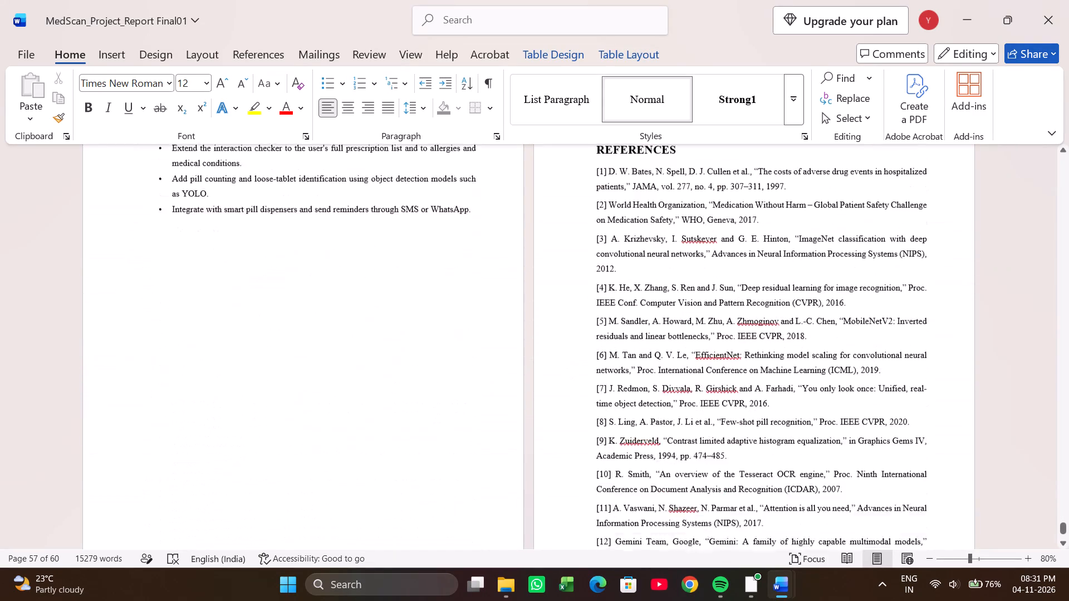
scroll(572, 371, down, 16)
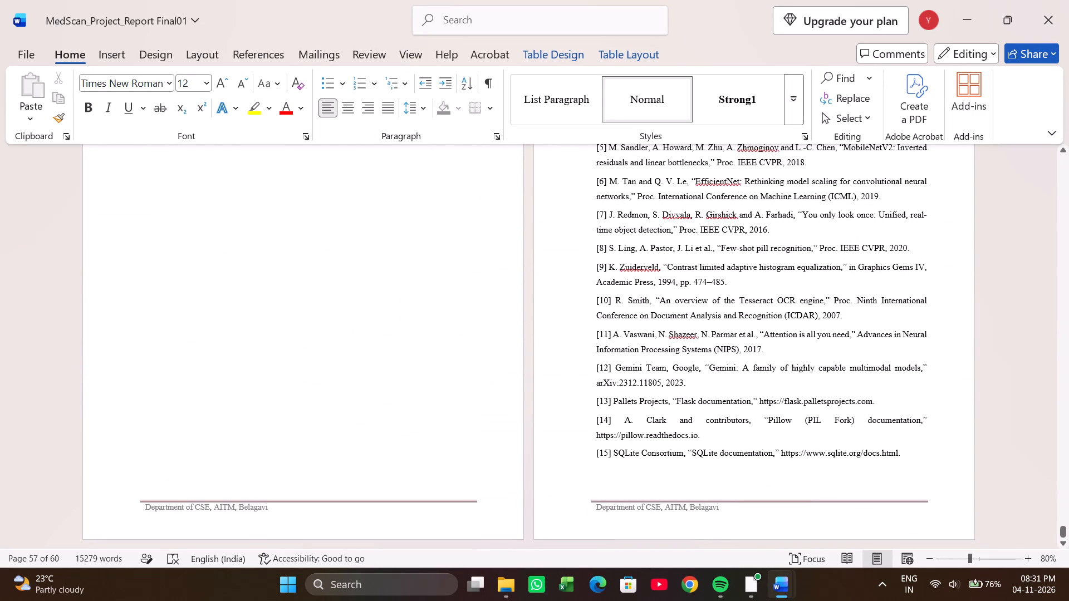
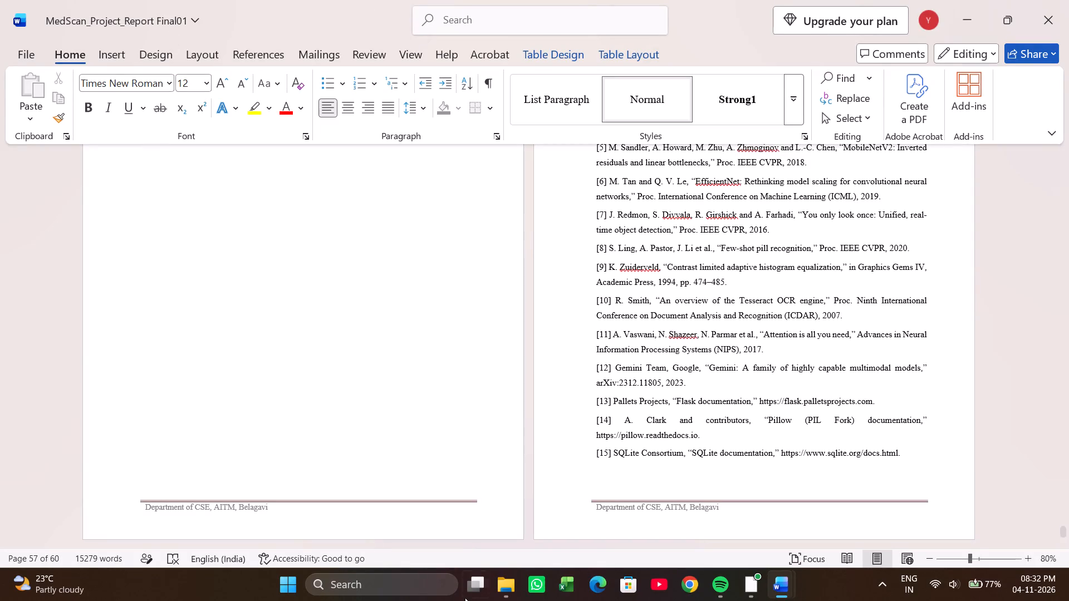
Open MedScan_Project_Report from the major project folder, look over its table of contents and figure list, and close it.
click(507, 591)
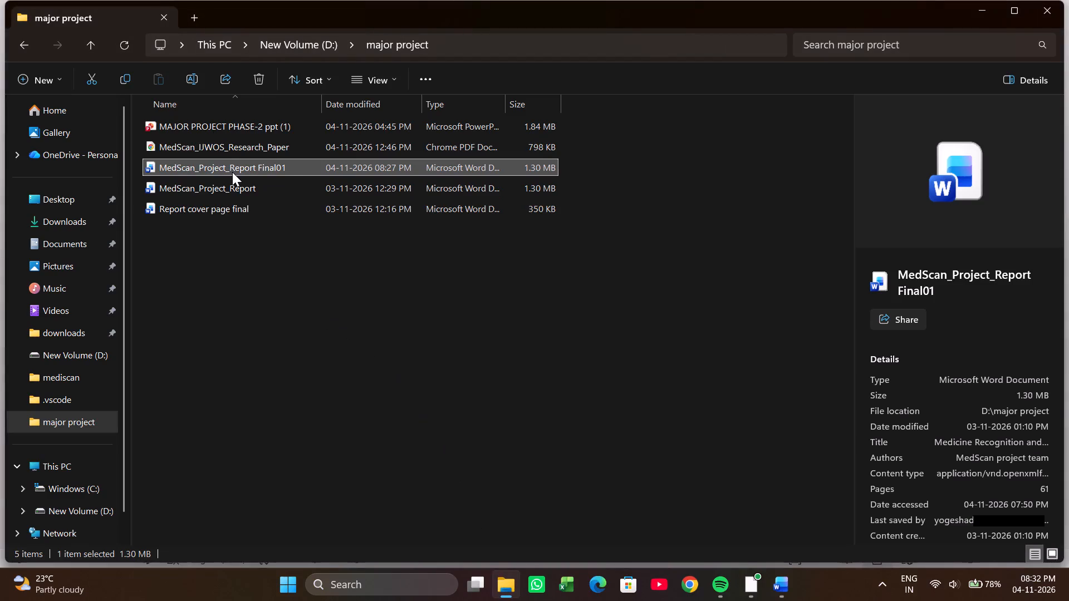
double_click(219, 183)
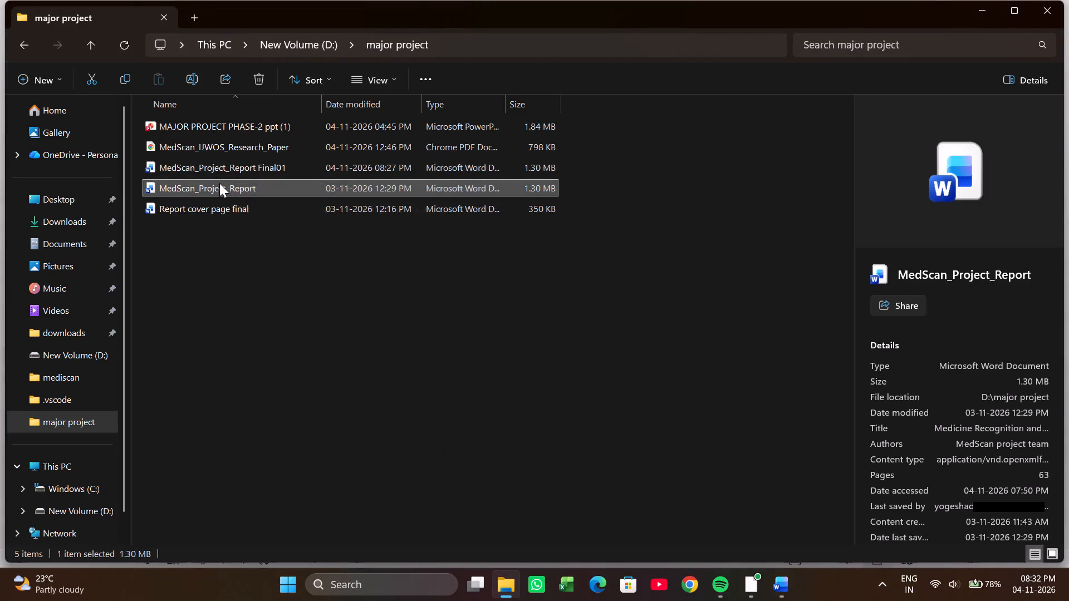
scroll(648, 273, down, 2)
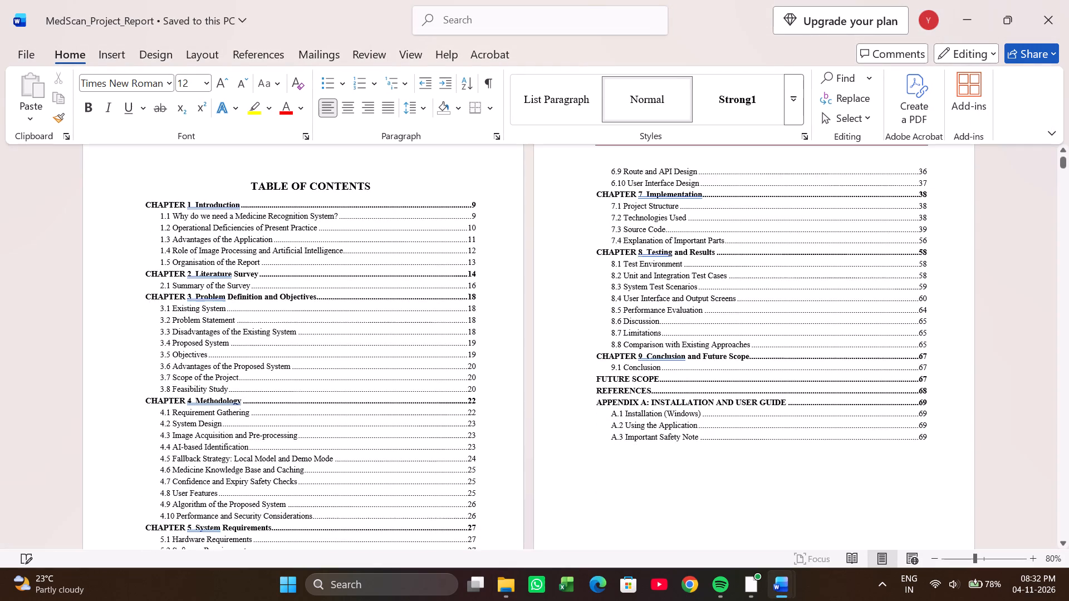
scroll(648, 274, down, 20)
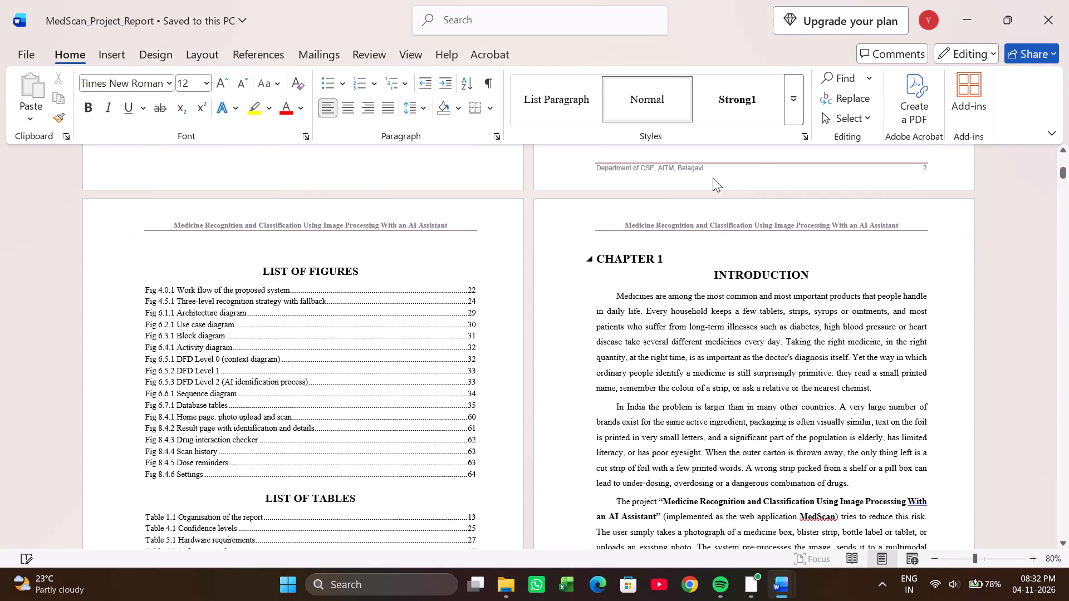
click(1046, 9)
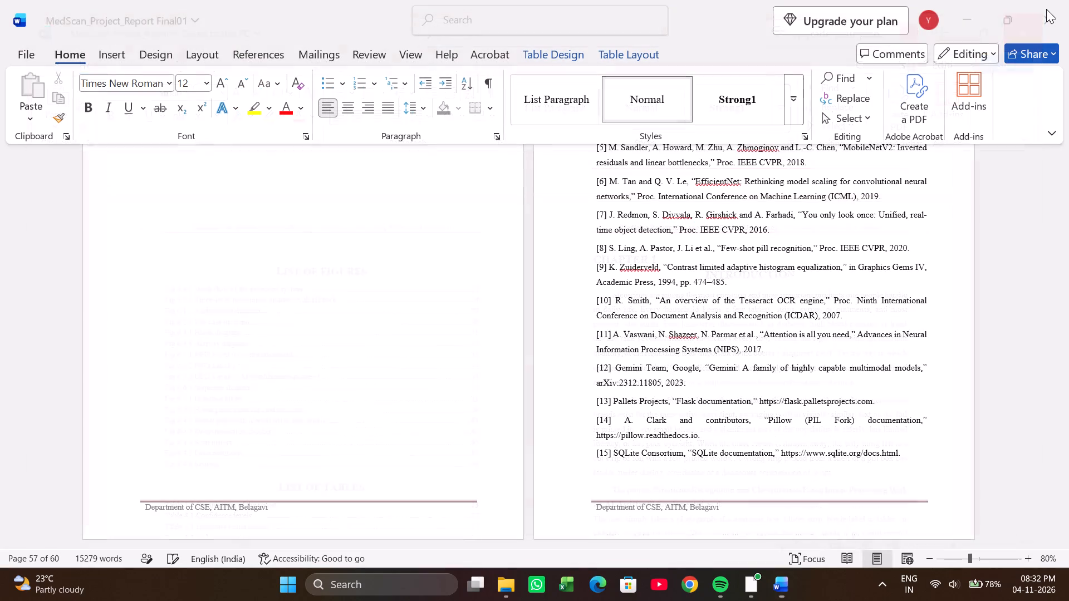
Check the report's file name and location, and reopen MedScan_Project_Report Final01 from the major project folder.
scroll(658, 254, up, 9)
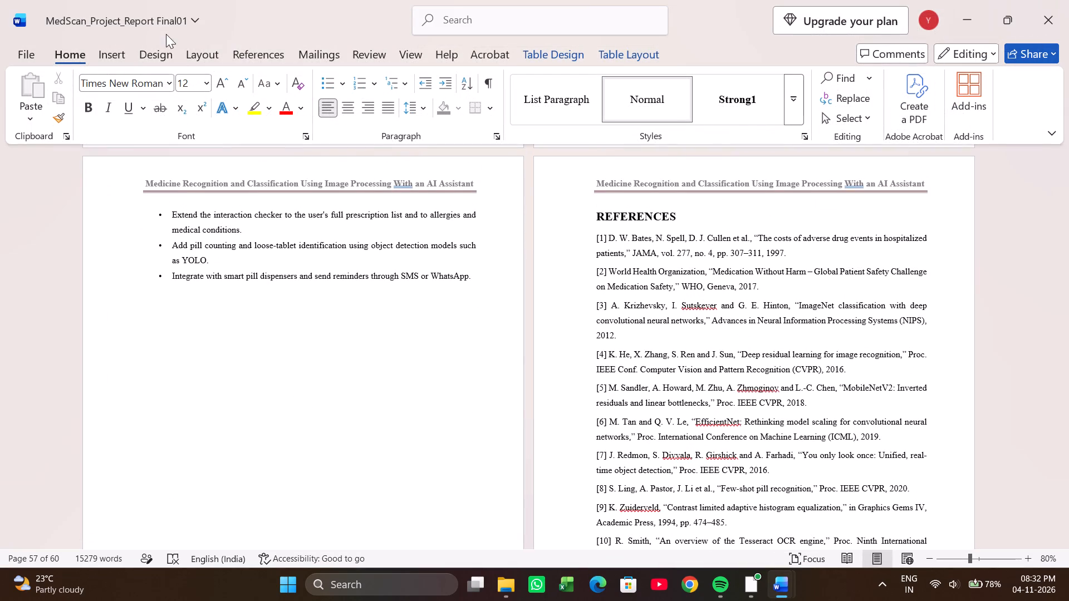
click(168, 28)
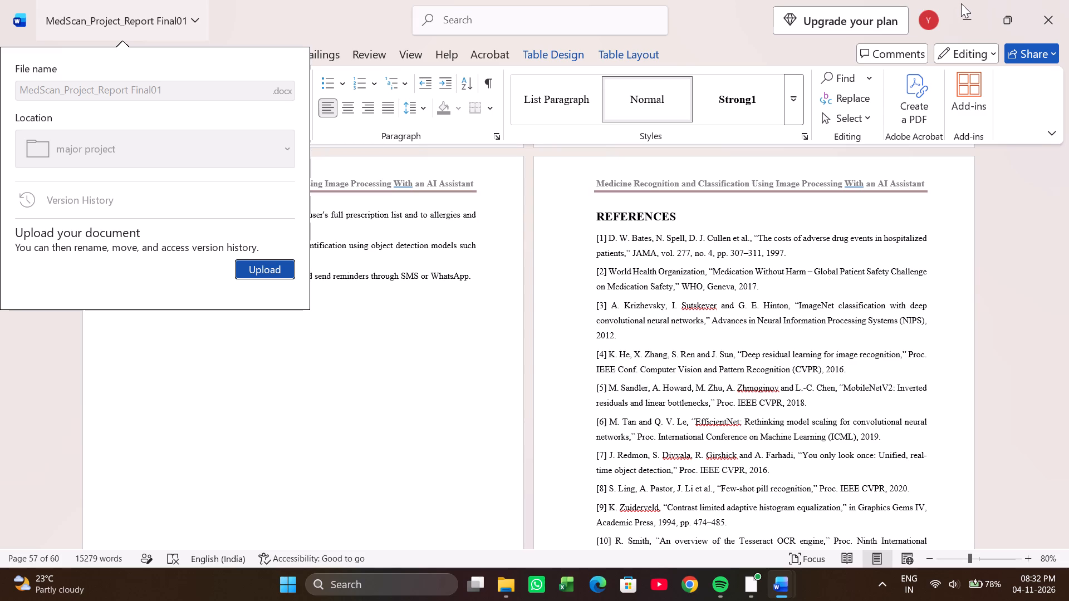
click(961, 3)
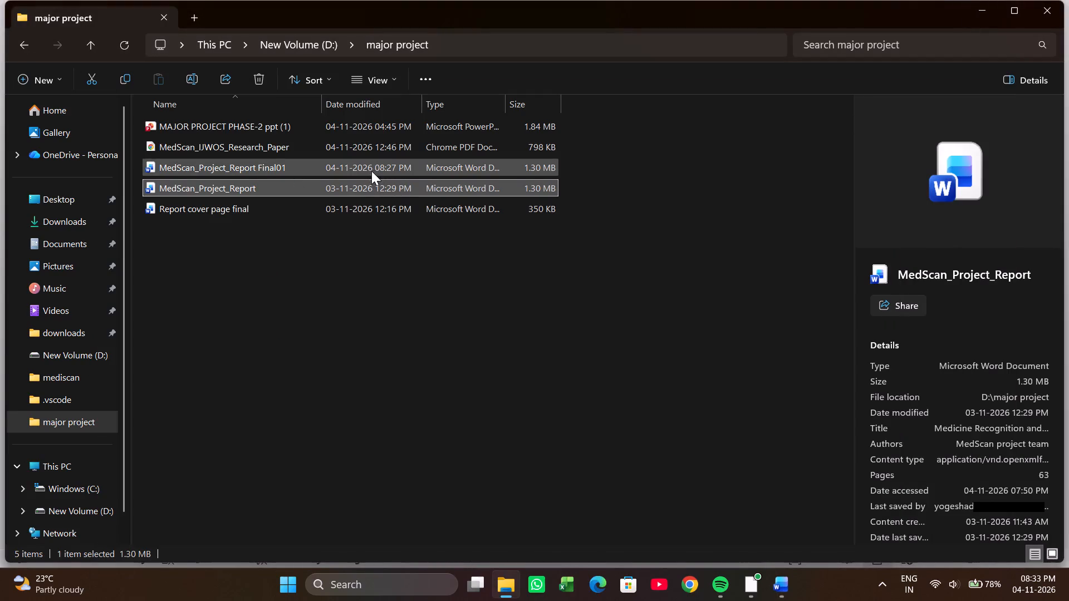
double_click(375, 165)
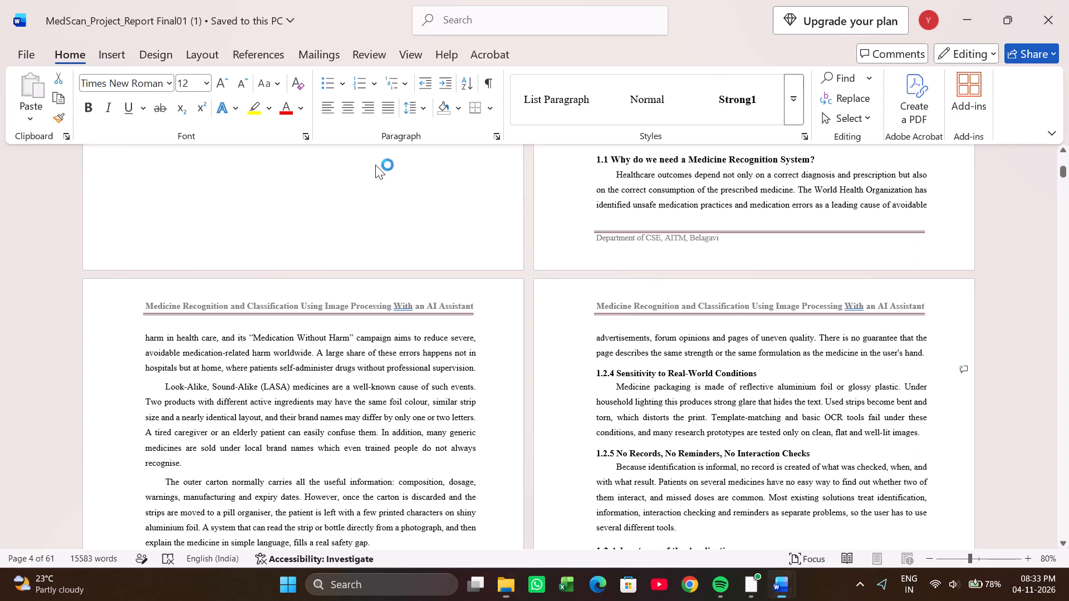
drag(616, 239, 670, 306)
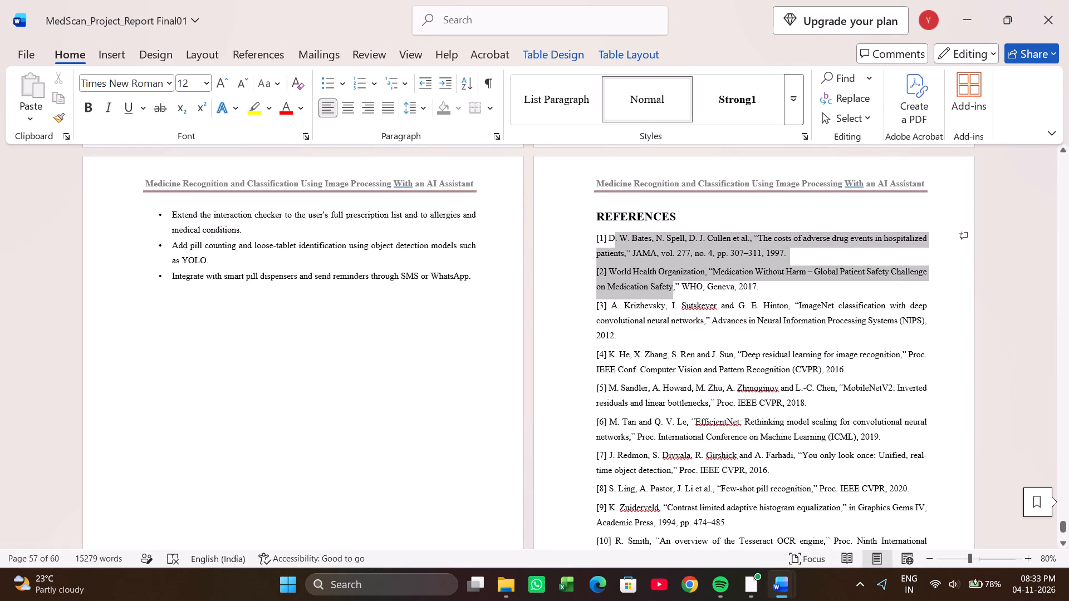
drag(670, 306, 704, 359)
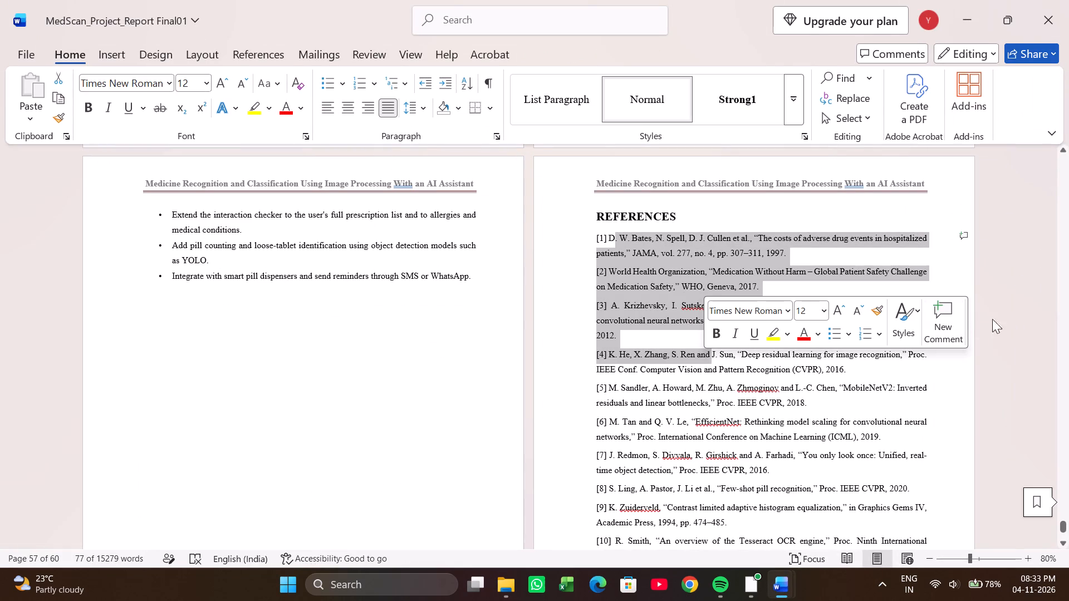
click(1028, 323)
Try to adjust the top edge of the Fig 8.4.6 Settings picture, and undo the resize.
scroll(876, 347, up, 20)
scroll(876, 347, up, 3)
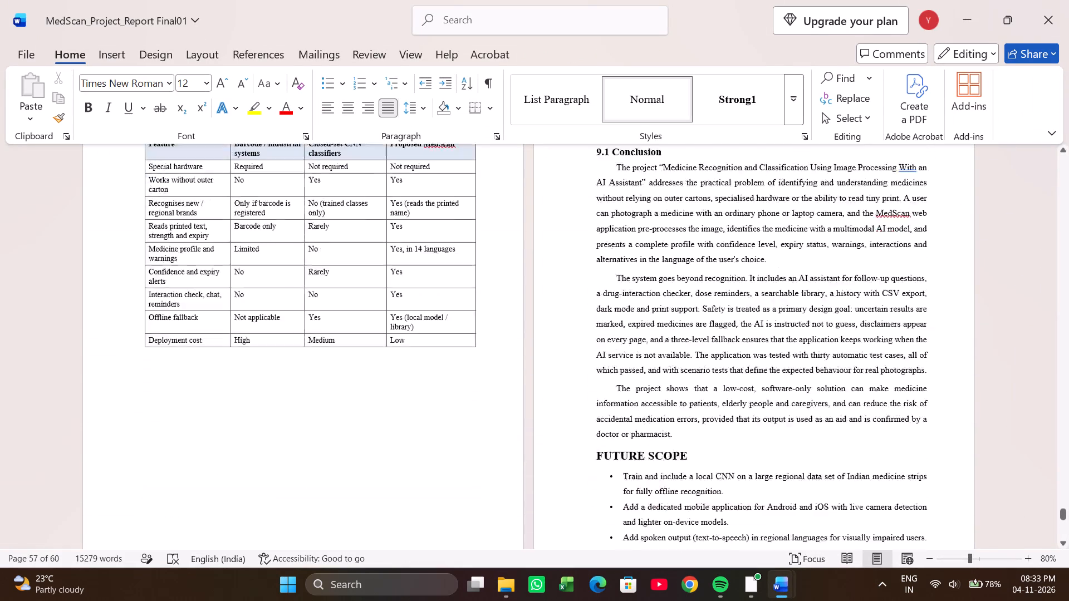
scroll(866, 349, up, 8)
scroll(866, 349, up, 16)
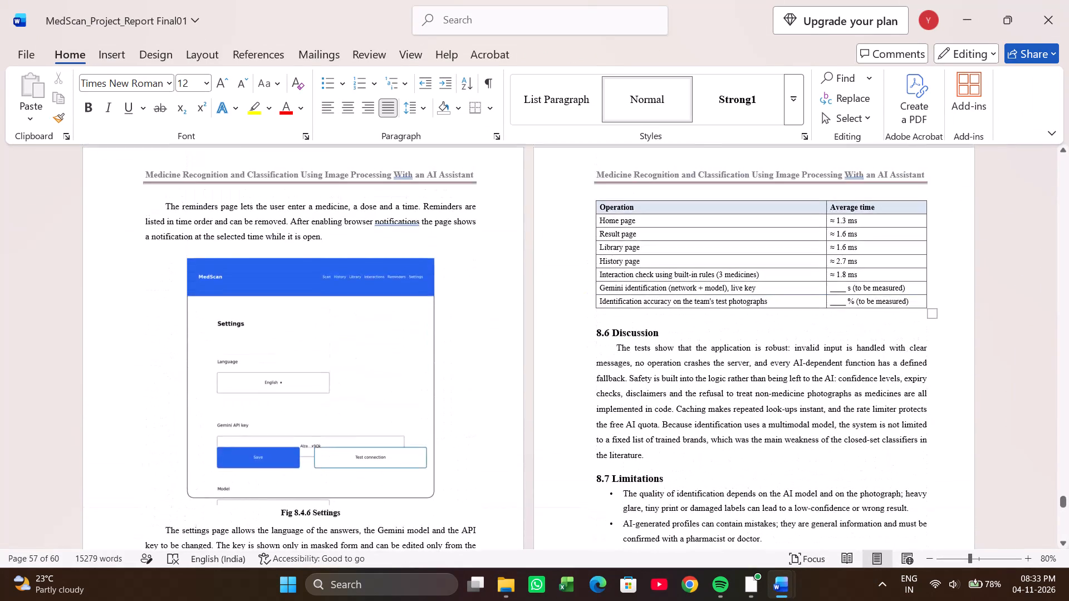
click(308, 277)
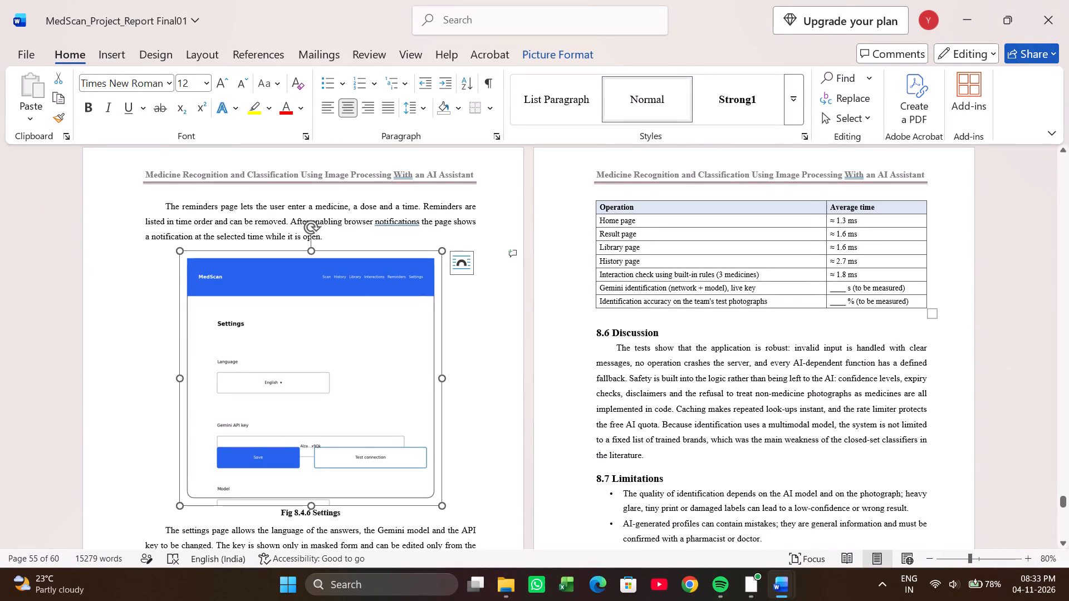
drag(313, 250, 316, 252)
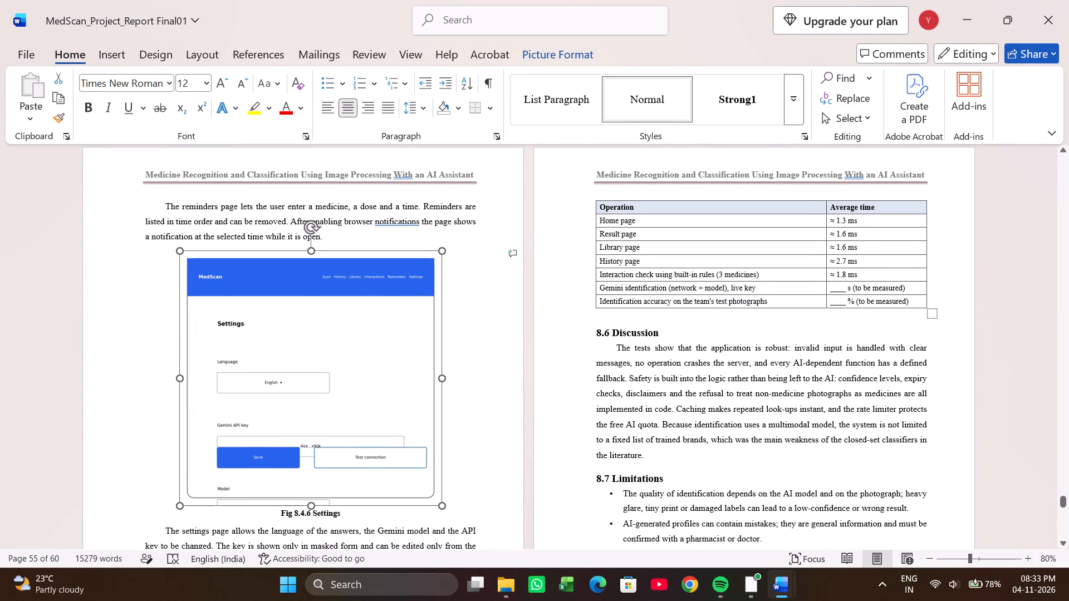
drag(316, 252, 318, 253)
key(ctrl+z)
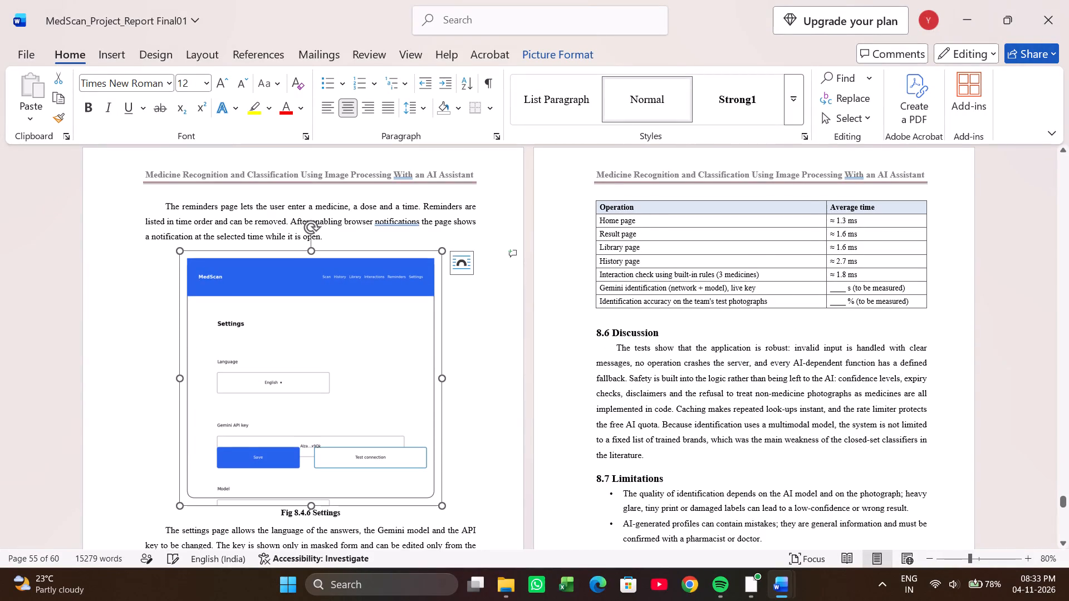
Undo the last earlier change in the chapter 8 test case table.
key(ctrl+z)
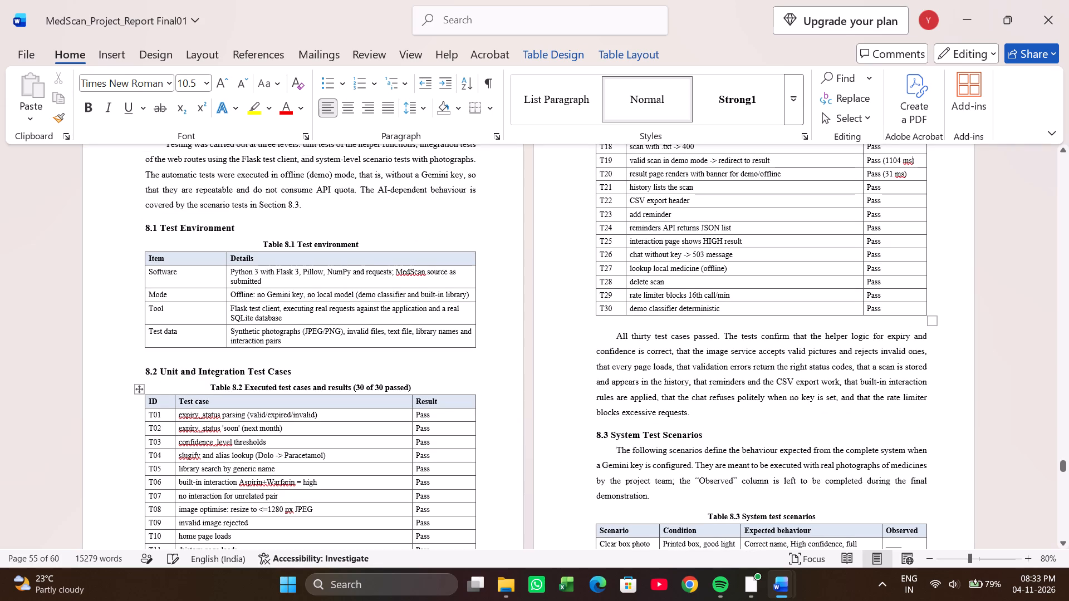
click(1034, 335)
Review the report backwards from chapter 8 through the source code to the lists of figures and tables, checking layout and header and footer lines.
scroll(573, 337, up, 9)
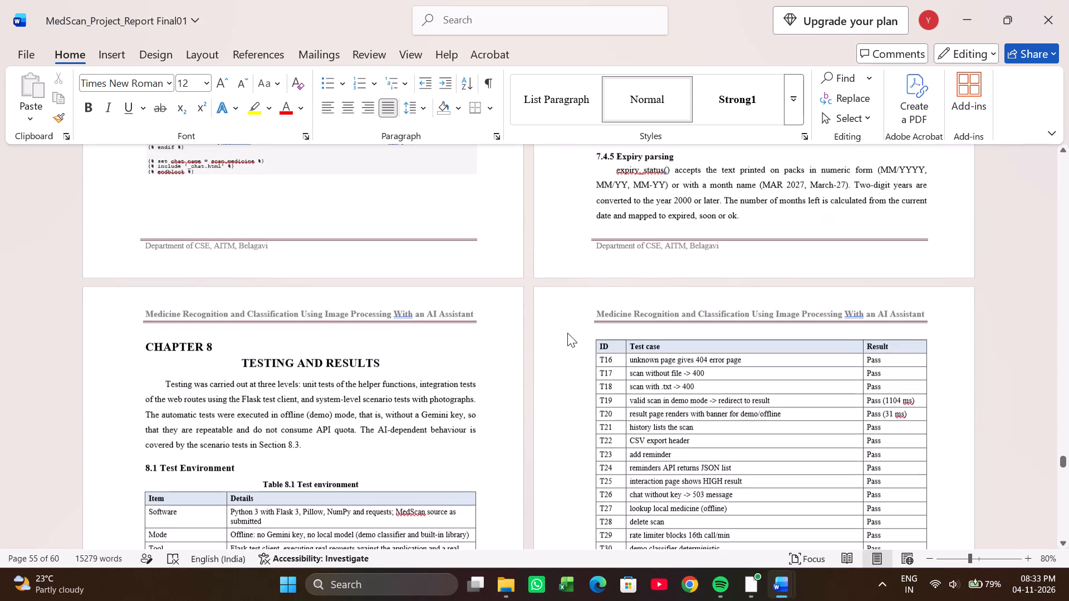
scroll(386, 318, up, 20)
scroll(386, 318, up, 15)
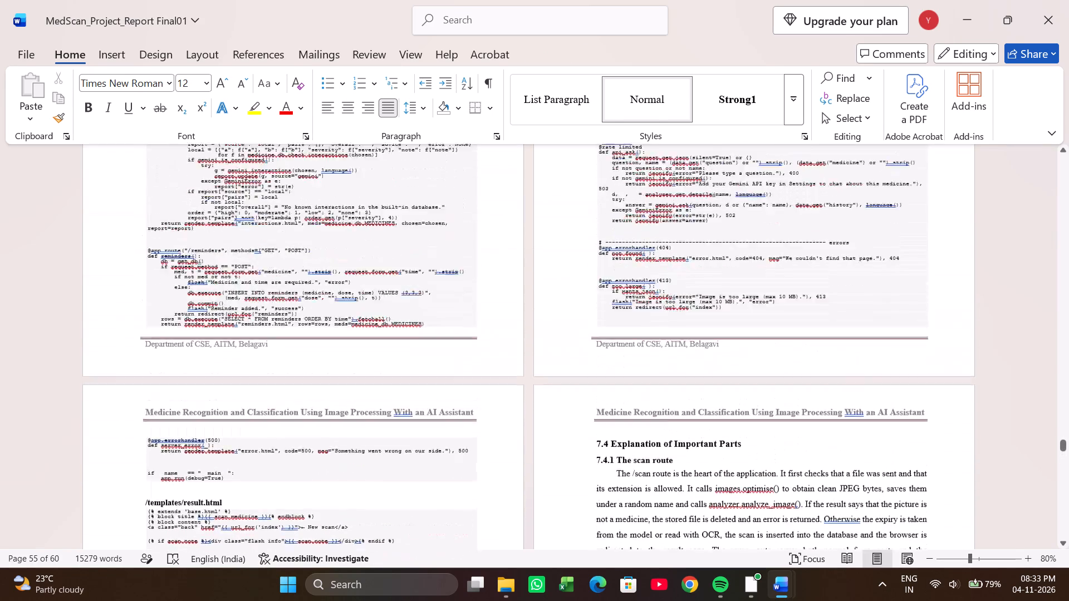
scroll(379, 315, up, 3)
scroll(378, 313, up, 20)
scroll(378, 313, up, 14)
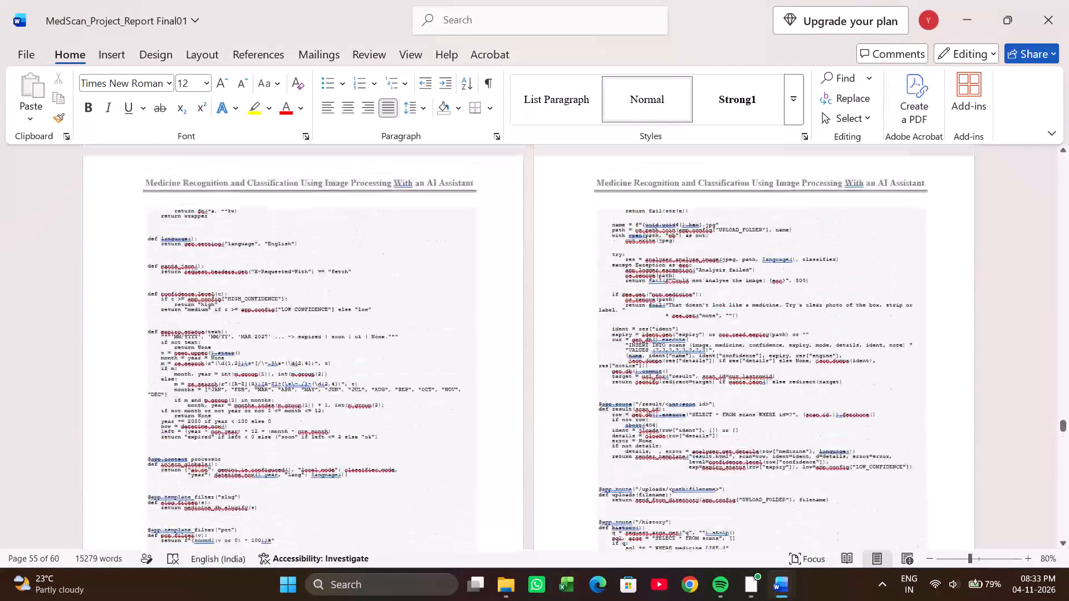
scroll(374, 314, up, 20)
scroll(374, 314, up, 15)
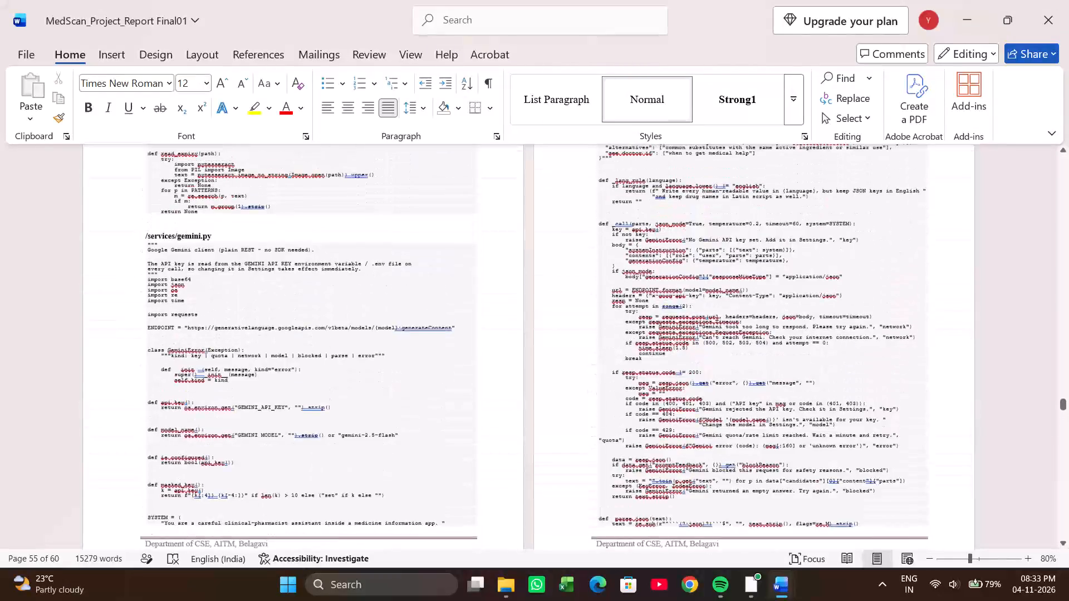
scroll(374, 314, up, 13)
scroll(374, 314, up, 15)
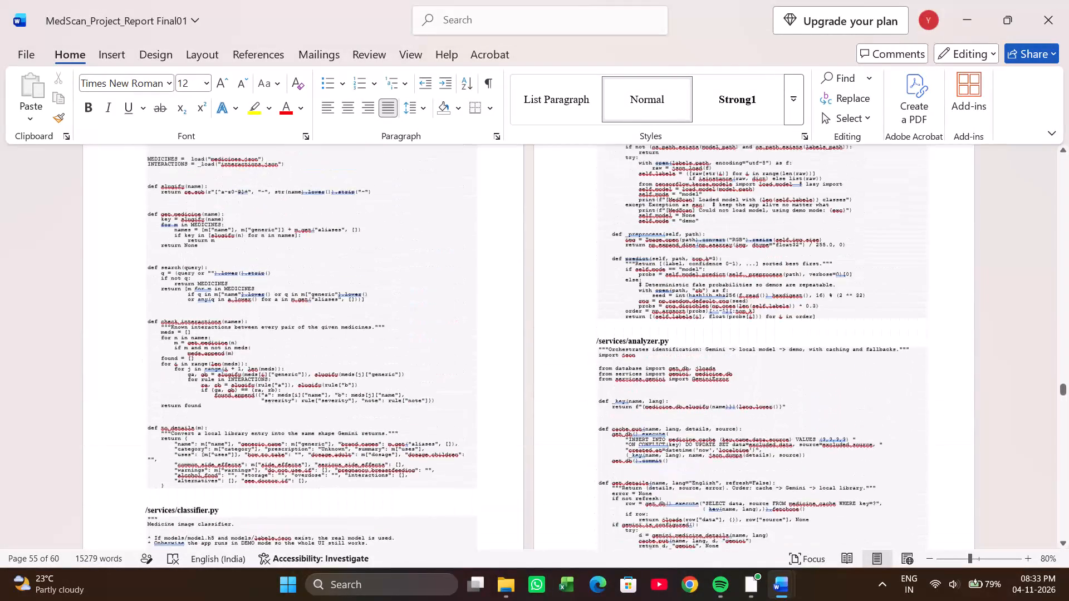
scroll(374, 314, up, 19)
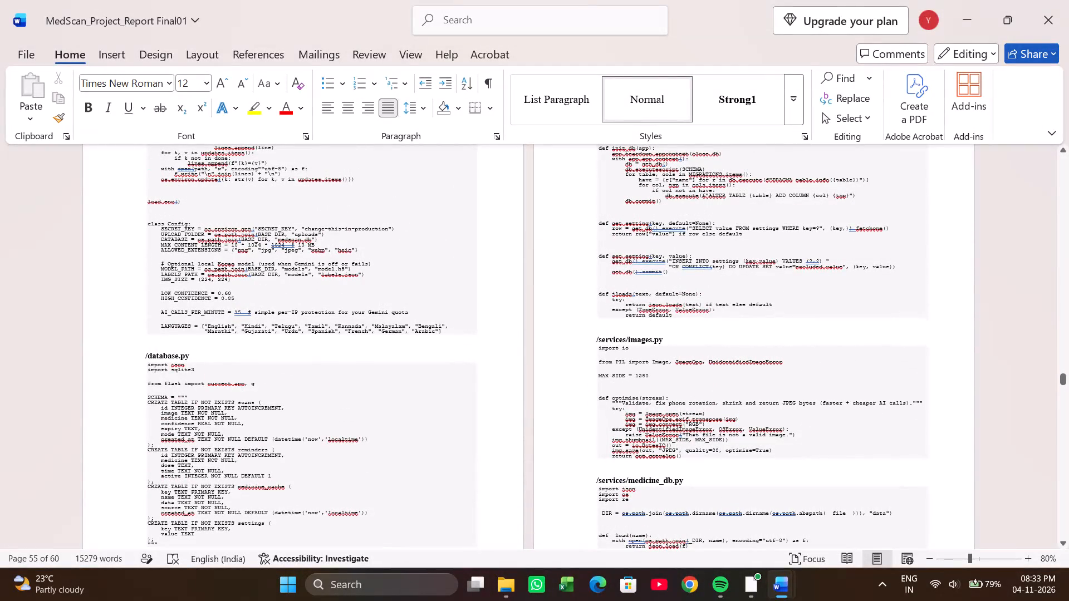
drag(1058, 380, 1056, 307)
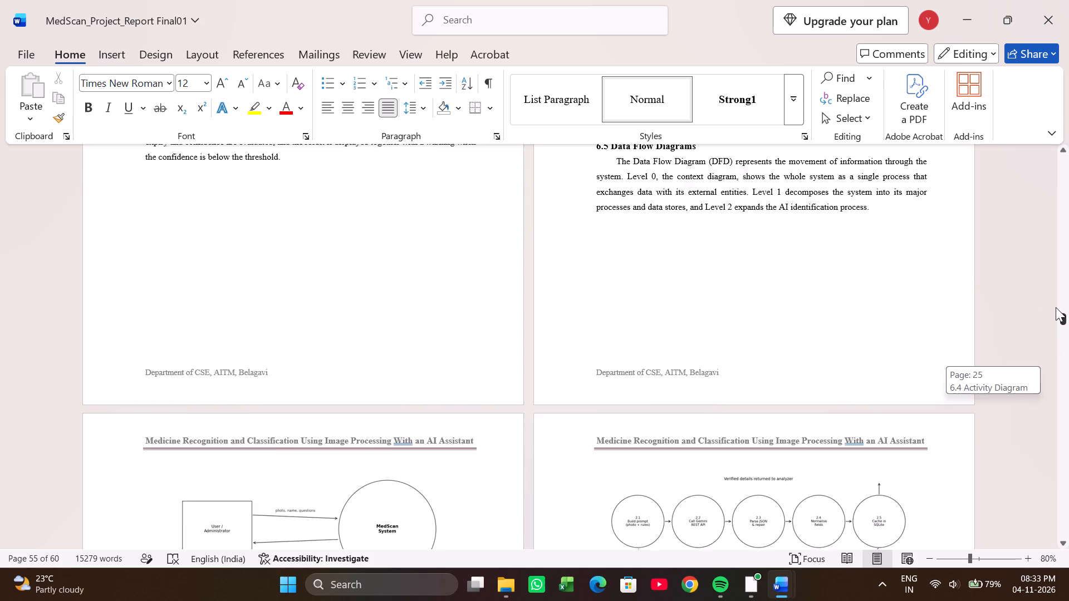
drag(1056, 307, 1028, 206)
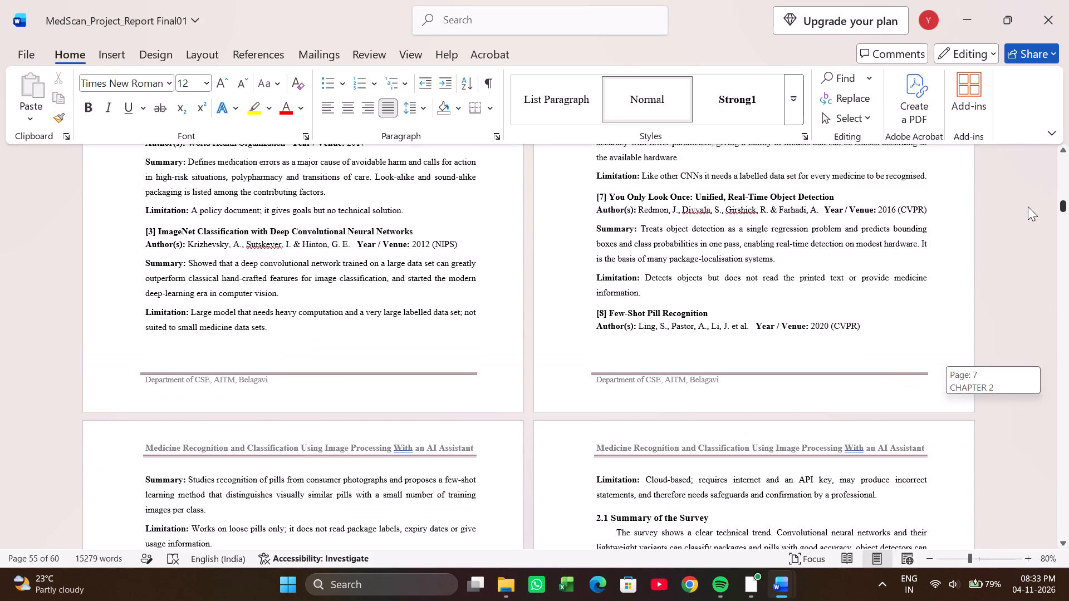
drag(1028, 206, 1035, 148)
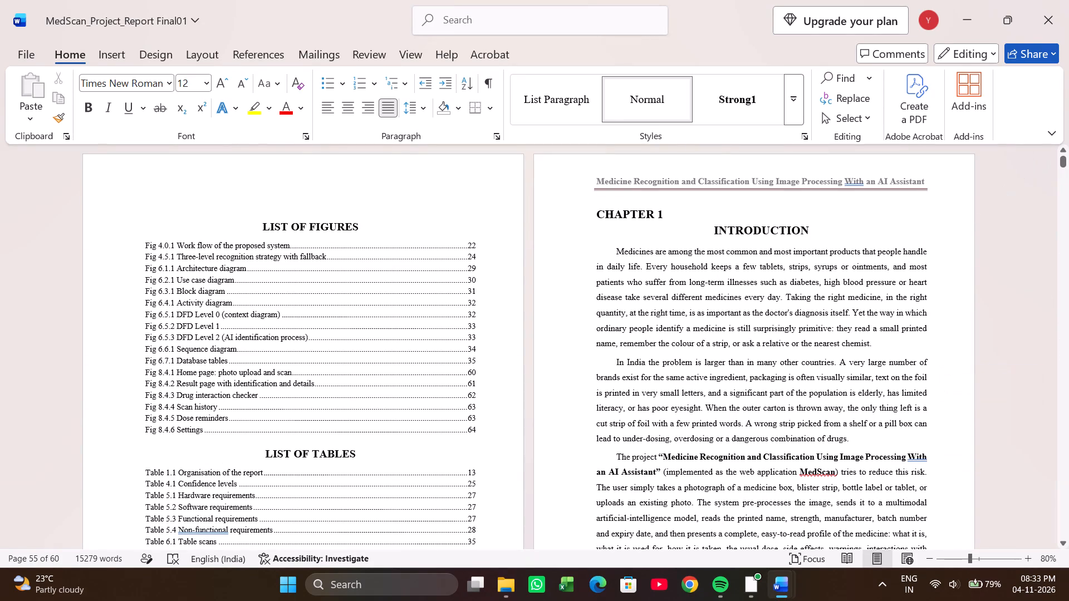
scroll(426, 277, down, 7)
scroll(431, 276, up, 3)
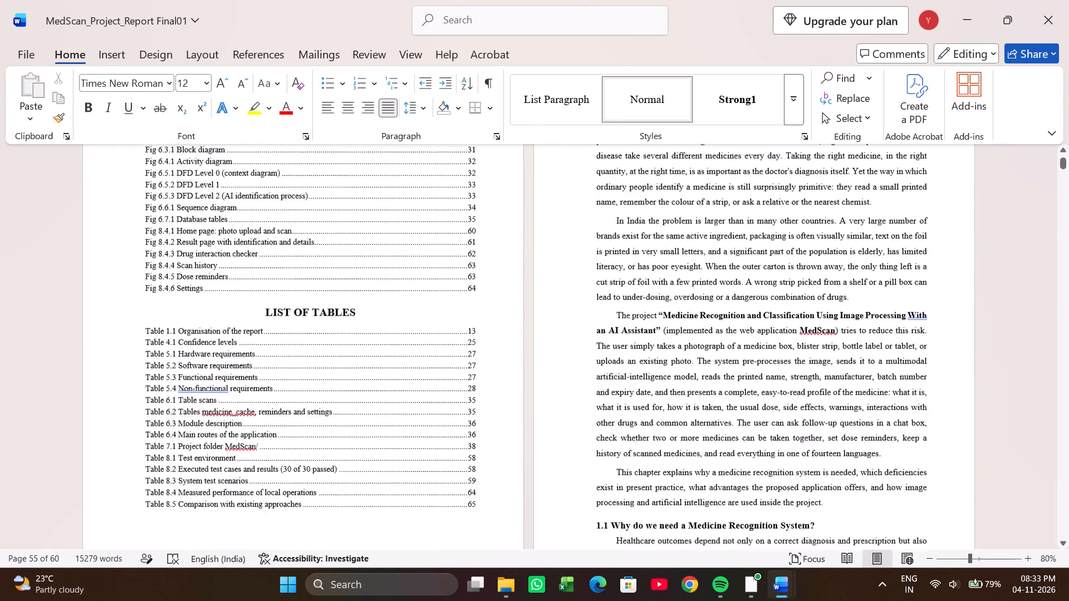
scroll(433, 276, up, 9)
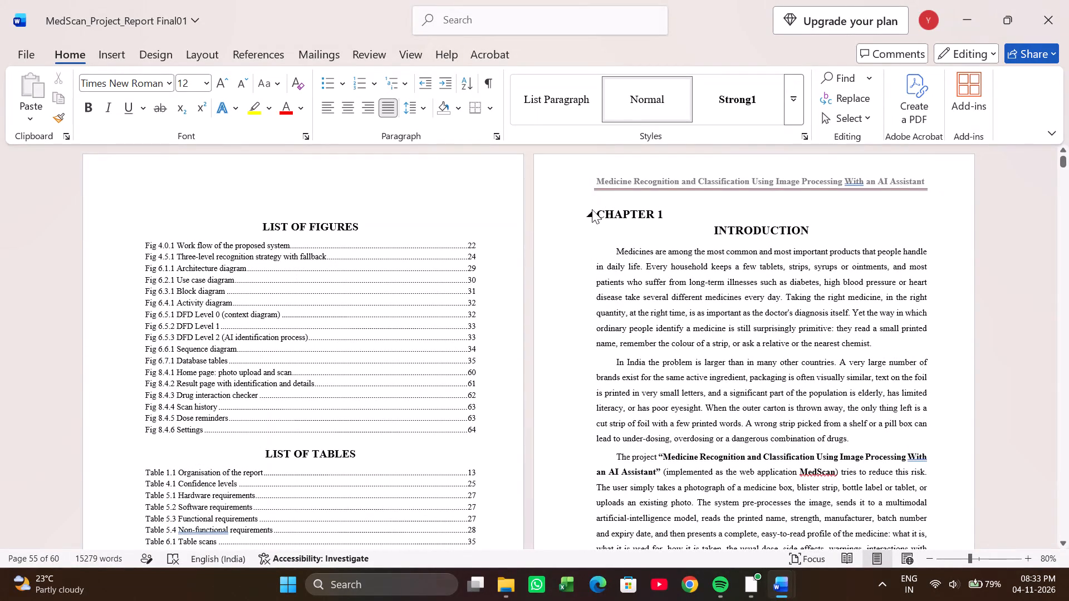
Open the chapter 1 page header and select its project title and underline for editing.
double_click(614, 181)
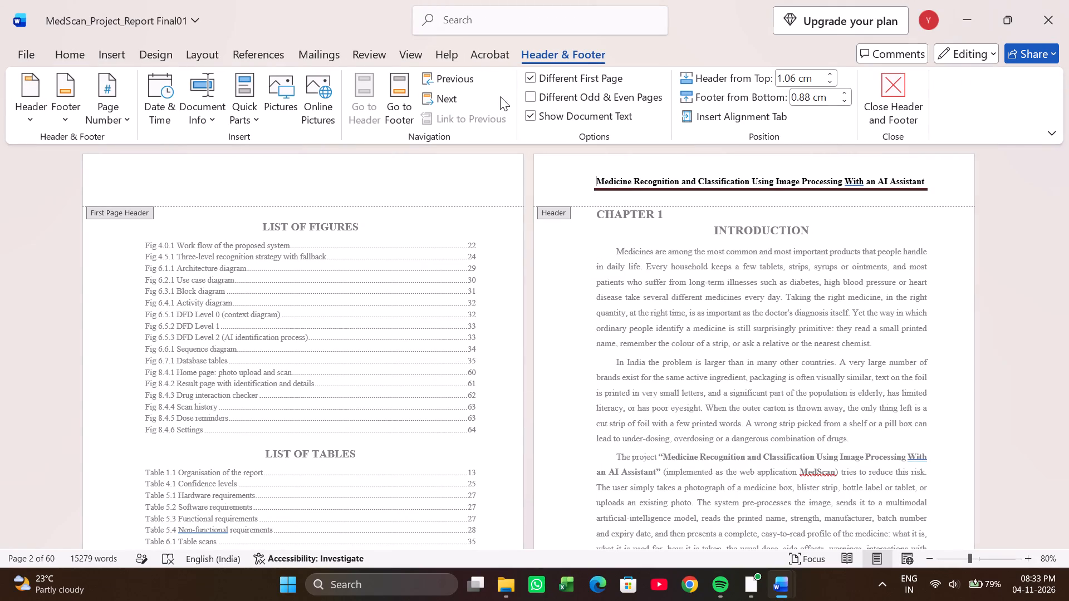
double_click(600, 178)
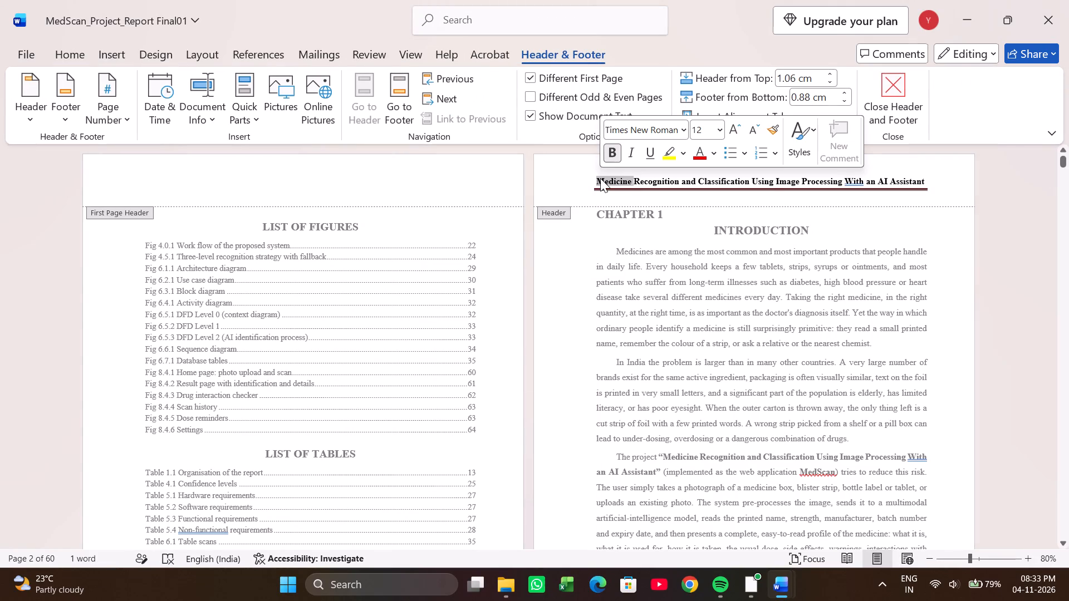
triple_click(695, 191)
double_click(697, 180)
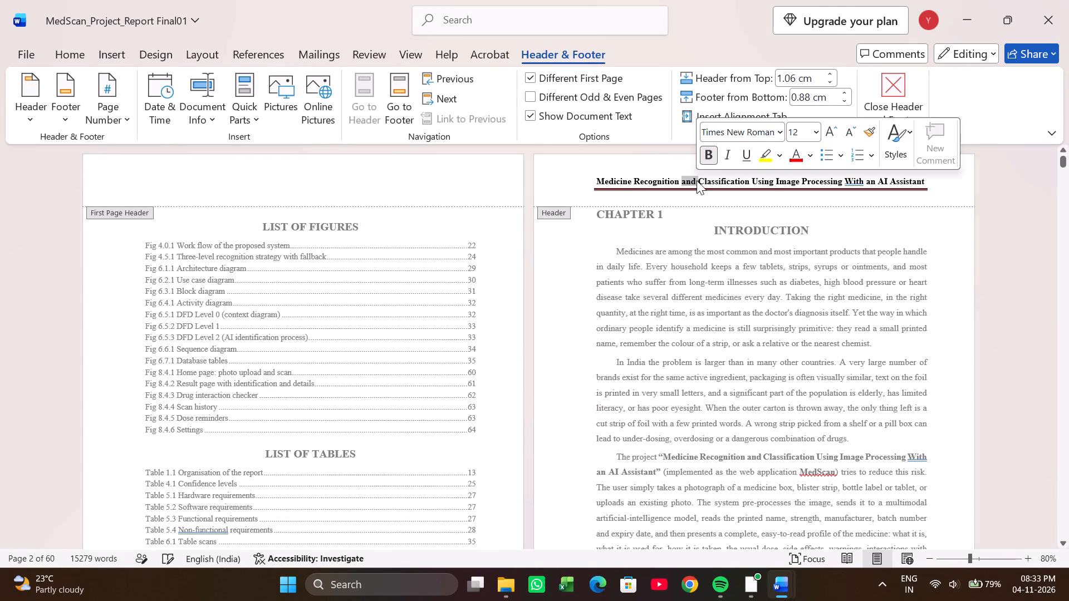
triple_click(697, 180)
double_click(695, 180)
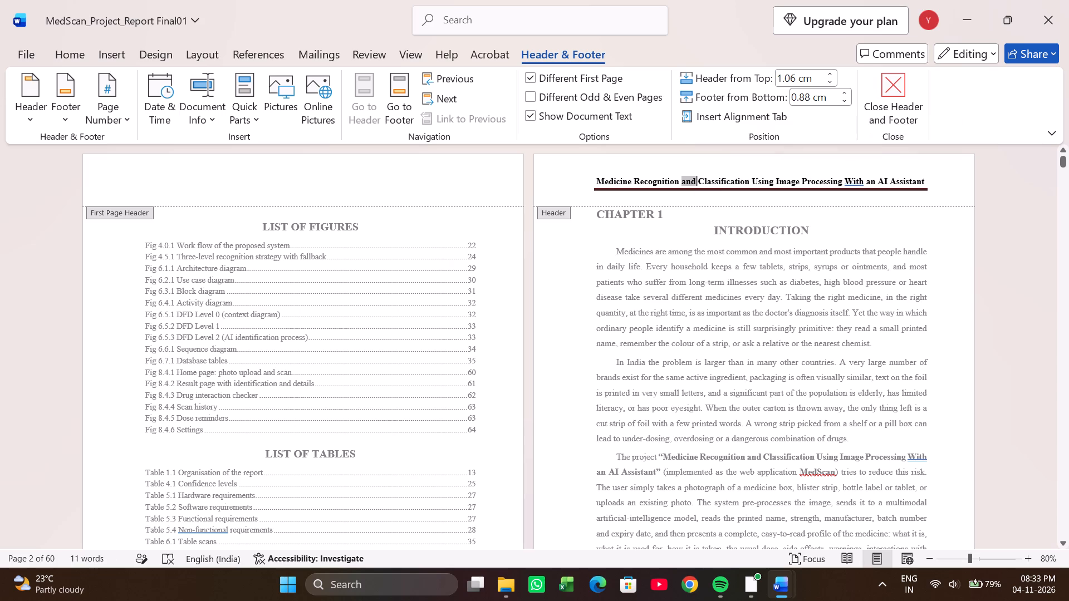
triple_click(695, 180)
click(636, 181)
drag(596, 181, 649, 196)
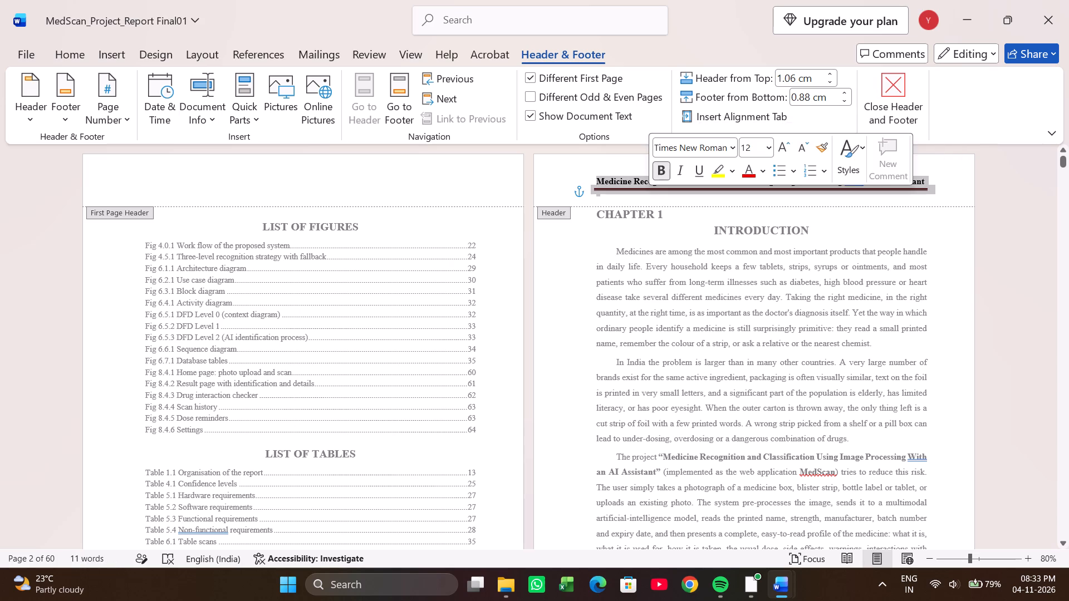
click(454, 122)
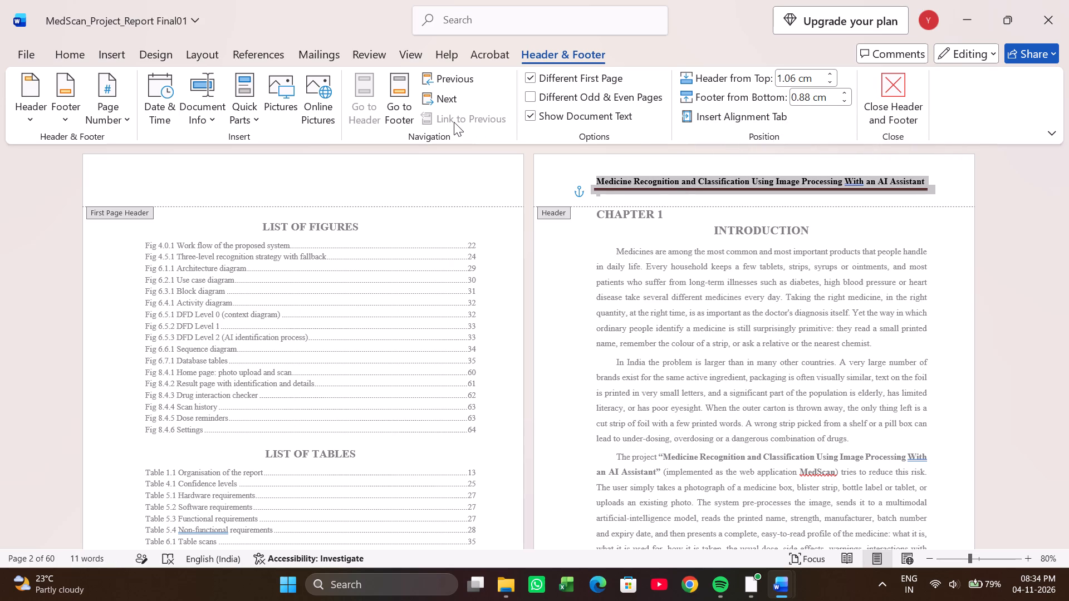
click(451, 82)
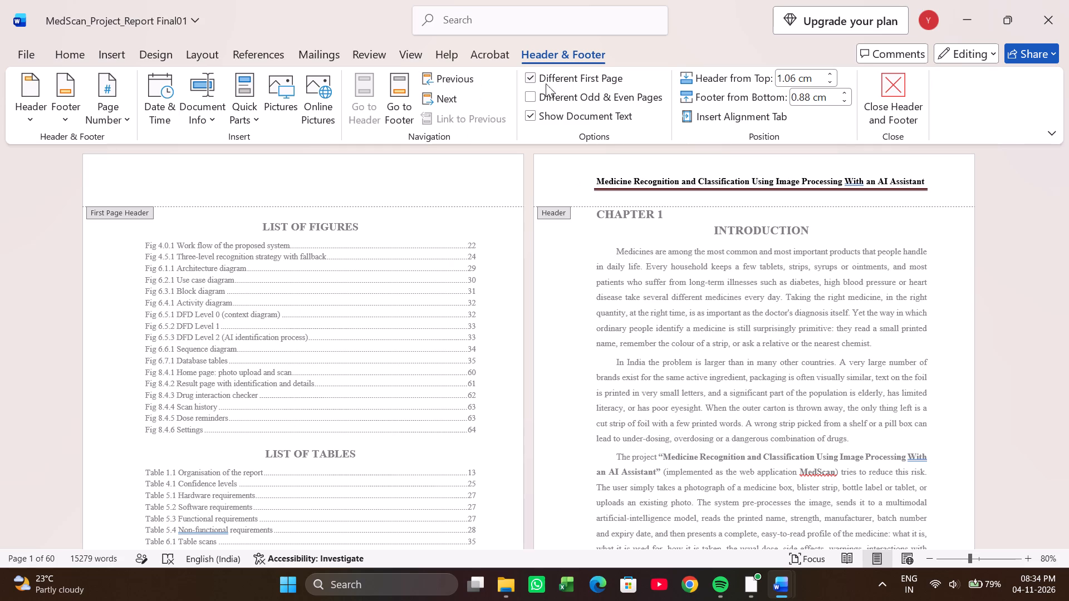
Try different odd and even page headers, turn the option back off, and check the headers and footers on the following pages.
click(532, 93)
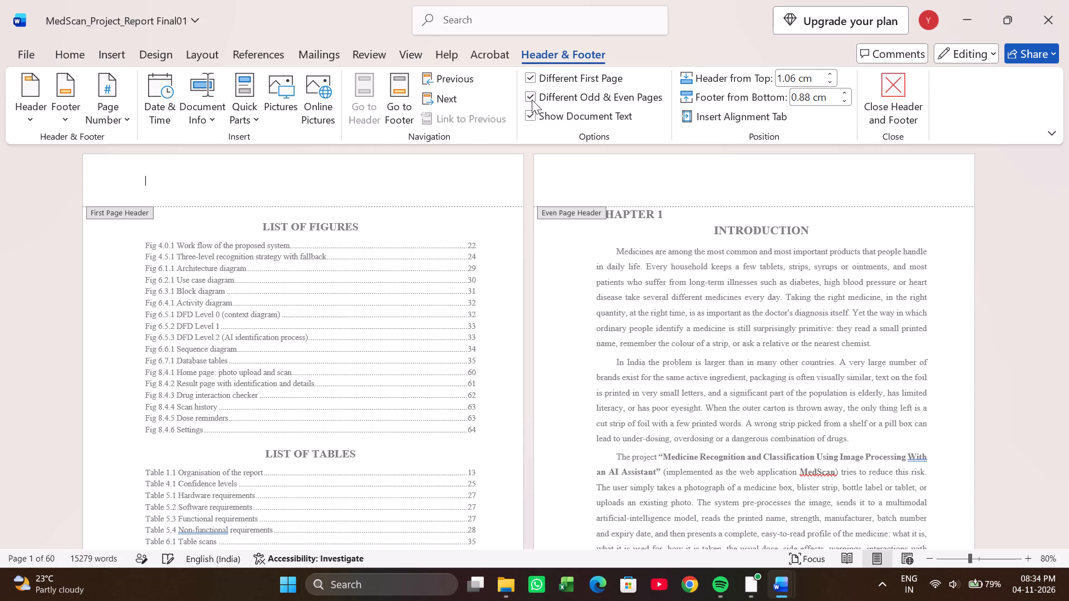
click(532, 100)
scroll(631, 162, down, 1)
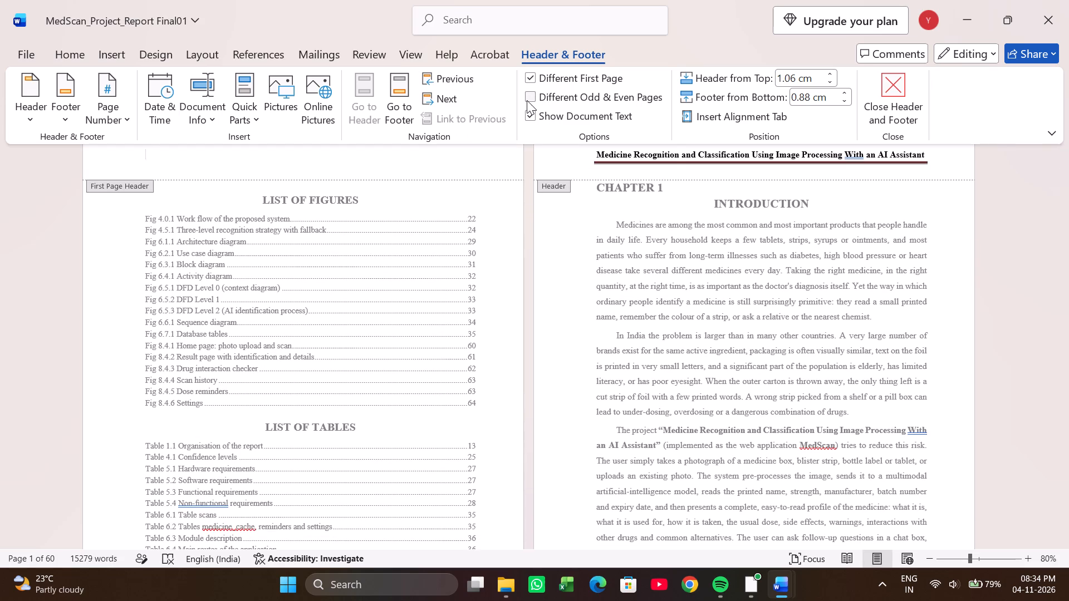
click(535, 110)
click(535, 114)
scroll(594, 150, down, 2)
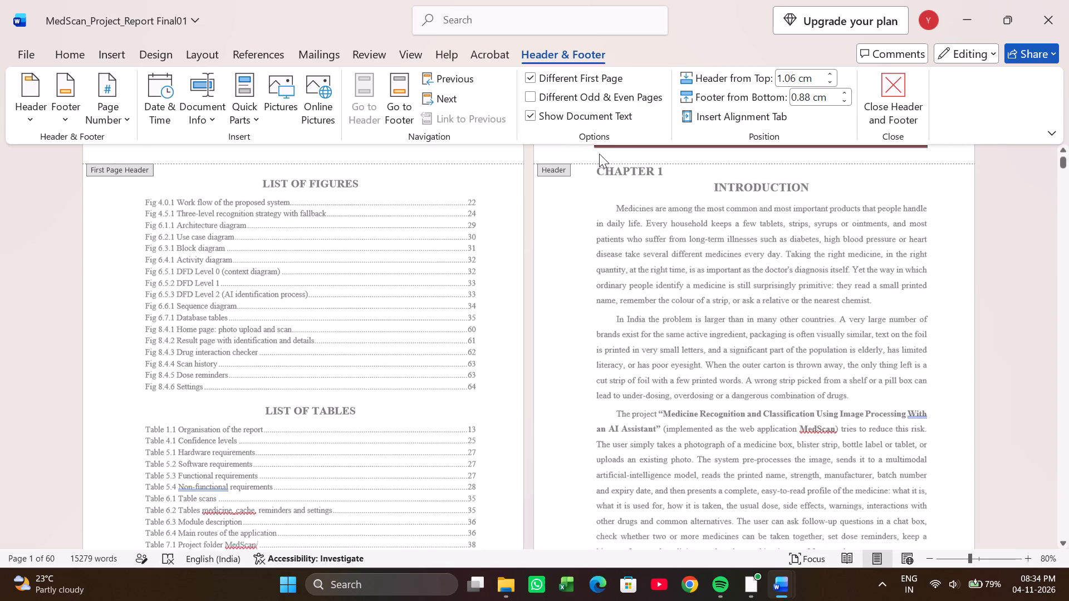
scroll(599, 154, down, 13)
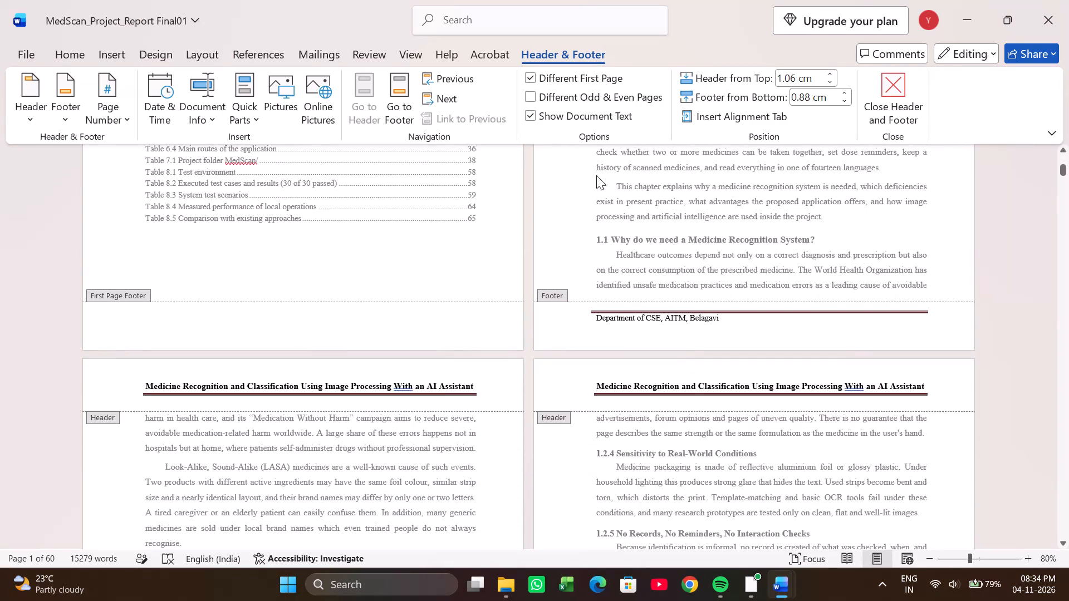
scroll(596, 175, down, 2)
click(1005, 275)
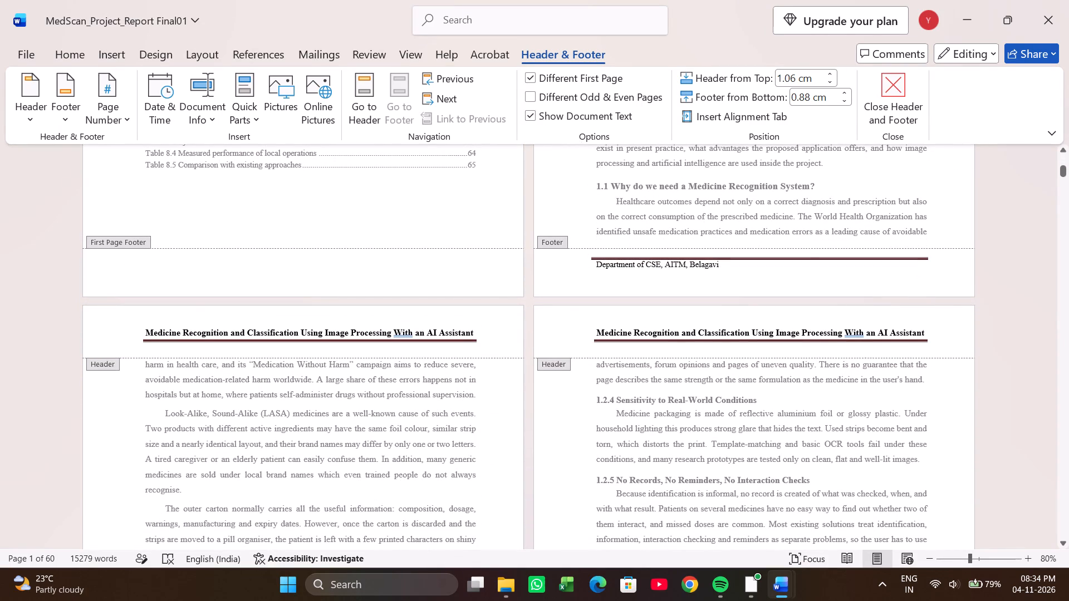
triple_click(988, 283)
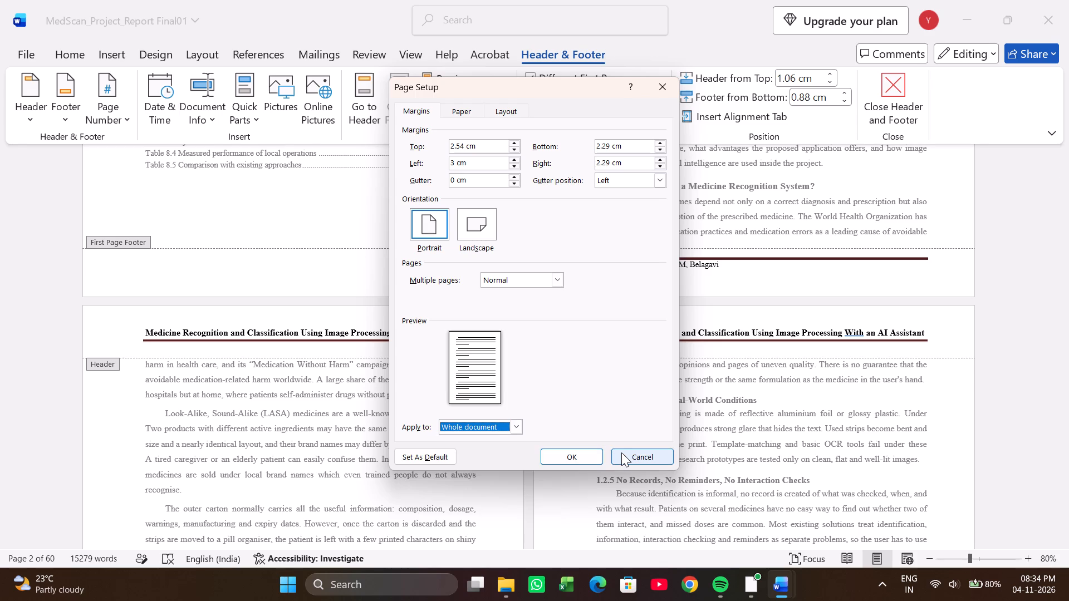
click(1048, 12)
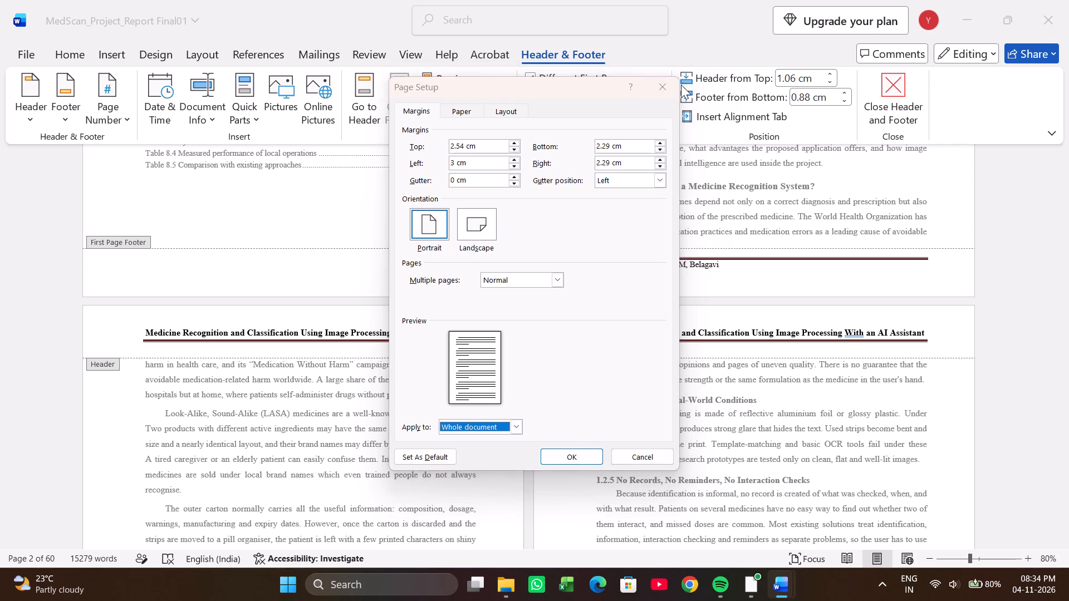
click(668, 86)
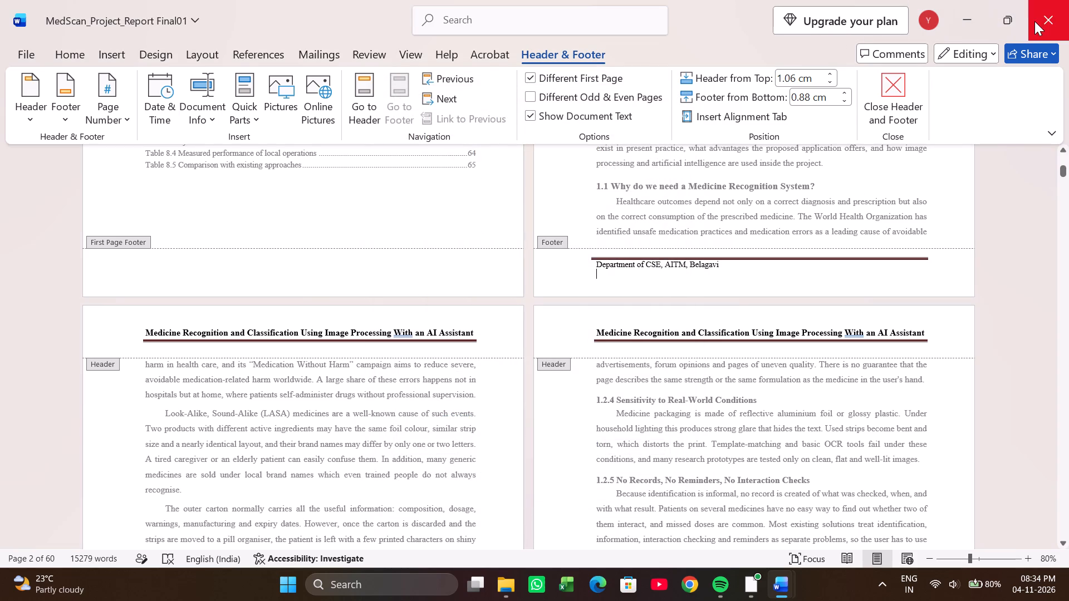
Close the MedScan_Project_Report Final01 document without saving its changes.
click(1038, 18)
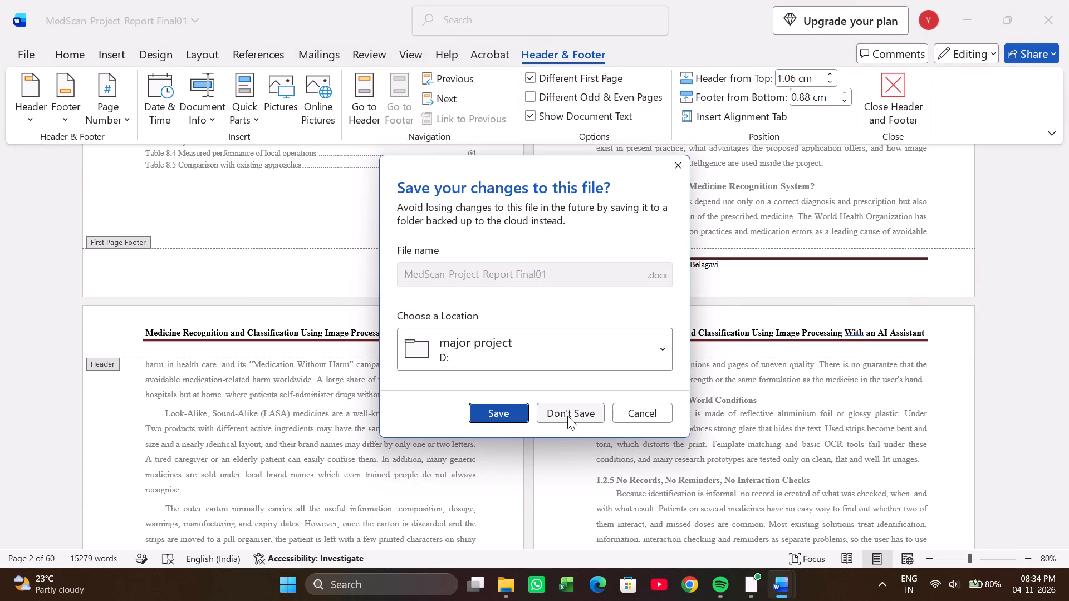
click(567, 416)
click(1034, 22)
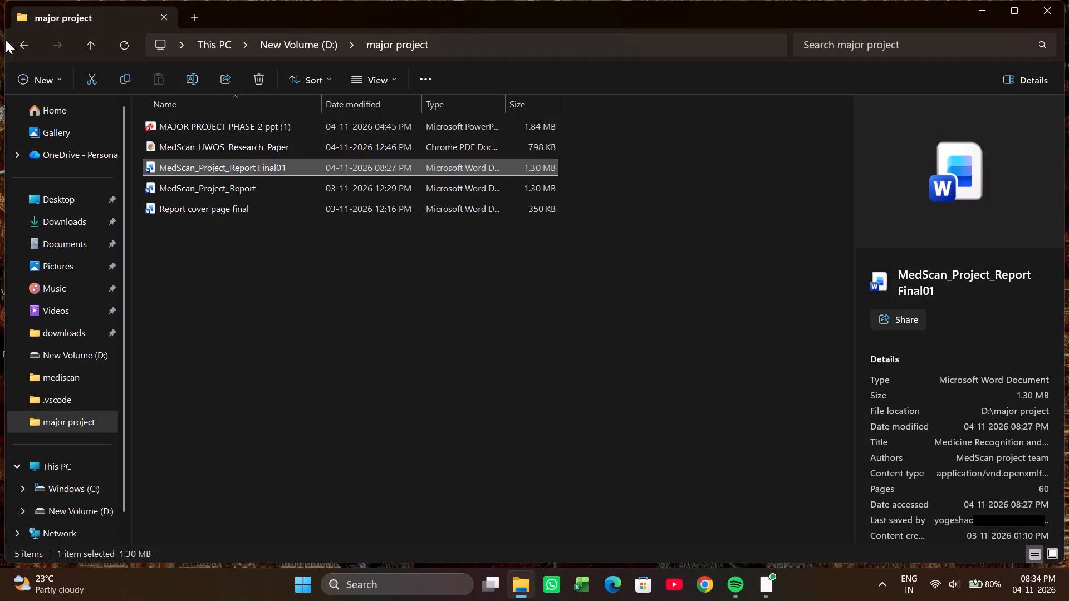
Open Report cover page final from the major project folder, look over its cover and certificate pages, and close it.
double_click(226, 206)
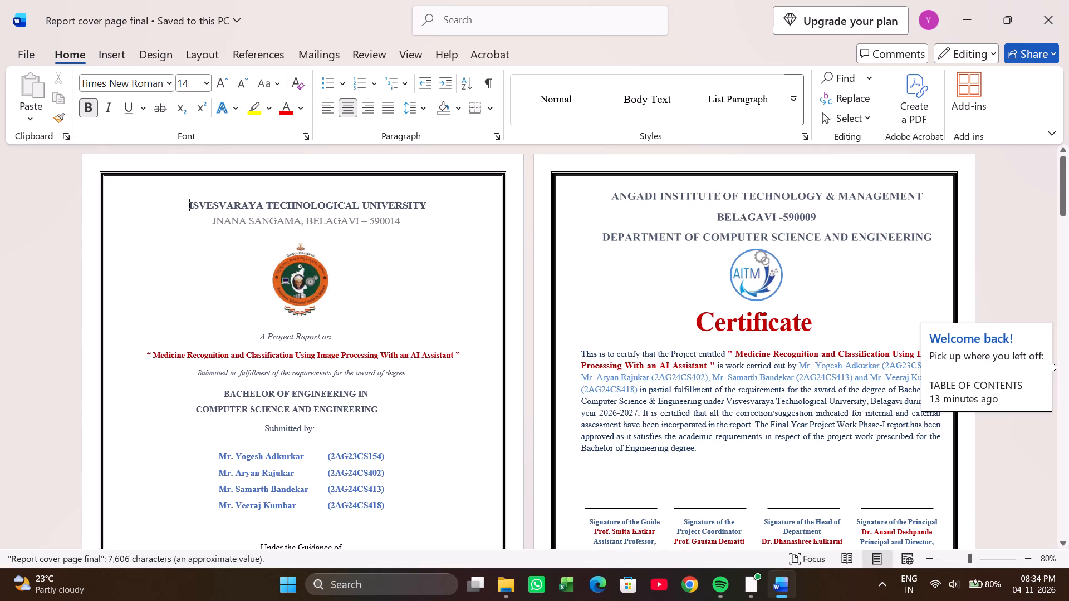
scroll(376, 258, down, 2)
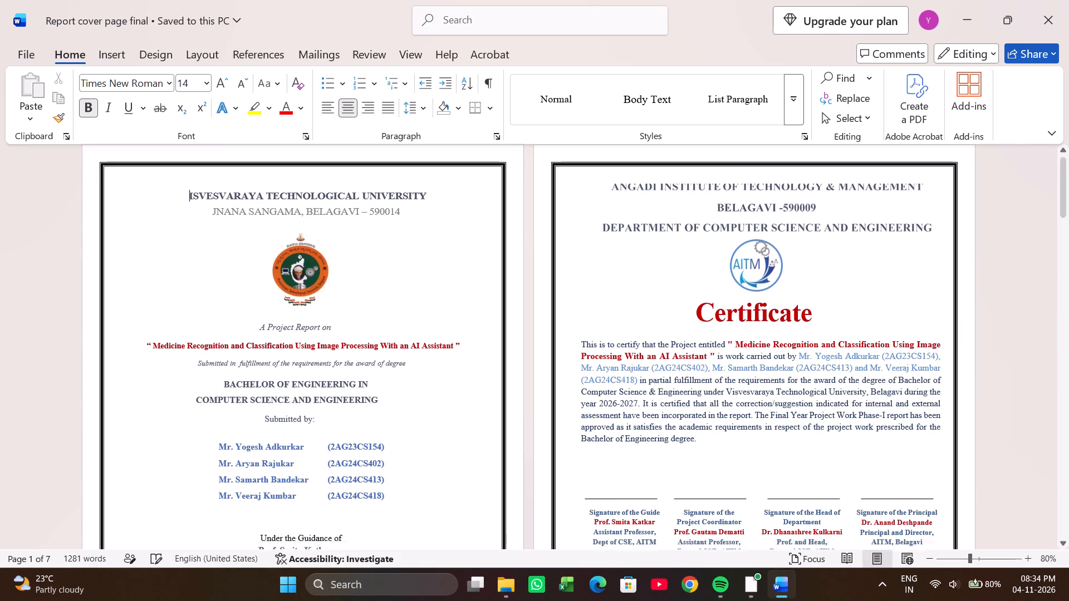
scroll(378, 259, down, 5)
click(1047, 0)
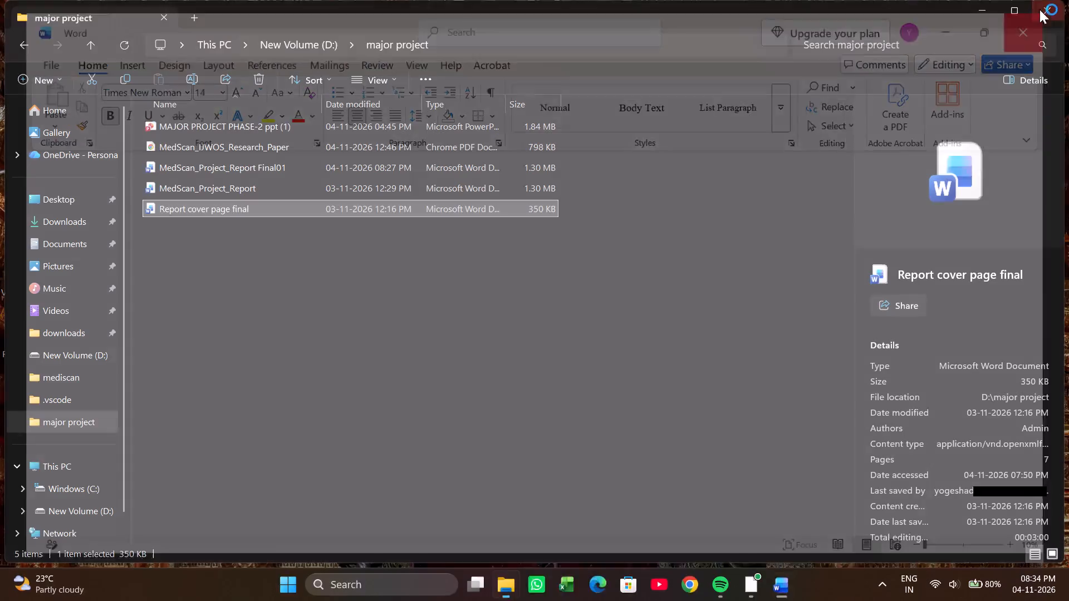
Reopen Report cover page final, add the missing V at the start of VISVESVARAYA TECHNOLOGICAL UNIVERSITY on the cover, and save.
right_click(434, 212)
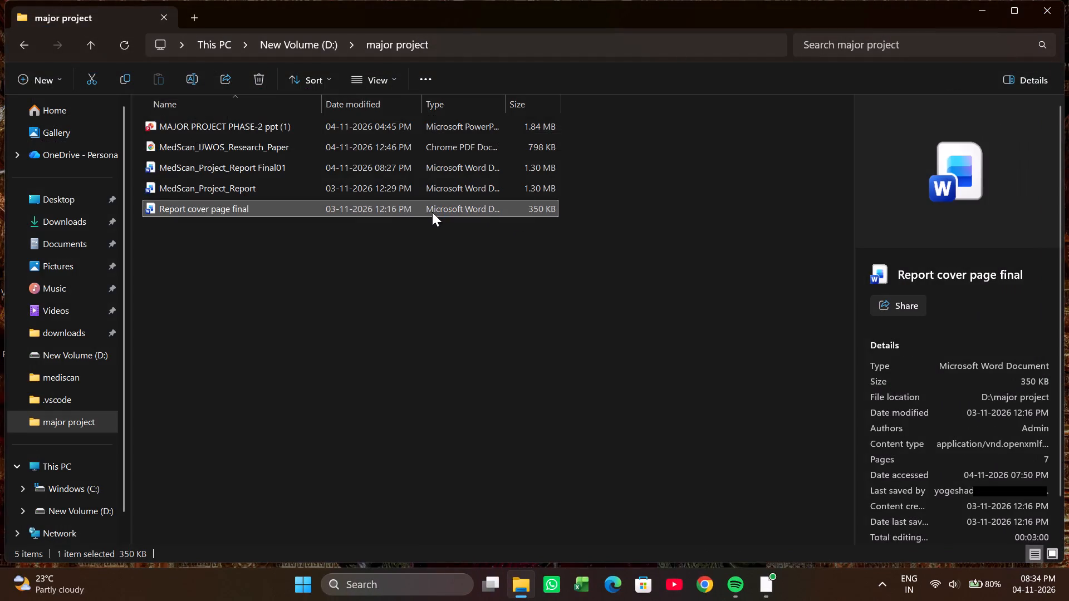
click(323, 239)
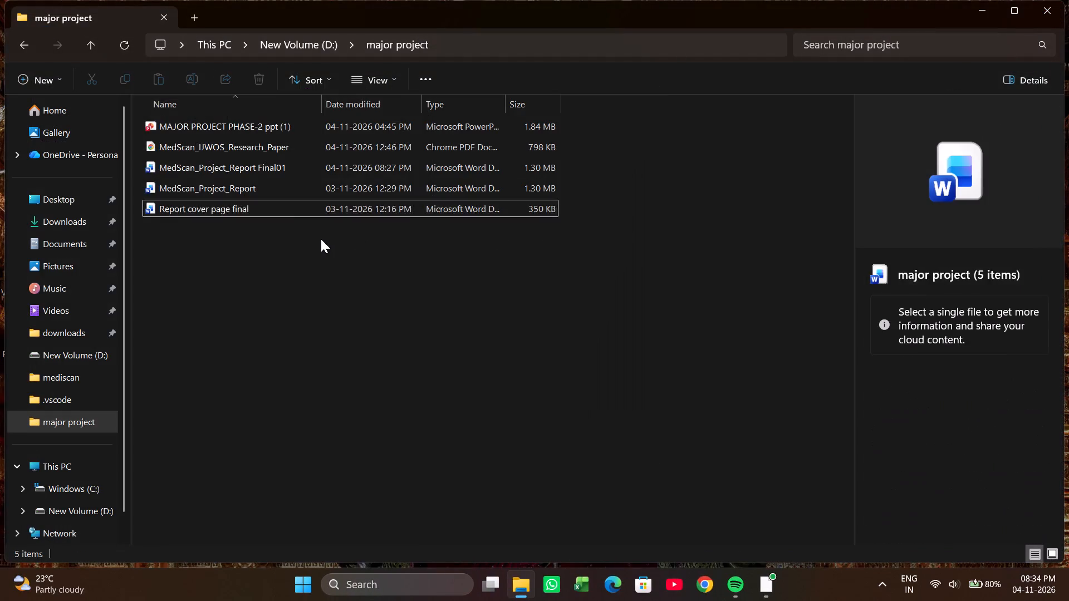
double_click(277, 206)
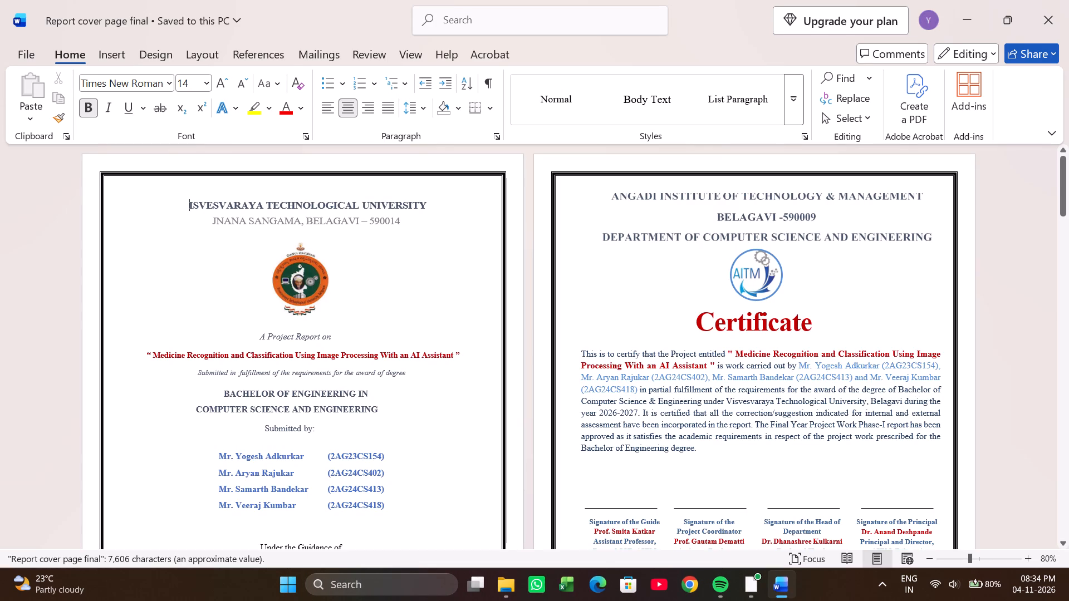
key(v)
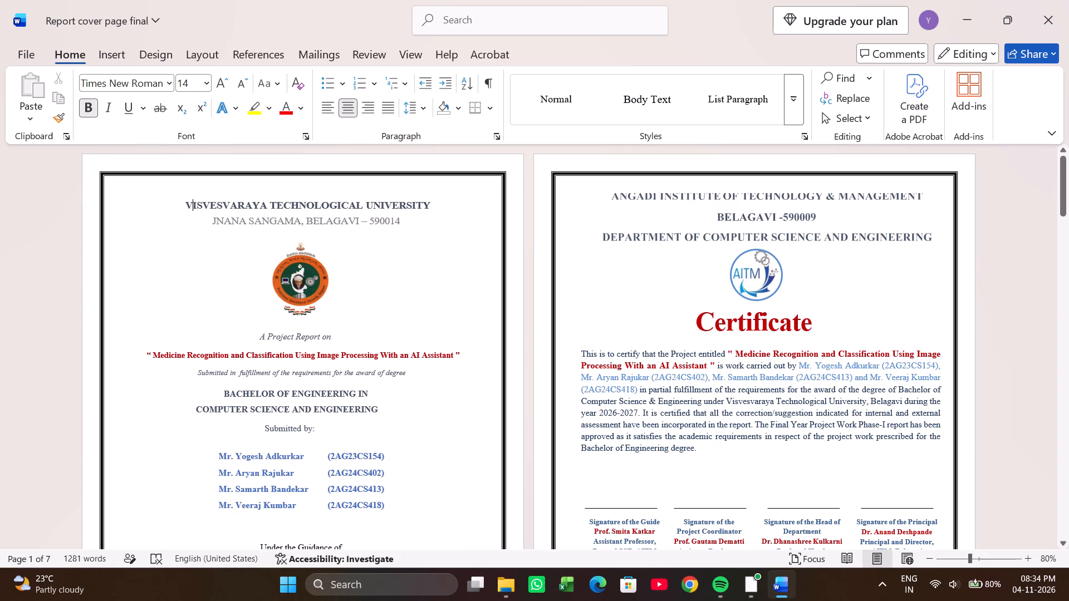
key(ctrl+s)
Ignore once the grammar flag on the opening quote and "Medicine" in the project title within the Acknowledgement.
scroll(416, 391, down, 3)
scroll(502, 378, down, 10)
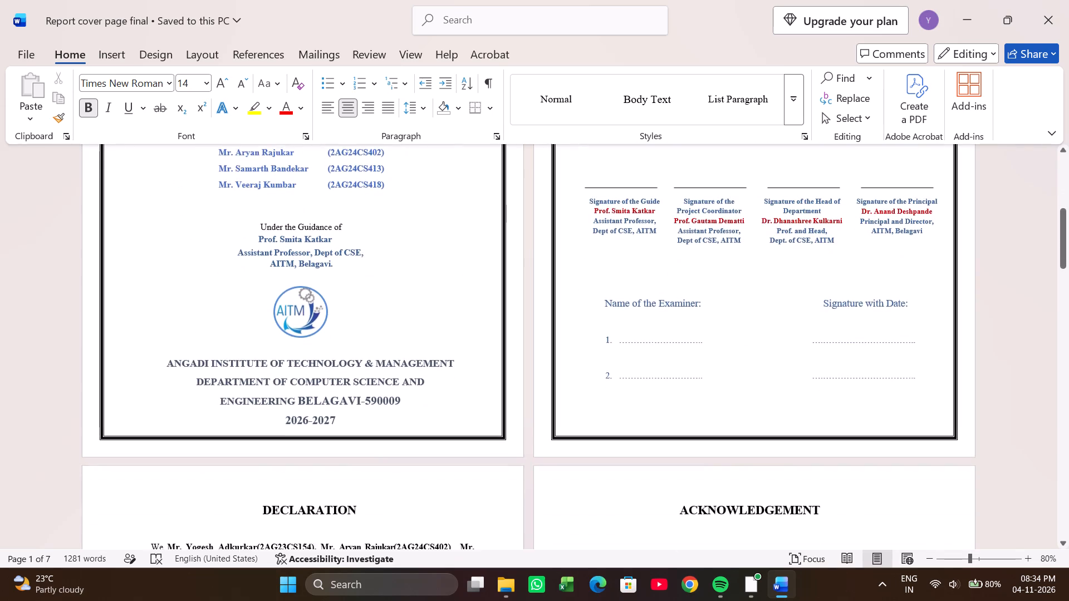
scroll(532, 378, down, 1)
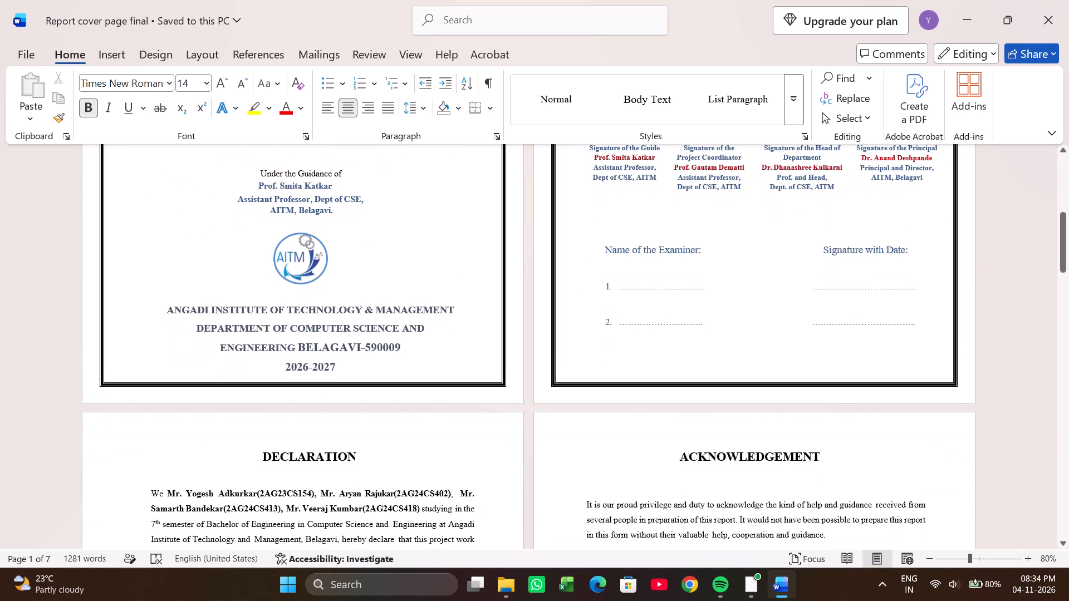
scroll(532, 378, down, 14)
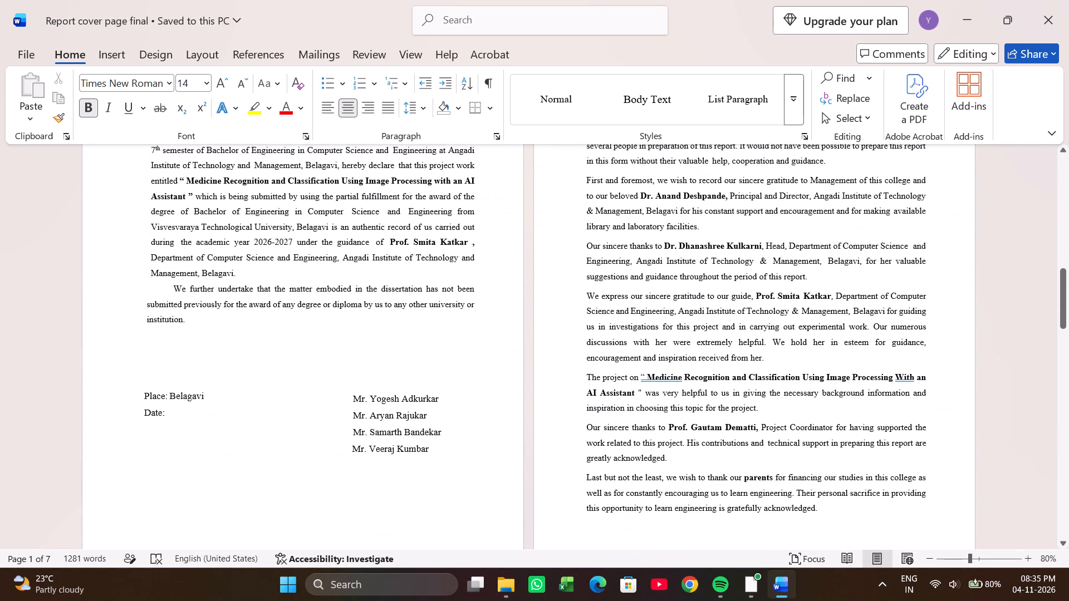
right_click(661, 381)
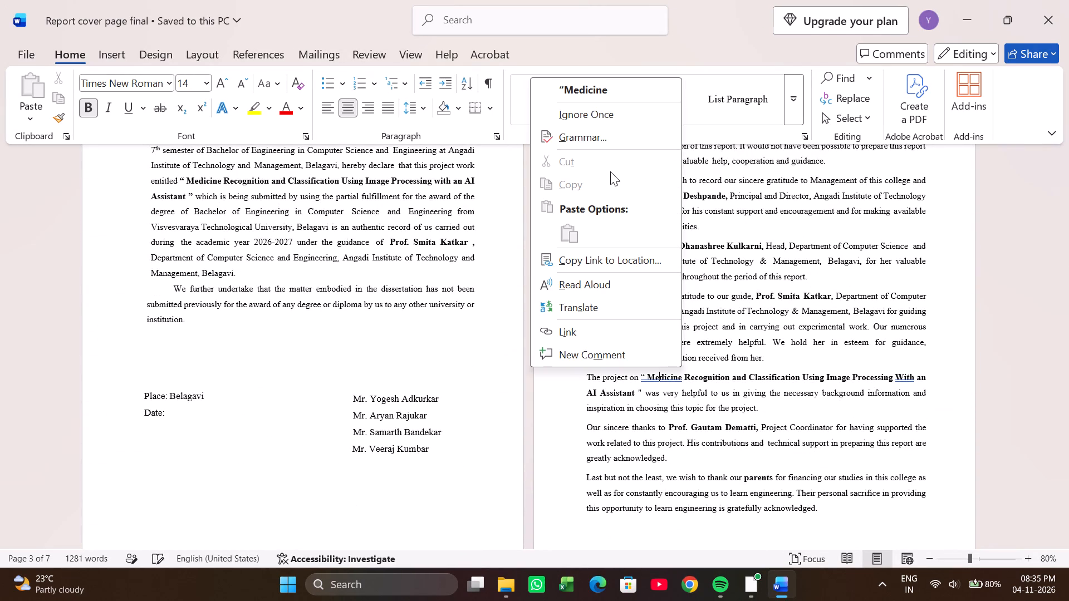
click(587, 110)
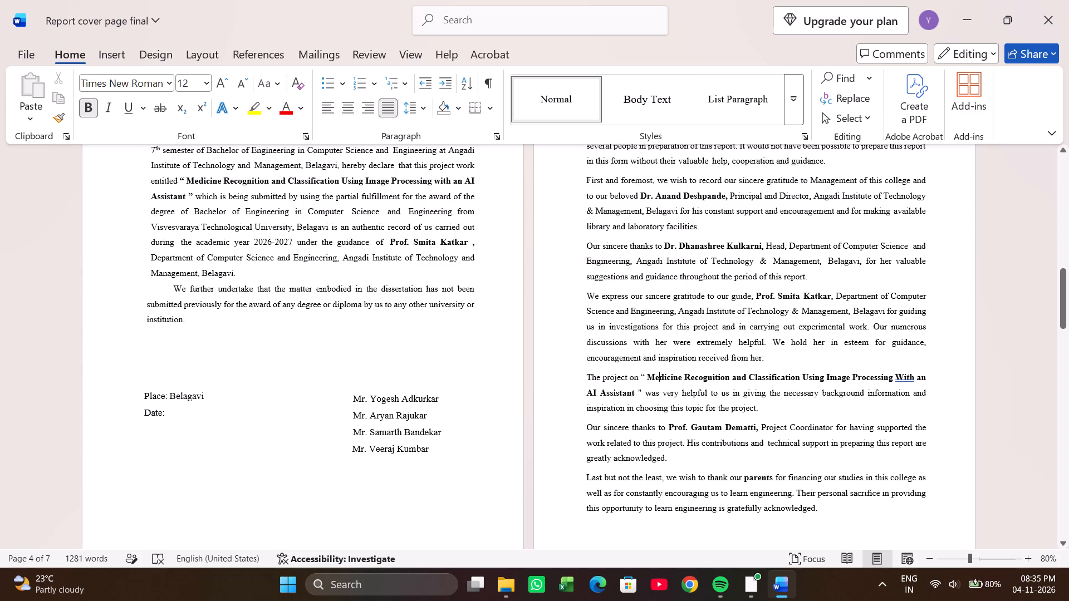
Review the remaining cover document pages, including the table of contents, the department vision and mission, and the abstract.
scroll(375, 445, down, 9)
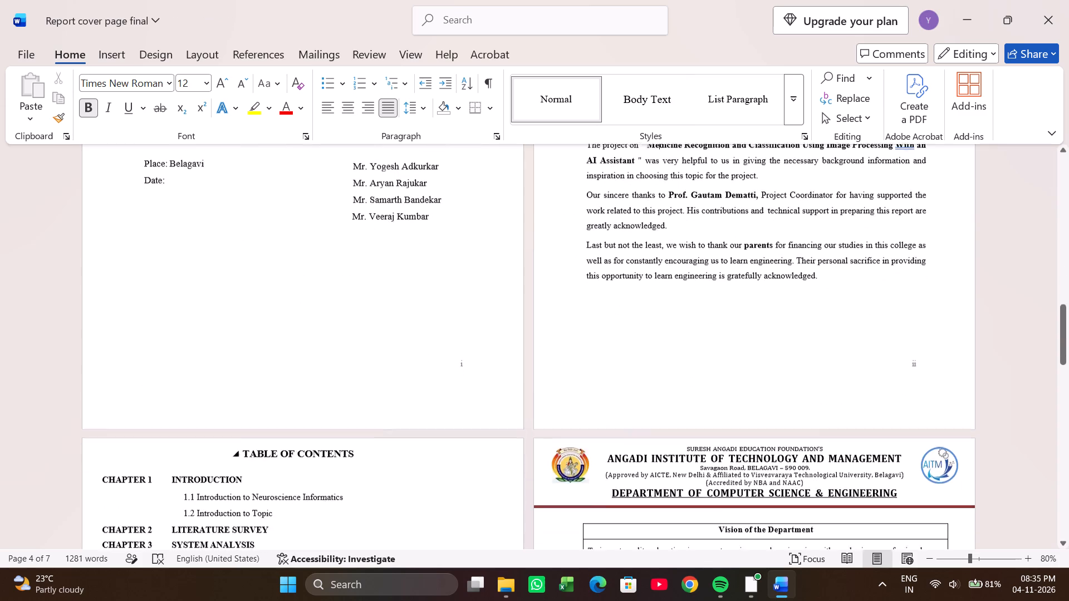
scroll(384, 439, down, 5)
scroll(386, 431, down, 20)
scroll(386, 431, down, 4)
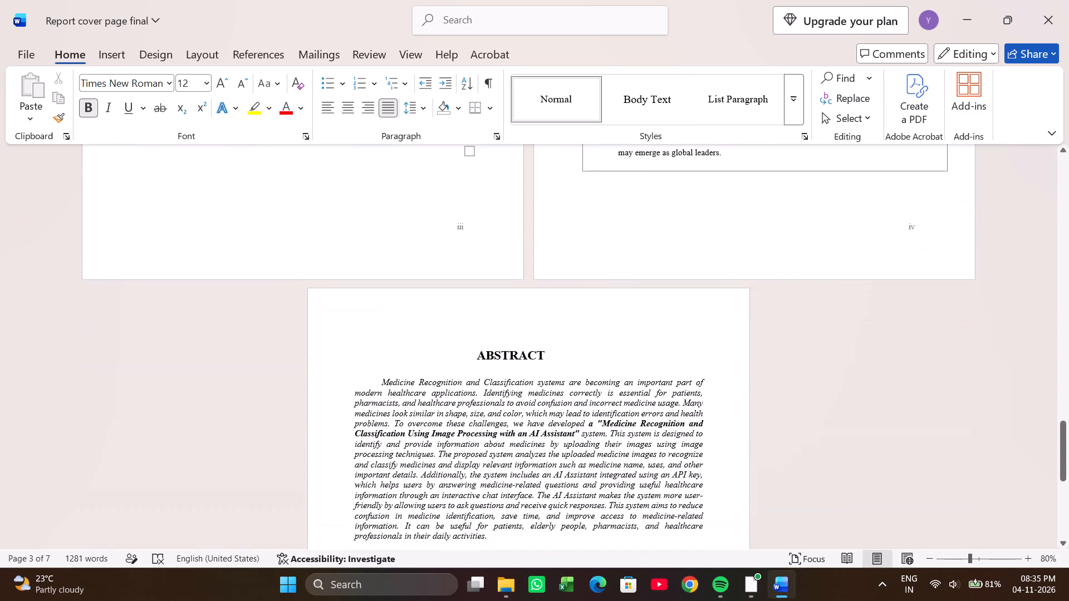
scroll(389, 426, up, 1)
scroll(389, 424, down, 16)
scroll(391, 422, up, 20)
scroll(391, 422, up, 1)
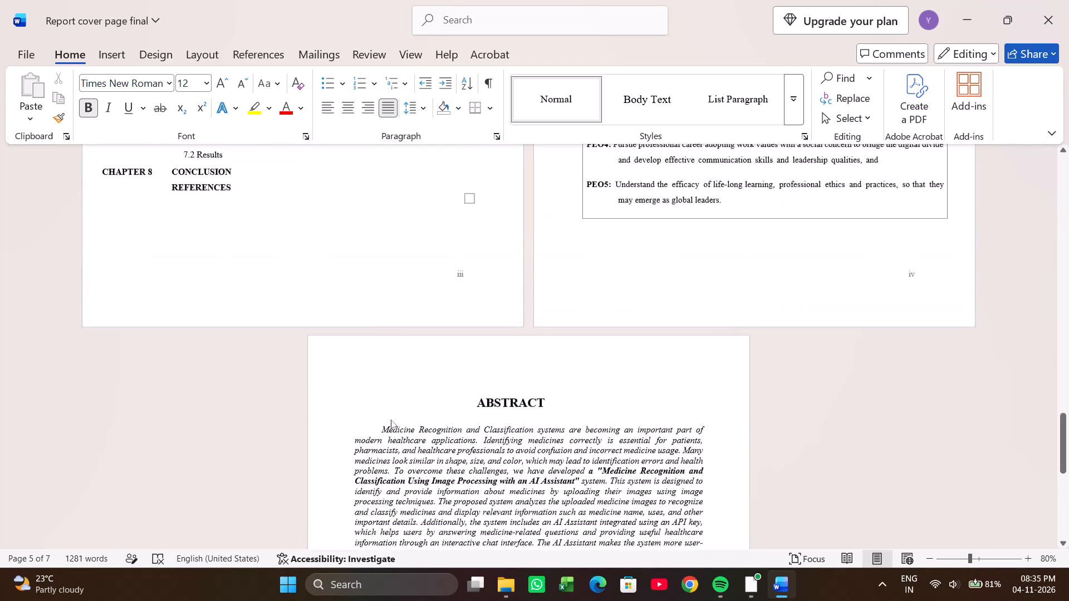
scroll(391, 420, up, 12)
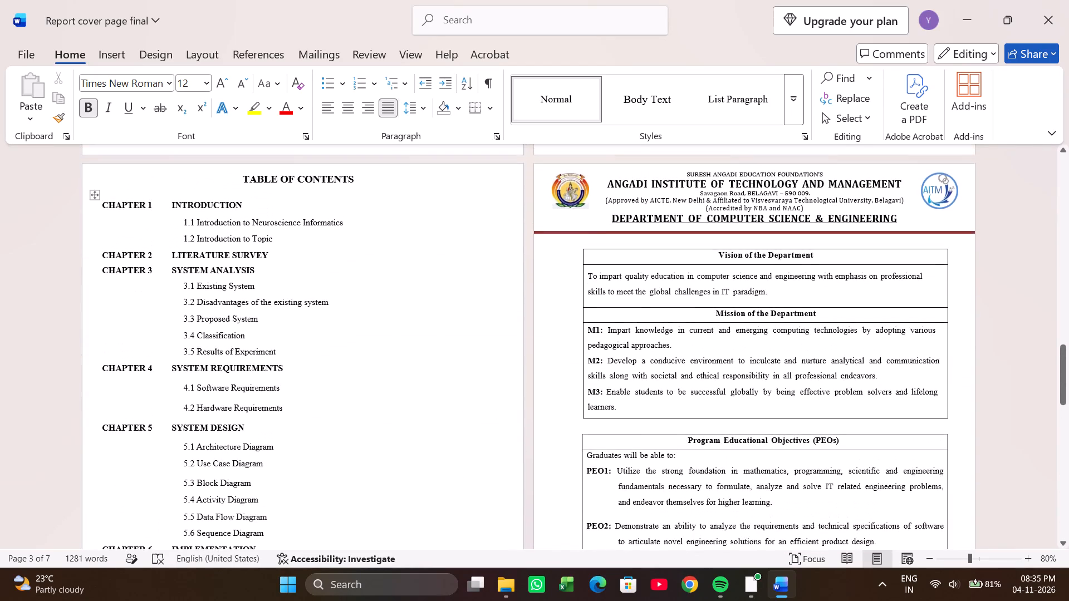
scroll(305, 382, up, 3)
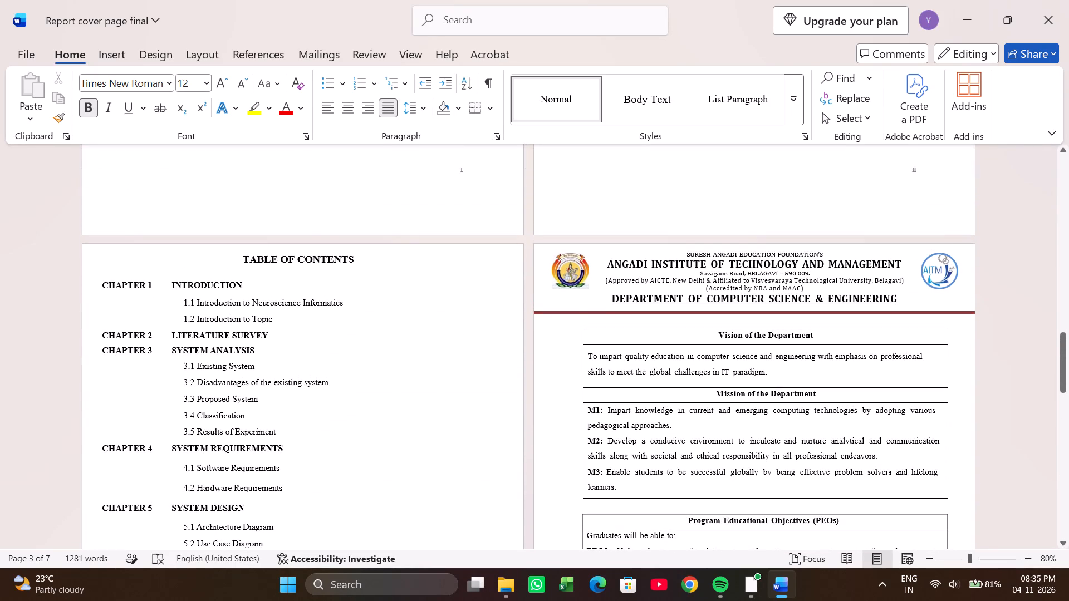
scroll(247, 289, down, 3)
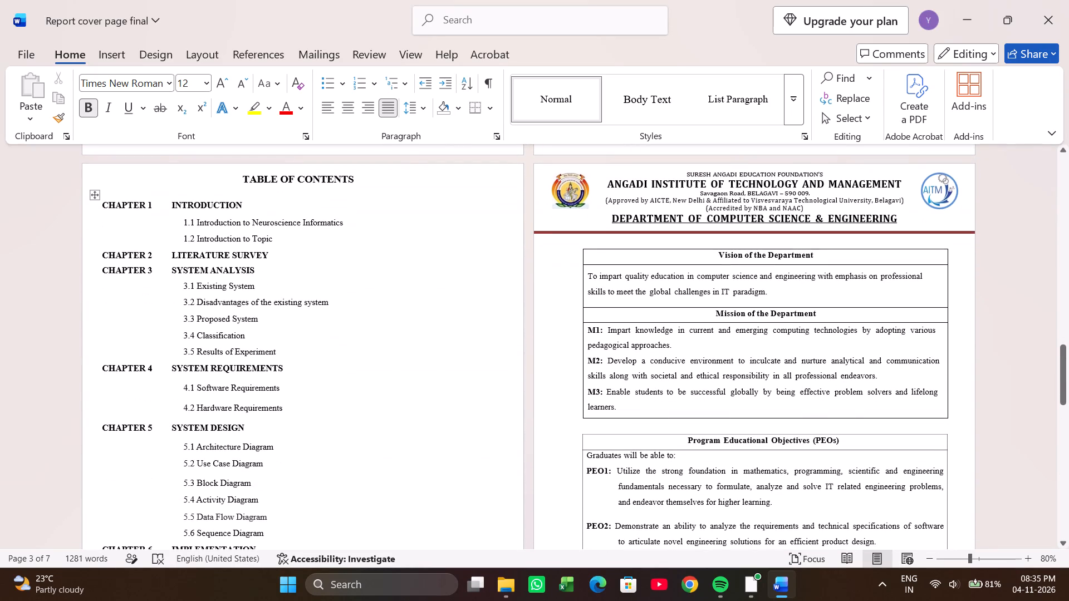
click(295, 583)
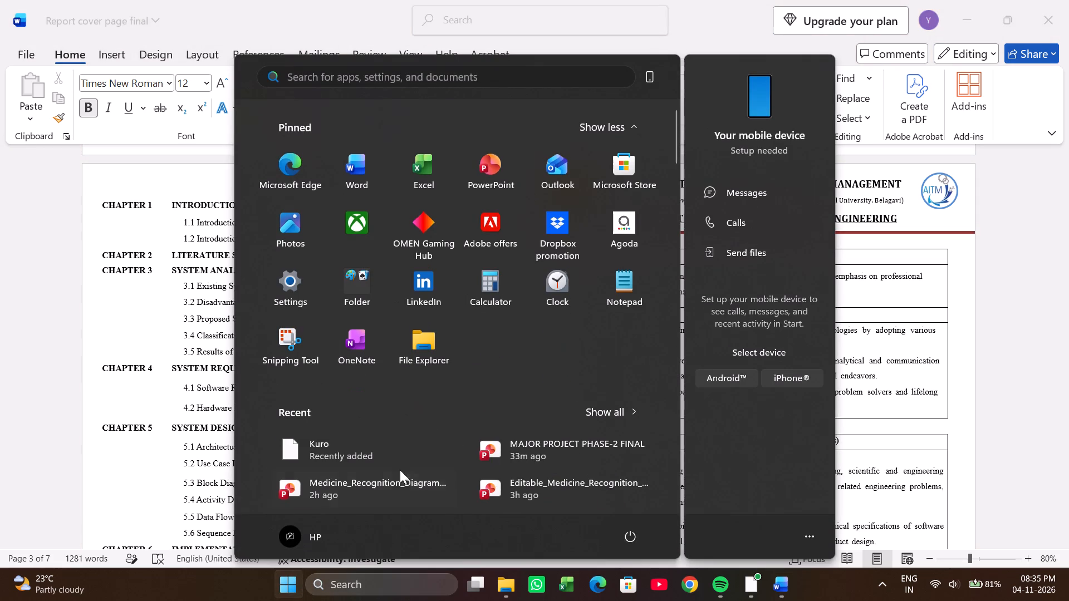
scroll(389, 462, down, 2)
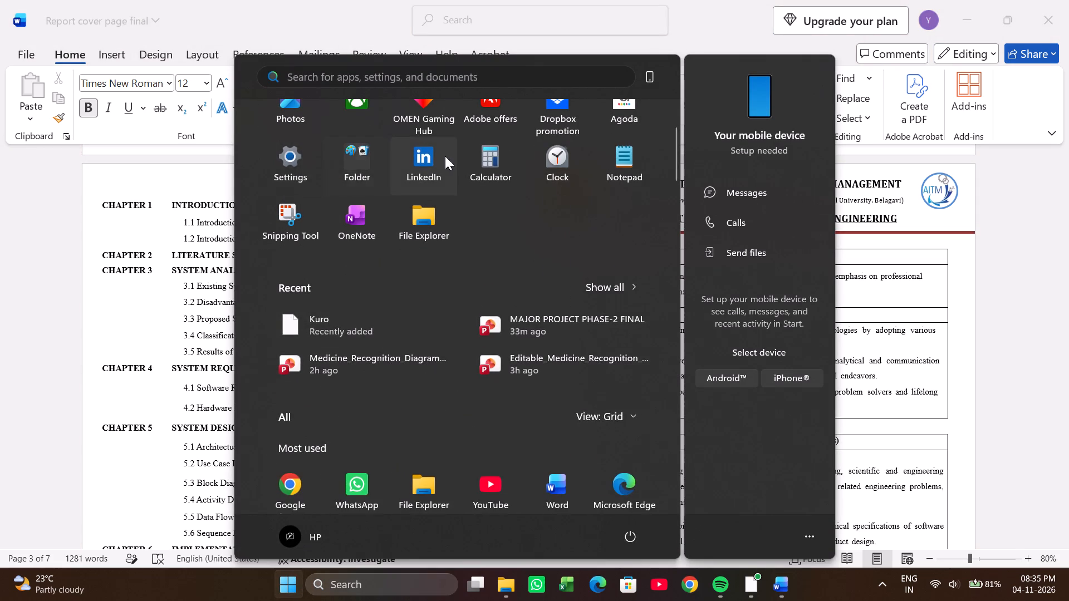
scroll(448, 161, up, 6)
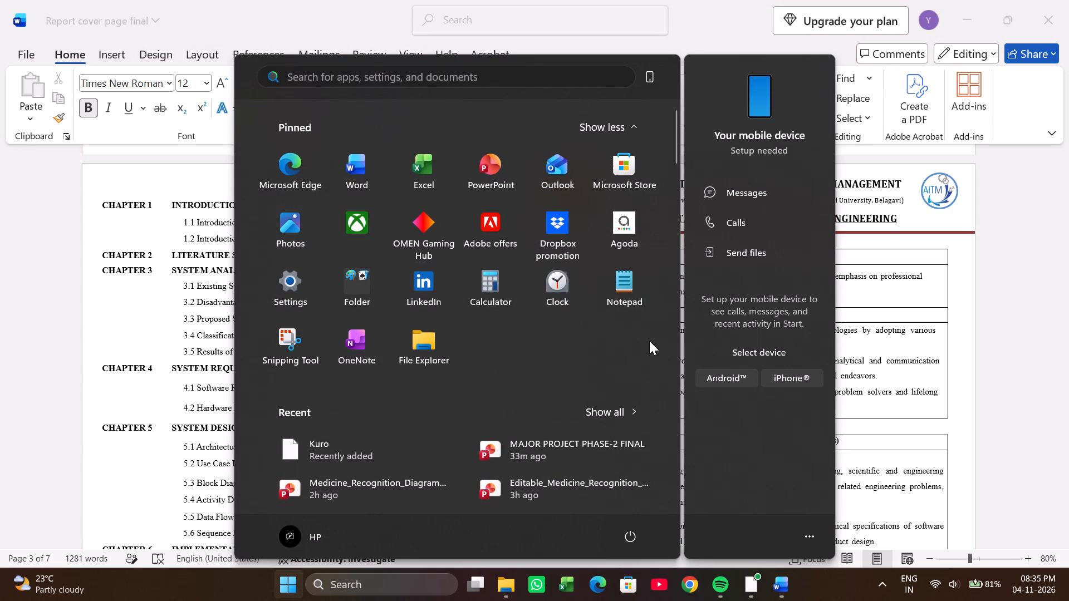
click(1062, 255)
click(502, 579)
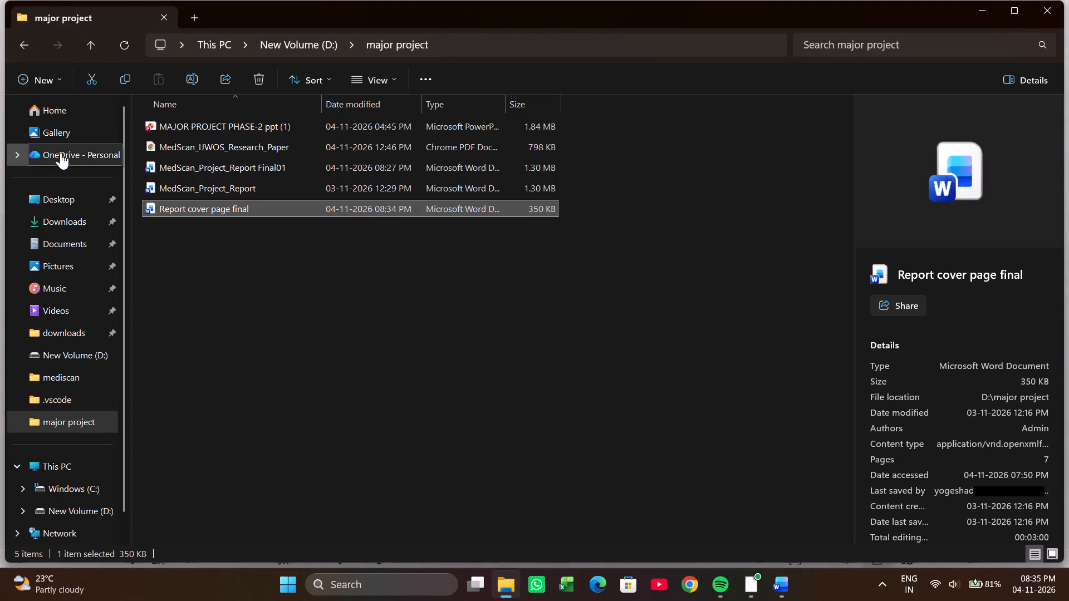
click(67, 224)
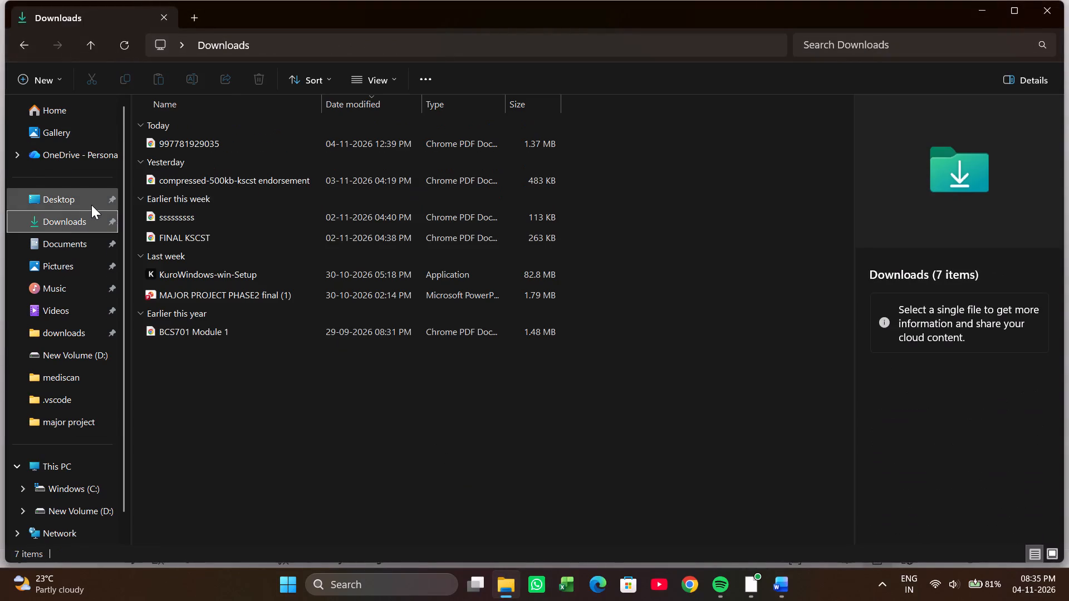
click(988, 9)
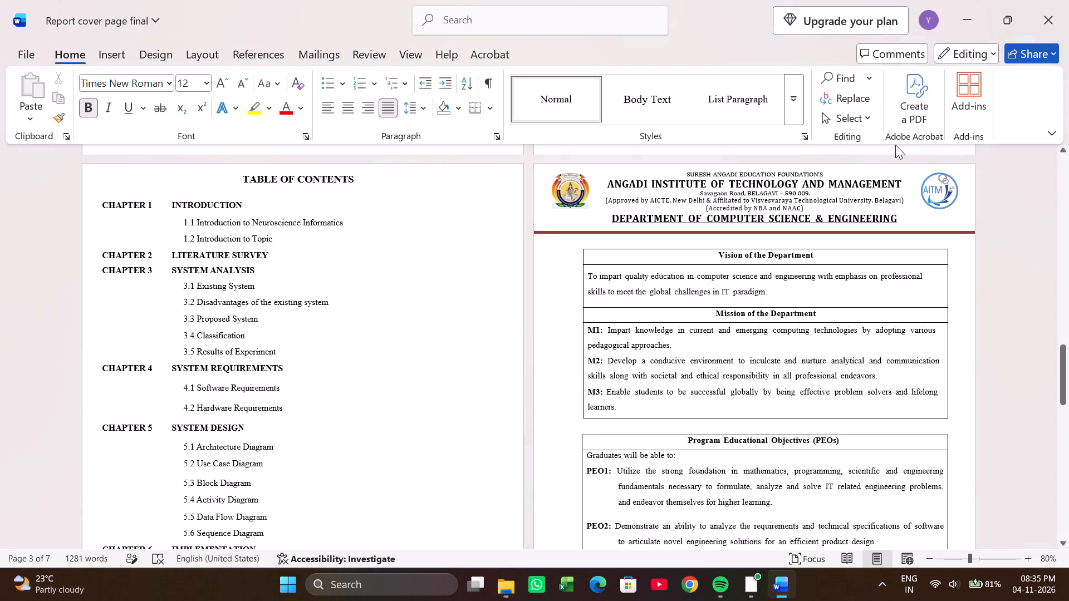
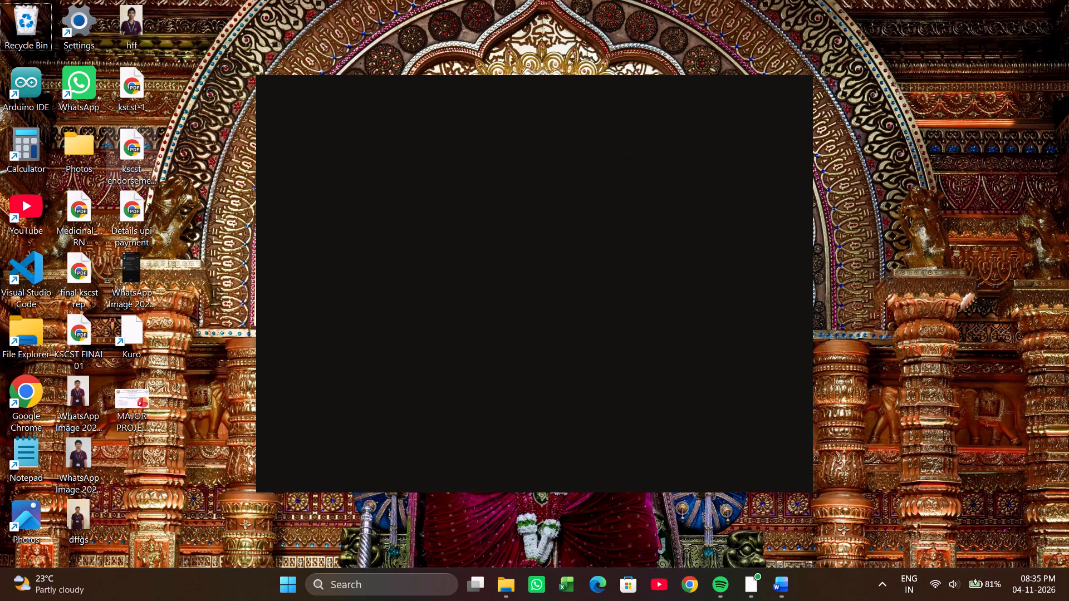
Find the report cover page document in the project folder on drive D, look over its first pages, and close it.
click(921, 242)
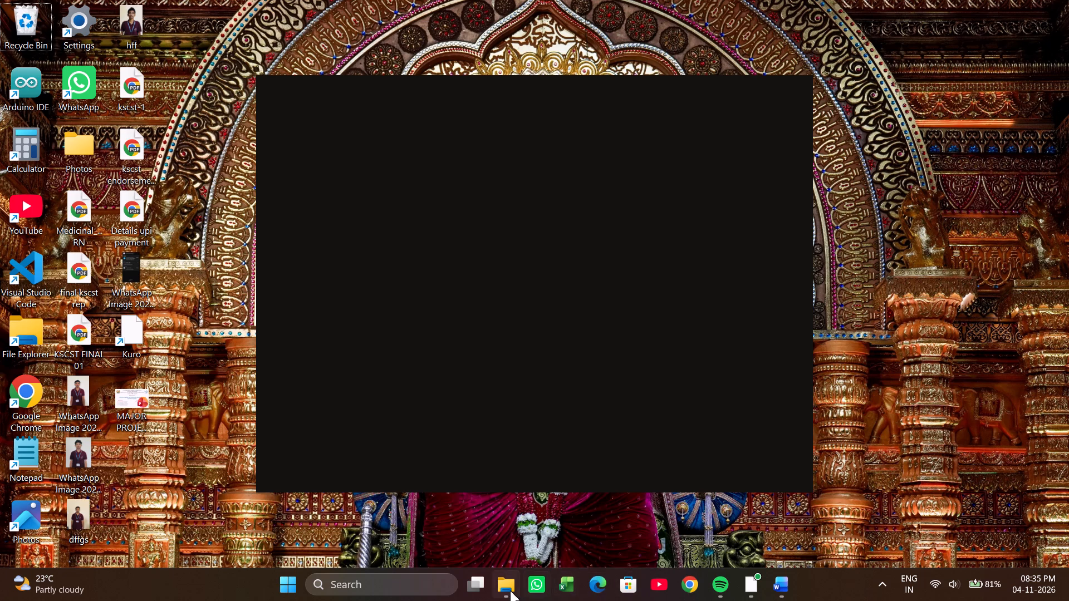
click(510, 590)
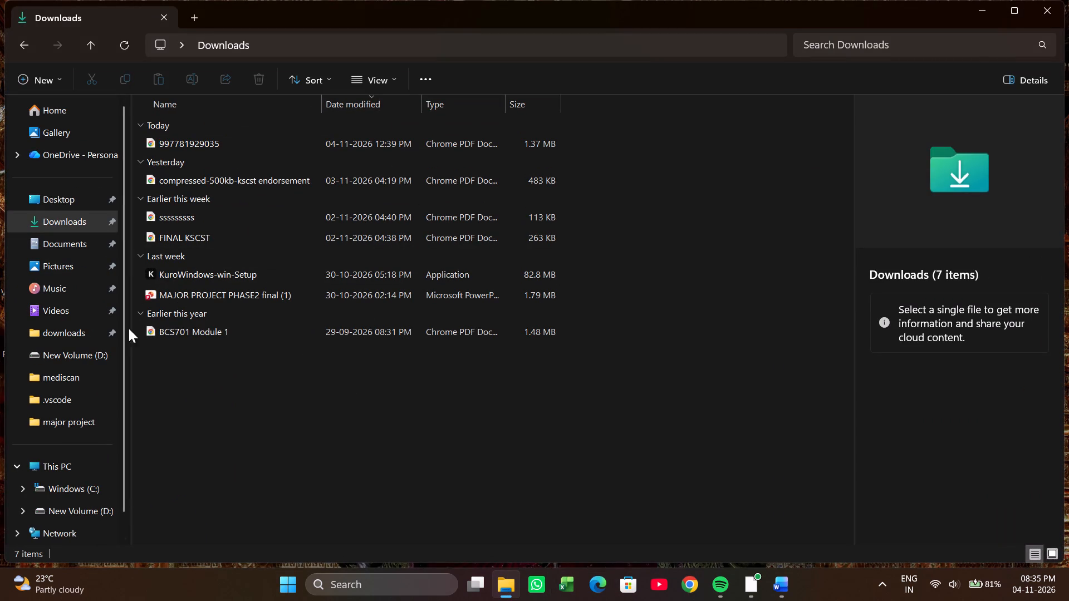
click(69, 489)
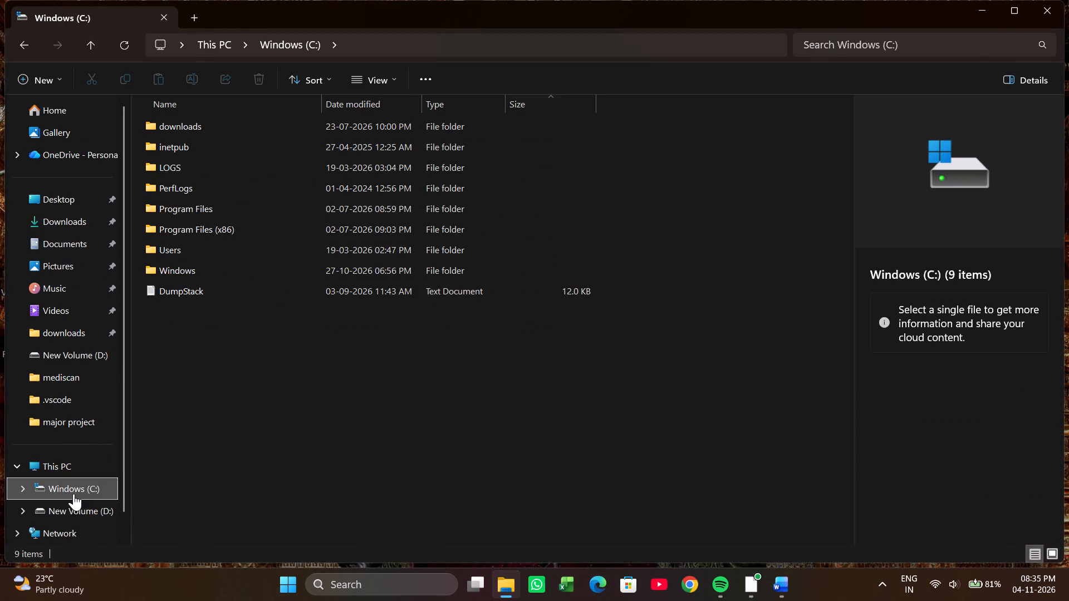
click(85, 506)
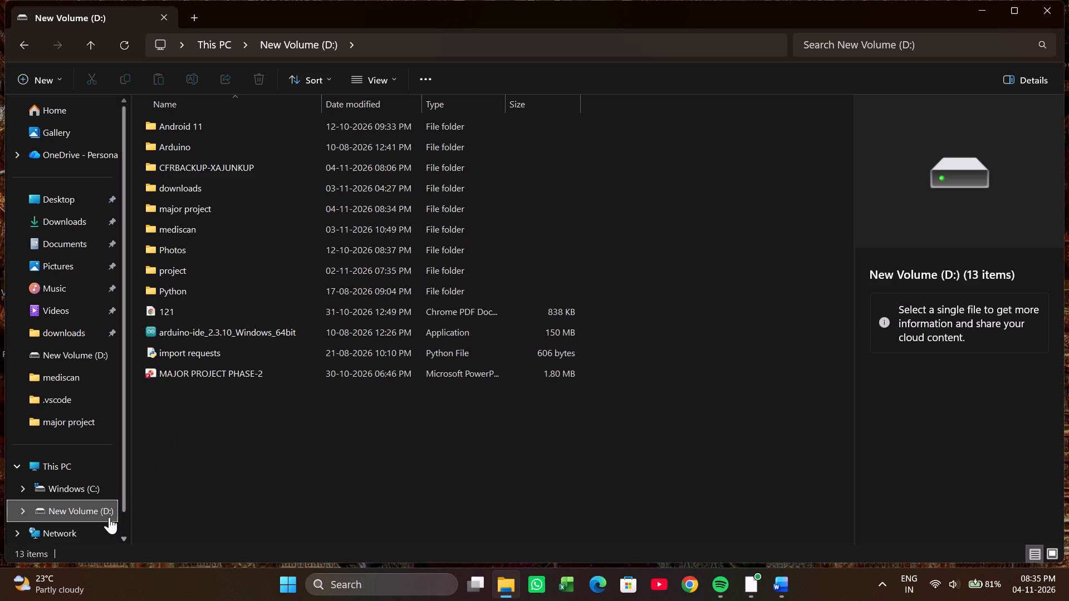
double_click(184, 188)
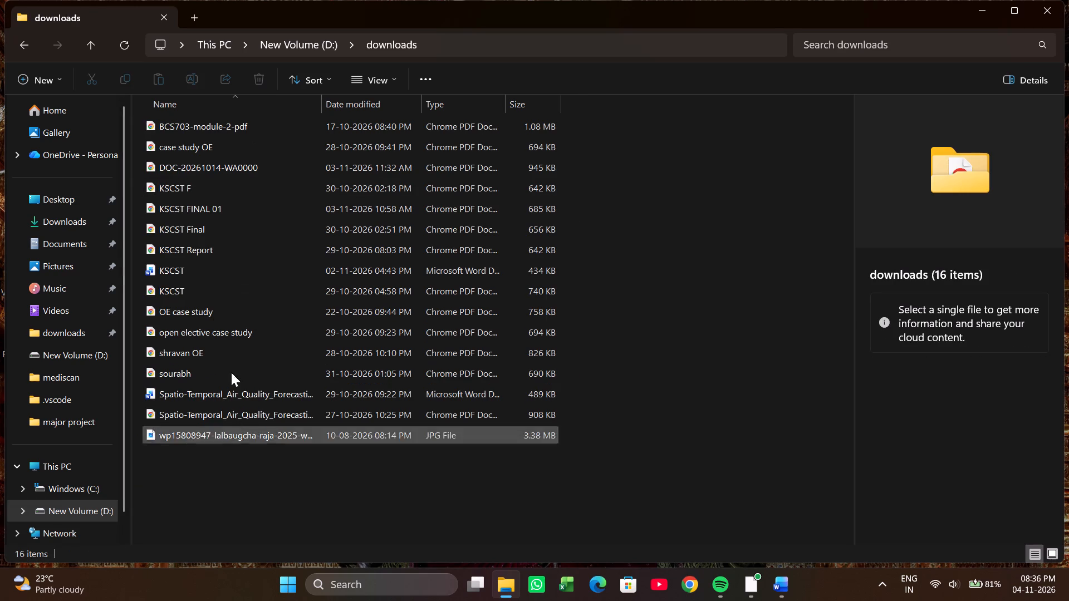
click(18, 43)
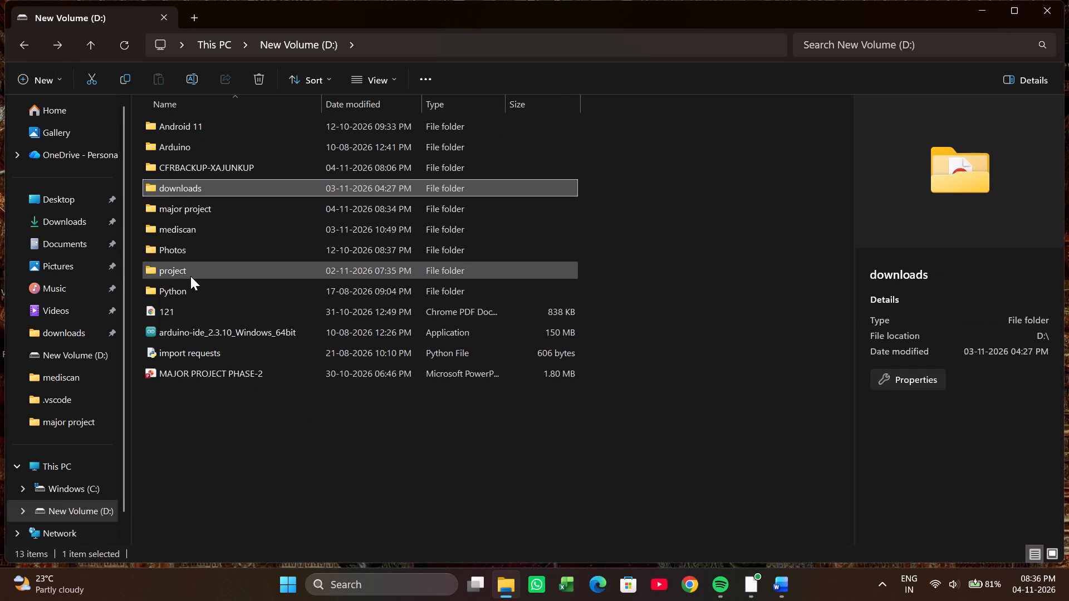
double_click(190, 276)
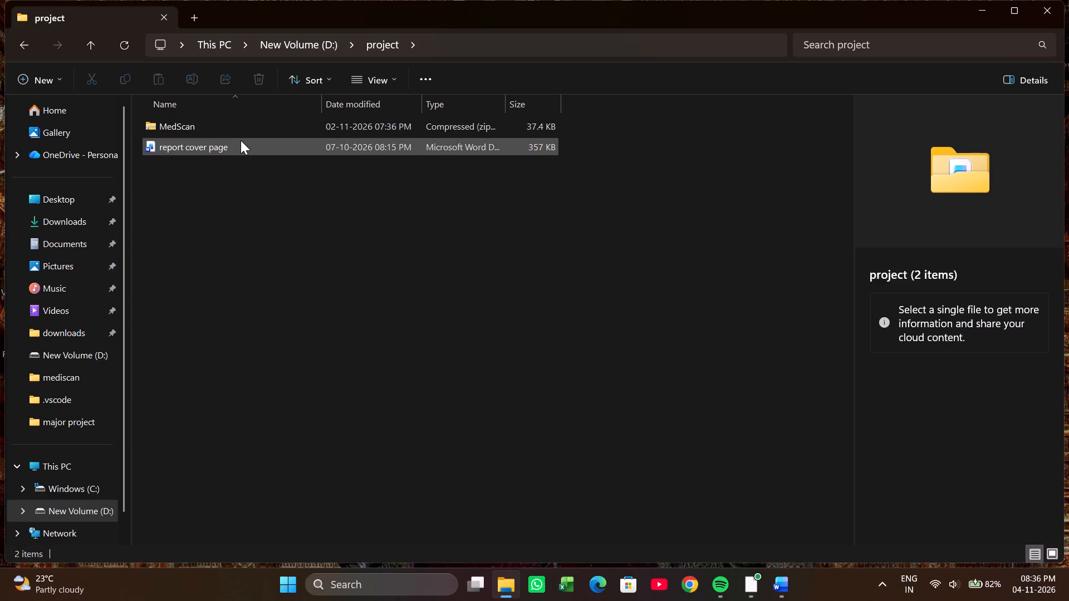
double_click(239, 140)
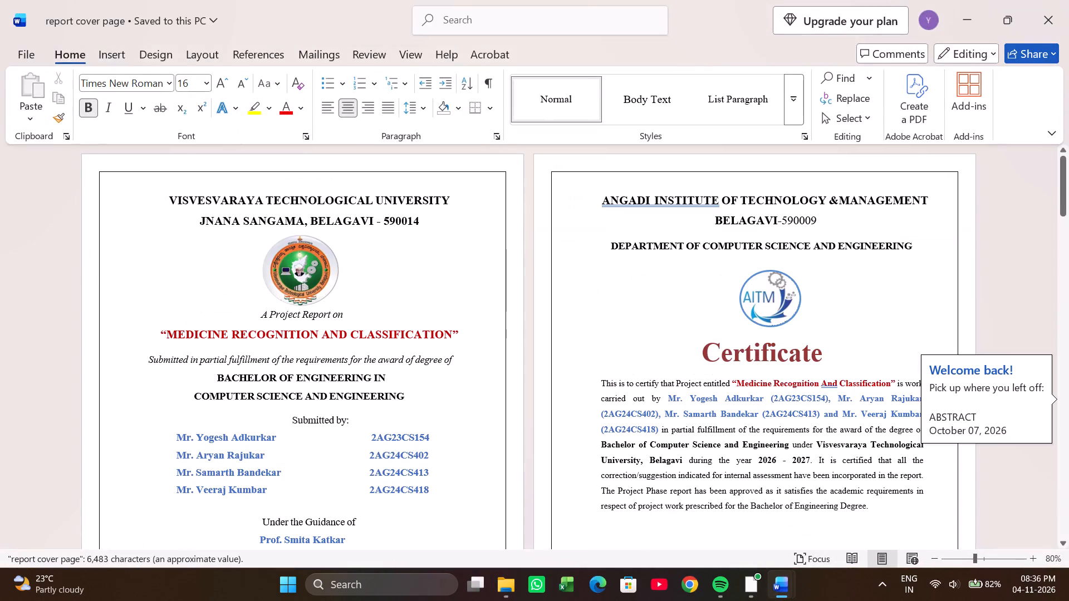
scroll(390, 335, down, 1)
scroll(408, 332, up, 3)
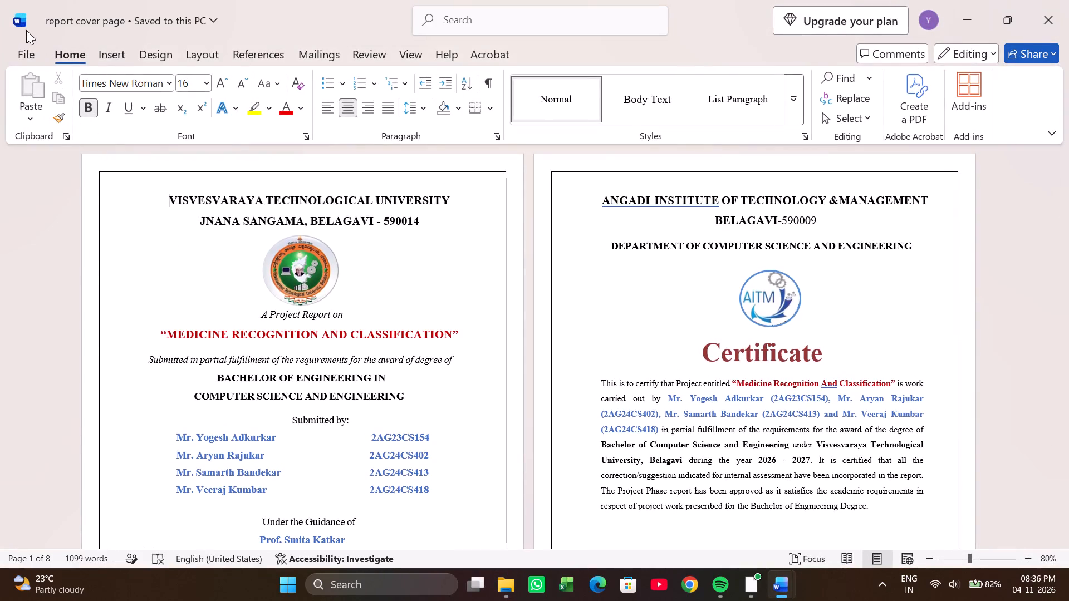
click(1039, 19)
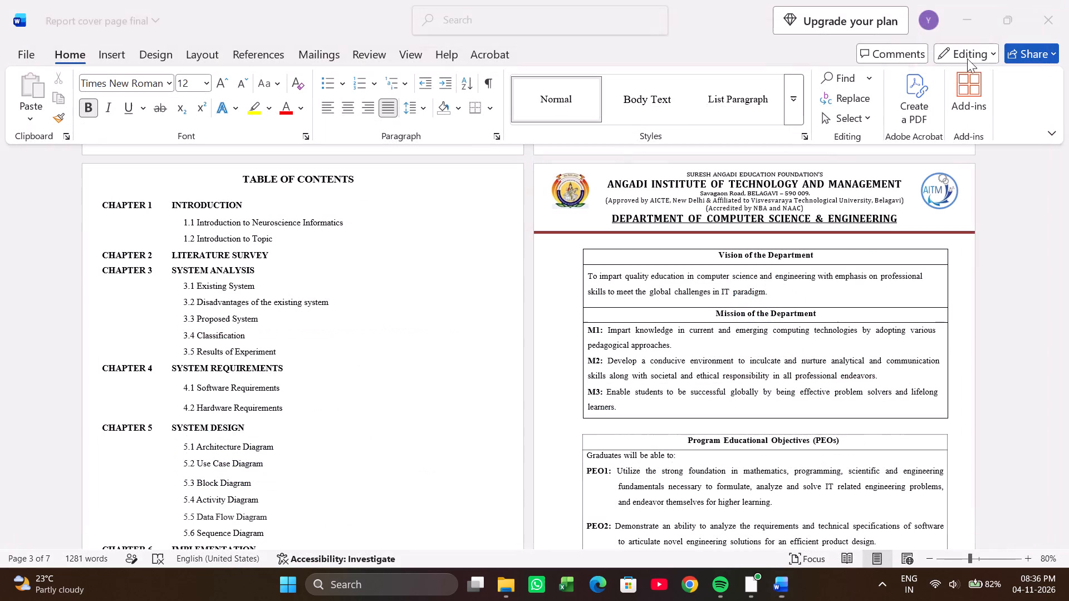
Delete the report cover page document from the project folder.
click(516, 592)
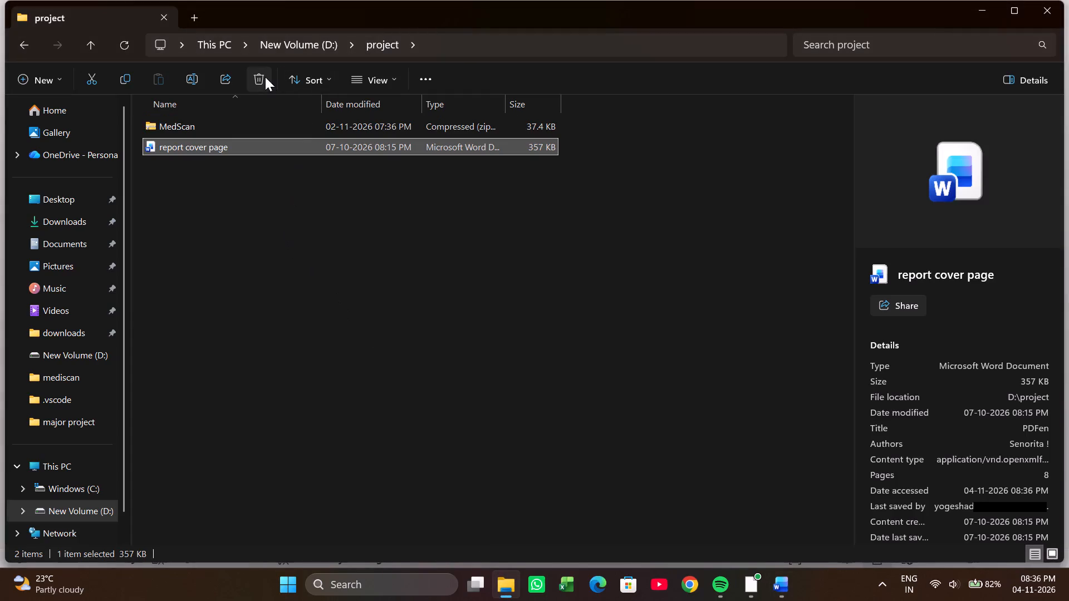
click(265, 77)
Look through the contents of the MedScan zip archive and the mediscan folder on drive D.
double_click(203, 127)
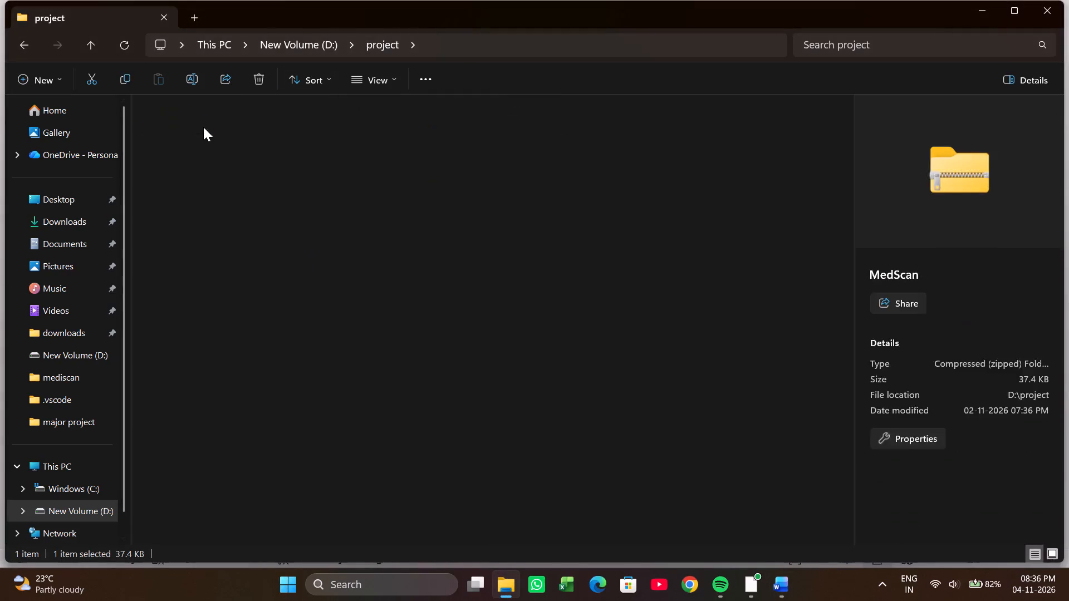
double_click(203, 127)
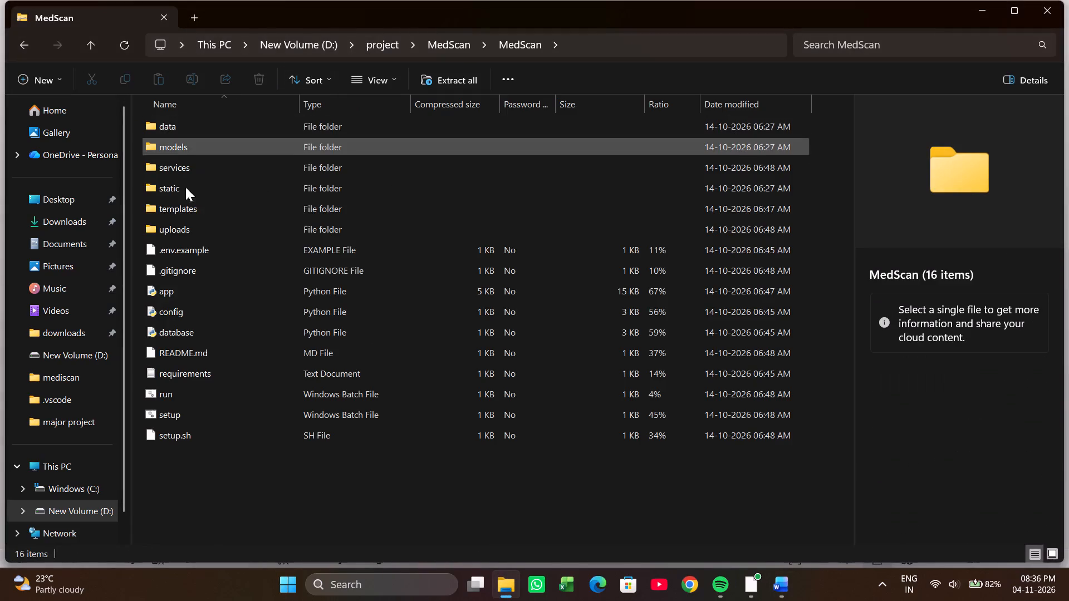
click(21, 43)
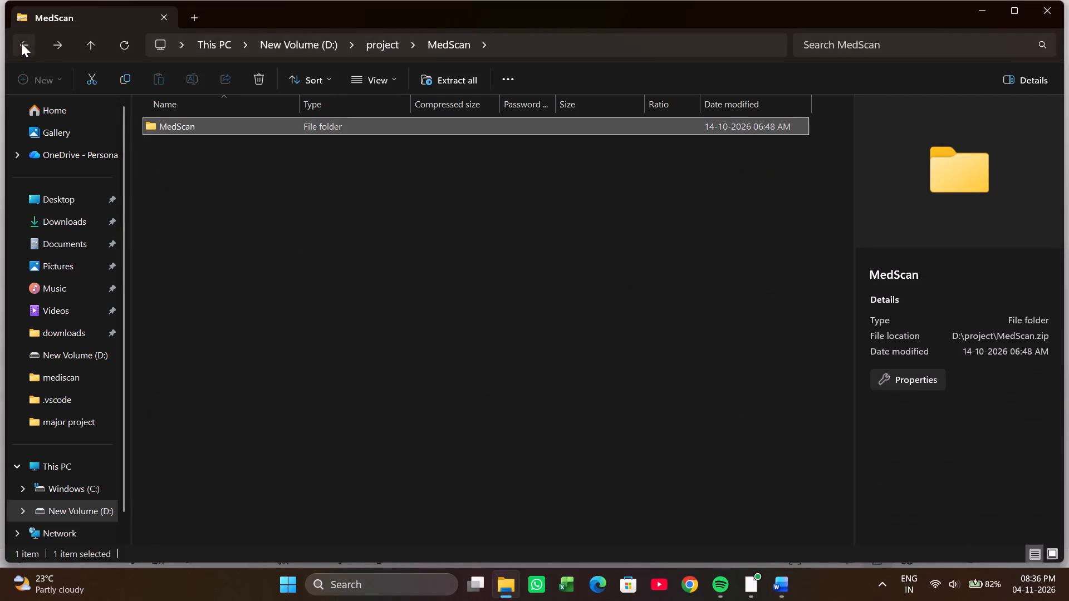
click(21, 43)
click(22, 43)
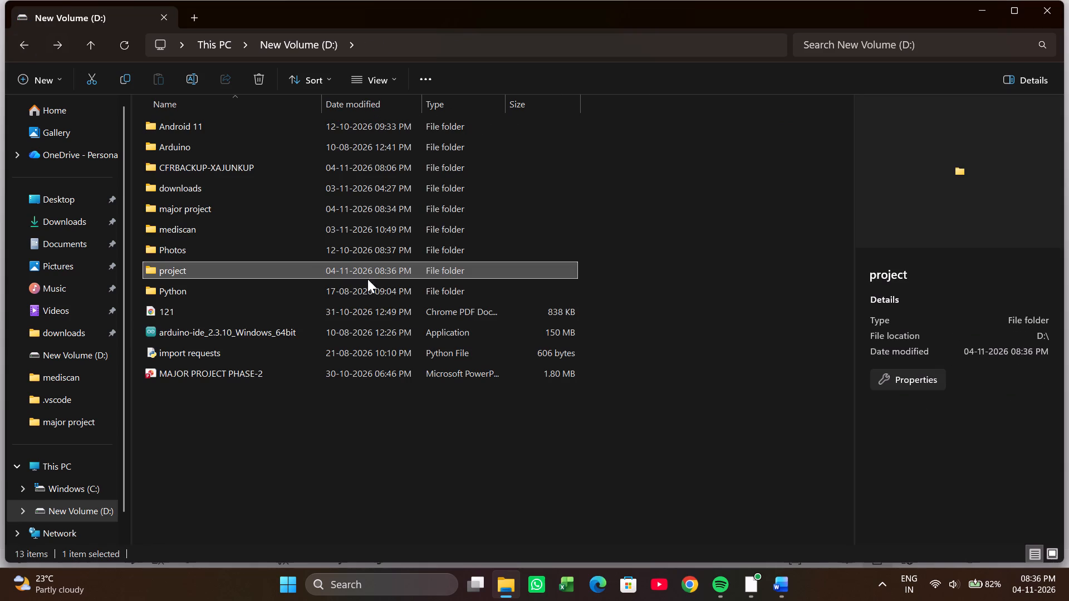
double_click(222, 229)
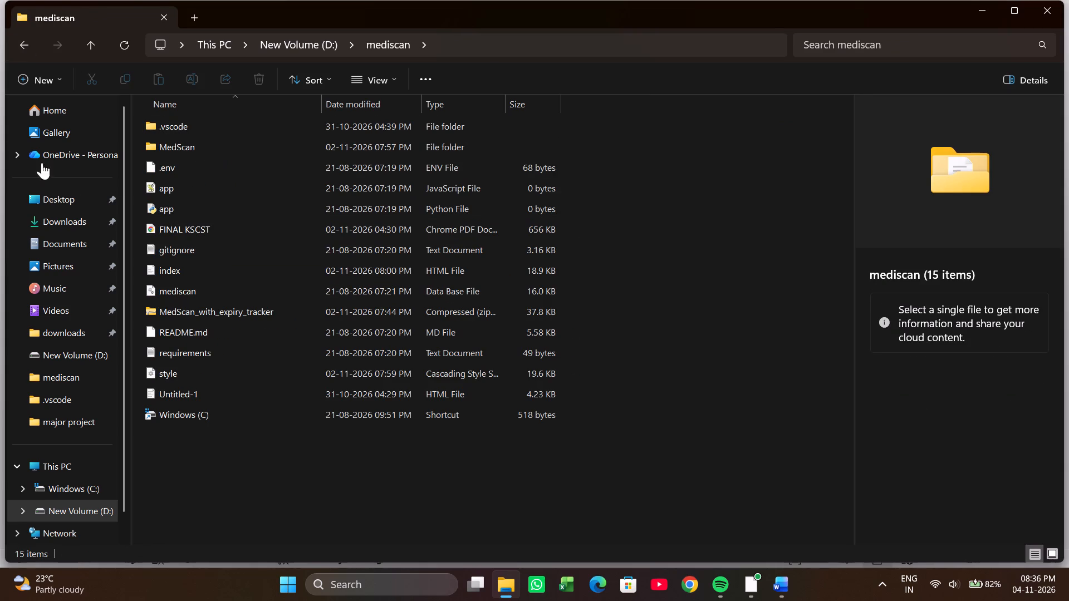
click(23, 55)
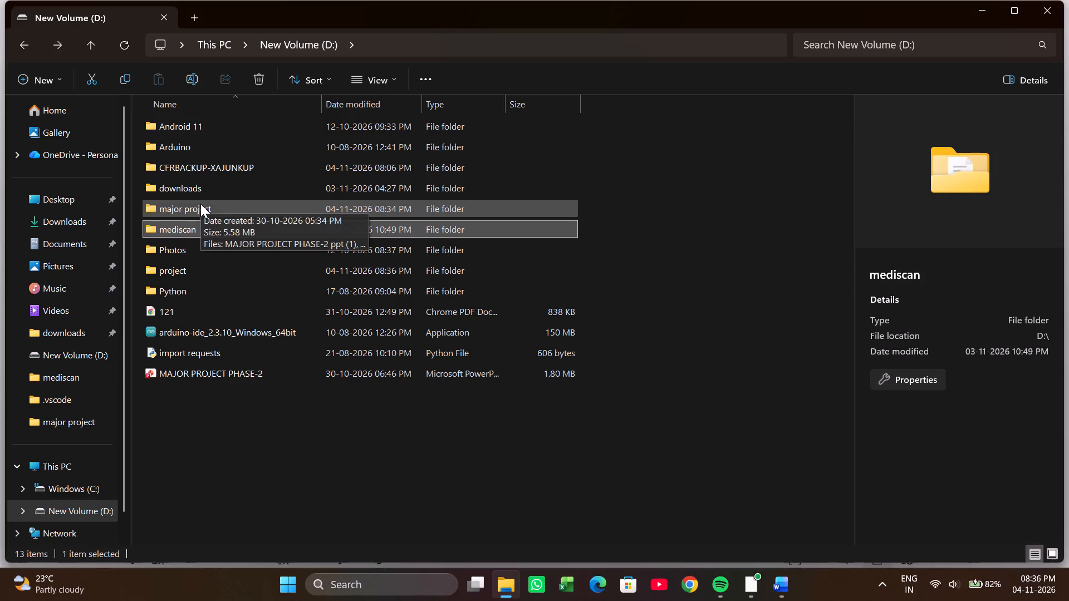
Open MedScan_Project_Report Final01 from the major project folder.
double_click(200, 204)
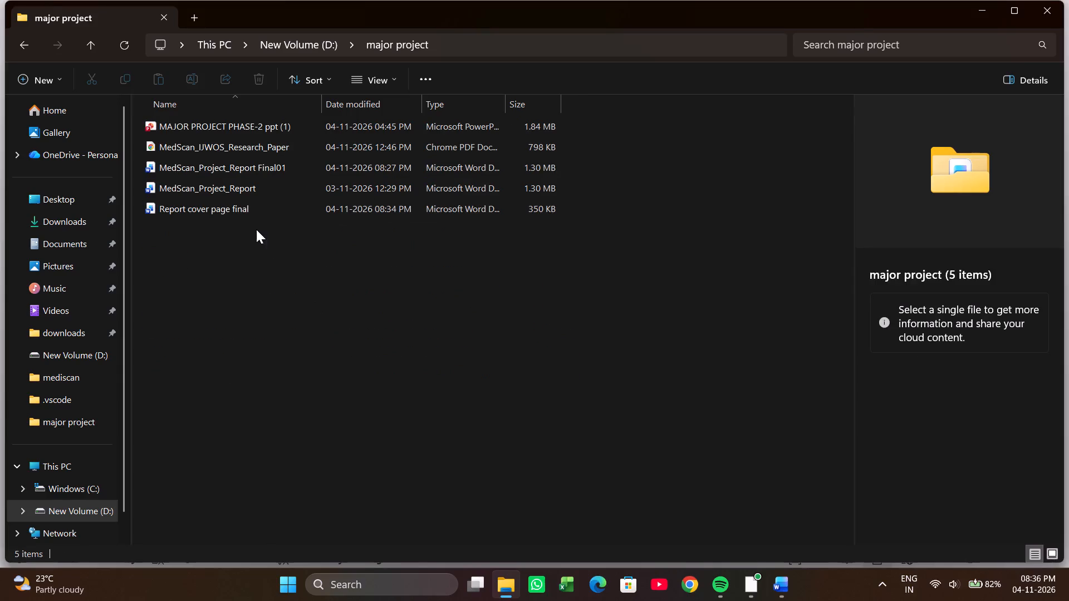
double_click(294, 169)
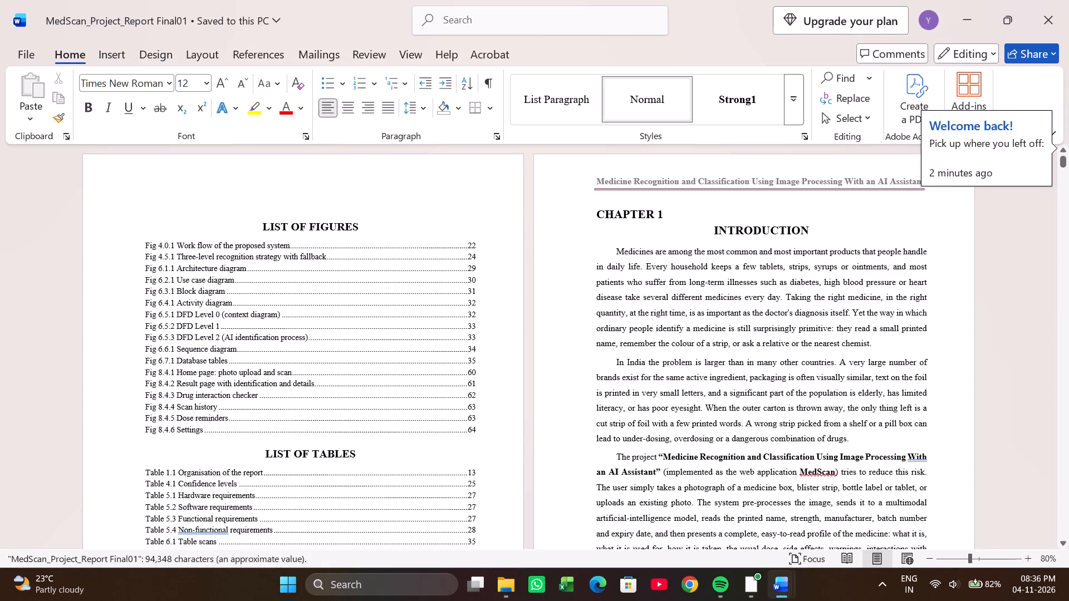
Apply the Times New Roman font to the entire report text.
drag(595, 211, 820, 234)
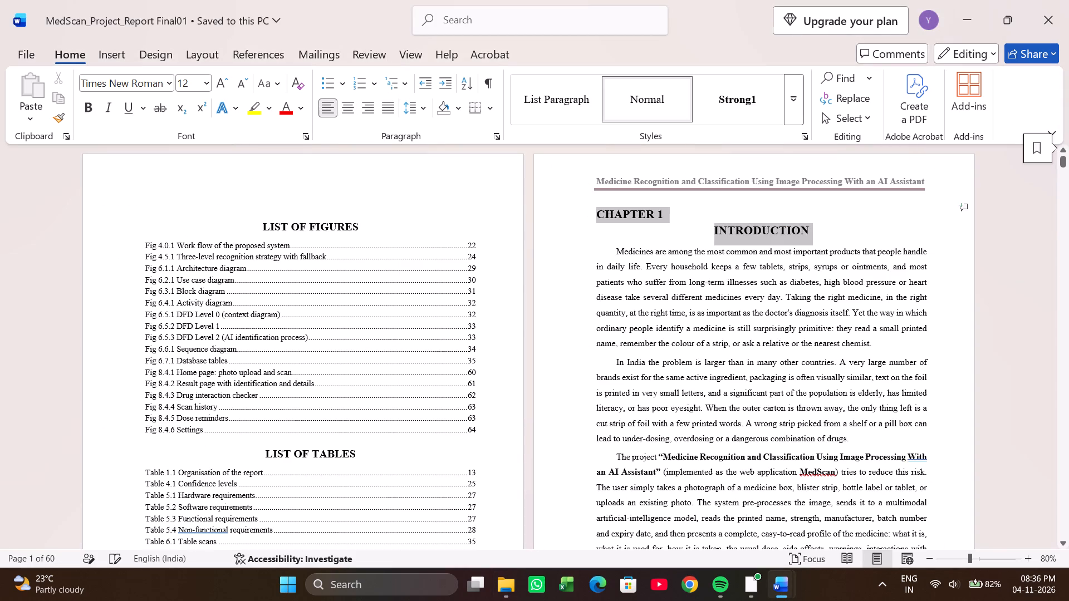
drag(820, 234, 820, 236)
click(823, 244)
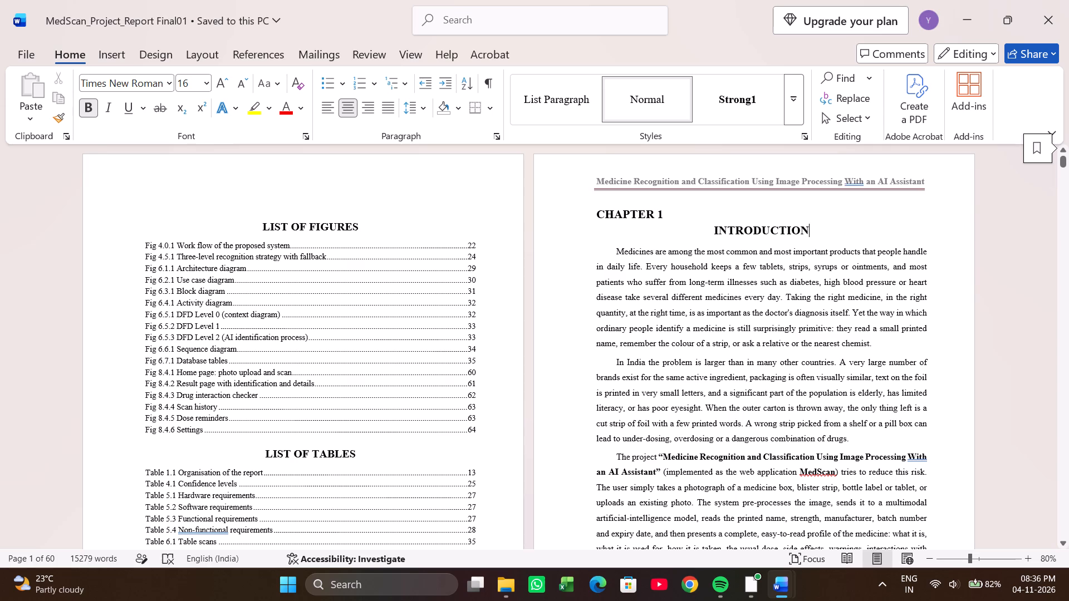
key(ctrl+a)
click(166, 85)
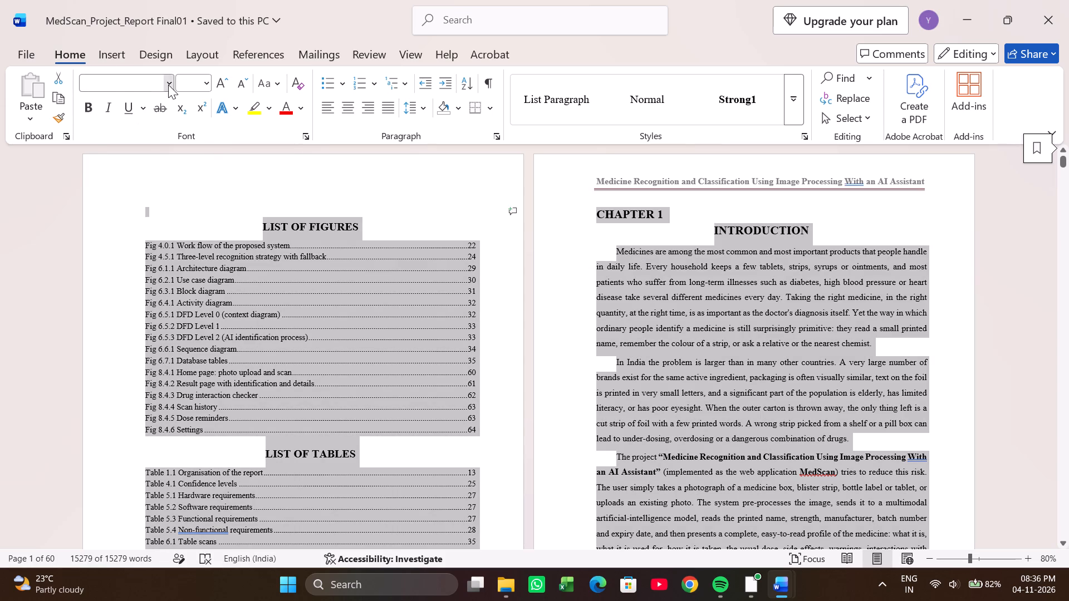
click(174, 234)
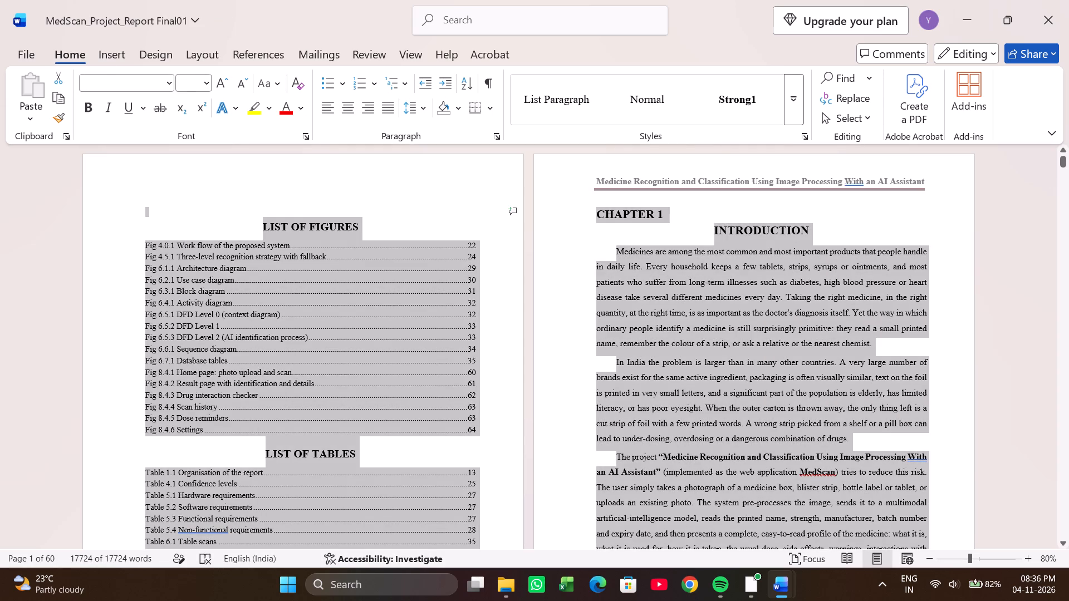
click(999, 242)
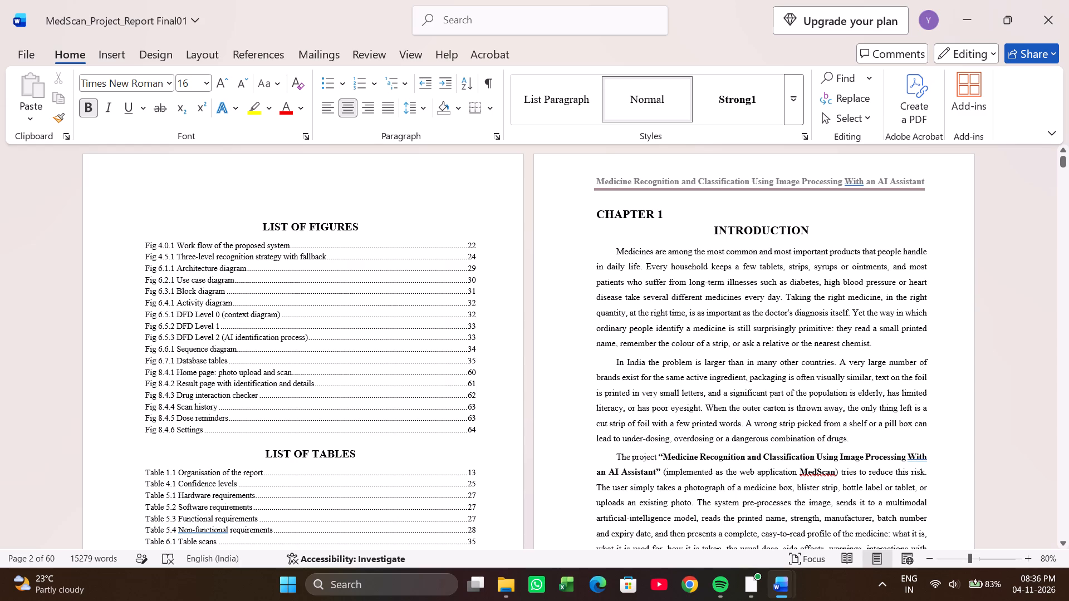
Set the line spacing of the whole report to 1.5 and check the front lists and Chapter 1 pages.
drag(620, 255, 806, 435)
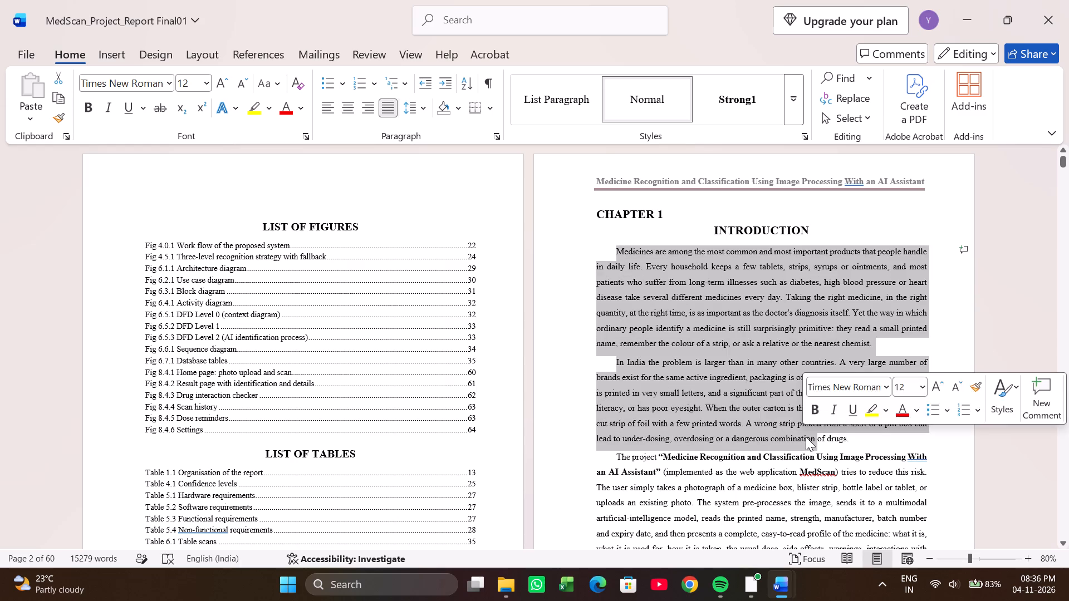
key(ctrl+a)
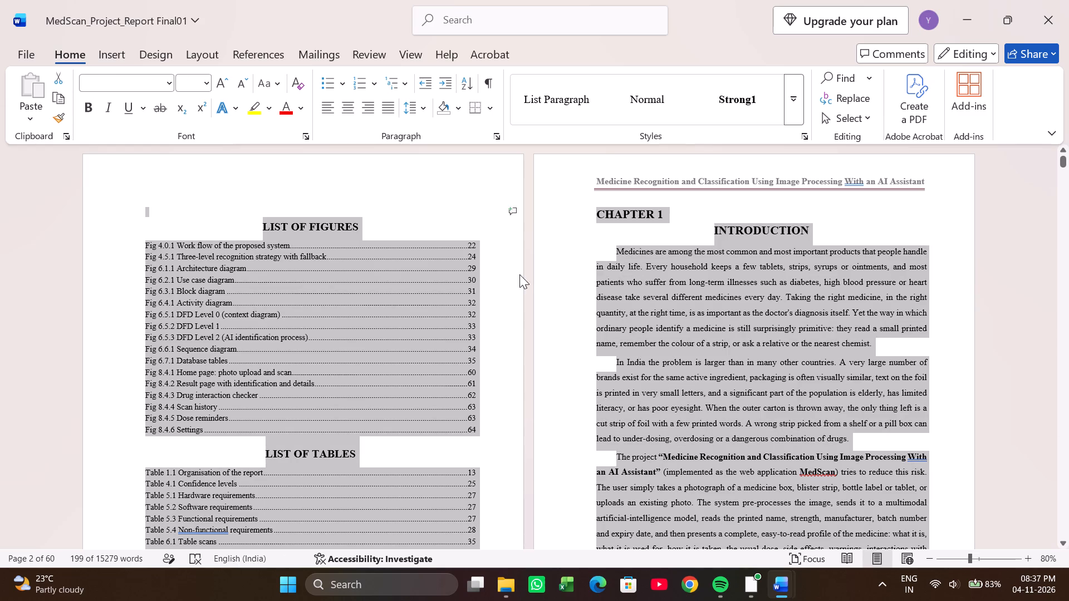
click(425, 106)
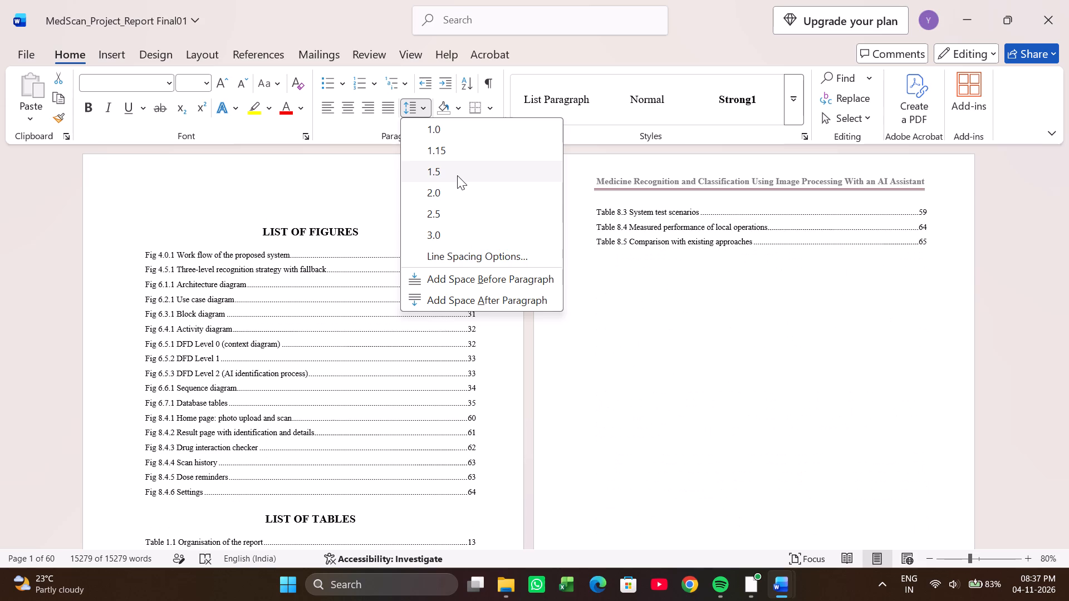
double_click(454, 175)
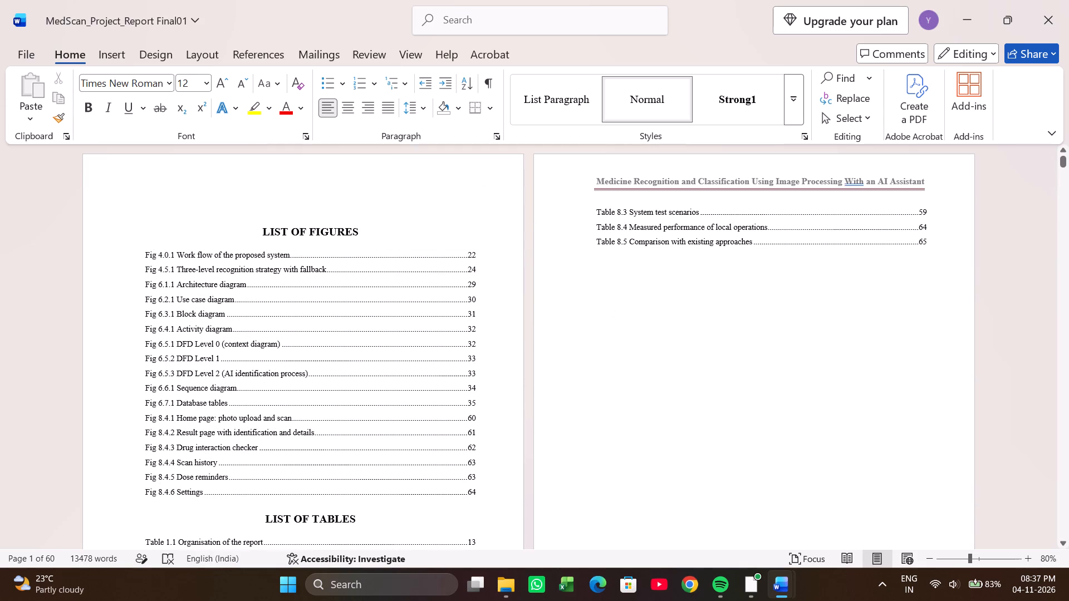
scroll(613, 300, down, 8)
scroll(614, 305, down, 13)
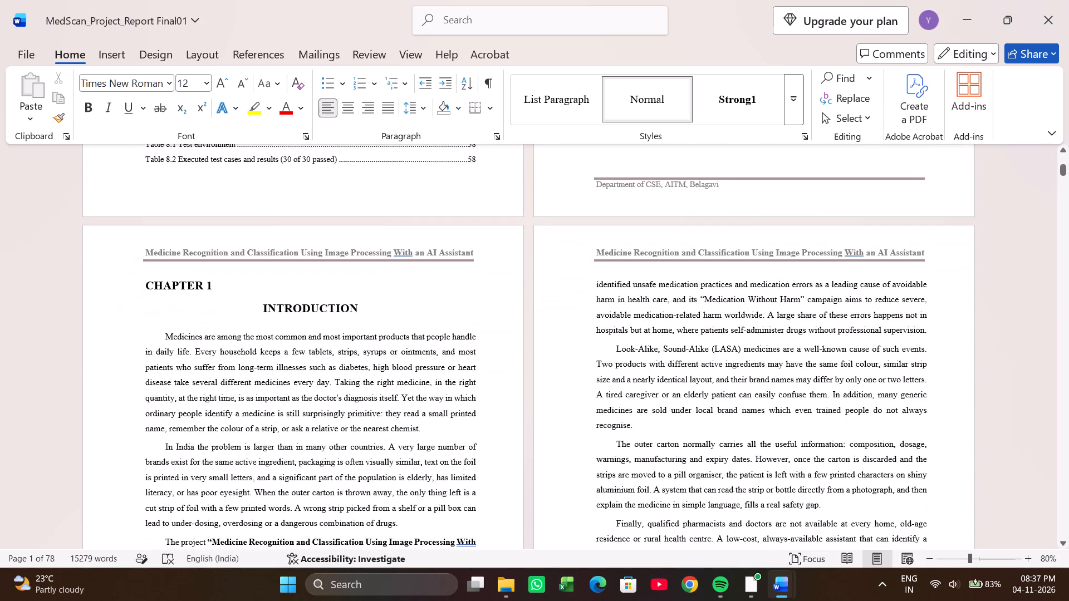
scroll(614, 305, up, 5)
scroll(614, 305, down, 4)
scroll(614, 305, up, 3)
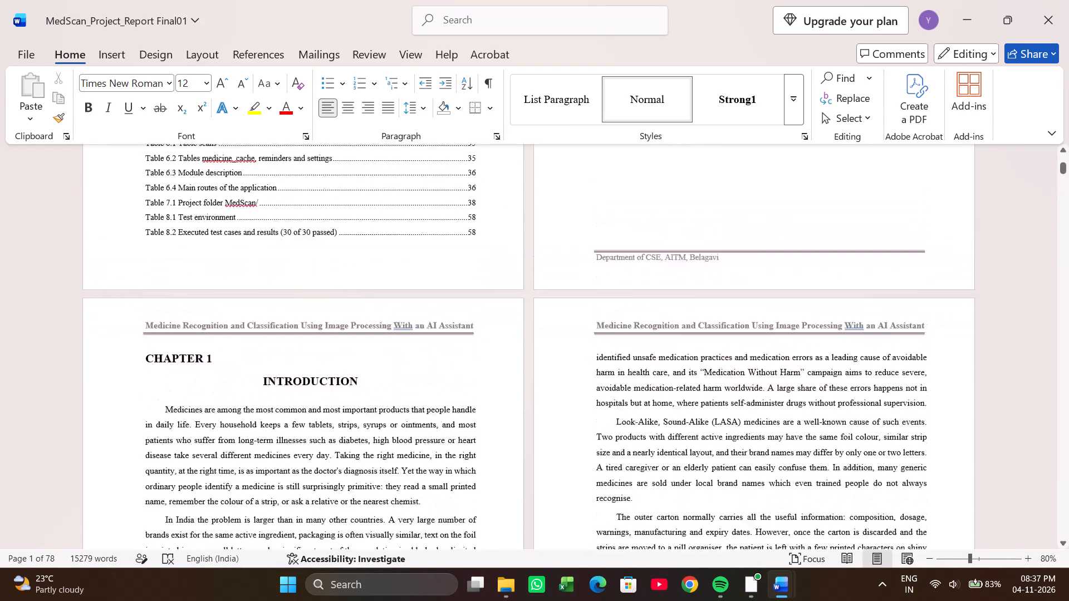
scroll(614, 305, up, 20)
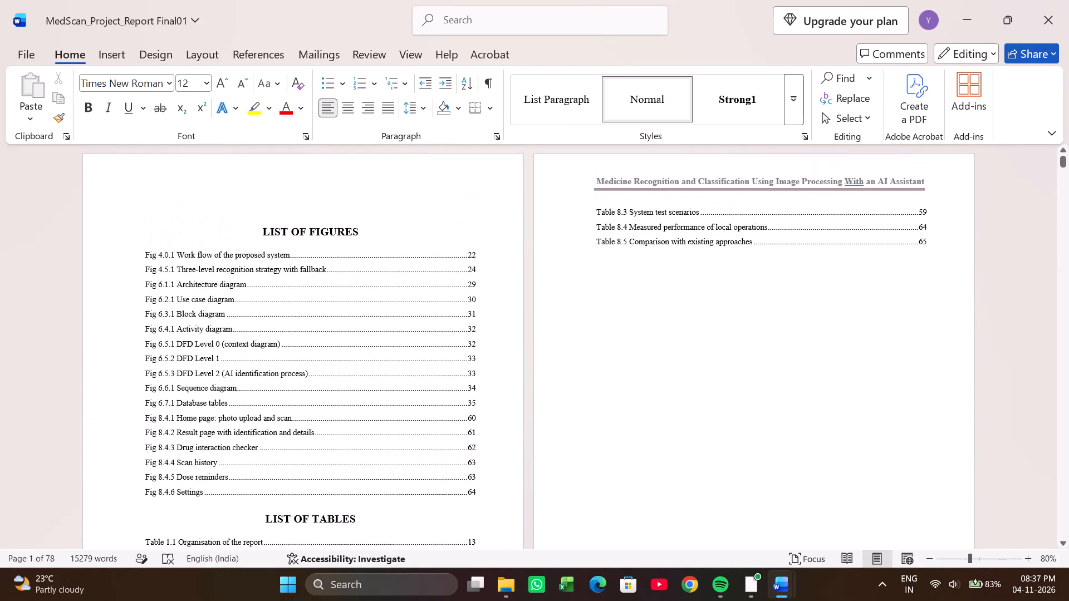
scroll(619, 316, up, 2)
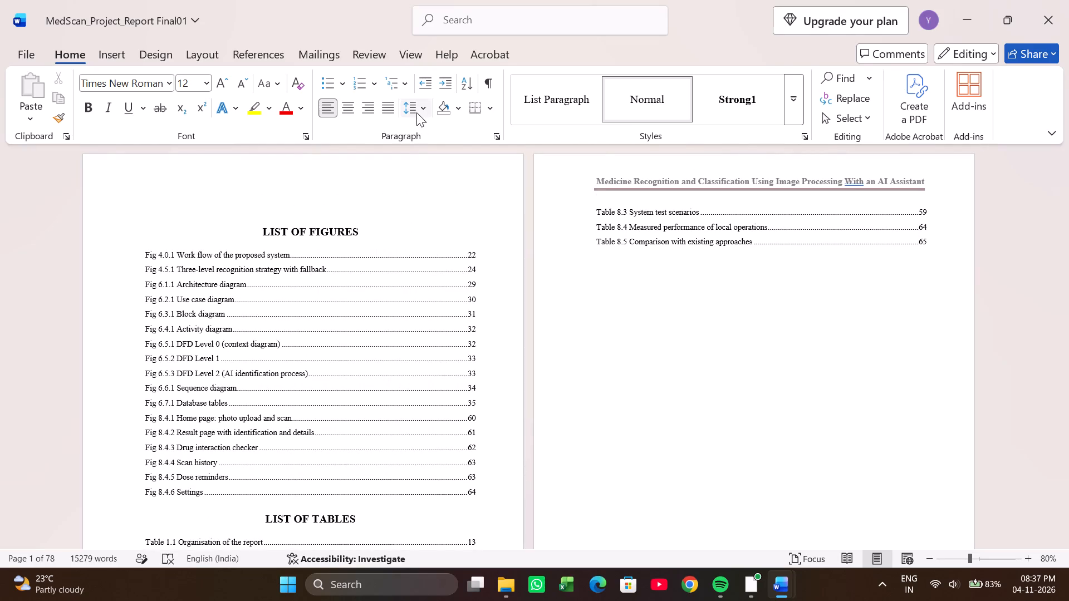
Reapply 1.5 line spacing to the whole report and justify all of its text.
key(ctrl+a)
click(425, 103)
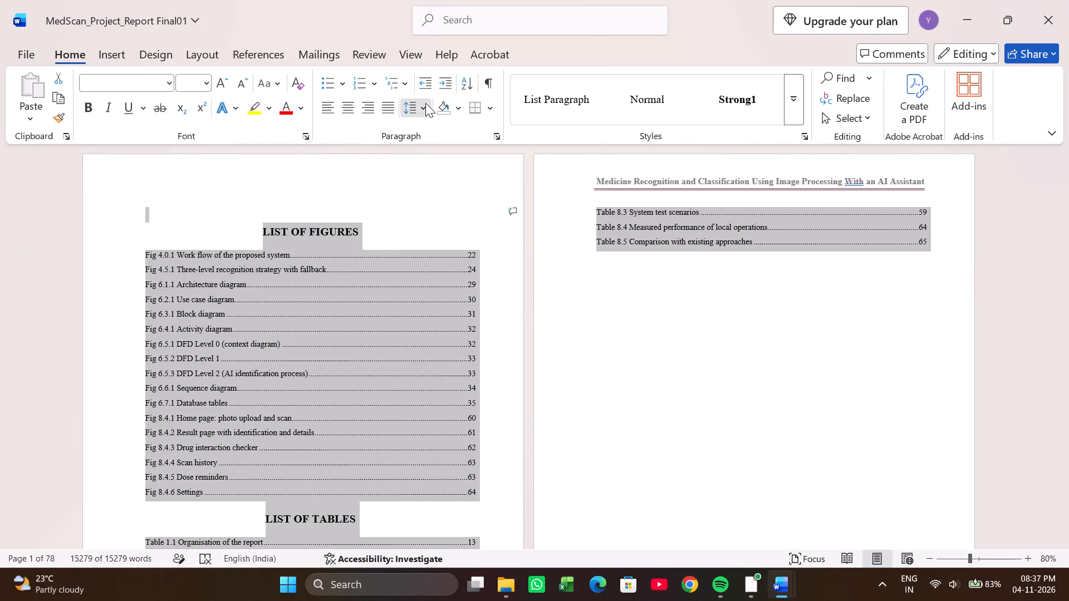
click(439, 173)
click(388, 115)
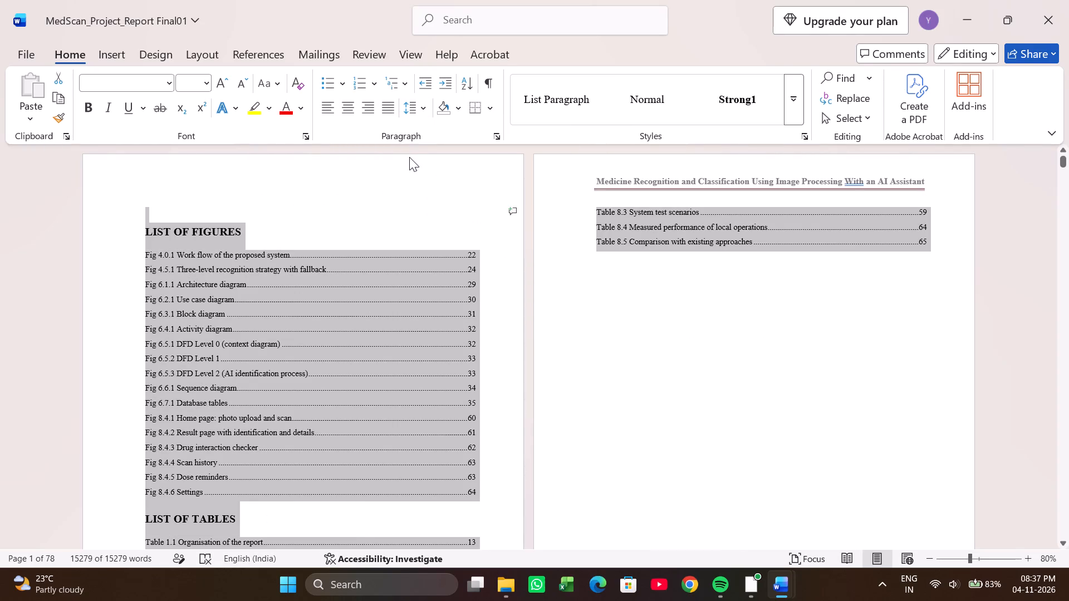
Check the line spacing applied to the introduction paragraphs on the second page of Chapter 1.
click(685, 288)
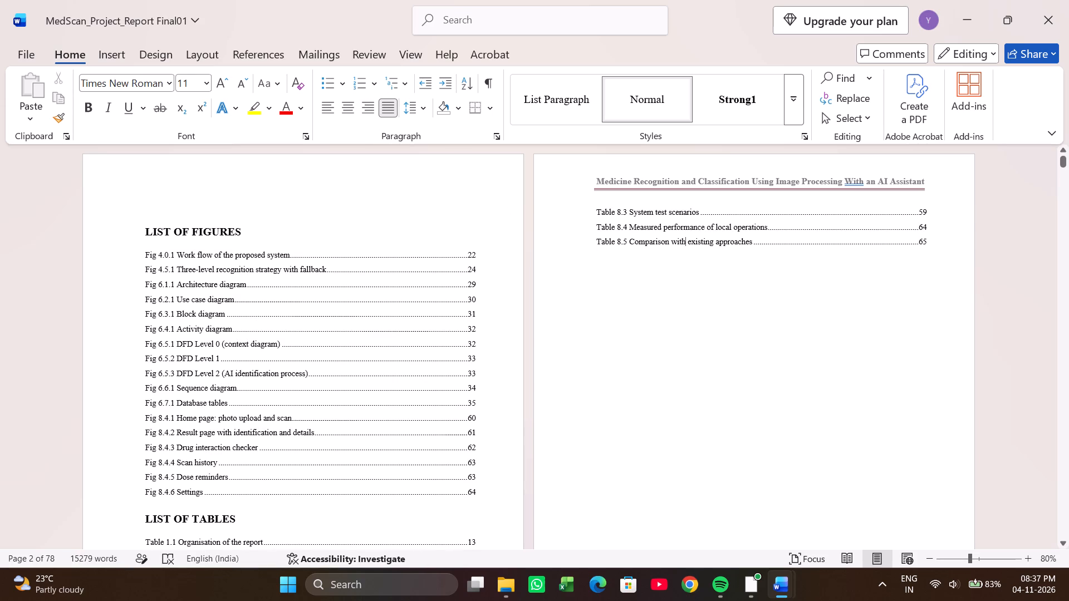
scroll(705, 332, down, 20)
scroll(705, 332, down, 1)
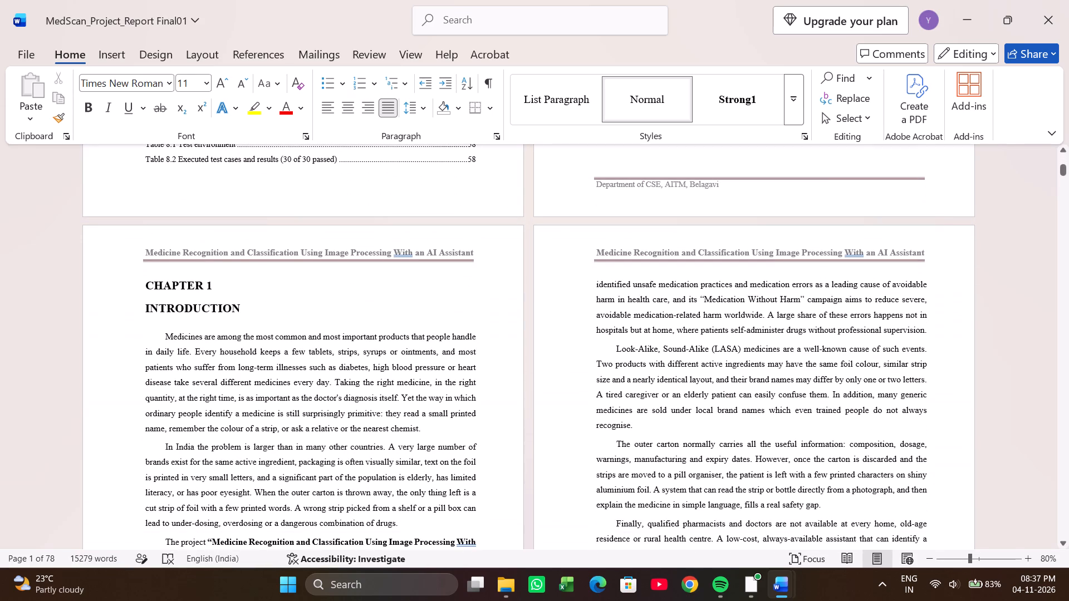
drag(595, 281, 691, 439)
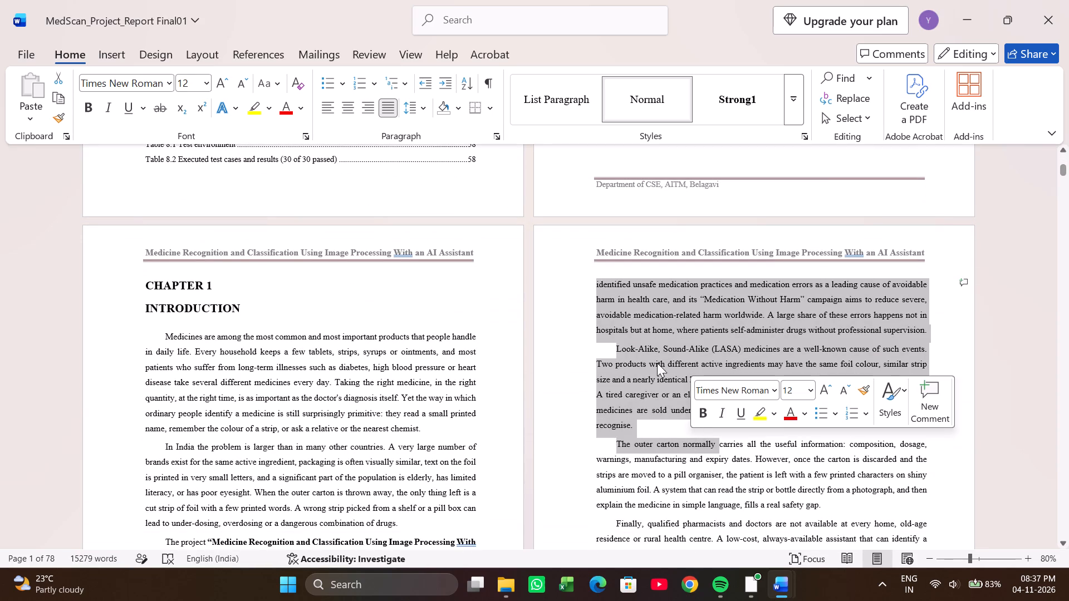
click(418, 112)
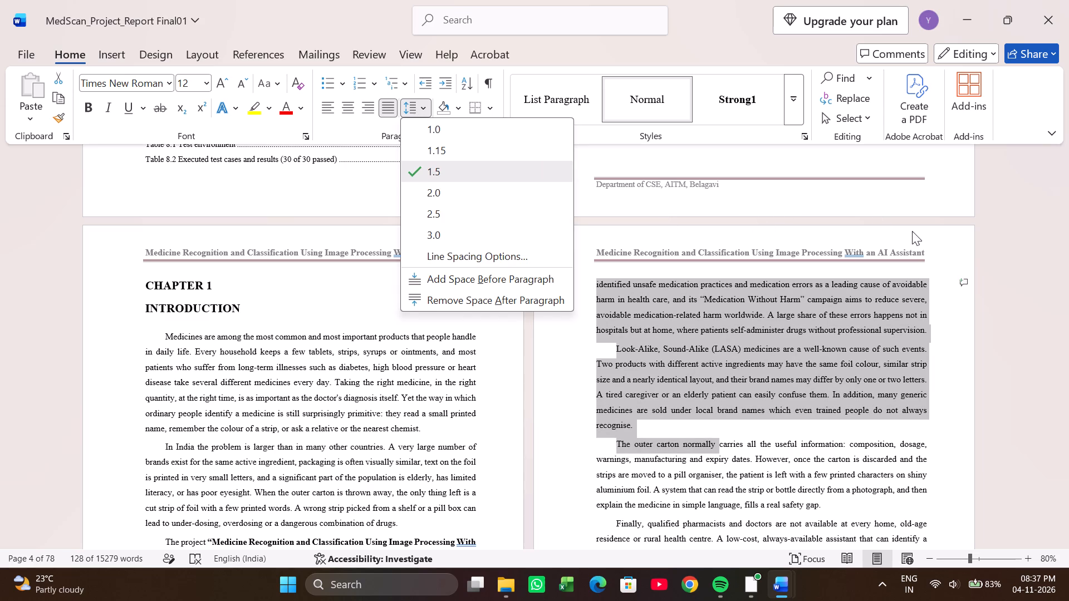
click(1018, 234)
double_click(992, 280)
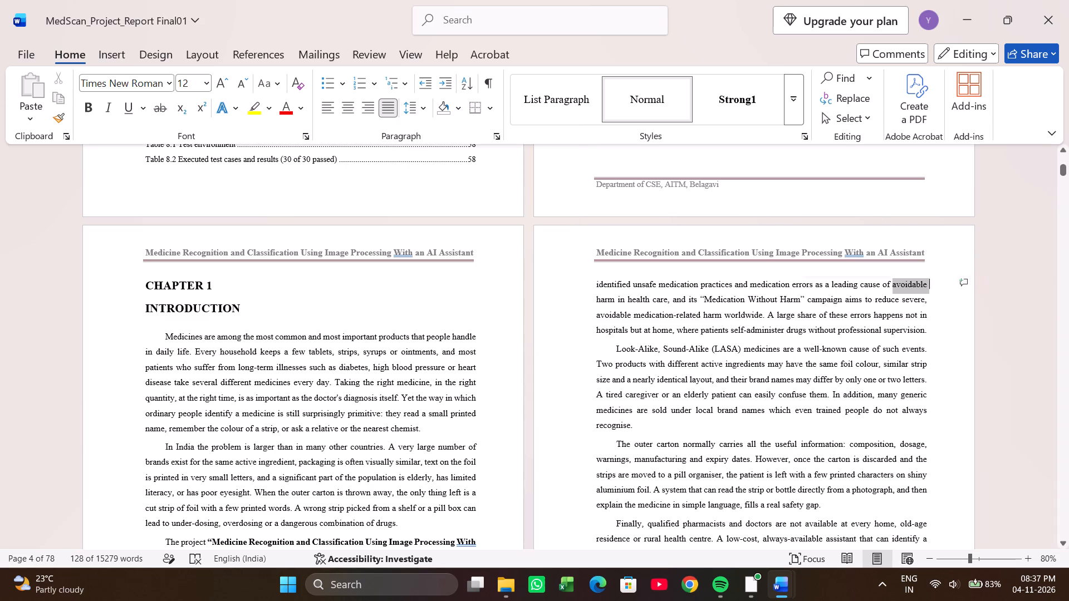
scroll(215, 282, up, 7)
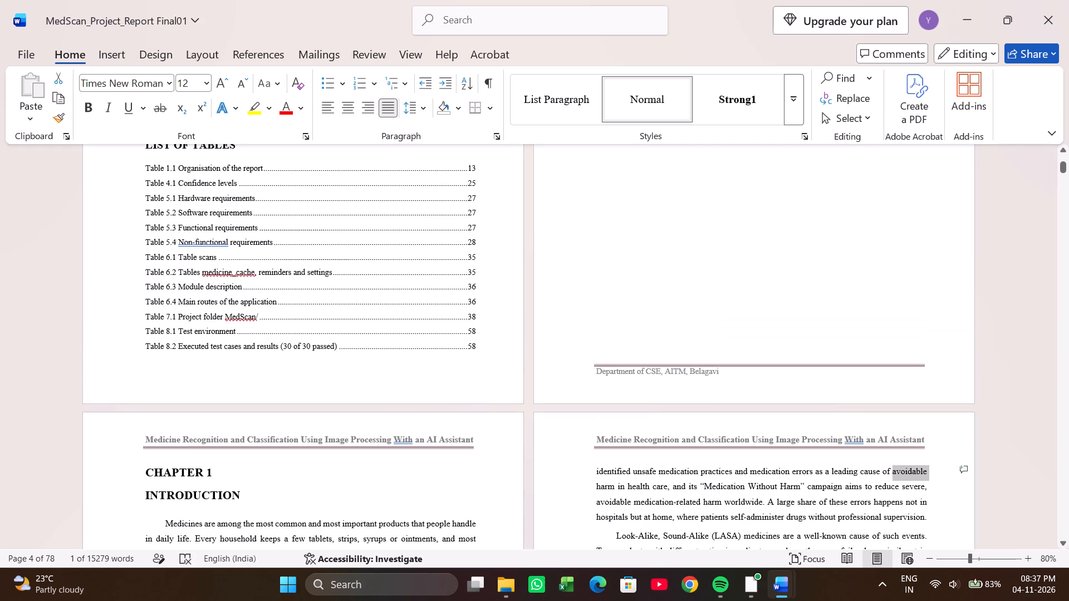
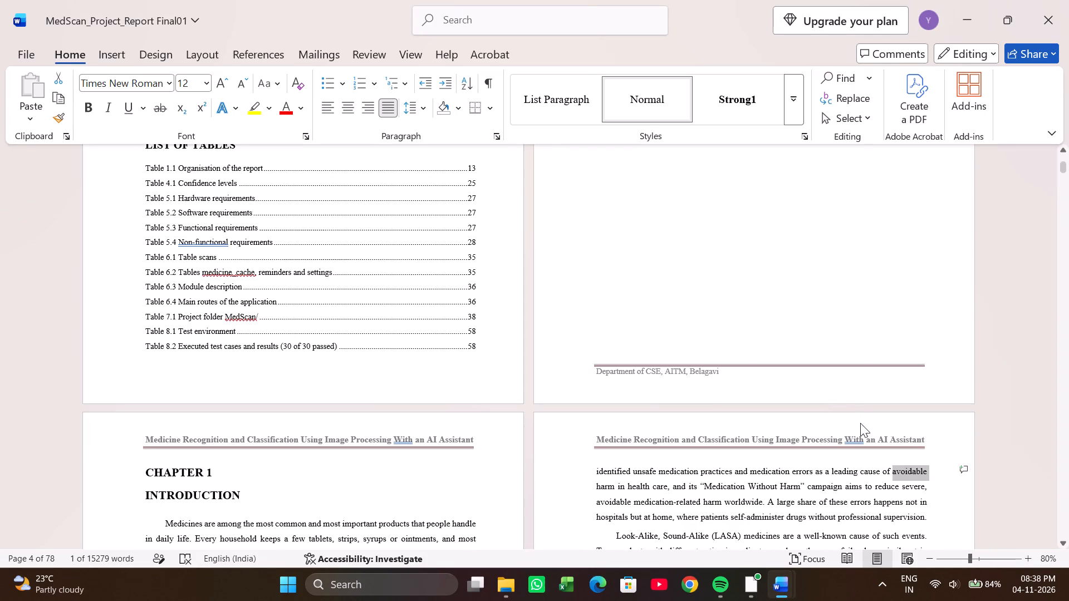
Indent the INTRODUCTION heading under CHAPTER 1 and centre it.
click(999, 295)
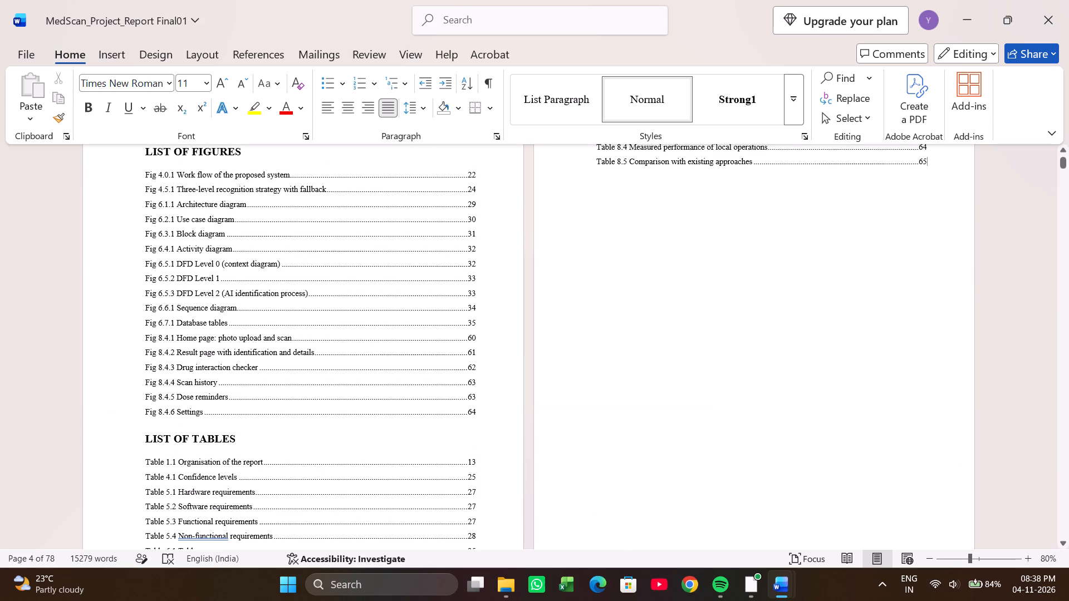
scroll(745, 160, down, 20)
scroll(745, 160, down, 1)
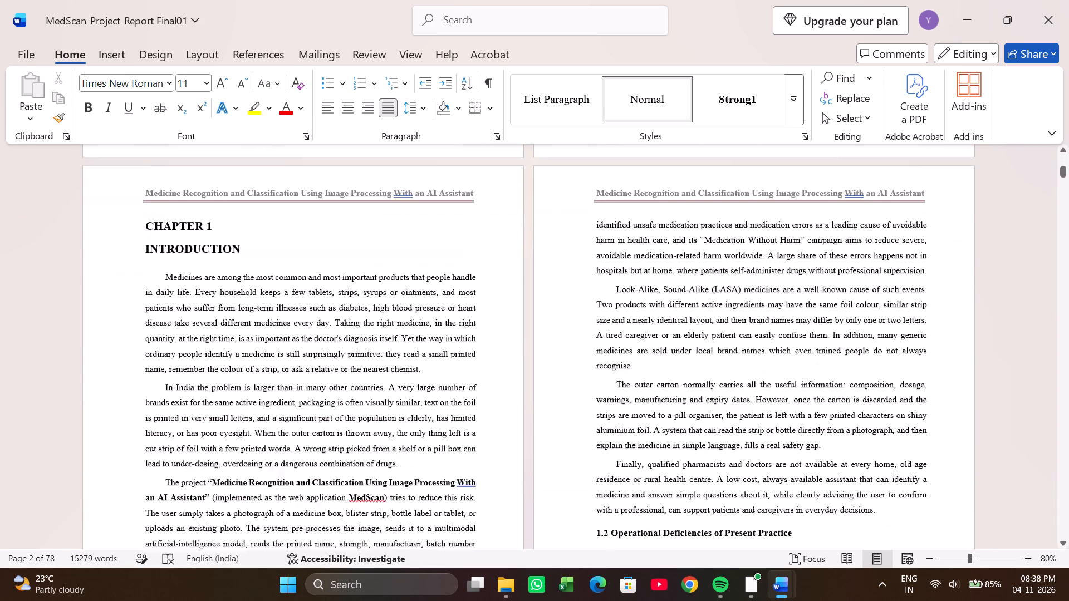
scroll(396, 224, up, 2)
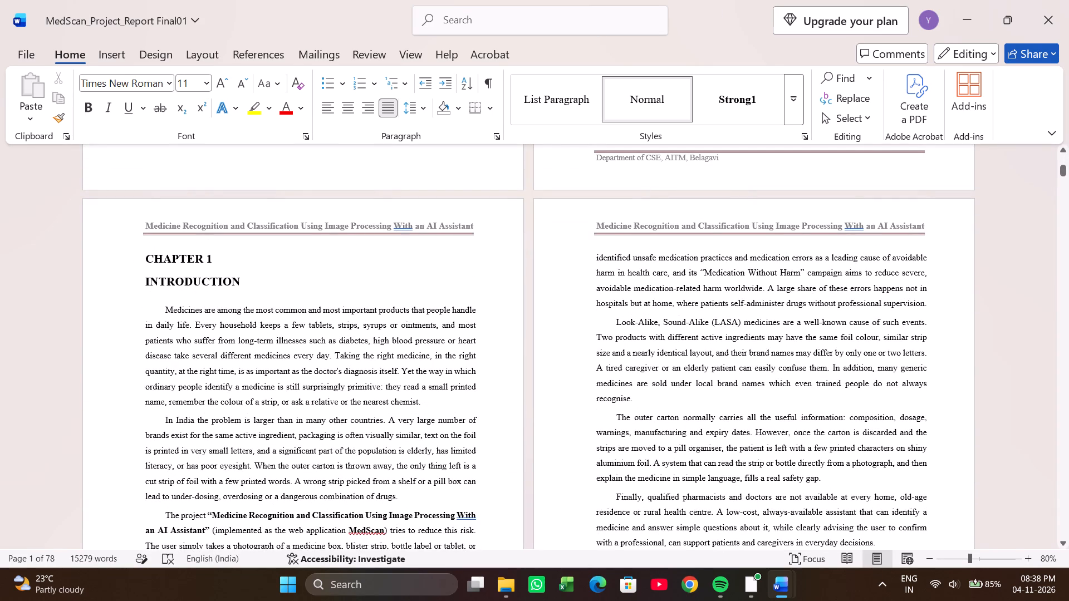
click(145, 278)
key(Tab)
key(Tab)
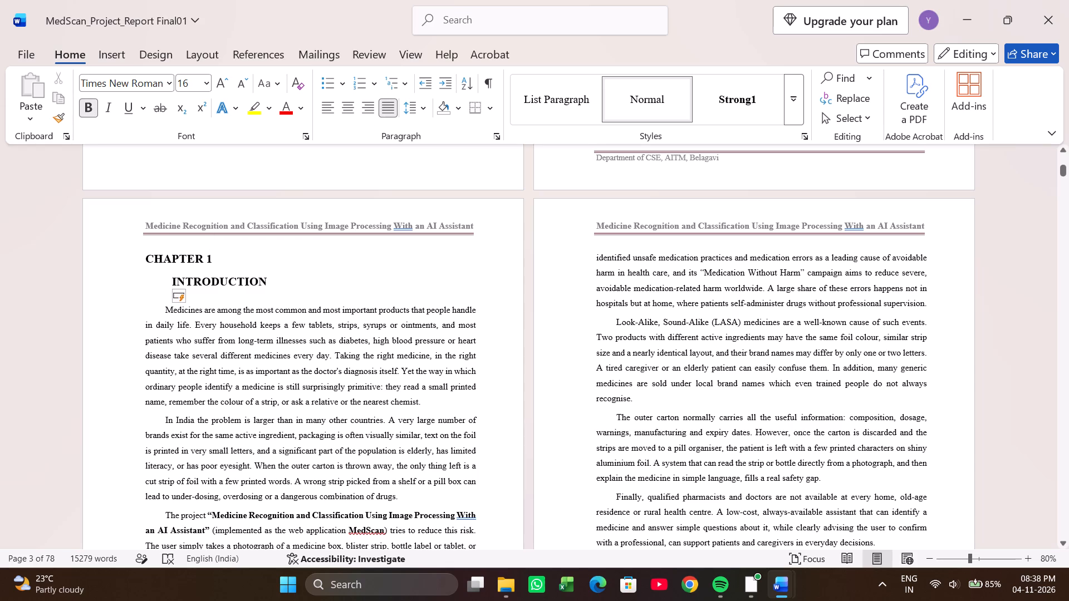
drag(170, 279, 279, 280)
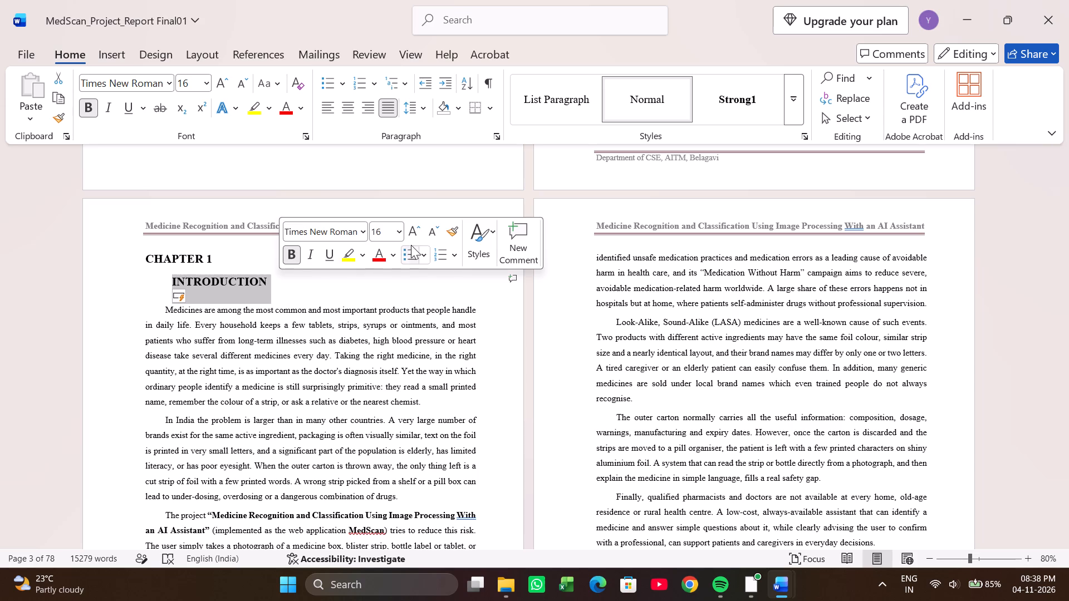
click(349, 113)
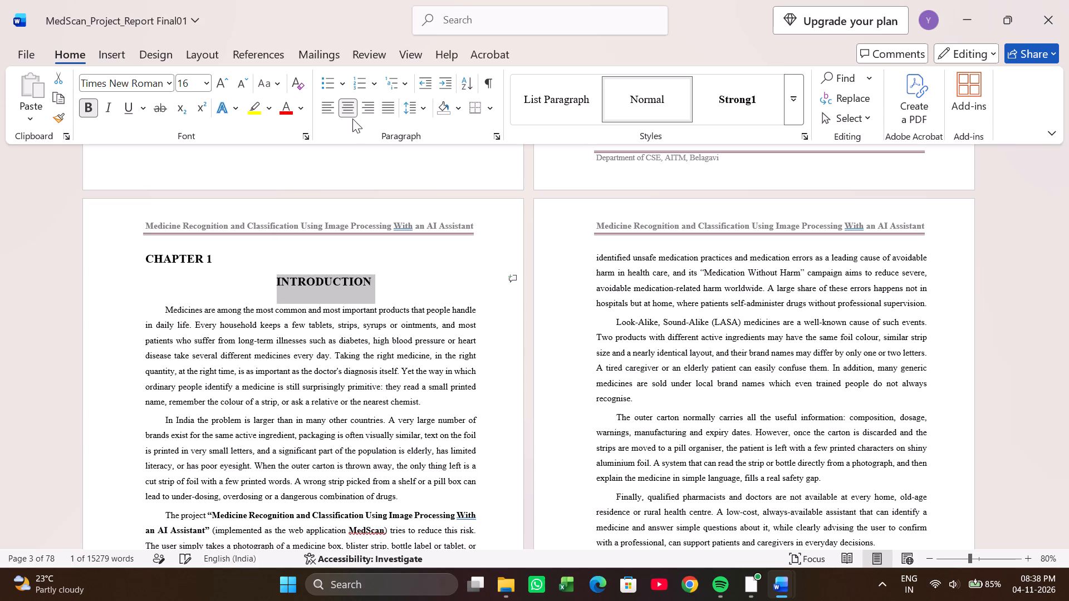
click(389, 245)
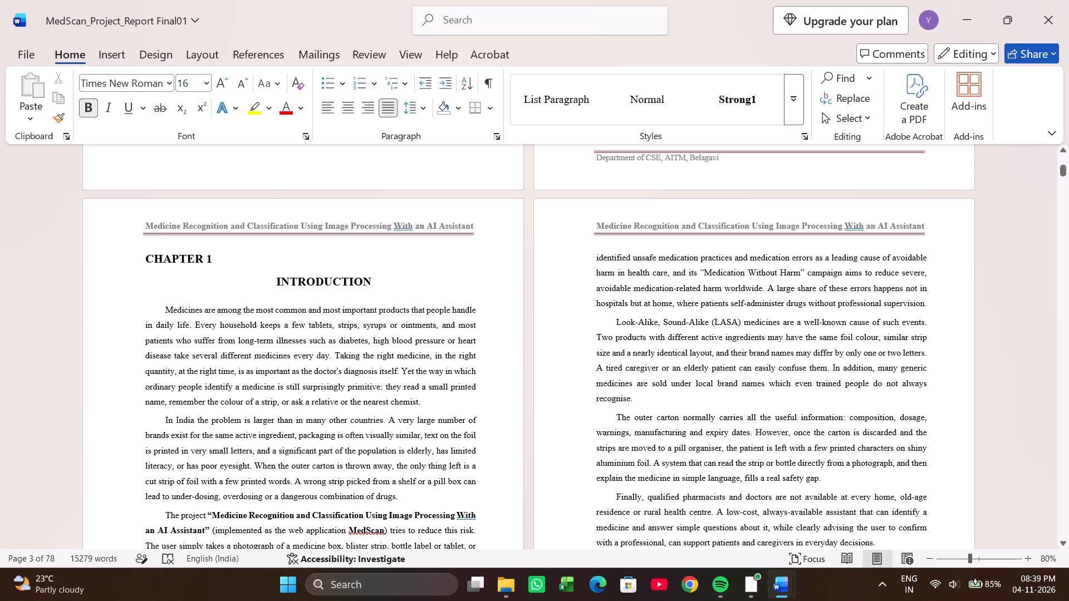
Check the font size of the introduction paragraphs on the first page of Chapter 1.
scroll(385, 283, down, 3)
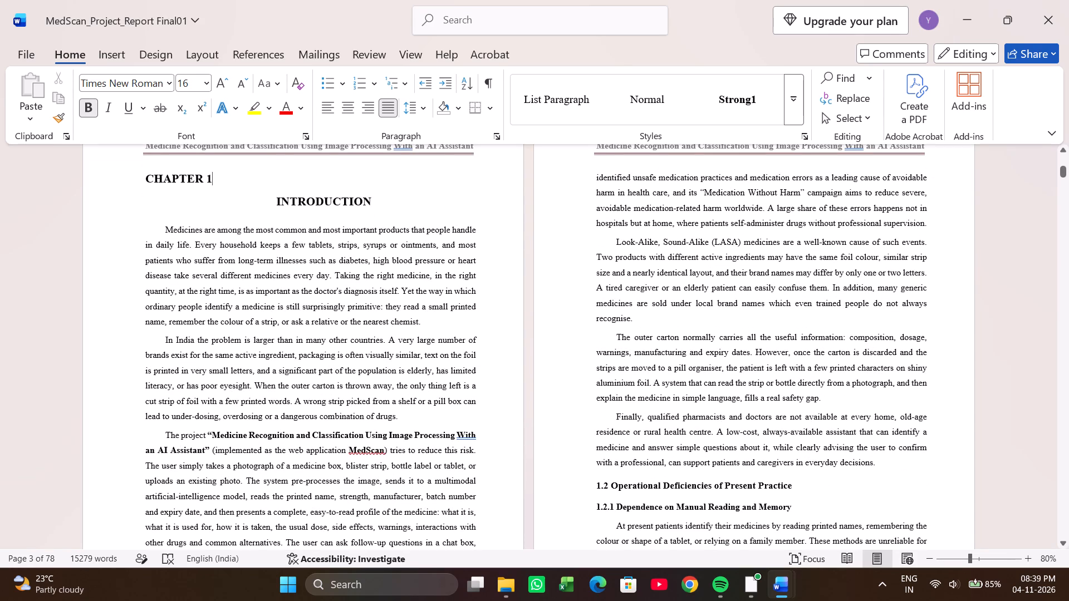
click(383, 215)
scroll(323, 395, down, 1)
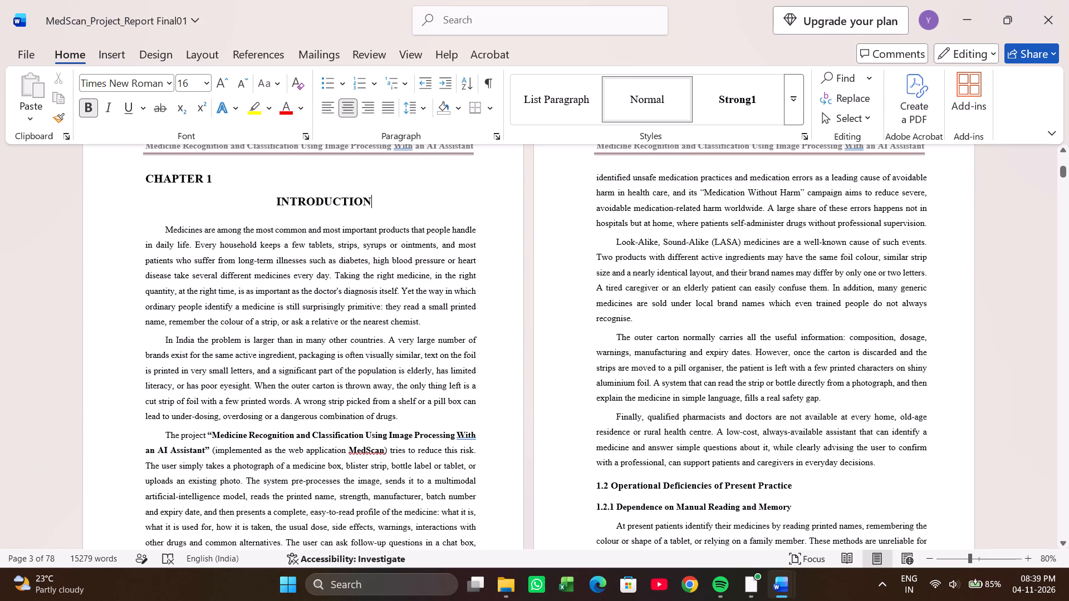
scroll(323, 396, down, 8)
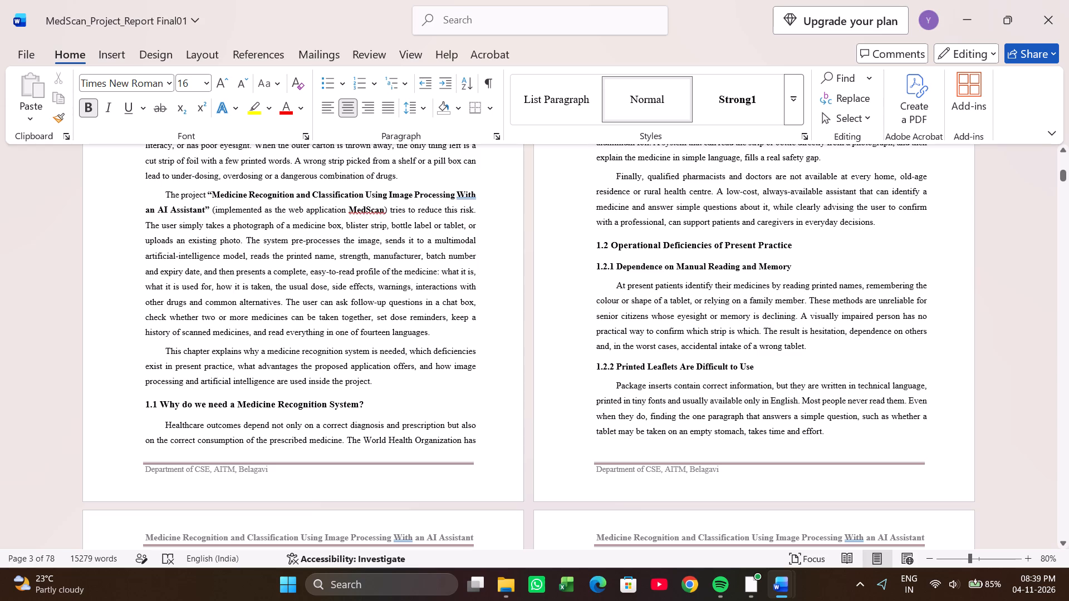
scroll(397, 371, down, 1)
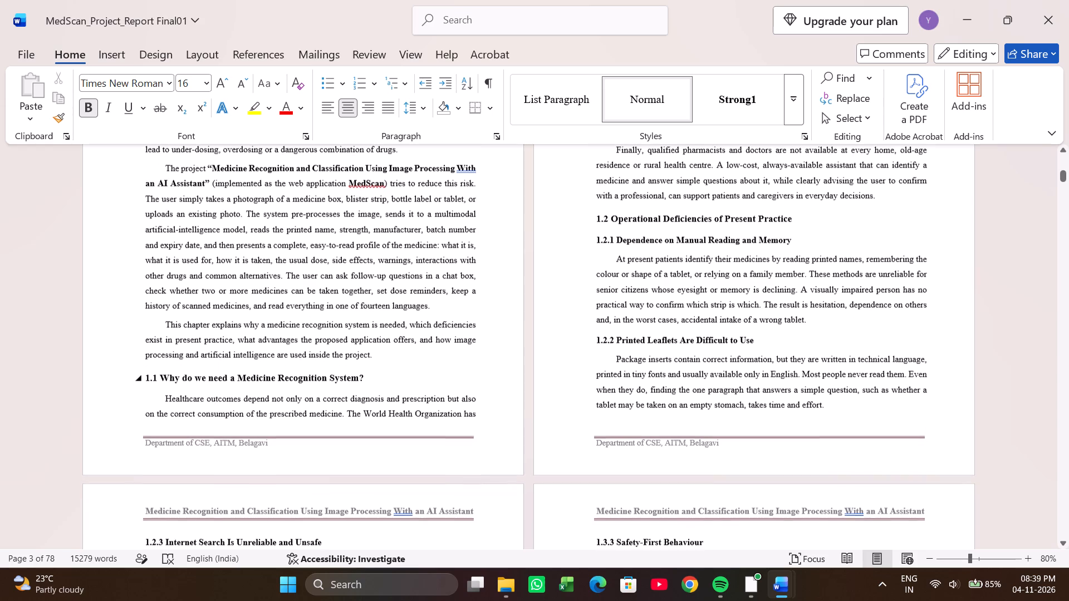
drag(473, 413, 205, 180)
click(206, 86)
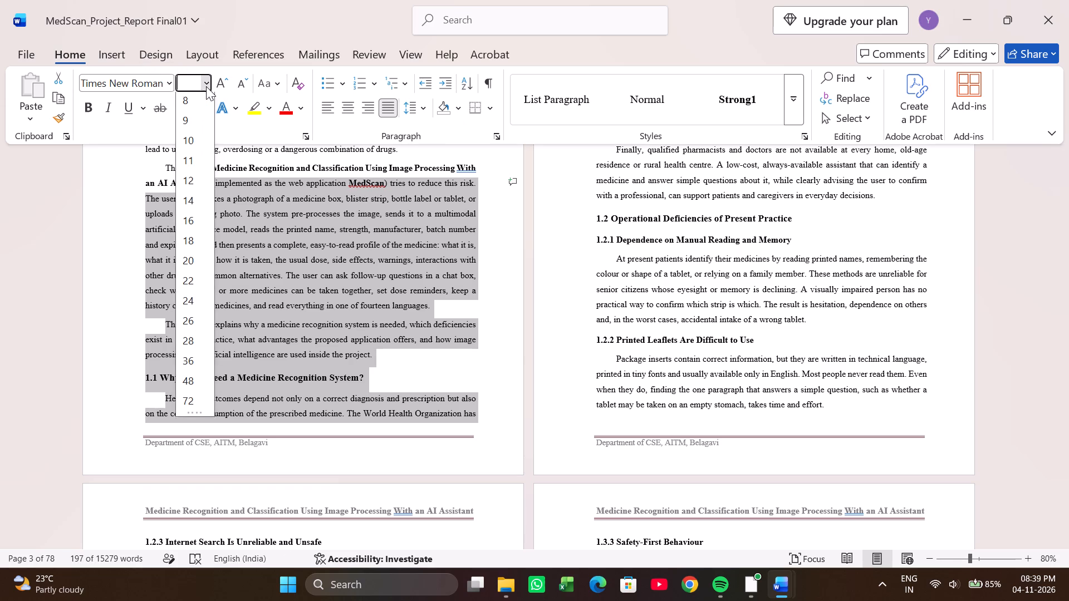
click(437, 390)
click(421, 362)
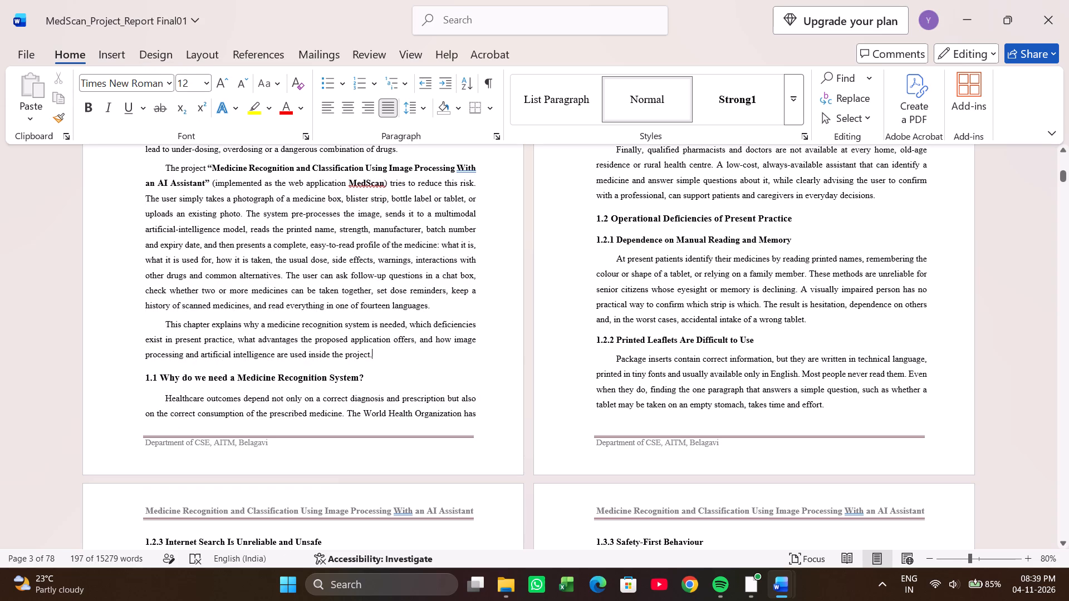
drag(411, 360, 296, 260)
click(237, 252)
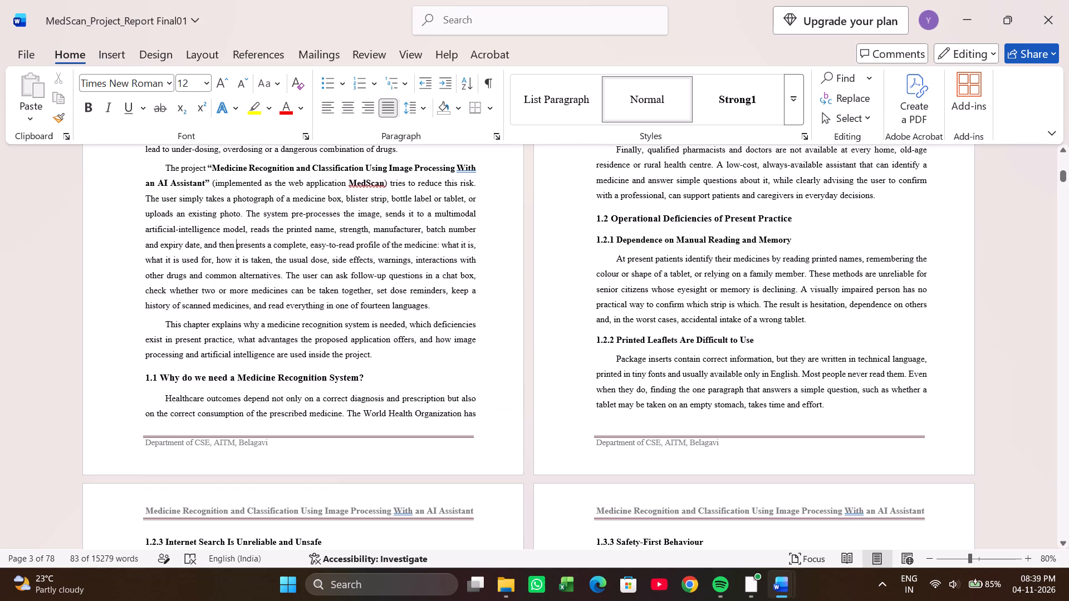
Check the font size of the heading "1.1 Why do we need a Medicine Recognition System?" and review the chapter opening.
drag(374, 381, 154, 377)
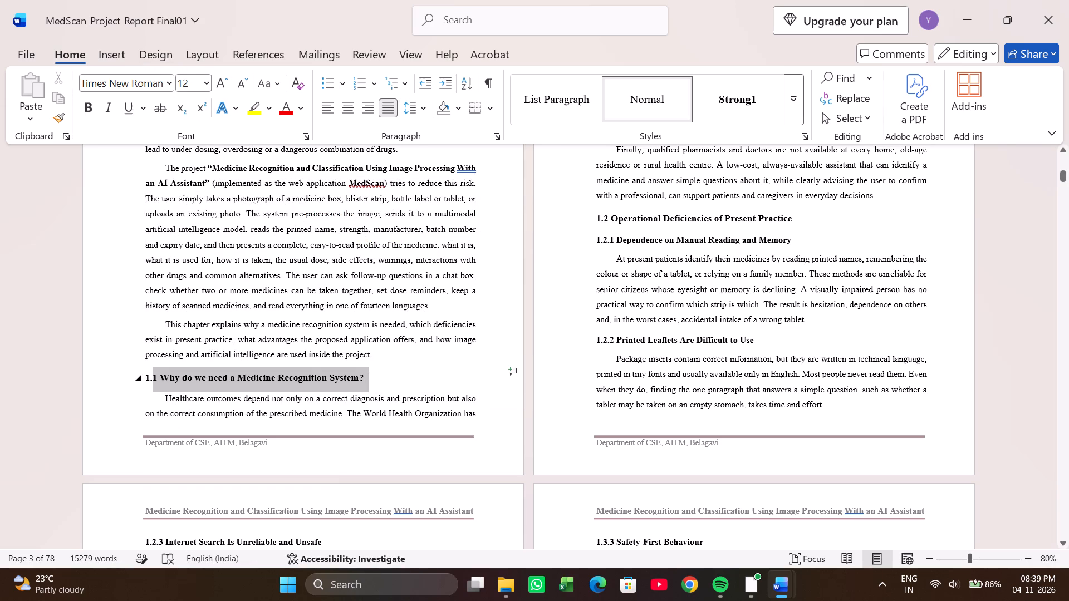
drag(154, 377, 143, 380)
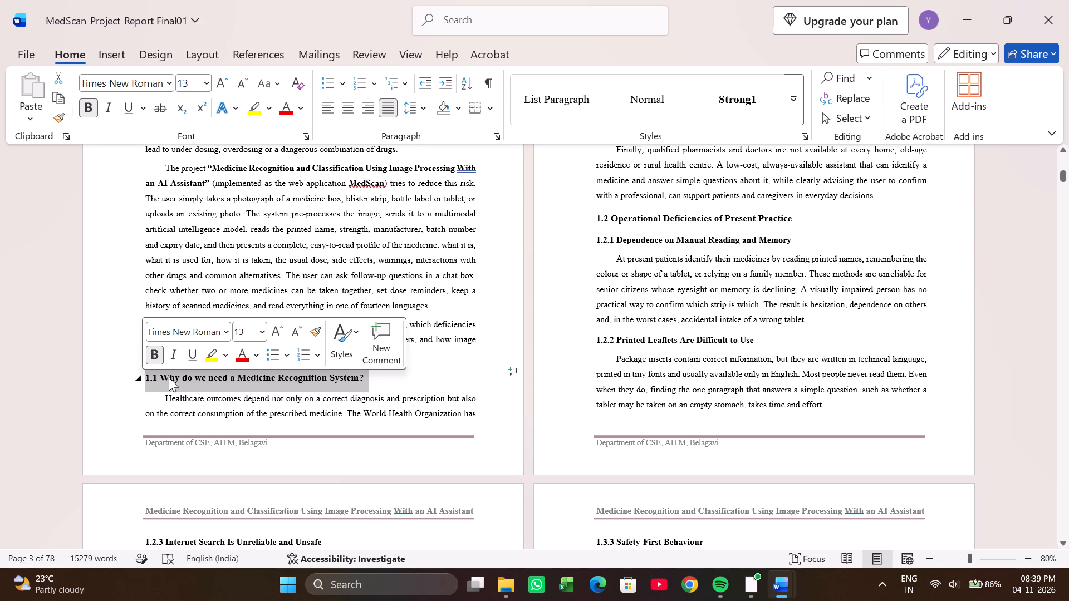
click(266, 333)
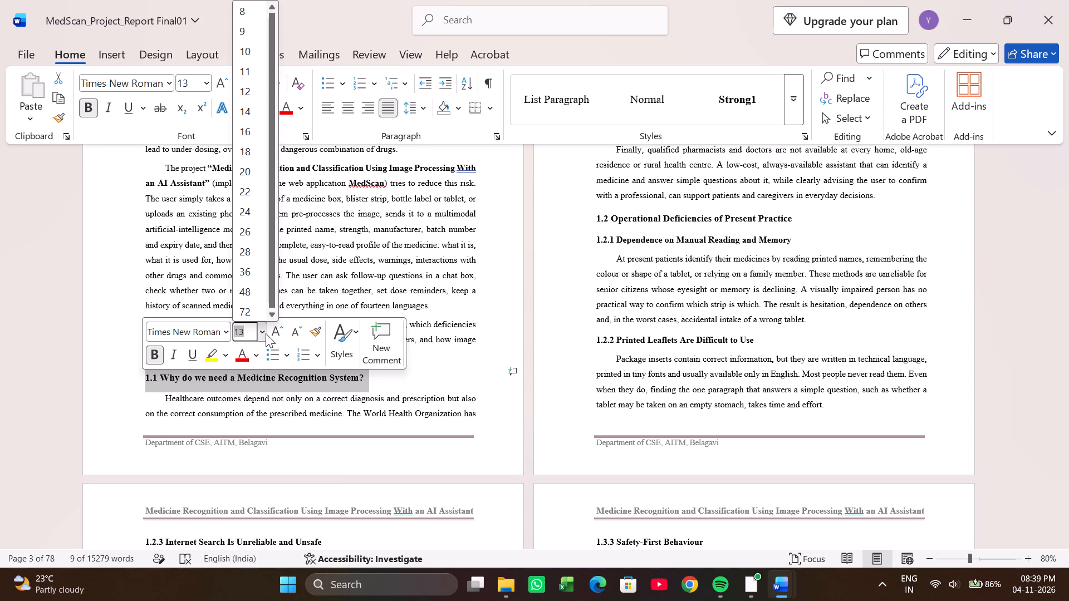
click(472, 342)
scroll(438, 356, up, 6)
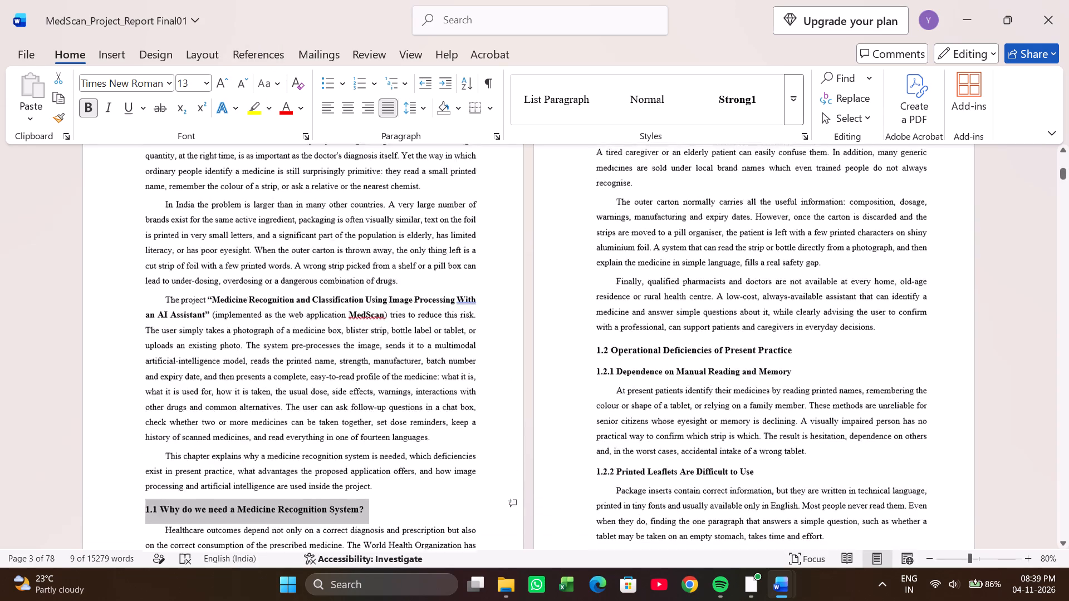
scroll(426, 349, up, 6)
click(481, 260)
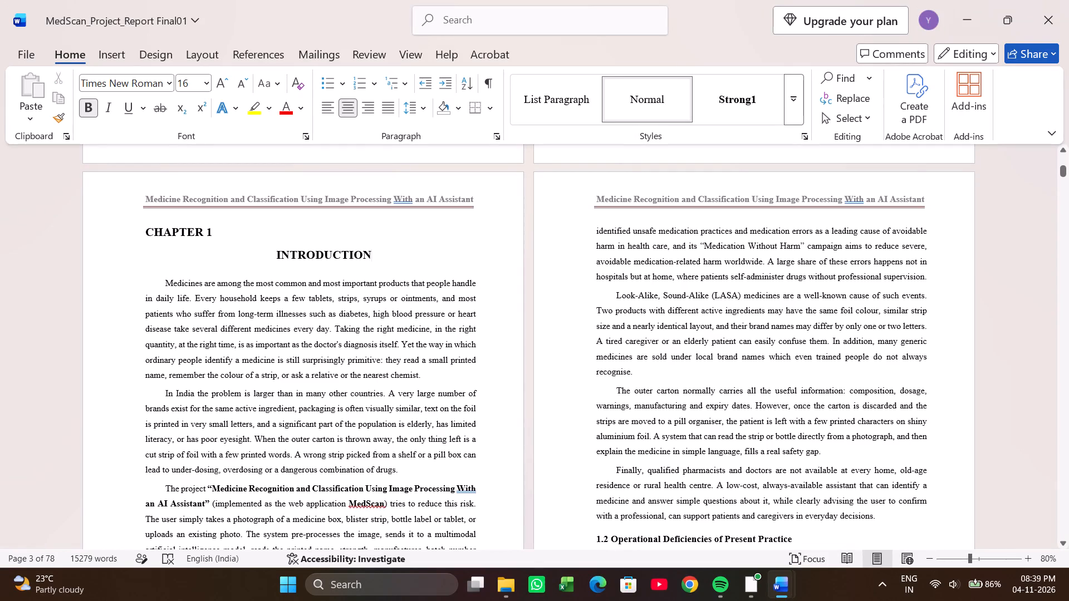
Look over the rest of the report through the future scope section to the end of the references.
scroll(962, 309, down, 20)
scroll(962, 309, down, 11)
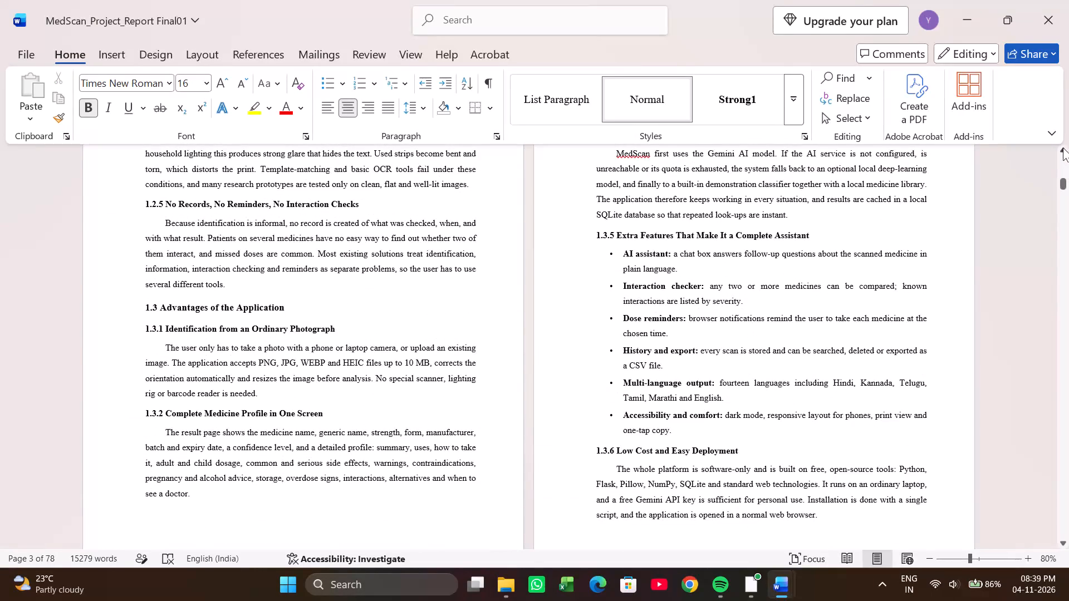
drag(1061, 186, 1068, 525)
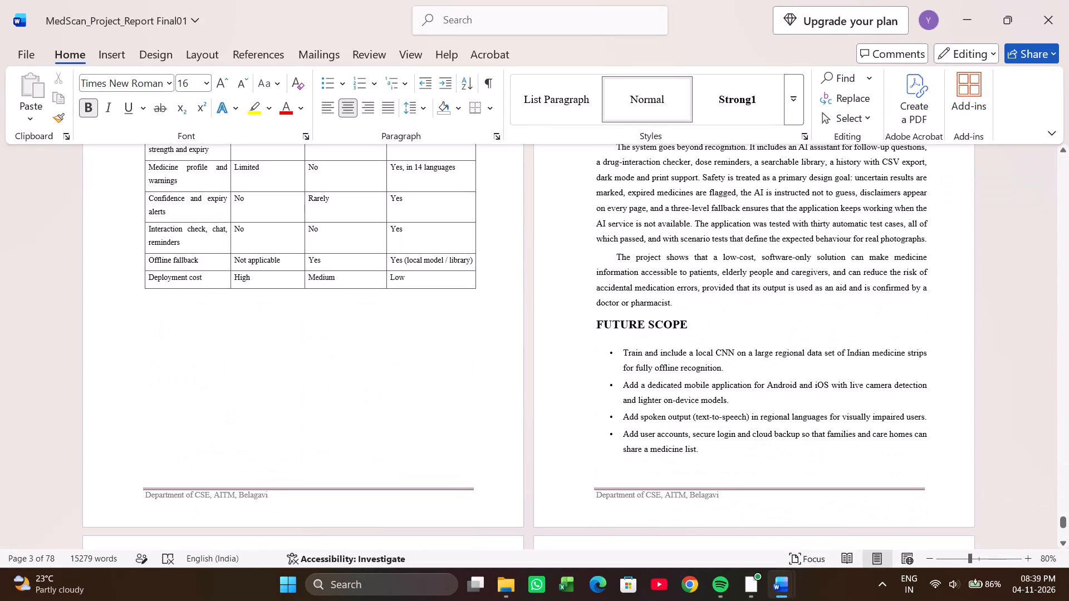
scroll(947, 475, down, 14)
scroll(945, 462, down, 20)
scroll(945, 462, down, 1)
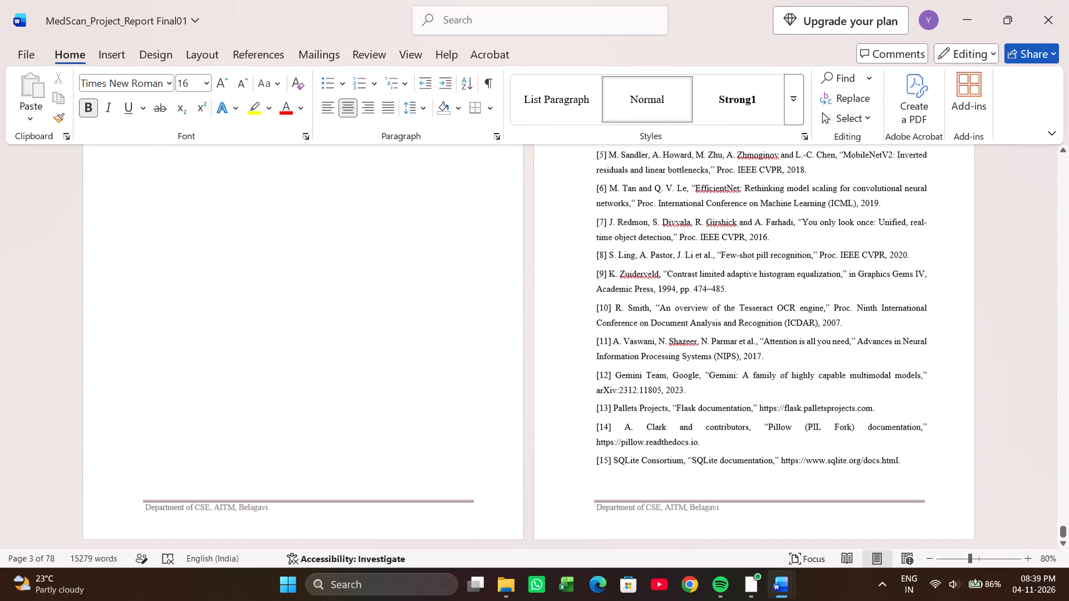
scroll(942, 441, down, 20)
scroll(942, 441, down, 2)
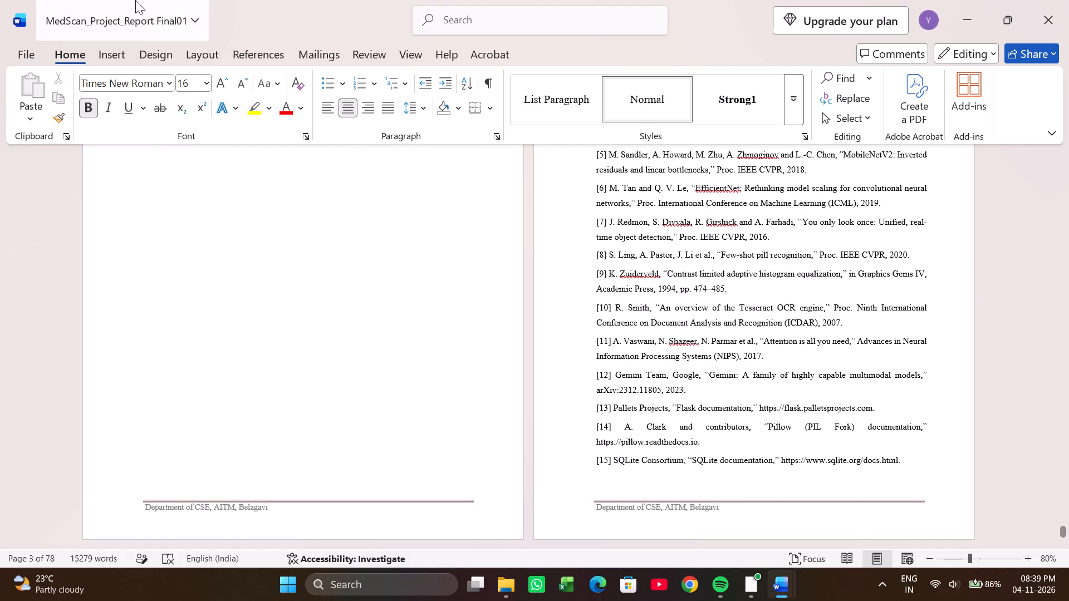
click(12, 52)
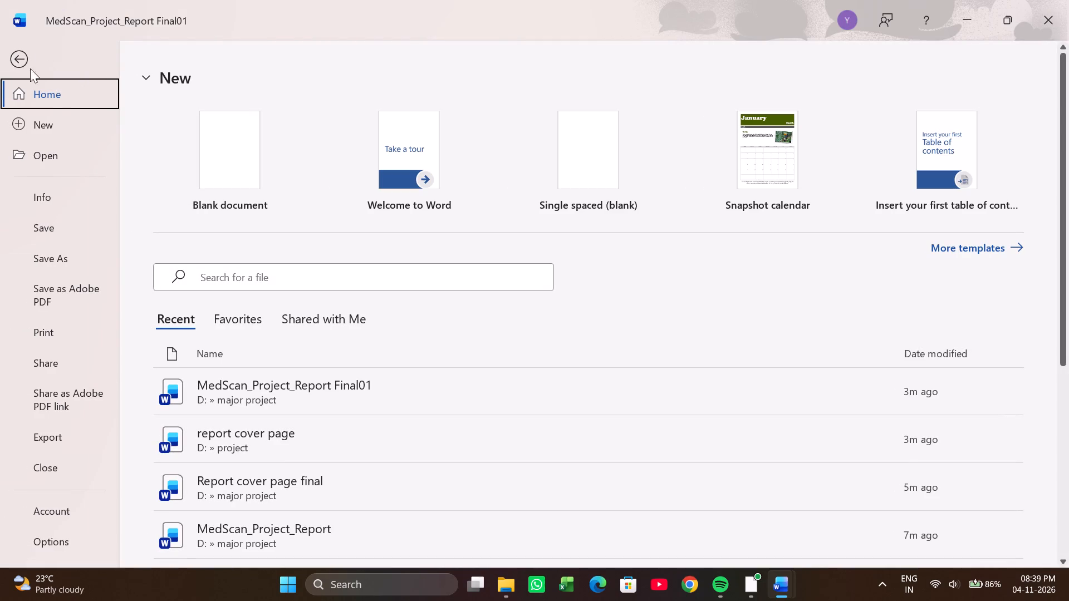
click(20, 55)
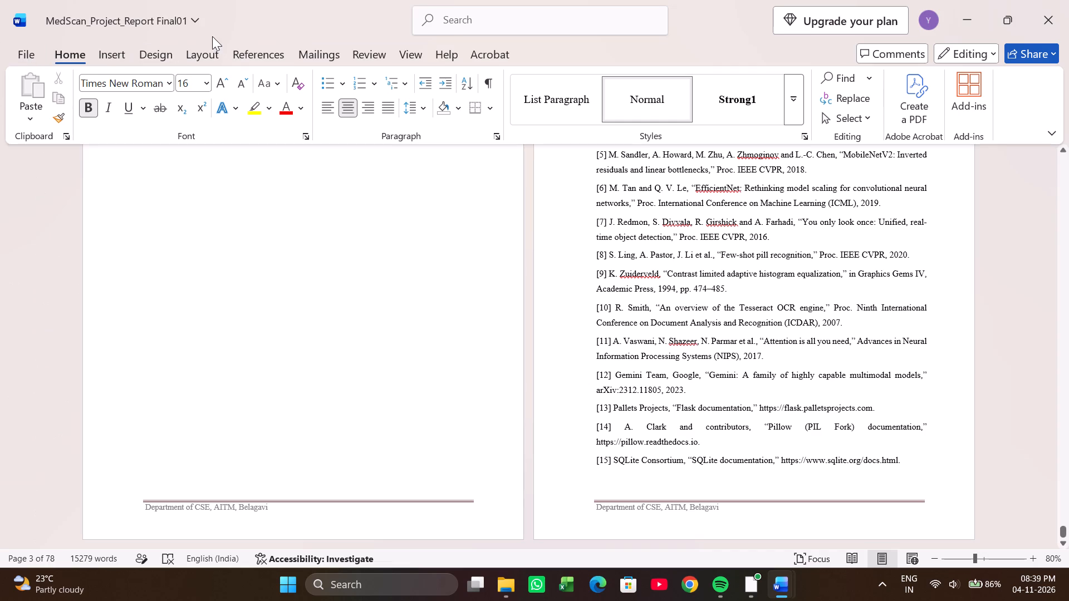
Insert page numbers at the bottom of the page in the Accent Bar 4 style and close the footer.
click(115, 47)
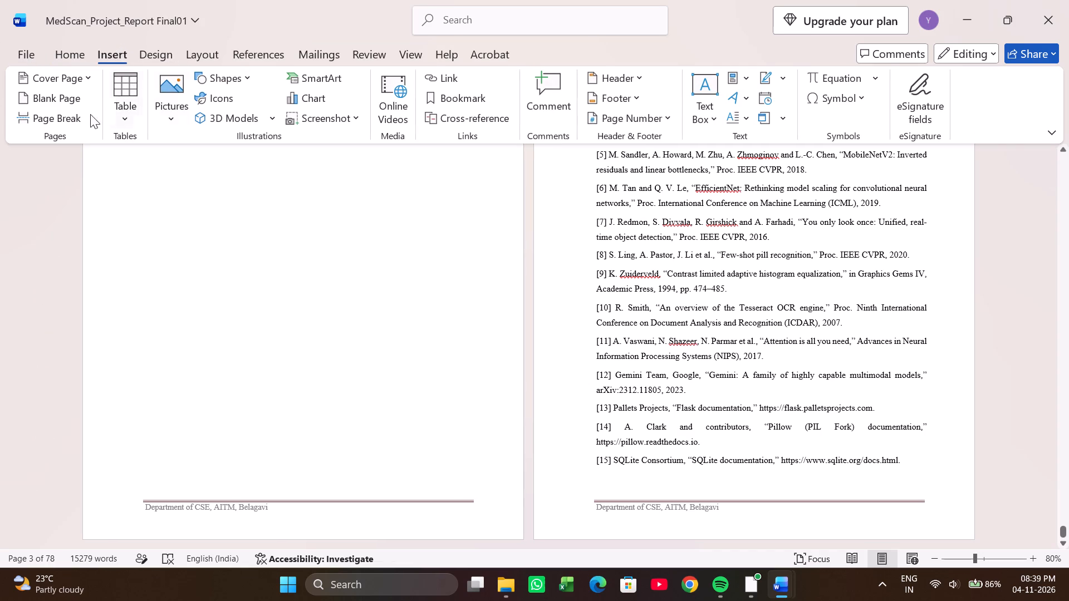
click(619, 113)
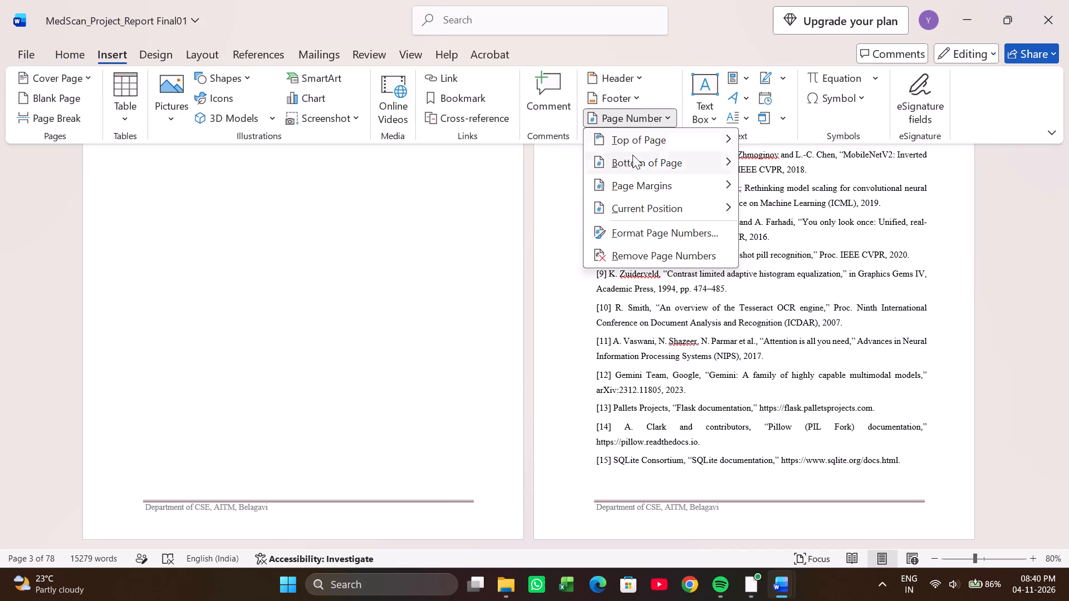
click(632, 161)
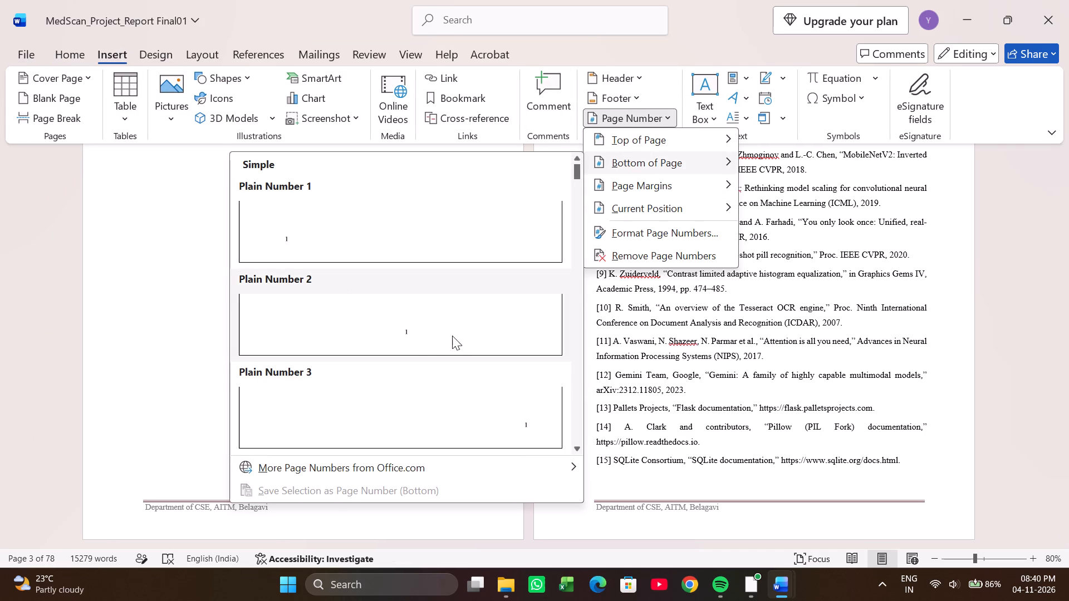
scroll(490, 422, down, 2)
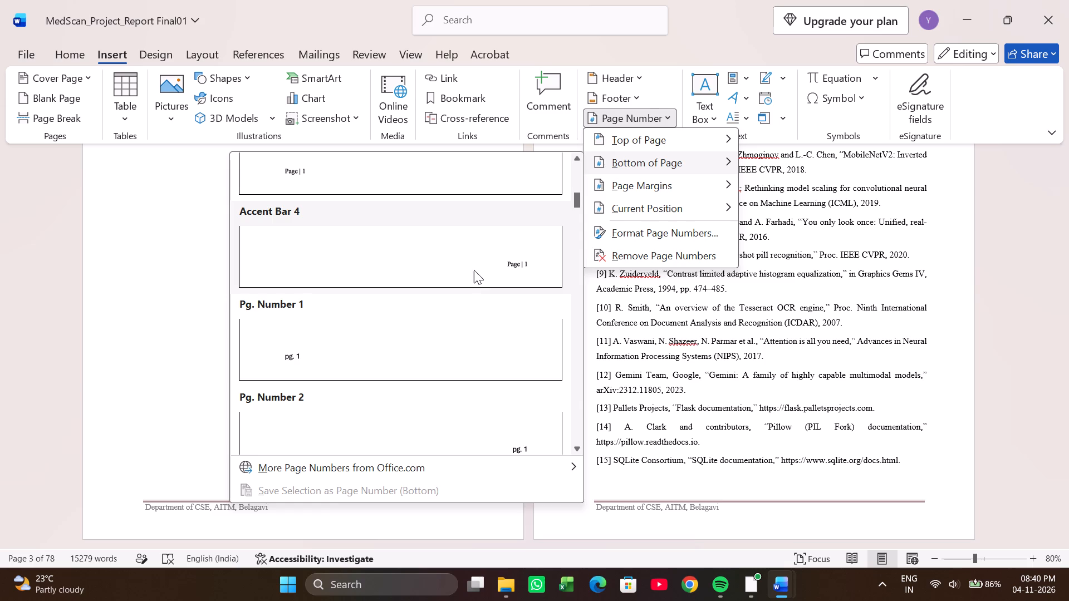
click(474, 270)
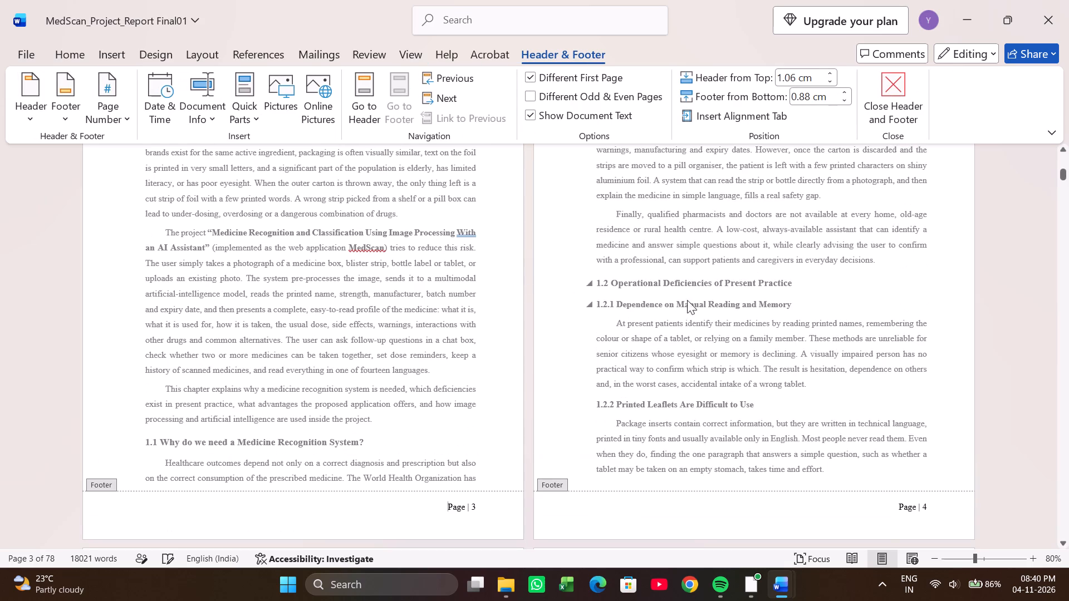
double_click(1011, 331)
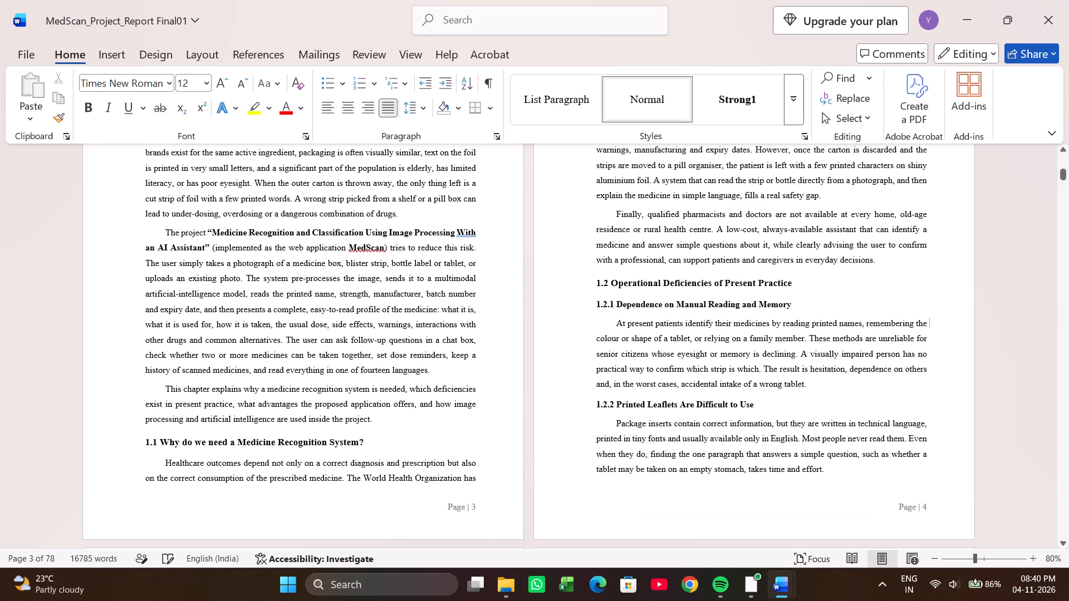
Check the page numbering on the list of figures and list of tables pages before Chapter 1.
scroll(959, 335, up, 16)
scroll(923, 328, up, 5)
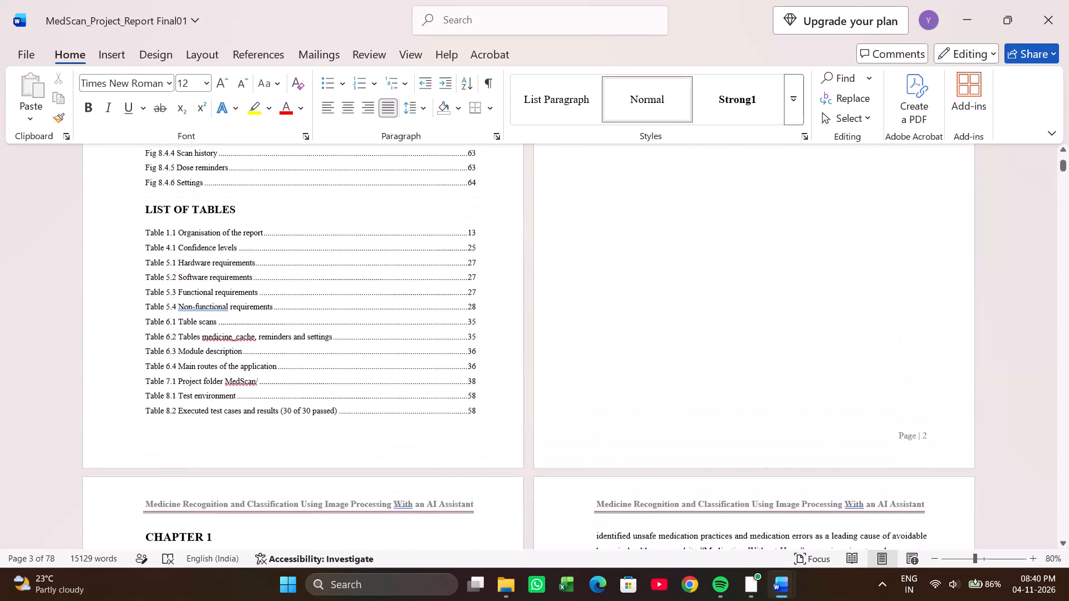
scroll(923, 328, up, 12)
scroll(890, 326, down, 6)
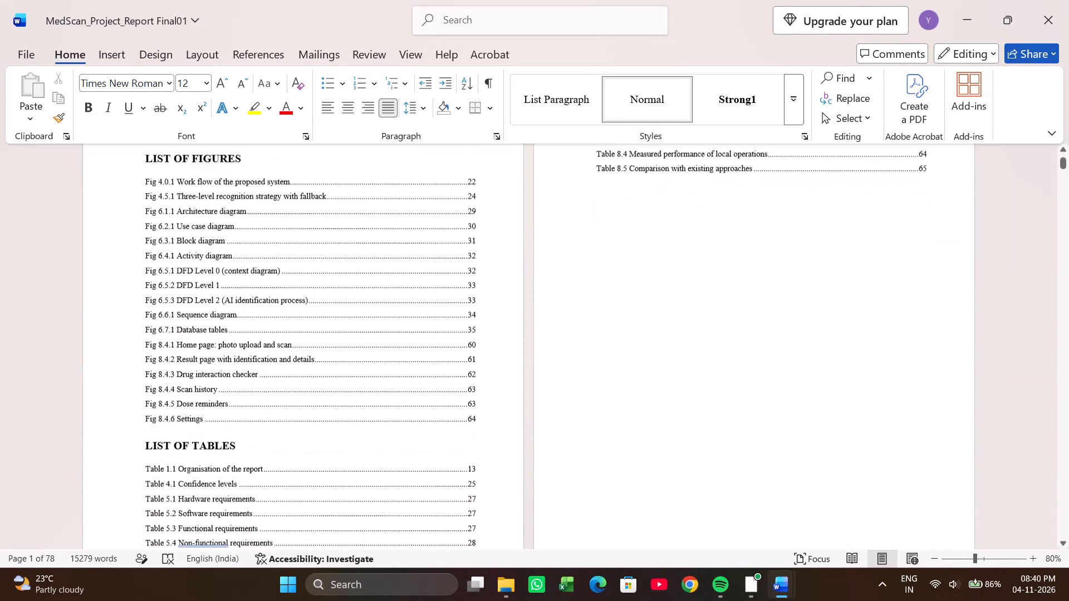
scroll(890, 326, down, 10)
scroll(890, 323, up, 3)
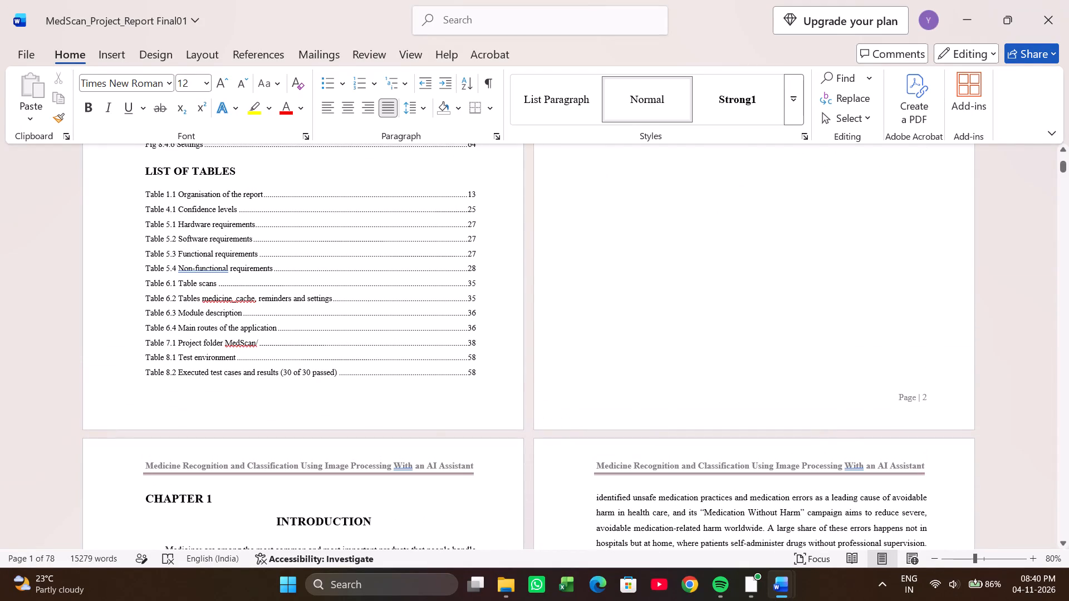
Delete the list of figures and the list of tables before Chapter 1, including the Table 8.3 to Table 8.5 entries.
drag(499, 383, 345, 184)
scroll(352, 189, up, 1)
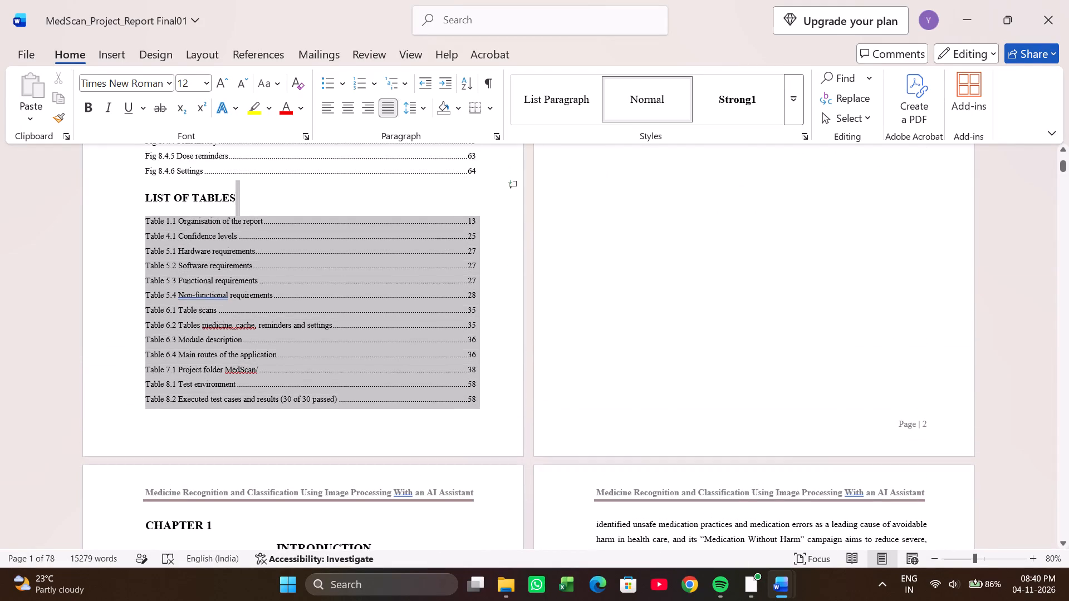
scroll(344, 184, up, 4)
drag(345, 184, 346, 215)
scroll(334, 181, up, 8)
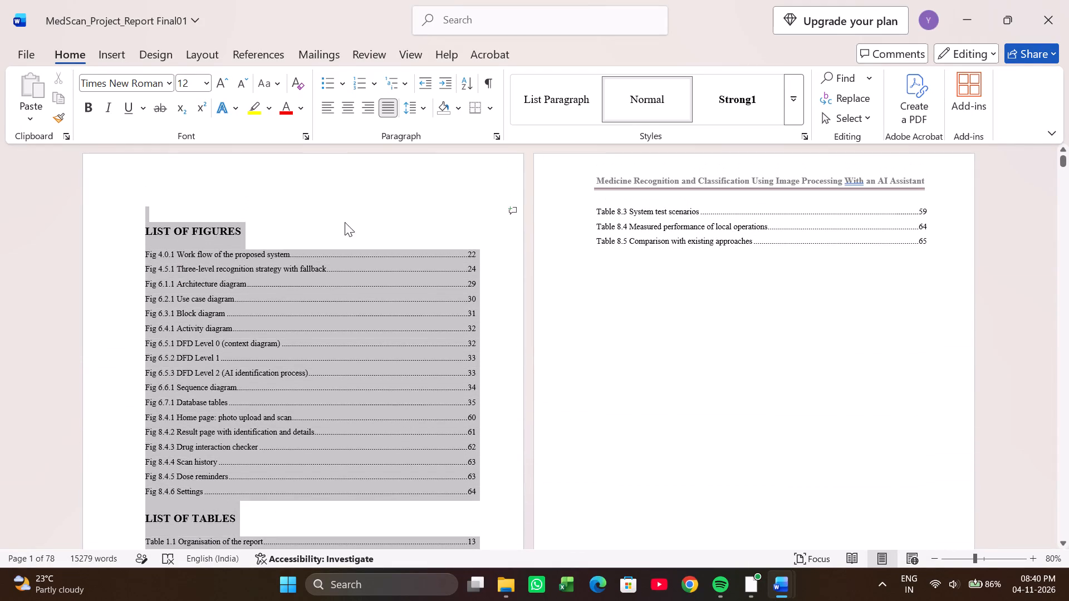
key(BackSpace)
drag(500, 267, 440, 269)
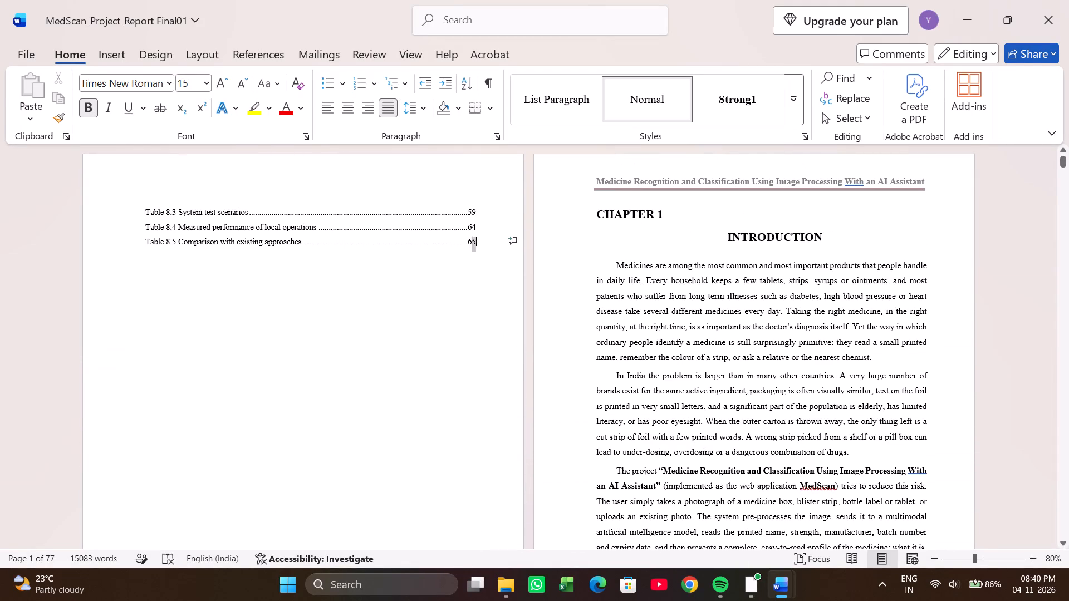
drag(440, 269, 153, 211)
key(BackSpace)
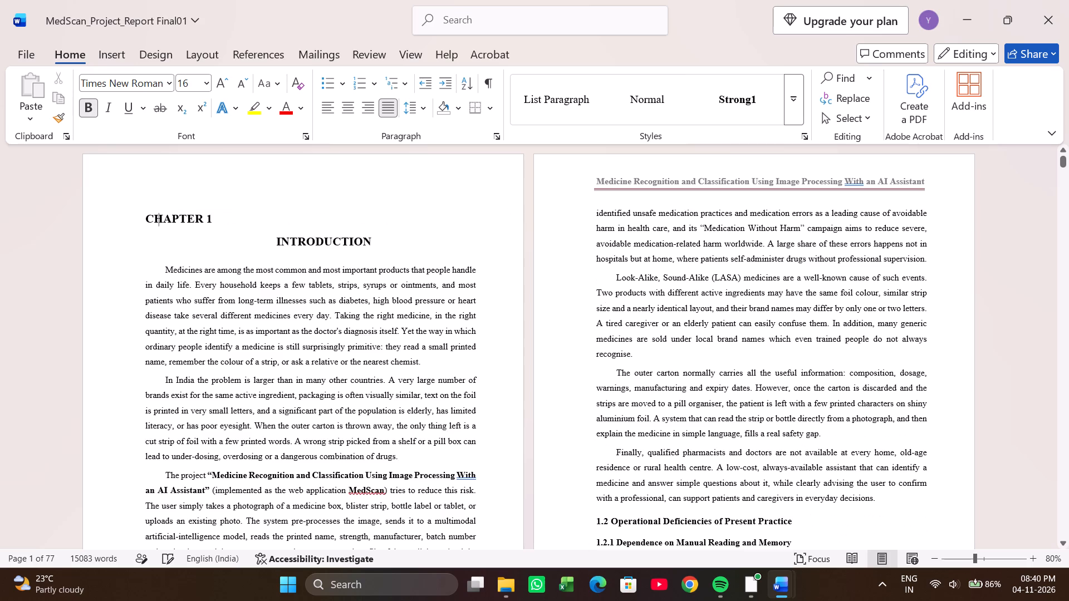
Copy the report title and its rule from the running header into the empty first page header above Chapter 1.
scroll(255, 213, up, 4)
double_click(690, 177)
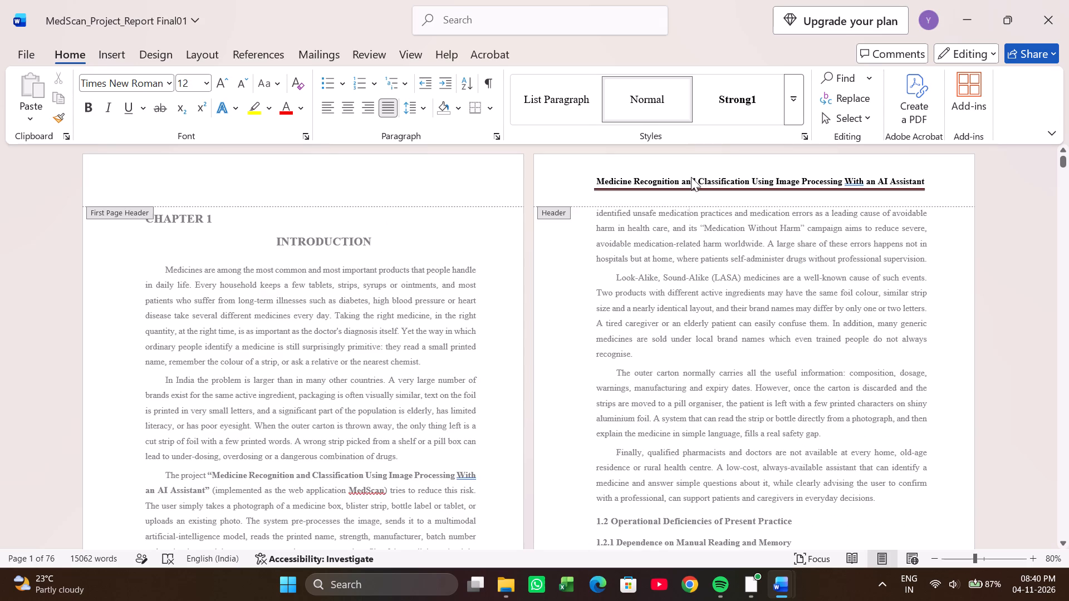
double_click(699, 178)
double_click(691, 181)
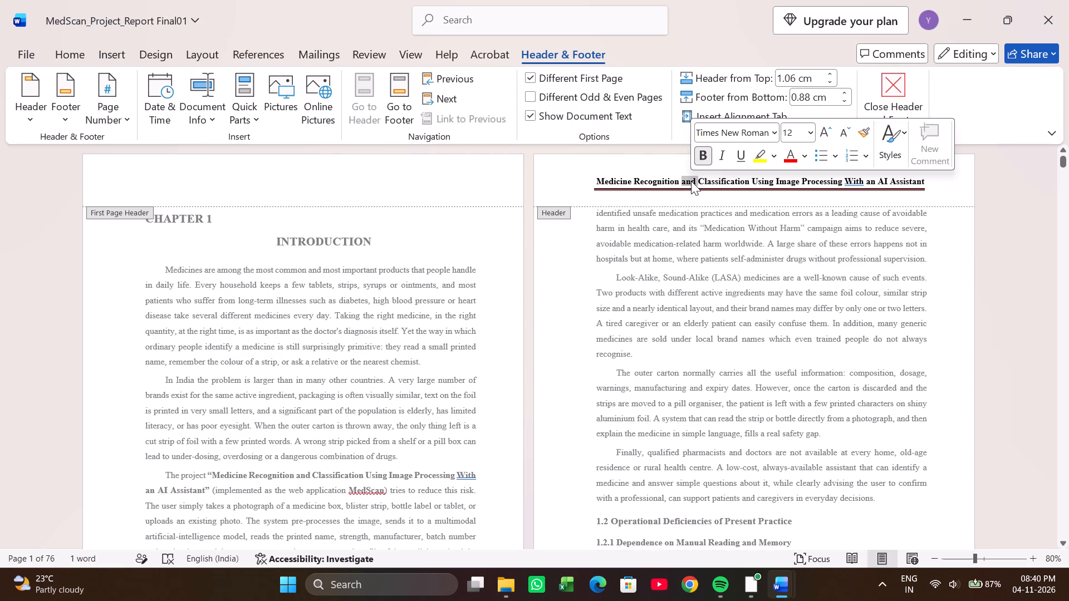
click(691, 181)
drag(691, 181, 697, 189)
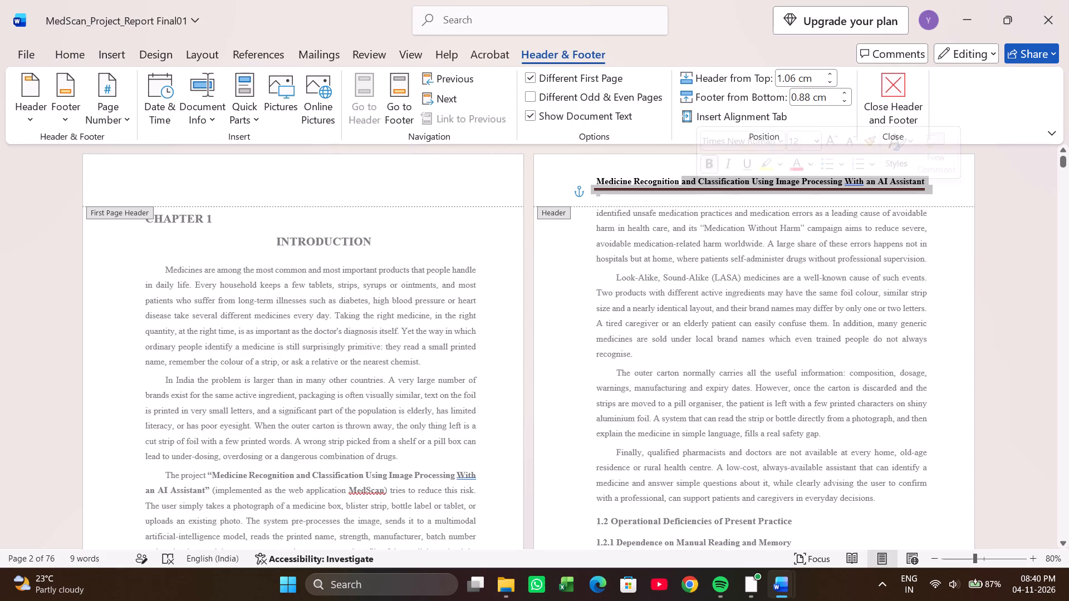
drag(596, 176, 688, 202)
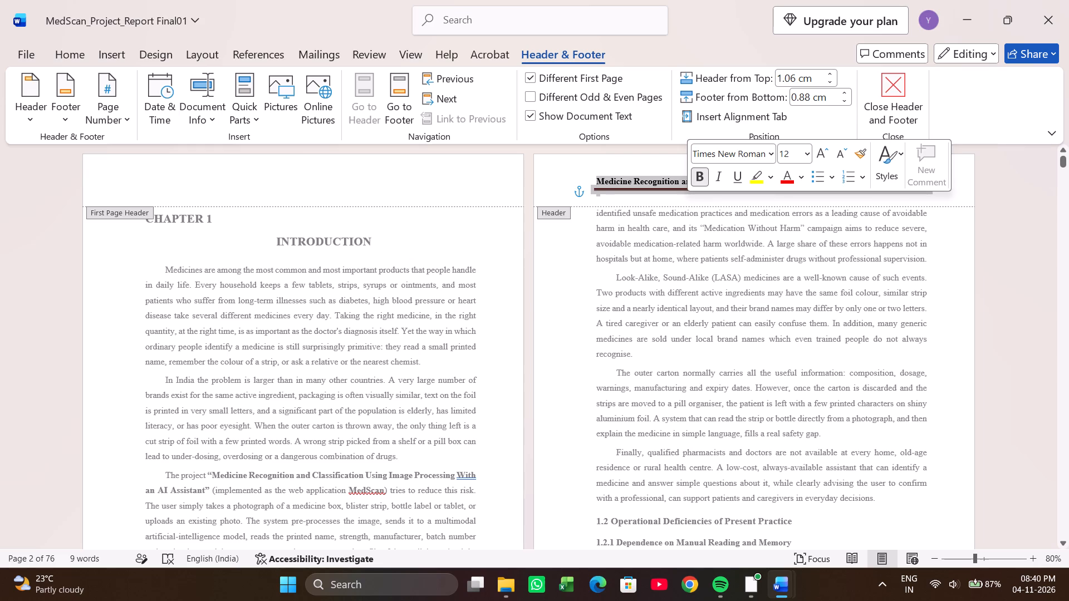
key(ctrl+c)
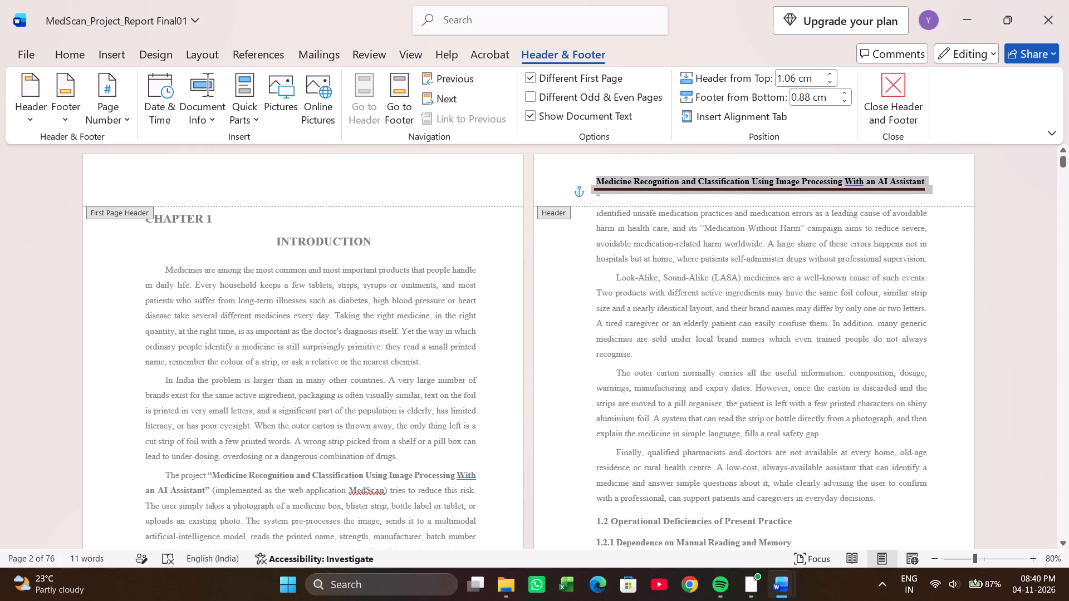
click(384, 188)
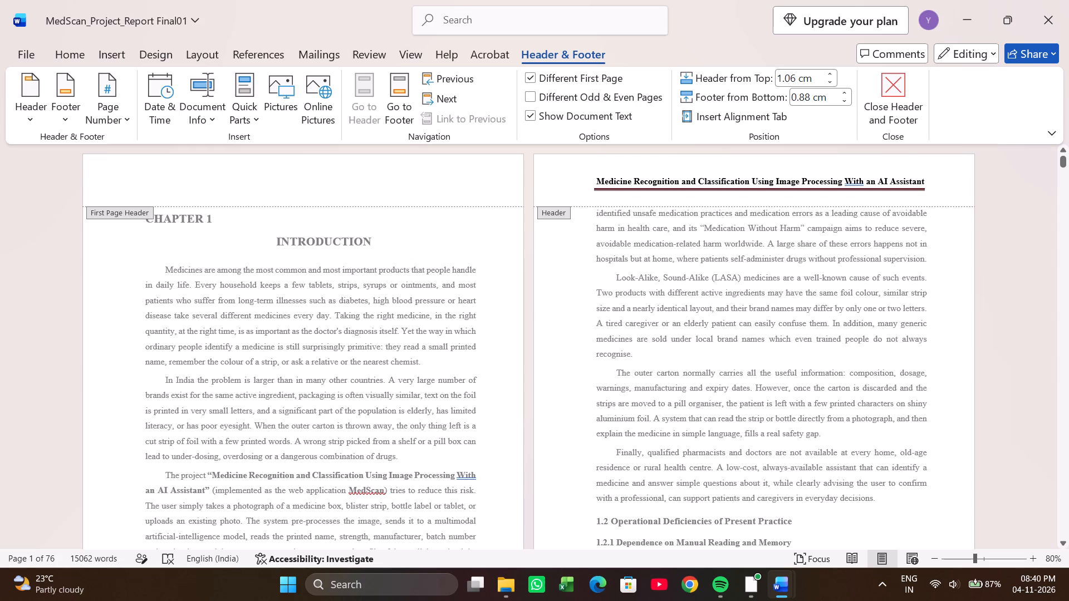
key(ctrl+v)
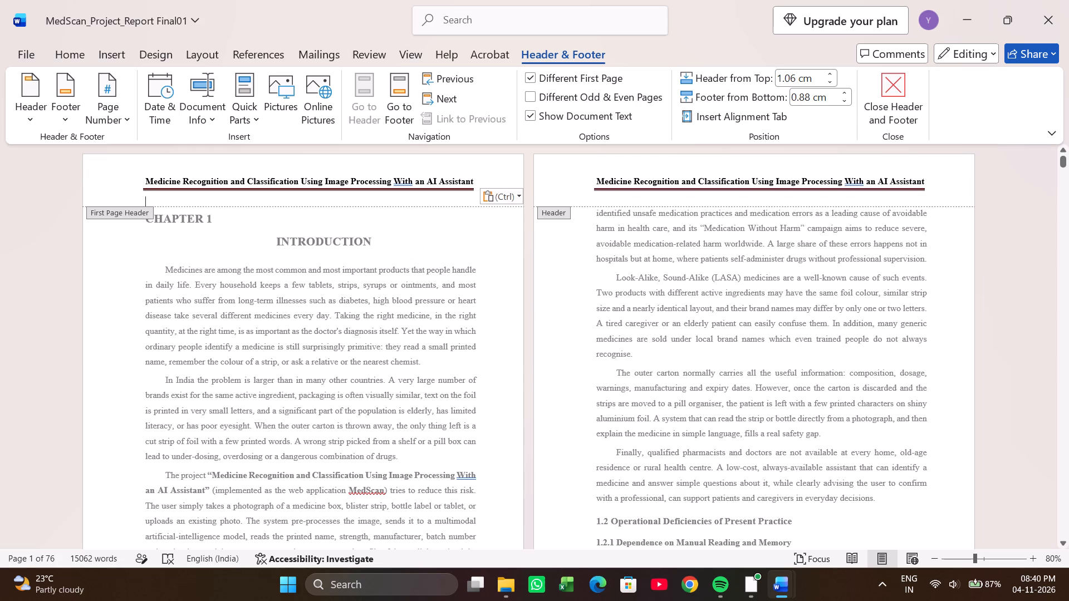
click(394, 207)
Check the headers and page numbers through the Chapter 1 pages and close the header.
scroll(883, 230, down, 9)
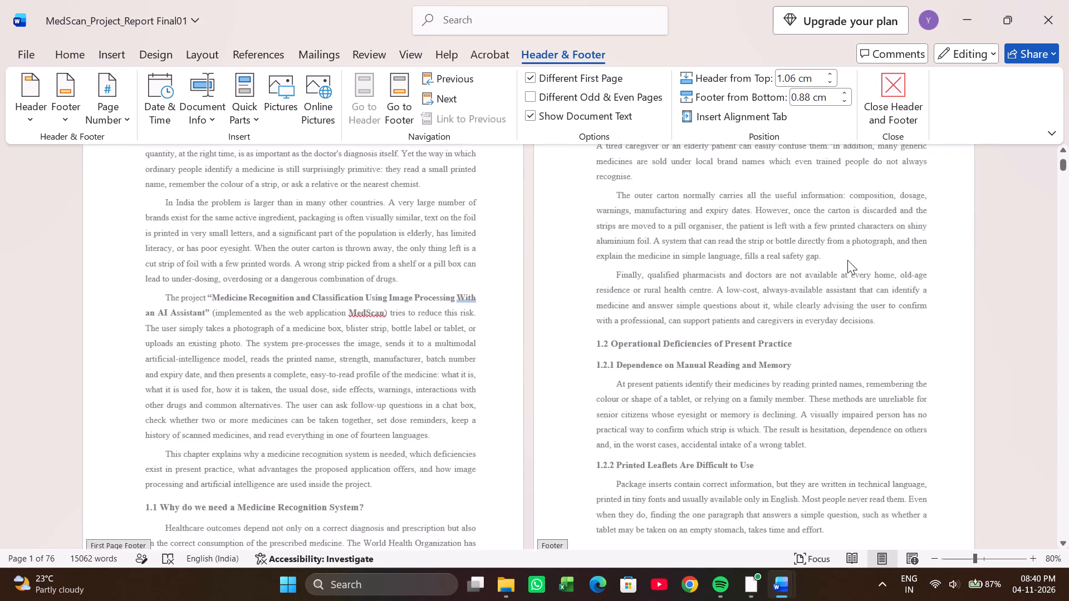
scroll(847, 260, down, 4)
scroll(721, 311, down, 2)
scroll(692, 369, down, 2)
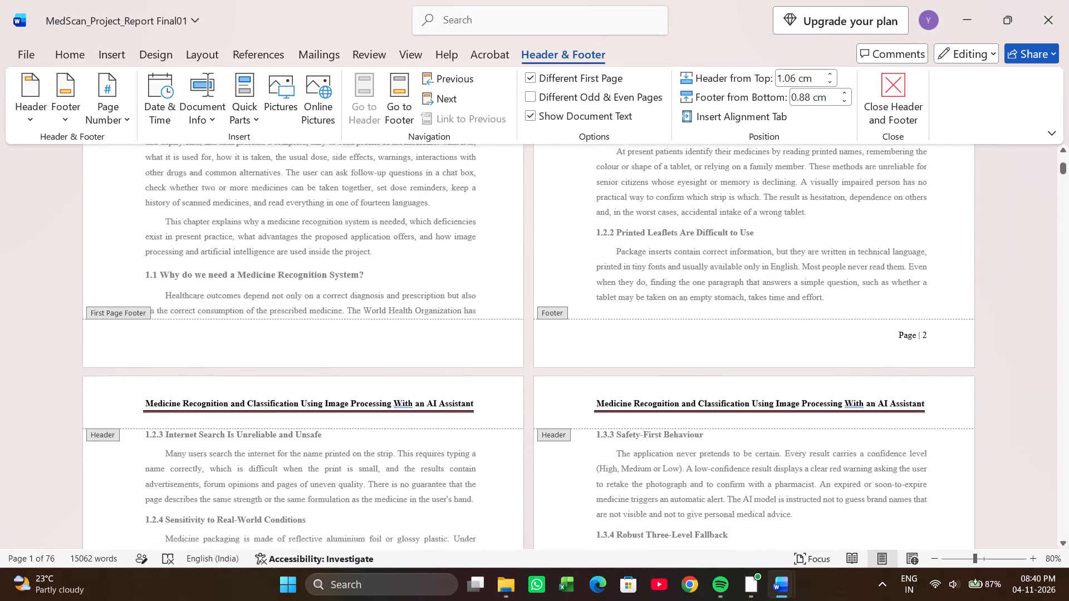
scroll(693, 369, down, 18)
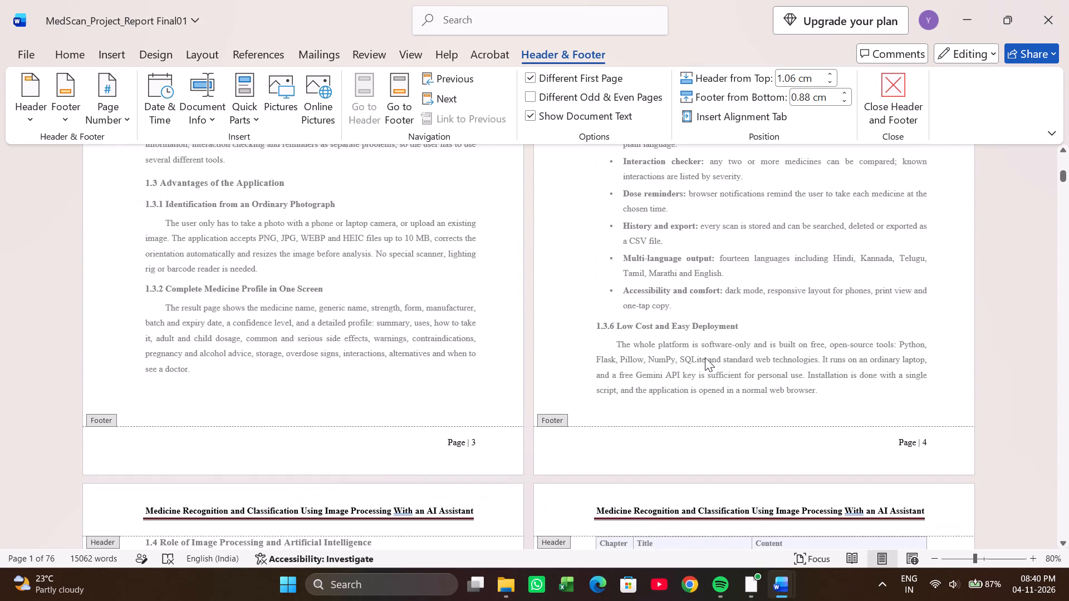
click(992, 327)
double_click(1009, 317)
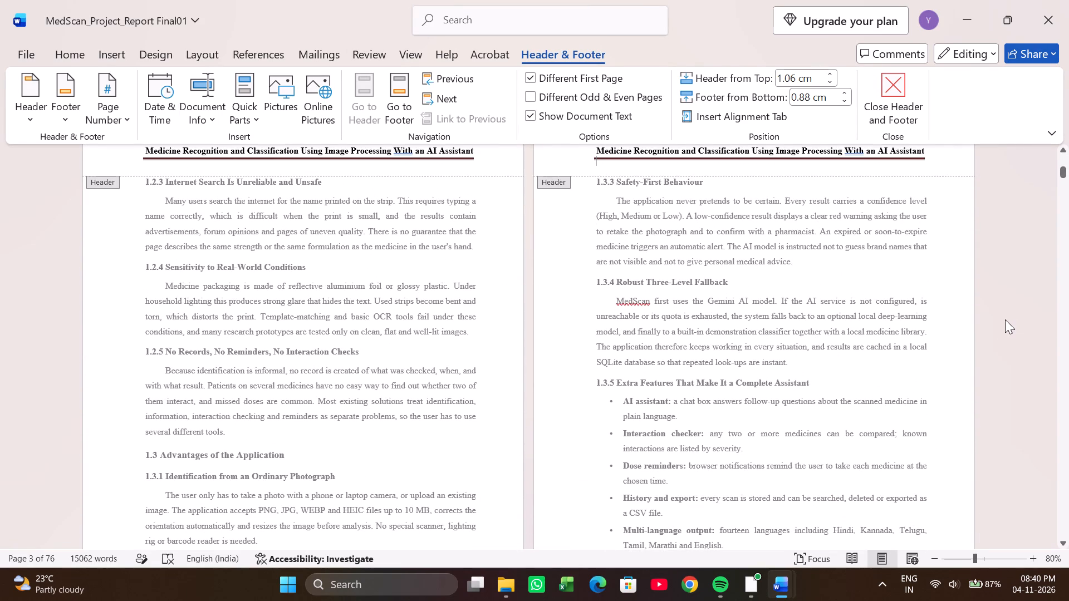
double_click(1005, 319)
scroll(825, 338, down, 12)
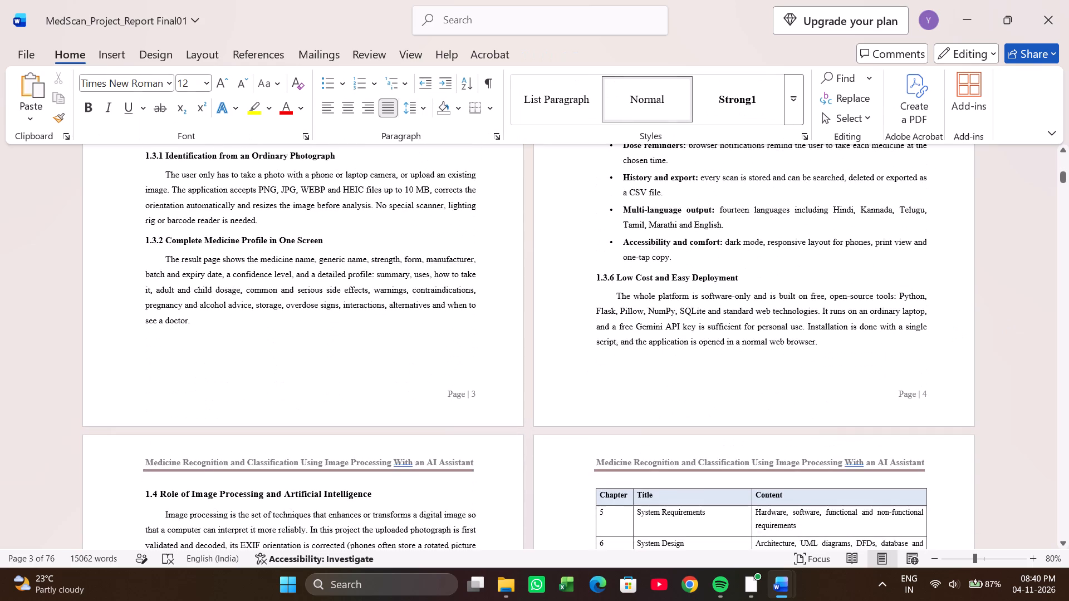
scroll(820, 329, down, 12)
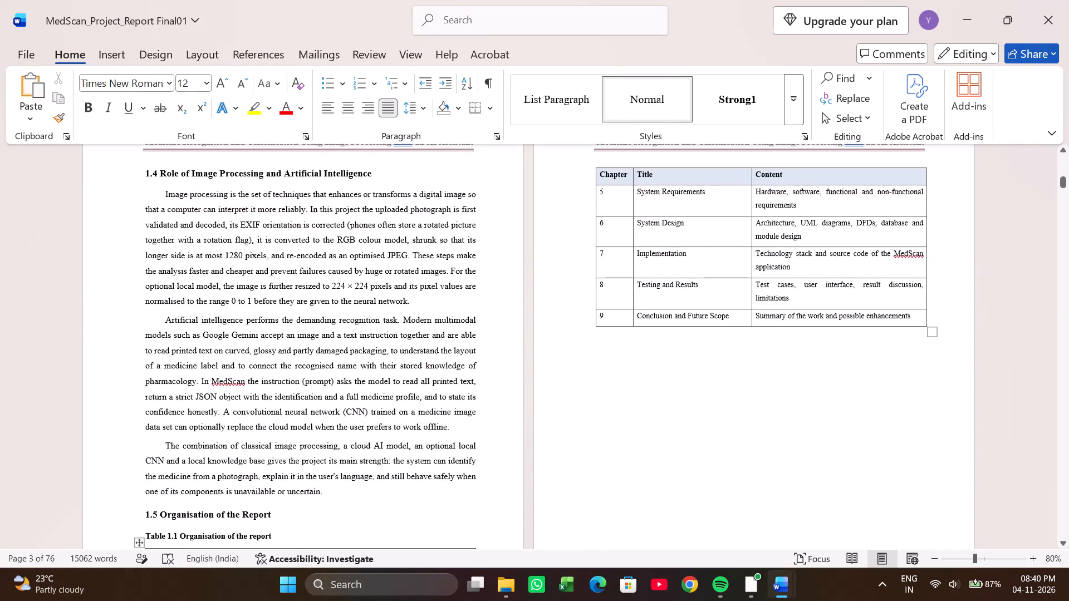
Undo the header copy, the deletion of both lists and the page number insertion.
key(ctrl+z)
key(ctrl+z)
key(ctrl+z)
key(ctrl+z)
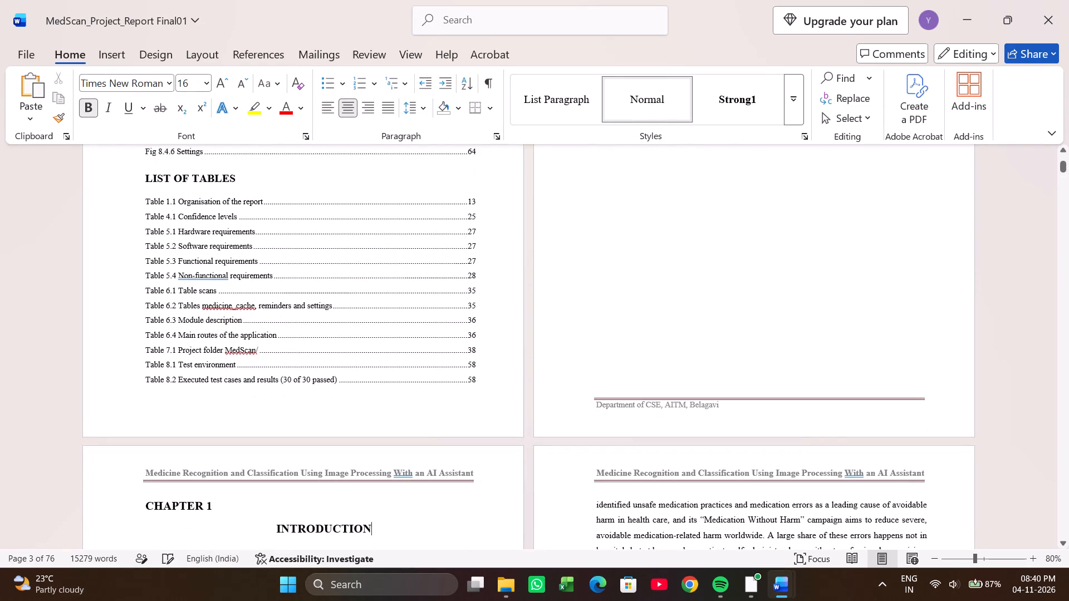
Examine the headers and footers on the list pages and the opening pages of Chapter 1.
ctrl+scroll(644, 318, down, 6)
ctrl+scroll(644, 320, up, 5)
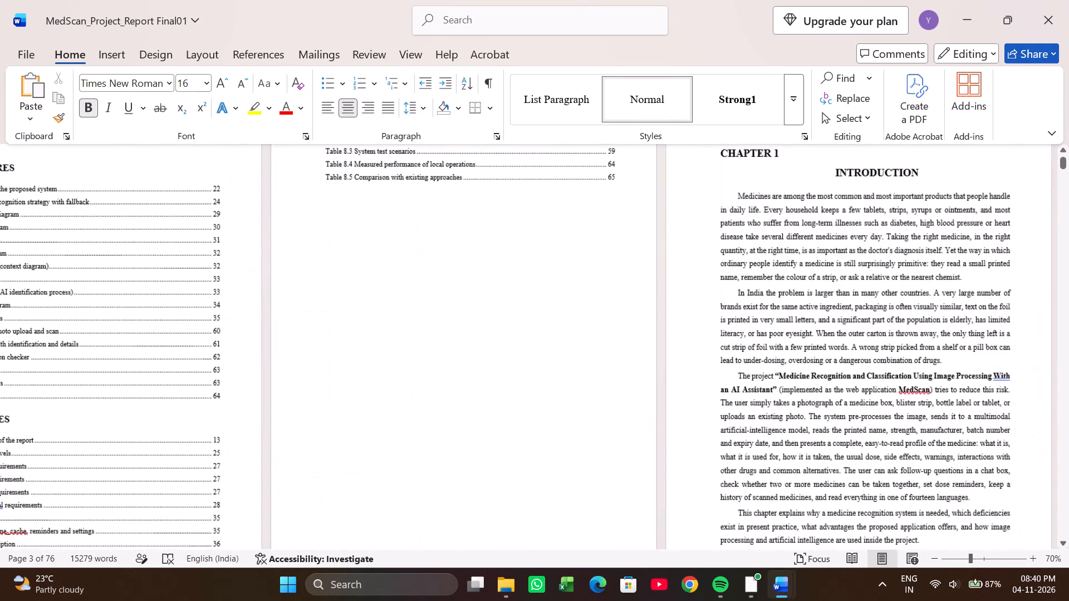
scroll(571, 314, down, 2)
scroll(571, 314, up, 6)
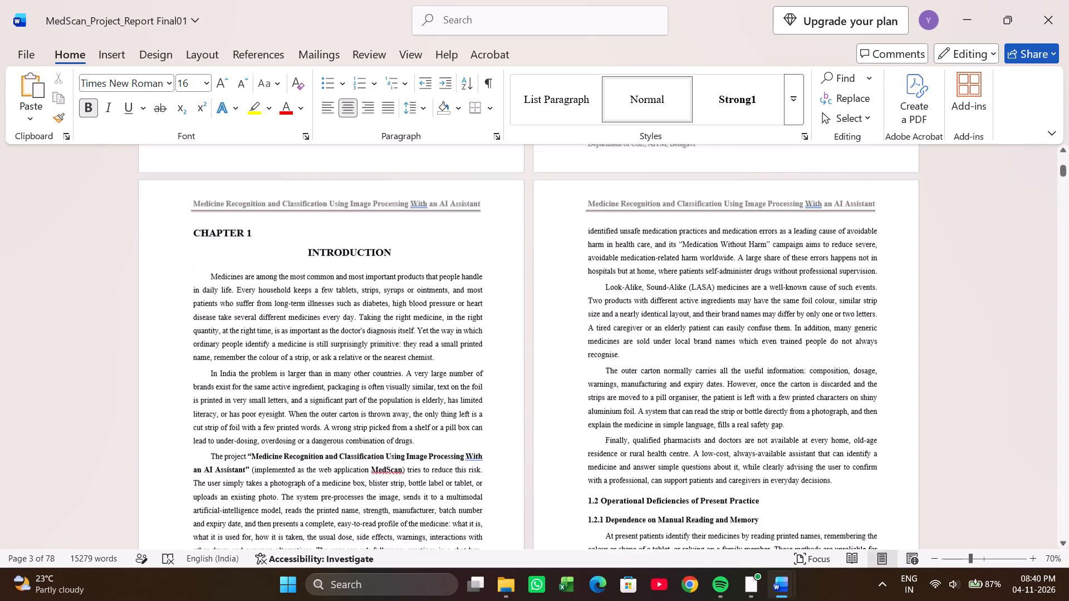
scroll(571, 314, up, 7)
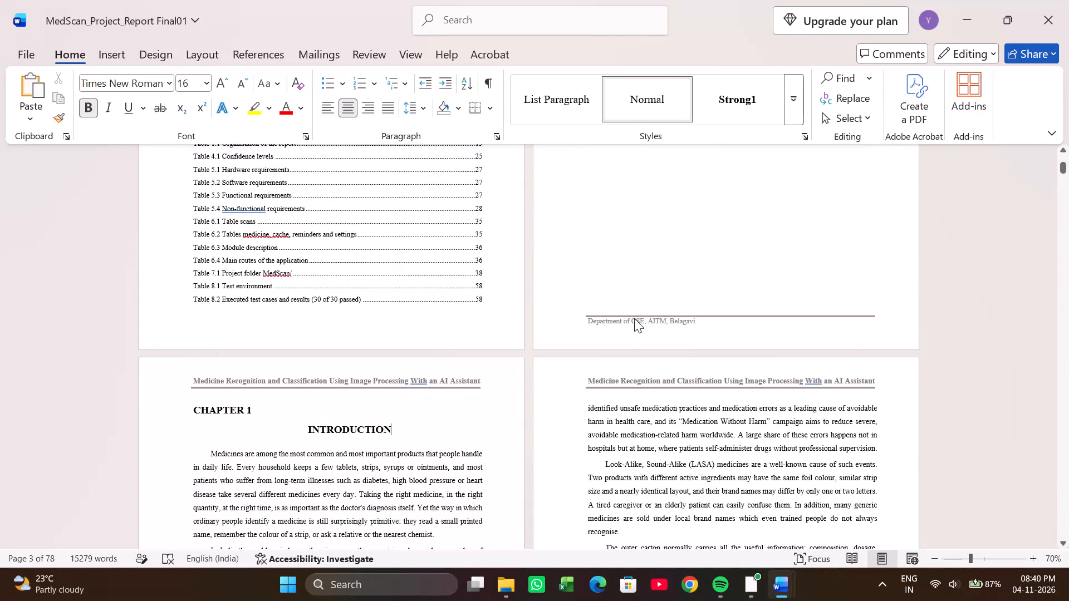
click(769, 318)
Show the Navigation pane with page thumbnails from the start of the document.
click(415, 58)
scroll(427, 206, down, 2)
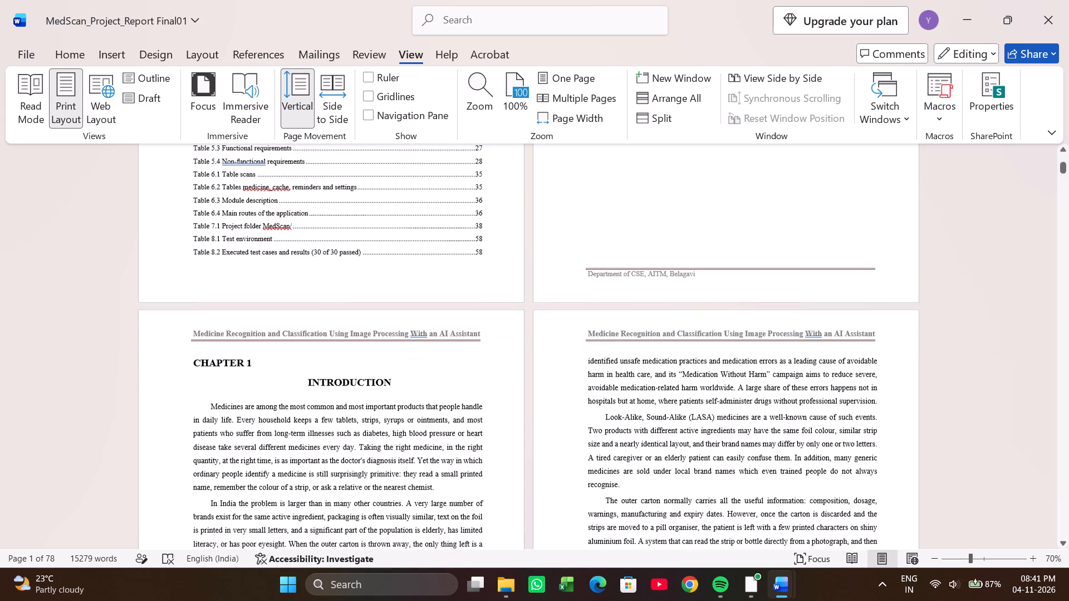
scroll(439, 218, up, 7)
click(366, 113)
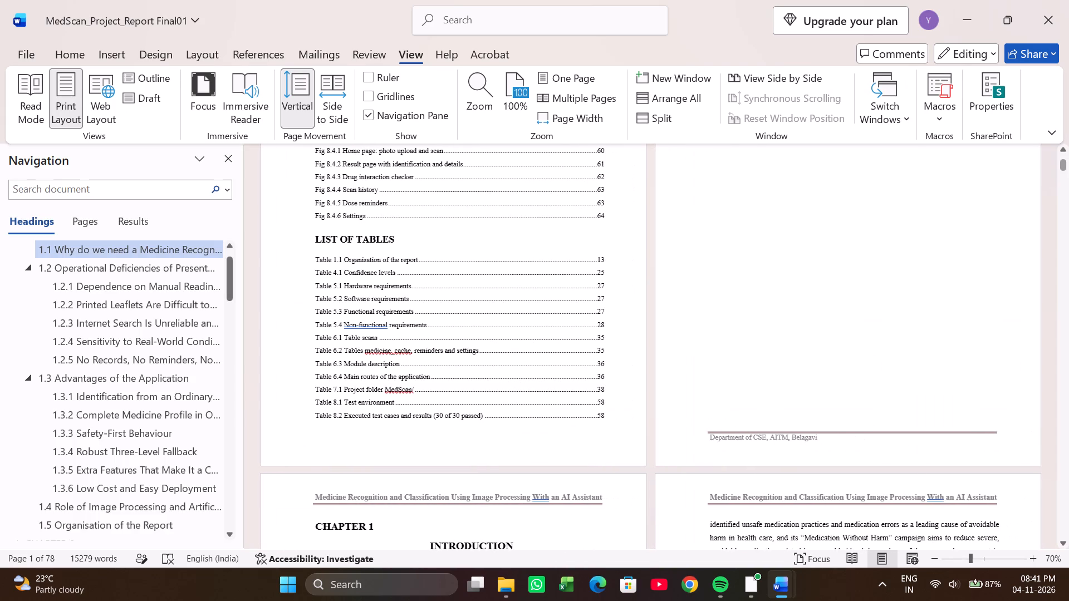
click(69, 221)
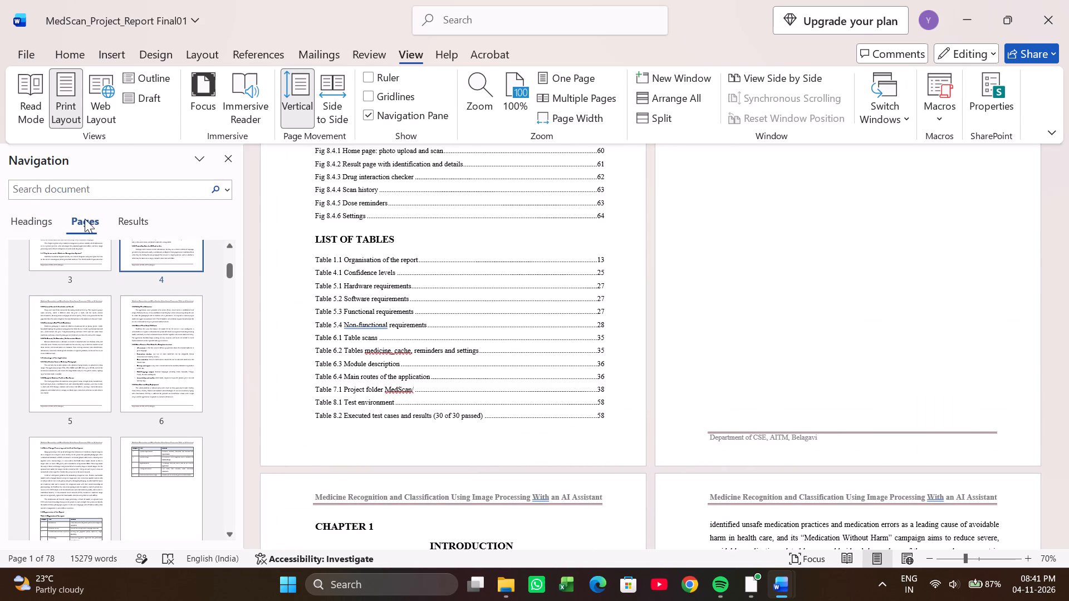
scroll(150, 290, up, 6)
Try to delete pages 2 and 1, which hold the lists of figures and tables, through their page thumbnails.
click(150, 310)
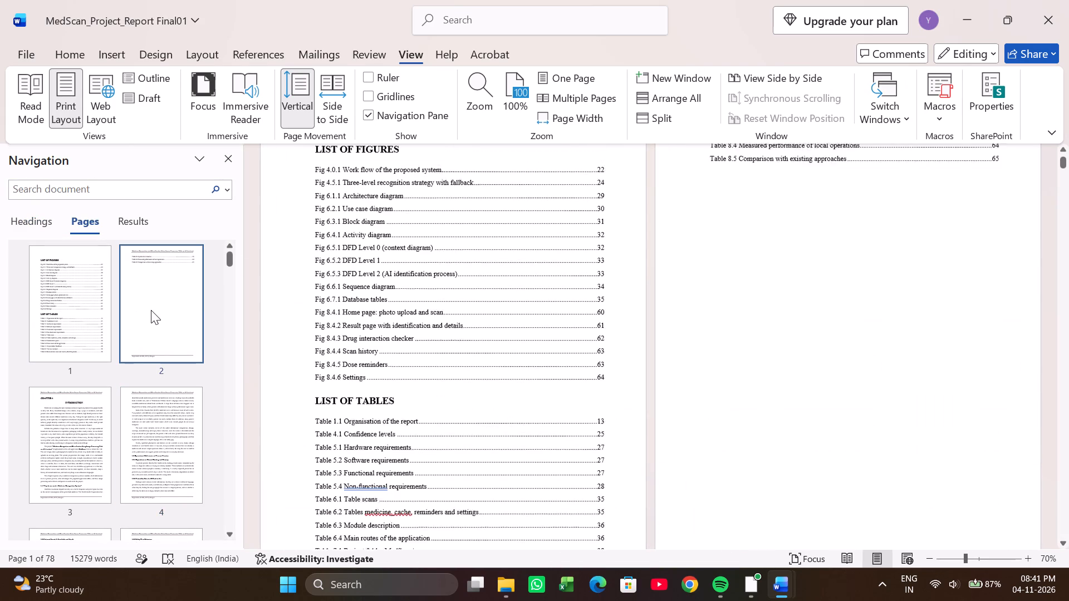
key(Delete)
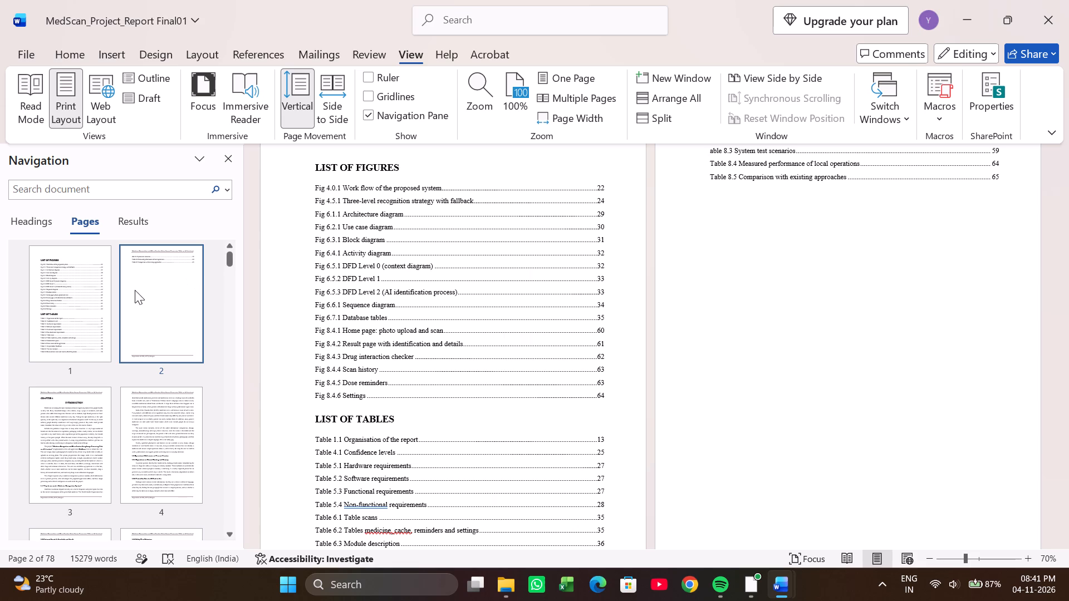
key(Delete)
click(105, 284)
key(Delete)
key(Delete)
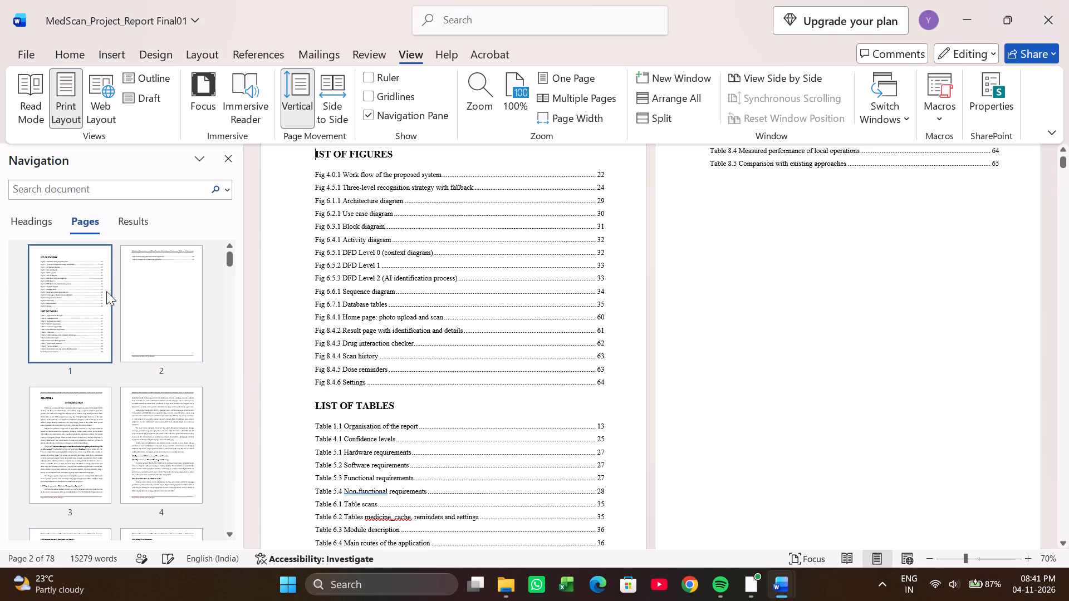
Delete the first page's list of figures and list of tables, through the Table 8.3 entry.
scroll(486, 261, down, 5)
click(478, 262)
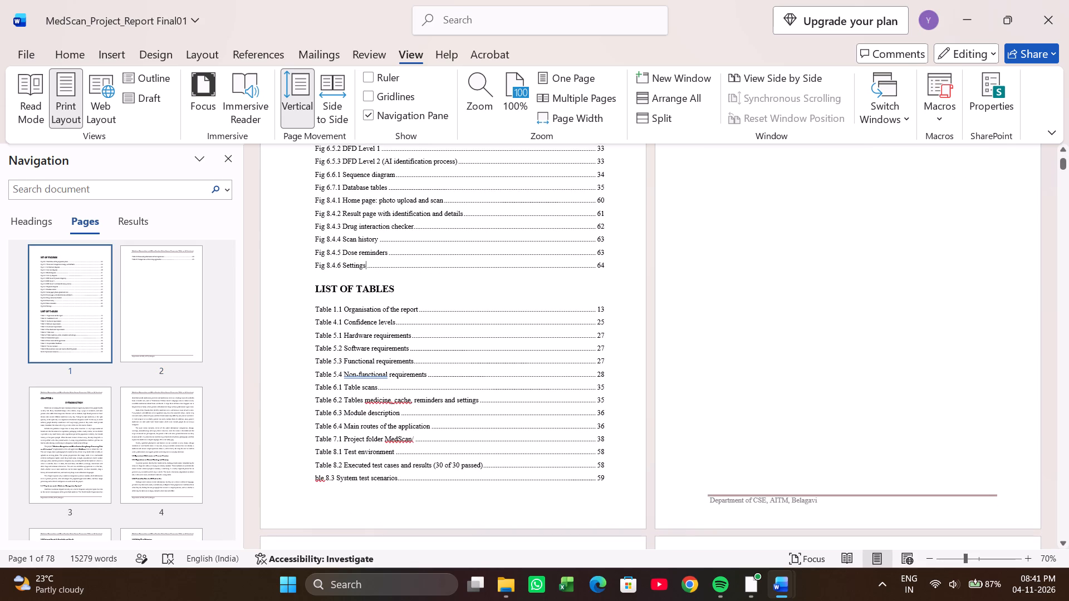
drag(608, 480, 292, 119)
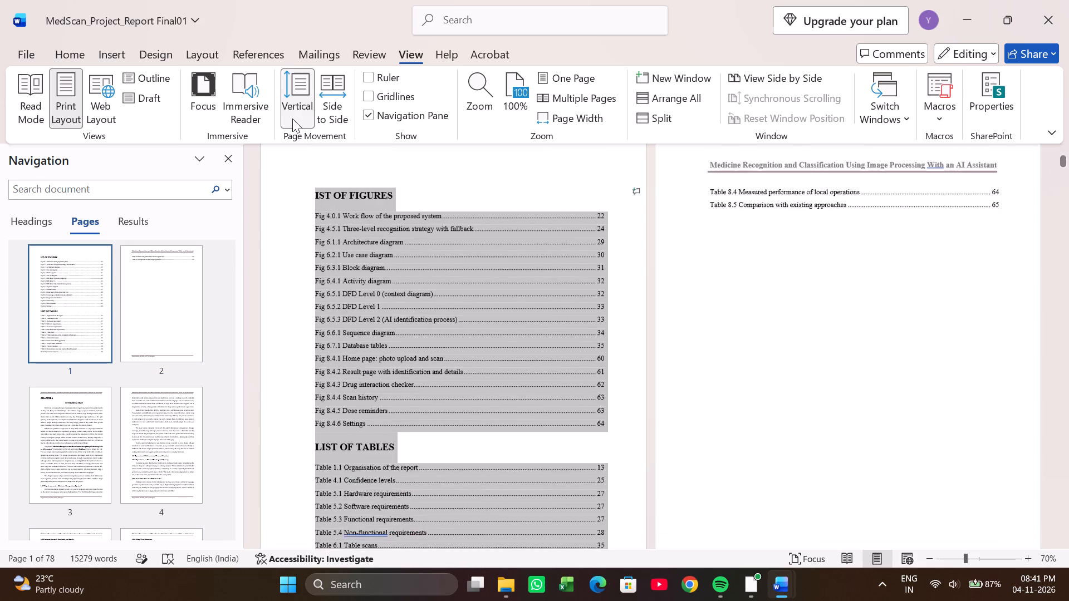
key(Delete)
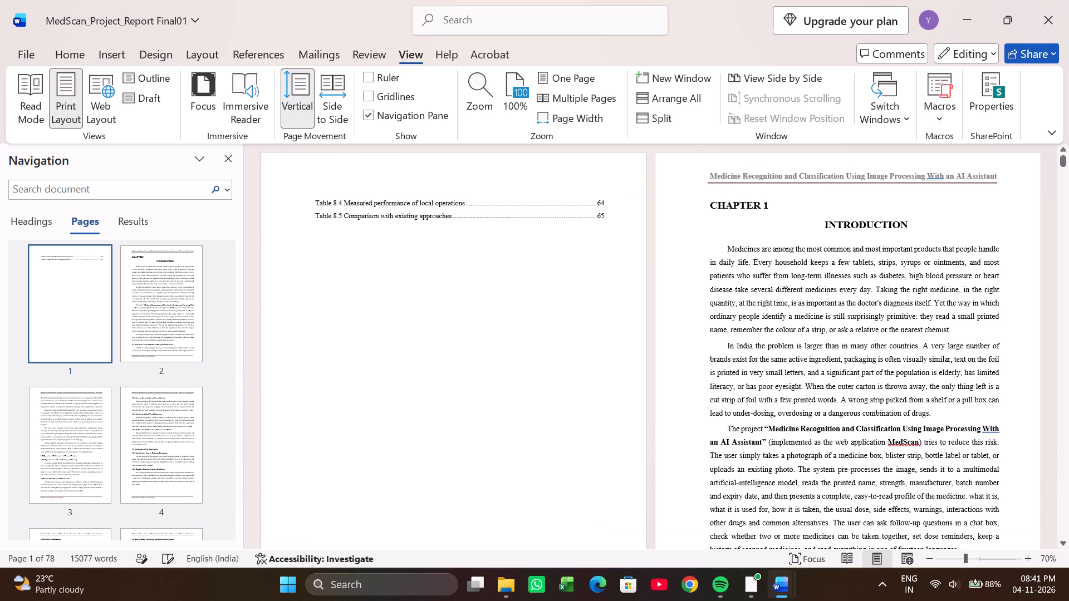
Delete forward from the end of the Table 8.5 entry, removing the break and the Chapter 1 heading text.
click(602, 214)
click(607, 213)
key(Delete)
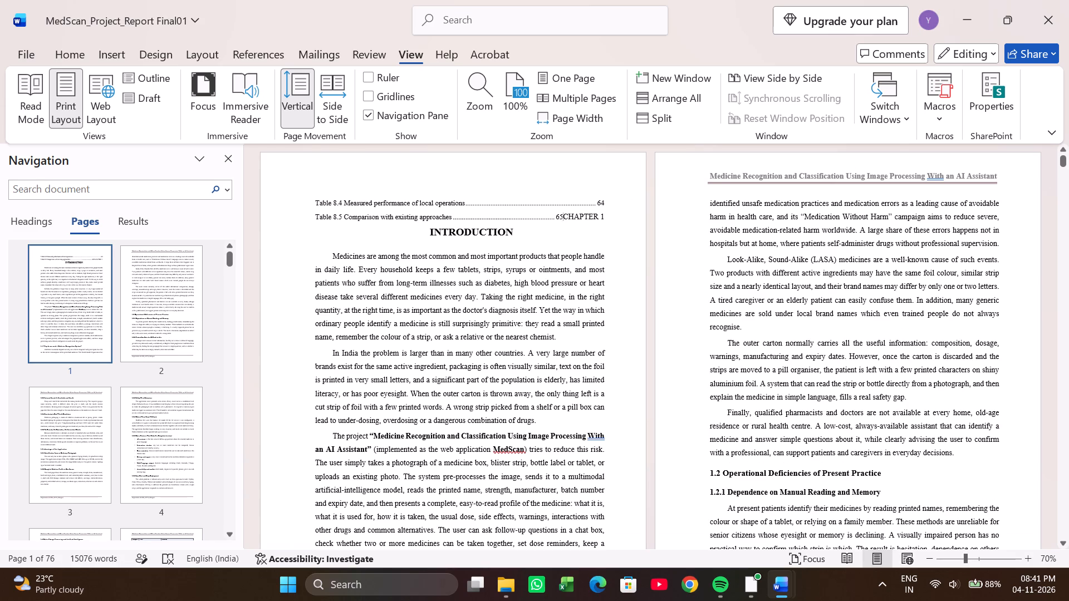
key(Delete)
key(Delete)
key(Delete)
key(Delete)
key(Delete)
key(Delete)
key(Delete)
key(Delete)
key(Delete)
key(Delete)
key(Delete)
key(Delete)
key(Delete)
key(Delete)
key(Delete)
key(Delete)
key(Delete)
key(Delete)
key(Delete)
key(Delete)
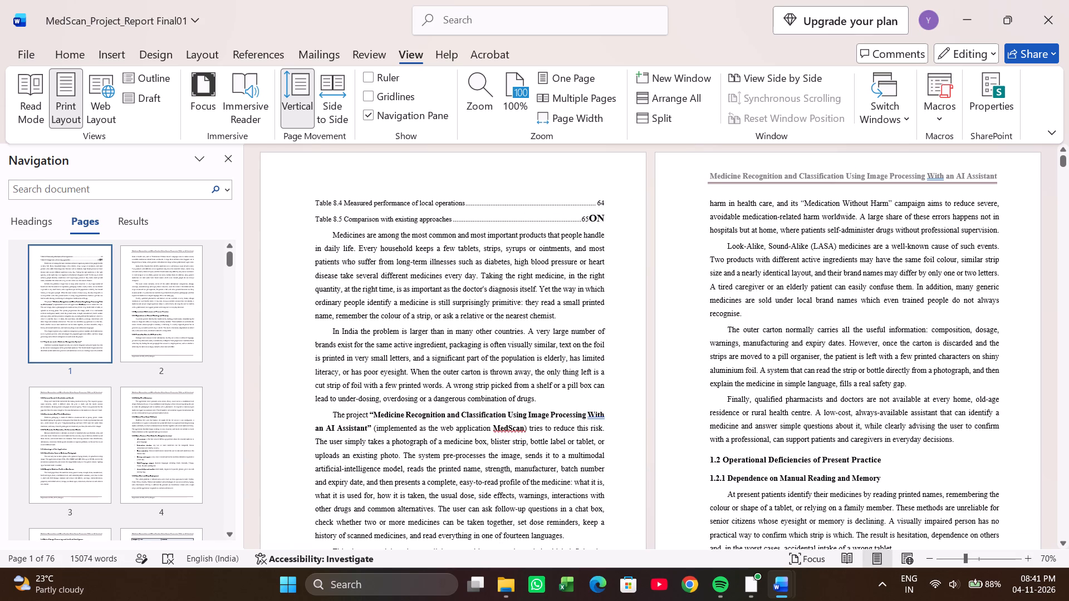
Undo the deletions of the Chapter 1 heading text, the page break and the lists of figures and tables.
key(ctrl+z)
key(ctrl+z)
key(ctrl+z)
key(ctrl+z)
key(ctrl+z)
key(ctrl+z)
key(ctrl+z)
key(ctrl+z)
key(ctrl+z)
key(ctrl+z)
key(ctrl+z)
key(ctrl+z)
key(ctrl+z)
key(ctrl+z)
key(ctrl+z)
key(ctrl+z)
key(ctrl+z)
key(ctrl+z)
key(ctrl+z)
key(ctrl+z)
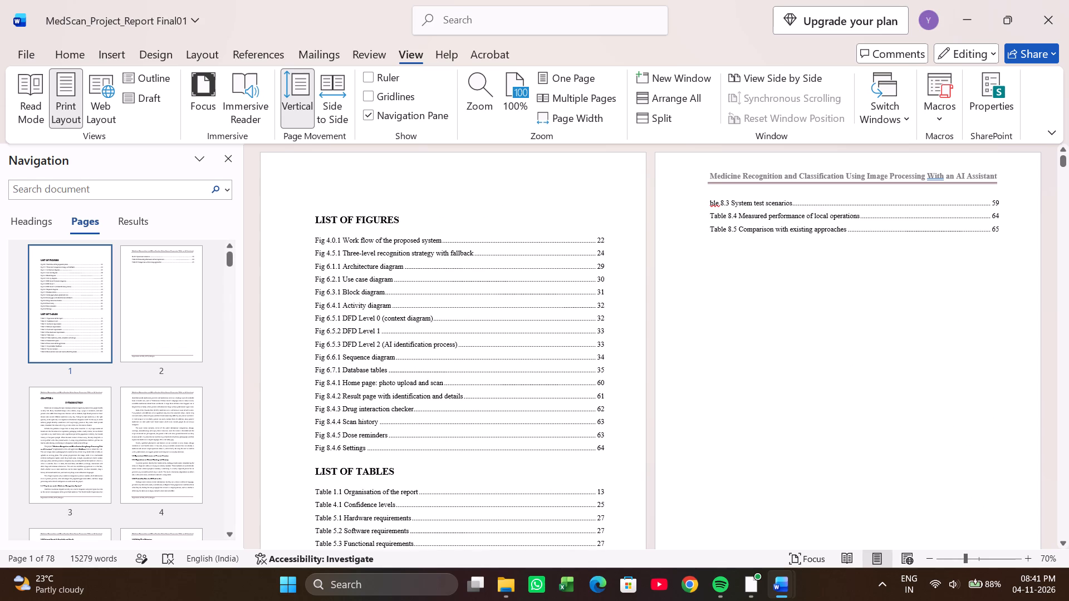
Delete the list of figures and the list of tables from the first page, down through the Table 8.2 entry.
scroll(463, 249, down, 17)
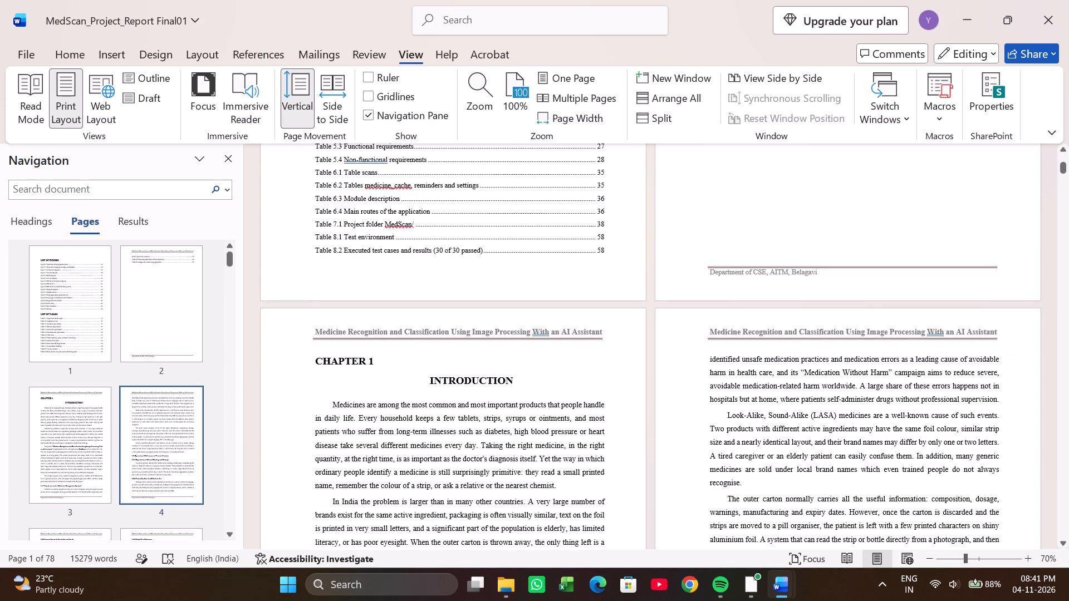
click(501, 257)
drag(607, 251, 470, 200)
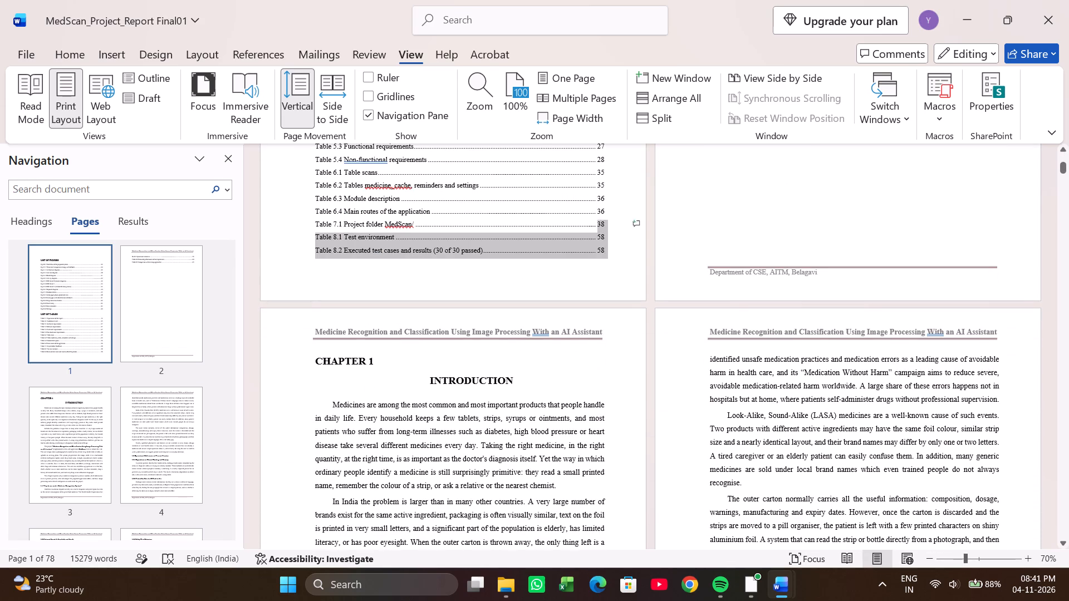
drag(470, 200, 346, 109)
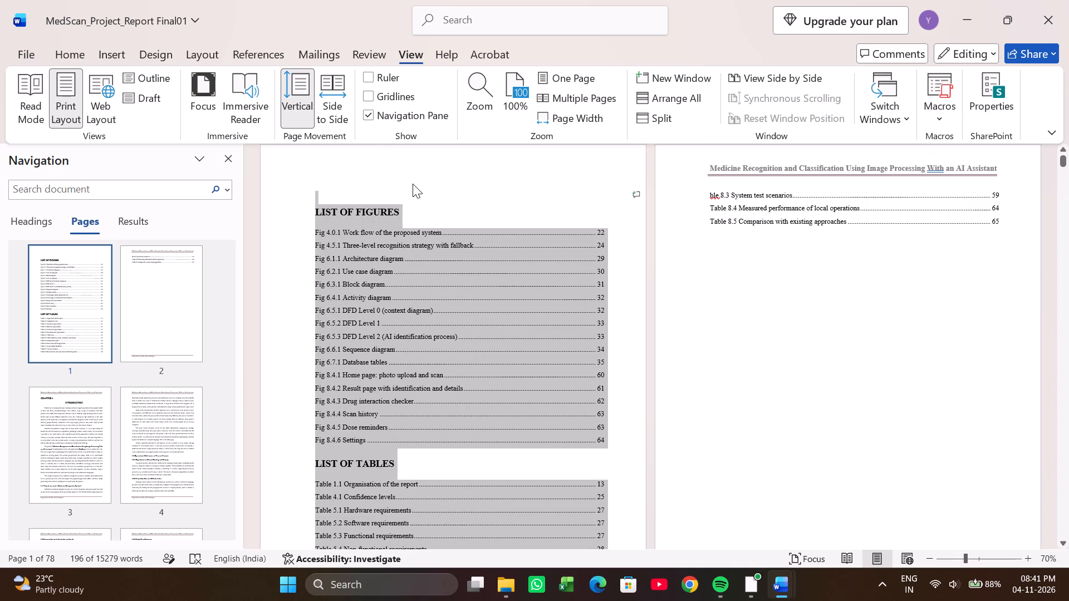
key(BackSpace)
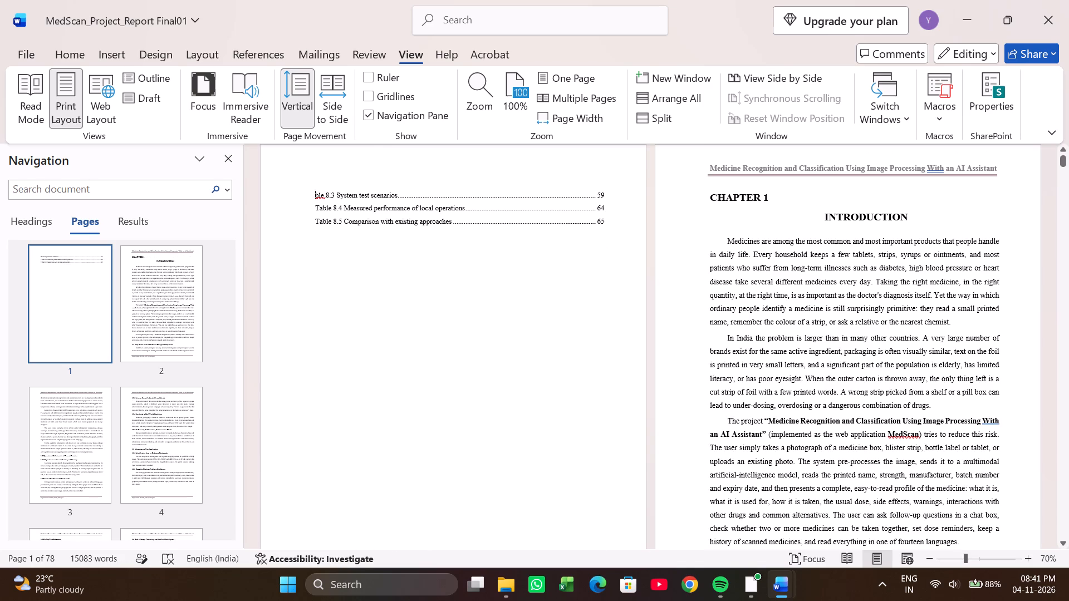
Delete the remaining Table 8.3, 8.4 and 8.5 entries together with the break before Chapter 1.
click(602, 213)
click(600, 193)
scroll(692, 164, up, 1)
drag(628, 230, 318, 193)
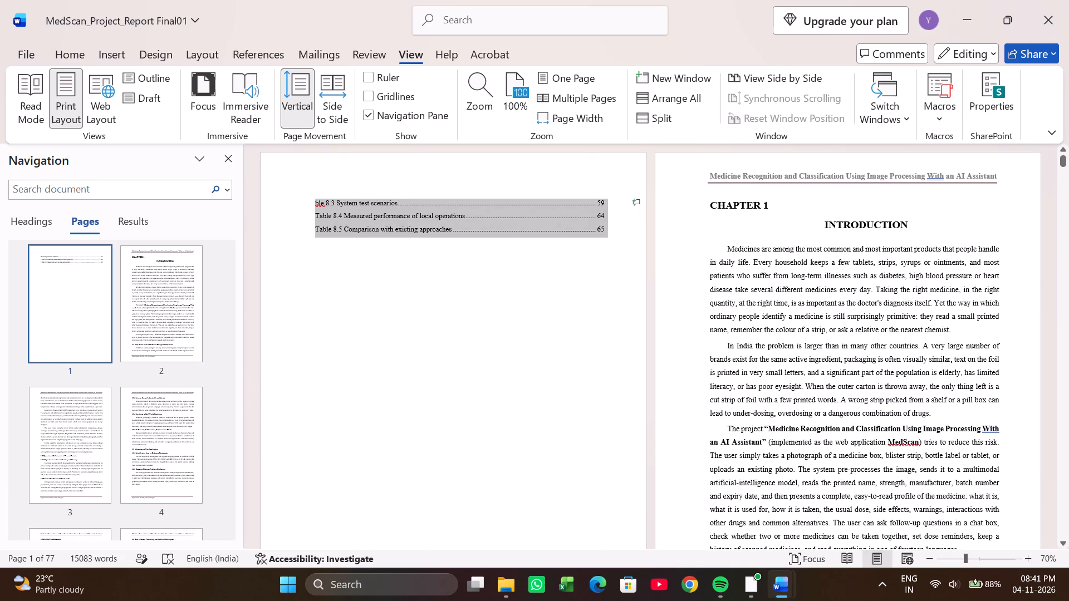
drag(318, 193, 317, 193)
key(BackSpace)
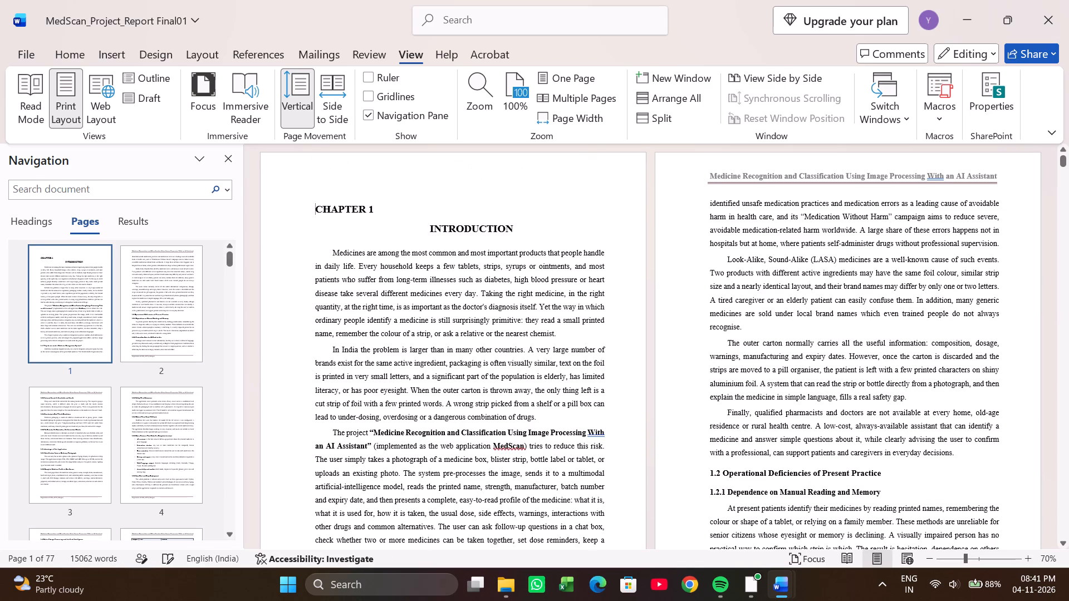
Copy the "Department of CSE, AITM, Belagavi" footer with its line from page 2 into the first page footer.
scroll(395, 361, down, 9)
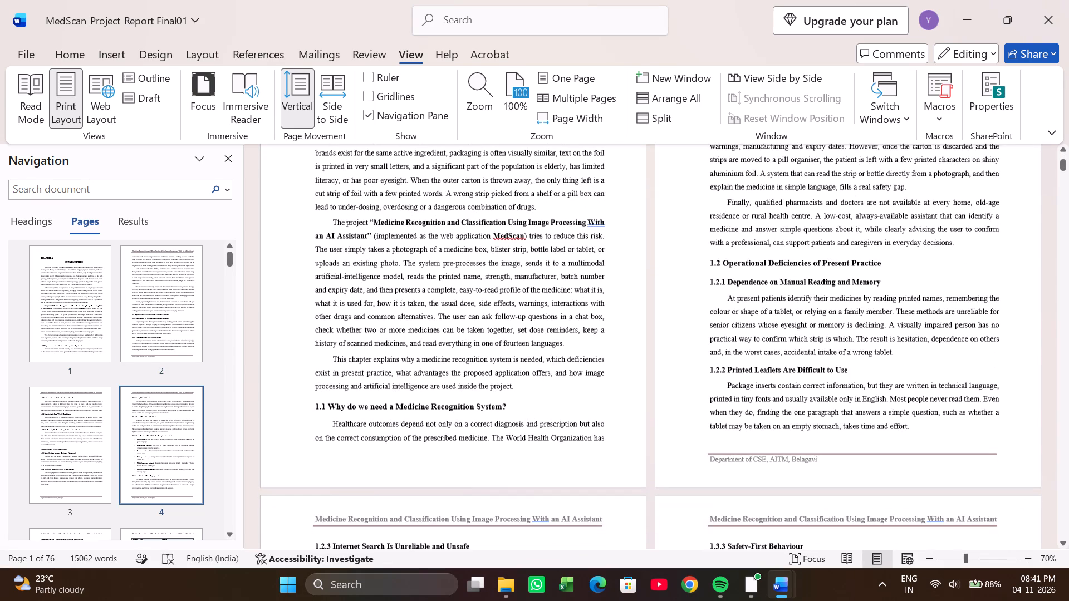
double_click(755, 459)
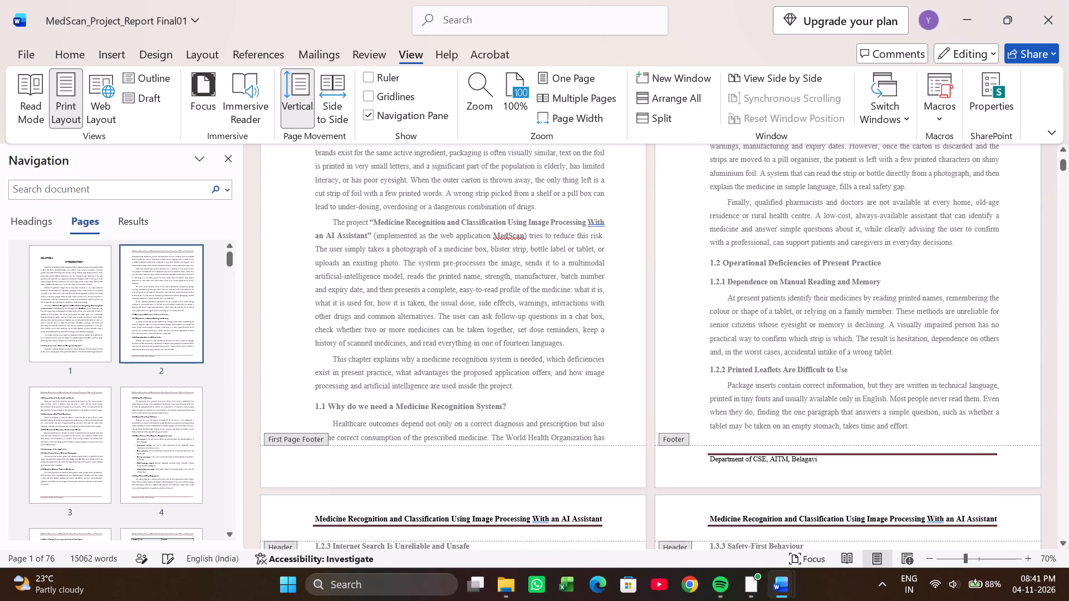
click(758, 459)
double_click(758, 459)
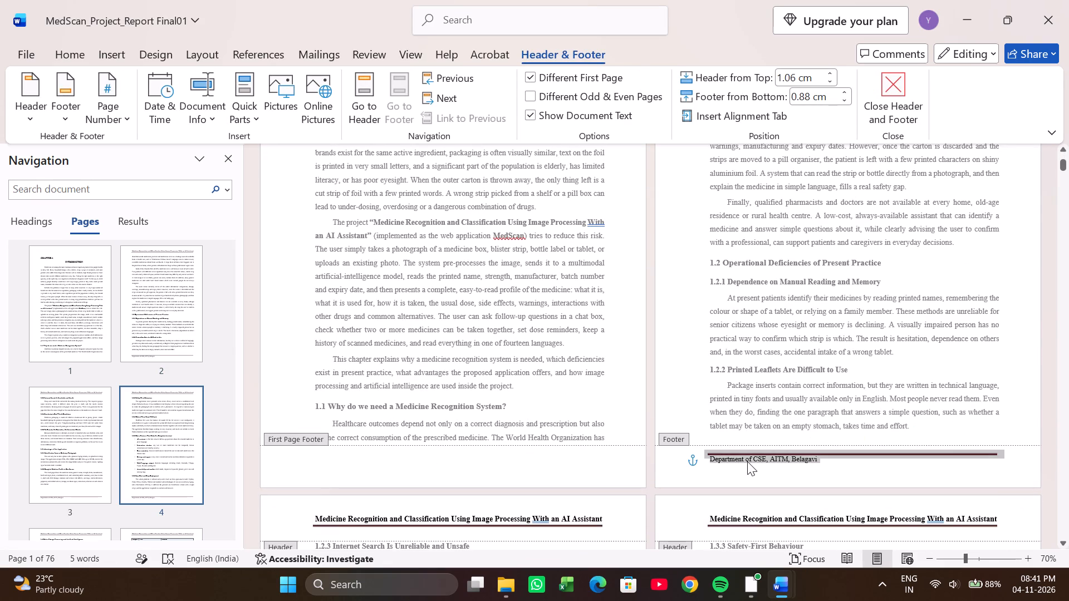
key(ctrl+c)
click(421, 472)
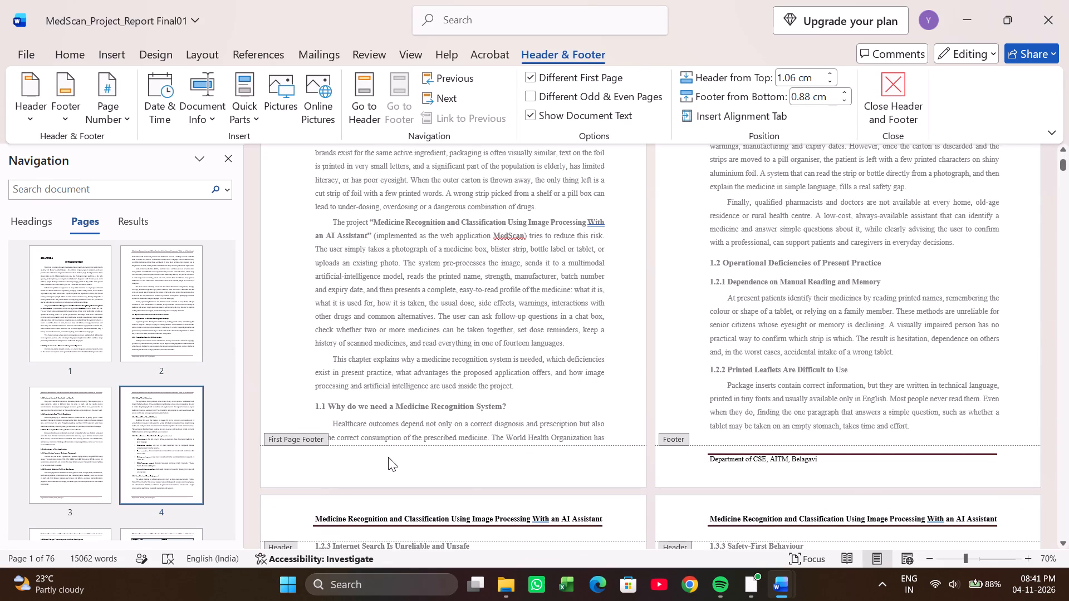
key(ctrl+v)
Copy the project title header with its line from page 2 into the first page header, and return to the body text.
scroll(757, 291, up, 13)
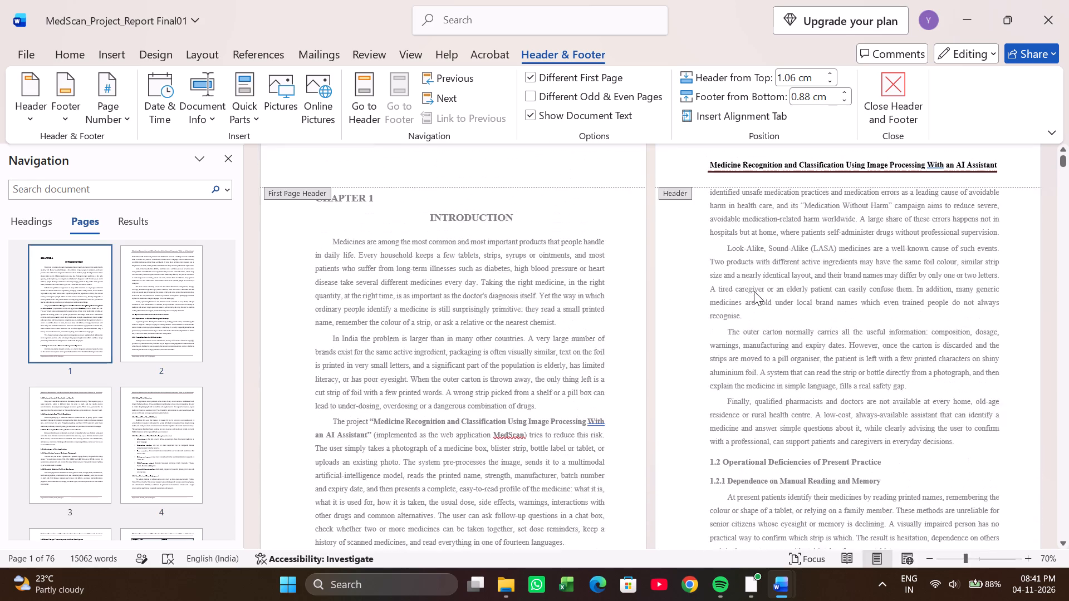
click(777, 176)
double_click(777, 176)
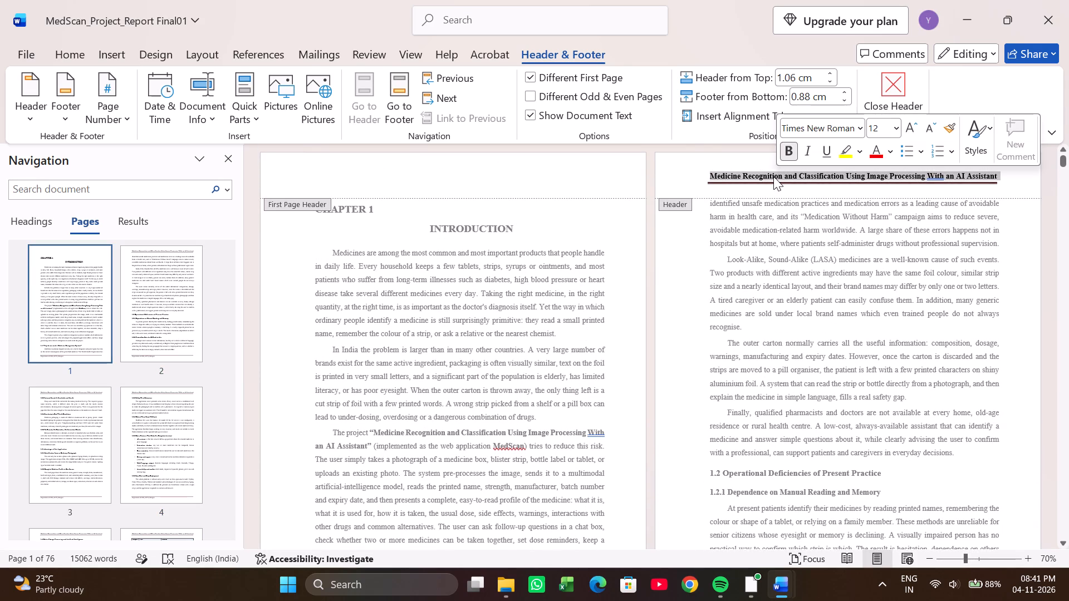
triple_click(772, 176)
triple_click(772, 176)
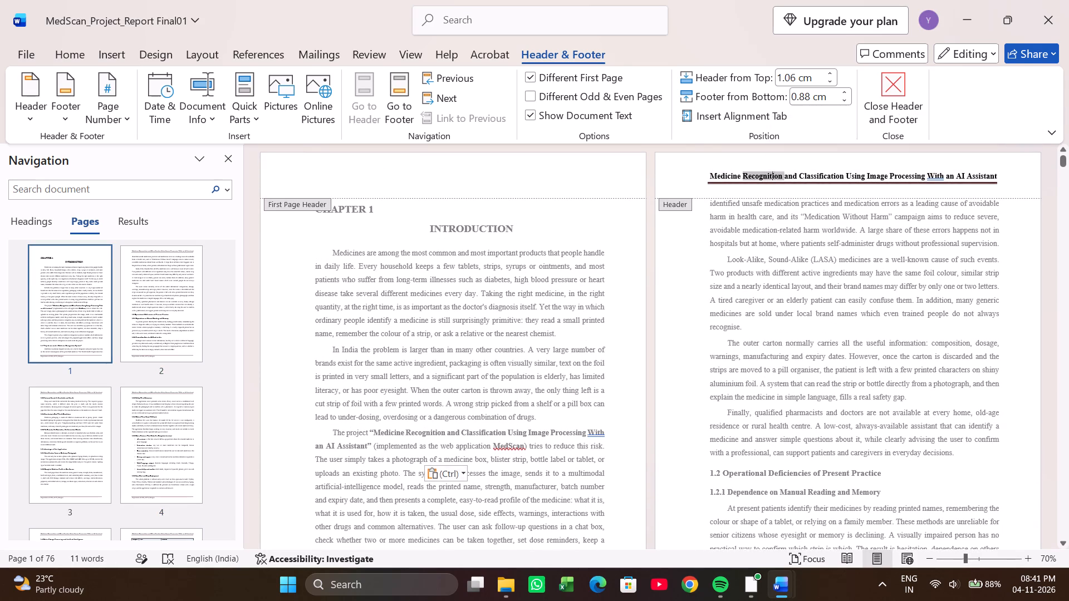
double_click(743, 180)
double_click(743, 180)
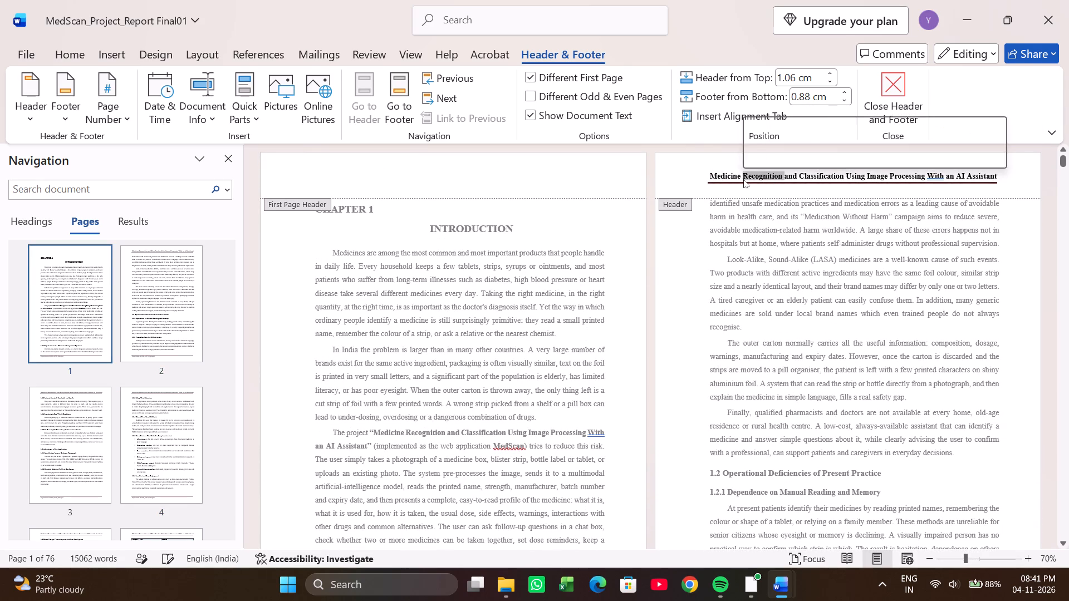
double_click(743, 179)
click(722, 177)
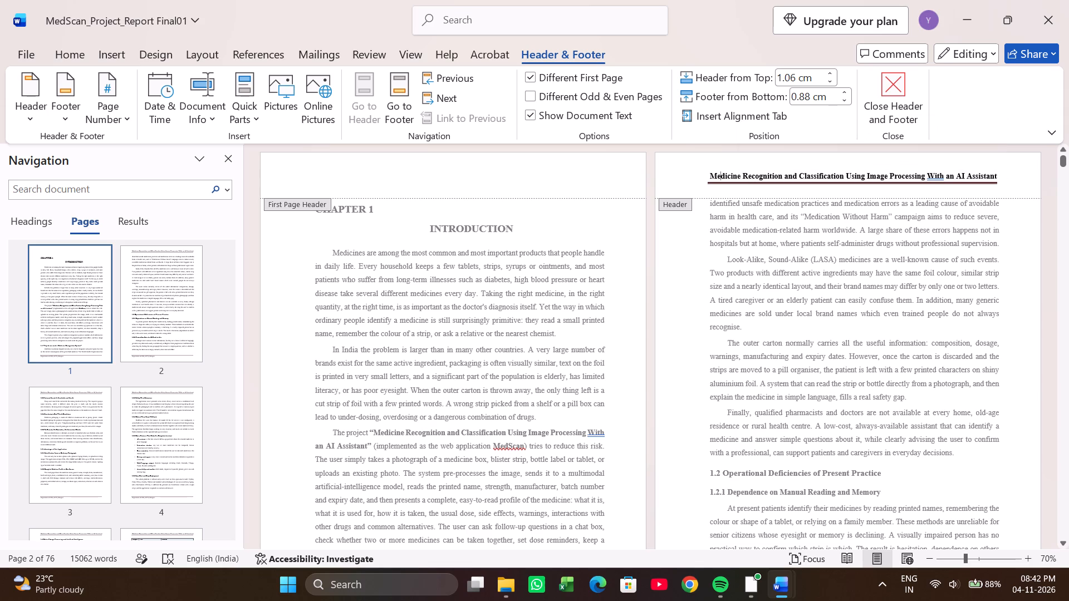
drag(711, 175, 769, 188)
key(ctrl+c)
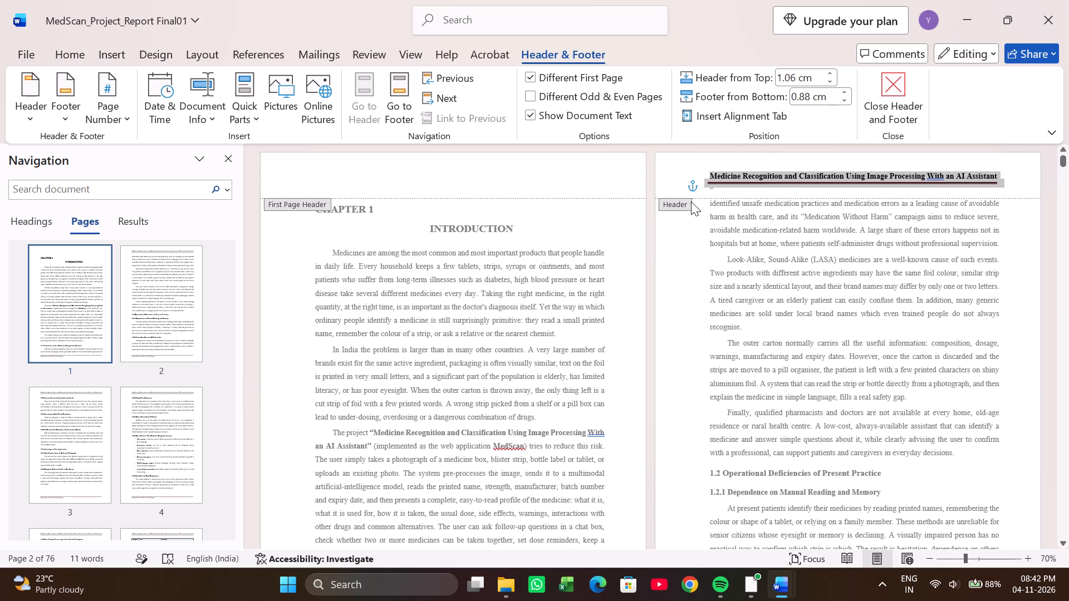
click(381, 180)
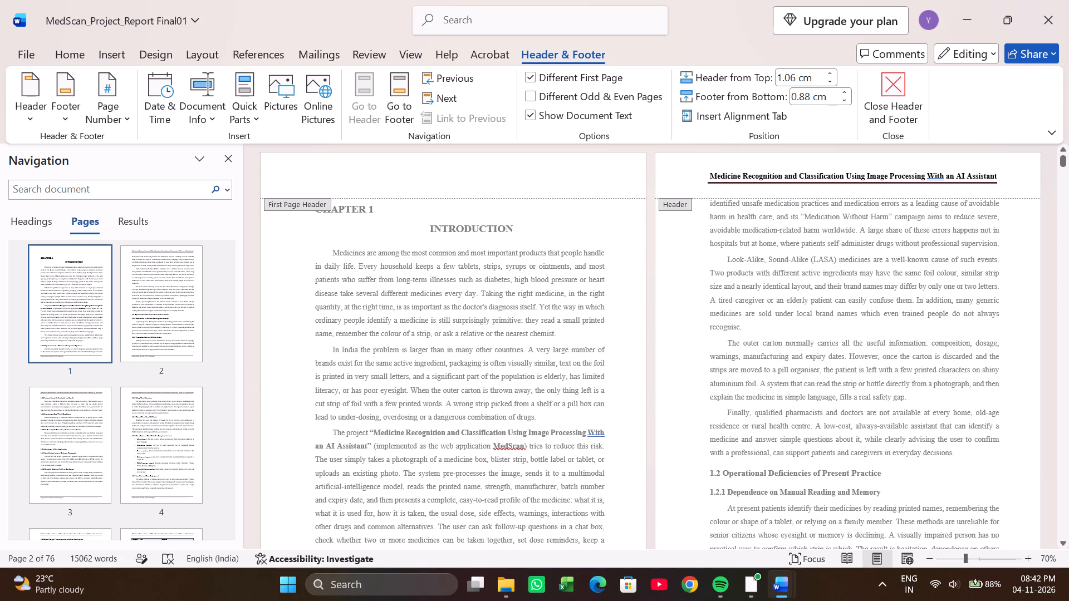
key(ctrl+v)
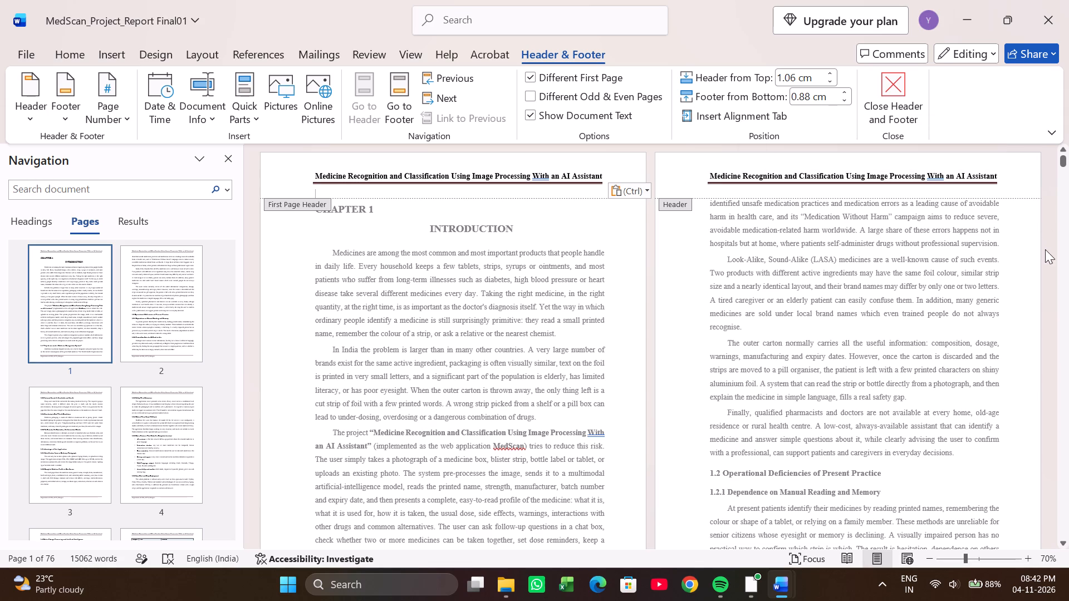
click(1045, 268)
click(1026, 286)
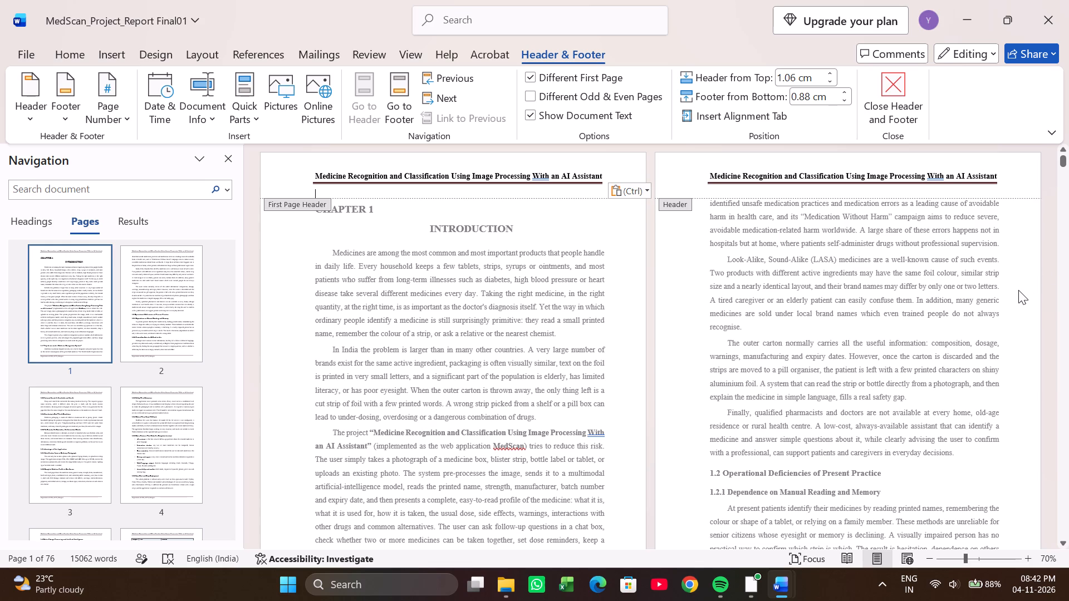
double_click(1018, 290)
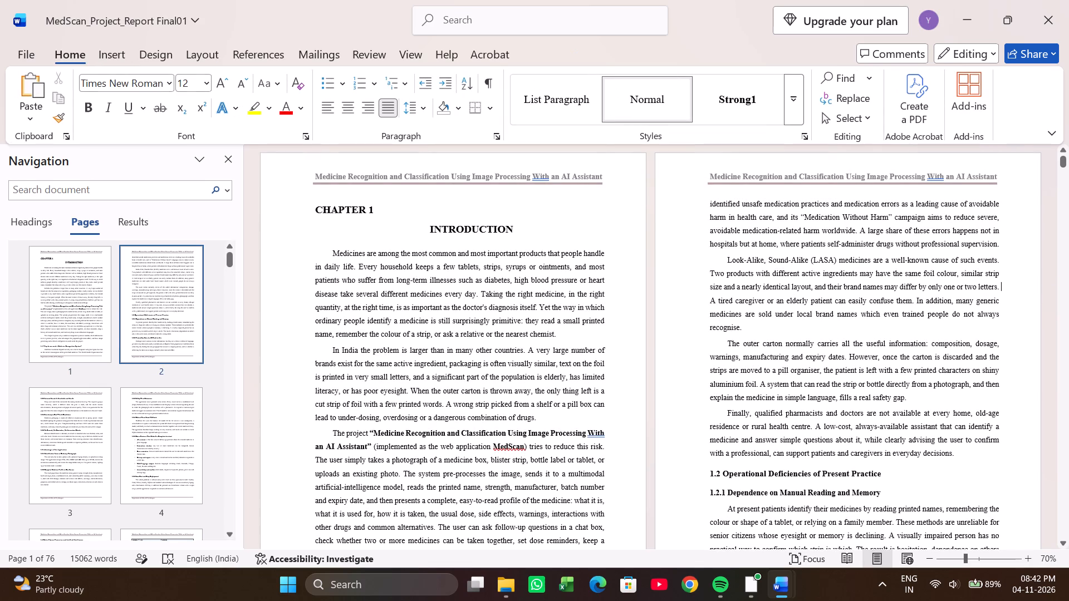
Check the headers and footers across the first pages of Chapter 1.
scroll(501, 254, down, 1)
scroll(503, 249, up, 9)
scroll(708, 207, down, 5)
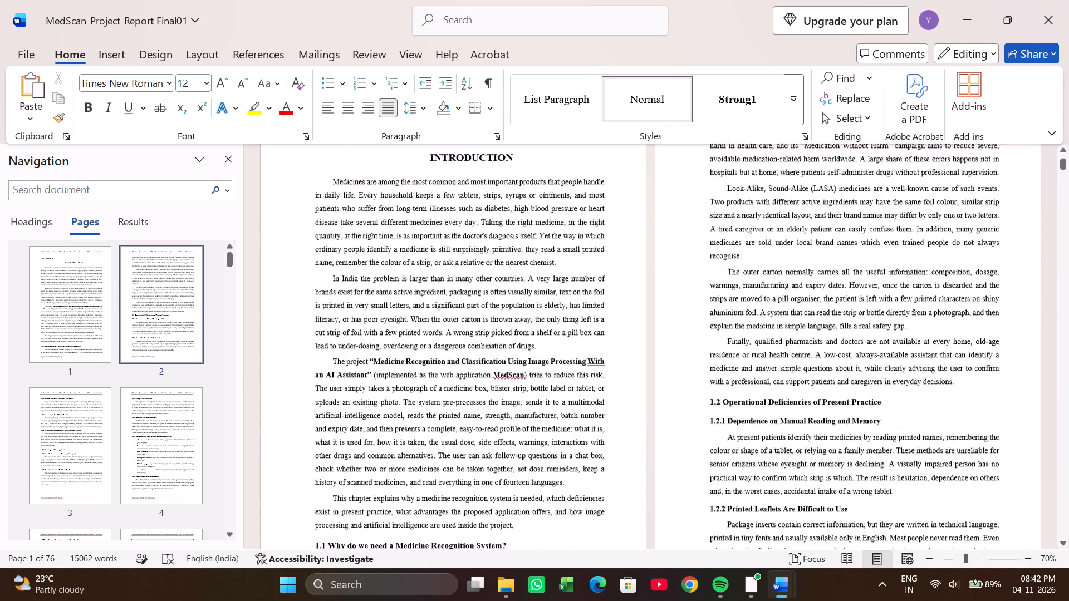
scroll(712, 216, down, 13)
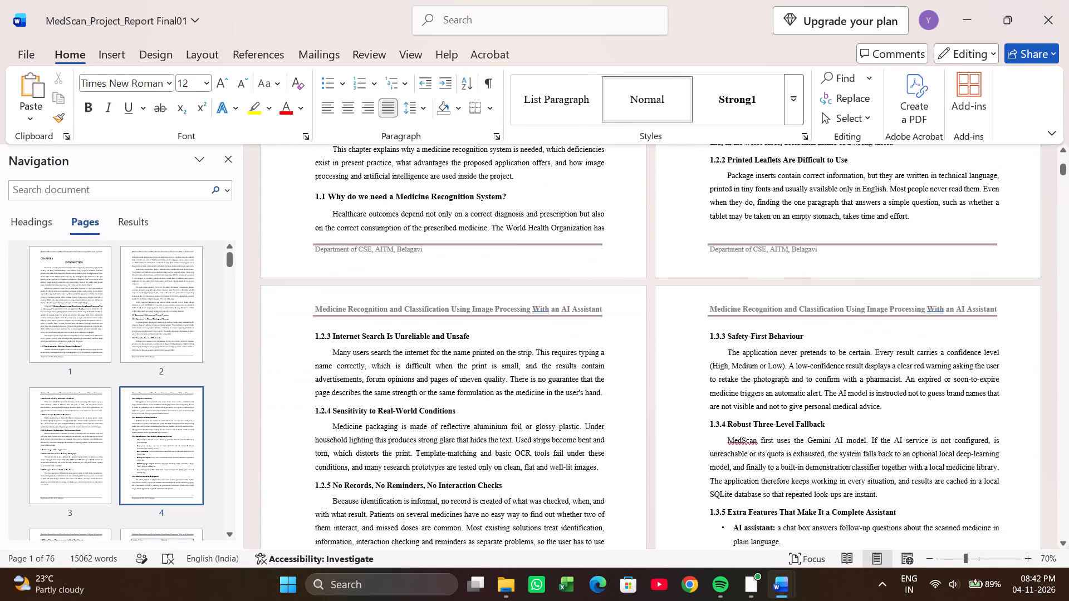
scroll(717, 229, down, 10)
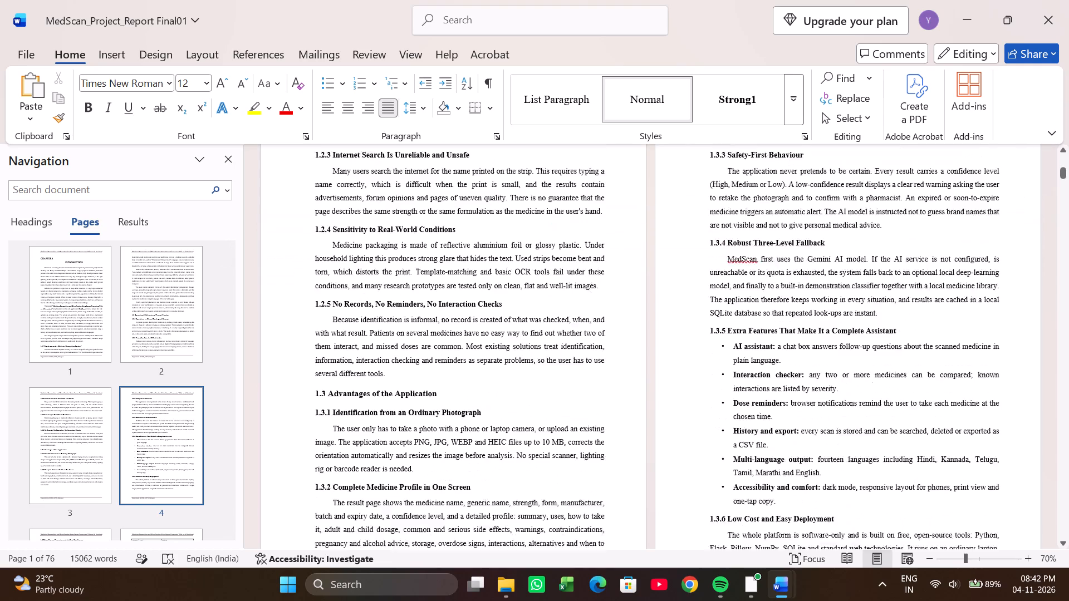
scroll(715, 229, up, 7)
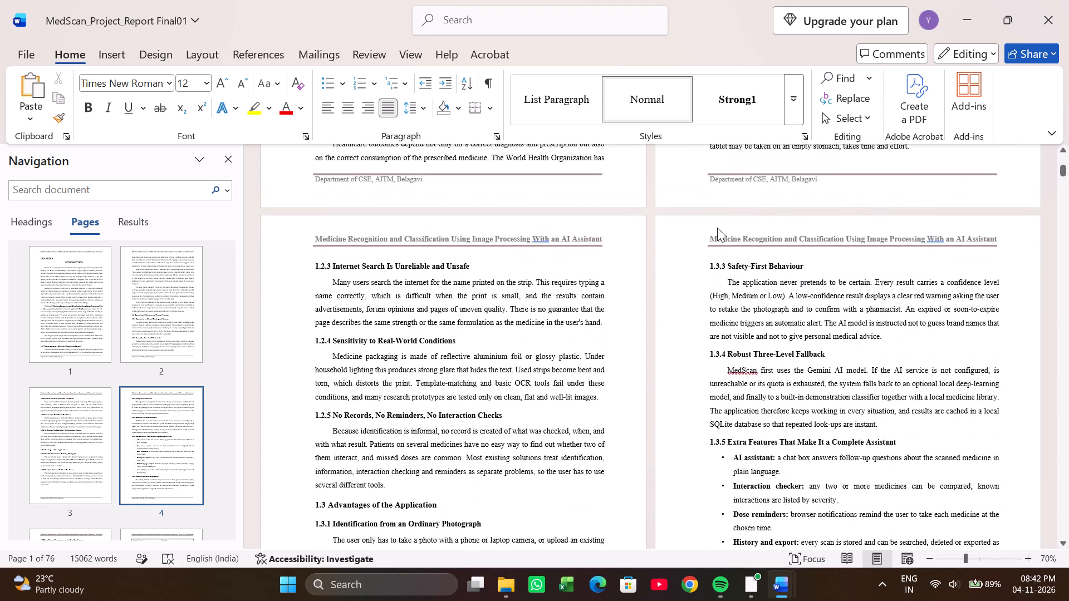
Stretch the right end of the line under the page 3 header slightly past the end of the title text.
double_click(592, 244)
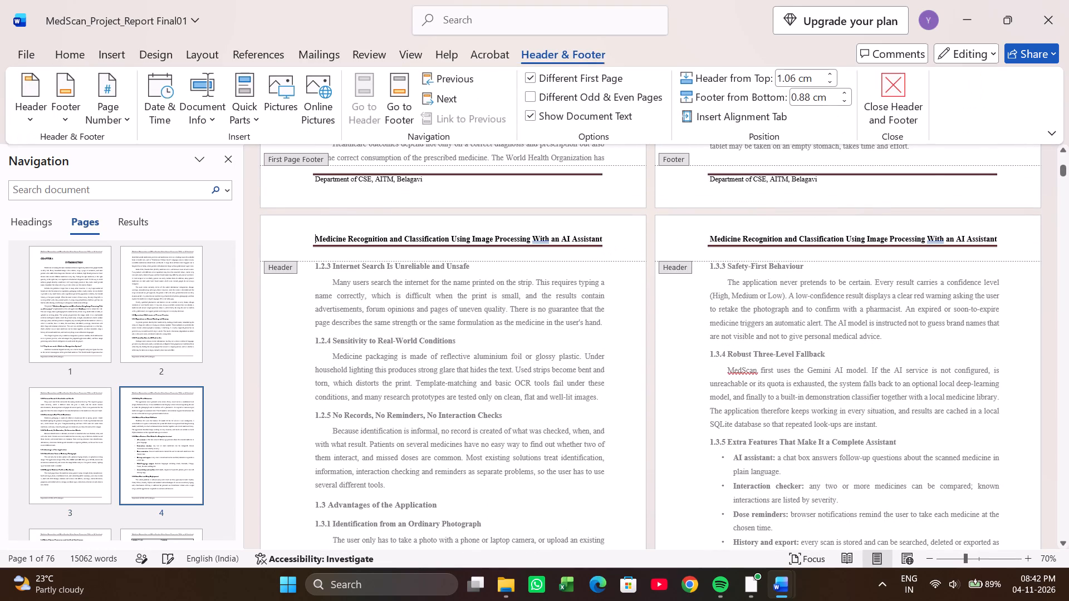
click(597, 247)
drag(600, 244, 606, 245)
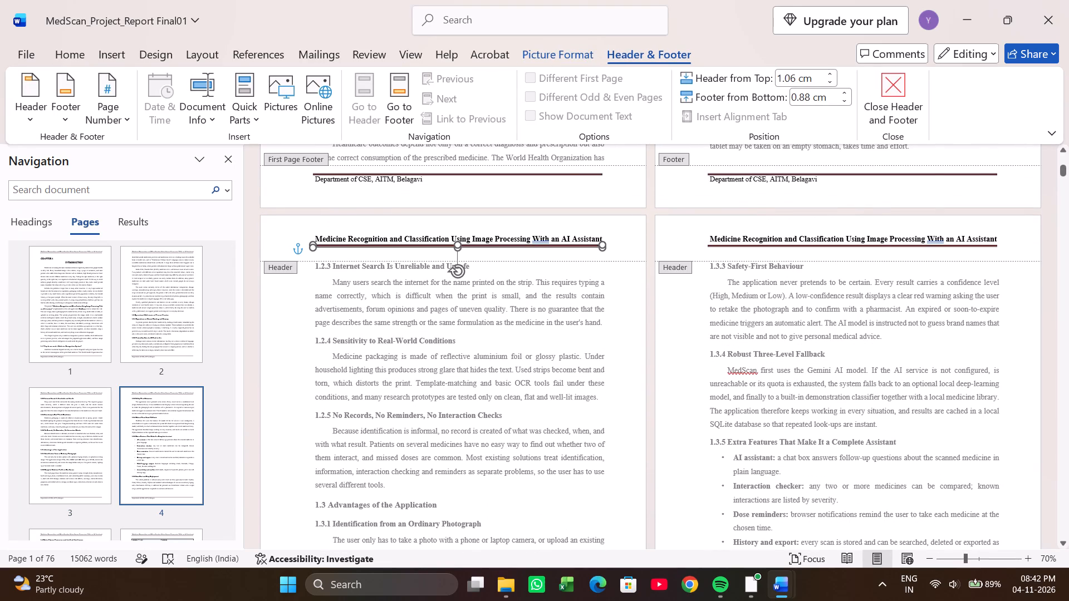
drag(606, 245, 609, 245)
click(605, 245)
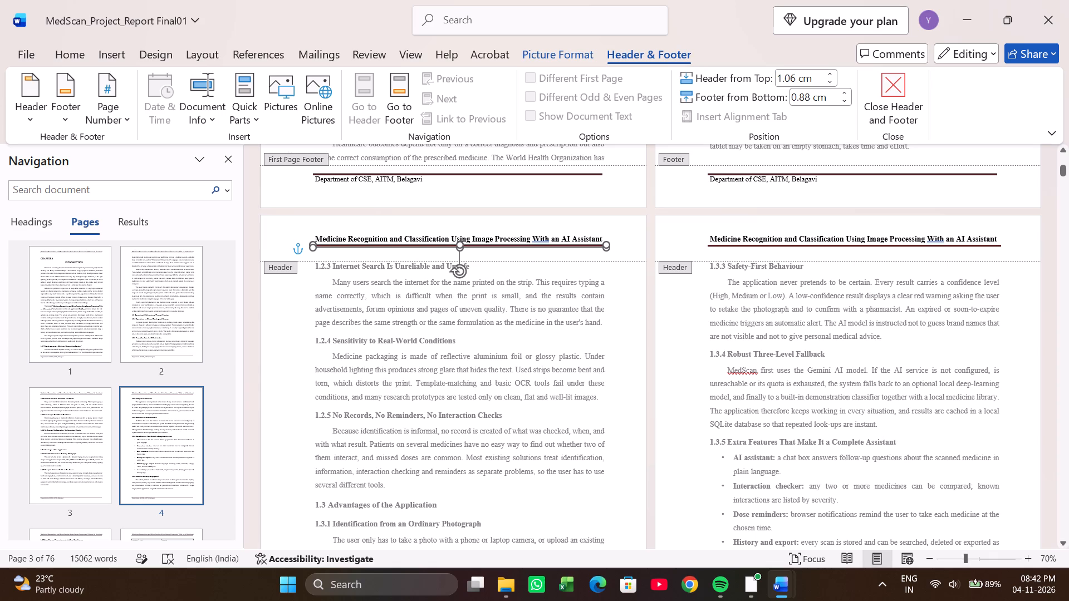
click(623, 238)
click(600, 243)
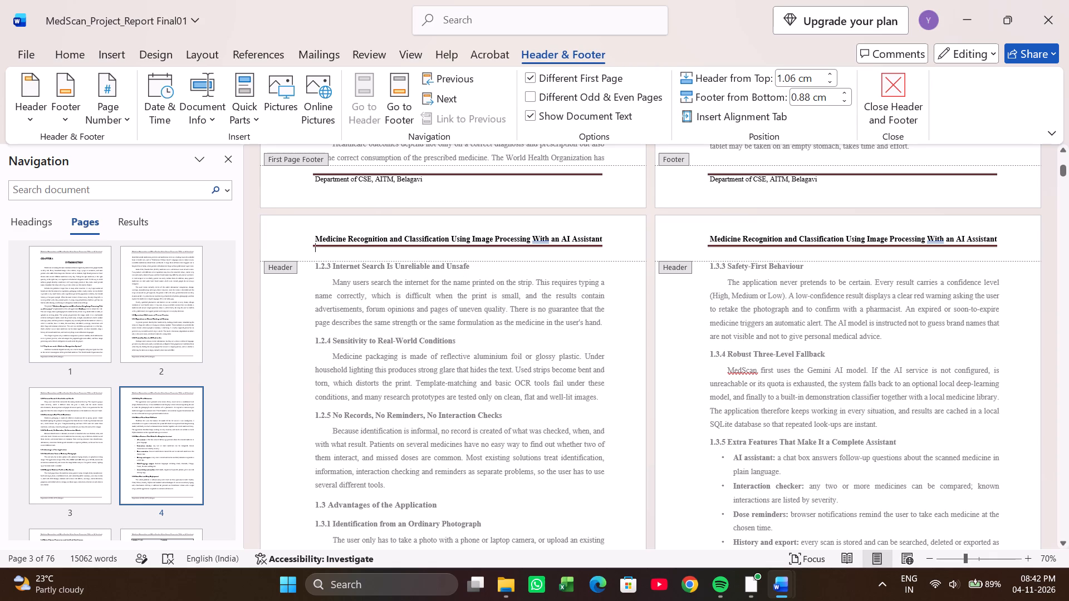
double_click(598, 243)
click(598, 243)
click(596, 245)
drag(602, 245, 620, 245)
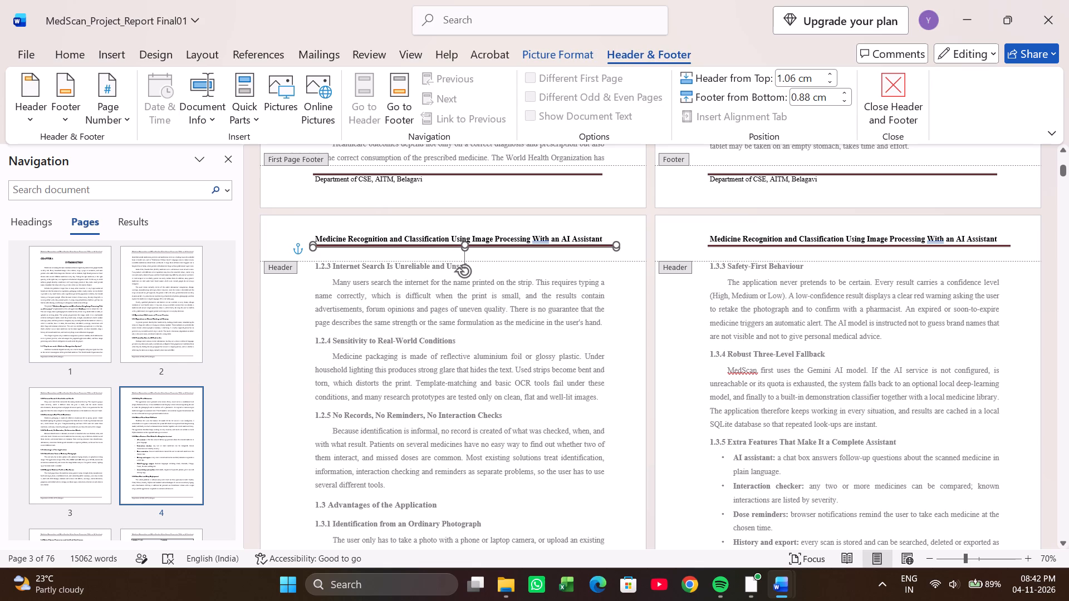
drag(620, 245, 610, 245)
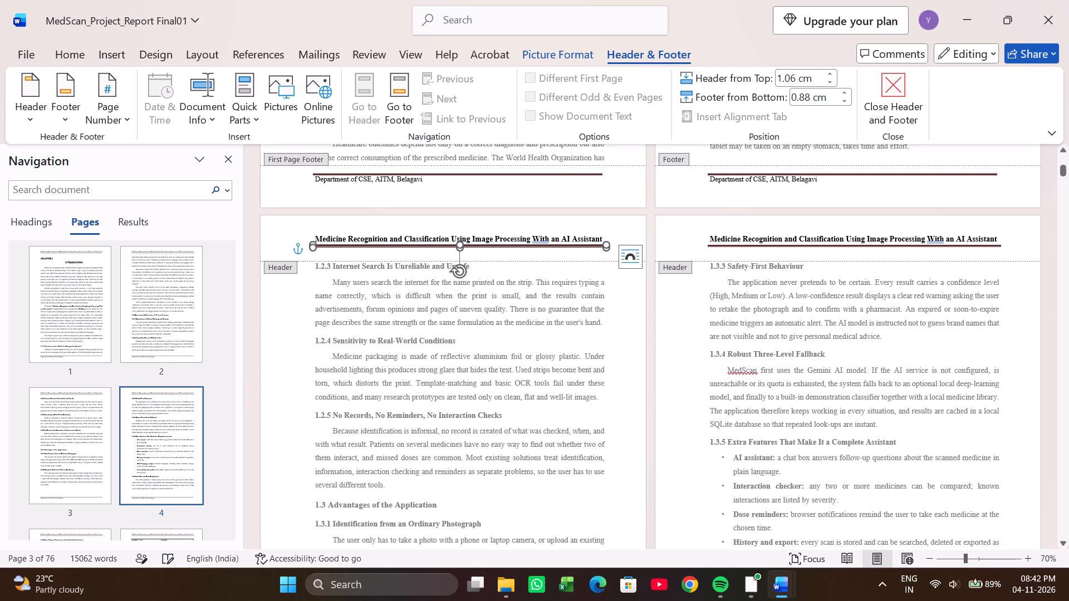
click(624, 232)
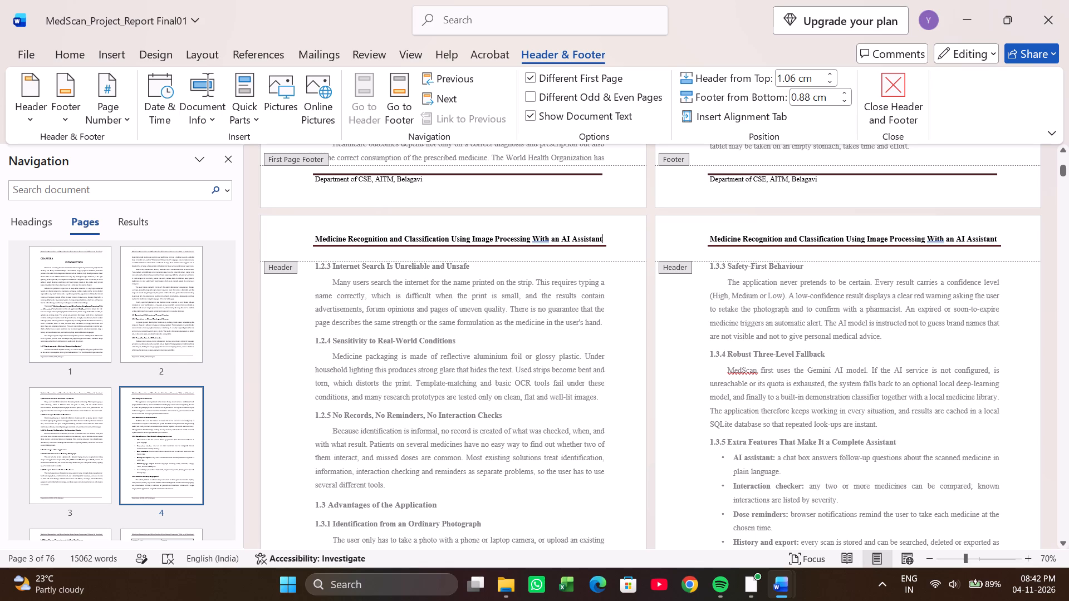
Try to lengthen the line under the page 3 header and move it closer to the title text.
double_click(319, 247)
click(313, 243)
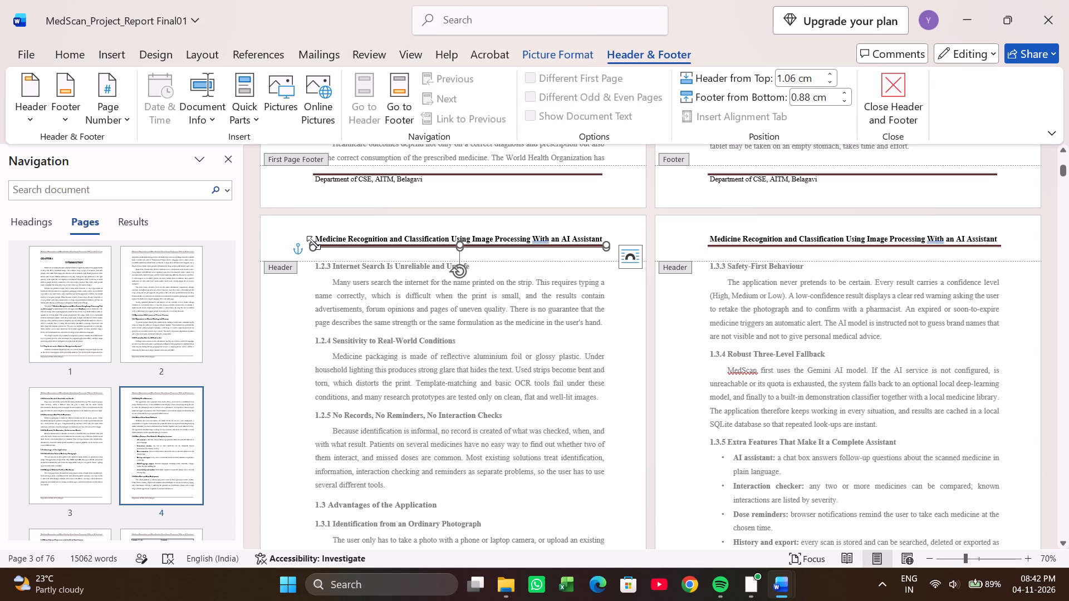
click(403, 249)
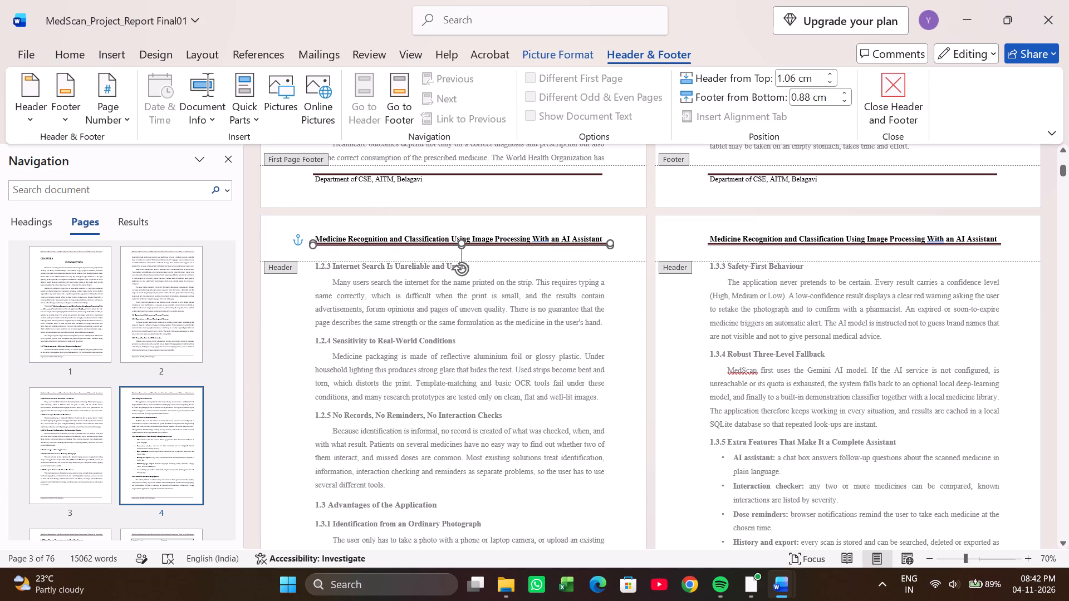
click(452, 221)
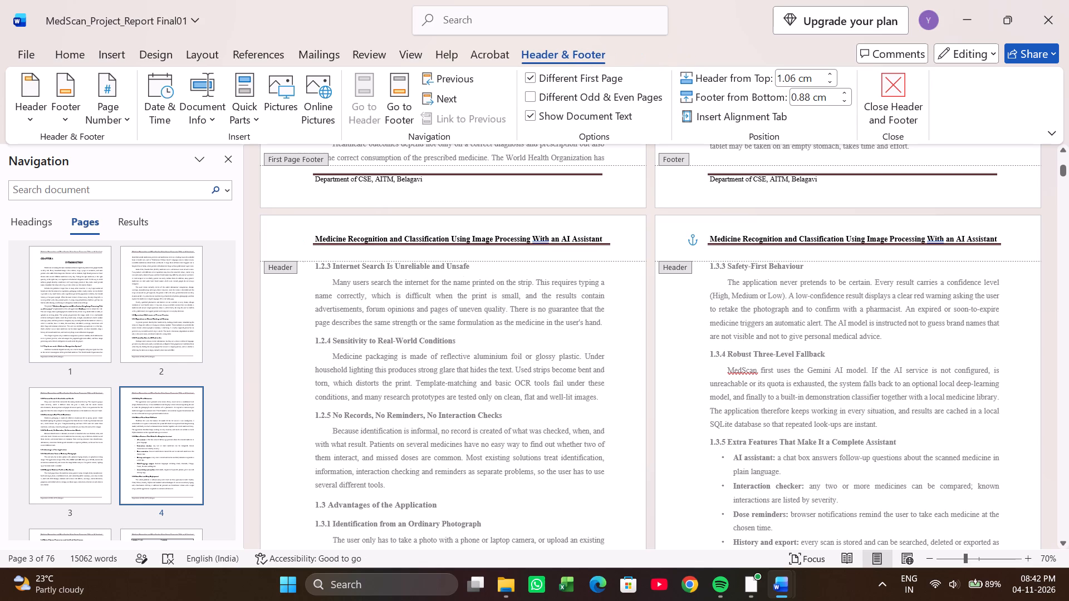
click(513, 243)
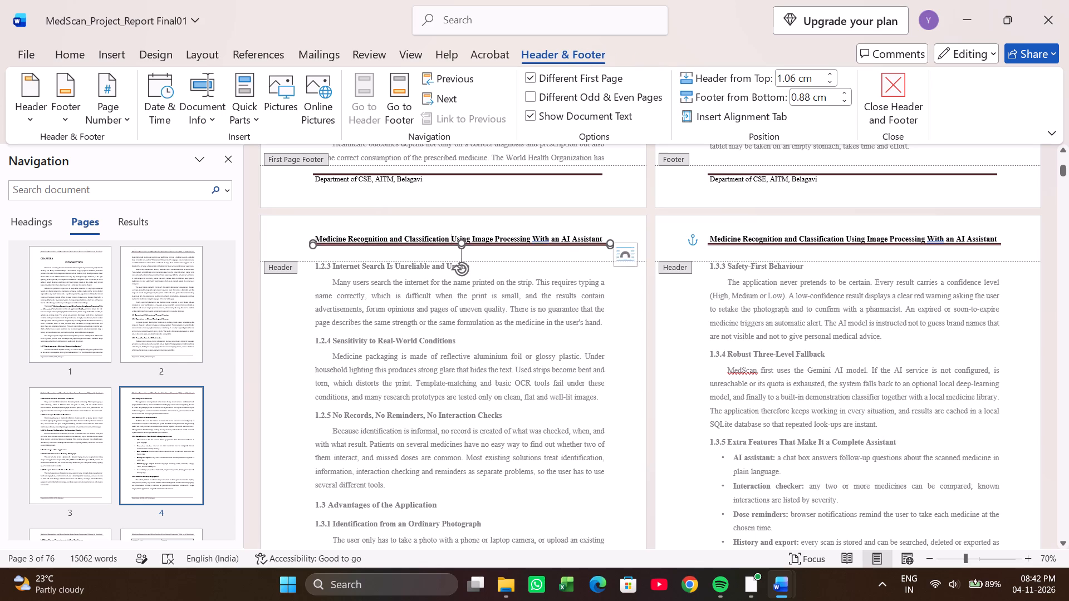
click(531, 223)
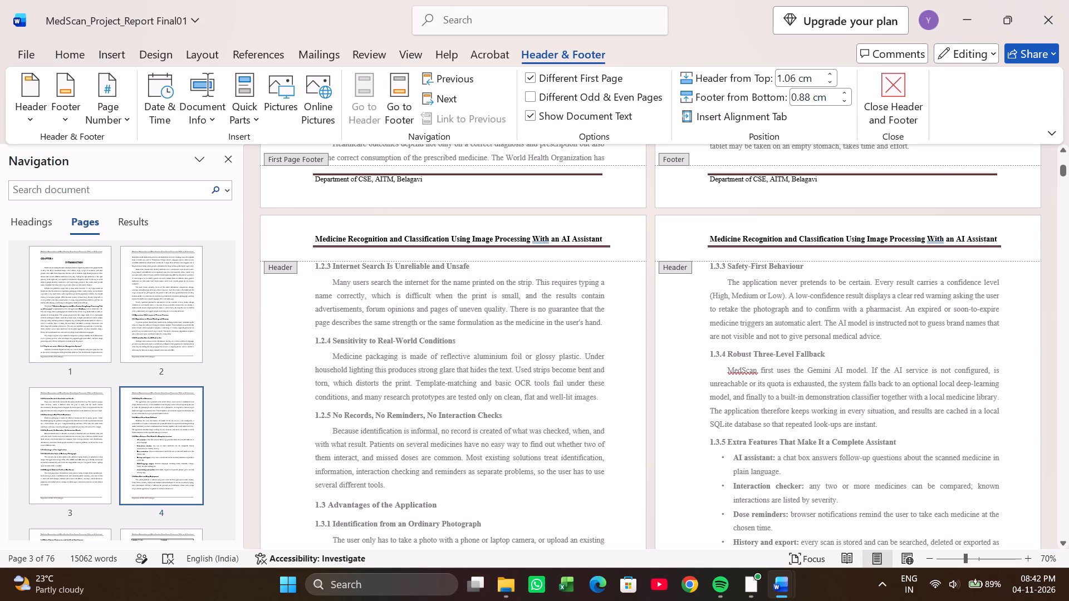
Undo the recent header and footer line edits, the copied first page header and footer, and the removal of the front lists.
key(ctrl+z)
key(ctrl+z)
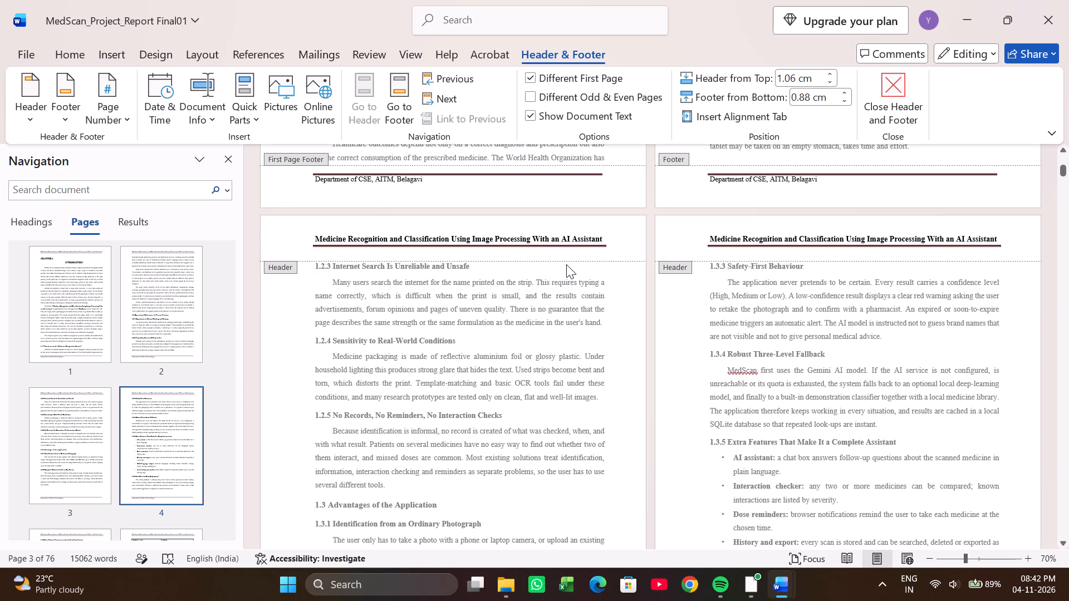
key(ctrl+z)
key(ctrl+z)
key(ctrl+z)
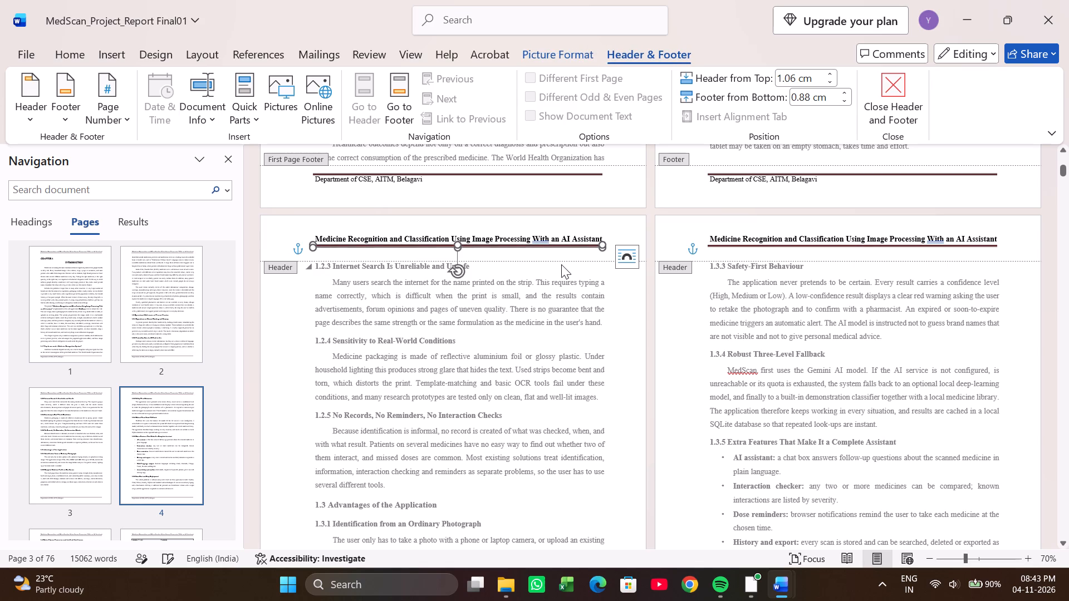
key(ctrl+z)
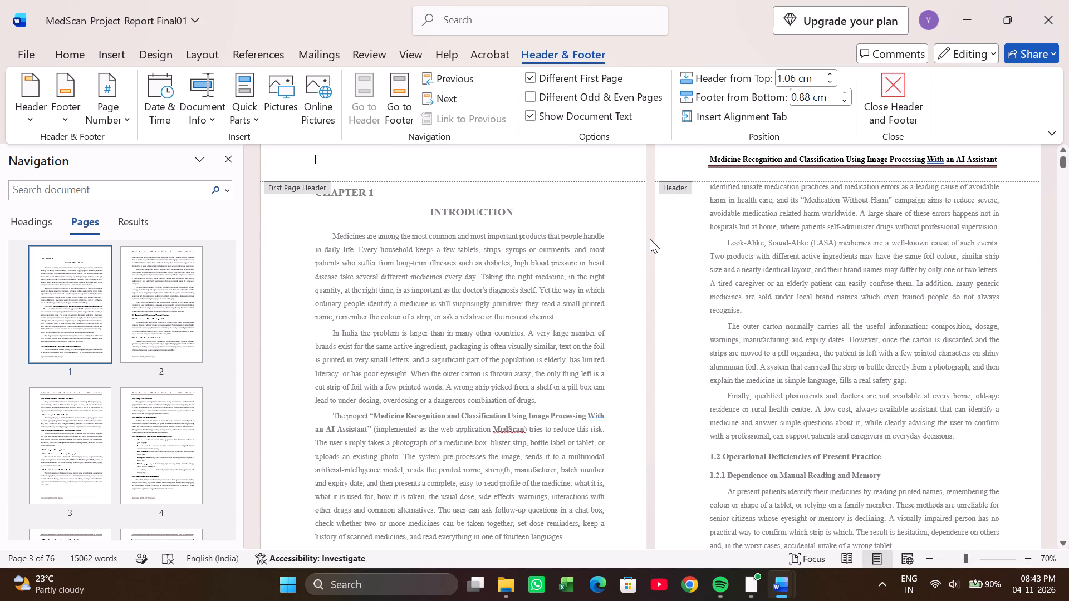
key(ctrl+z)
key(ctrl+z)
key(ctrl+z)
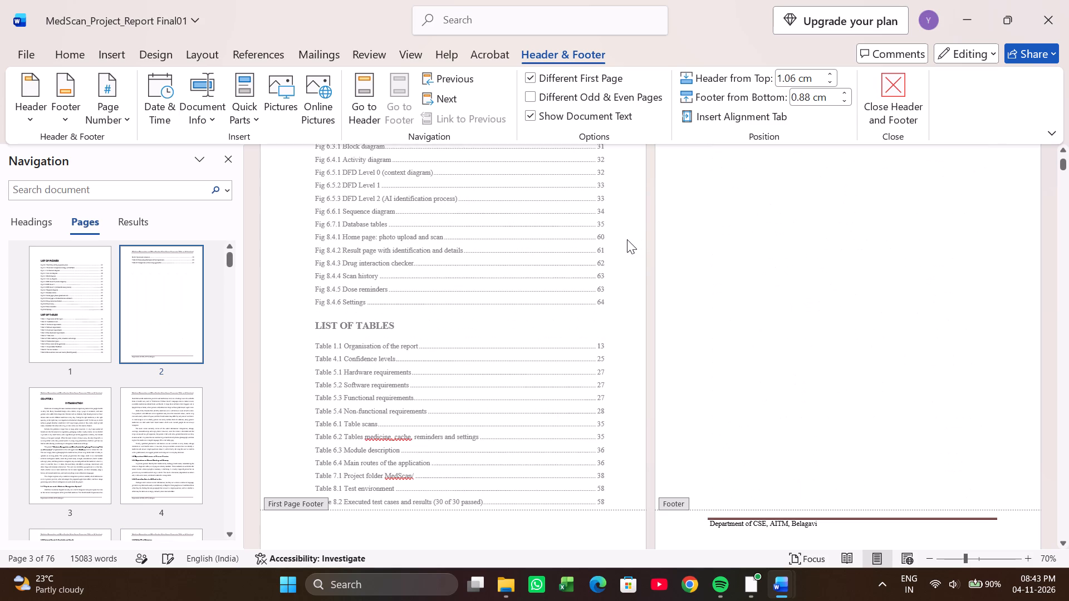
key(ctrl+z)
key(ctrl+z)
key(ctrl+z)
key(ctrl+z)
Close the MedScan_Project_Report Final01 document without saving its changes.
click(1064, 6)
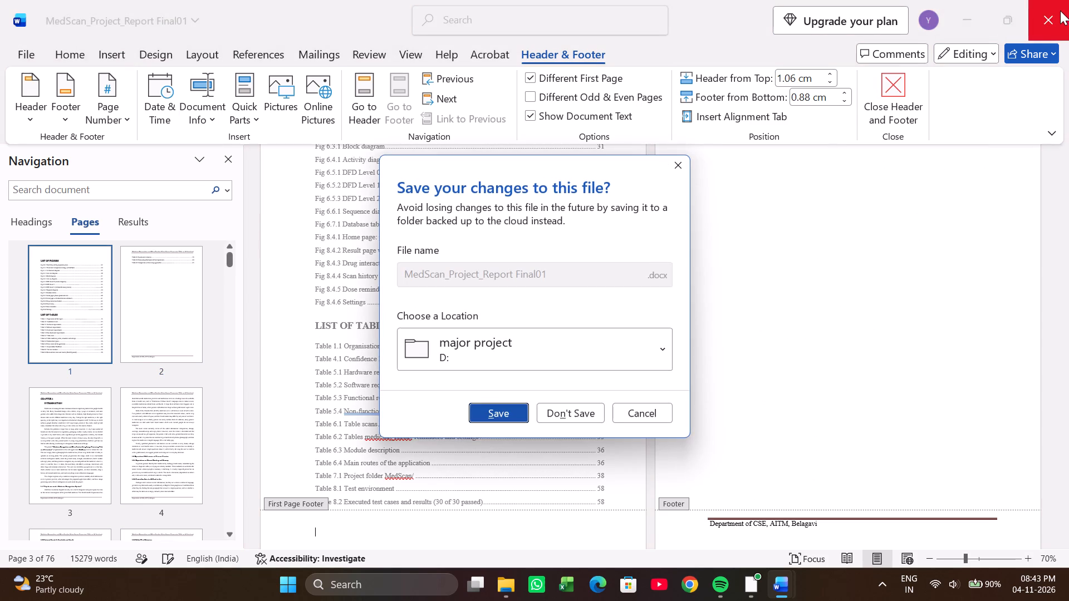
click(581, 412)
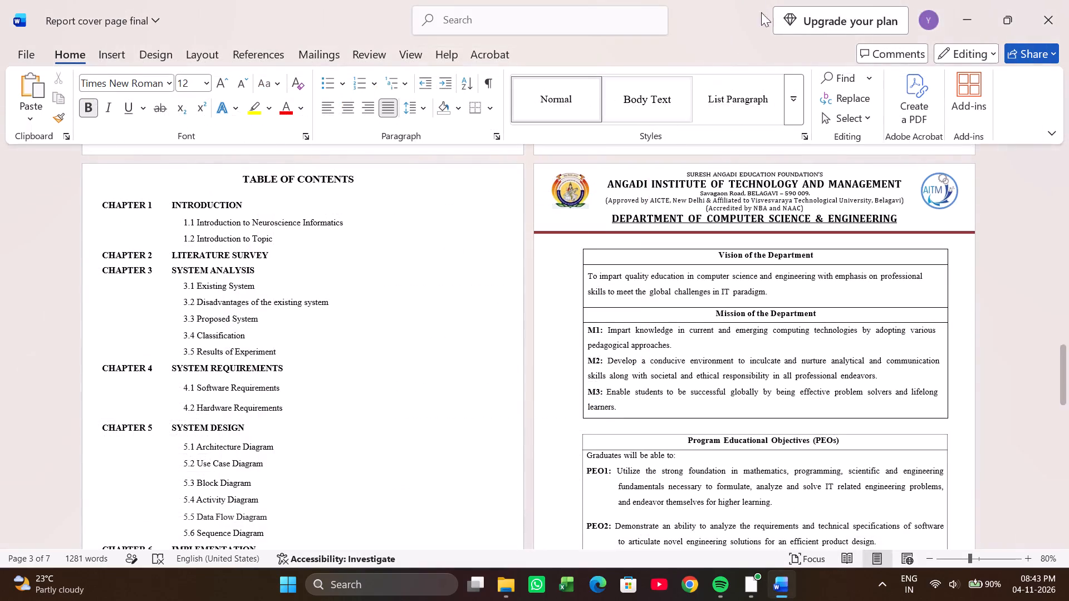
Close the Report cover page final document without saving its changes.
click(1068, 0)
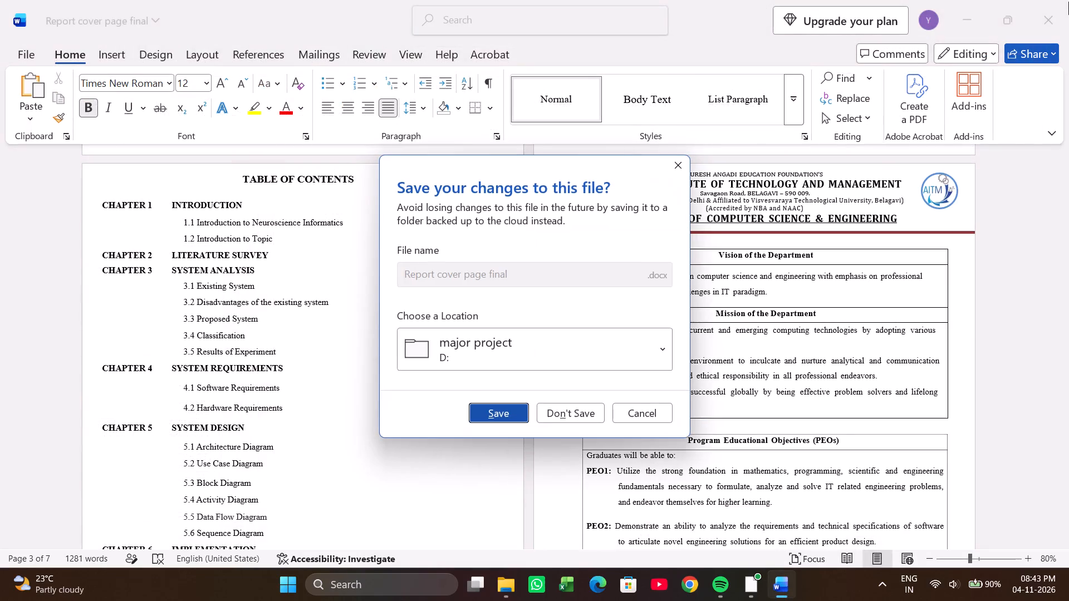
click(573, 421)
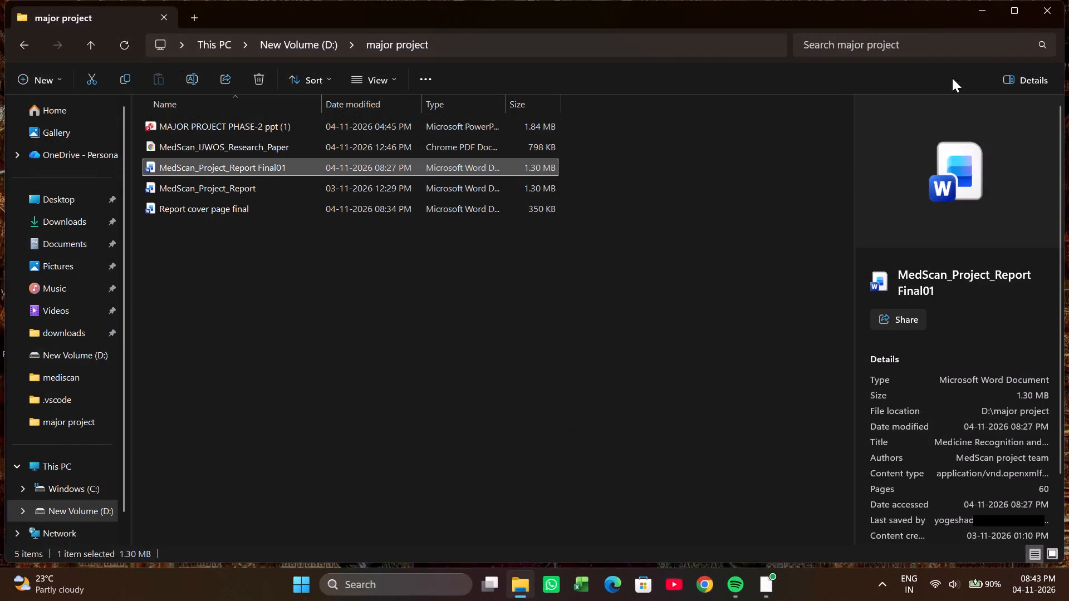
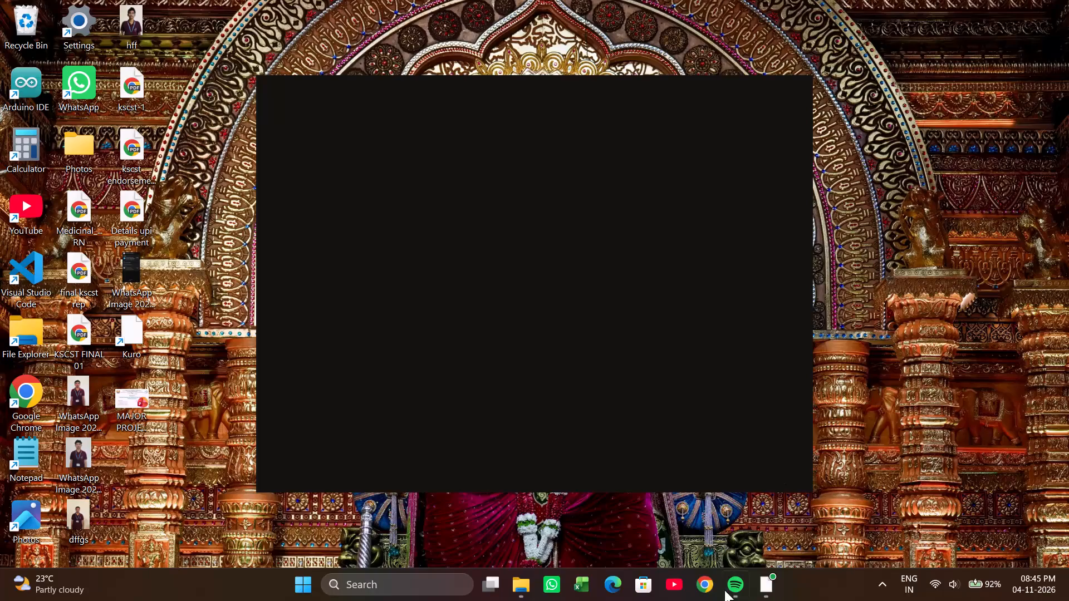
Open the MedScan_Project_Report Final01 document from the recent files in File Explorer.
click(513, 589)
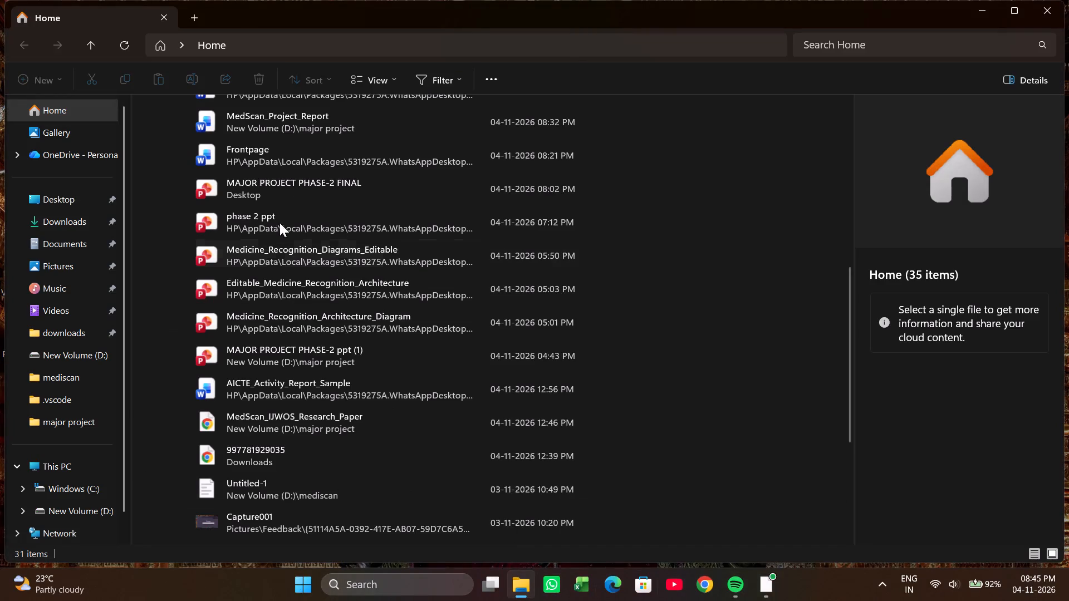
scroll(266, 262, up, 11)
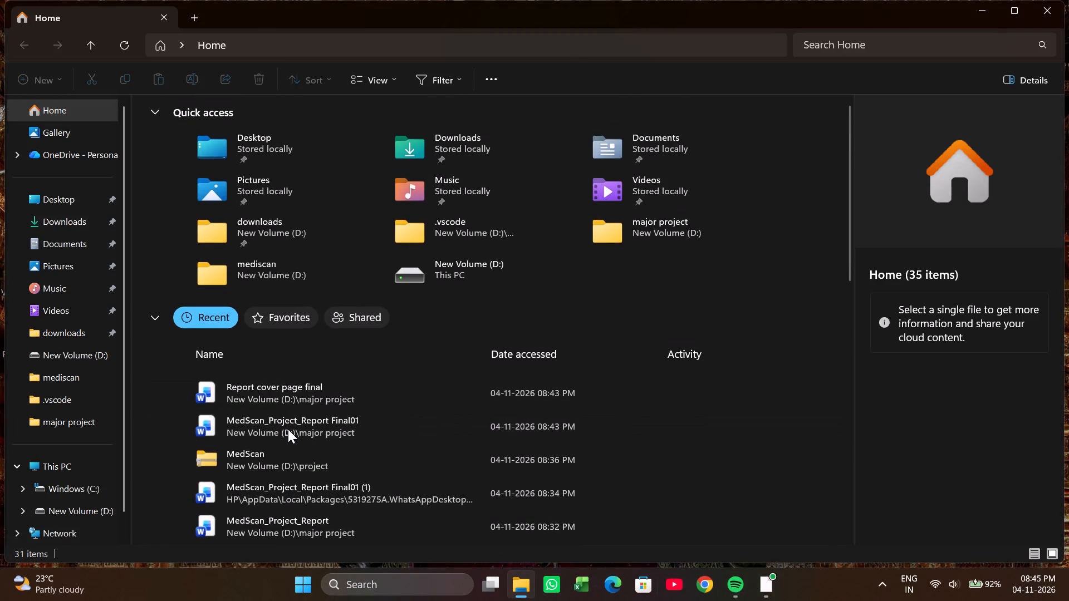
double_click(293, 416)
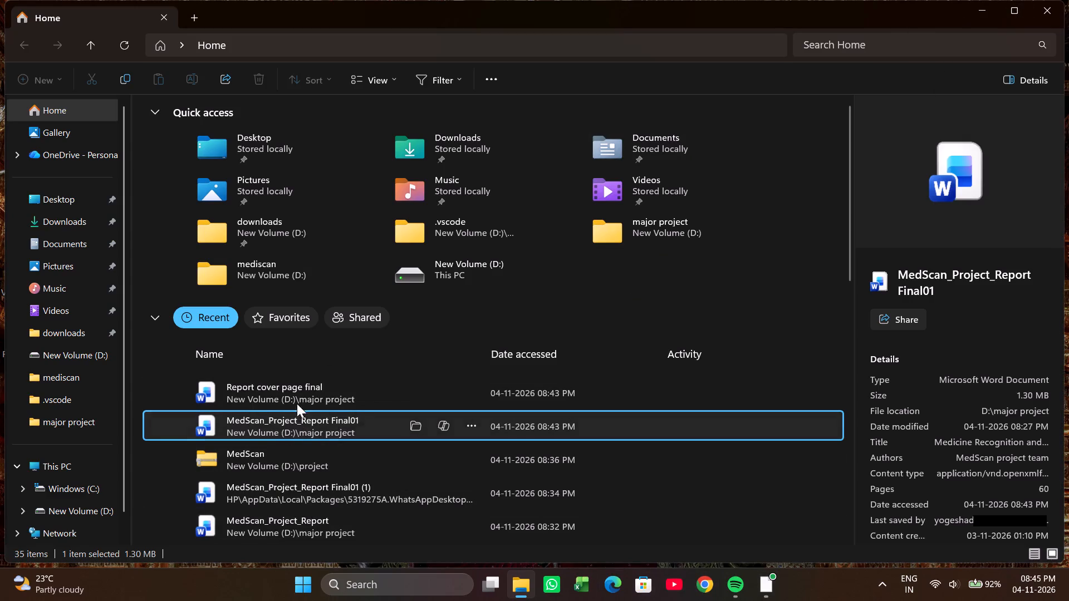
double_click(317, 430)
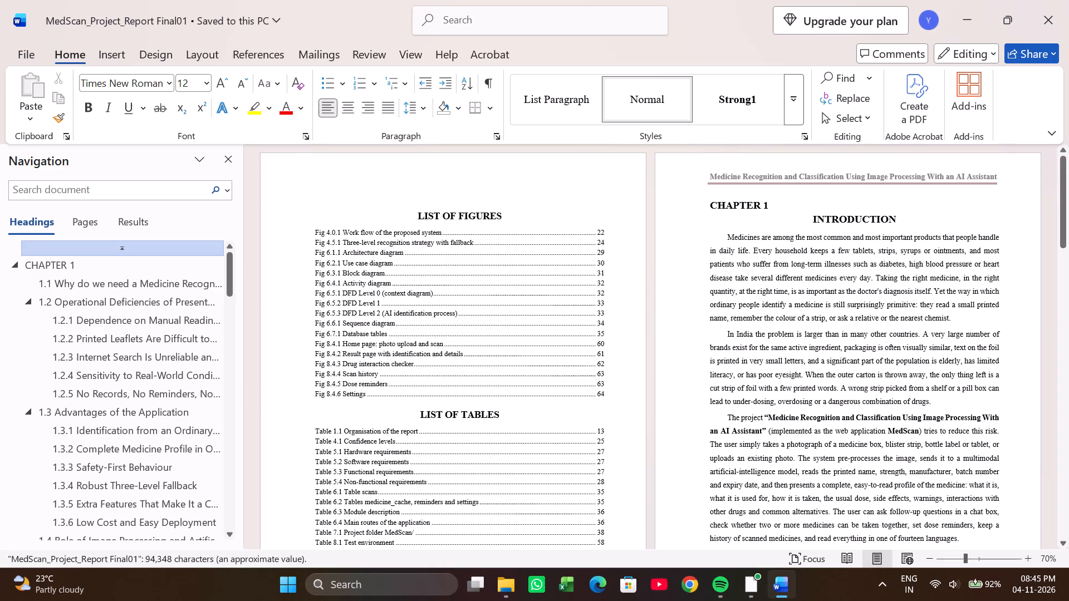
Set the FUTURE SCOPE heading below section 9.1 to 14 pt.
scroll(650, 319, down, 5)
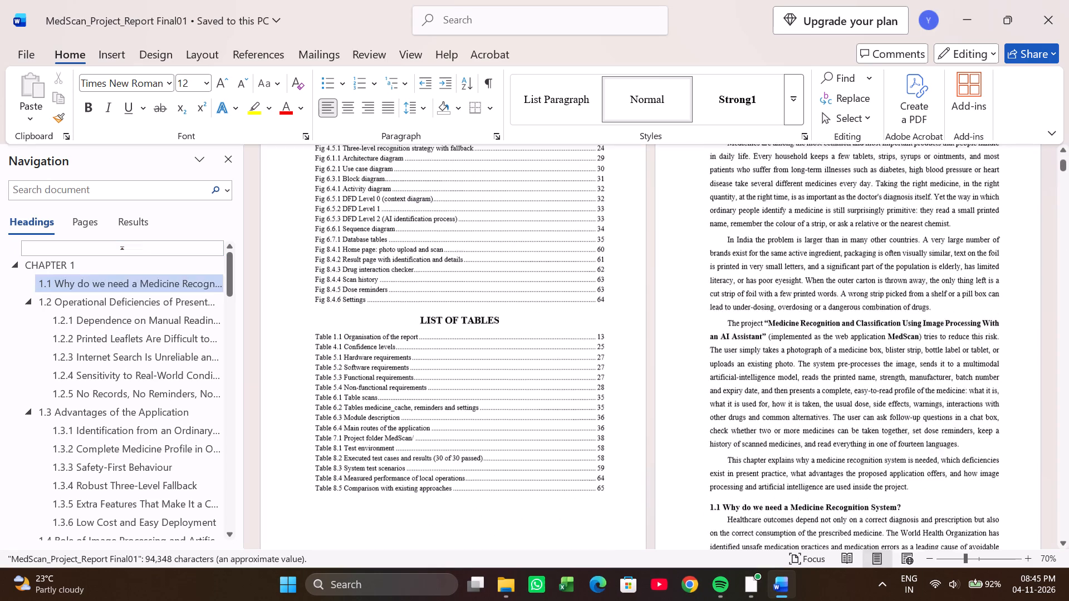
scroll(666, 309, down, 8)
drag(915, 293, 910, 295)
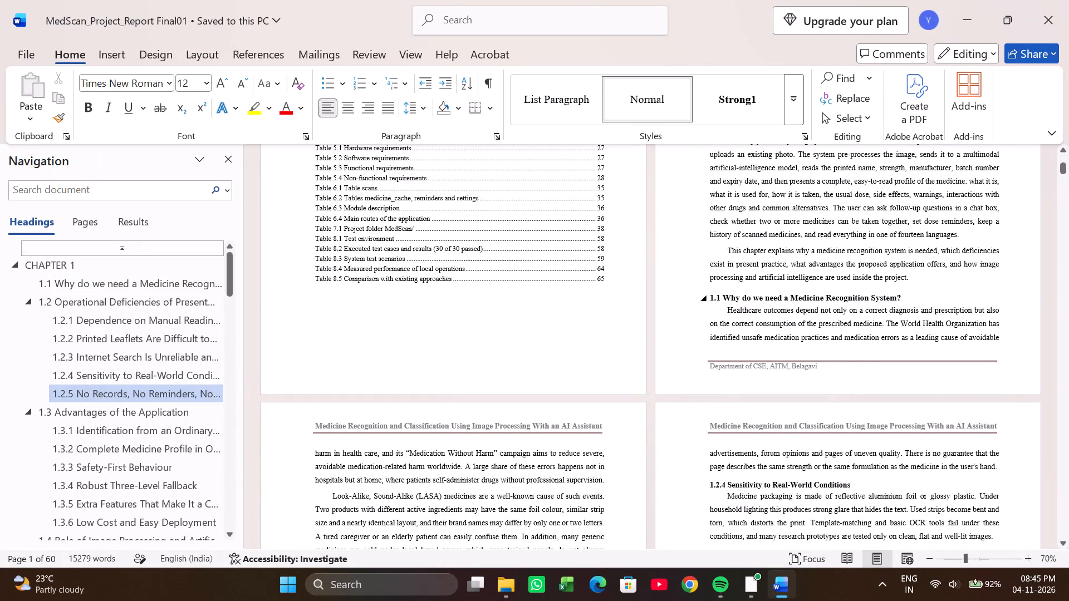
drag(910, 295, 712, 304)
click(732, 322)
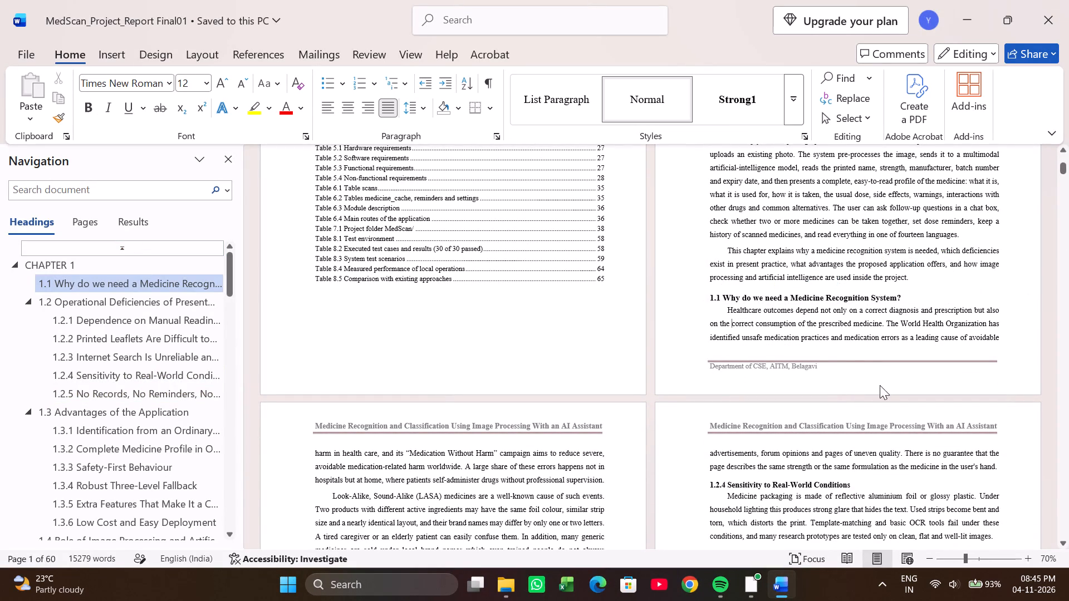
drag(1061, 172, 1068, 371)
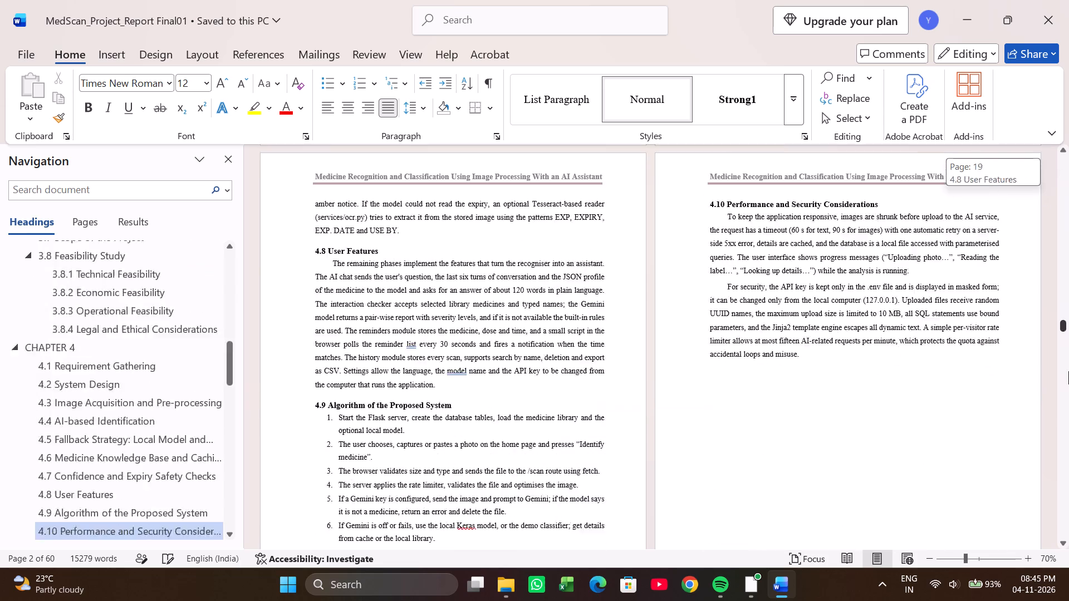
drag(1068, 371, 1068, 600)
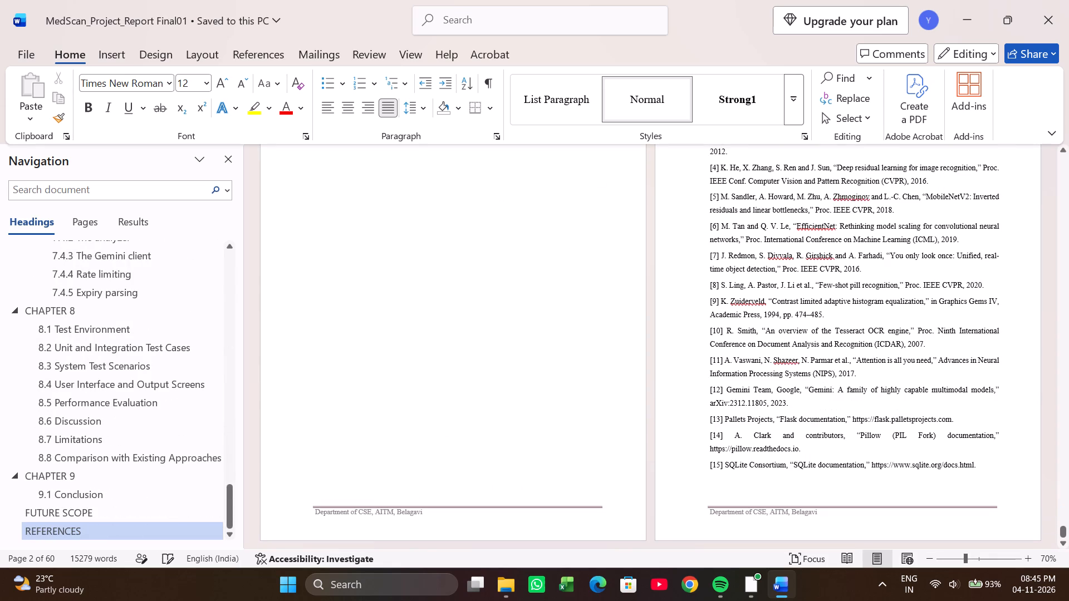
scroll(596, 365, up, 20)
scroll(596, 365, up, 7)
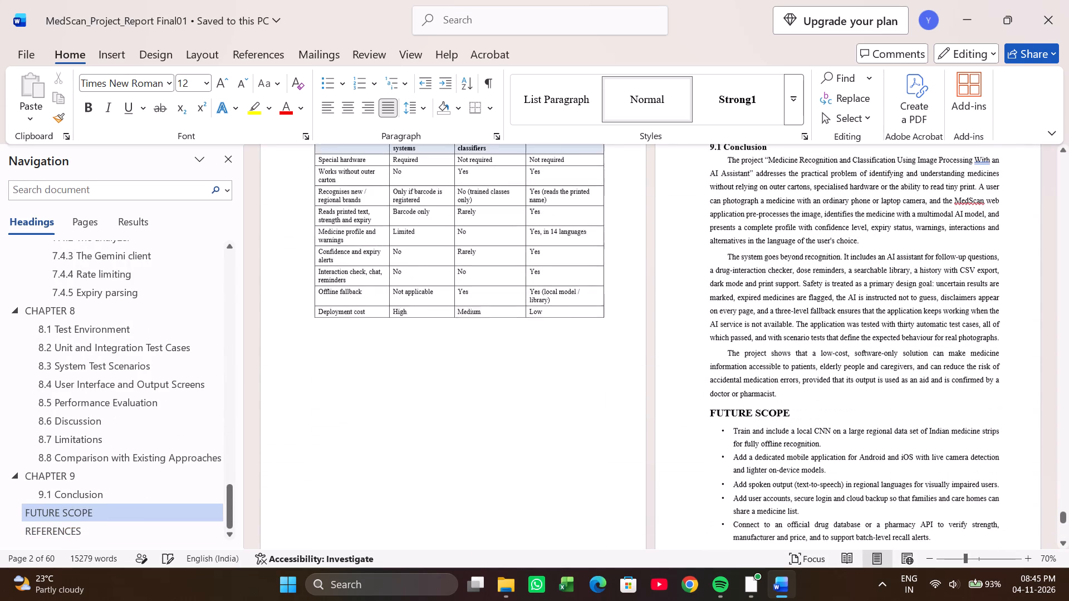
drag(793, 422, 714, 426)
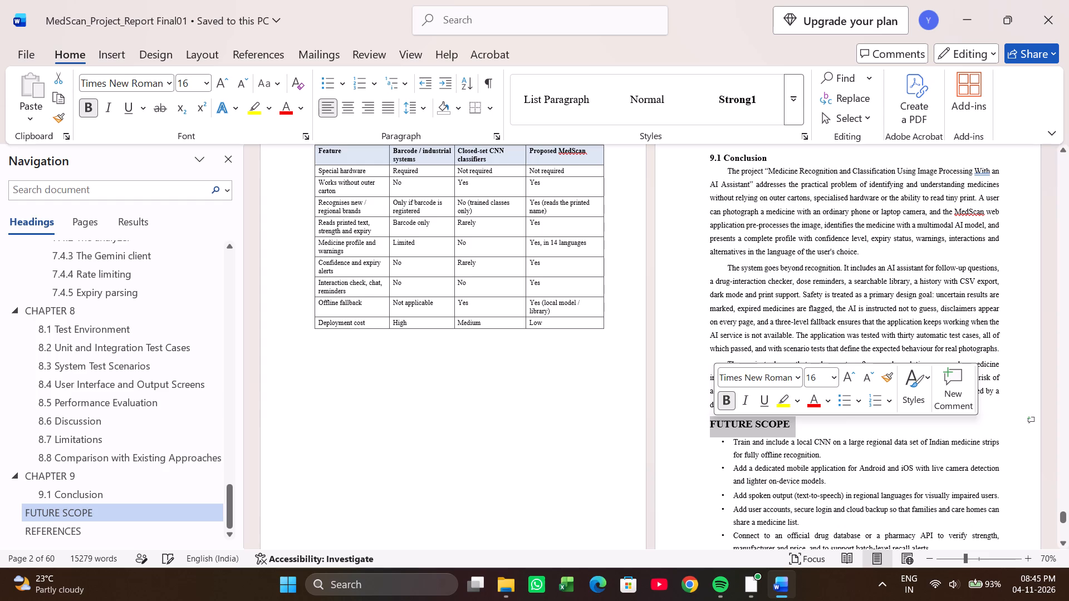
click(834, 375)
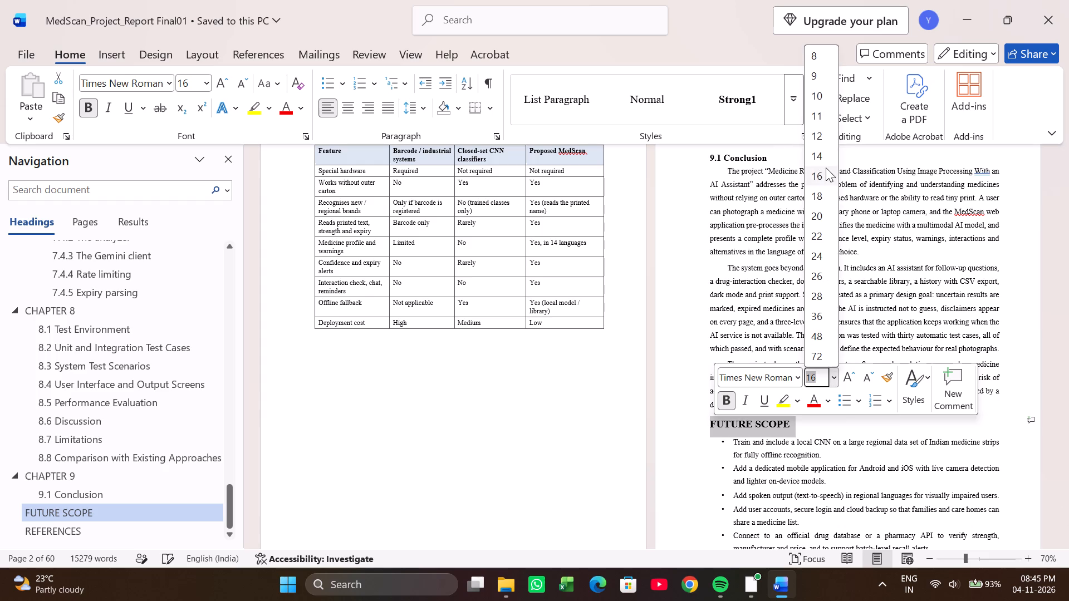
click(822, 160)
Check the font size of the 9.1 Conclusion heading.
scroll(829, 224, up, 8)
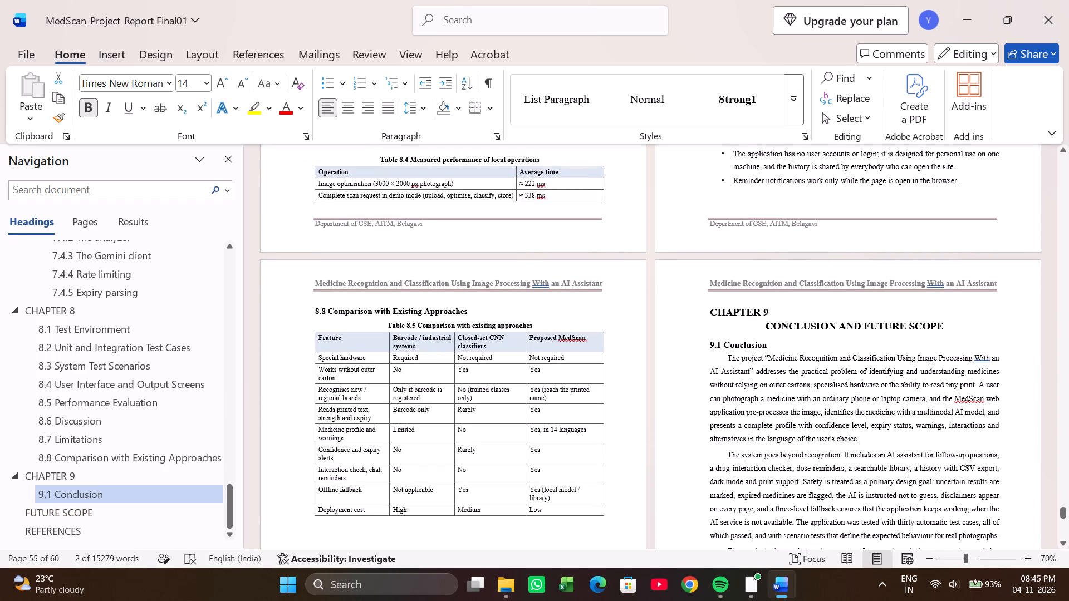
drag(767, 347, 711, 345)
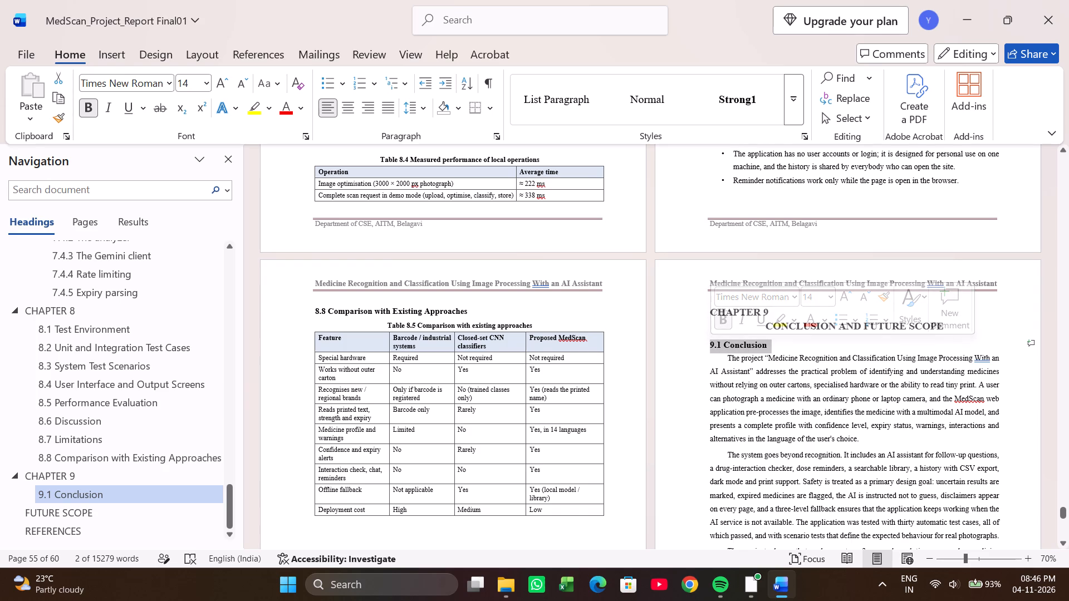
click(685, 375)
Review the report pages from Chapter 9 back to section 7.4, along with the last entries of the heading outline.
scroll(643, 332, up, 20)
scroll(643, 332, up, 6)
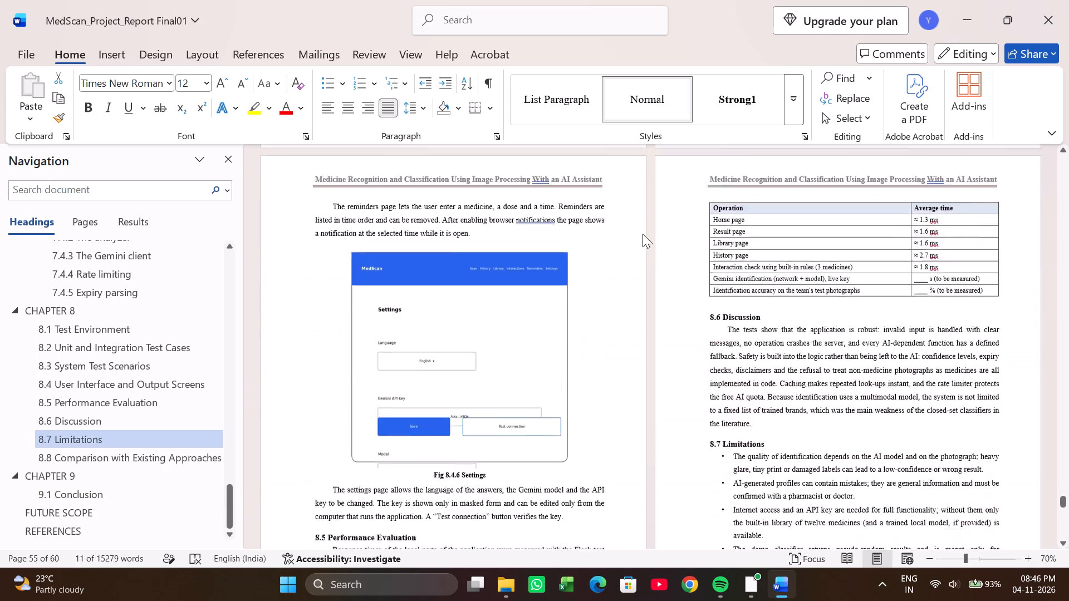
scroll(643, 234, up, 20)
scroll(643, 234, up, 20)
scroll(643, 234, up, 17)
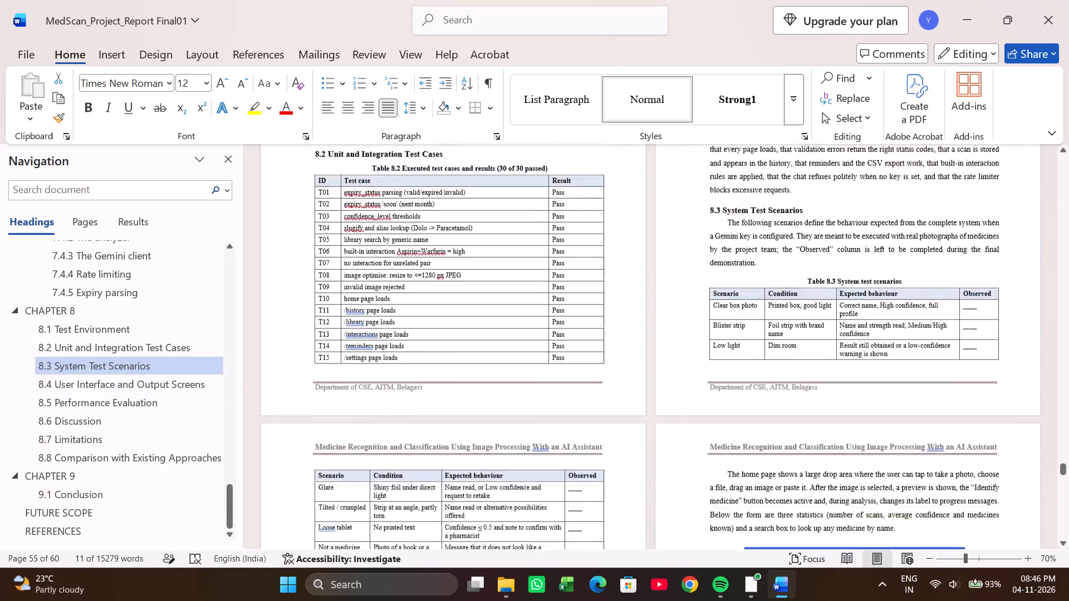
scroll(643, 220, up, 9)
scroll(643, 220, down, 1)
scroll(643, 220, up, 16)
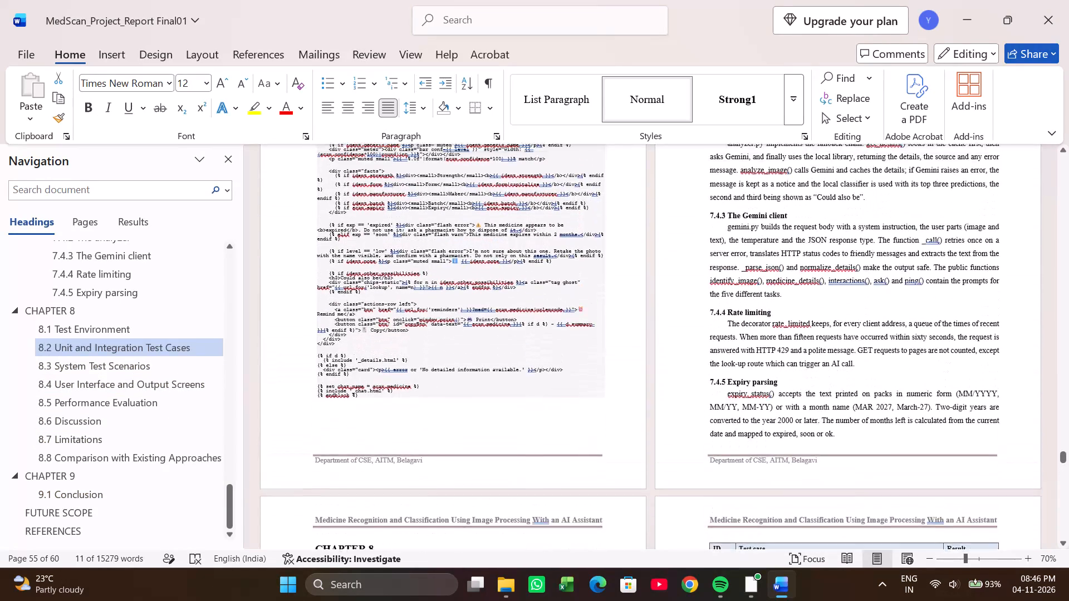
scroll(643, 216, up, 20)
scroll(643, 216, up, 1)
scroll(643, 215, down, 7)
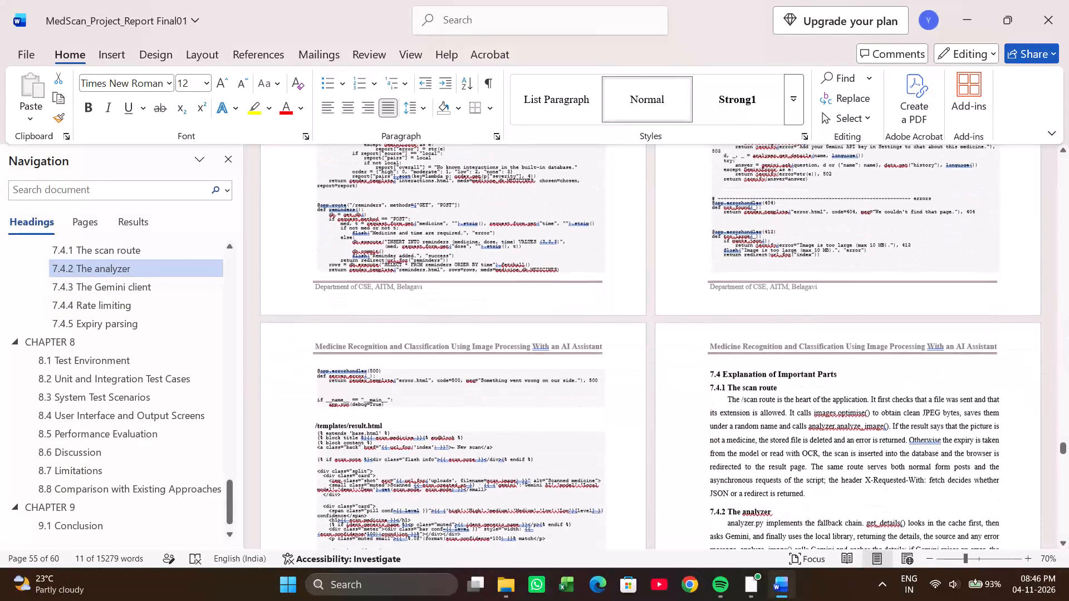
scroll(142, 416, down, 6)
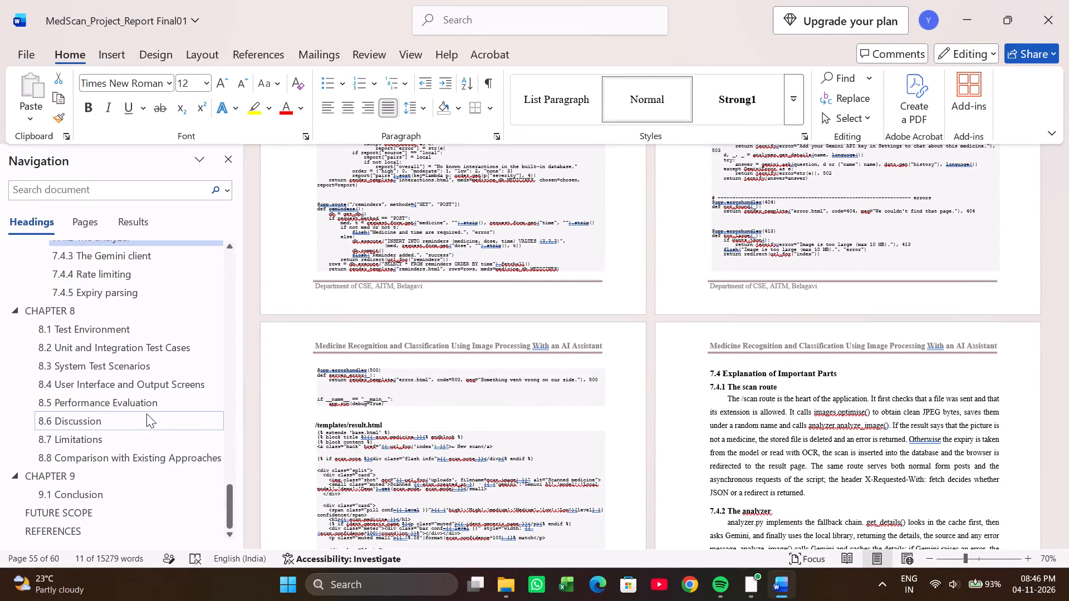
scroll(146, 413, down, 6)
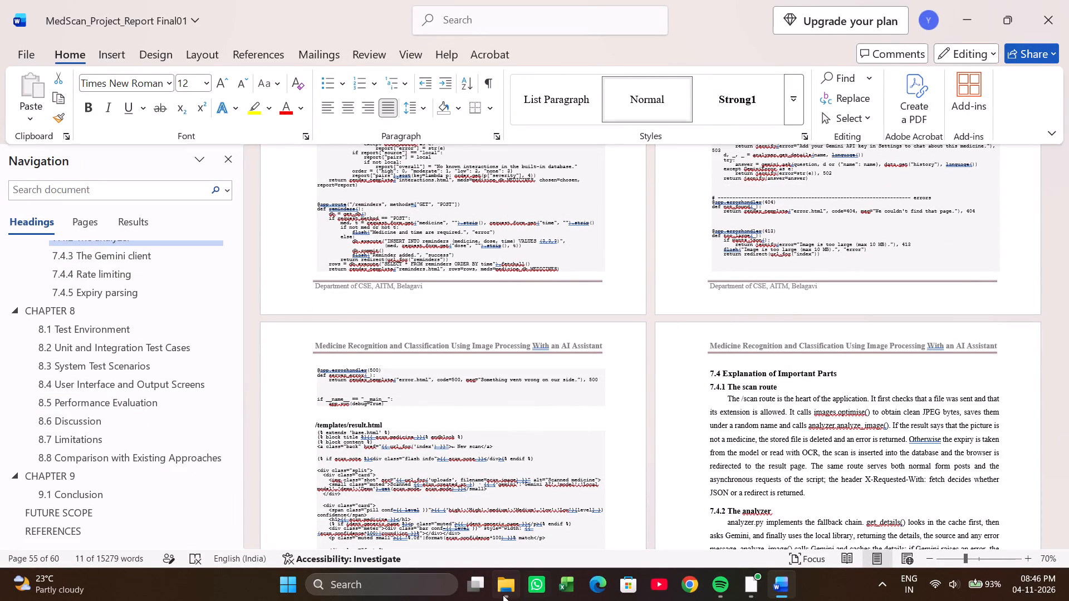
Open the MedScan_Project_Report Final01 (1) document from the recent files in File Explorer.
click(506, 583)
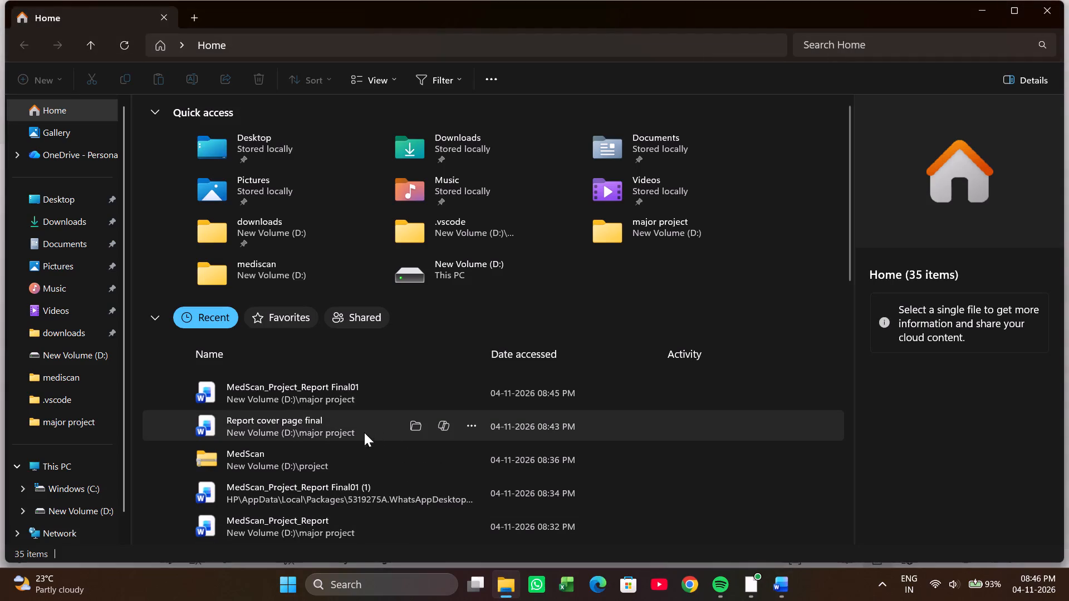
double_click(370, 484)
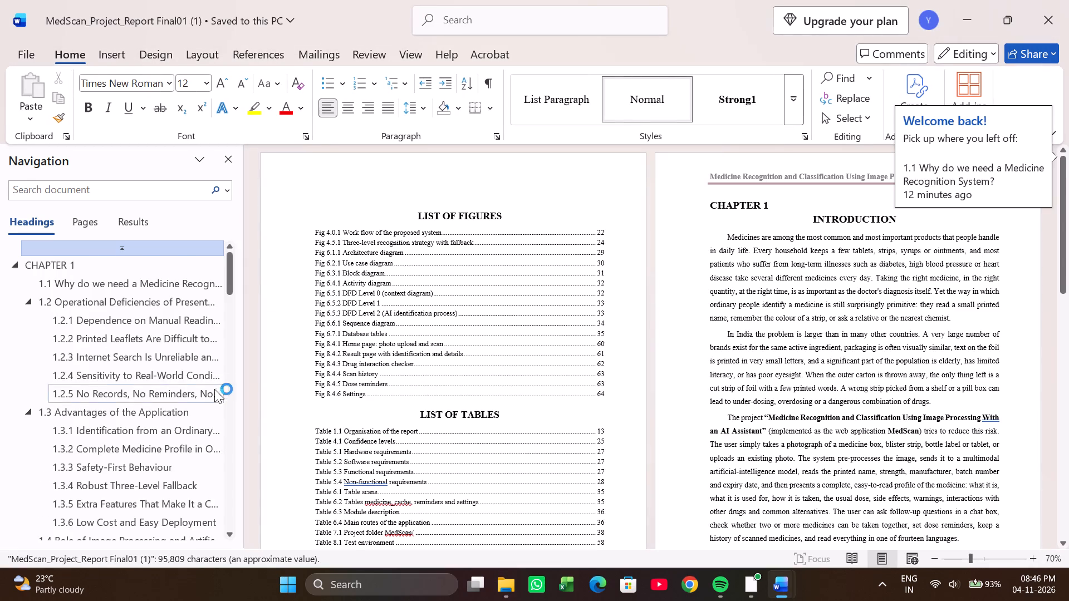
Examine the heading outline of the Final01 (1) copy through to its last entries.
scroll(214, 389, down, 20)
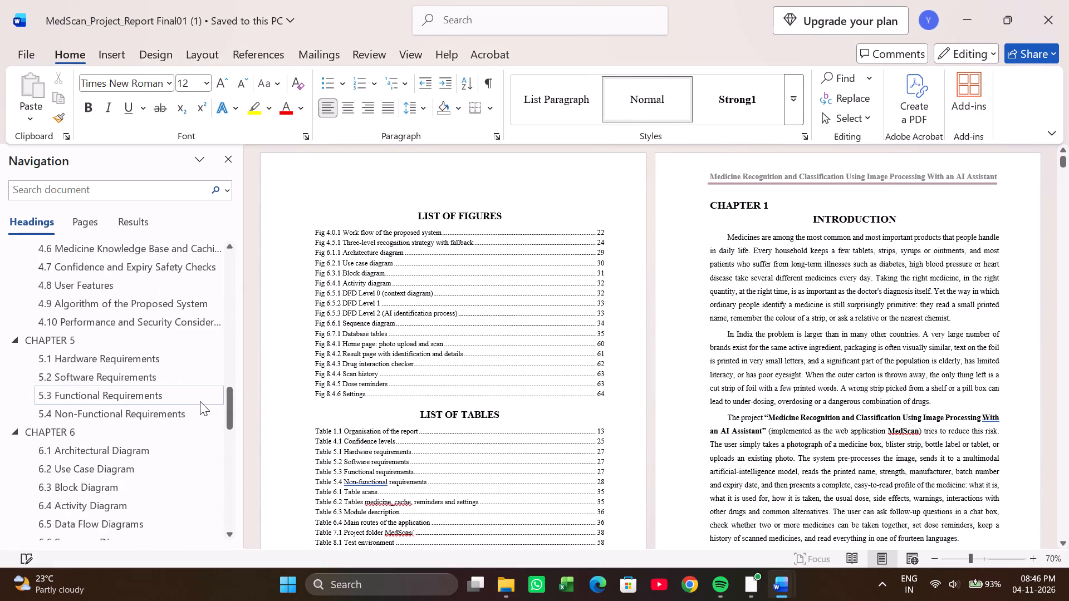
scroll(200, 401, down, 11)
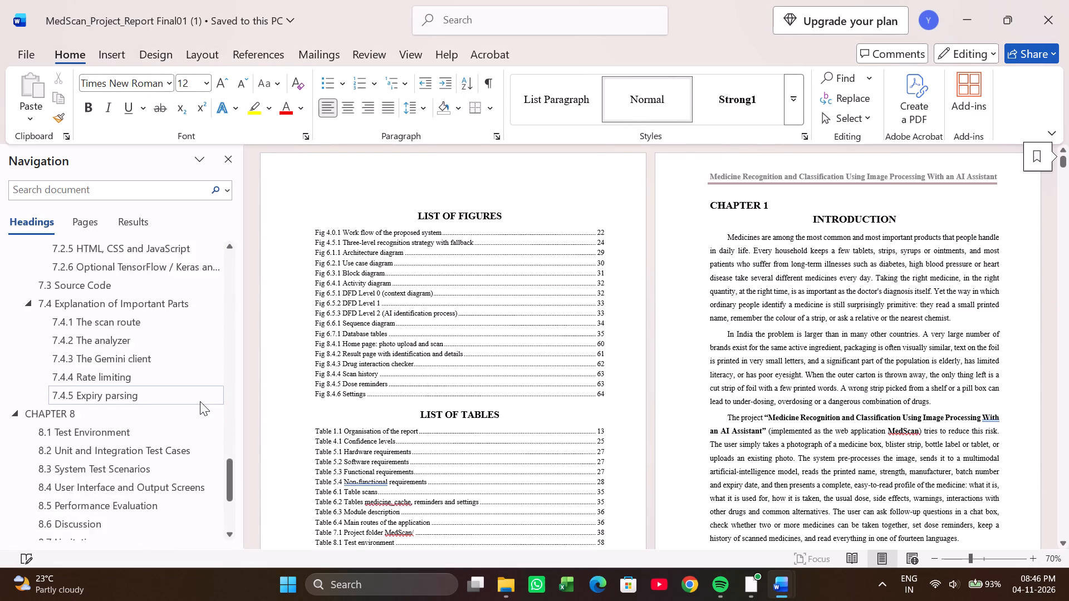
scroll(200, 401, down, 4)
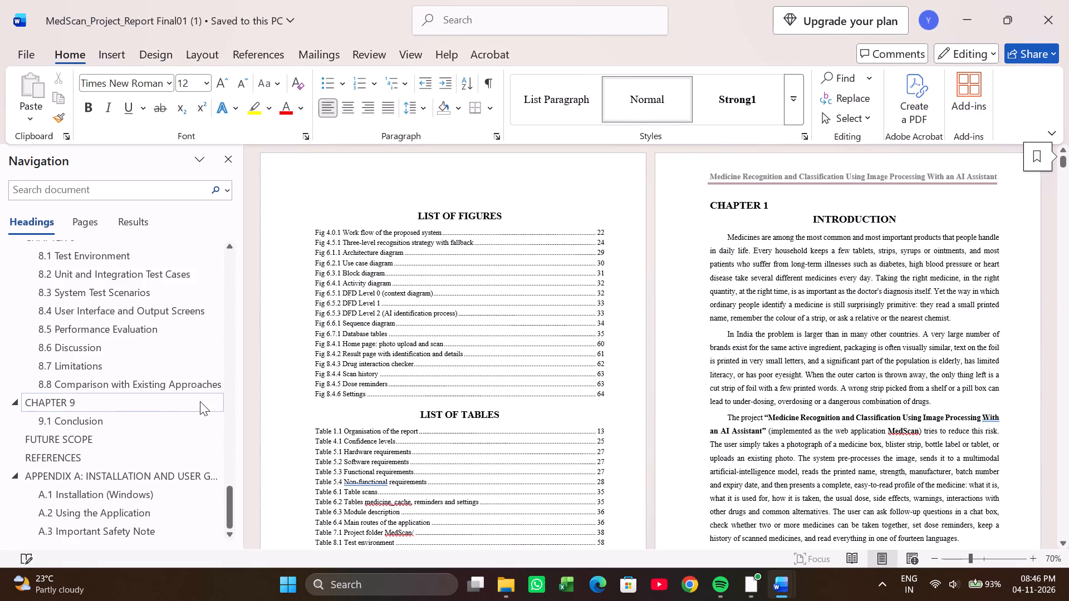
scroll(200, 401, down, 3)
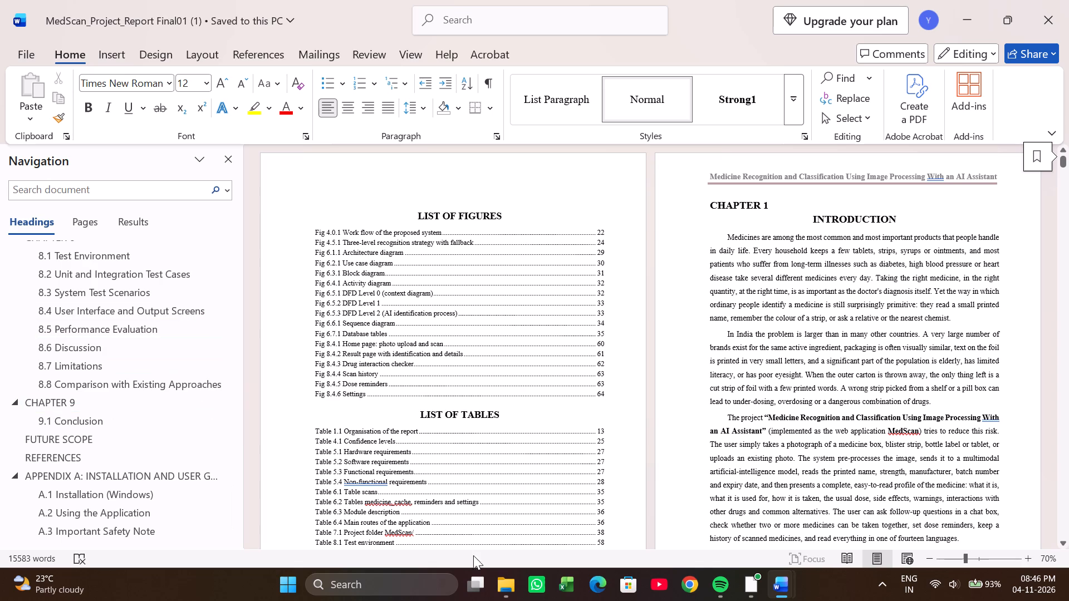
Return to the MedScan_Project_Report Final01 document from the recent files in File Explorer.
click(509, 587)
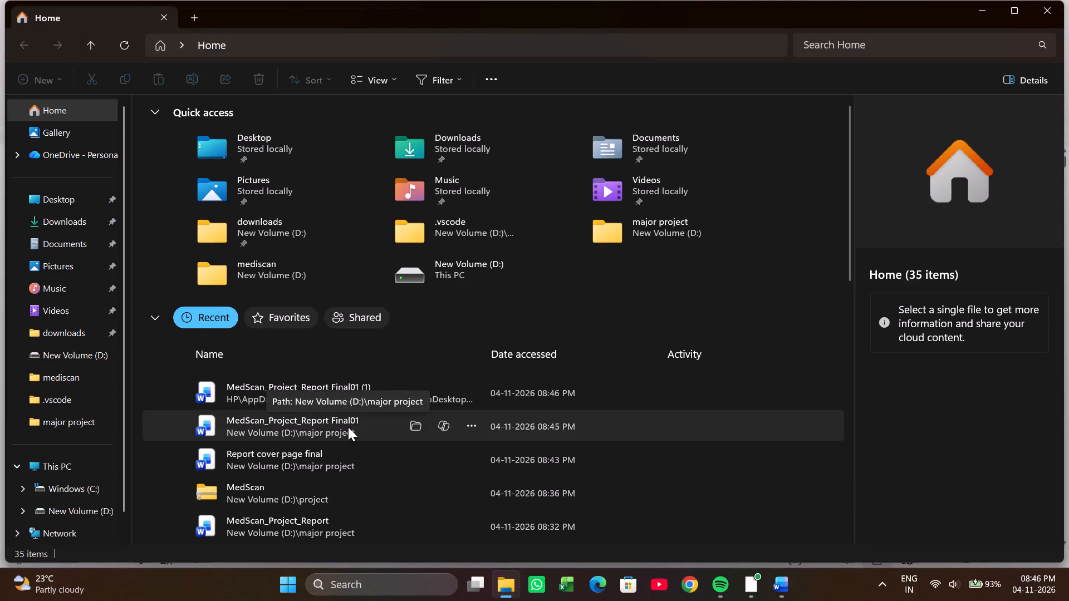
click(348, 427)
click(348, 427)
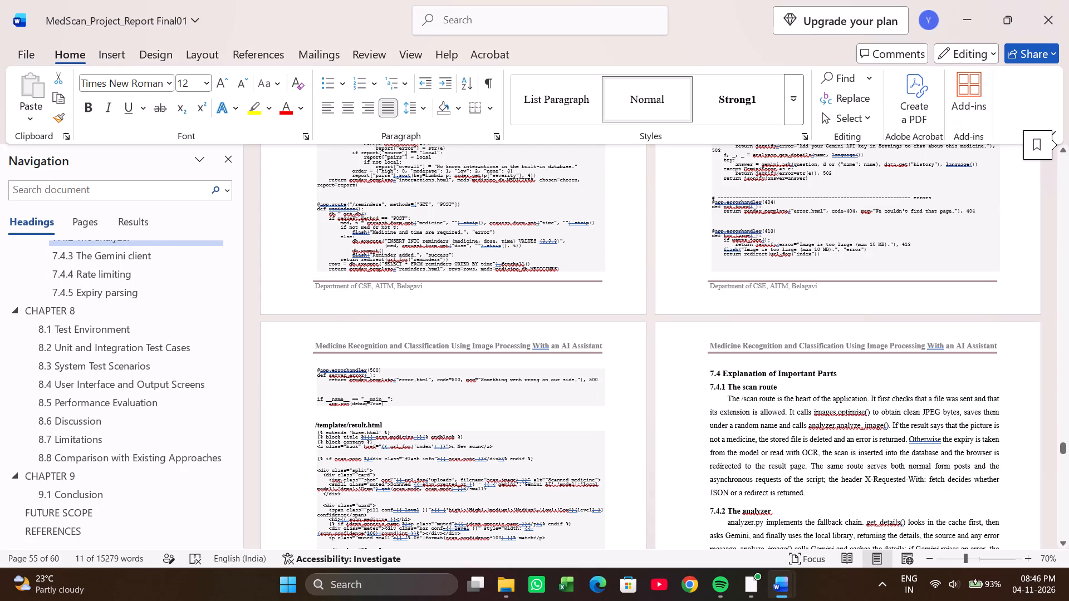
Examine the final headings in the Final01 outline, then the earlier entries back to Chapter 5.
scroll(175, 276, down, 4)
scroll(133, 411, down, 6)
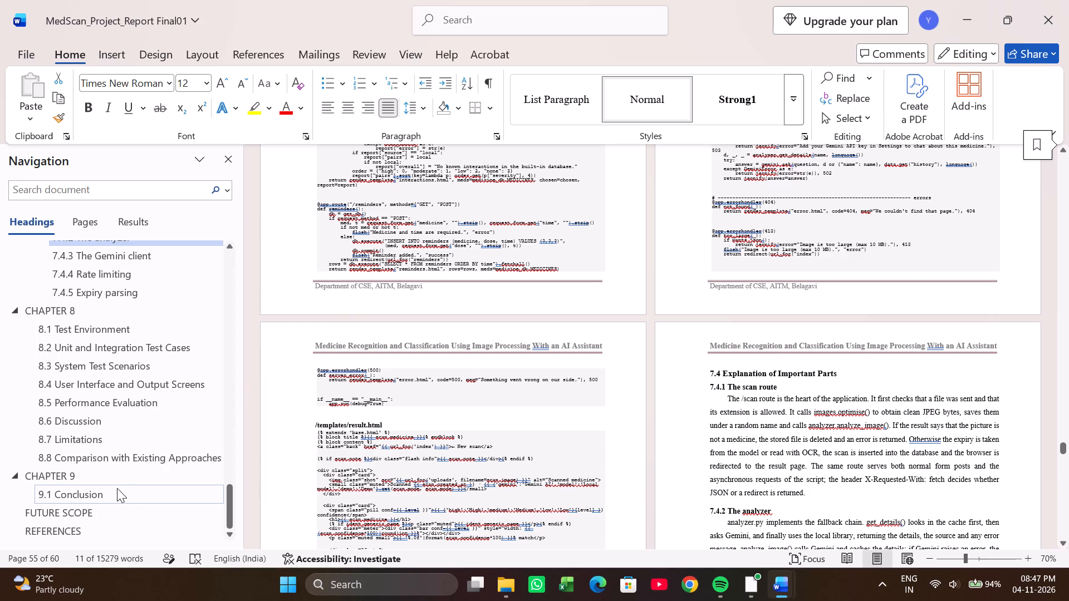
scroll(89, 490, down, 9)
scroll(104, 444, up, 11)
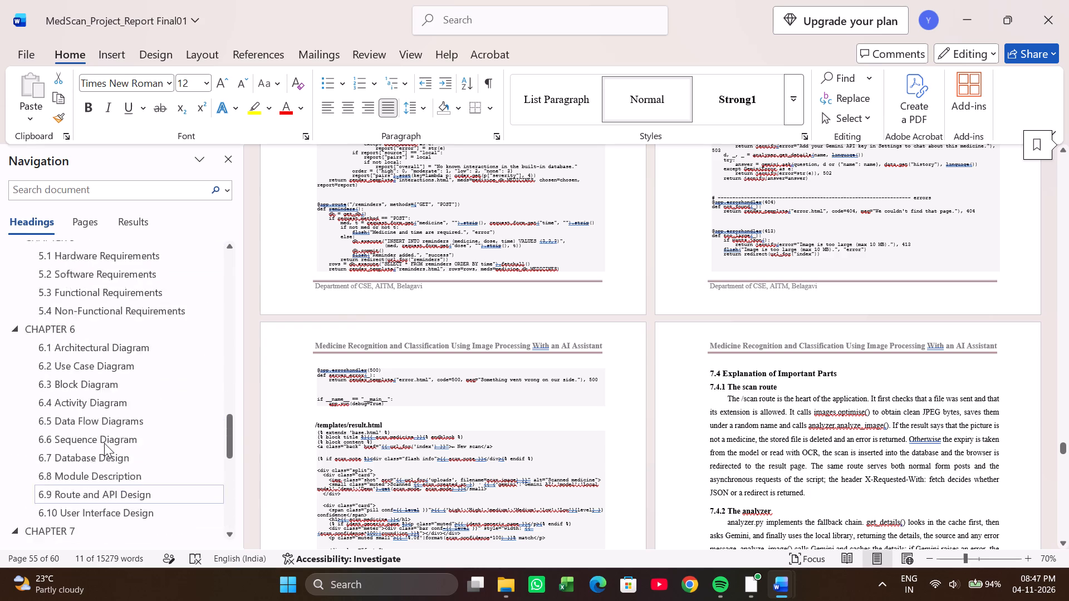
Examine the report pages from Chapter 7 back through the earlier chapters to the opening lists of figures and tables.
scroll(104, 443, up, 12)
scroll(378, 379, up, 20)
scroll(378, 379, up, 3)
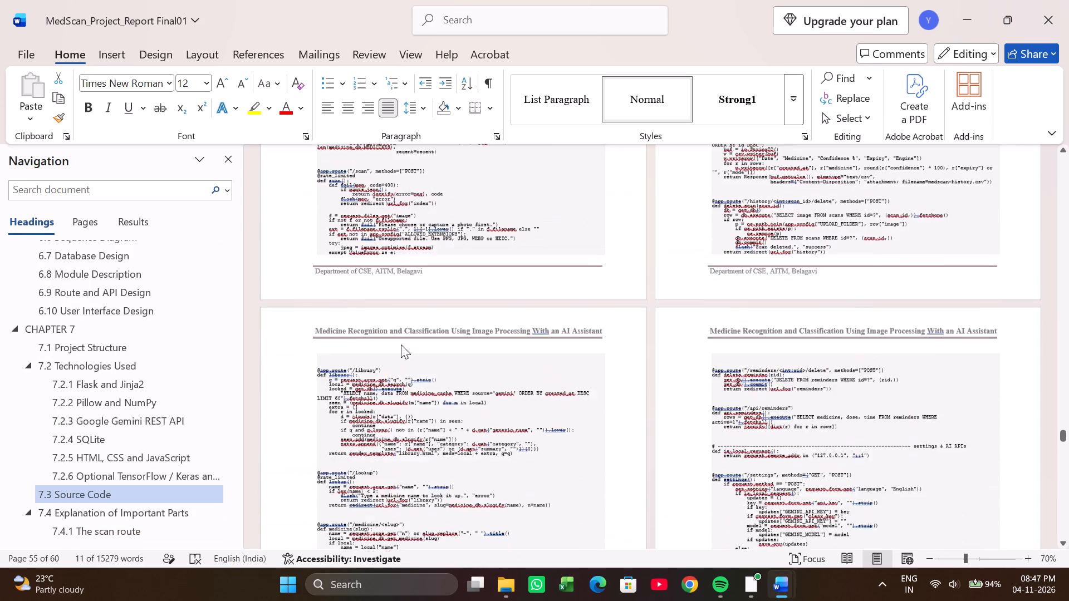
scroll(401, 344, up, 20)
scroll(401, 344, up, 20)
scroll(401, 344, up, 7)
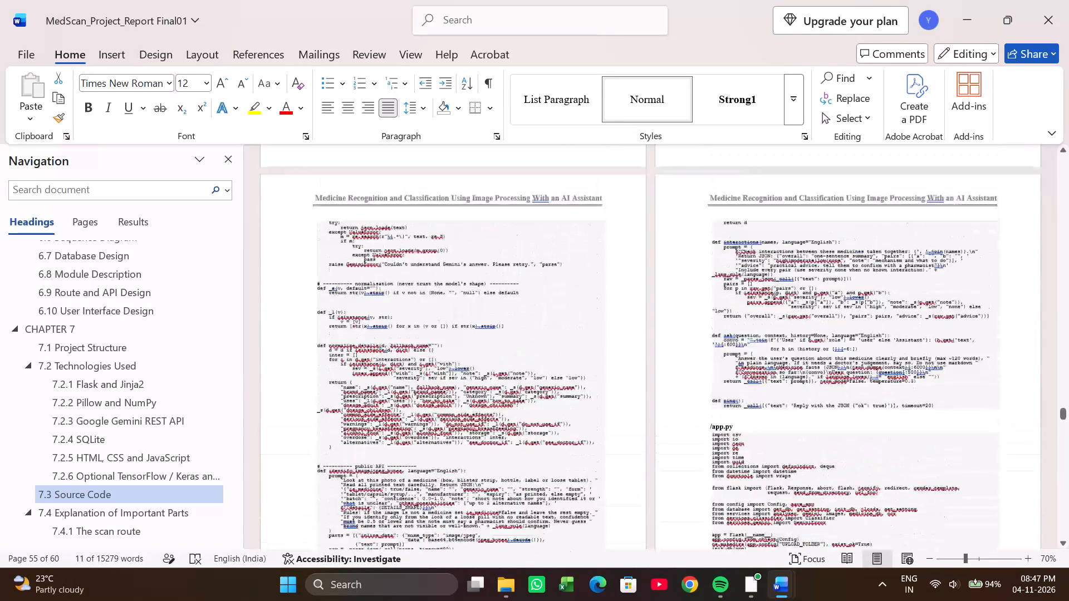
scroll(377, 362, up, 16)
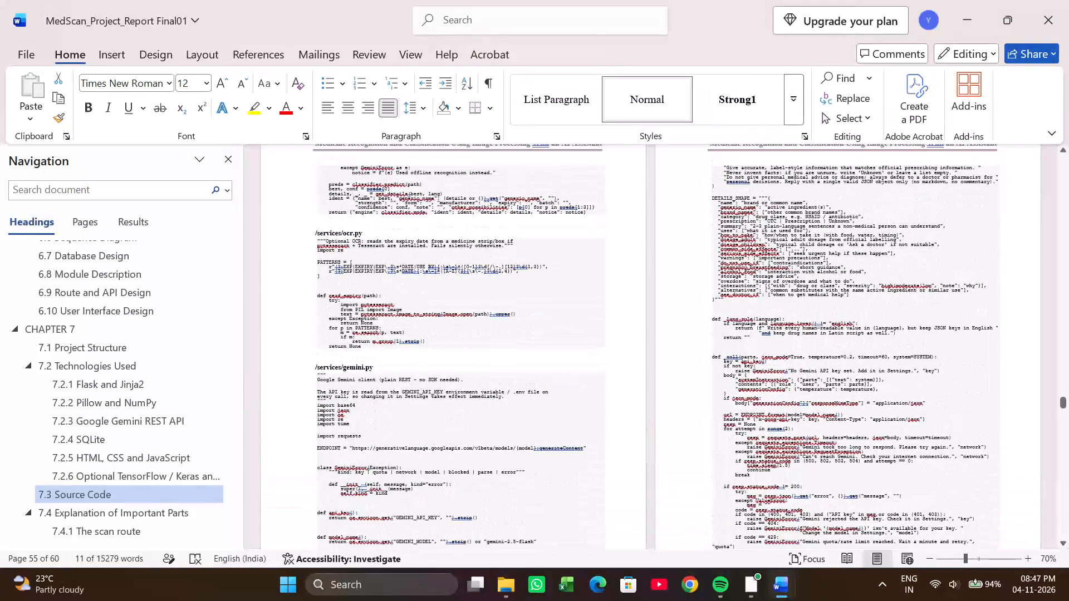
scroll(377, 362, up, 20)
scroll(377, 362, up, 19)
scroll(379, 362, up, 4)
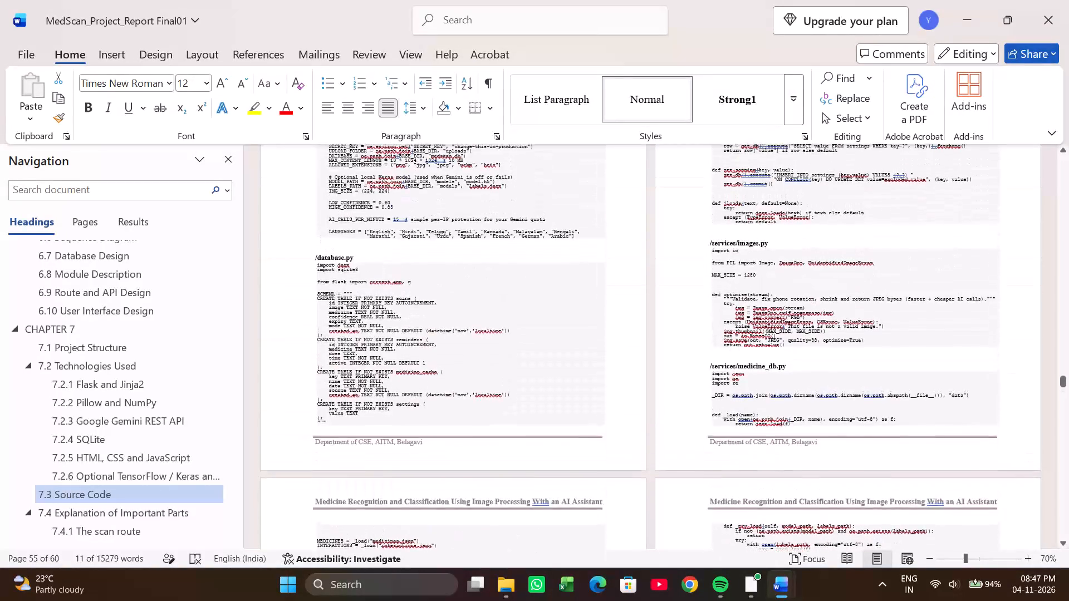
scroll(379, 362, up, 1)
scroll(380, 361, up, 20)
scroll(380, 361, up, 3)
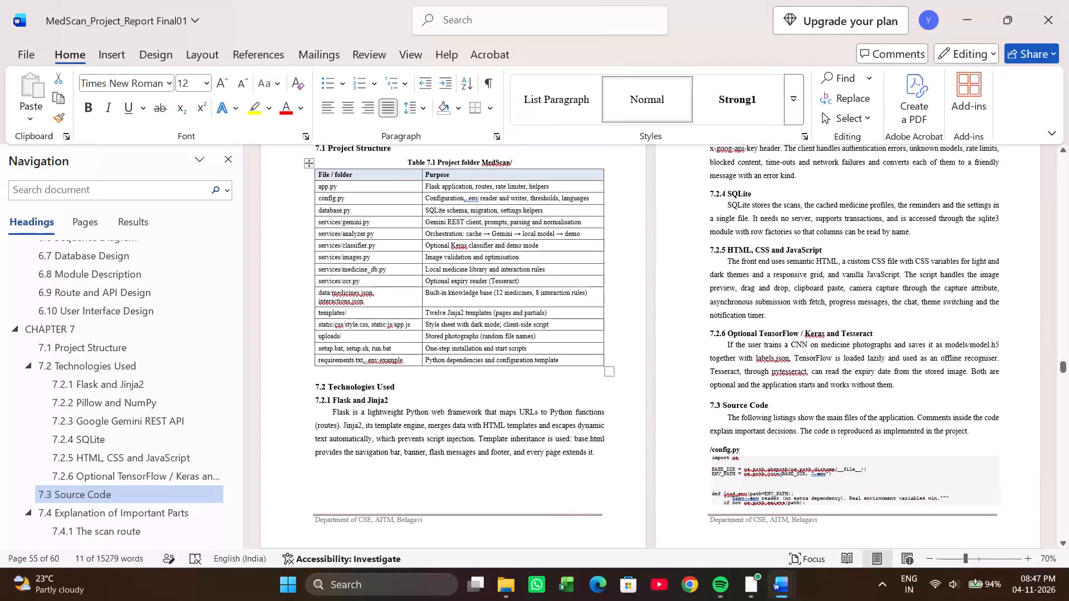
scroll(403, 380, up, 6)
scroll(404, 376, up, 20)
scroll(404, 376, up, 3)
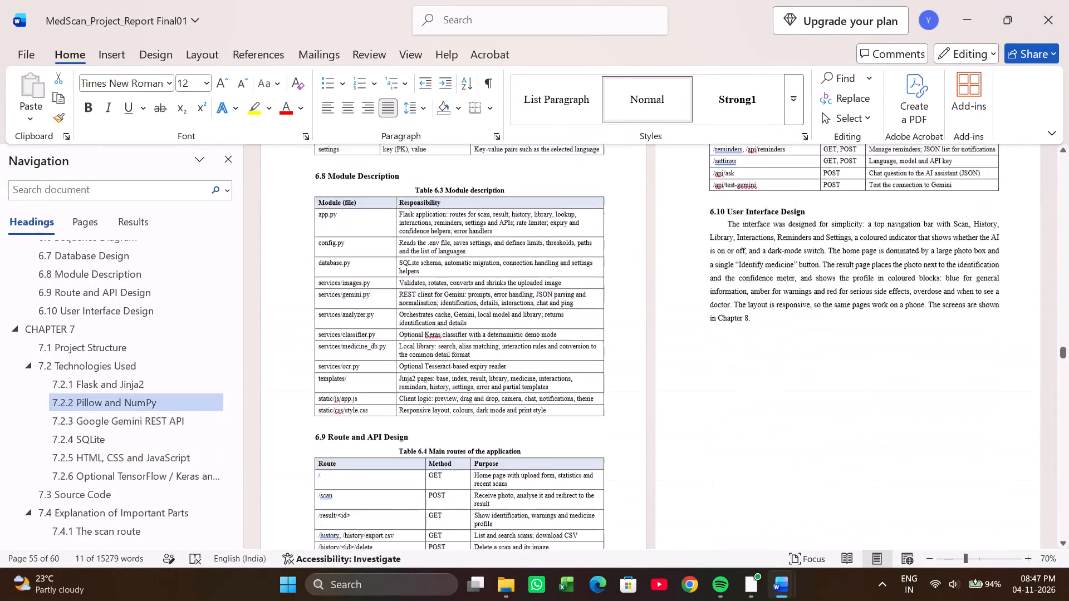
scroll(404, 376, up, 11)
drag(1063, 343, 1057, 310)
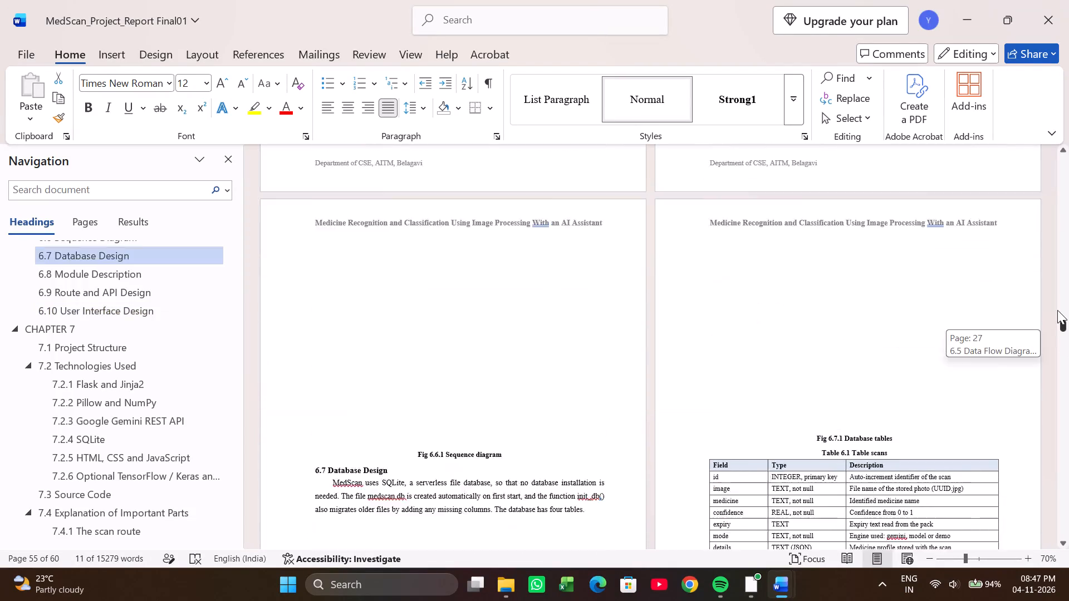
drag(1057, 310, 1052, 273)
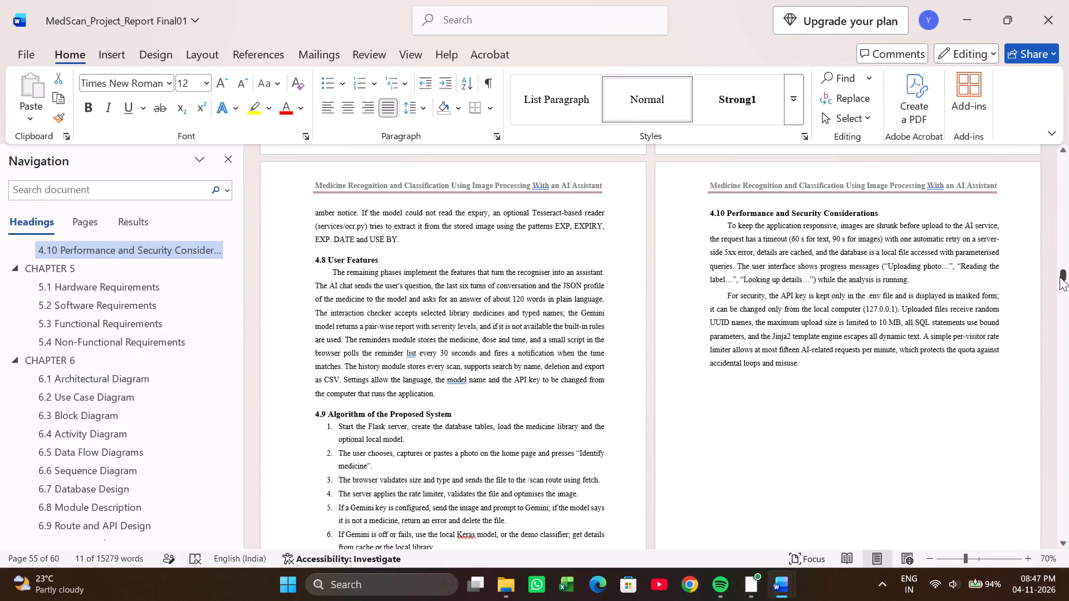
drag(1061, 277, 1048, 130)
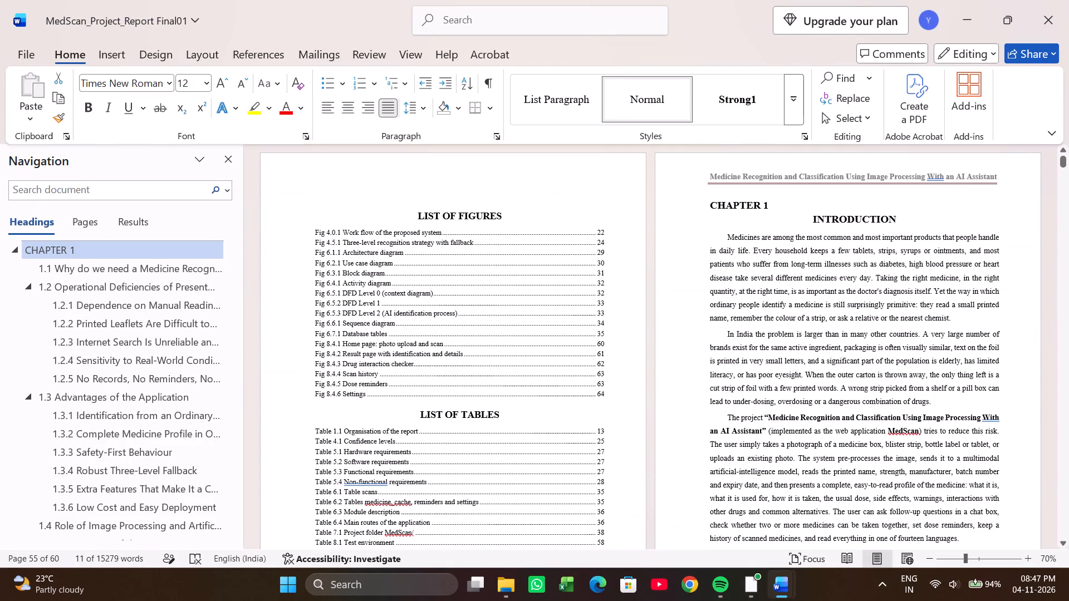
Delete the List of Figures and List of Tables with their headings so the document begins at Chapter 1.
scroll(667, 367, down, 9)
drag(619, 407, 350, 209)
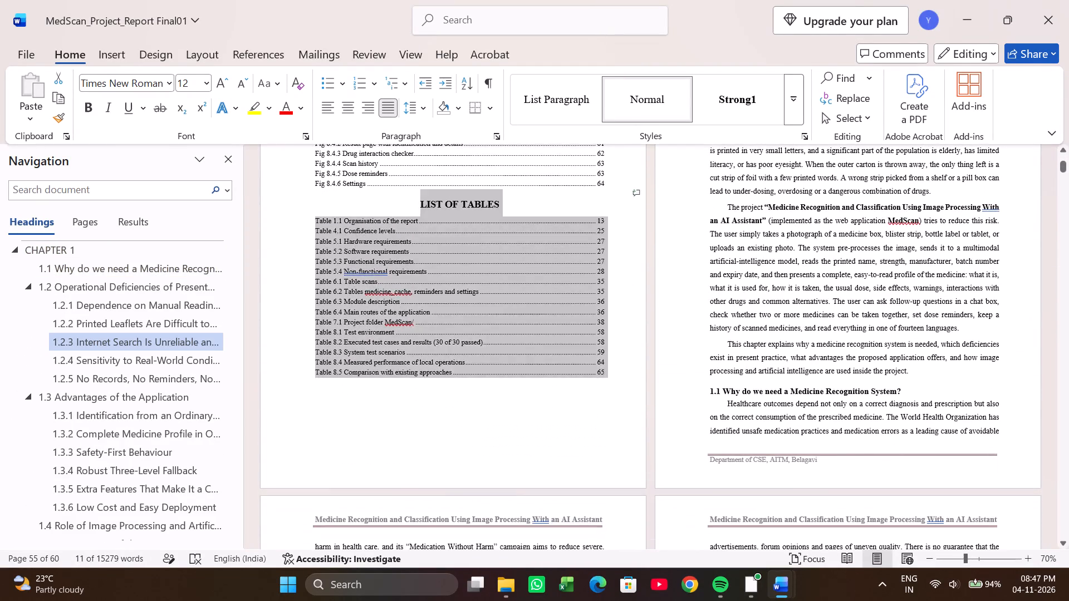
drag(350, 209, 195, 48)
key(Delete)
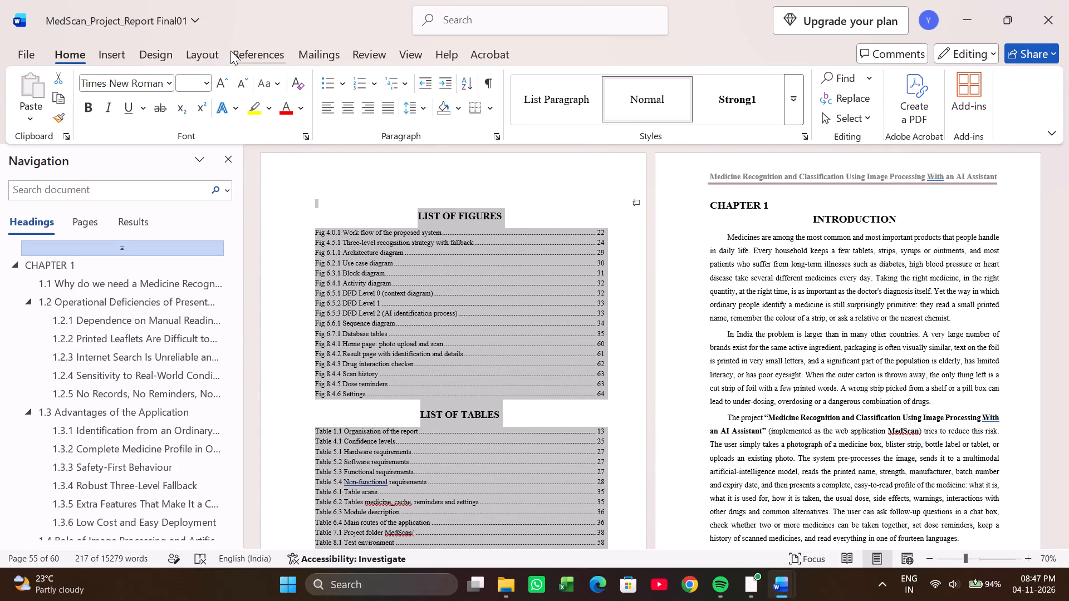
click(617, 219)
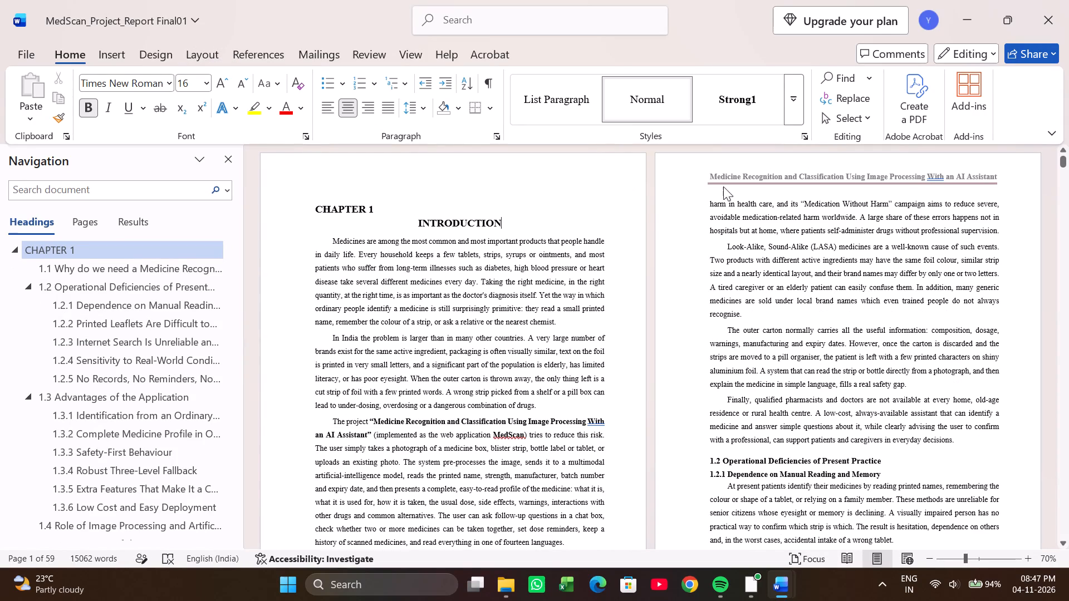
Copy the report-title header and its rule from the second page into the empty first-page header.
double_click(734, 178)
double_click(735, 177)
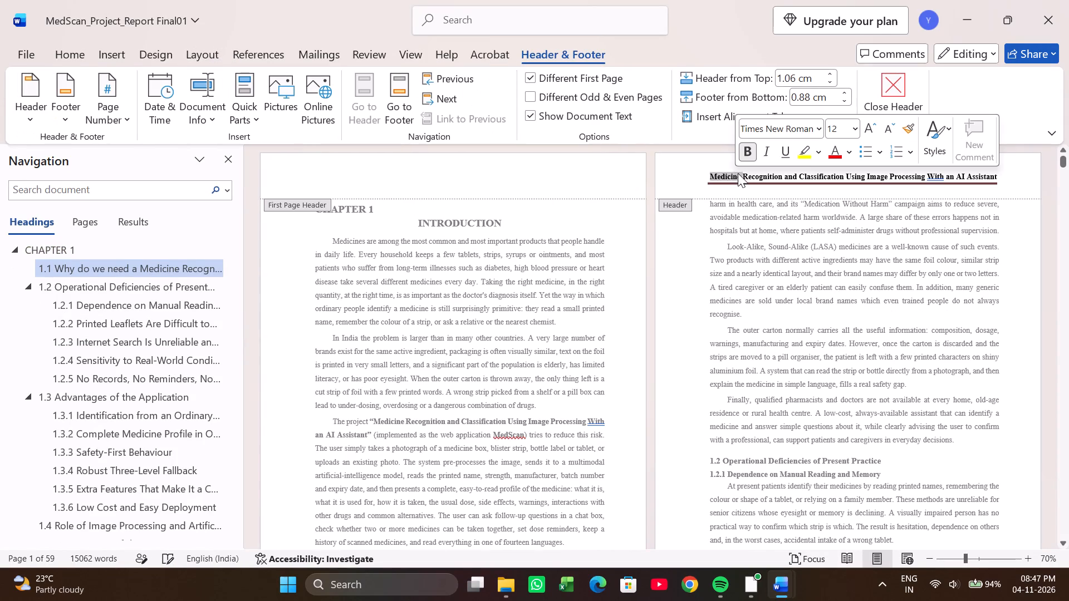
click(749, 175)
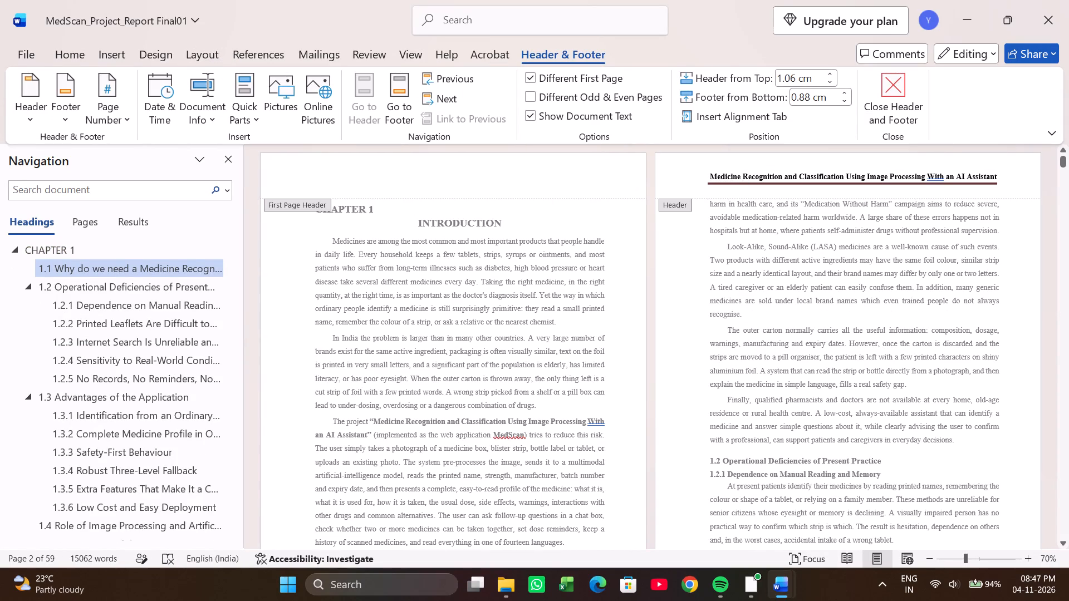
drag(709, 173, 724, 196)
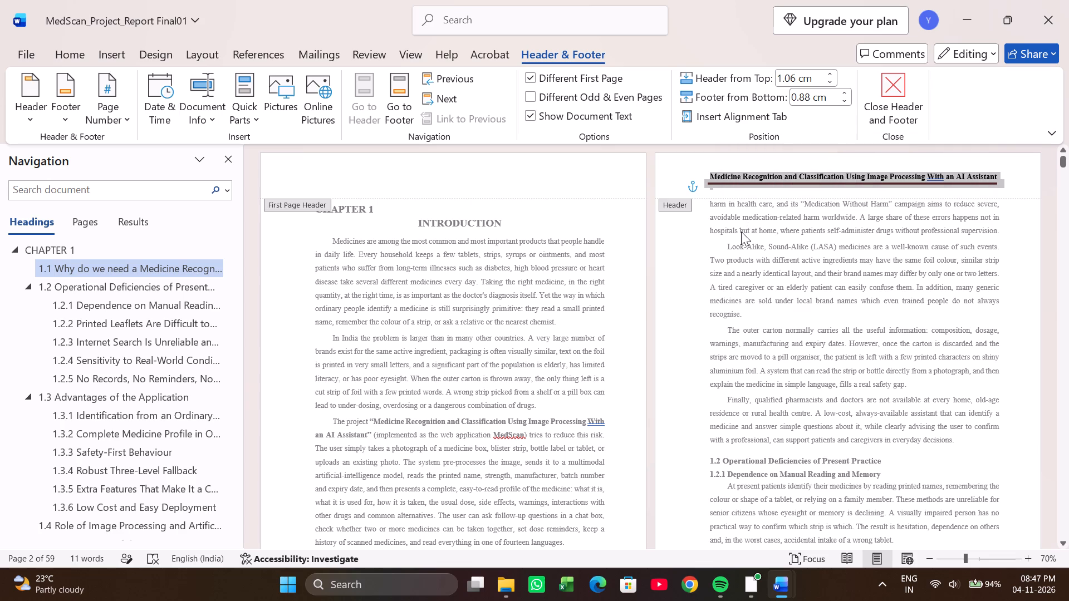
key(ctrl+c)
click(419, 183)
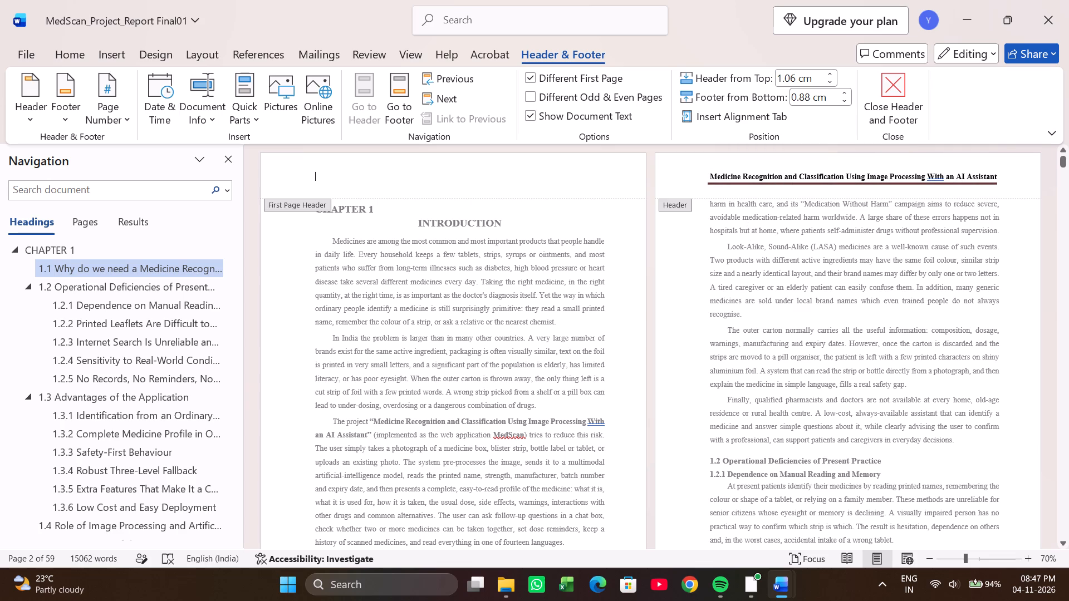
key(ctrl+v)
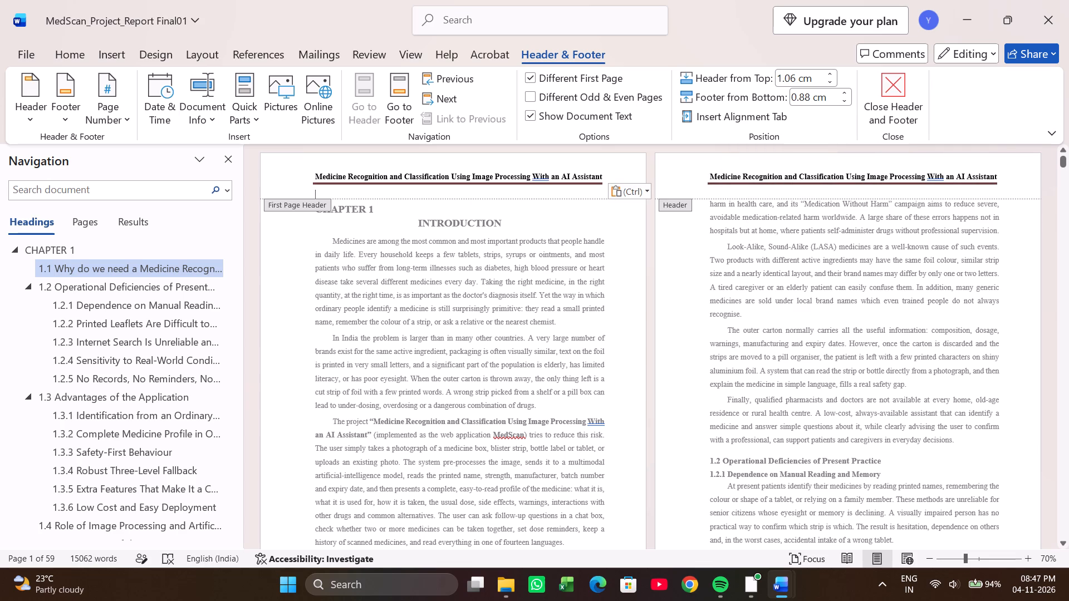
click(1030, 191)
Copy the "Department of CSE, AITM, Belagavi" footer with its rule into the first-page footer, then return to the body text.
scroll(852, 298, down, 10)
double_click(746, 434)
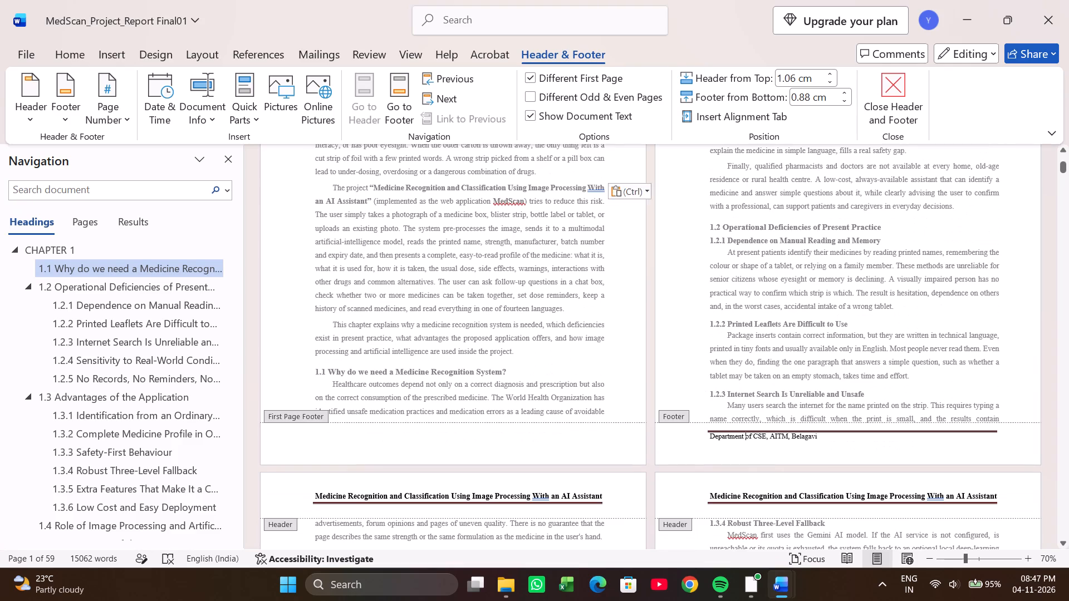
drag(815, 440, 675, 432)
key(ctrl+c)
click(430, 452)
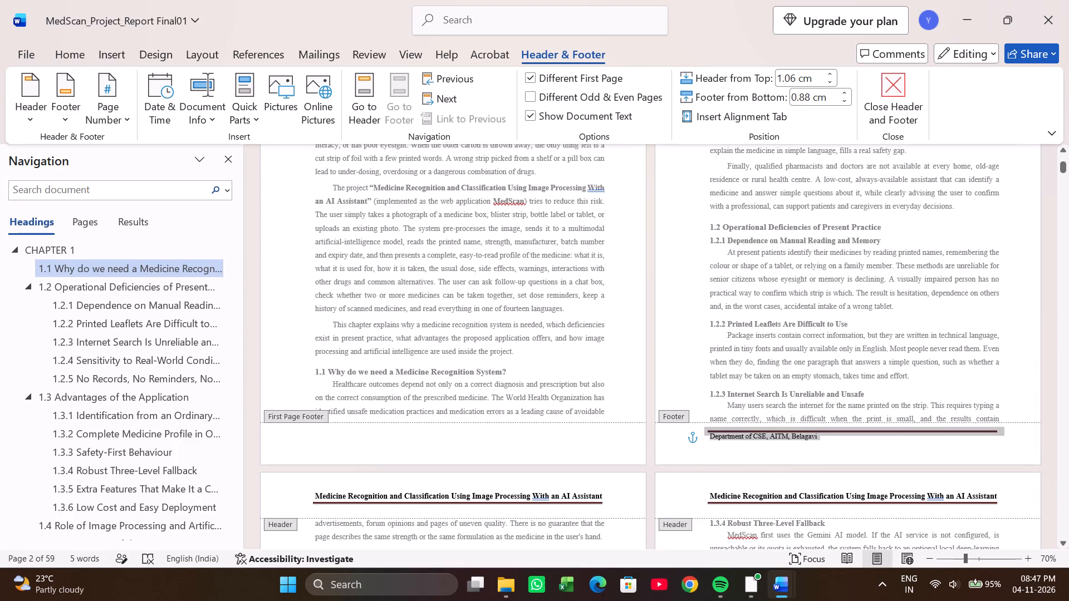
key(ctrl+v)
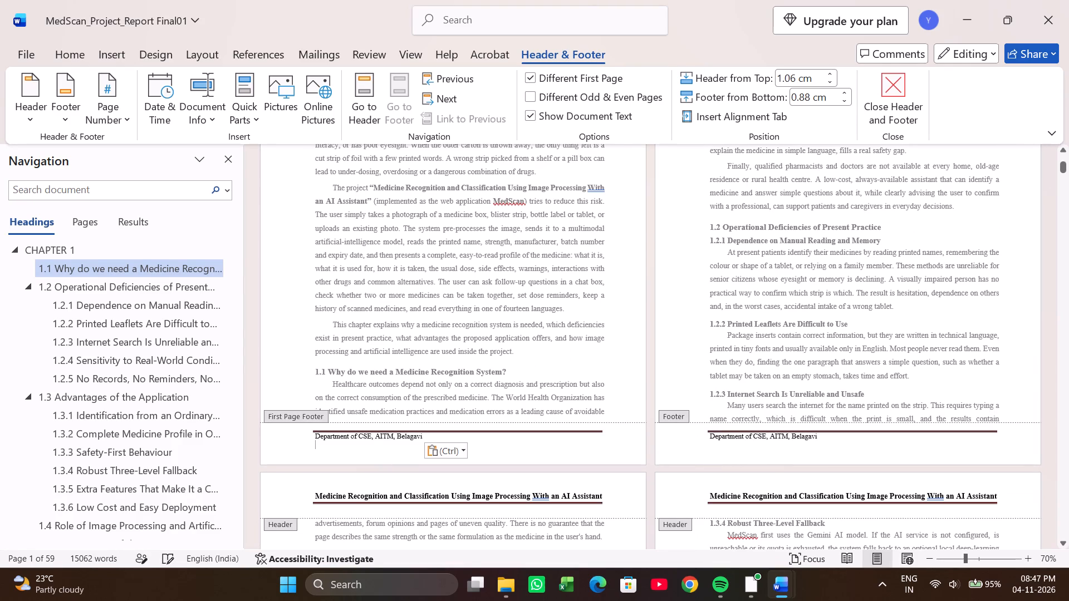
click(1032, 335)
double_click(1032, 335)
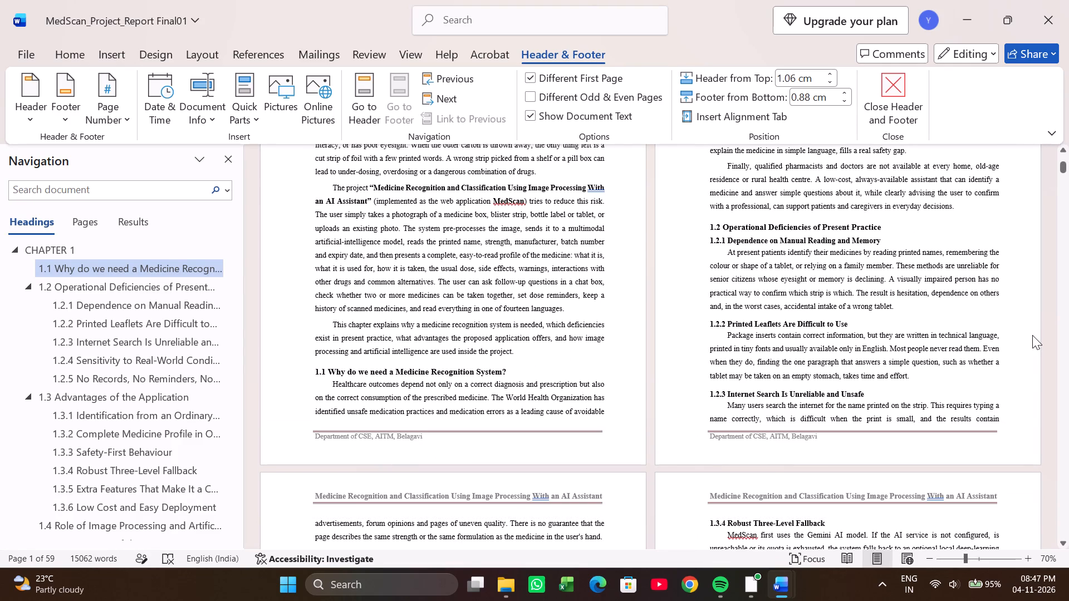
click(921, 434)
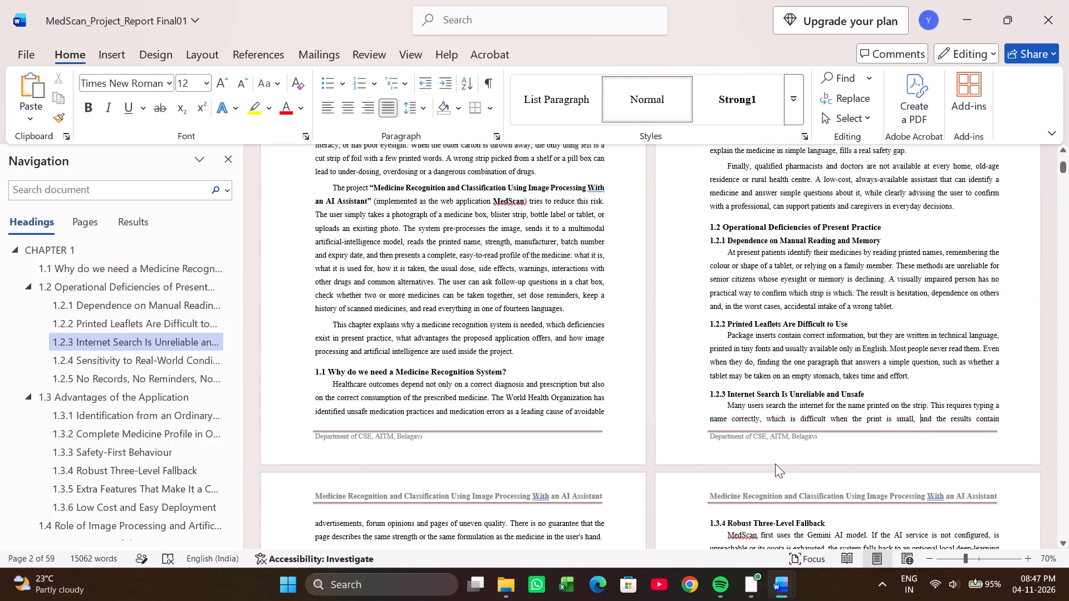
click(853, 439)
Set the entire document's body text to Times New Roman at size 12.
scroll(729, 462, up, 17)
scroll(696, 455, up, 4)
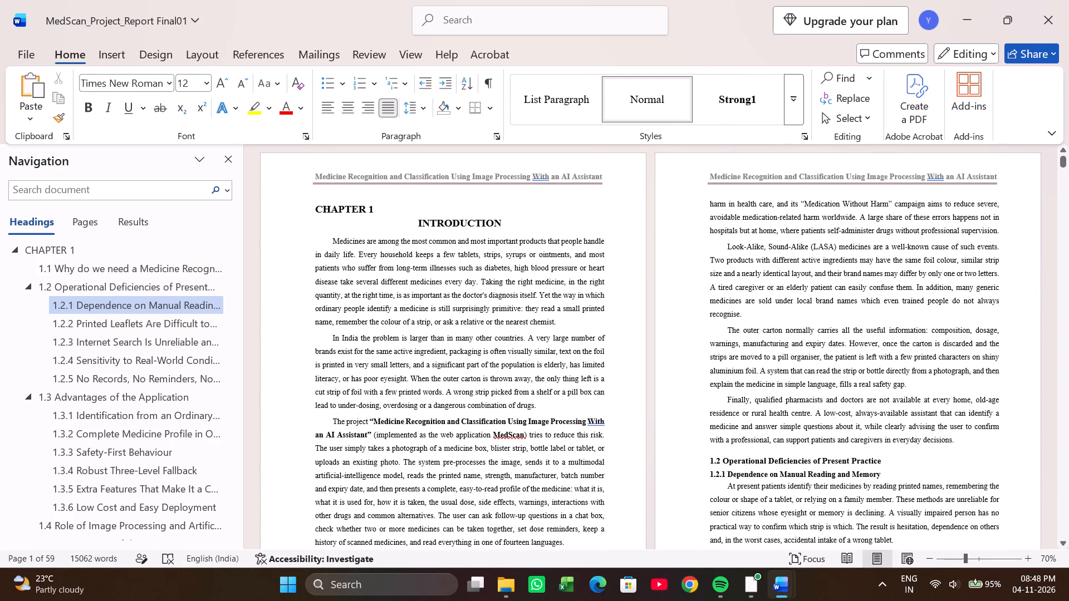
key(ctrl+a)
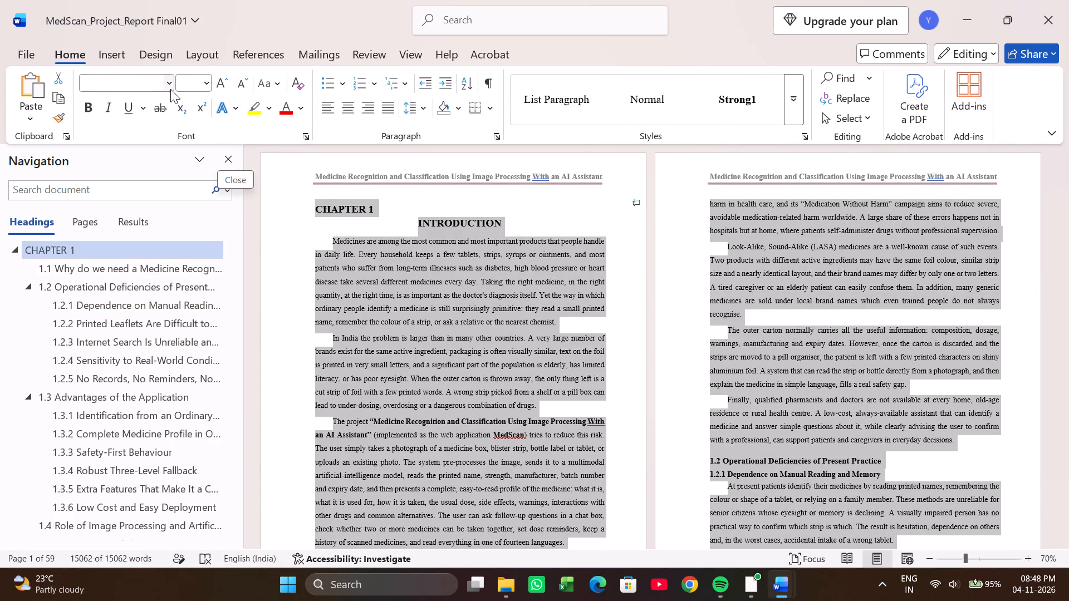
click(166, 85)
click(162, 232)
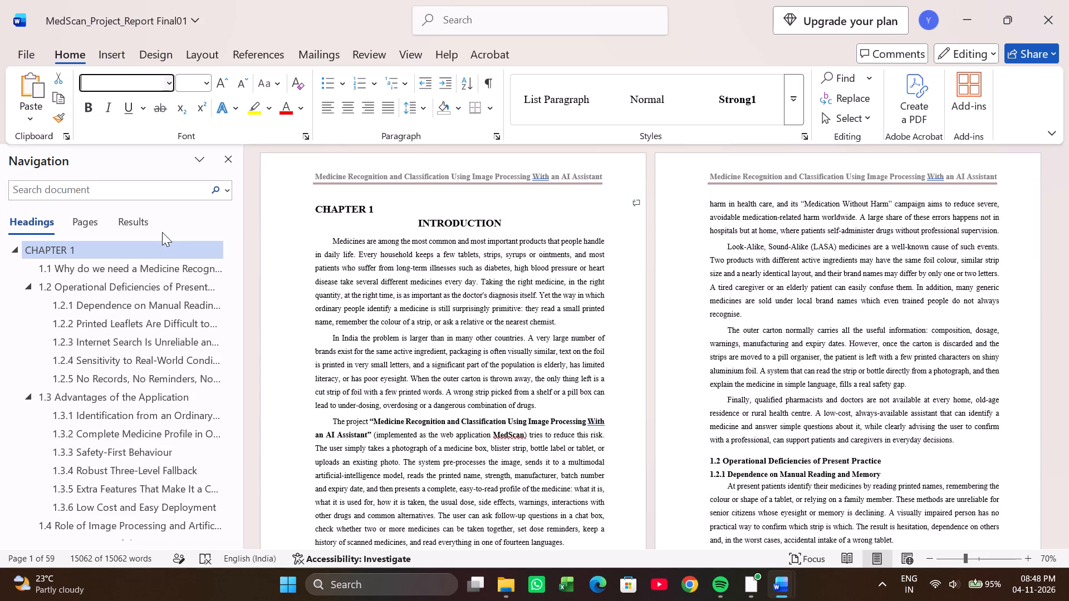
click(211, 86)
click(209, 83)
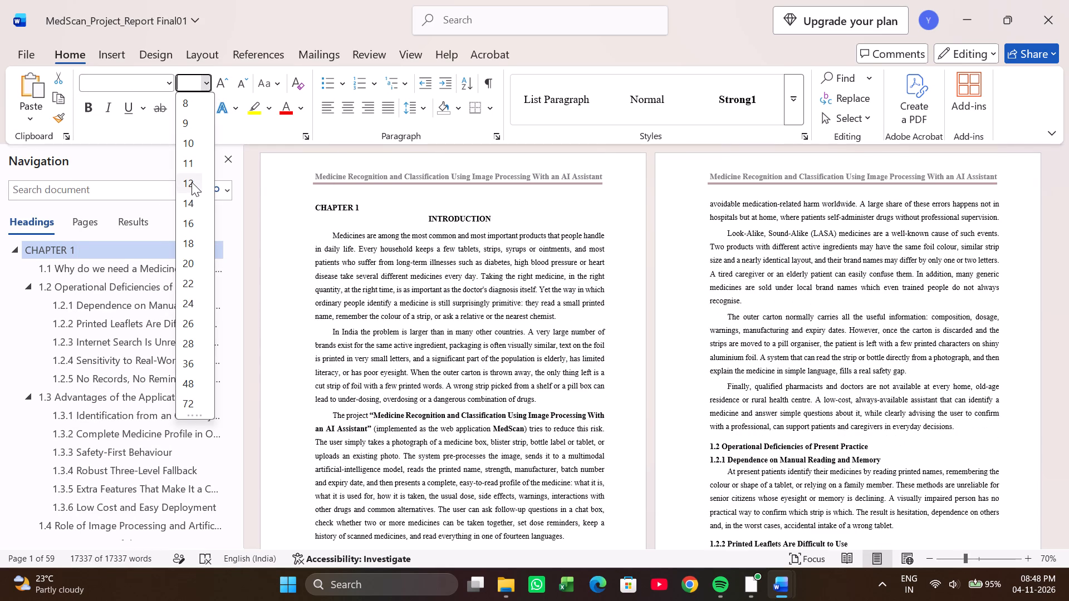
click(192, 182)
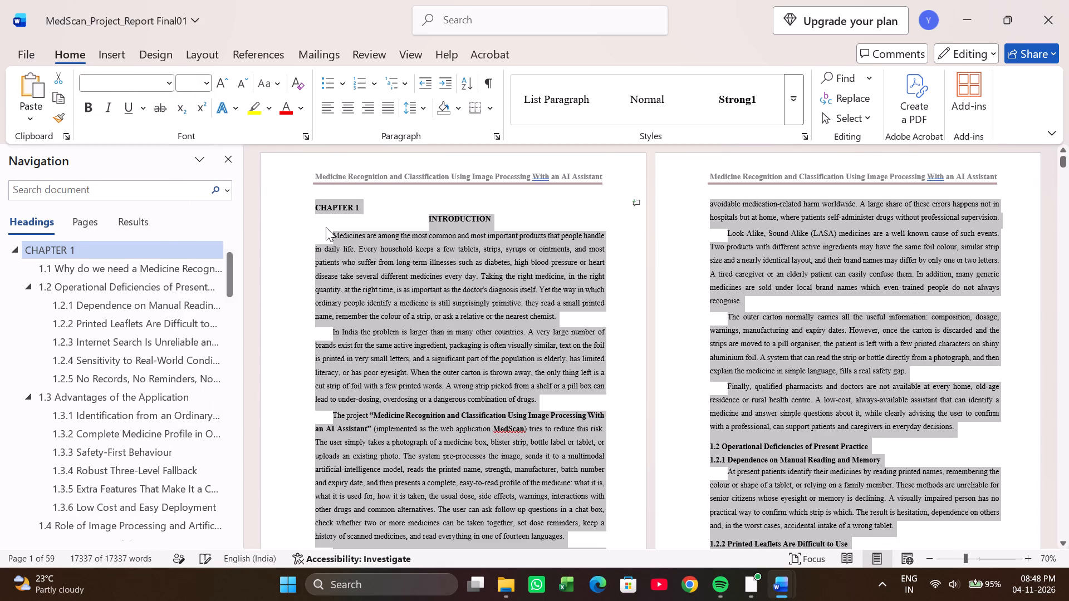
Apply 1.5 line spacing and justified alignment to the entire document.
click(361, 244)
drag(332, 235, 335, 239)
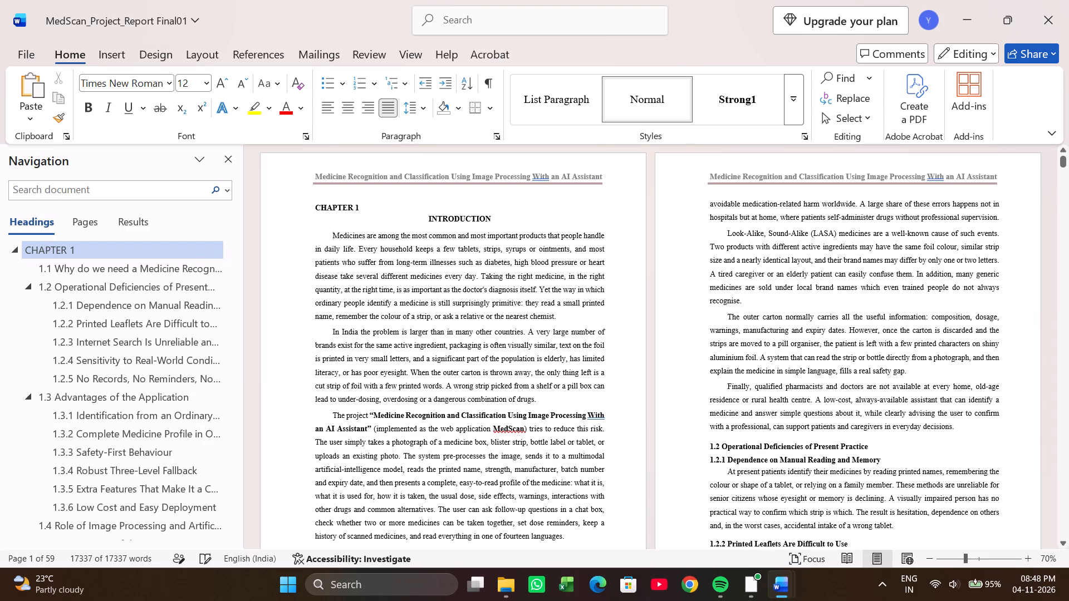
drag(335, 239, 483, 540)
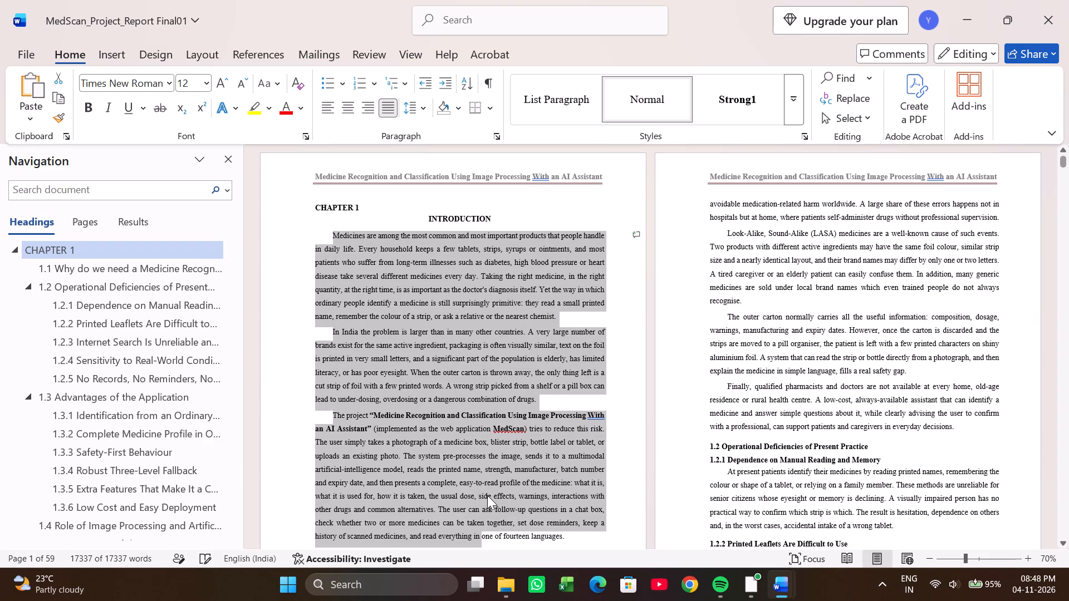
key(ctrl+a)
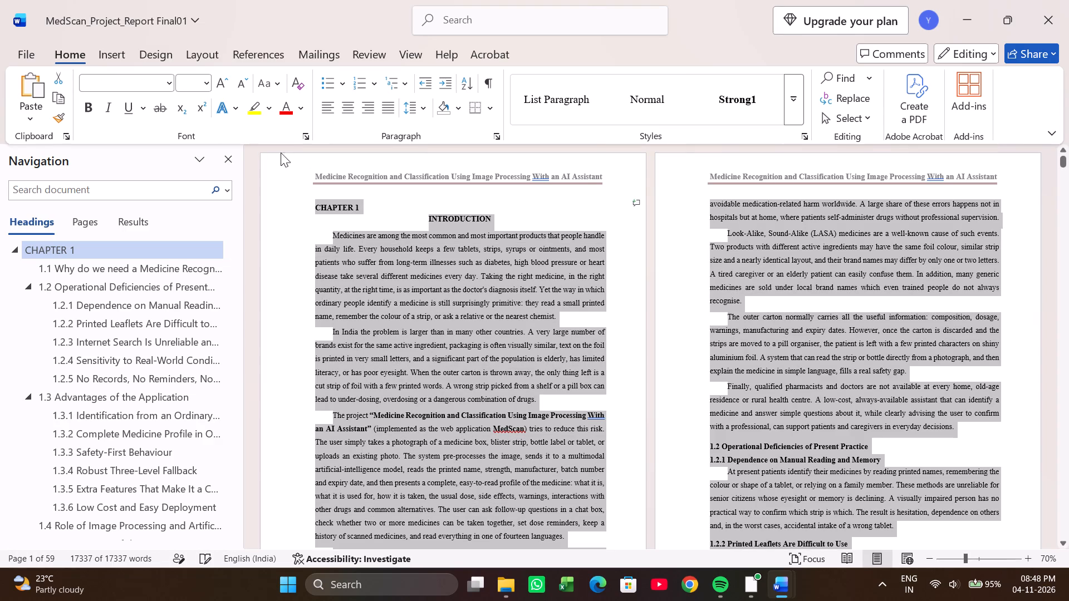
click(423, 108)
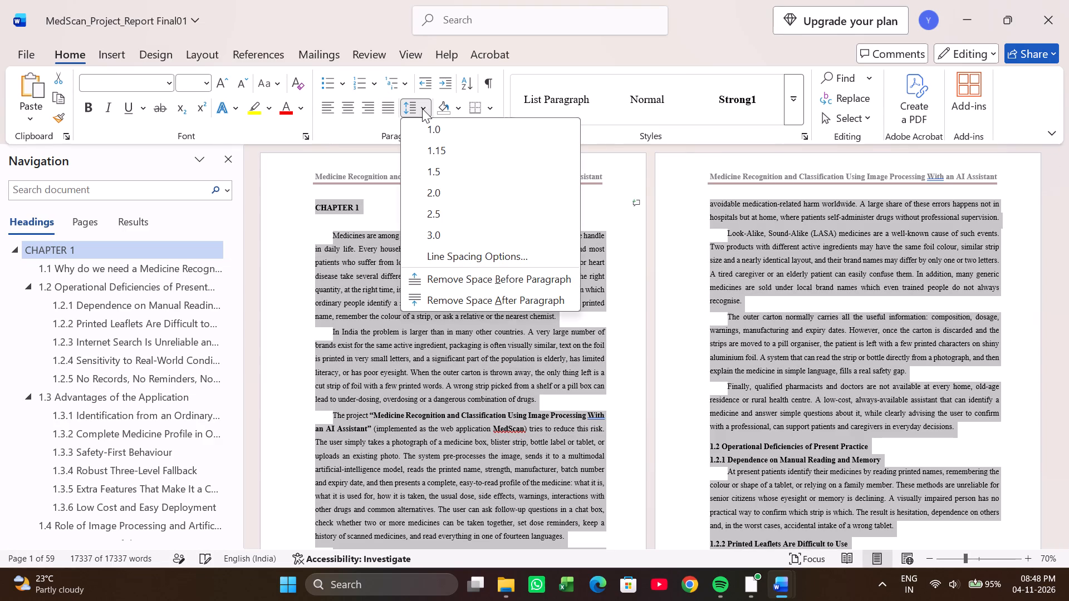
click(429, 171)
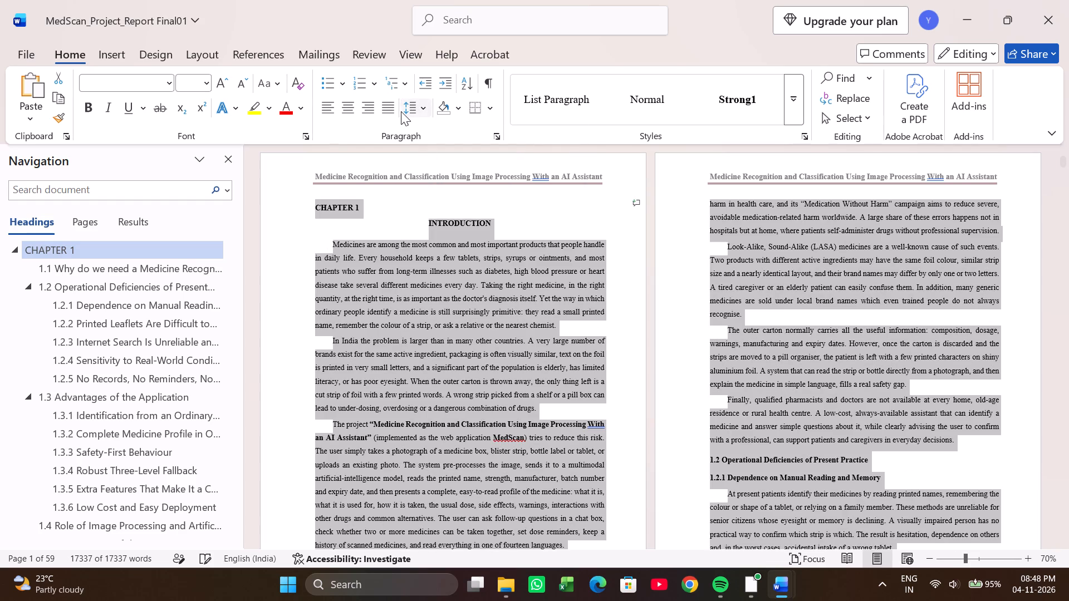
click(387, 112)
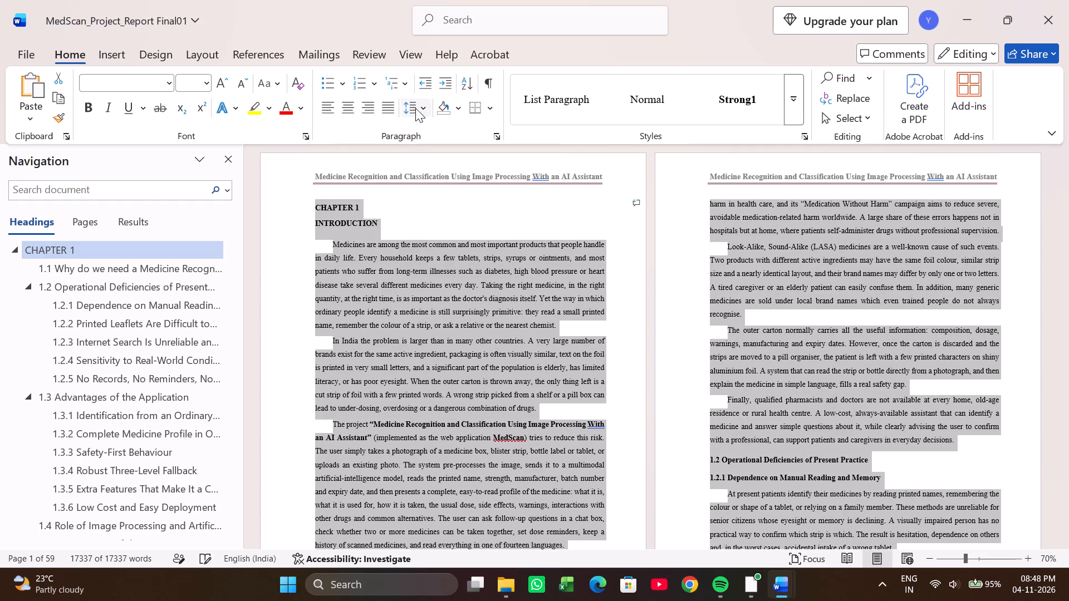
click(420, 108)
click(436, 175)
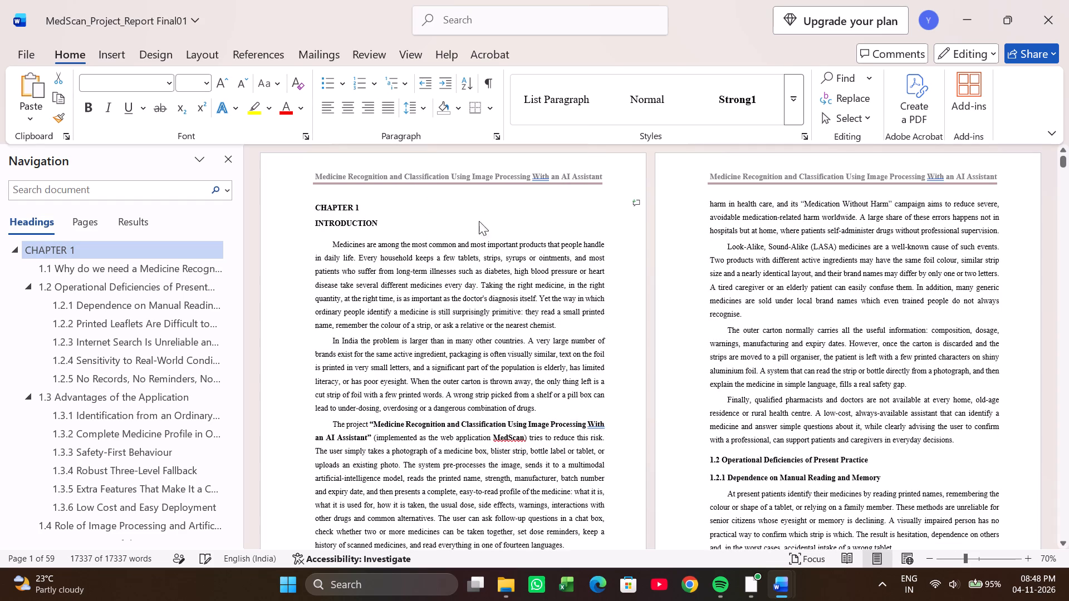
click(489, 226)
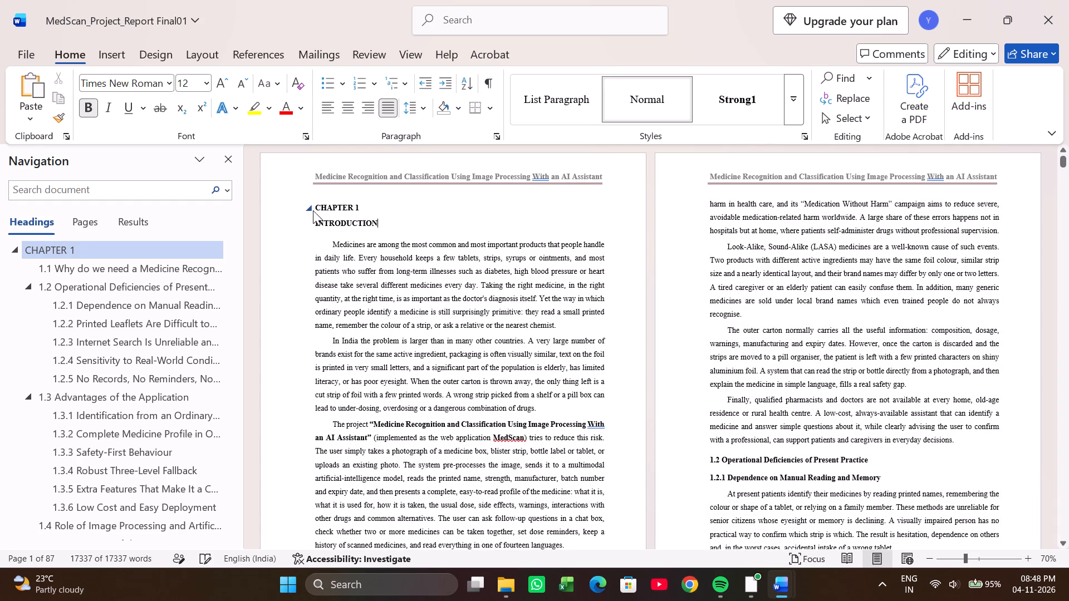
Set the "CHAPTER 1" heading and its "INTRODUCTION" title to font size 16.
drag(316, 199, 376, 238)
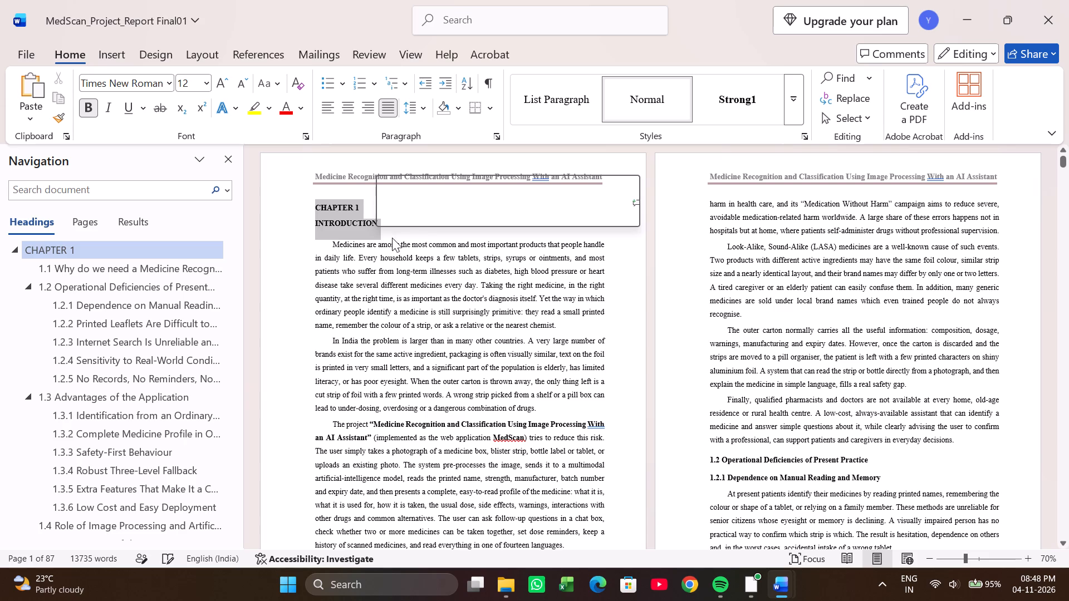
click(494, 191)
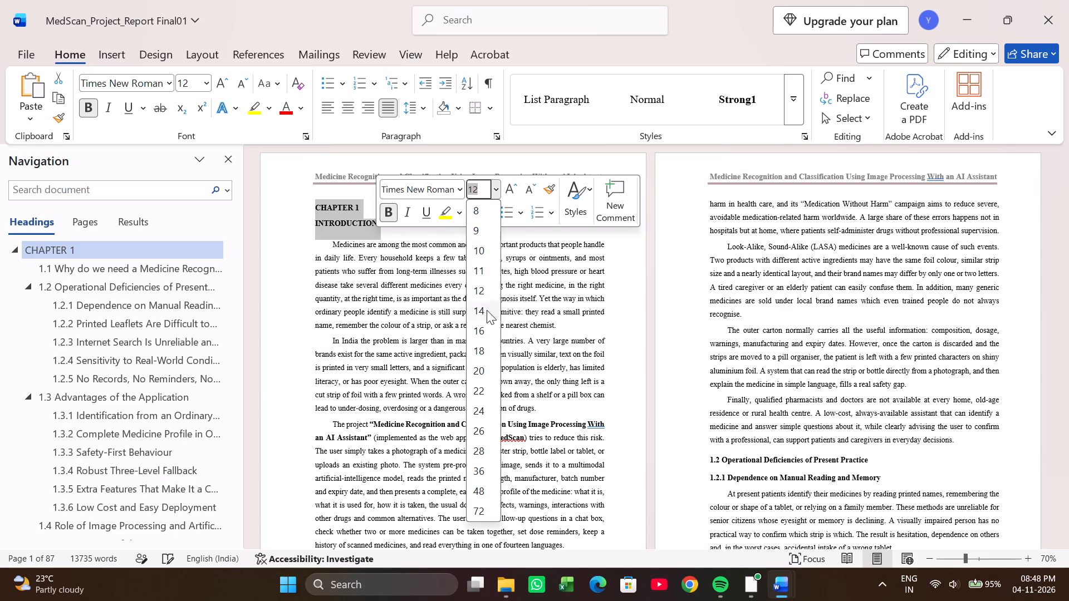
click(487, 335)
click(375, 268)
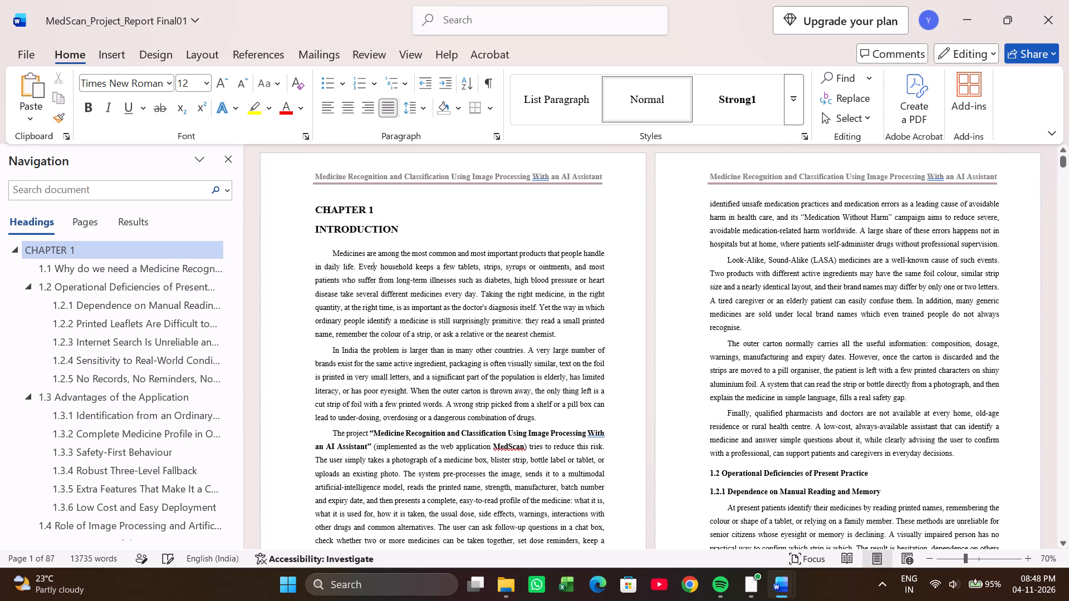
Centre the "INTRODUCTION" title, leaving the "CHAPTER 1" line above it as it is.
drag(327, 227, 378, 224)
drag(402, 233, 381, 229)
drag(381, 229, 311, 229)
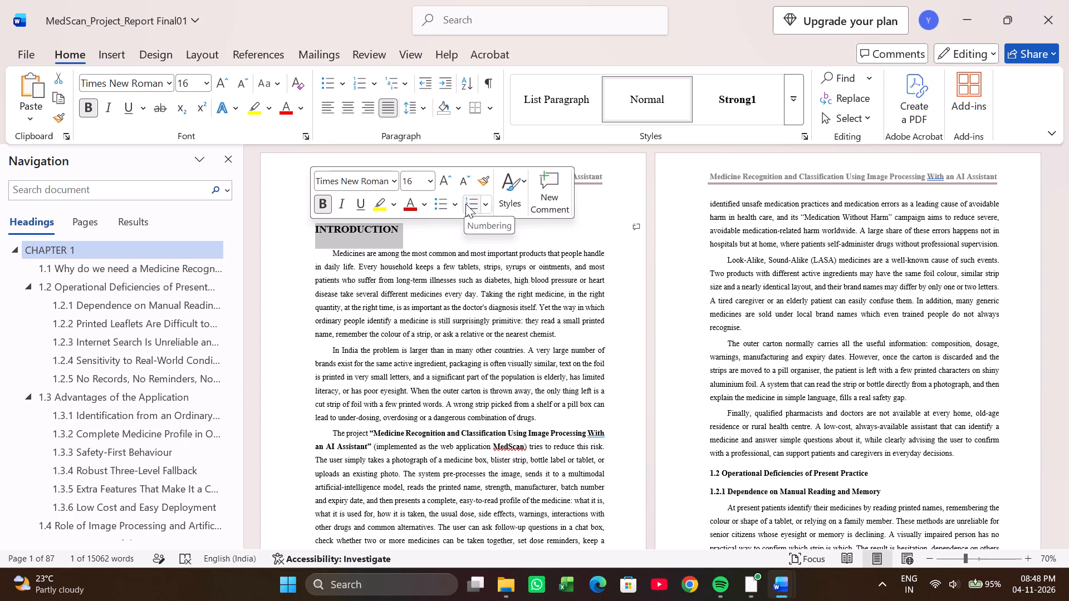
click(350, 110)
click(509, 191)
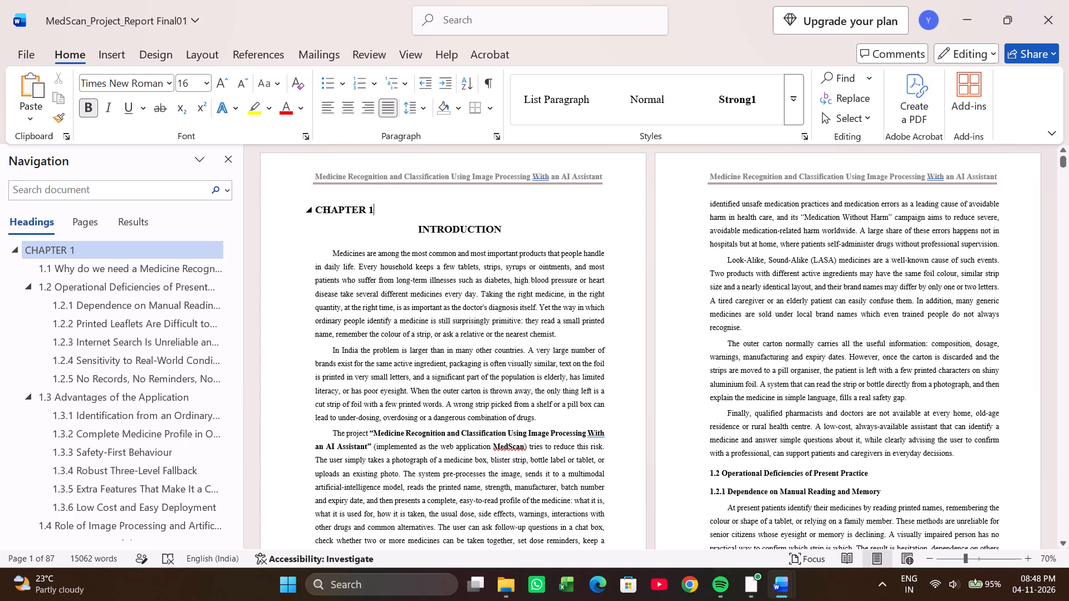
Set the "CHAPTER 2" heading and its "LITERATURE SURVEY" title to font size 16.
scroll(370, 258, down, 1)
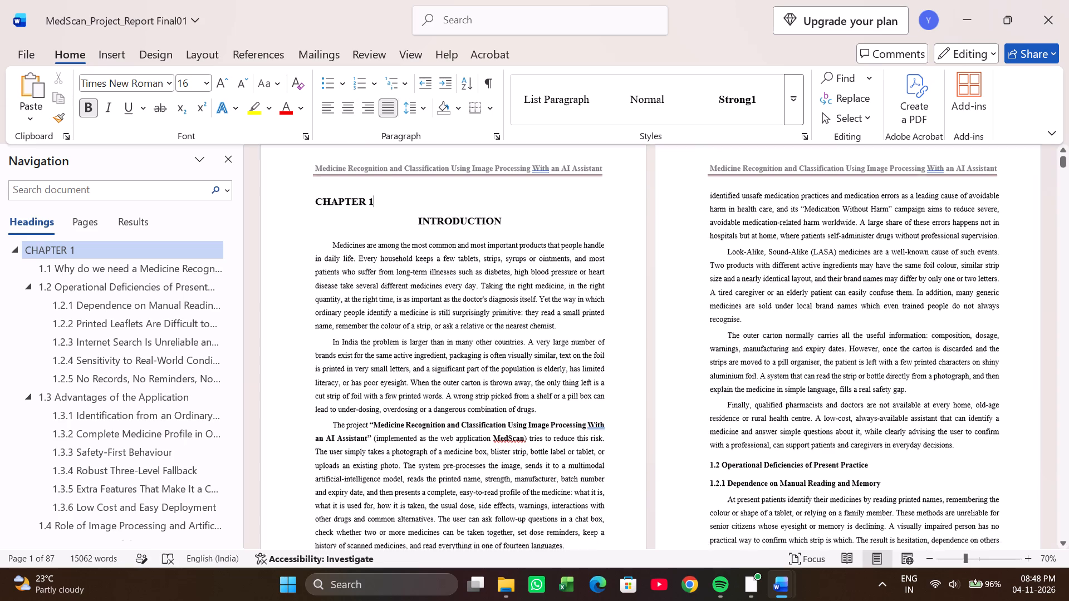
scroll(370, 263, down, 9)
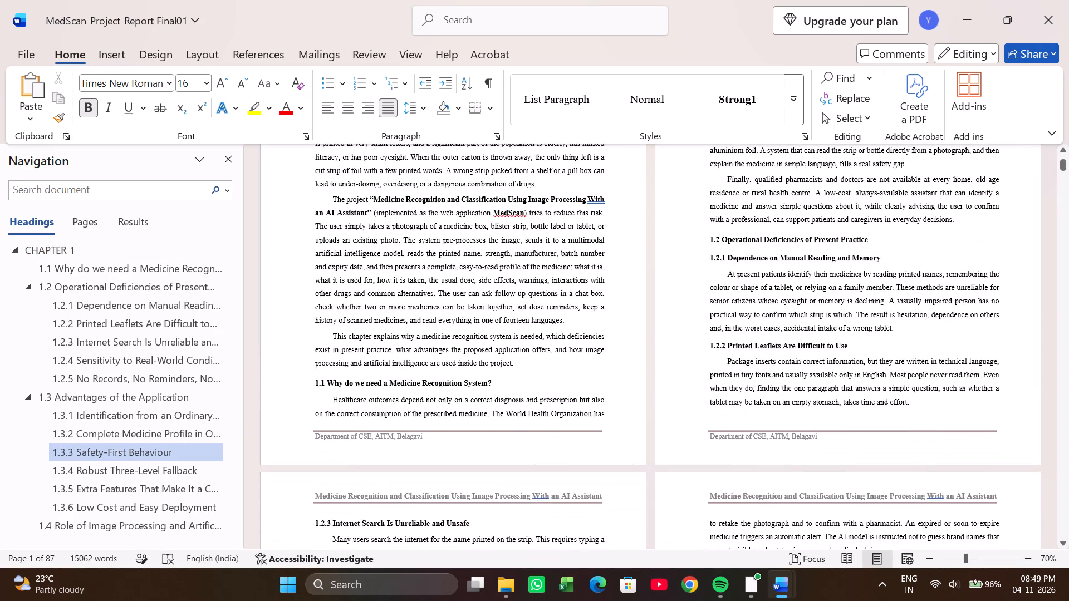
scroll(508, 218, down, 6)
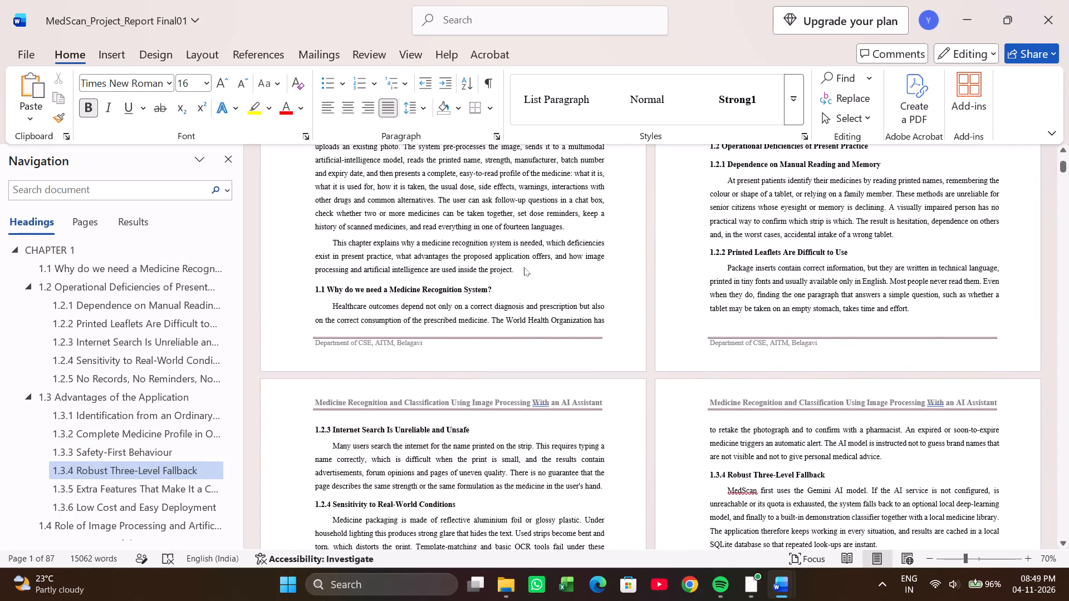
scroll(524, 267, down, 1)
scroll(464, 329, down, 17)
scroll(463, 328, down, 8)
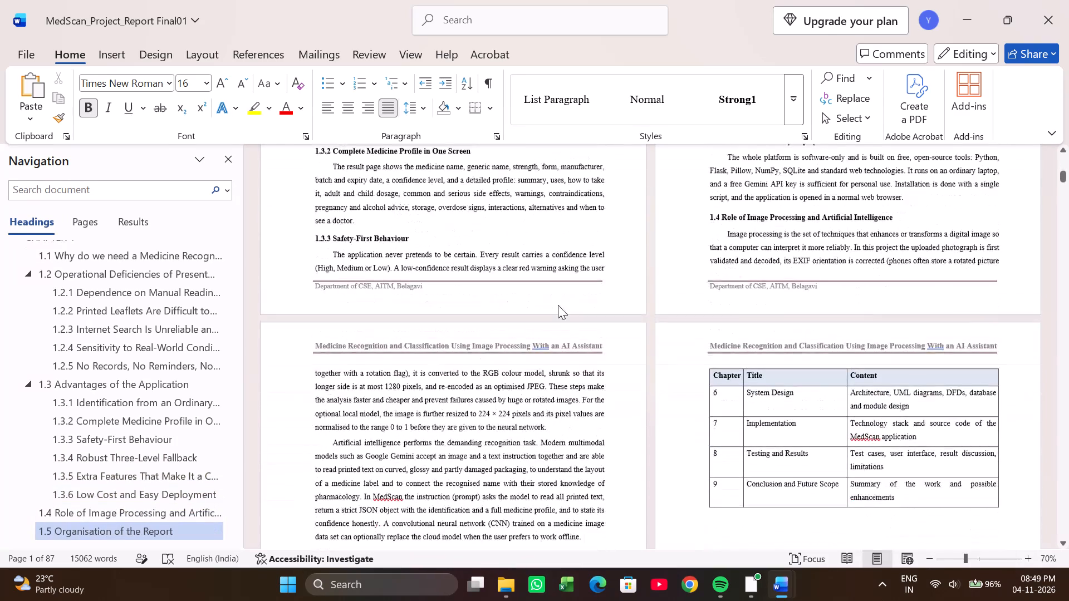
scroll(647, 327, down, 19)
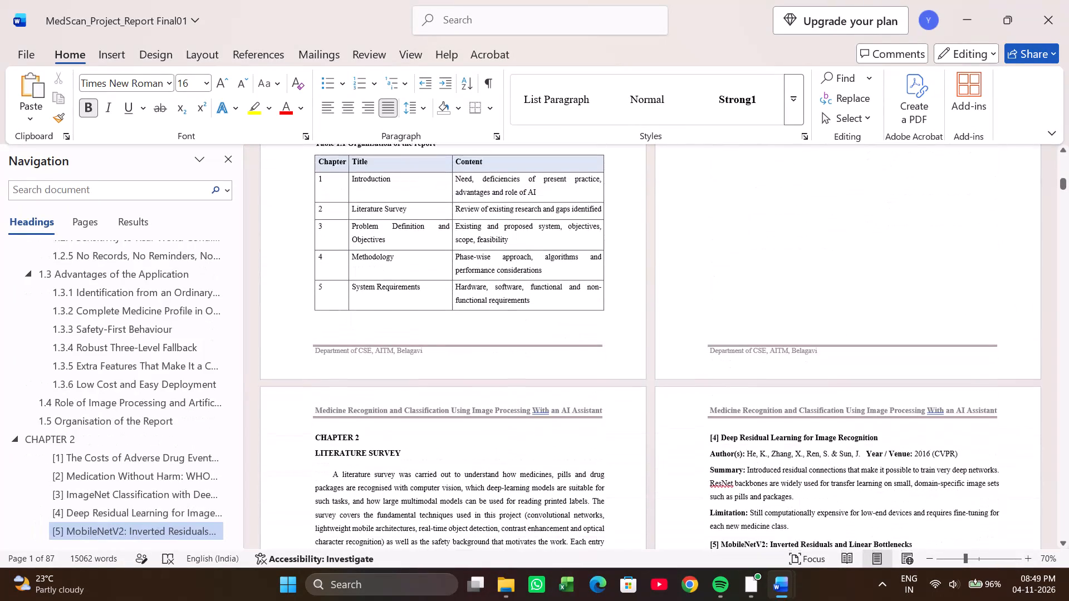
scroll(647, 335, down, 3)
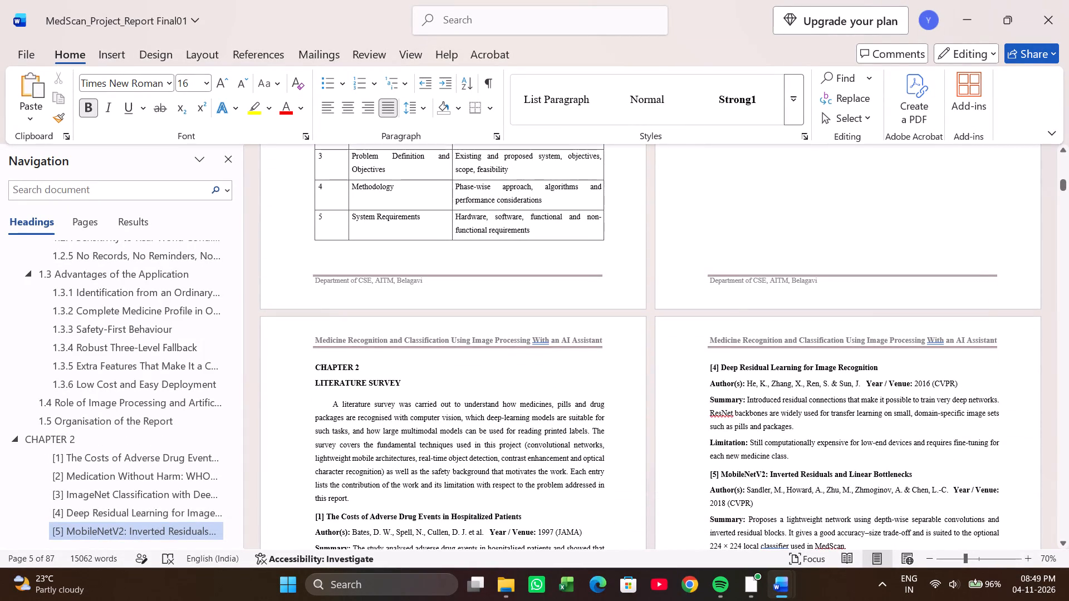
drag(406, 387, 297, 366)
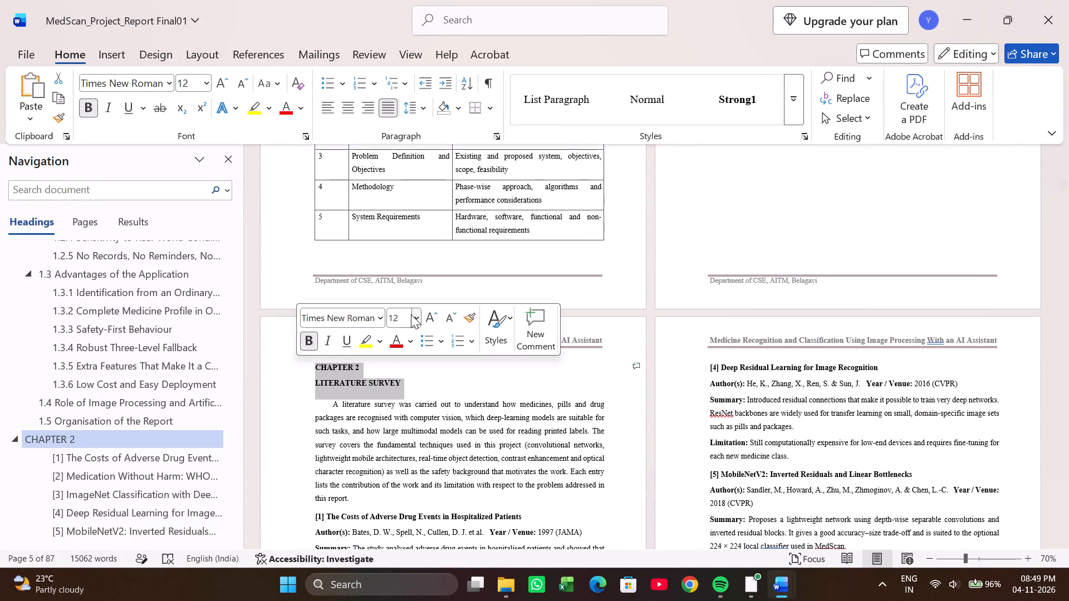
click(415, 315)
click(402, 137)
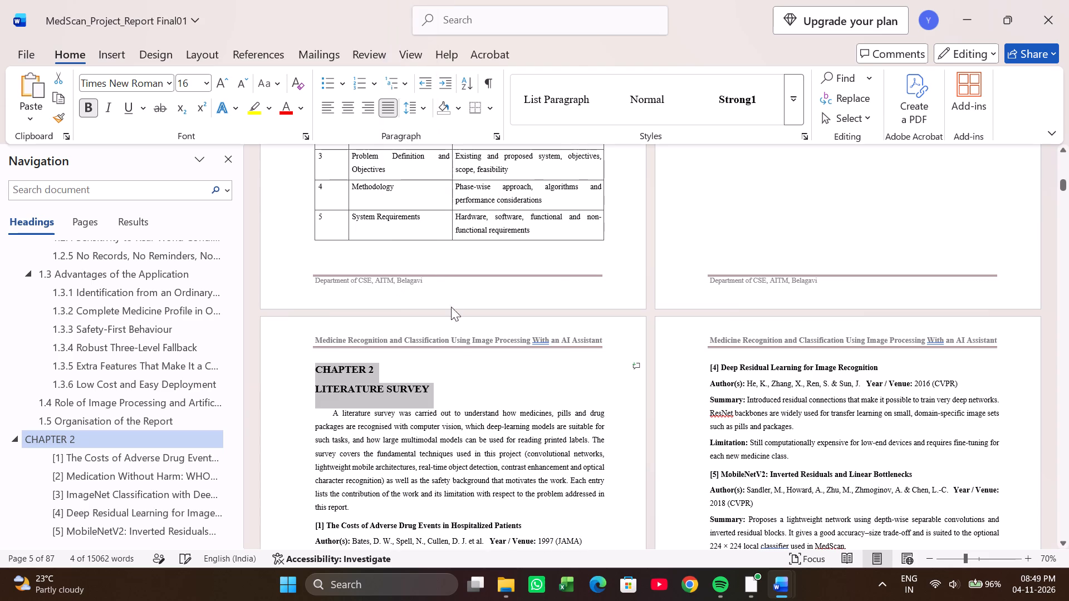
click(435, 362)
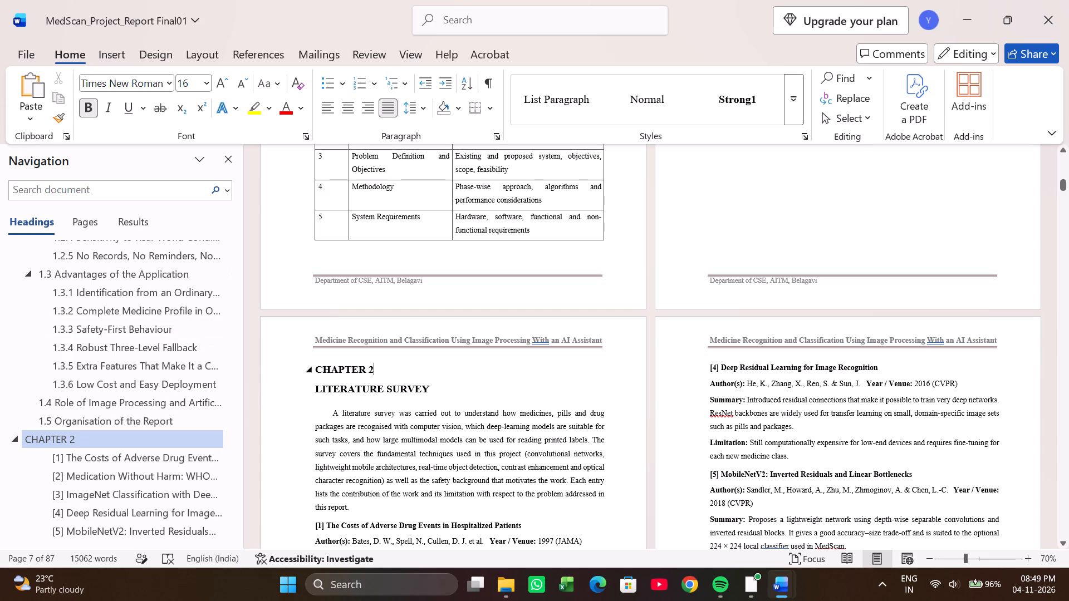
drag(315, 367, 443, 398)
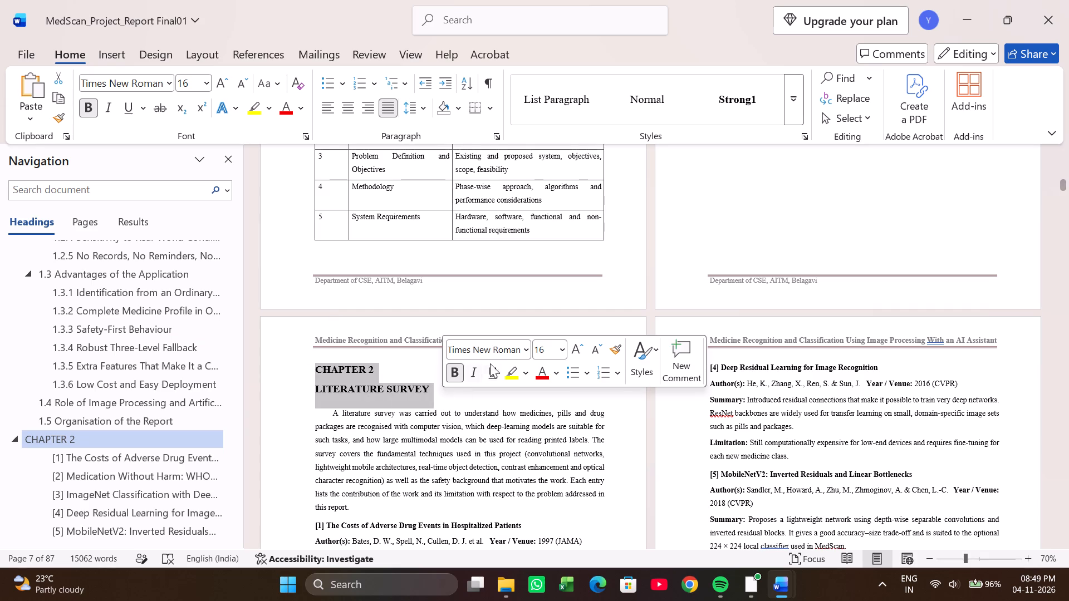
click(562, 351)
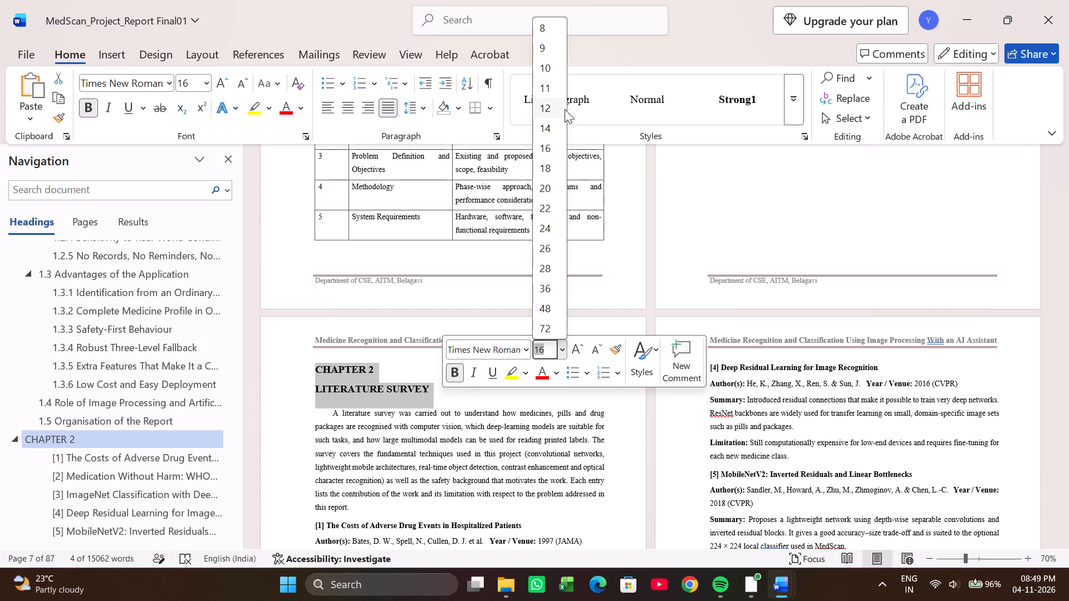
click(540, 154)
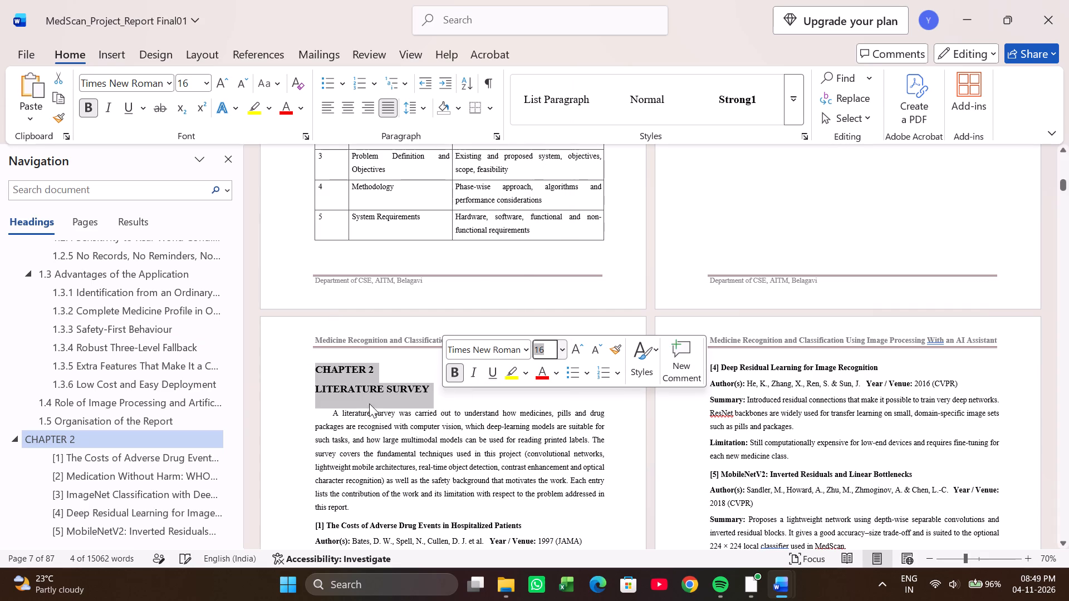
click(370, 402)
Centre the "LITERATURE SURVEY" title of Chapter 2.
drag(436, 385, 293, 390)
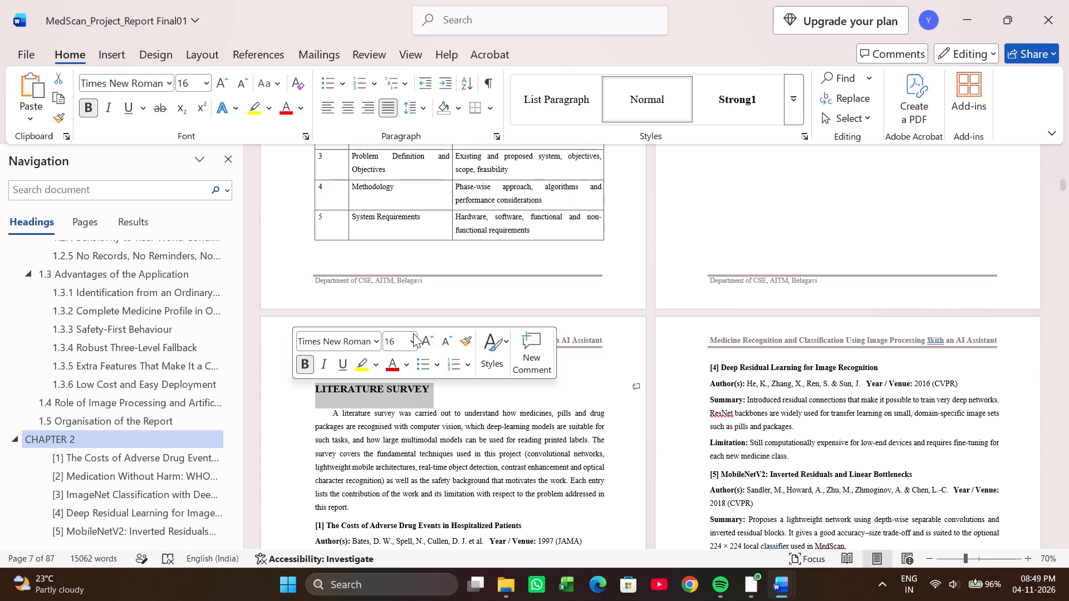
click(352, 109)
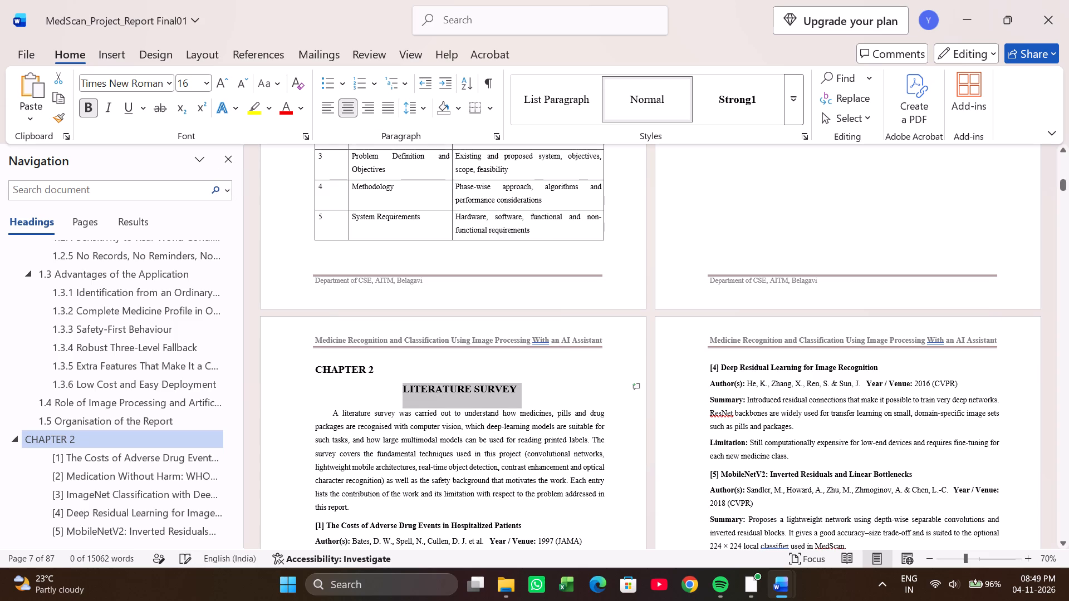
click(746, 201)
Delete the introductory paragraph under "LITERATURE SURVEY" and insert a blank line before entry [1].
scroll(636, 373, down, 10)
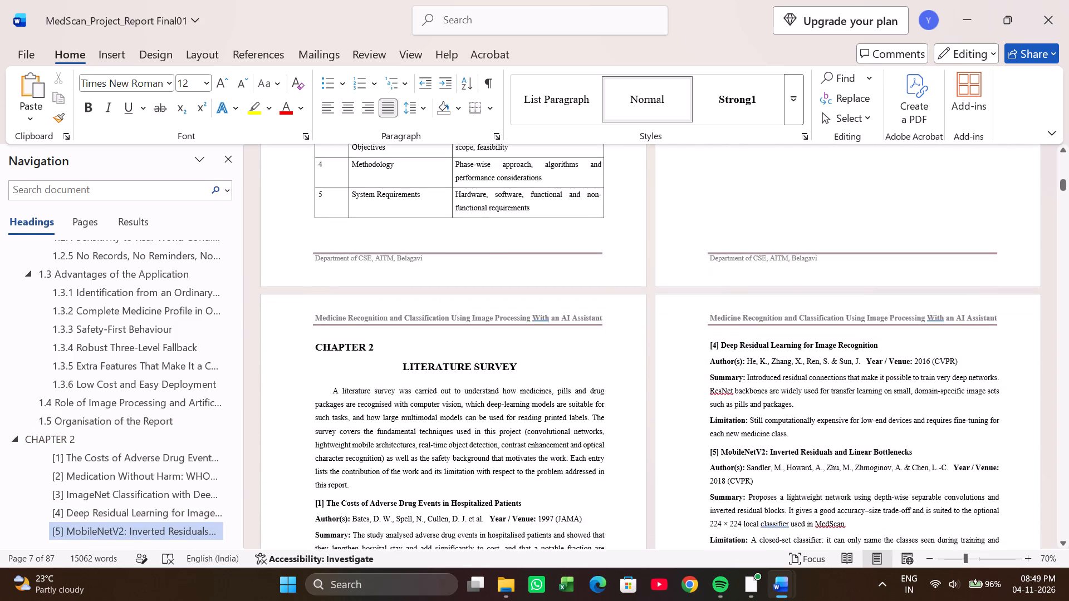
scroll(604, 406, down, 1)
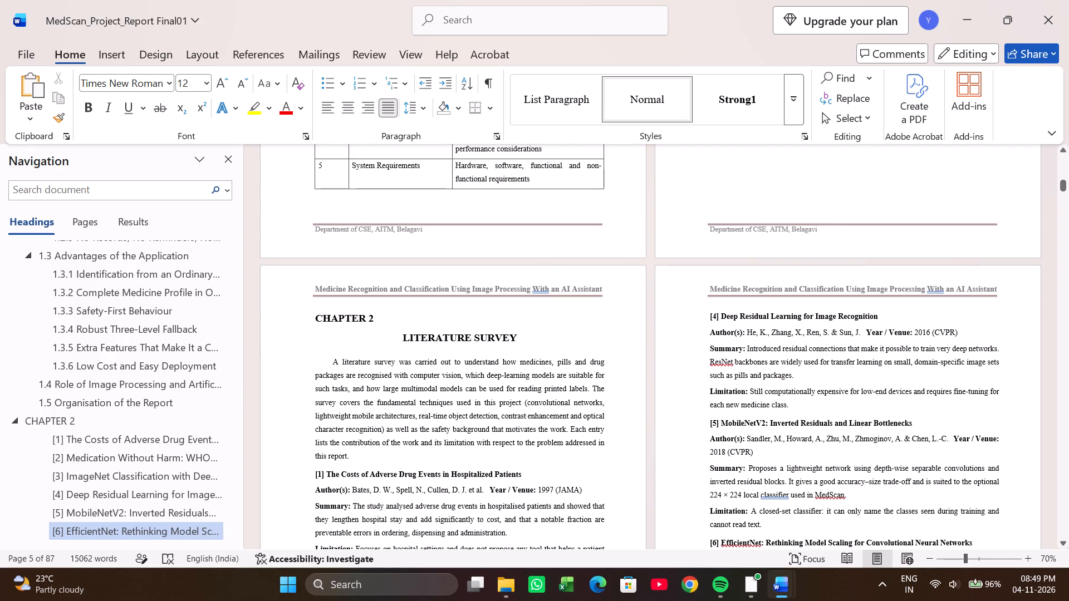
scroll(406, 427, down, 2)
drag(348, 411, 295, 326)
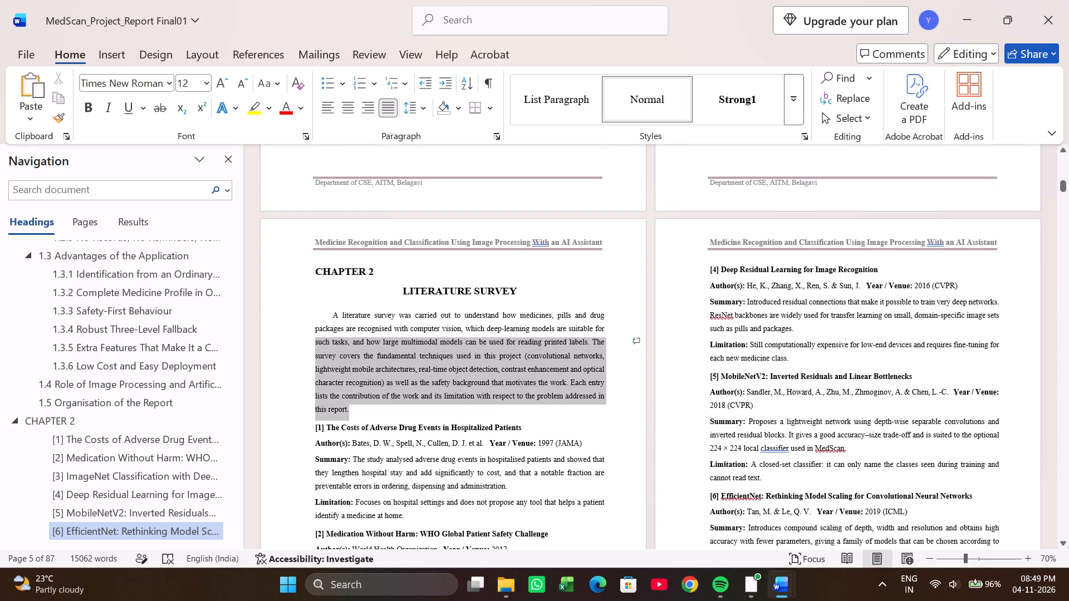
drag(295, 326, 297, 319)
key(BackSpace)
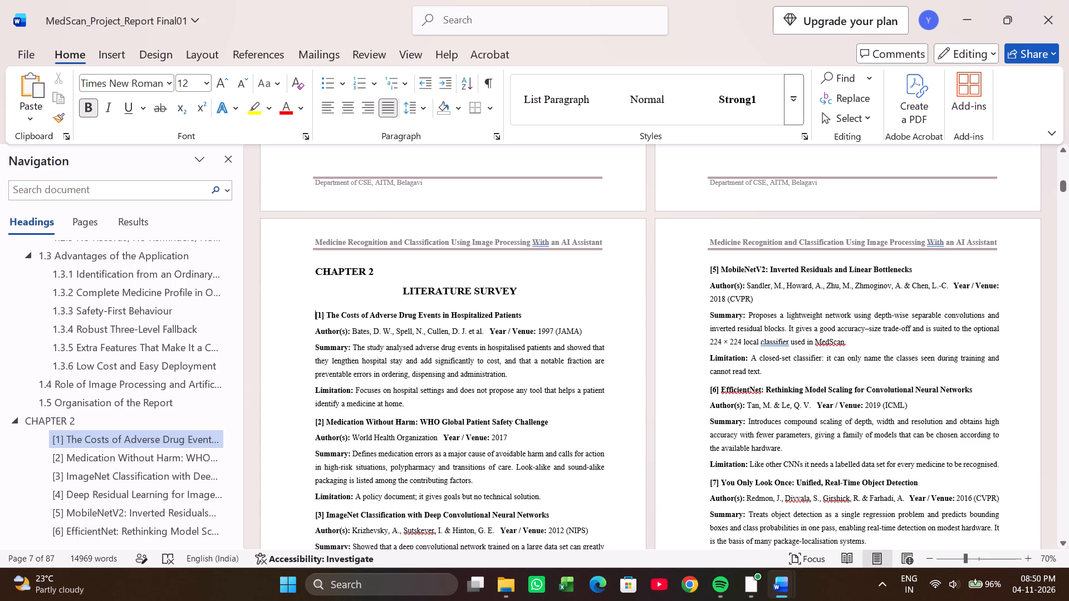
key(Return)
Replace the Chapter 3 title "PROBLEM DEFINITION AND OBJECTIVES" with "SYSTEM ANALYSIS".
scroll(391, 334, down, 1)
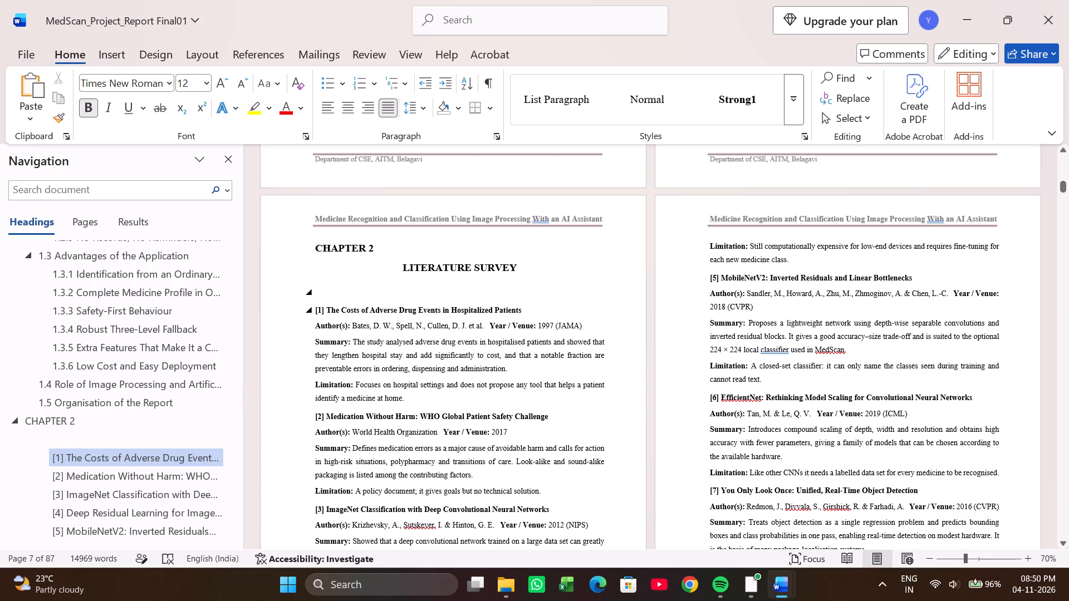
scroll(474, 312, down, 18)
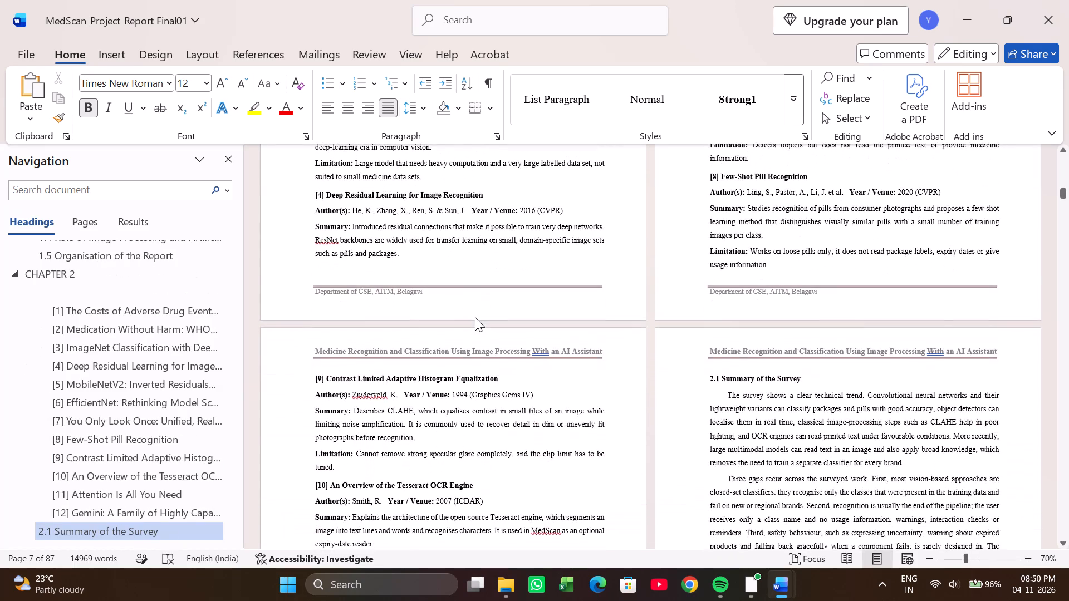
scroll(475, 317, down, 20)
scroll(494, 334, down, 6)
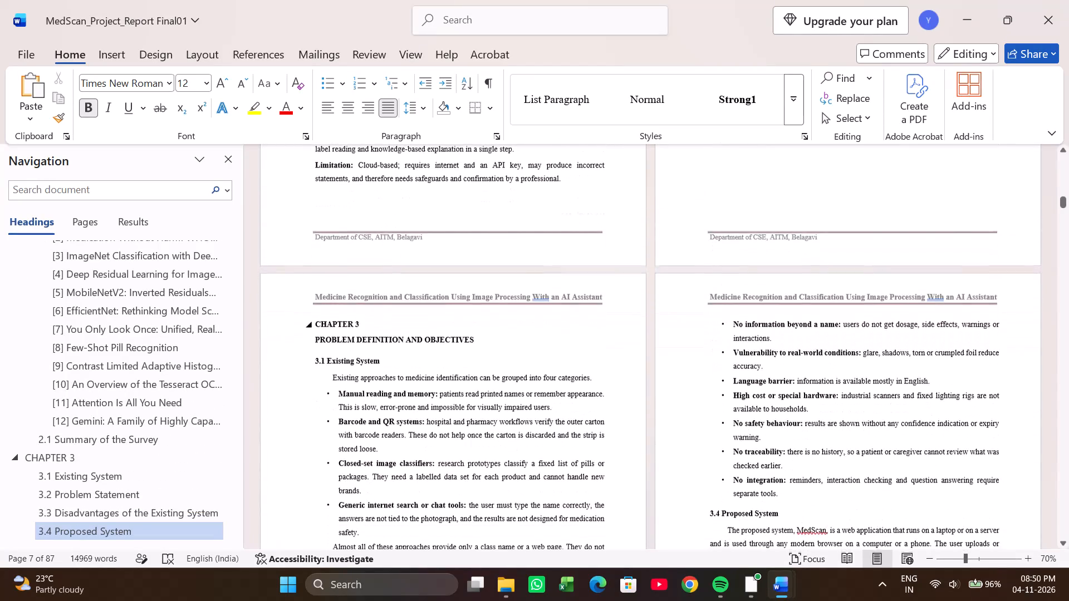
drag(478, 338, 347, 342)
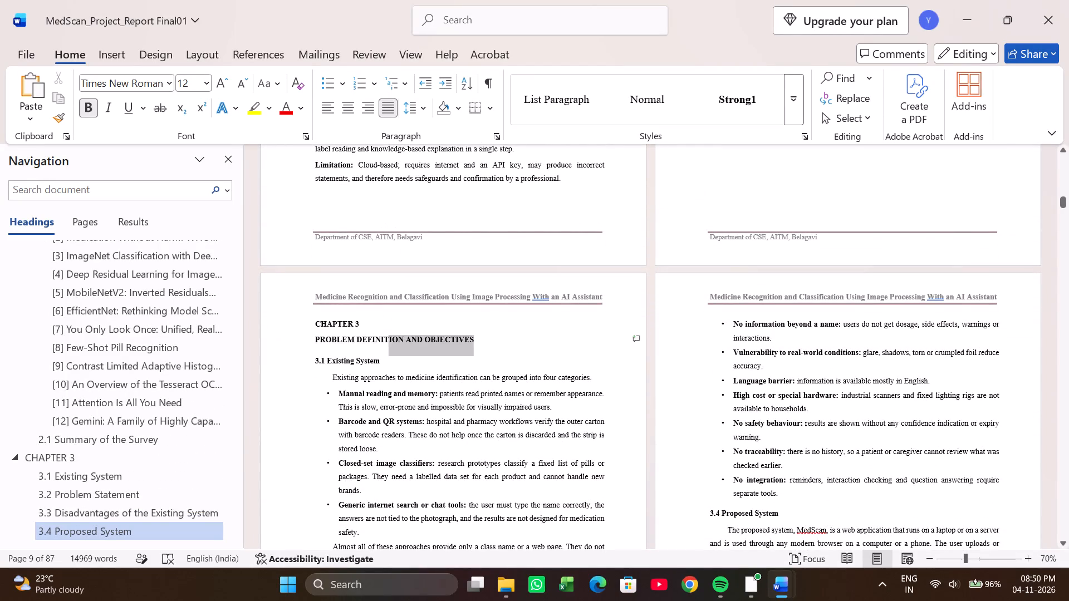
drag(347, 342, 276, 329)
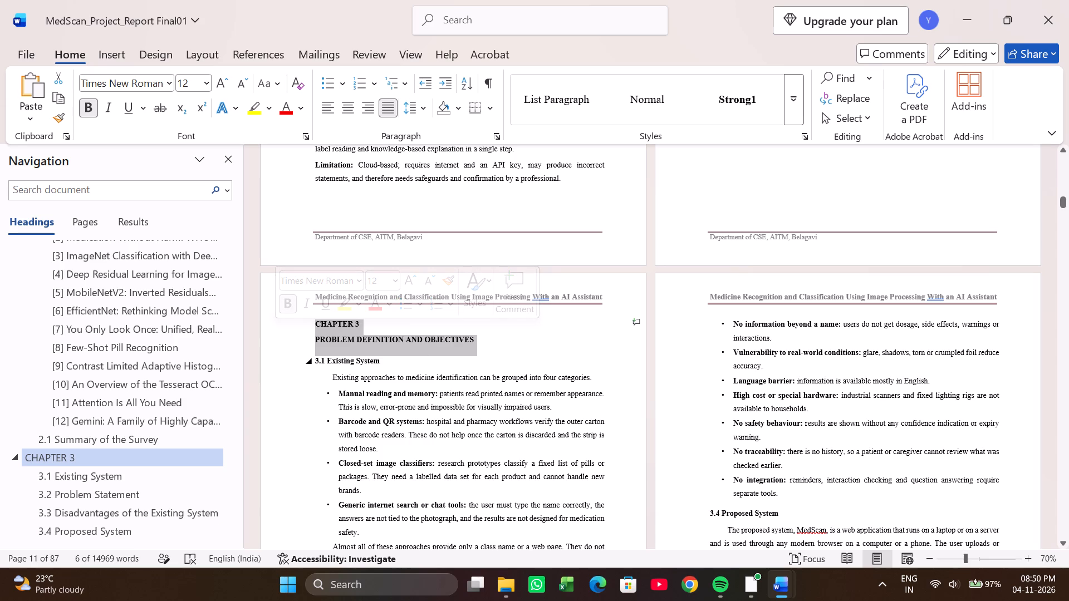
click(428, 338)
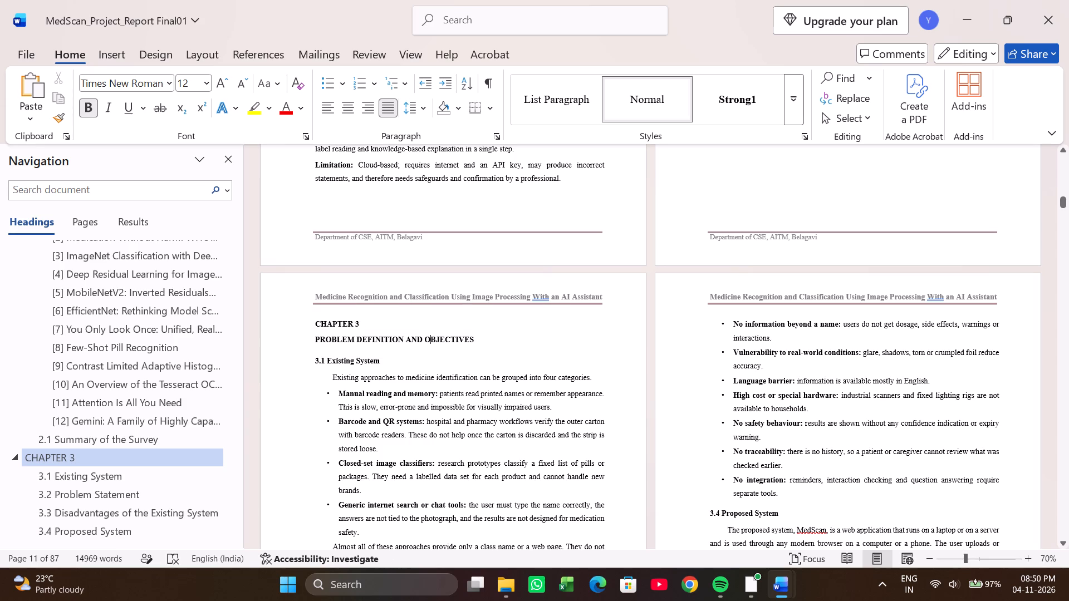
click(478, 343)
key(BackSpace)
key(BackSpace)
key(BackSpace)
key(BackSpace)
key(BackSpace)
key(BackSpace)
key(BackSpace)
key(BackSpace)
key(BackSpace)
key(BackSpace)
key(BackSpace)
key(BackSpace)
key(BackSpace)
key(BackSpace)
key(BackSpace)
key(BackSpace)
key(BackSpace)
key(BackSpace)
key(BackSpace)
key(BackSpace)
key(BackSpace)
key(BackSpace)
key(BackSpace)
key(BackSpace)
key(BackSpace)
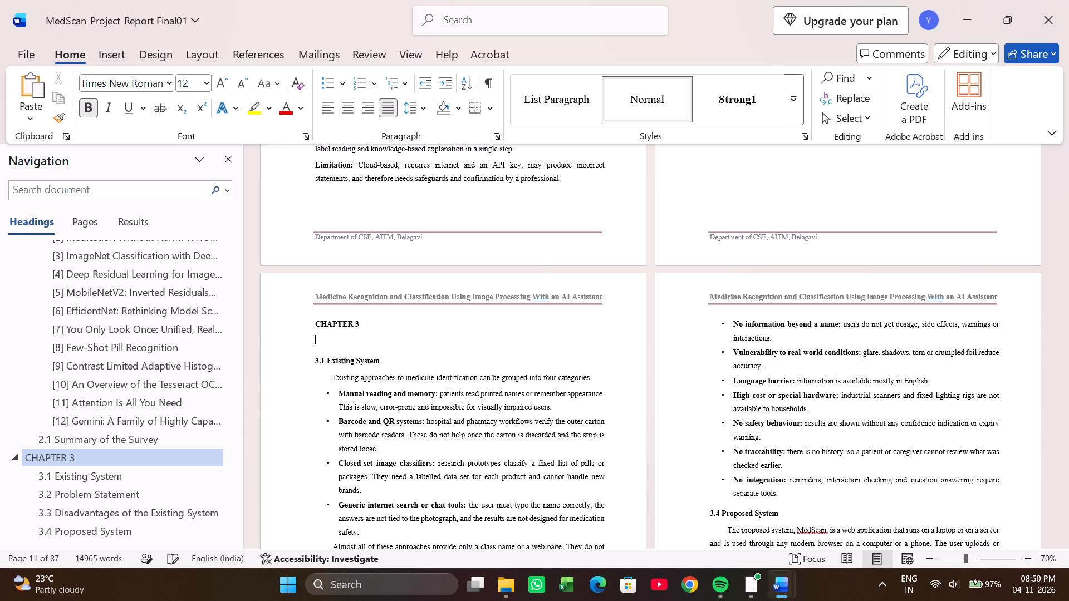
text(SYSTEM AN)
text(ALYSIS)
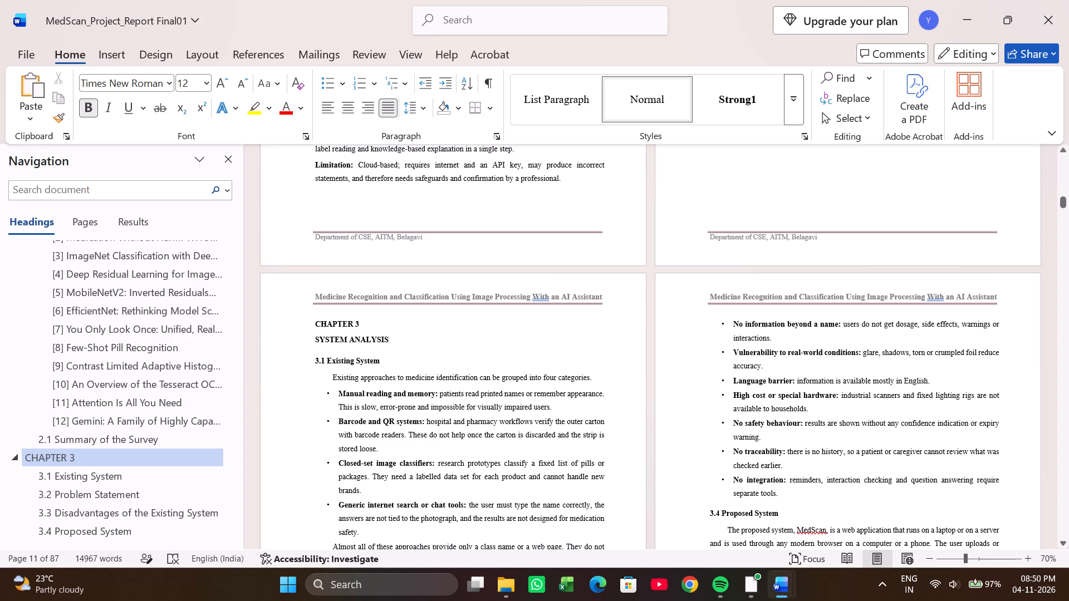
Set the "CHAPTER 3" heading and its "SYSTEM ANALYSIS" title to font size 16.
drag(401, 342, 308, 336)
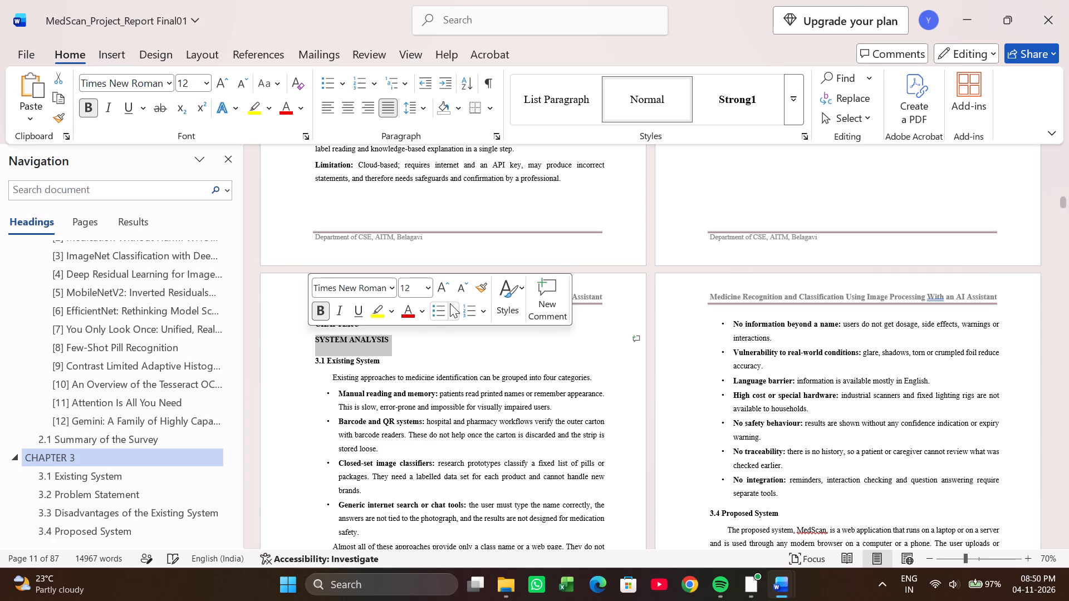
click(428, 290)
click(413, 132)
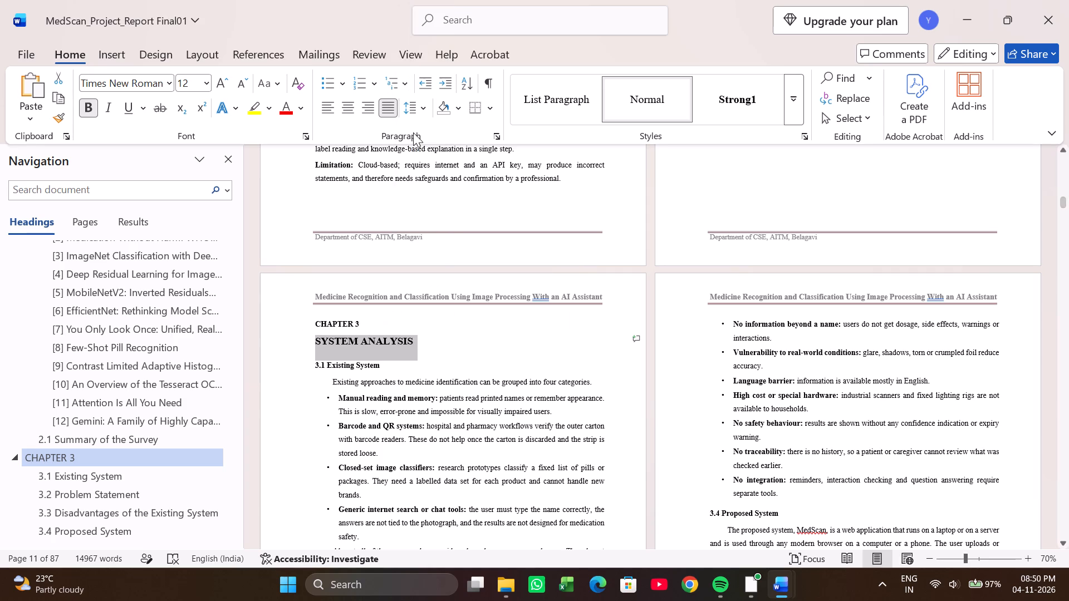
click(366, 107)
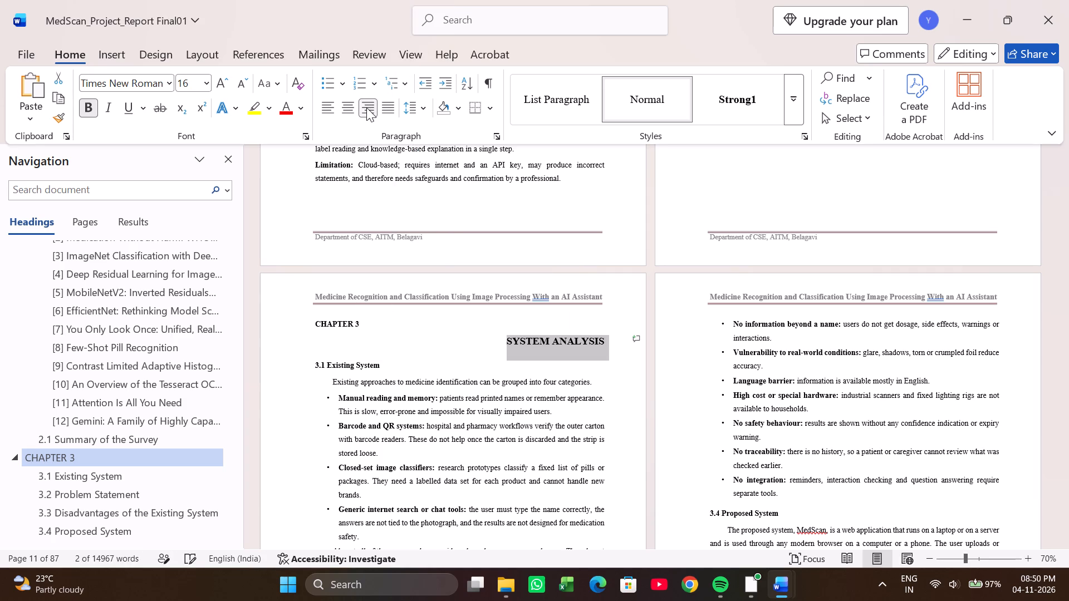
drag(369, 323, 313, 306)
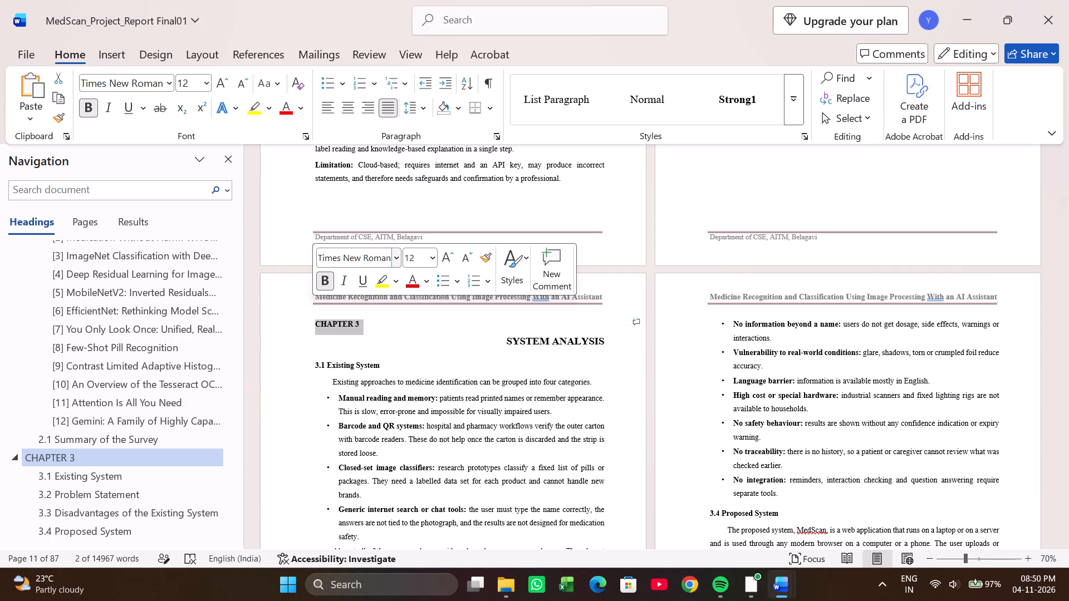
click(437, 258)
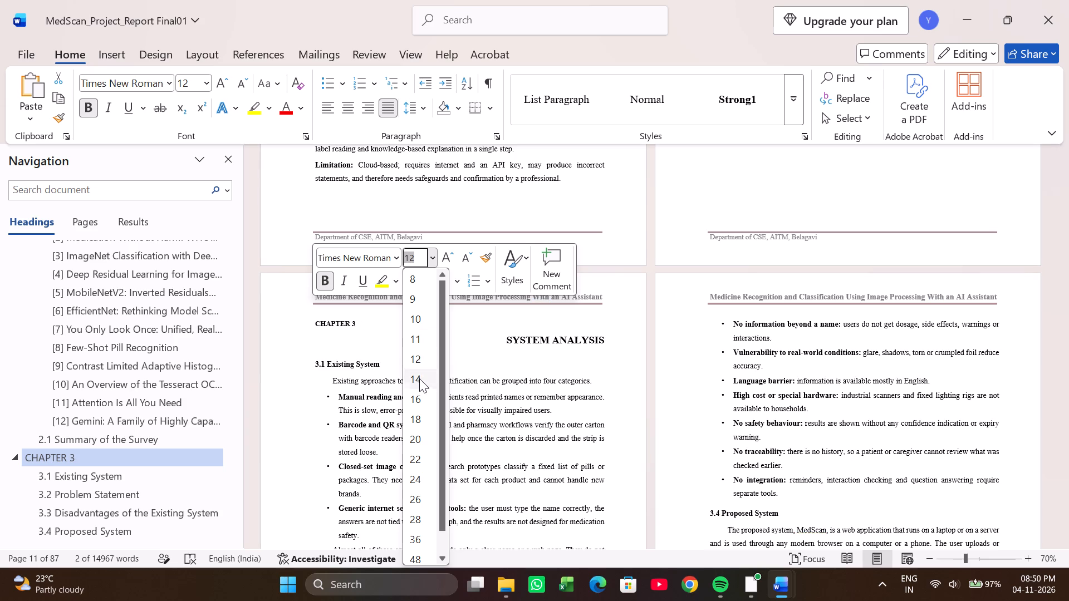
click(419, 400)
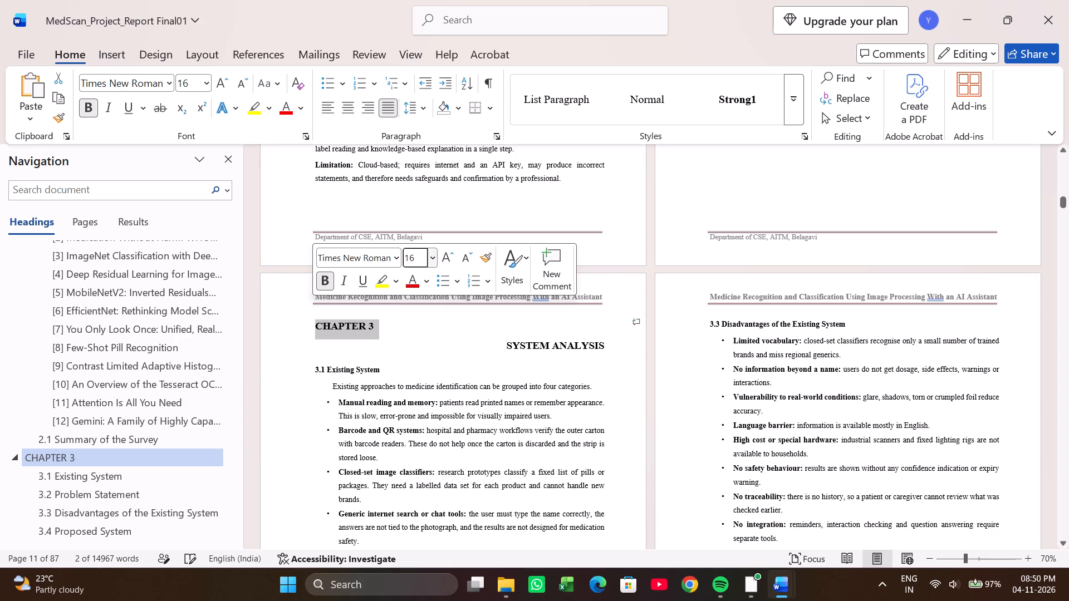
Centre the "SYSTEM ANALYSIS" title of Chapter 3.
drag(605, 344, 514, 354)
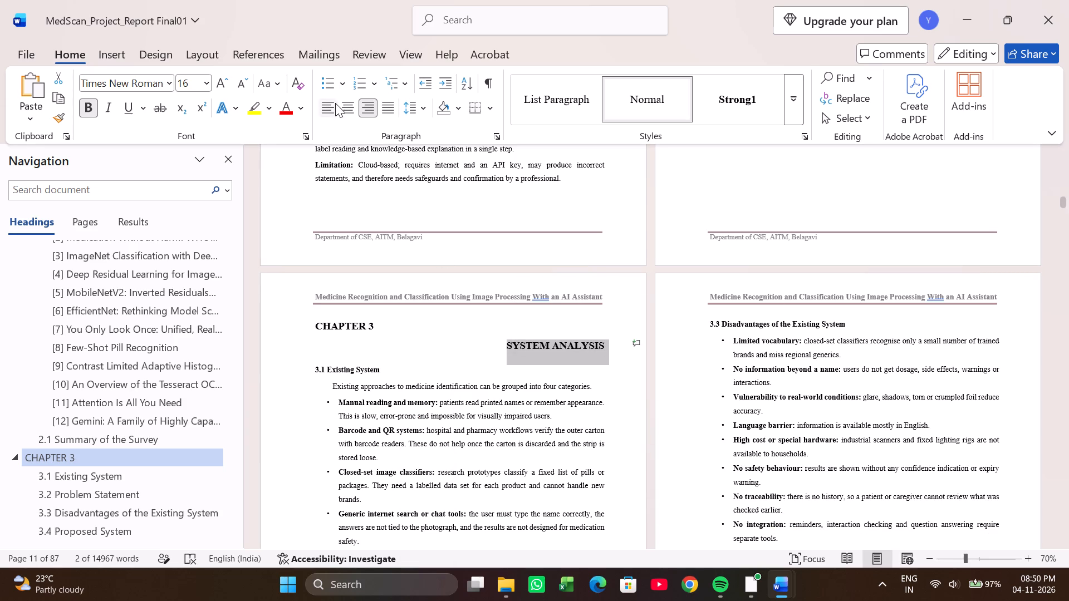
click(345, 108)
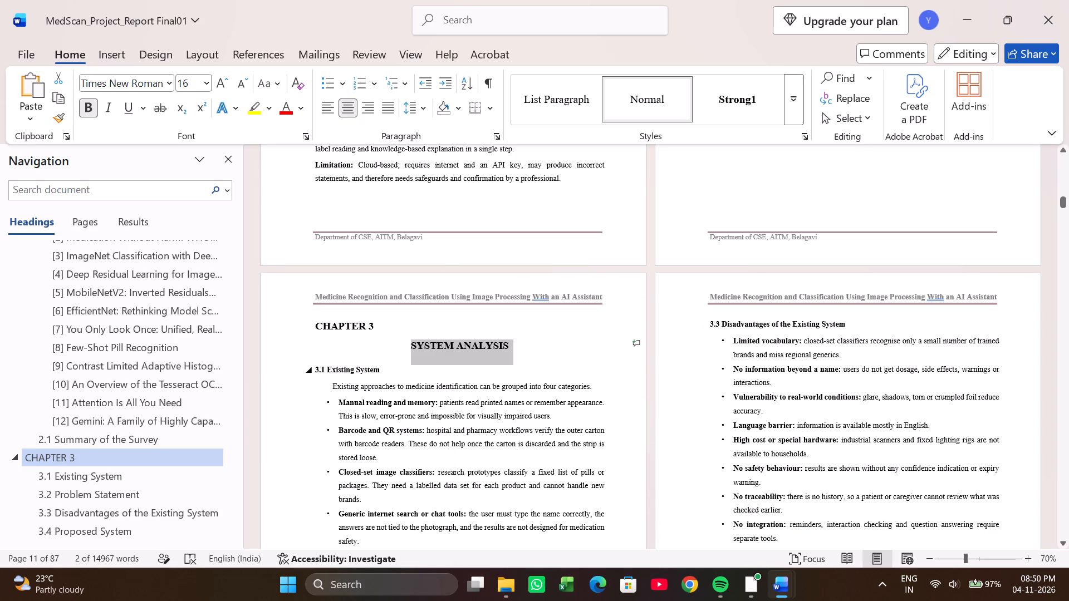
click(597, 380)
Set the "3.1 Existing System" heading to font size 14.
drag(397, 371, 306, 377)
click(427, 331)
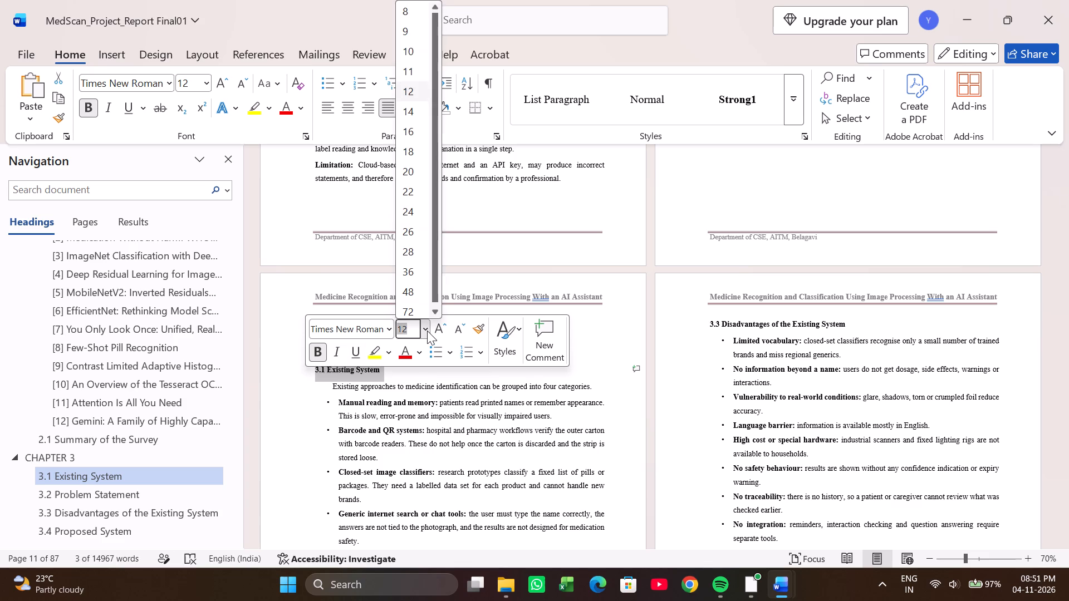
click(408, 115)
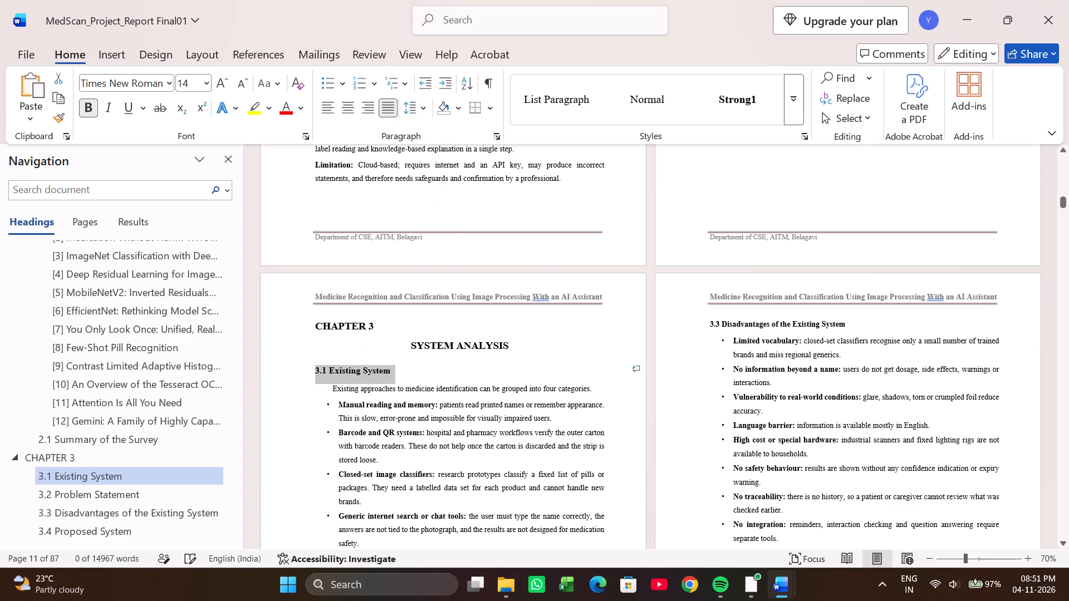
click(560, 359)
Delete all of Chapter 4 "METHODOLOGY", from its heading to the end of section 4.10 Performance and Security Considerations.
scroll(419, 426, down, 3)
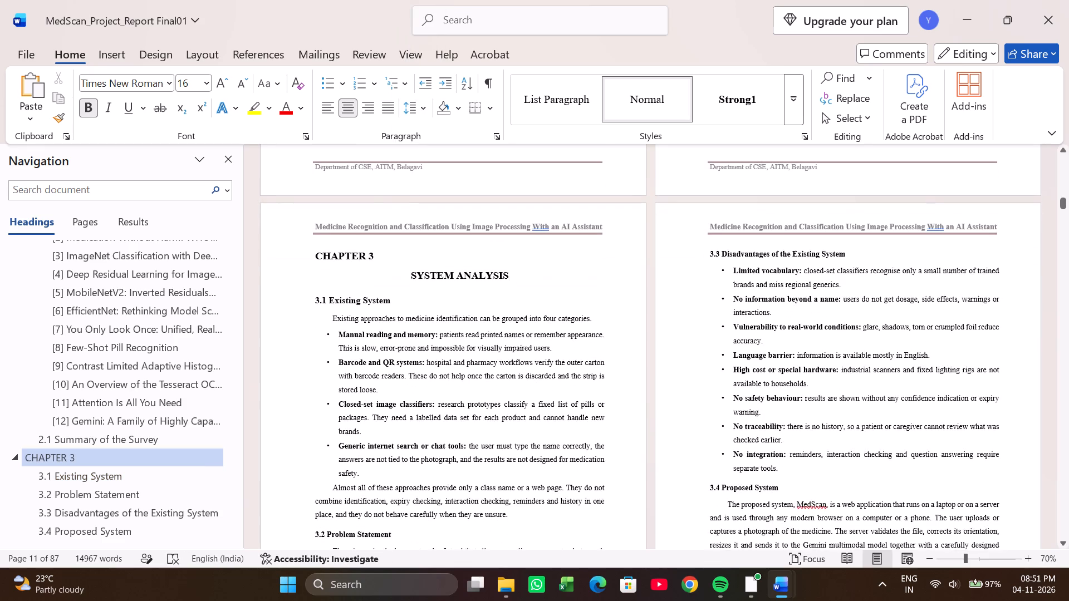
scroll(462, 332, down, 5)
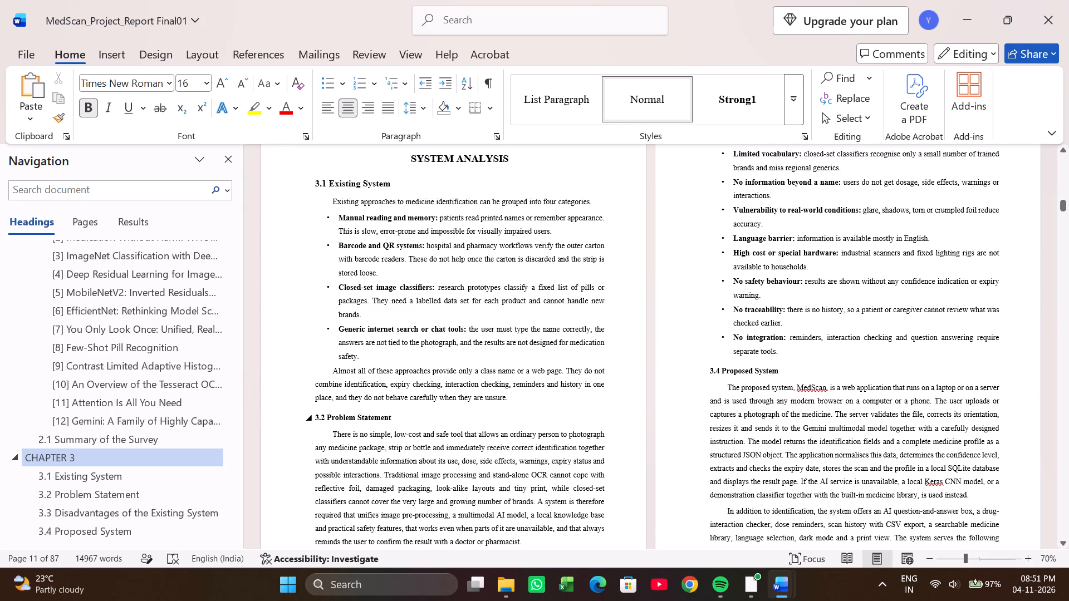
scroll(475, 352, down, 3)
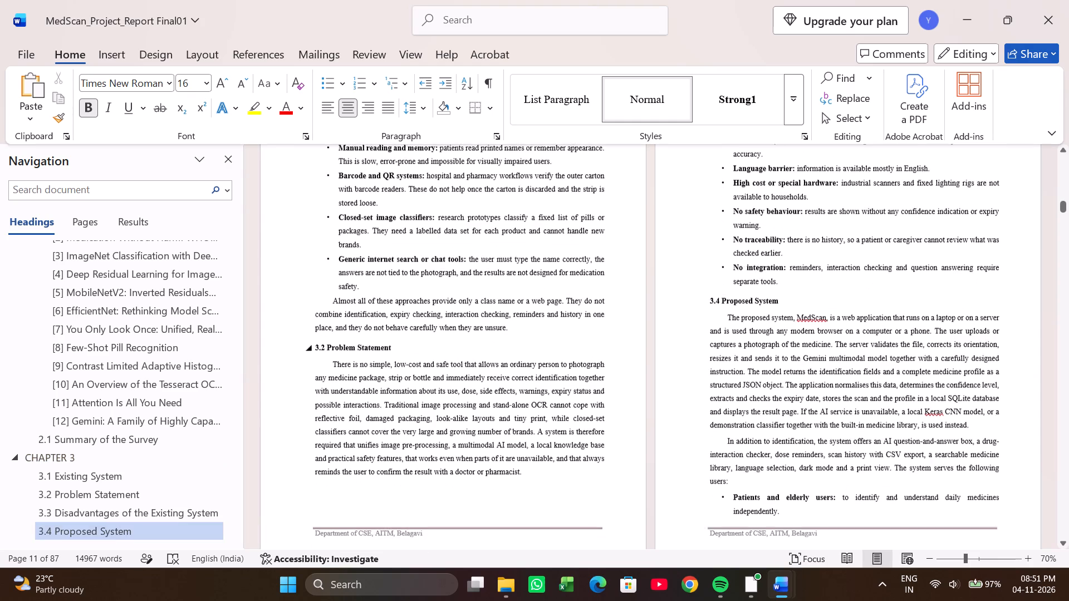
scroll(479, 353, down, 19)
scroll(480, 354, down, 11)
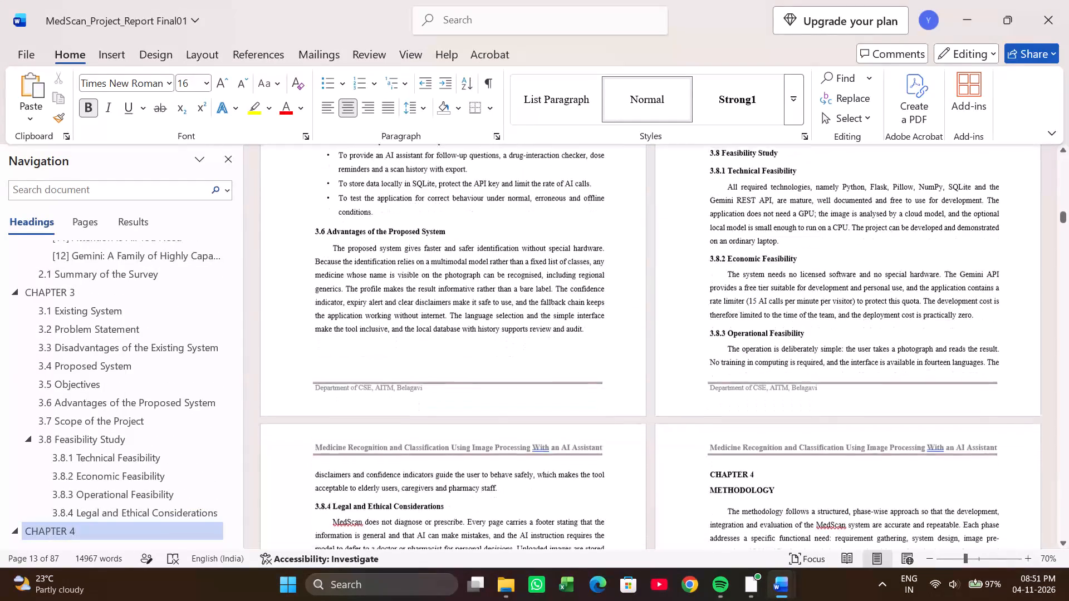
scroll(480, 356, down, 7)
scroll(704, 307, down, 5)
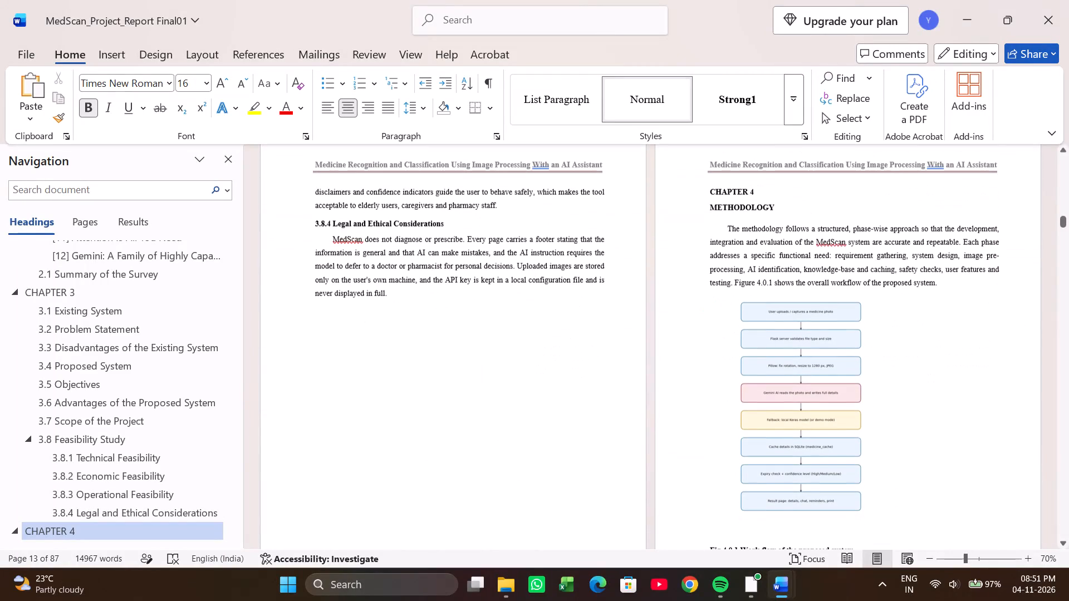
drag(709, 185, 722, 219)
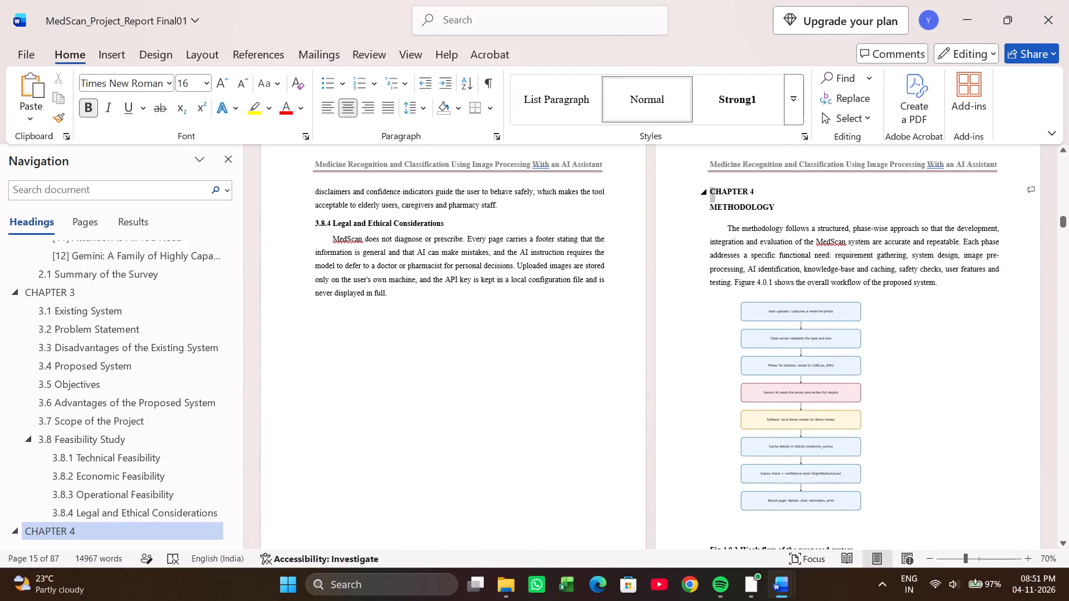
drag(722, 219, 714, 322)
scroll(718, 321, down, 19)
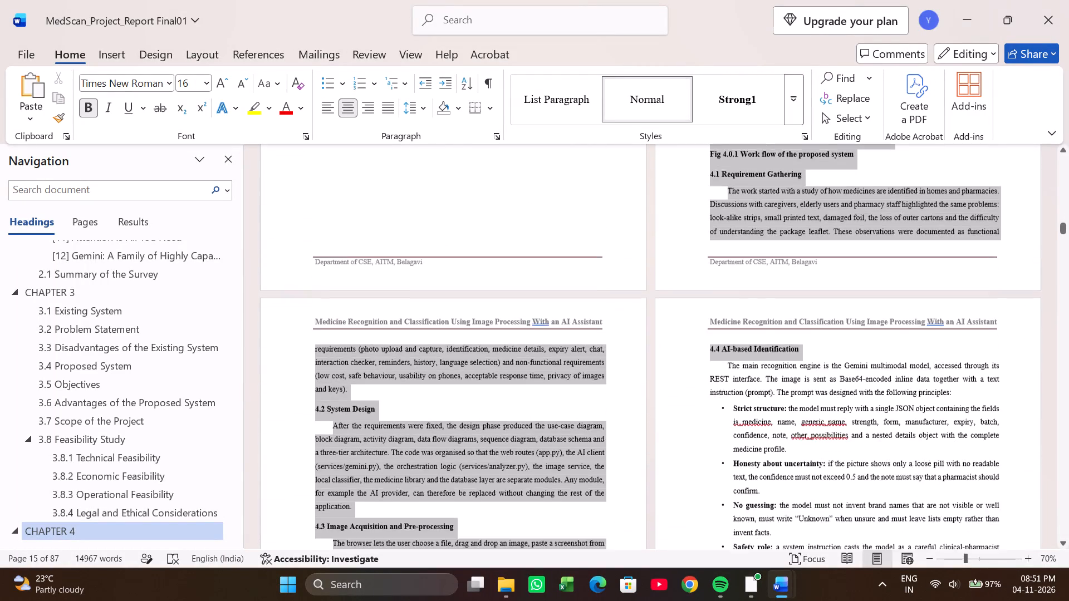
drag(714, 322, 711, 321)
scroll(714, 322, down, 13)
scroll(710, 322, down, 8)
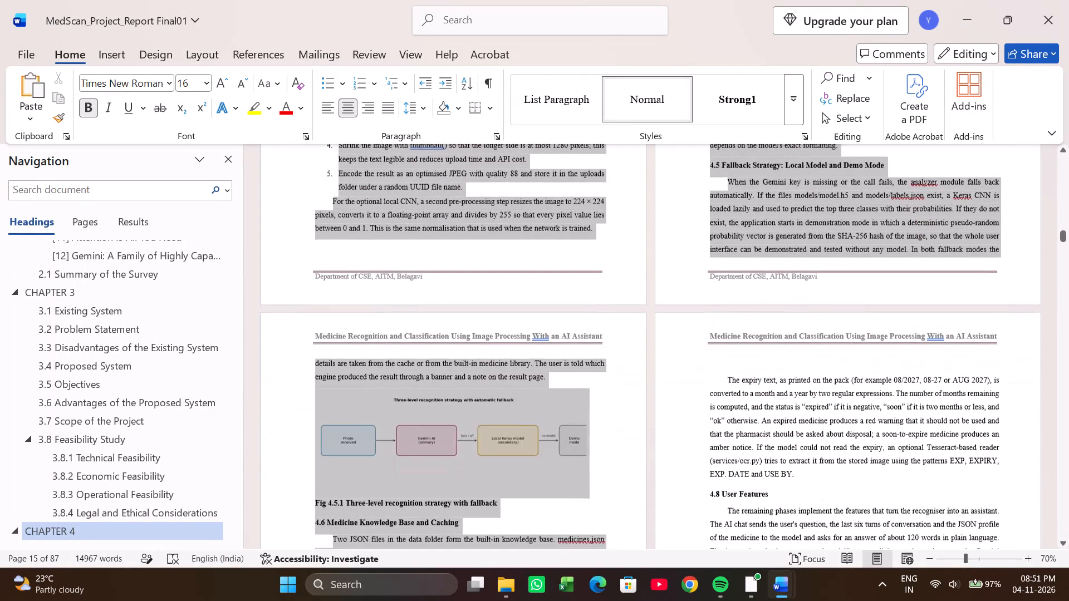
drag(711, 321, 715, 314)
scroll(711, 321, down, 16)
scroll(706, 323, down, 8)
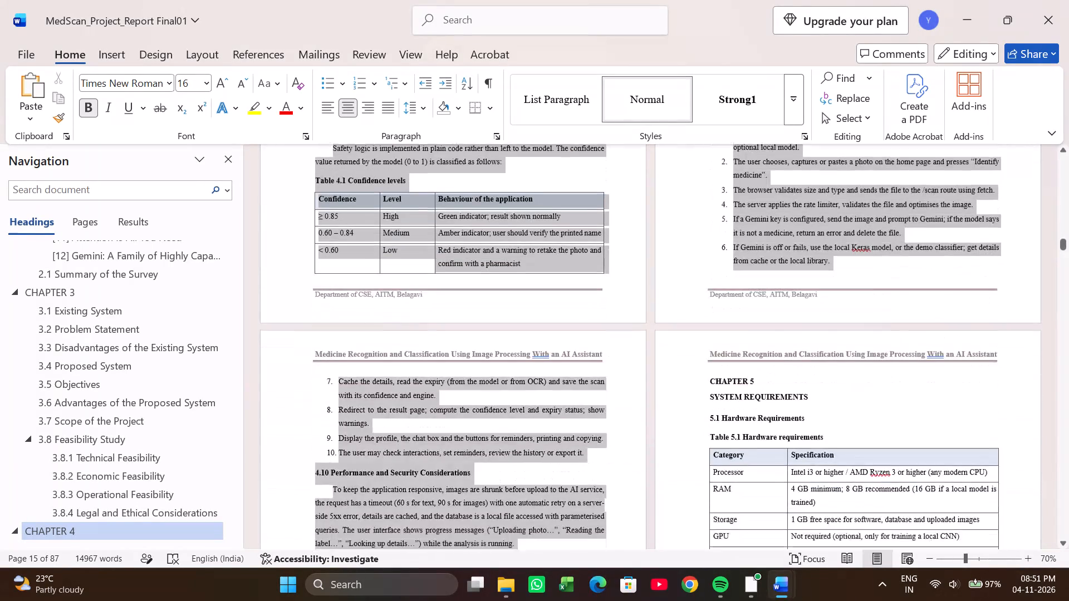
drag(715, 314, 610, 364)
scroll(613, 364, down, 3)
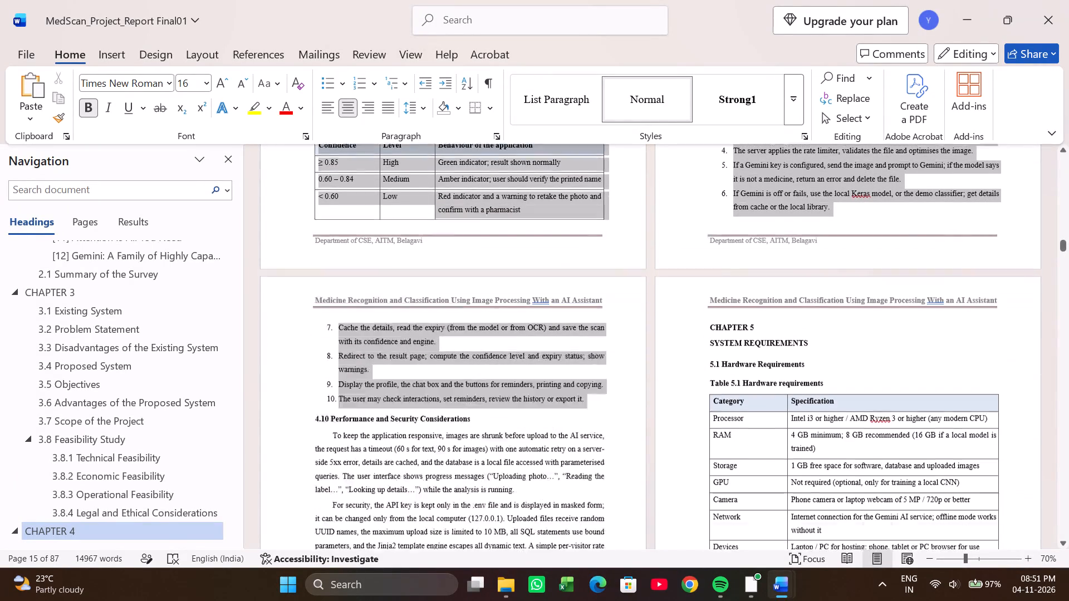
scroll(610, 364, down, 8)
drag(610, 364, 485, 357)
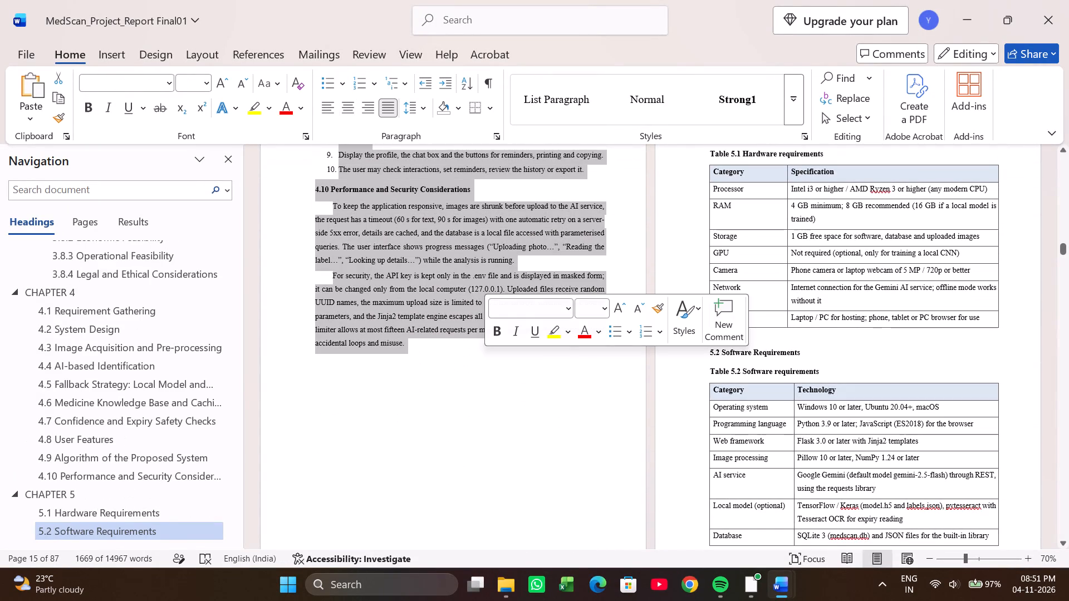
key(BackSpace)
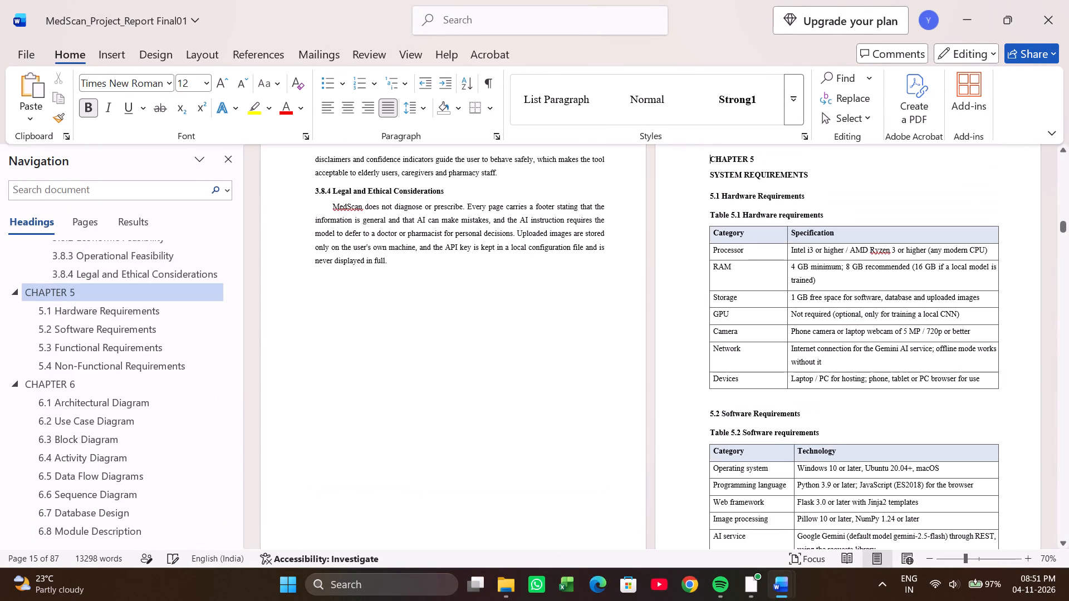
Set the "CHAPTER 5" heading and its "SYSTEM REQUIREMENTS" title to font size 16.
scroll(492, 358, up, 11)
scroll(548, 417, down, 2)
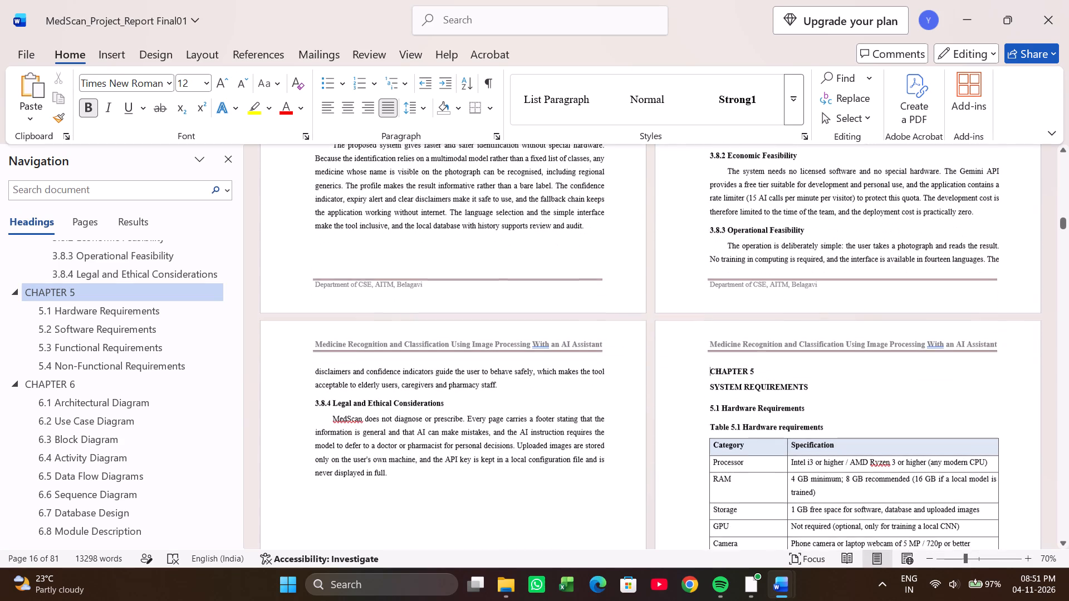
scroll(573, 407, down, 1)
drag(708, 339, 792, 374)
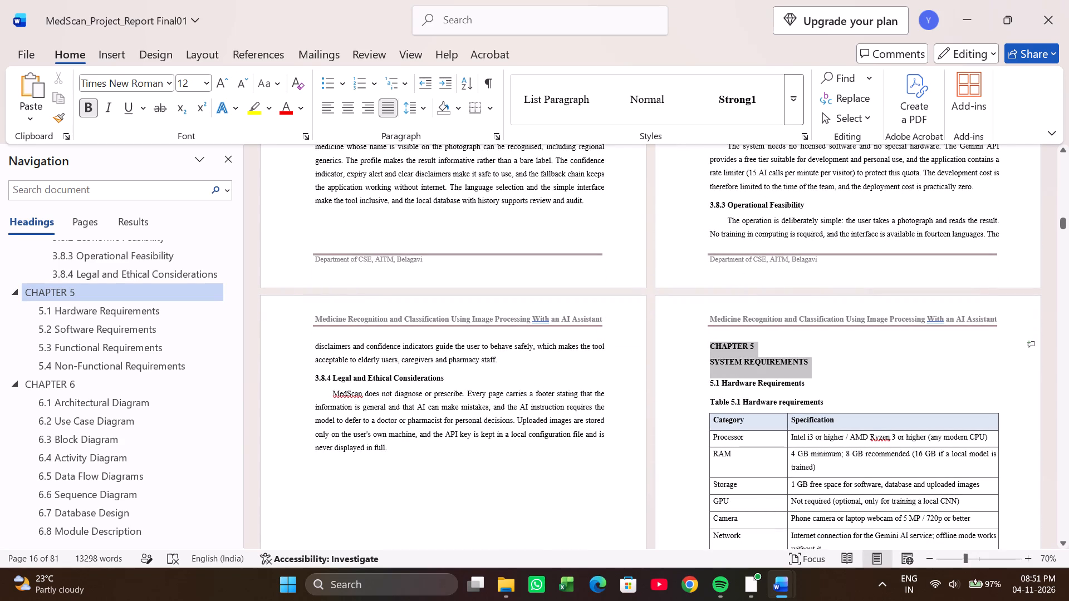
drag(792, 374, 795, 376)
click(916, 331)
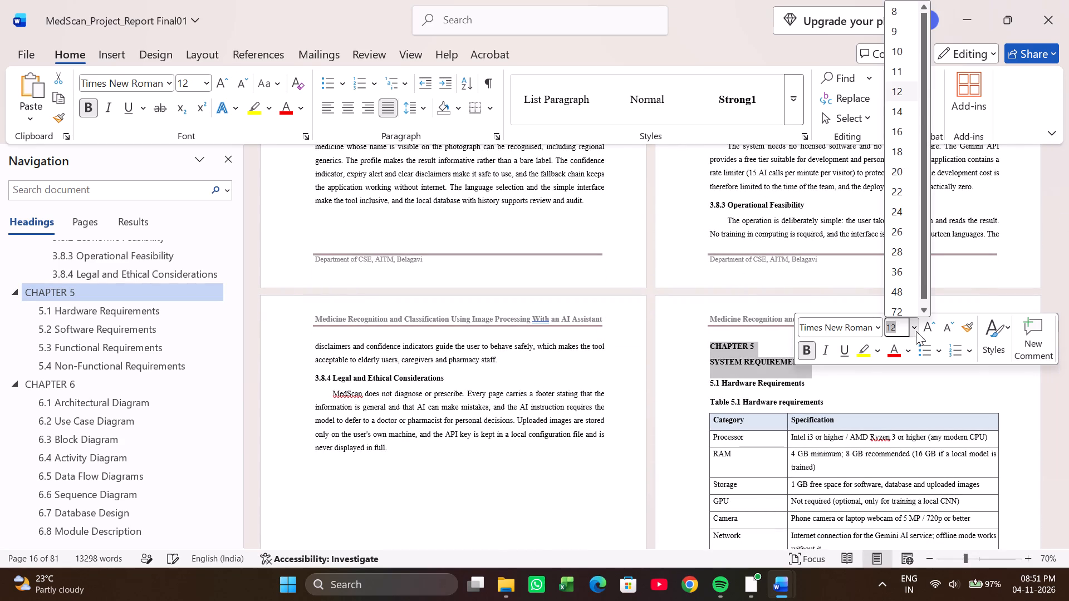
click(894, 135)
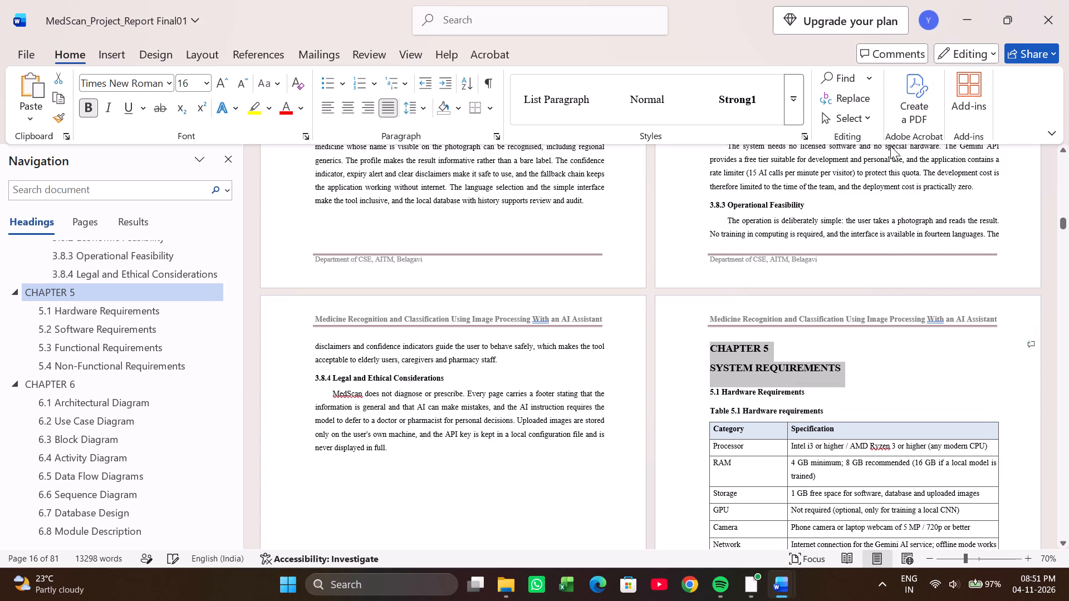
Centre the "SYSTEM REQUIREMENTS" title of Chapter 5.
click(856, 371)
drag(856, 371, 720, 374)
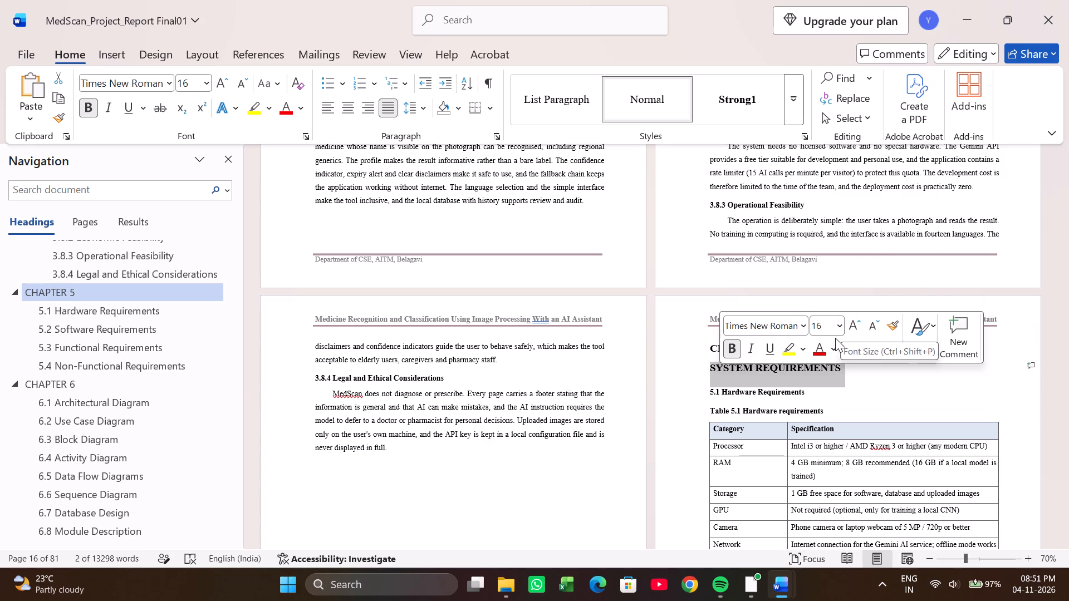
click(343, 106)
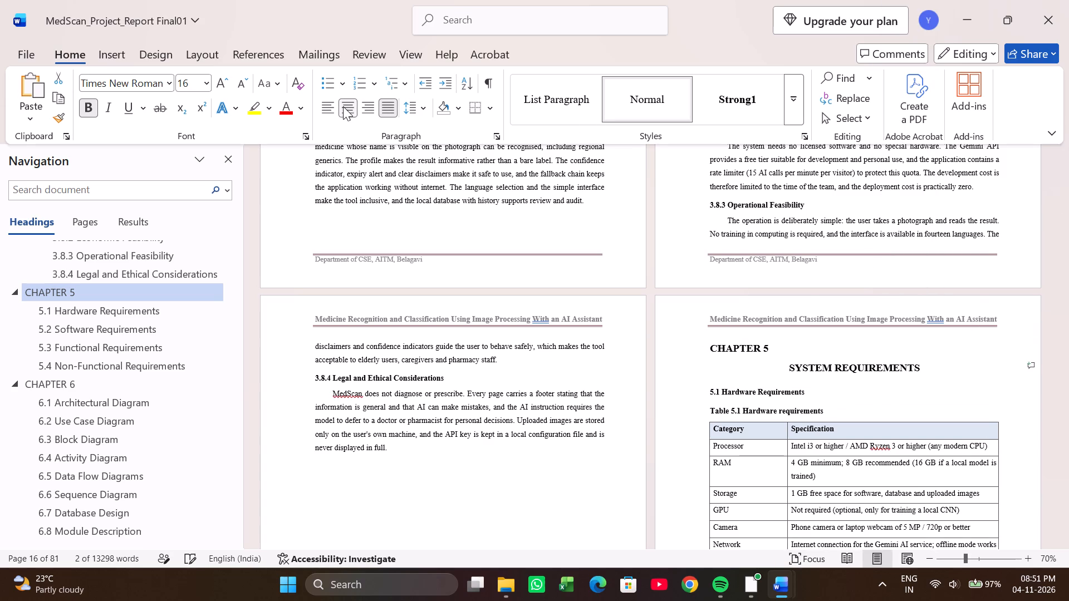
click(925, 382)
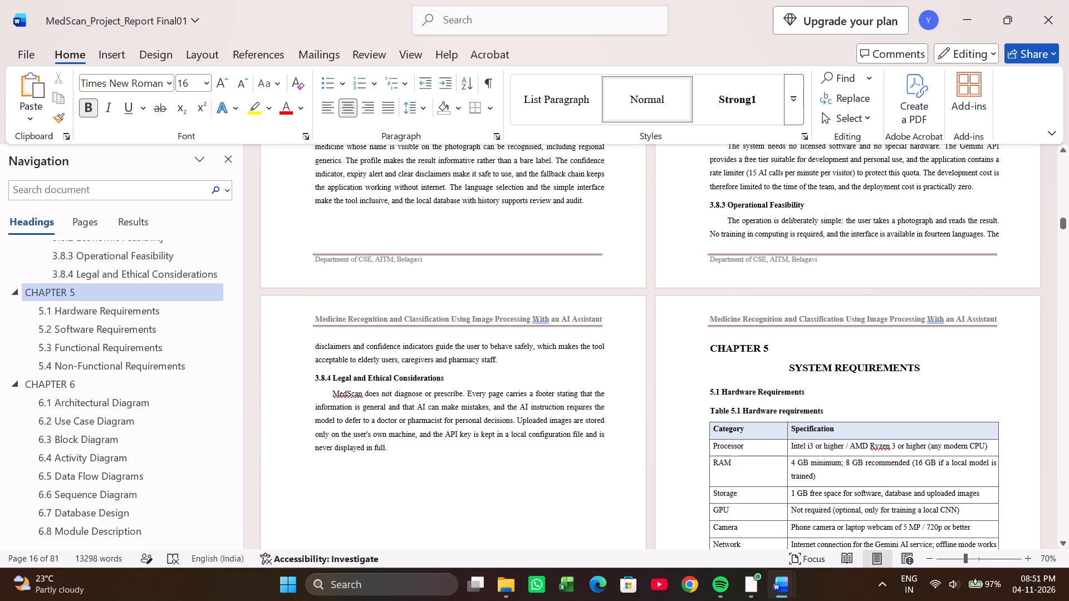
Review the headings and section order of Chapter 3, from the existing system through the feasibility study.
scroll(641, 400, up, 1)
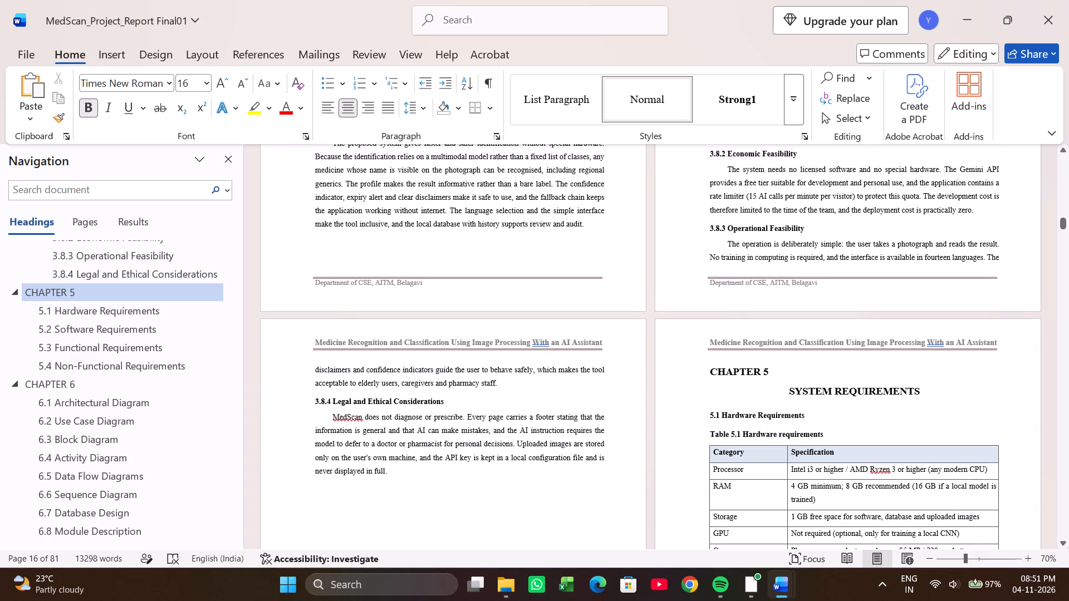
scroll(114, 342, up, 2)
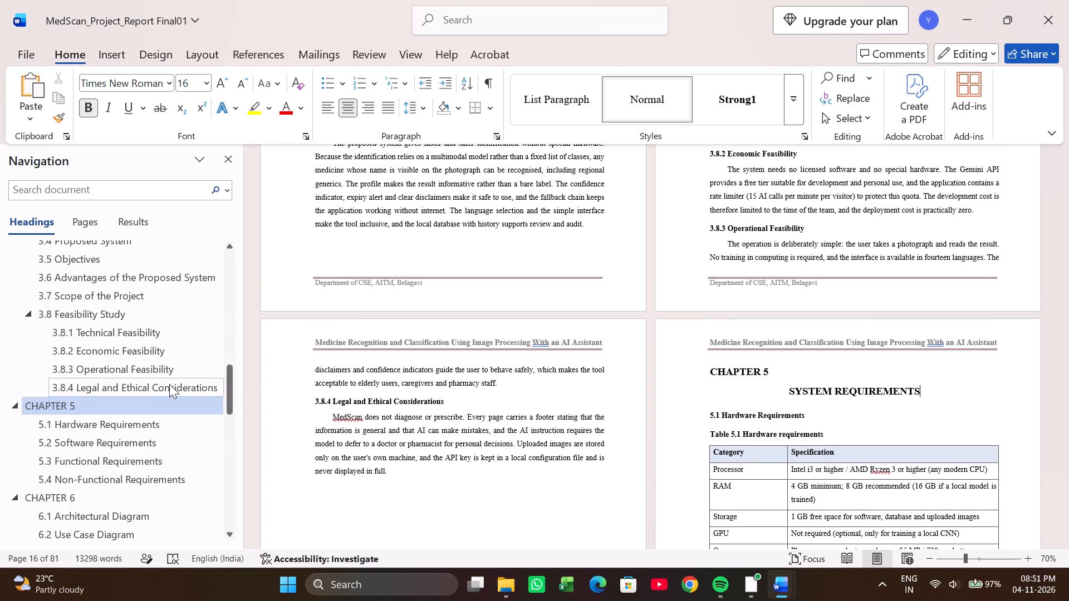
scroll(444, 368, up, 9)
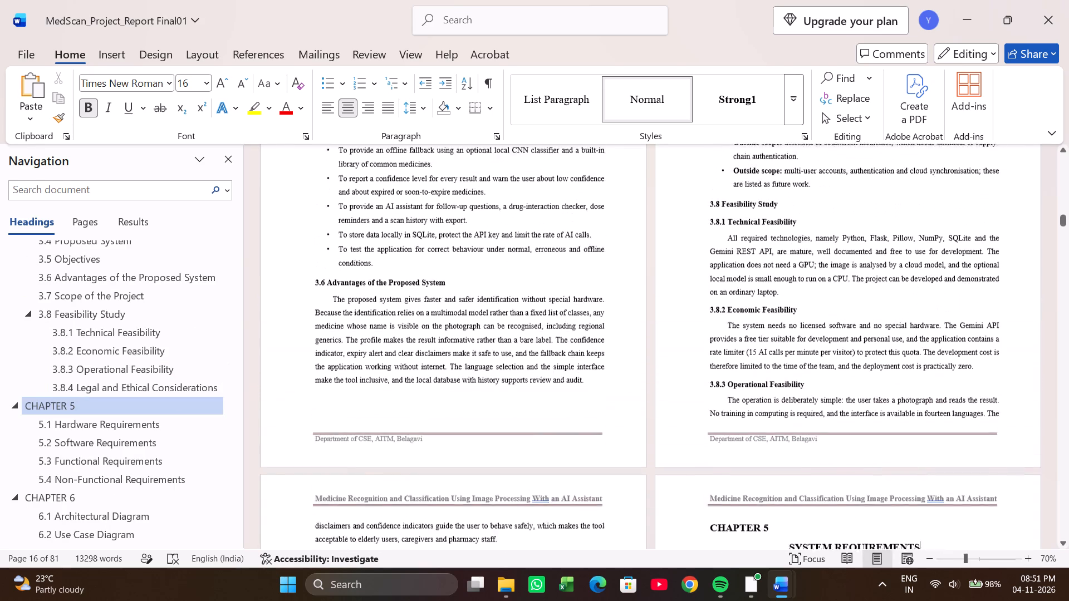
scroll(444, 368, up, 10)
scroll(444, 368, up, 13)
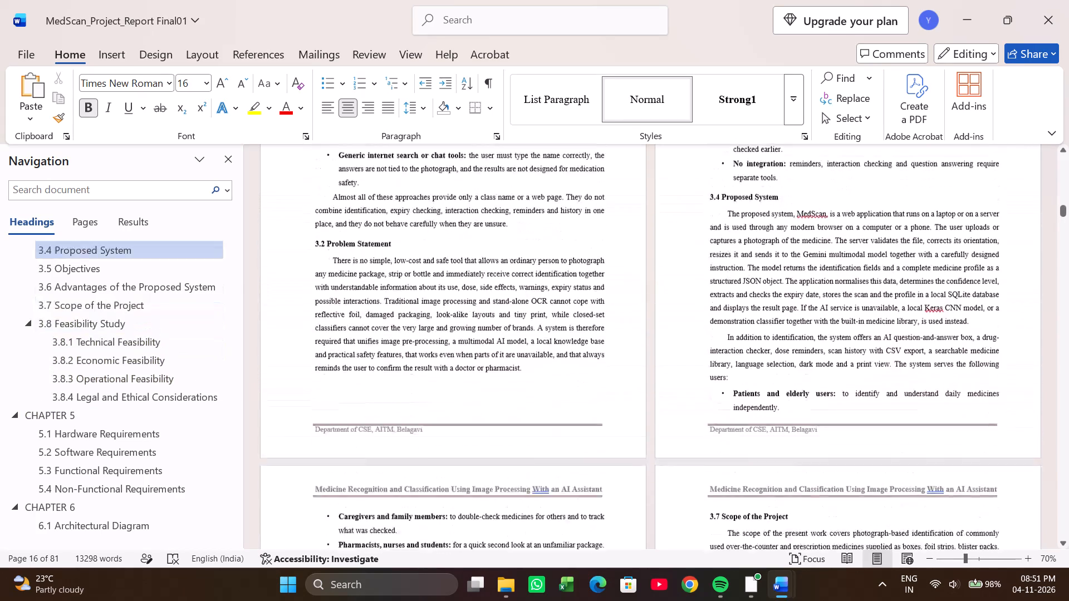
scroll(444, 368, up, 11)
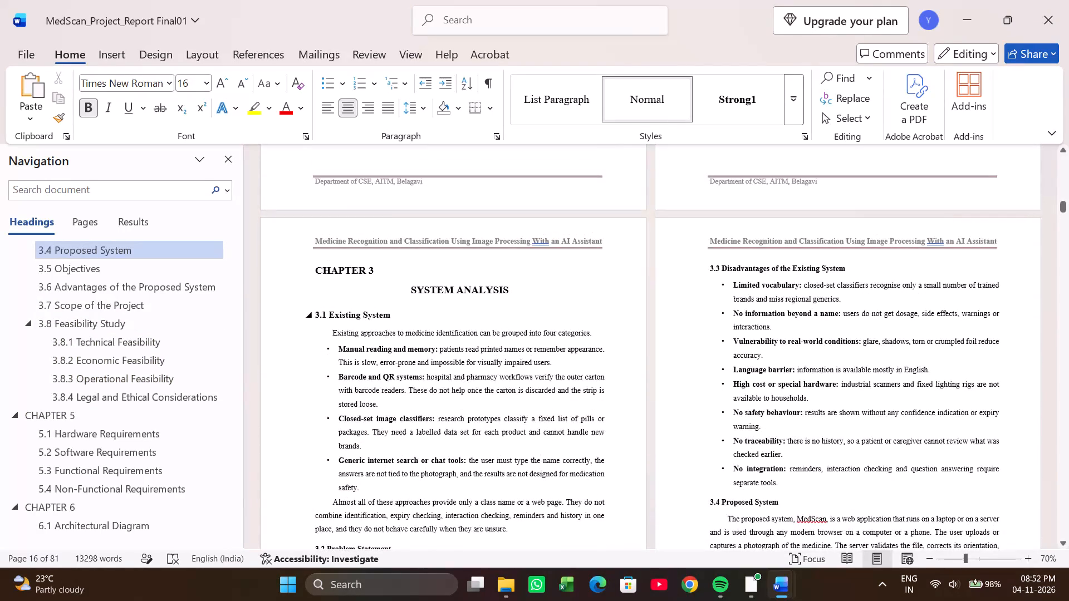
scroll(434, 314, down, 20)
scroll(434, 314, down, 13)
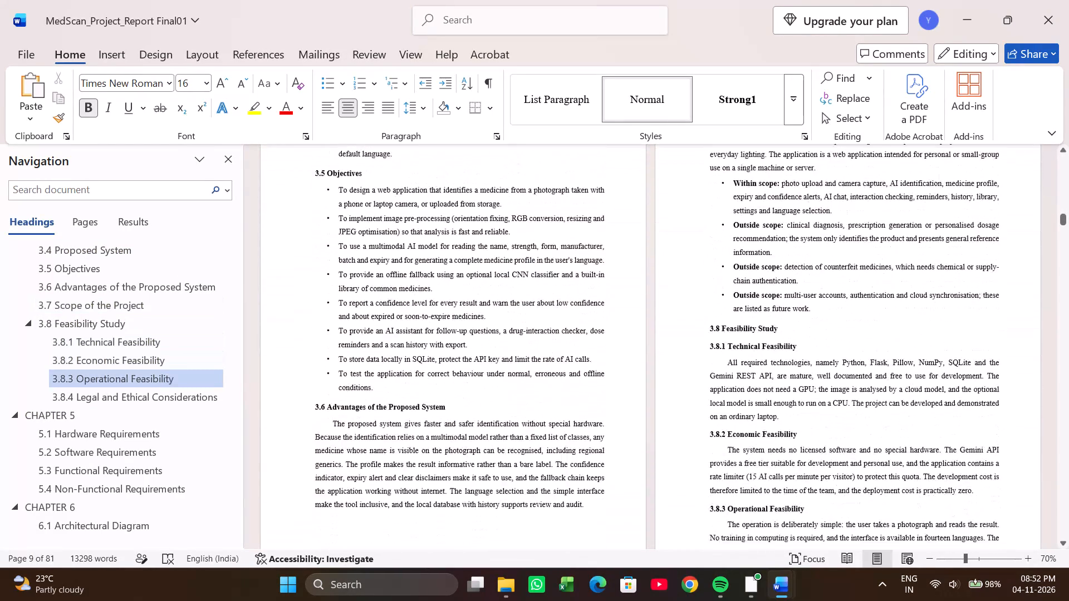
Renumber the heading above the "SYSTEM REQUIREMENTS" title as "CHAPTER 4".
scroll(459, 329, down, 4)
scroll(736, 332, down, 3)
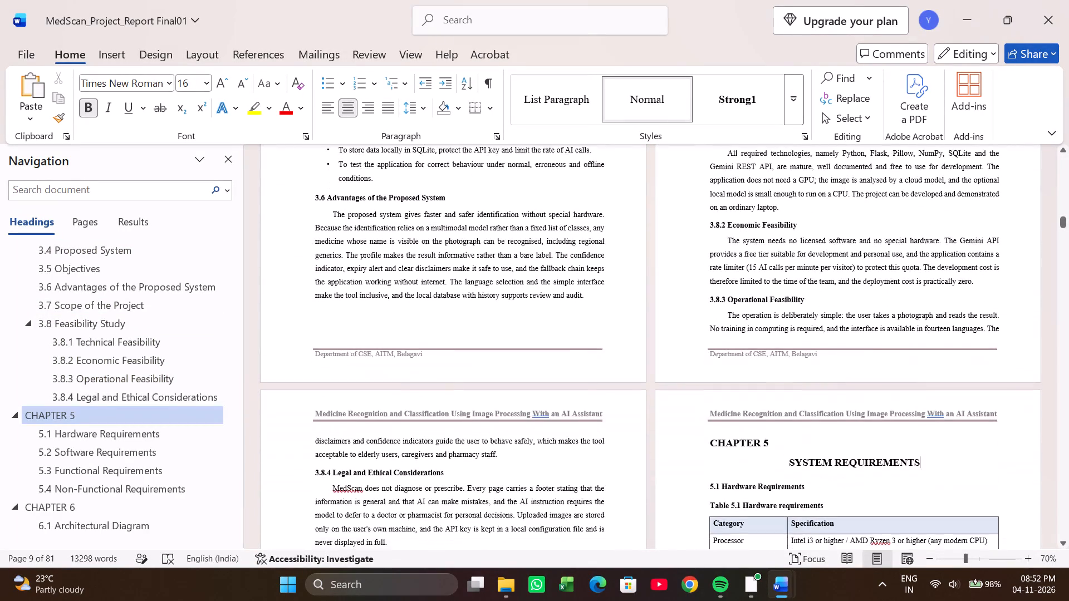
scroll(737, 336, down, 9)
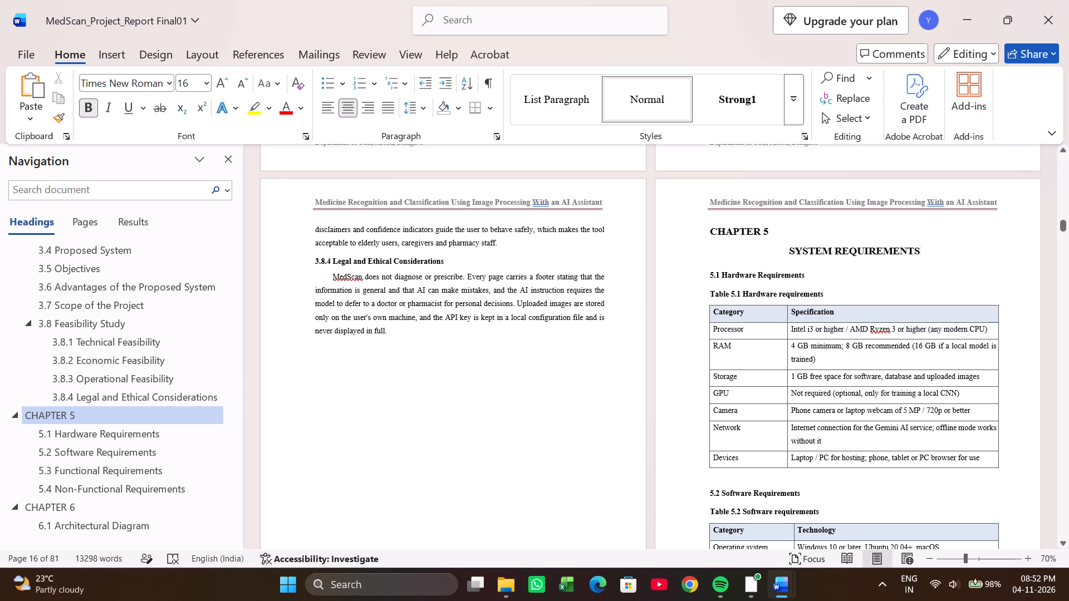
click(767, 226)
key(BackSpace)
key(4)
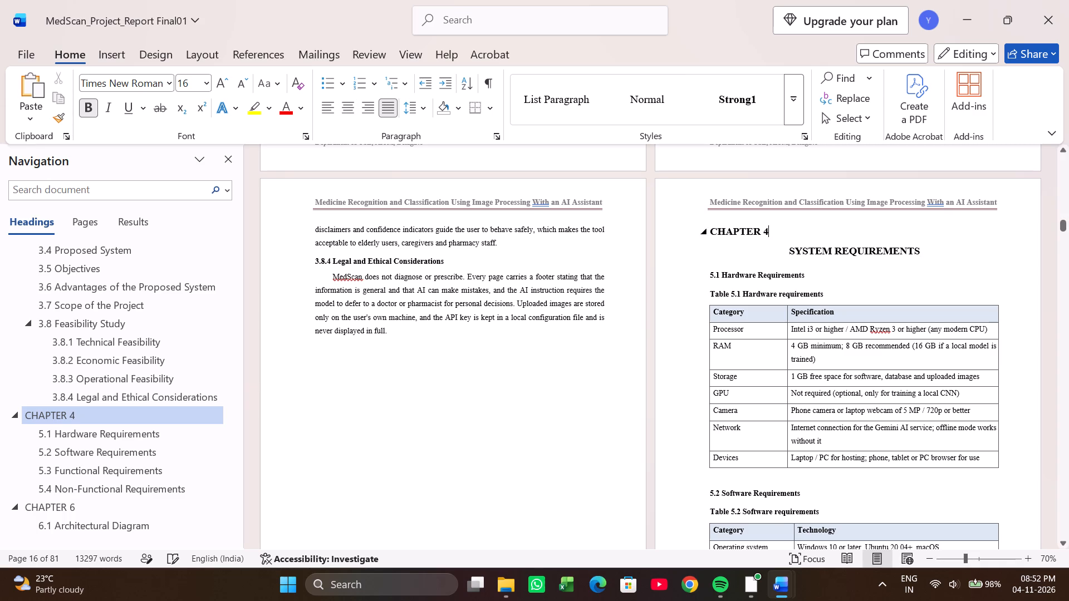
Renumber the "Hardware Requirements" section heading as 4.1.
click(717, 274)
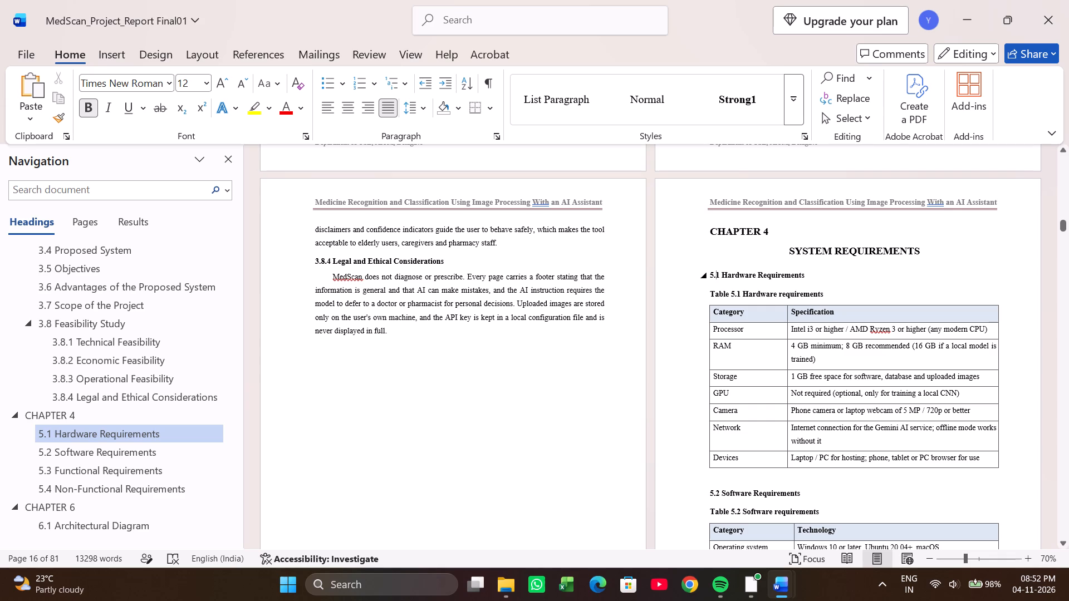
click(715, 276)
click(714, 272)
key(BackSpace)
key(4)
Renumber the caption of the hardware requirements table as "Table 4.1".
key(Down)
key(Right)
key(Right)
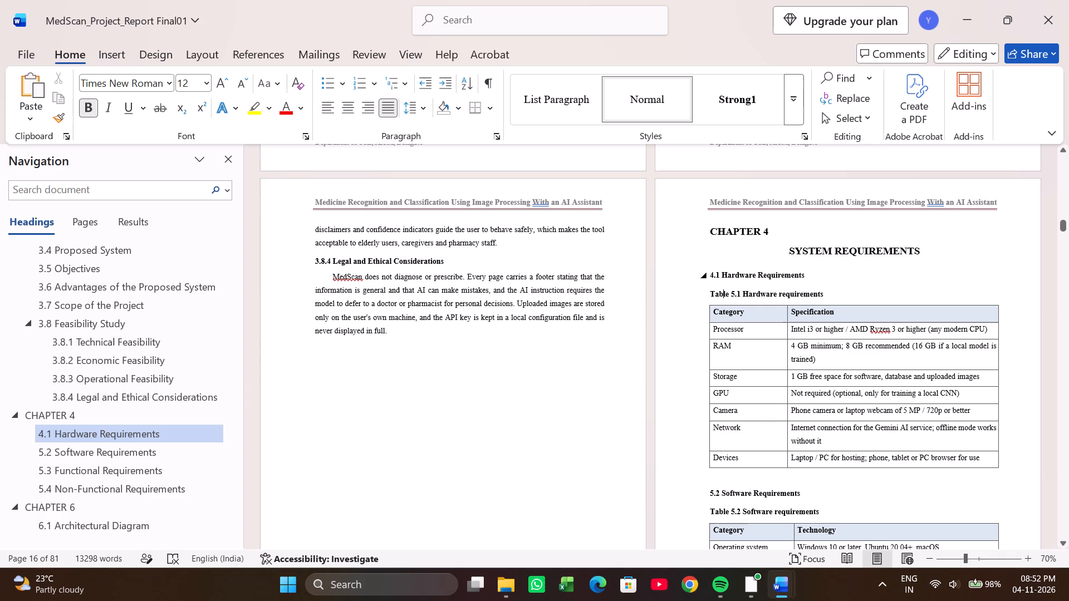
key(Right)
key(Right)
key(Right)
key(Right)
key(BackSpace)
key(4)
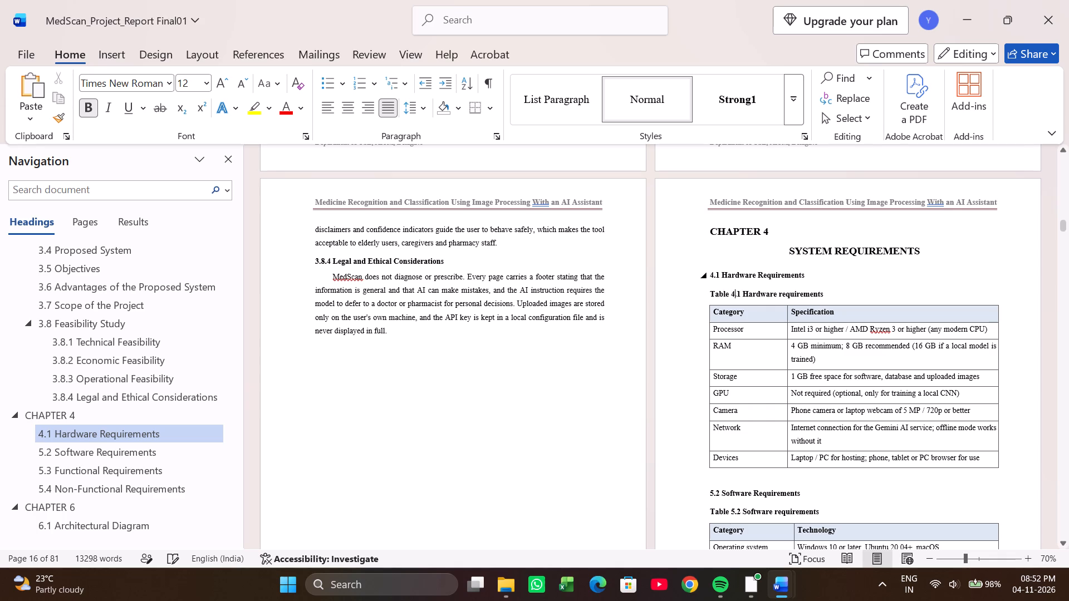
Set the "CHAPTER 6" heading and its "SYSTEM DESIGN" title to font size 16.
scroll(756, 336, down, 2)
scroll(836, 267, down, 1)
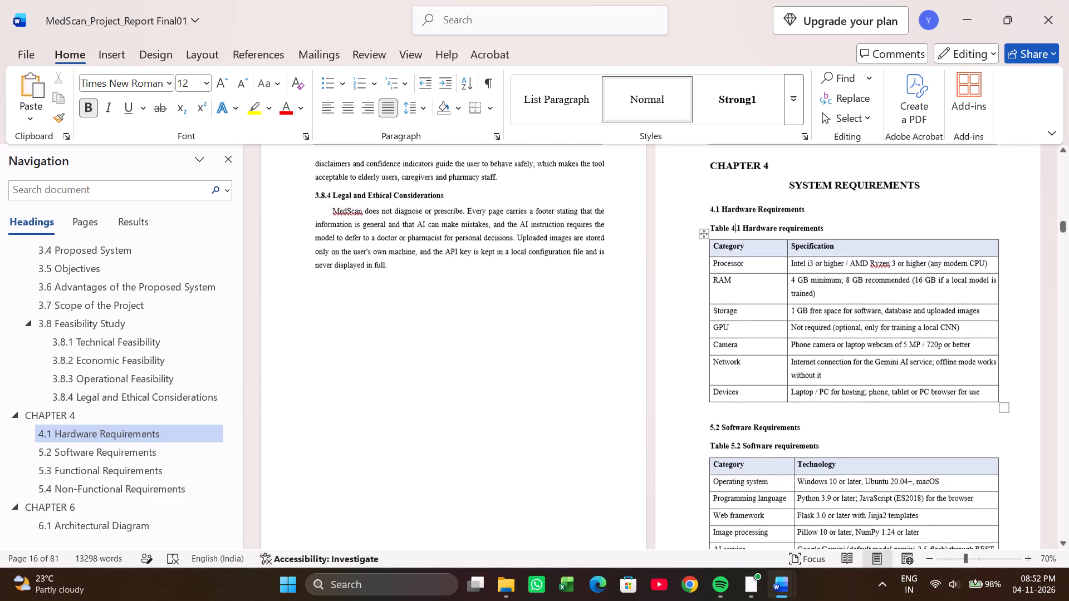
scroll(828, 289, down, 7)
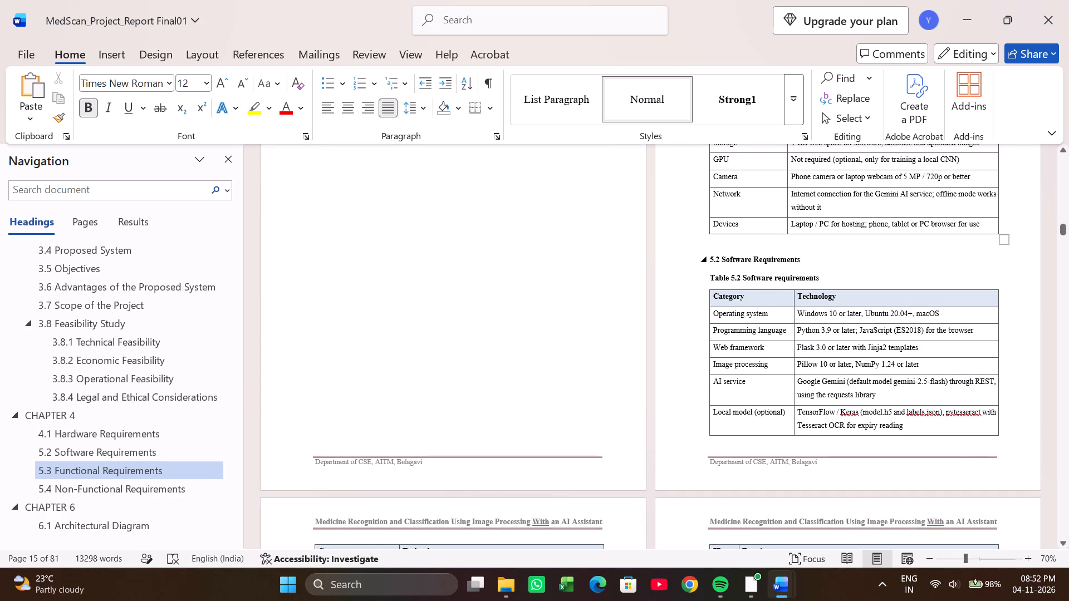
scroll(763, 267, down, 16)
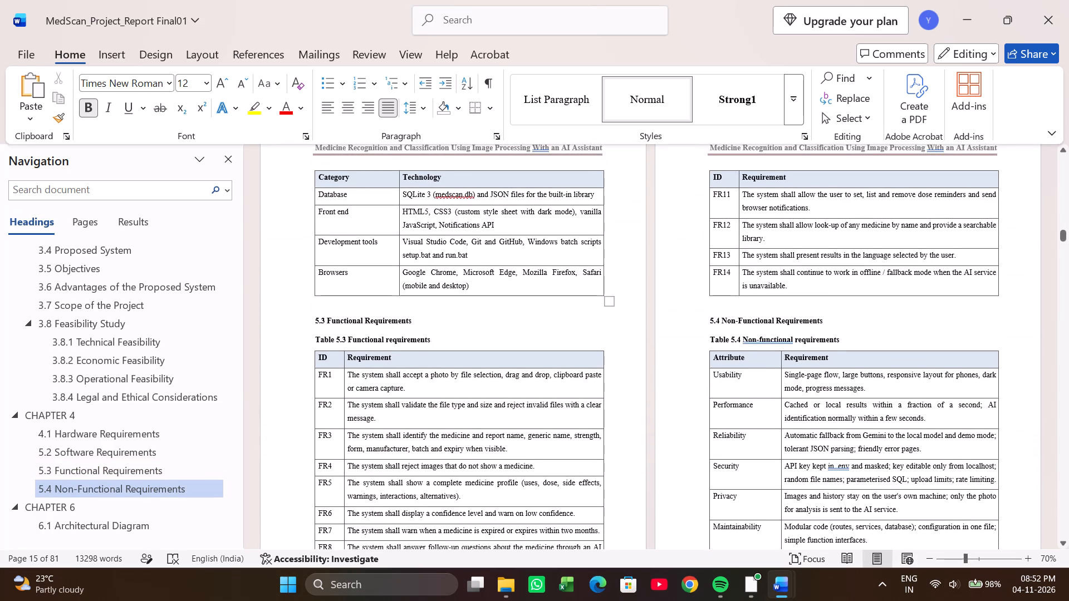
scroll(808, 382, down, 19)
scroll(739, 338, down, 1)
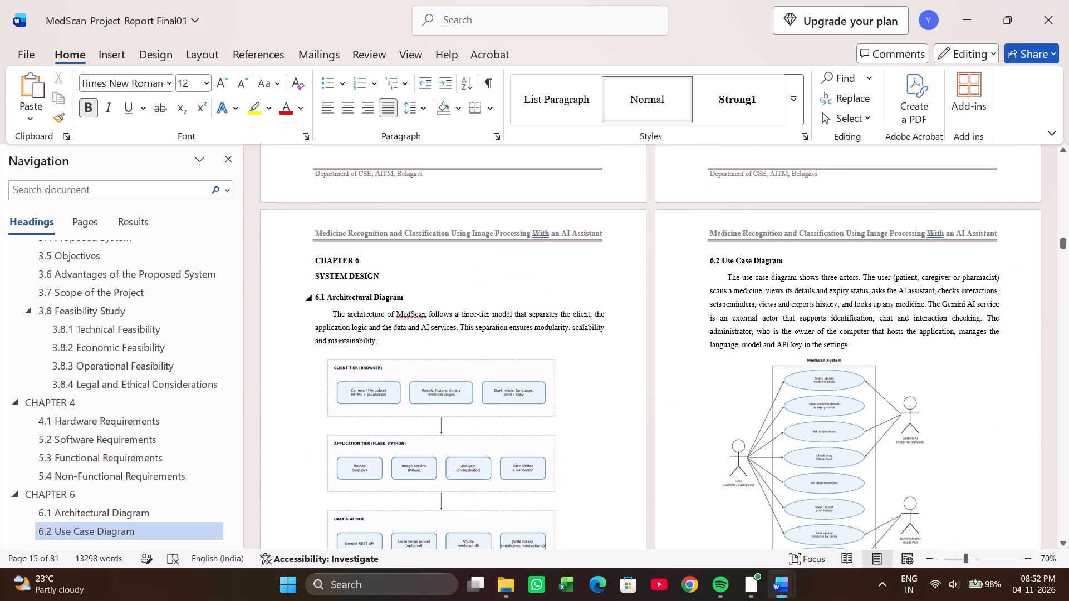
drag(384, 280, 320, 264)
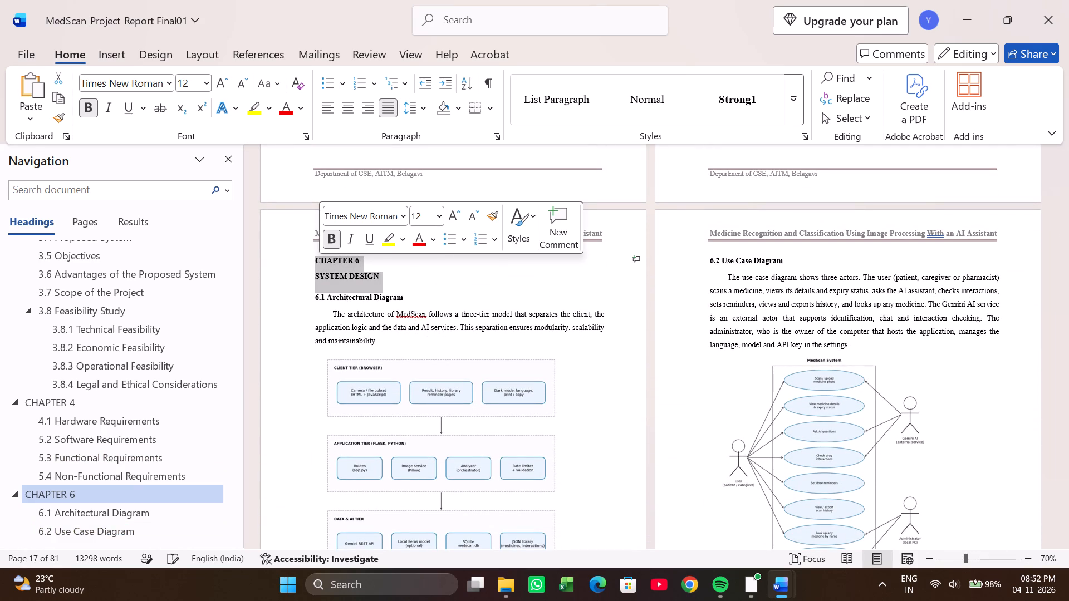
click(435, 218)
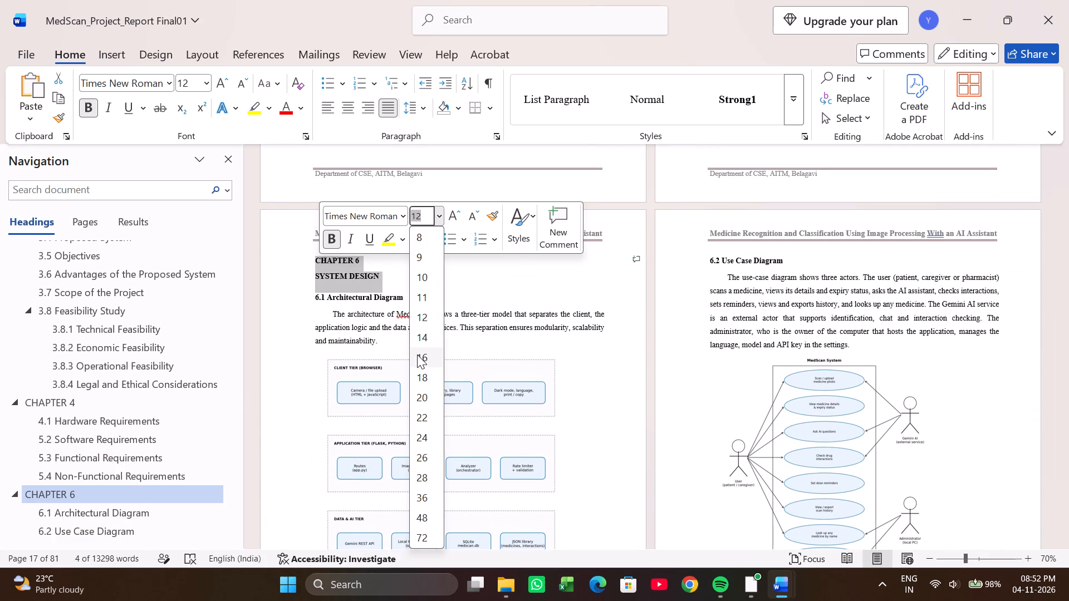
click(419, 354)
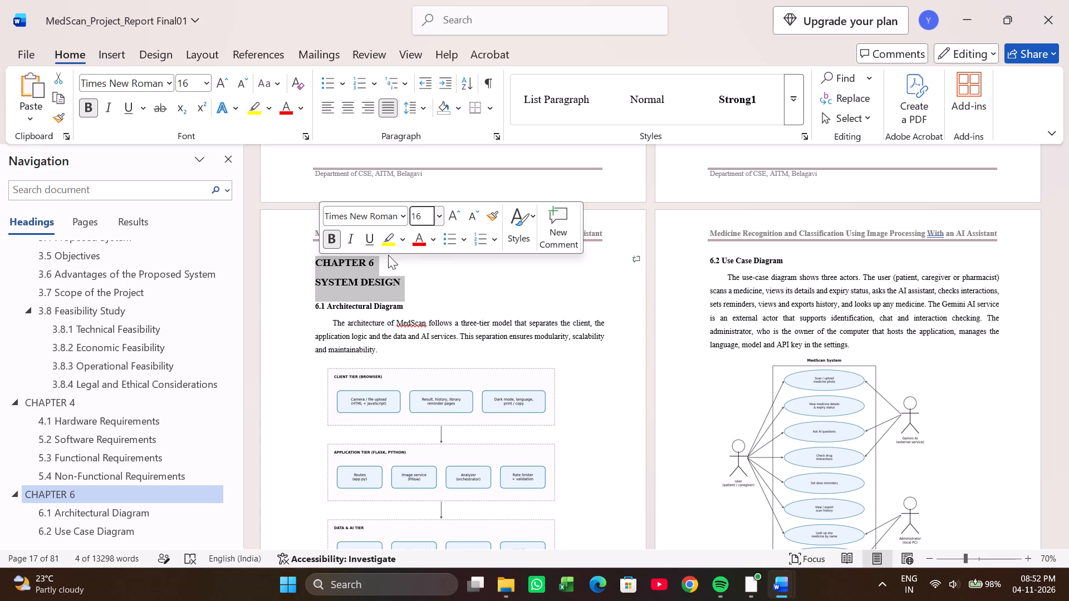
Centre the "SYSTEM DESIGN" title on its own, keeping it at font size 16.
click(411, 285)
drag(409, 278, 316, 285)
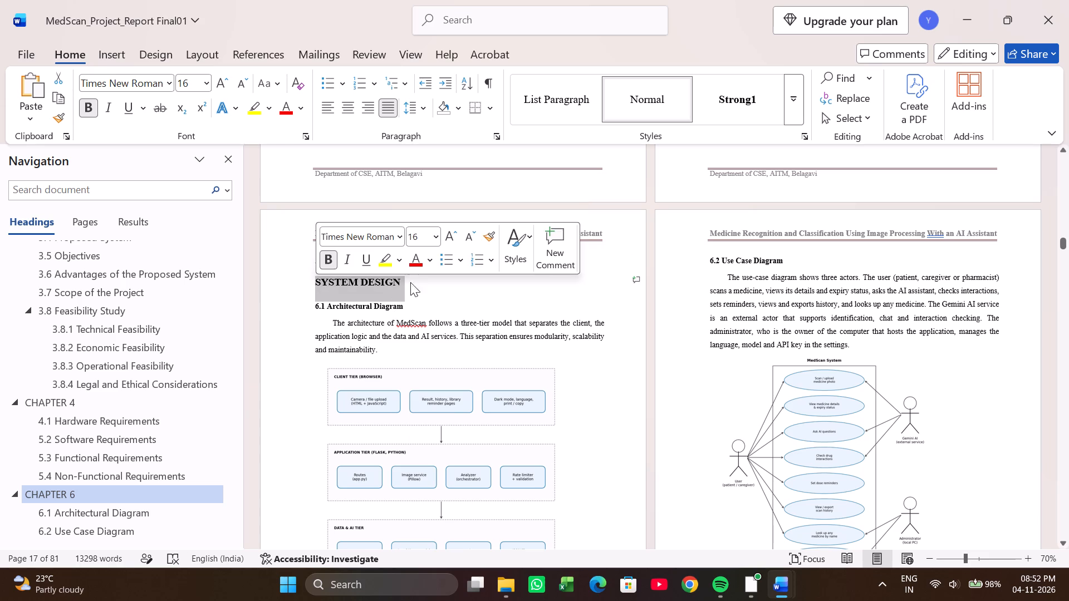
click(418, 284)
drag(416, 285, 324, 281)
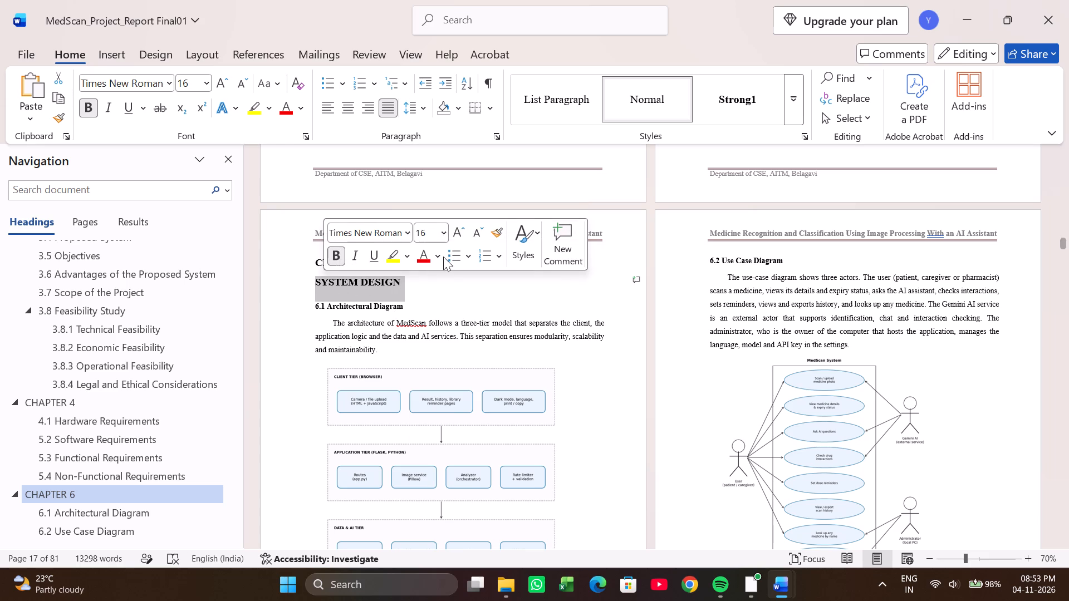
click(440, 235)
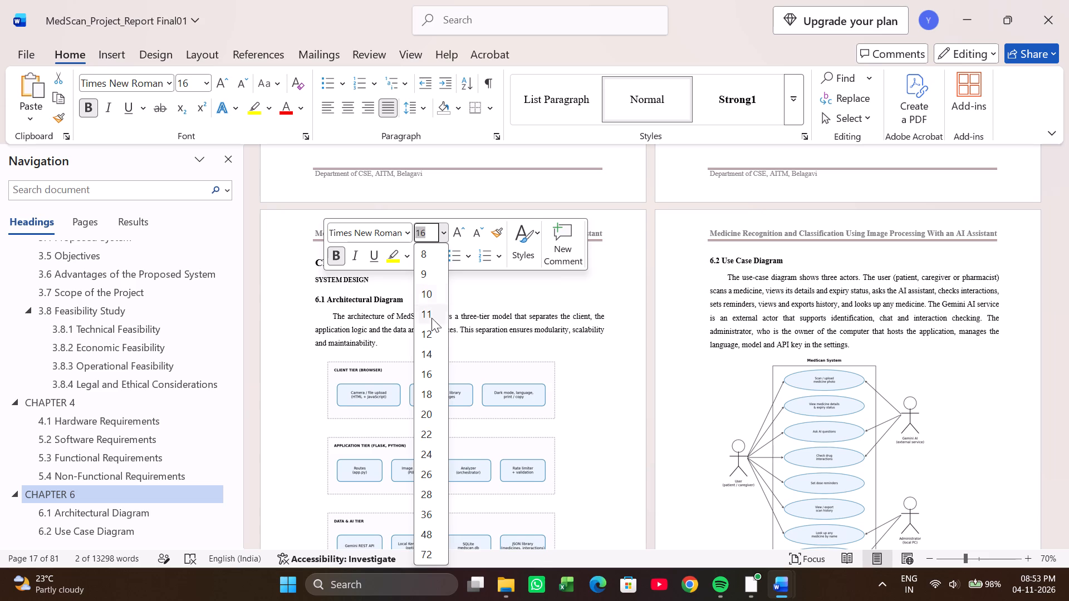
click(426, 378)
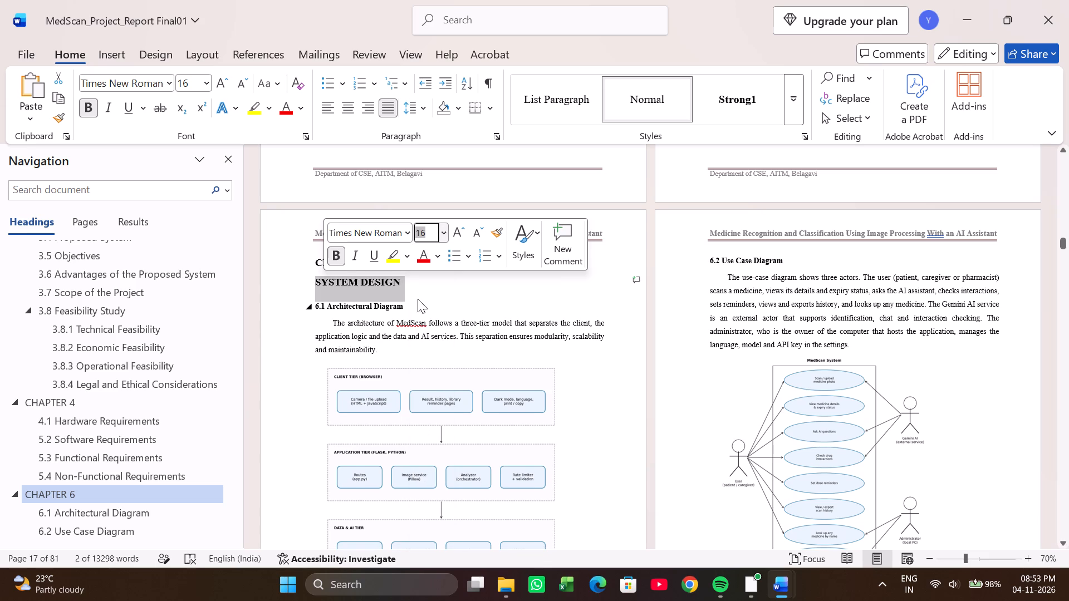
click(350, 114)
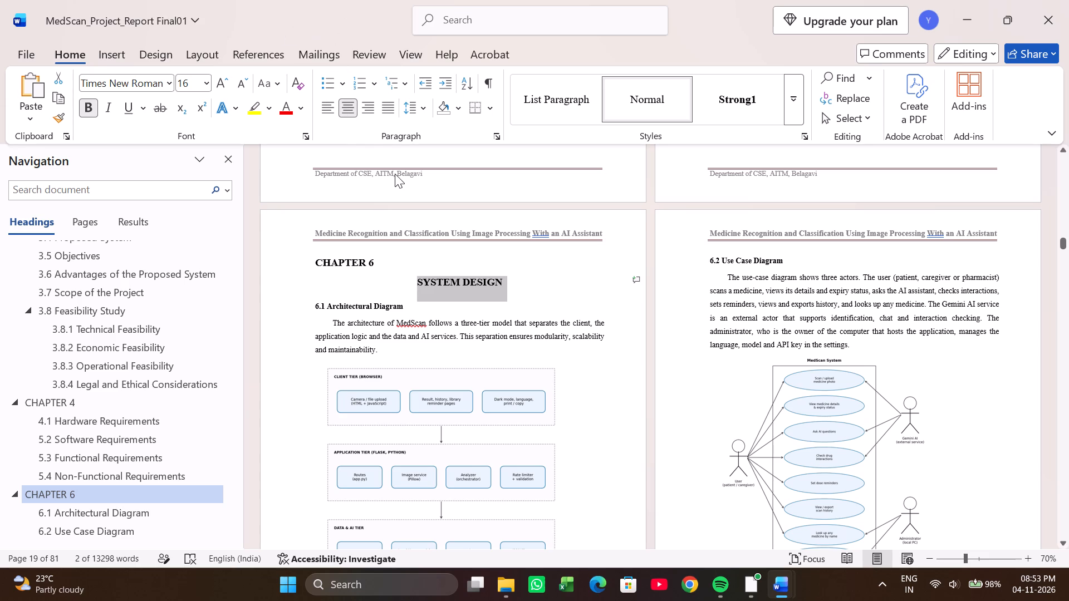
Renumber the chapter heading above "SYSTEM DESIGN" as "CHAPTER 5".
click(378, 264)
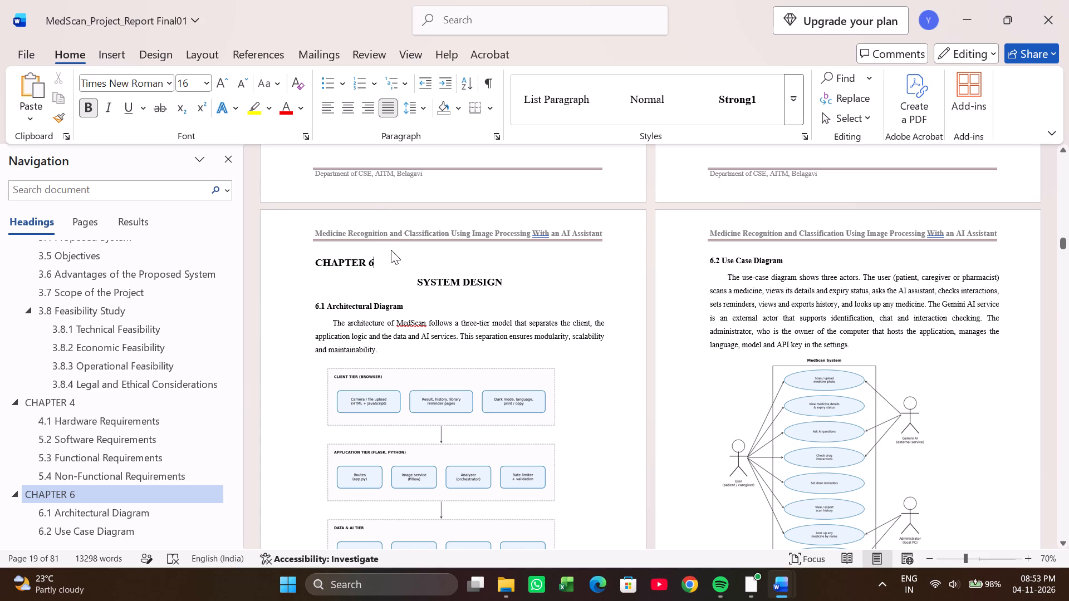
key(BackSpace)
key(5)
Review the system design chapter's diagrams, tables and section headings through to the start of Chapter 7 "IMPLEMENTATION".
scroll(442, 272, down, 1)
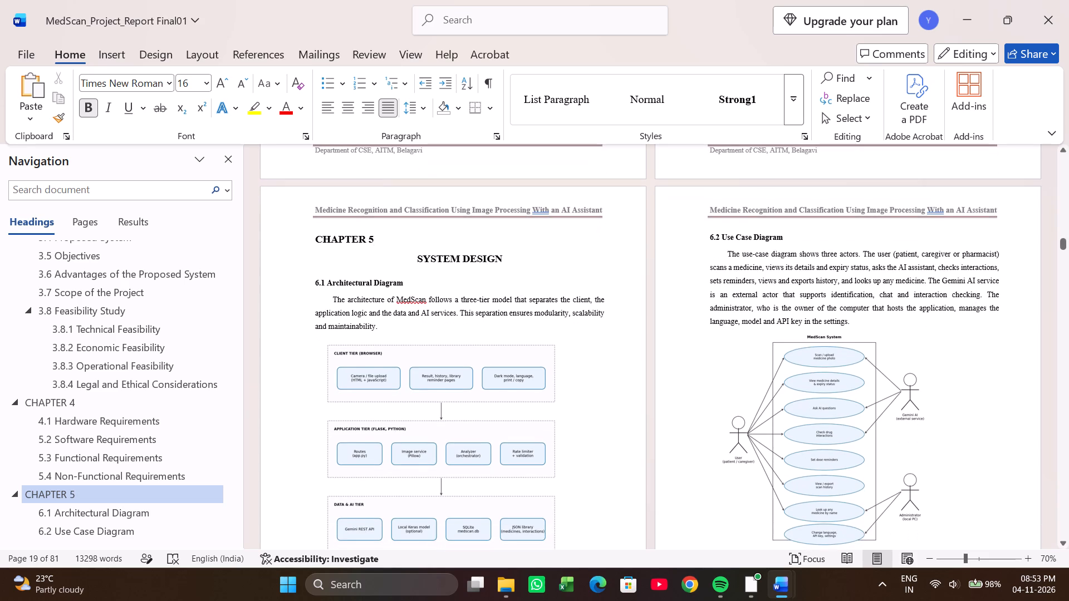
scroll(444, 276, down, 9)
scroll(455, 278, down, 20)
scroll(455, 278, down, 5)
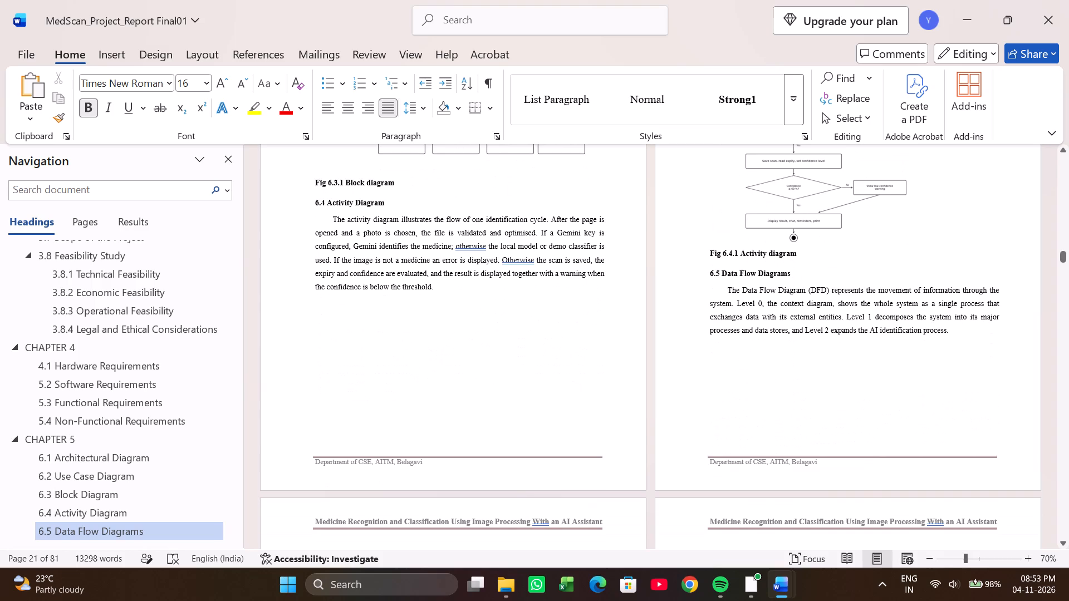
scroll(478, 320, down, 20)
scroll(478, 320, down, 20)
scroll(478, 320, down, 2)
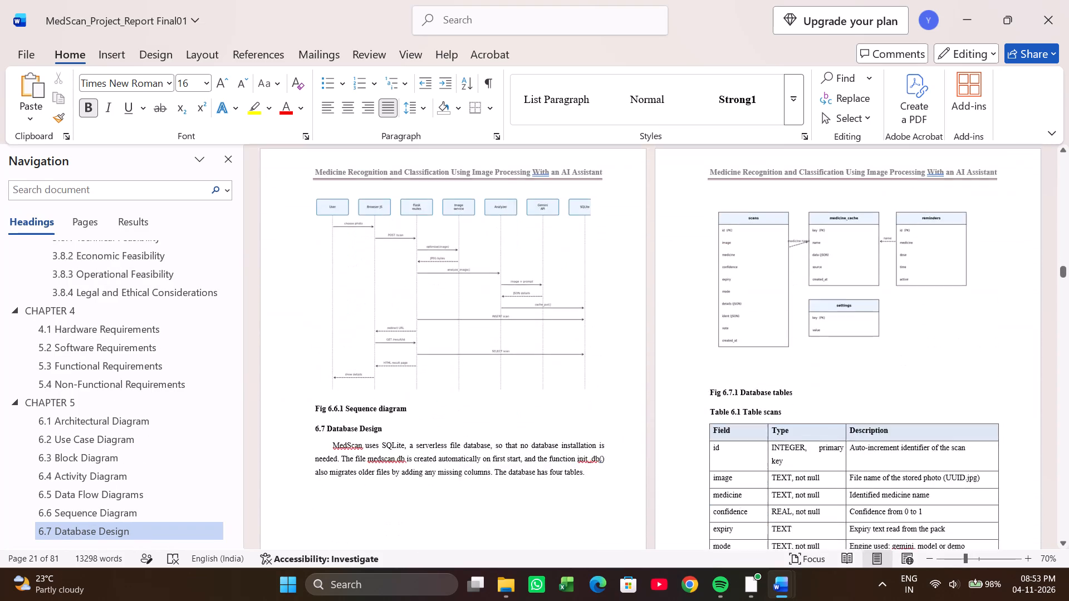
scroll(495, 313, down, 18)
scroll(497, 310, down, 15)
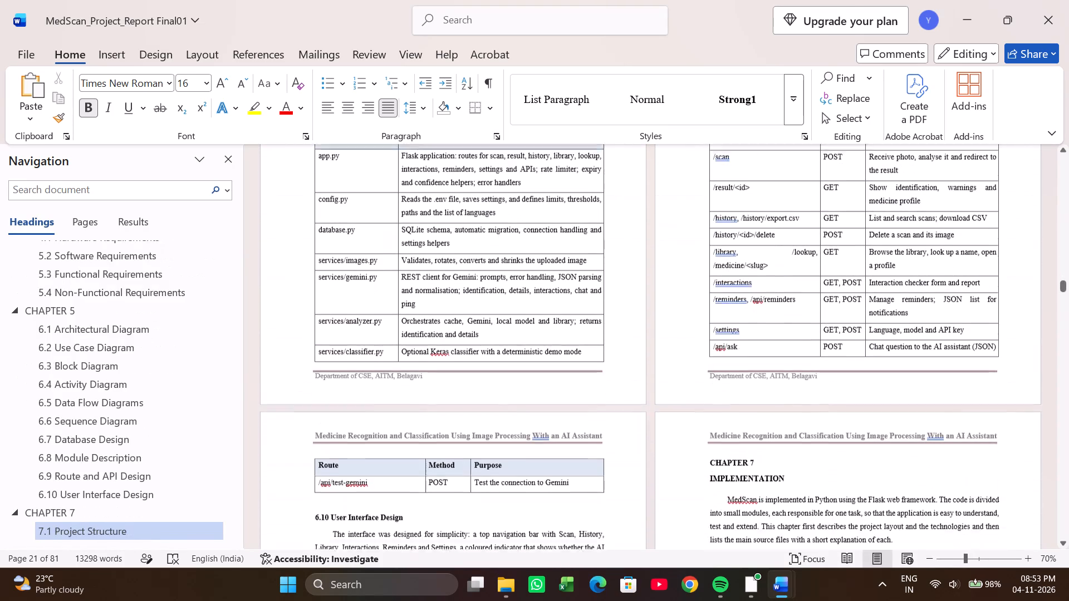
scroll(500, 311, down, 8)
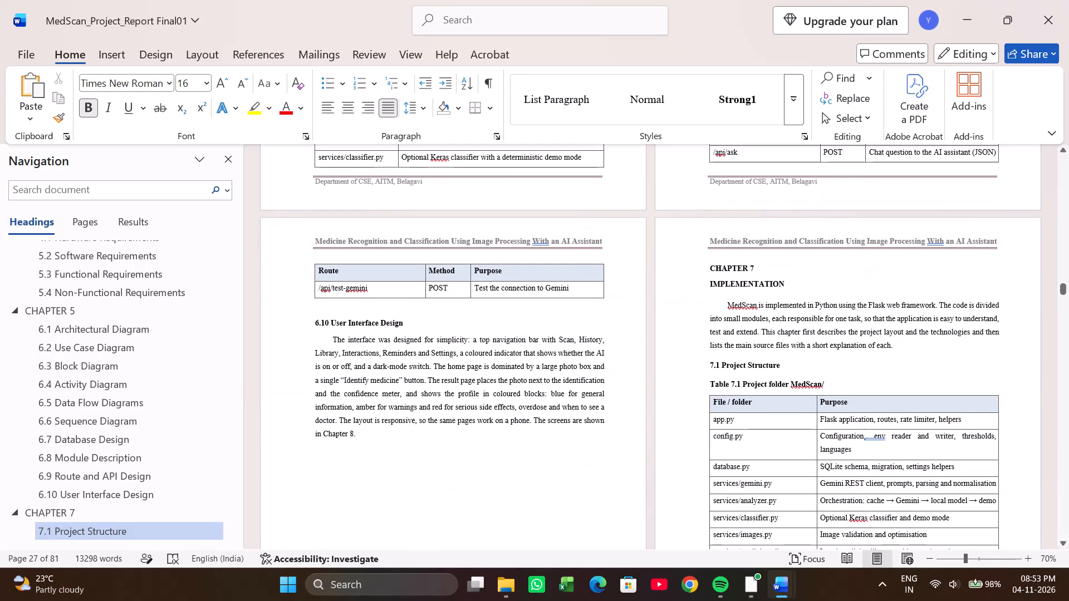
scroll(502, 324, down, 6)
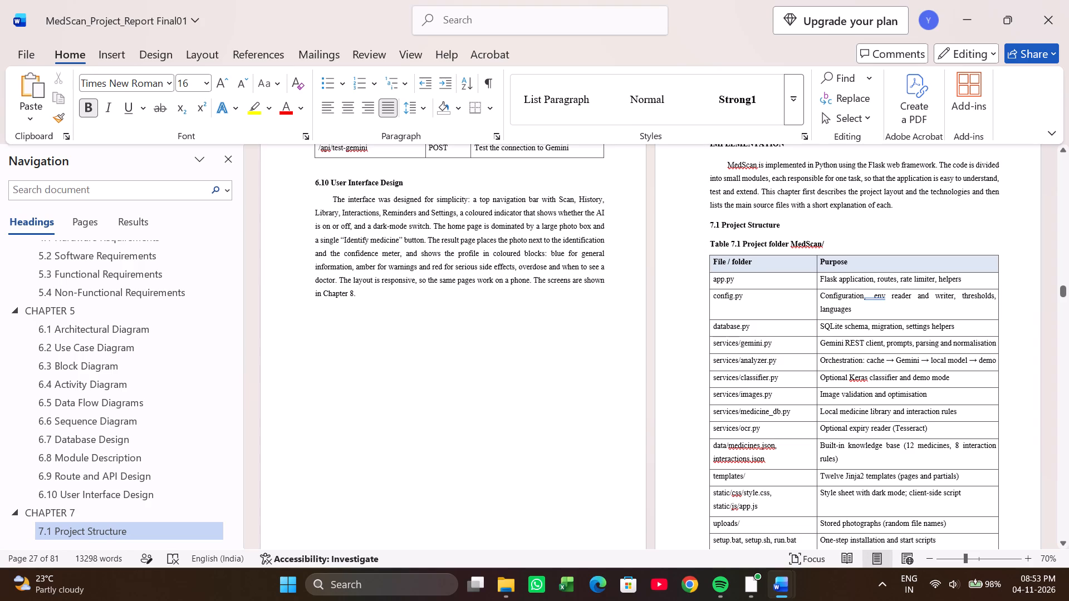
scroll(606, 285, up, 5)
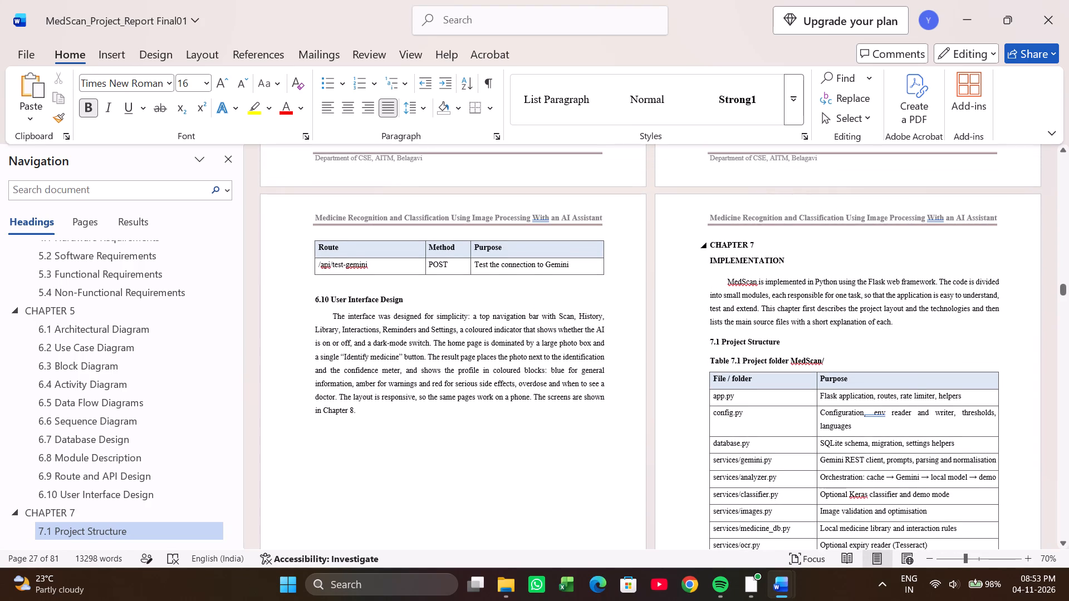
scroll(752, 268, up, 1)
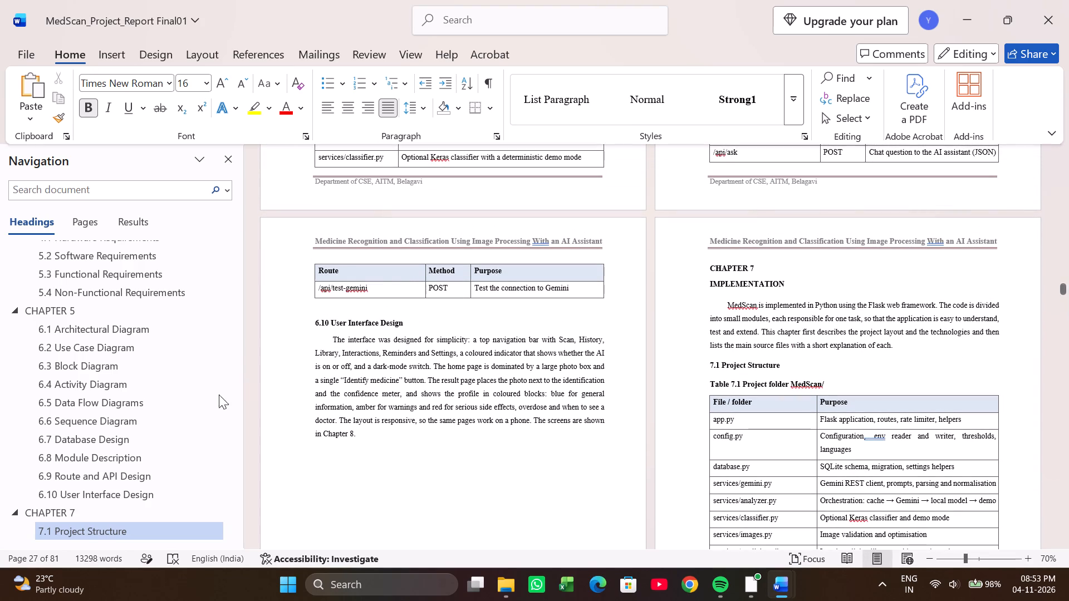
scroll(174, 383, down, 1)
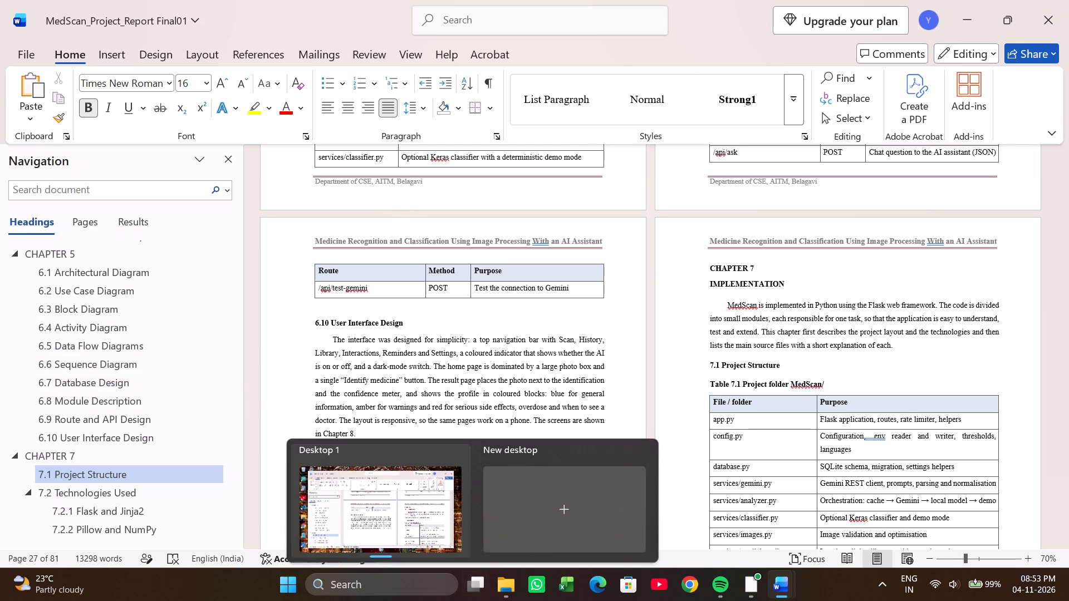
Open the Medicine_Recognition_Architecture_Diagram presentation from the recent files in File Explorer.
click(381, 588)
click(499, 588)
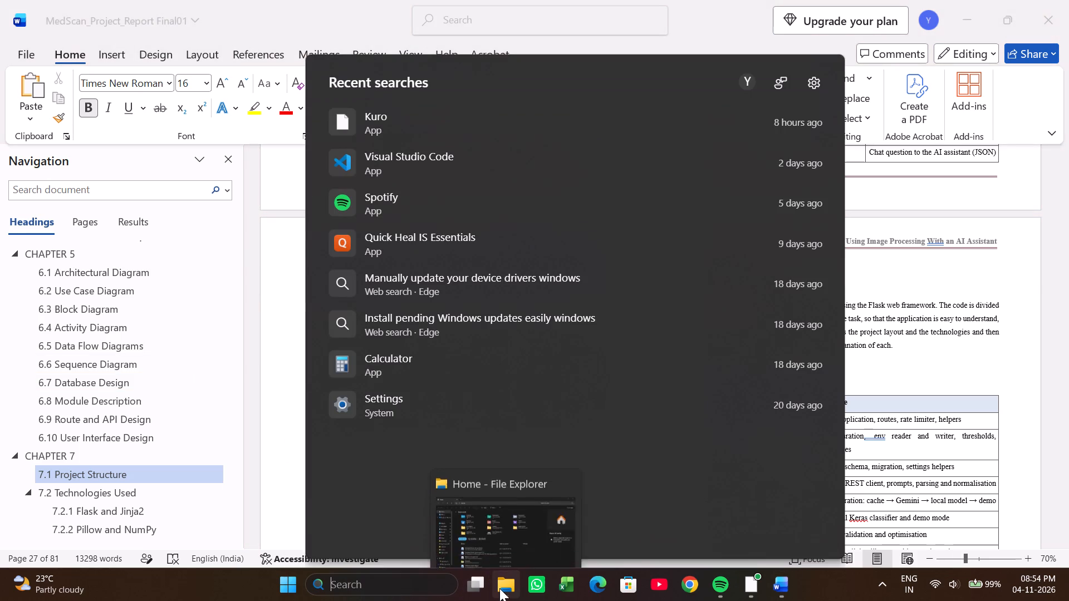
scroll(325, 447, down, 5)
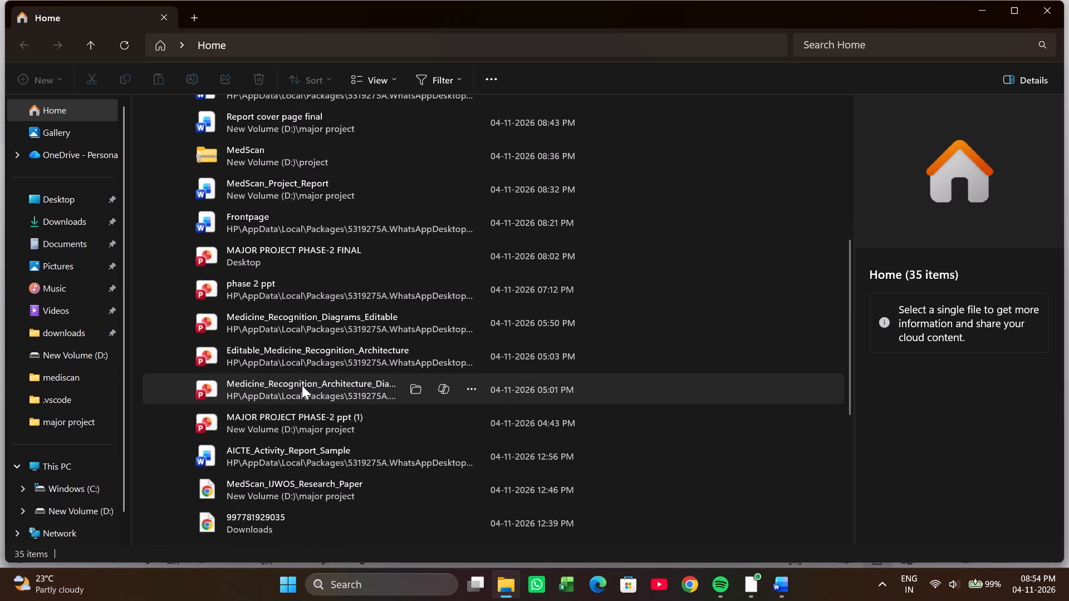
double_click(302, 385)
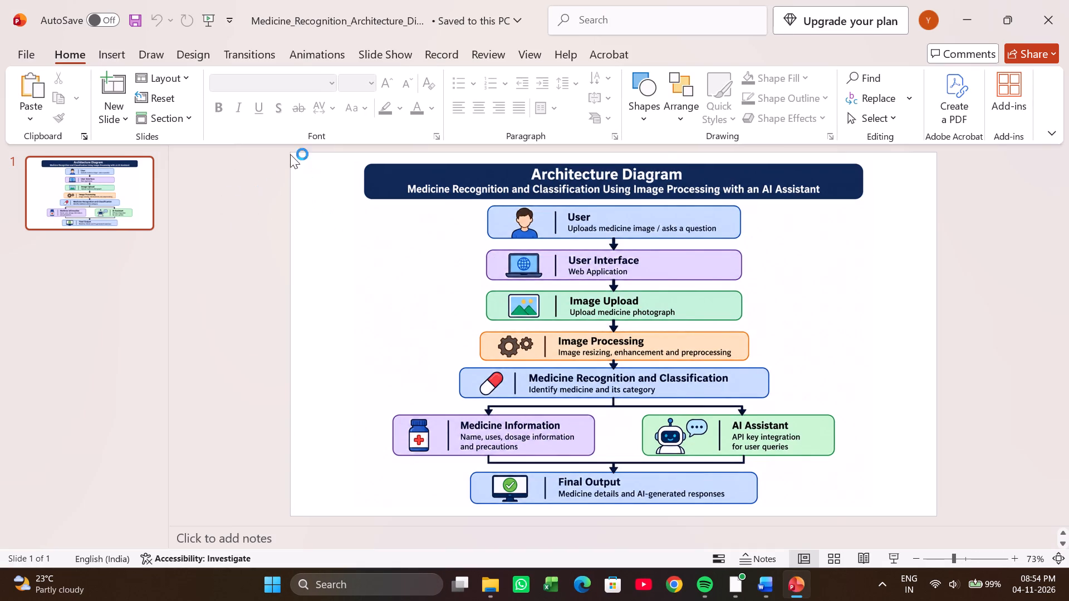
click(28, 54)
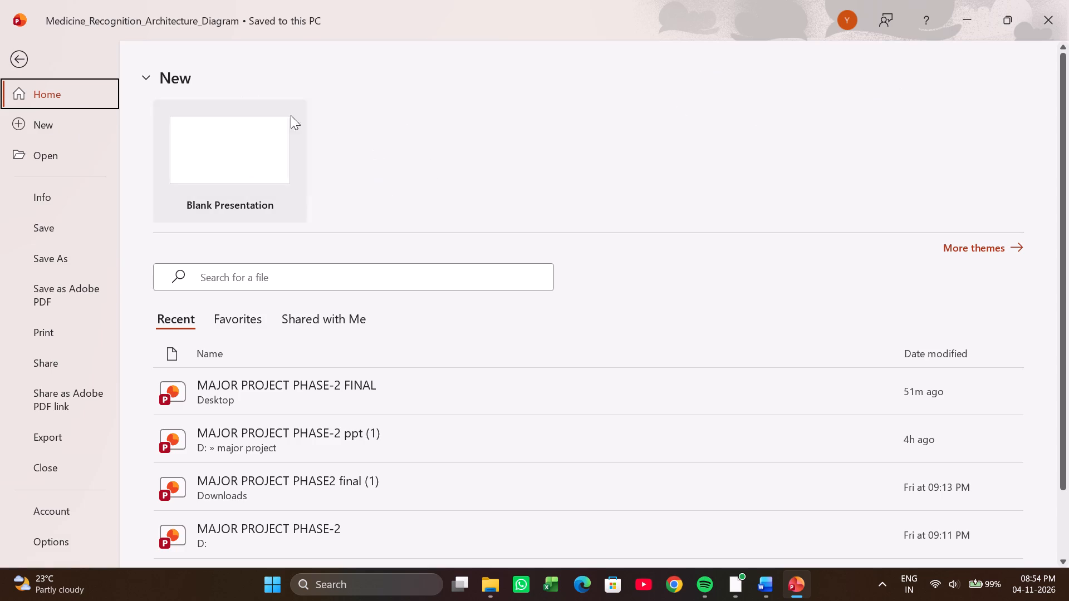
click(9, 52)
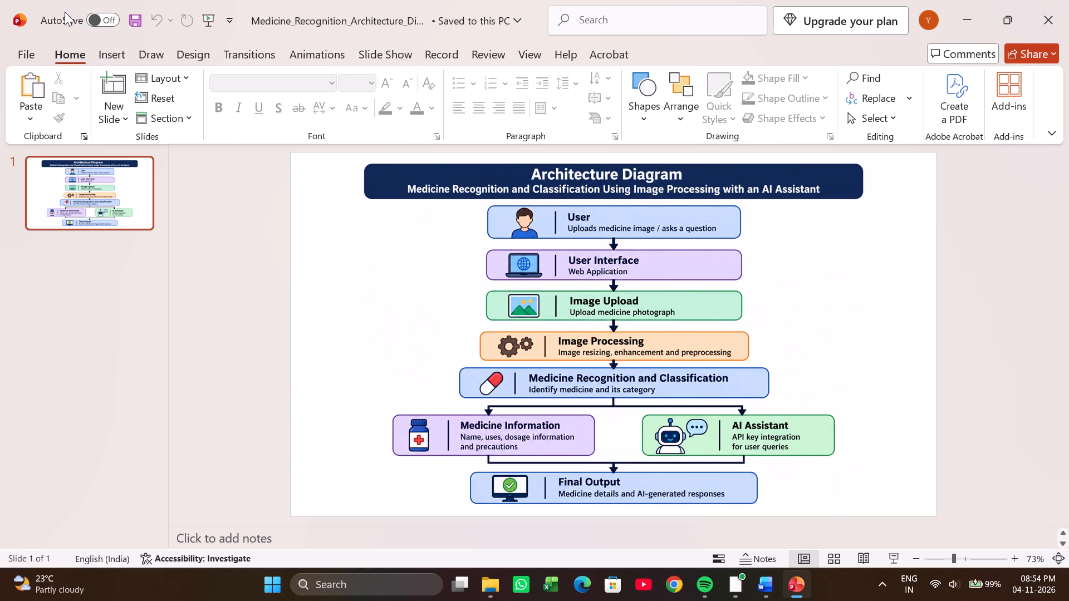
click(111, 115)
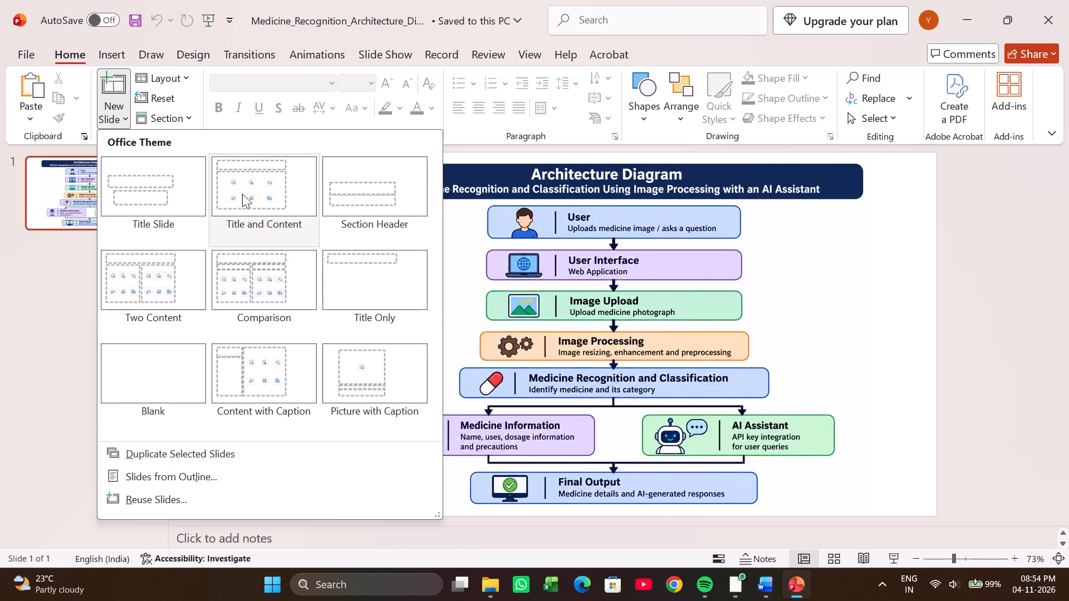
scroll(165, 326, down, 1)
Switch to the Word copy "MedScan_Project_Report Final01 (1)" and examine its chapter and section headings from Chapter 3 to Appendix A.
click(777, 582)
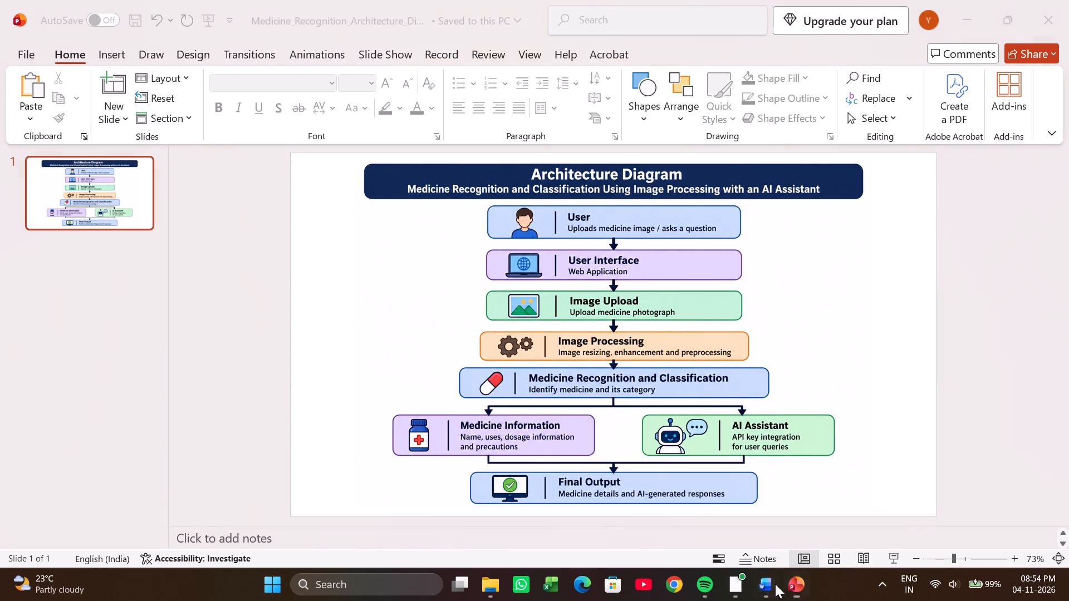
click(761, 575)
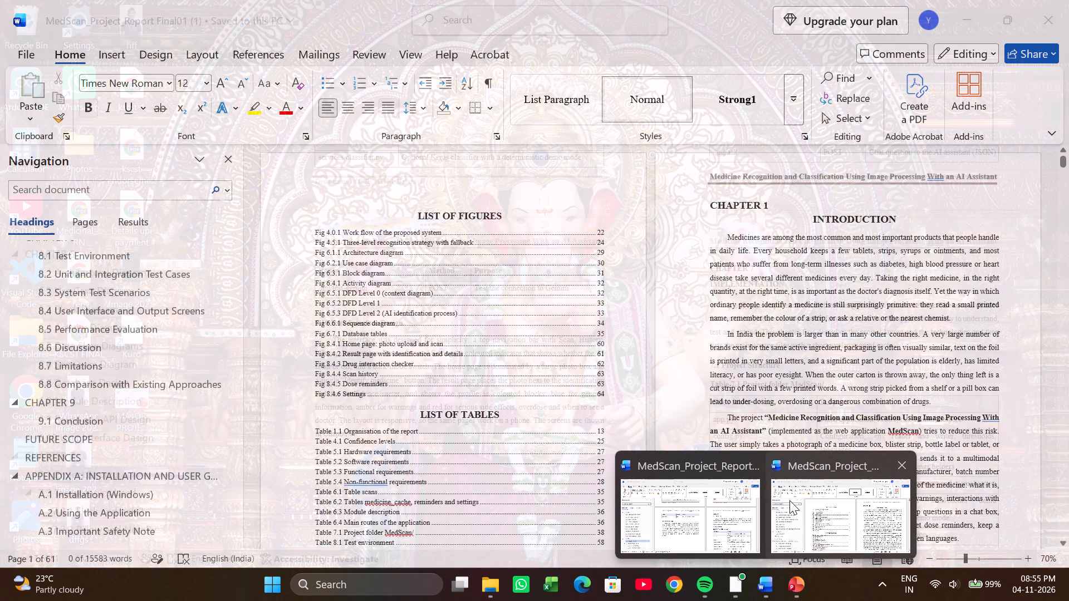
click(790, 500)
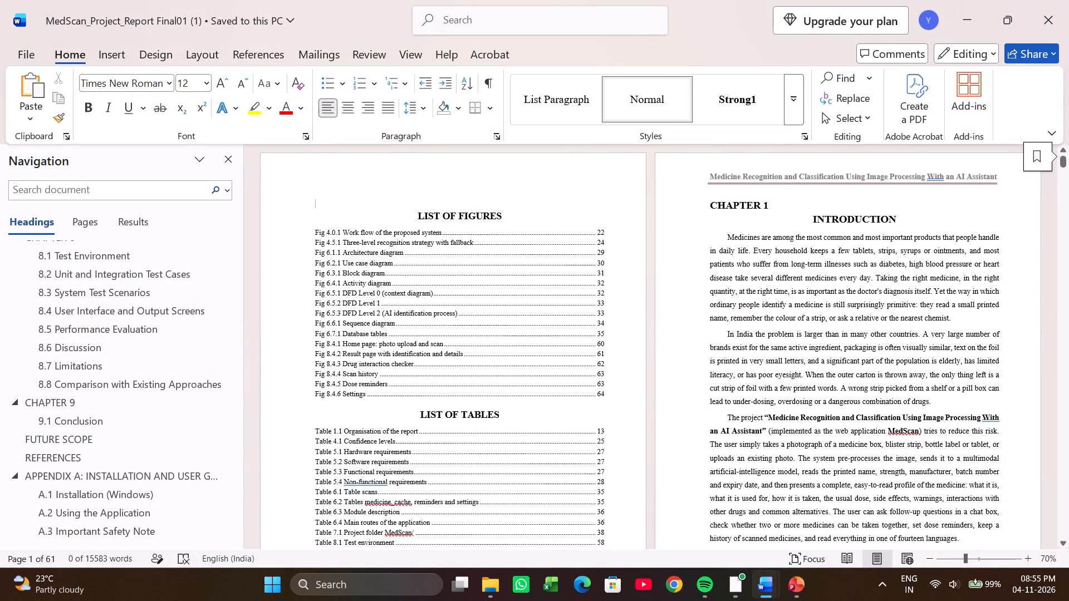
scroll(84, 362, up, 8)
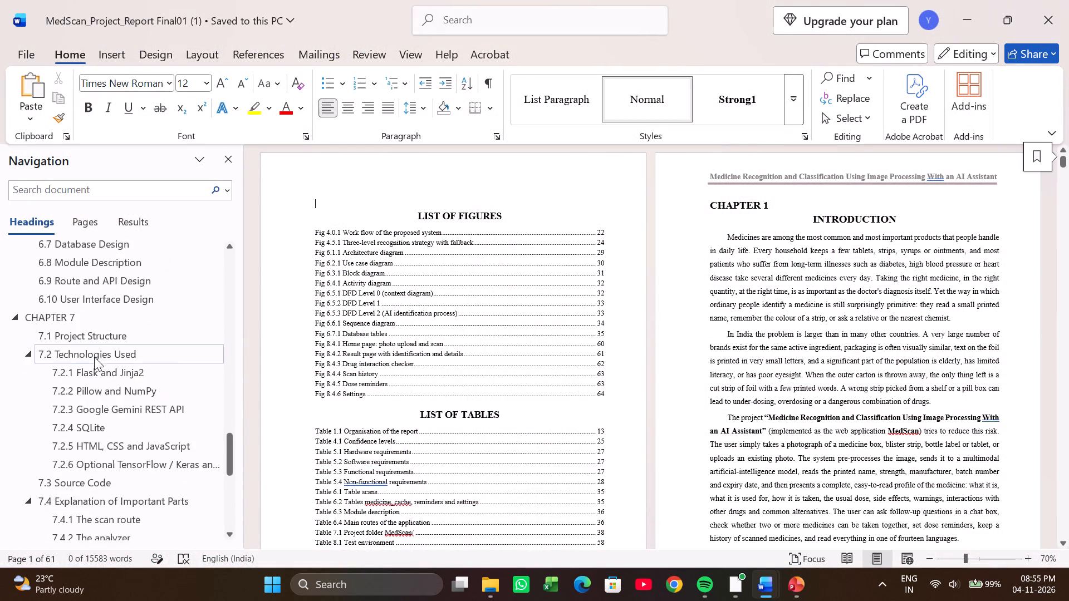
scroll(94, 357, up, 19)
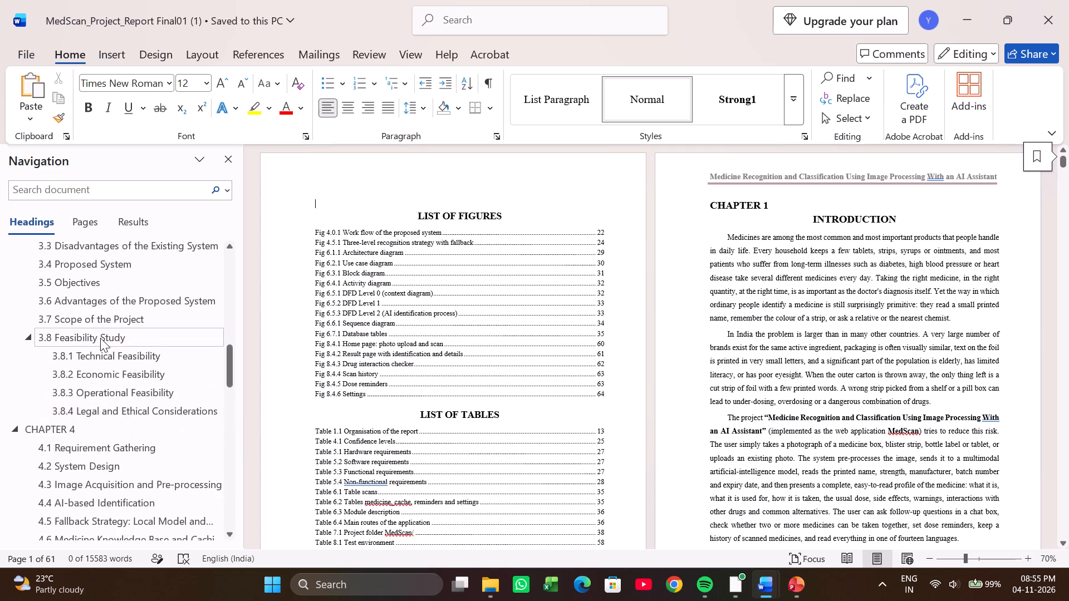
scroll(100, 338, up, 10)
scroll(145, 402, down, 3)
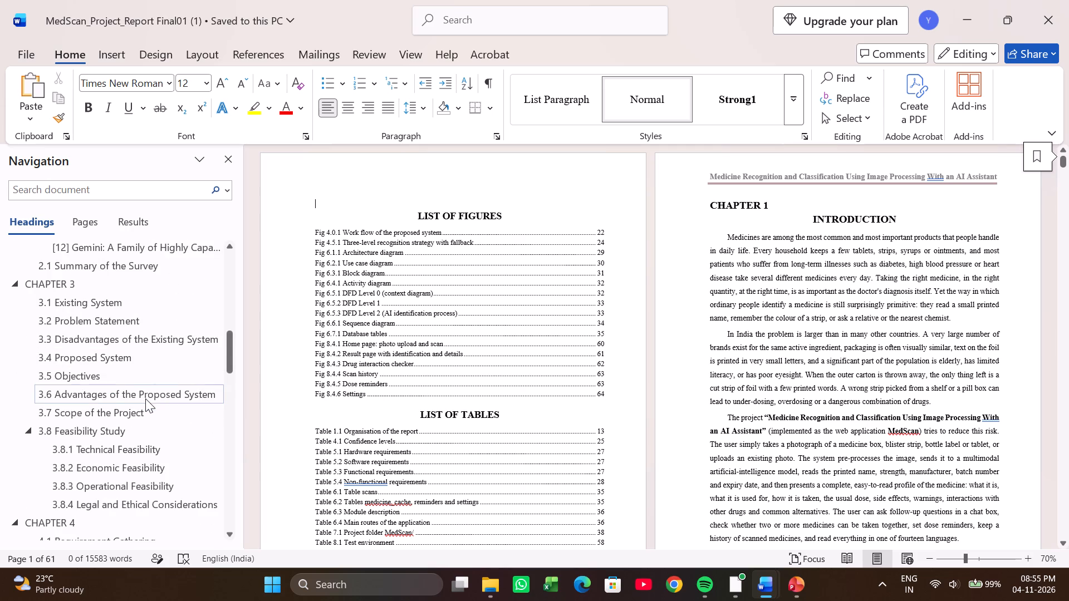
scroll(92, 316, down, 1)
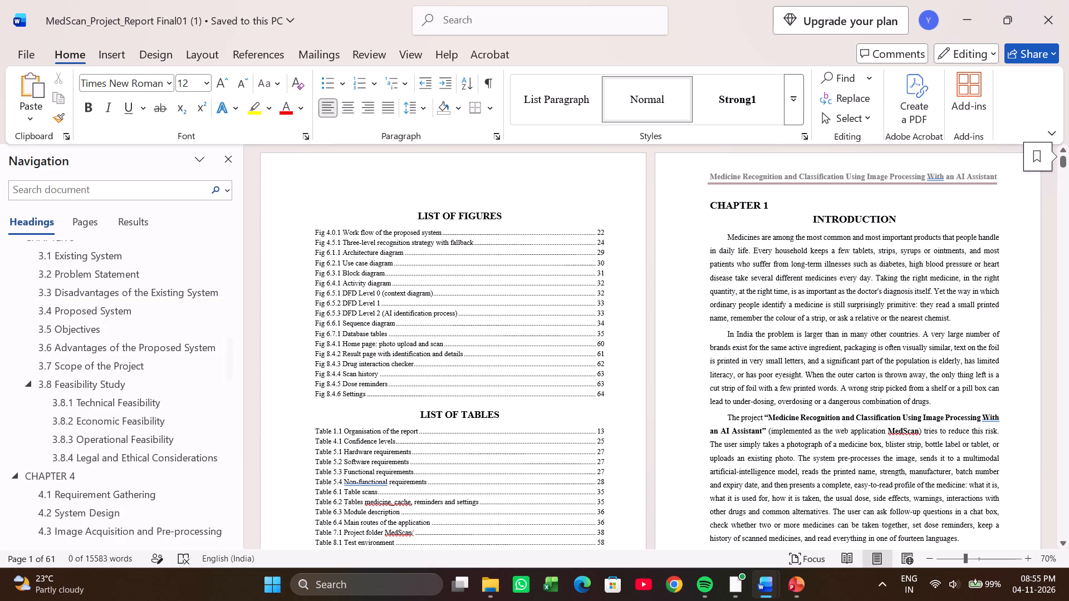
click(757, 591)
click(795, 483)
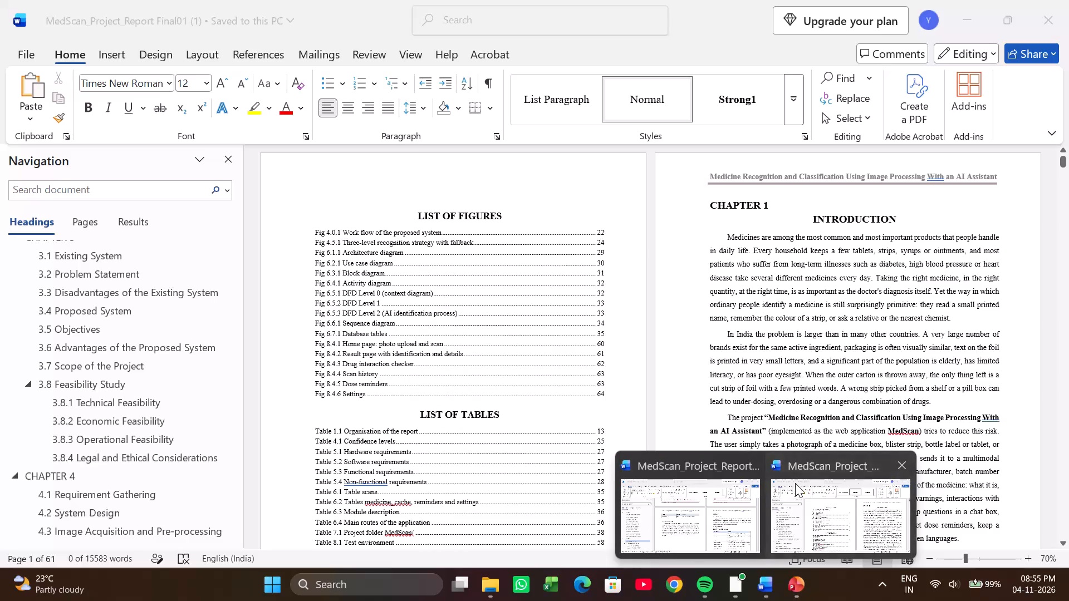
scroll(129, 332, down, 6)
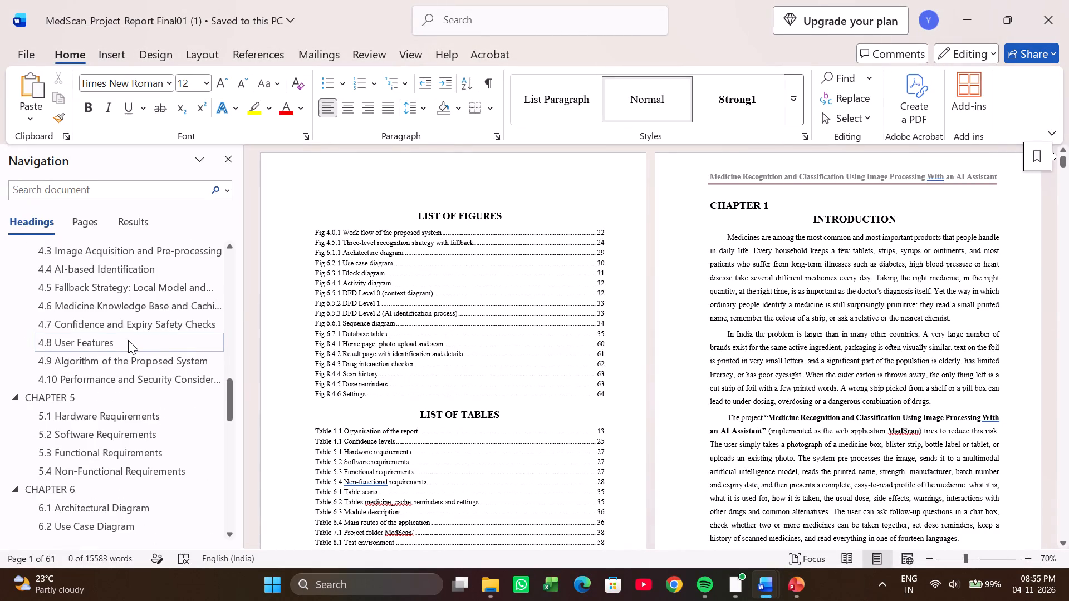
scroll(128, 340, down, 7)
scroll(129, 340, down, 15)
scroll(135, 338, down, 6)
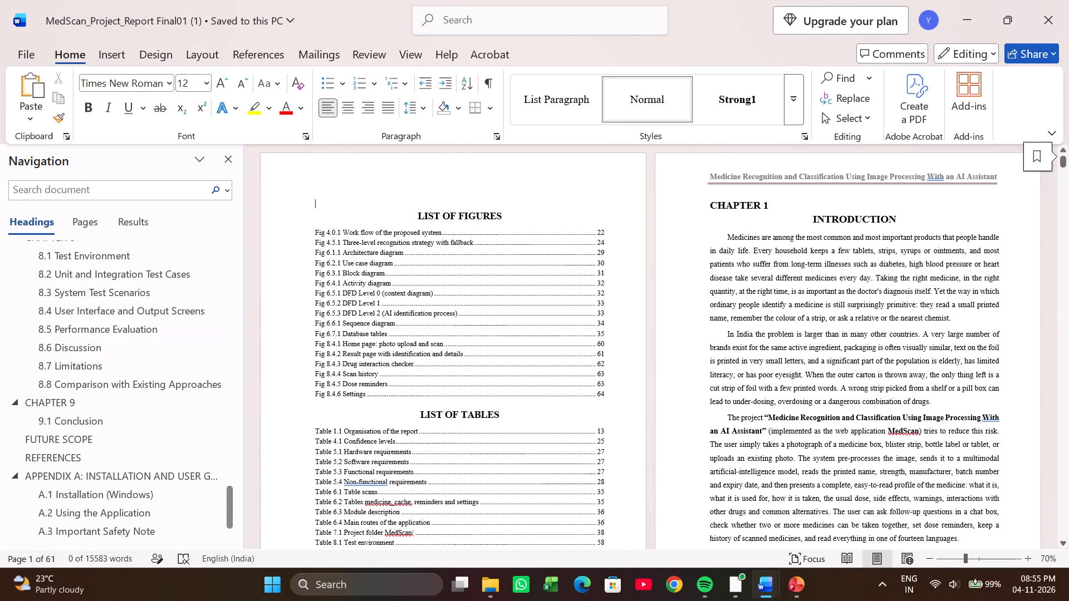
scroll(477, 390, up, 5)
Return to "MedScan_Project_Report Final01" and check its opening pages at Chapter 1 "INTRODUCTION".
click(762, 585)
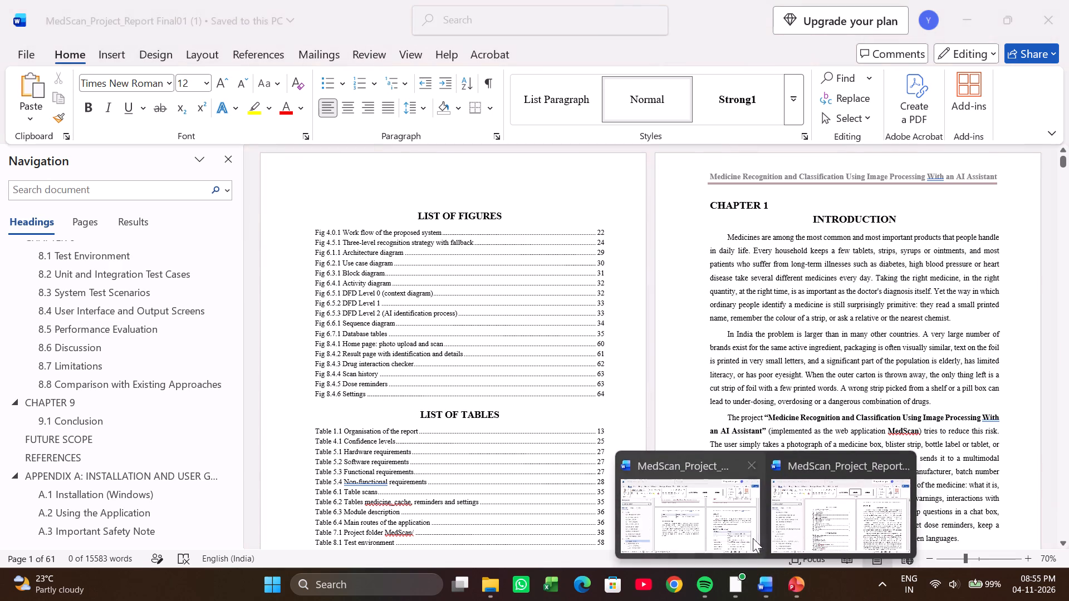
click(717, 491)
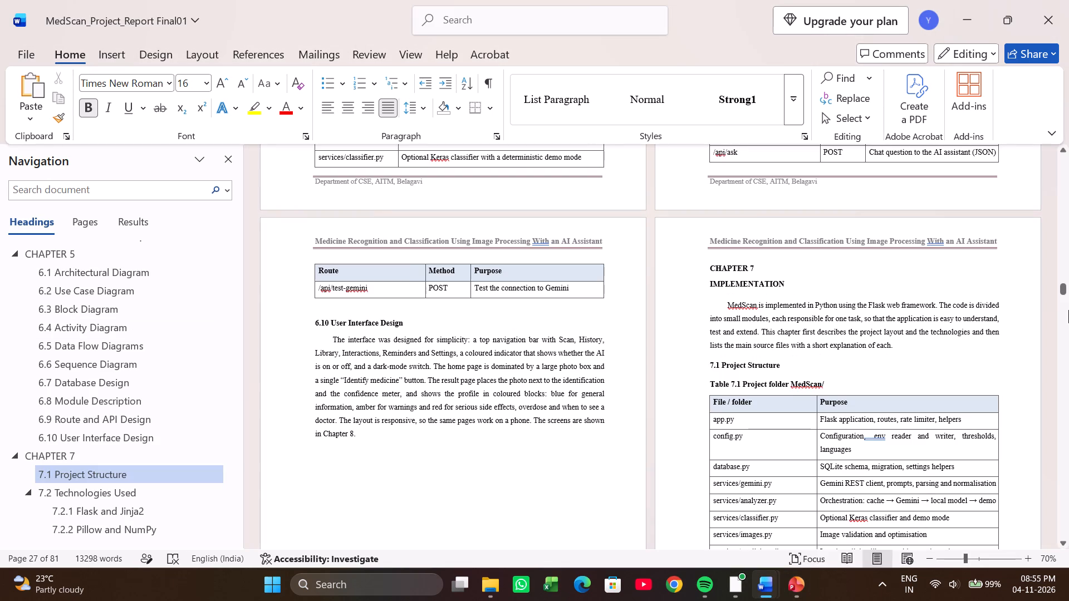
drag(1063, 287, 1039, 186)
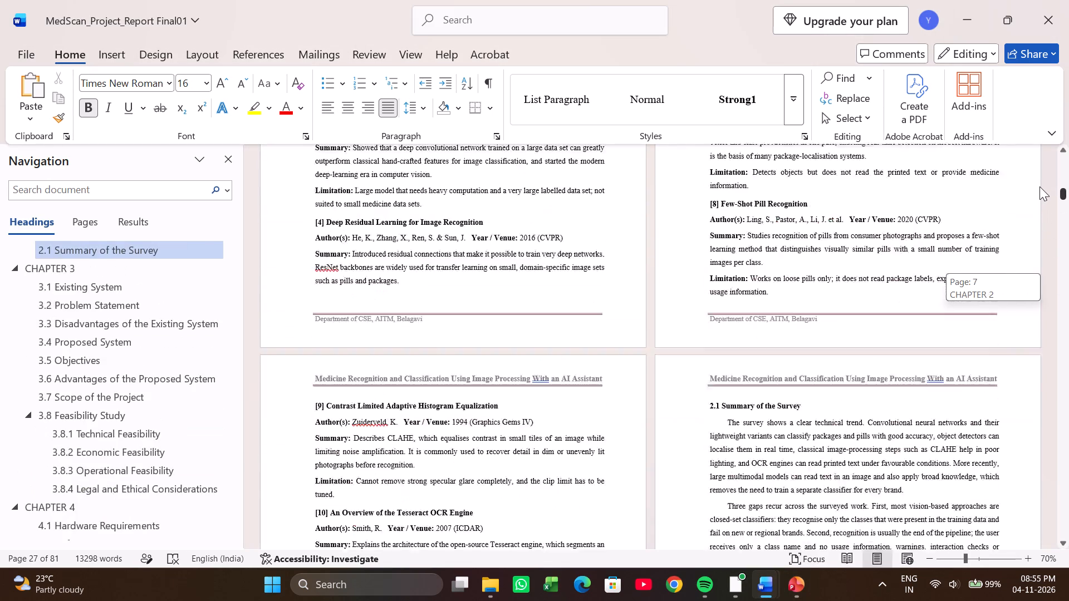
drag(1039, 186, 1009, 111)
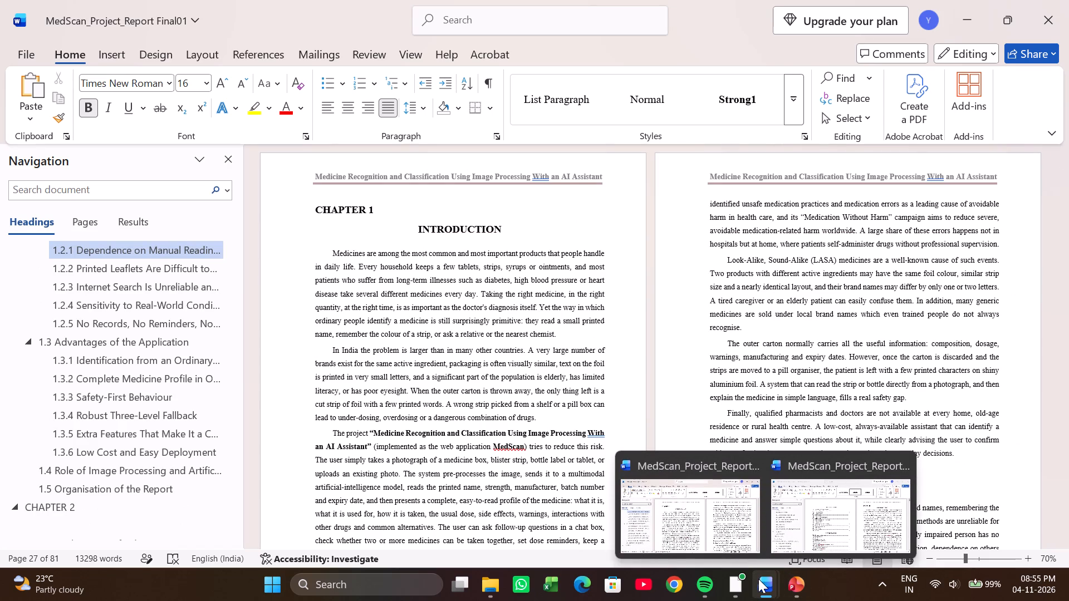
Close the report copy "MedScan_Project_Report Final01 (1)".
click(838, 501)
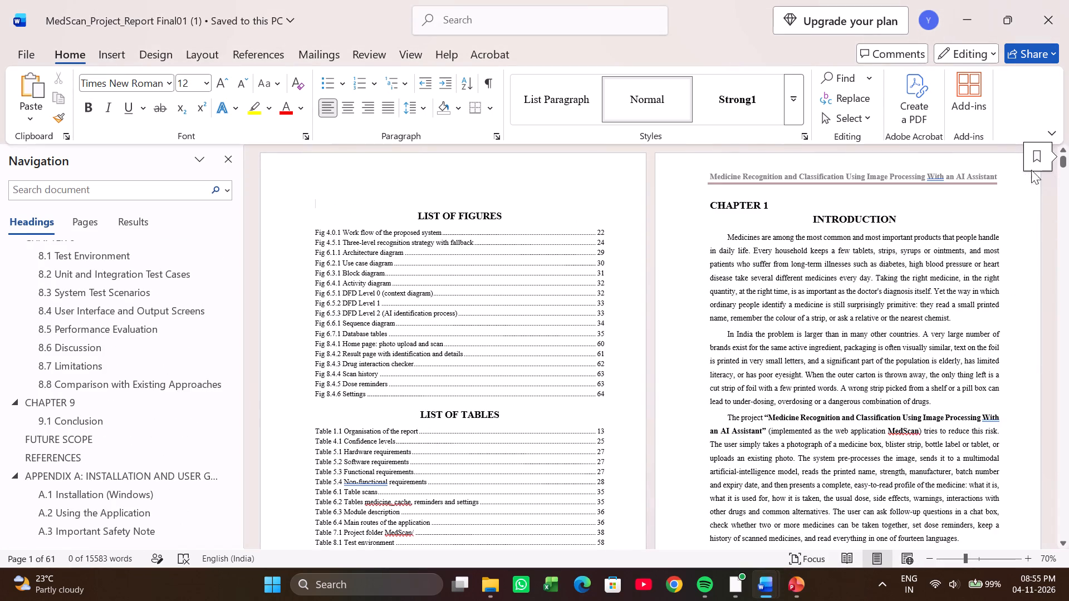
click(1045, 24)
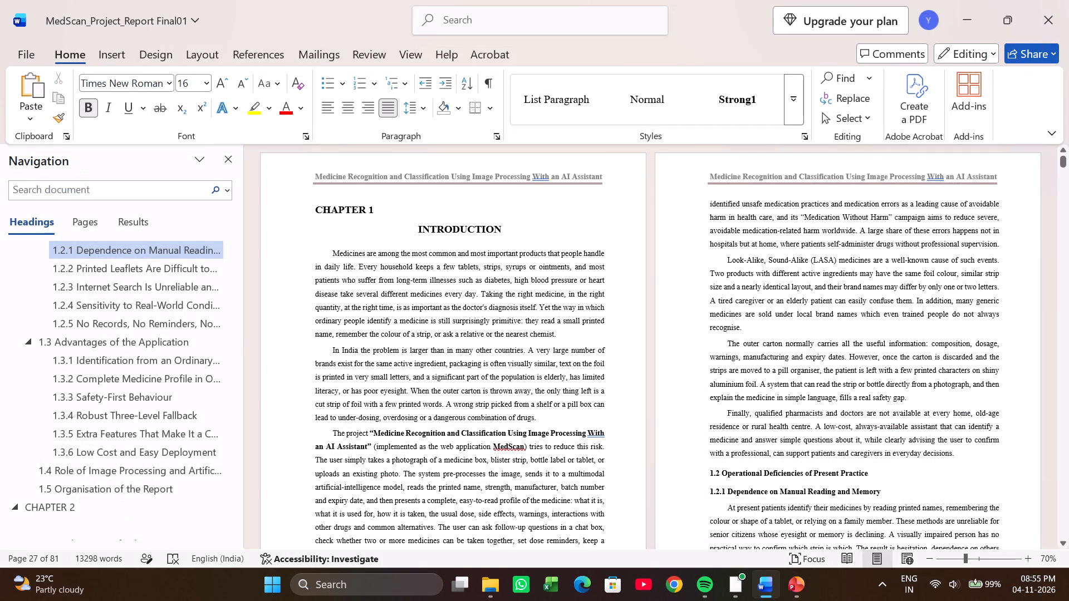
Set the "REFERENCES" heading on the report's last page to font size 14.
scroll(375, 257, down, 20)
scroll(375, 257, down, 18)
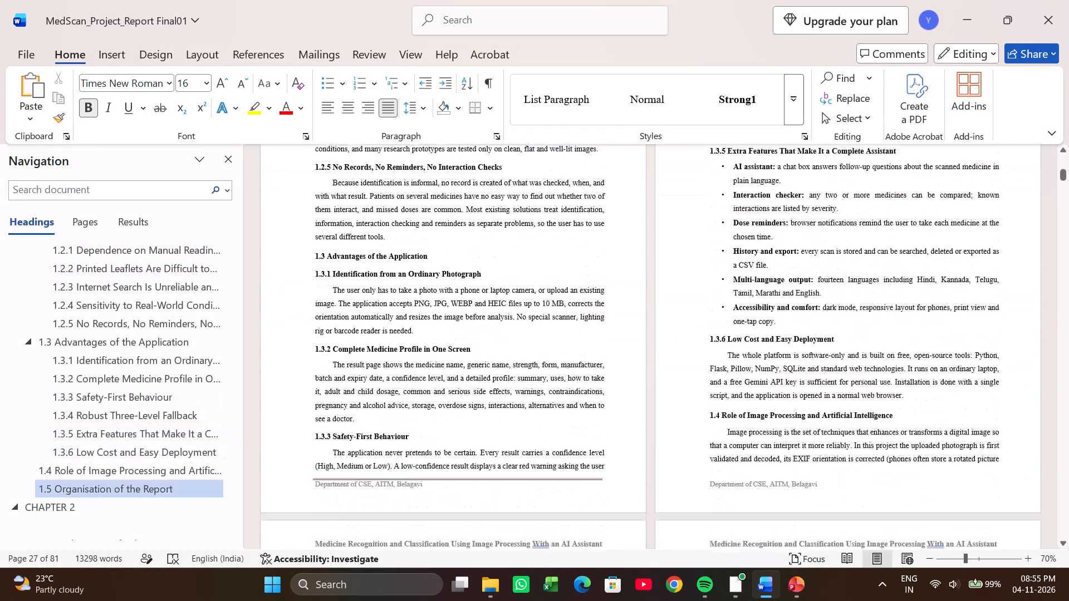
scroll(468, 256, down, 11)
scroll(767, 225, down, 7)
drag(1060, 186, 1068, 600)
scroll(568, 238, down, 11)
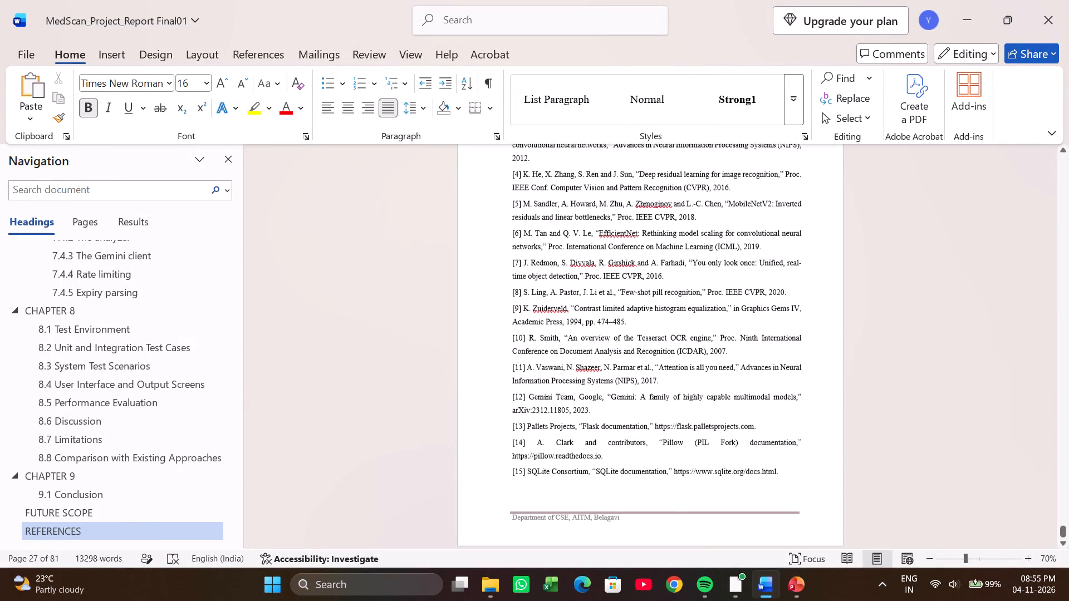
scroll(572, 241, down, 9)
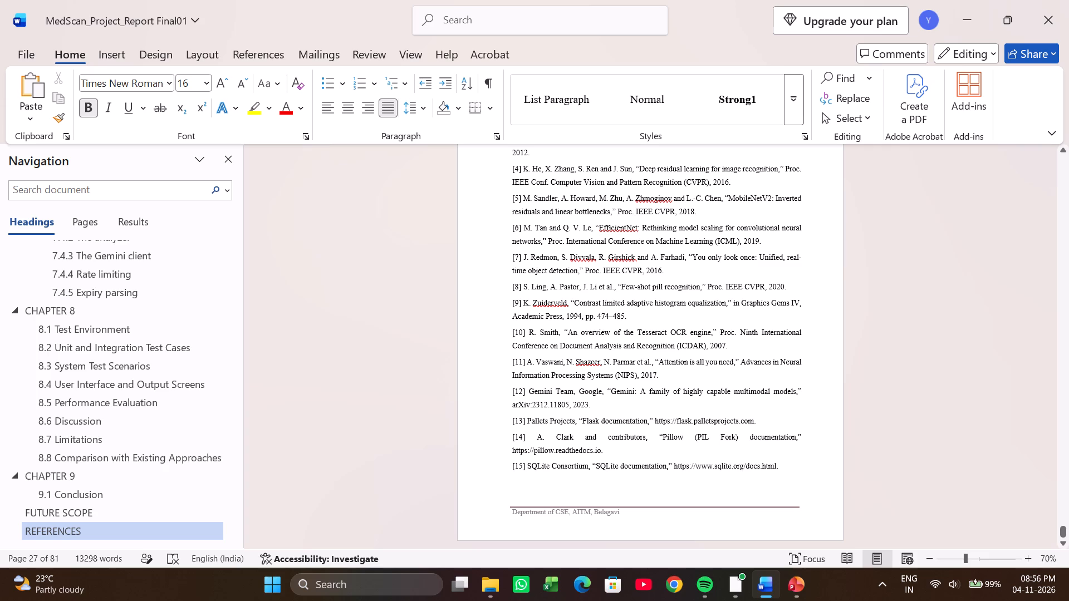
scroll(603, 392, up, 11)
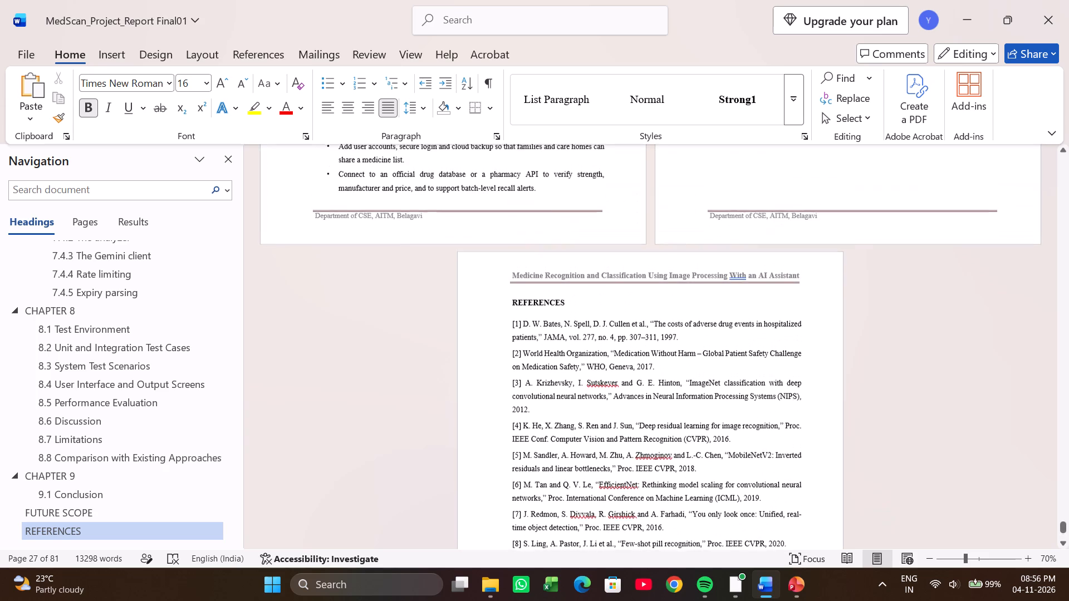
scroll(544, 318, up, 2)
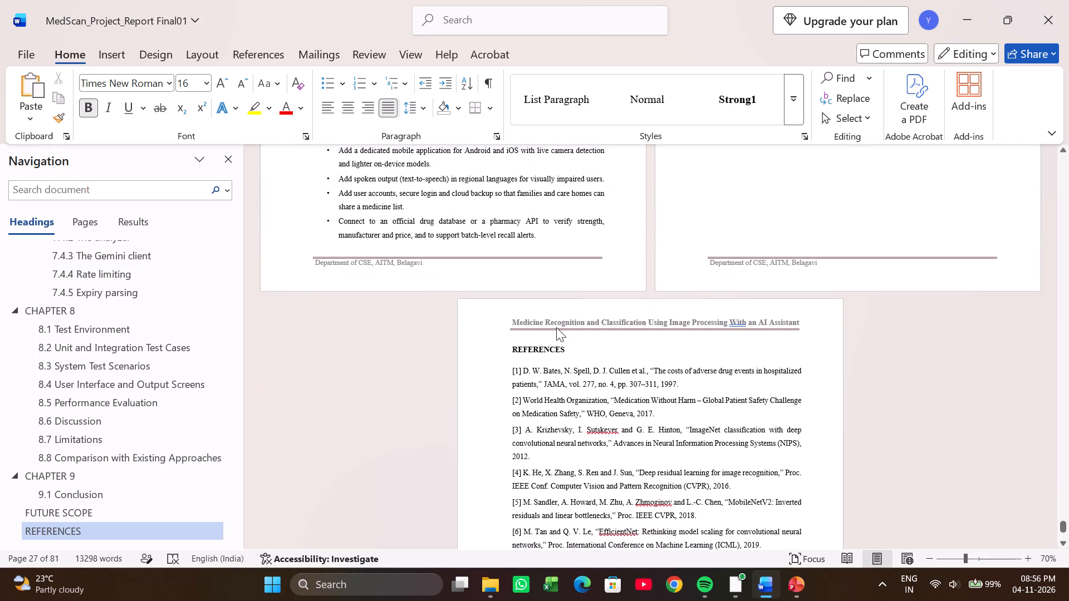
drag(565, 349, 513, 350)
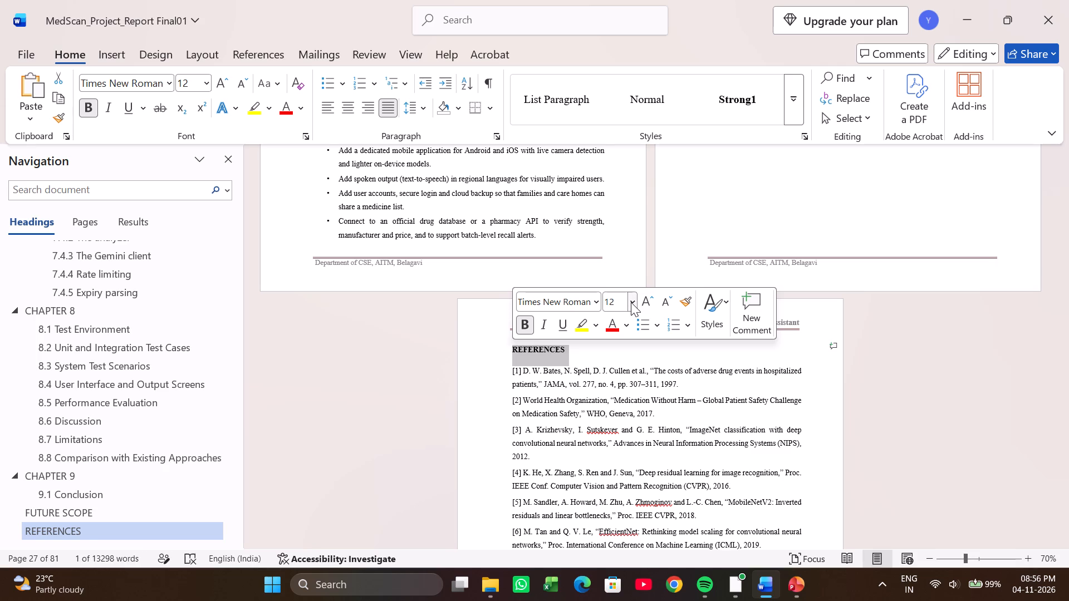
click(631, 302)
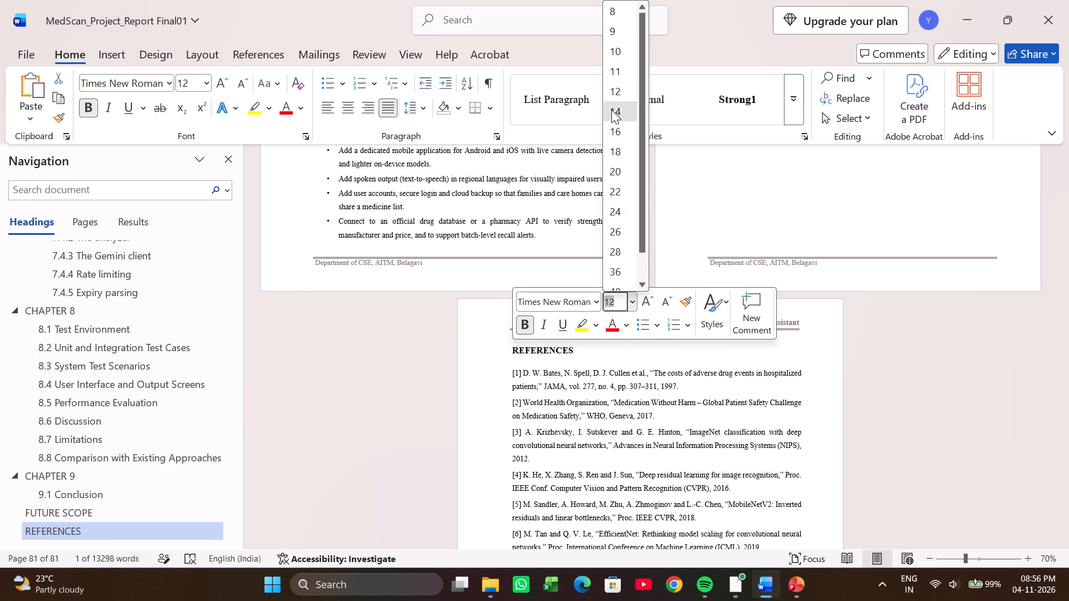
click(611, 110)
click(974, 377)
Review the Chapter 9 and Chapter 8 pages backwards from the references and return to the report's first page.
scroll(817, 384, up, 17)
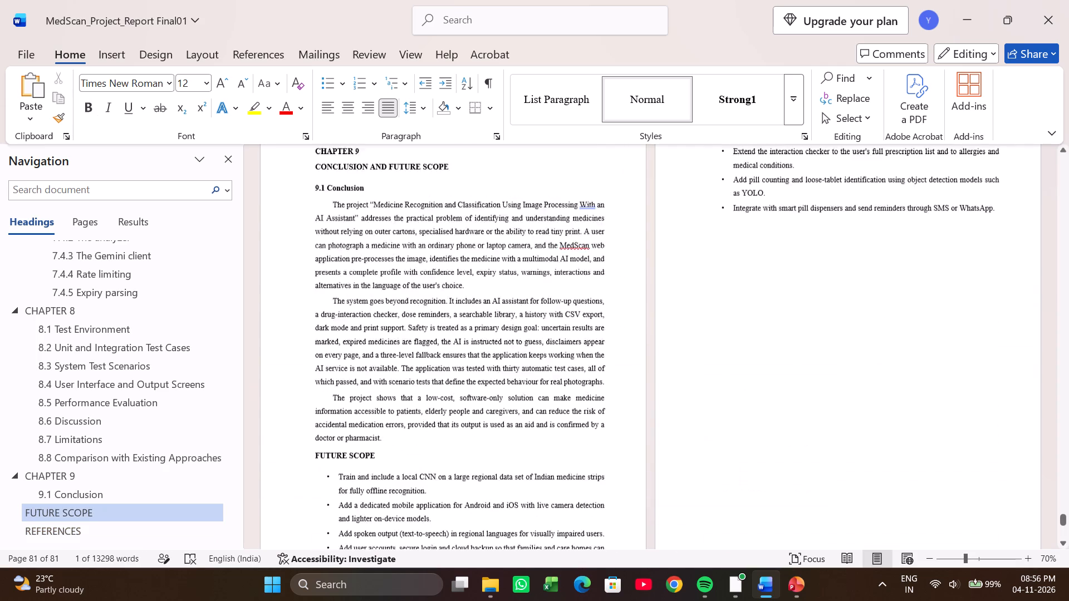
scroll(795, 380, up, 7)
drag(448, 373, 388, 372)
click(540, 414)
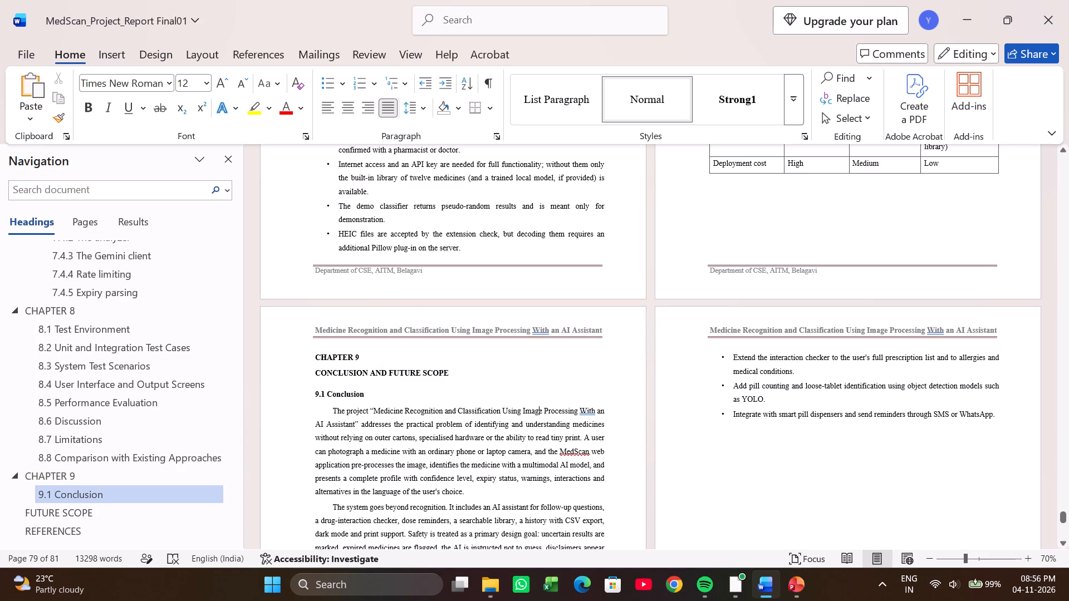
scroll(494, 459, up, 20)
scroll(494, 459, up, 2)
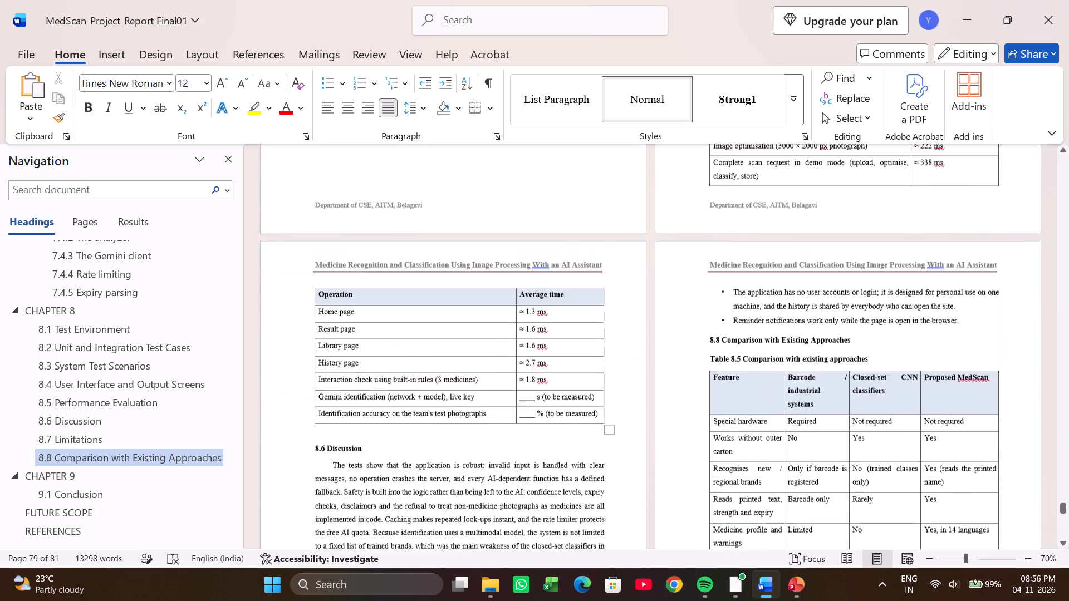
scroll(509, 405, up, 20)
scroll(509, 405, up, 6)
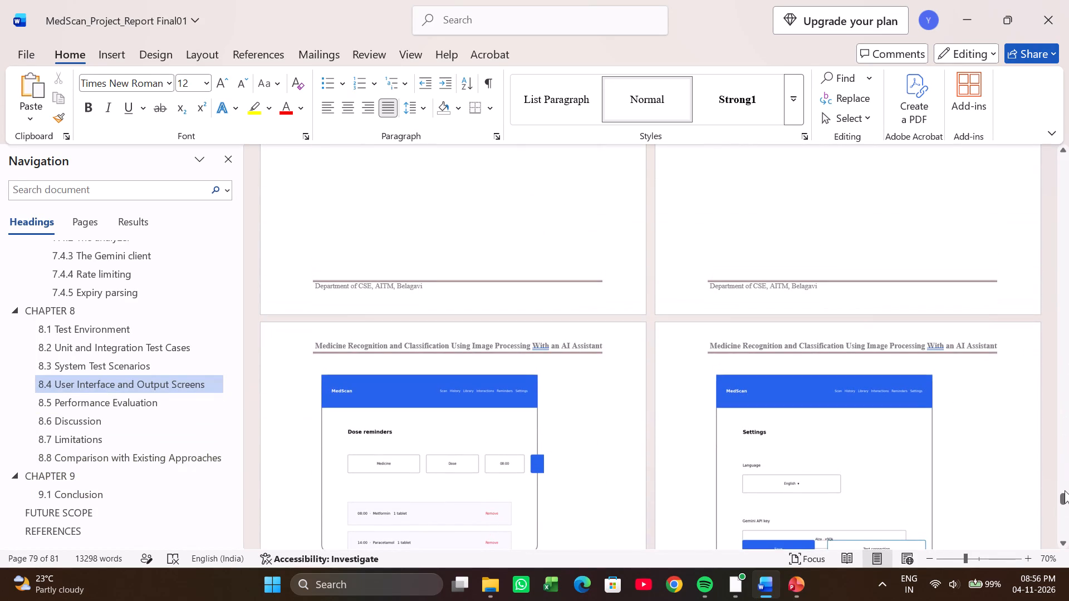
drag(1063, 497, 1060, 155)
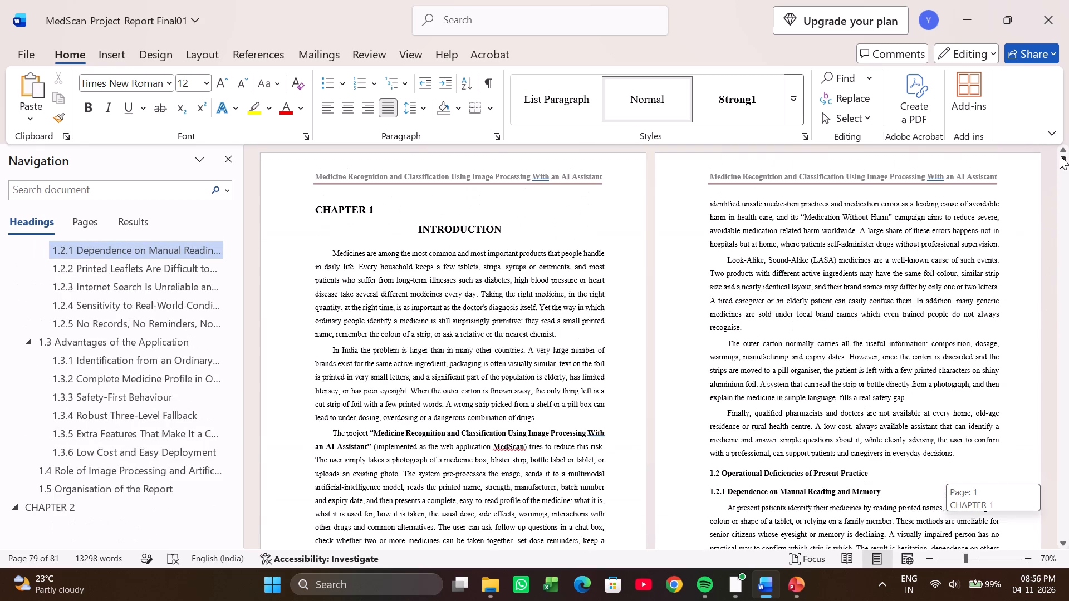
drag(1060, 155, 1060, 151)
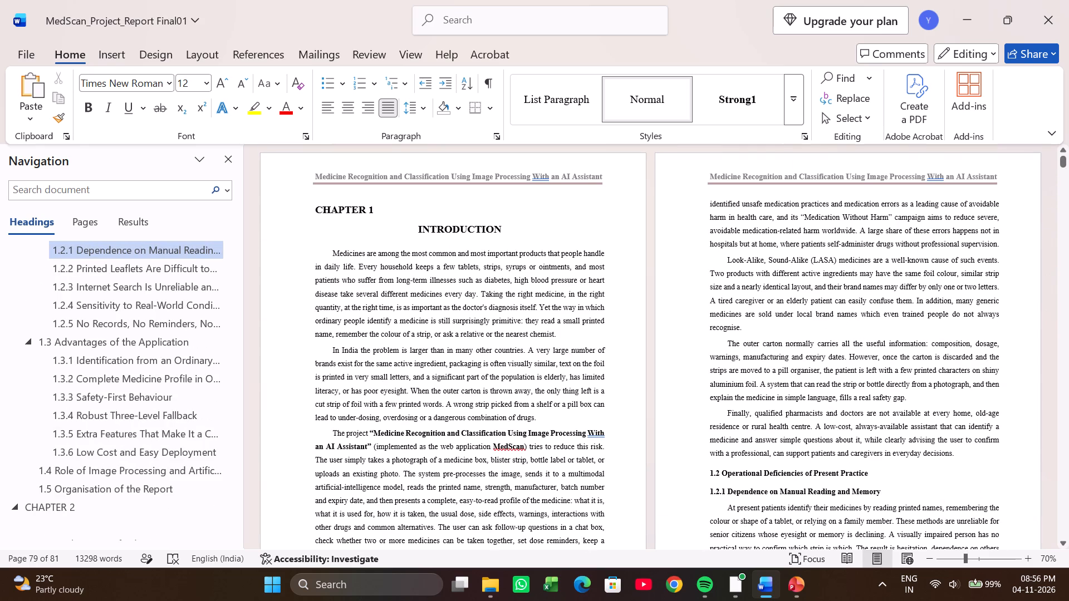
Check the font size of the "INTRODUCTION" title and examine Chapter 1's section headings through 1.4.
drag(413, 223, 500, 238)
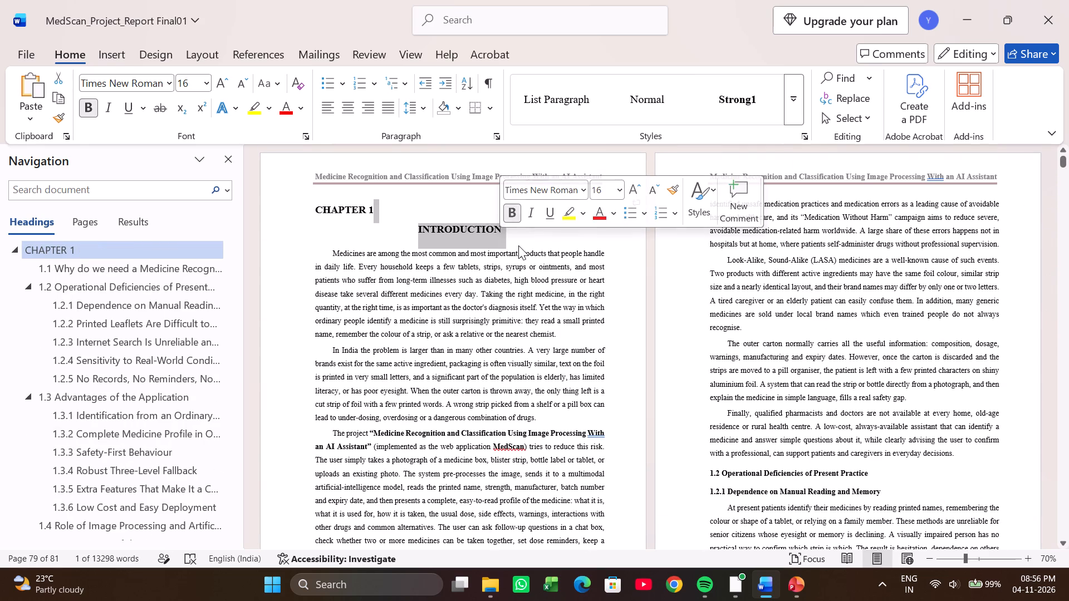
click(536, 260)
scroll(581, 263, down, 8)
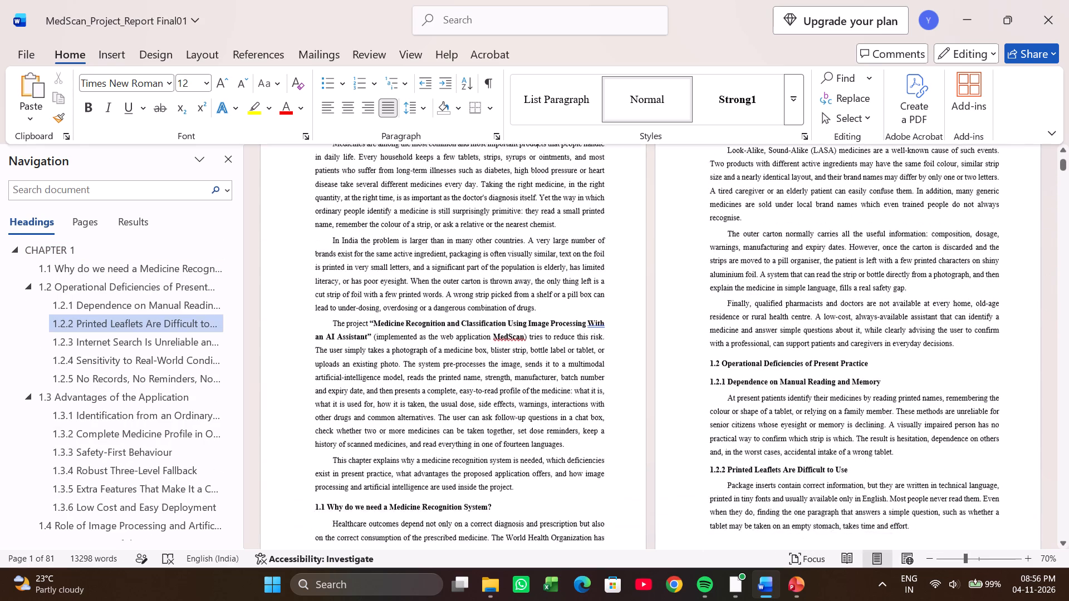
scroll(308, 315, down, 5)
scroll(391, 298, down, 2)
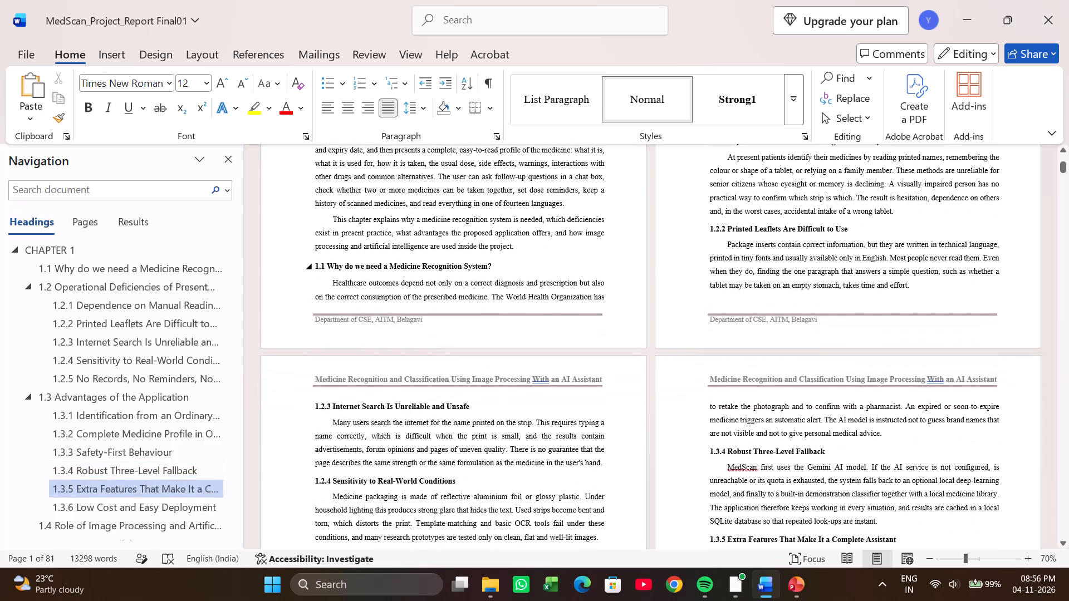
scroll(336, 285, down, 19)
scroll(346, 295, down, 6)
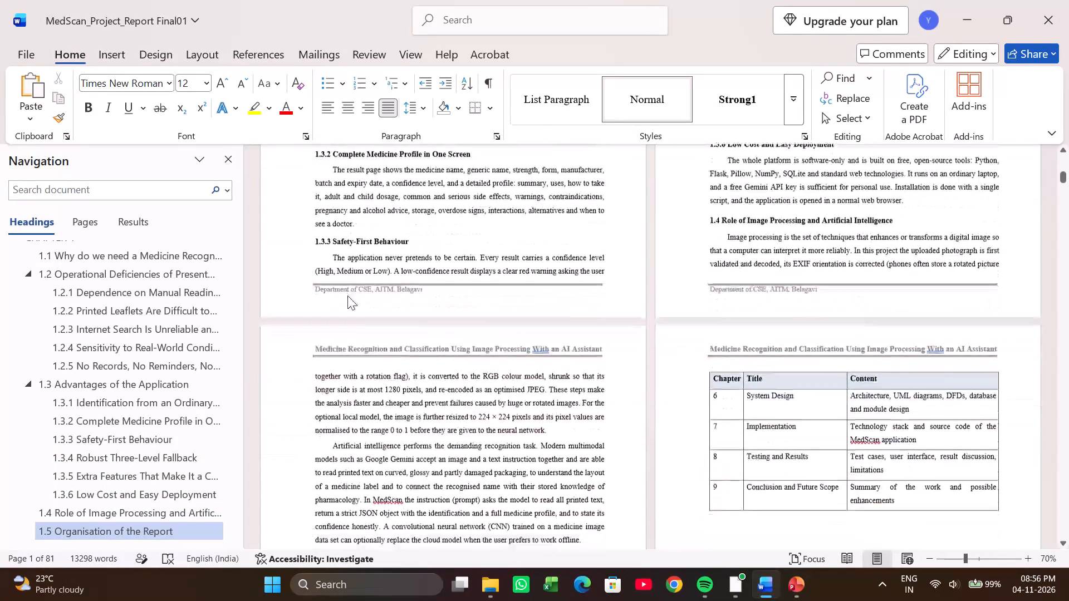
scroll(349, 295, down, 2)
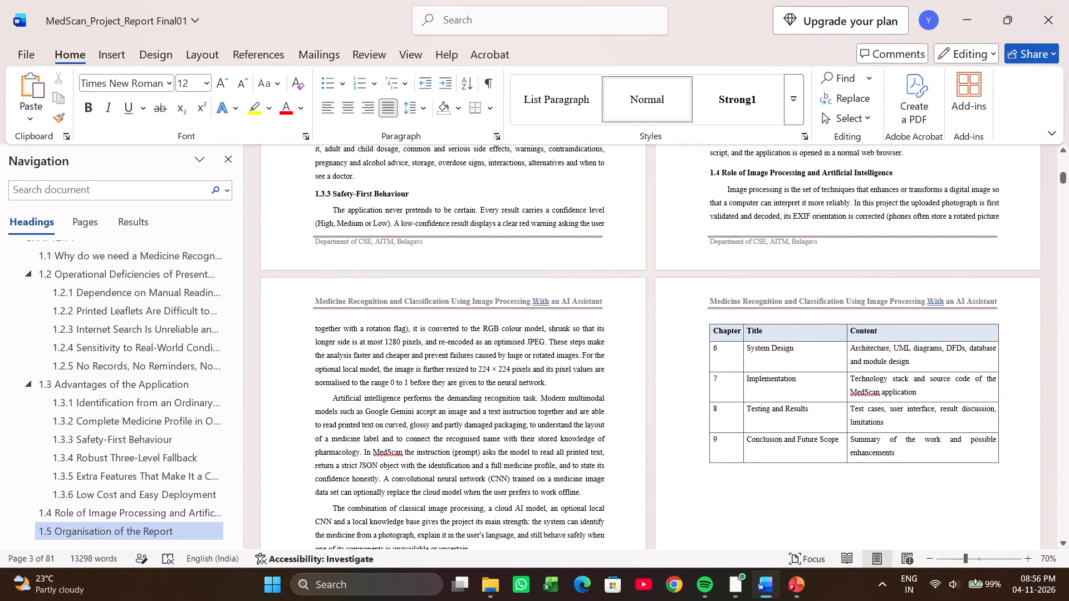
Ignore all spelling flags on the word "MedScan", starting from its occurrence in section 1.4.
click(826, 233)
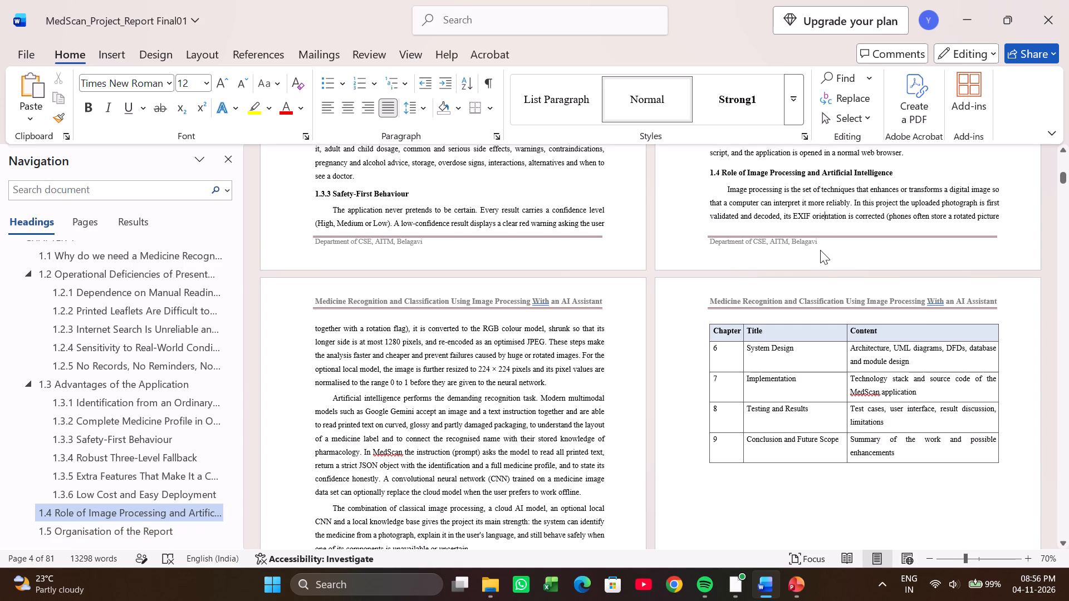
scroll(820, 250, down, 1)
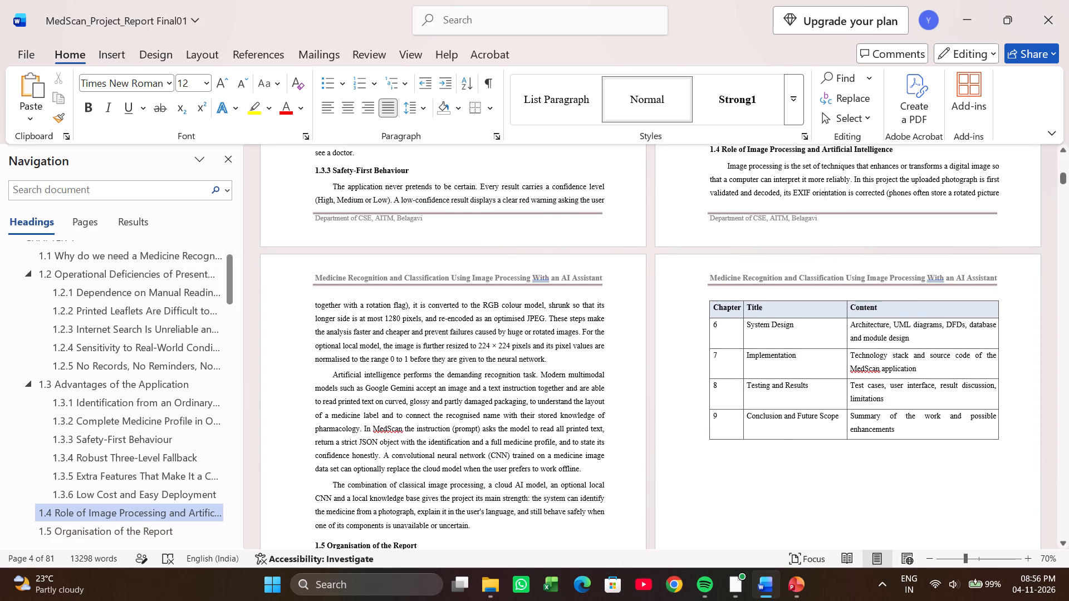
scroll(392, 389, down, 1)
click(393, 407)
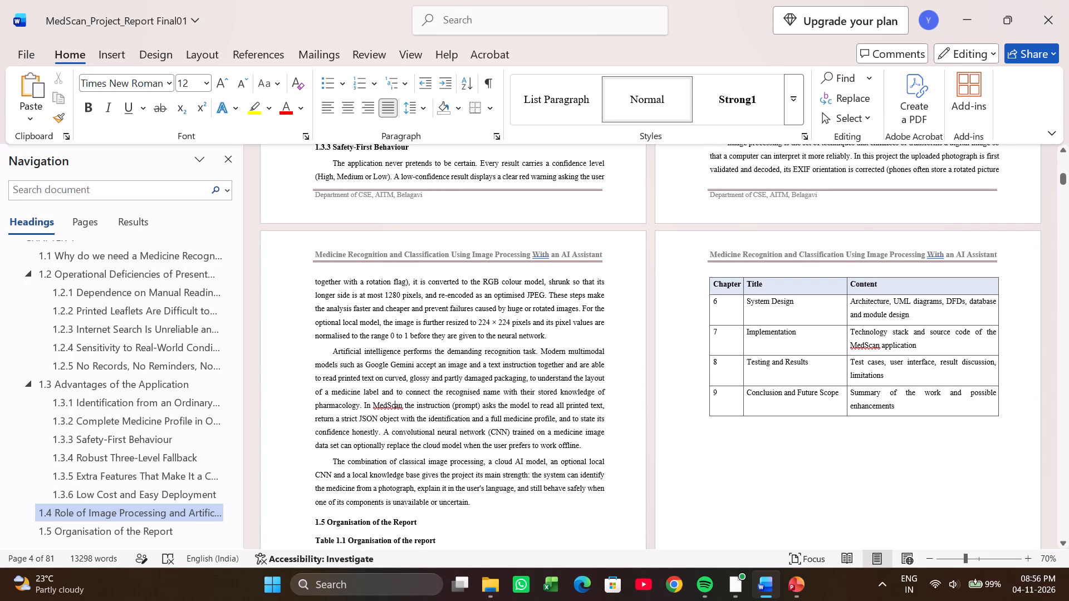
right_click(391, 407)
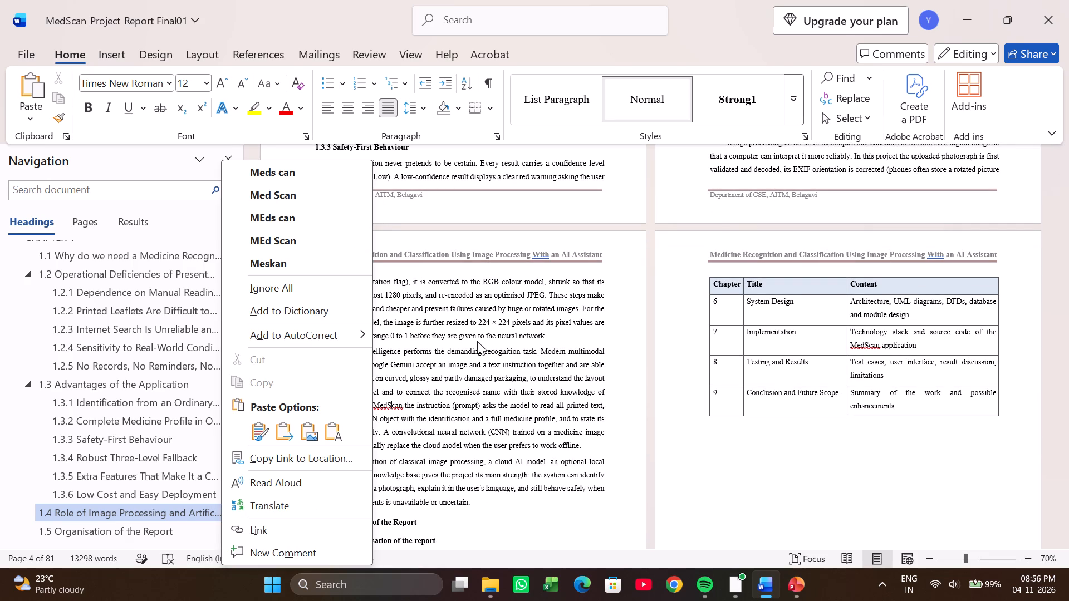
right_click(391, 404)
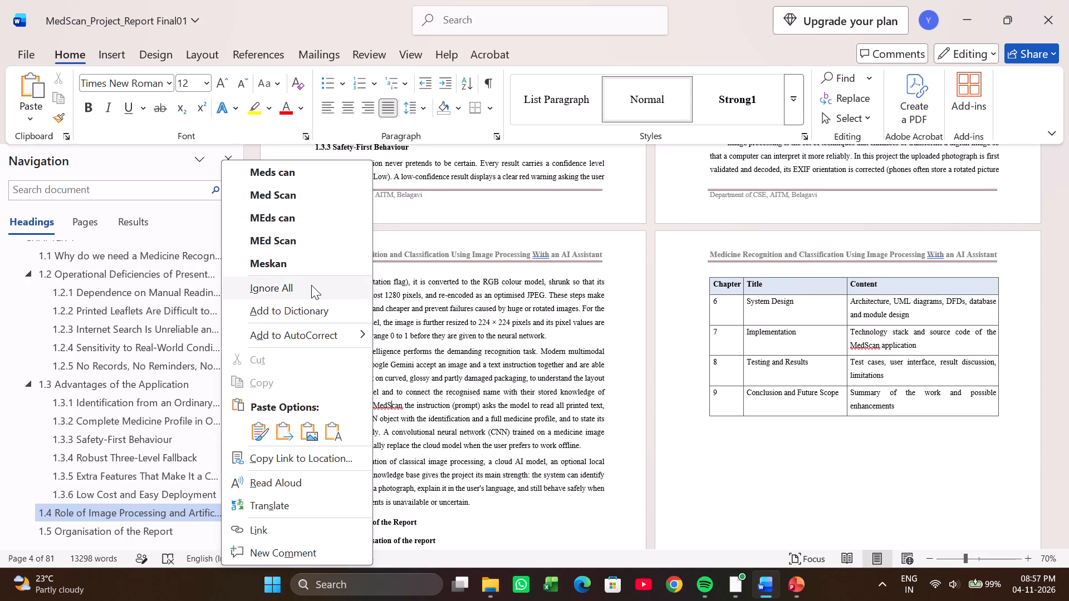
click(311, 281)
Examine the chapter titles and section numbering from section 1.5 through Chapters 2 and 3 to the start of Chapter 4.
scroll(512, 400, down, 2)
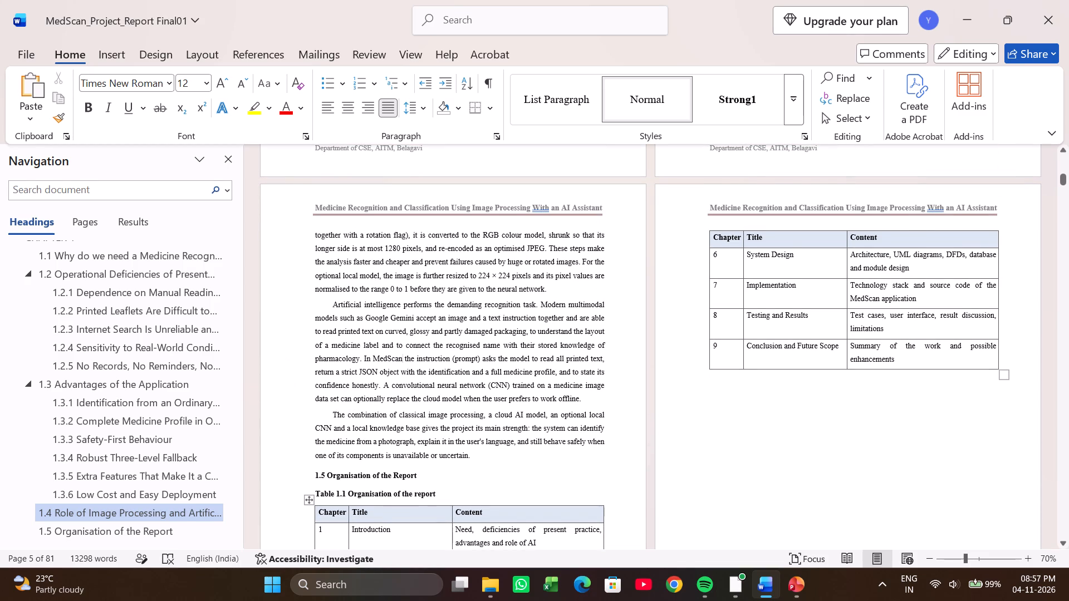
scroll(391, 393, down, 2)
scroll(404, 393, down, 20)
scroll(404, 393, down, 8)
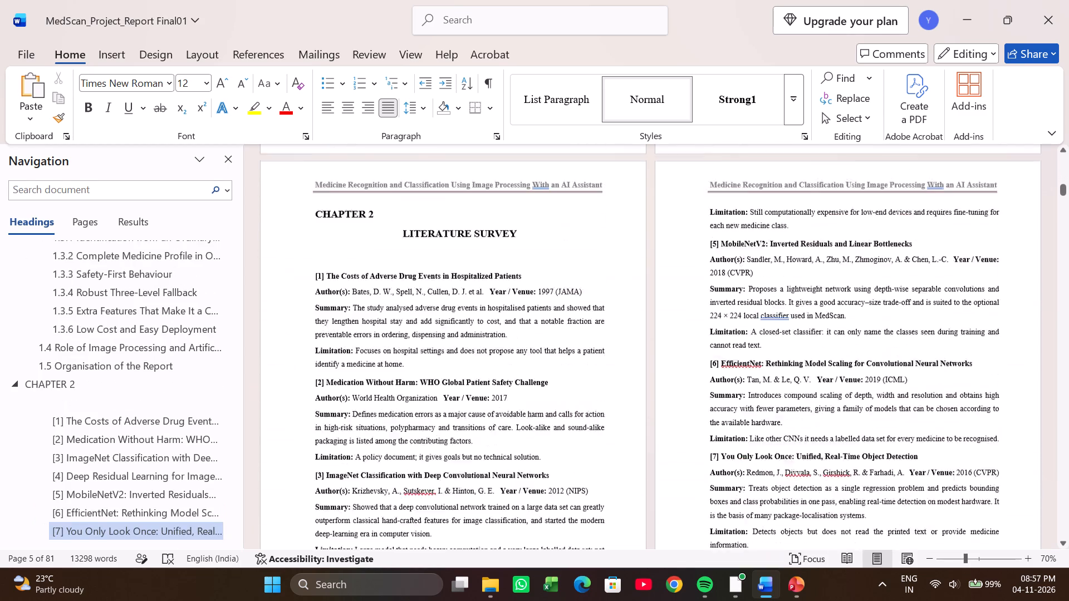
scroll(413, 391, down, 2)
scroll(413, 391, up, 7)
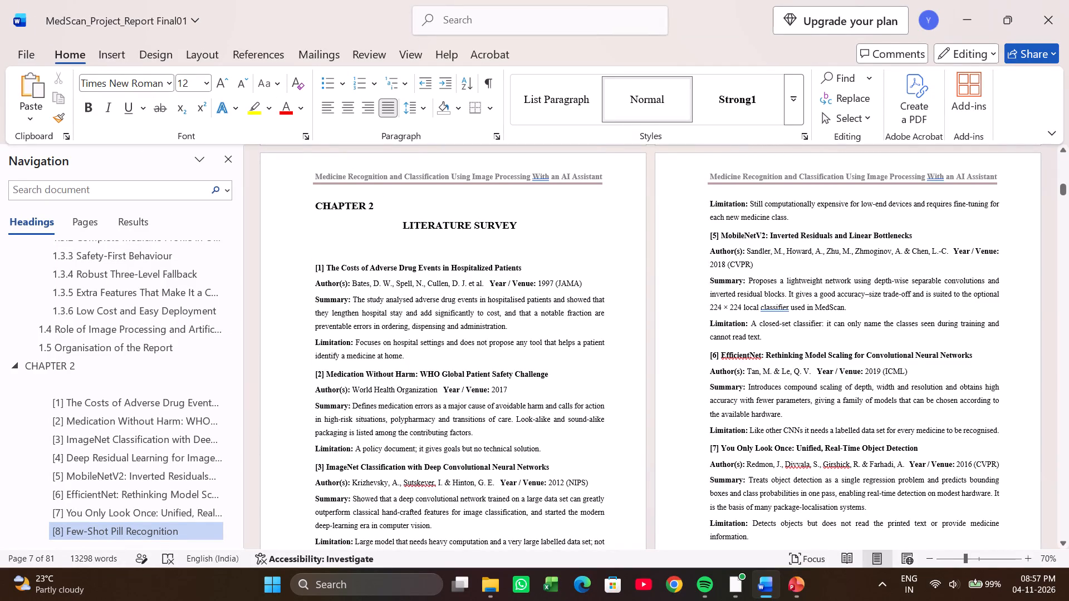
scroll(592, 248, down, 20)
scroll(592, 248, down, 15)
scroll(590, 249, down, 12)
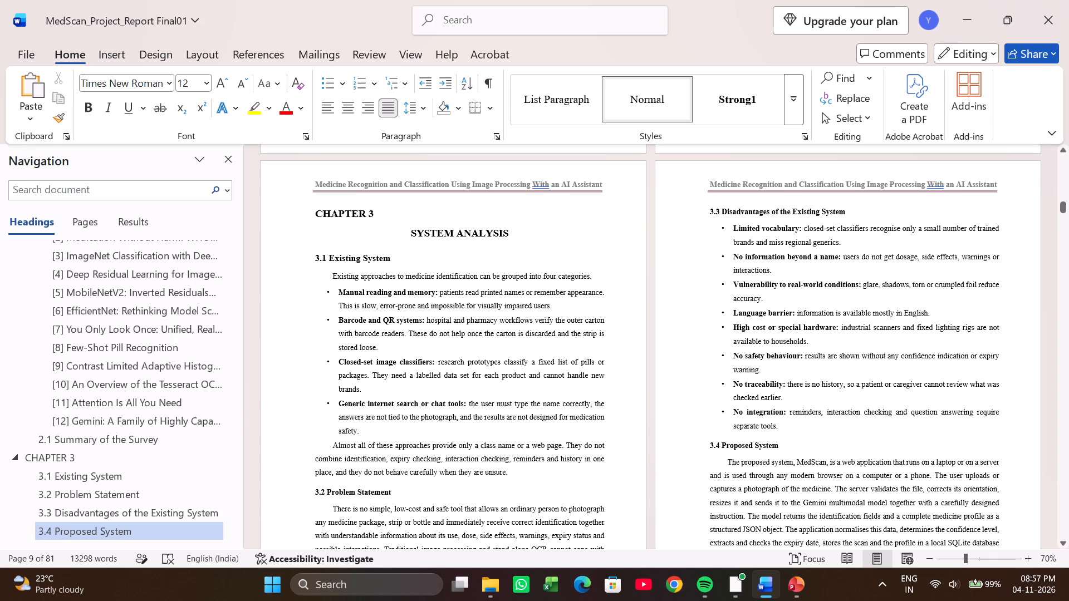
scroll(445, 245, down, 16)
scroll(445, 245, down, 6)
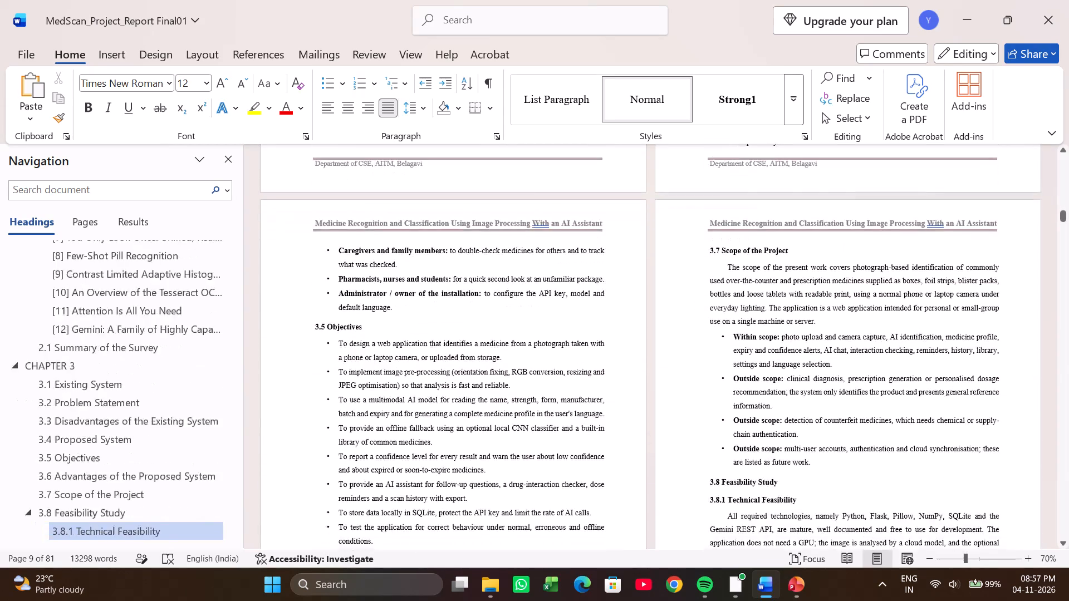
scroll(445, 245, down, 18)
scroll(447, 247, down, 3)
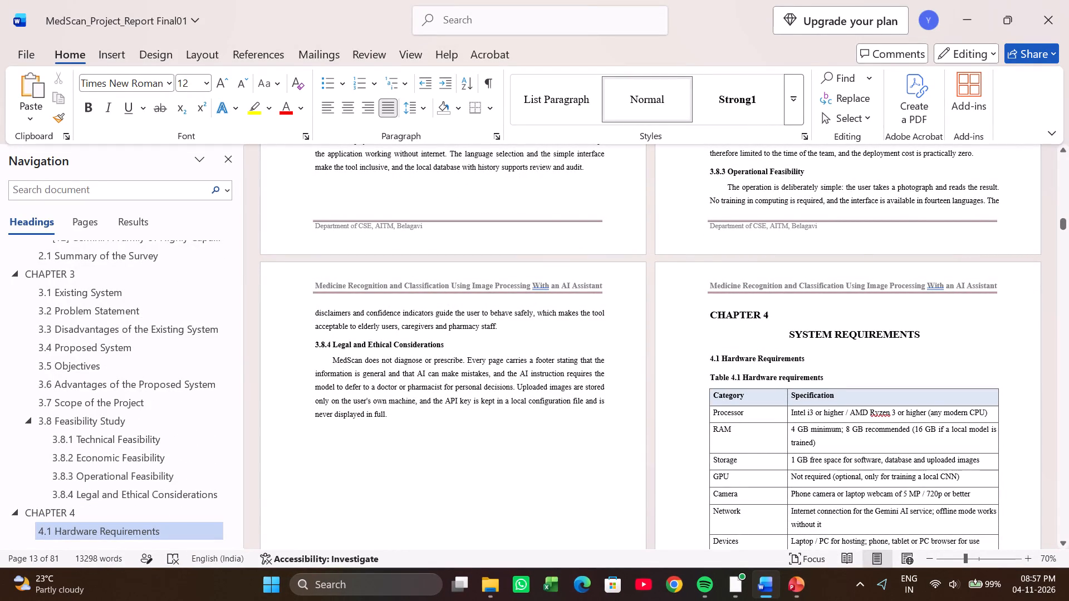
Examine the section and table numbering in Chapter 4 "SYSTEM REQUIREMENTS" and the first sections of Chapter 5 "SYSTEM DESIGN".
scroll(916, 346, down, 11)
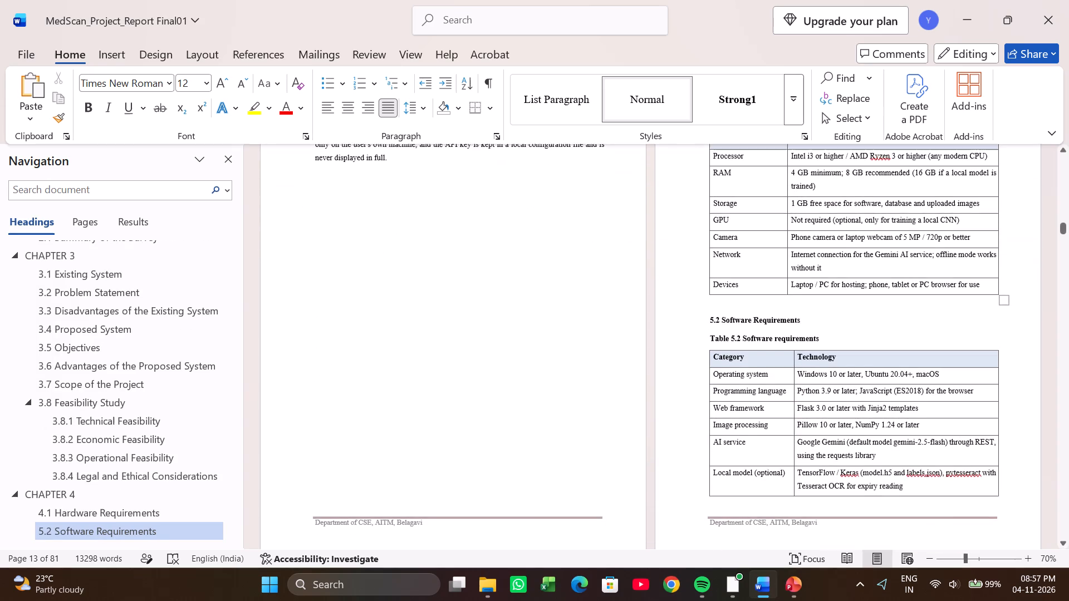
scroll(837, 354, down, 8)
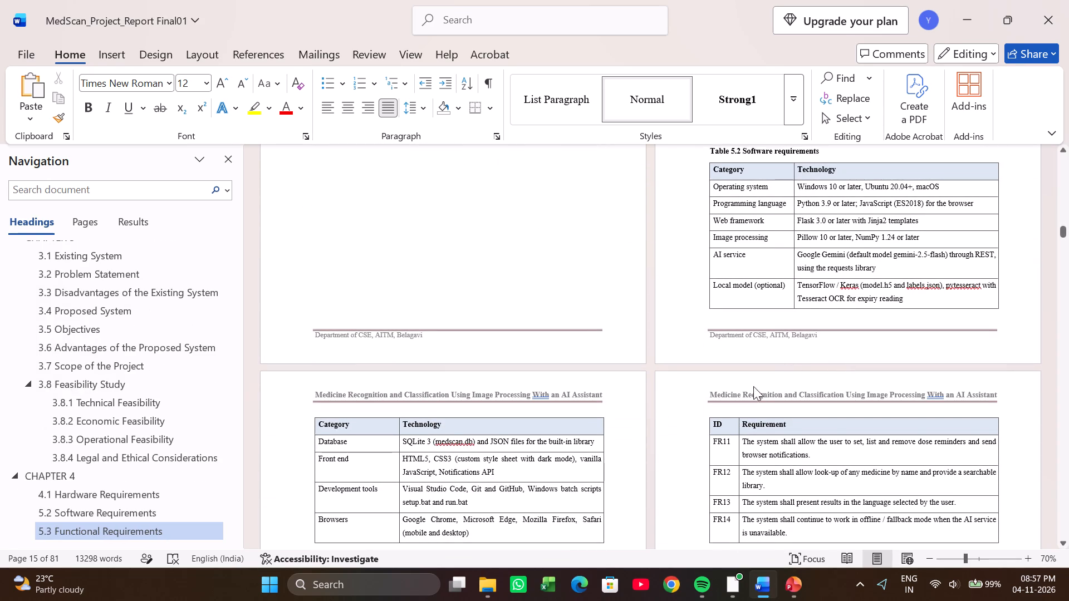
scroll(755, 386, down, 1)
scroll(741, 373, up, 3)
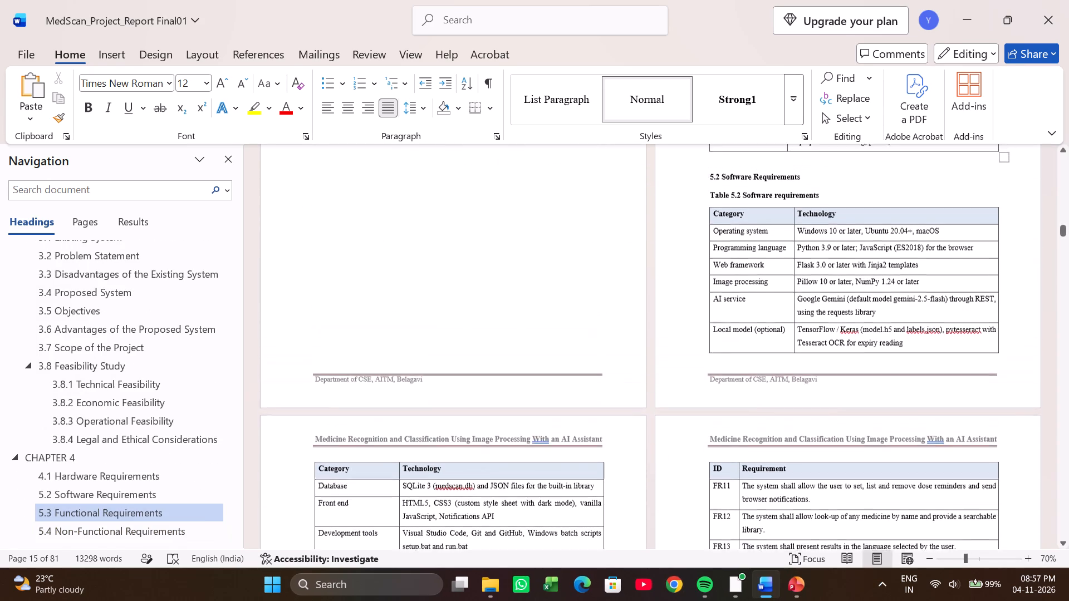
scroll(741, 370, down, 6)
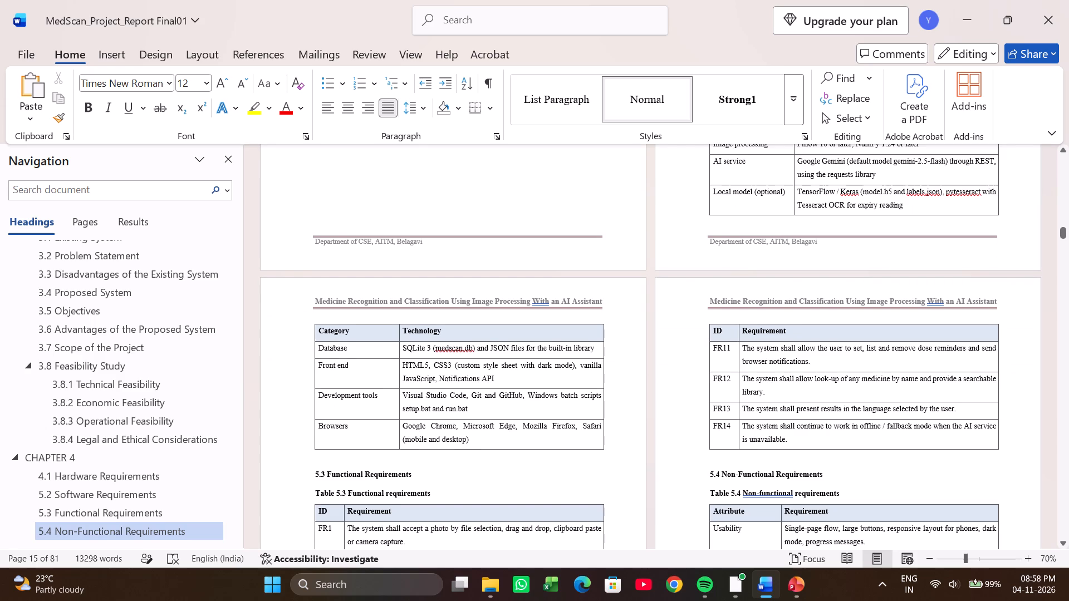
scroll(681, 376, up, 5)
scroll(722, 339, up, 3)
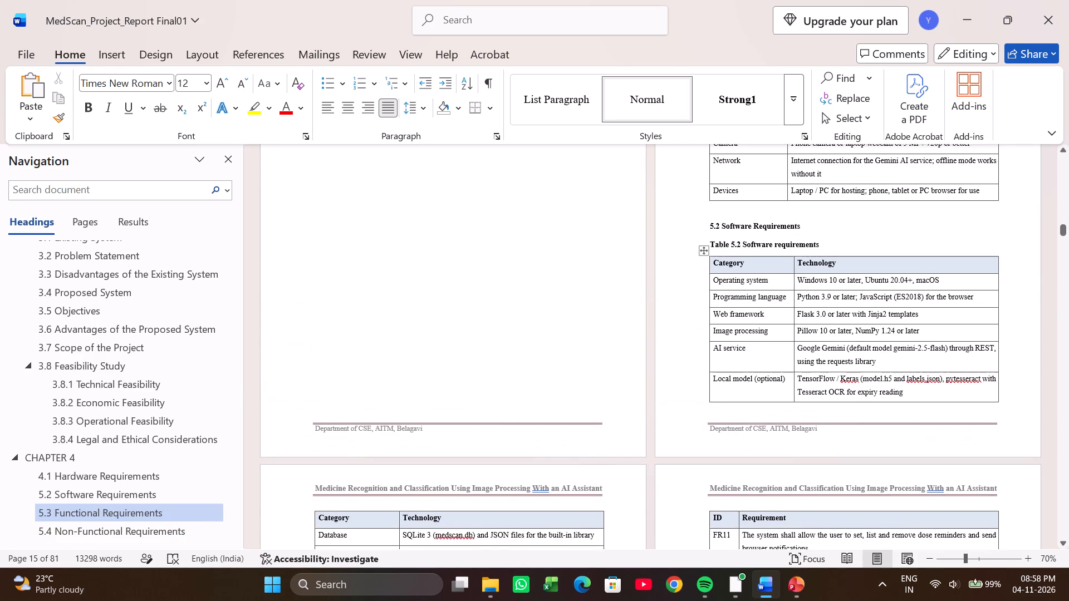
scroll(722, 340, down, 10)
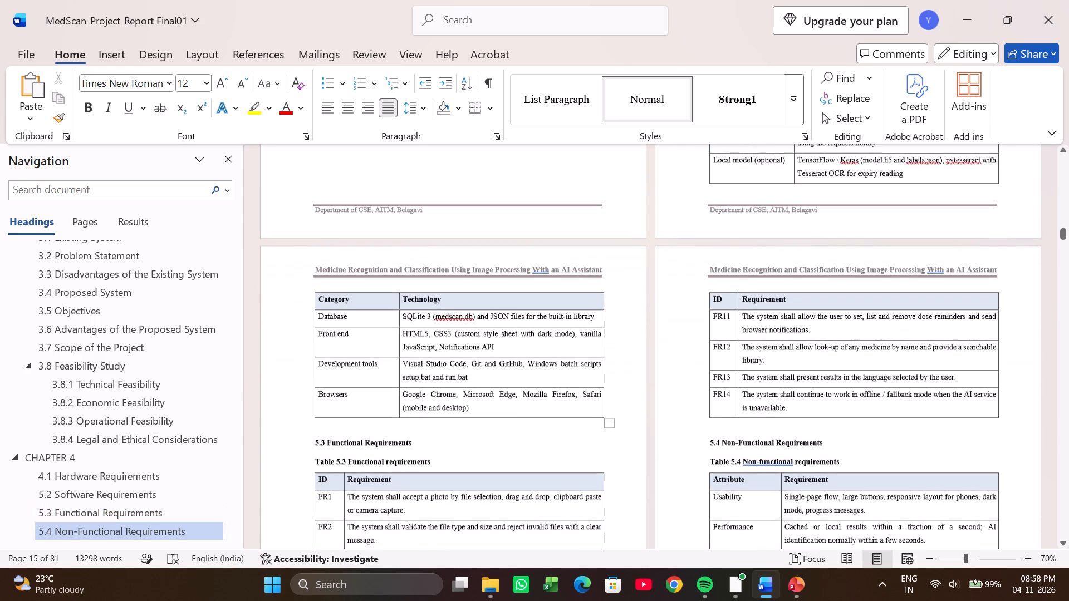
scroll(722, 341, down, 19)
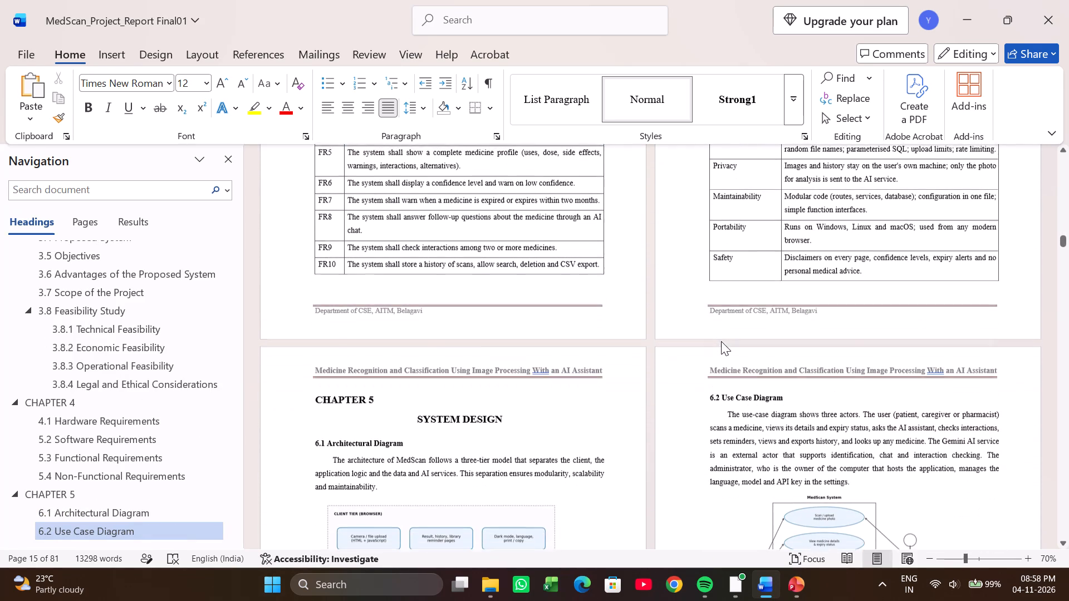
scroll(911, 307, down, 1)
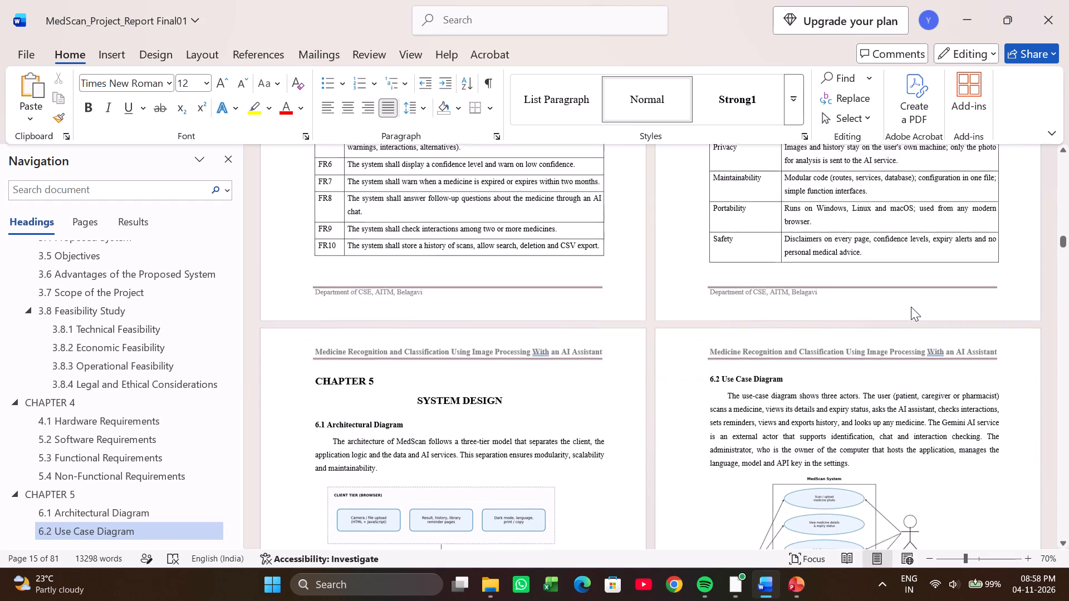
scroll(911, 307, down, 1)
Delete Chapter 4's content from the Database row of Table 5.2 through sections 5.3 and 5.4, including their tables.
scroll(911, 307, up, 6)
scroll(956, 398, up, 4)
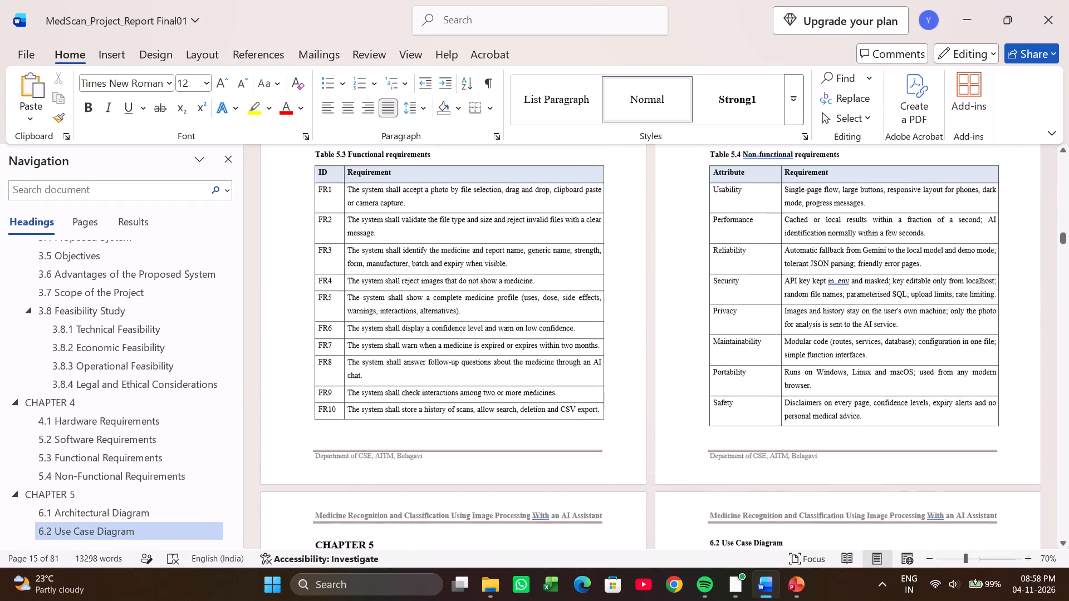
scroll(956, 394, up, 2)
scroll(923, 366, down, 1)
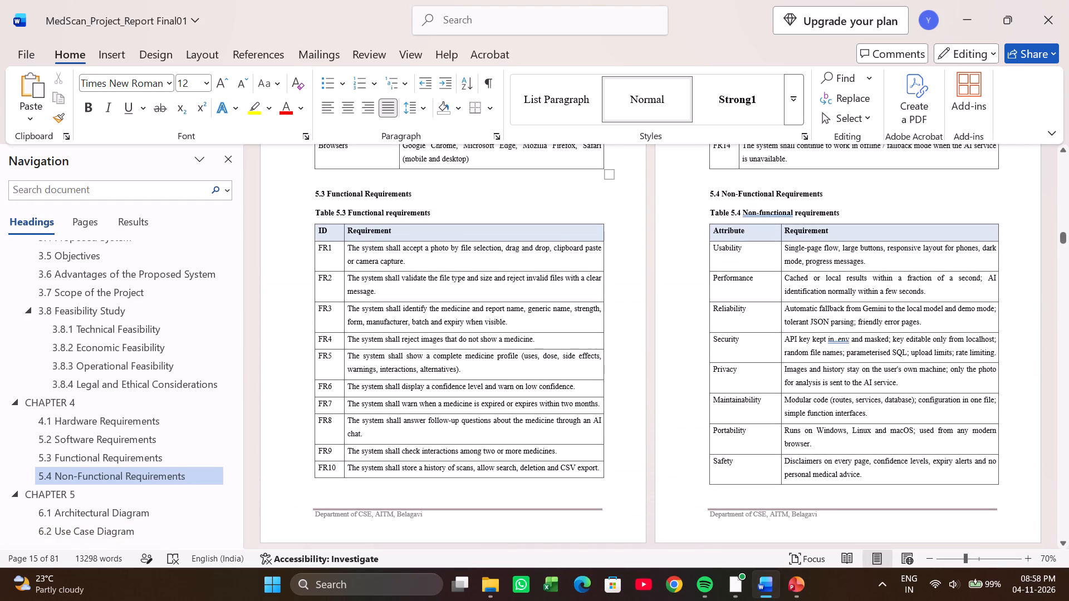
drag(1002, 484, 649, 291)
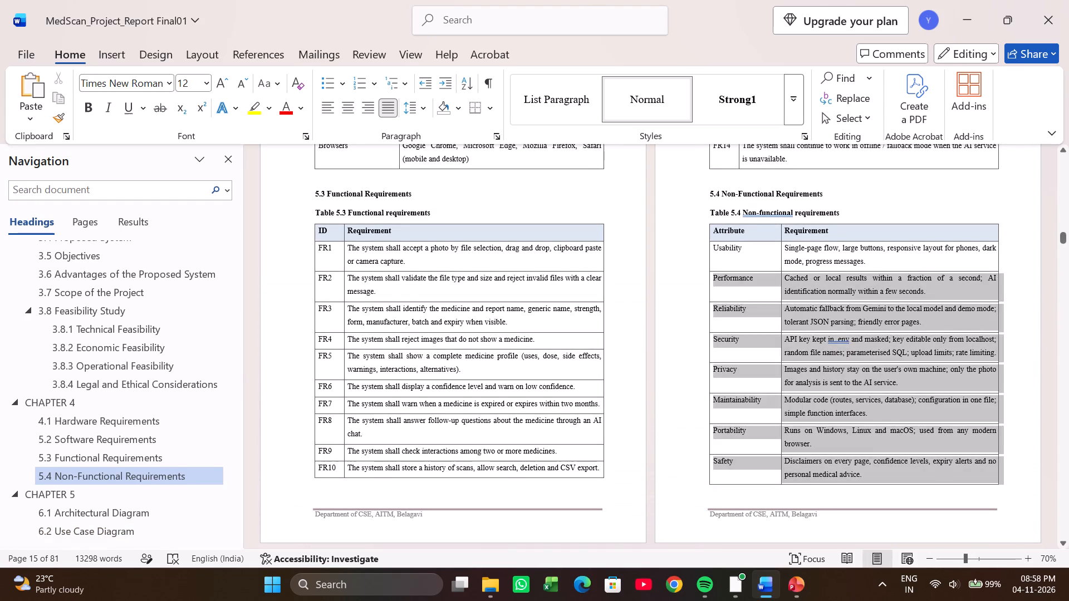
drag(649, 291, 629, 246)
scroll(637, 245, up, 9)
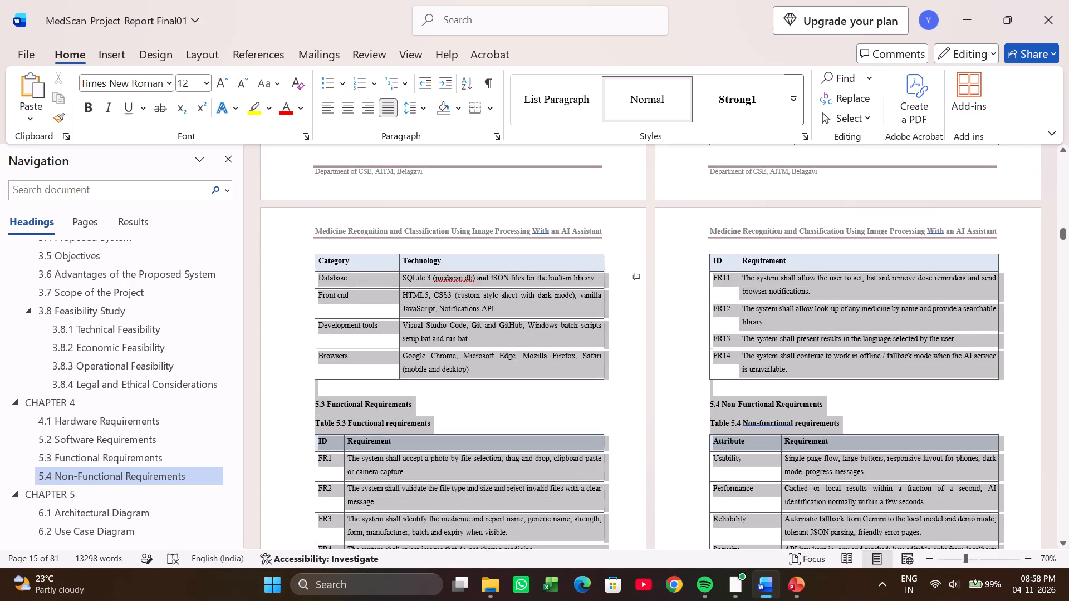
drag(629, 246, 472, 248)
scroll(483, 220, up, 3)
scroll(463, 263, up, 5)
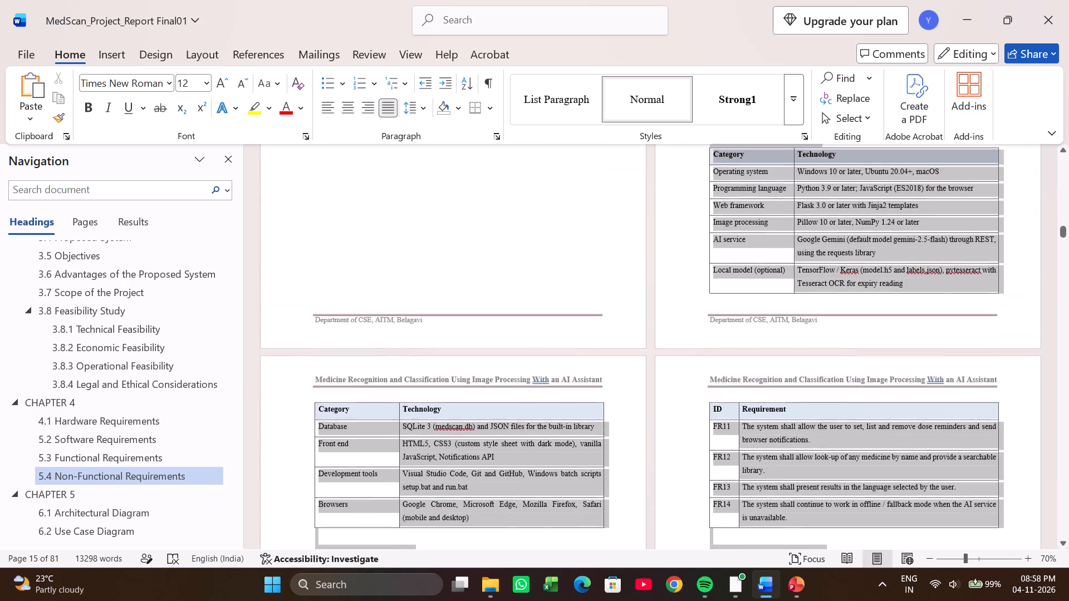
scroll(472, 248, up, 4)
drag(472, 248, 401, 264)
scroll(479, 239, down, 11)
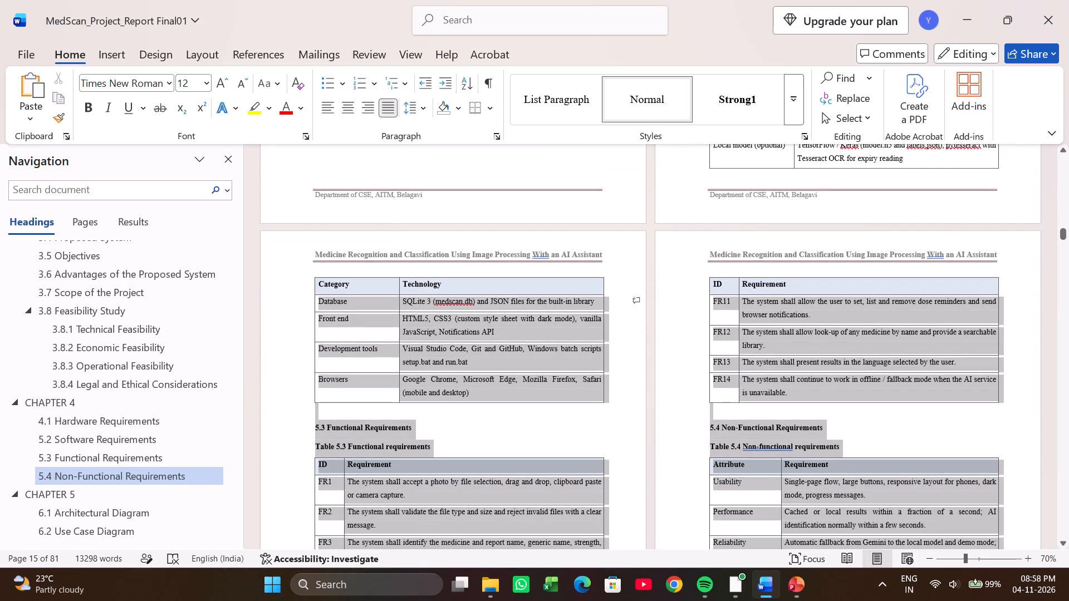
drag(401, 264, 315, 280)
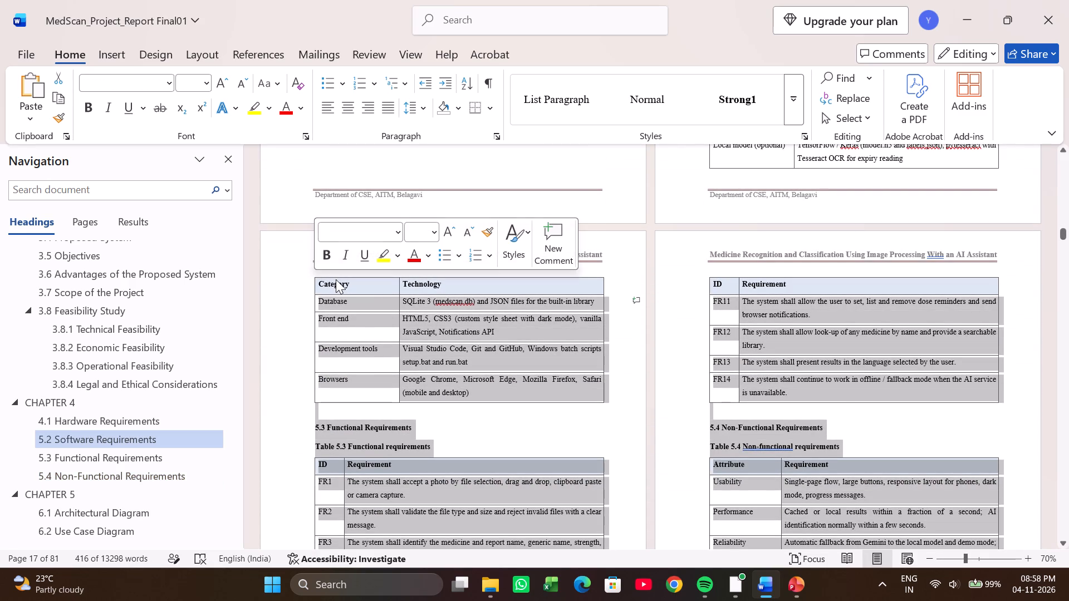
key(BackSpace)
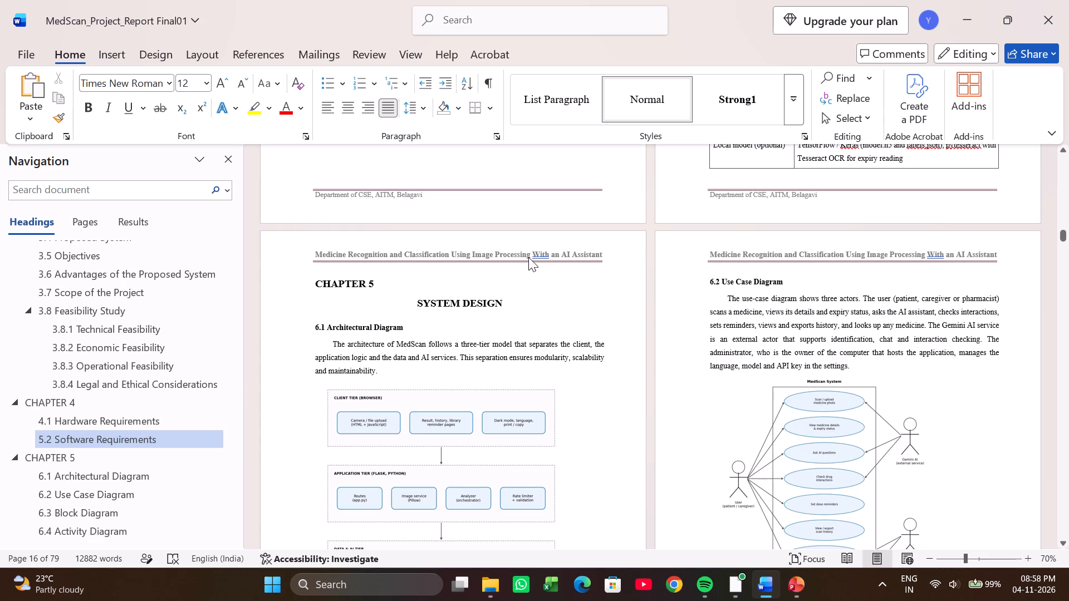
Examine the remaining Chapter 4 content and the sections, figures and tables of Chapter 5 up to the start of Chapter 7.
scroll(733, 239, up, 20)
scroll(733, 239, up, 2)
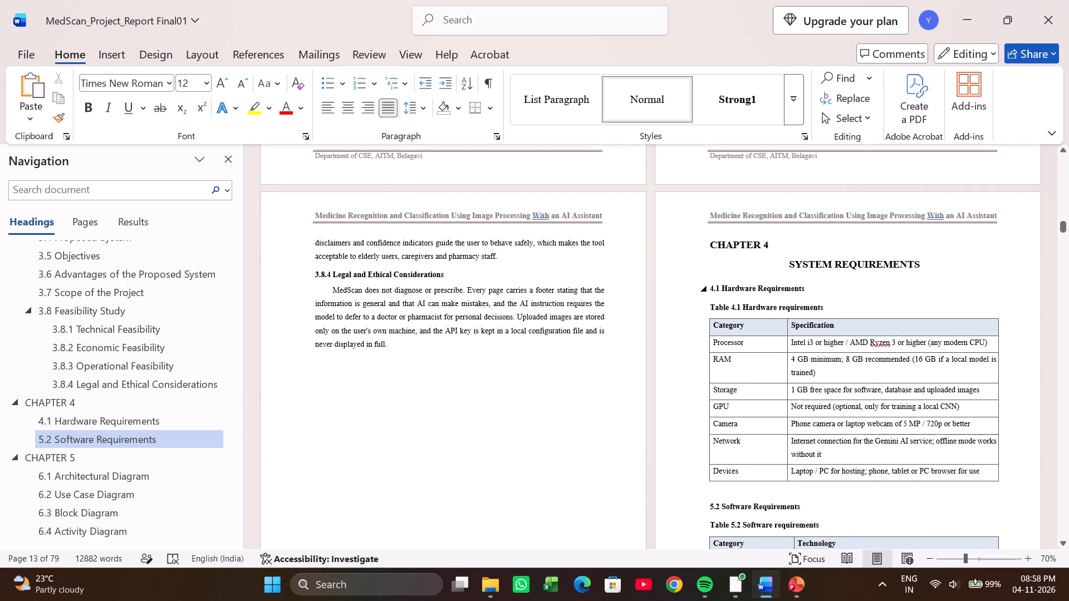
scroll(769, 326, down, 4)
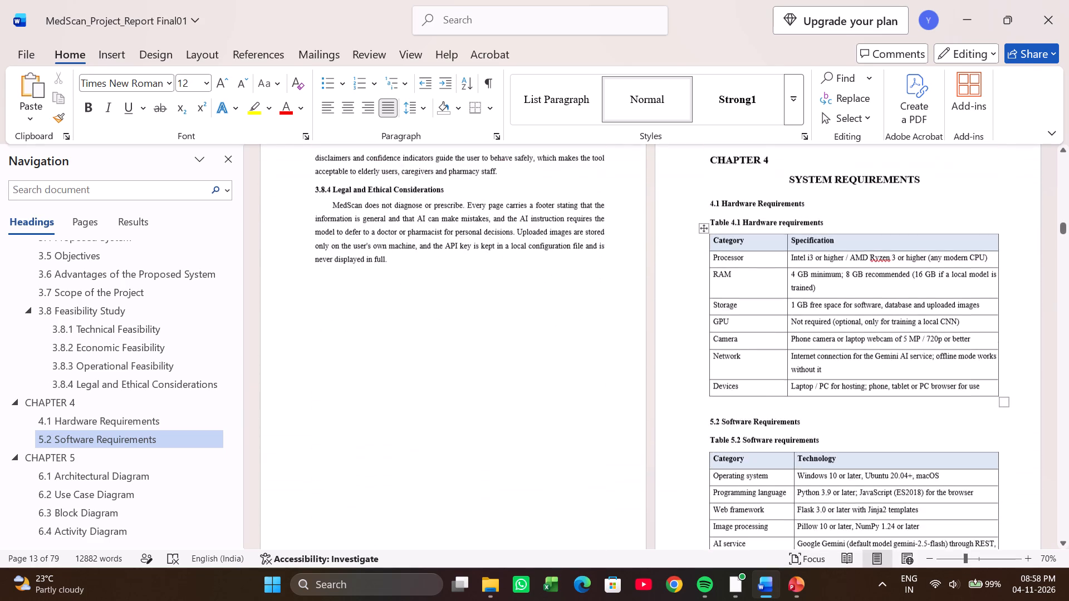
scroll(771, 324, down, 16)
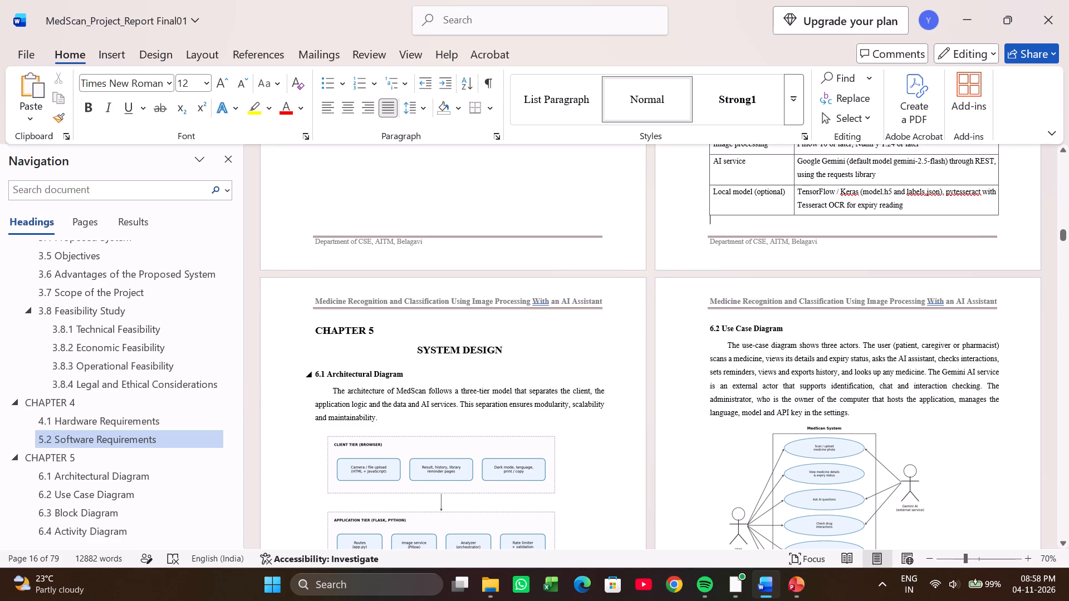
scroll(421, 370, down, 16)
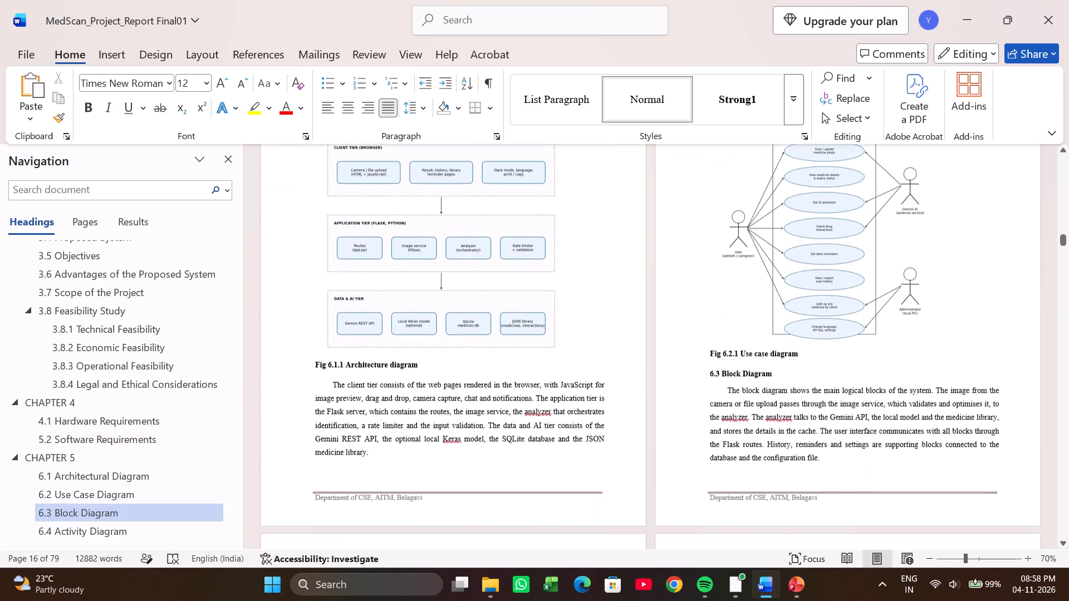
scroll(439, 368, down, 18)
scroll(443, 366, down, 14)
scroll(443, 366, down, 15)
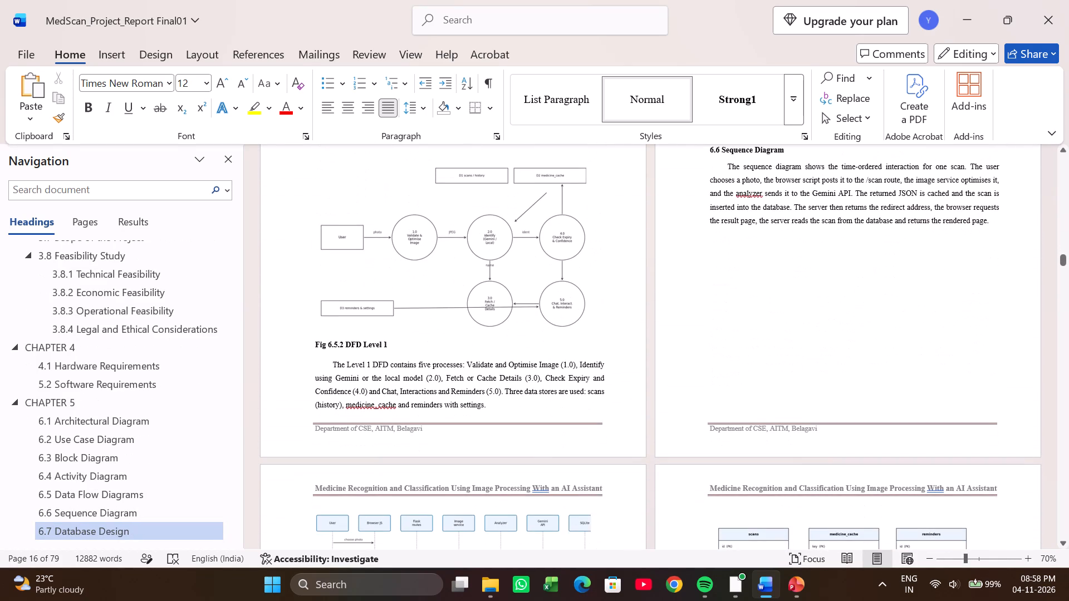
scroll(445, 367, down, 18)
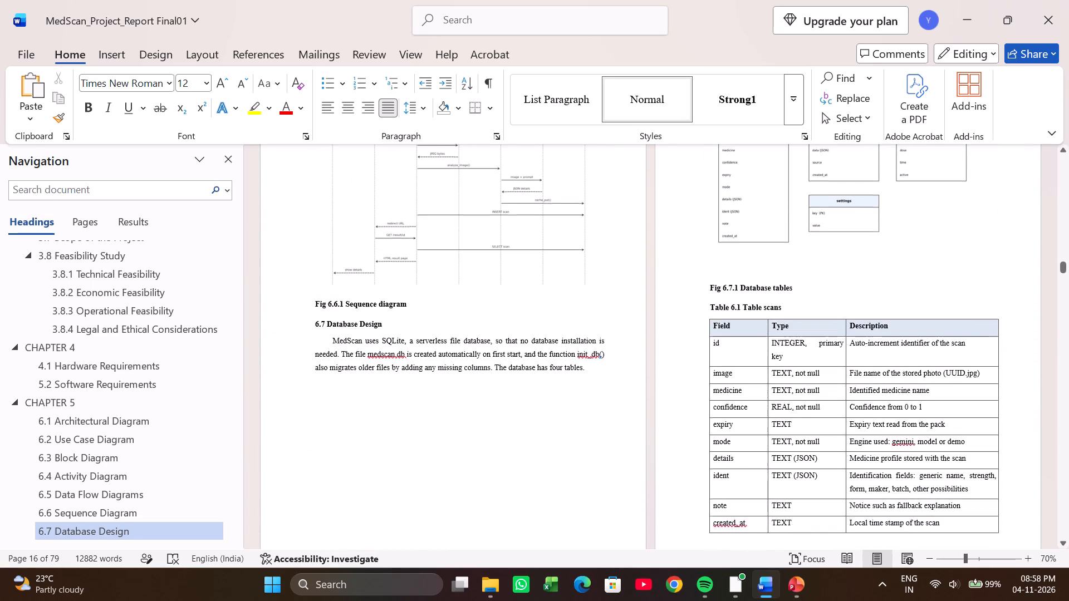
scroll(449, 372, down, 8)
scroll(450, 371, up, 6)
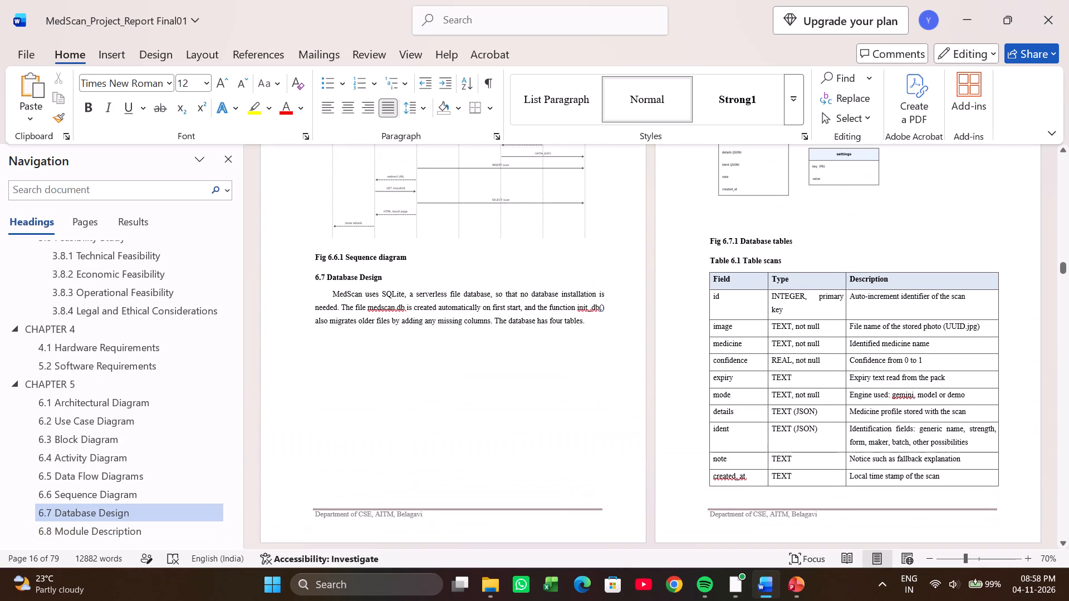
scroll(453, 370, down, 6)
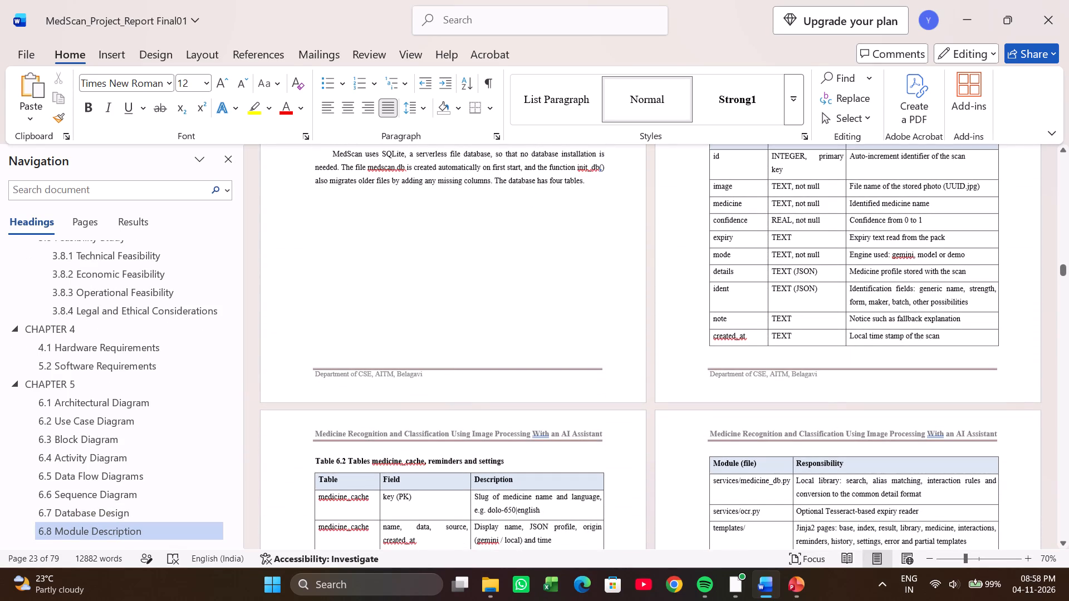
scroll(475, 357, down, 5)
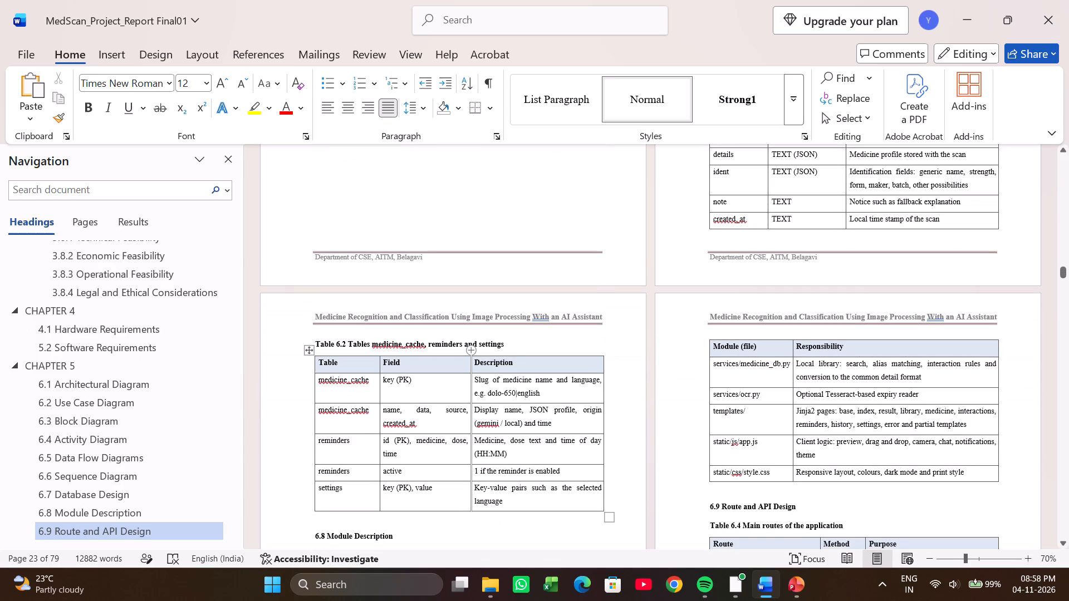
scroll(510, 384, down, 11)
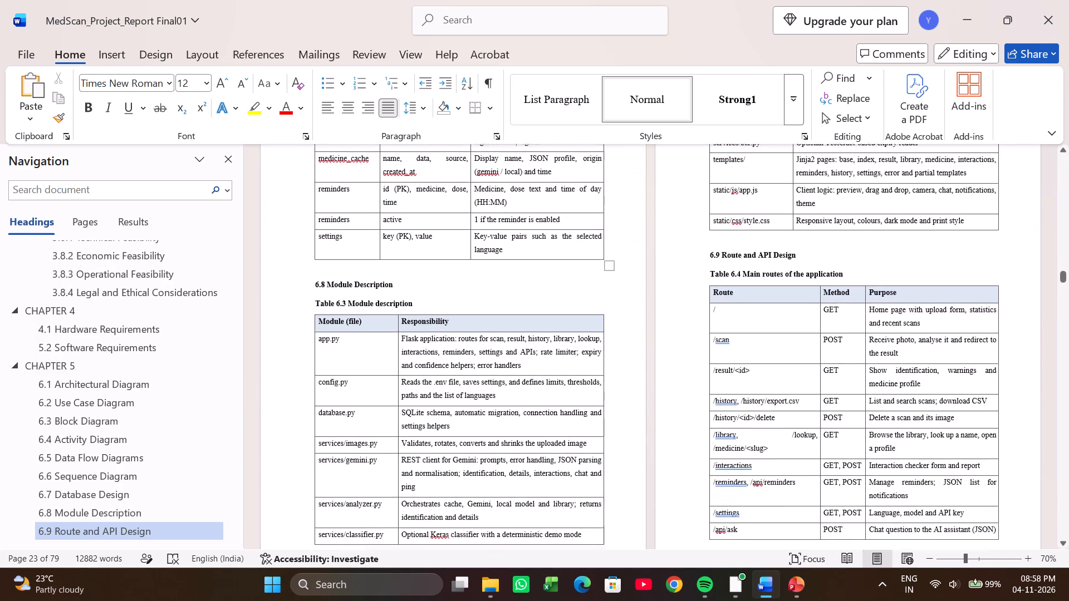
scroll(516, 386, down, 13)
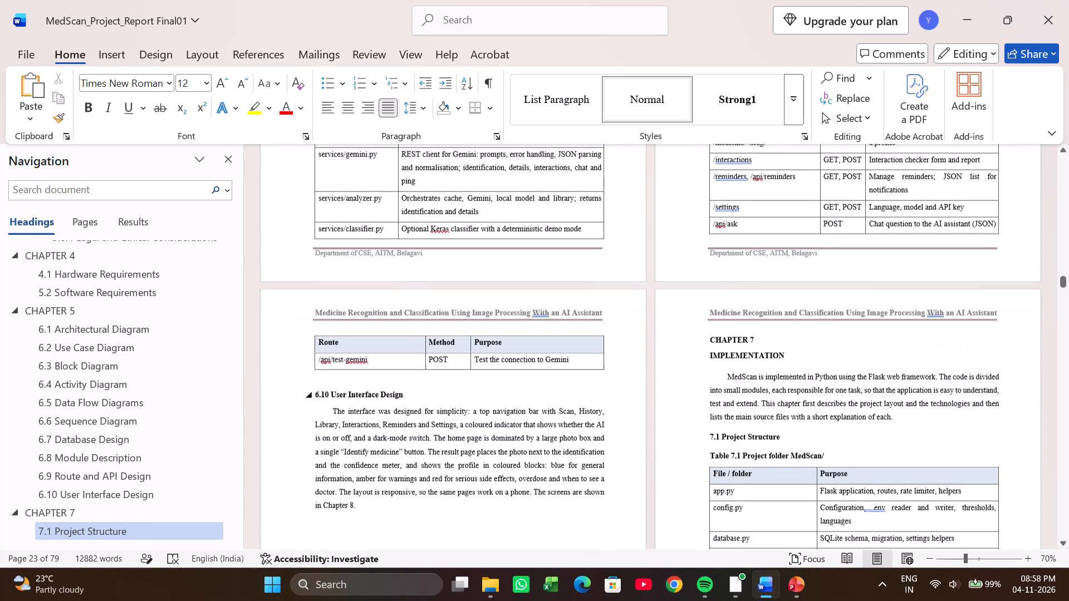
scroll(527, 377, up, 1)
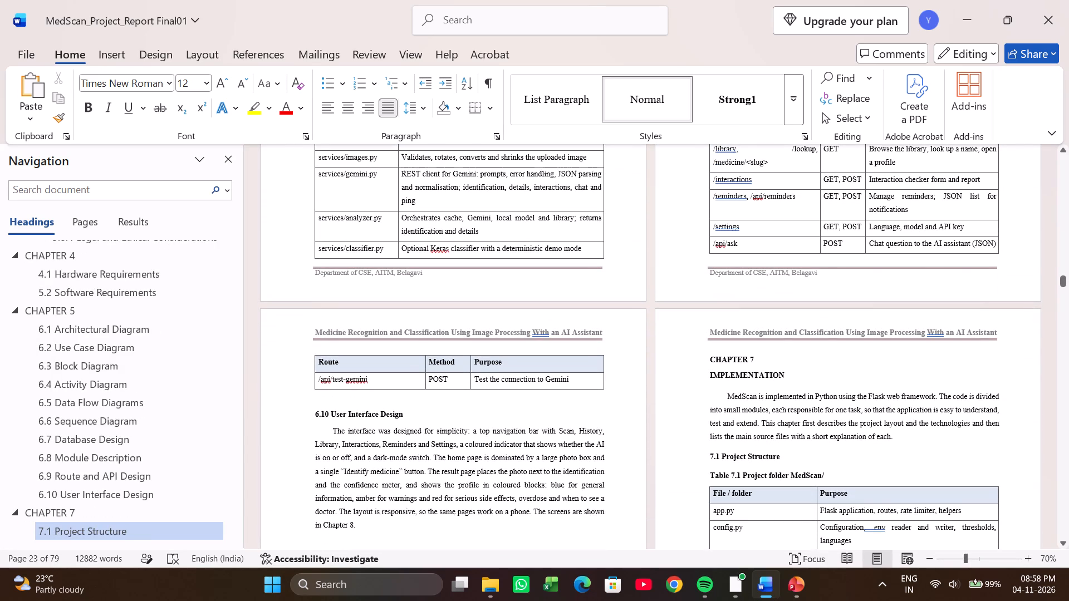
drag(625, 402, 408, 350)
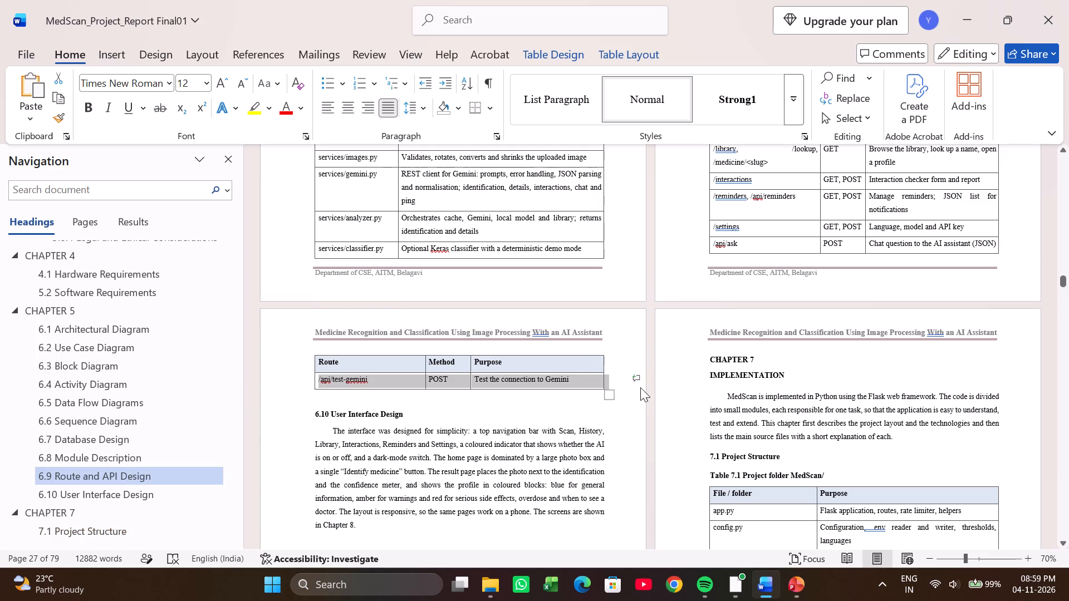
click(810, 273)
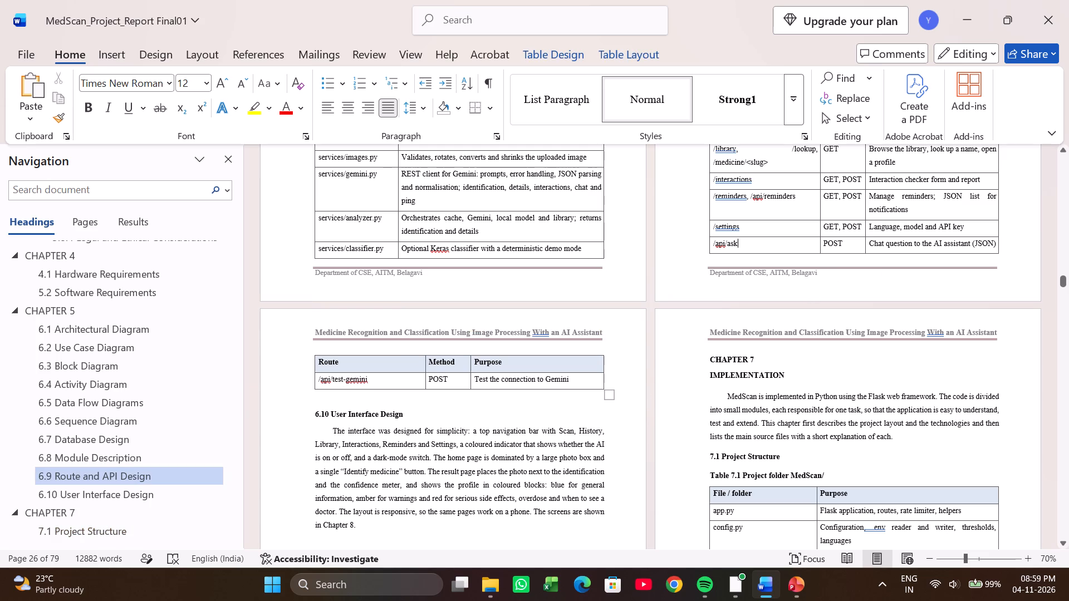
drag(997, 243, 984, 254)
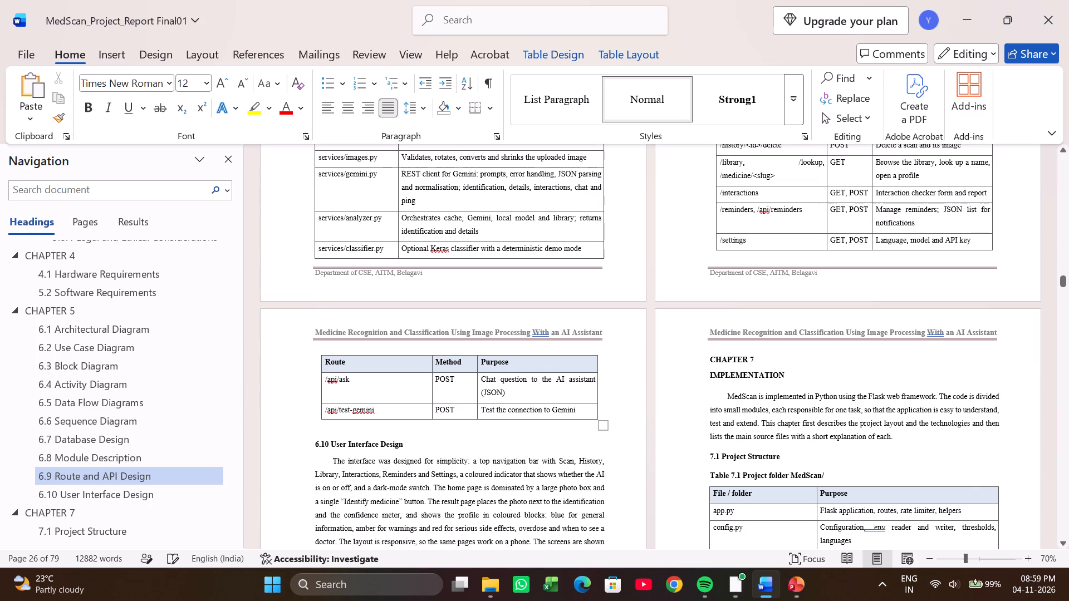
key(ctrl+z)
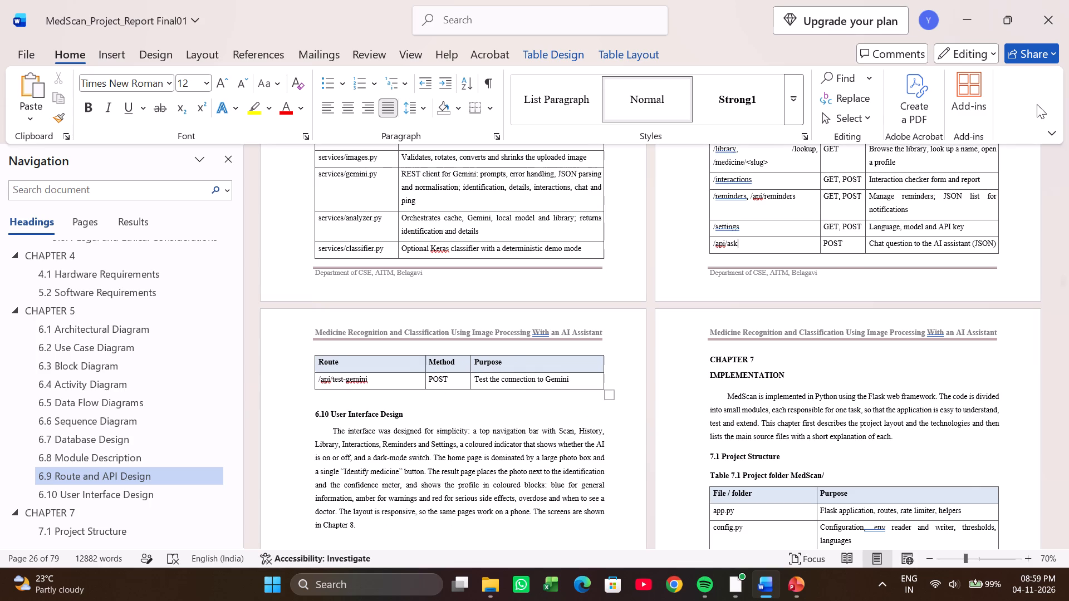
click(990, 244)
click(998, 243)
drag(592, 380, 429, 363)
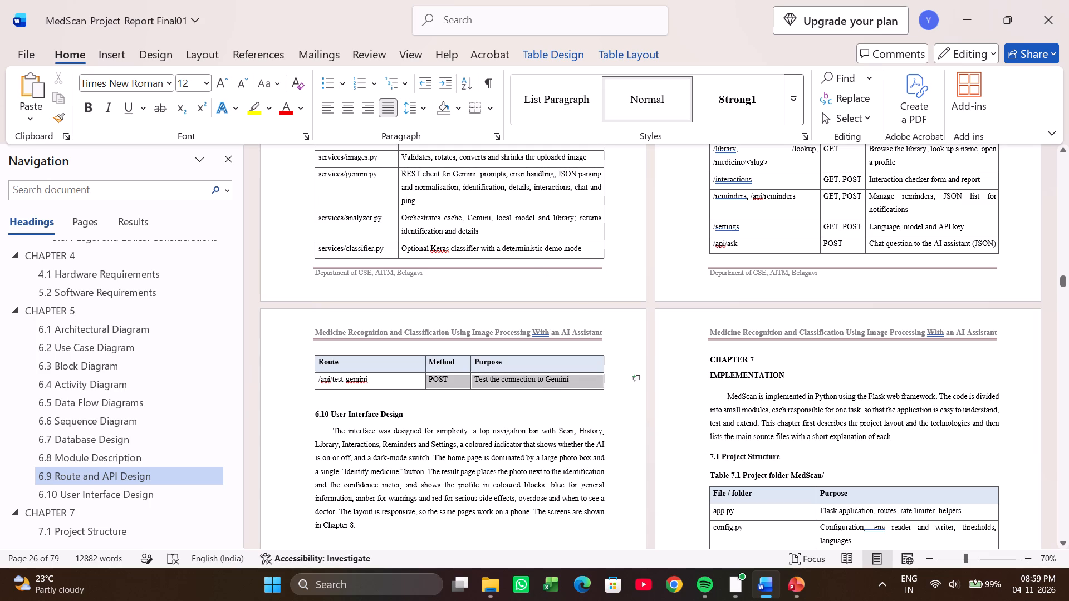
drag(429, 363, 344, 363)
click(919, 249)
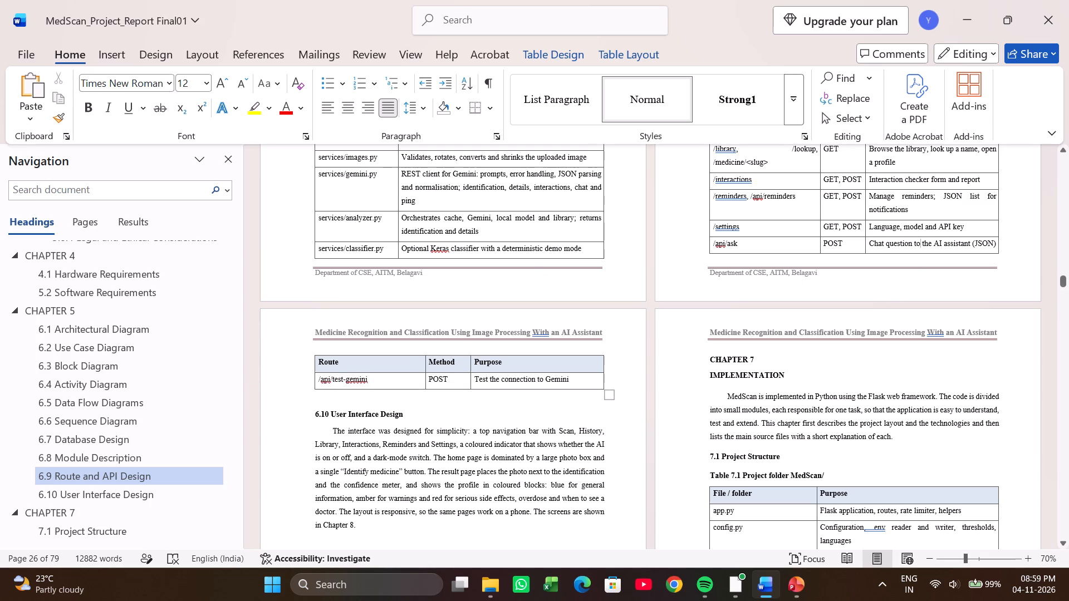
Delete the entire "/api/ask" row from Table 6.4, the main routes of the application.
drag(714, 243, 881, 262)
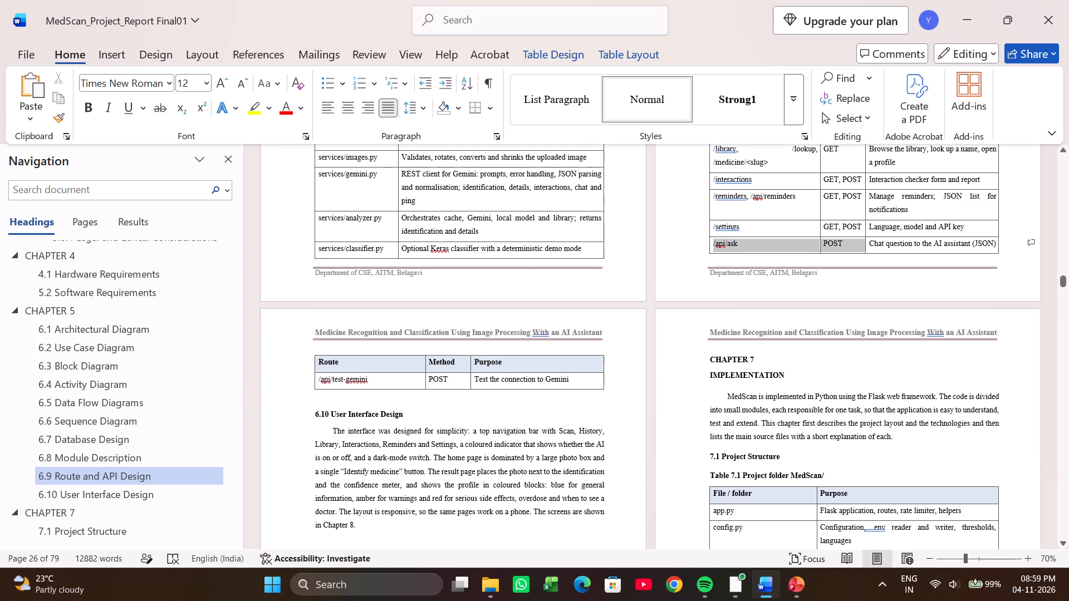
drag(881, 262, 945, 262)
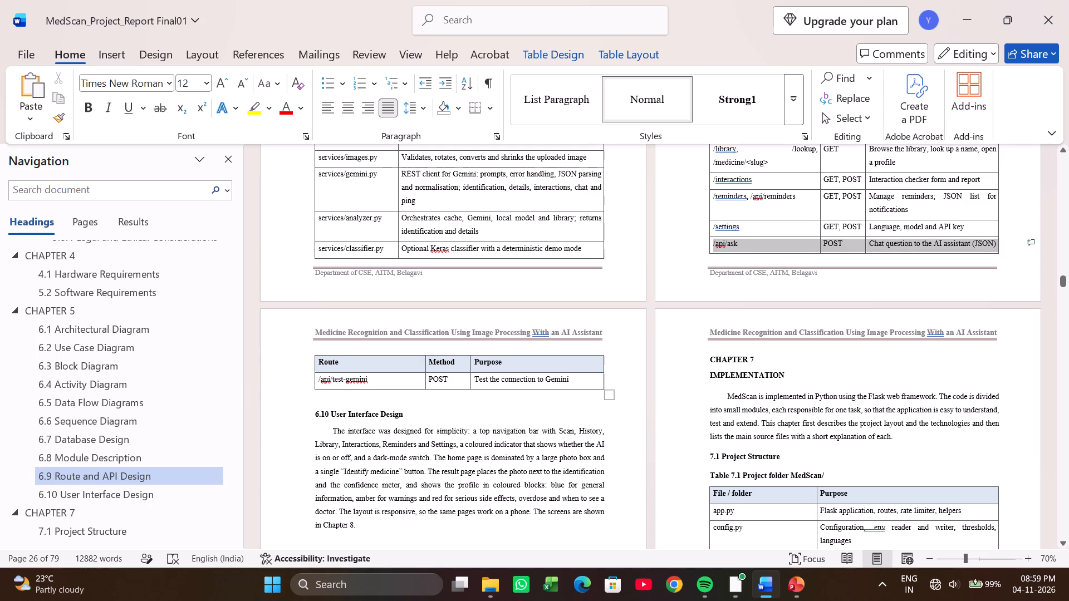
key(BackSpace)
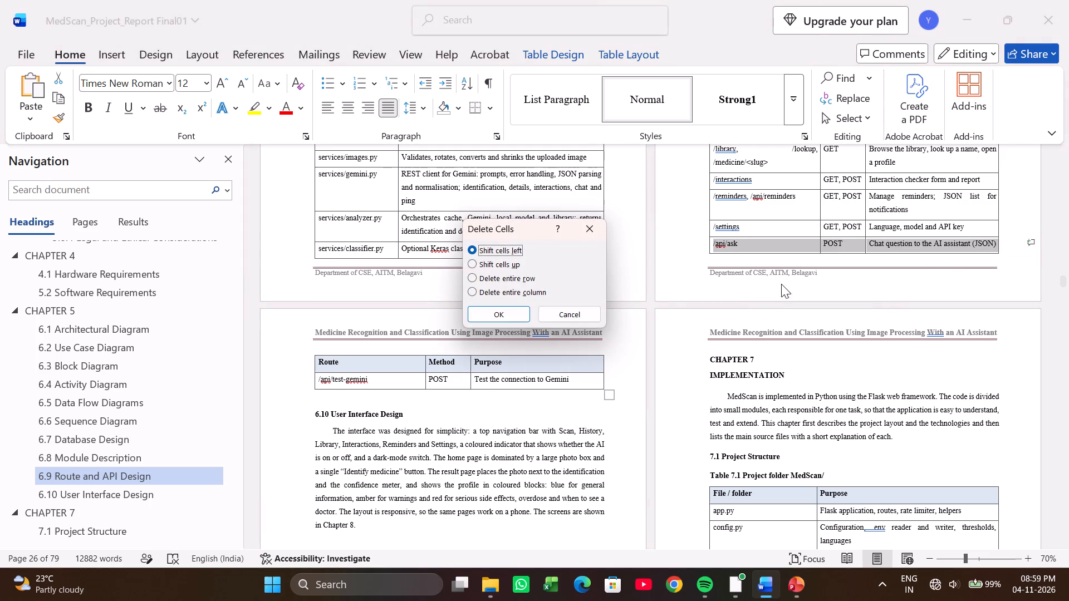
click(525, 277)
click(507, 313)
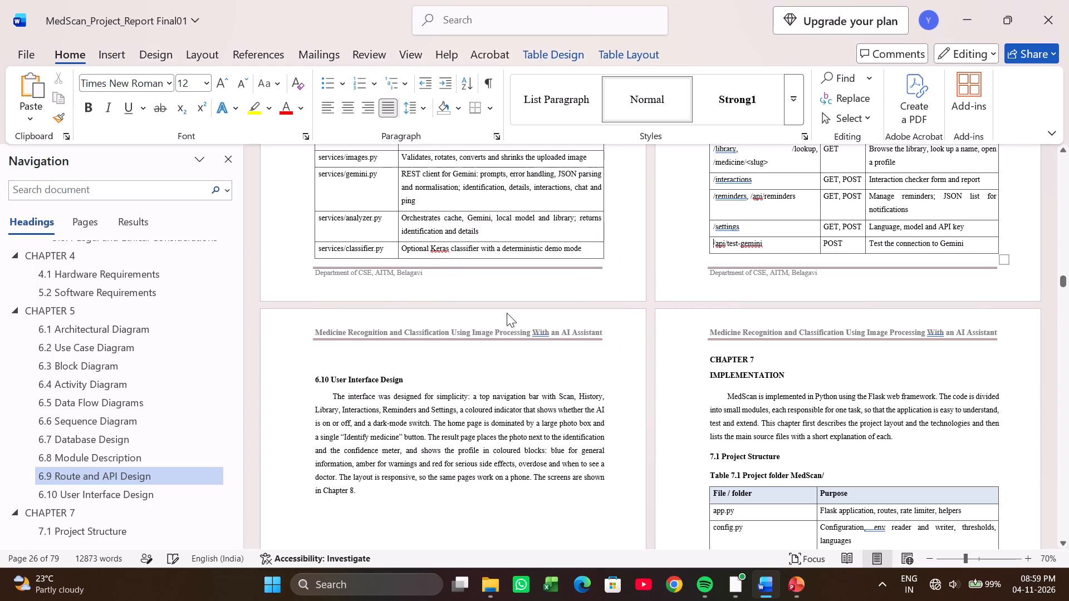
click(1022, 201)
Remove the blank line above the "6.10 User Interface Design" heading so it starts directly beneath the page header.
click(332, 356)
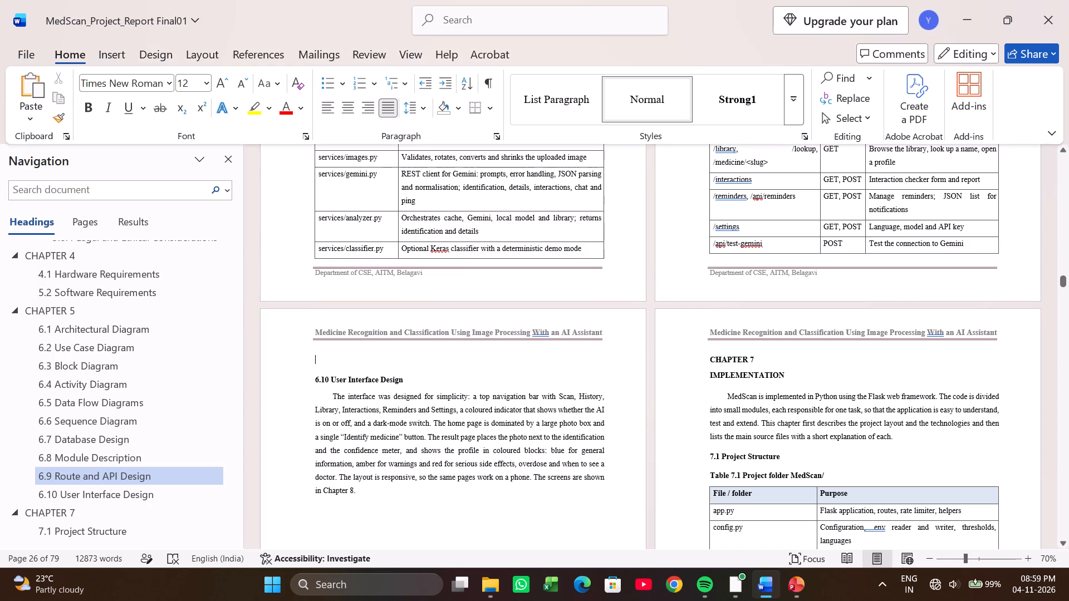
key(BackSpace)
key(BackSpace)
click(319, 368)
click(322, 366)
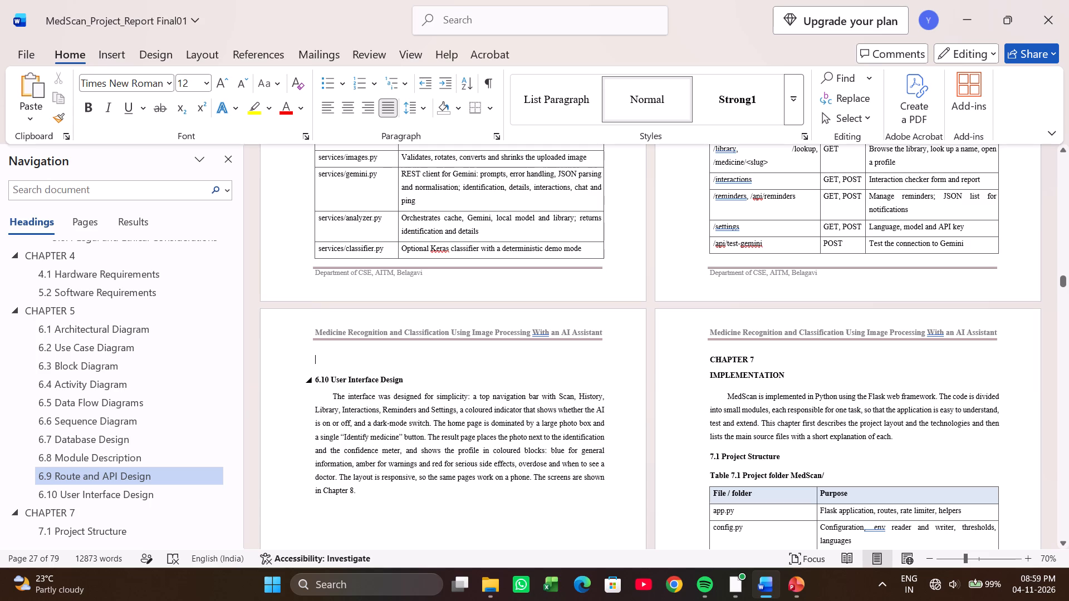
click(319, 383)
click(315, 378)
key(BackSpace)
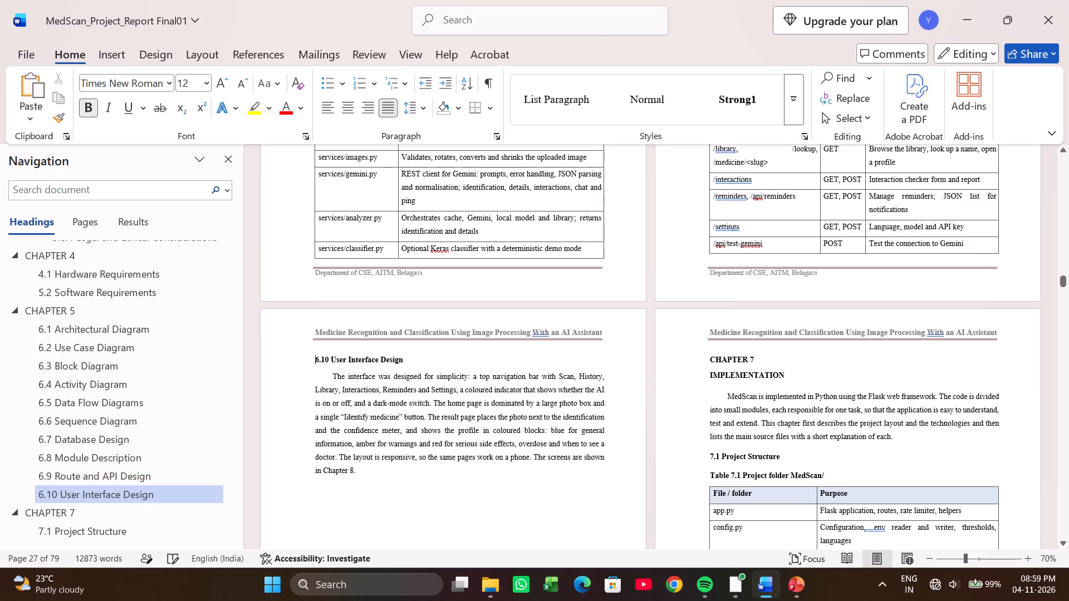
click(706, 363)
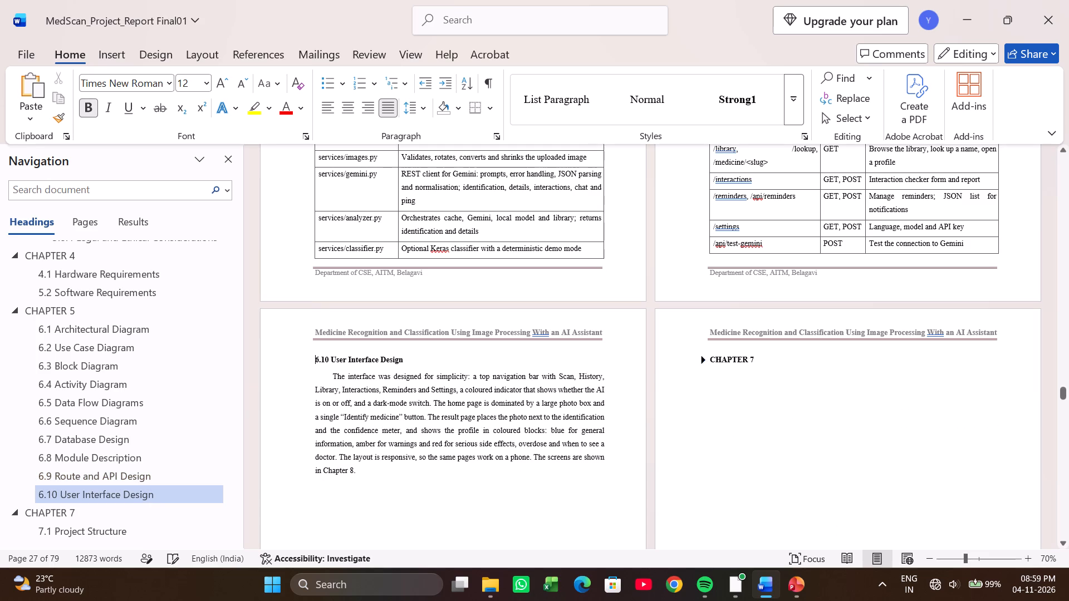
click(703, 363)
Examine the sections, diagrams and figure captions of Chapter 5 "SYSTEM DESIGN" back to its opening page.
scroll(705, 312, up, 4)
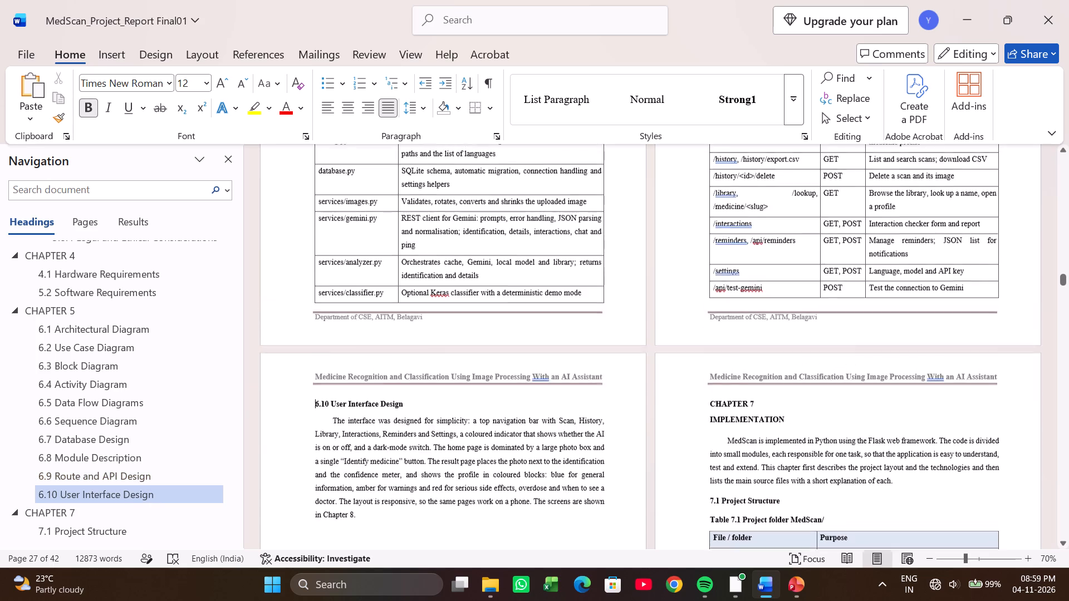
scroll(708, 309, up, 2)
scroll(712, 311, up, 20)
scroll(712, 311, up, 10)
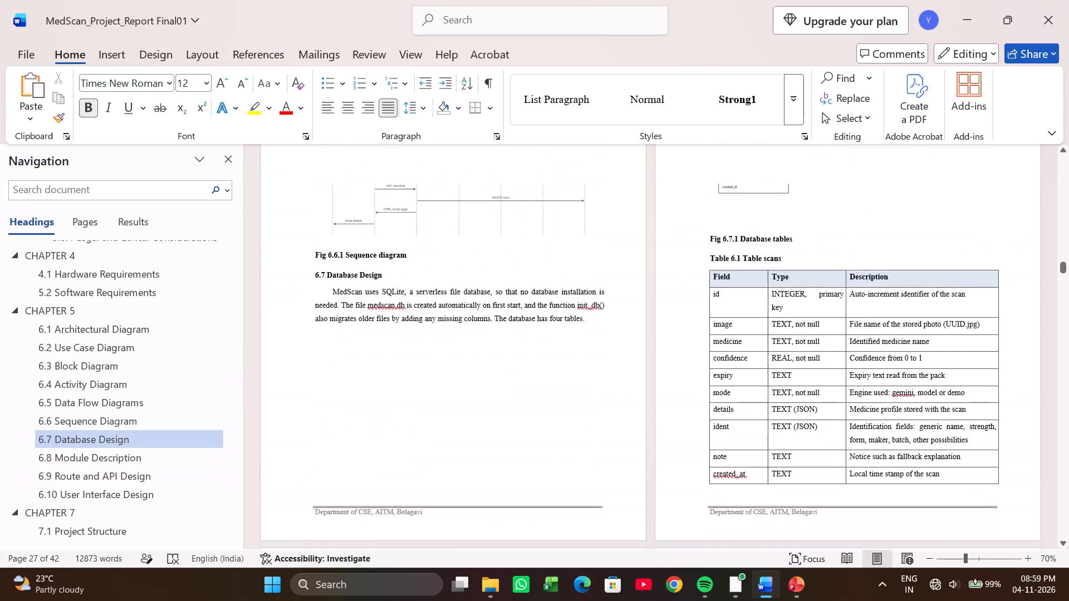
scroll(718, 302, up, 14)
scroll(718, 302, up, 7)
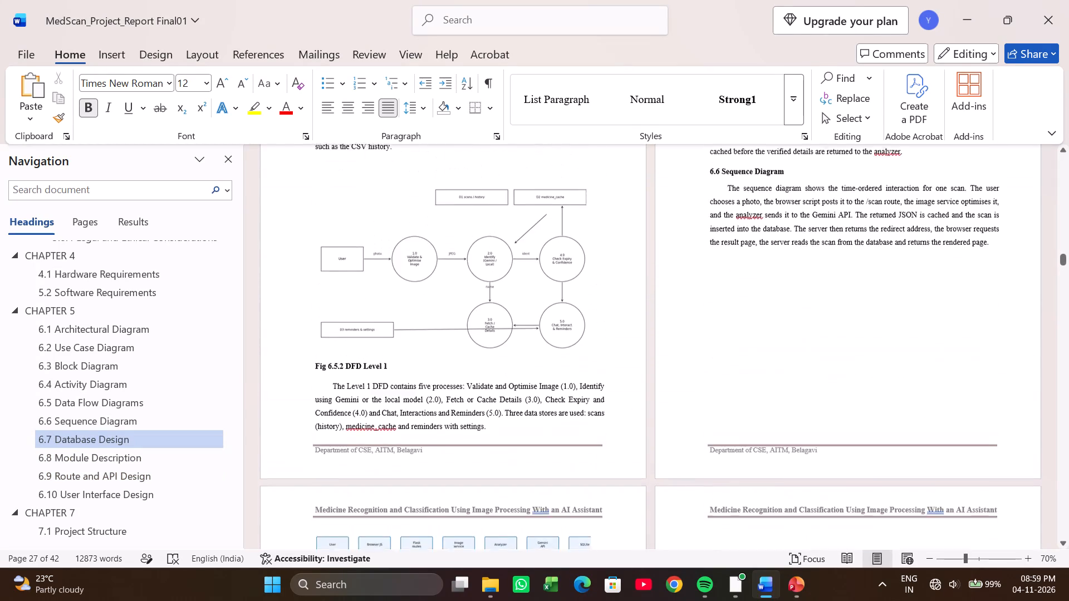
scroll(718, 302, up, 20)
scroll(718, 302, up, 15)
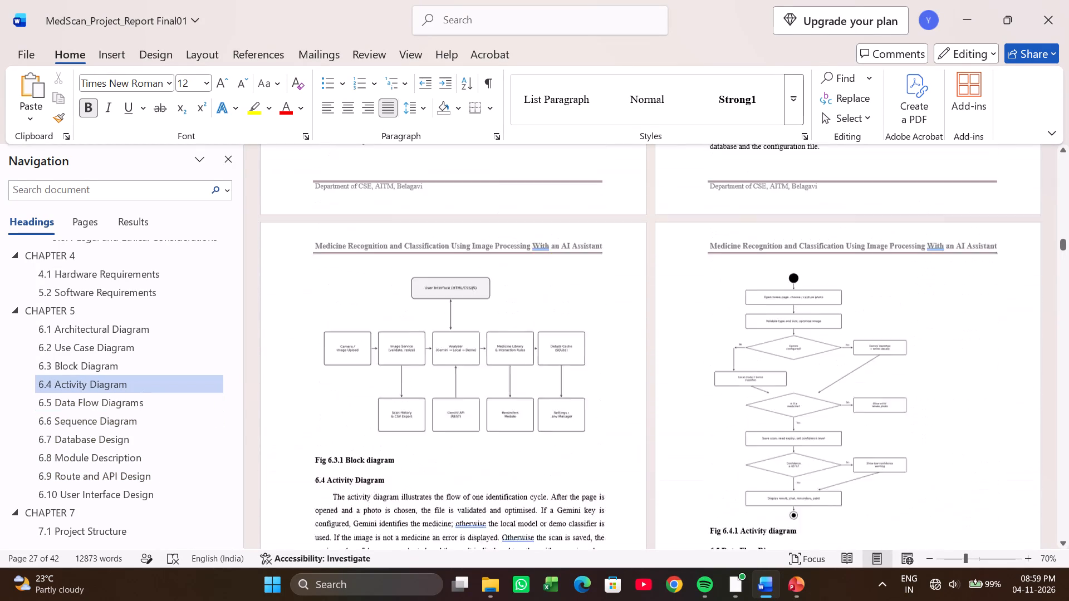
scroll(722, 297, up, 2)
scroll(723, 297, up, 20)
scroll(723, 297, up, 6)
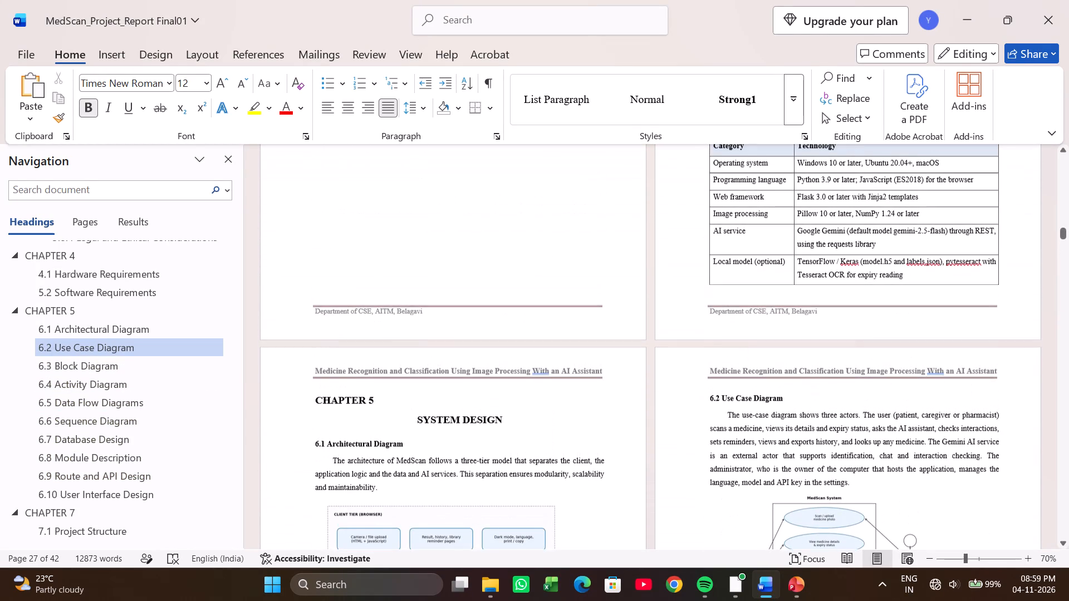
scroll(518, 420, down, 5)
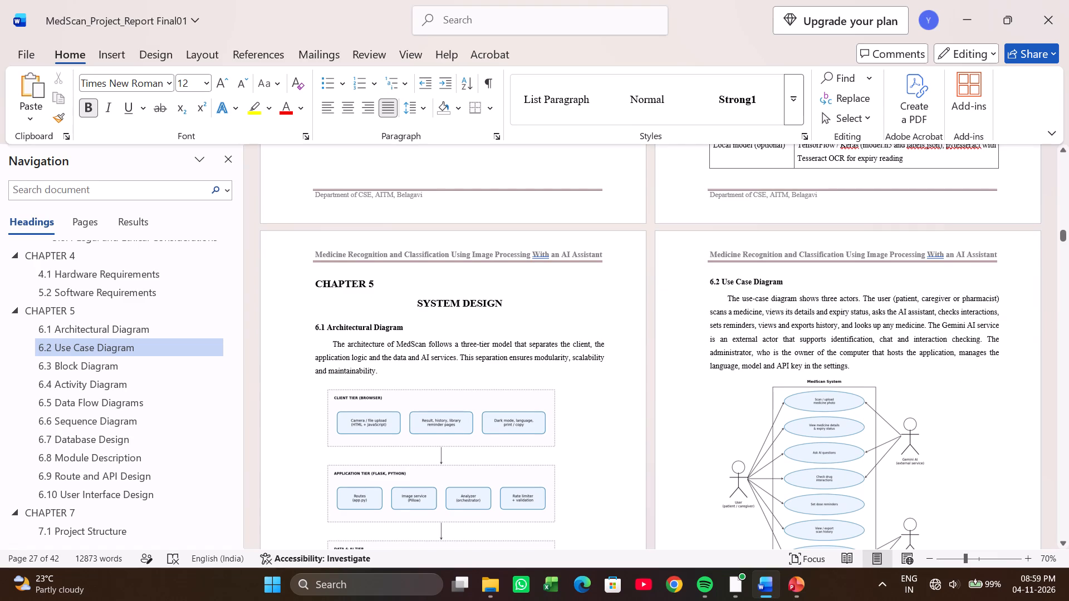
scroll(585, 379, down, 10)
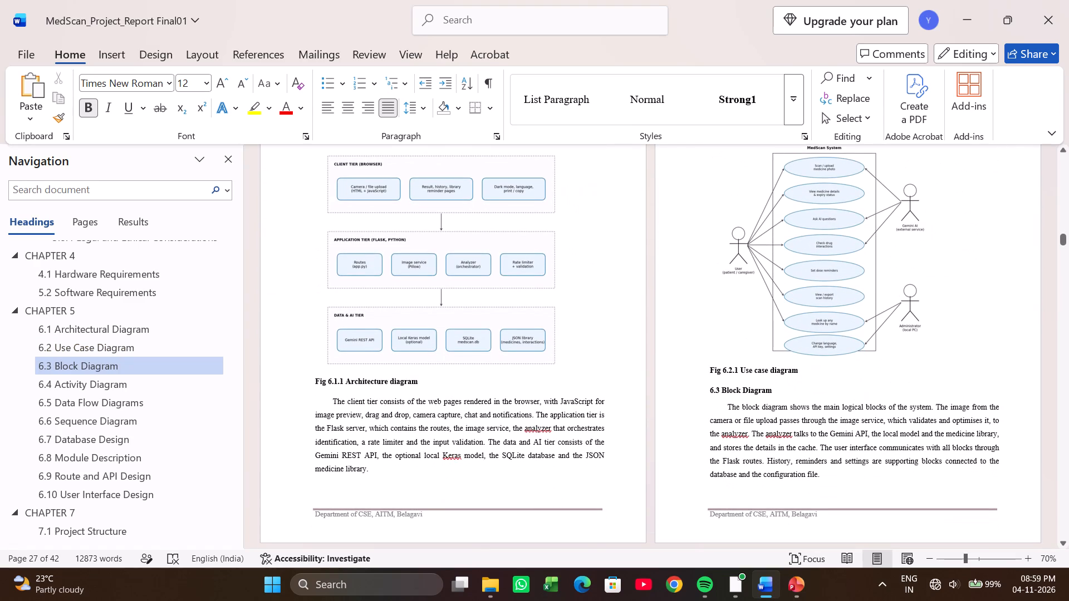
scroll(612, 381, down, 3)
scroll(586, 398, up, 9)
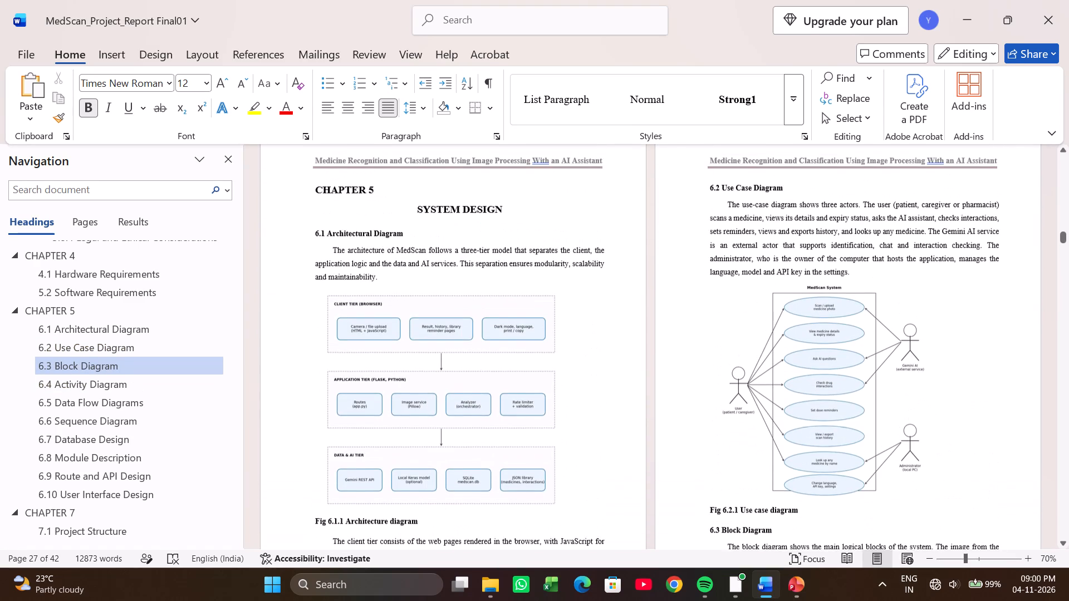
scroll(589, 394, down, 4)
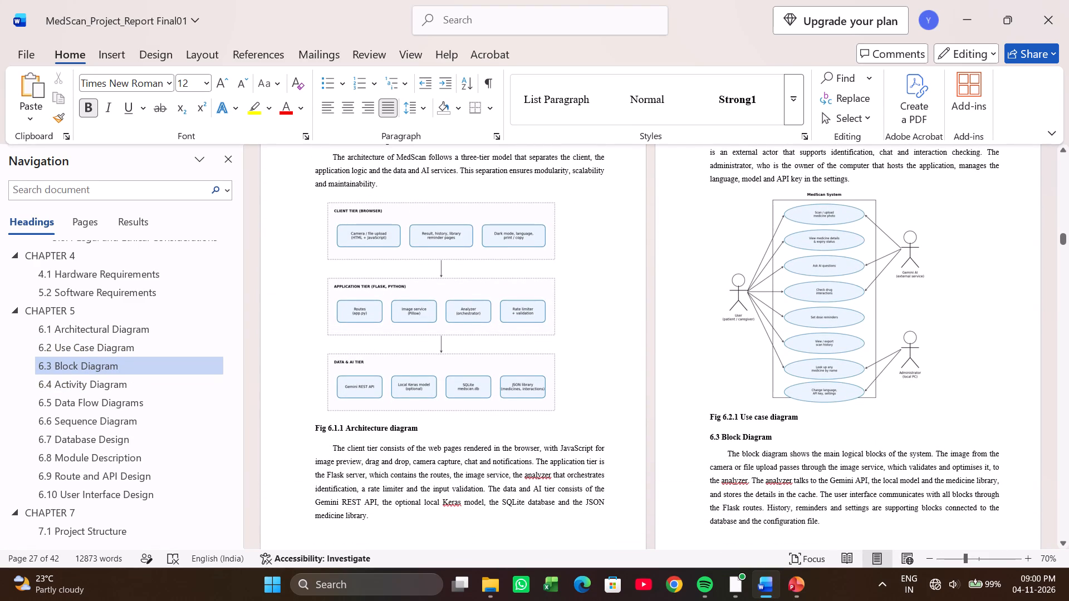
scroll(430, 438, up, 2)
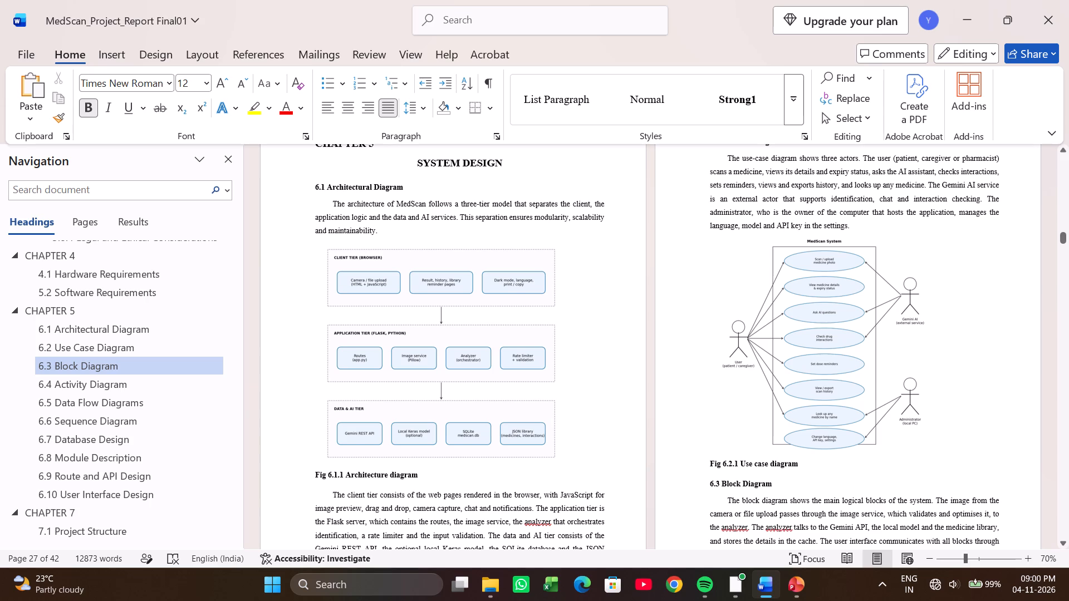
Indent the caption "Fig 6.1.1 Architecture diagram" with leading spaces so it sits roughly centred beneath its diagram.
click(313, 472)
key(space)
key(space)
key(space)
key(space)
key(space)
key(space)
key(space)
key(space)
key(space)
key(space)
key(space)
key(space)
key(space)
key(space)
key(space)
key(space)
key(space)
key(space)
key(space)
key(space)
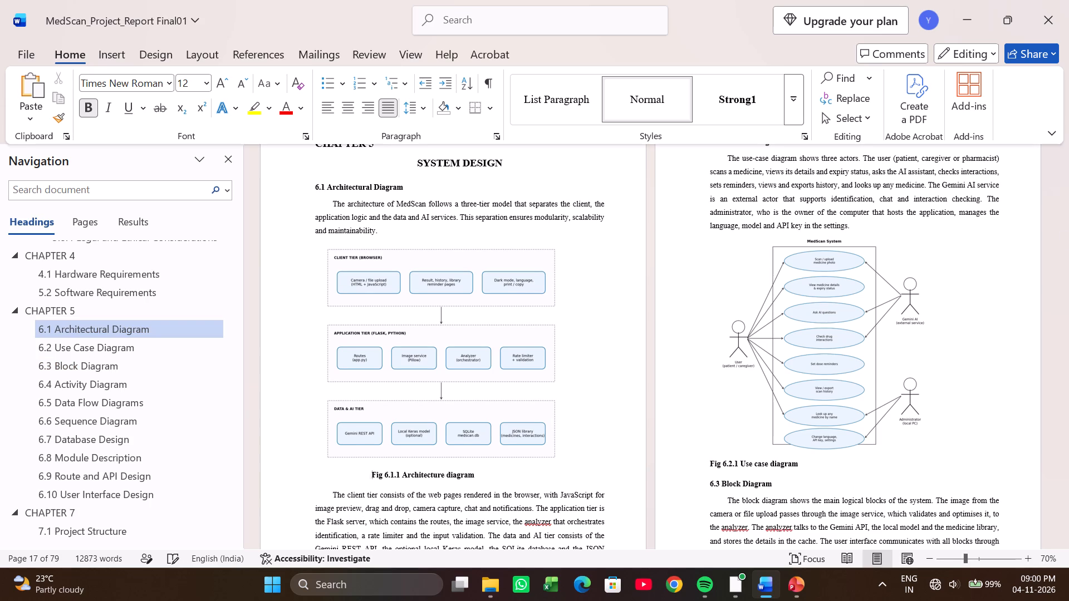
key(space)
key(space)
key(space)
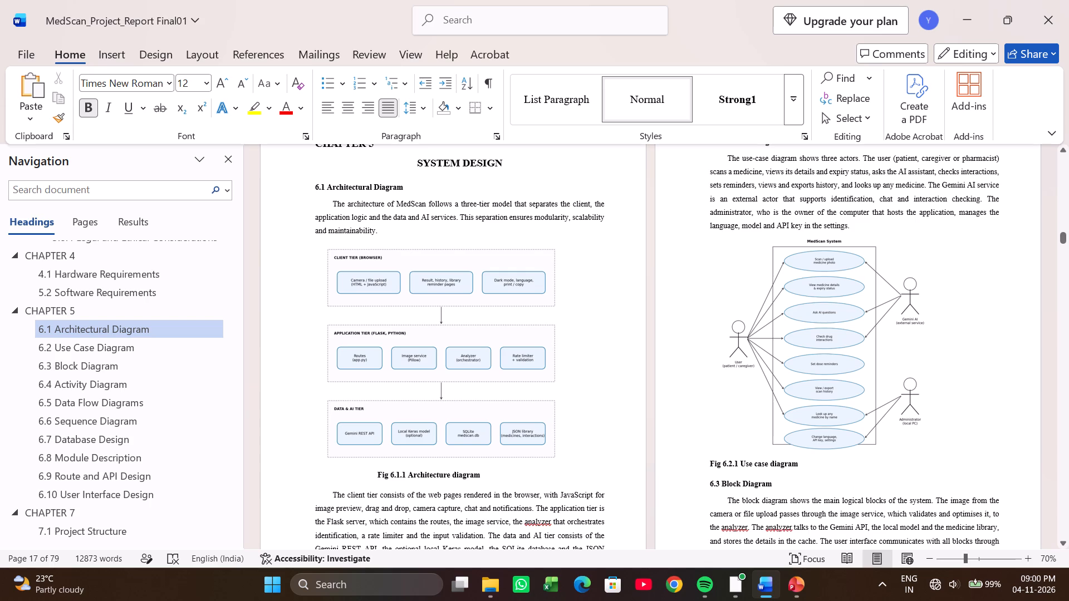
Examine the remaining Chapter 5 figures, captions and tables from the use case diagram through to the start of Chapter 7.
click(841, 287)
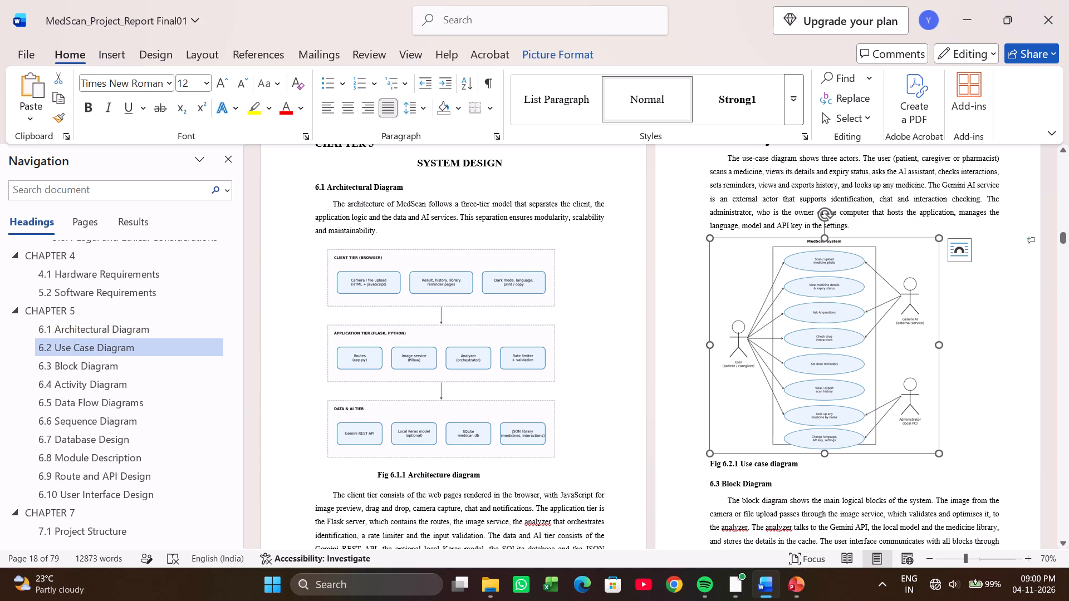
scroll(969, 309, down, 3)
scroll(698, 380, down, 5)
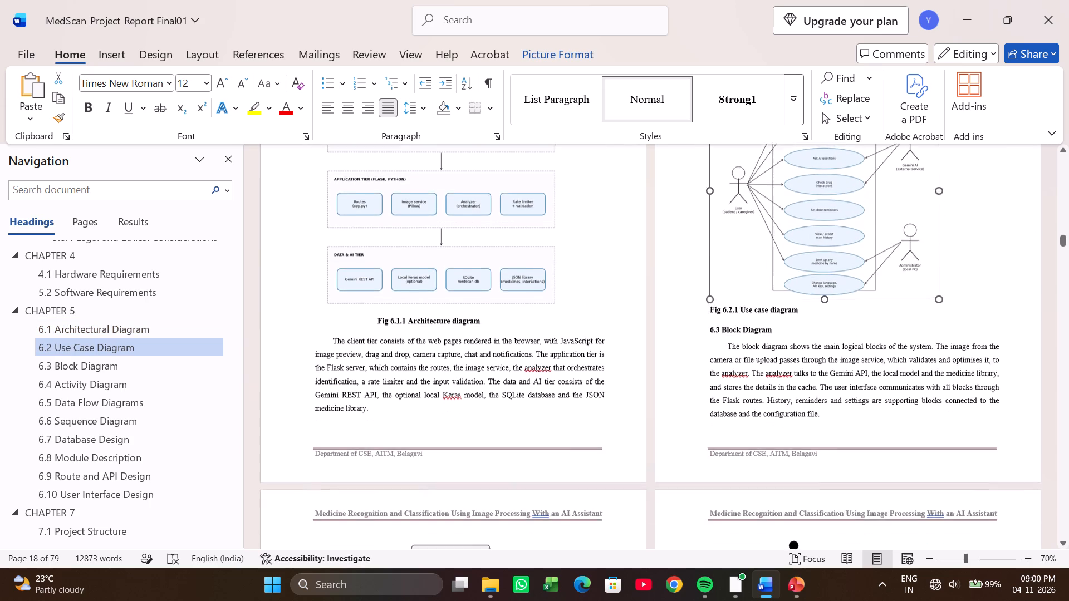
scroll(717, 375, down, 14)
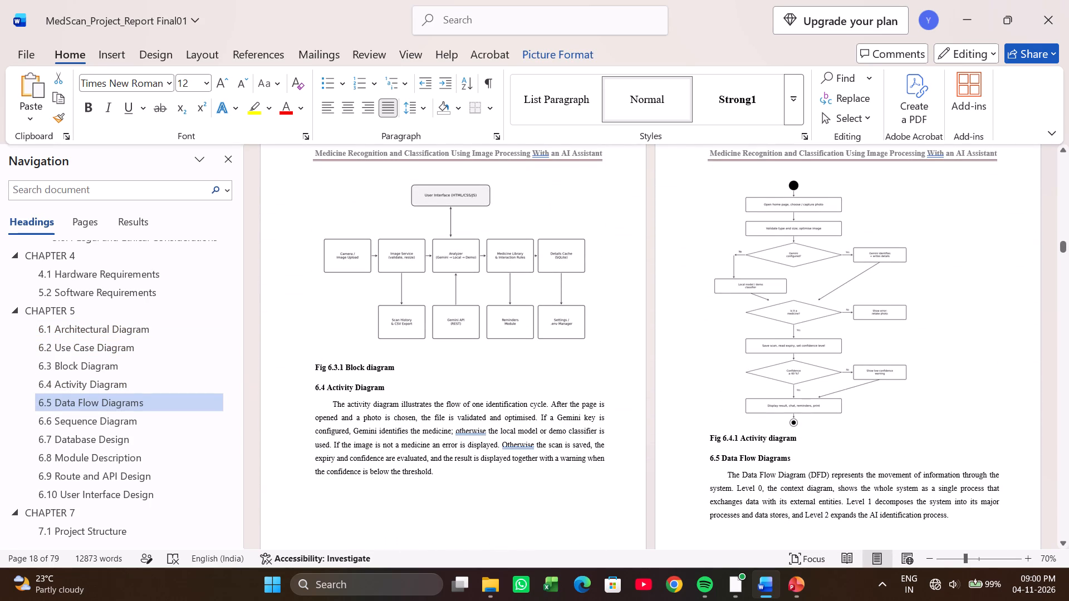
scroll(685, 372, down, 20)
scroll(685, 372, down, 8)
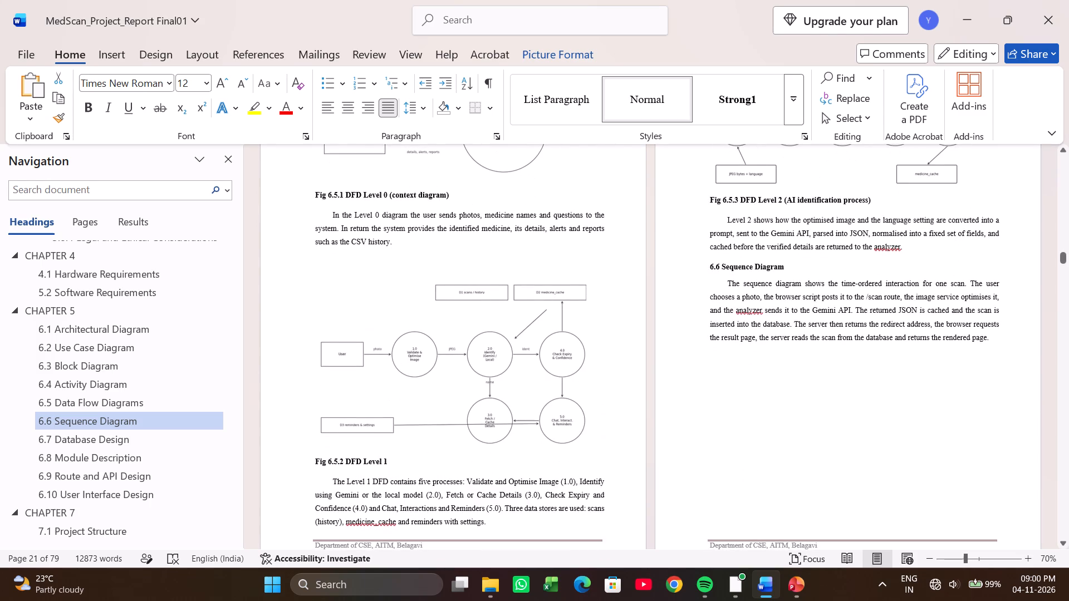
scroll(724, 428, down, 20)
scroll(724, 428, down, 13)
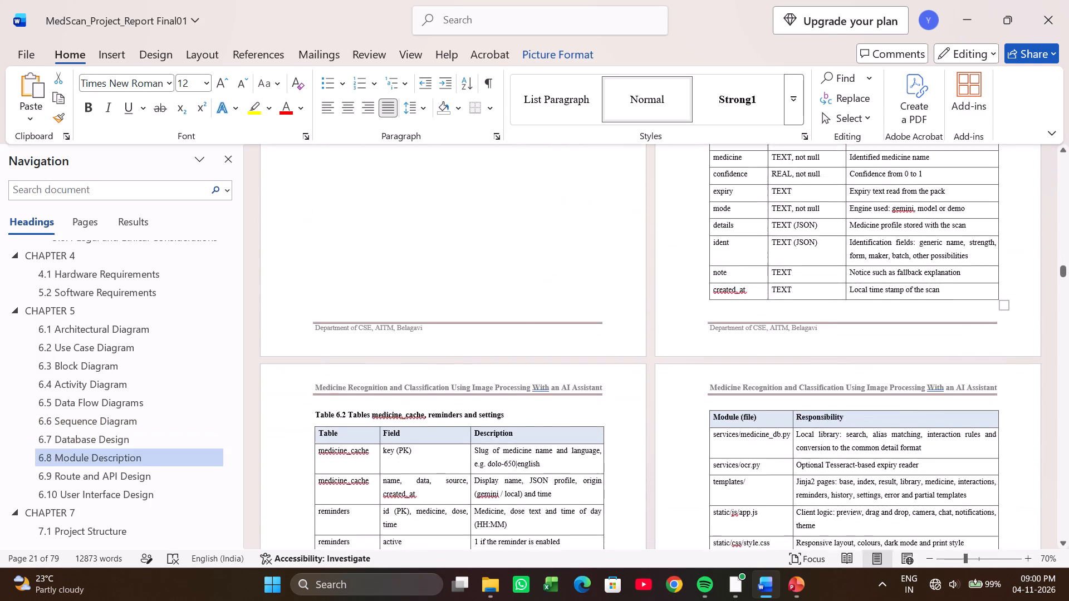
scroll(724, 426, down, 9)
scroll(727, 423, down, 20)
scroll(727, 423, down, 4)
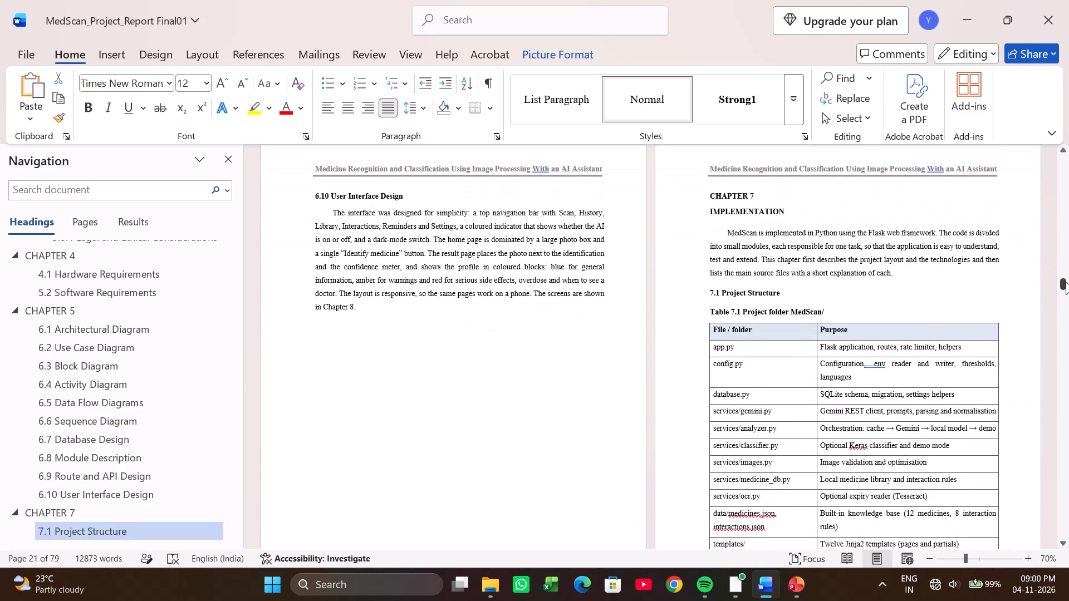
Examine the end of the report, including the references, the future scope list and page footers, back to section 8.5.
drag(1066, 283, 1042, 556)
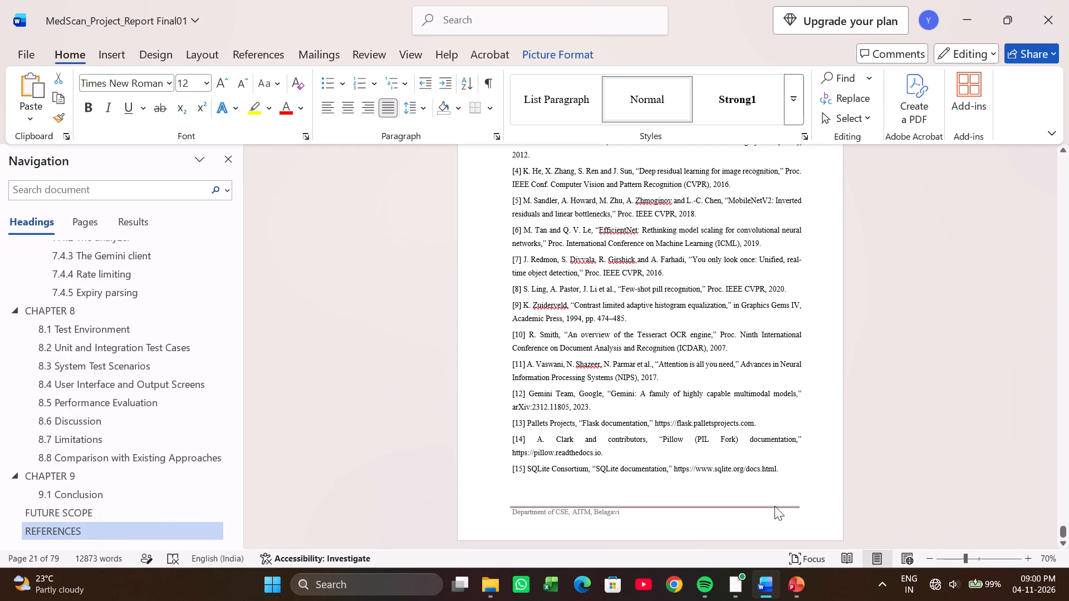
click(784, 467)
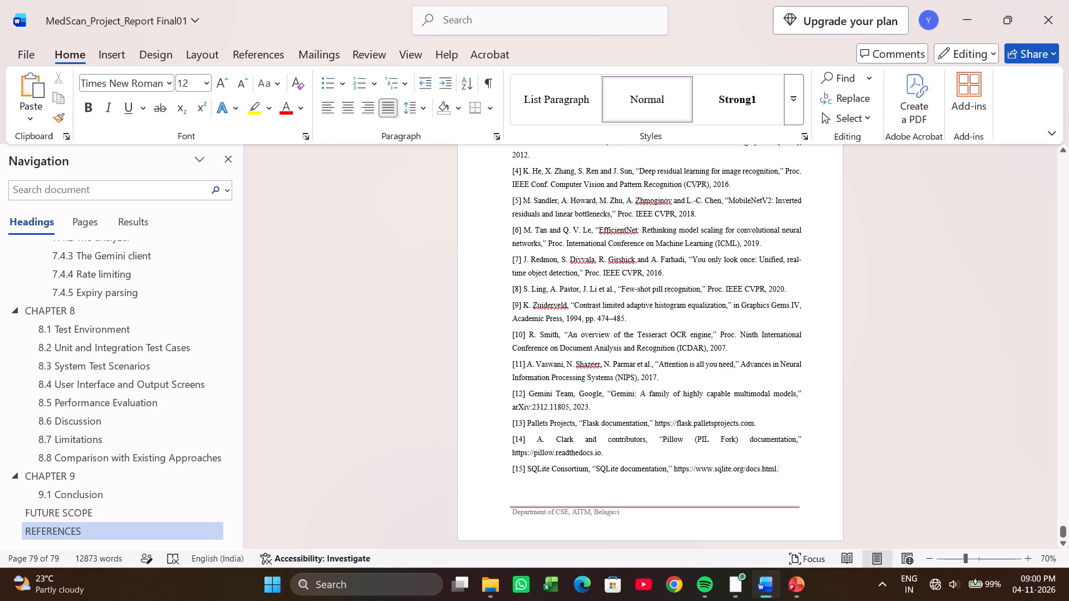
scroll(794, 442, down, 1)
scroll(792, 443, up, 17)
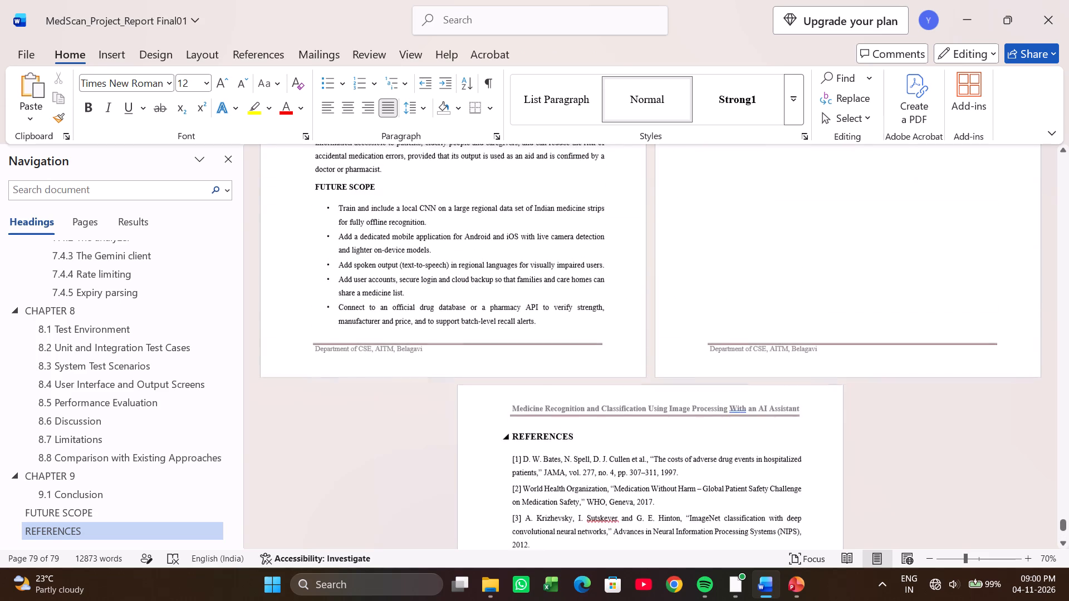
scroll(791, 440, up, 1)
click(725, 380)
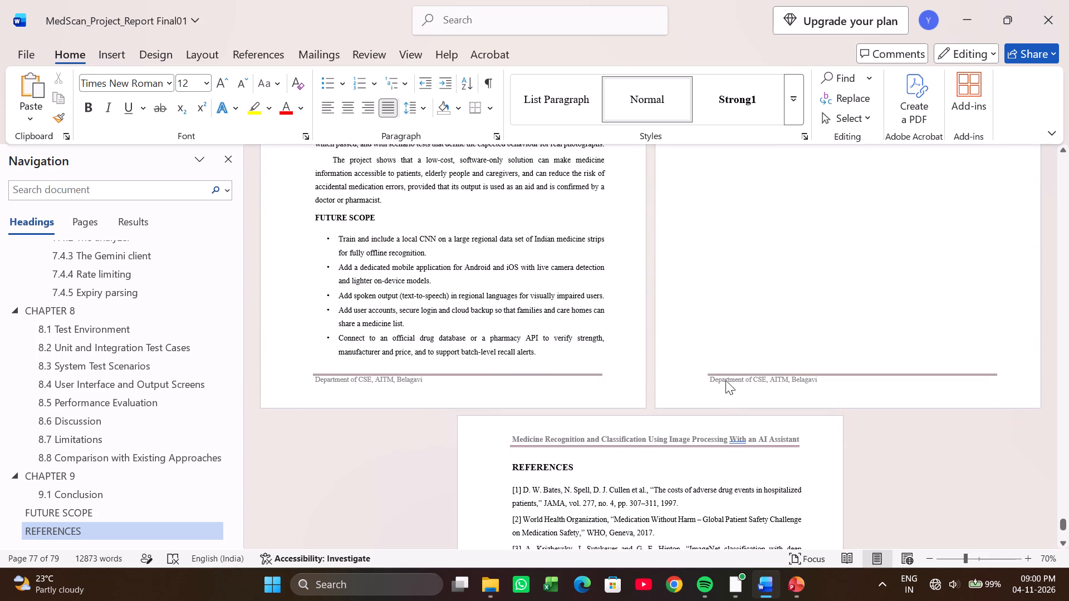
click(743, 381)
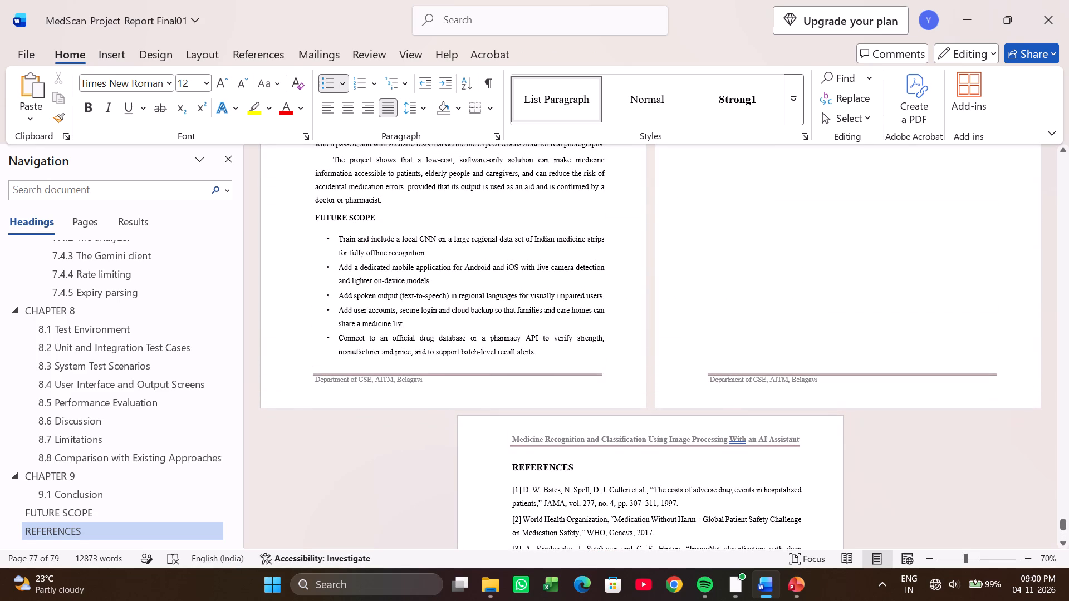
click(819, 375)
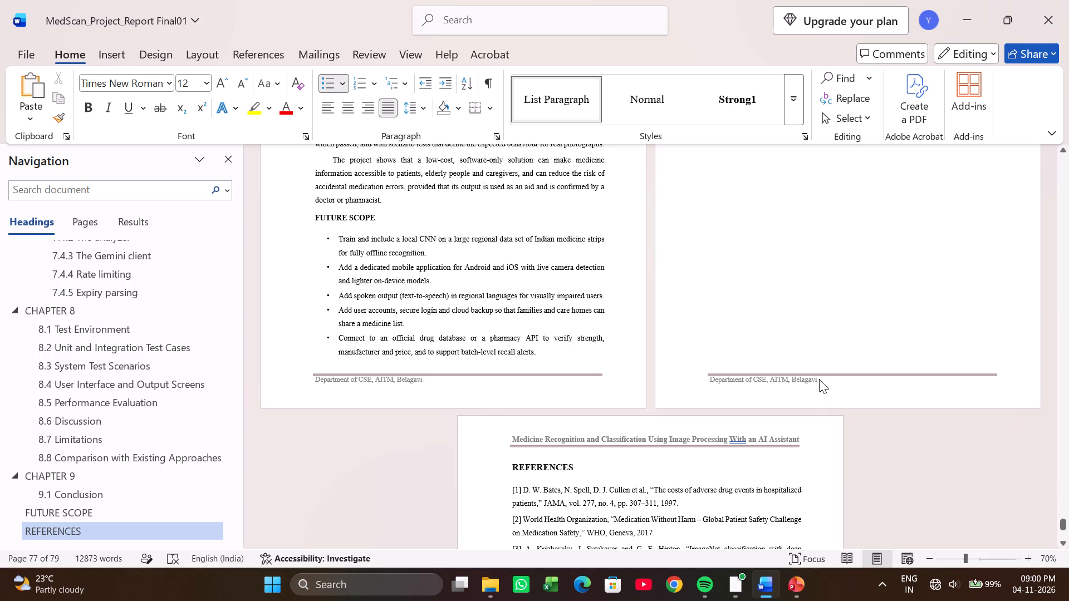
click(819, 379)
click(420, 378)
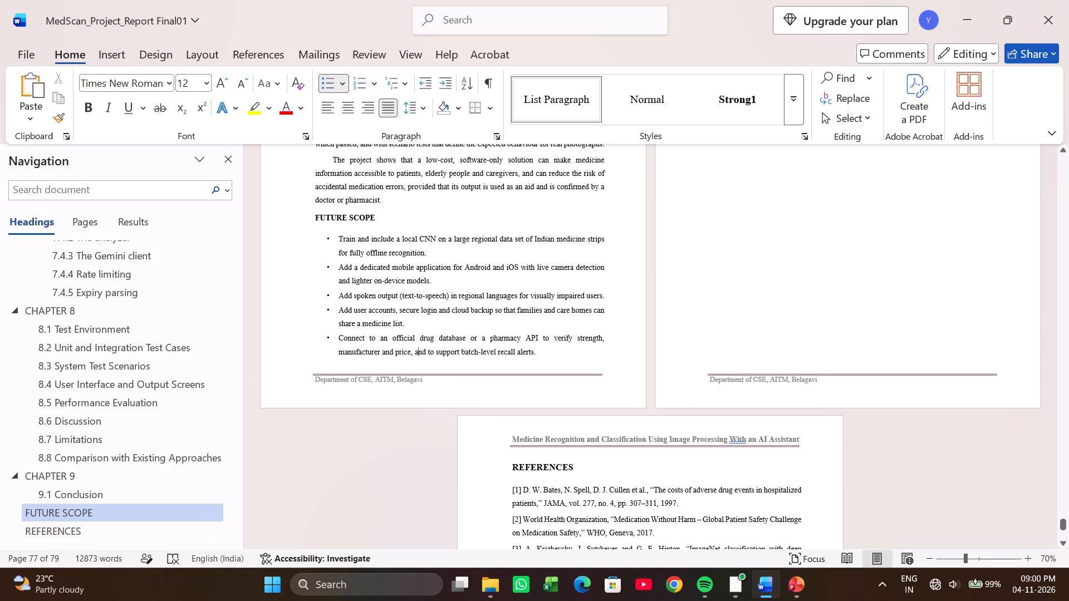
click(534, 352)
click(538, 351)
drag(314, 218, 573, 357)
click(687, 253)
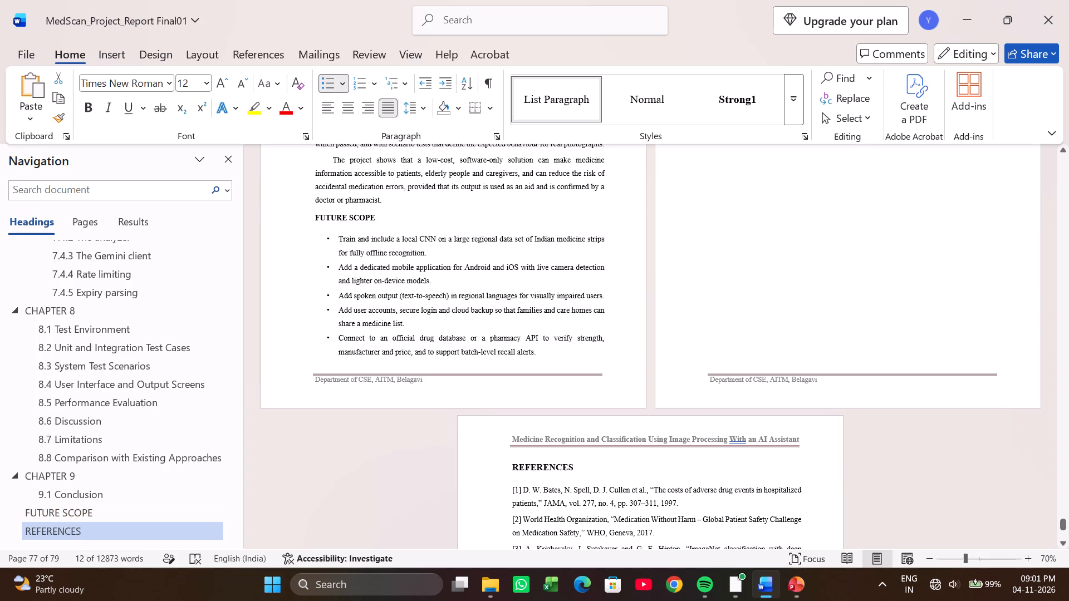
scroll(389, 255, up, 20)
scroll(389, 255, up, 2)
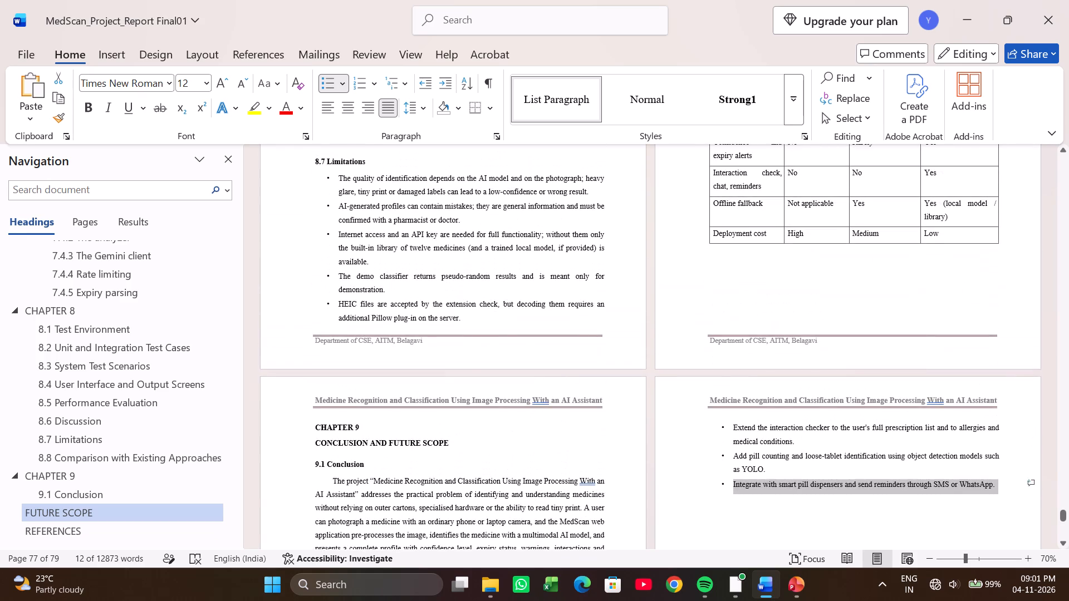
scroll(724, 416, up, 20)
scroll(724, 416, up, 8)
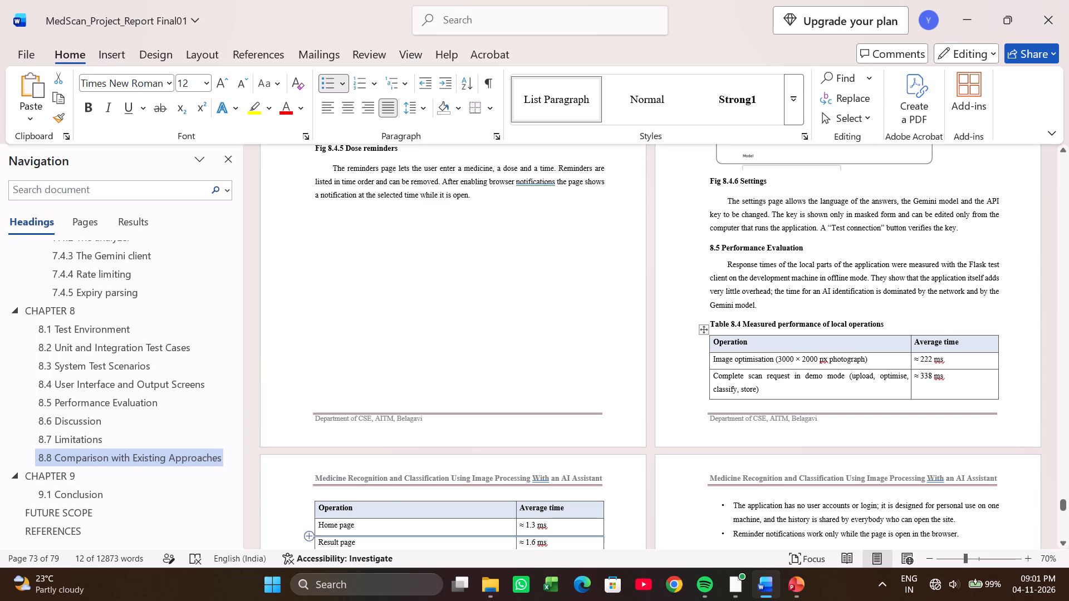
Examine the report pages from section 8.5 and its performance tables back to the opening of Chapter 8.
scroll(76, 489, down, 12)
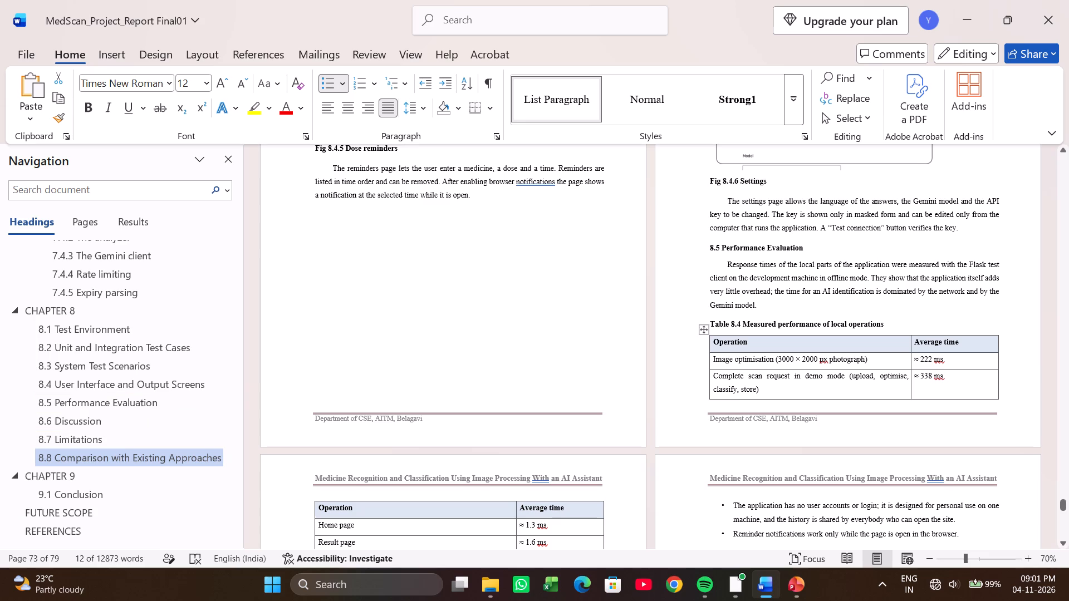
scroll(929, 388, down, 7)
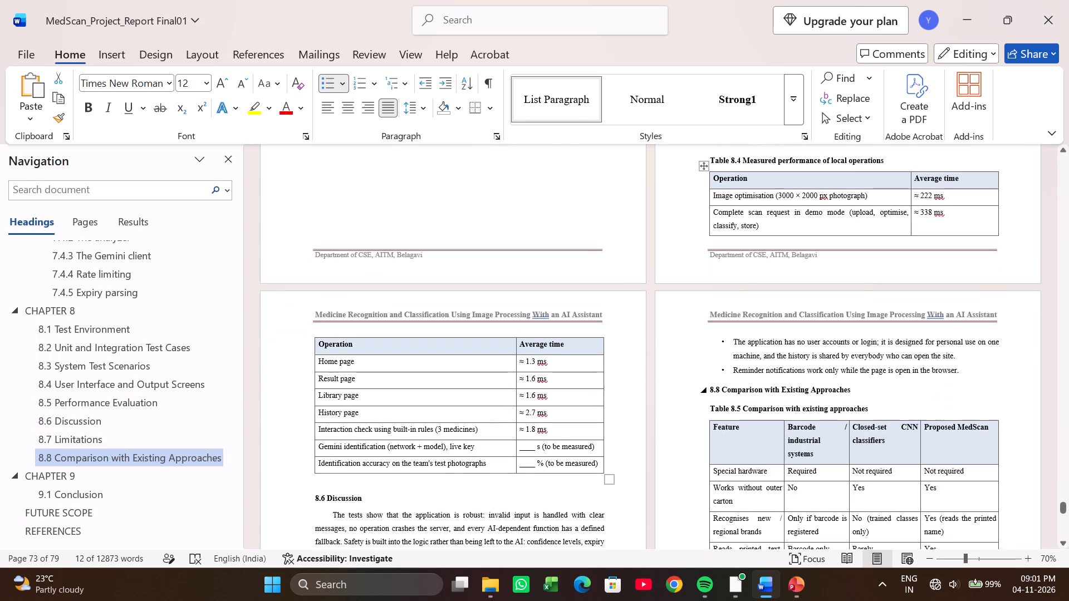
scroll(630, 439, down, 1)
scroll(620, 417, up, 20)
scroll(620, 417, up, 9)
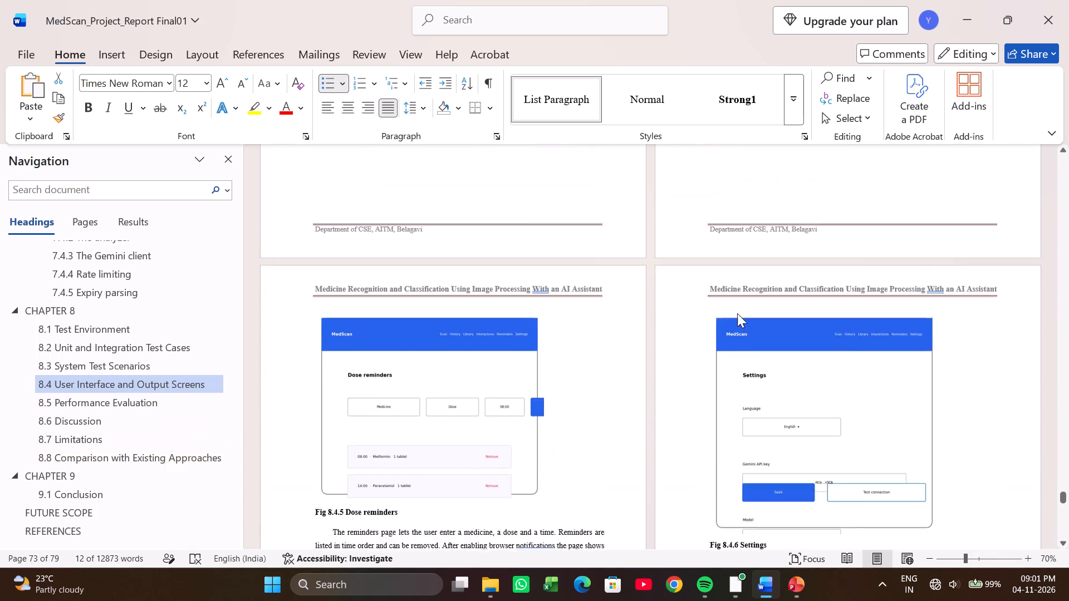
scroll(737, 313, up, 20)
scroll(737, 313, up, 20)
scroll(737, 313, up, 5)
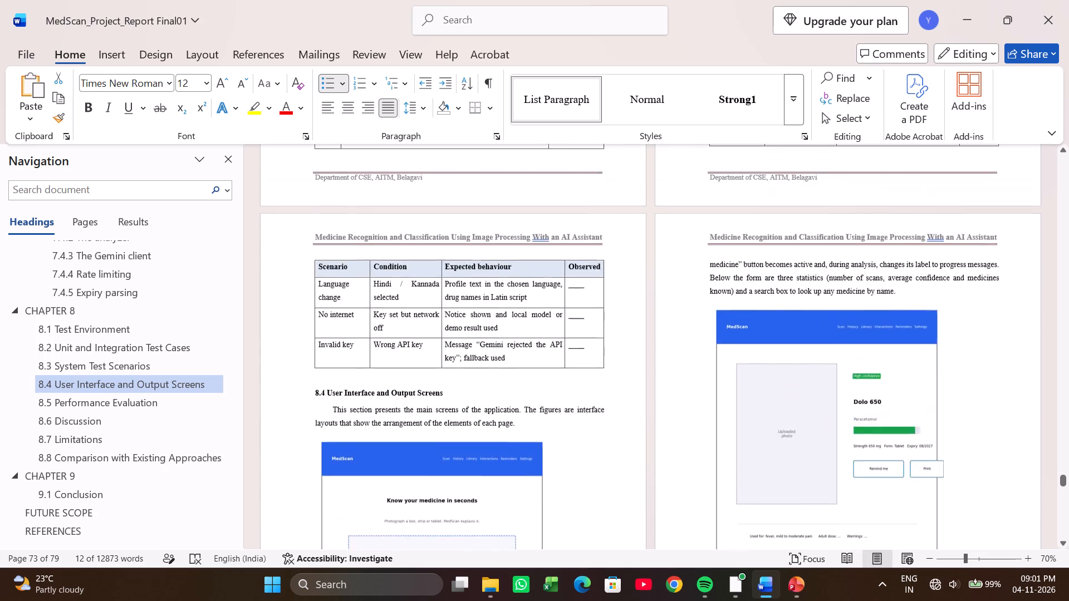
scroll(772, 294, up, 20)
scroll(772, 294, up, 17)
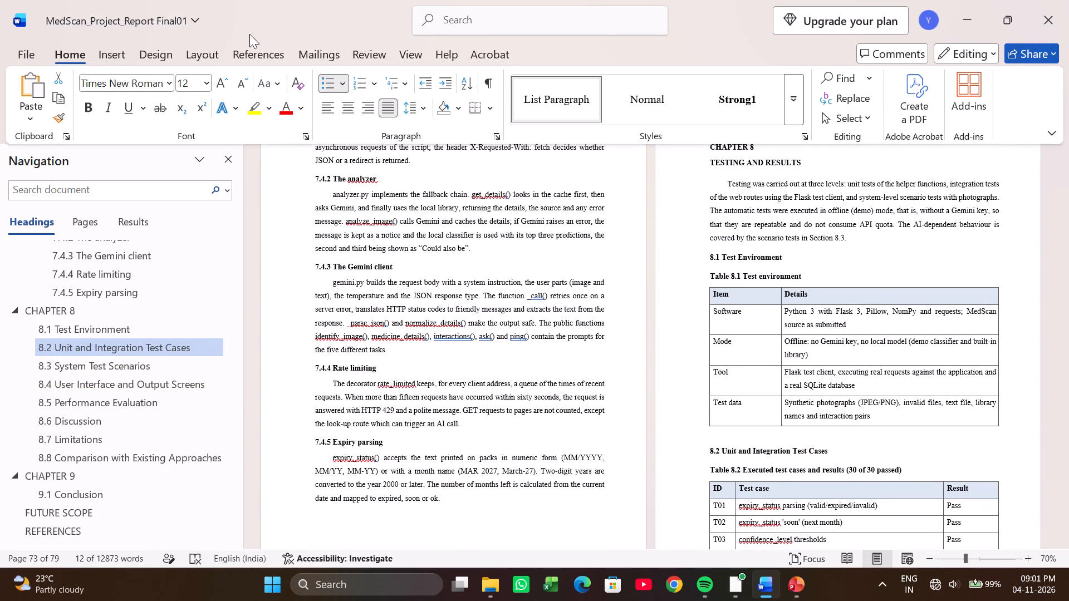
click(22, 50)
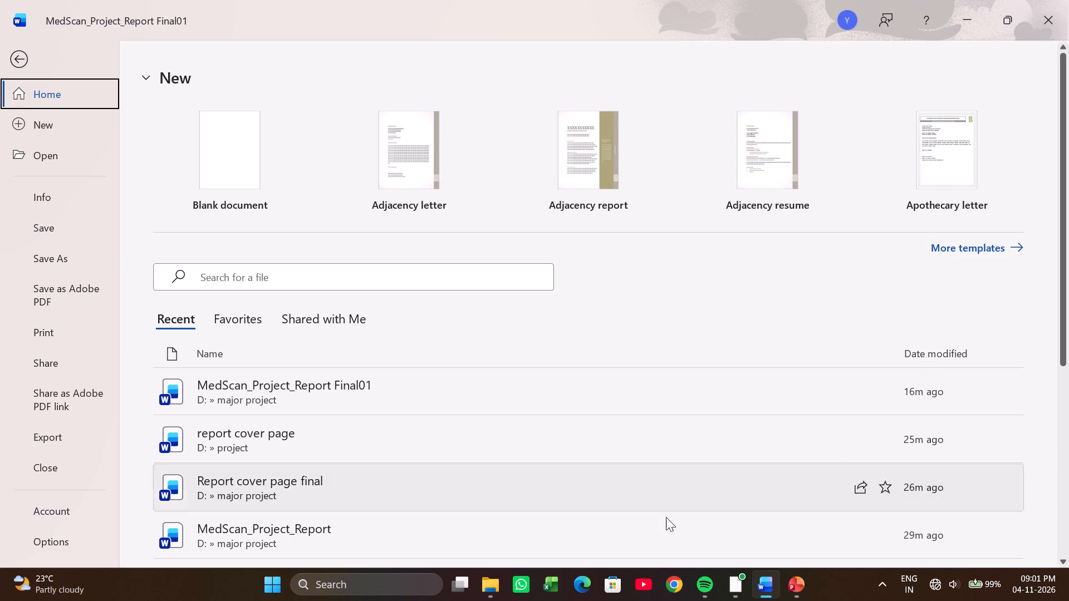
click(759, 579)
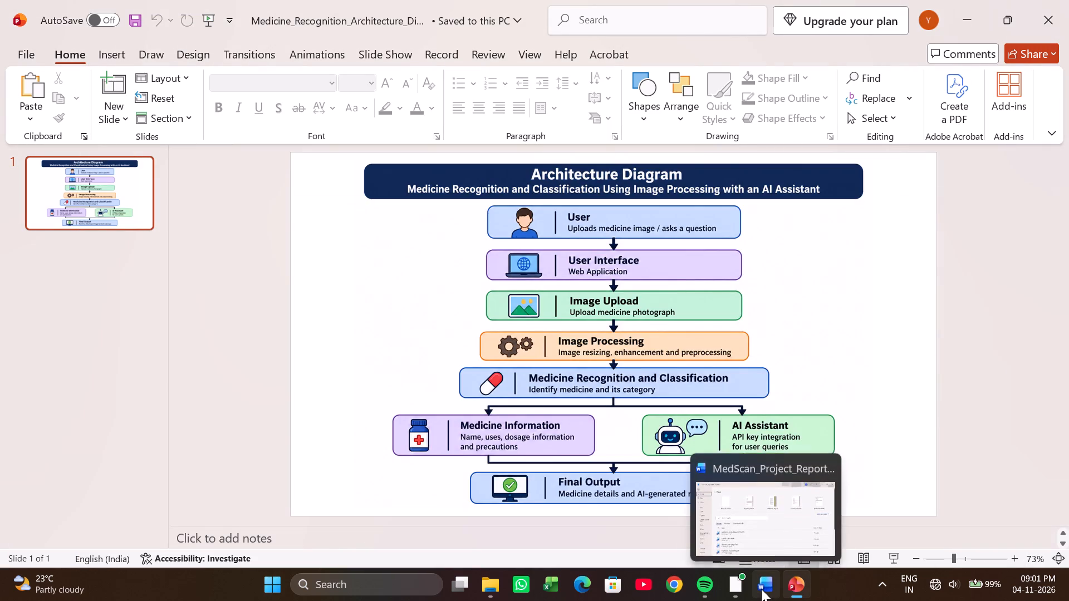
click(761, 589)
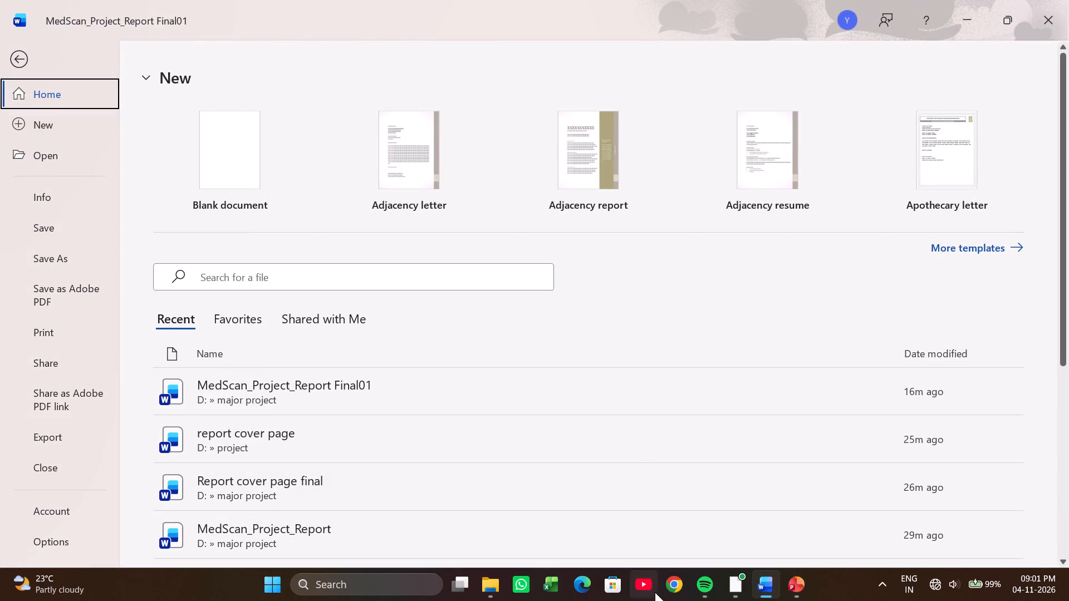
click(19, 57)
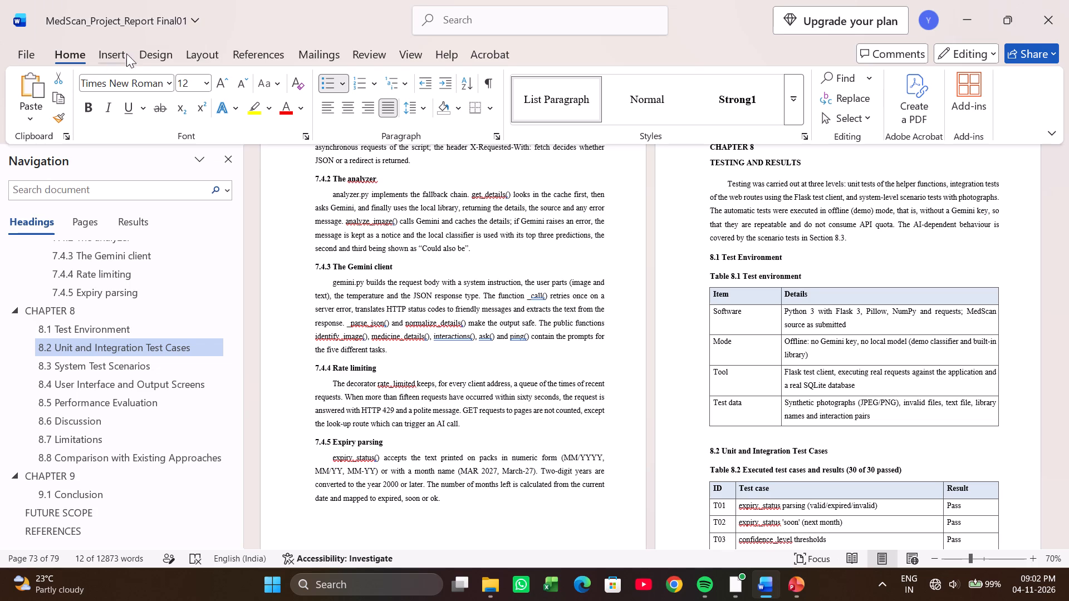
Examine the report from the source code pages back to Chapter 1, and check the formatting of the Chapter 5 "SYSTEM DESIGN" title.
scroll(202, 34, down, 2)
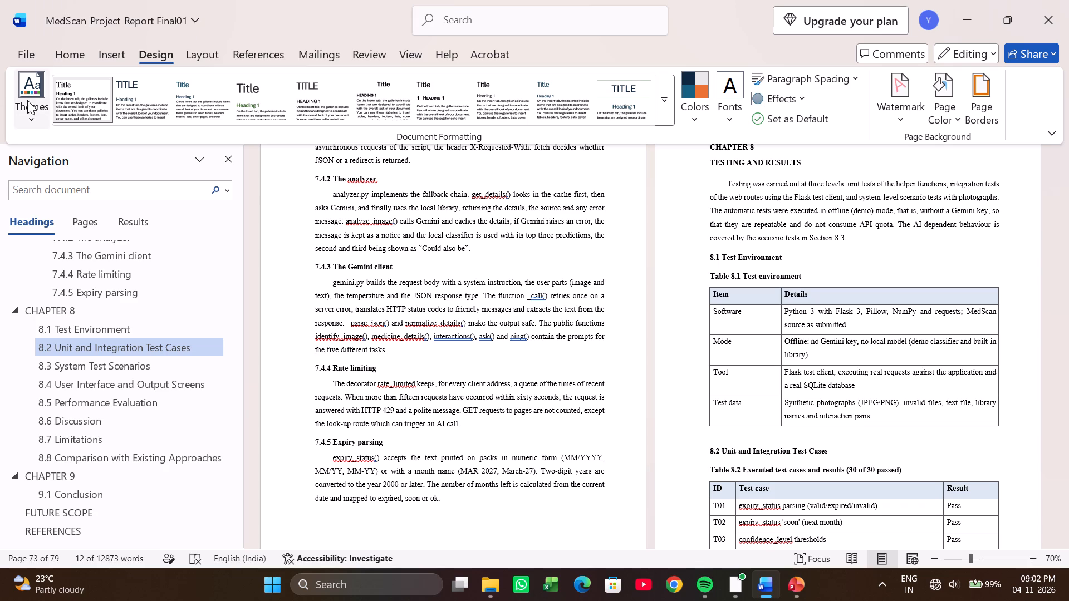
scroll(47, 70, up, 3)
scroll(645, 288, up, 20)
scroll(645, 288, up, 20)
scroll(645, 288, up, 12)
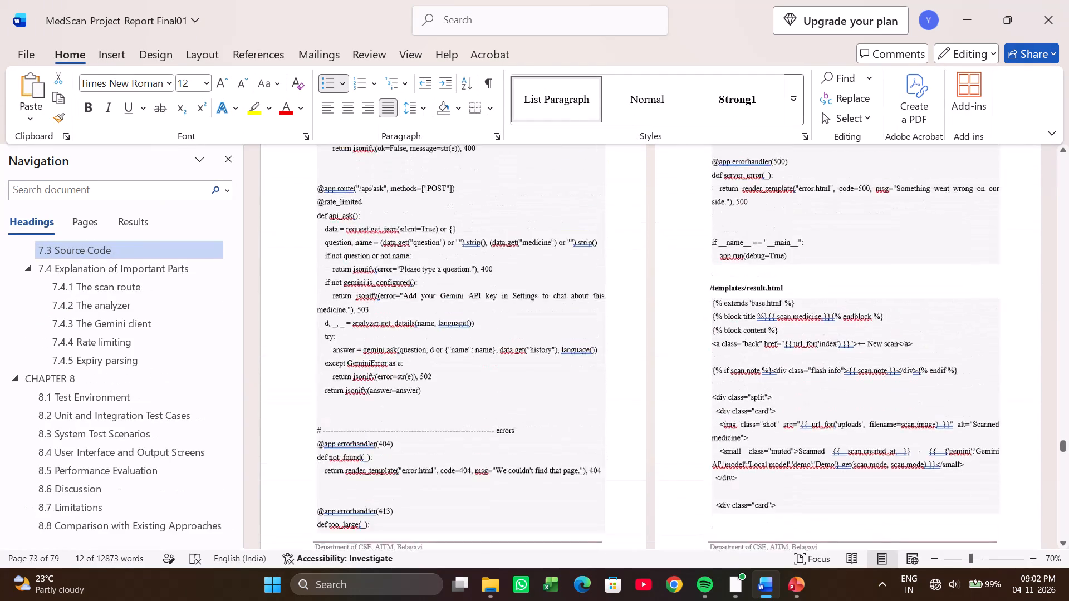
scroll(675, 223, up, 17)
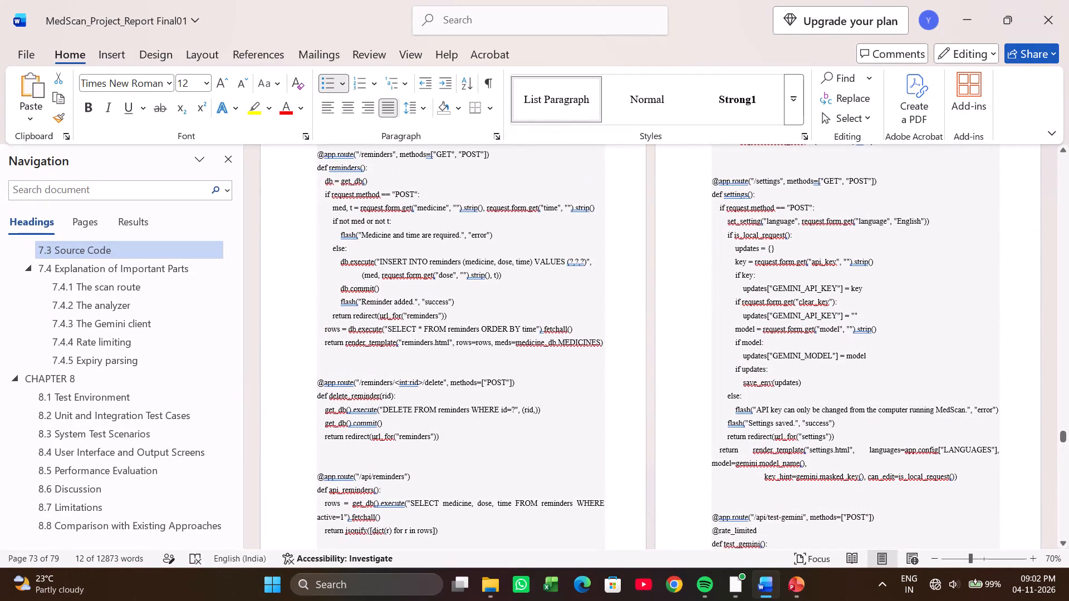
drag(1064, 437, 1063, 367)
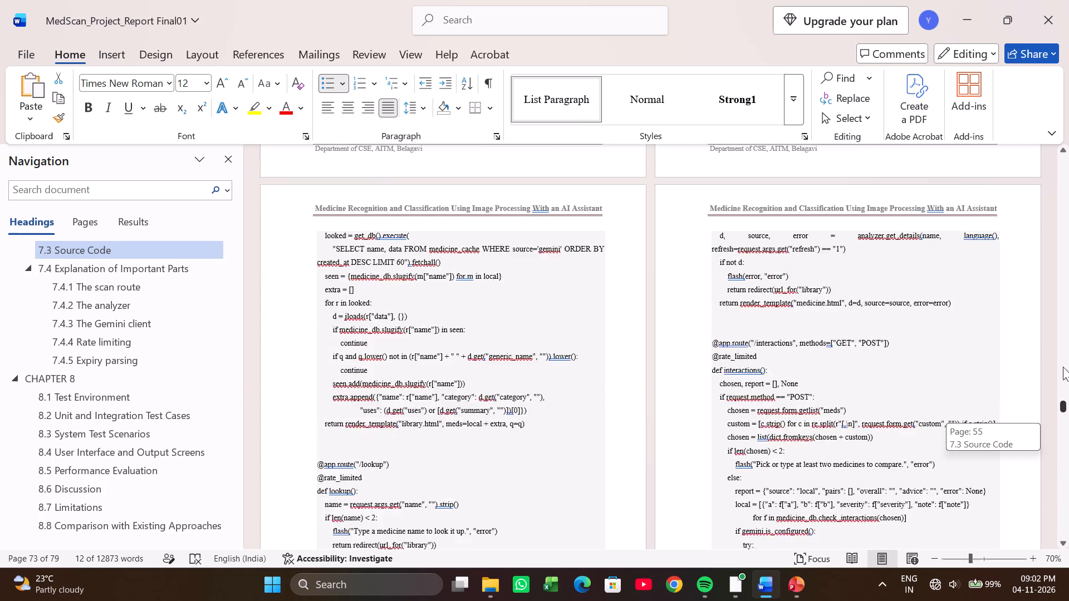
drag(1063, 367, 1055, 119)
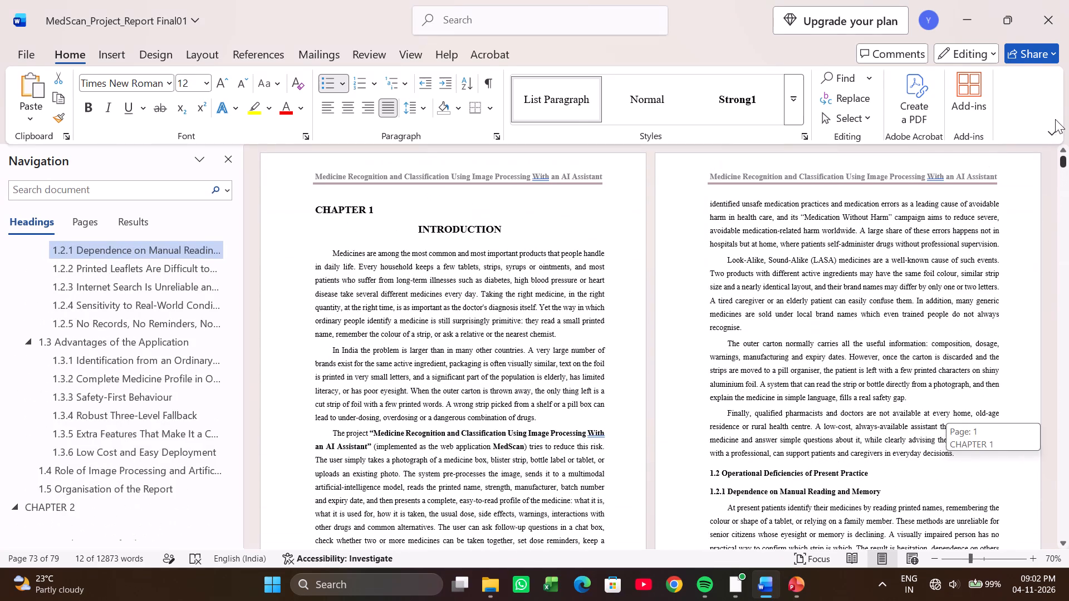
drag(1055, 119, 1063, 219)
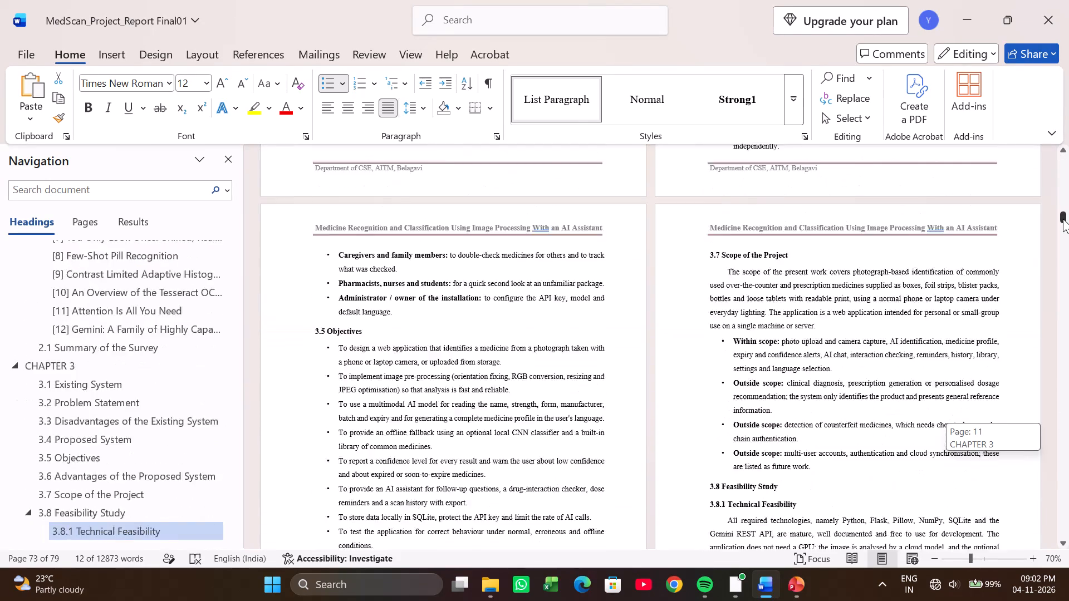
drag(1063, 219, 1063, 259)
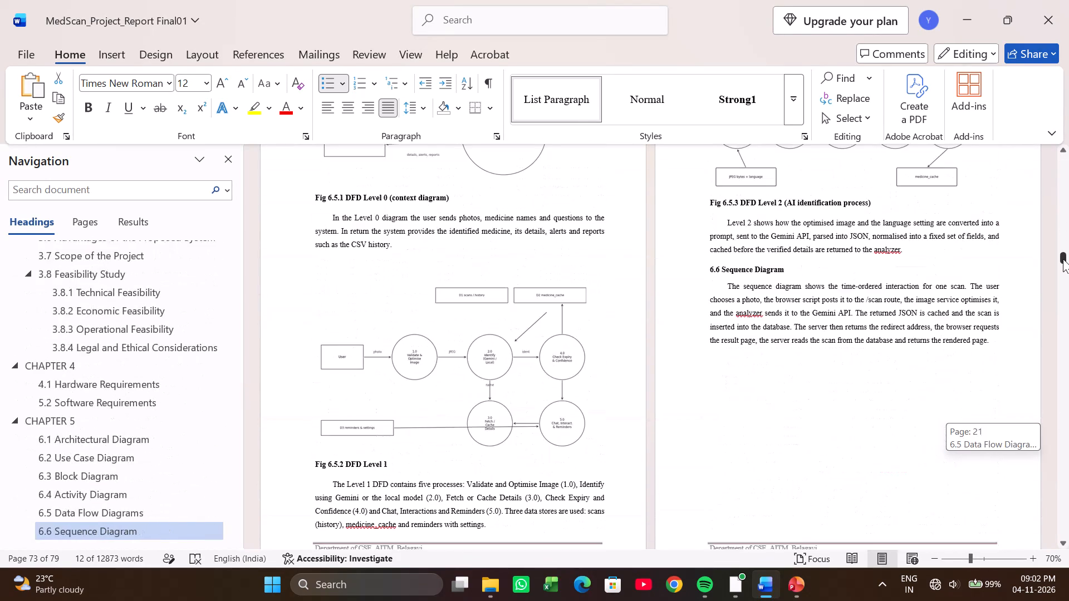
drag(1063, 259, 1063, 282)
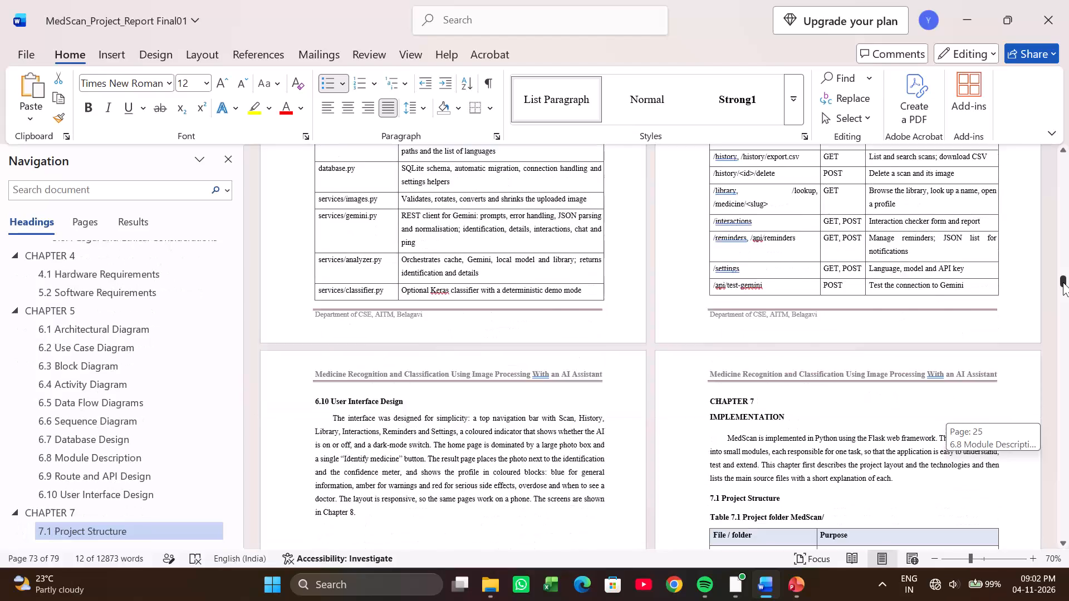
drag(1063, 282, 1067, 265)
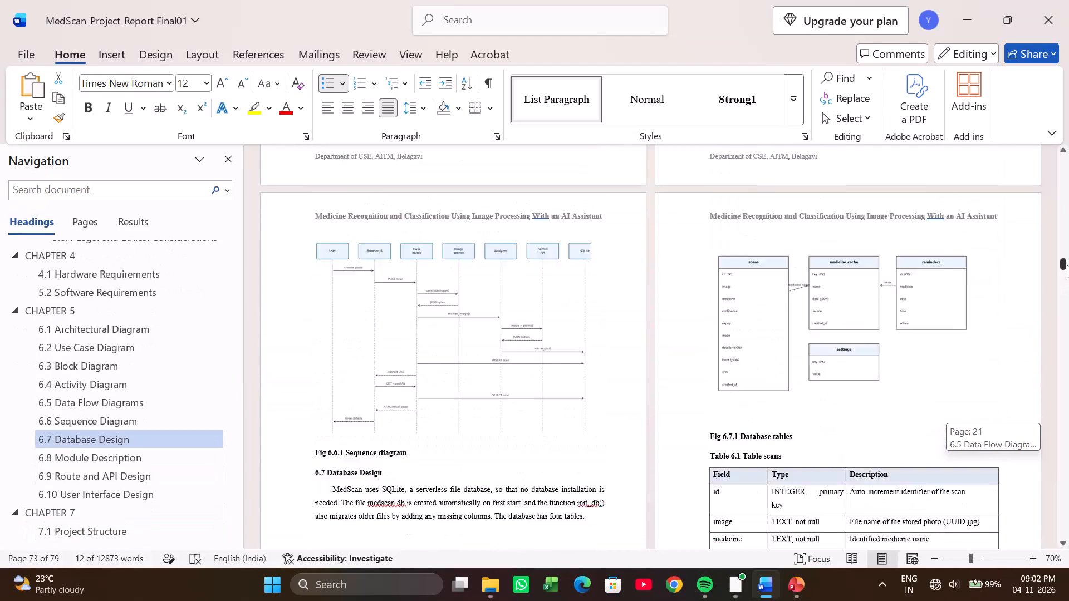
drag(1067, 265, 1068, 237)
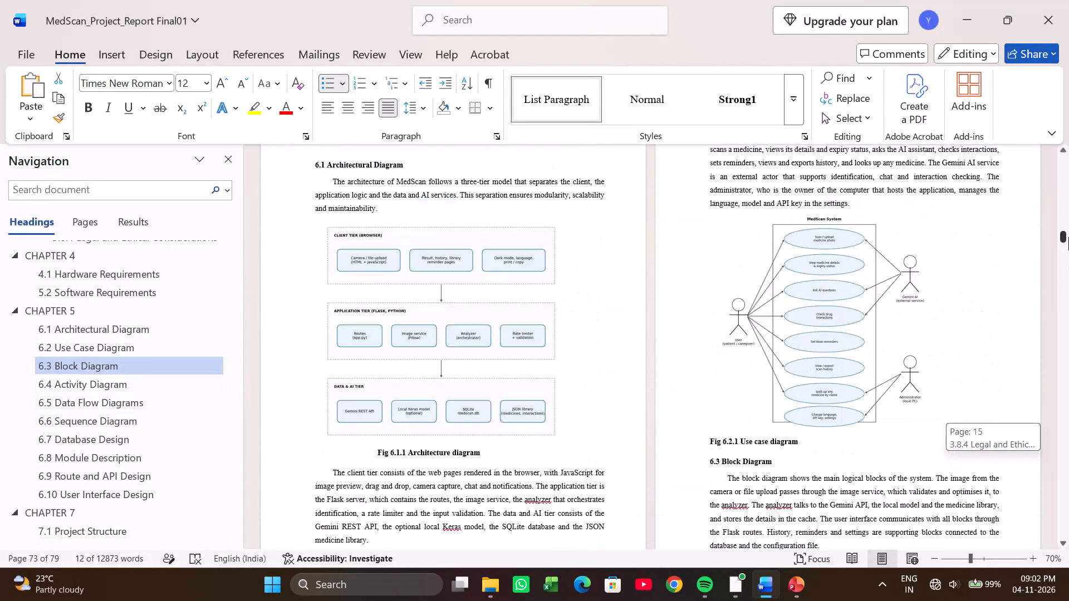
drag(1068, 237, 1068, 235)
drag(534, 356, 474, 364)
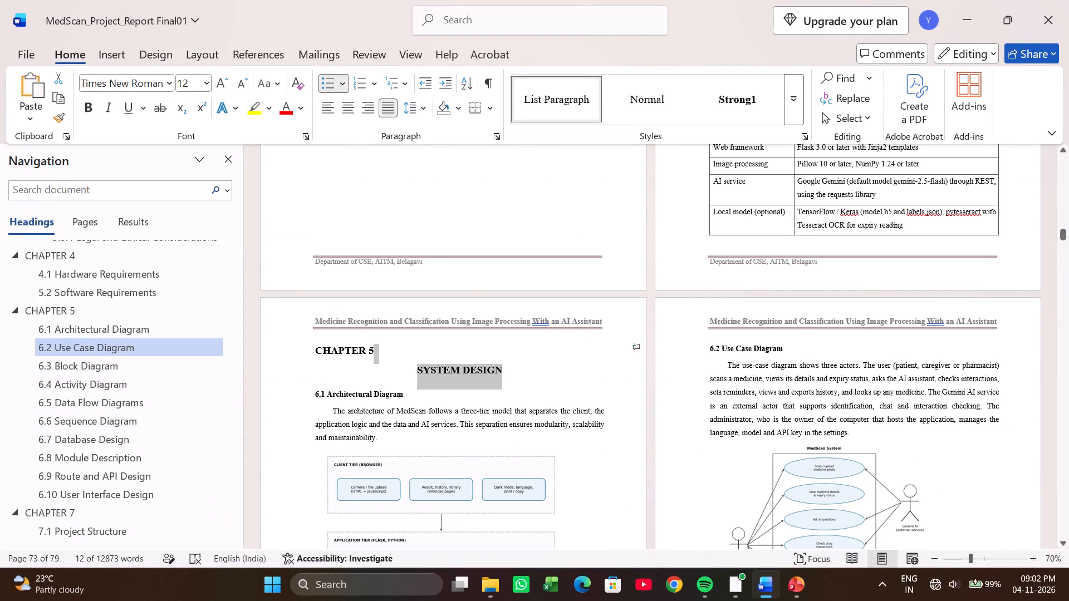
drag(474, 364, 474, 364)
click(518, 377)
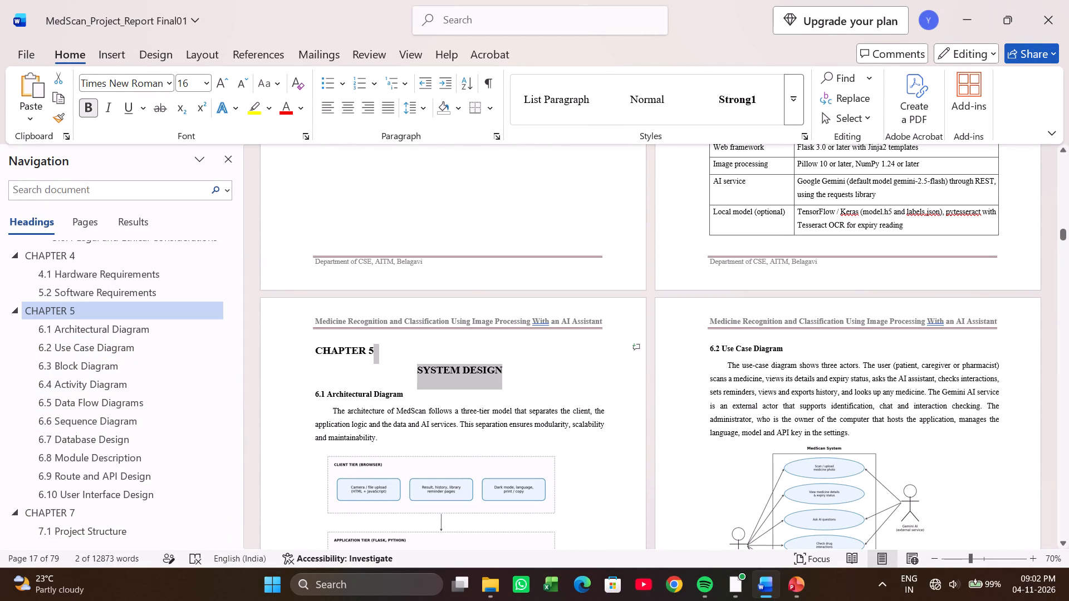
Set the "CHAPTER 7" and "IMPLEMENTATION" heading lines to font size 16.
scroll(598, 367, down, 17)
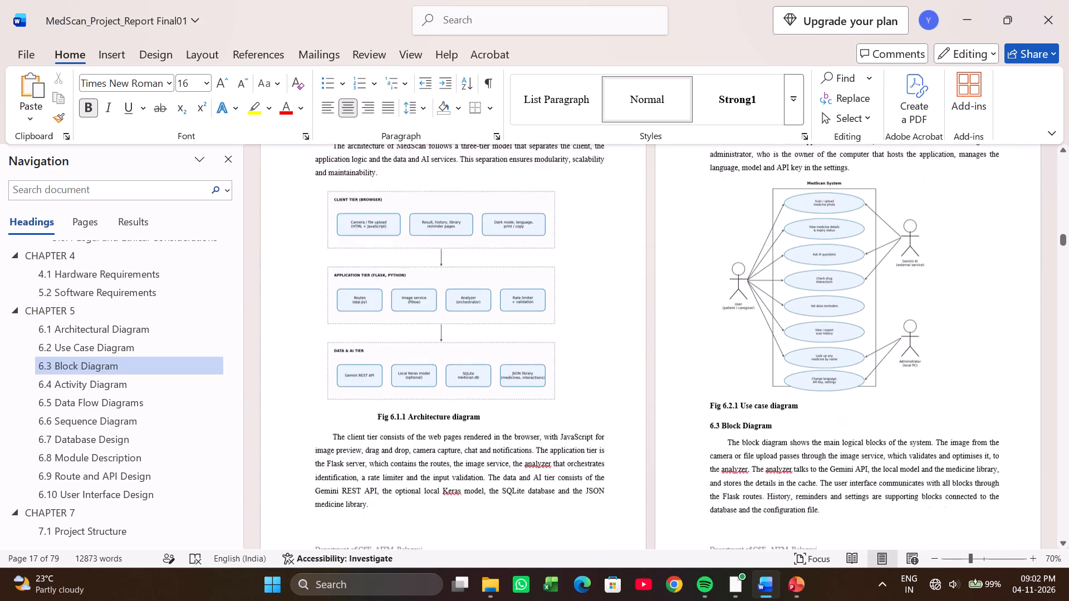
scroll(607, 357, down, 20)
scroll(607, 357, down, 20)
scroll(607, 357, down, 1)
scroll(648, 298, down, 4)
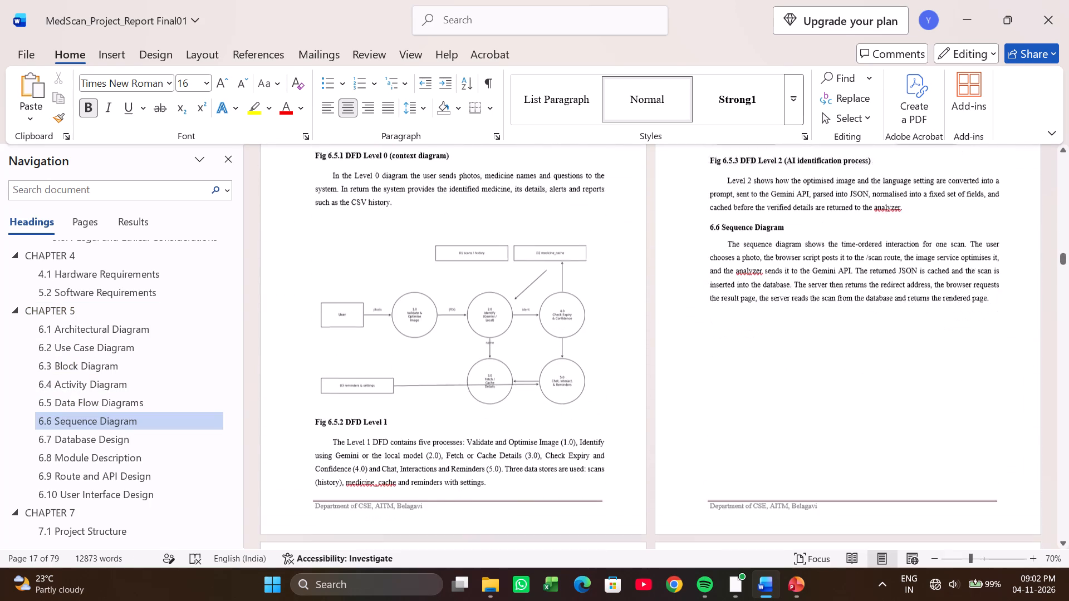
scroll(649, 298, down, 9)
scroll(649, 298, down, 20)
scroll(649, 298, down, 7)
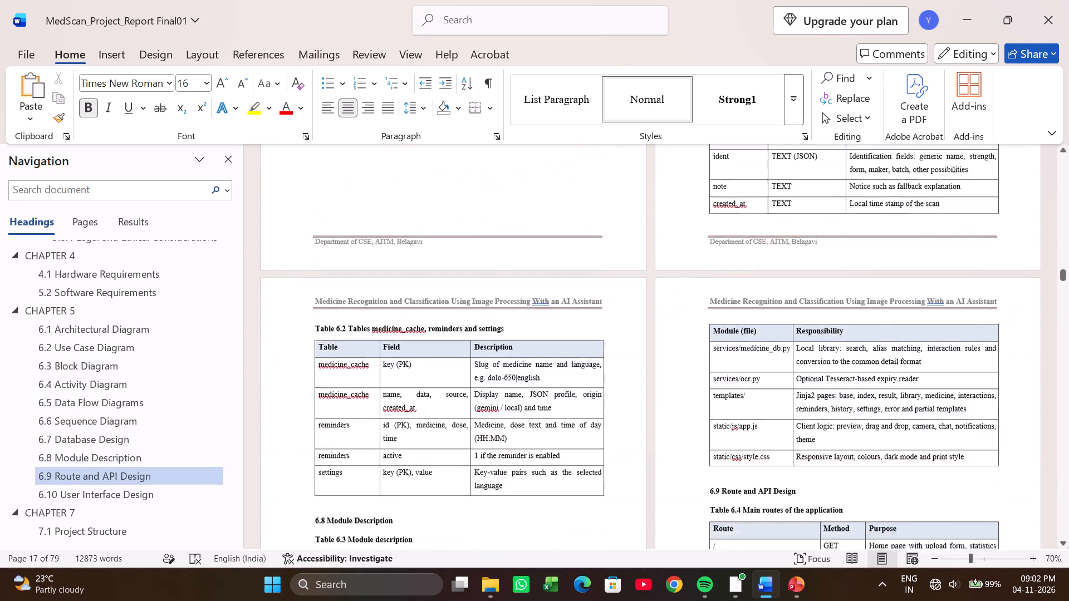
scroll(659, 303, down, 17)
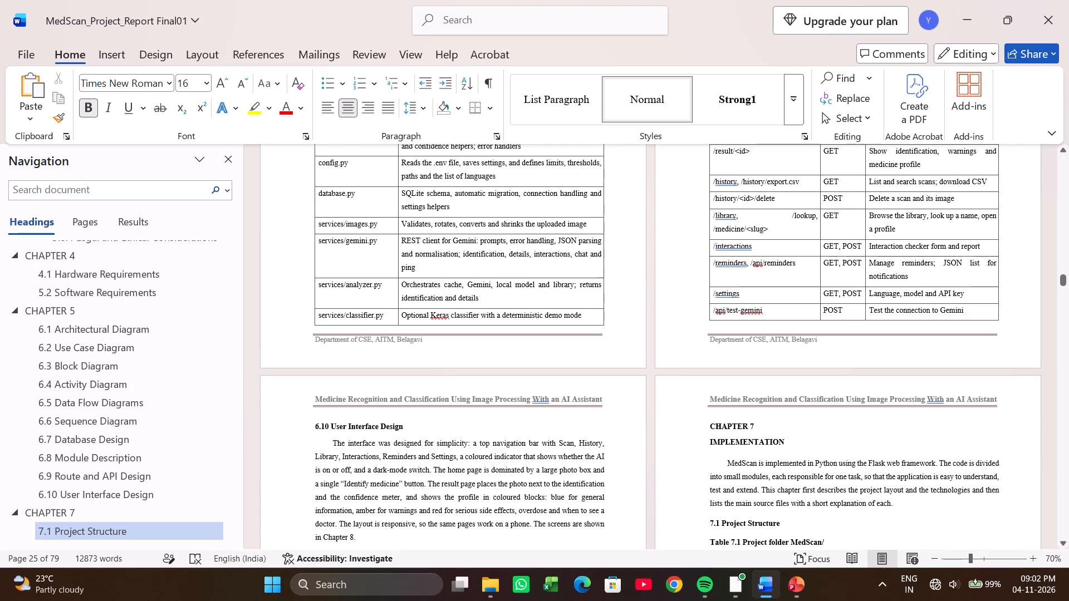
scroll(703, 290, down, 6)
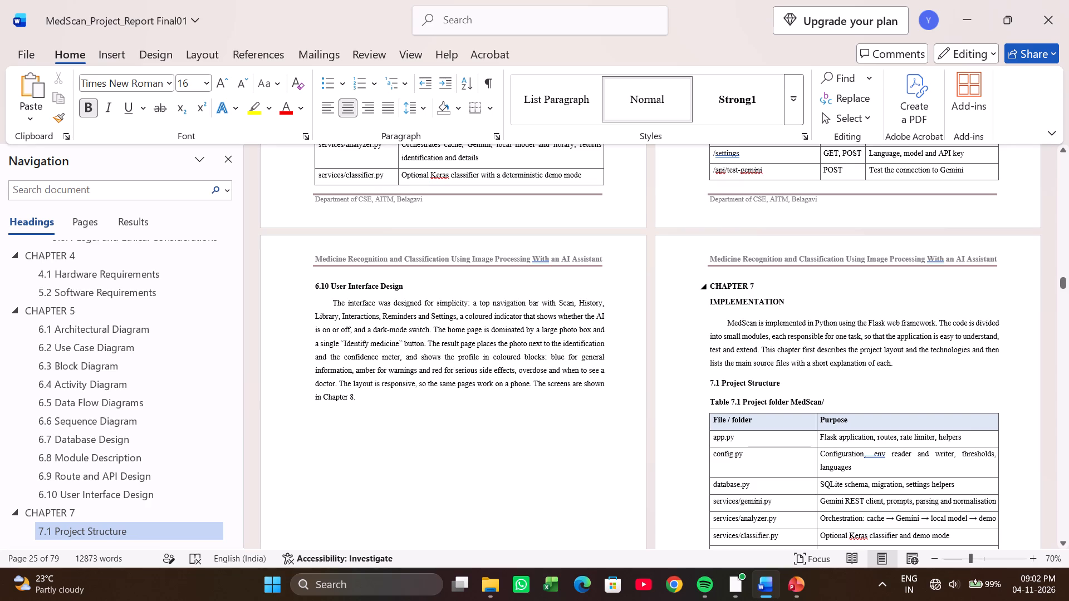
drag(797, 297, 695, 282)
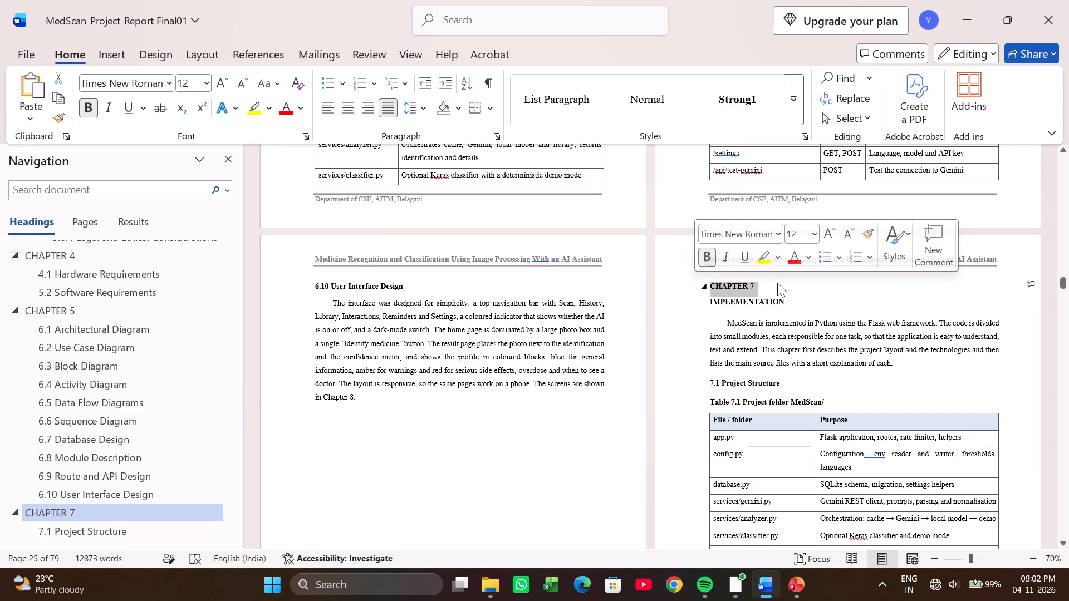
click(803, 278)
drag(789, 305, 705, 283)
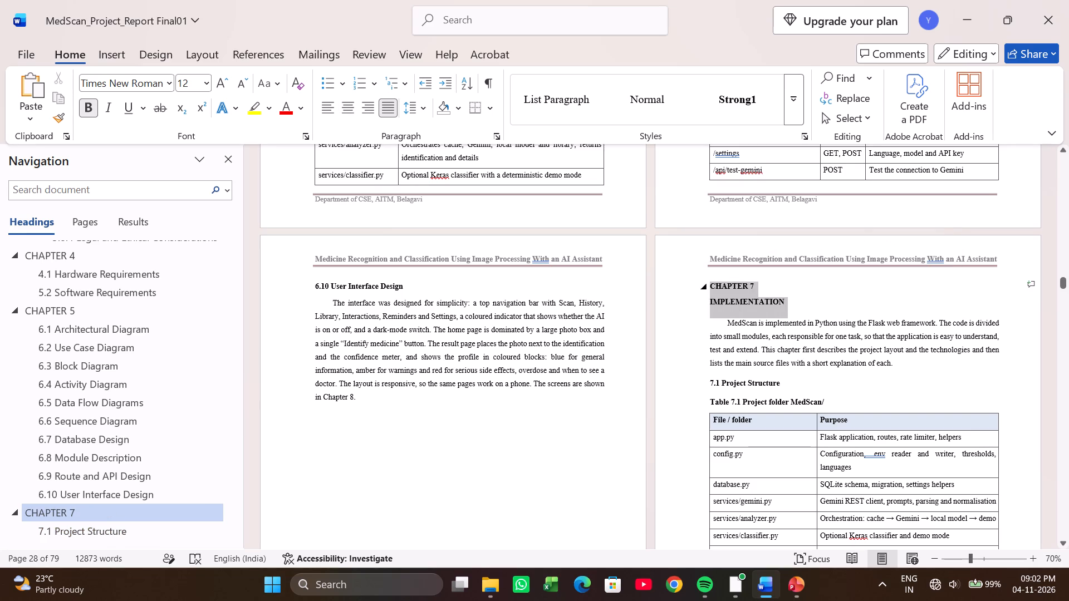
drag(705, 283, 702, 280)
click(820, 234)
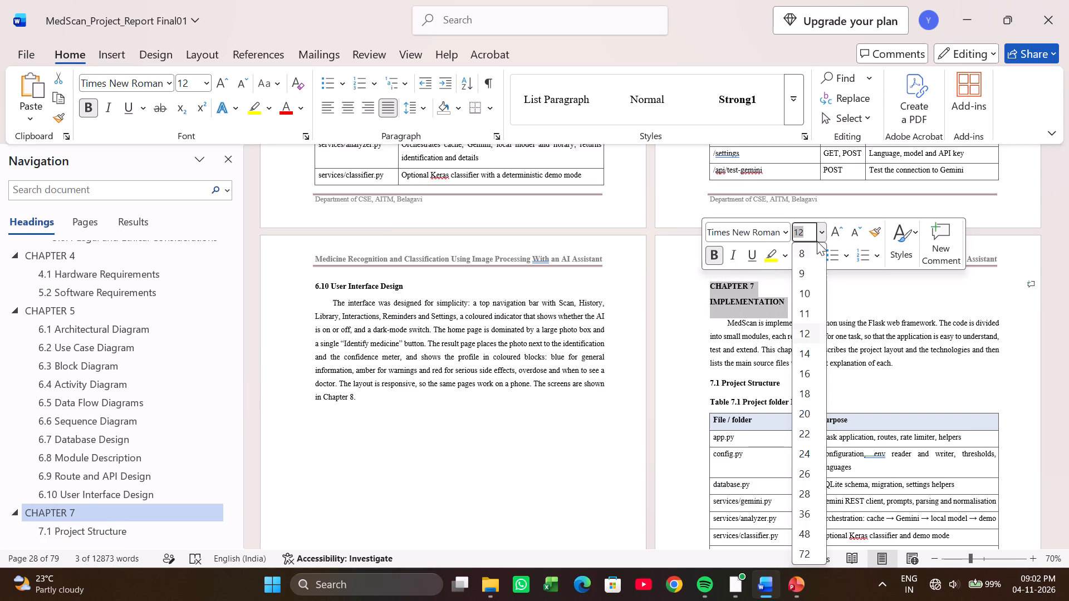
click(805, 372)
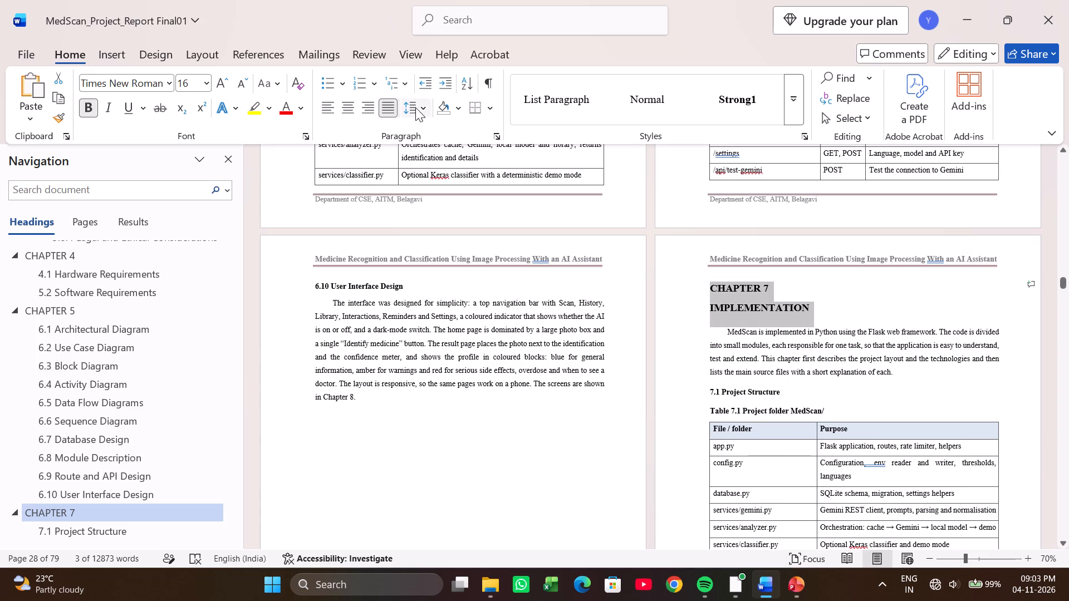
Centre the chapter title "IMPLEMENTATION" on its line.
click(816, 315)
drag(816, 307, 771, 303)
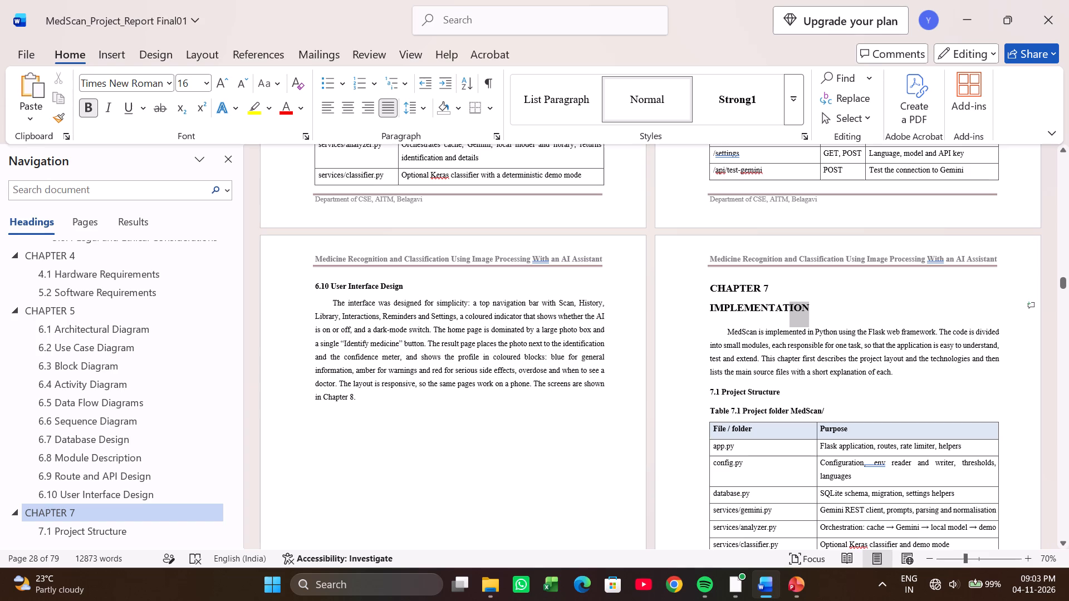
drag(771, 303, 710, 306)
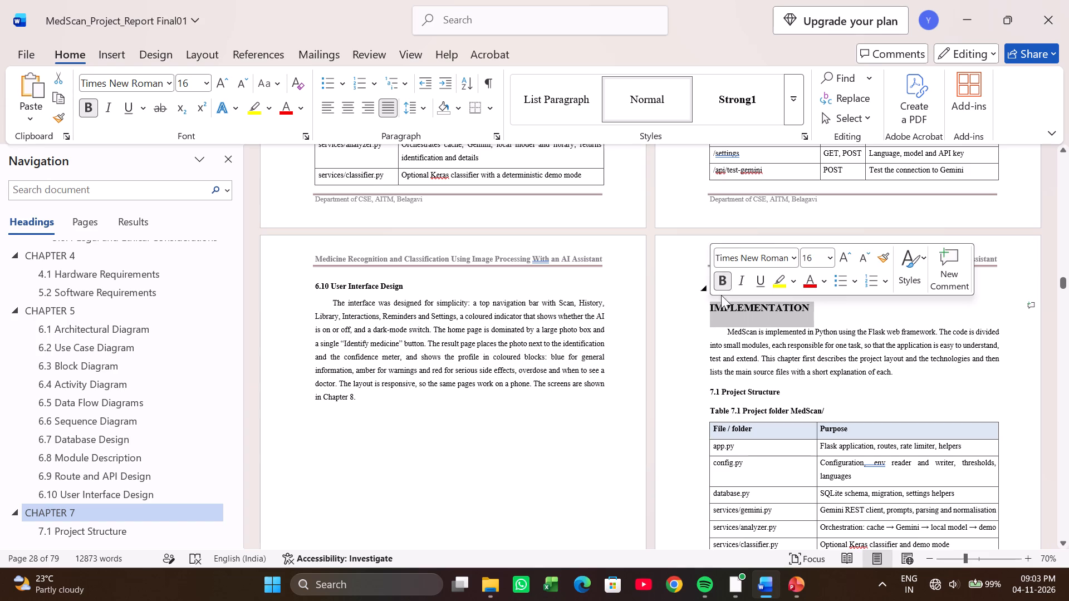
click(352, 107)
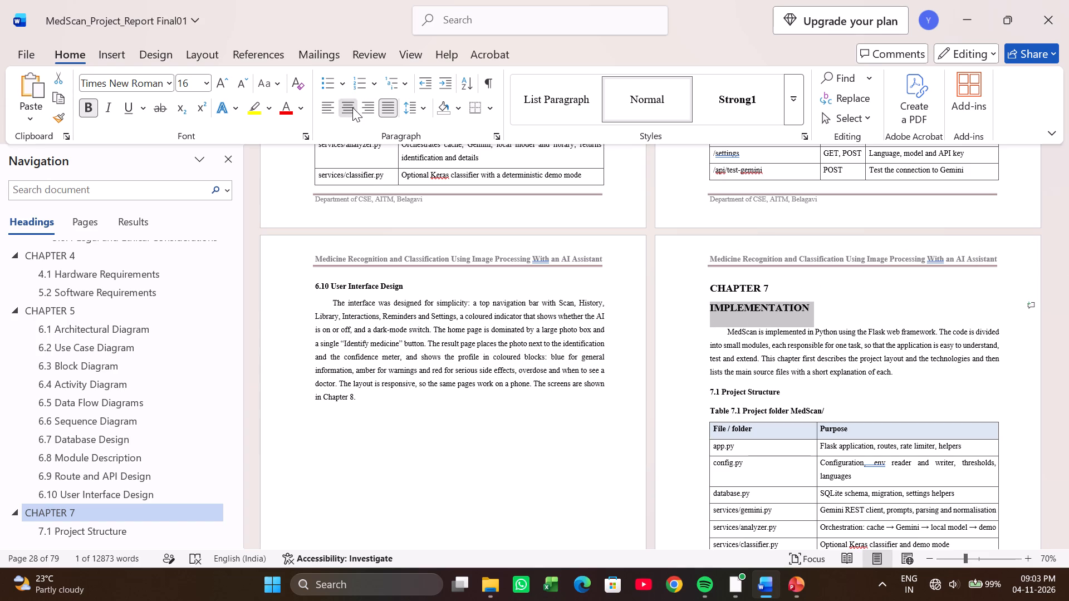
Renumber the chapter heading above "IMPLEMENTATION" as "CHAPTER 6".
click(738, 296)
click(775, 283)
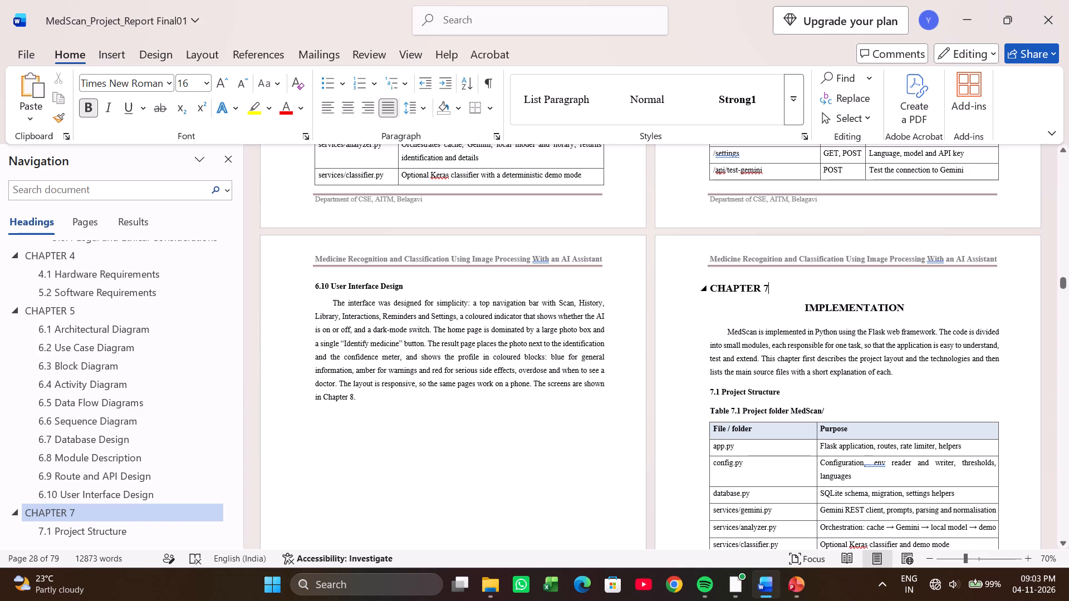
key(BackSpace)
key(6)
Examine the Chapter 6 content from its introduction through the project structure and technologies sections to the "7.3 Source Code" heading.
scroll(821, 366, down, 10)
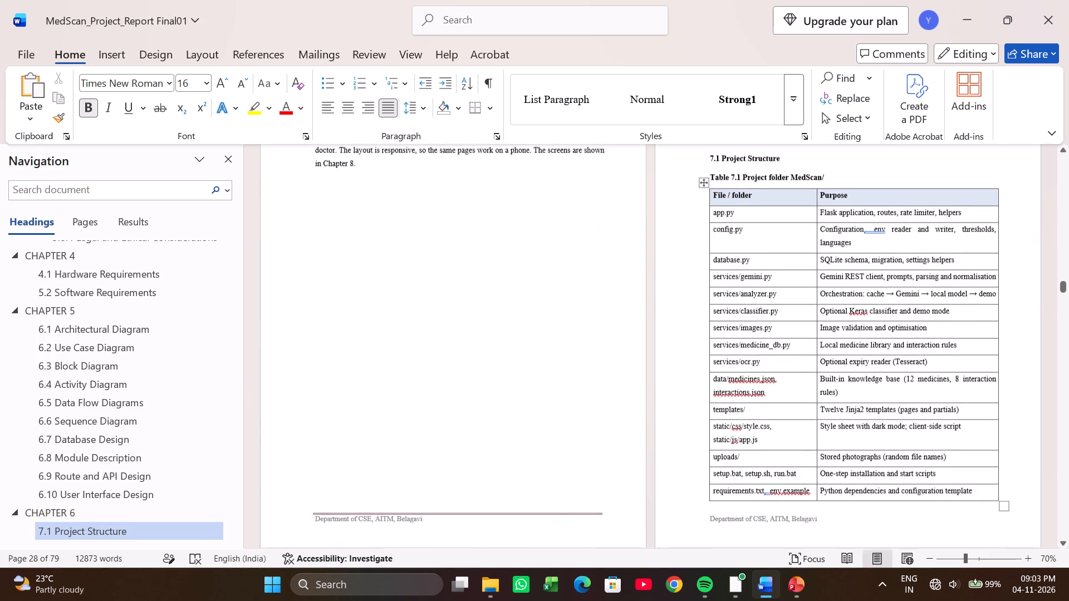
scroll(821, 367, down, 16)
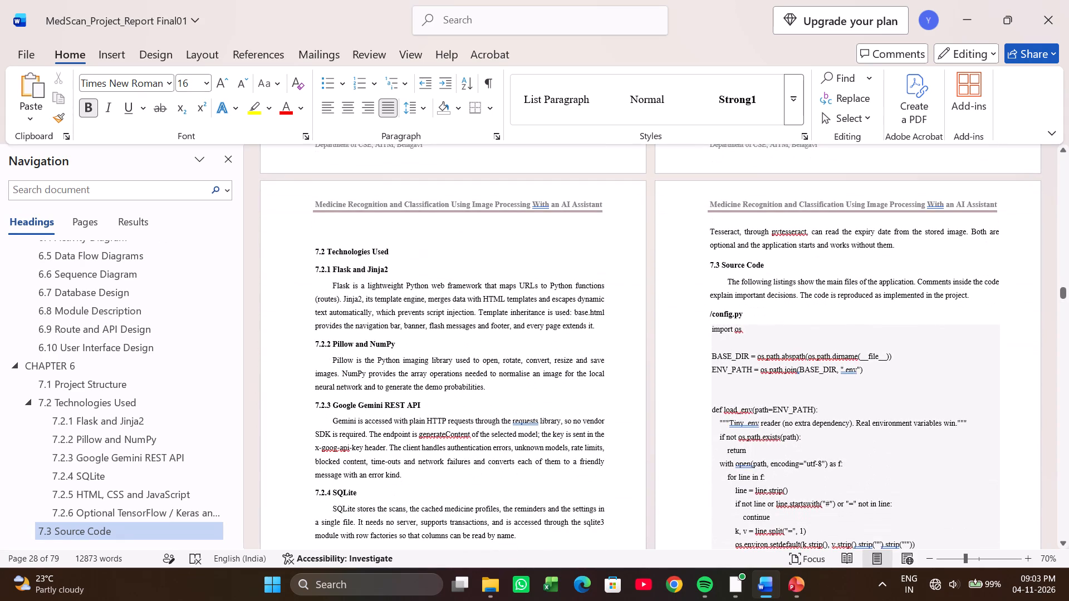
scroll(822, 357, down, 5)
scroll(825, 354, up, 2)
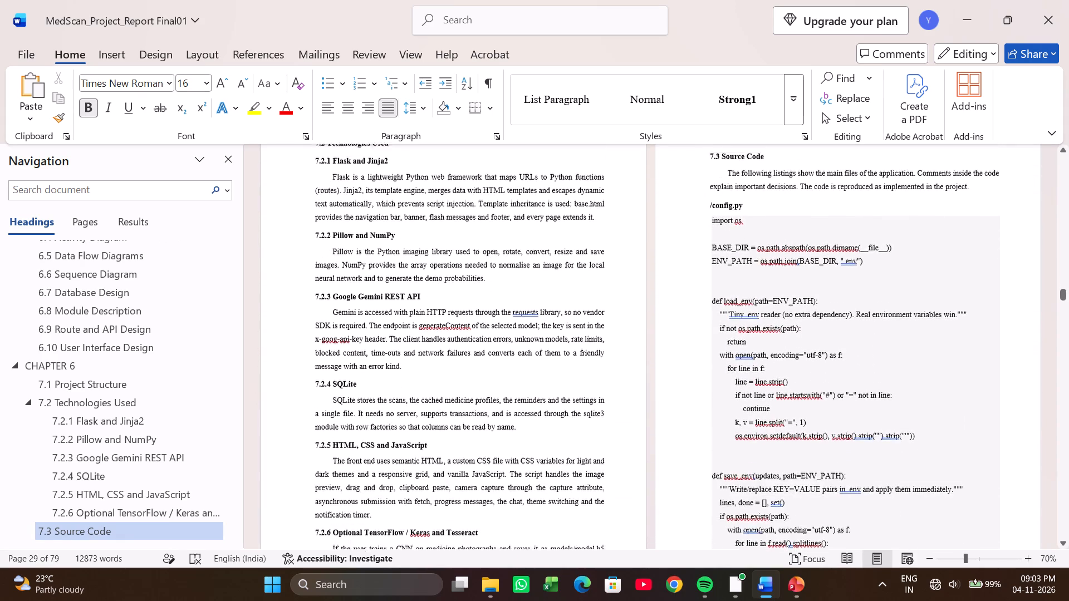
scroll(825, 353, up, 3)
click(719, 265)
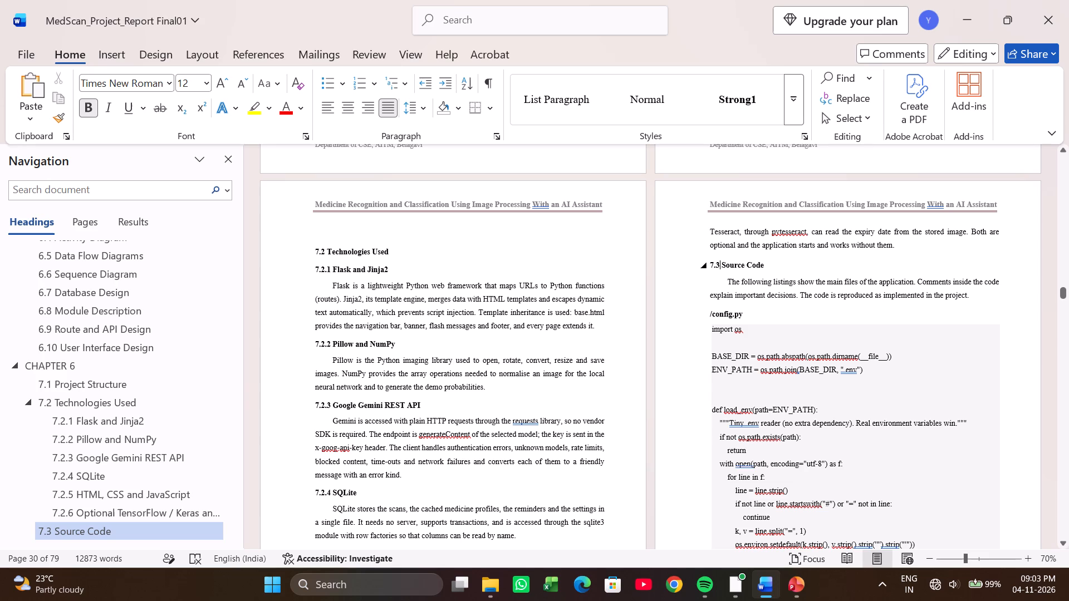
scroll(757, 274, up, 1)
scroll(757, 274, down, 5)
scroll(754, 277, up, 20)
scroll(754, 277, up, 3)
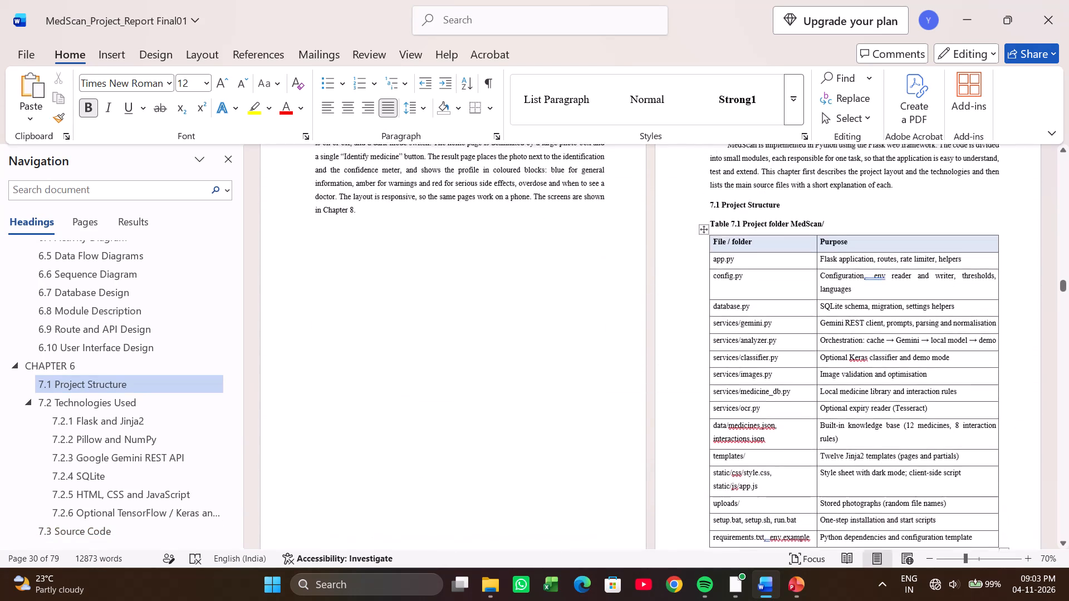
Delete the Chapter 6 introduction, section 7.1 with its project folder table, and section 7.2, up to the text shortly before "7.3 Source Code".
scroll(754, 275, up, 7)
drag(728, 332, 790, 327)
scroll(765, 349, down, 16)
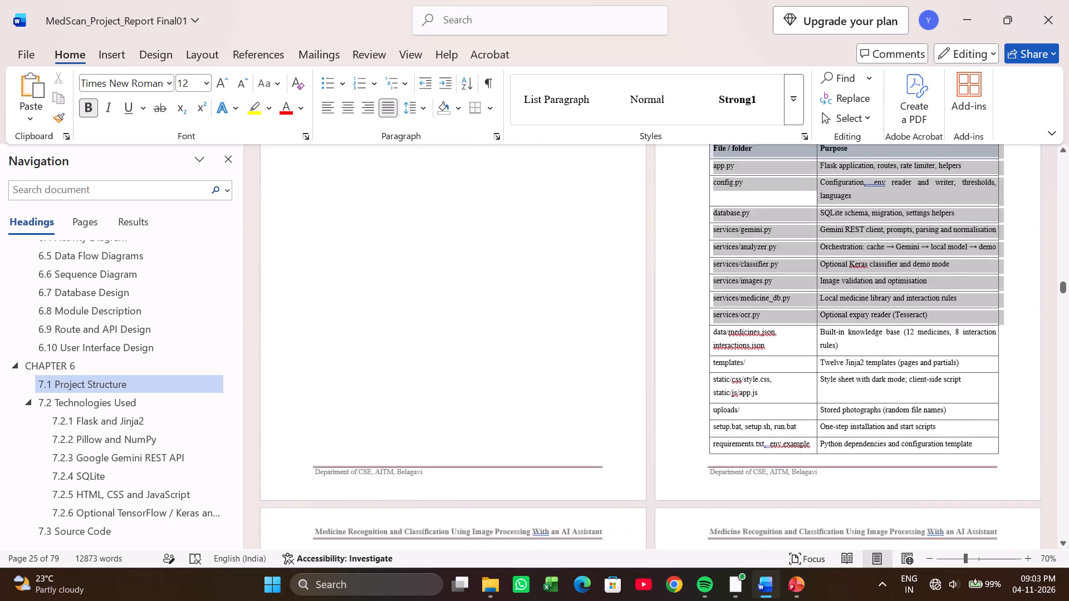
scroll(790, 327, down, 5)
drag(790, 327, 693, 283)
scroll(667, 363, down, 6)
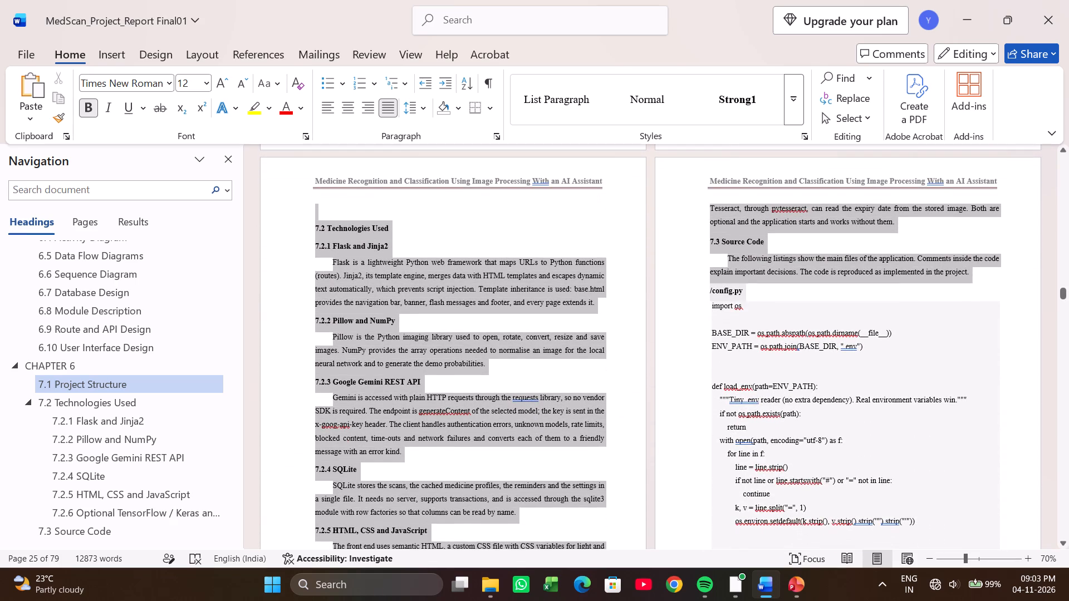
drag(693, 283, 702, 265)
scroll(696, 274, down, 7)
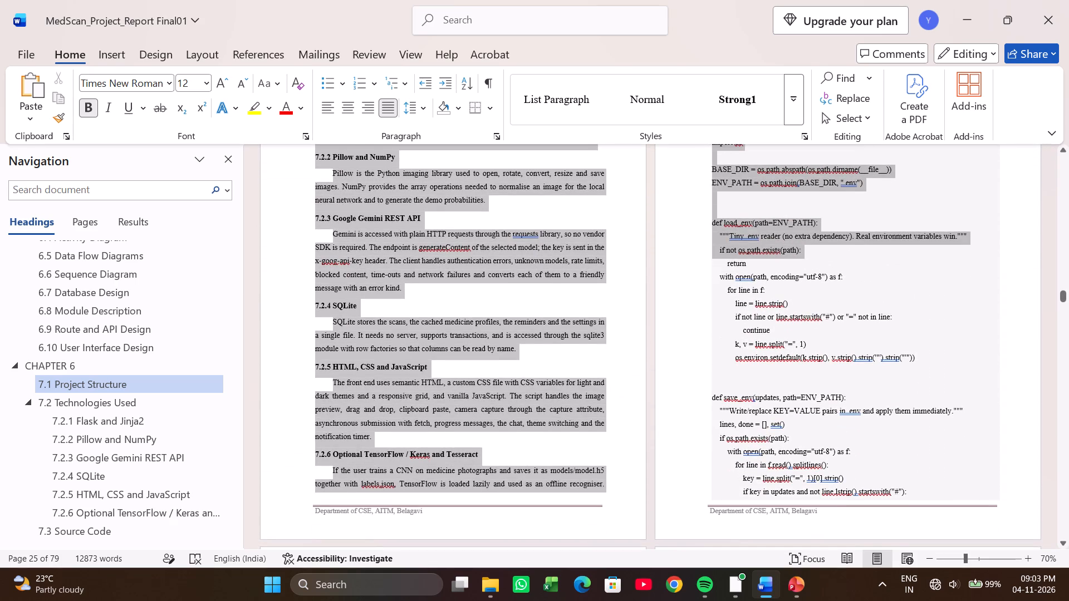
drag(702, 265, 757, 233)
scroll(702, 265, up, 5)
scroll(752, 239, up, 2)
drag(757, 233, 903, 215)
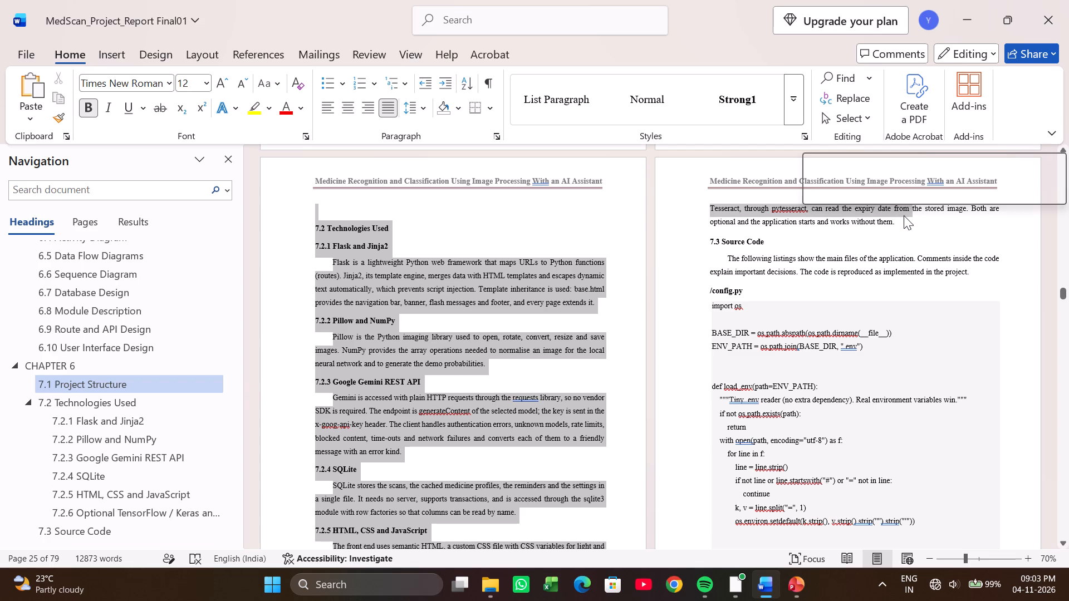
key(BackSpace)
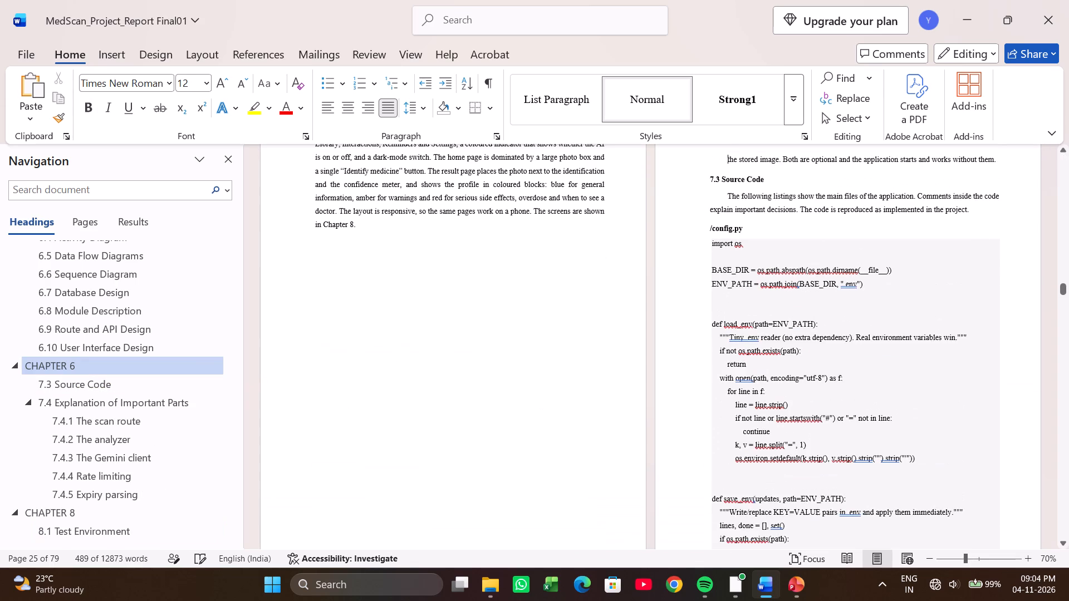
Delete the leftover "the stored image" line between the "IMPLEMENTATION" title and the "7.3 Source Code" heading.
scroll(750, 343, up, 4)
scroll(785, 300, up, 1)
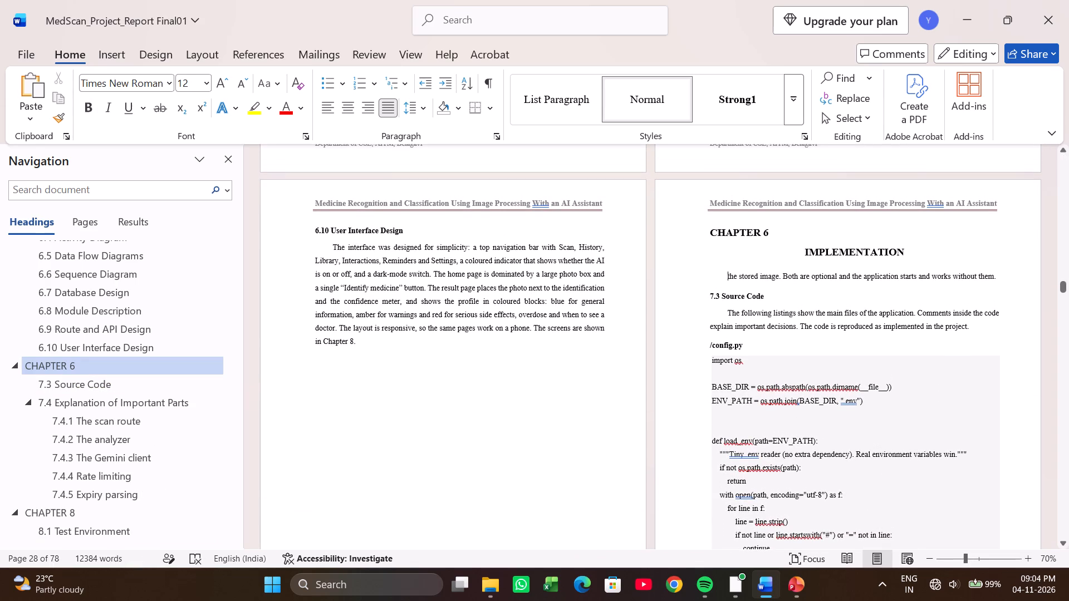
drag(998, 279, 725, 277)
key(BackSpace)
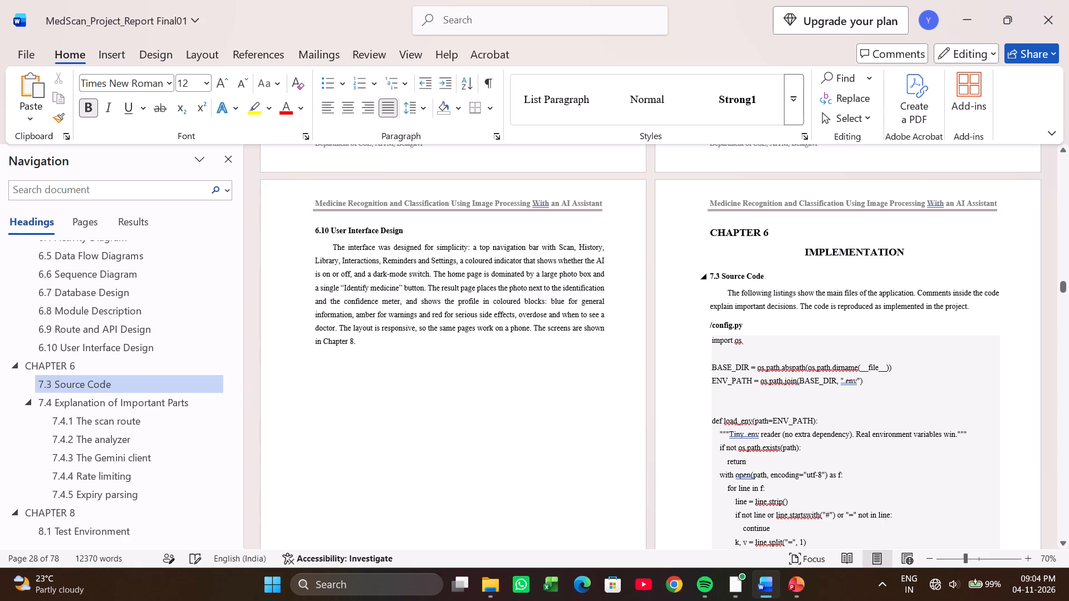
Delete the introductory paragraph about the code listings beneath the "7.3 Source Code" heading.
drag(767, 277, 728, 281)
drag(728, 281, 745, 272)
click(784, 279)
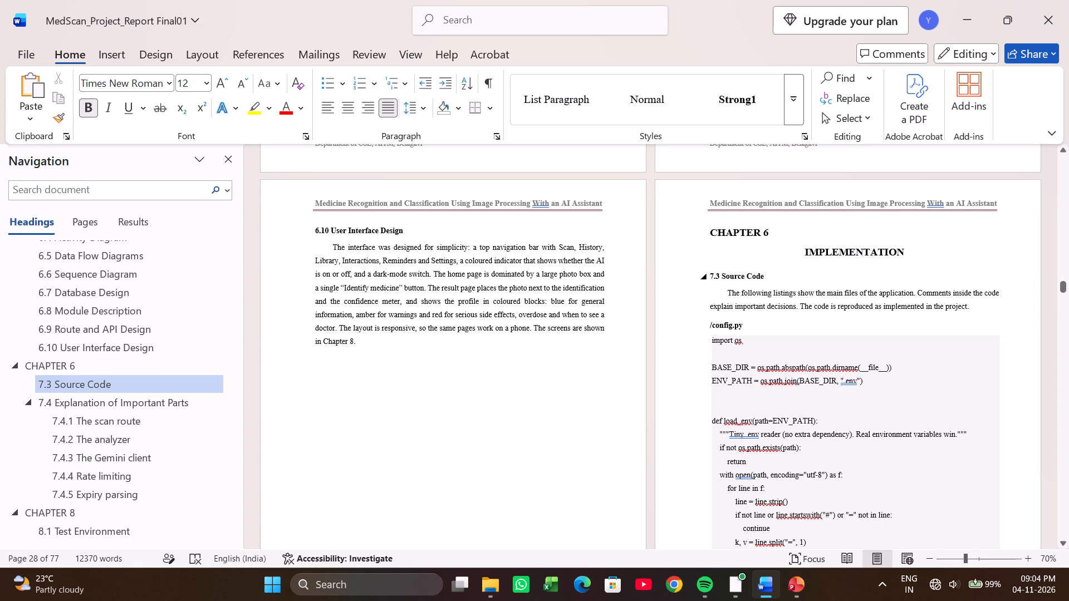
drag(973, 307, 737, 284)
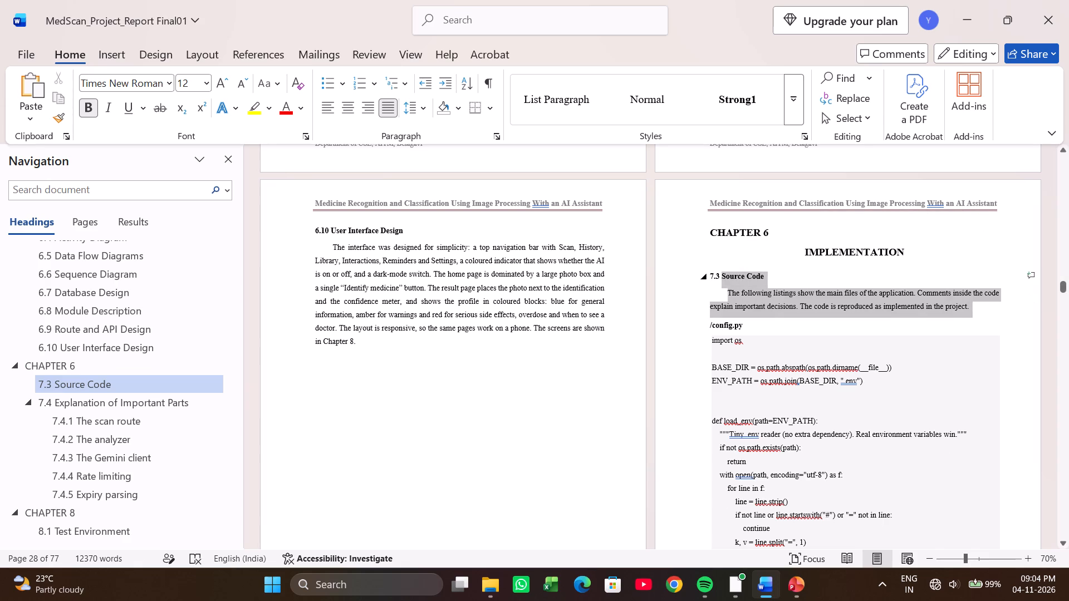
drag(737, 284, 719, 296)
key(BackSpace)
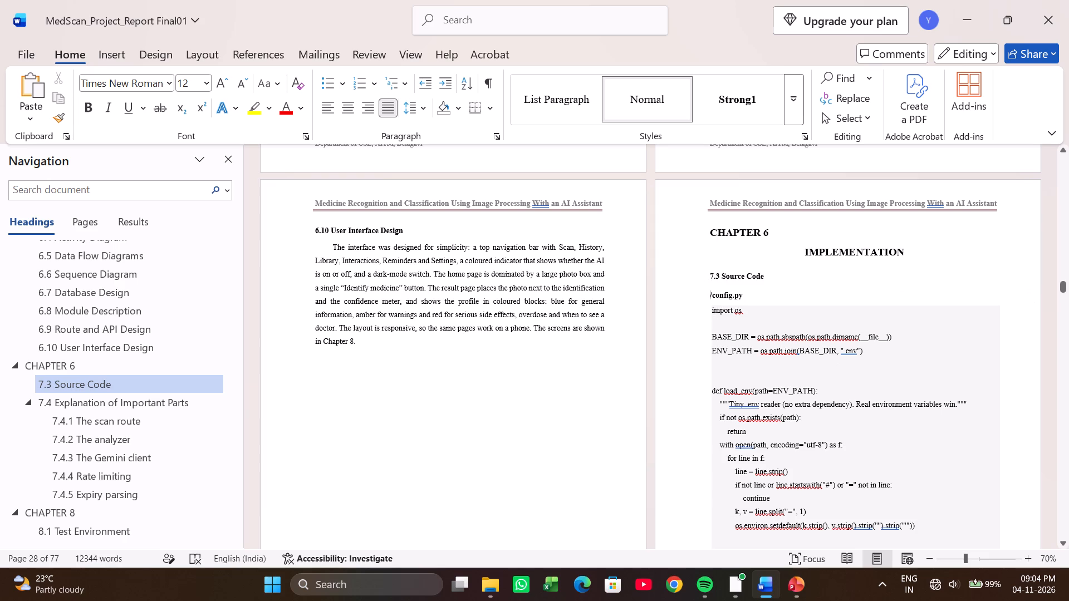
Replace the "7.3 Source Code" heading text with "Sample Code".
click(769, 278)
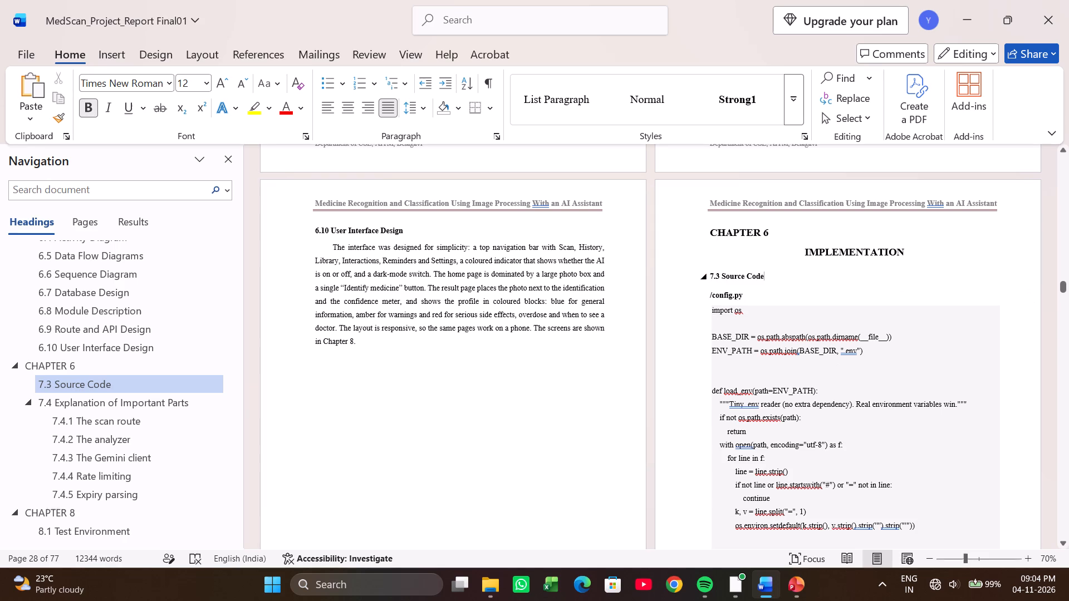
click(764, 275)
key(BackSpace)
key(BackSpace)
key(BackSpace)
key(BackSpace)
key(BackSpace)
key(BackSpace)
key(BackSpace)
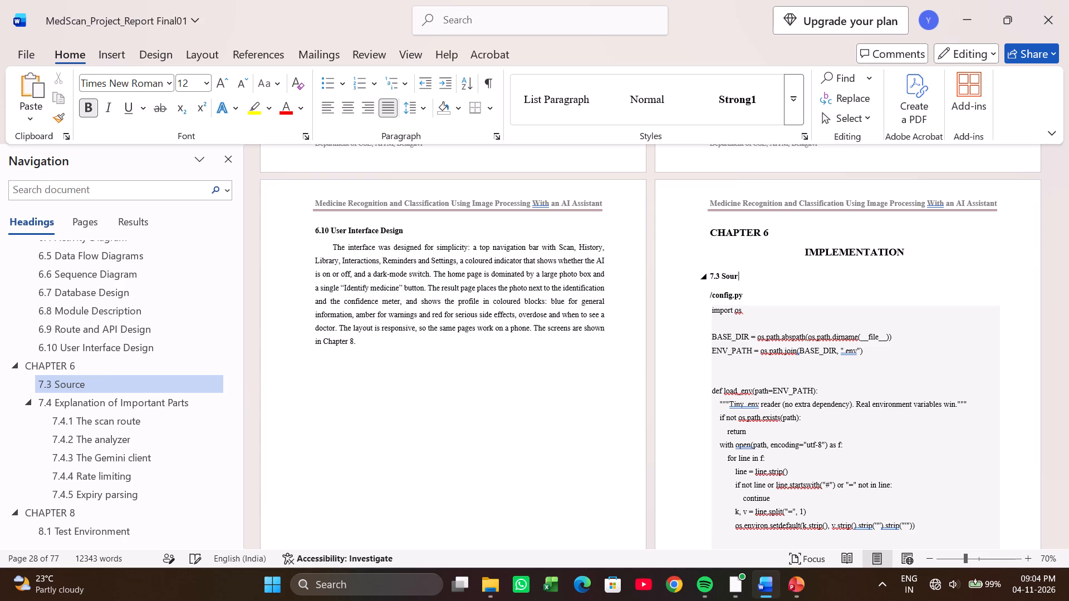
key(BackSpace)
key(BackSpace)
key(BackSpace)
key(BackSpace)
key(BackSpace)
key(BackSpace)
key(BackSpace)
key(BackSpace)
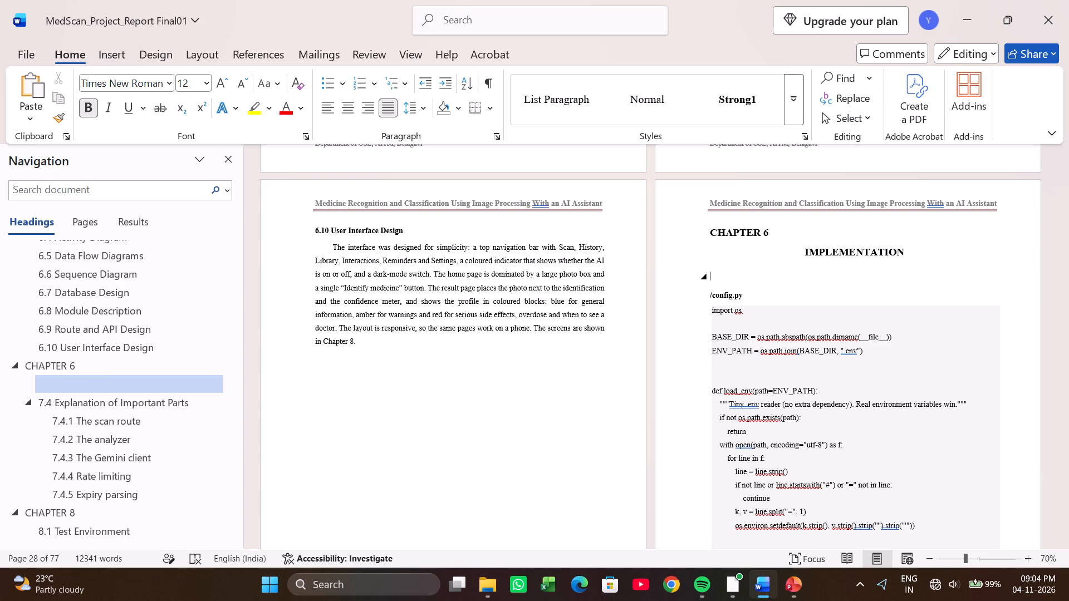
text(sA)
key(BackSpace)
key(BackSpace)
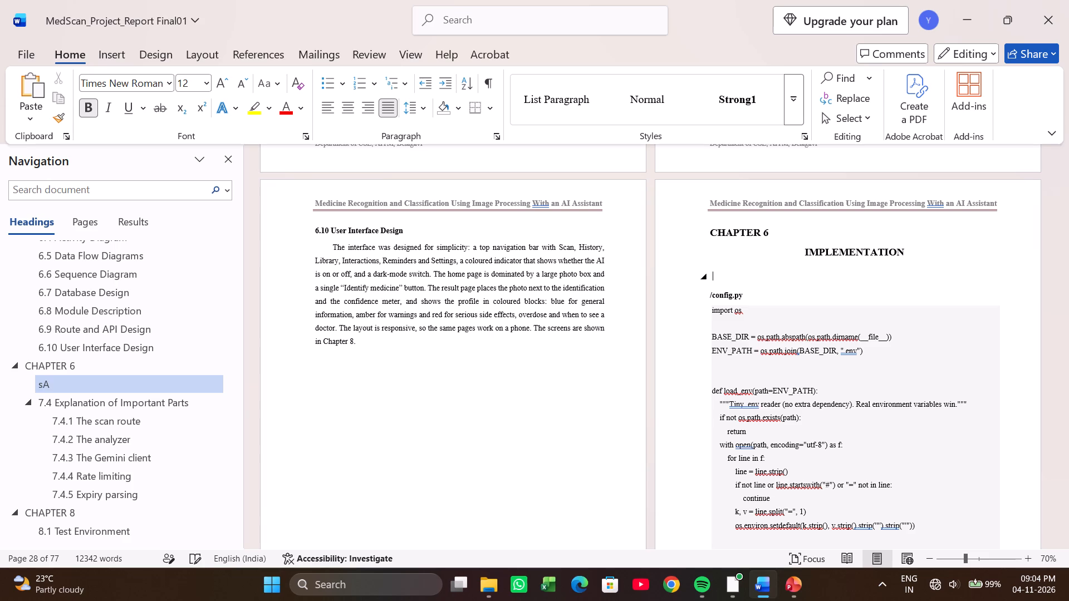
text(SA)
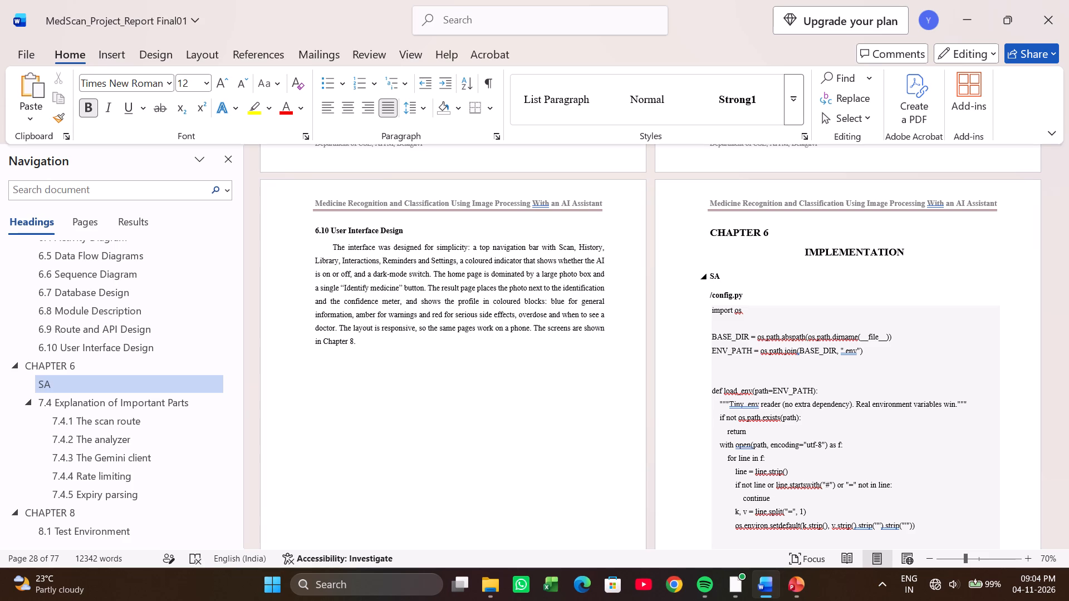
key(BackSpace)
key(Tab)
key(BackSpace)
key(a)
key(BackSpace)
text(amble)
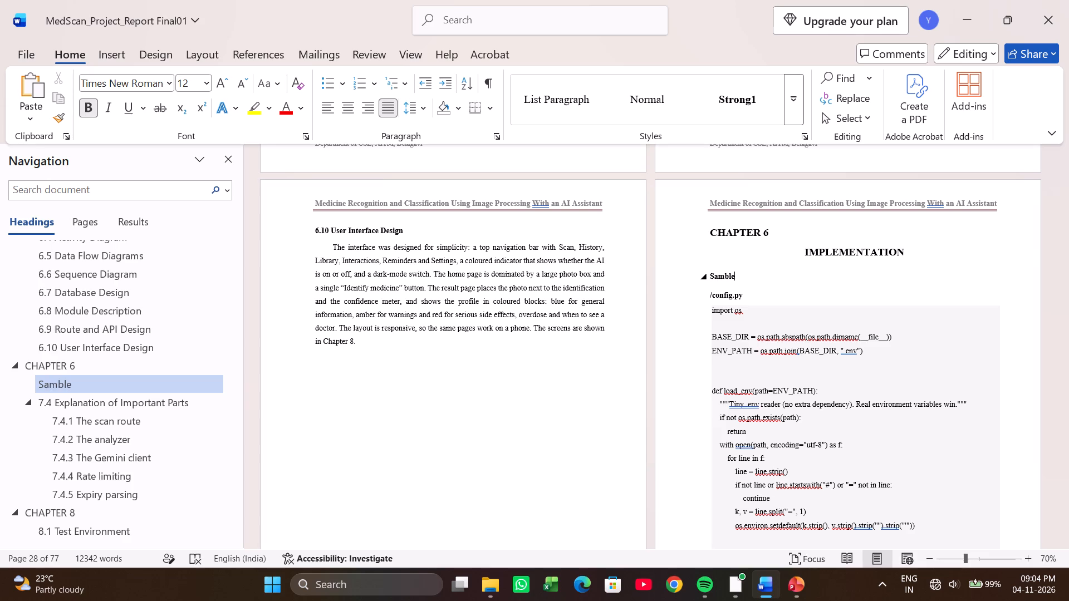
key(BackSpace)
key(BackSpace)
key(BackSpace)
text(ple)
key(space)
text(Code)
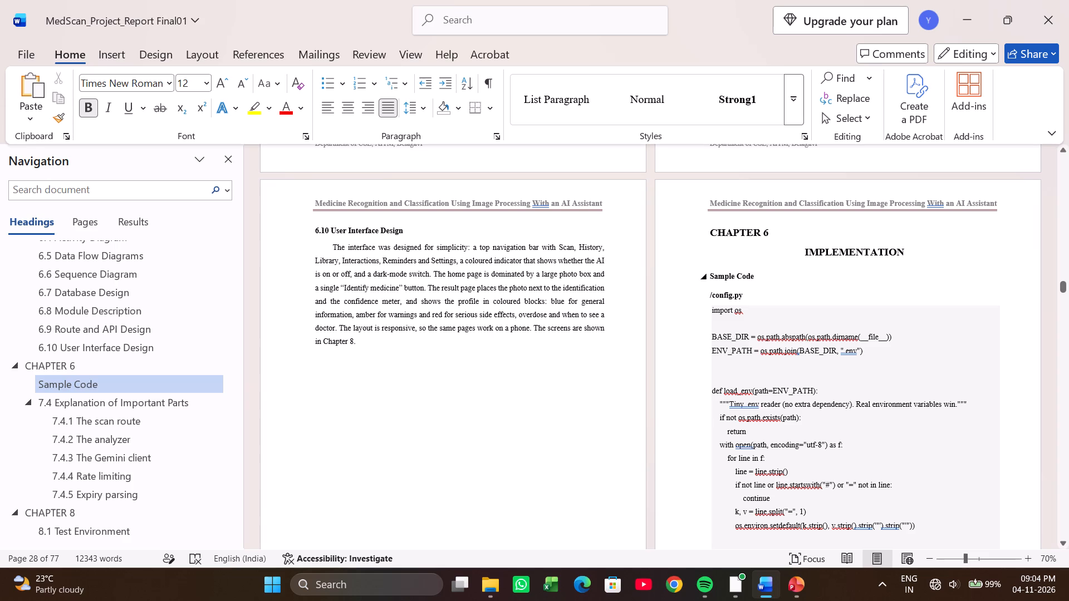
Set the "Sample Code" heading to font size 14.
drag(758, 277, 759, 277)
drag(759, 277, 714, 287)
click(835, 243)
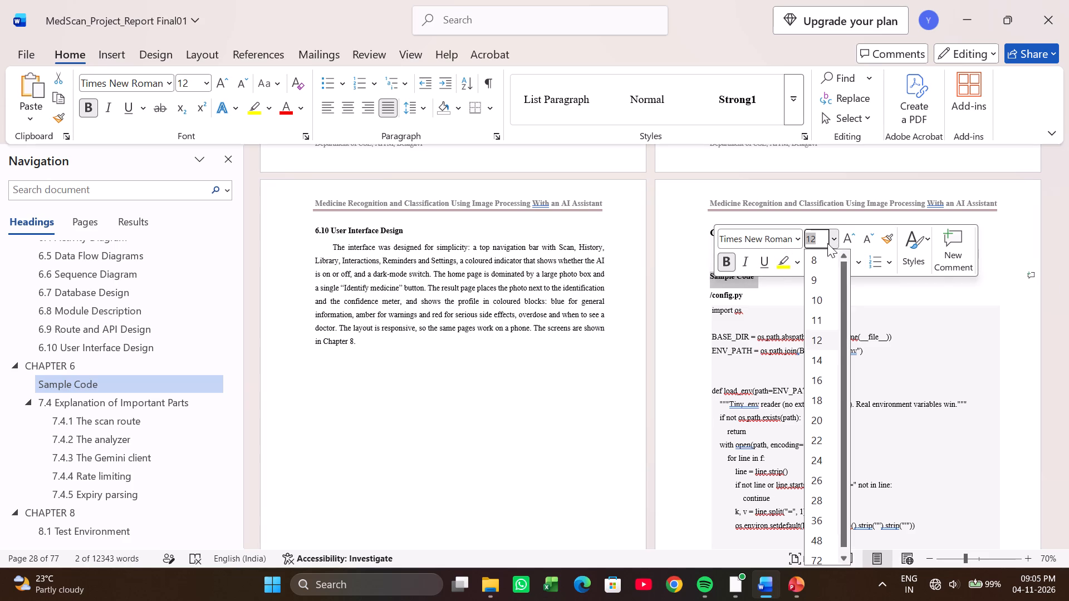
click(810, 363)
click(699, 351)
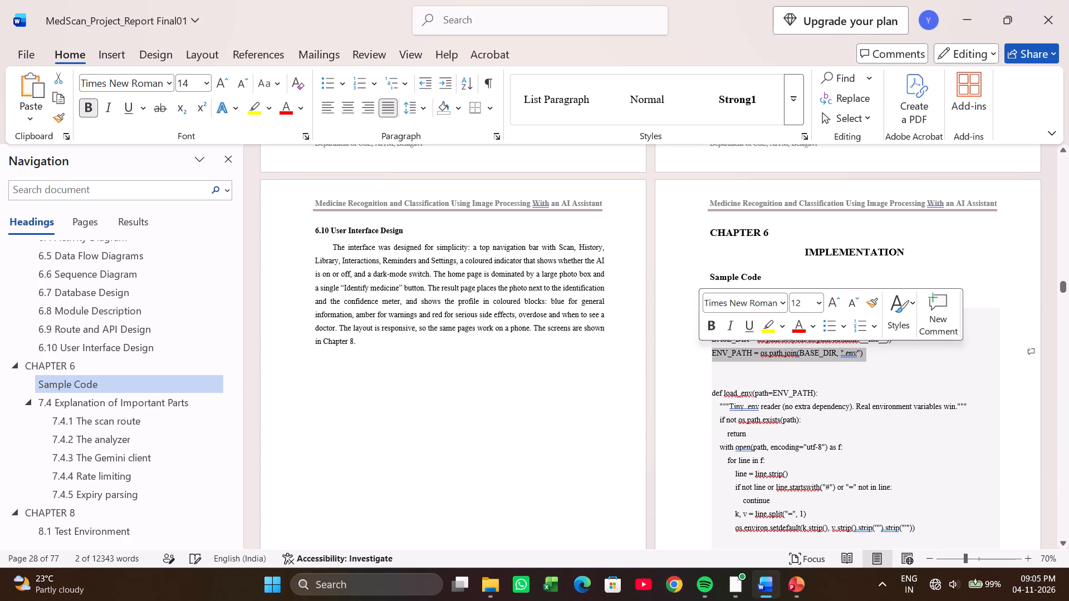
click(676, 373)
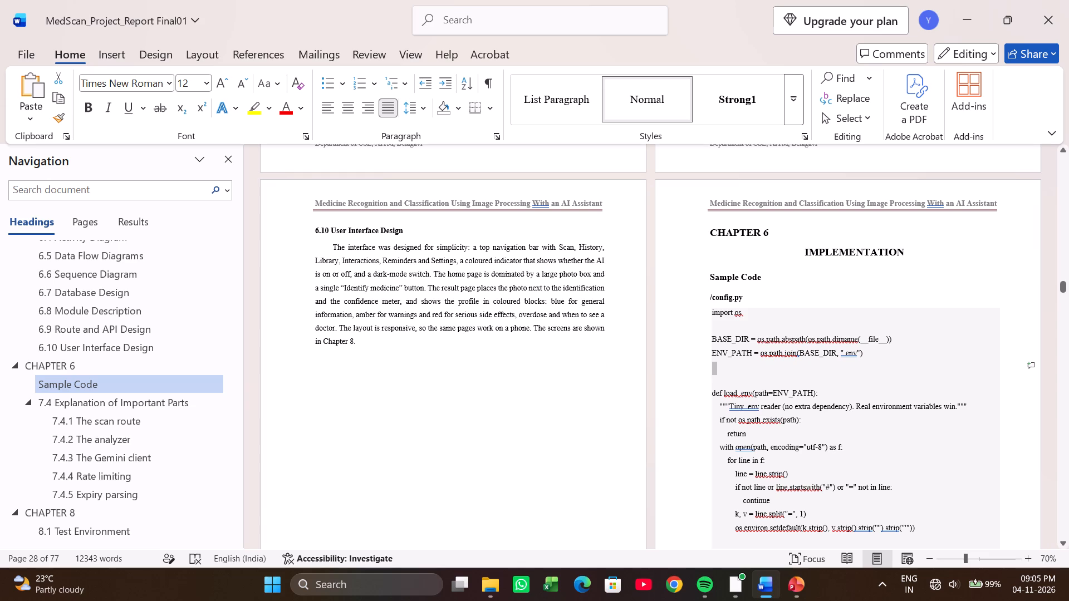
Look through the code listings under the "Sample Code" heading, from /config.py to the start of Chapter 8.
scroll(814, 316, down, 1)
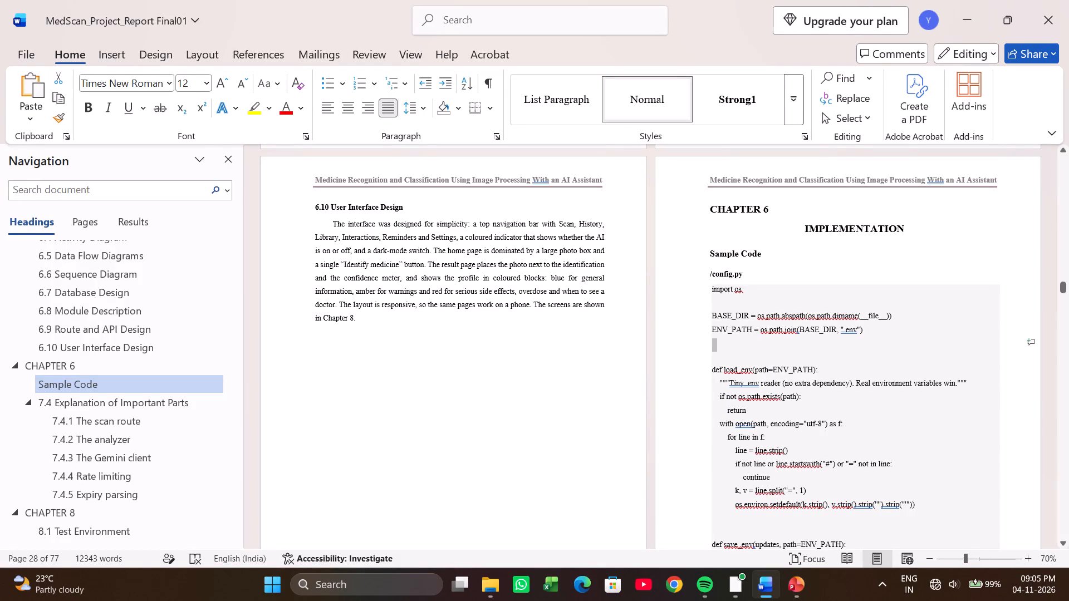
scroll(772, 323, down, 1)
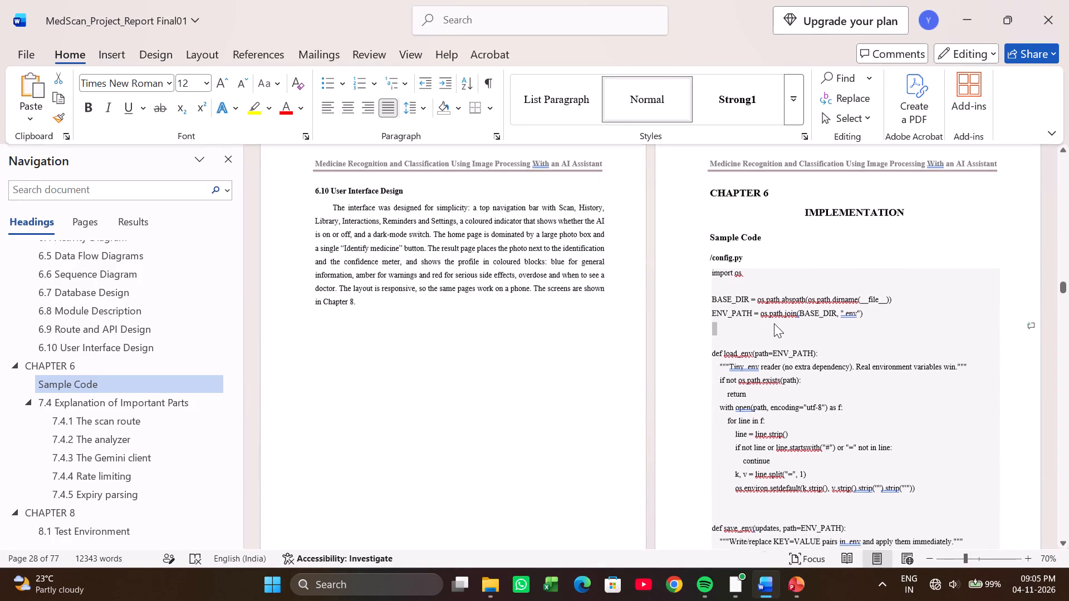
scroll(788, 295, down, 10)
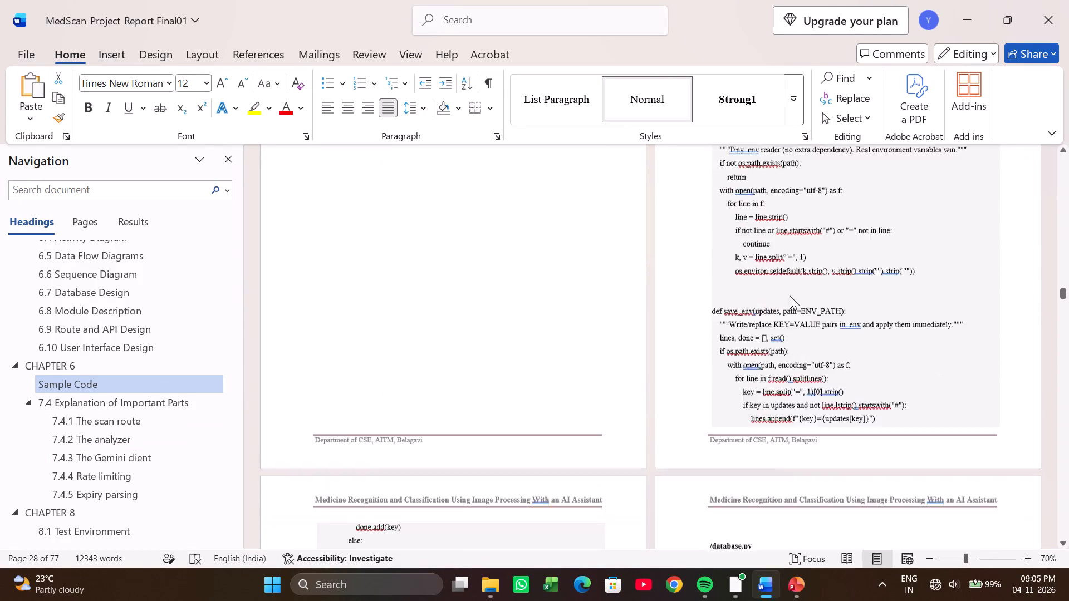
scroll(790, 295, down, 14)
scroll(792, 295, down, 20)
scroll(792, 292, down, 15)
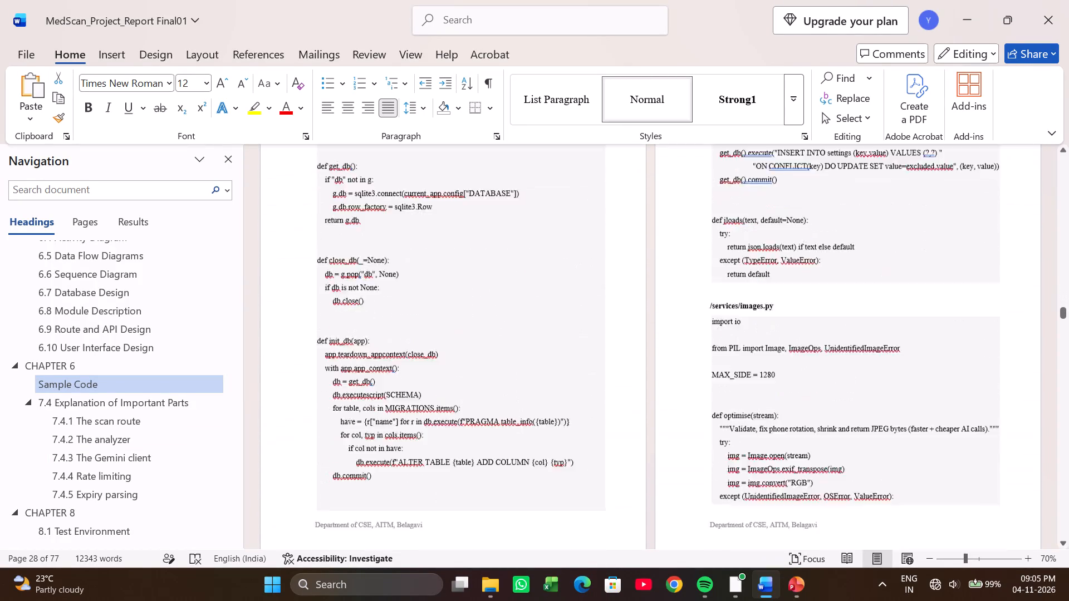
scroll(794, 290, down, 20)
scroll(794, 290, down, 2)
scroll(789, 299, down, 19)
scroll(794, 295, down, 11)
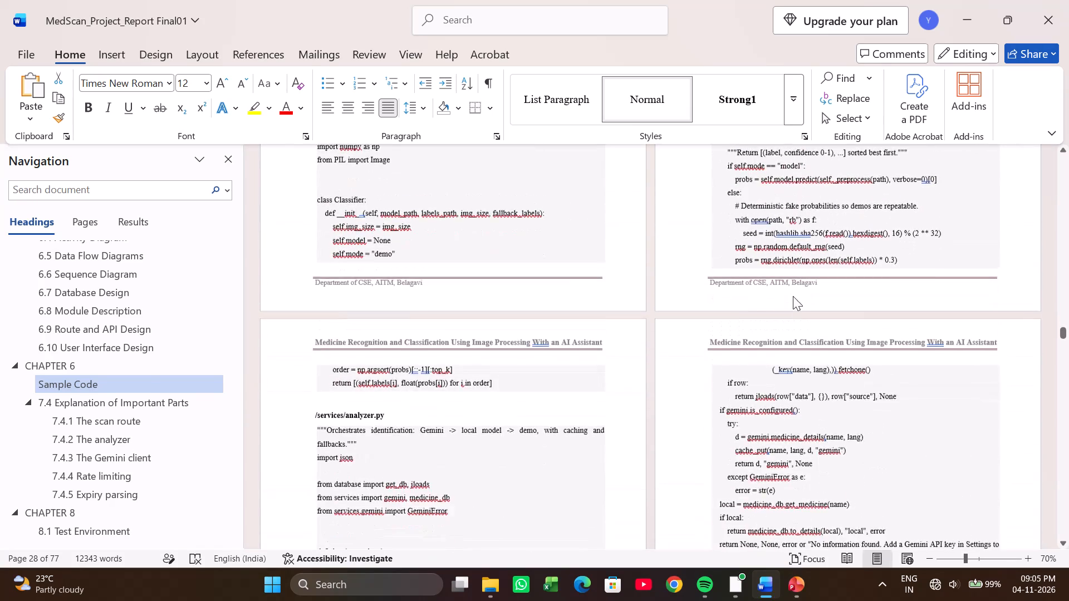
scroll(794, 292, down, 17)
scroll(800, 292, down, 20)
scroll(802, 289, down, 8)
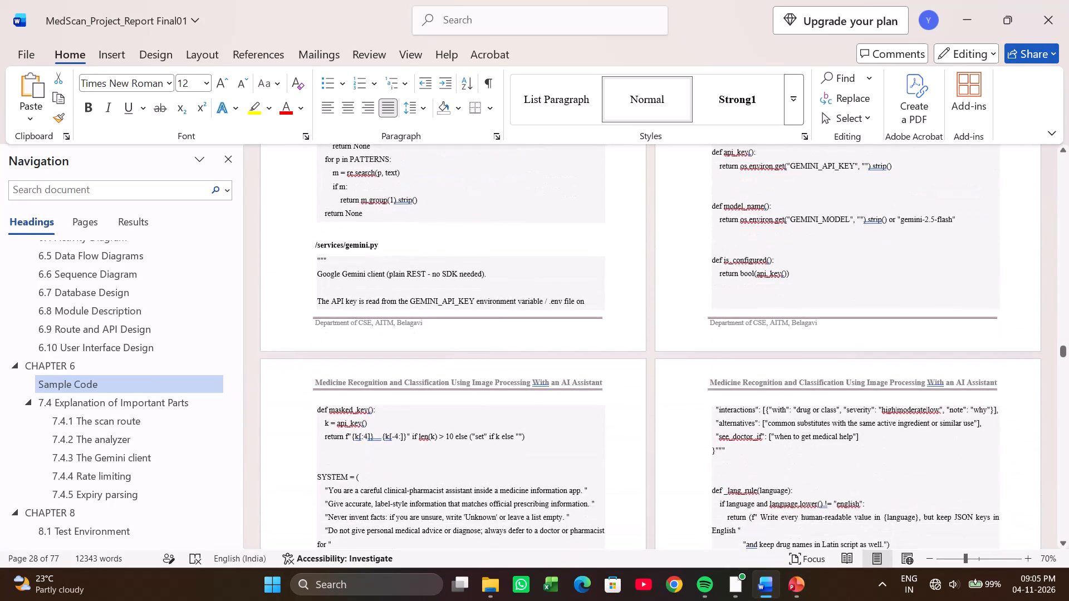
scroll(812, 273, down, 8)
scroll(812, 273, down, 20)
scroll(812, 273, down, 20)
scroll(812, 273, down, 8)
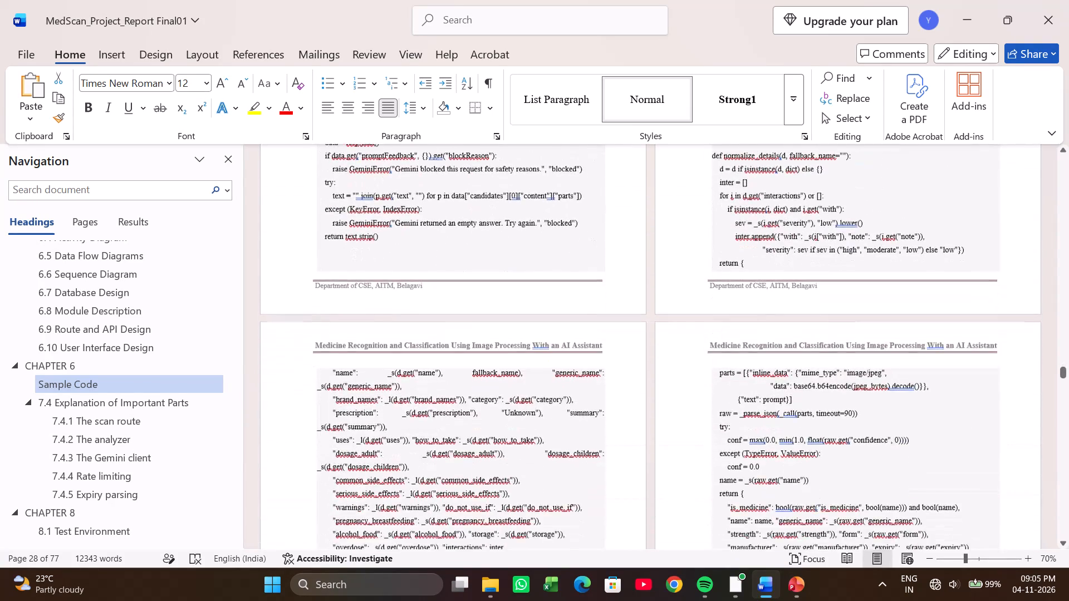
scroll(810, 280, down, 19)
scroll(811, 280, down, 12)
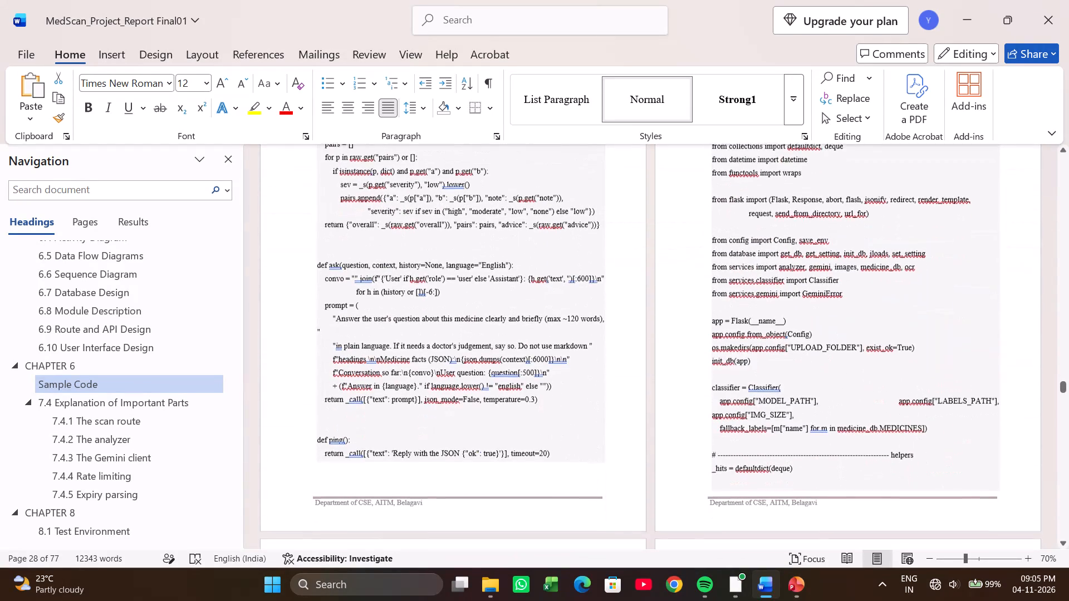
scroll(751, 274, down, 17)
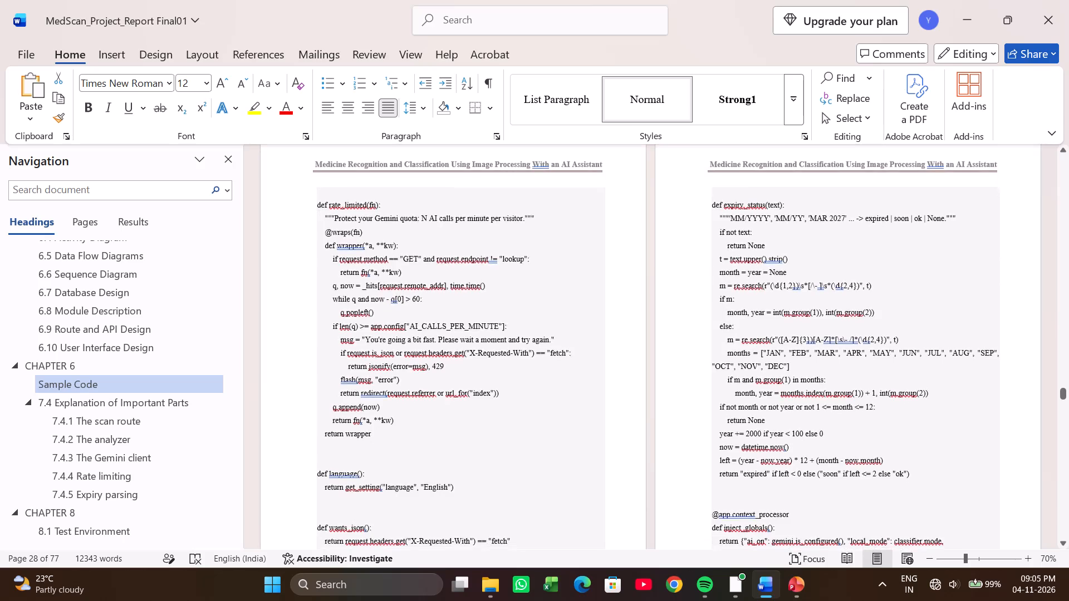
scroll(770, 280, down, 18)
scroll(779, 269, down, 3)
scroll(779, 270, up, 3)
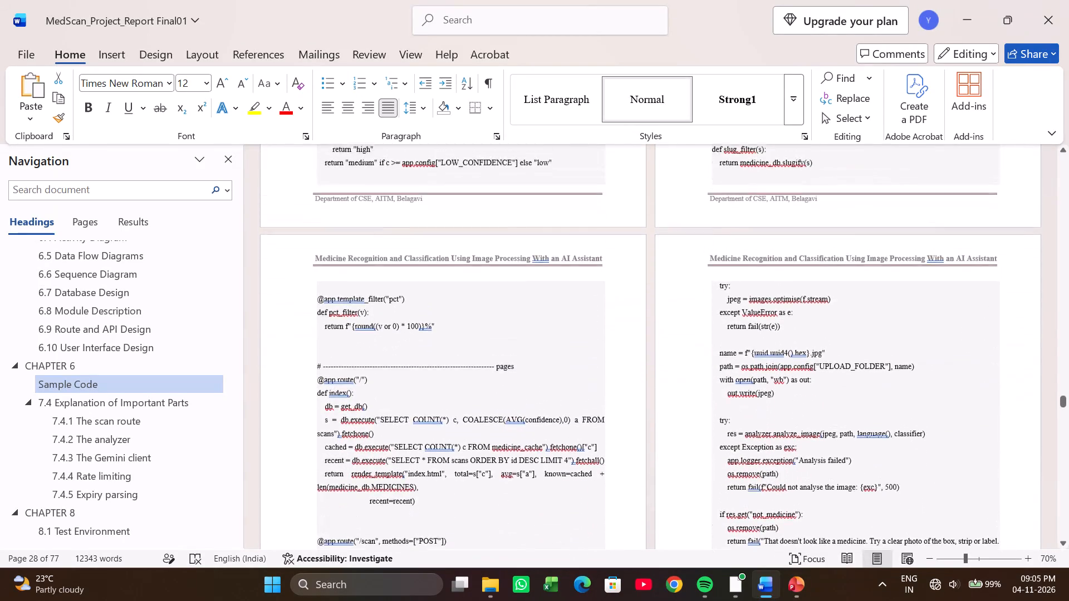
scroll(779, 270, down, 18)
scroll(784, 264, down, 9)
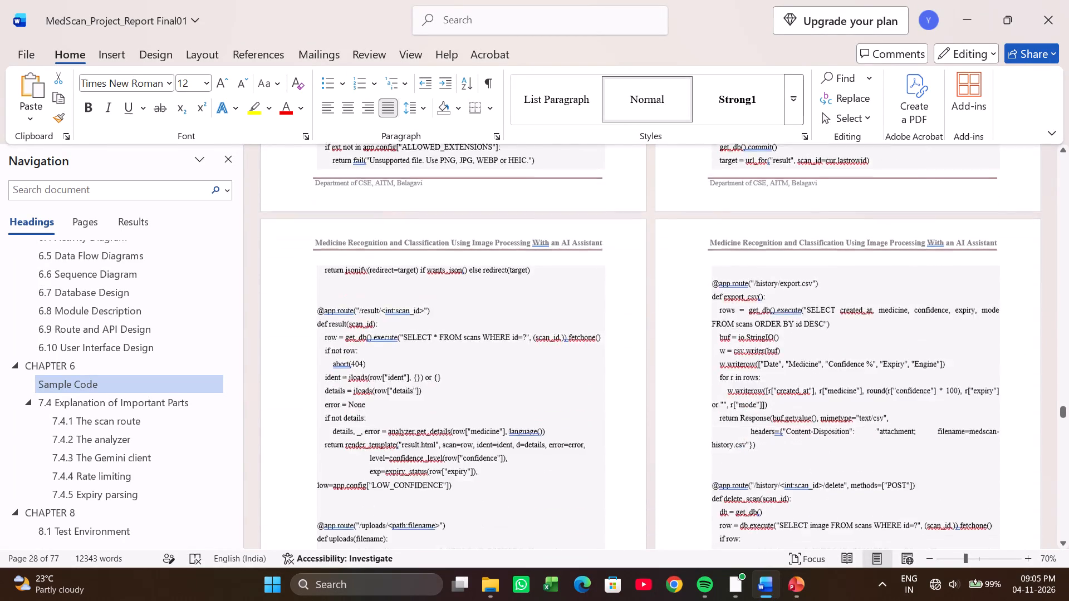
scroll(786, 260, down, 8)
scroll(787, 259, down, 20)
scroll(787, 259, down, 16)
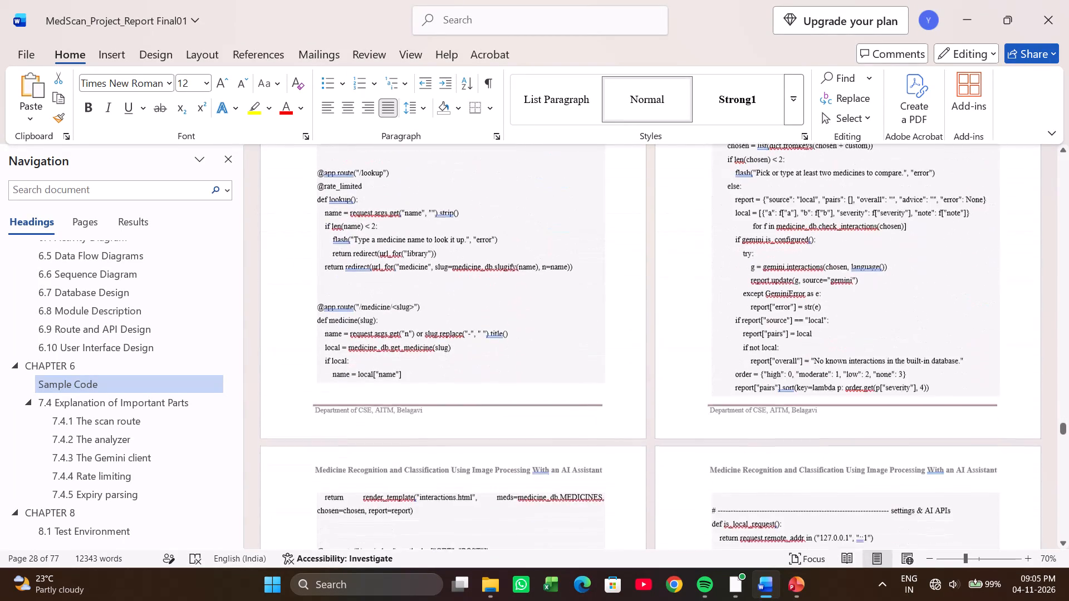
scroll(791, 259, down, 14)
scroll(798, 252, down, 15)
scroll(752, 390, down, 5)
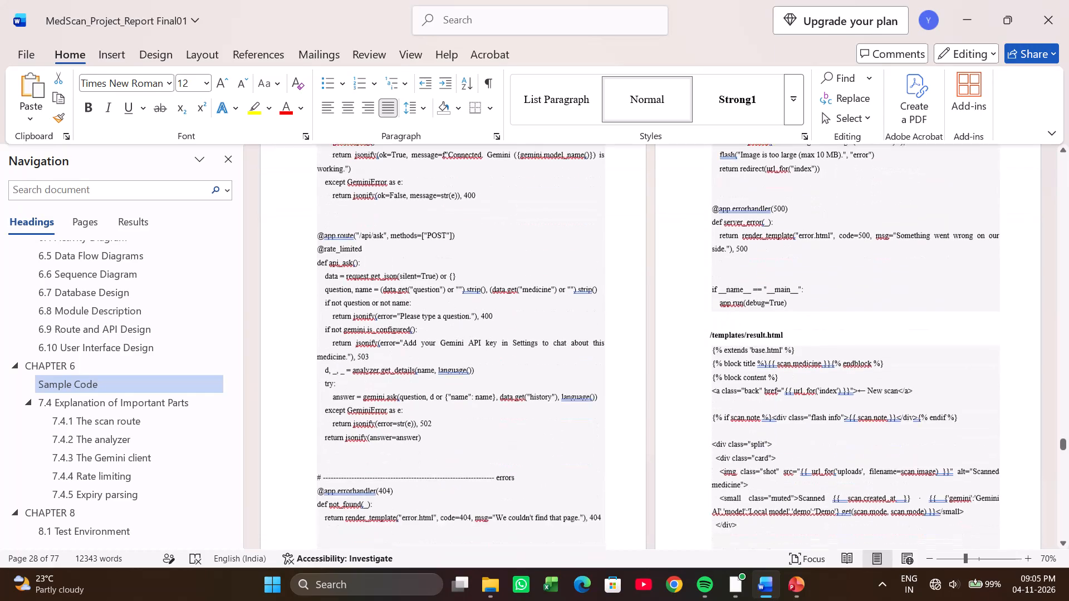
scroll(754, 369, down, 18)
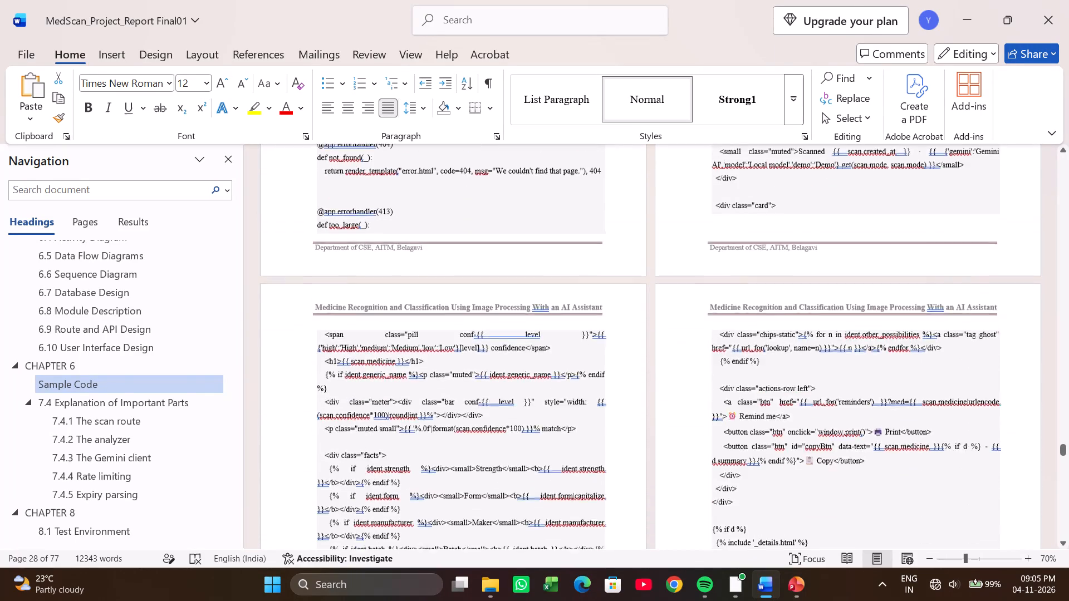
scroll(747, 372, down, 2)
scroll(644, 409, down, 17)
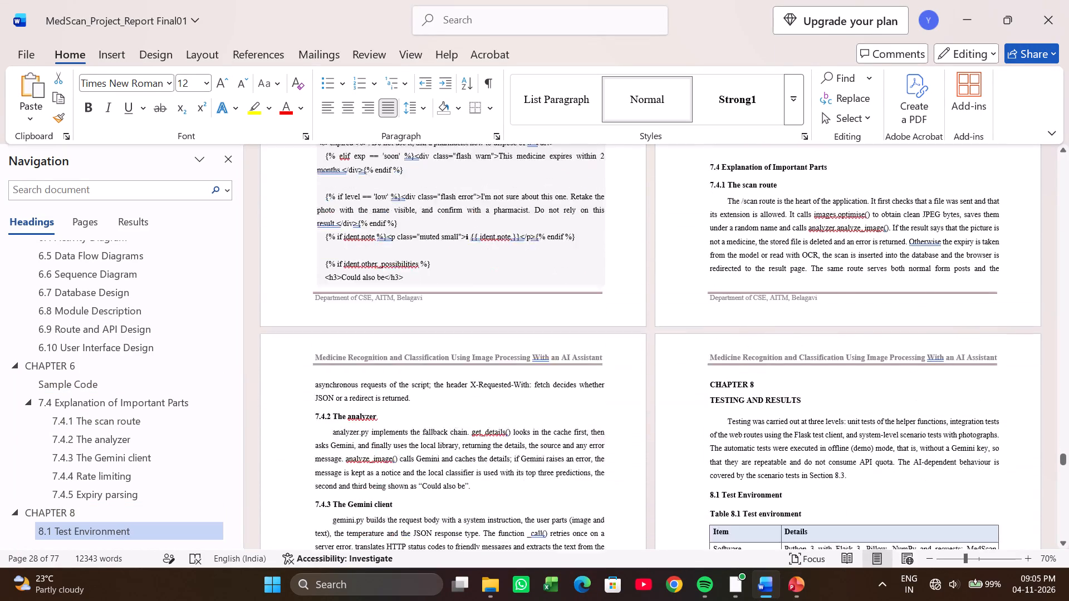
Delete the whole "7.4 Explanation of Important Parts" section, including subsections 7.4.1 to 7.4.5, before Chapter 8.
scroll(680, 349, up, 7)
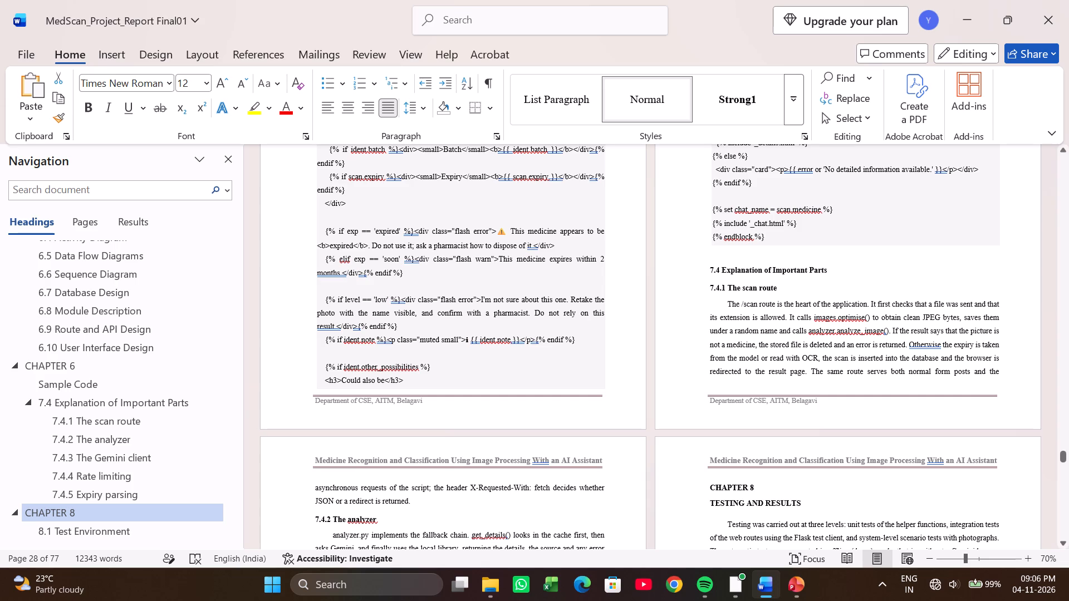
scroll(694, 275, up, 14)
scroll(759, 334, down, 12)
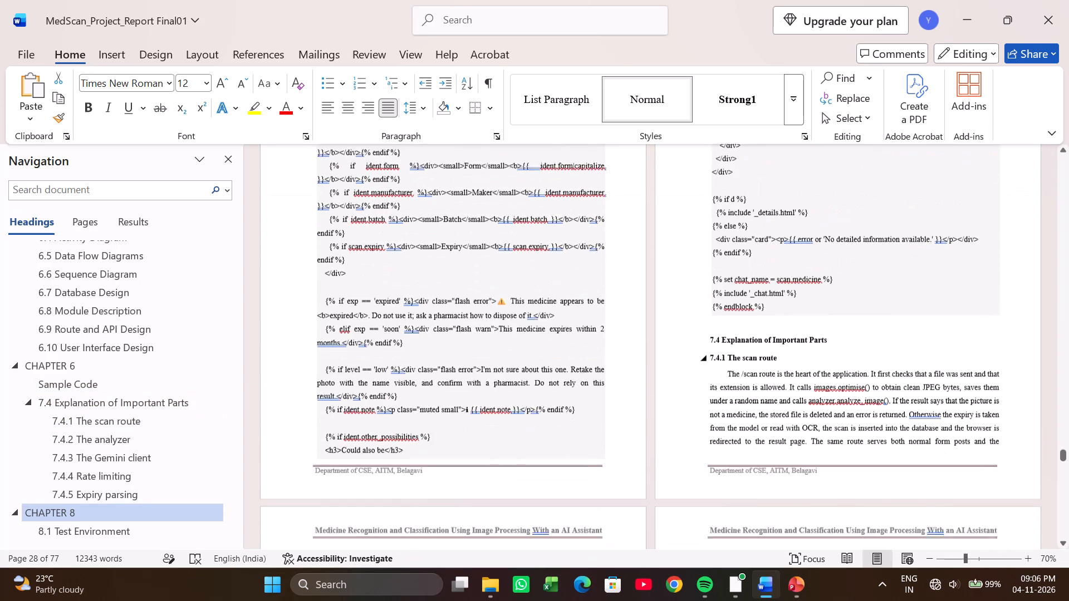
scroll(769, 307, down, 3)
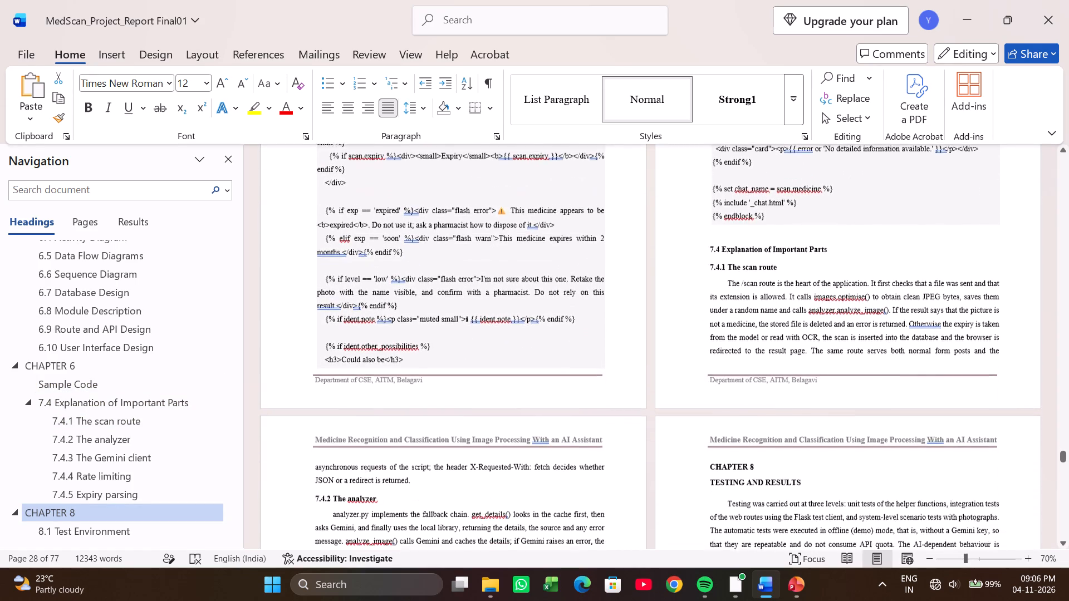
scroll(771, 312, down, 3)
scroll(724, 329, down, 13)
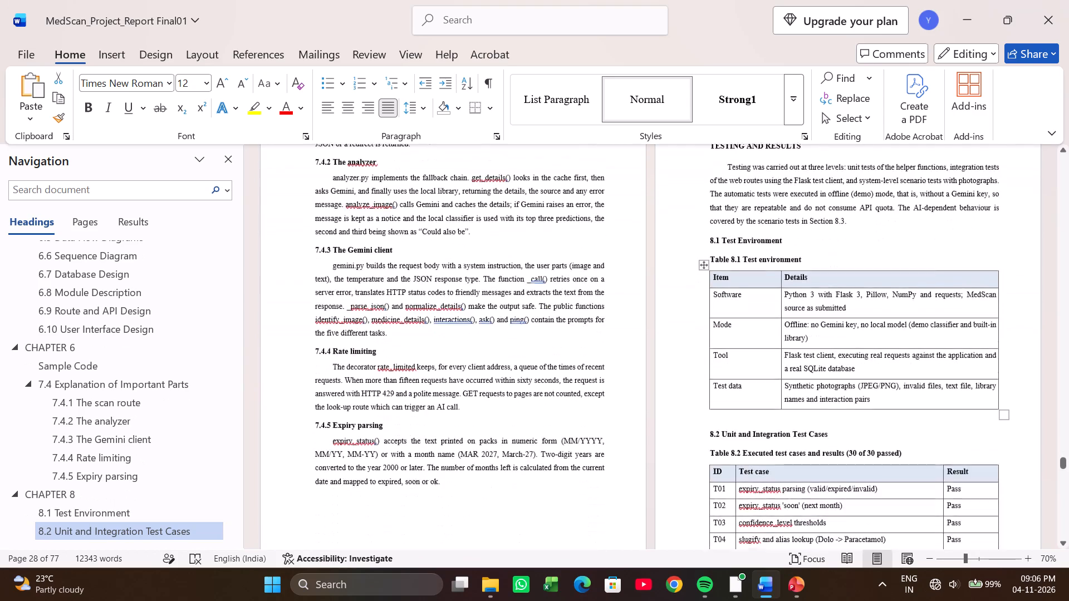
scroll(730, 325, down, 2)
drag(463, 411, 459, 411)
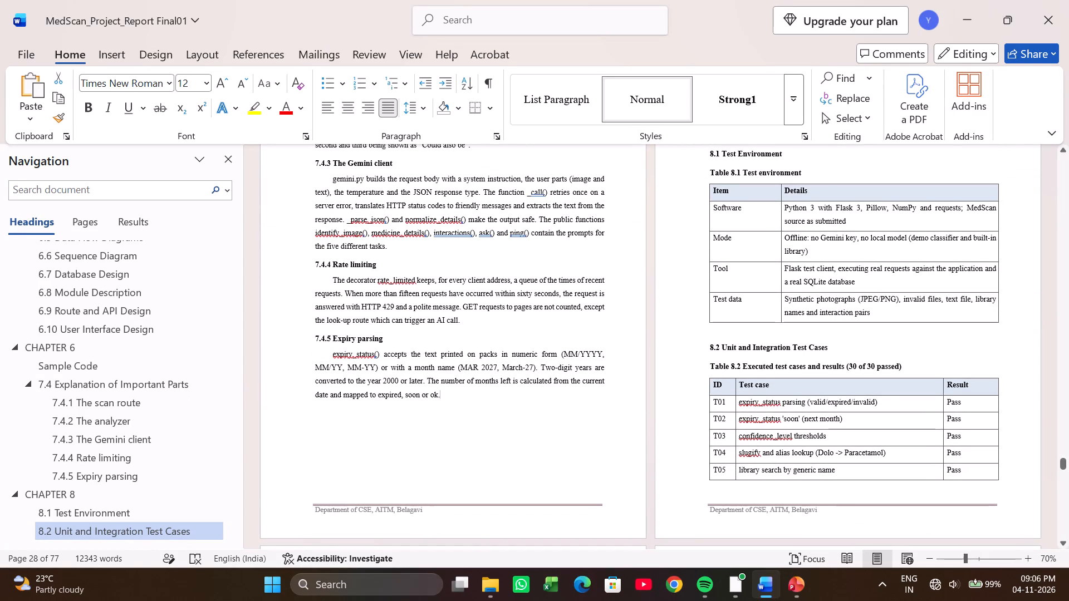
drag(459, 411, 344, 345)
scroll(349, 353, up, 11)
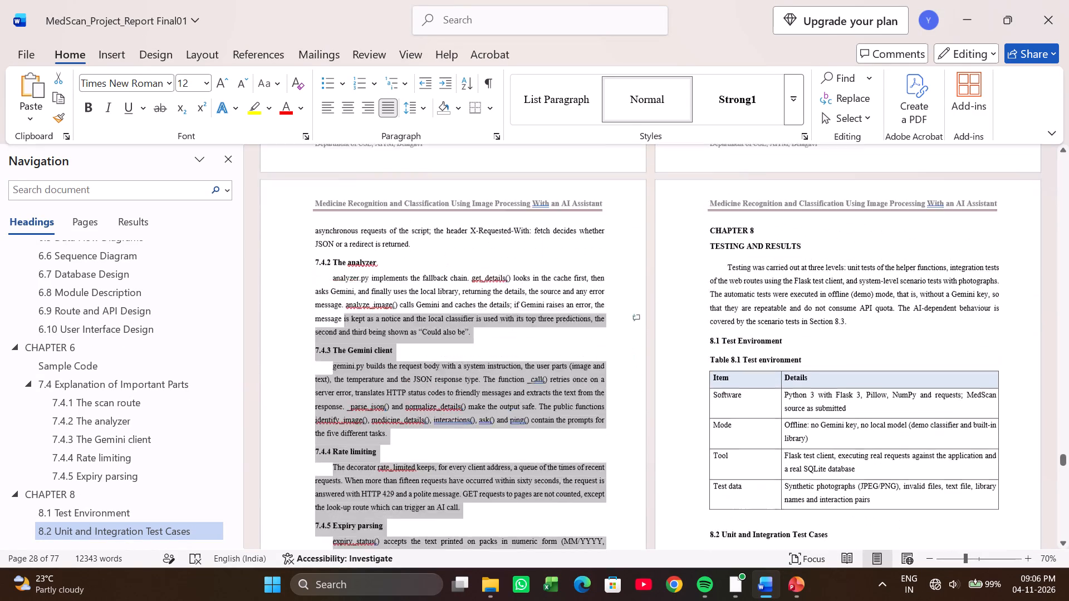
drag(344, 345, 709, 309)
scroll(342, 341, up, 3)
scroll(611, 293, up, 3)
scroll(679, 303, up, 1)
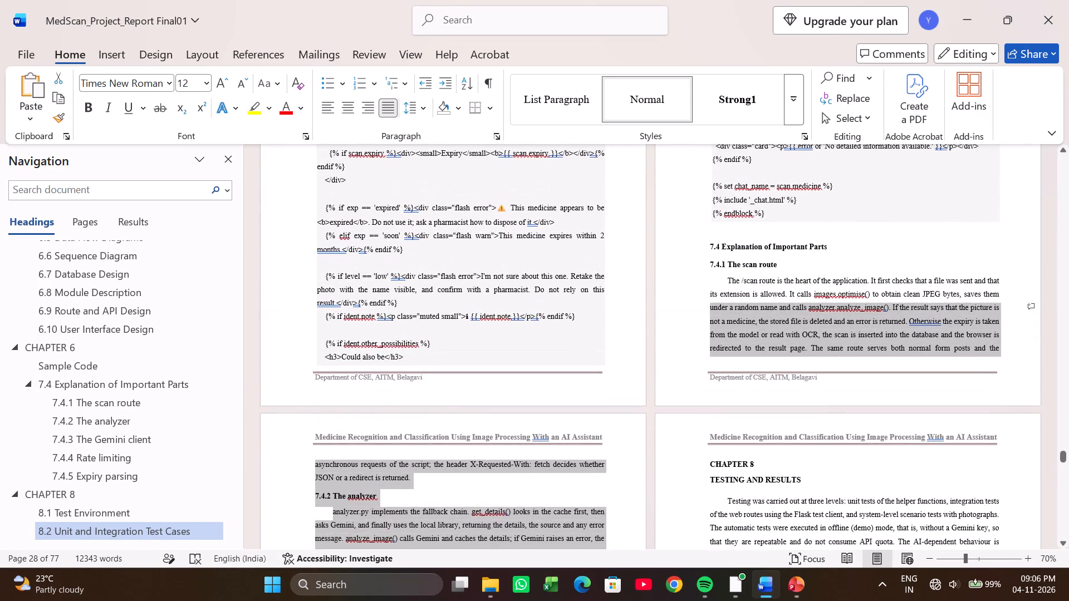
drag(709, 309, 710, 324)
scroll(711, 309, up, 3)
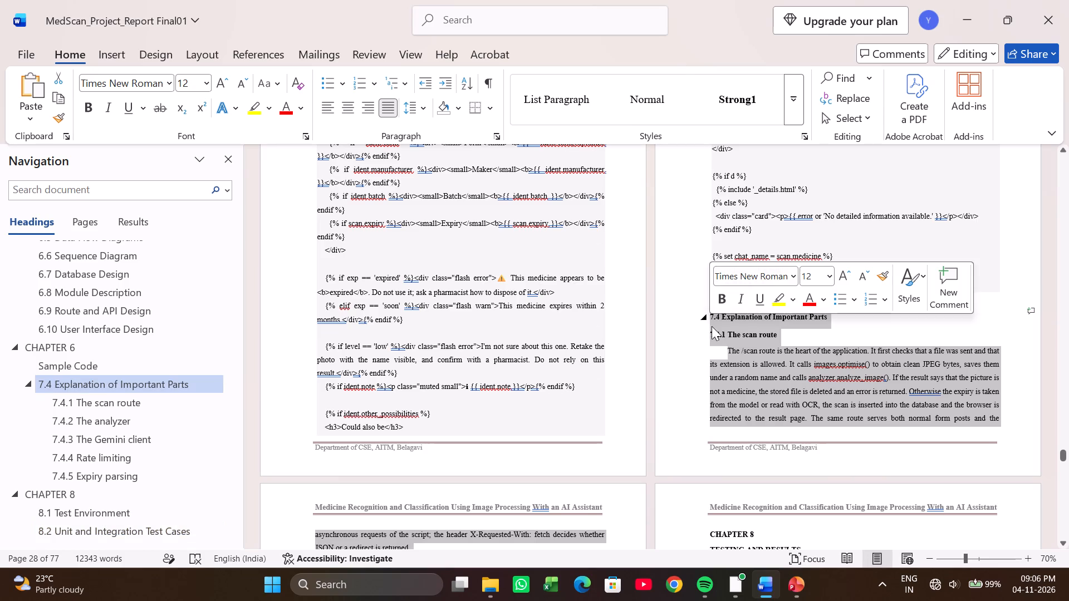
key(BackSpace)
scroll(726, 404, down, 2)
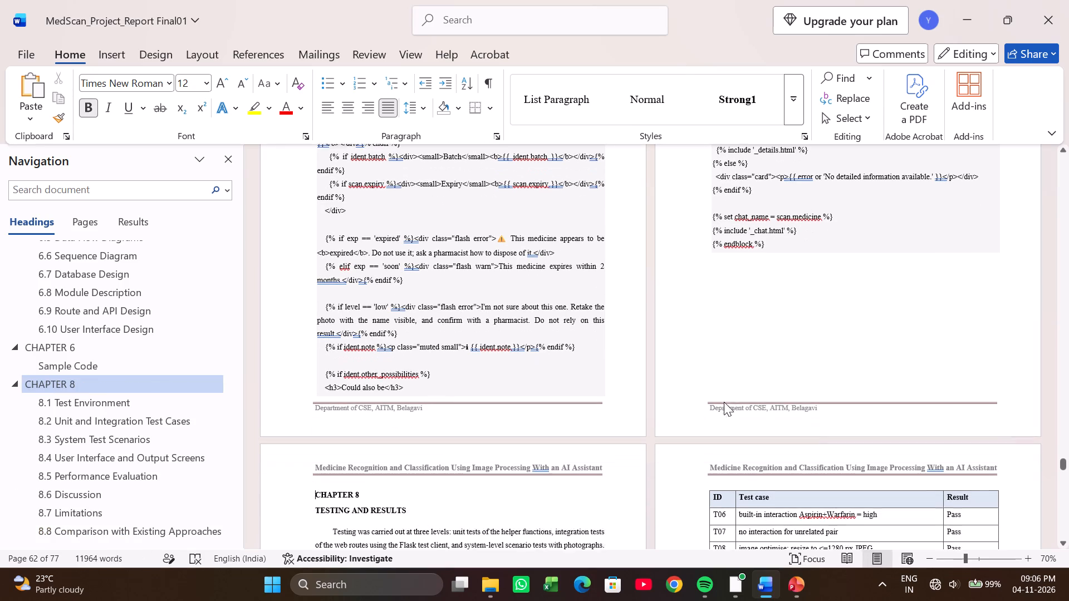
Set all code listings under "Sample Code", from the /config.py label to the final endblock line before Chapter 8, to Times New Roman, size 12.
scroll(849, 318, up, 3)
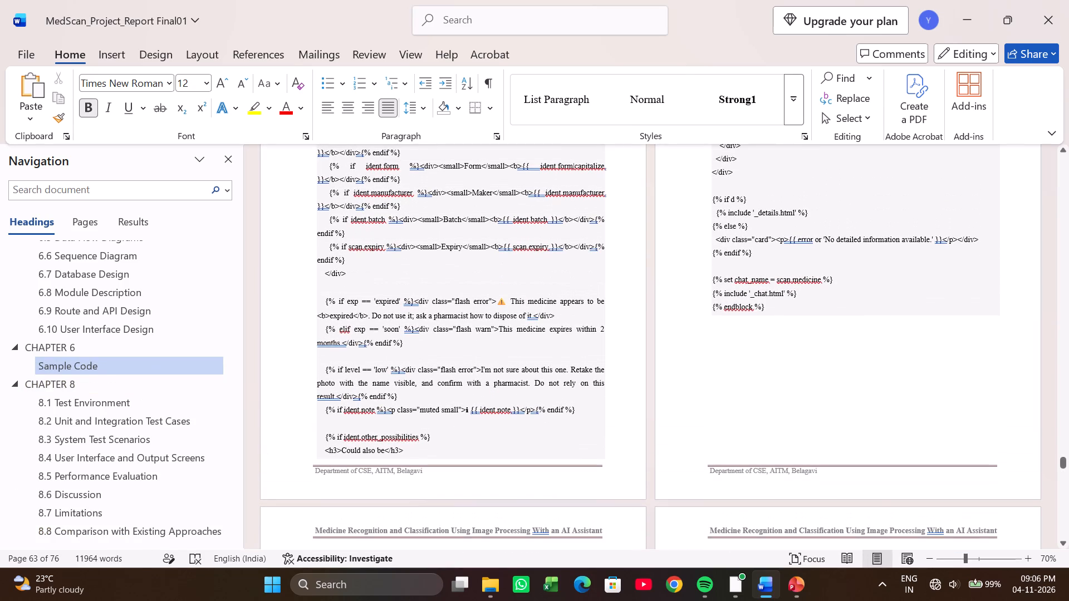
drag(786, 302, 728, 288)
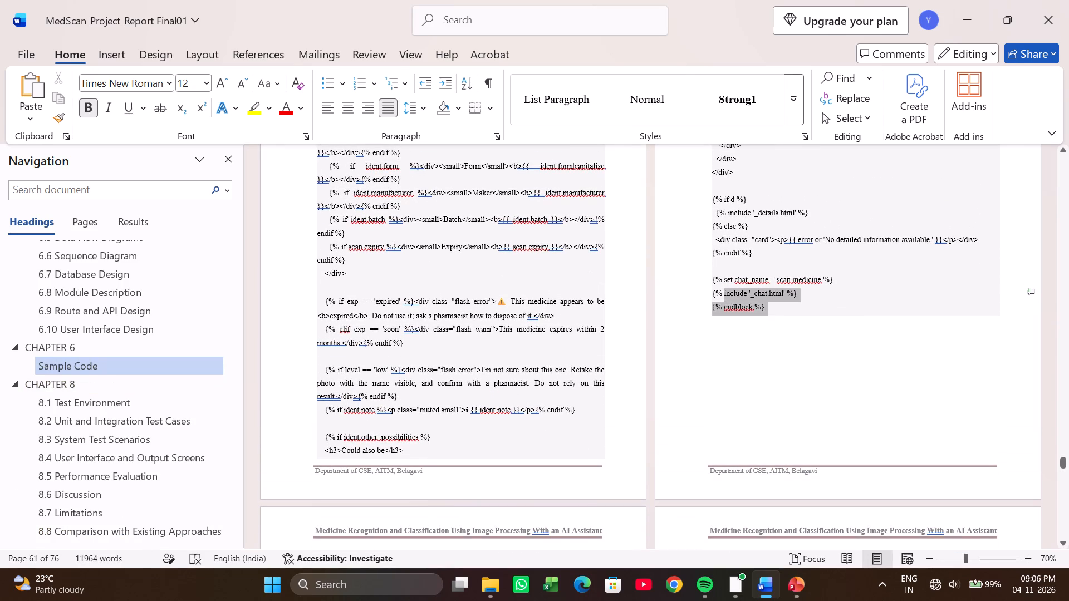
scroll(728, 288, up, 3)
drag(728, 288, 693, 292)
scroll(694, 306, up, 17)
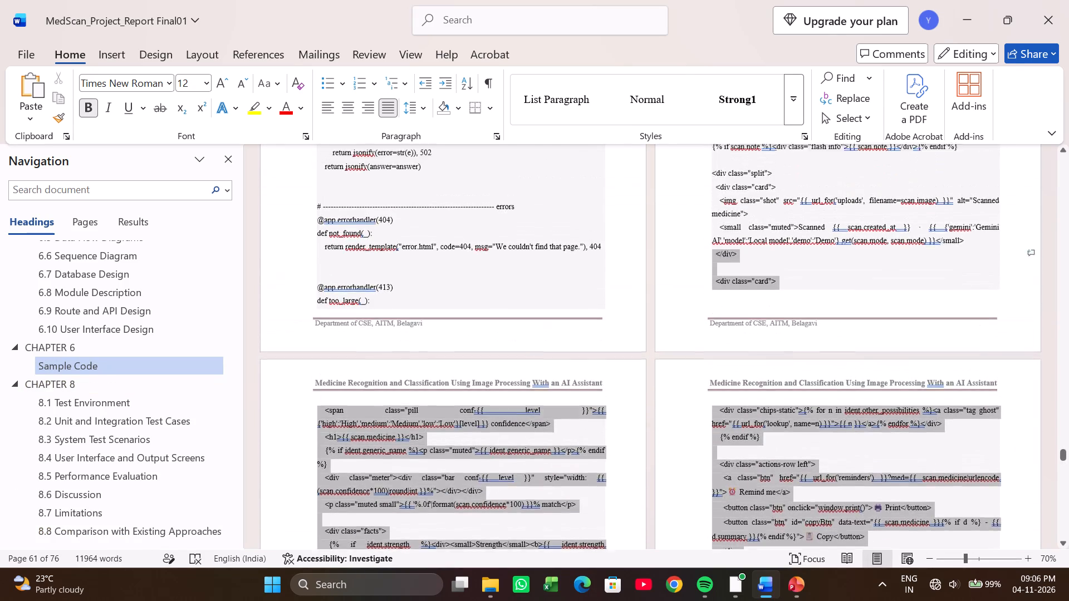
drag(693, 292, 690, 265)
scroll(693, 292, up, 19)
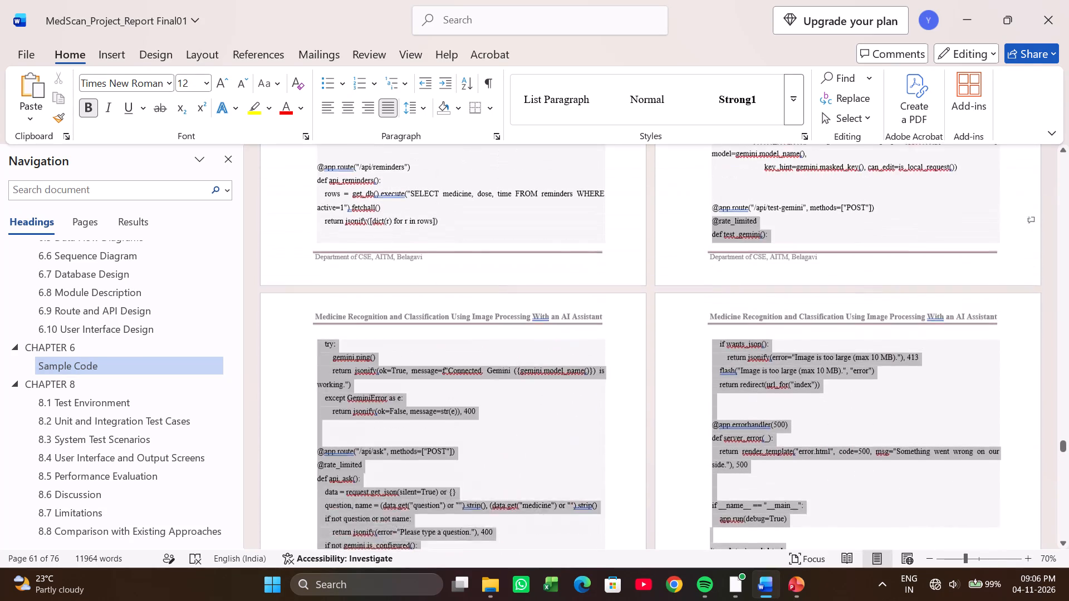
scroll(690, 265, up, 9)
drag(690, 265, 564, 224)
scroll(556, 249, up, 15)
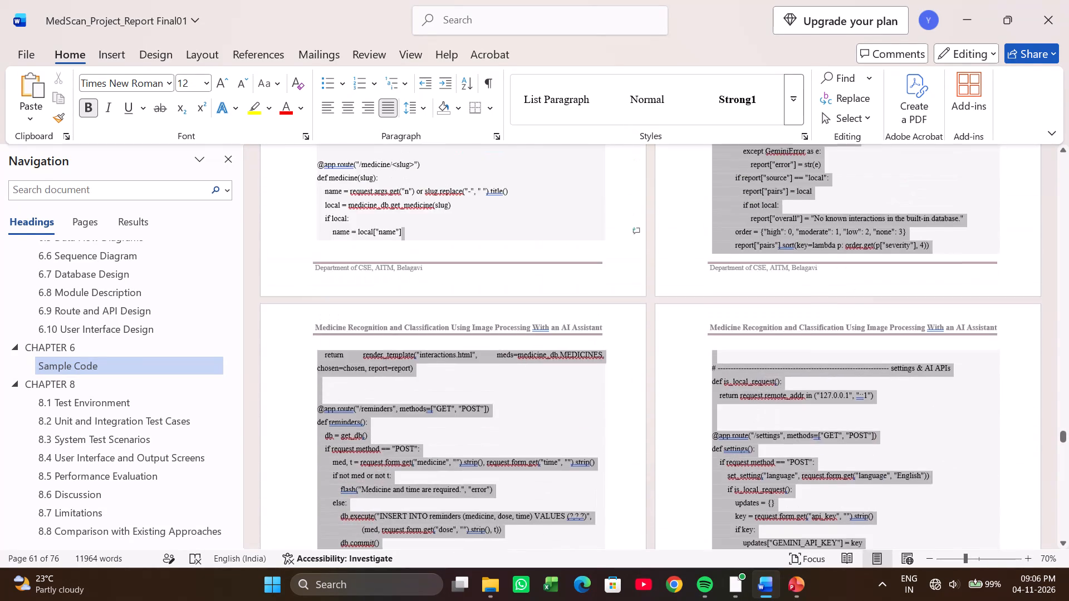
scroll(564, 224, up, 4)
drag(564, 224, 548, 231)
scroll(565, 221, up, 9)
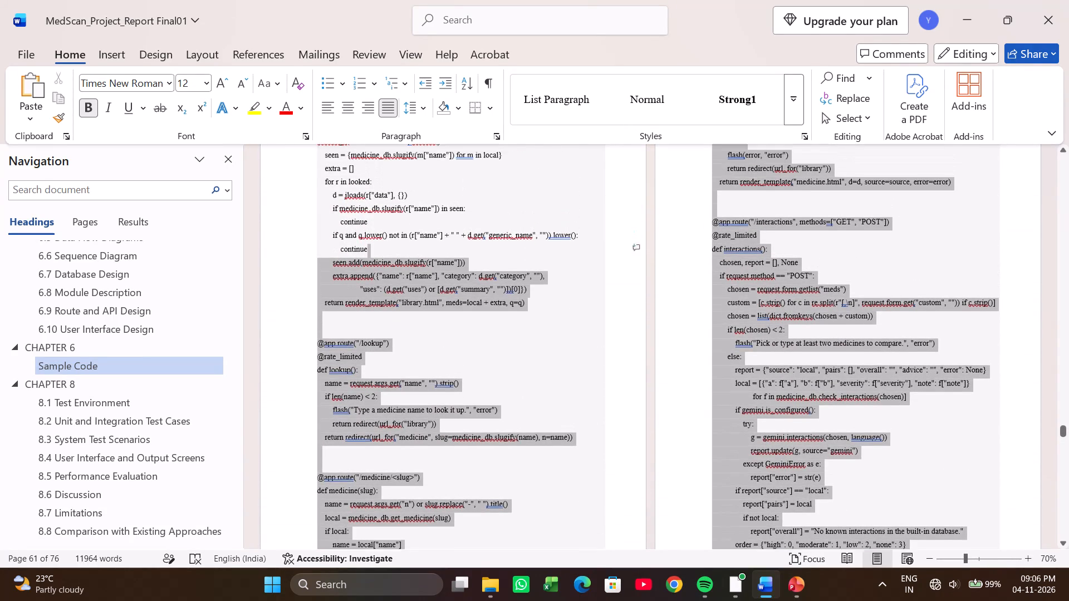
scroll(548, 231, up, 1)
drag(548, 231, 548, 229)
scroll(548, 231, up, 11)
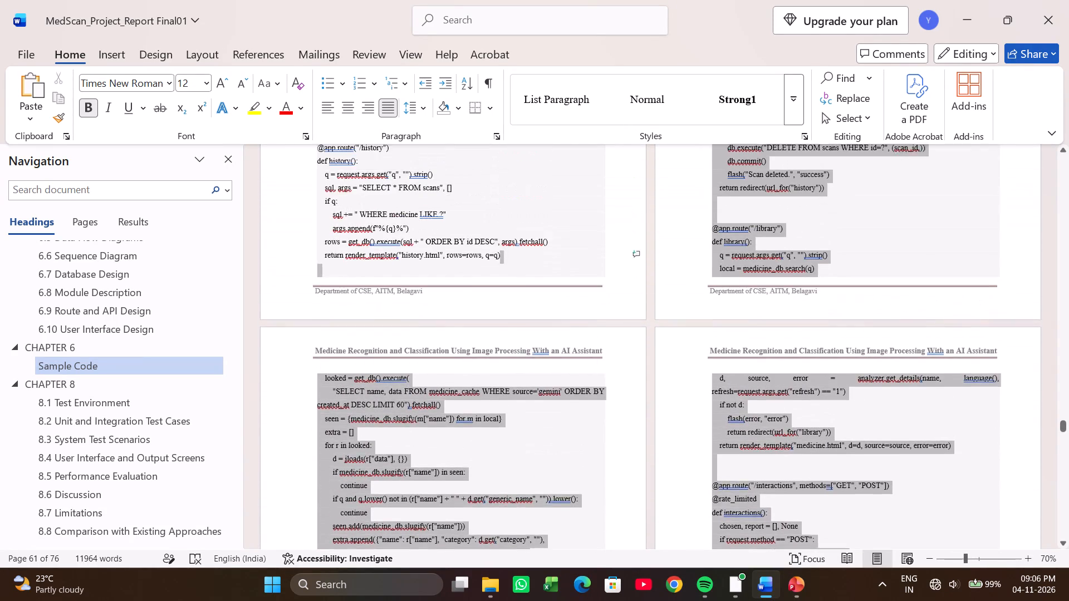
drag(548, 229, 537, 231)
scroll(548, 229, up, 17)
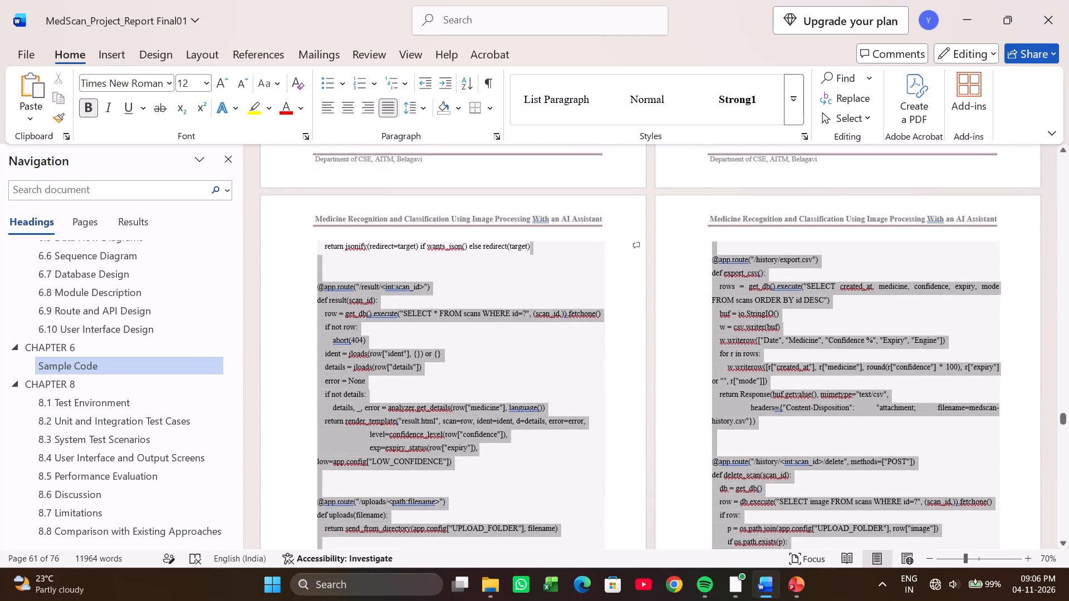
scroll(537, 231, up, 4)
drag(537, 231, 518, 217)
scroll(517, 225, up, 16)
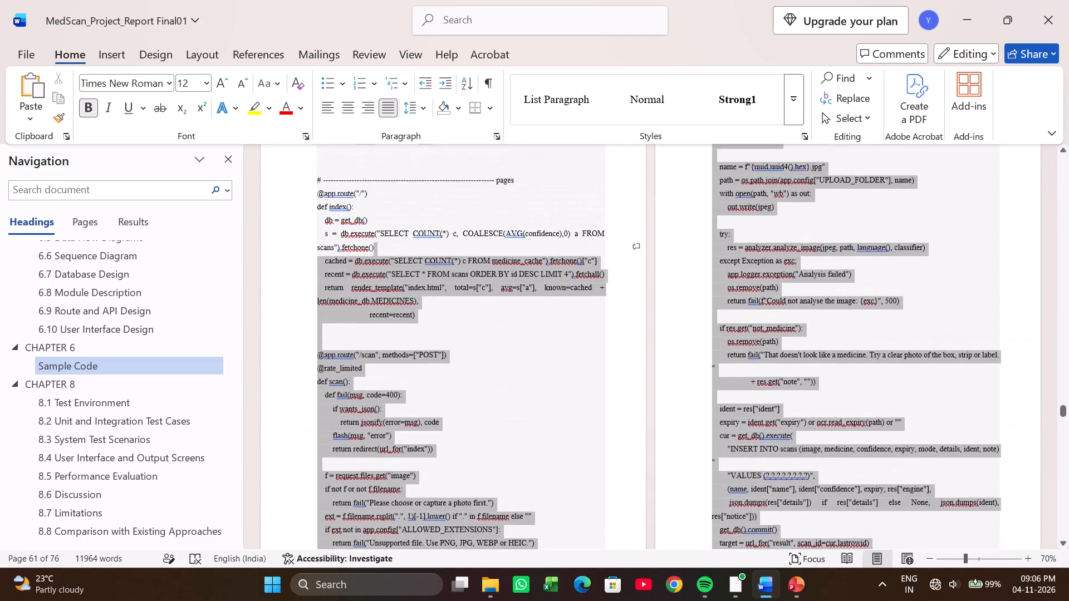
scroll(518, 217, up, 9)
drag(518, 217, 522, 206)
scroll(519, 210, up, 18)
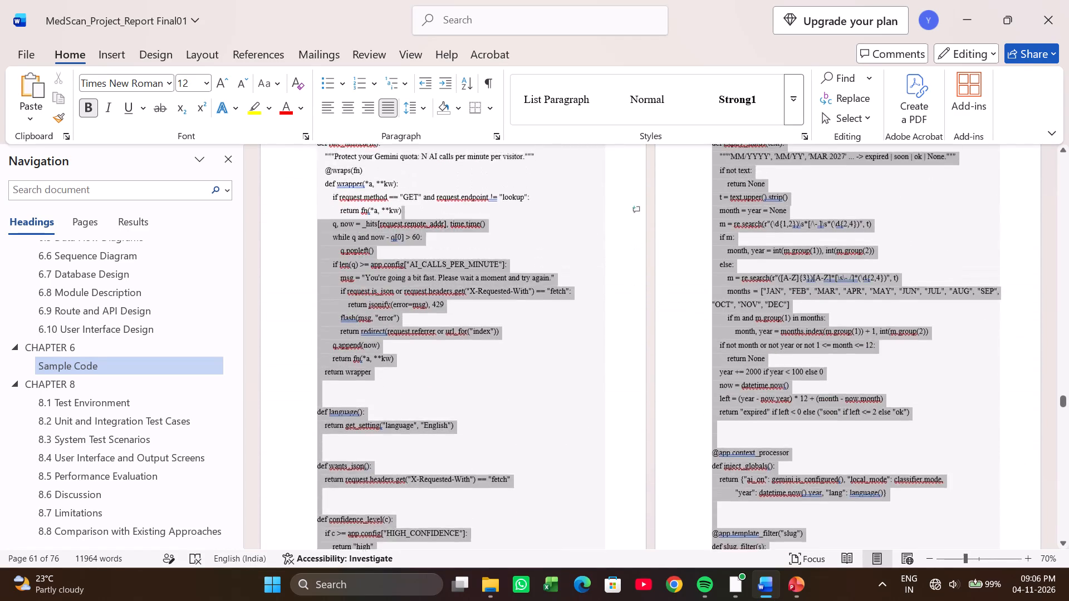
scroll(522, 206, up, 2)
drag(522, 206, 529, 194)
scroll(523, 203, up, 20)
scroll(529, 195, up, 7)
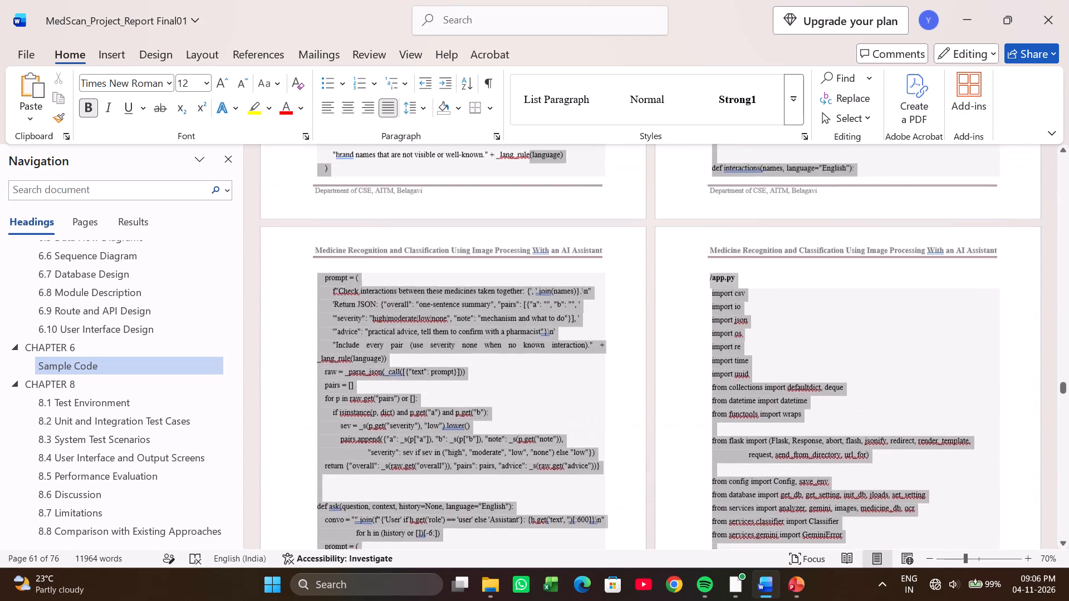
drag(529, 194, 566, 183)
scroll(531, 190, up, 10)
scroll(540, 187, up, 12)
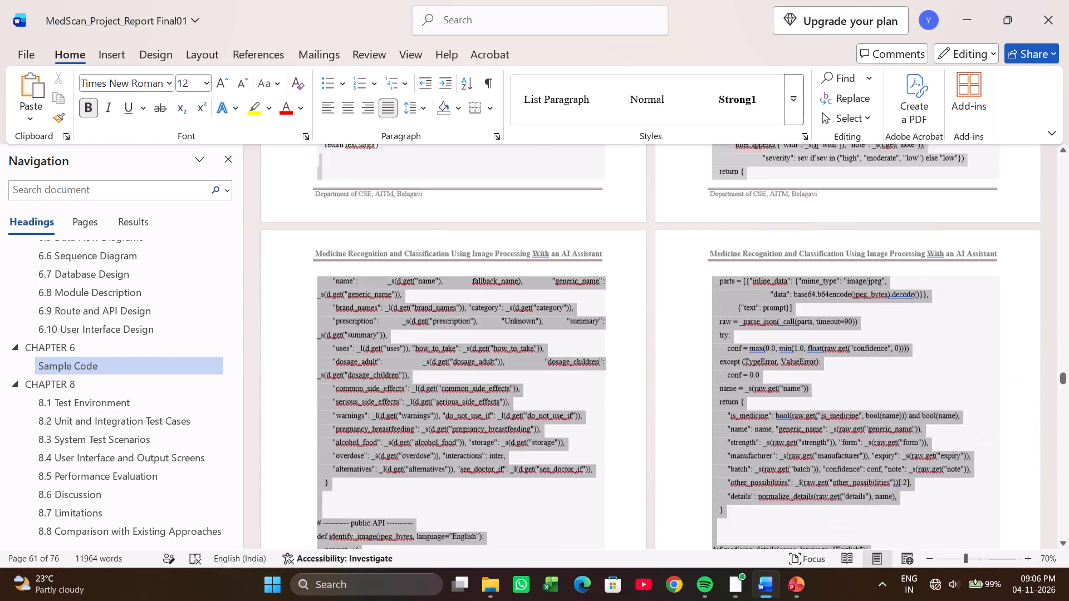
drag(566, 183, 571, 174)
scroll(566, 180, up, 20)
scroll(571, 172, up, 7)
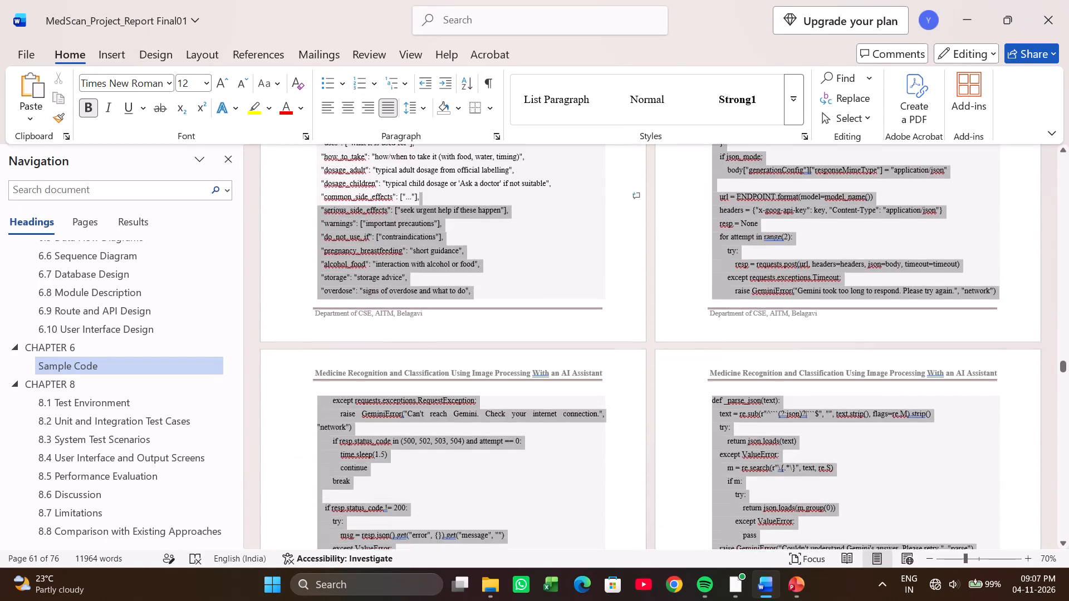
drag(571, 174, 591, 182)
scroll(572, 175, up, 18)
scroll(591, 177, up, 6)
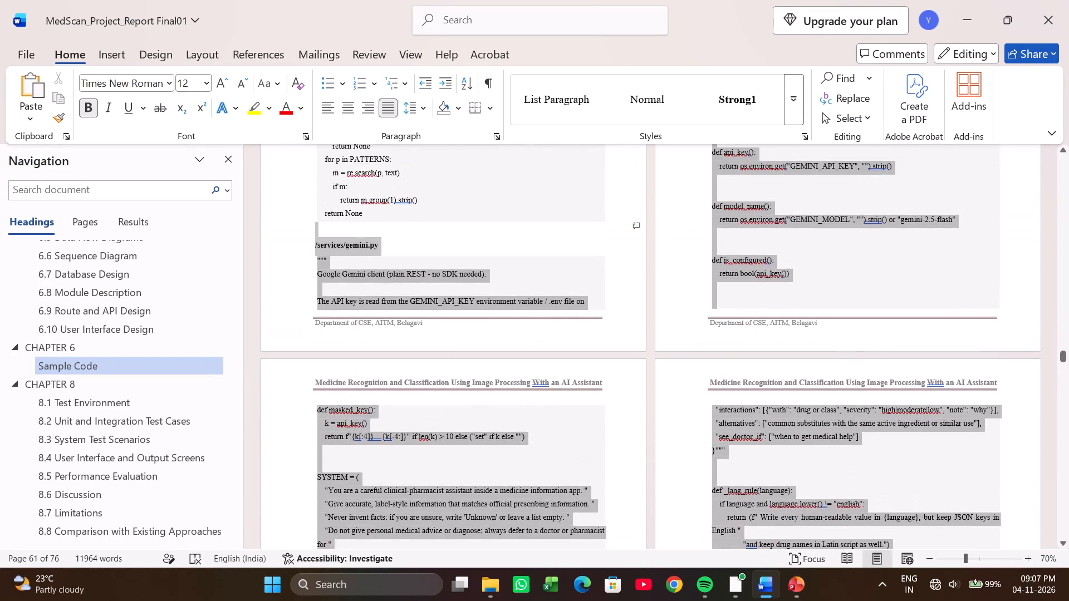
drag(591, 182, 597, 184)
scroll(591, 184, up, 20)
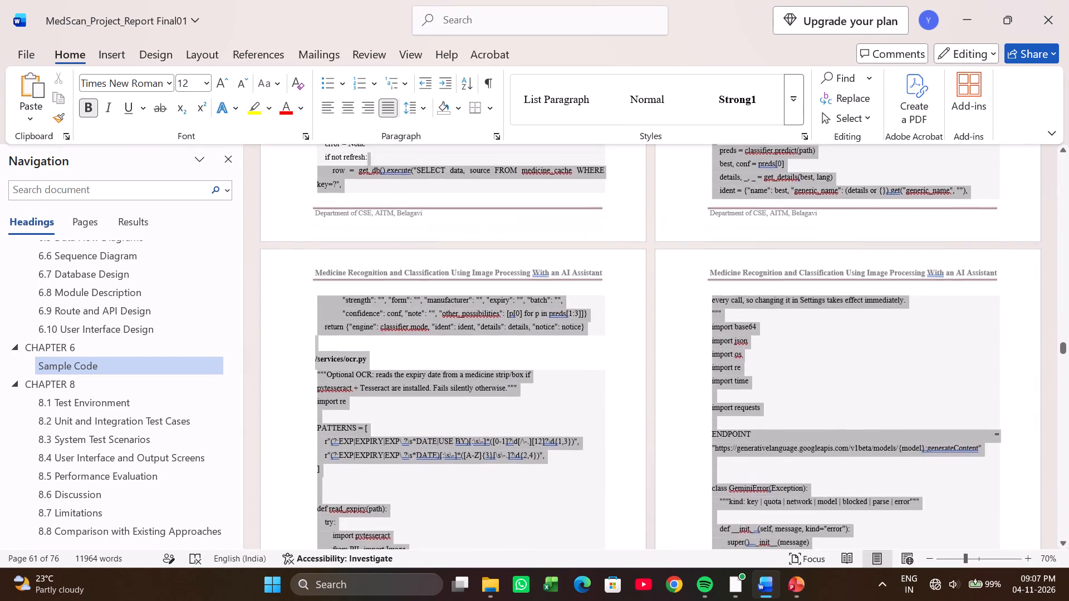
drag(597, 184, 617, 193)
scroll(610, 205, up, 20)
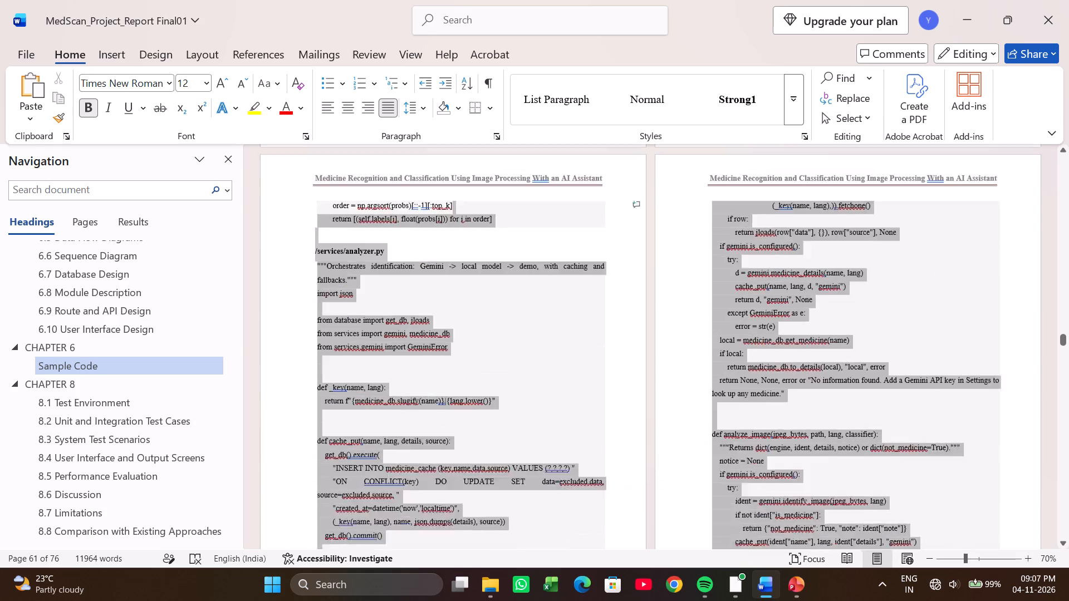
drag(617, 193, 620, 190)
scroll(617, 193, up, 16)
scroll(619, 192, up, 6)
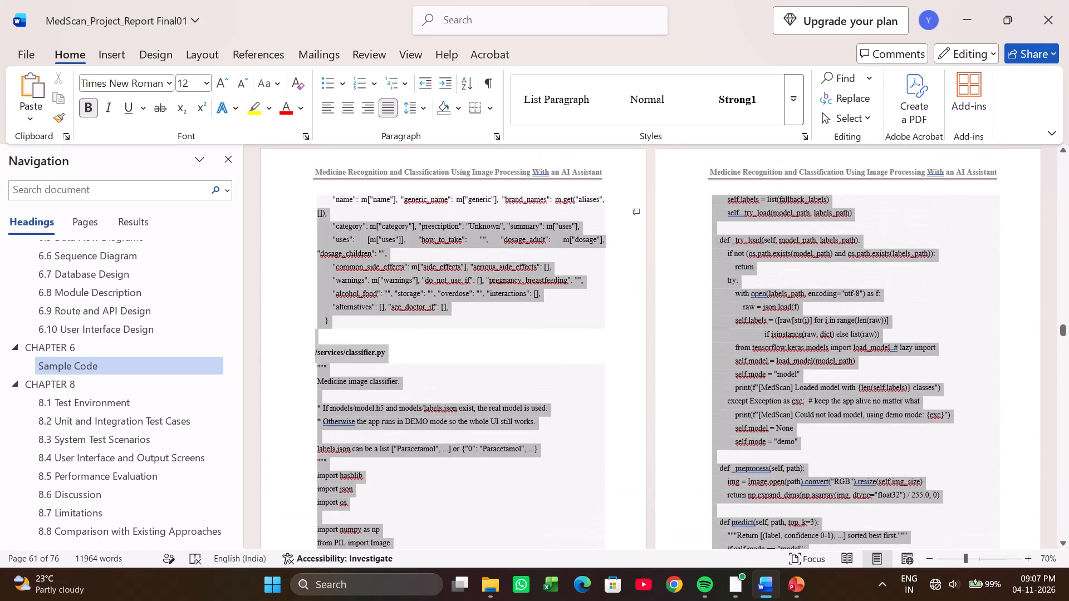
drag(620, 190, 620, 187)
scroll(620, 190, up, 9)
scroll(620, 190, up, 14)
scroll(620, 187, up, 7)
drag(620, 187, 626, 180)
scroll(622, 185, up, 13)
scroll(625, 183, up, 15)
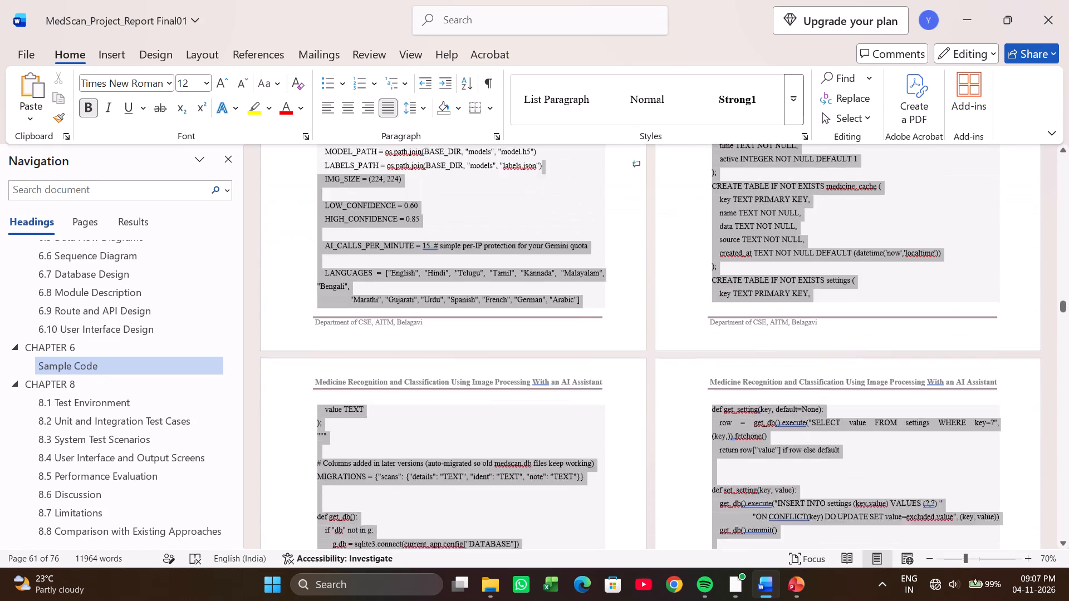
drag(626, 180, 627, 177)
scroll(626, 180, up, 15)
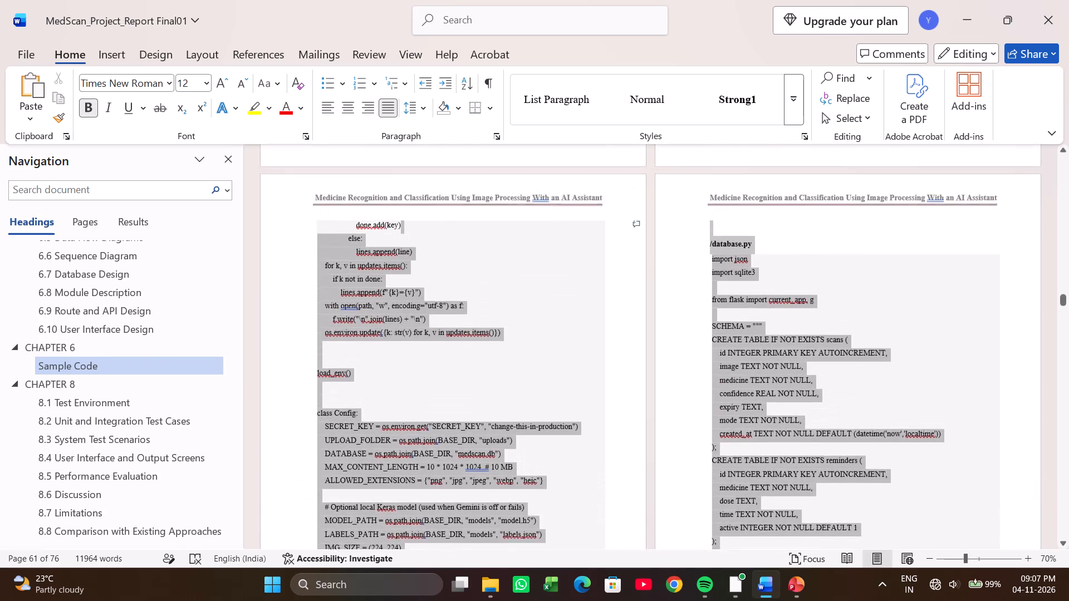
drag(627, 177, 627, 178)
scroll(627, 178, up, 17)
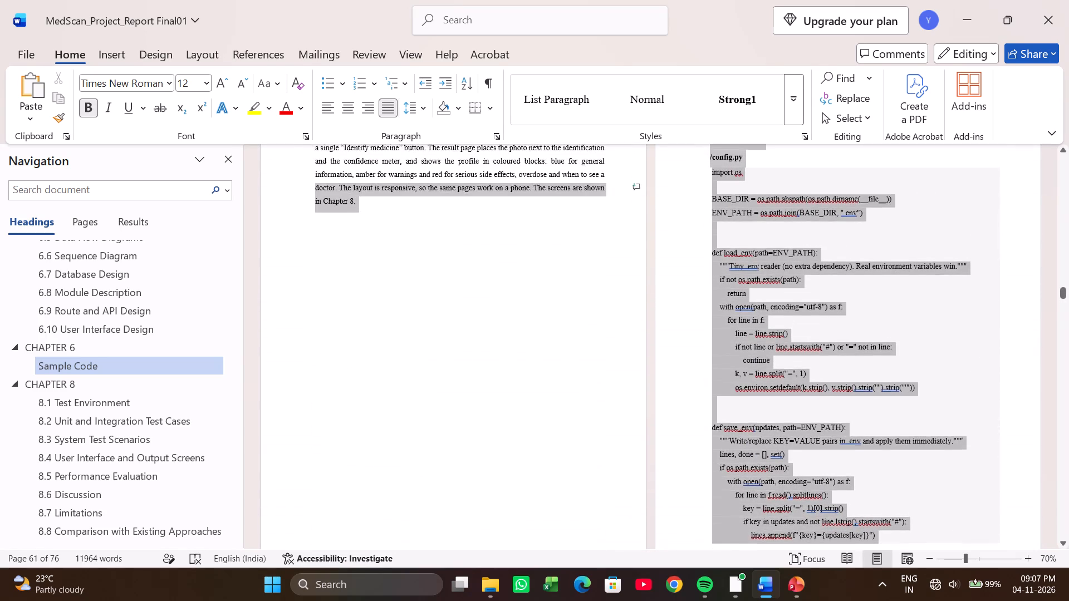
drag(627, 178, 711, 276)
scroll(634, 185, up, 5)
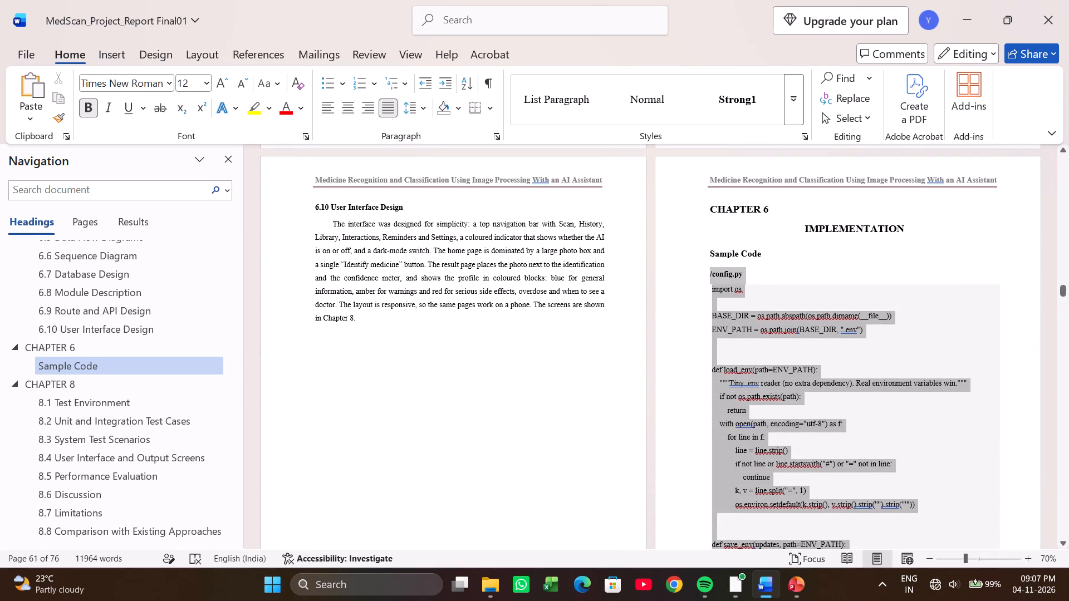
drag(711, 276, 711, 274)
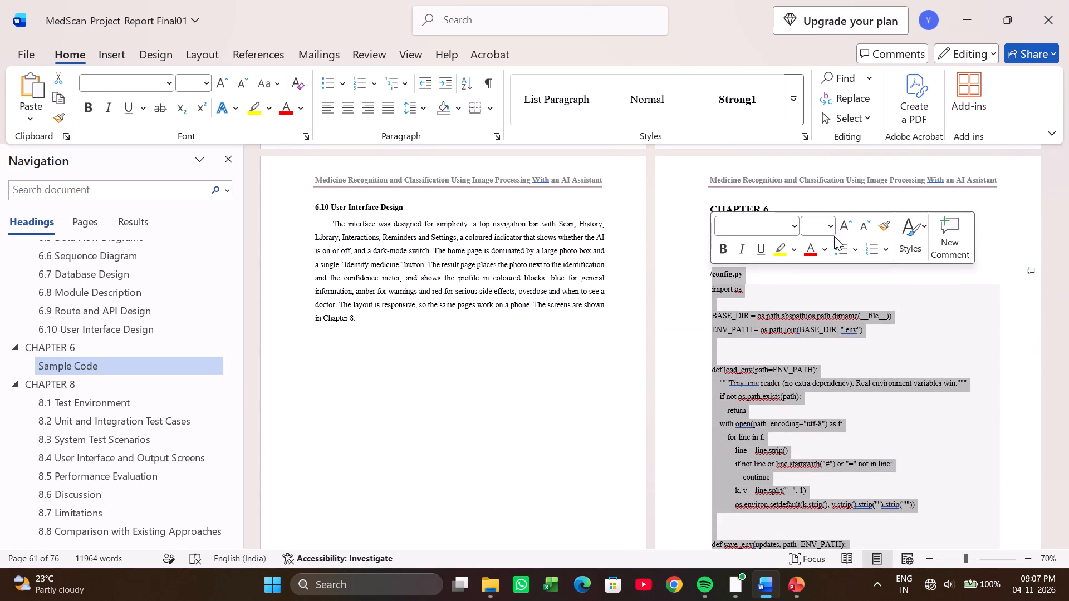
click(833, 224)
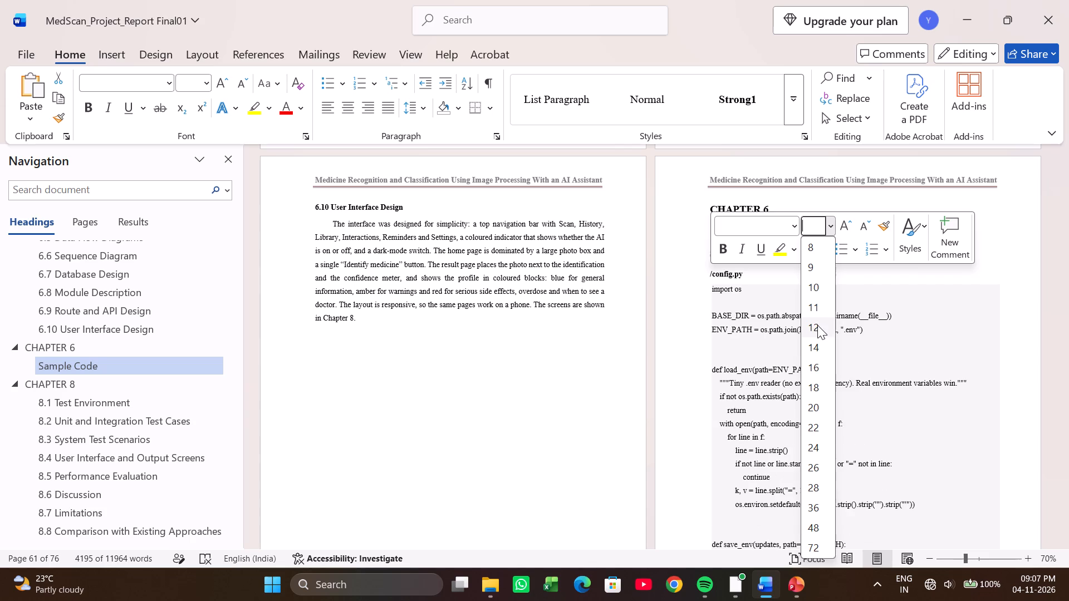
click(817, 325)
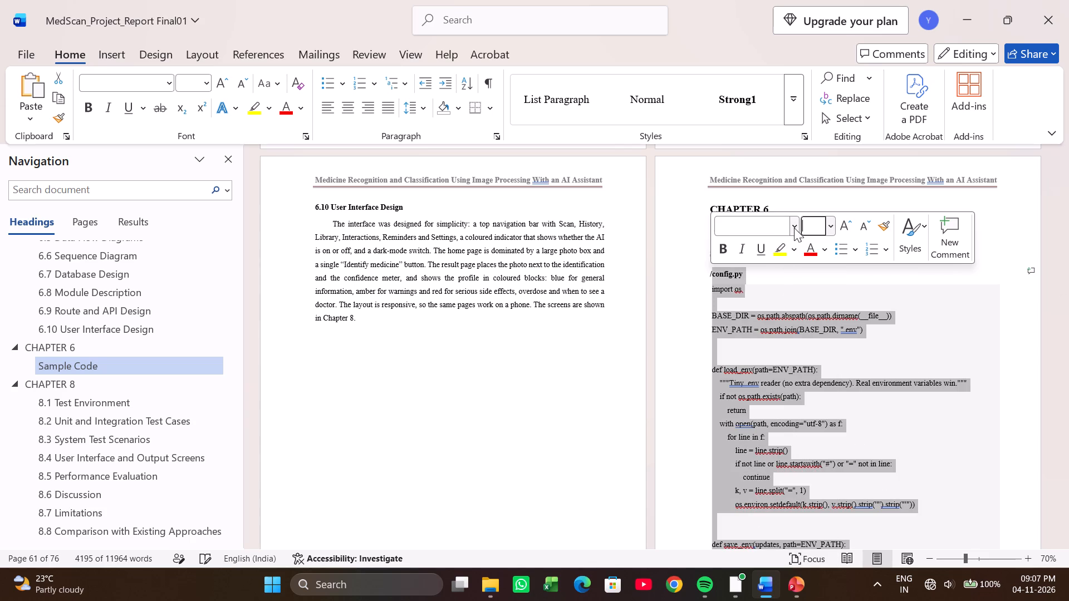
click(794, 225)
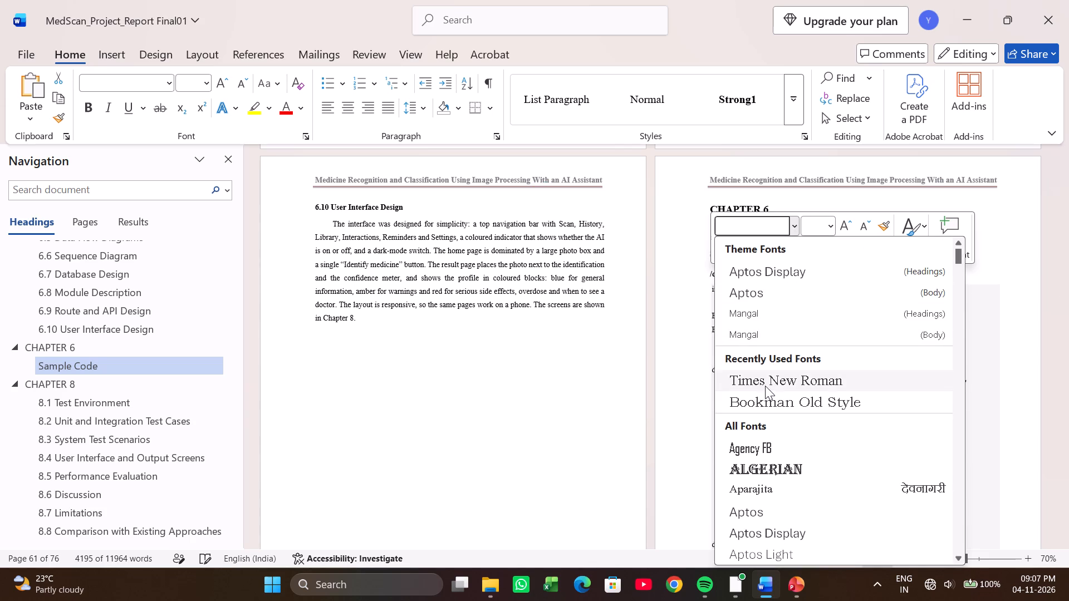
click(765, 386)
click(856, 356)
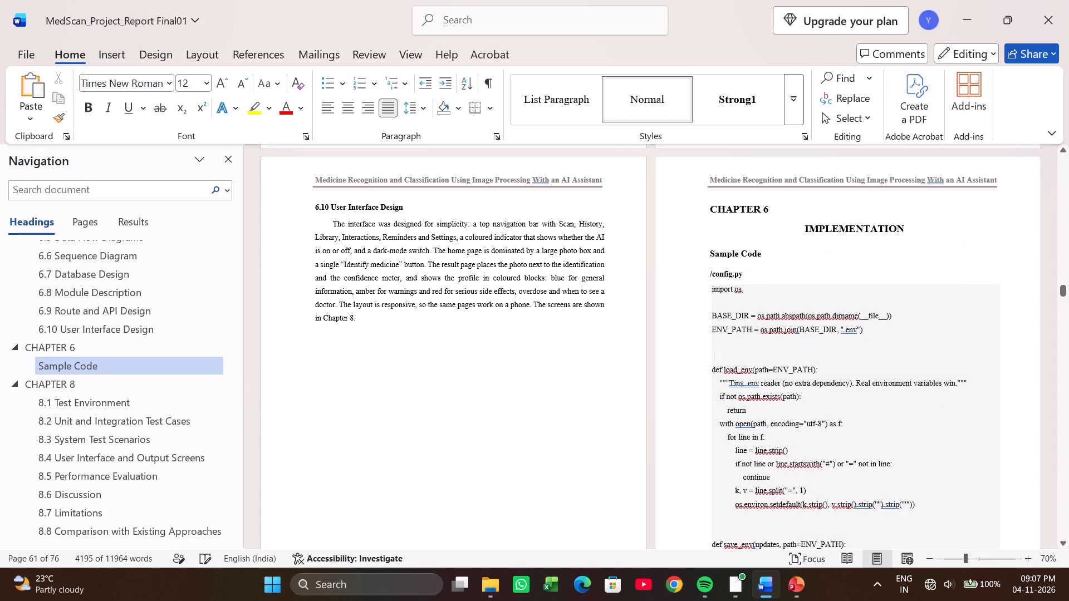
Look through the reformatted code listings under "Sample Code", from /config.py to the final endblock line before Chapter 8.
scroll(811, 354, down, 14)
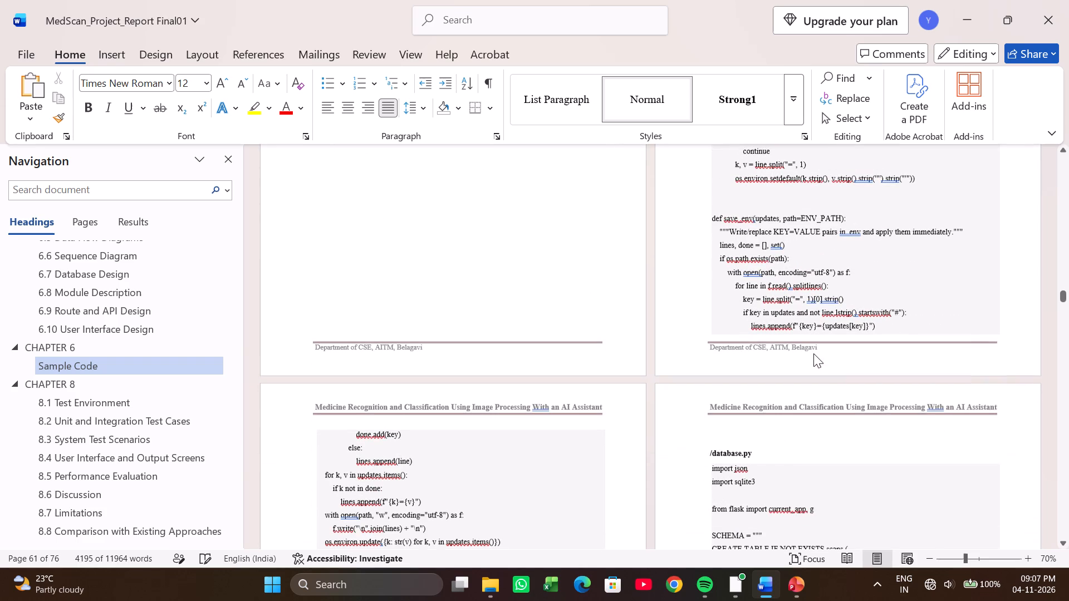
click(921, 300)
click(924, 301)
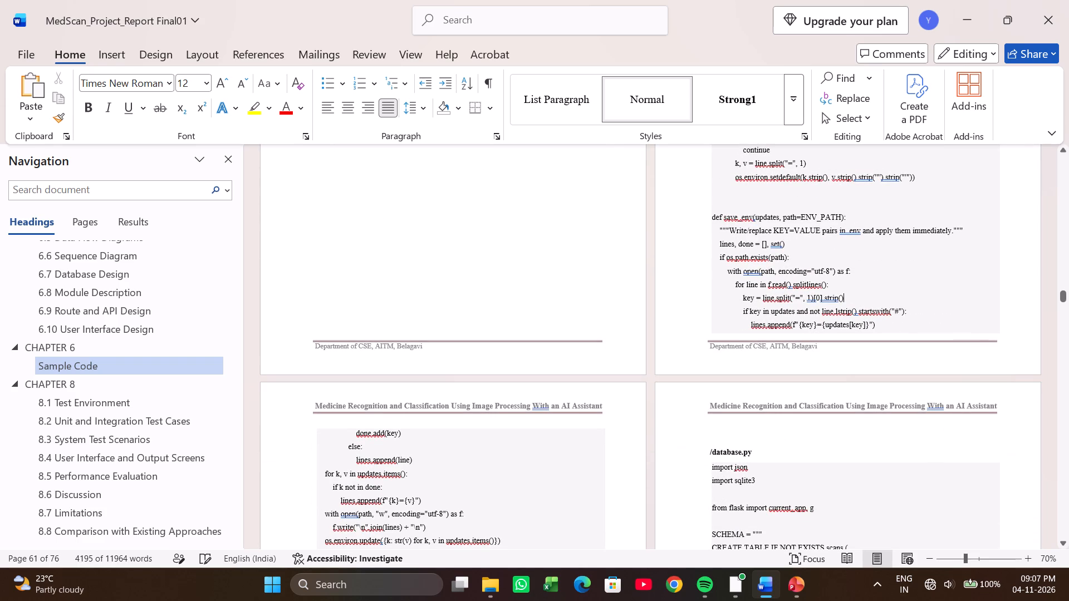
scroll(754, 364, down, 14)
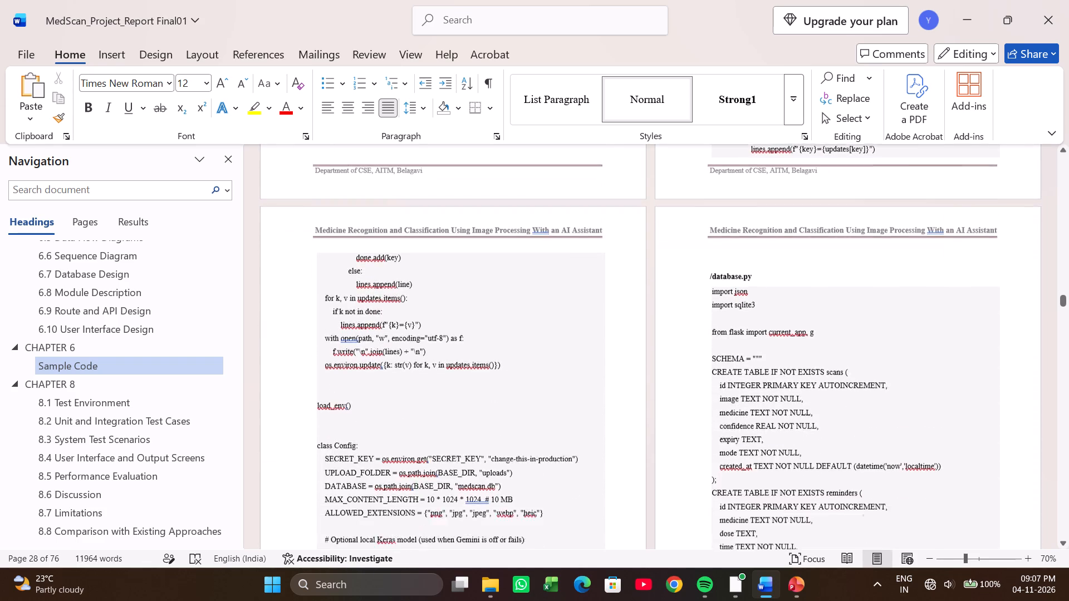
scroll(758, 374, down, 19)
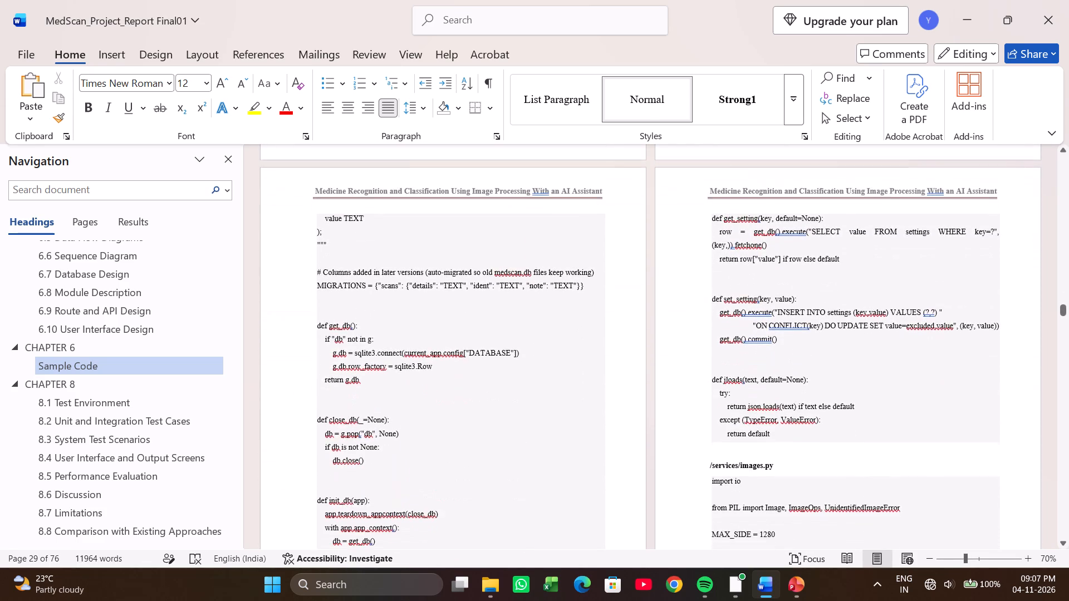
scroll(758, 363, down, 3)
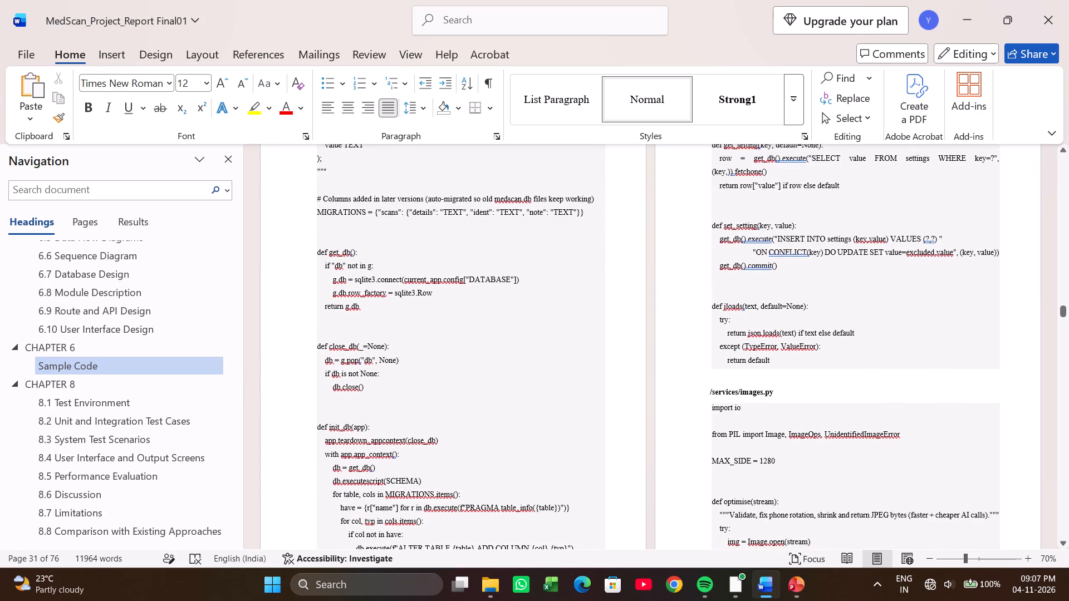
click(703, 366)
click(883, 352)
scroll(814, 362, down, 20)
scroll(814, 362, down, 13)
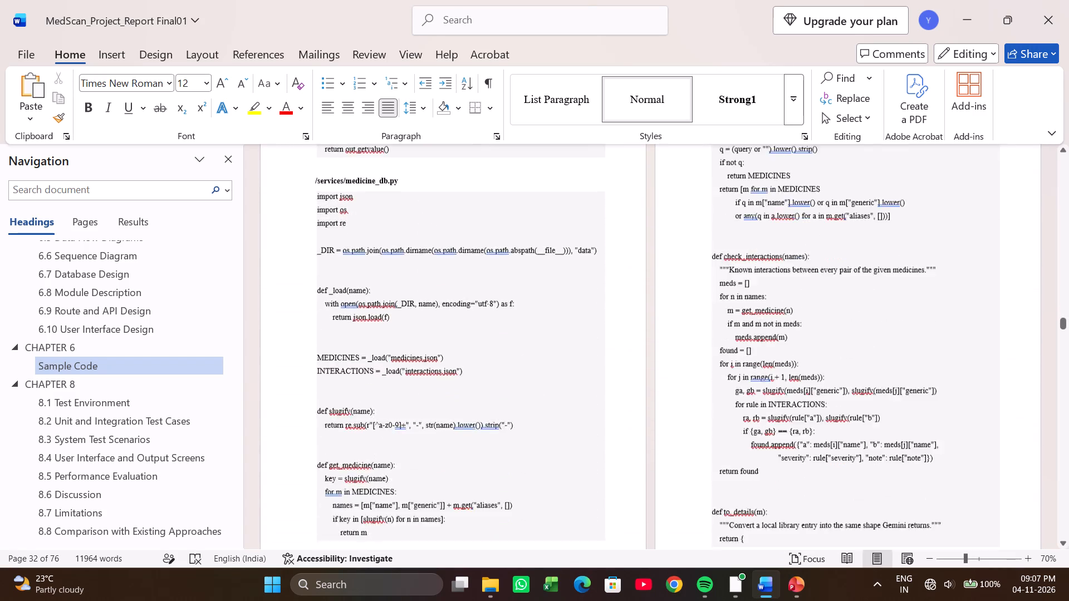
scroll(815, 342, down, 20)
scroll(815, 342, down, 20)
scroll(815, 342, down, 6)
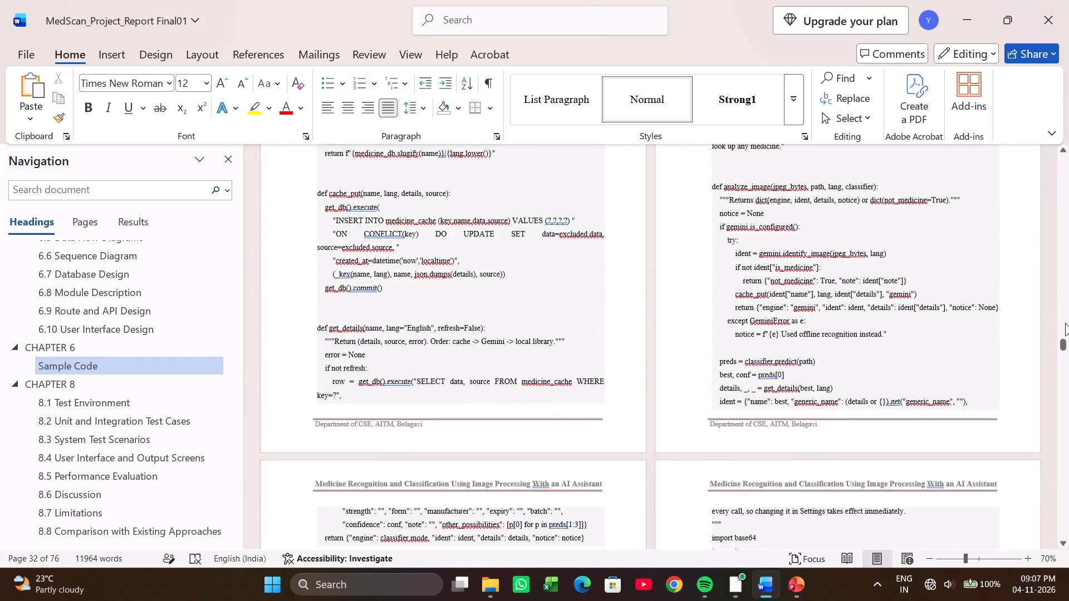
drag(1058, 343, 1060, 364)
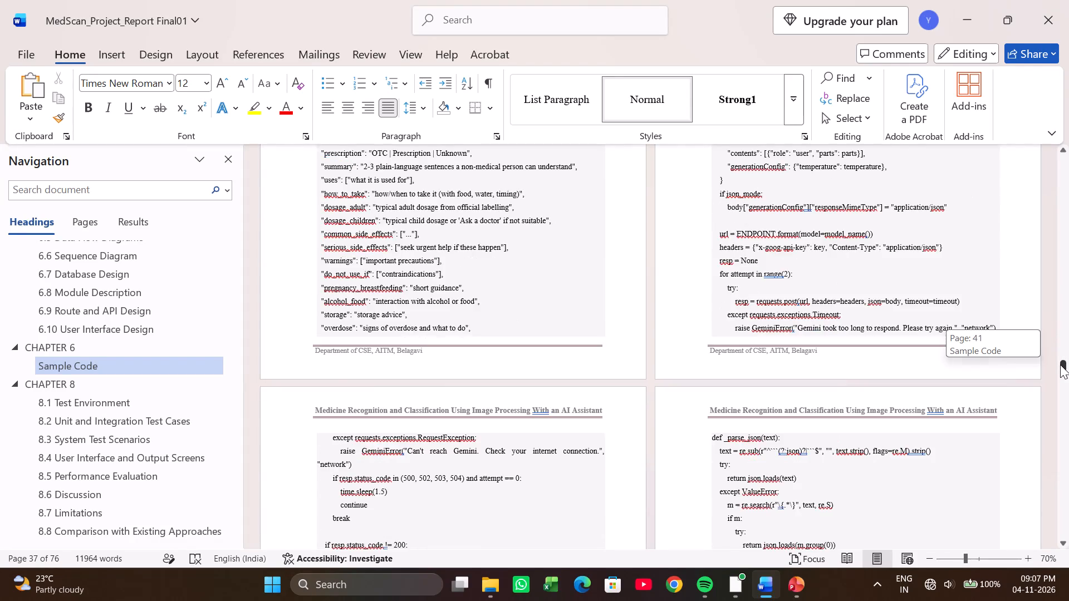
drag(1060, 364, 1055, 404)
drag(1068, 405, 1061, 422)
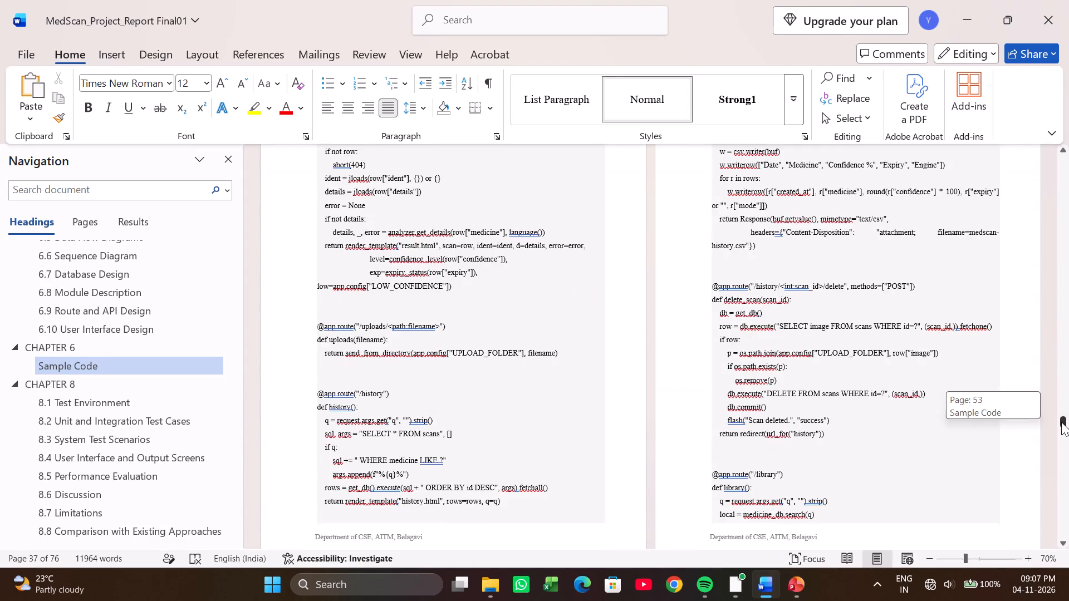
drag(1061, 422, 1056, 441)
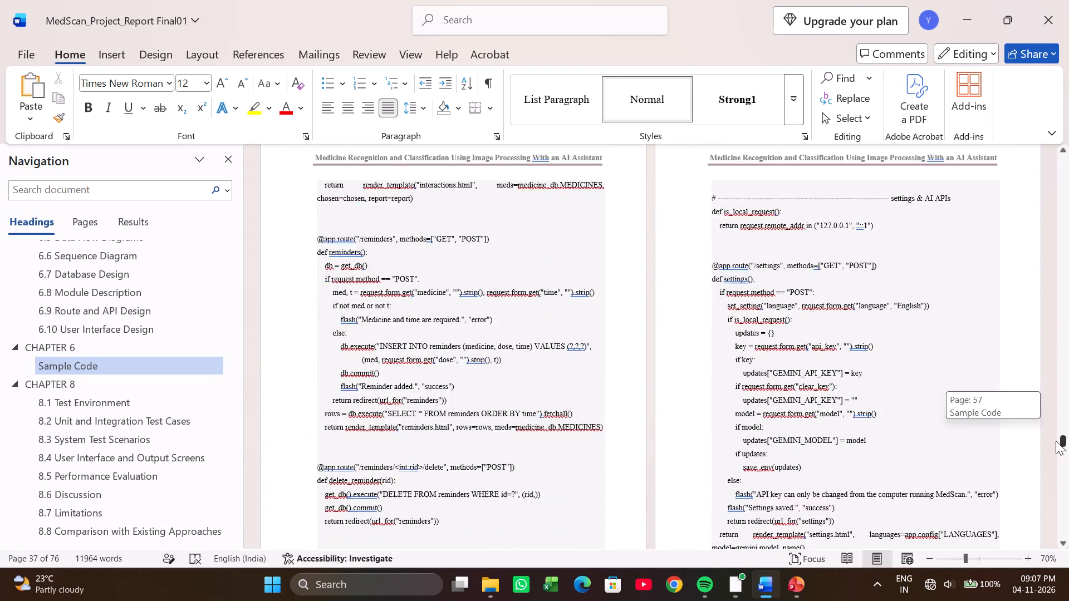
drag(1056, 441, 1047, 465)
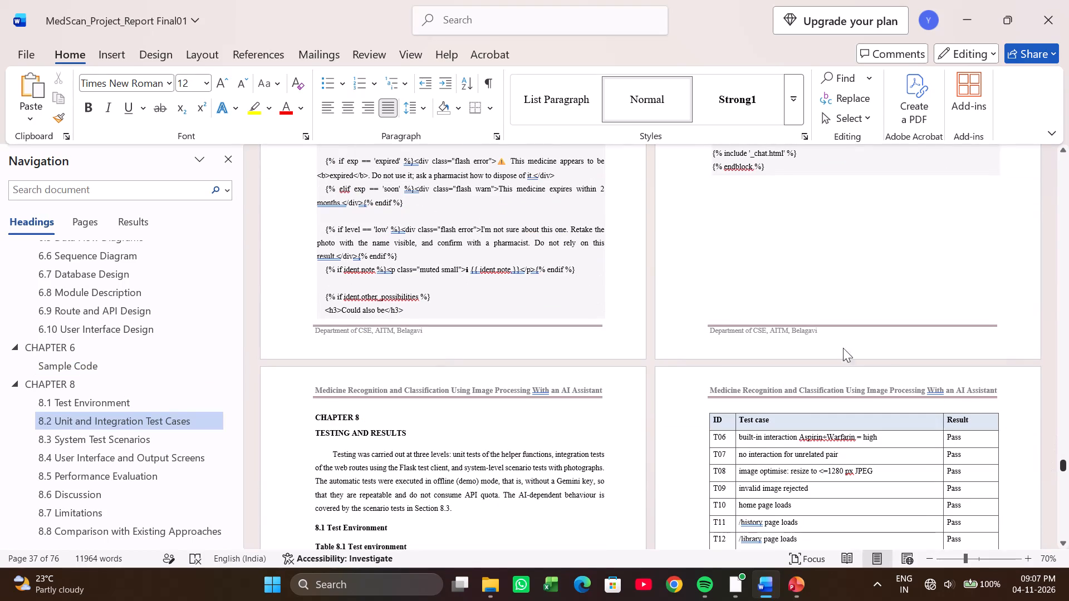
scroll(730, 298, down, 5)
scroll(730, 297, up, 14)
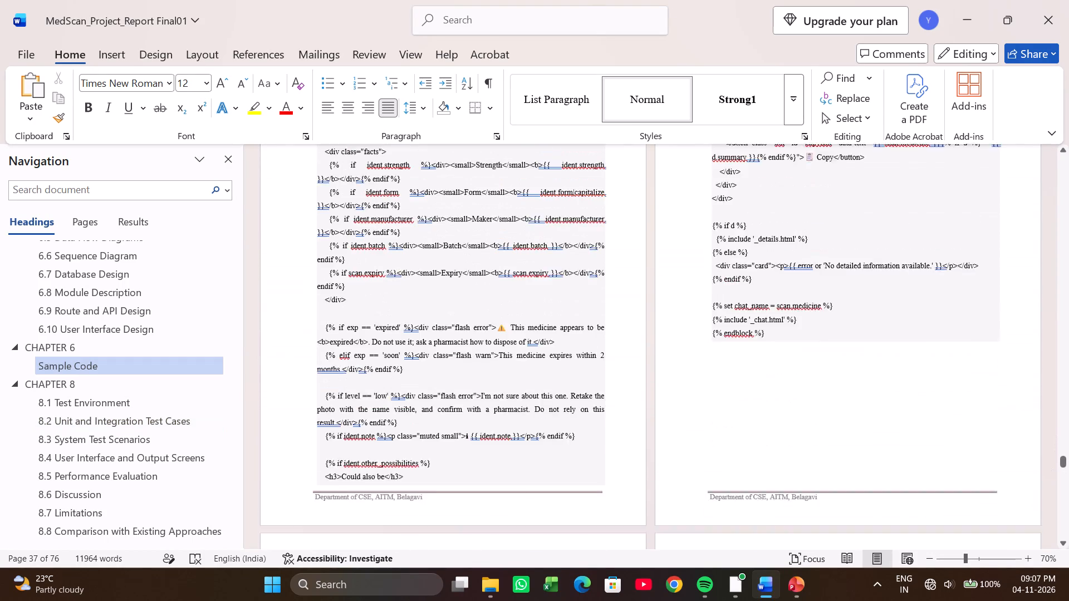
scroll(730, 291, up, 8)
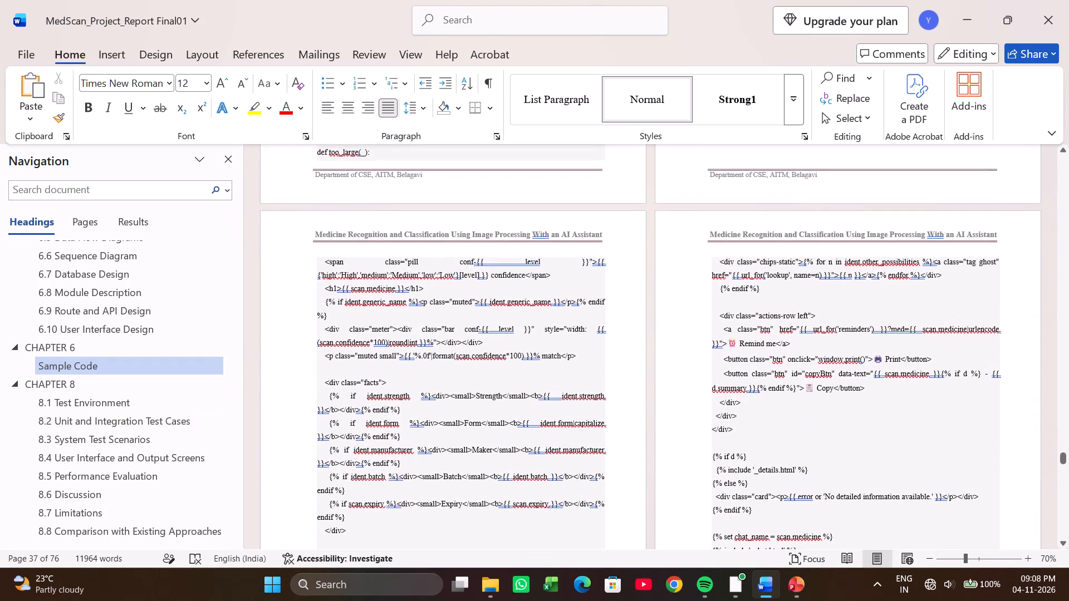
Set the "CHAPTER 8" heading and its "TESTING AND RESULTS" title to font size 16.
scroll(732, 284, down, 15)
scroll(733, 282, down, 7)
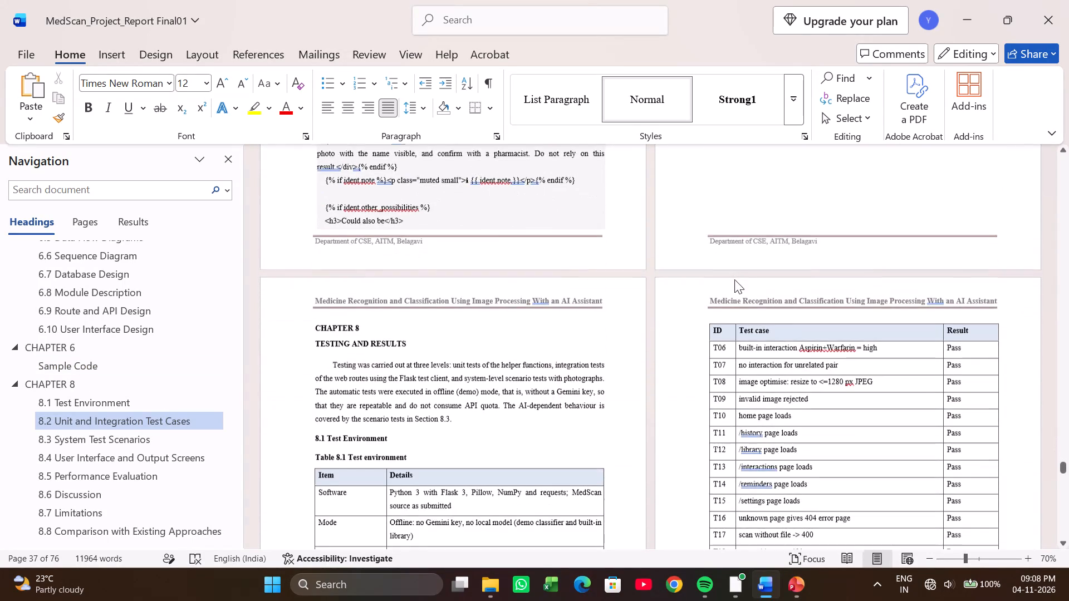
scroll(738, 274, down, 1)
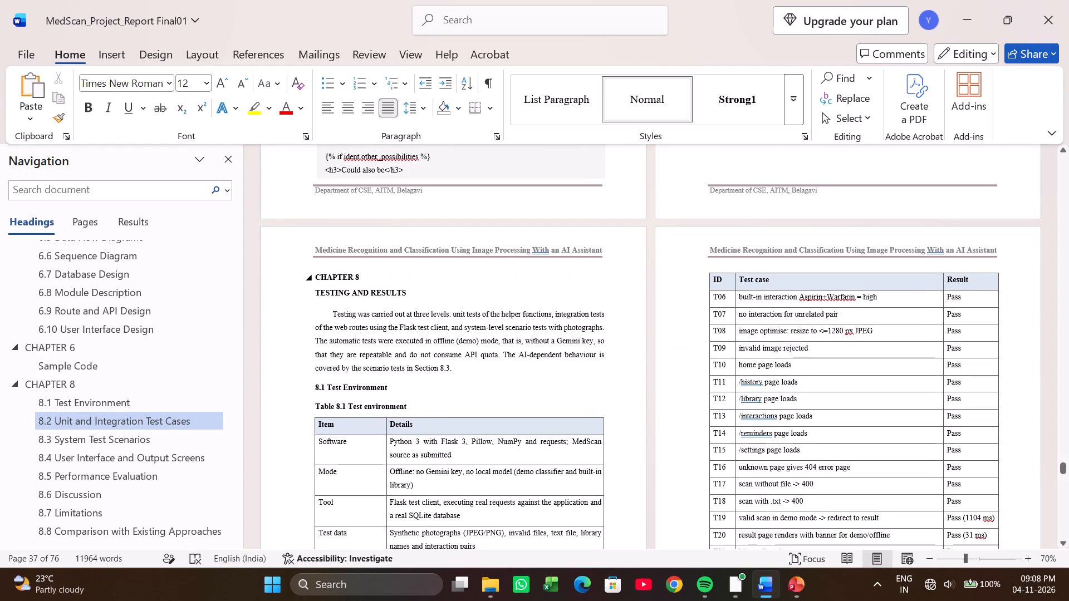
drag(418, 293, 311, 274)
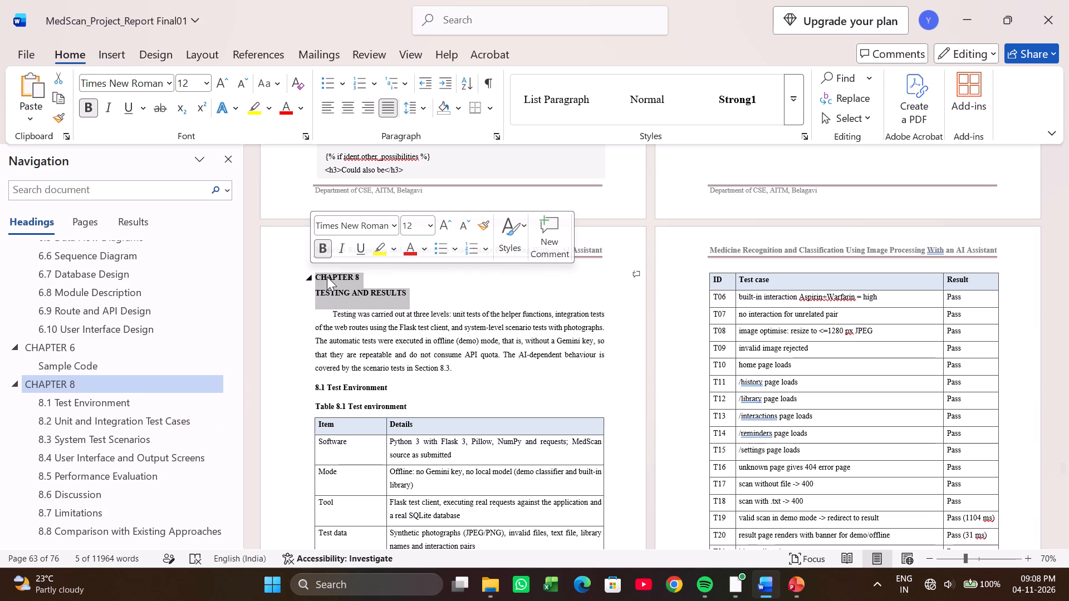
click(370, 278)
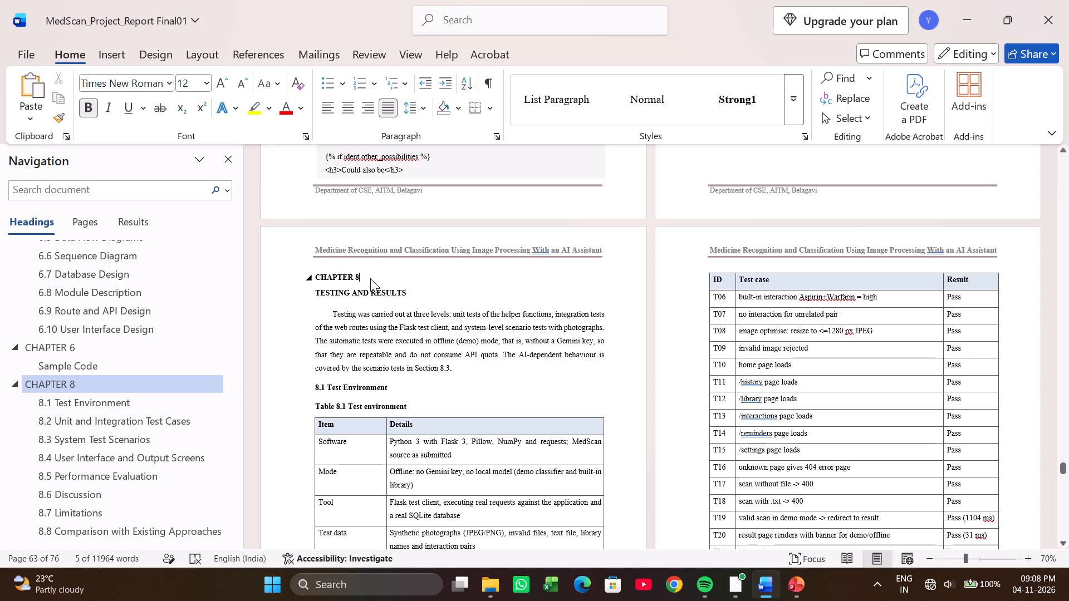
drag(426, 298, 319, 279)
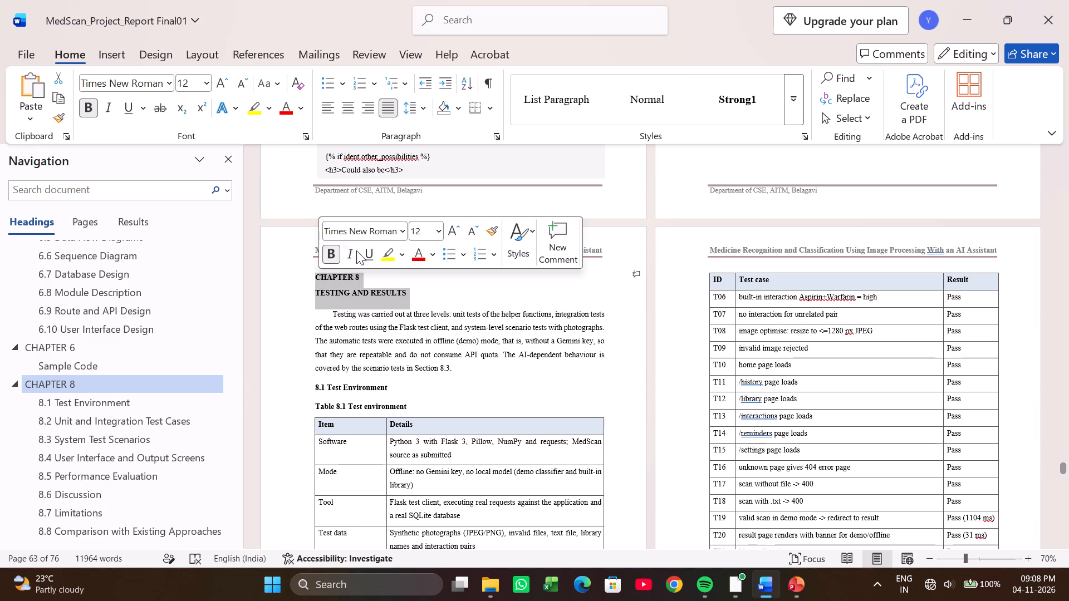
click(438, 234)
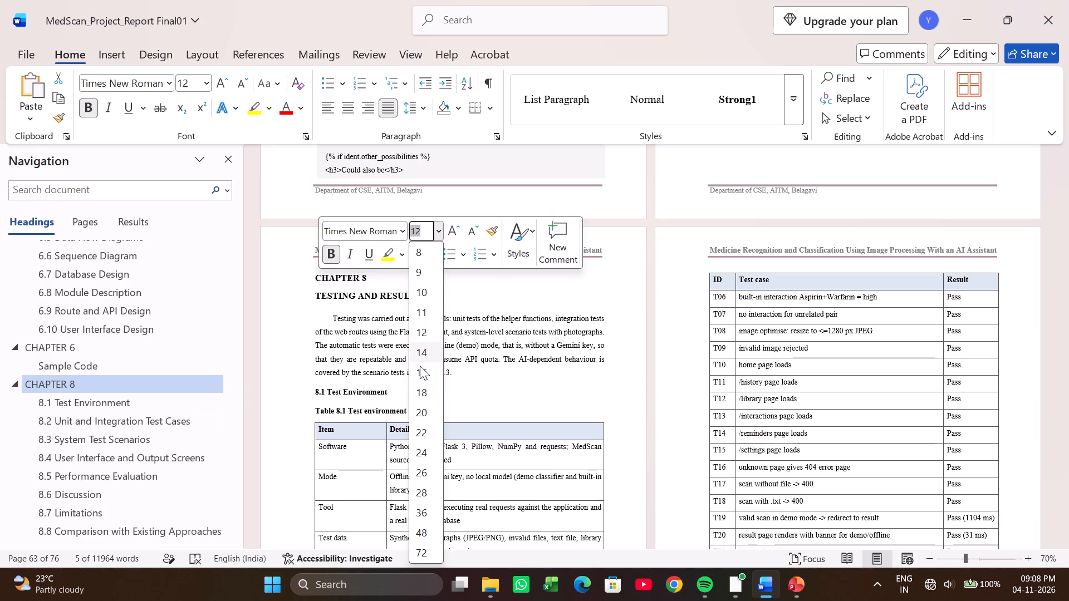
click(422, 370)
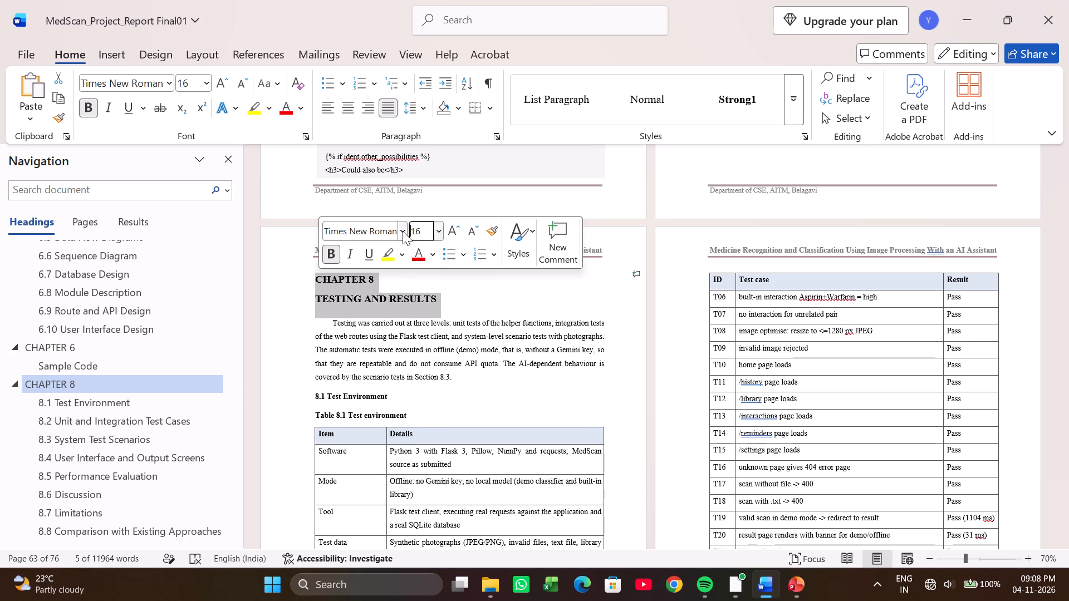
Centre the "TESTING AND RESULTS" chapter title.
click(414, 295)
drag(319, 293, 417, 294)
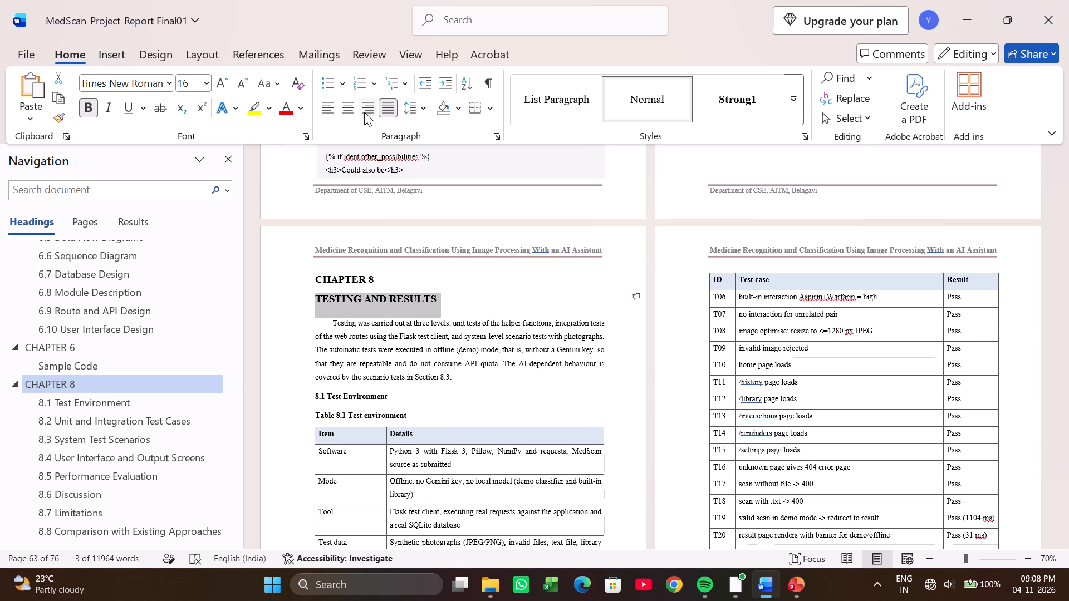
click(350, 116)
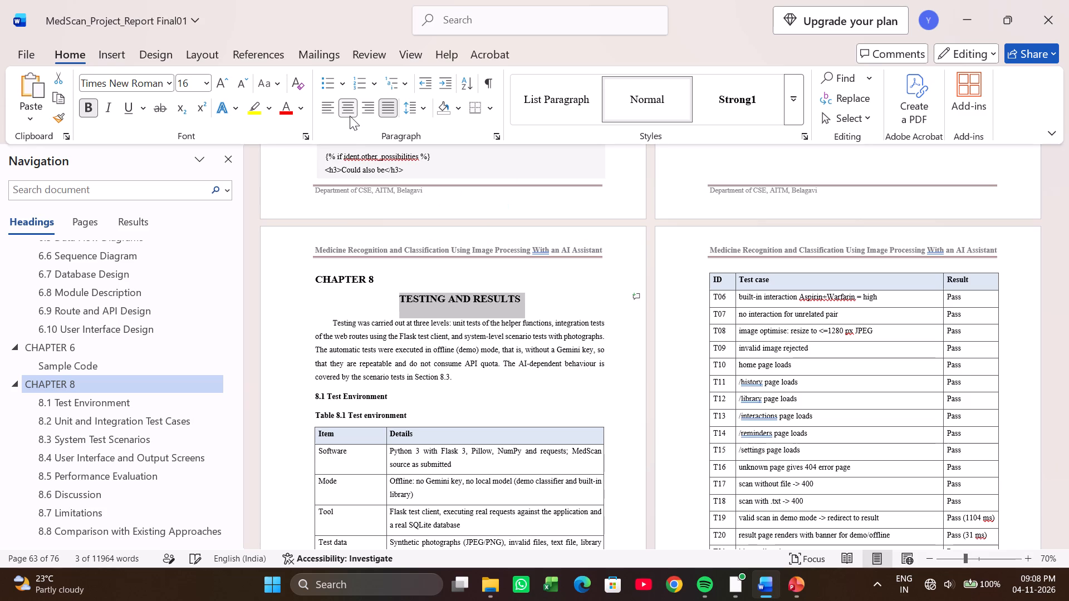
Renumber the heading above "TESTING AND RESULTS" as CHAPTER 7.
click(440, 287)
scroll(376, 268, down, 2)
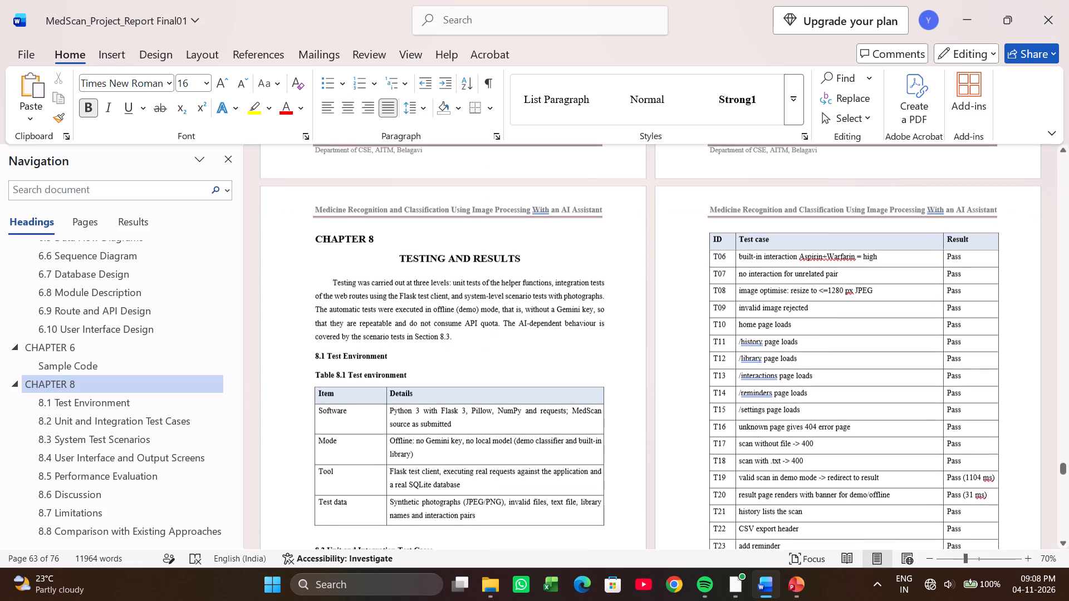
key(BackSpace)
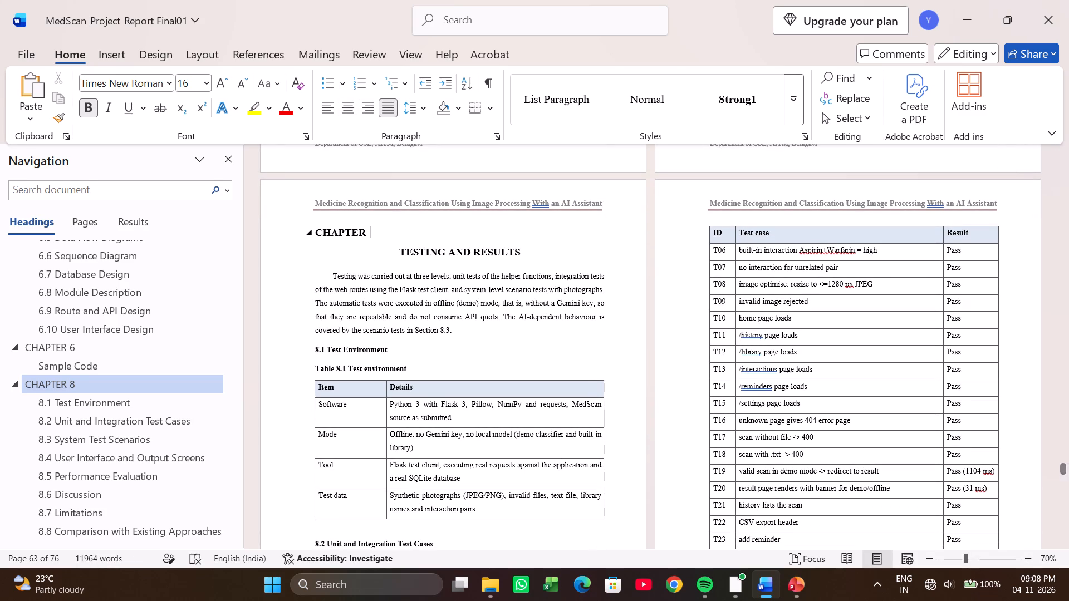
key(7)
Look through the testing chapter's sections, tables and figures and on to the references, and return to the Chapter 9 heading.
scroll(450, 278, down, 8)
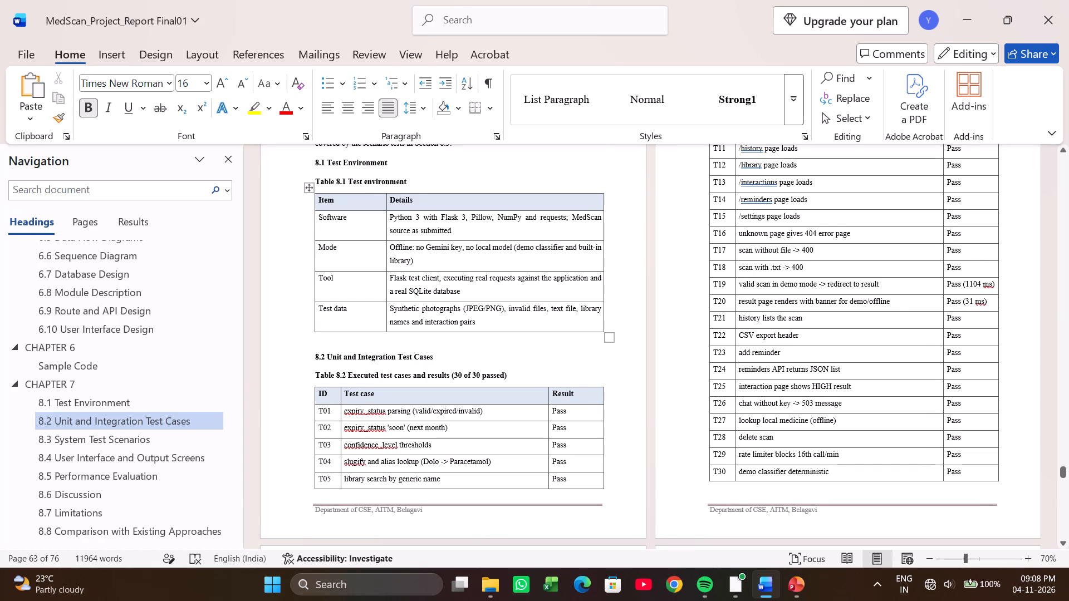
scroll(465, 339, up, 7)
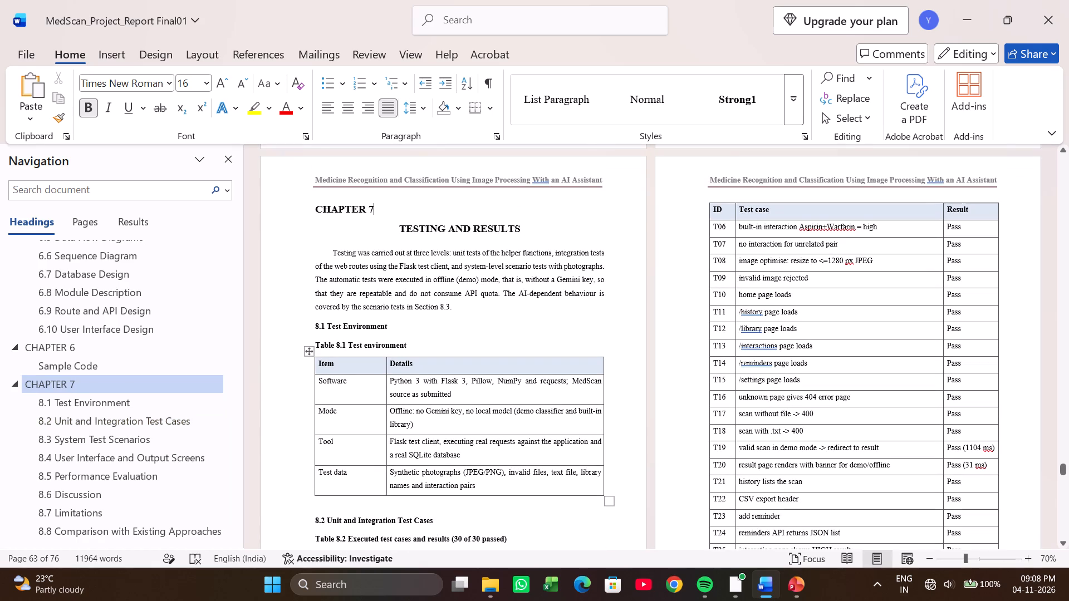
scroll(374, 359, down, 1)
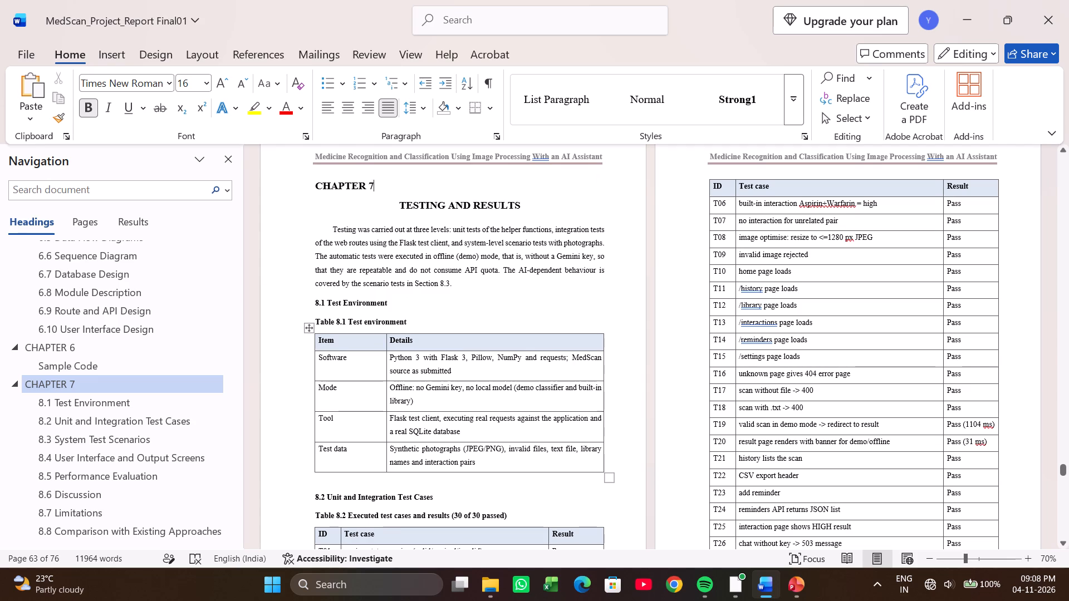
scroll(359, 385, down, 16)
scroll(386, 381, down, 6)
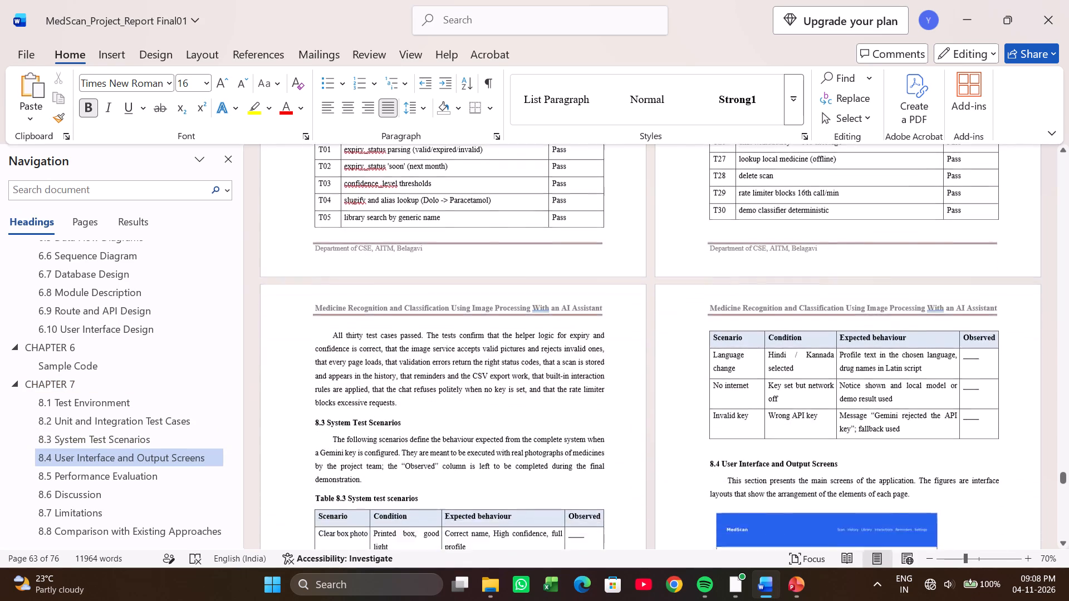
scroll(386, 381, down, 16)
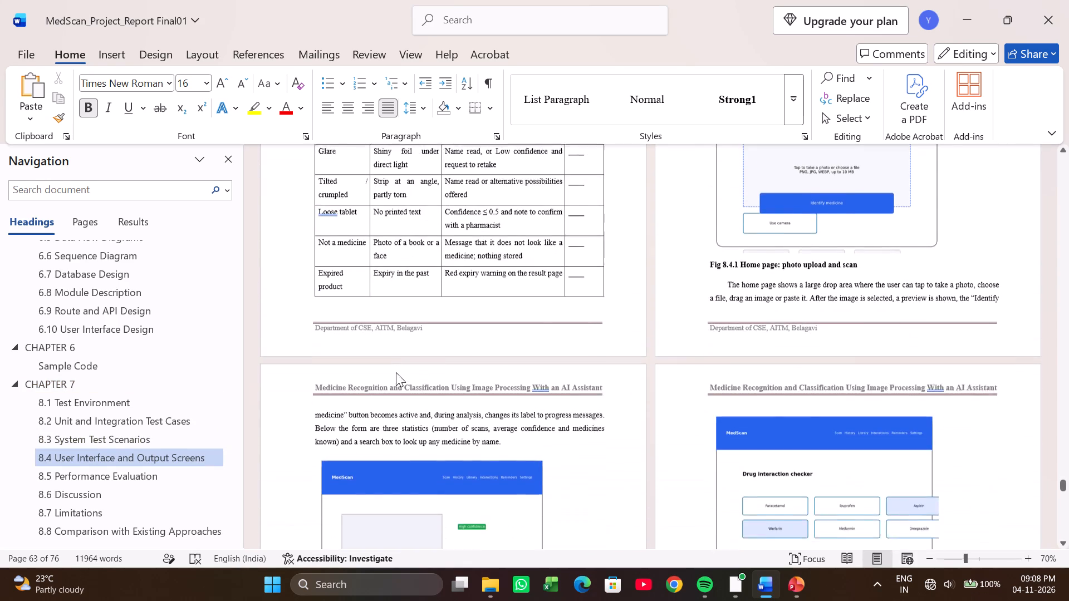
scroll(396, 372, down, 18)
scroll(402, 365, down, 9)
scroll(405, 361, down, 20)
scroll(405, 361, down, 2)
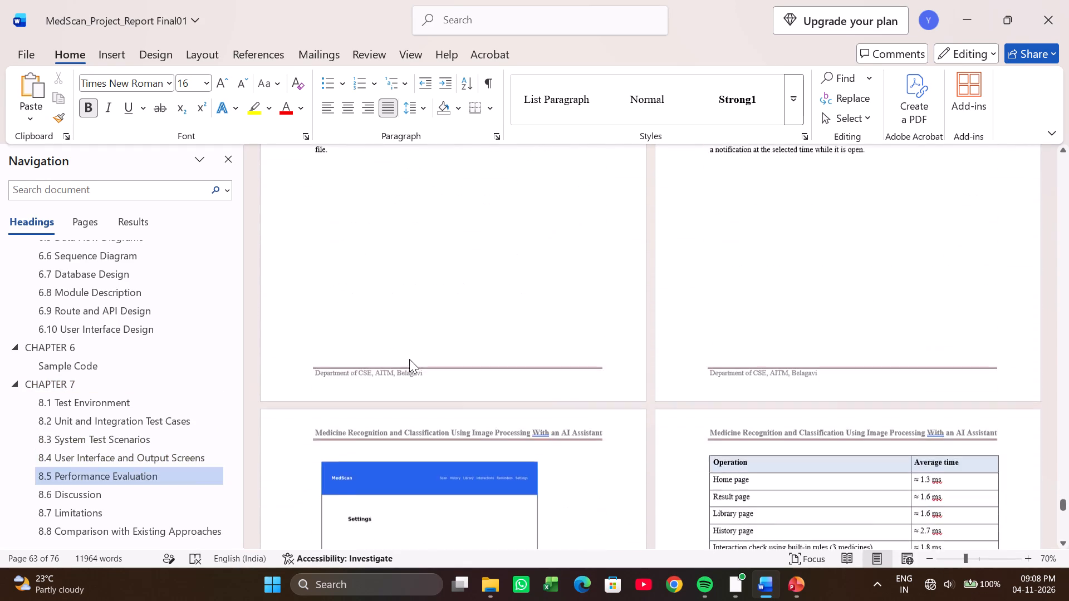
scroll(409, 359, down, 12)
scroll(414, 347, down, 10)
scroll(415, 344, down, 20)
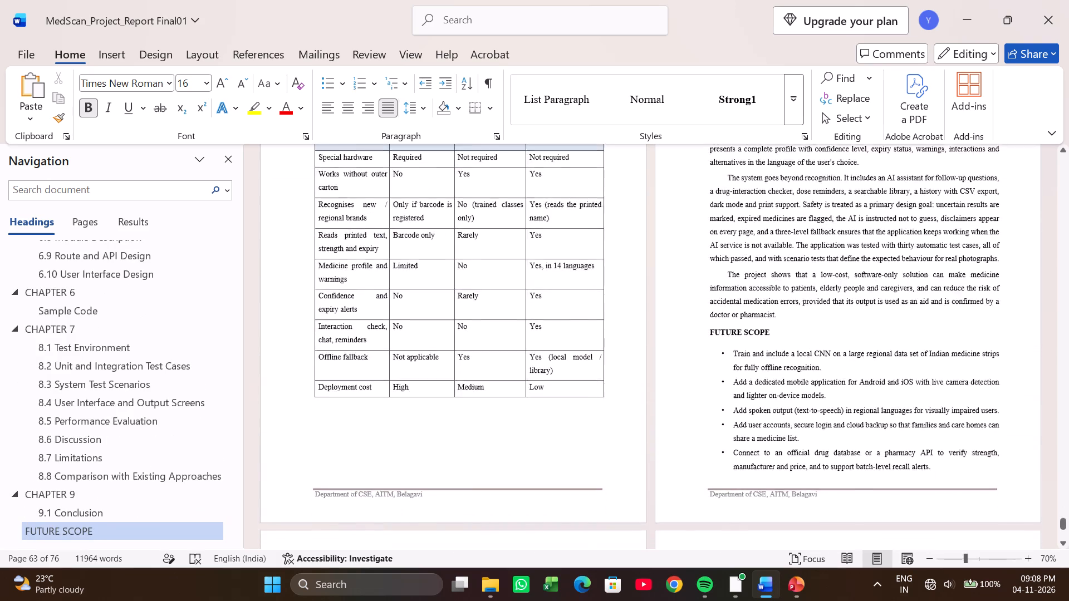
scroll(416, 344, down, 18)
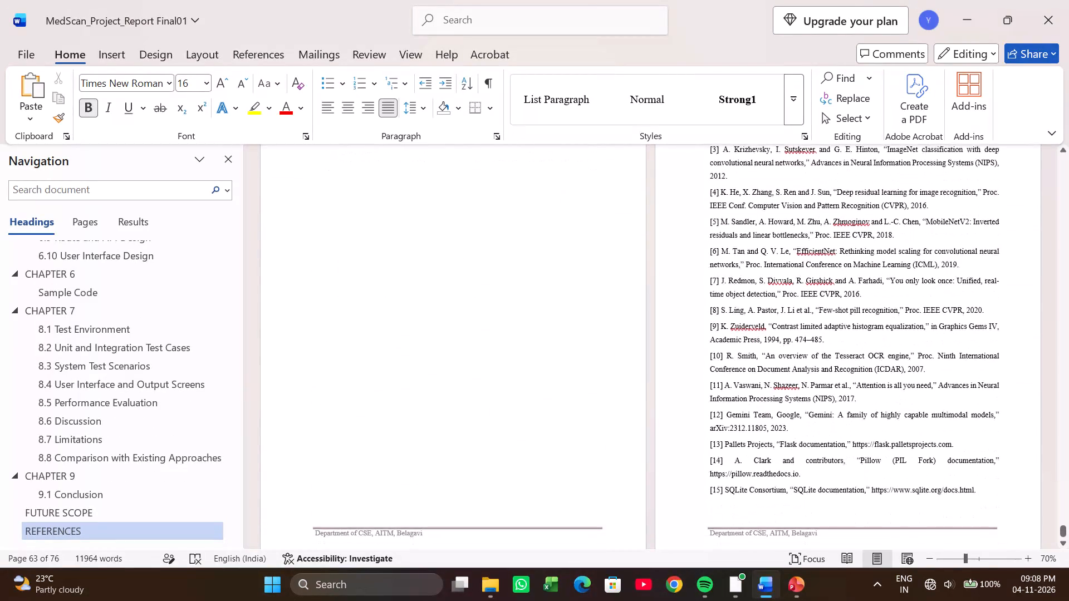
scroll(421, 332, down, 9)
scroll(170, 453, down, 5)
click(105, 475)
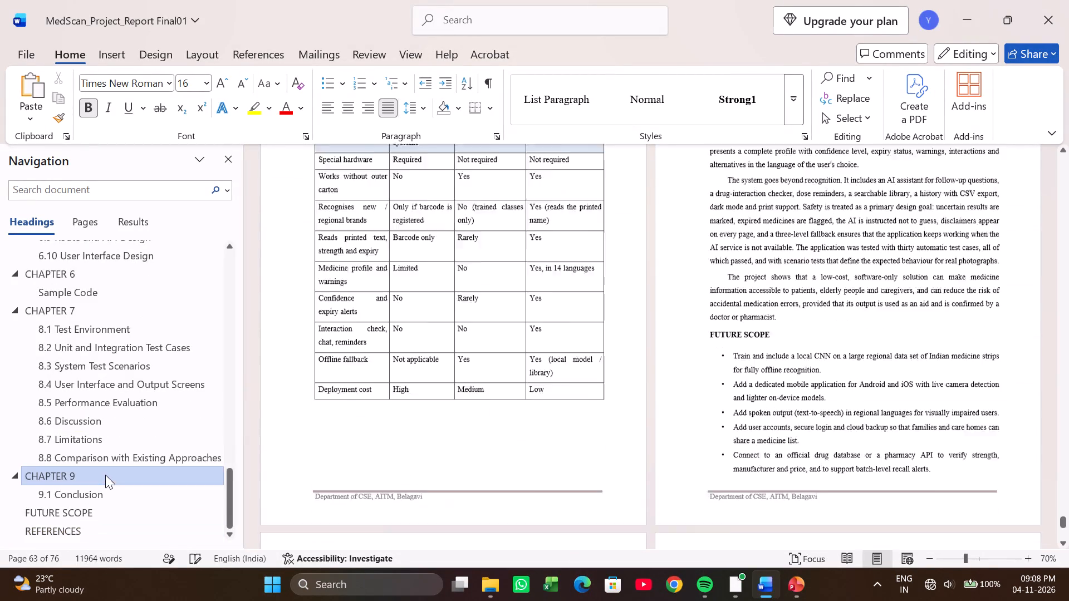
Shorten the Chapter 9 title to "CONCLUSION" by deleting "AND FUTURE SCOPE".
scroll(506, 306, up, 11)
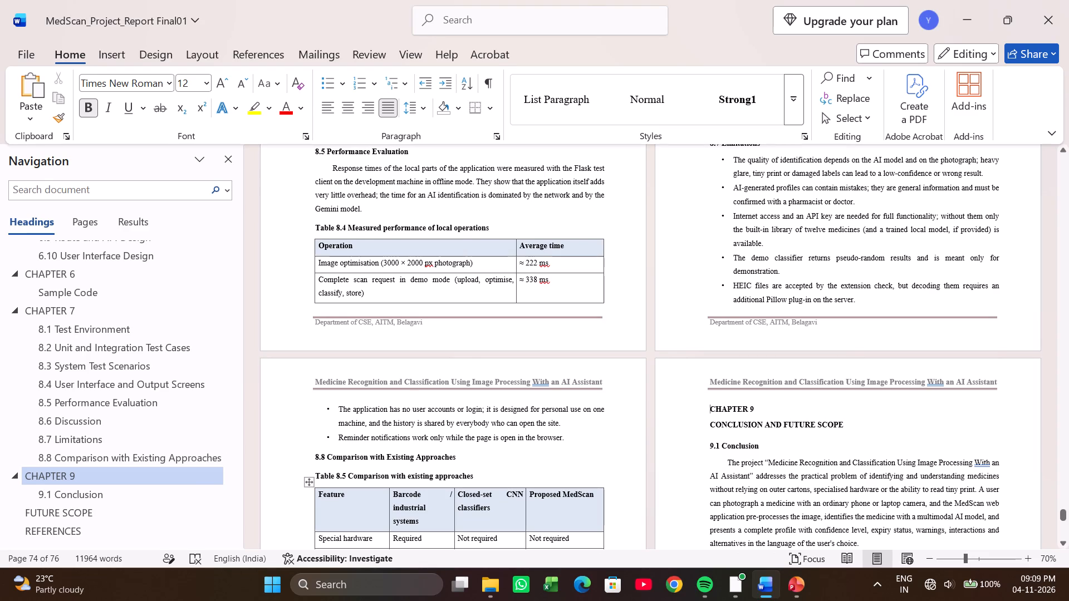
click(116, 503)
click(115, 475)
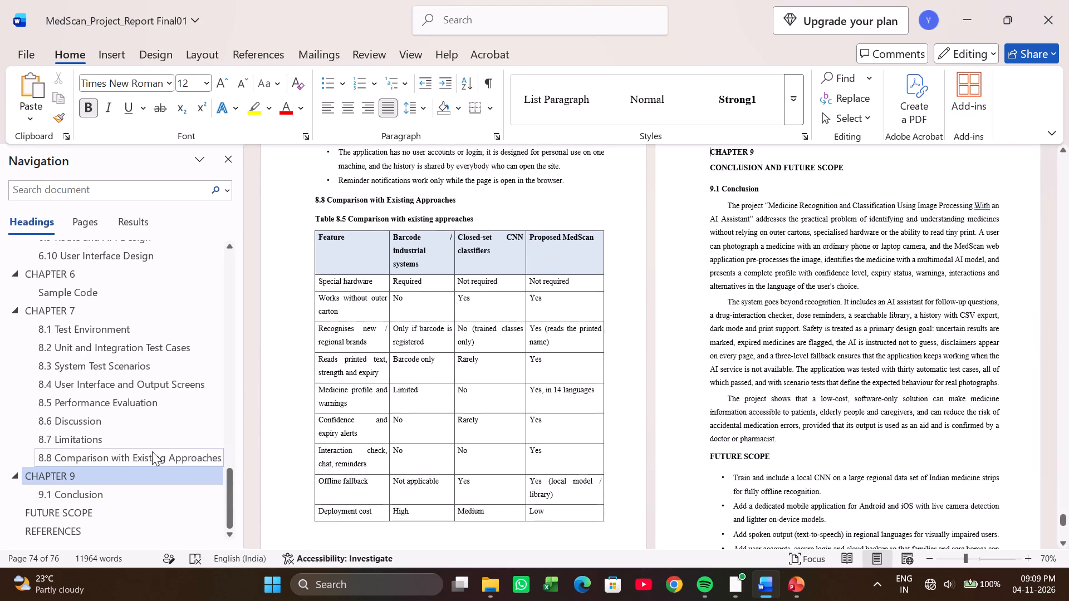
scroll(361, 381, up, 10)
scroll(369, 376, up, 17)
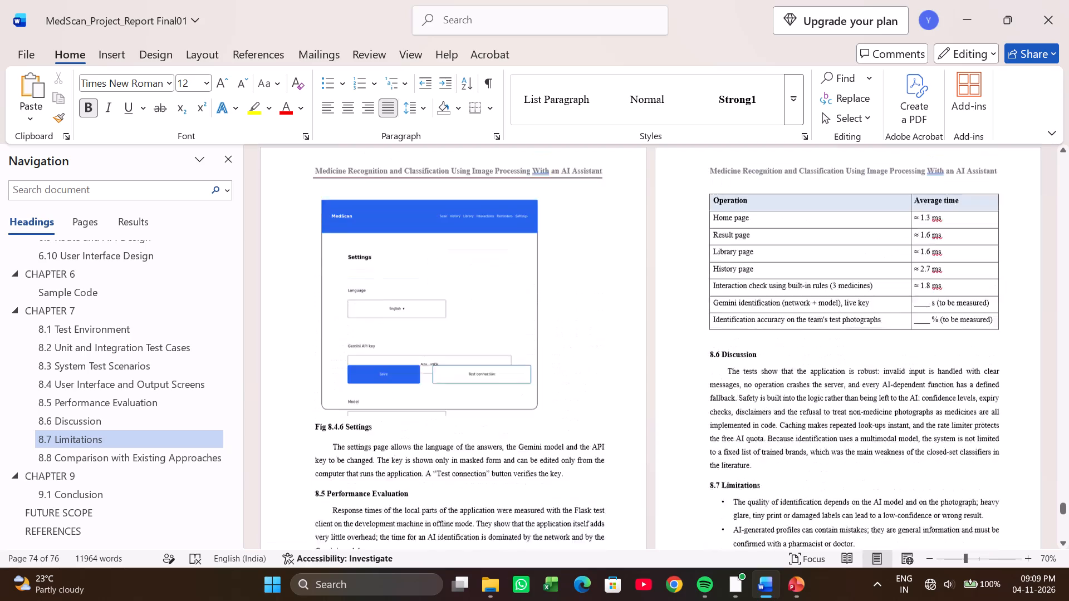
scroll(371, 374, down, 20)
scroll(371, 374, down, 5)
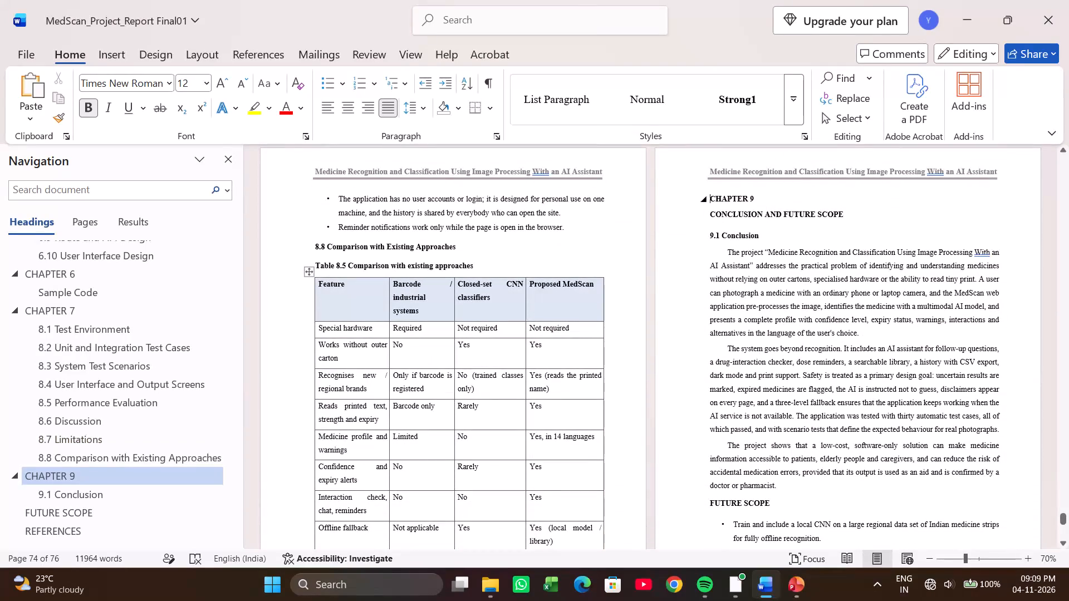
click(853, 223)
drag(851, 216, 777, 220)
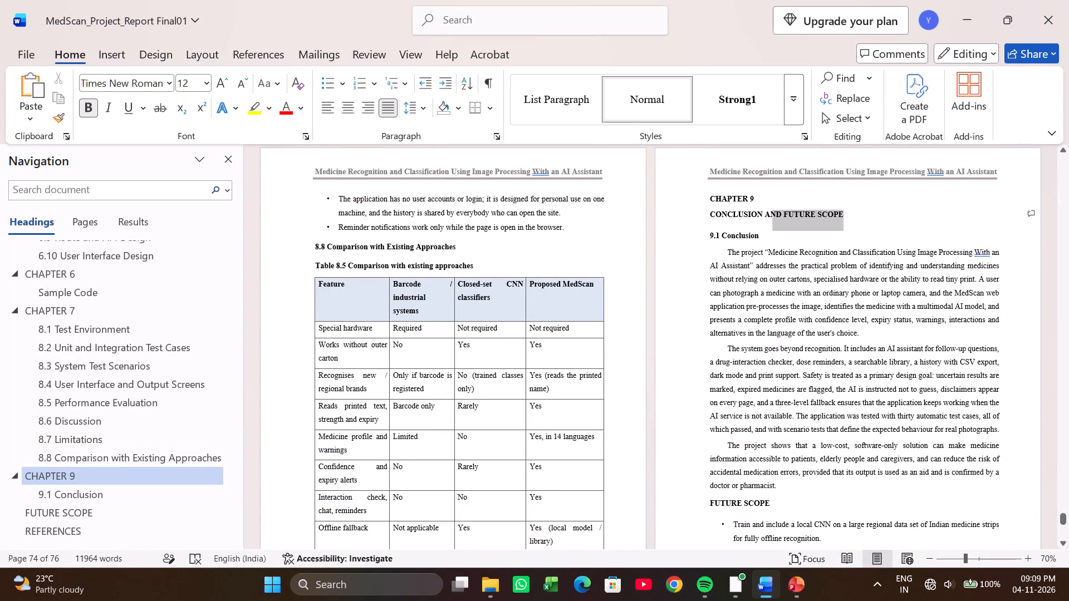
drag(777, 220, 769, 213)
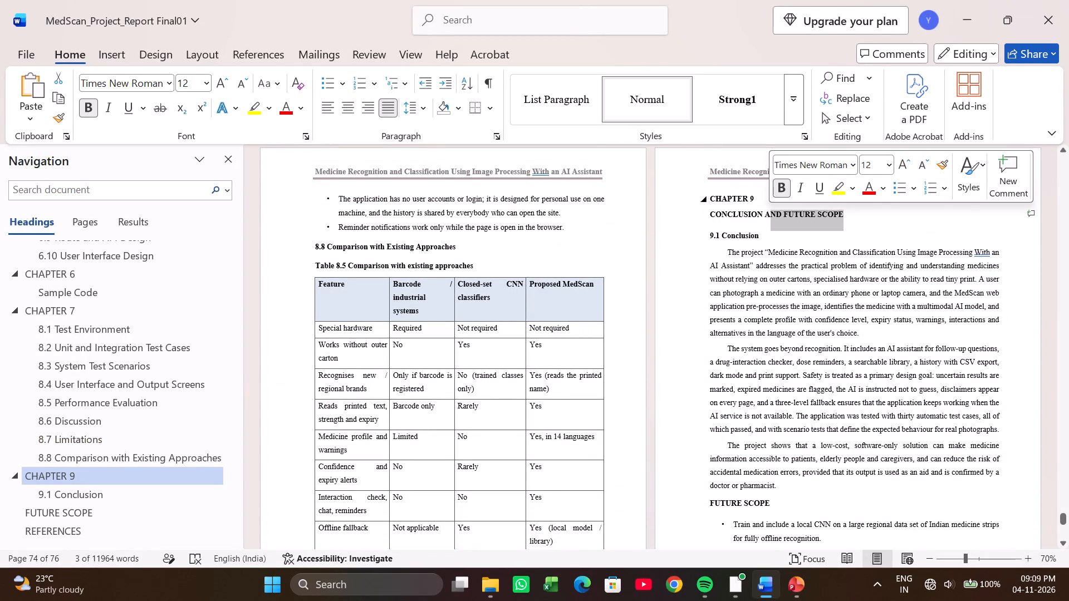
key(BackSpace)
key(BackSpace)
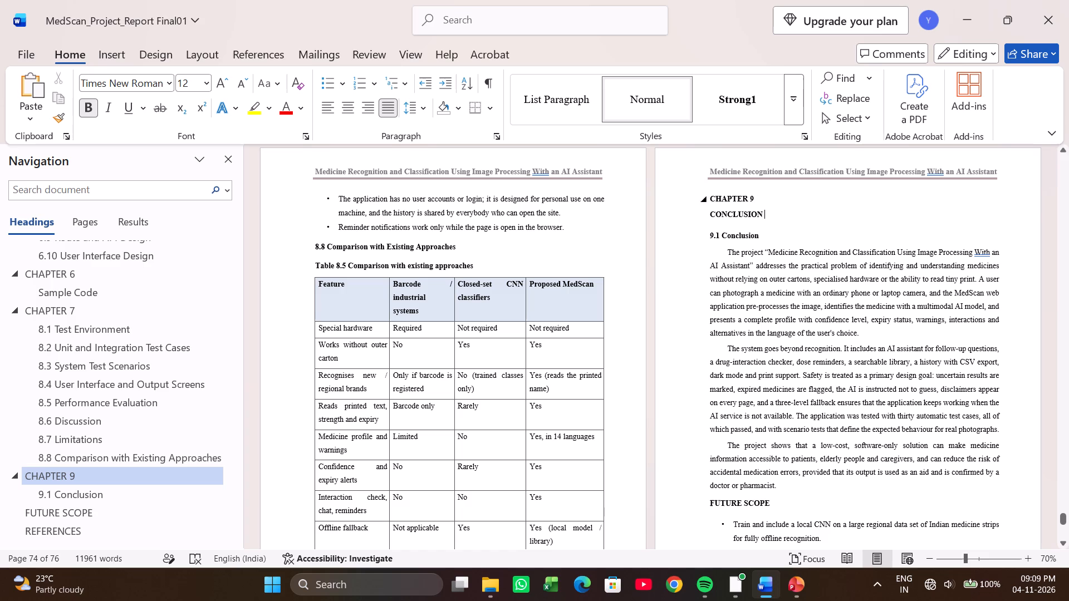
Set the "CHAPTER 9" heading and its "CONCLUSION" title to font size 16.
drag(767, 212, 708, 202)
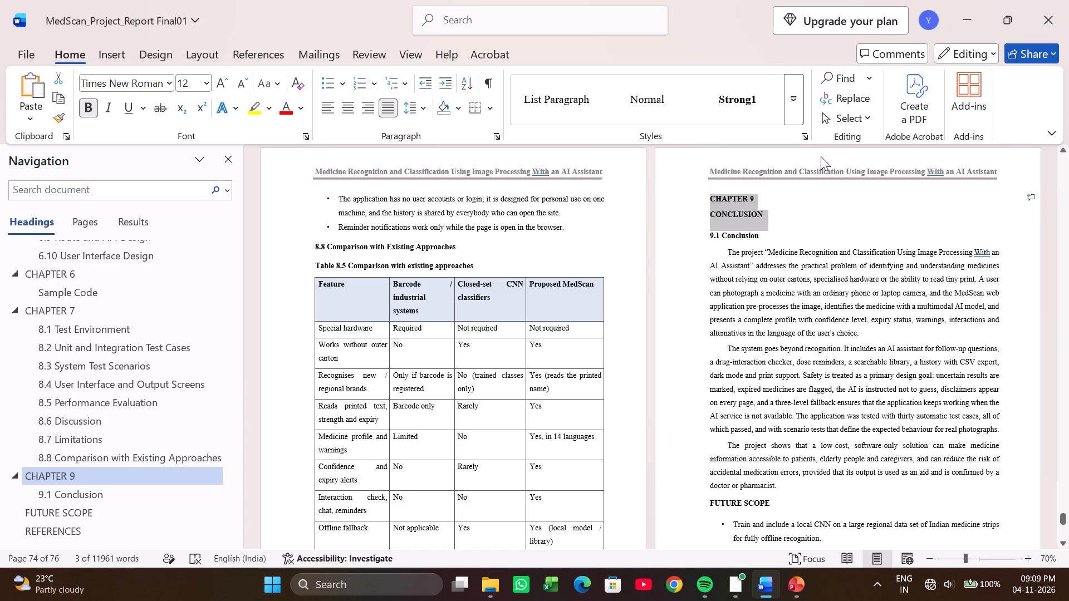
click(210, 81)
click(188, 220)
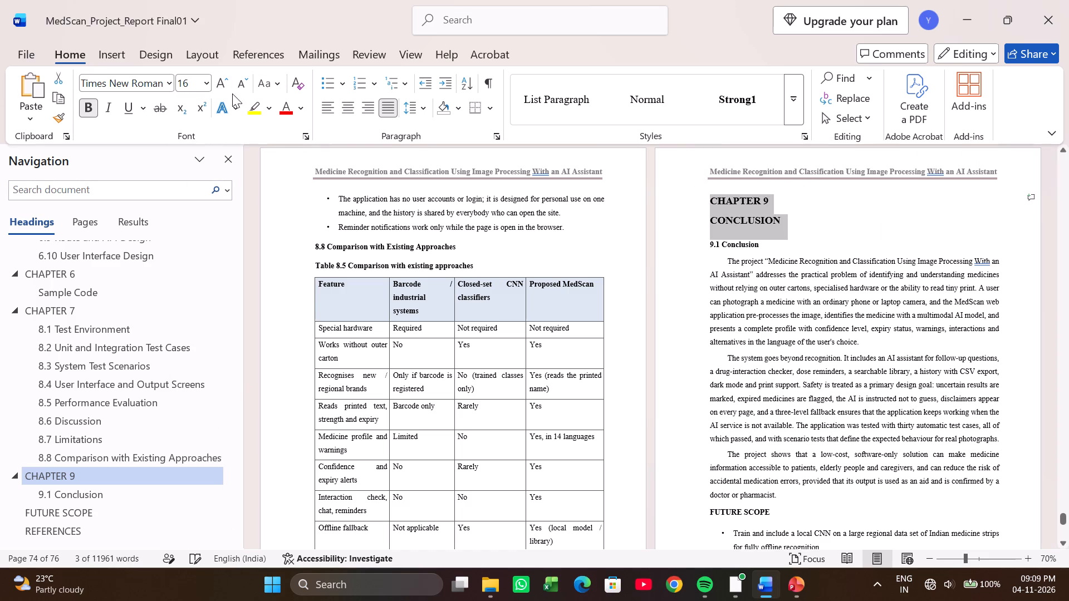
Centre the "CONCLUSION" chapter title.
click(778, 232)
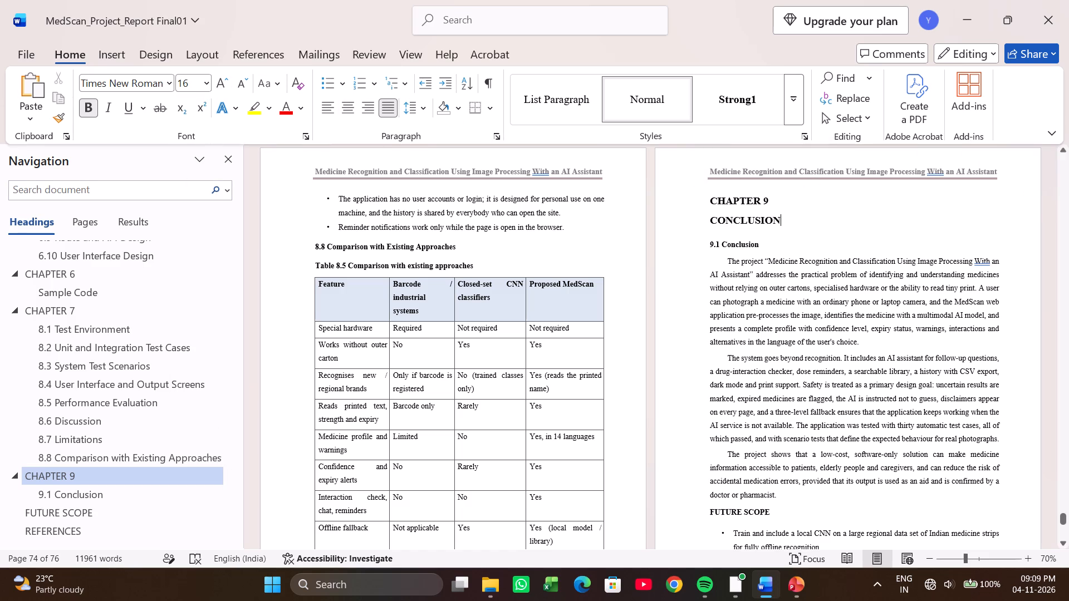
drag(782, 220, 708, 229)
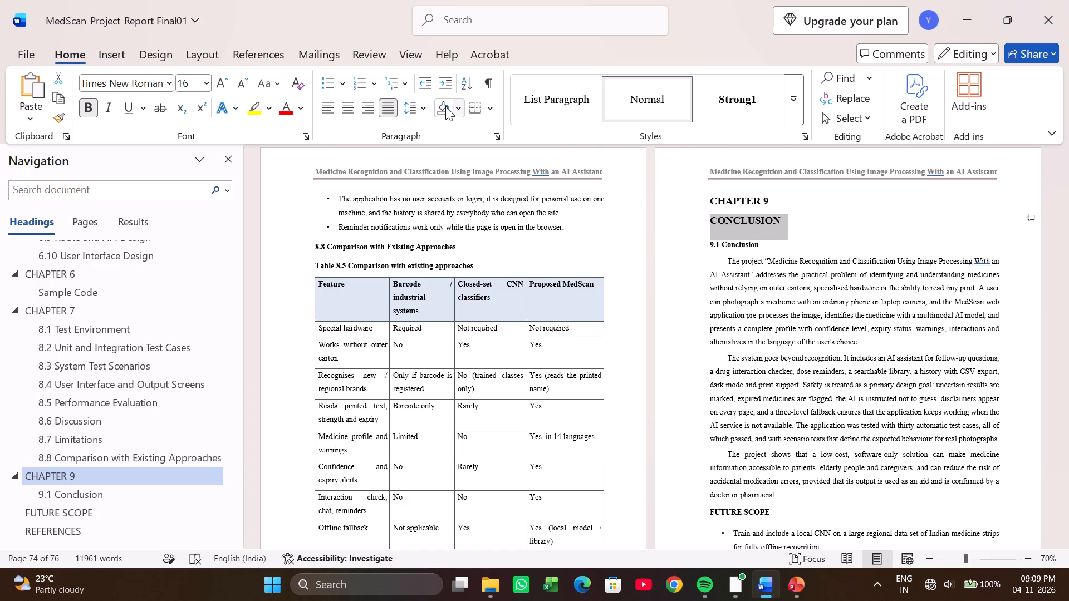
click(351, 109)
click(792, 221)
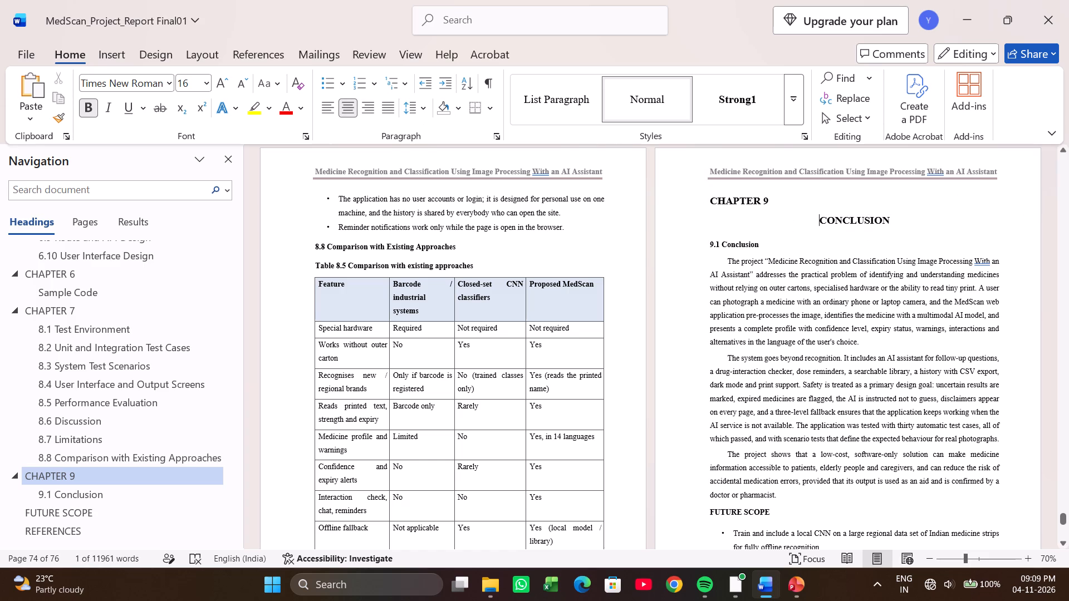
Delete the whole "FUTURE SCOPE" section, heading and all its bullet points, between the conclusion text and the references.
scroll(786, 240, down, 11)
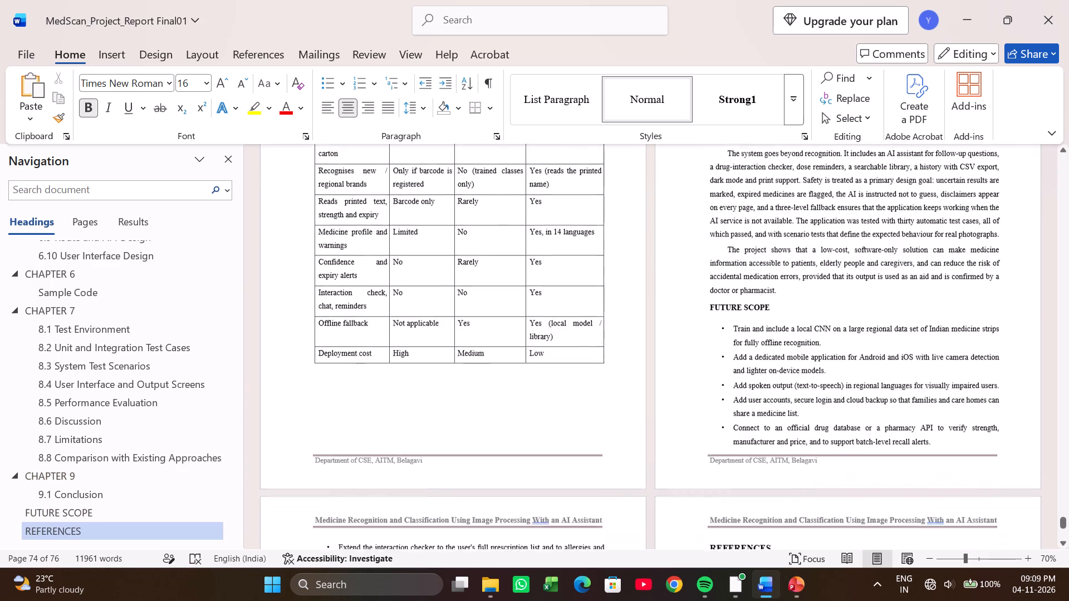
scroll(784, 231, down, 3)
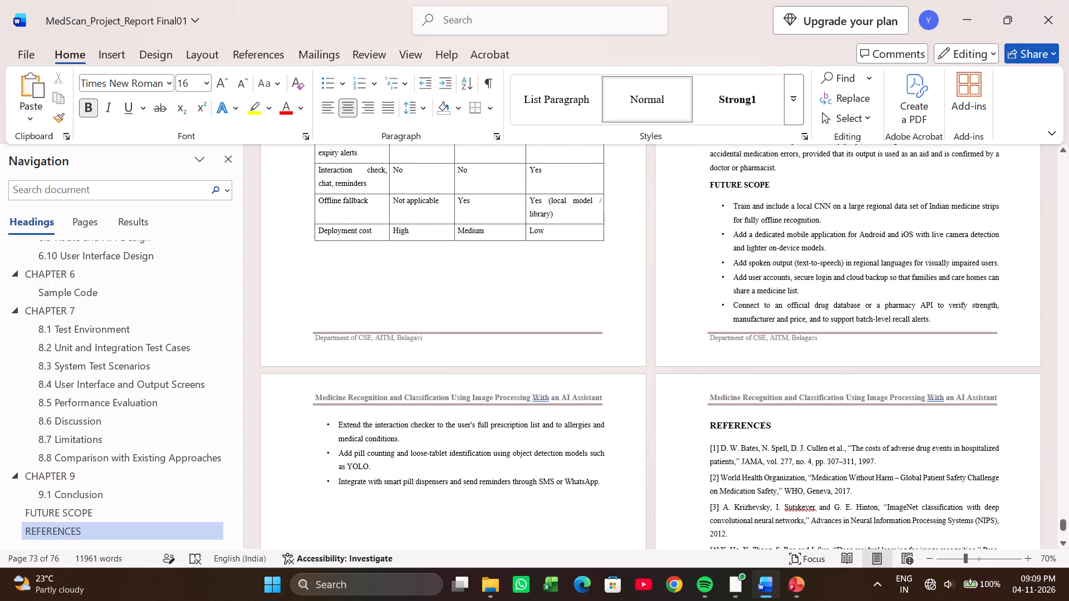
scroll(787, 226, down, 11)
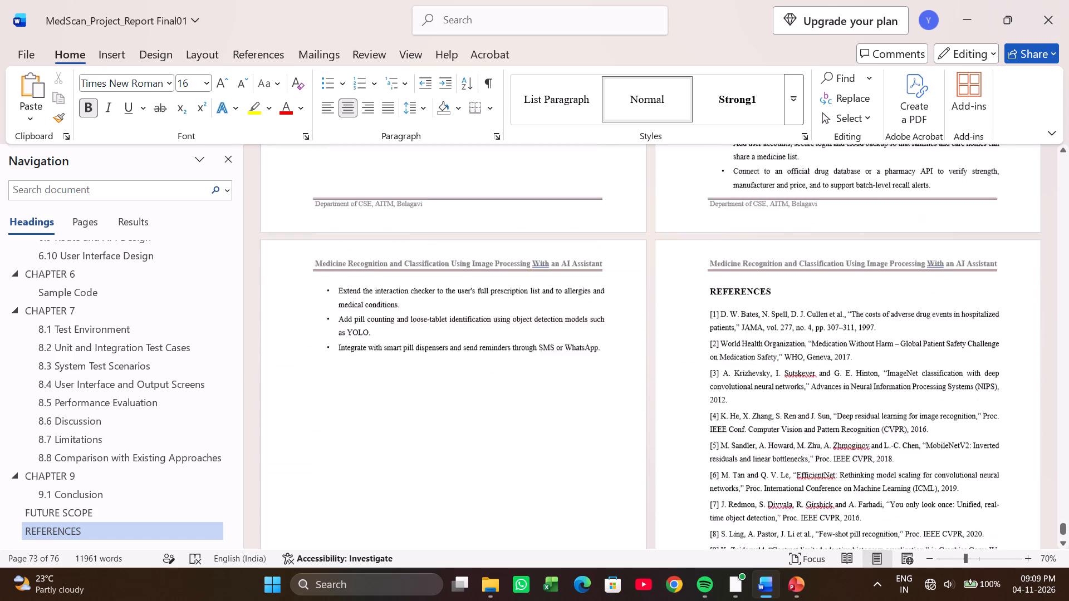
scroll(787, 238, down, 17)
scroll(791, 230, up, 6)
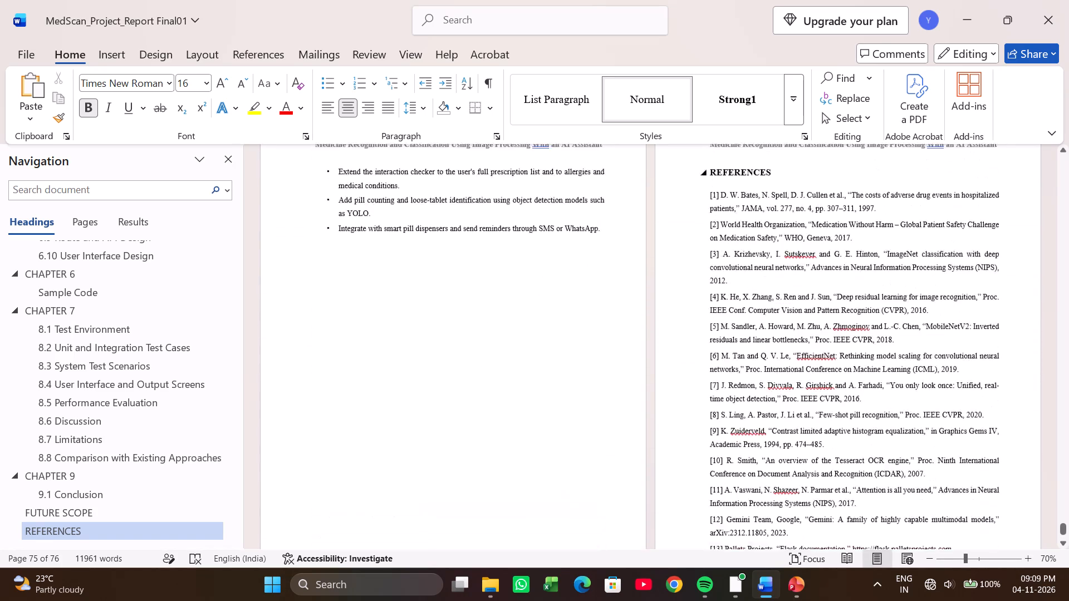
scroll(791, 220, up, 18)
scroll(761, 272, up, 5)
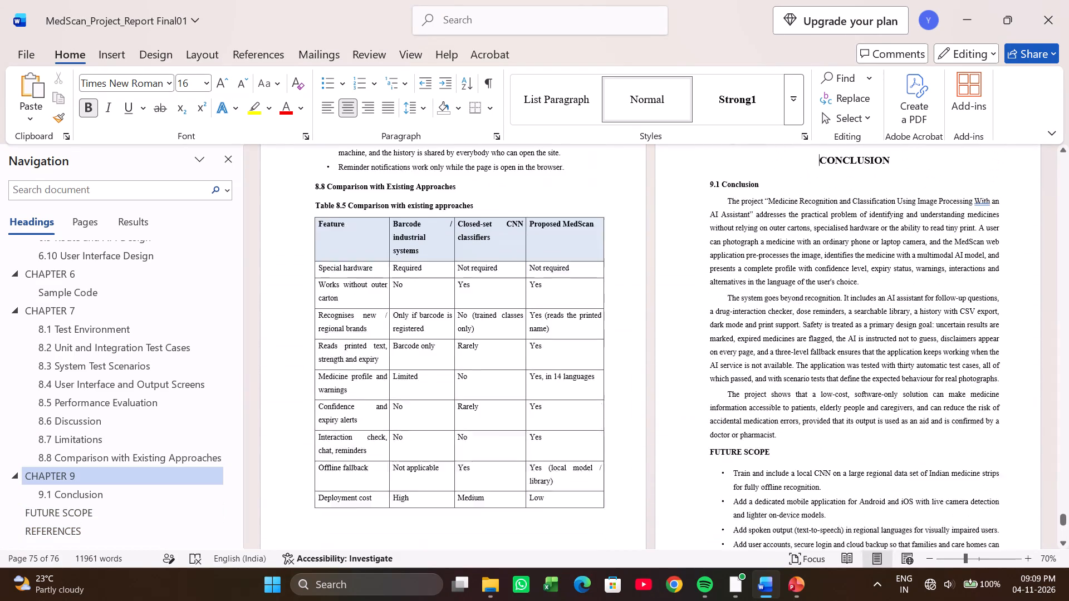
scroll(770, 319, down, 4)
scroll(782, 376, down, 7)
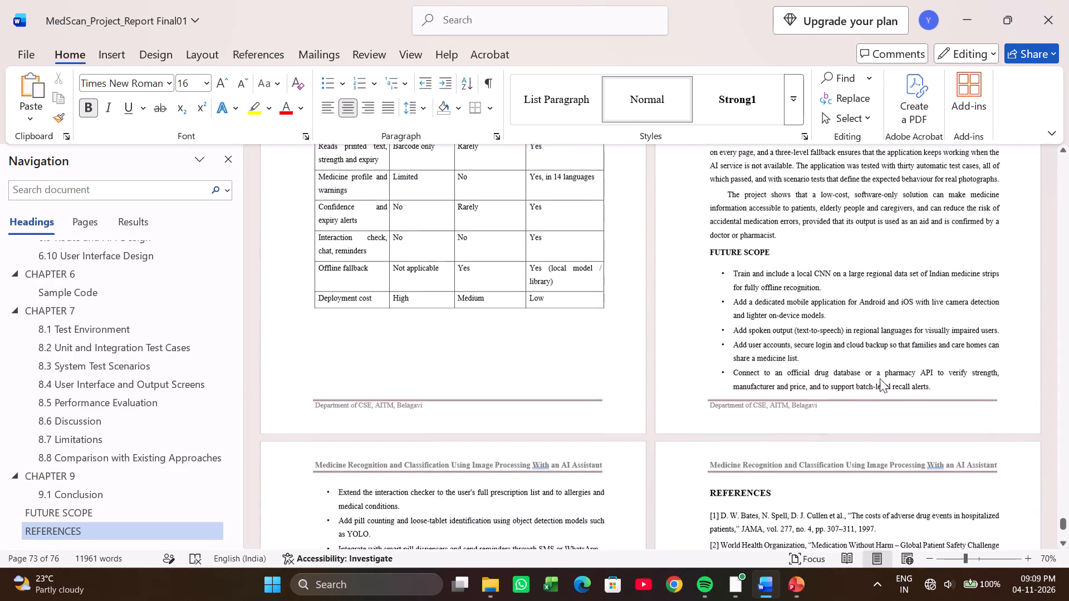
scroll(642, 458, down, 8)
drag(605, 337, 602, 337)
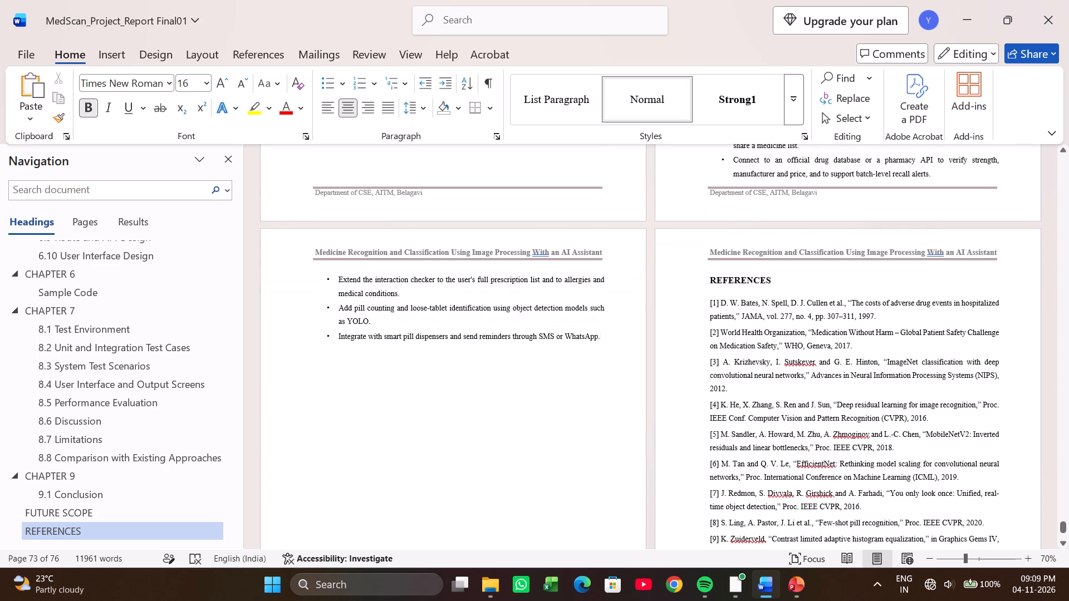
drag(602, 337, 764, 184)
scroll(764, 175, up, 2)
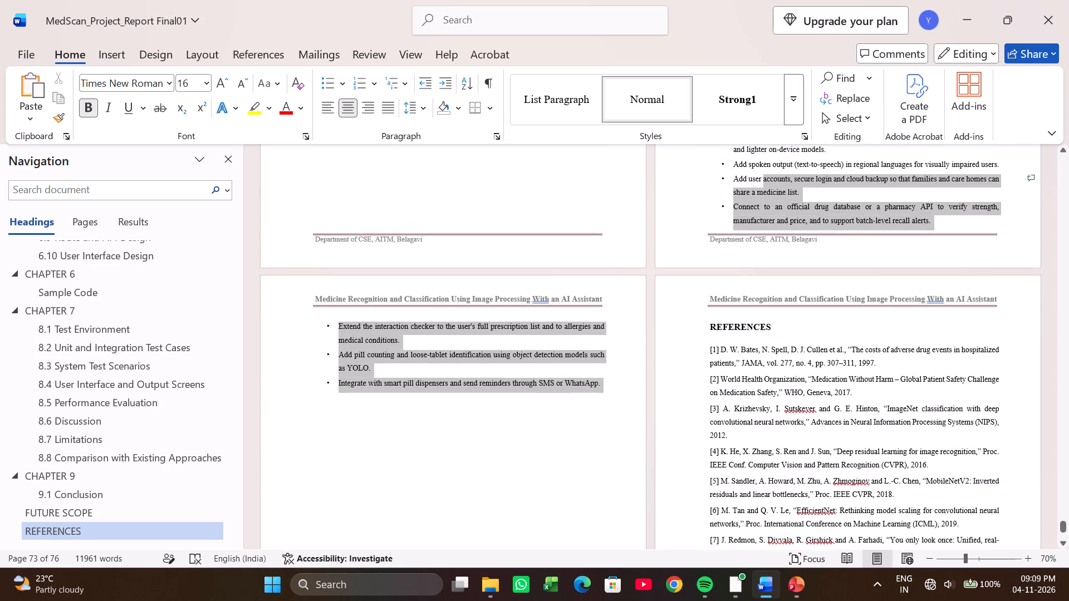
drag(764, 184, 712, 188)
scroll(764, 184, up, 4)
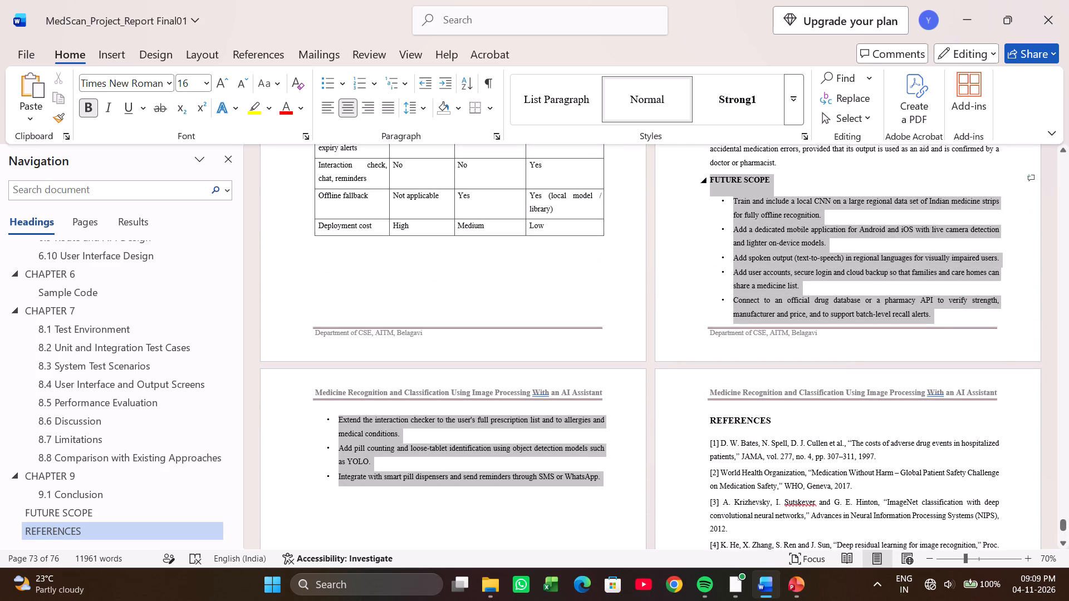
drag(712, 188, 712, 188)
key(BackSpace)
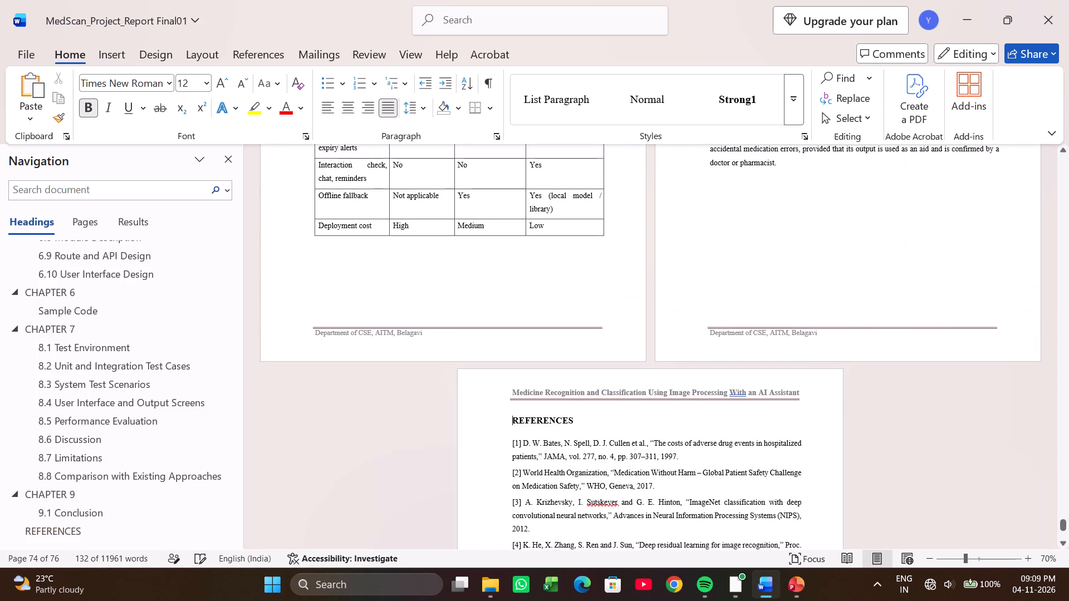
Save the report document.
scroll(776, 243, up, 5)
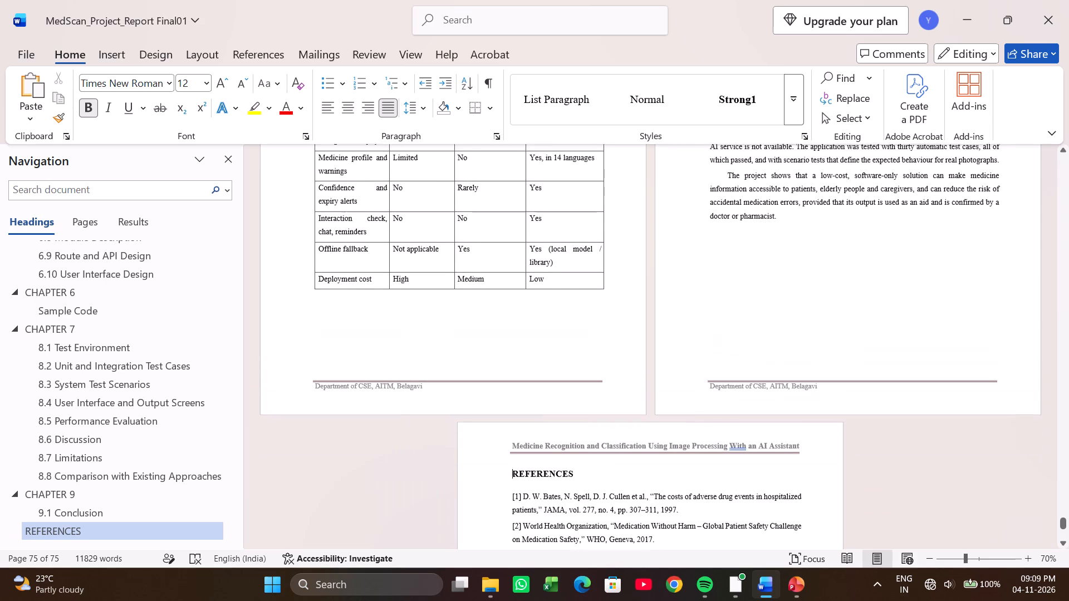
scroll(778, 232, up, 11)
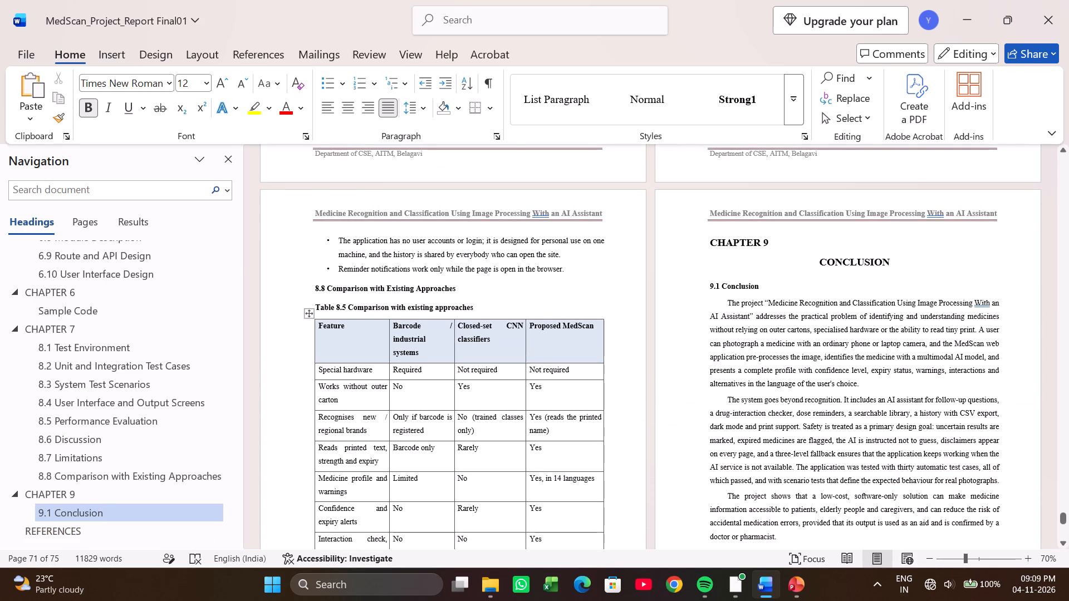
scroll(572, 358, up, 19)
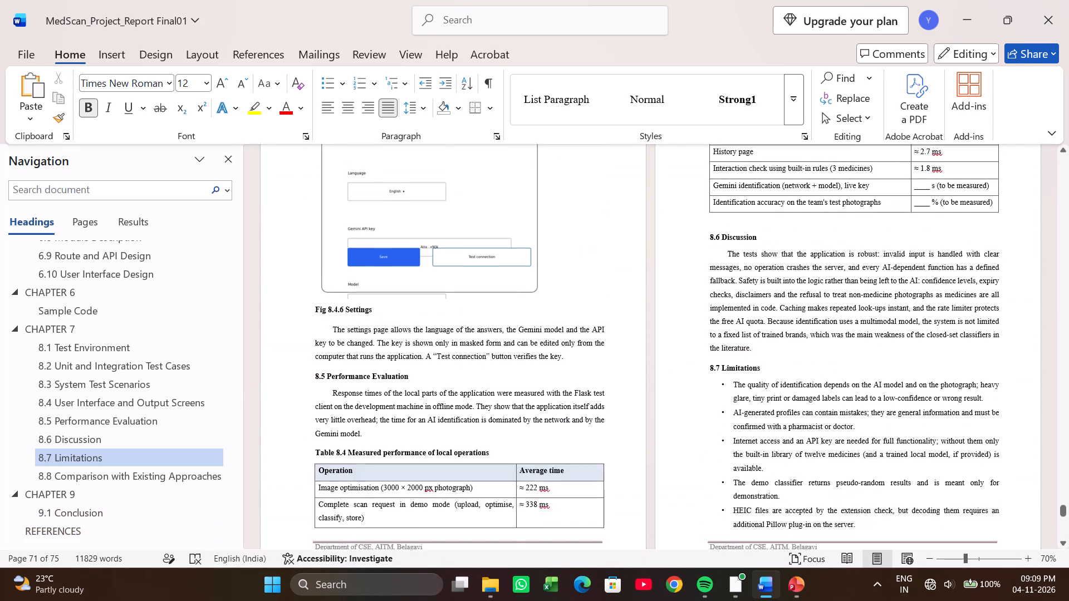
key(ctrl+s)
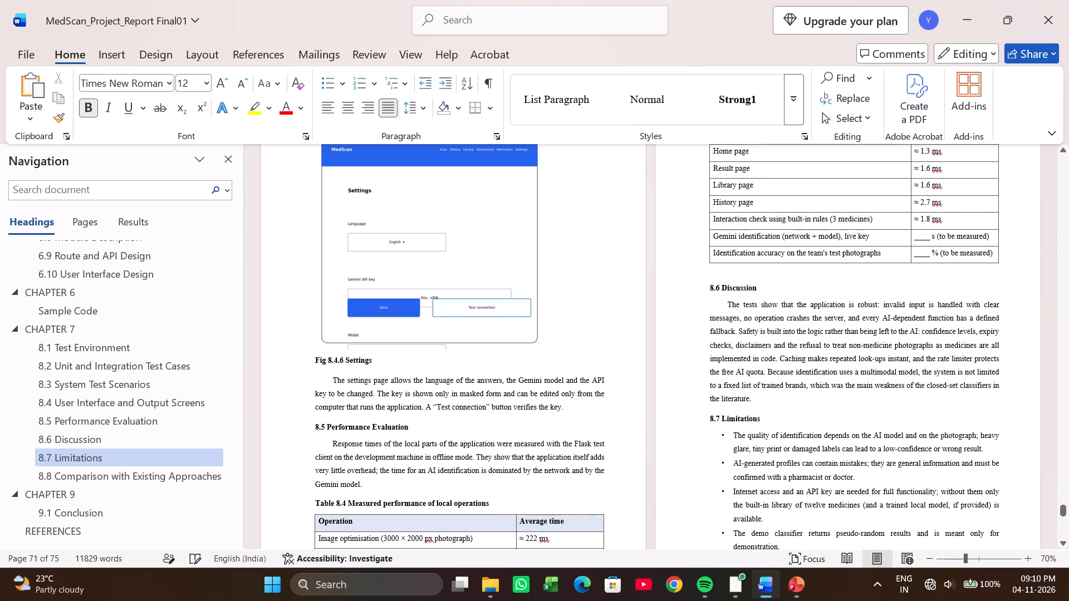
key(ctrl+s)
key(ctrl+s)
key(ctrl+s)
key(ctrl+s)
key(ctrl+s)
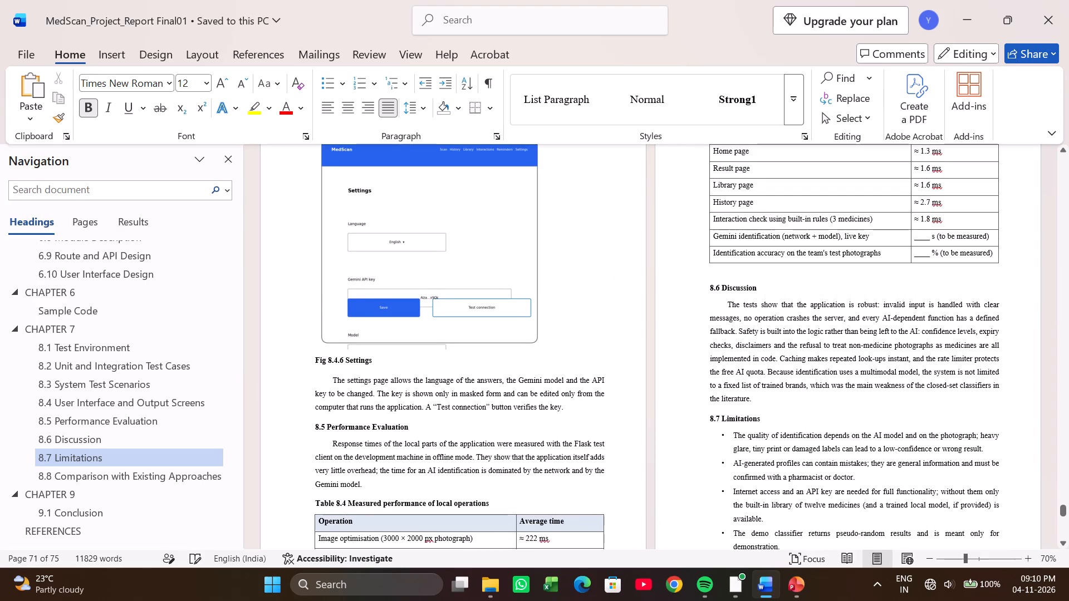
key(ctrl+s)
key(ctrl+s)
key(ctrl+s)
key(ctrl+s)
key(ctrl+s)
key(ctrl+s)
key(ctrl+s)
click(565, 396)
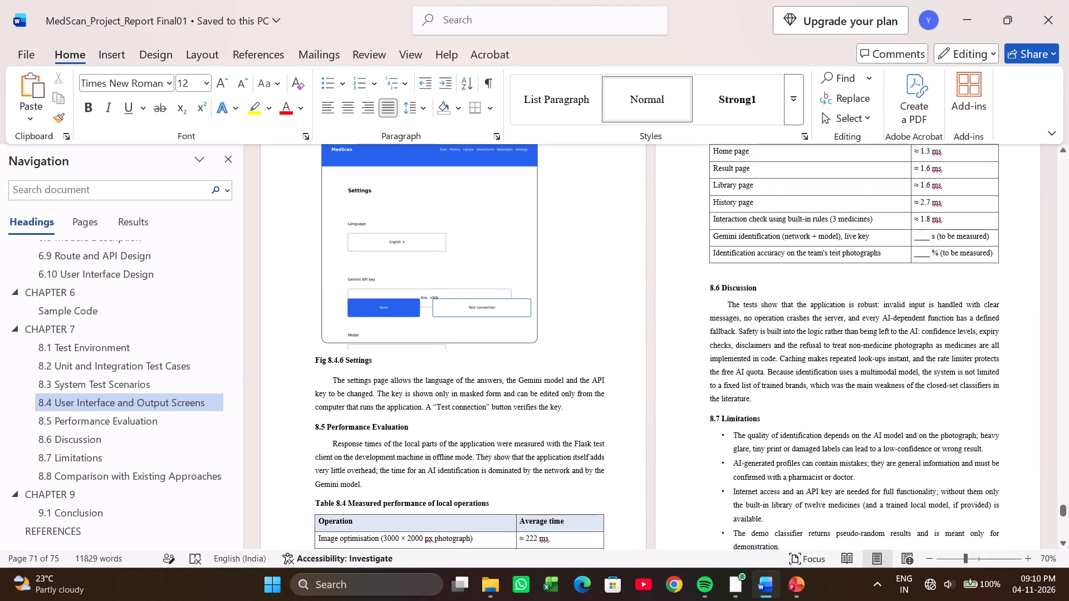
key(ctrl+s)
key(ctrl+s)
key(ctrl+s)
key(ctrl+s)
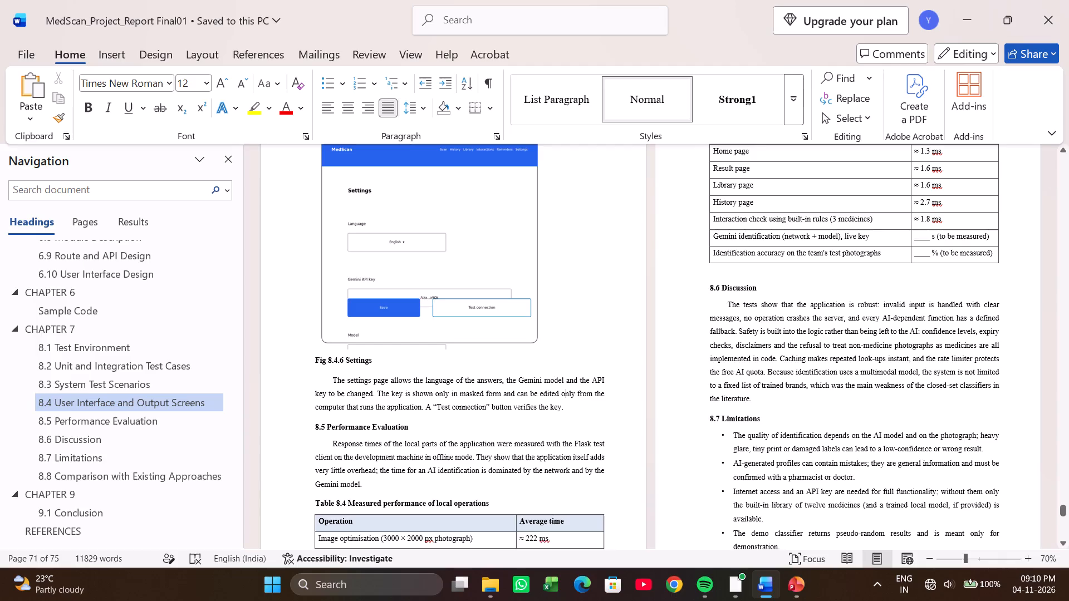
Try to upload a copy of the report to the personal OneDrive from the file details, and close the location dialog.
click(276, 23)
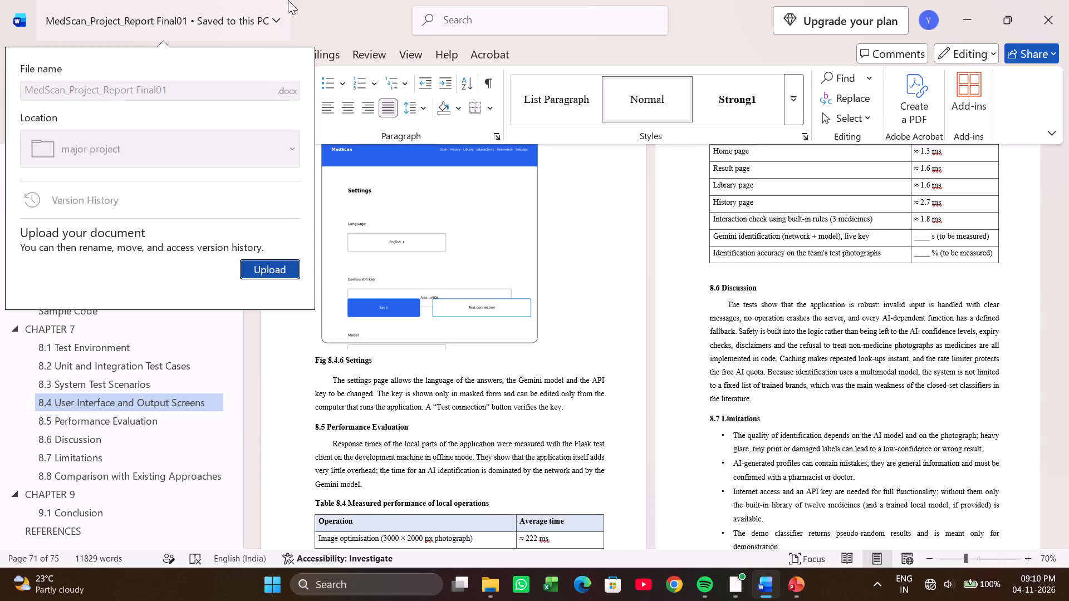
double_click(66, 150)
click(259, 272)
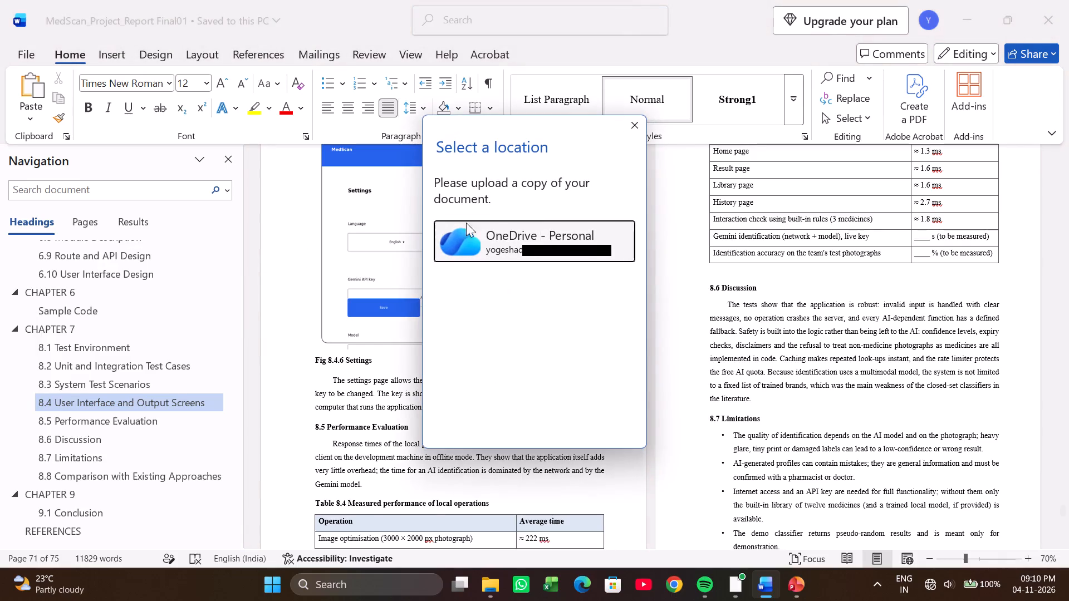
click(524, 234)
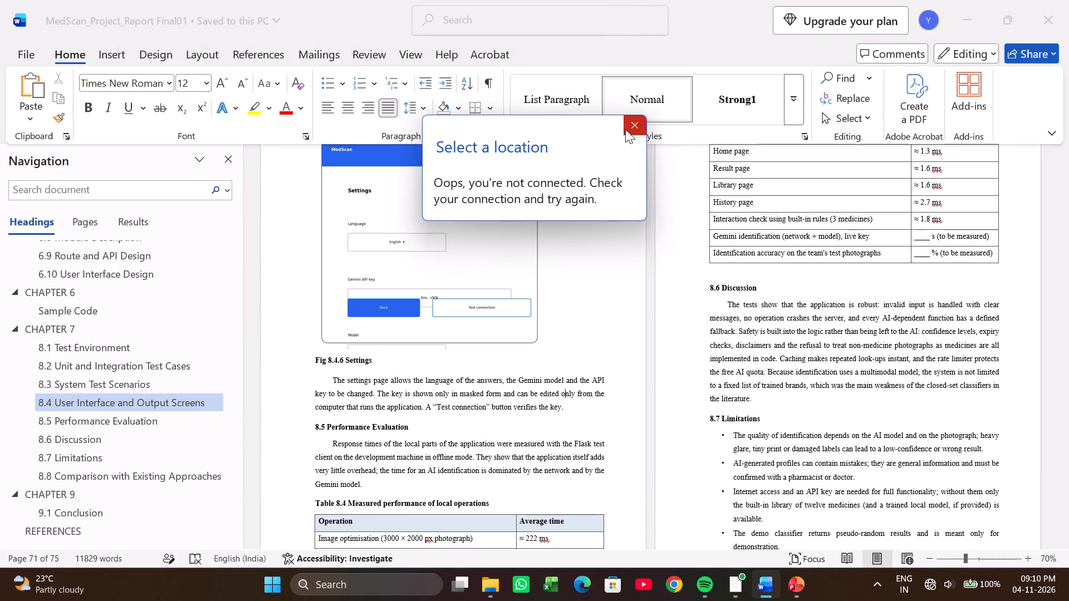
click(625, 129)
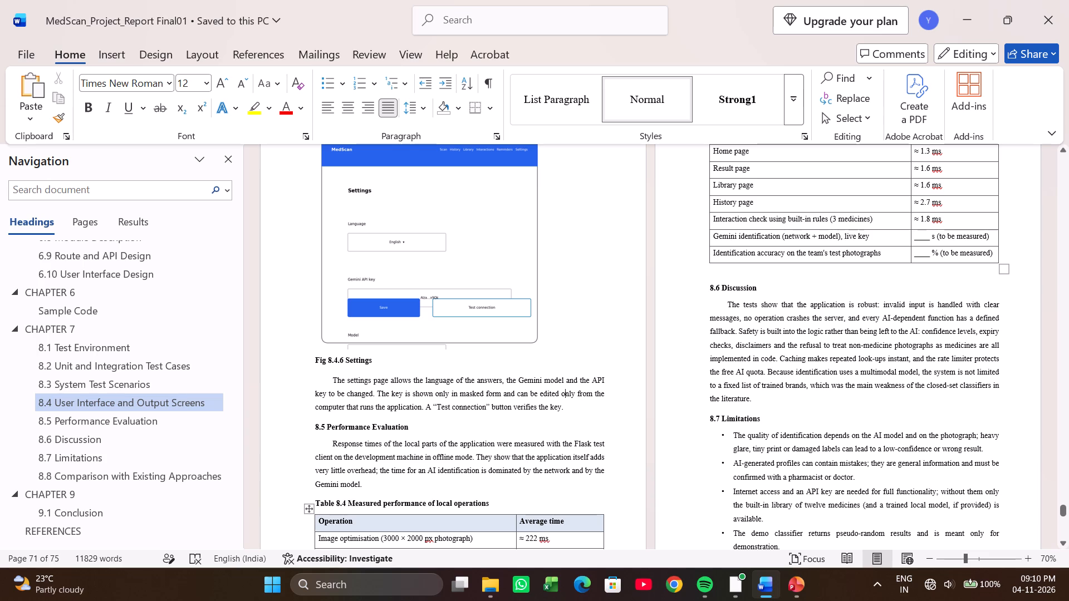
Review the report from the performance evaluation table through the limitations, comparison table and conclusion to the references list.
drag(944, 220, 934, 216)
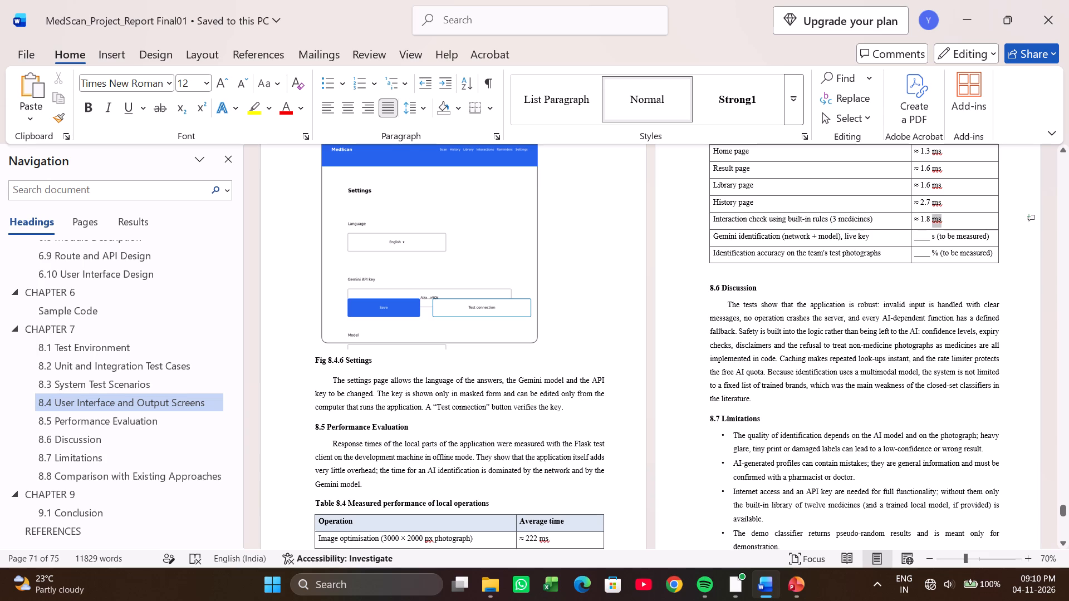
drag(934, 216, 931, 216)
click(944, 221)
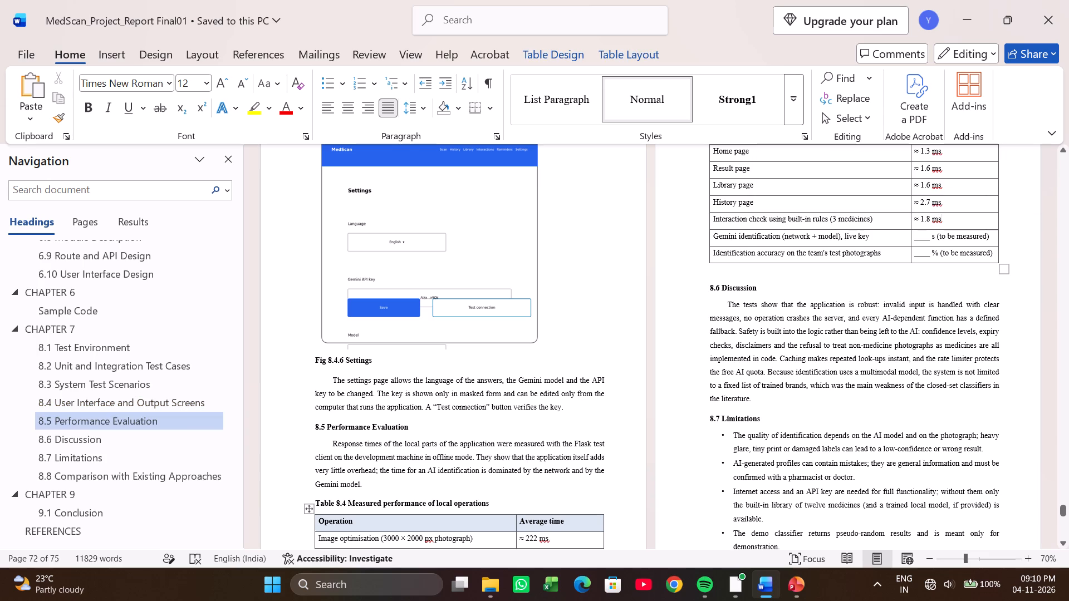
scroll(745, 295, down, 9)
scroll(804, 251, down, 15)
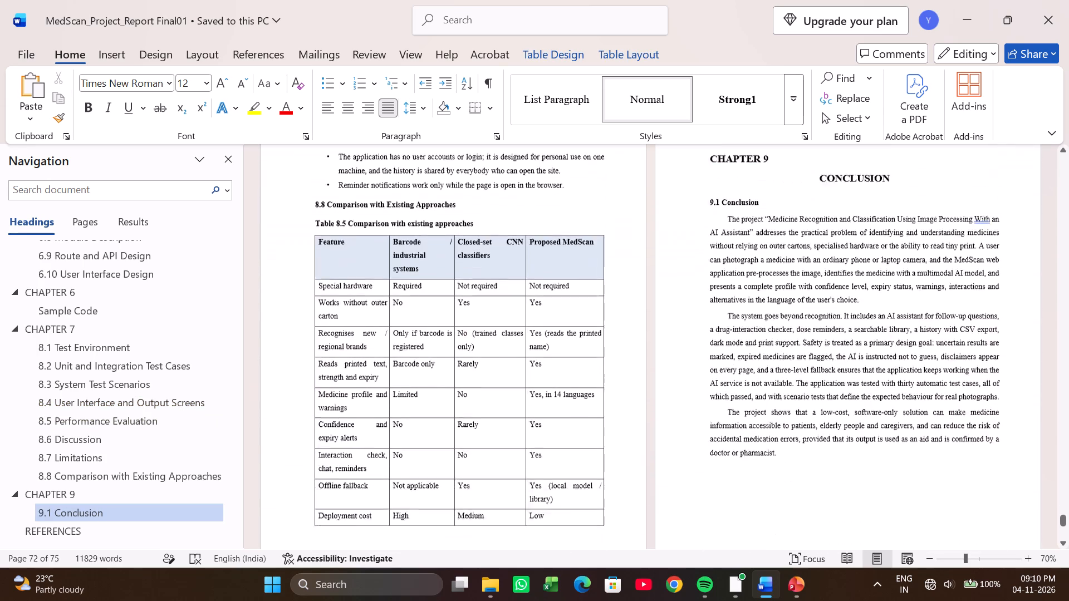
scroll(815, 250, down, 14)
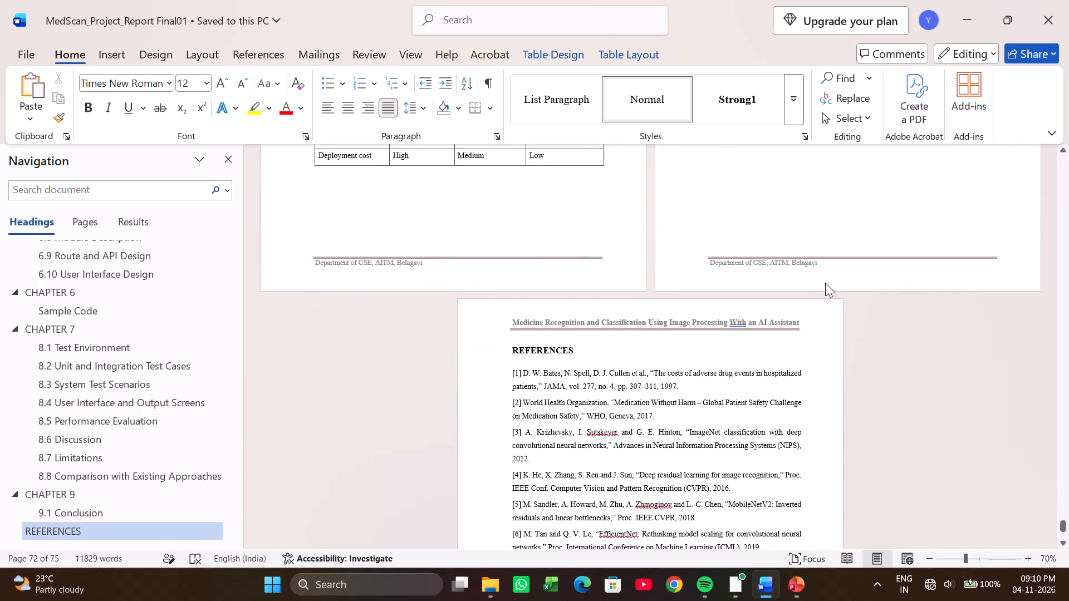
click(981, 256)
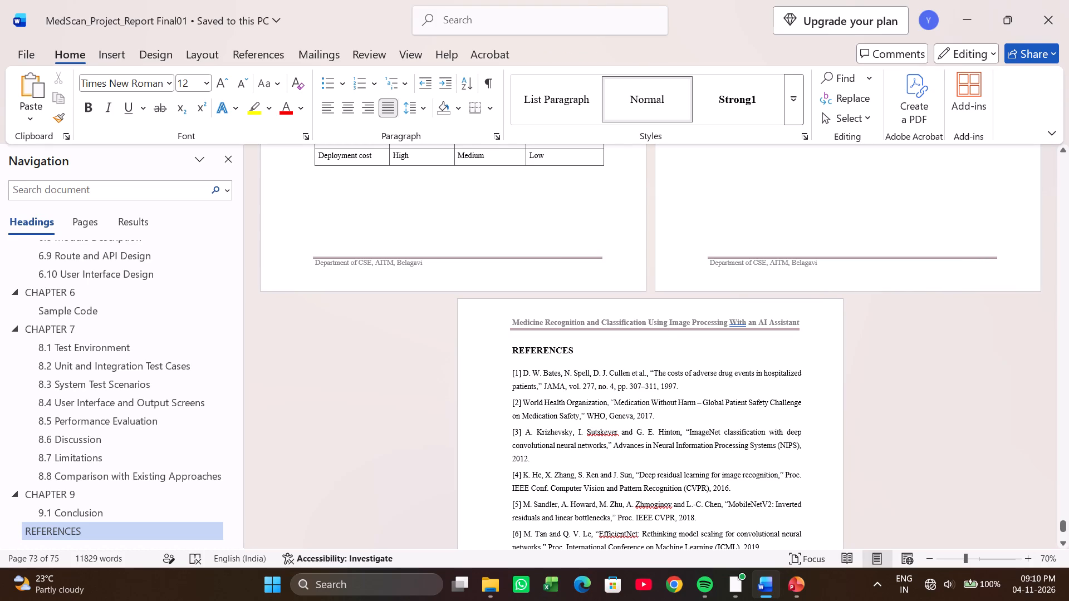
drag(512, 374, 549, 511)
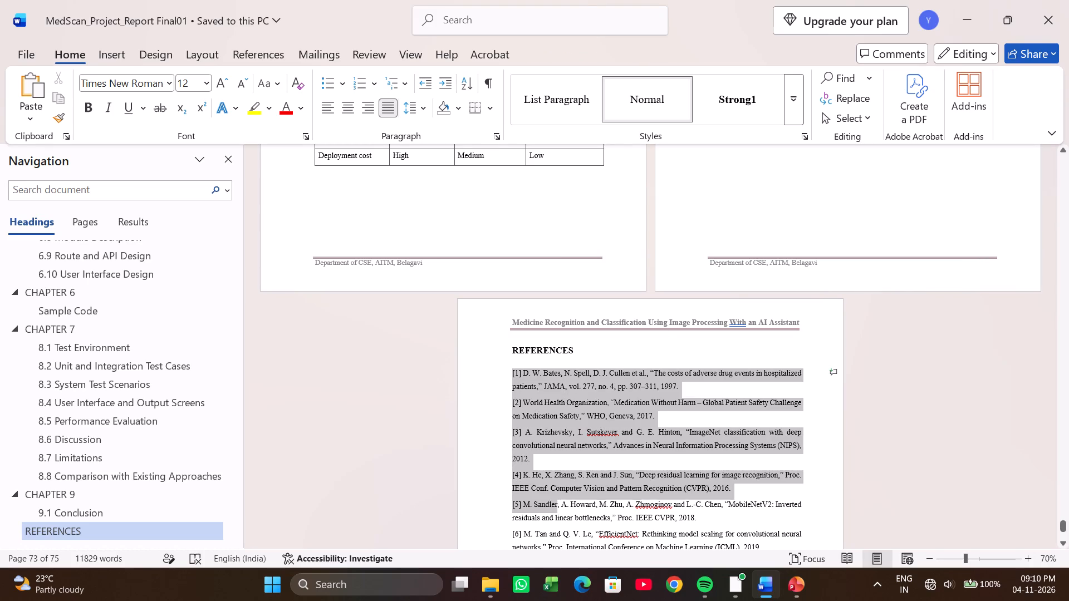
drag(549, 511, 578, 502)
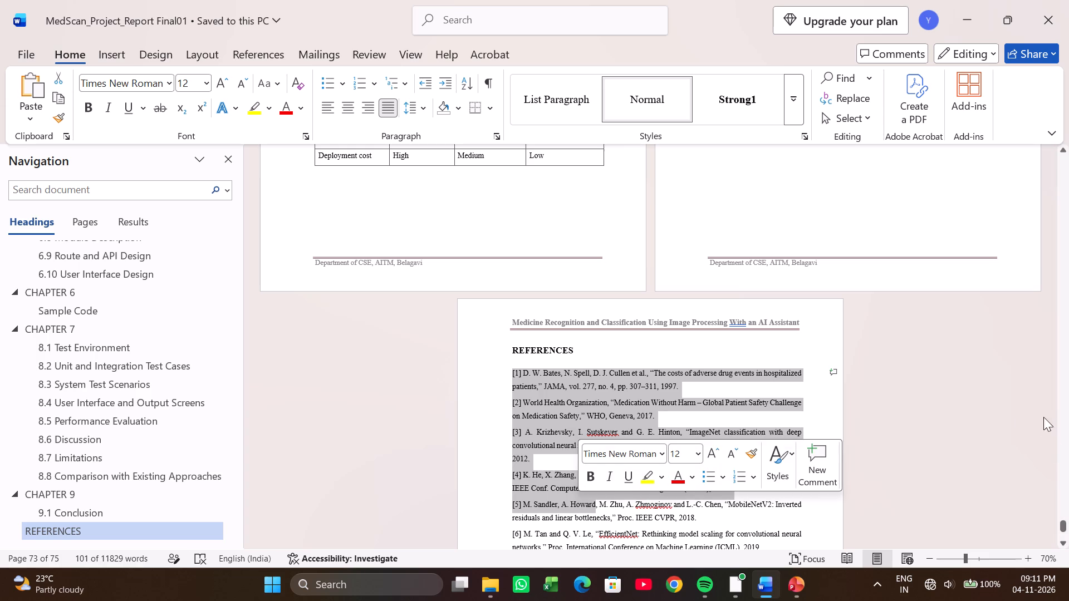
click(1019, 415)
Look back through the output screens, test case tables and Chapter 6 sample code, up to the /services/gemini.py listing.
scroll(777, 328, up, 15)
scroll(765, 311, down, 1)
scroll(765, 311, up, 12)
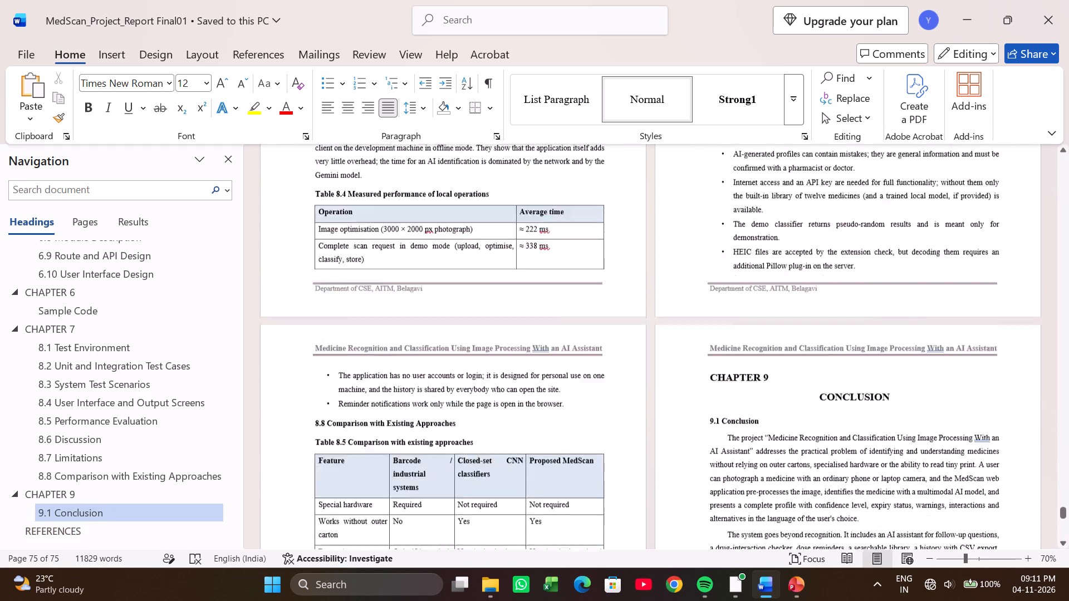
scroll(766, 311, up, 20)
scroll(766, 311, up, 20)
scroll(766, 311, up, 13)
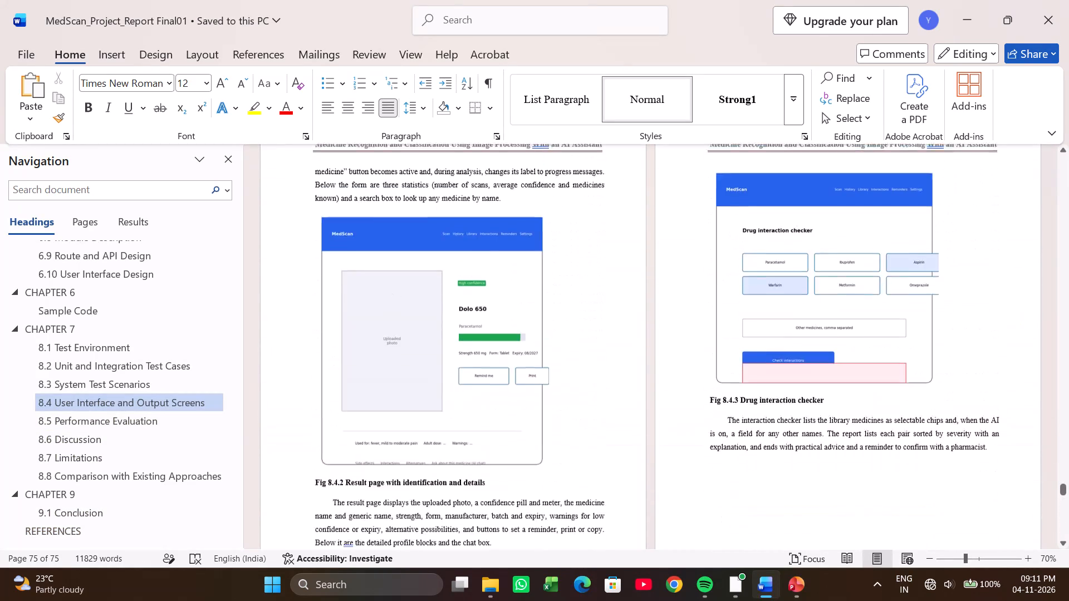
scroll(755, 194, up, 20)
scroll(755, 194, up, 20)
scroll(755, 194, up, 13)
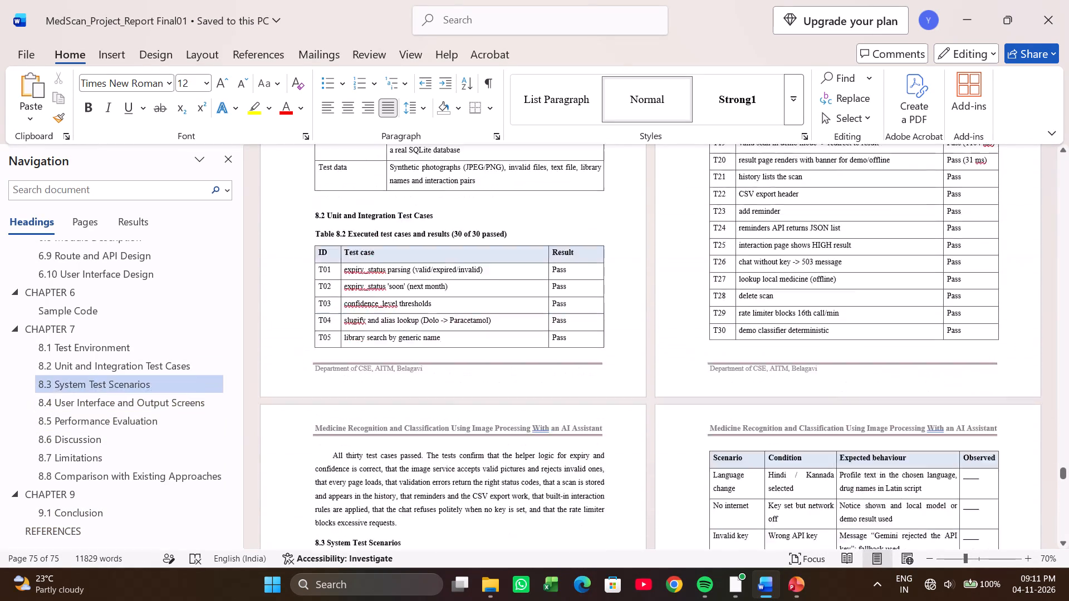
scroll(753, 182, up, 20)
scroll(753, 182, up, 20)
scroll(753, 182, up, 13)
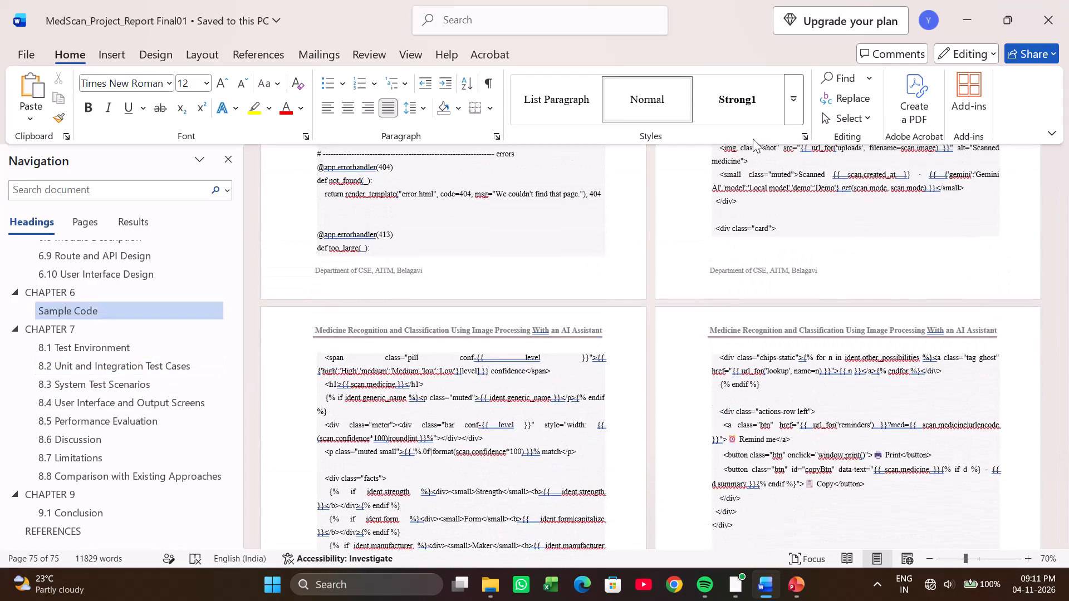
scroll(753, 139, up, 1)
scroll(710, 205, up, 20)
scroll(710, 205, up, 13)
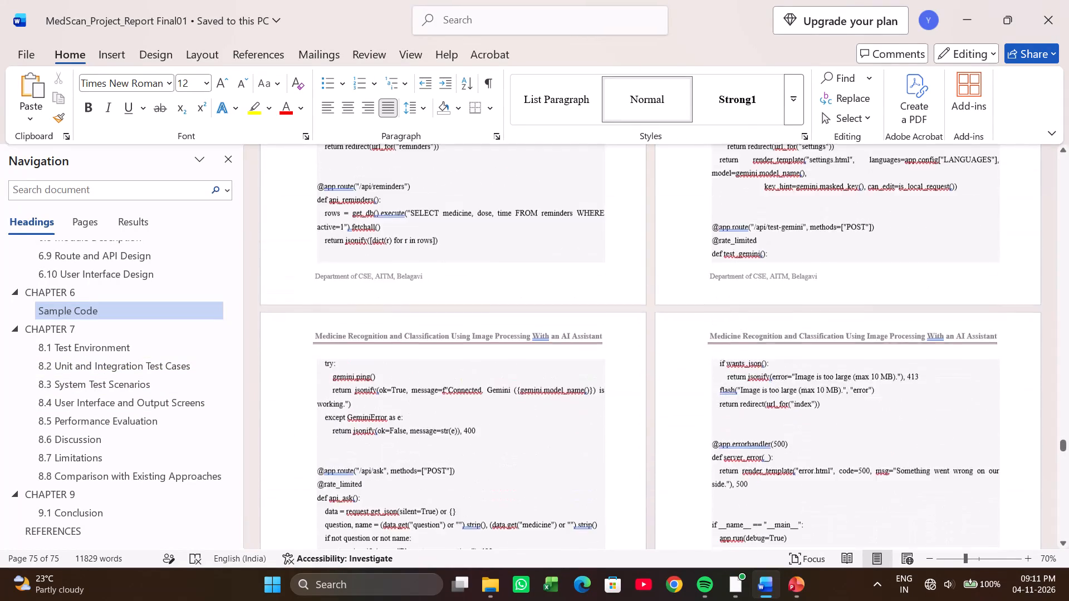
scroll(710, 205, up, 16)
scroll(712, 198, up, 20)
scroll(712, 198, up, 16)
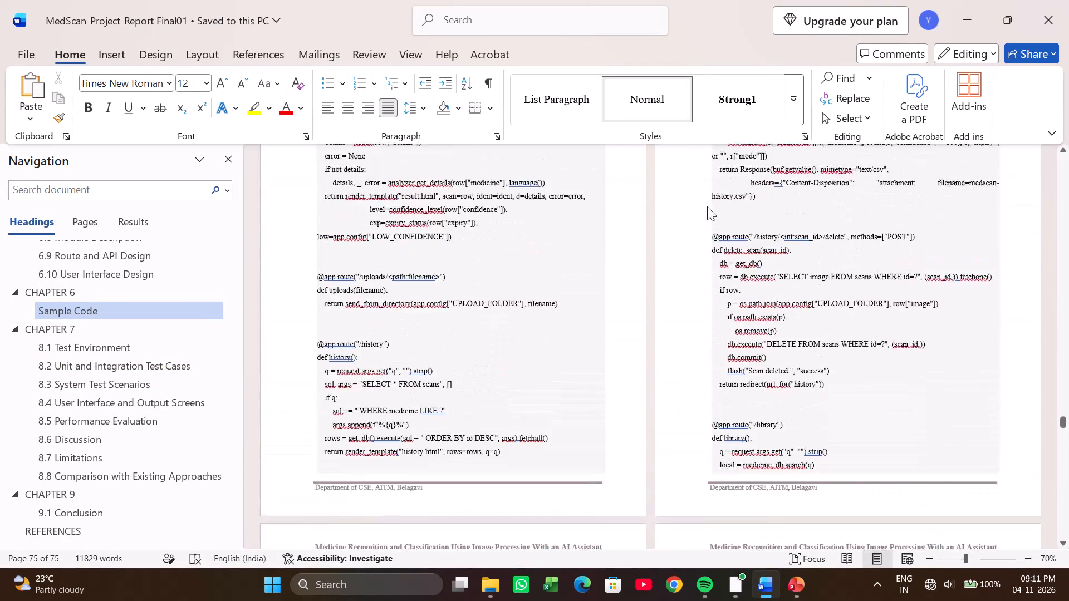
scroll(707, 206, up, 20)
scroll(707, 206, up, 20)
scroll(707, 206, up, 18)
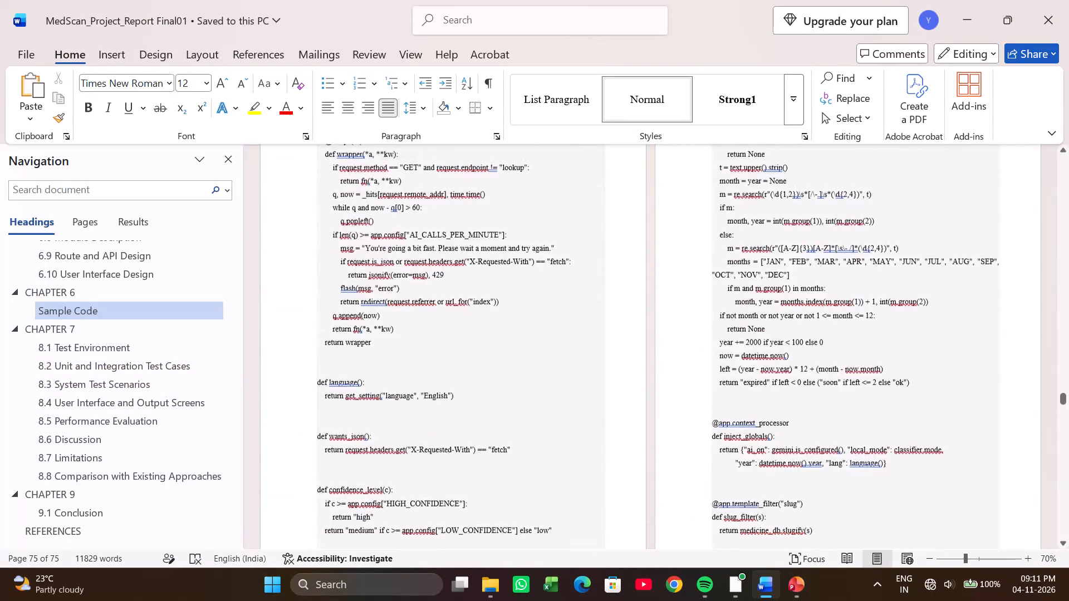
scroll(709, 207, up, 15)
scroll(709, 208, up, 9)
scroll(709, 208, up, 20)
scroll(709, 208, up, 2)
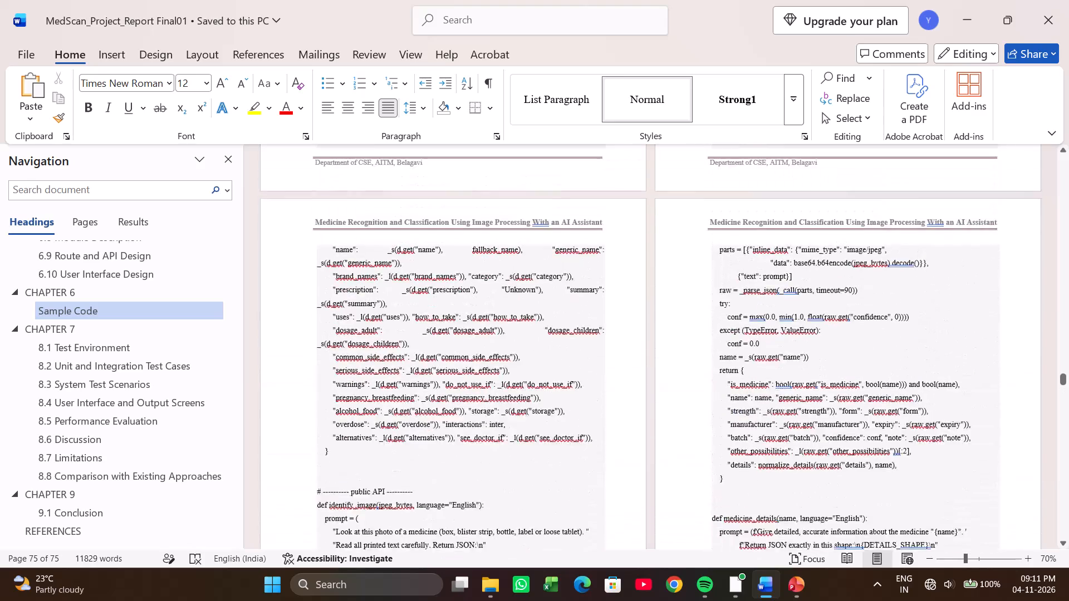
scroll(712, 203, up, 20)
scroll(712, 203, up, 20)
scroll(712, 203, up, 14)
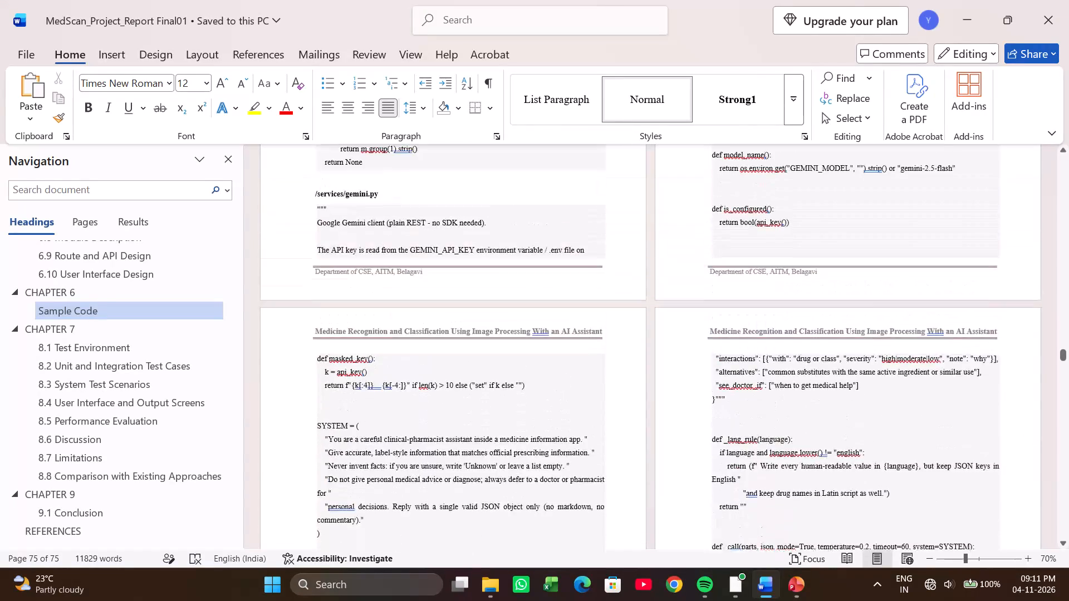
scroll(719, 181, up, 2)
Apply the Strong1 style to the blank line above def api_key() in the /services/gemini.py sample code.
click(886, 283)
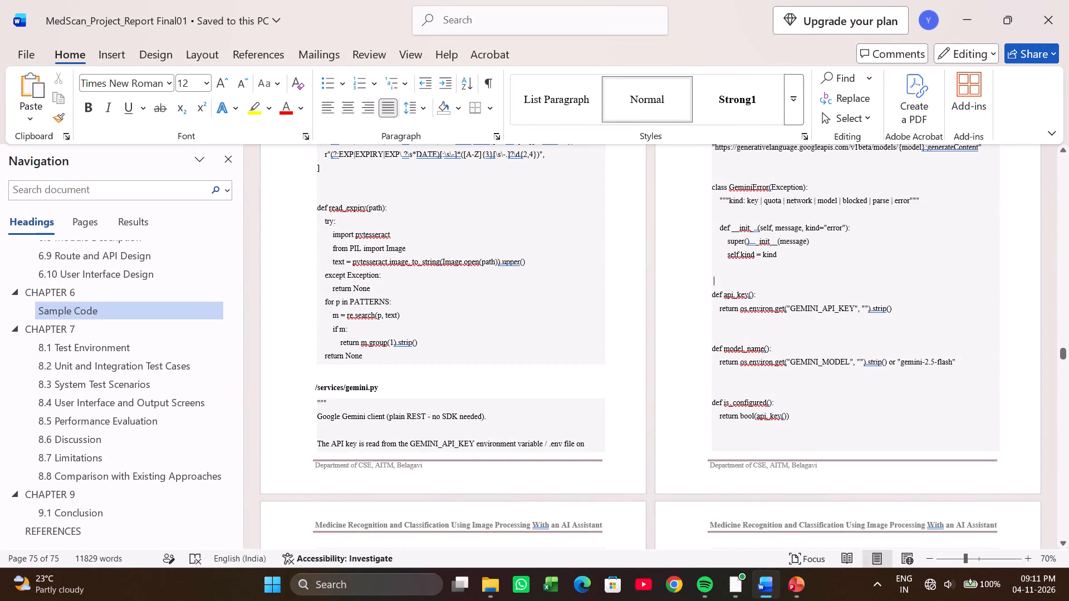
scroll(879, 285, down, 11)
scroll(872, 273, up, 11)
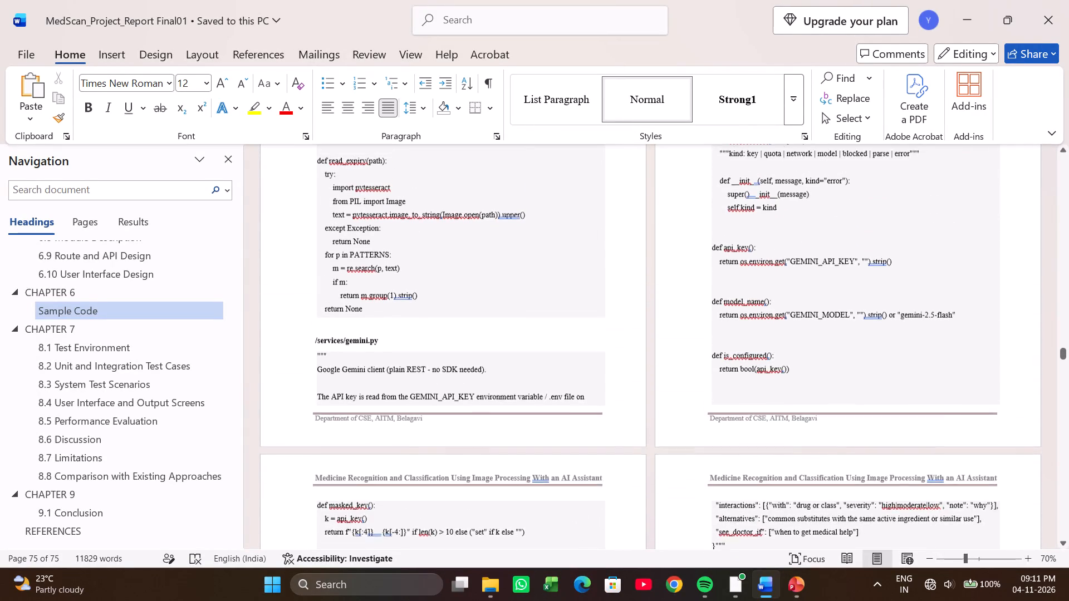
click(741, 107)
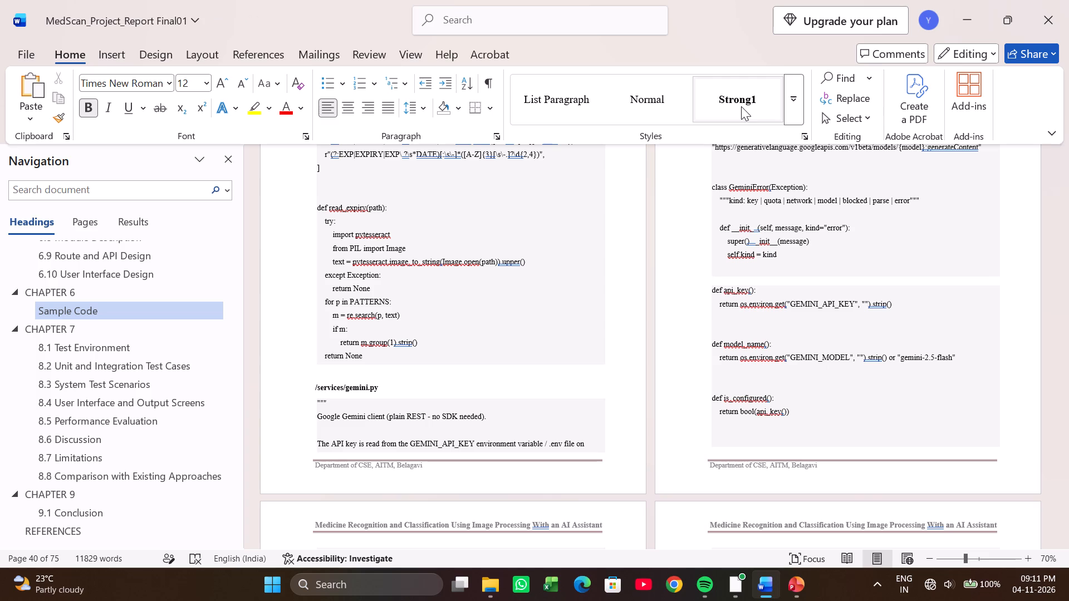
click(741, 106)
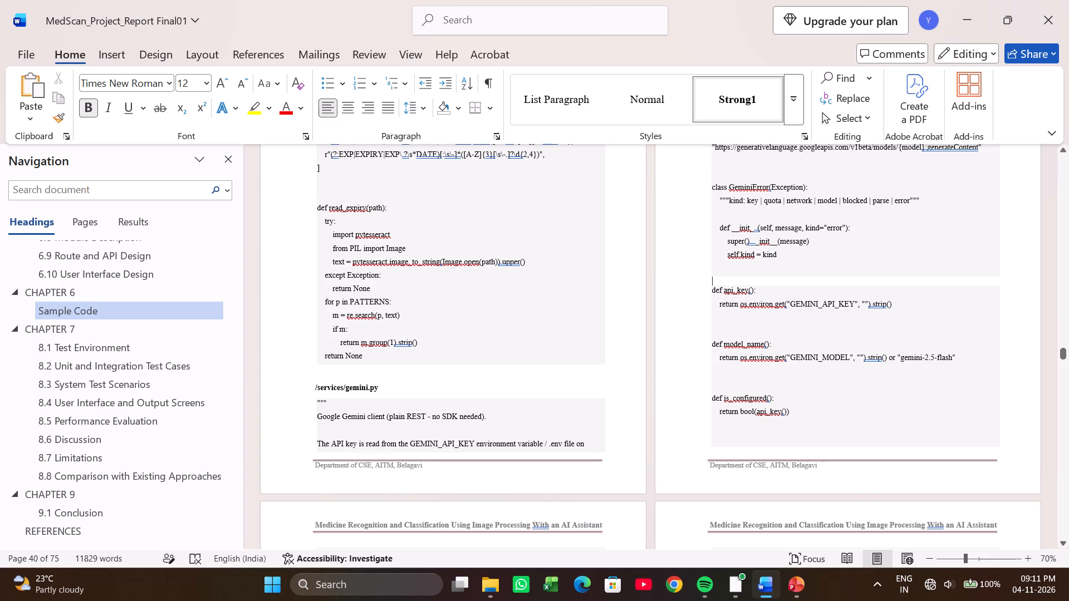
Try the Strong1 and List Paragraph styles on the blank line above def __init__ in the GeminiError class, and set it to Normal.
click(740, 218)
click(725, 102)
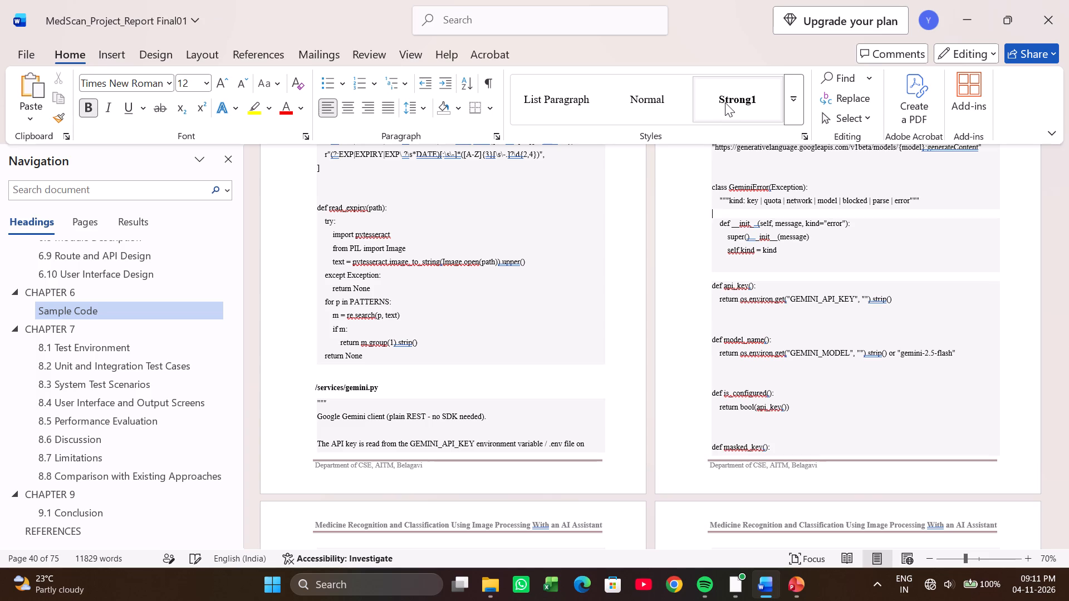
click(666, 106)
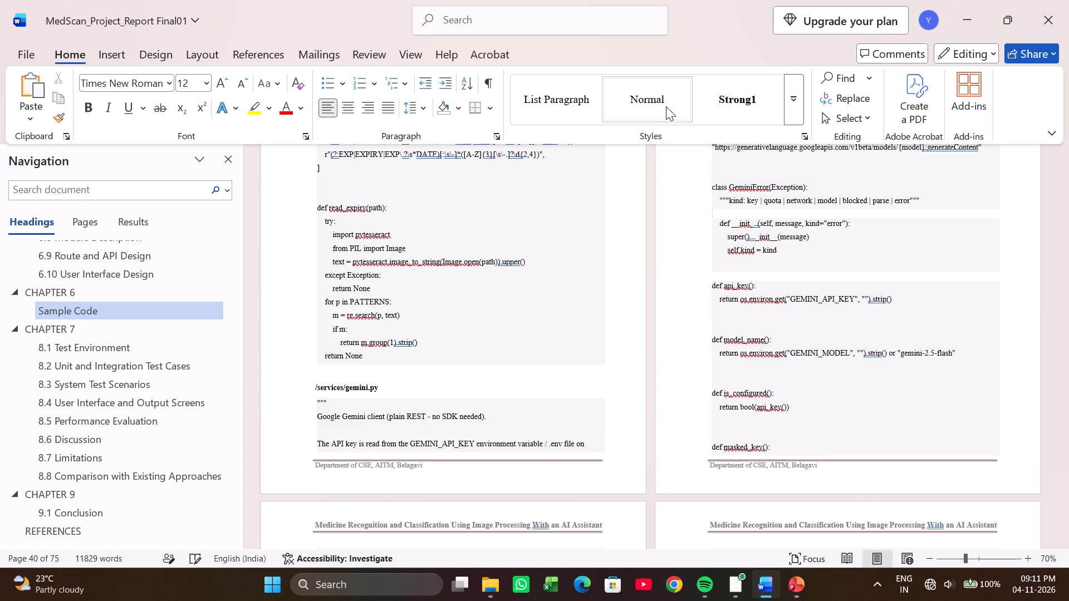
click(666, 105)
click(576, 97)
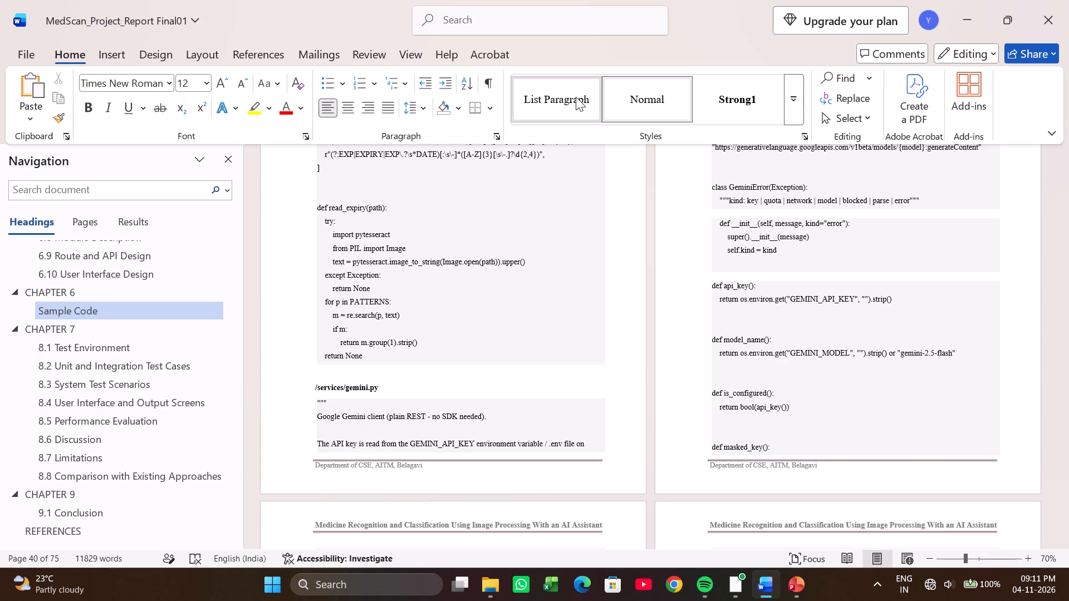
click(577, 98)
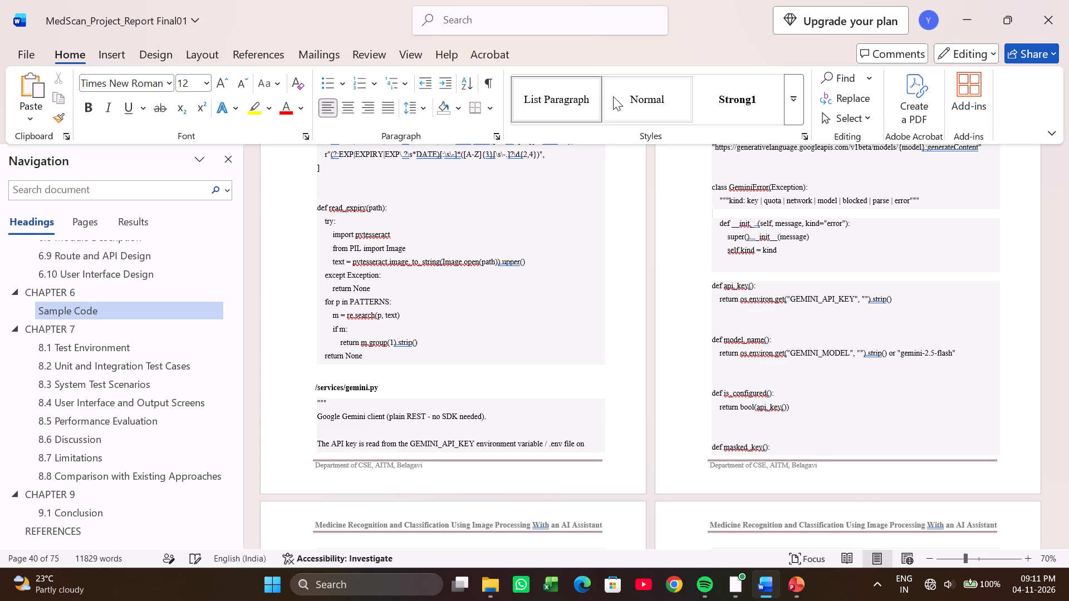
click(629, 96)
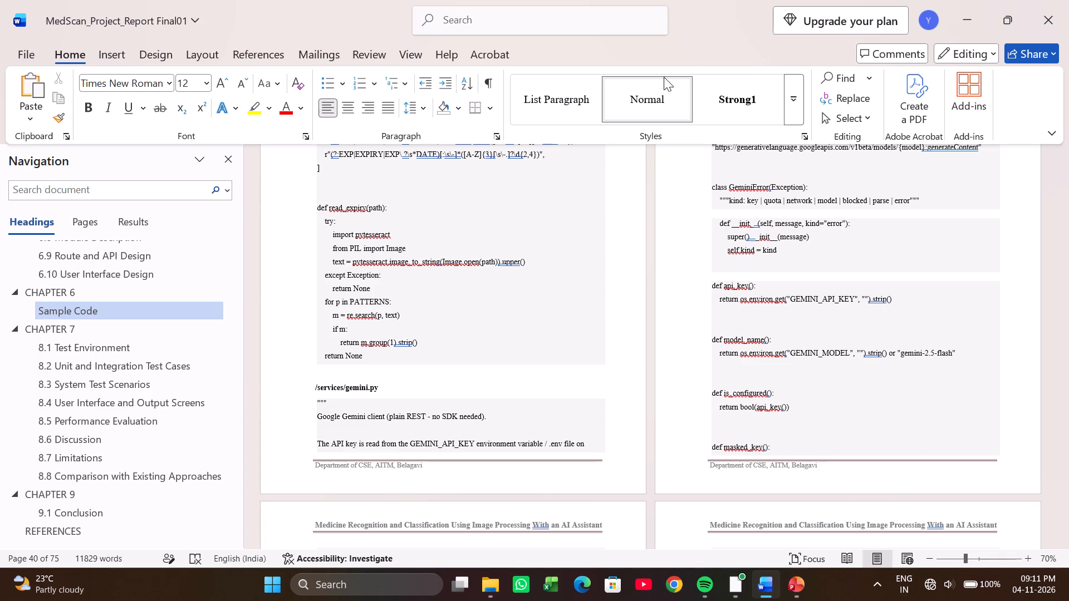
Return to the start of the report at 100% zoom and examine the Chapter 1 opening and the 1.1 heading.
scroll(514, 188, up, 4)
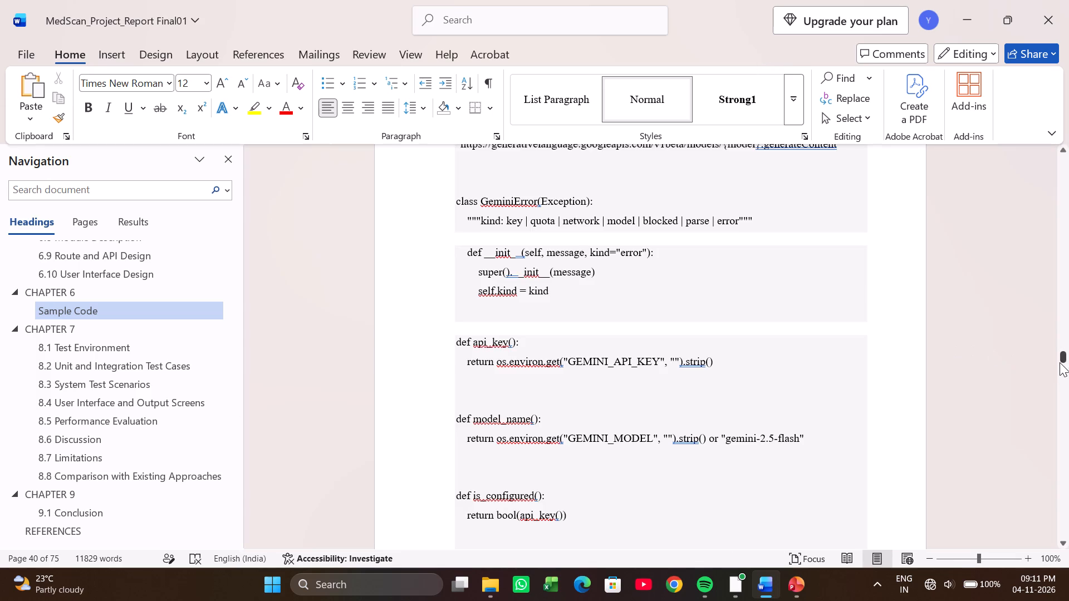
drag(1062, 357, 1031, 144)
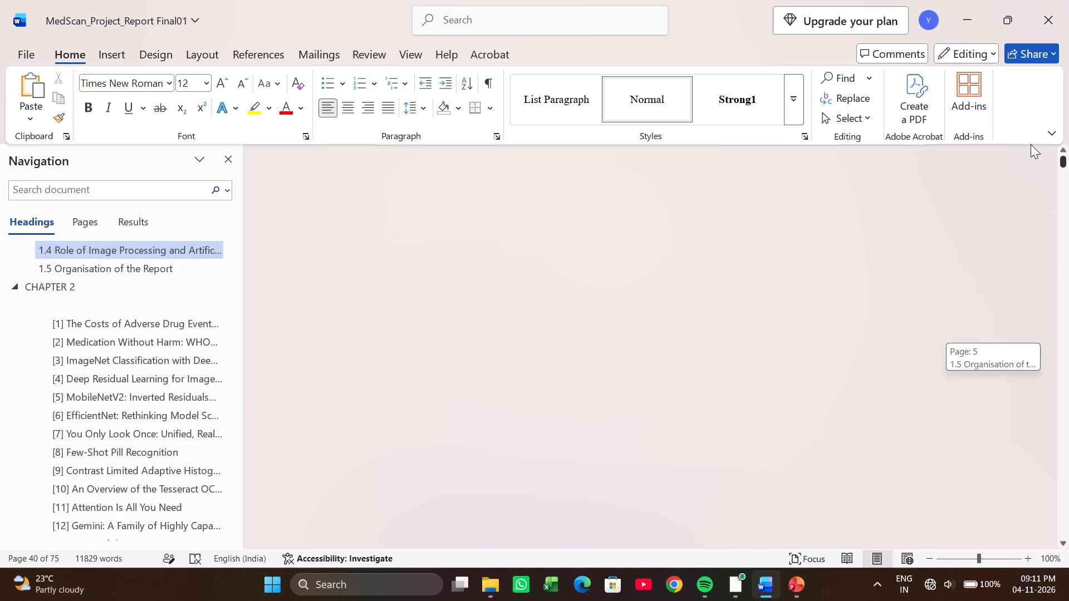
drag(1031, 144, 1031, 134)
scroll(532, 412, up, 1)
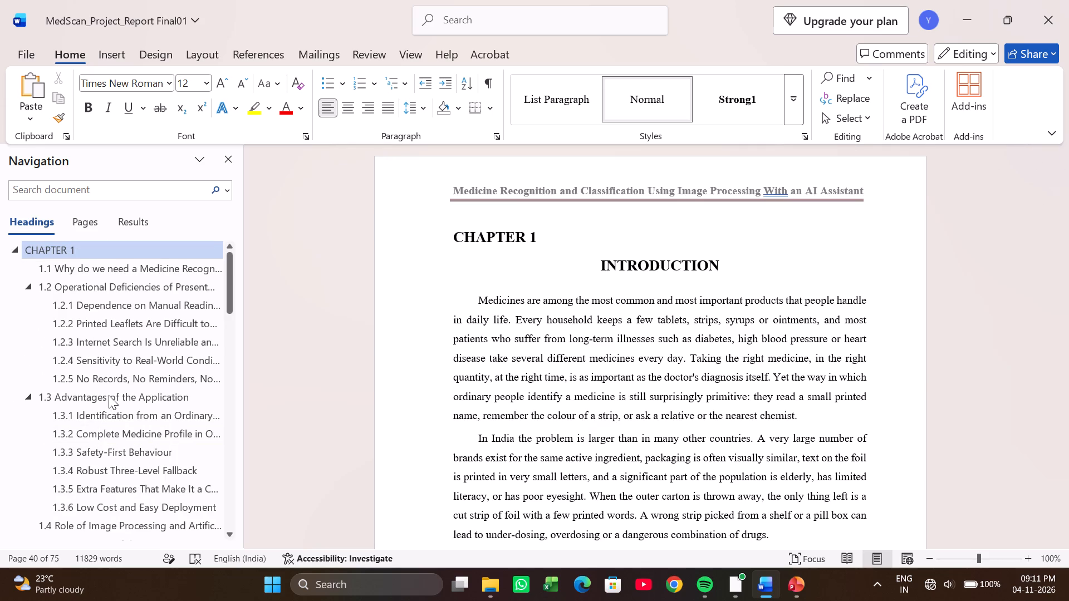
scroll(148, 358, up, 2)
click(132, 268)
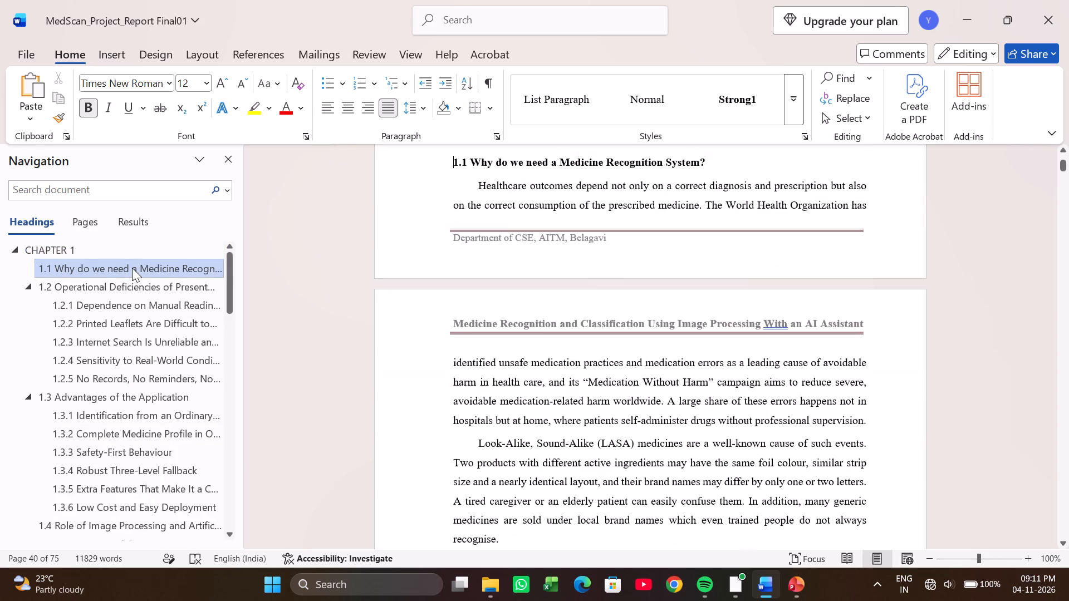
scroll(579, 292, up, 6)
scroll(639, 316, up, 7)
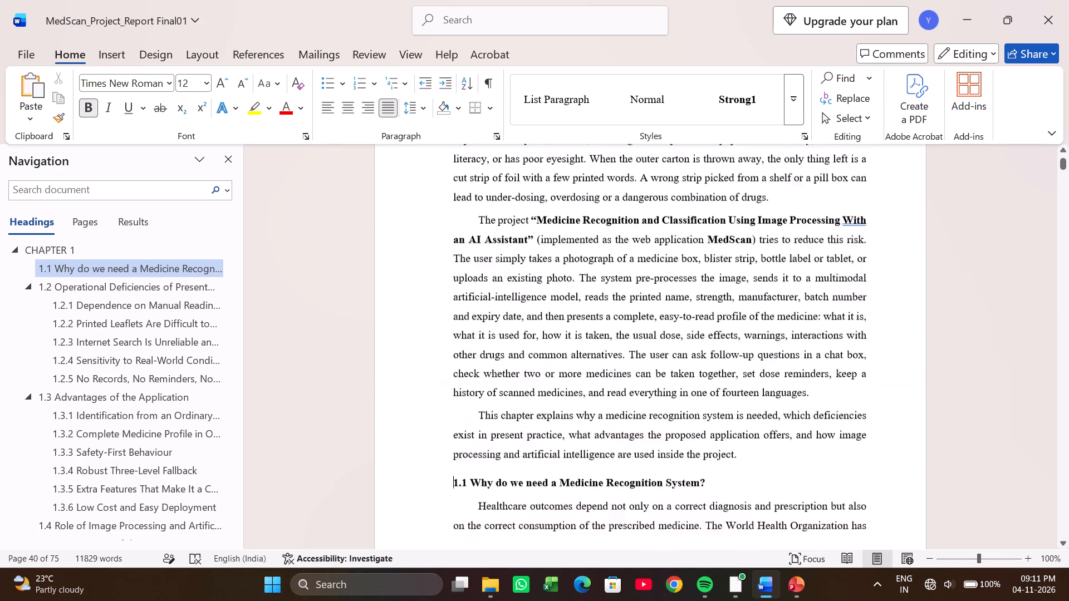
scroll(640, 319, up, 4)
scroll(568, 311, up, 2)
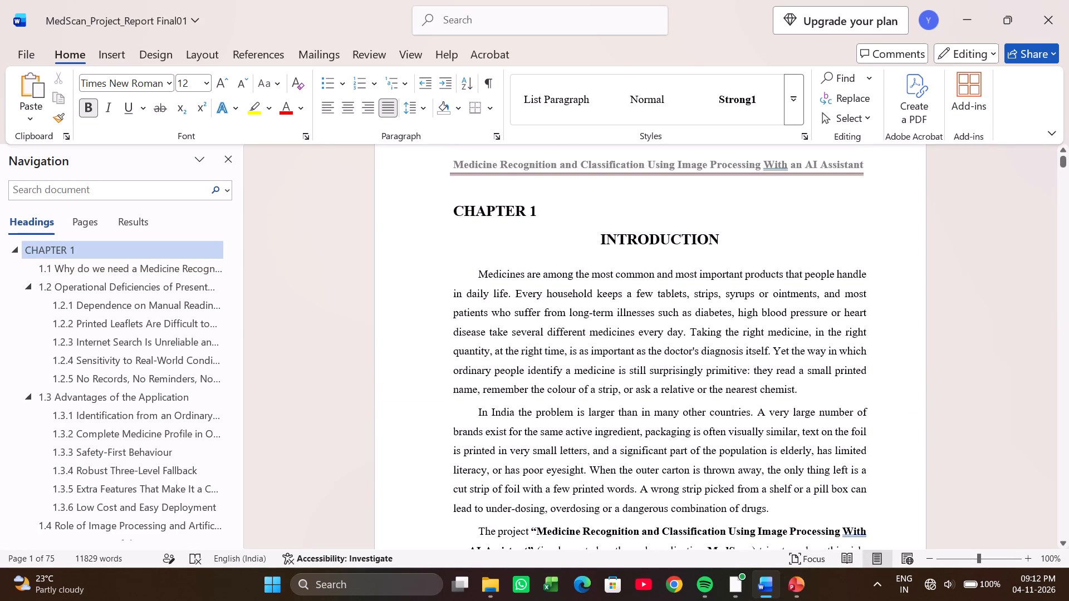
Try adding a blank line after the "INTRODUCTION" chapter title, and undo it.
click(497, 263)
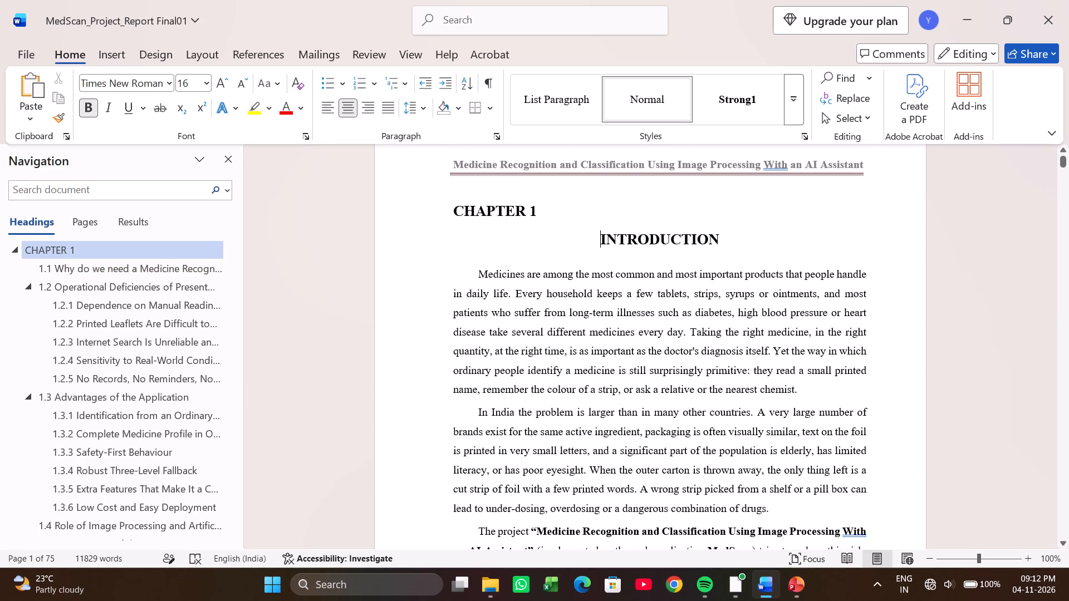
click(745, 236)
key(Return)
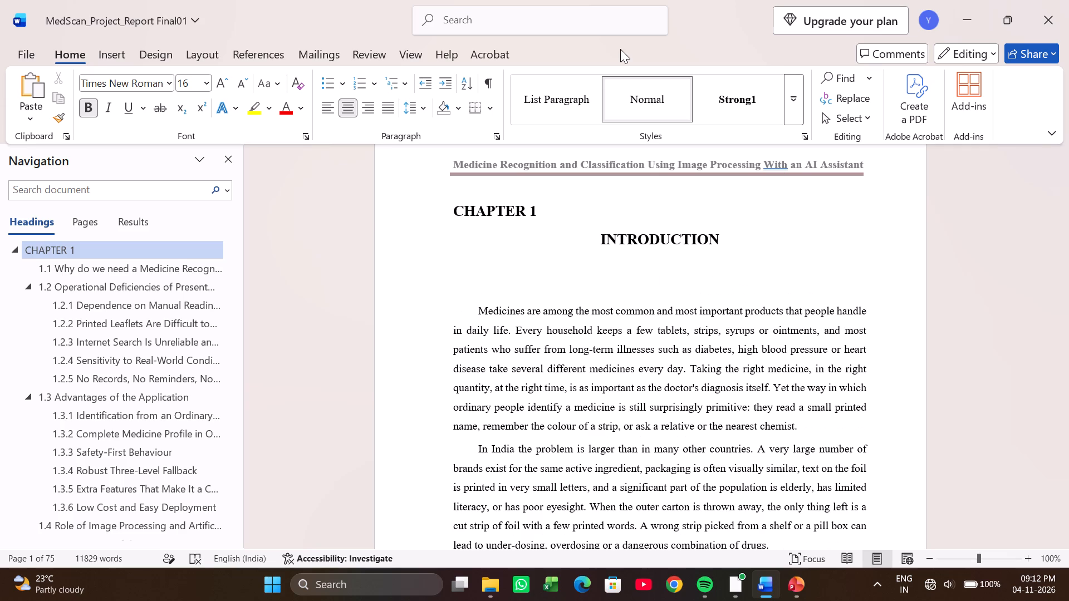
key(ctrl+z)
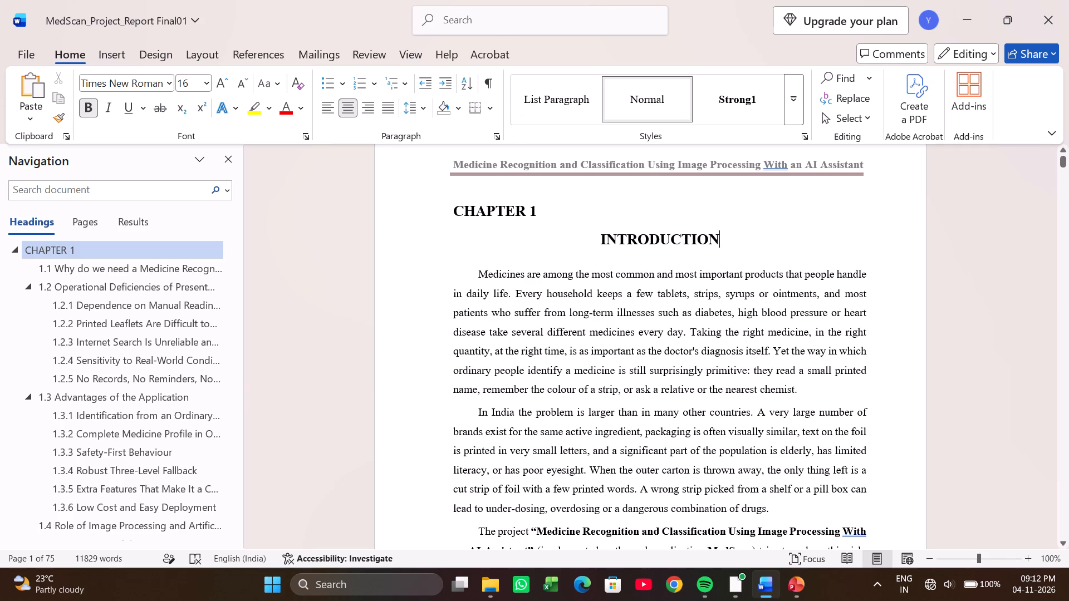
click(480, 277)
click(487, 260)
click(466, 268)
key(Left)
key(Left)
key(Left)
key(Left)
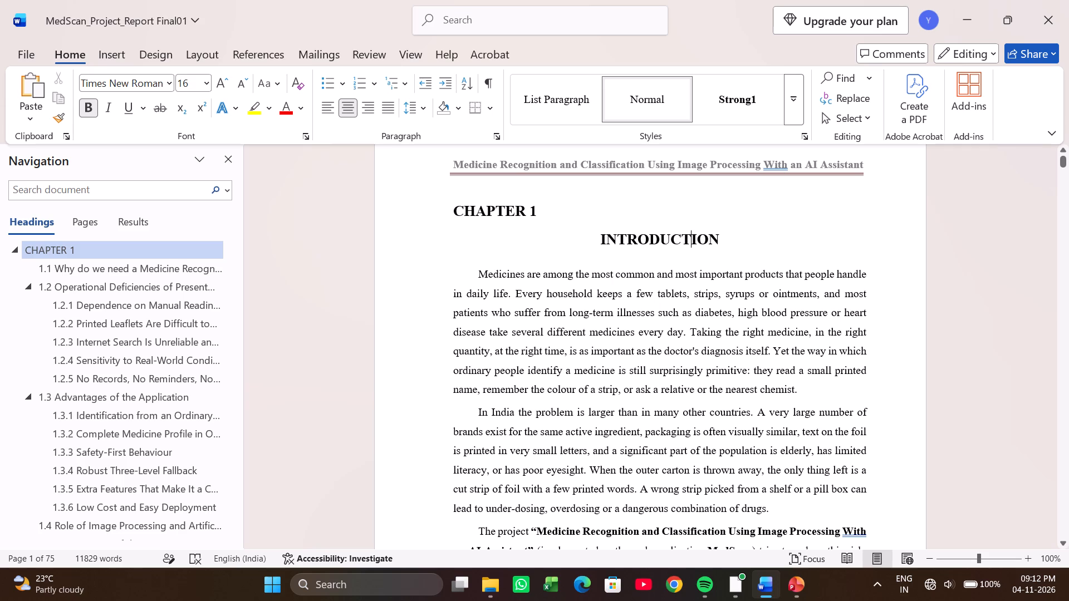
Insert a new line reading "Introduction to Meddicine Recognition" above the first Chapter 1 paragraph beginning "Medicines are among".
click(468, 275)
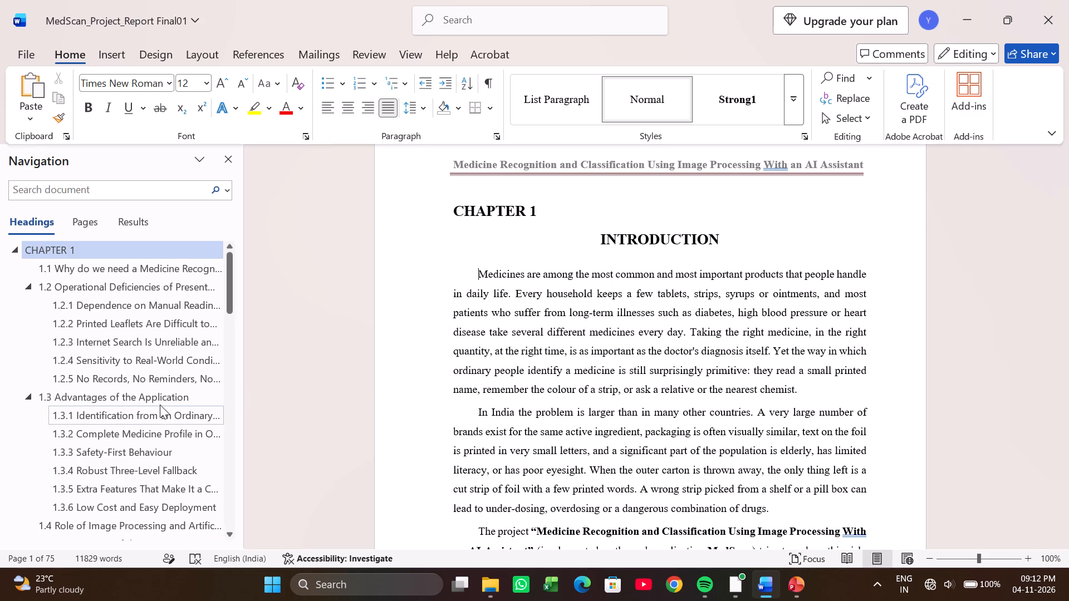
key(shift+i)
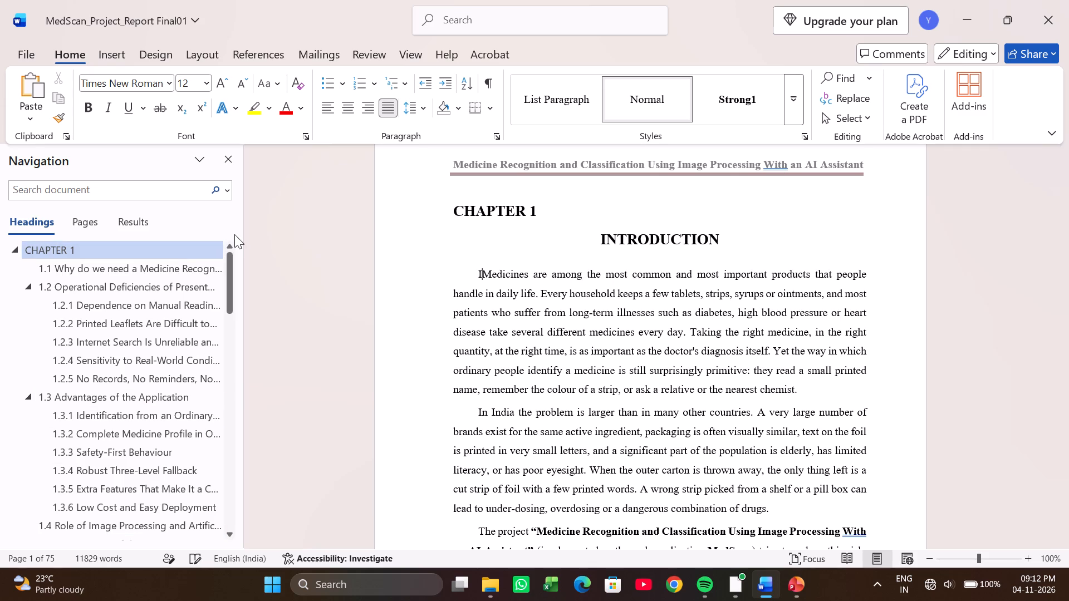
key(BackSpace)
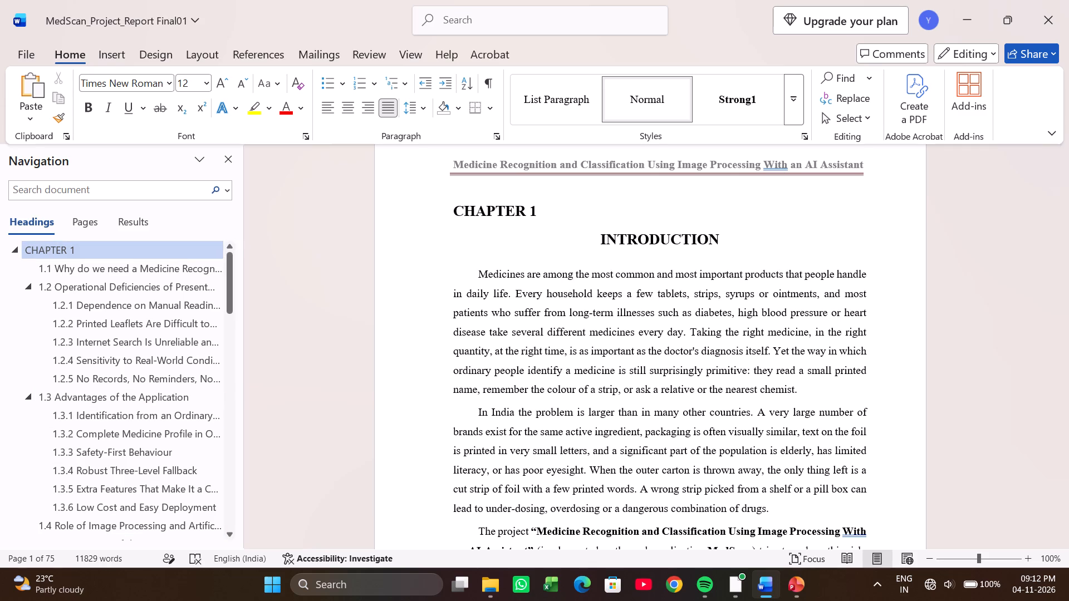
key(Return)
key(Up)
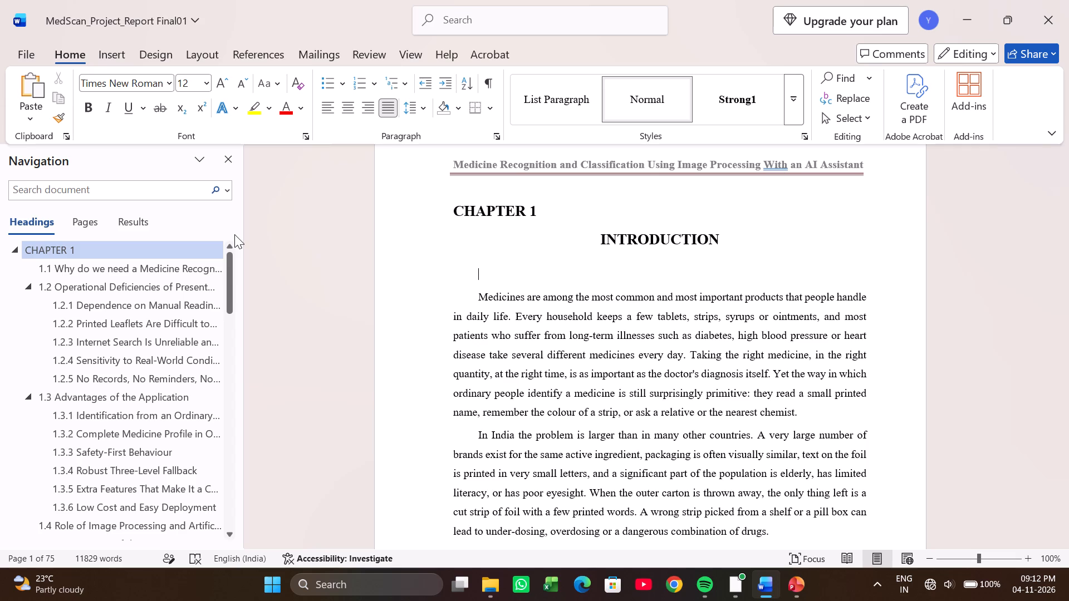
key(shift+i)
key(n)
text(troduction)
key(space)
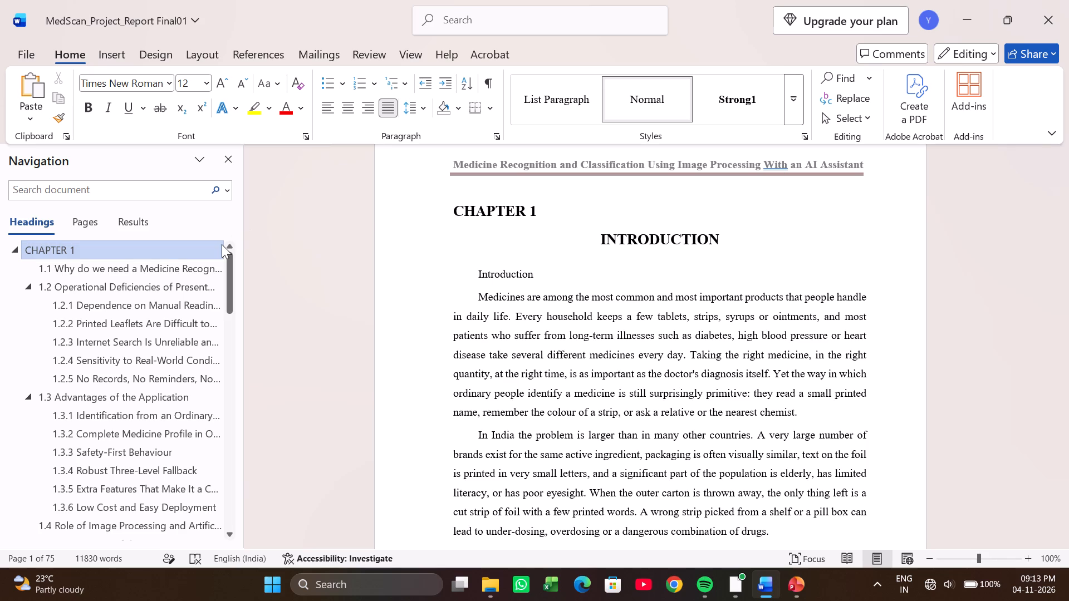
text(to Meddicine Recognition)
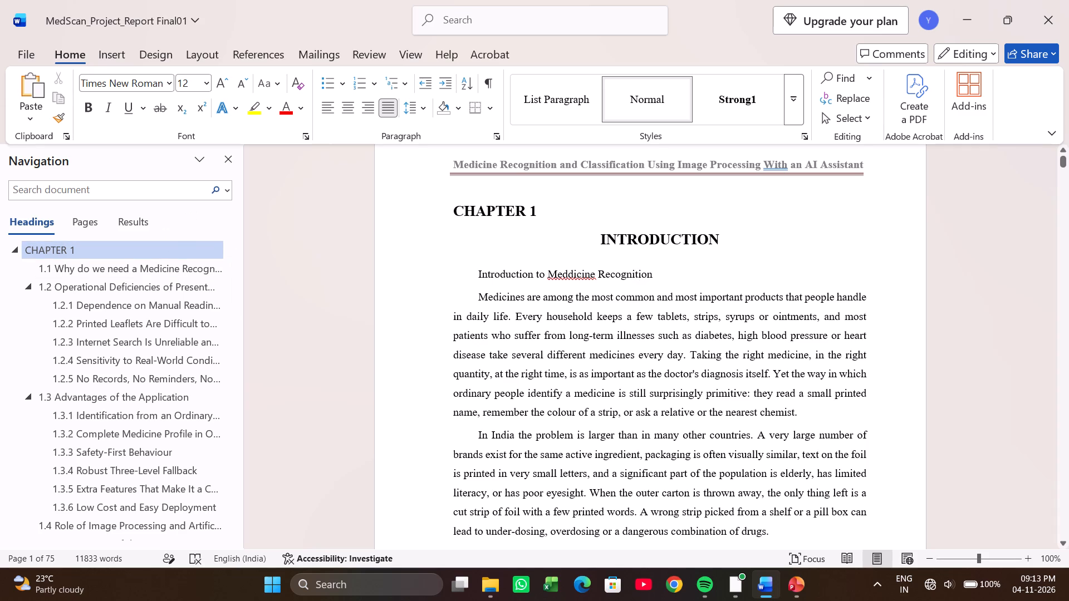
Remove the first-line indent of the new introduction line and prefix it with the number 1.1.
click(474, 274)
key(BackSpace)
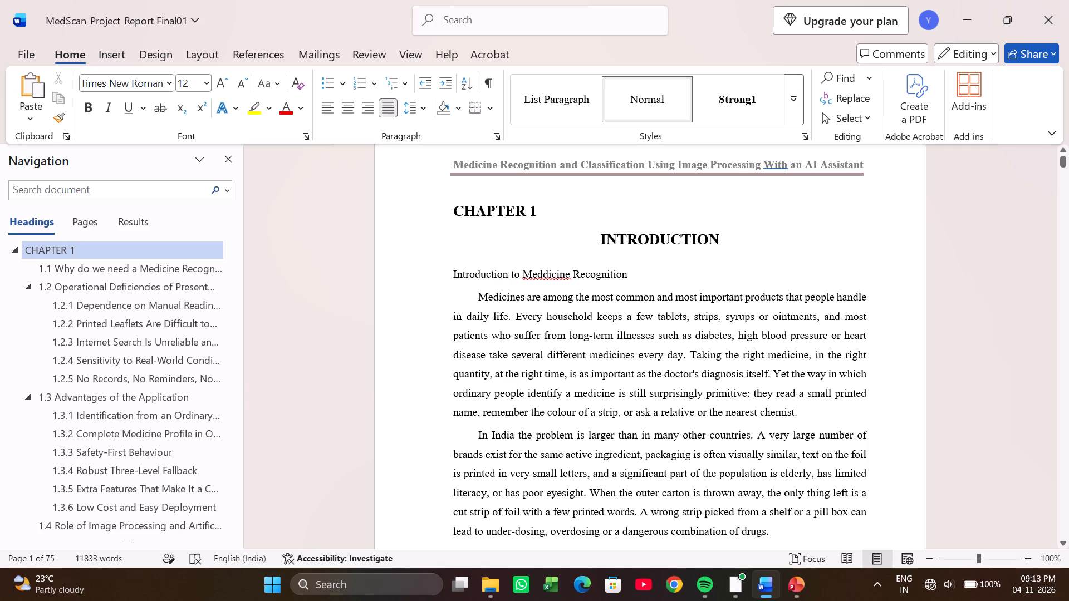
key(1)
text(.1)
key(space)
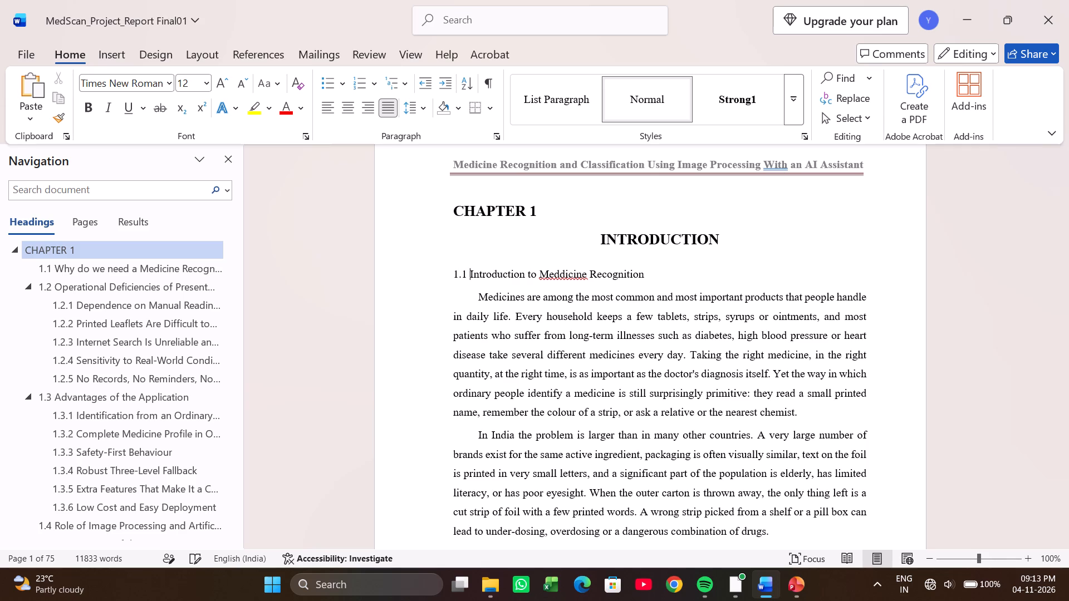
Format the new 1.1 introduction line as bold at 14 pt.
drag(651, 272, 492, 305)
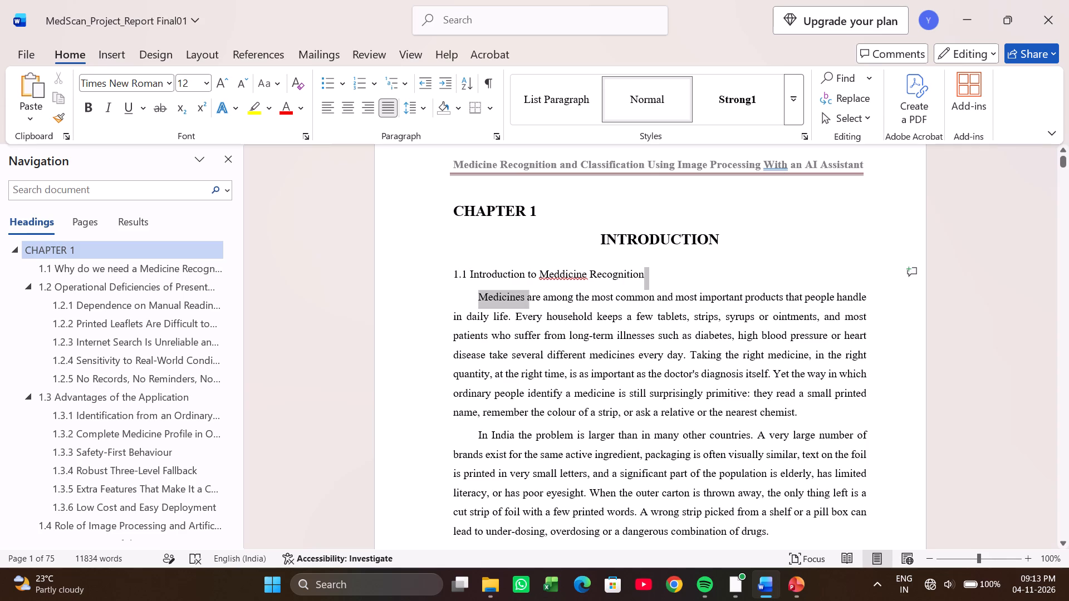
drag(492, 305, 454, 276)
click(467, 260)
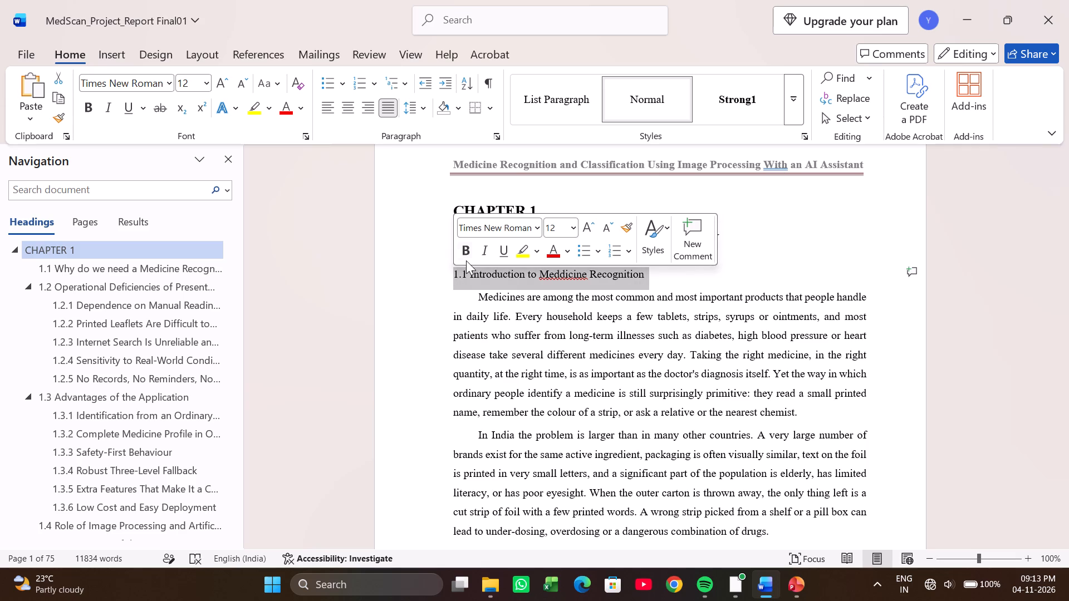
click(469, 251)
click(576, 230)
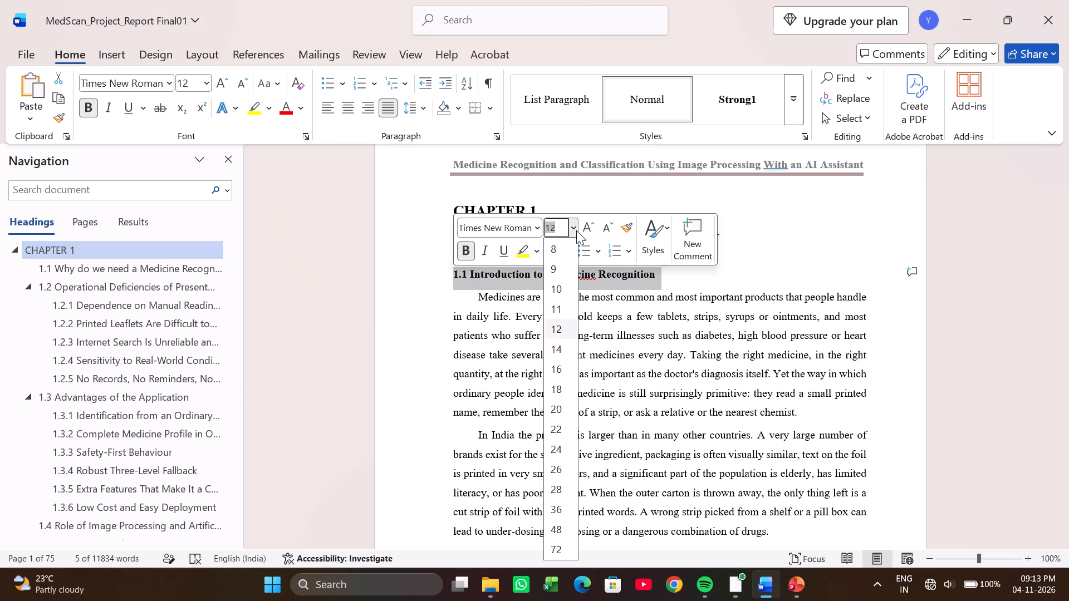
click(555, 345)
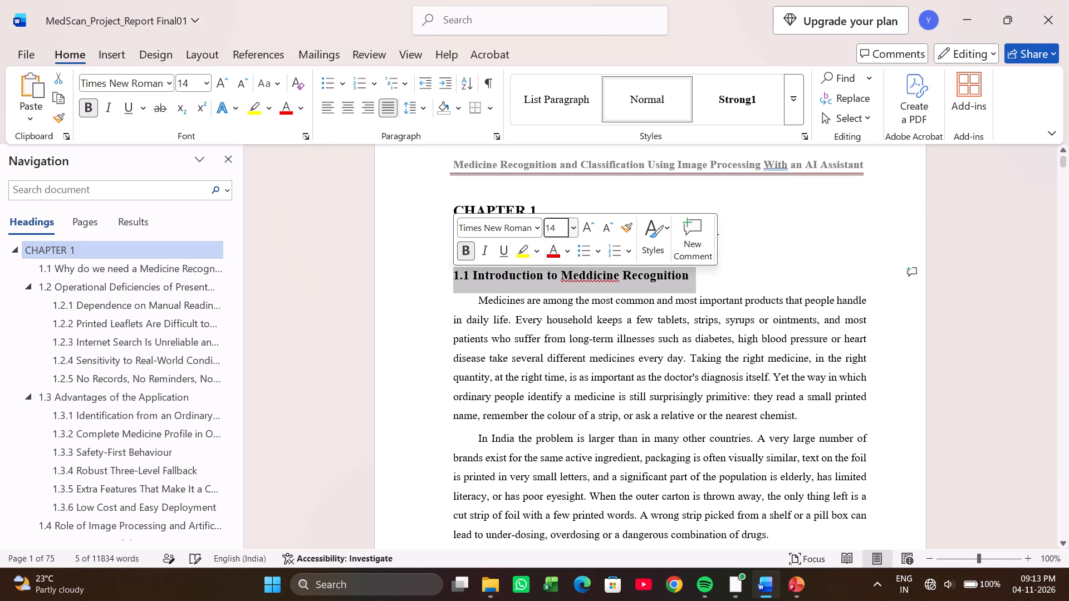
click(723, 265)
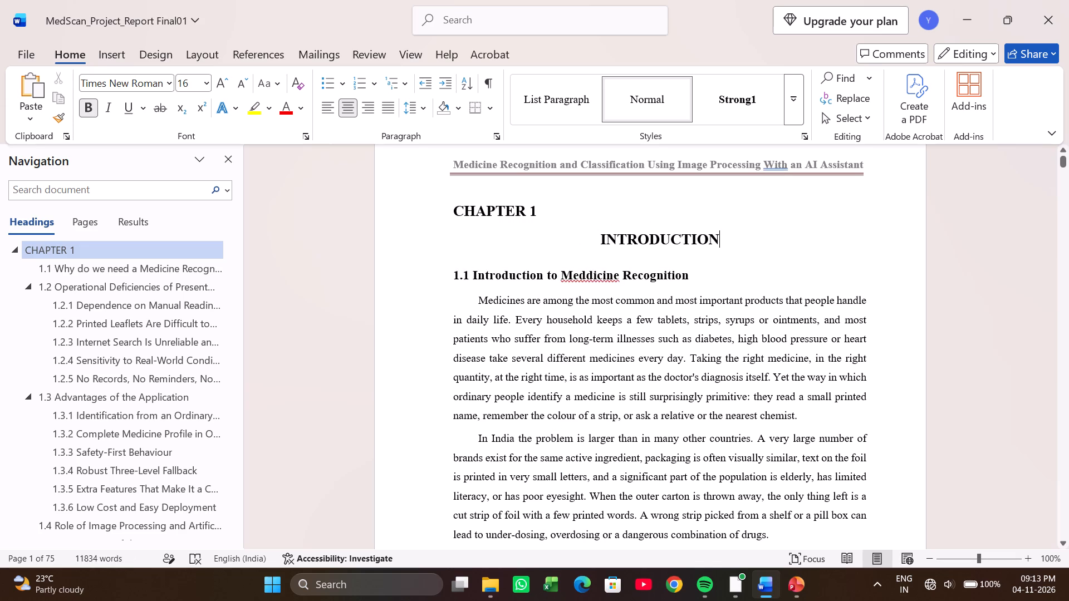
Correct "Meddicine" to "Medicine" in the 1.1 introduction heading.
click(587, 271)
key(BackSpace)
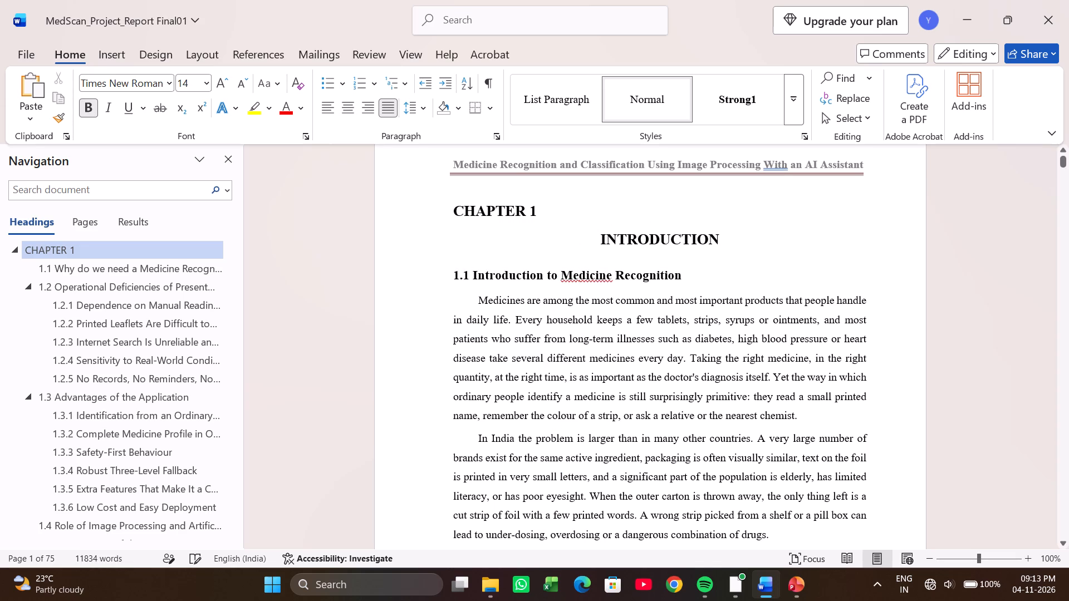
right_click(584, 283)
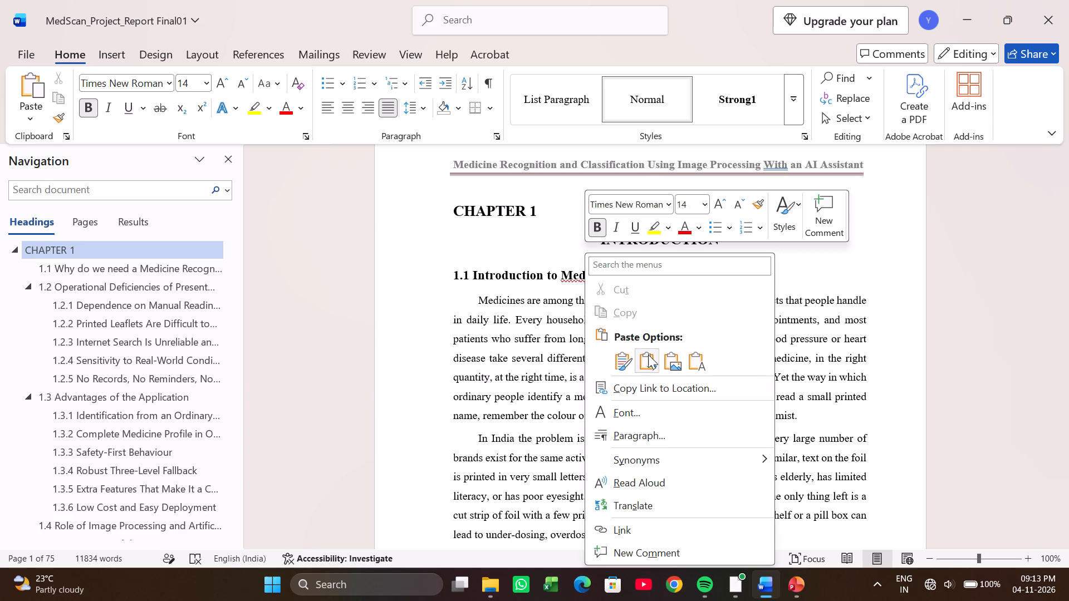
click(920, 269)
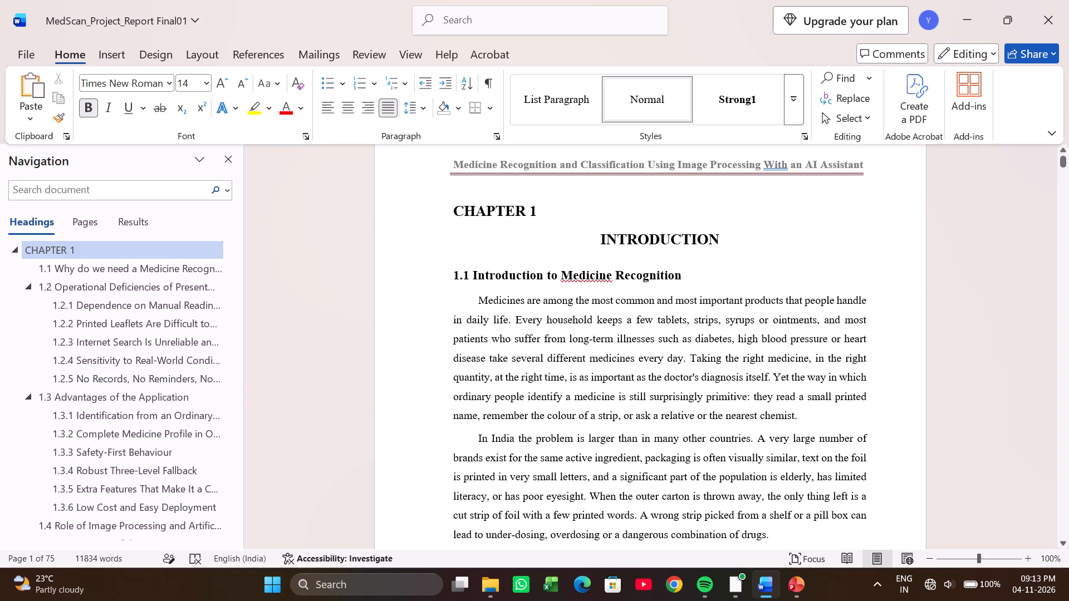
right_click(590, 286)
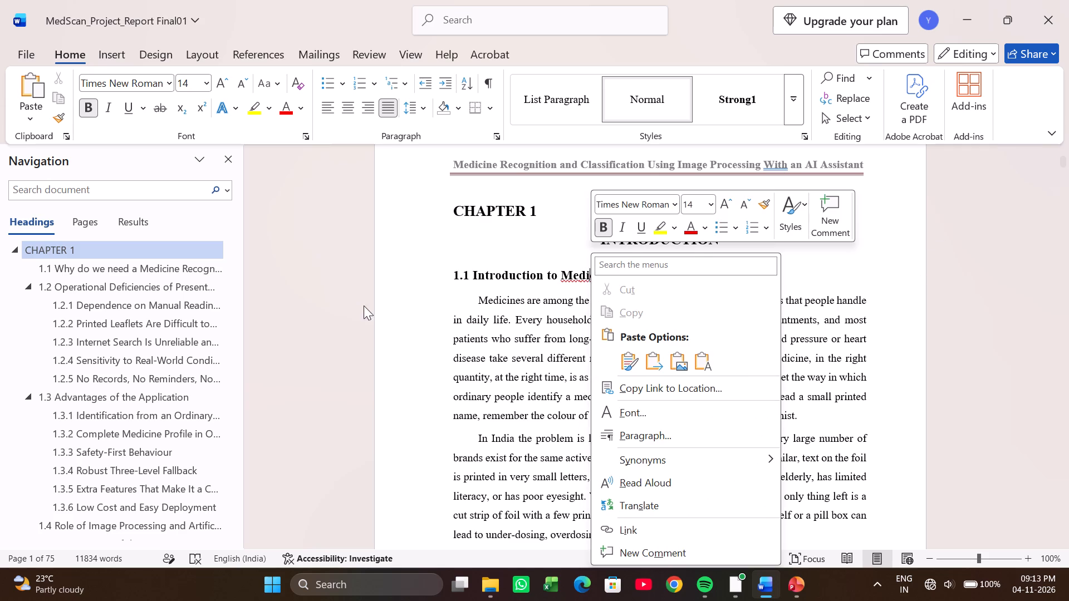
click(356, 305)
right_click(580, 283)
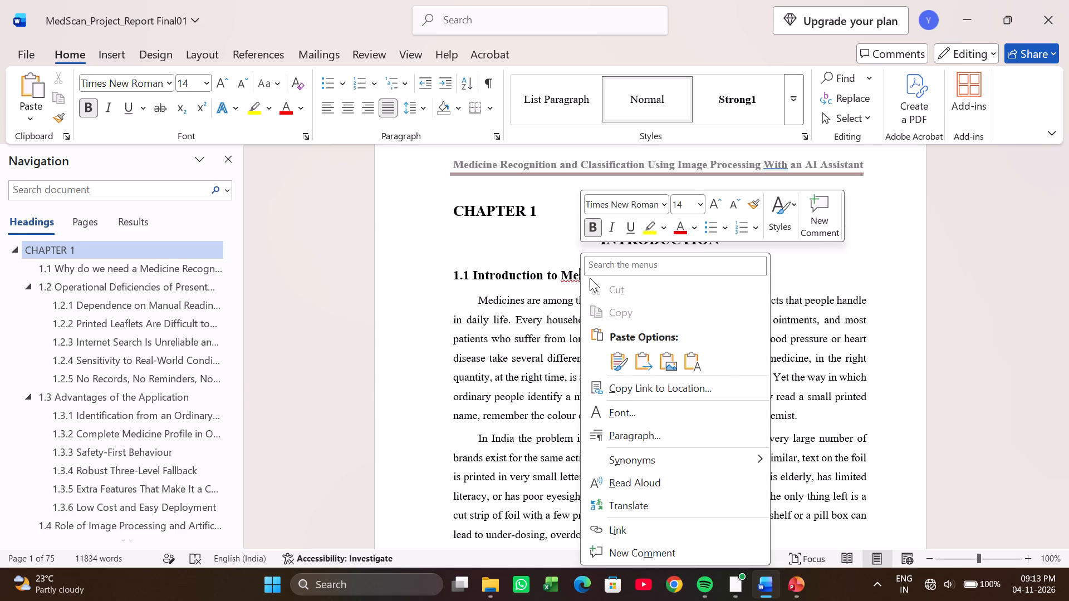
click(947, 214)
Renumber the heading "Why do we need a Medicine Recognition System?" as 1.2.
scroll(947, 216, up, 1)
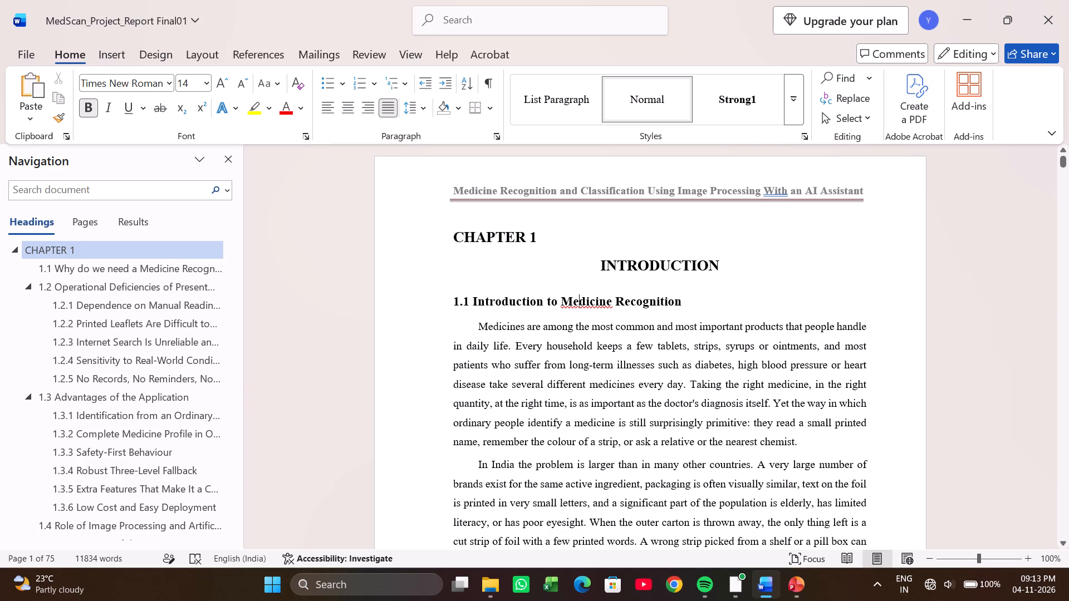
scroll(515, 311, down, 14)
scroll(537, 349, down, 7)
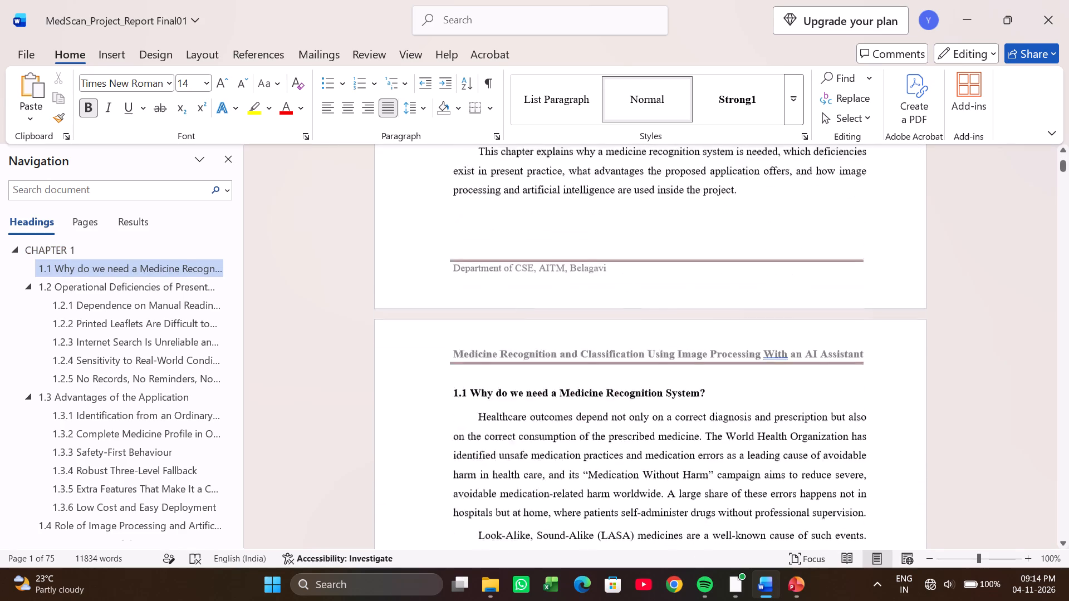
click(464, 317)
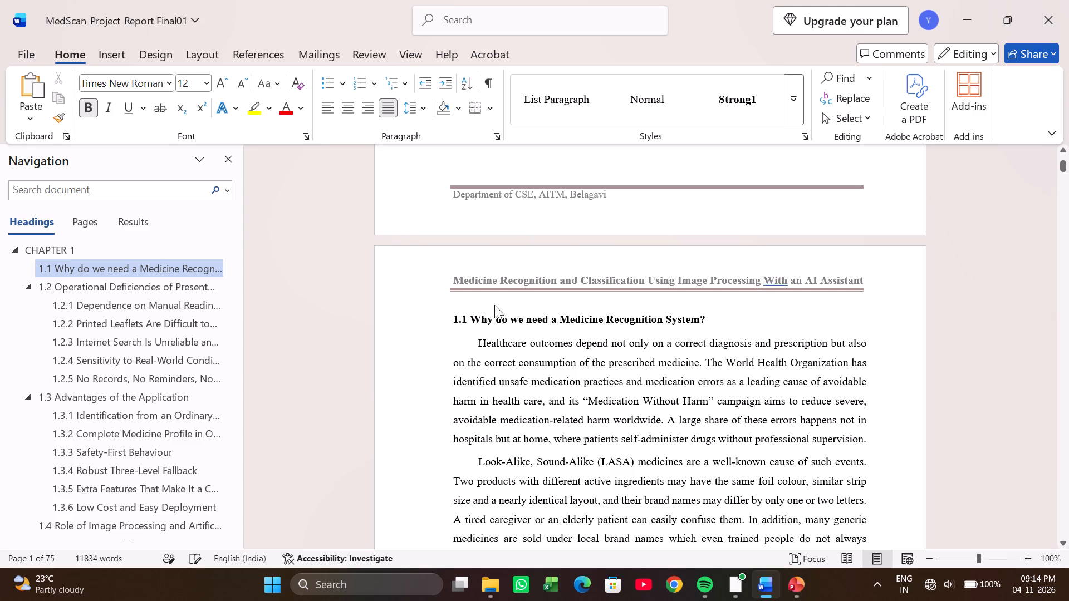
key(Right)
key(BackSpace)
key(2)
Set the font size of the "Why do we need a Medicine Recognition System?" heading to 14 pt.
drag(725, 314, 419, 327)
click(534, 279)
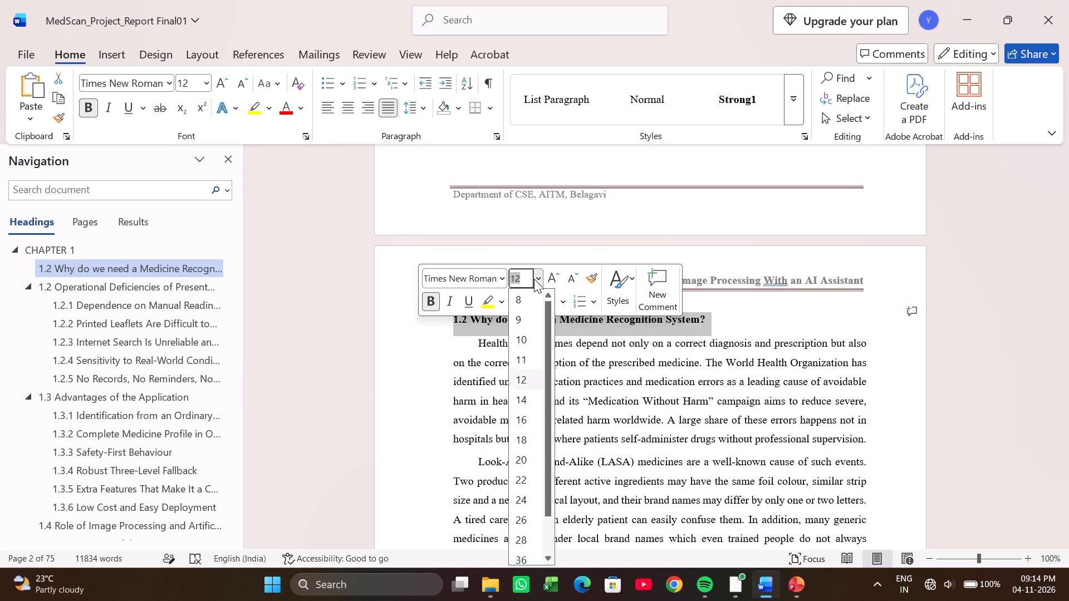
click(522, 401)
click(845, 318)
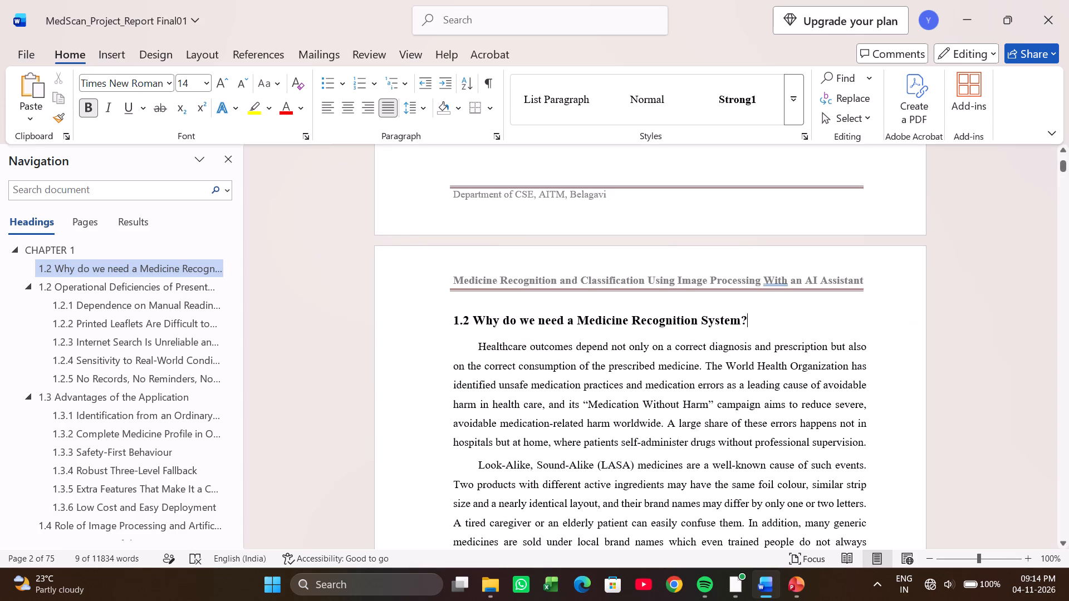
Renumber the heading "Operational Deficiencies of Present Practice" as 1.3.
scroll(728, 329, up, 14)
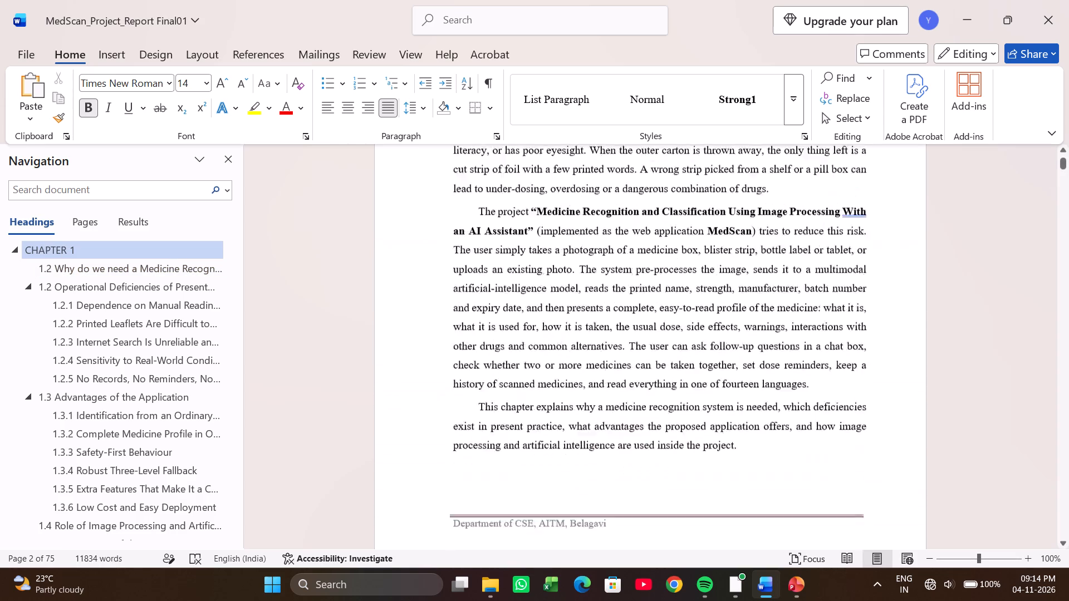
scroll(726, 318, up, 7)
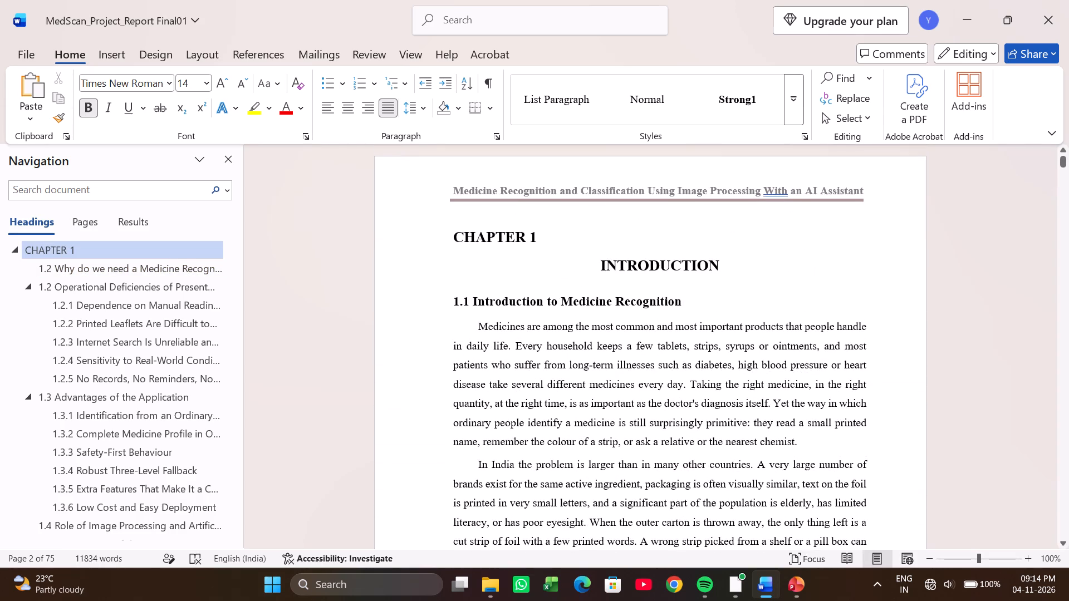
scroll(670, 199, down, 14)
scroll(656, 265, down, 7)
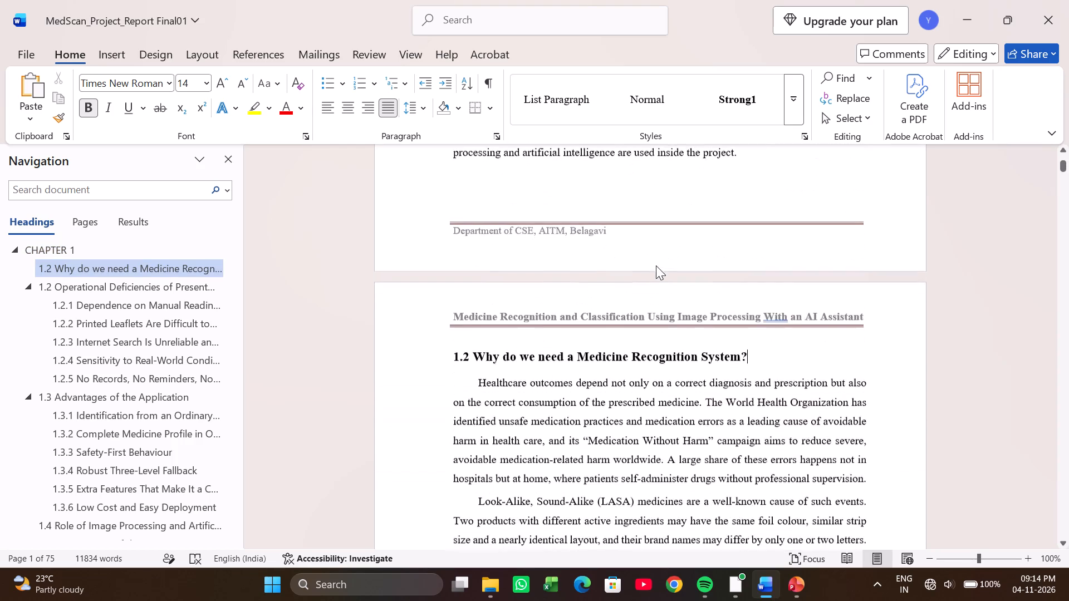
scroll(656, 265, down, 5)
scroll(521, 308, down, 10)
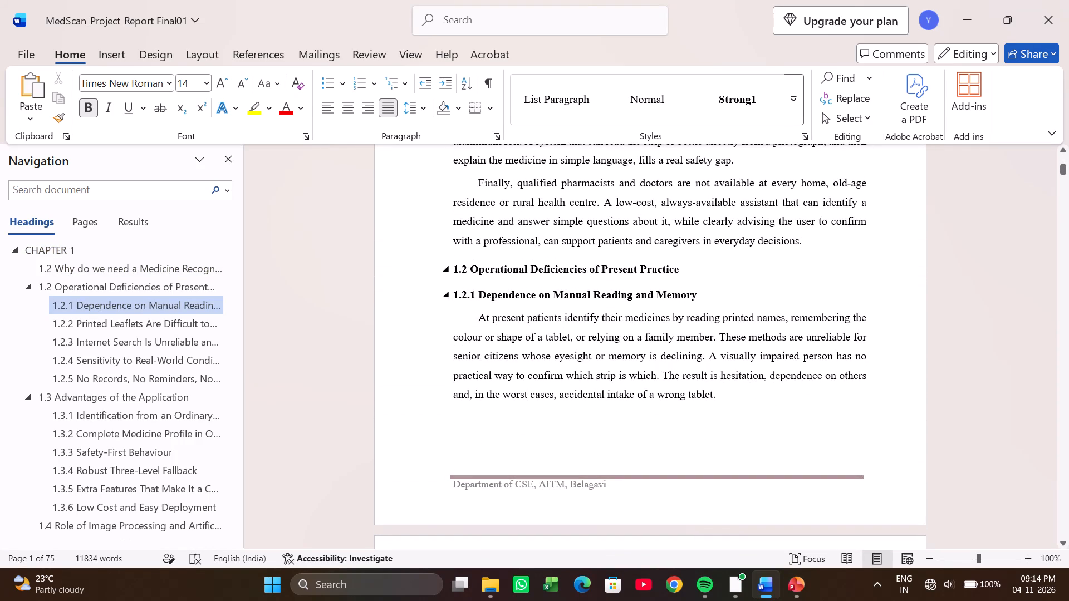
click(467, 268)
key(BackSpace)
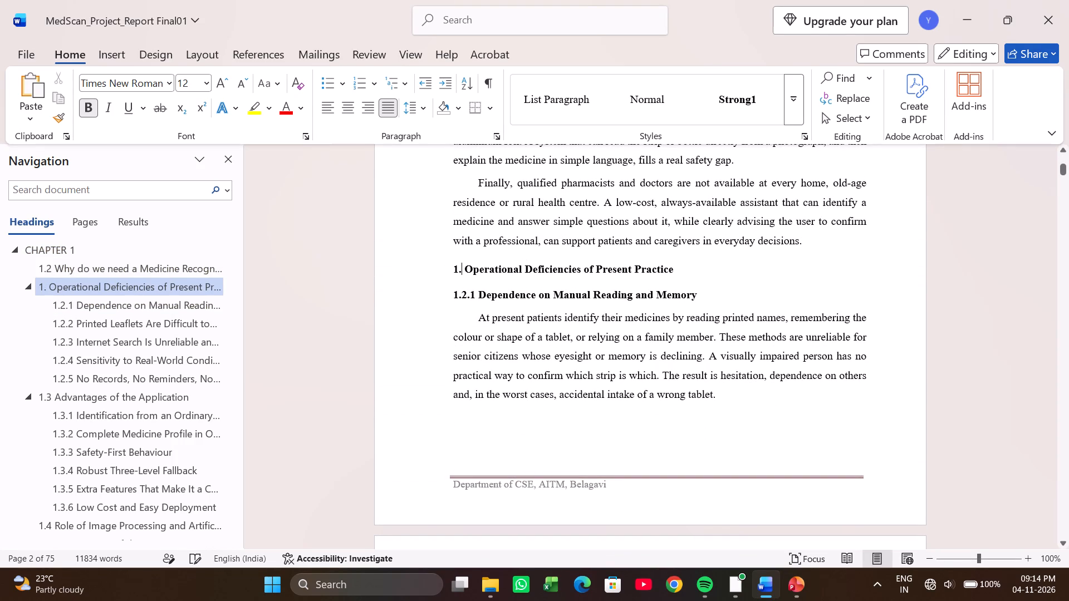
key(3)
Set the font size of the "Operational Deficiencies of Present Practice" heading to 14 pt.
drag(681, 265, 555, 295)
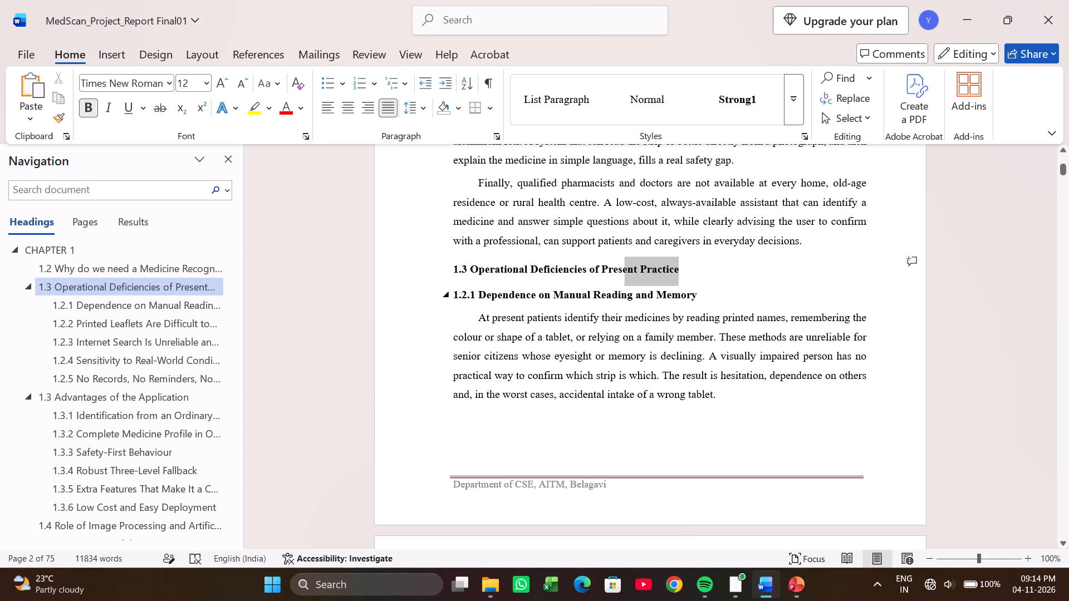
drag(555, 295, 450, 277)
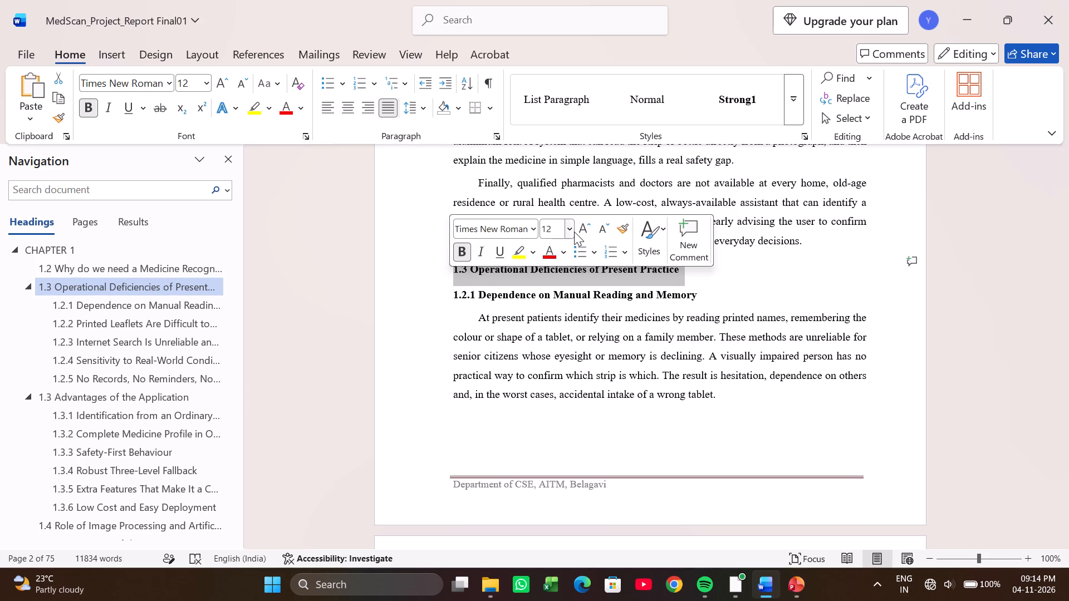
click(571, 231)
click(552, 344)
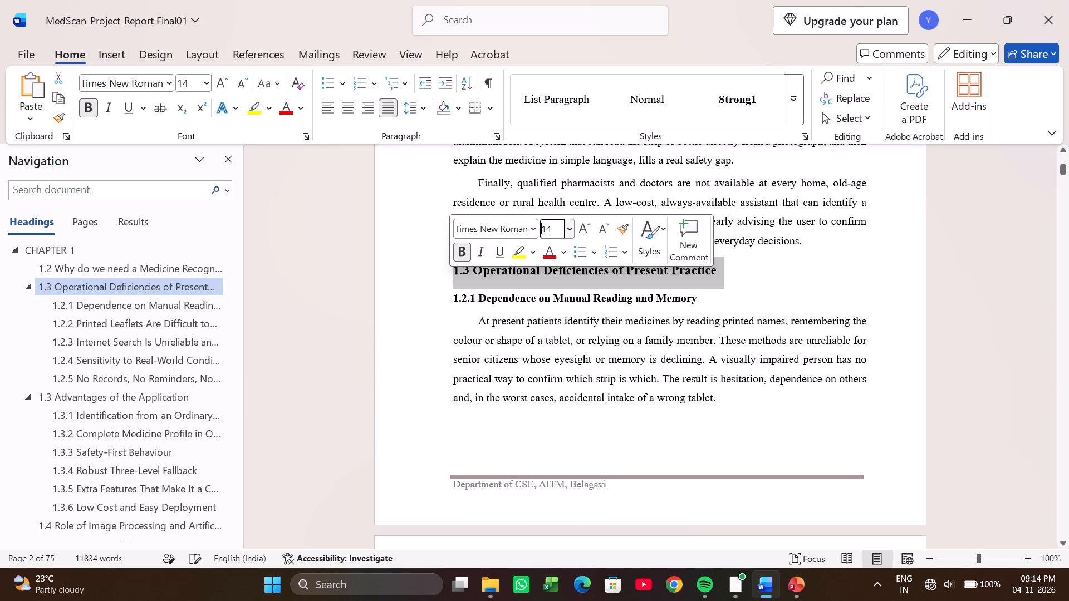
click(739, 274)
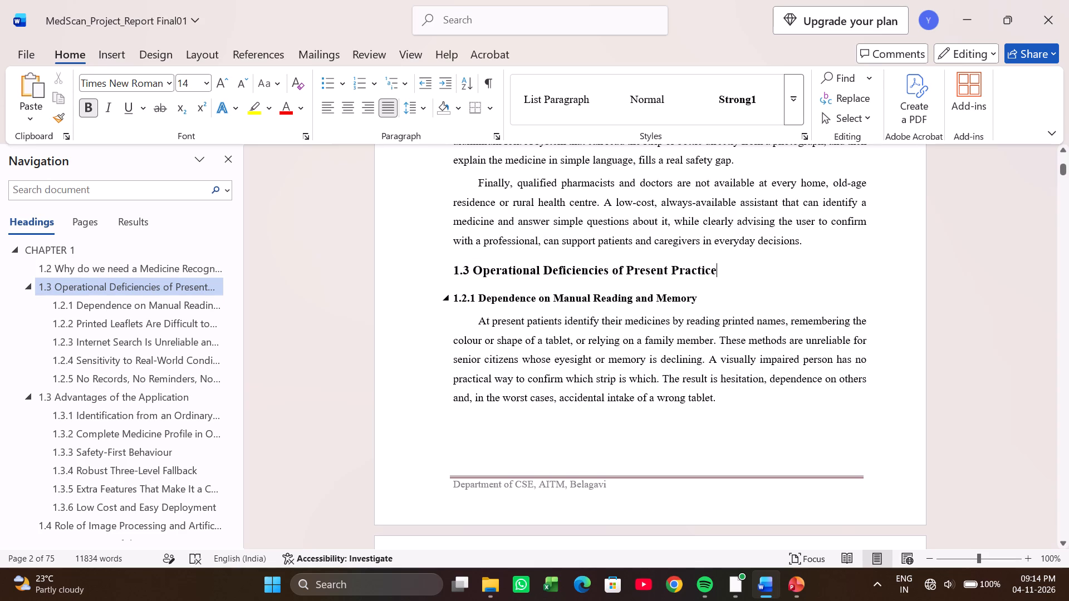
Remove the section number from the subheading "Dependence on Manual Reading and Memory" in section 1.3.
click(467, 292)
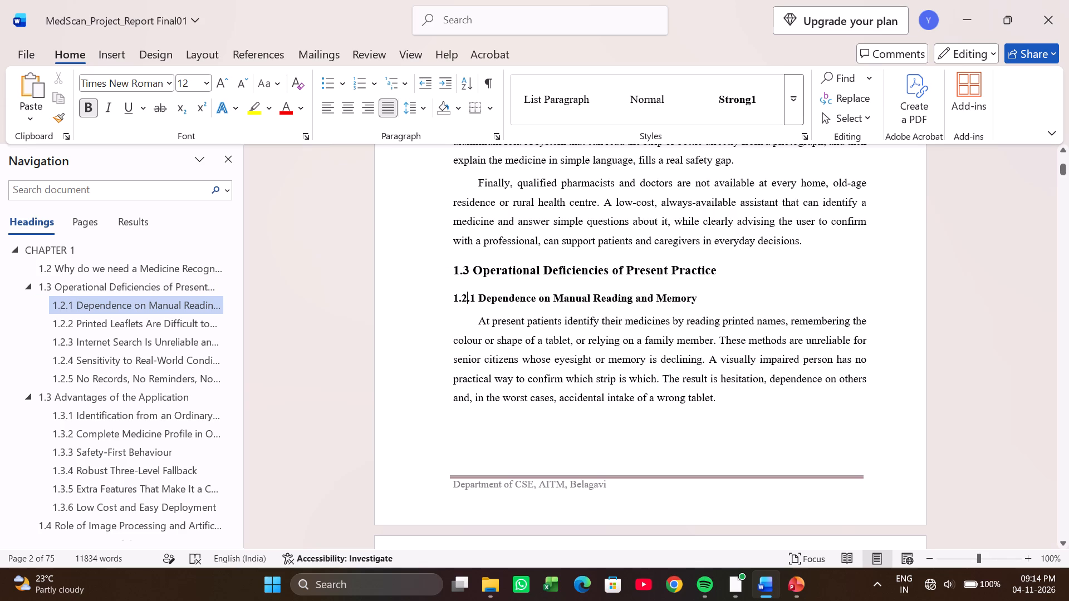
click(478, 296)
key(BackSpace)
key(BackSpace)
key(BackSpace)
key(BackSpace)
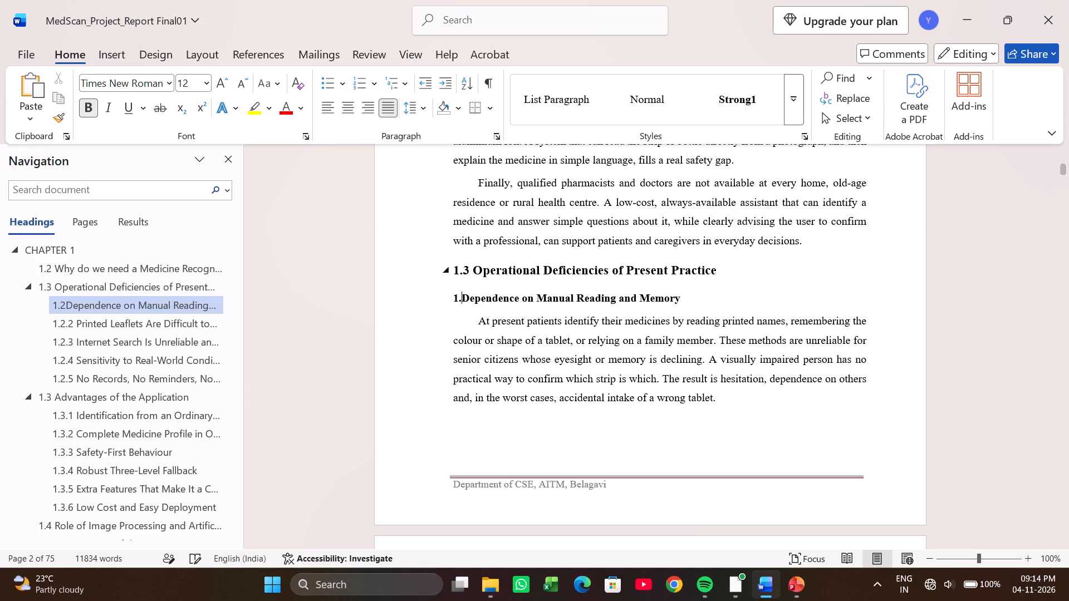
key(BackSpace)
key(BackSpace)
Remove the section number from the subheading "Printed Leaflets Are Difficult to Use".
scroll(553, 347, down, 4)
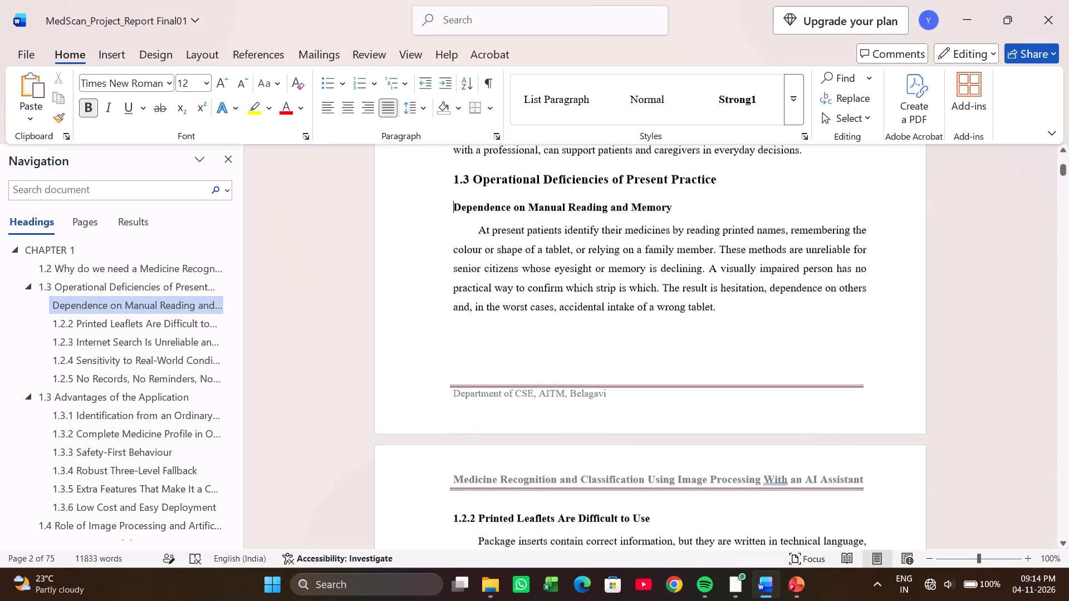
scroll(553, 344, down, 4)
click(478, 341)
key(BackSpace)
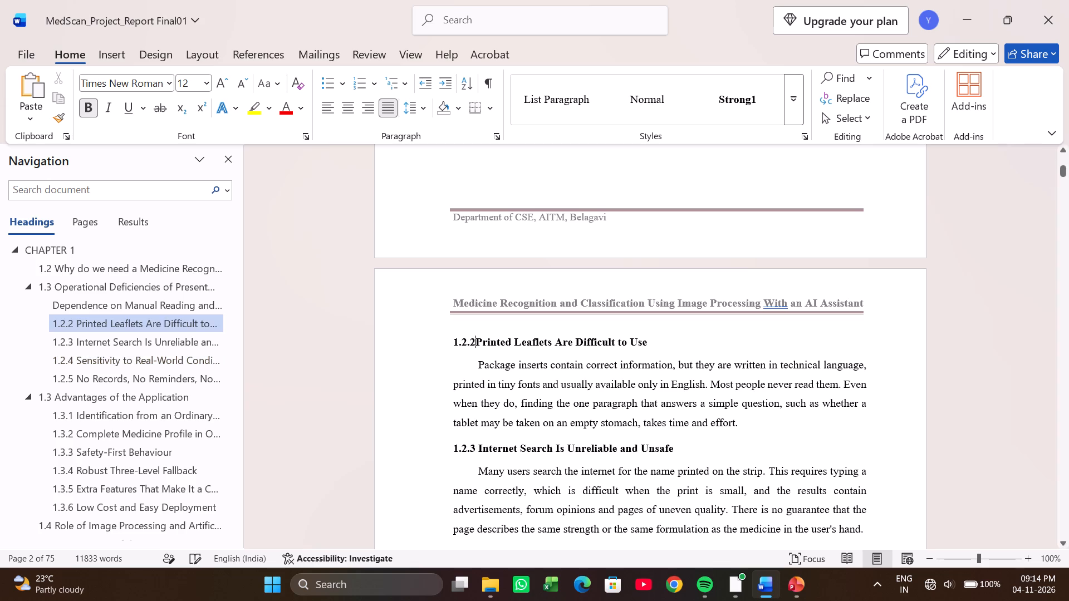
key(BackSpace)
key(BackSpace)
key(BackSpace)
key(BackSpace)
key(BackSpace)
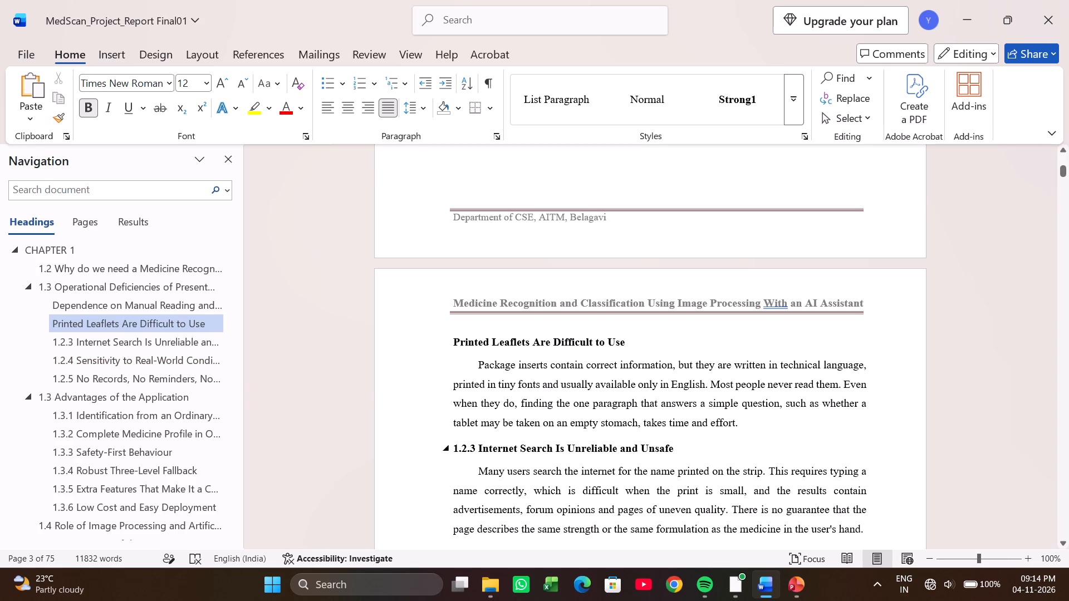
Remove the section number from the subheading "Internet Search Is Unreliable and Unsafe".
click(477, 444)
key(BackSpace)
key(BackSpace)
key(BackSpace)
key(BackSpace)
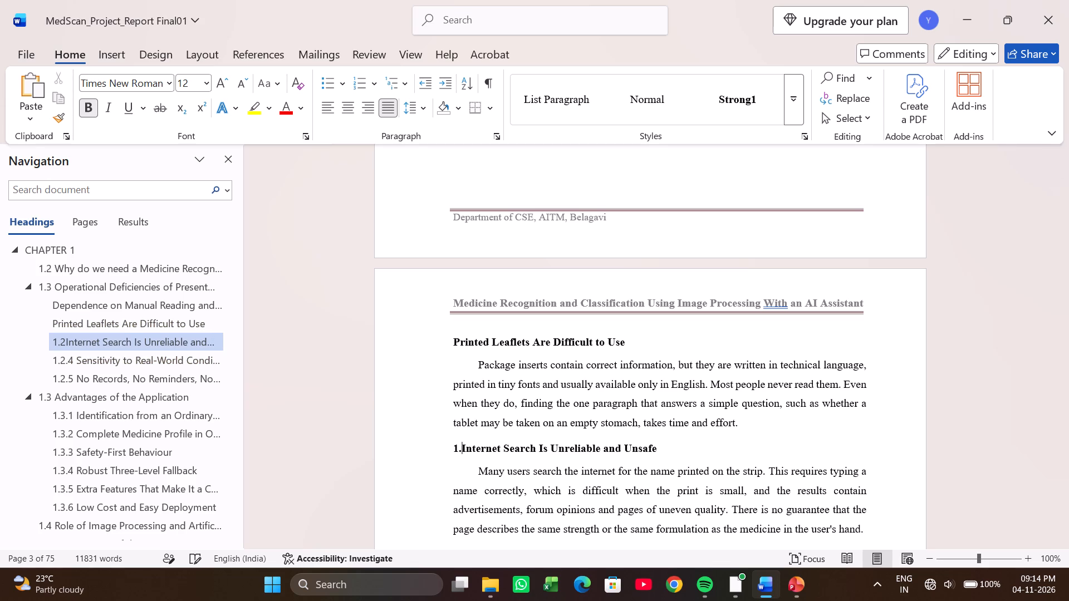
key(BackSpace)
key(BackSpace)
Remove the section number from the subheading "Sensitivity to Real-World Conditions".
scroll(486, 425, down, 5)
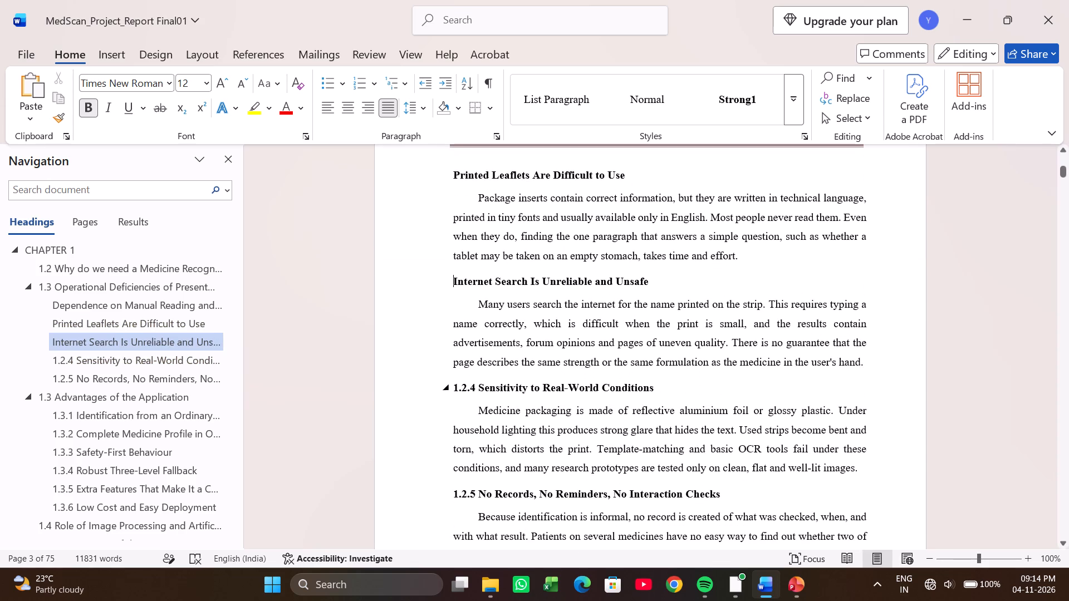
click(480, 390)
key(BackSpace)
key(BackSpace)
key(BackSpace)
key(BackSpace)
key(BackSpace)
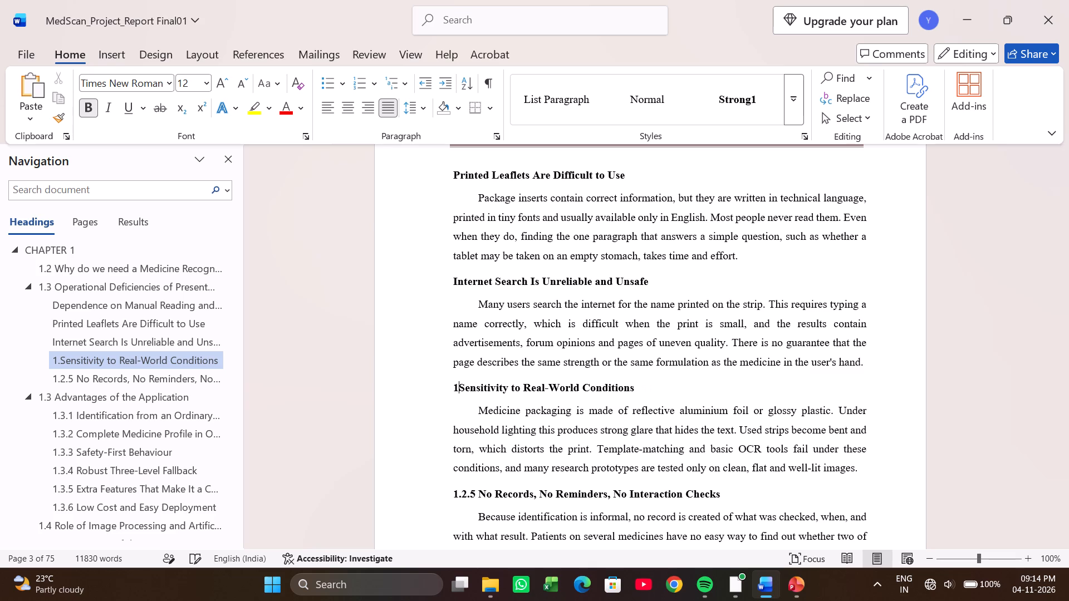
key(BackSpace)
Remove the section number from the subheading "No Records, No Reminders, No Interaction Checks".
scroll(506, 373, down, 3)
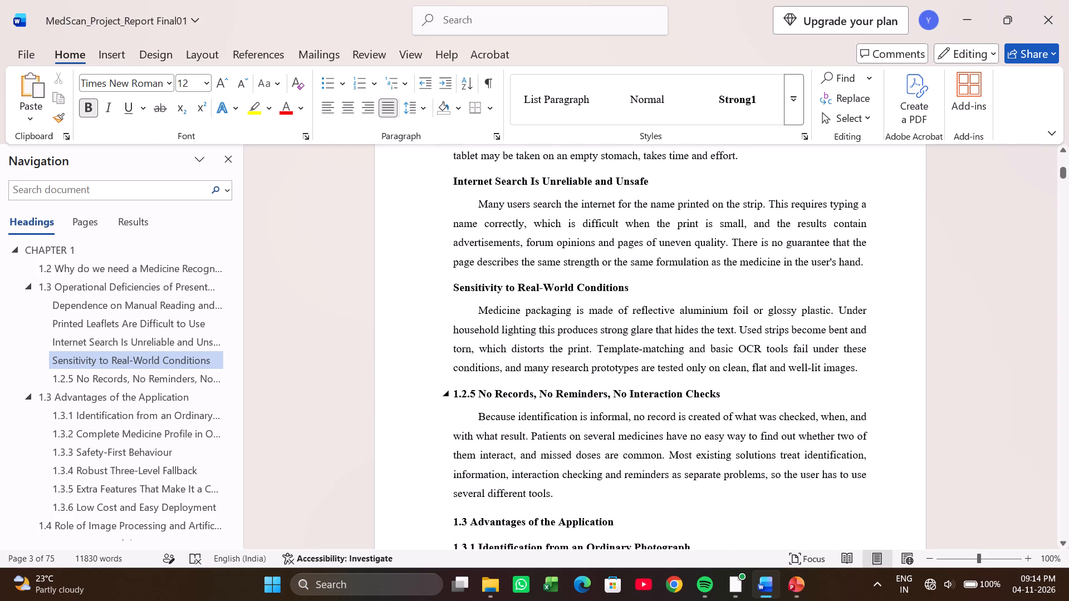
click(479, 393)
key(BackSpace)
key(BackSpace)
key(BackSpace)
key(BackSpace)
key(BackSpace)
key(BackSpace)
Renumber the heading "Advantages of the Application" as 1.4, keeping a space after the number.
scroll(478, 404, down, 1)
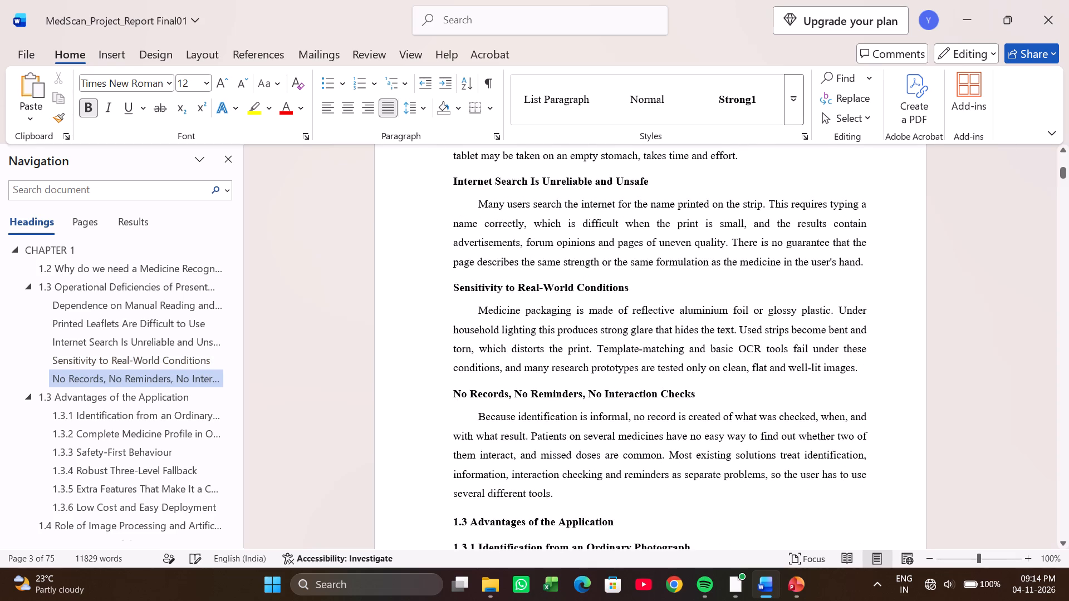
scroll(477, 405, down, 2)
click(473, 421)
key(BackSpace)
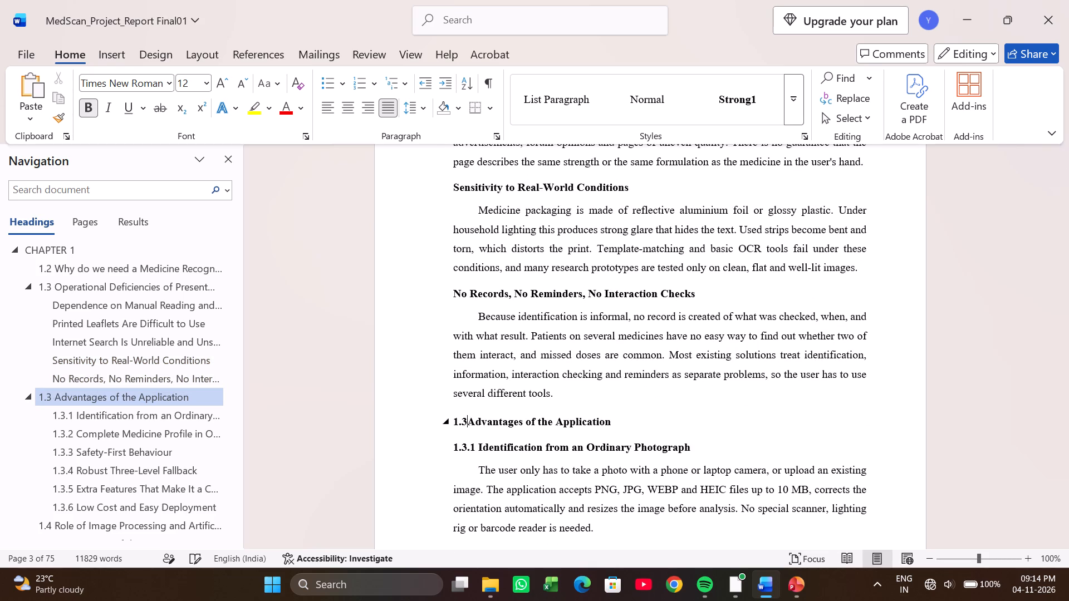
key(BackSpace)
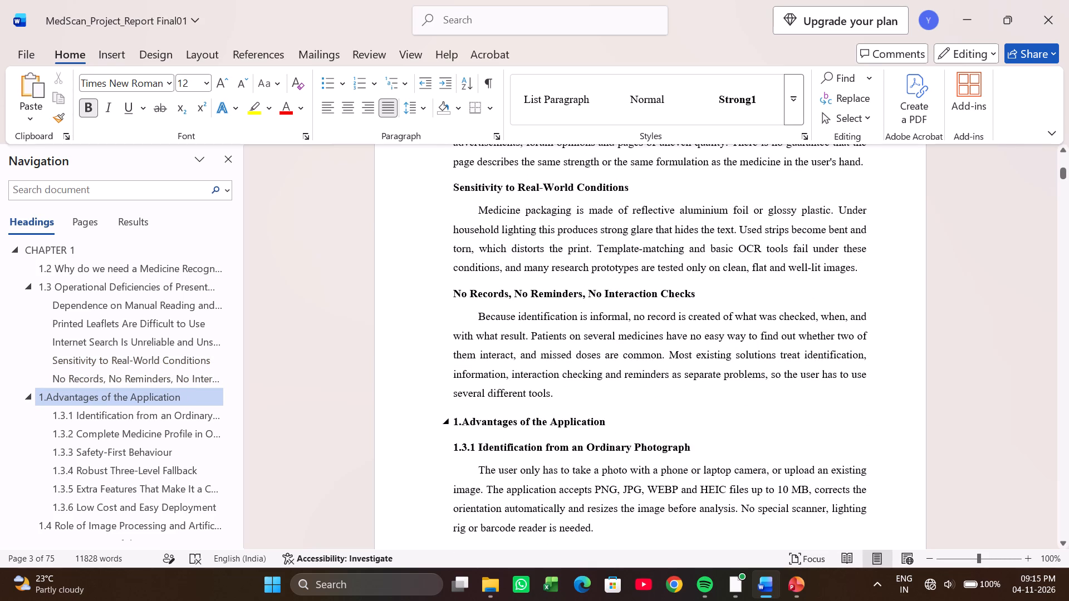
key(4)
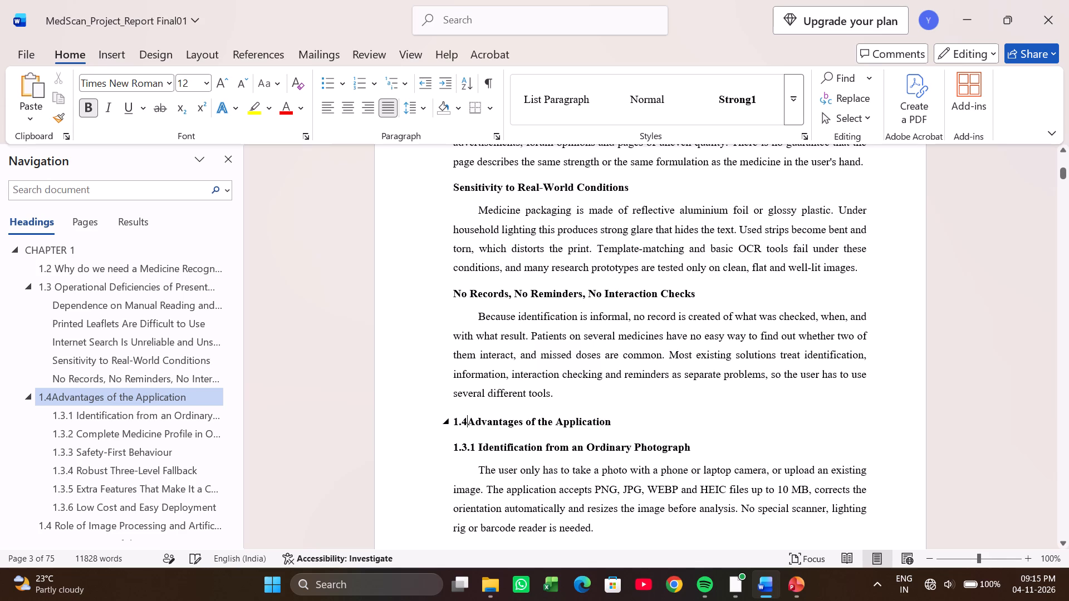
key(space)
Set the font size of the "Advantages of the Application" heading to 14 pt.
drag(610, 420, 453, 430)
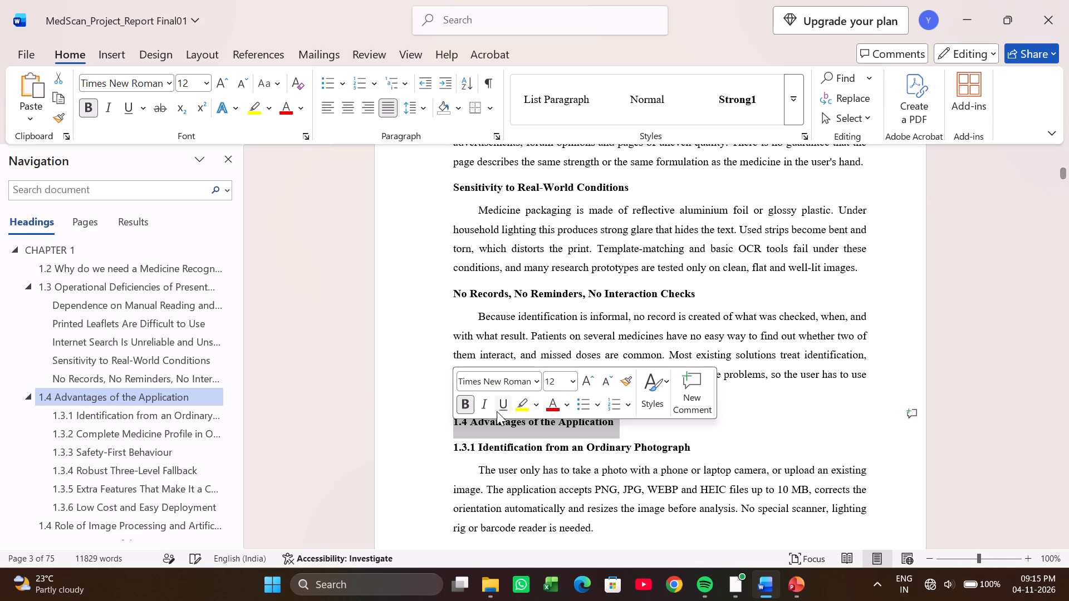
click(573, 383)
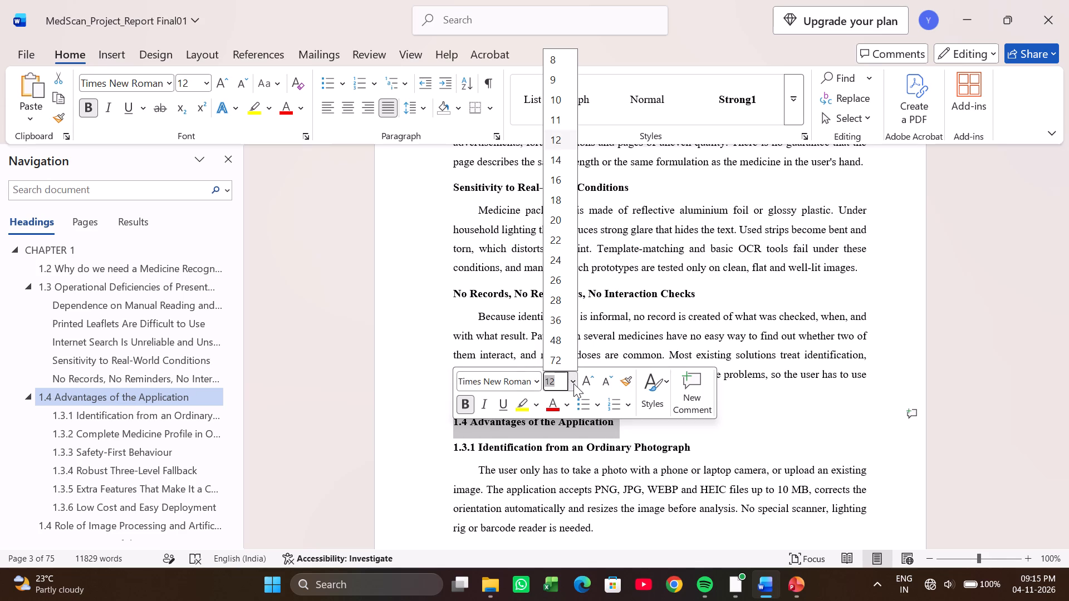
click(560, 162)
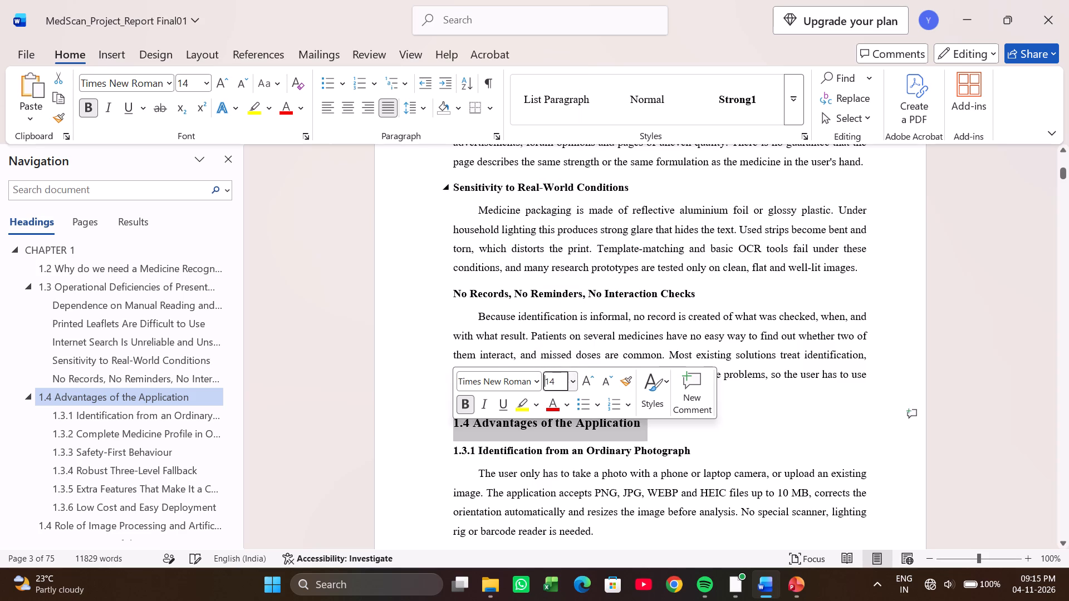
click(942, 347)
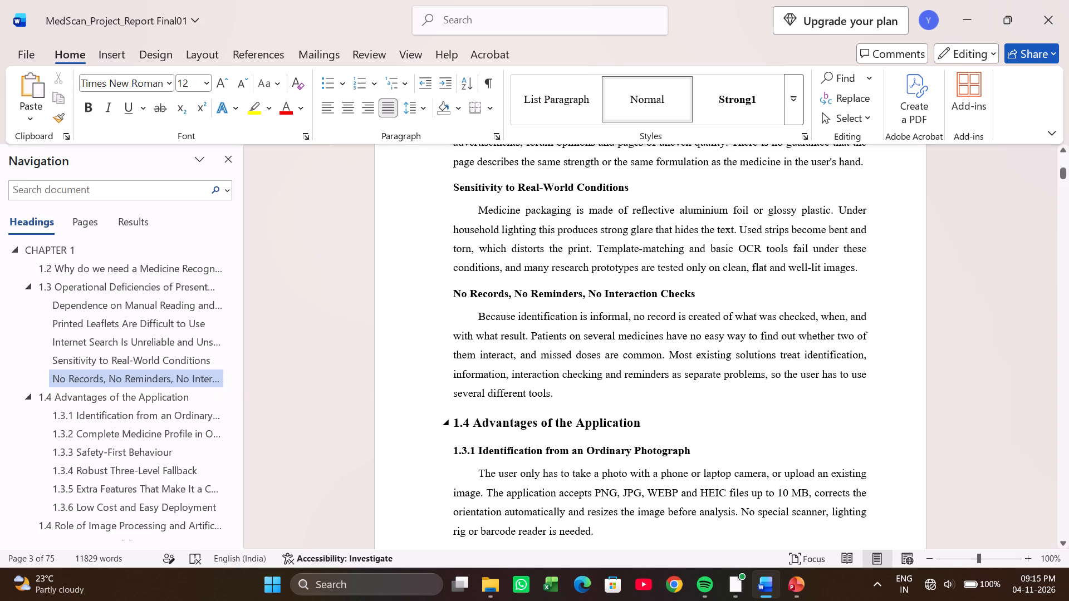
Remove the section number from the subheading "Identification from an Ordinary Photograph" in section 1.4.
click(479, 451)
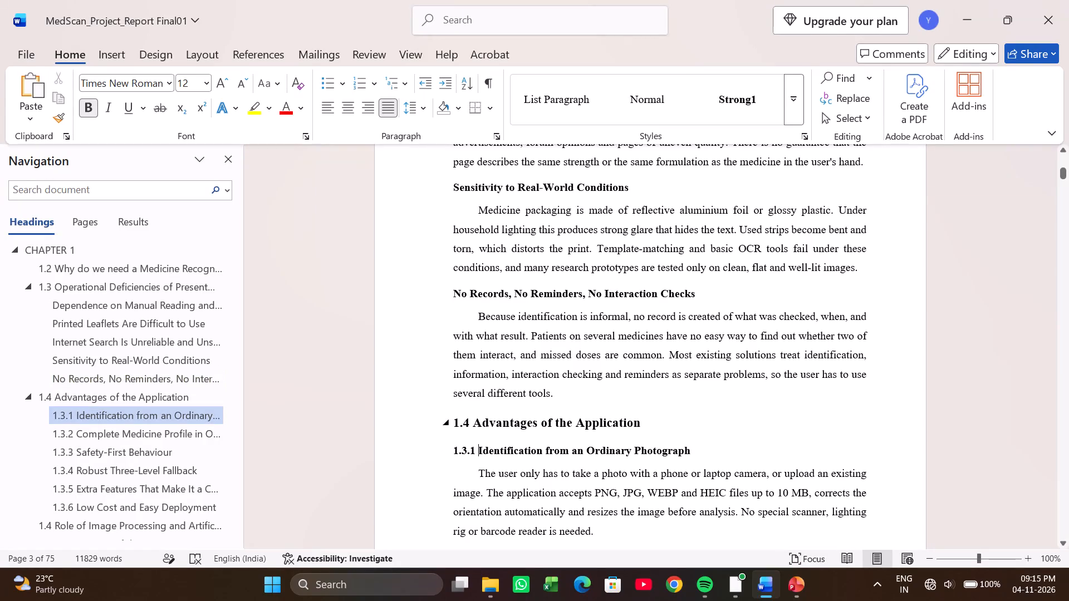
key(BackSpace)
key(BackSpace)
key(BackSpace)
key(BackSpace)
key(BackSpace)
key(BackSpace)
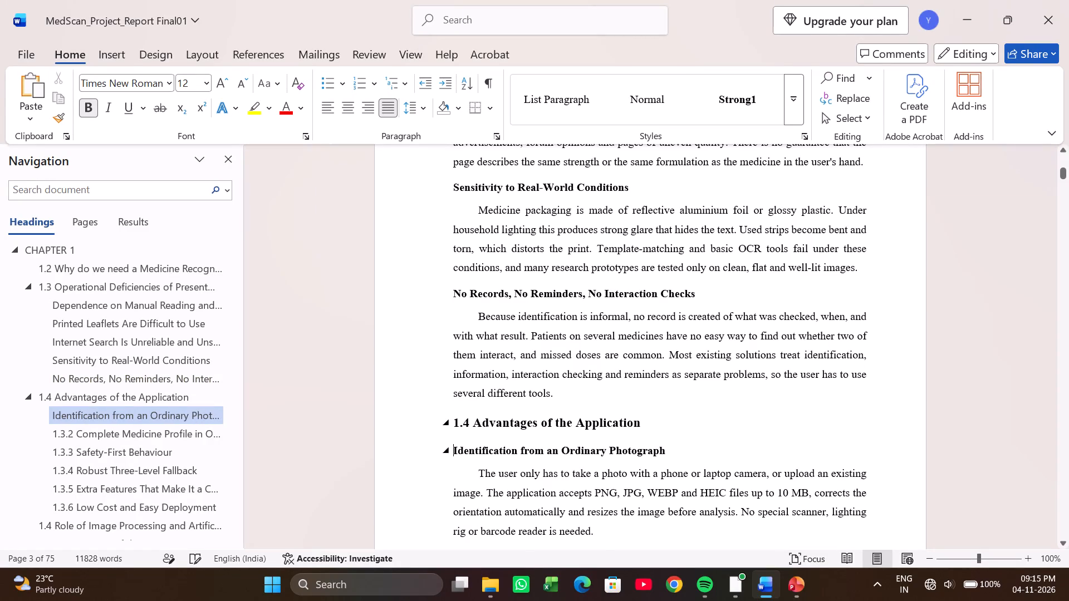
Remove the section number from the subheading "Complete Medicine Profile in One Screen".
scroll(621, 459, down, 3)
click(475, 459)
key(BackSpace)
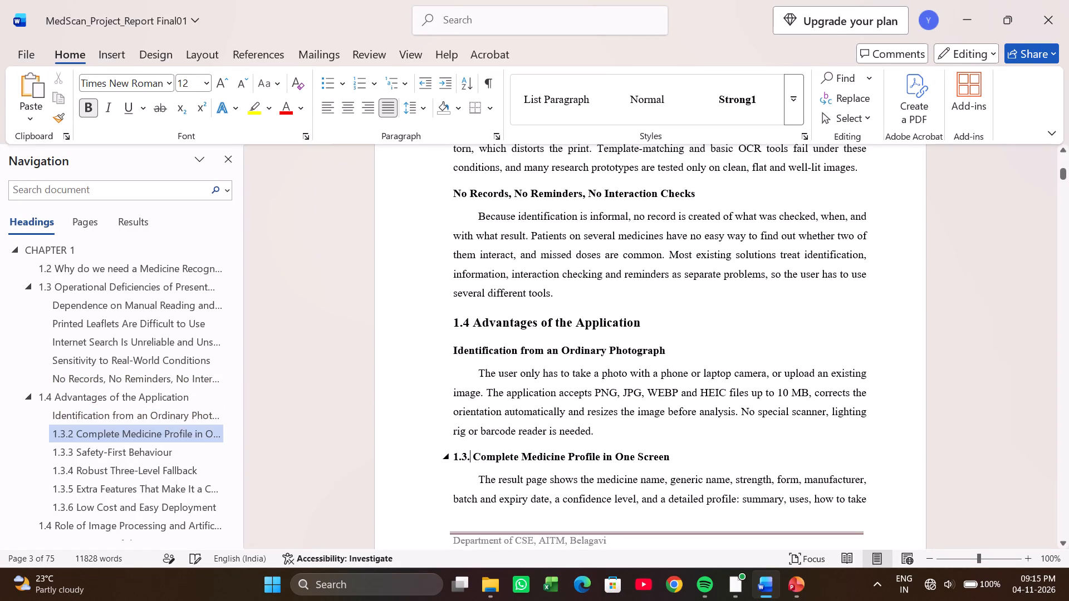
key(BackSpace)
key(BackSpace)
click(465, 459)
key(BackSpace)
key(BackSpace)
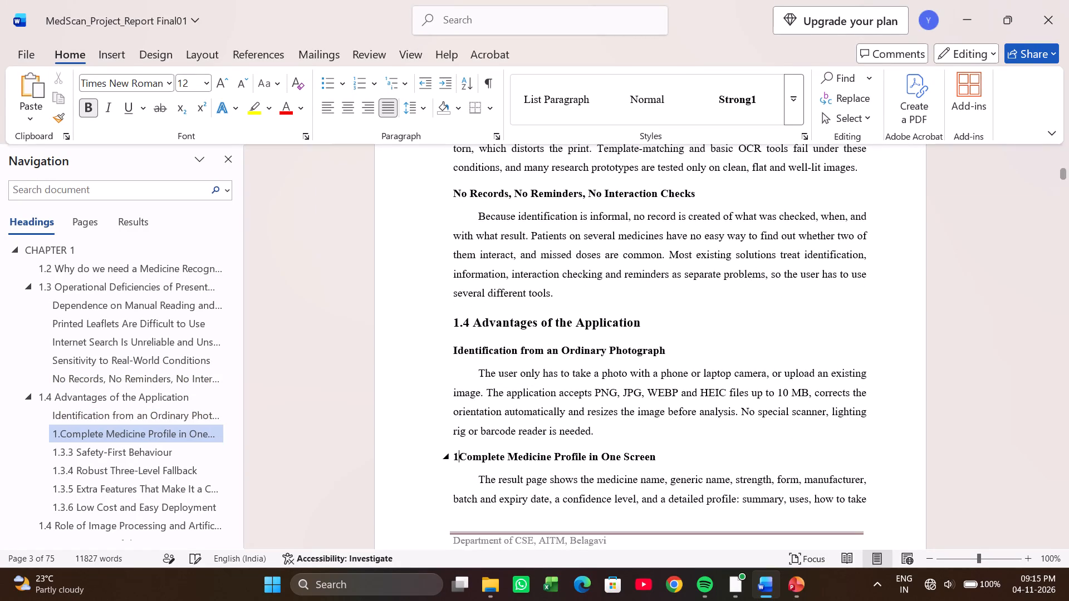
key(BackSpace)
Remove the section number from the subheading "Safety-First Behaviour", keeping it as its own paragraph.
scroll(489, 447, down, 11)
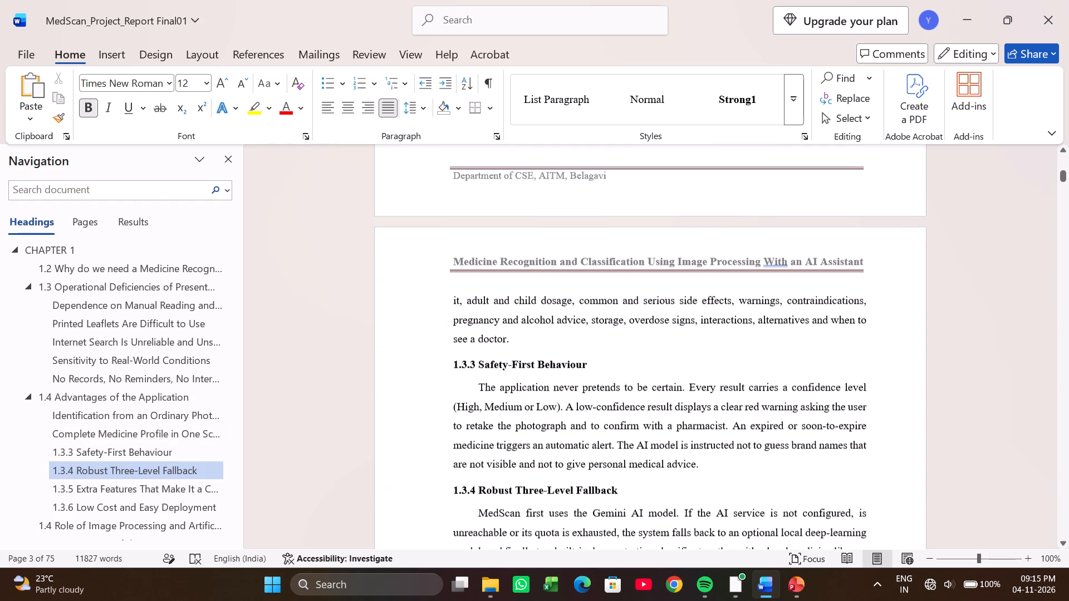
click(477, 364)
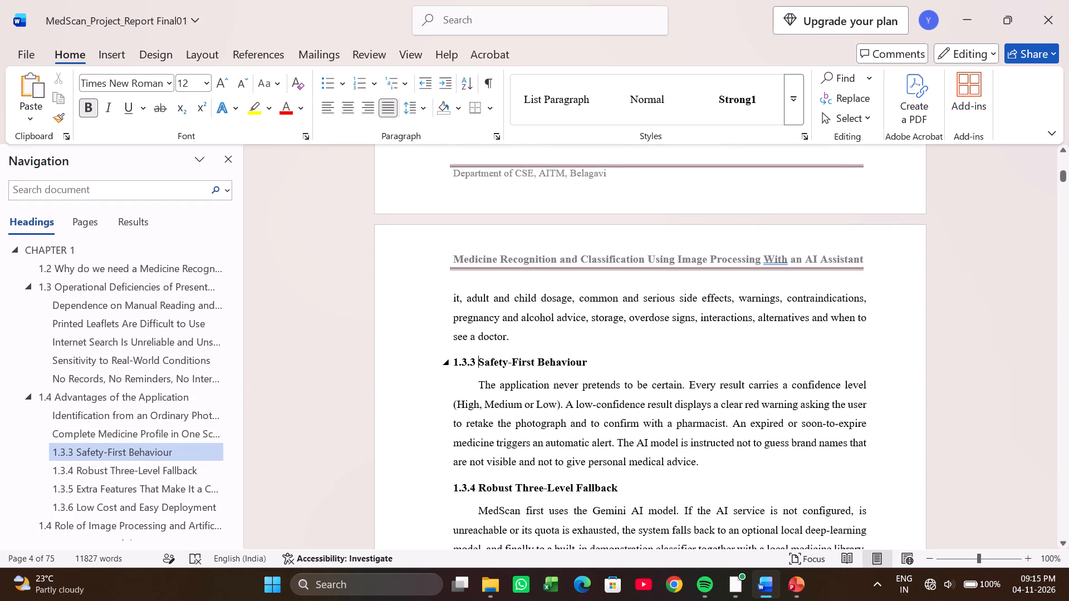
key(BackSpace)
key(BackSpace)
key(BackSpace)
key(BackSpace)
key(BackSpace)
key(BackSpace)
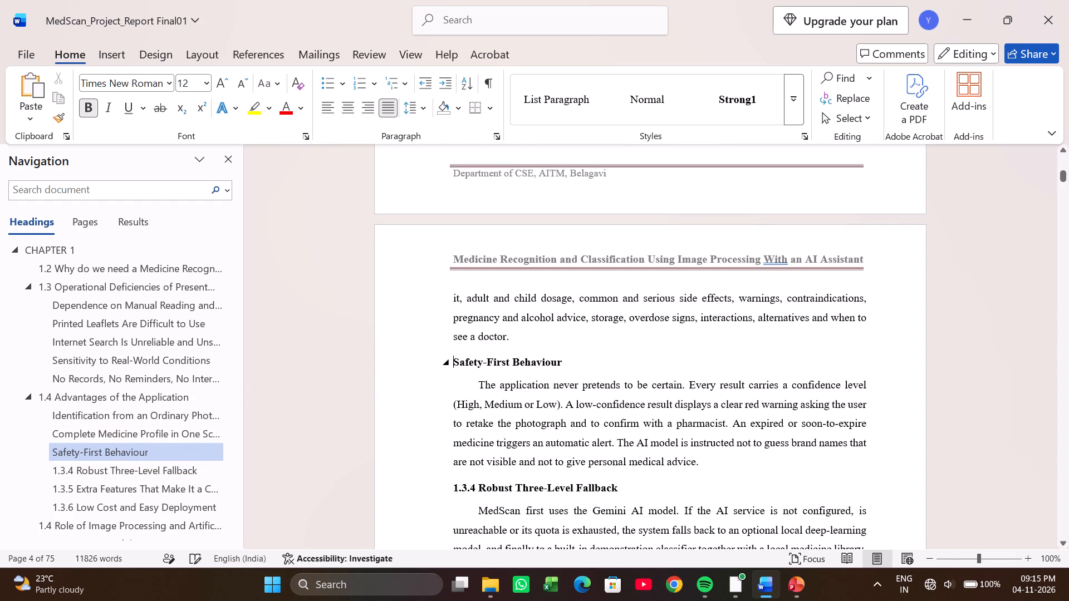
key(BackSpace)
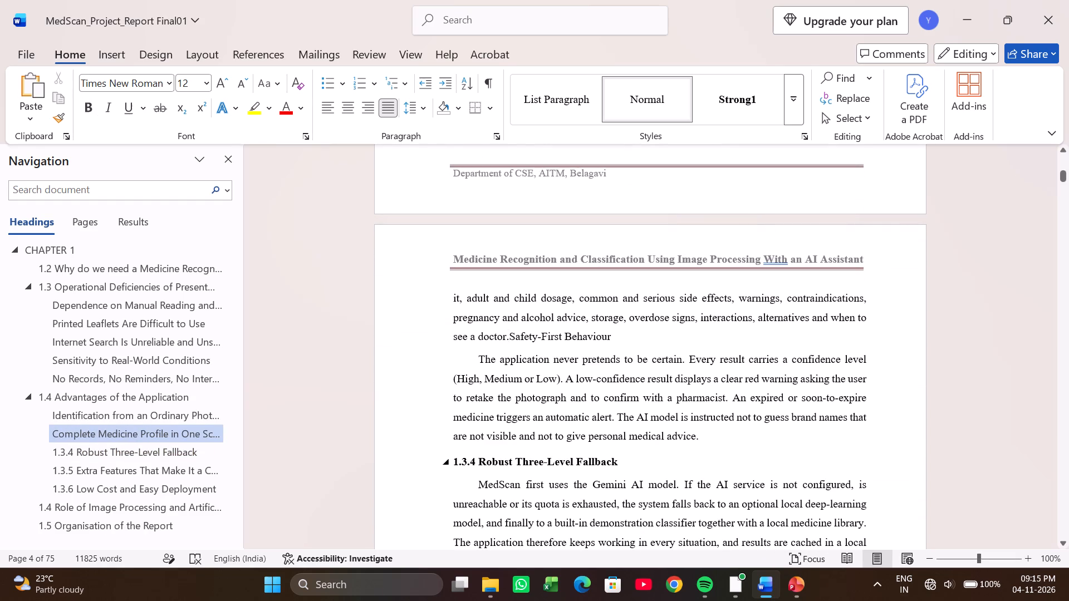
key(ctrl+z)
scroll(534, 370, down, 7)
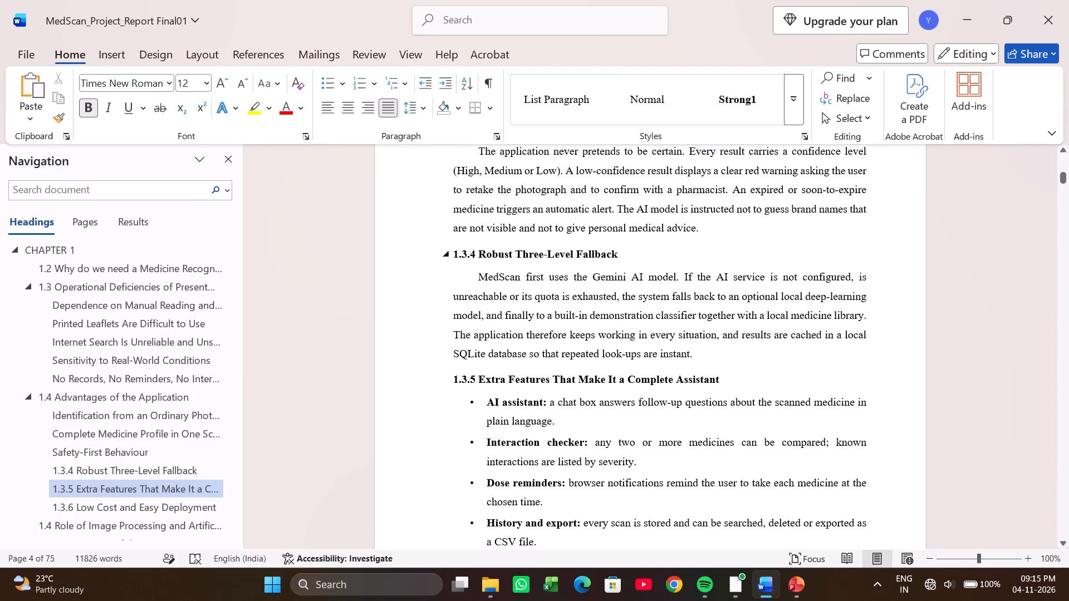
Remove the section number from the subheading "Robust Three-Level Fallback" in section 1.4.
click(480, 259)
click(480, 255)
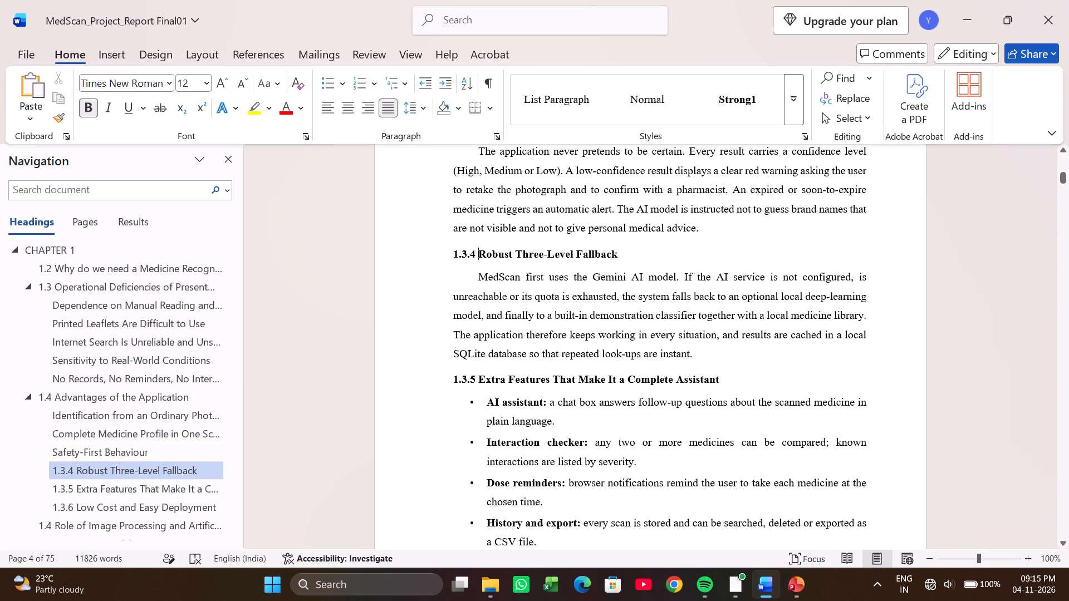
key(BackSpace)
key(BackSpace)
key(BackSpace)
key(BackSpace)
key(BackSpace)
key(BackSpace)
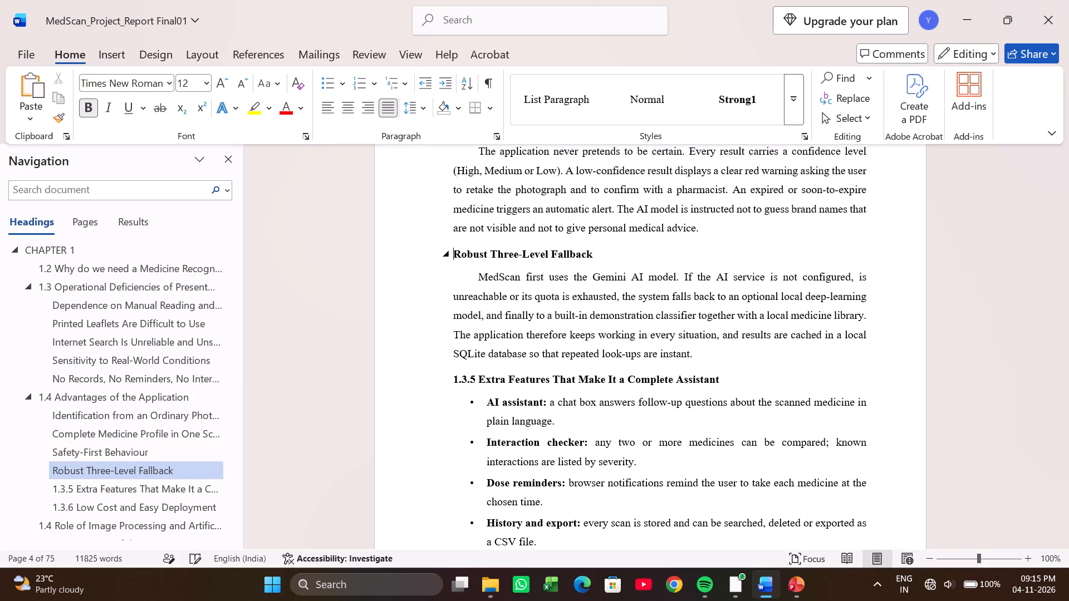
Remove the section number from the subheading "Extra Features That Make It a Complete Assistant".
scroll(592, 274, down, 2)
click(476, 313)
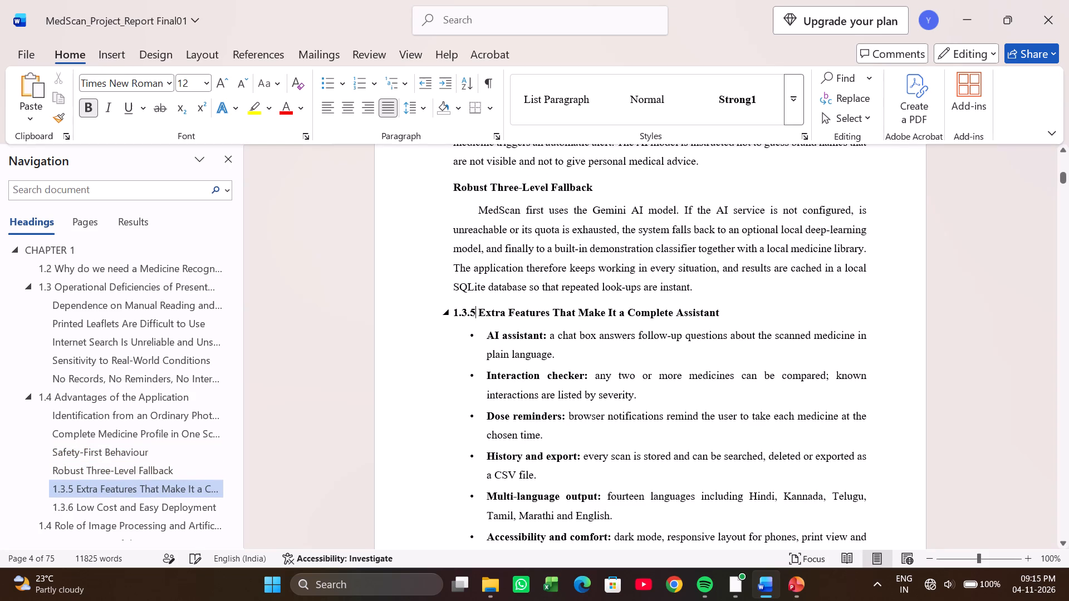
key(BackSpace)
key(BackSpace)
key(BackSpace)
key(BackSpace)
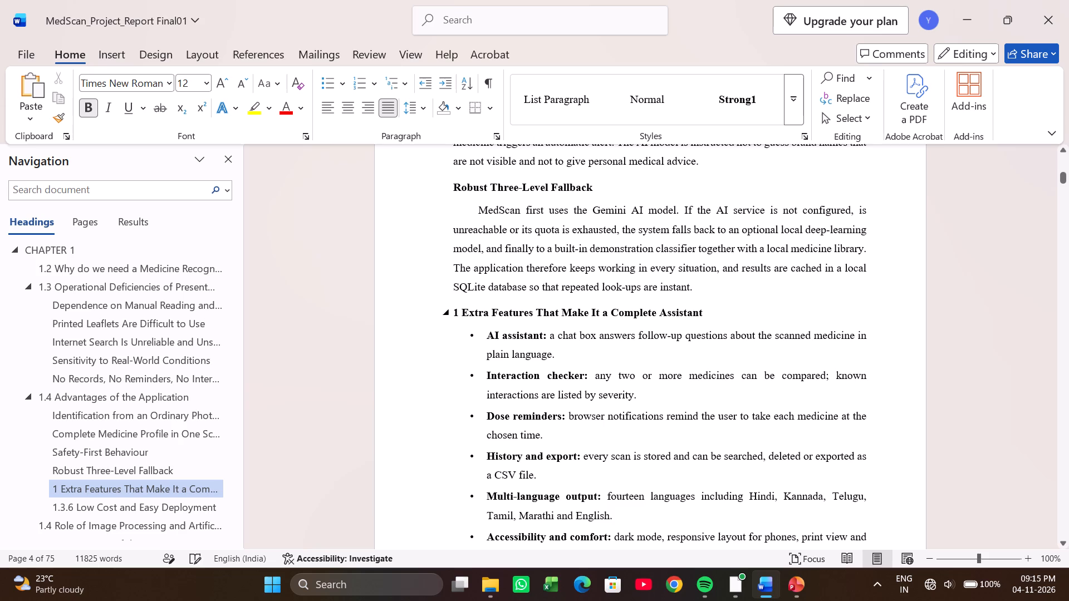
click(460, 315)
key(BackSpace)
key(BackSpace)
Remove the section number and leading space from the subheading "Low Cost and Easy Deployment".
scroll(469, 319, down, 3)
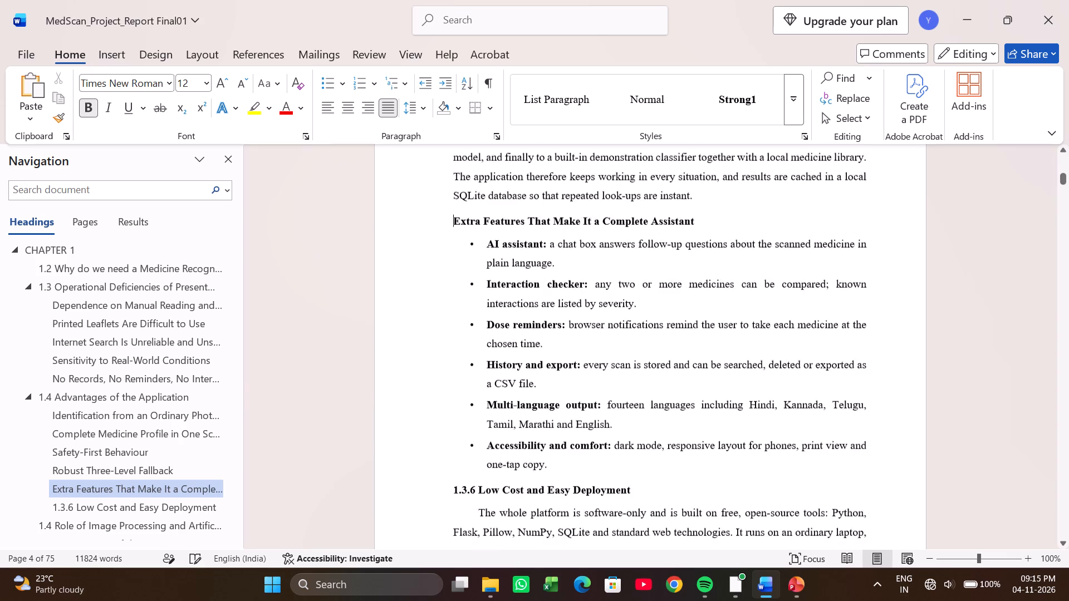
scroll(467, 342, down, 4)
click(477, 348)
key(BackSpace)
key(BackSpace)
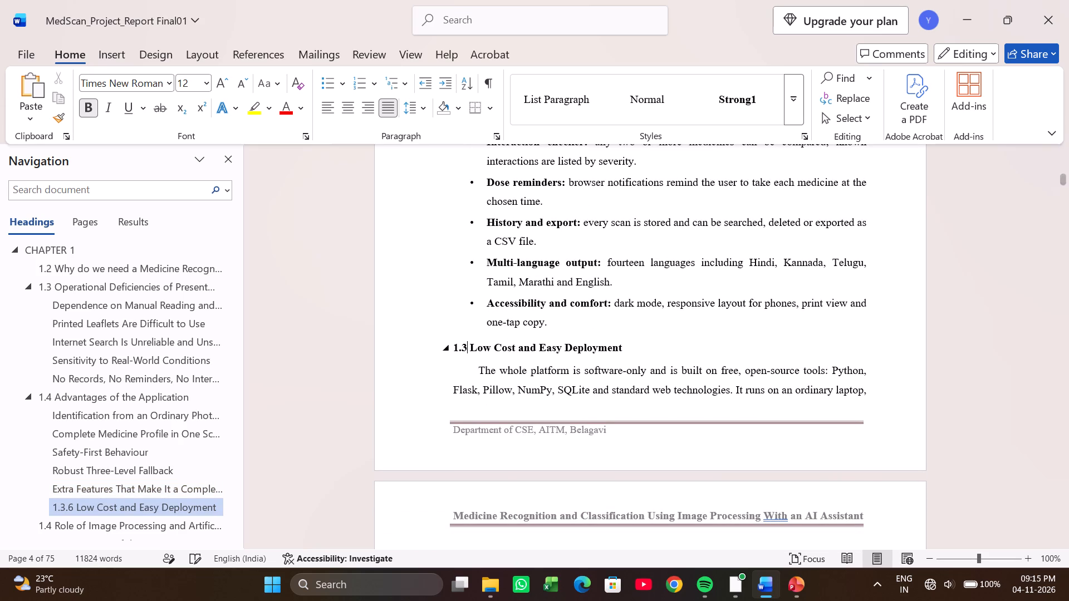
key(BackSpace)
key(BackSpace)
key(BackSpace)
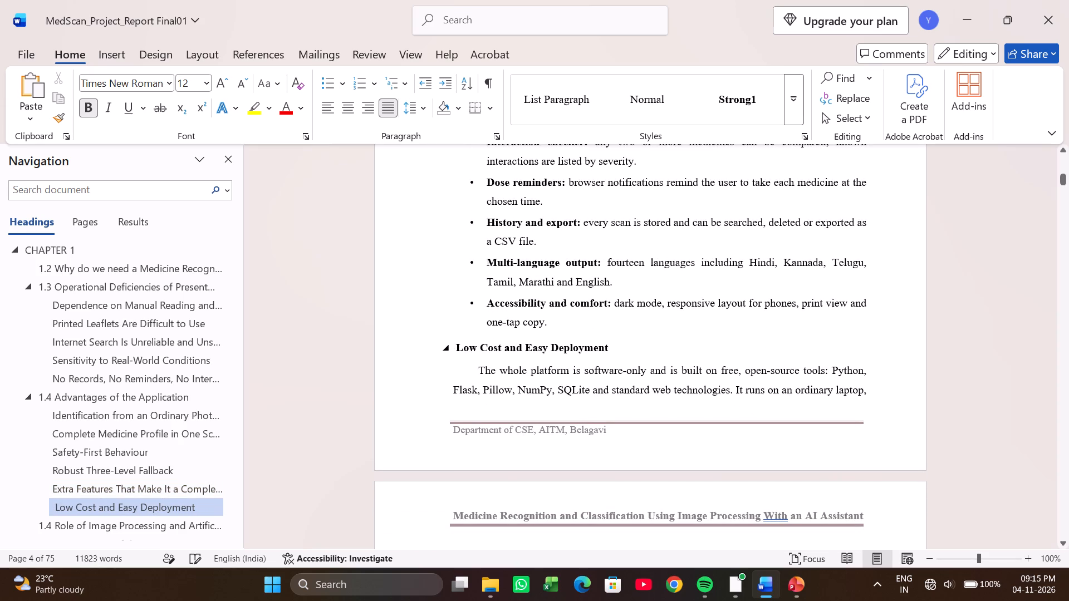
click(457, 347)
key(BackSpace)
Renumber the heading "Role of Image Processing and Artificial Intelligence" as 1.5.
scroll(483, 341, down, 5)
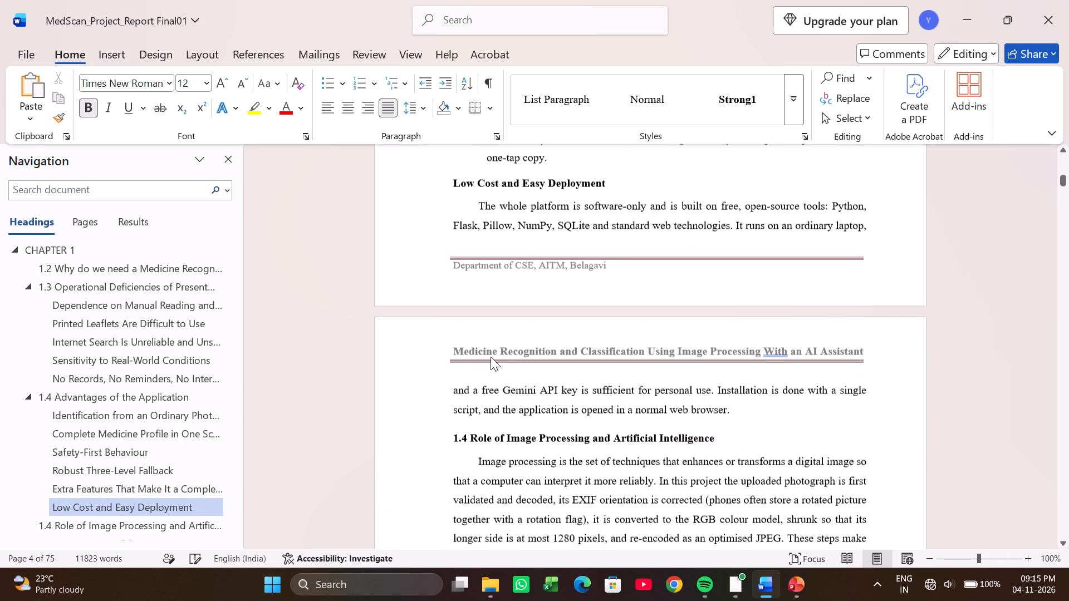
scroll(491, 367, down, 1)
click(469, 402)
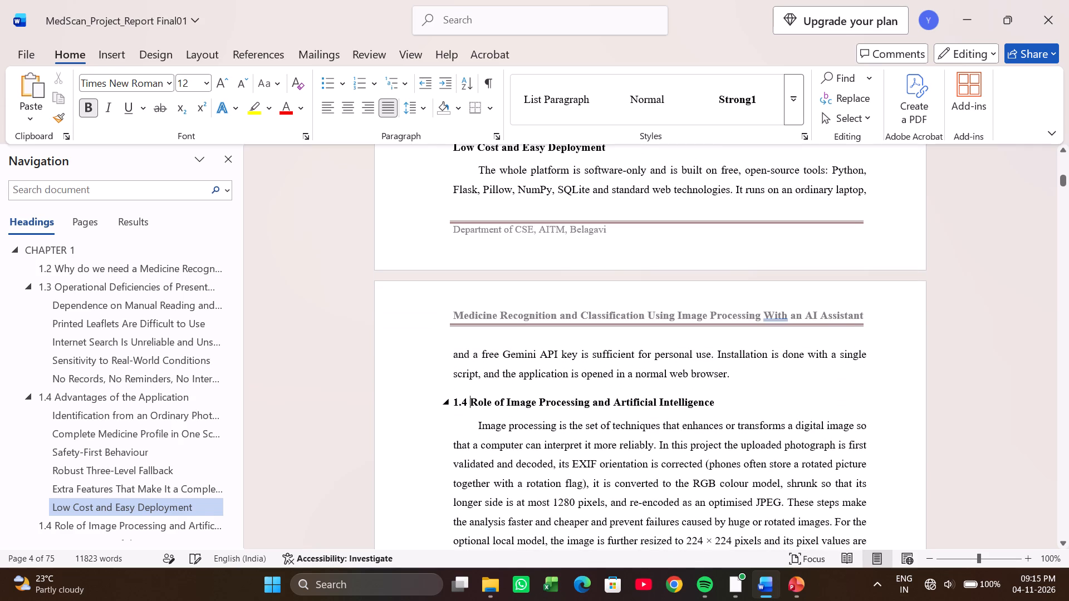
click(462, 405)
click(466, 400)
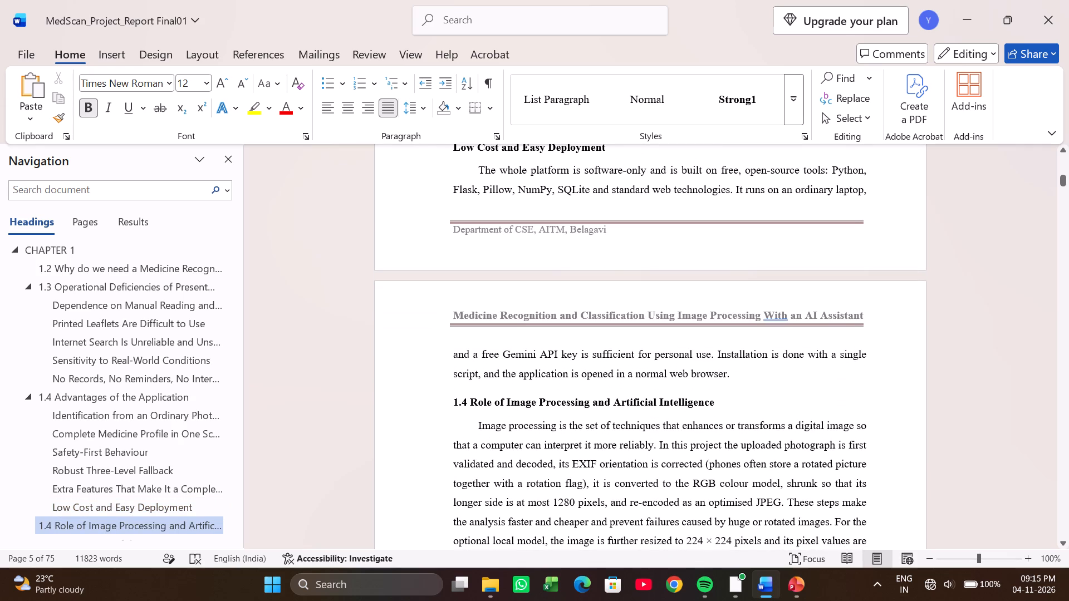
key(BackSpace)
key(5)
Set the font size of the whole "1.5 Role of Image Processing and Artificial Intelligence" heading to 14 pt.
drag(720, 400, 468, 417)
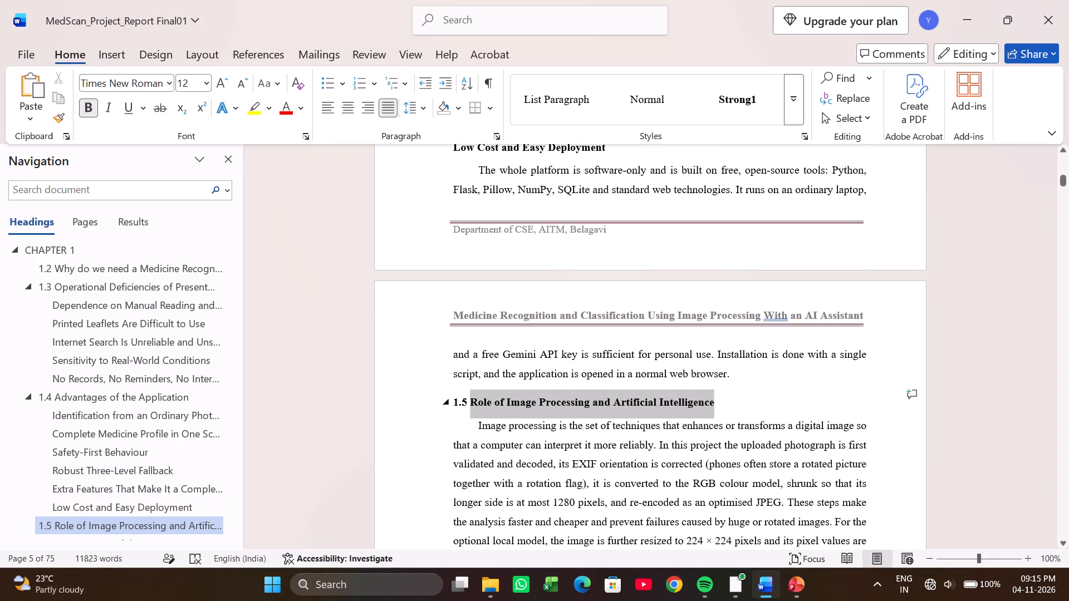
drag(468, 417, 450, 402)
click(566, 353)
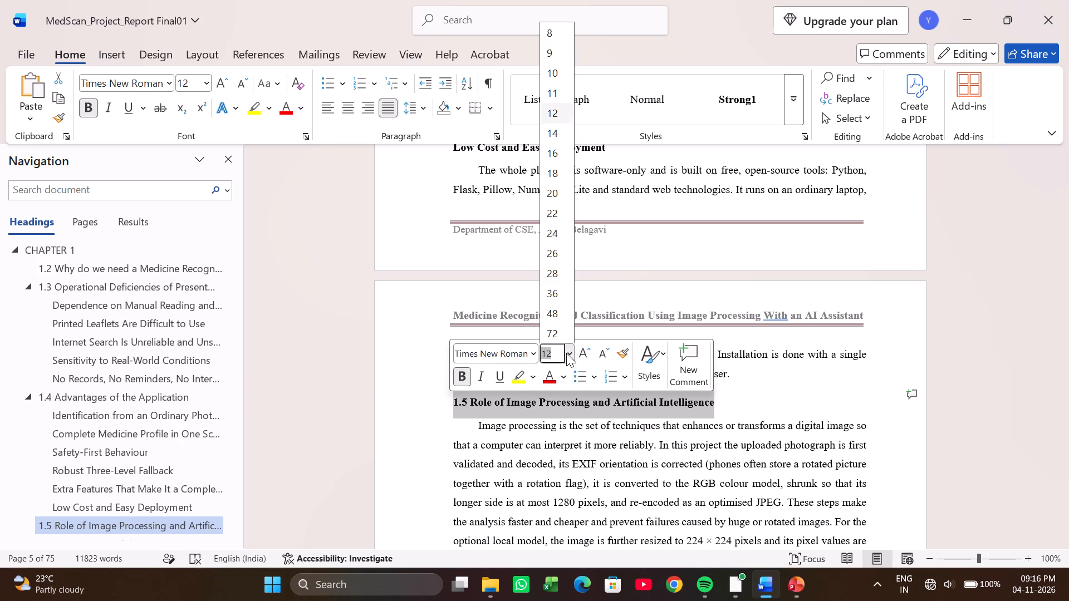
click(560, 138)
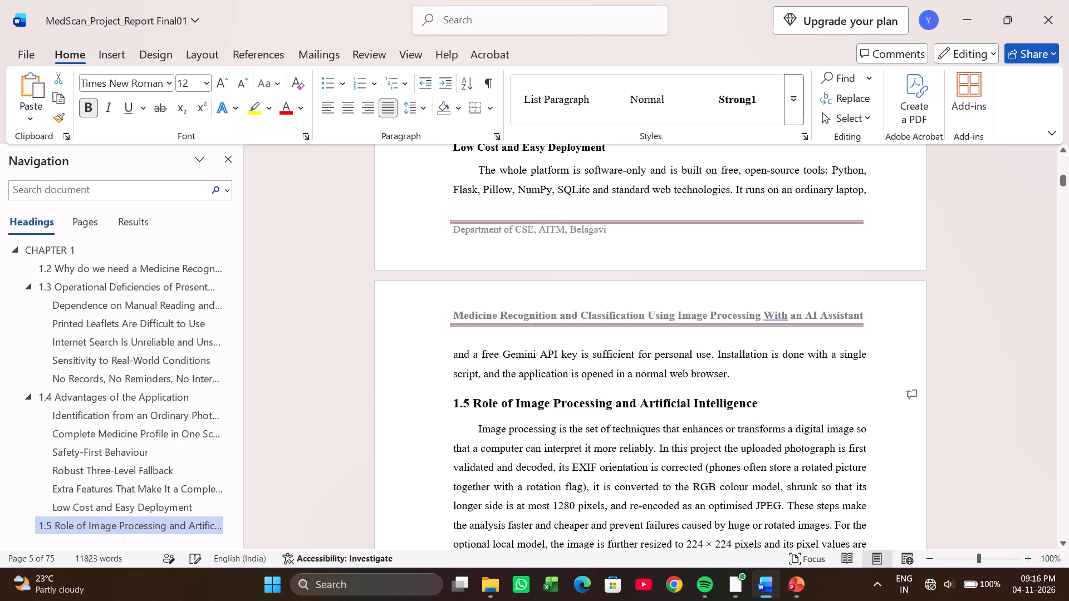
click(925, 395)
Delete the "Organisation of the Report" section at the end of Chapter 1, including its Table 1.1 caption and the entire table.
scroll(599, 407, down, 3)
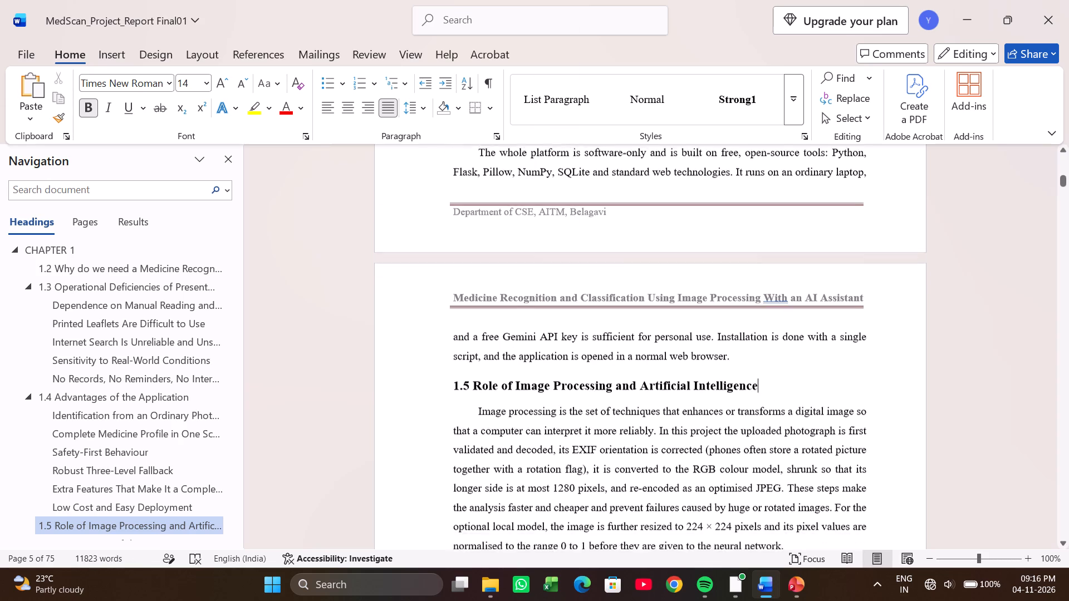
scroll(600, 415, down, 11)
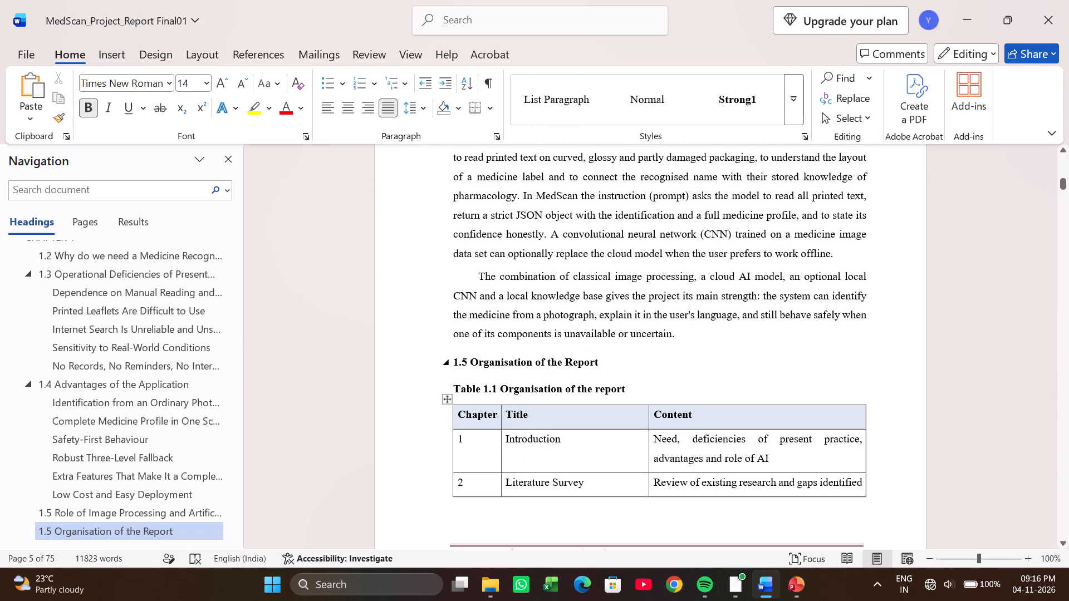
scroll(546, 393, down, 1)
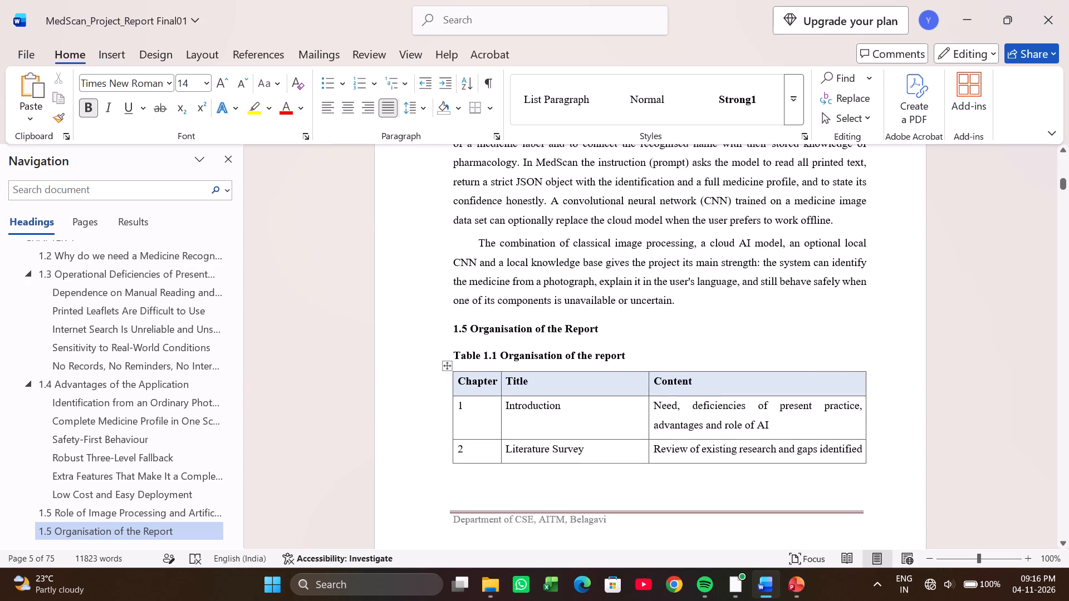
scroll(568, 371, down, 4)
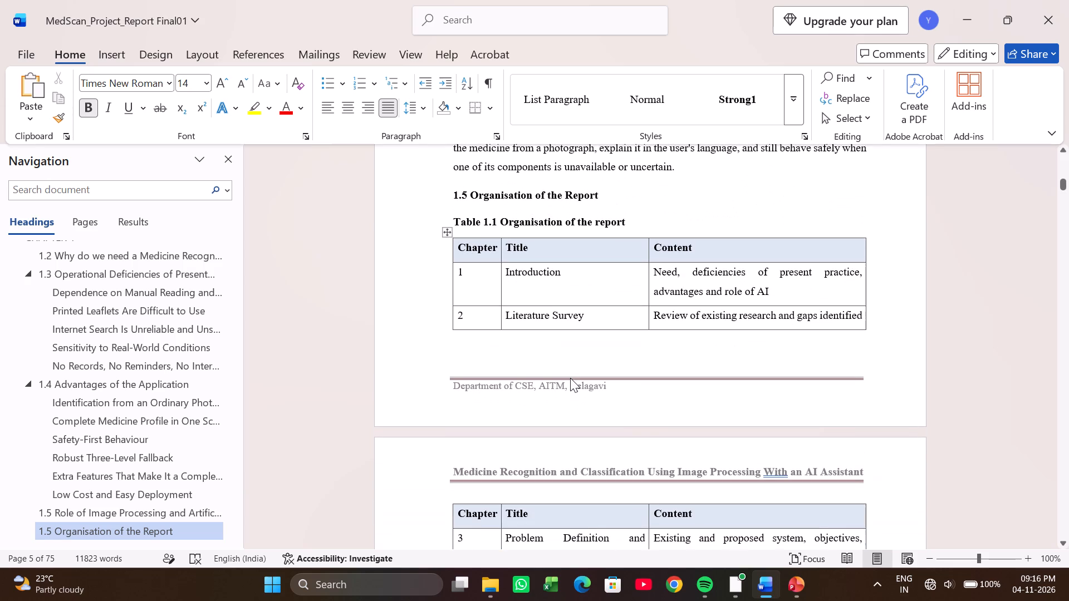
scroll(577, 373, up, 16)
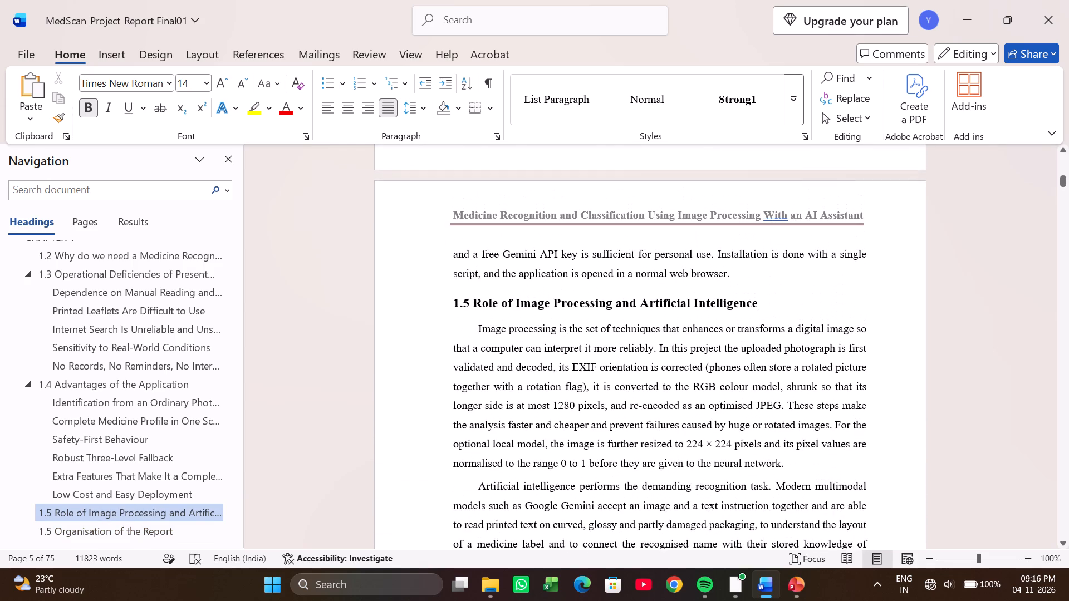
scroll(581, 368, down, 11)
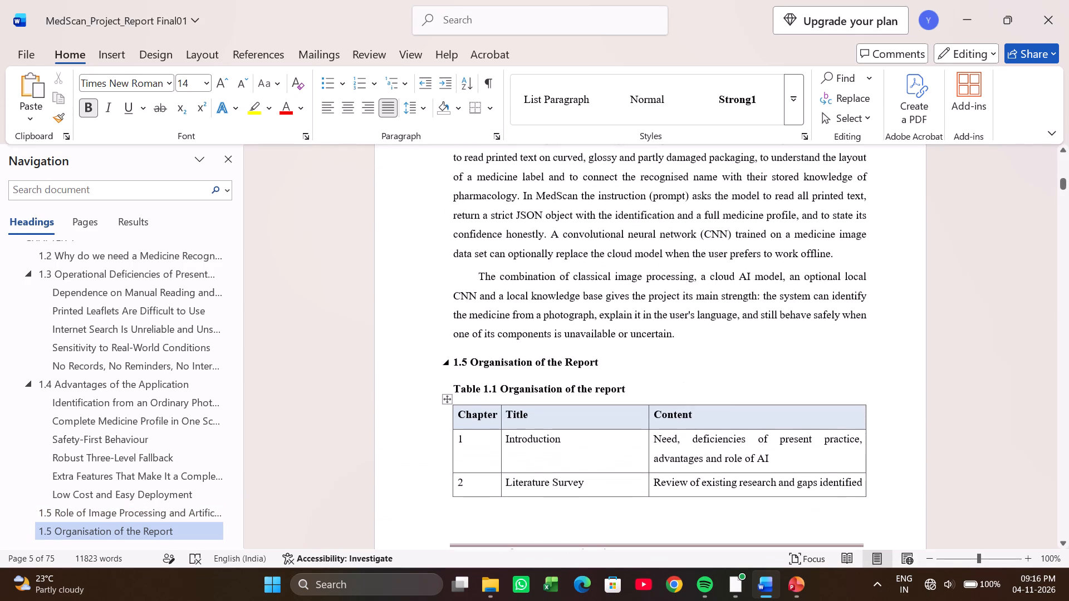
drag(452, 355, 488, 386)
scroll(488, 386, down, 4)
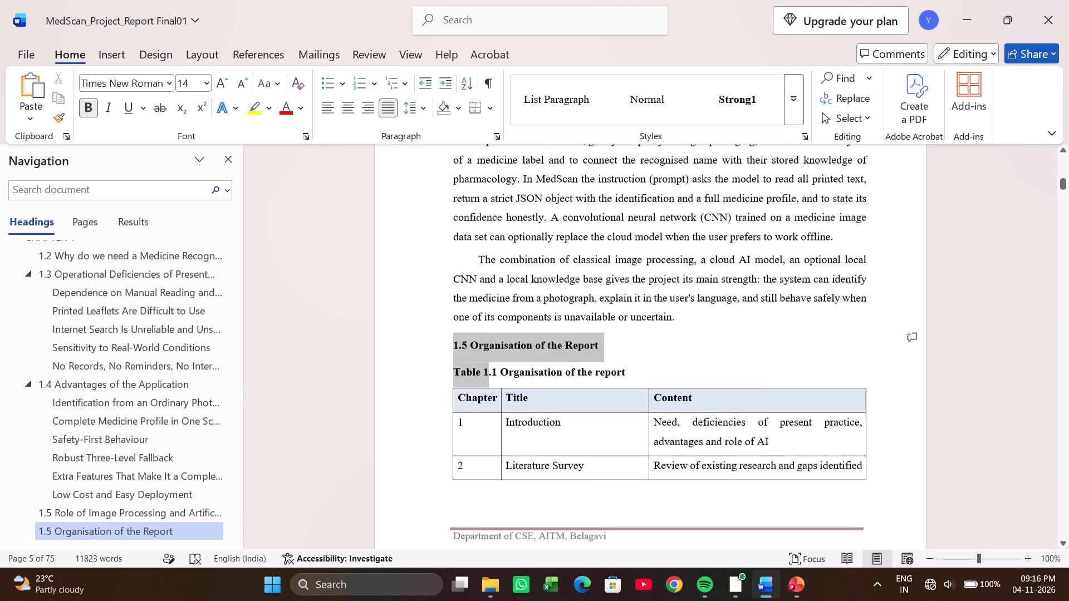
scroll(488, 386, down, 4)
drag(488, 386, 800, 342)
scroll(506, 356, down, 13)
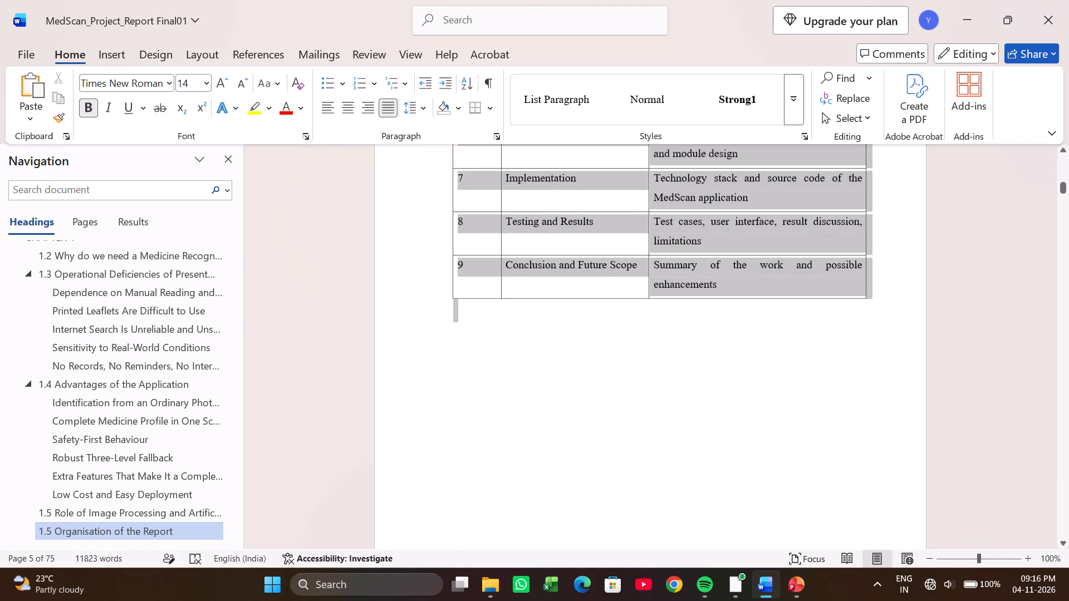
drag(800, 342, 807, 341)
key(BackSpace)
Insert the label "Tital : " before the paper title in entry [1] of the Chapter 2 literature survey.
scroll(673, 457, up, 4)
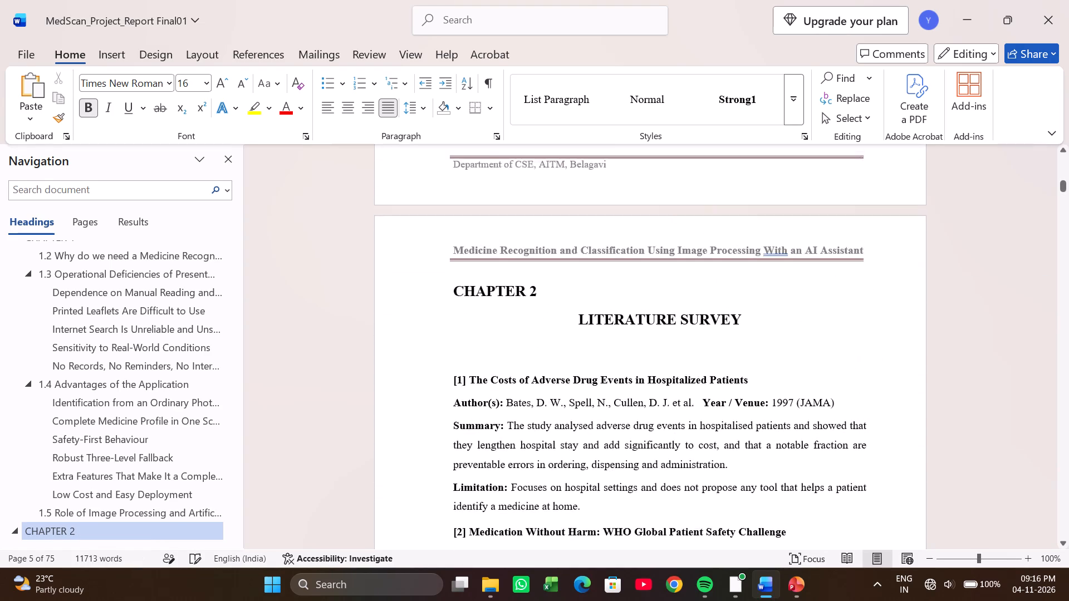
scroll(673, 457, up, 19)
scroll(674, 448, up, 6)
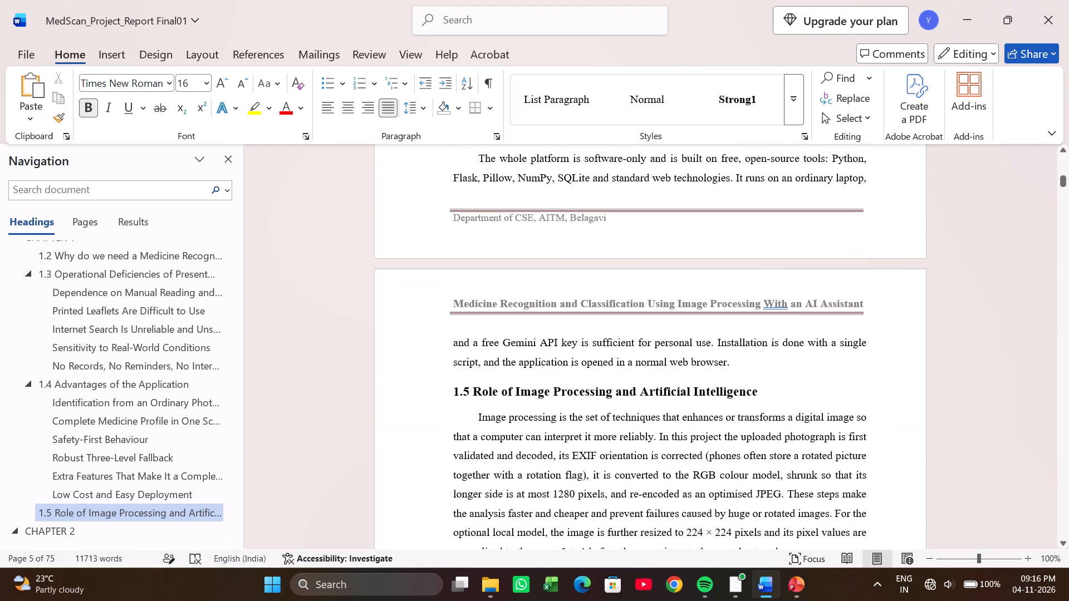
scroll(674, 448, down, 20)
scroll(674, 448, down, 4)
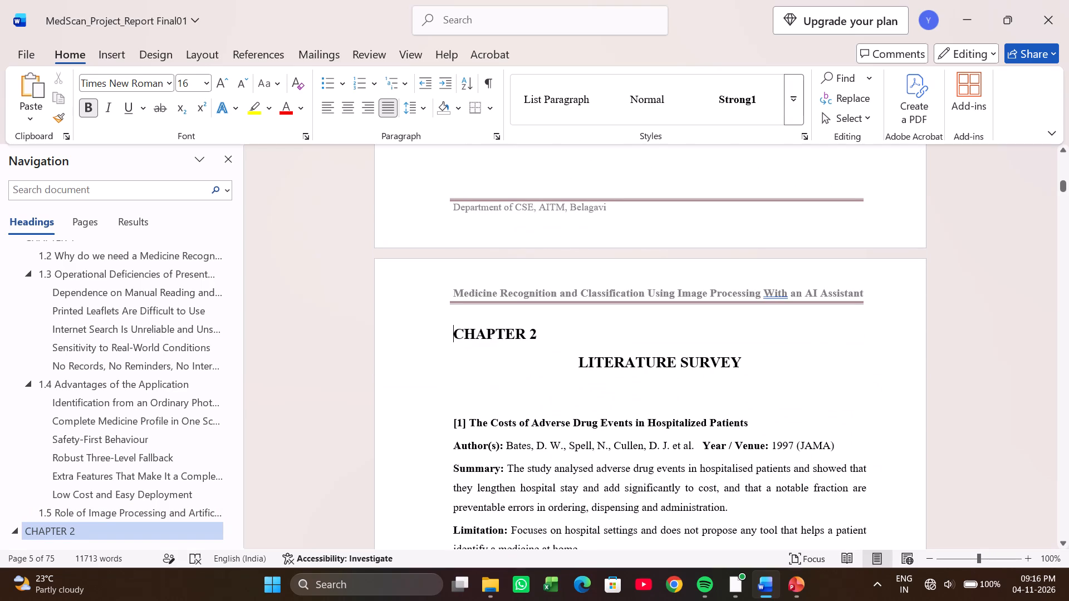
click(473, 427)
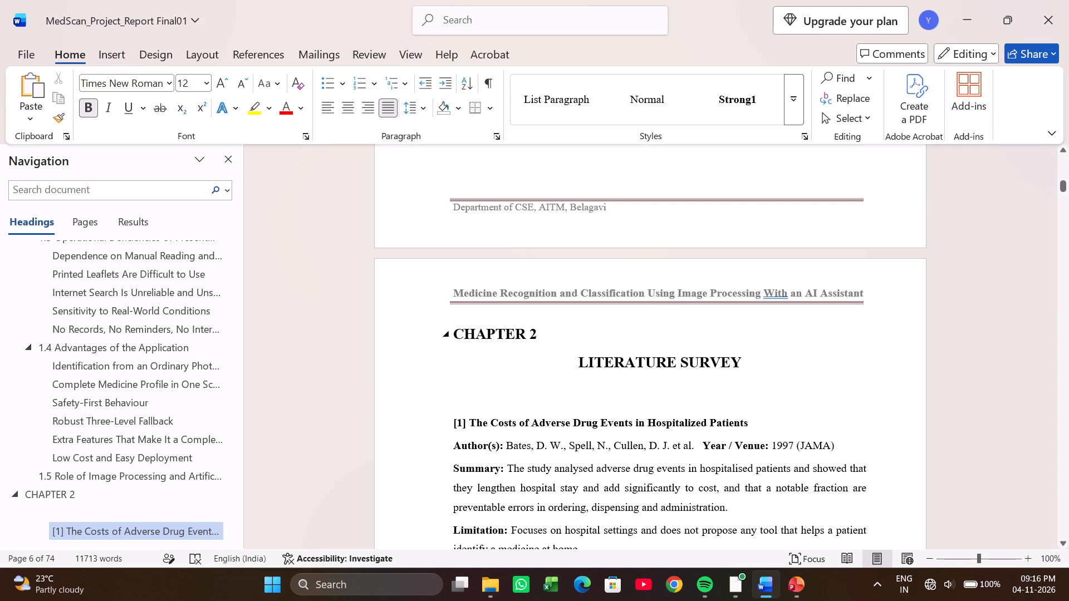
scroll(637, 391, down, 7)
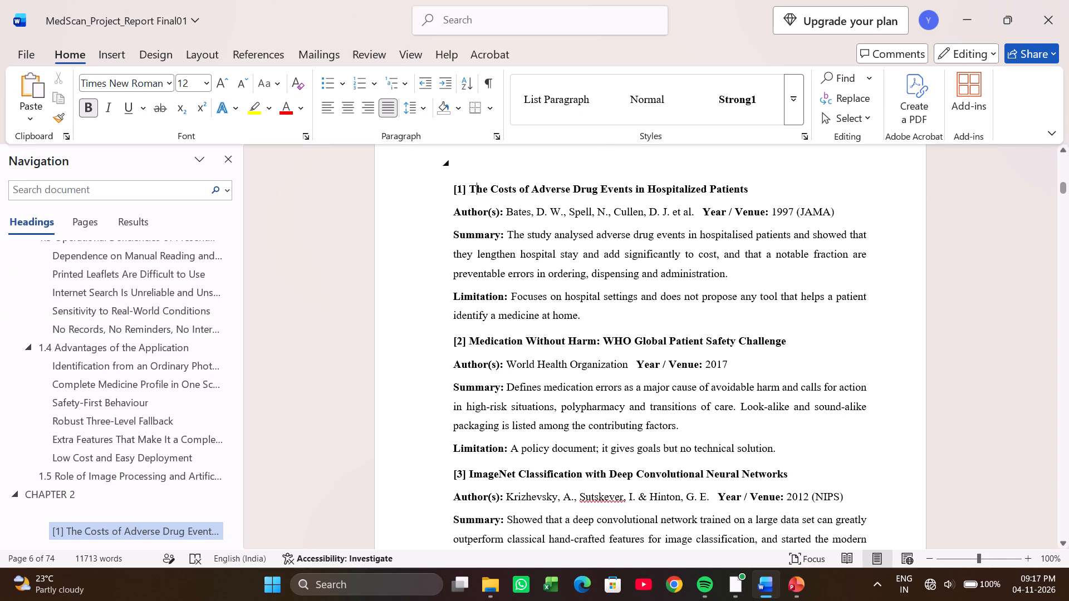
click(472, 189)
text(TI)
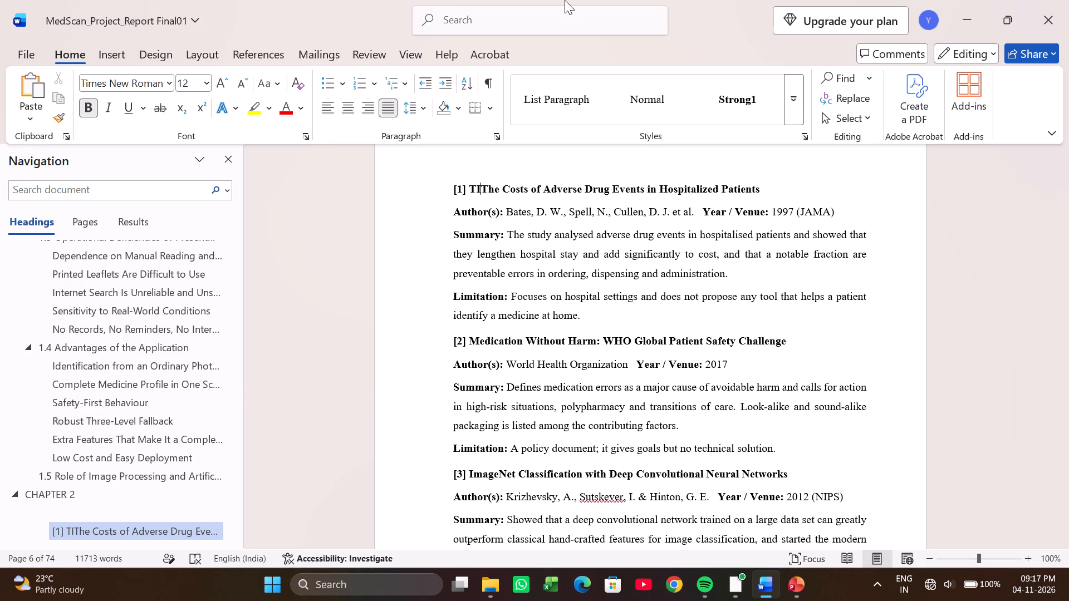
key(BackSpace)
key(i)
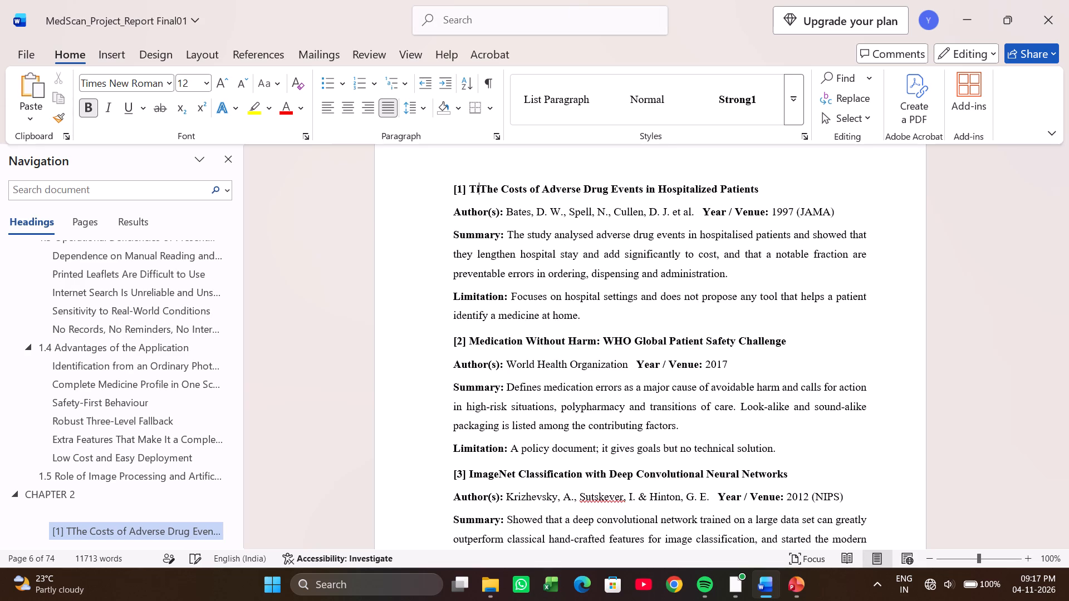
key(t)
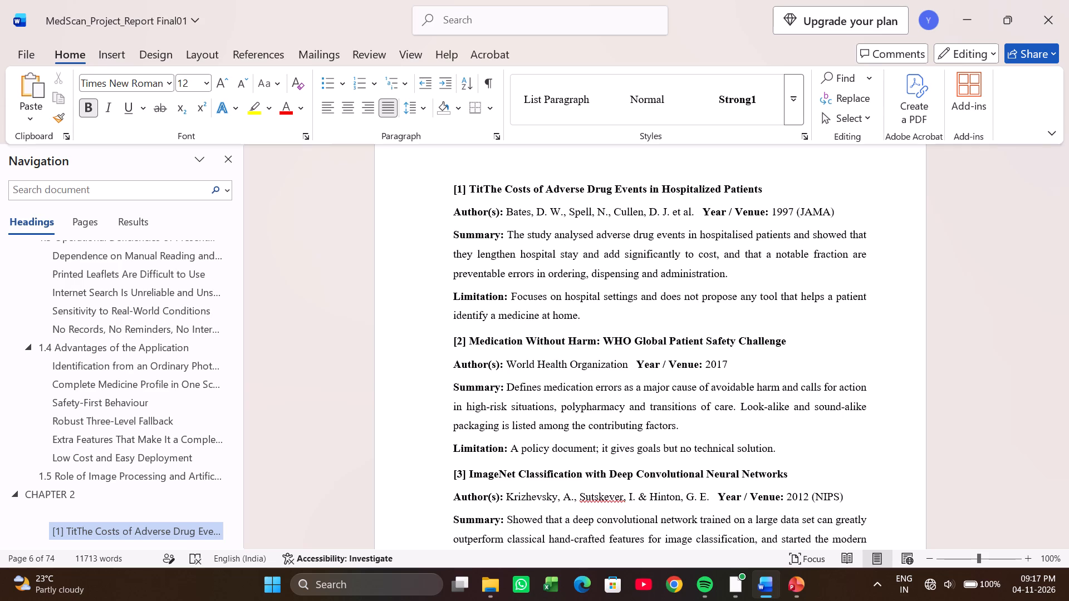
key(a)
key(l)
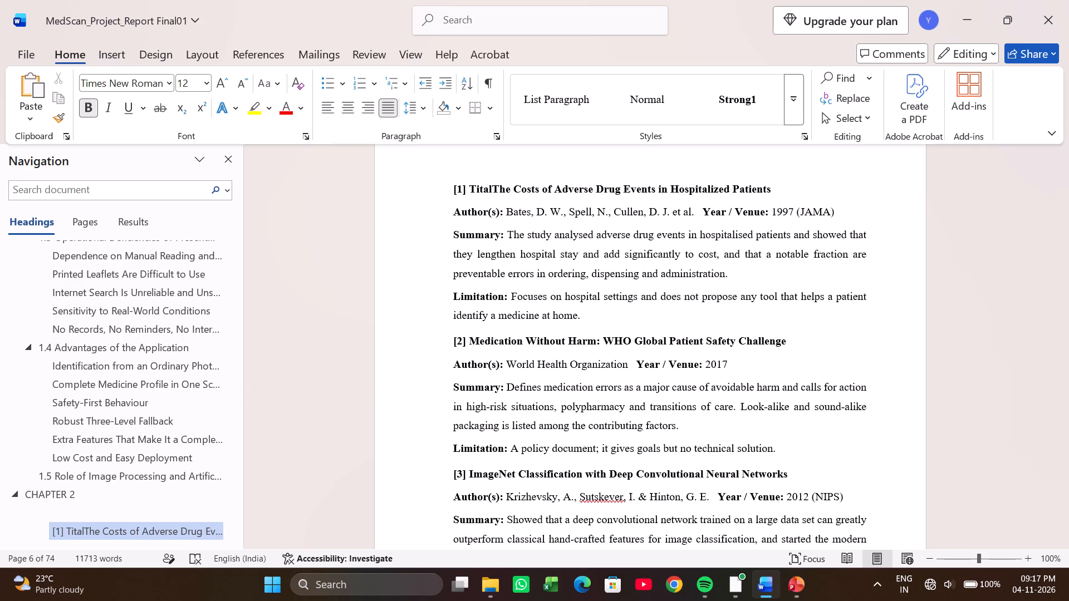
key(space)
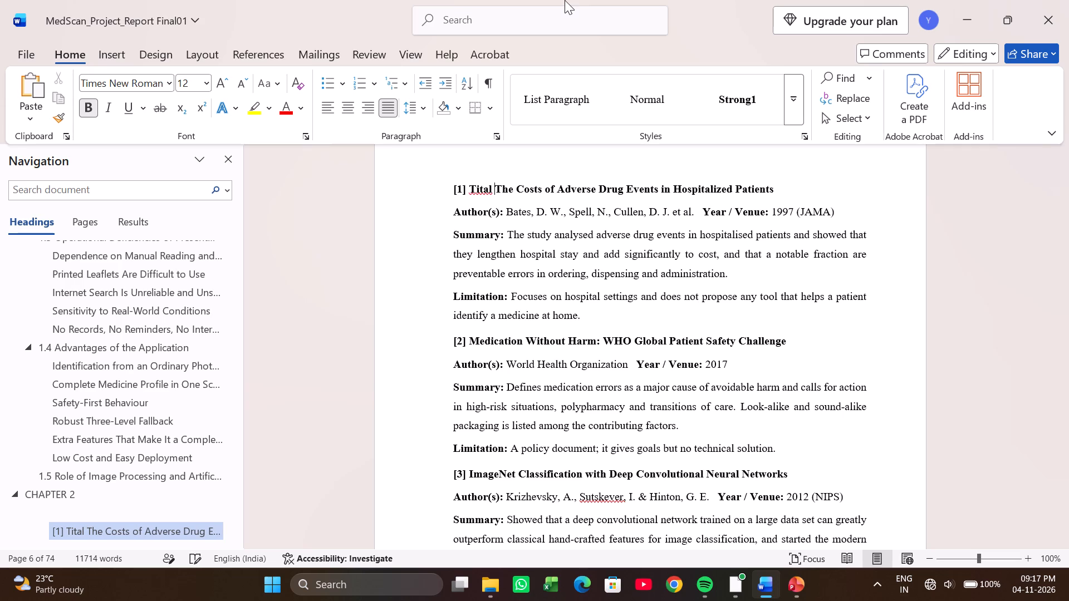
key(shift+colon)
key(space)
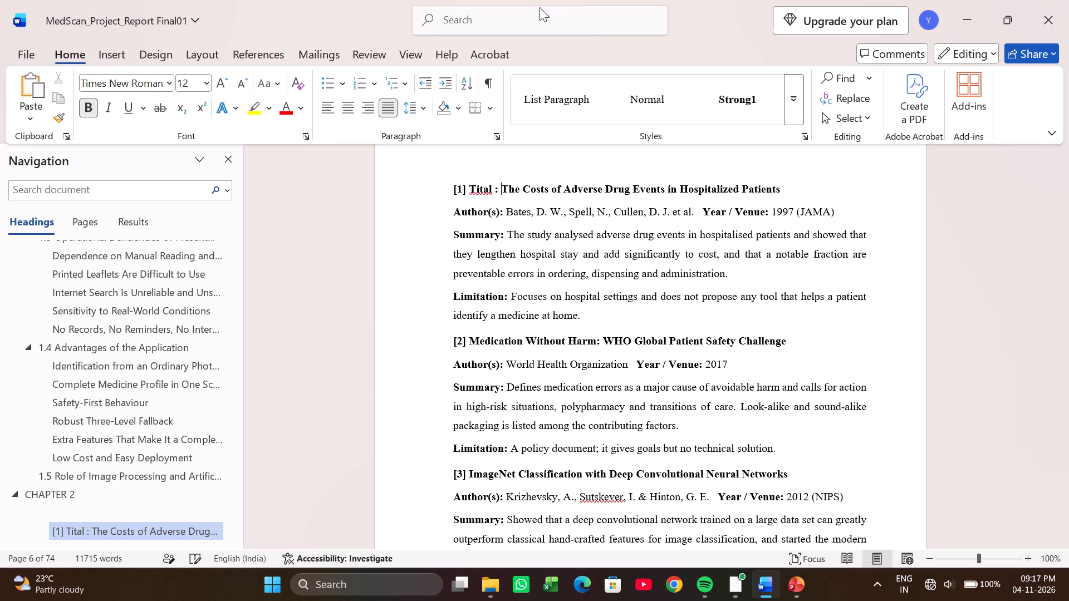
Remove bold from the paper title "The Costs of Adverse Drug Events in Hospitalized Patients", leaving its label bold.
drag(504, 186, 550, 186)
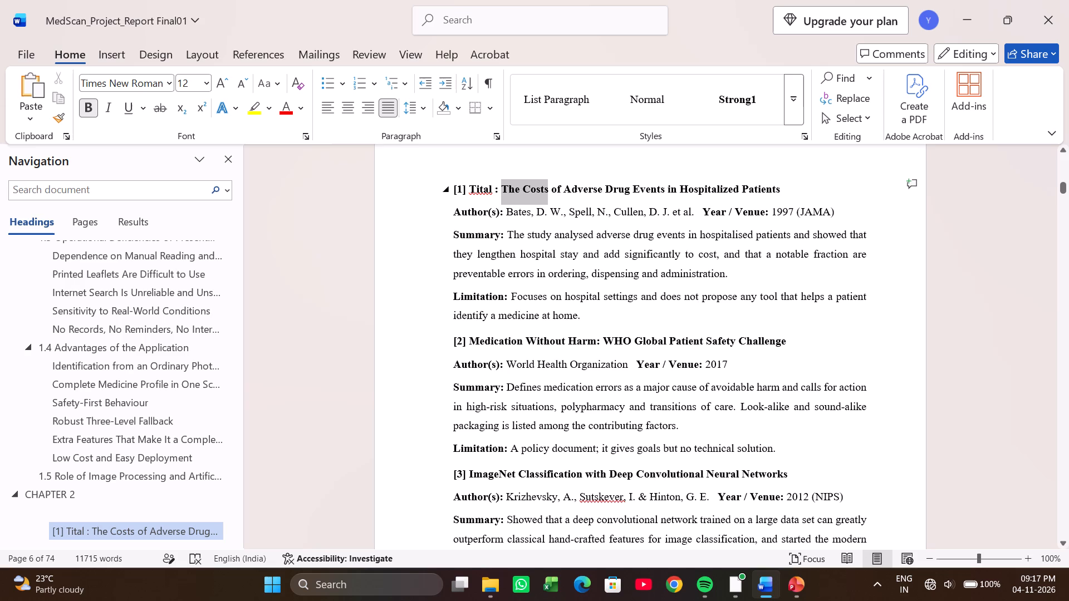
drag(550, 186, 790, 195)
click(806, 166)
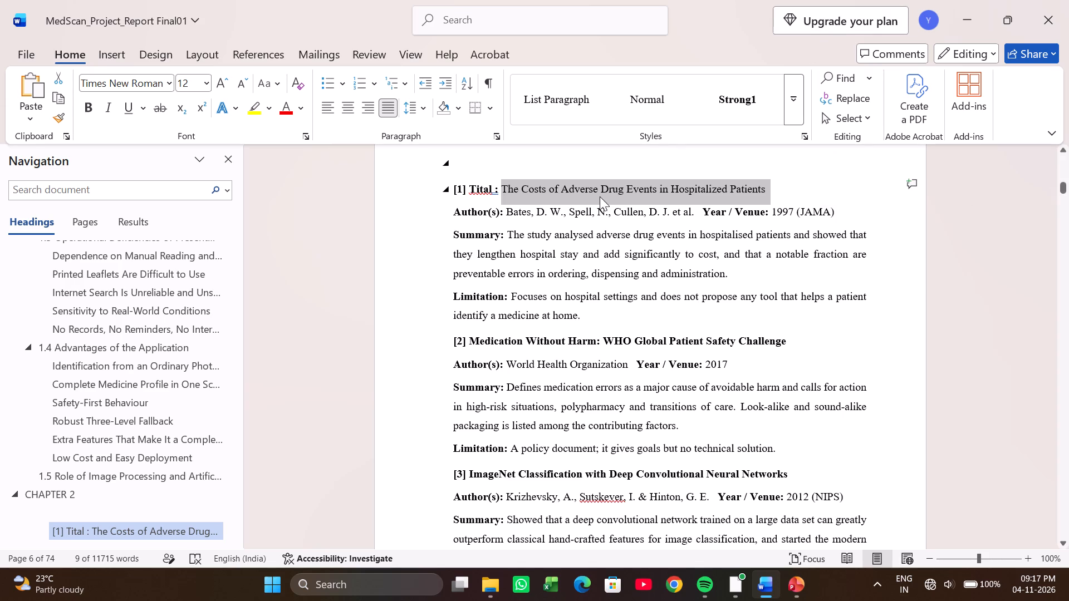
Ignore all spelling flags for the word "Tital" in entry [1].
right_click(482, 193)
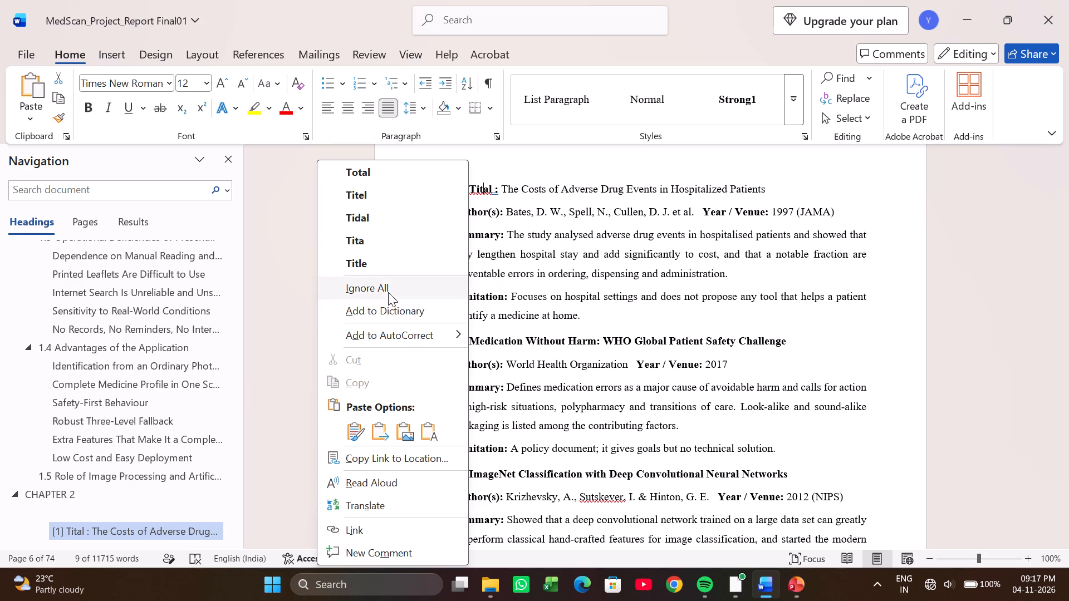
click(389, 284)
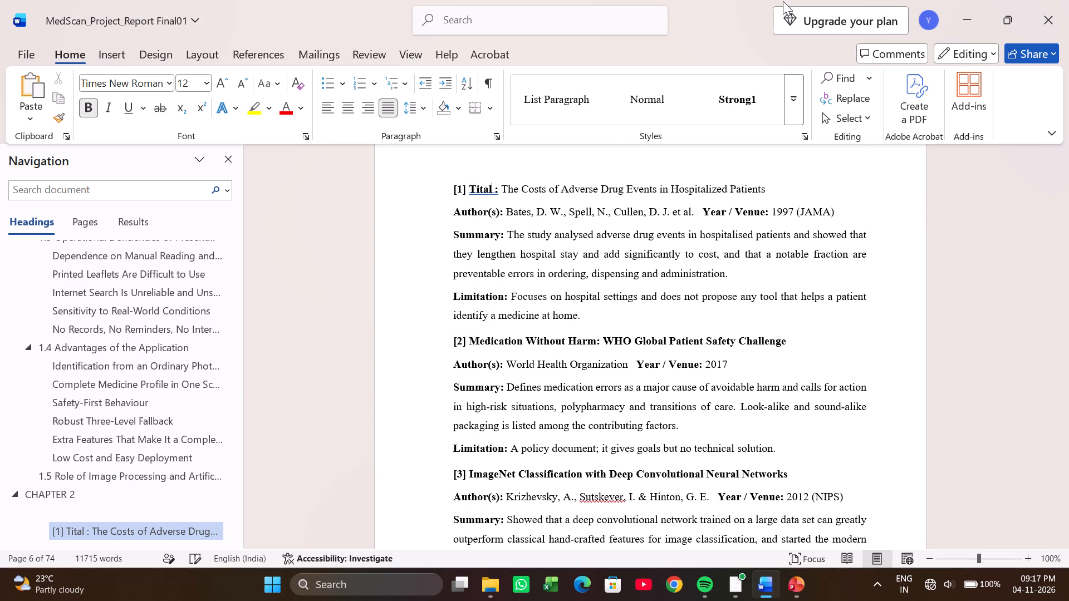
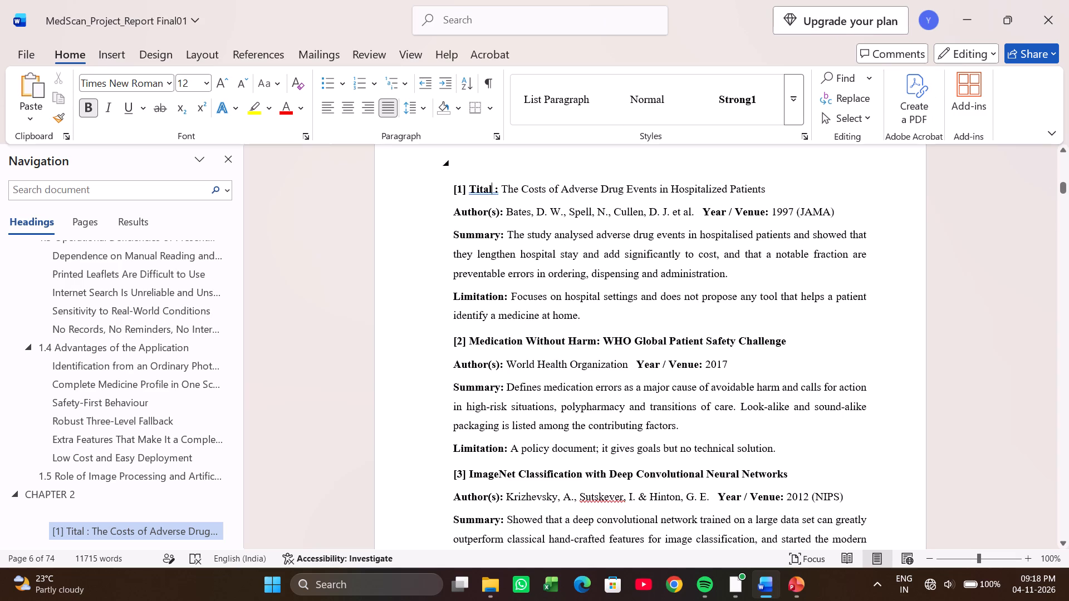
Replace the "a" with "e" in the misspelled label of literature entry [1], making it read "Titel".
click(486, 191)
key(Right)
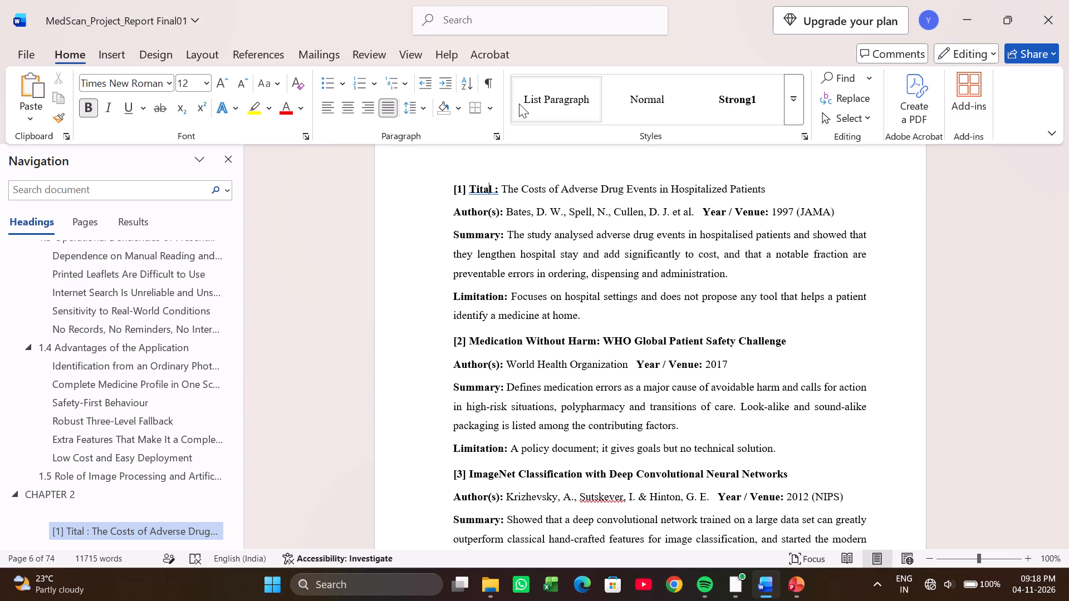
key(BackSpace)
key(e)
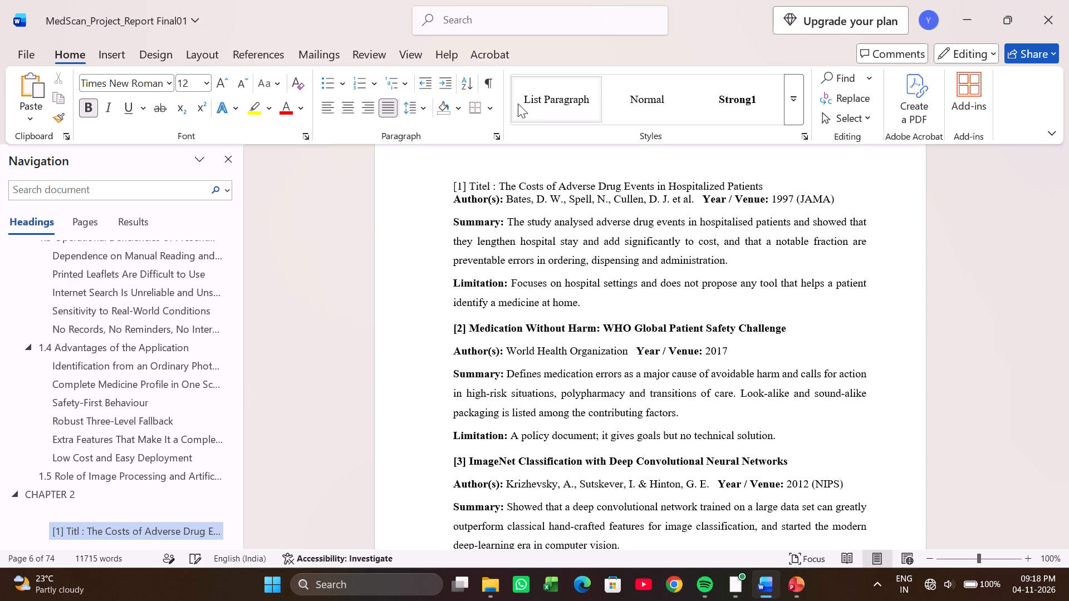
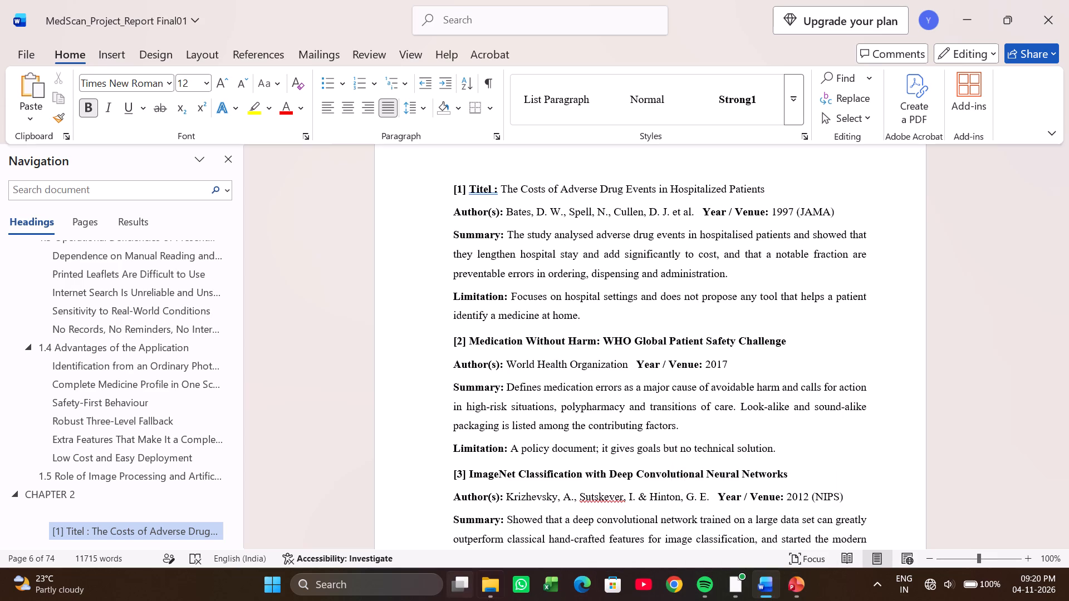
Minimise the report in Word and close the medicine recognition architecture diagram presentation in PowerPoint.
click(959, 5)
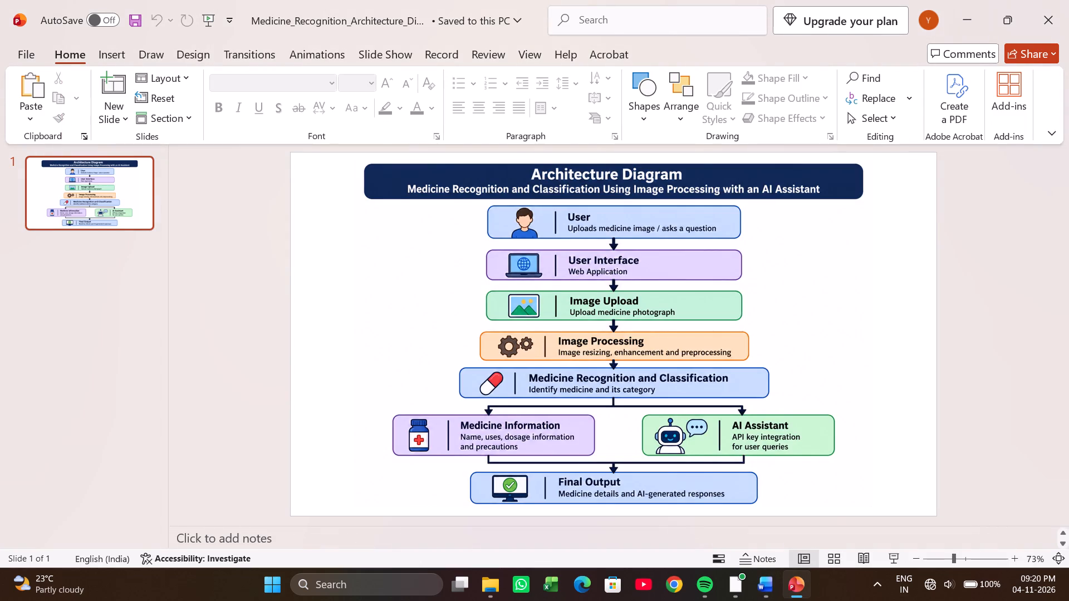
click(1060, 6)
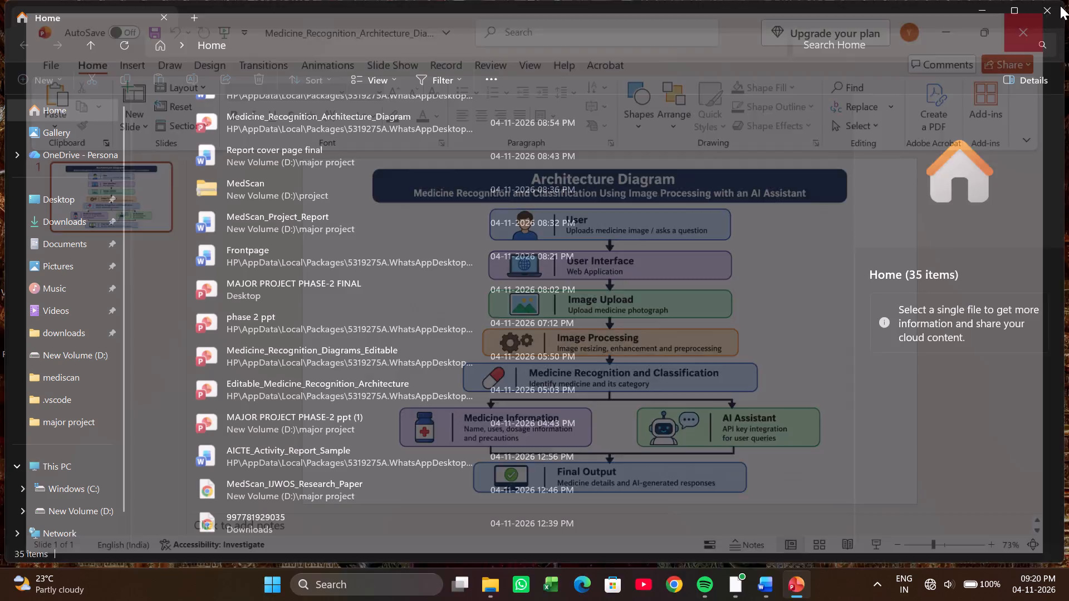
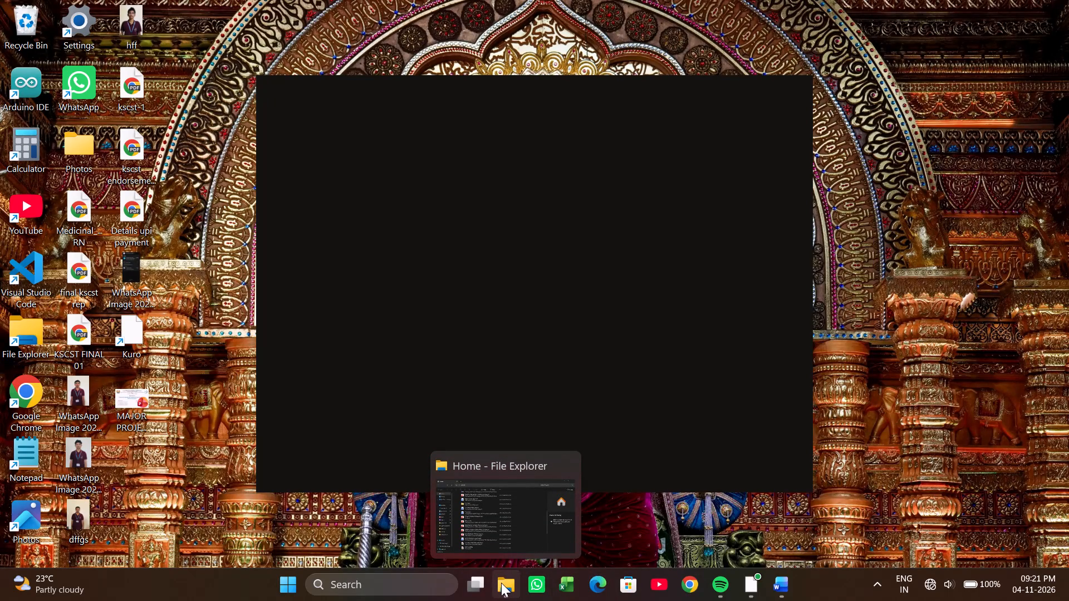
Open the Recycle Bin and restore the deleted Word document finalreport123 to its original downloads folder, closing its properties.
click(13, 16)
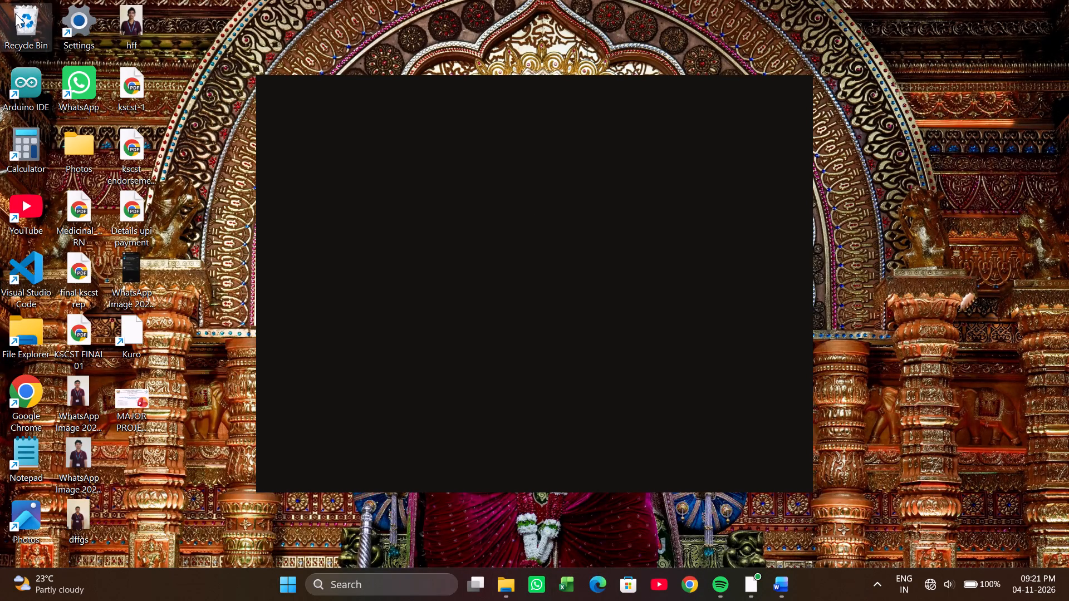
double_click(28, 32)
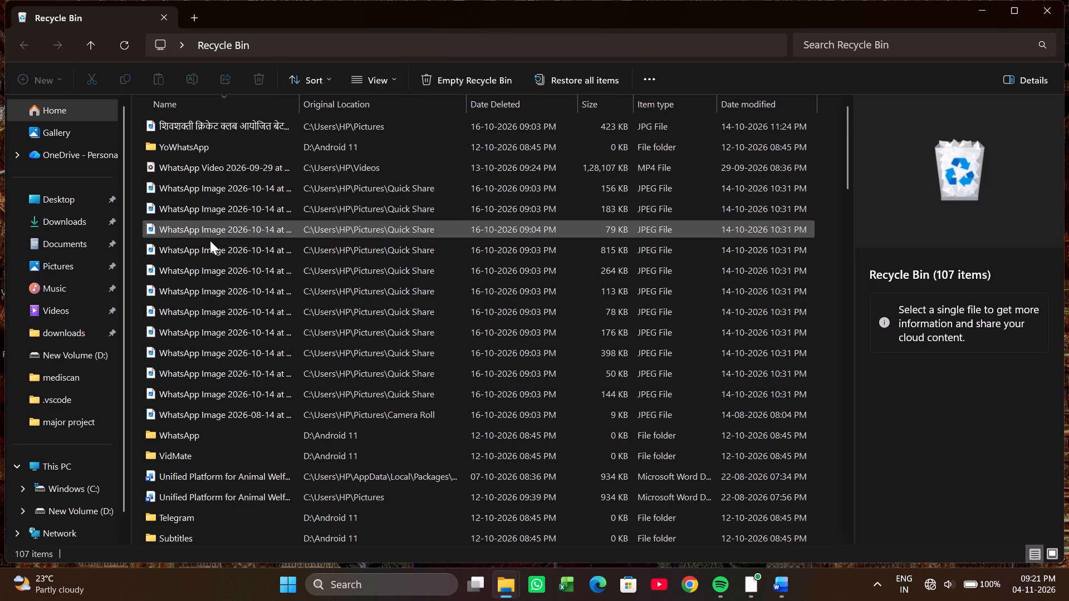
scroll(197, 471, down, 2)
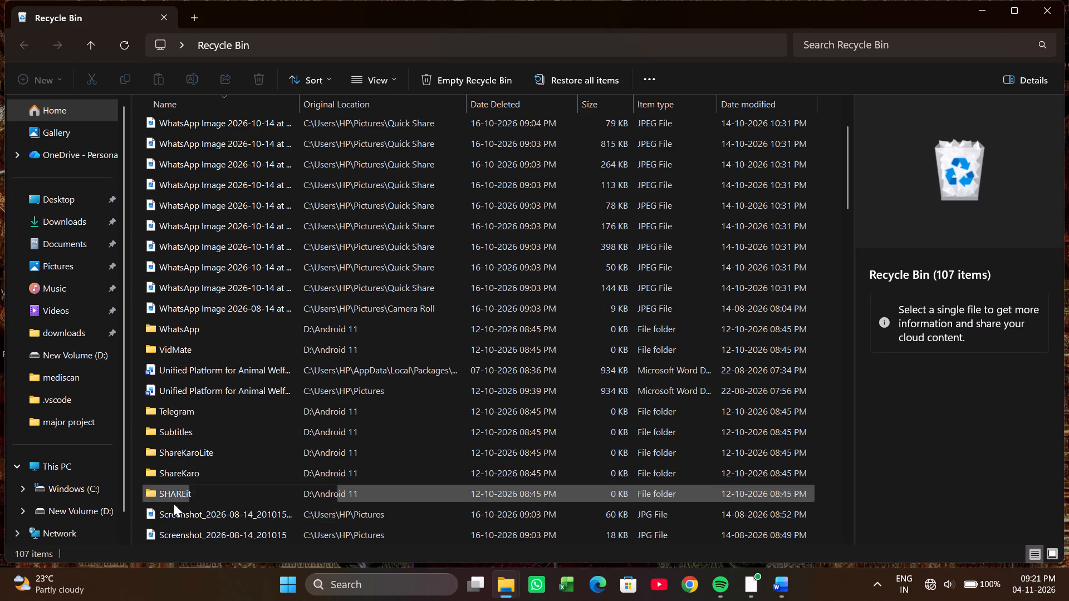
scroll(196, 499, down, 4)
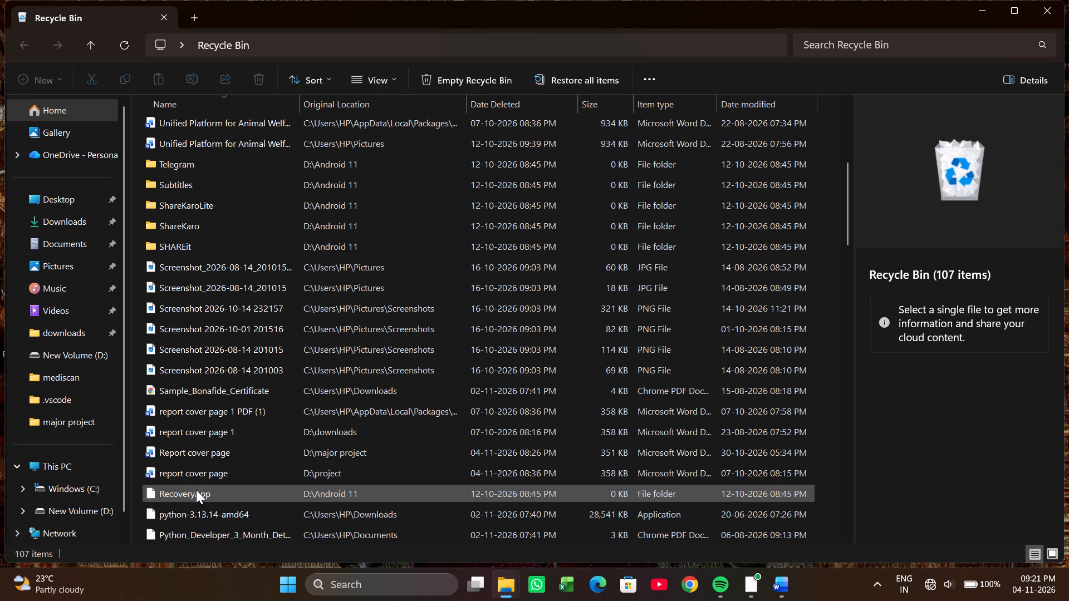
scroll(198, 306, down, 4)
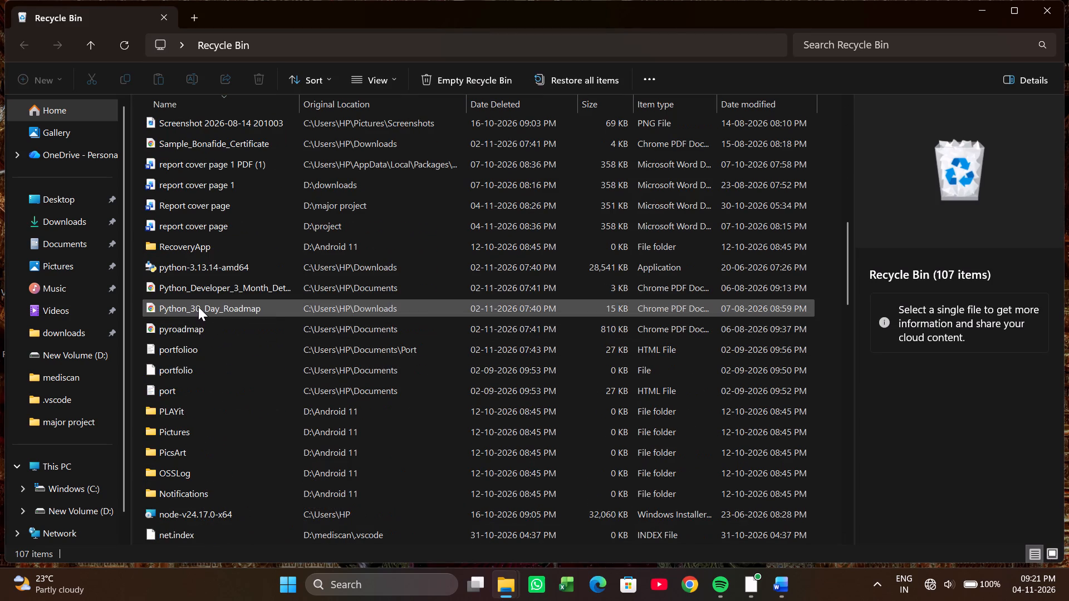
scroll(220, 484, down, 4)
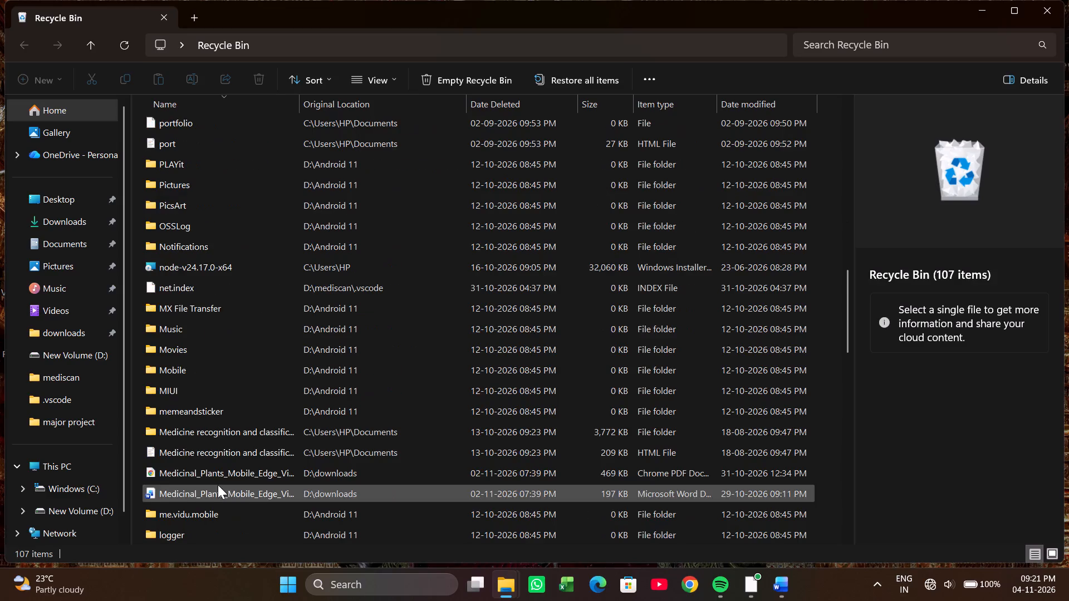
scroll(172, 307, down, 6)
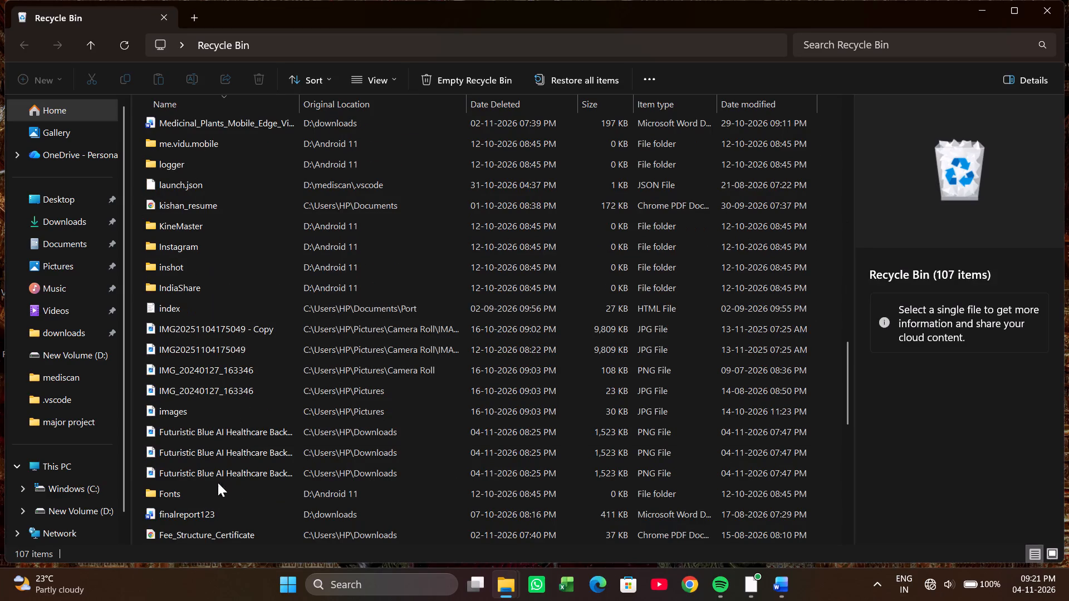
double_click(213, 505)
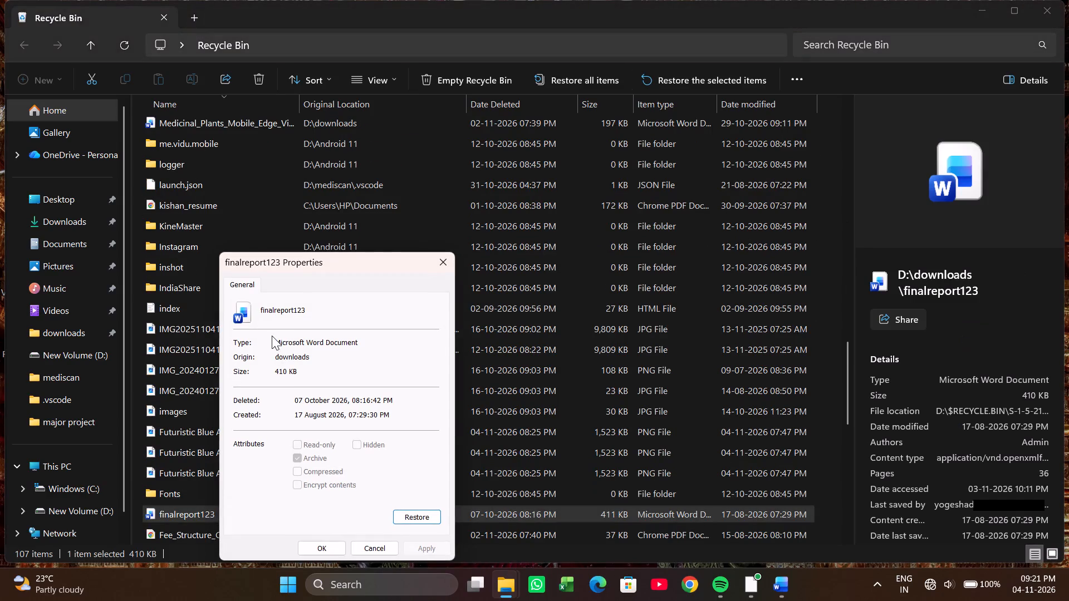
click(409, 521)
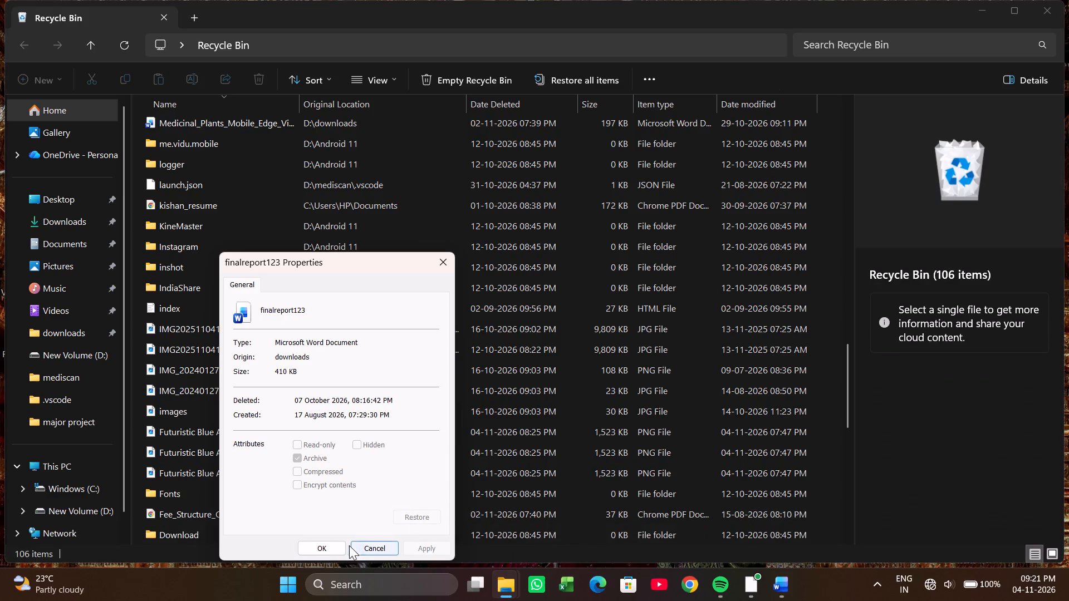
click(330, 551)
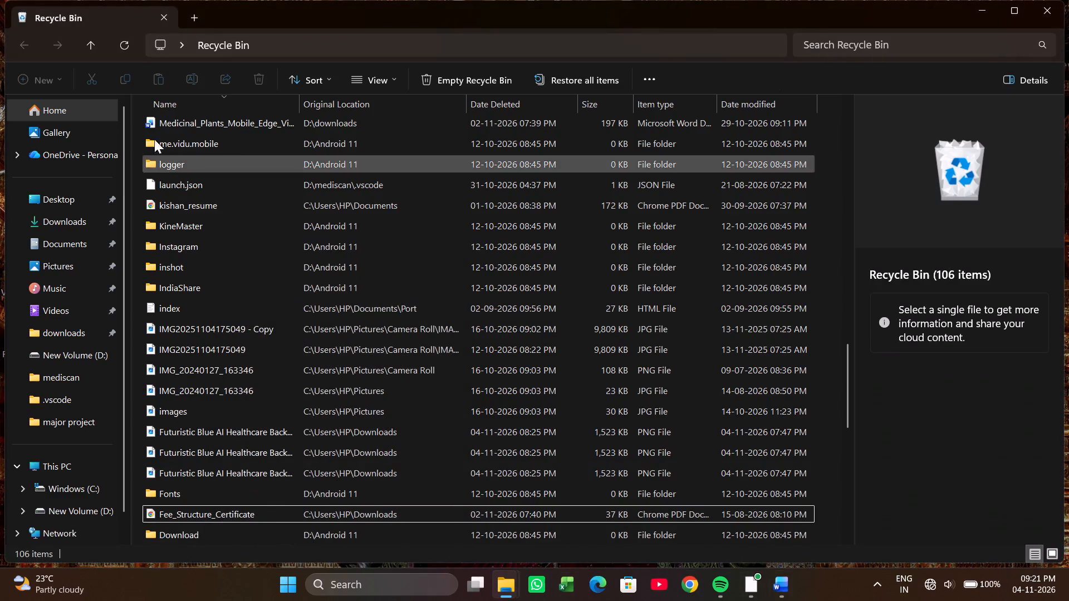
click(16, 46)
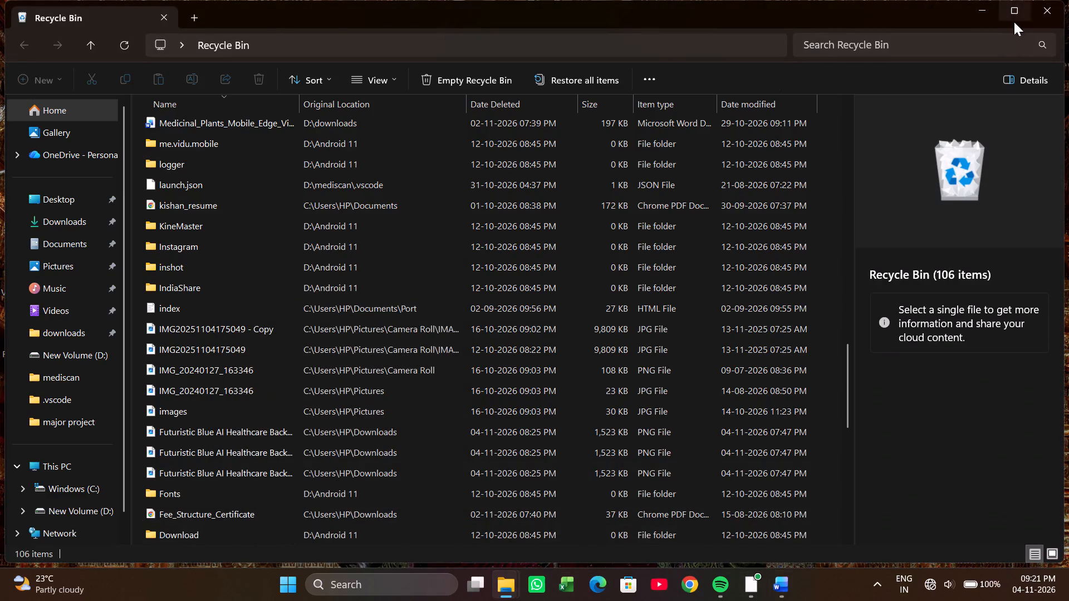
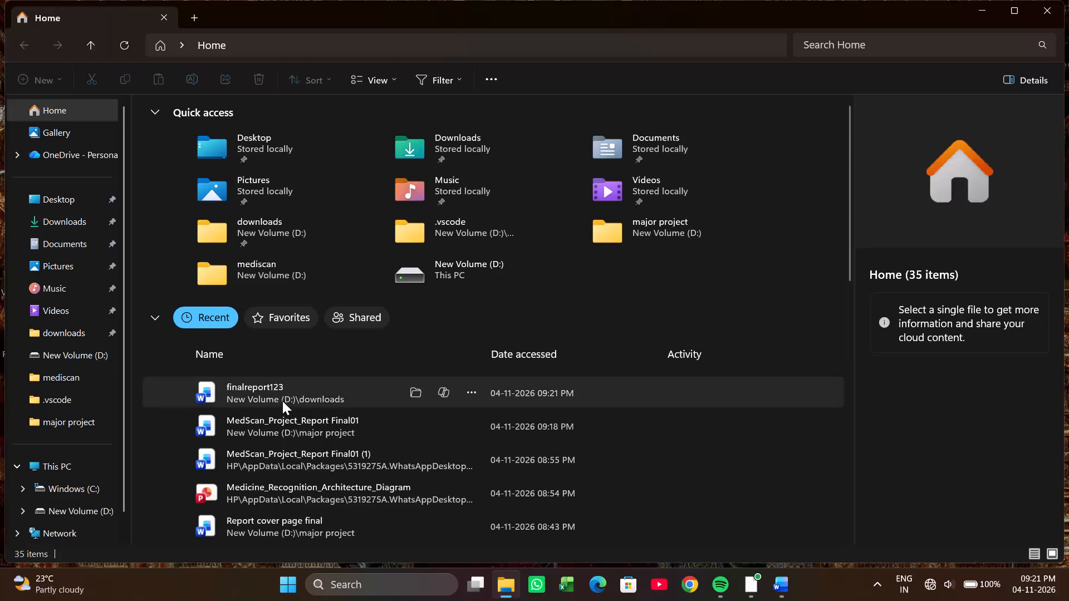
Open the restored Word document finalreport123 from the recent files.
triple_click(282, 401)
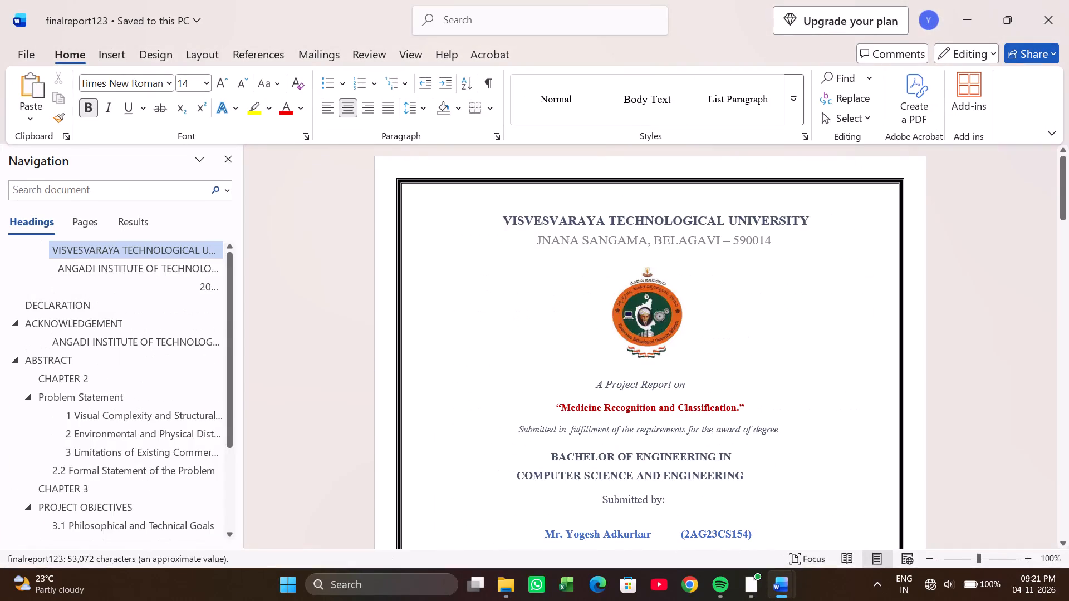
Look through finalreport123 from the cover page to Chapter 3 and back to Chapter 2 for the literature survey.
scroll(611, 268, down, 14)
scroll(621, 304, up, 1)
scroll(621, 304, down, 17)
scroll(81, 467, down, 4)
scroll(299, 326, down, 20)
scroll(299, 326, down, 20)
scroll(299, 326, down, 14)
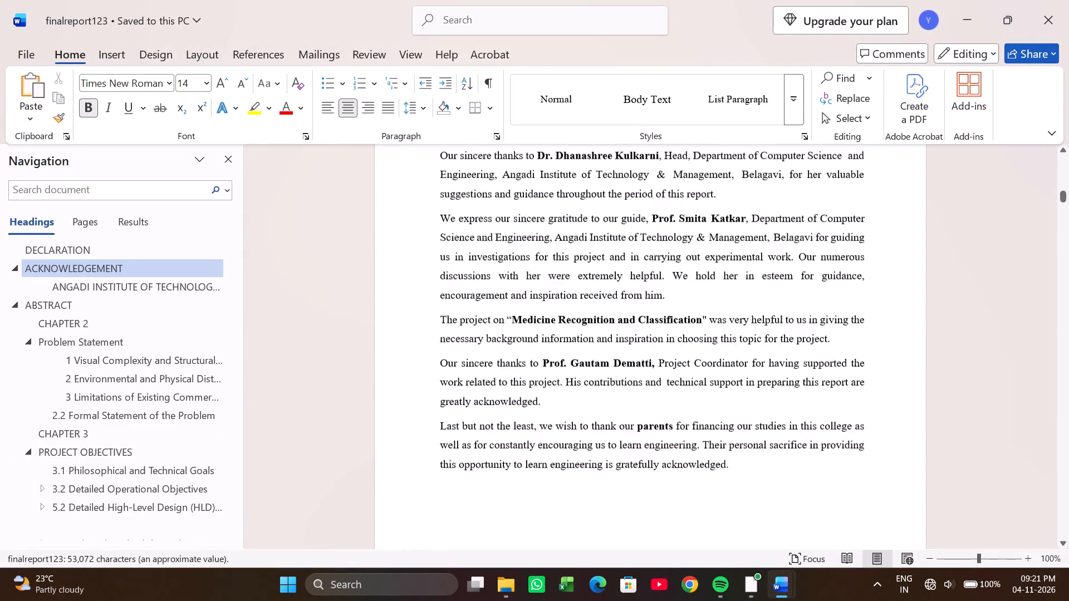
scroll(705, 304, down, 7)
drag(1065, 200, 1060, 271)
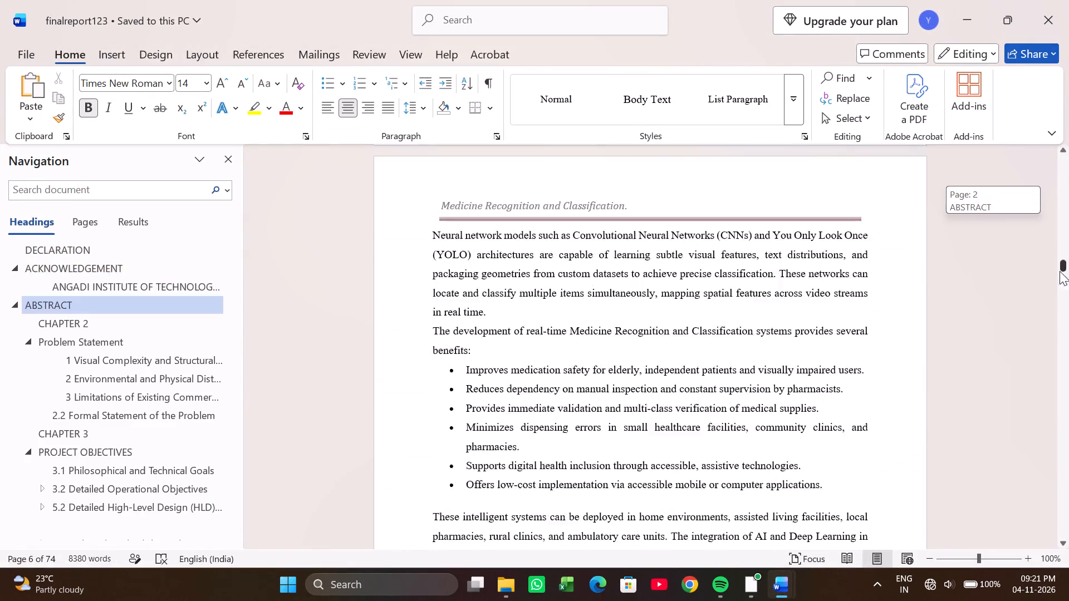
drag(1060, 271, 1053, 304)
scroll(687, 403, down, 6)
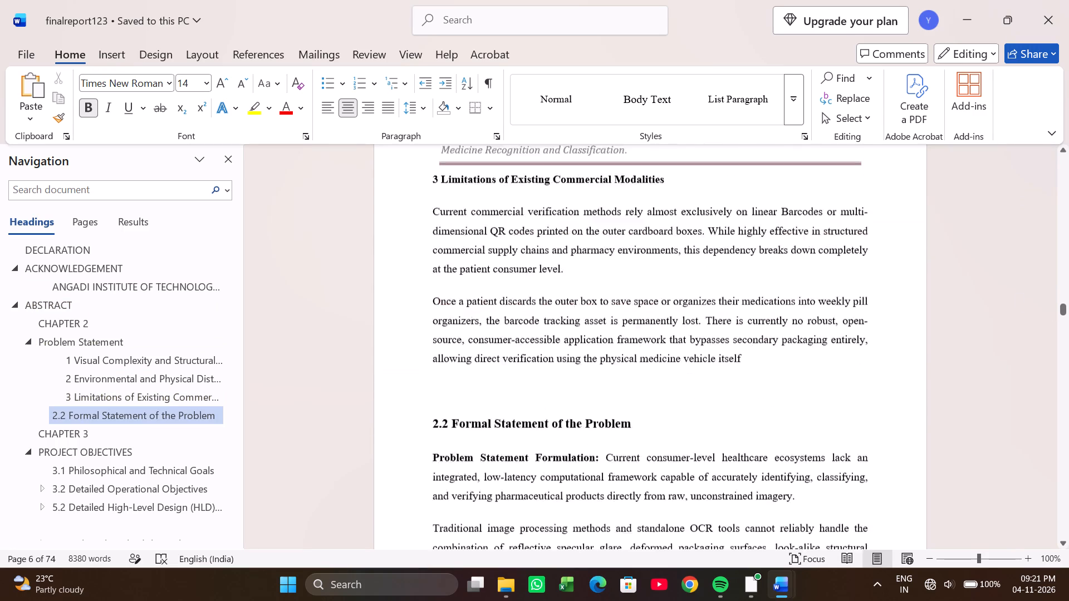
scroll(688, 401, down, 17)
scroll(695, 382, down, 9)
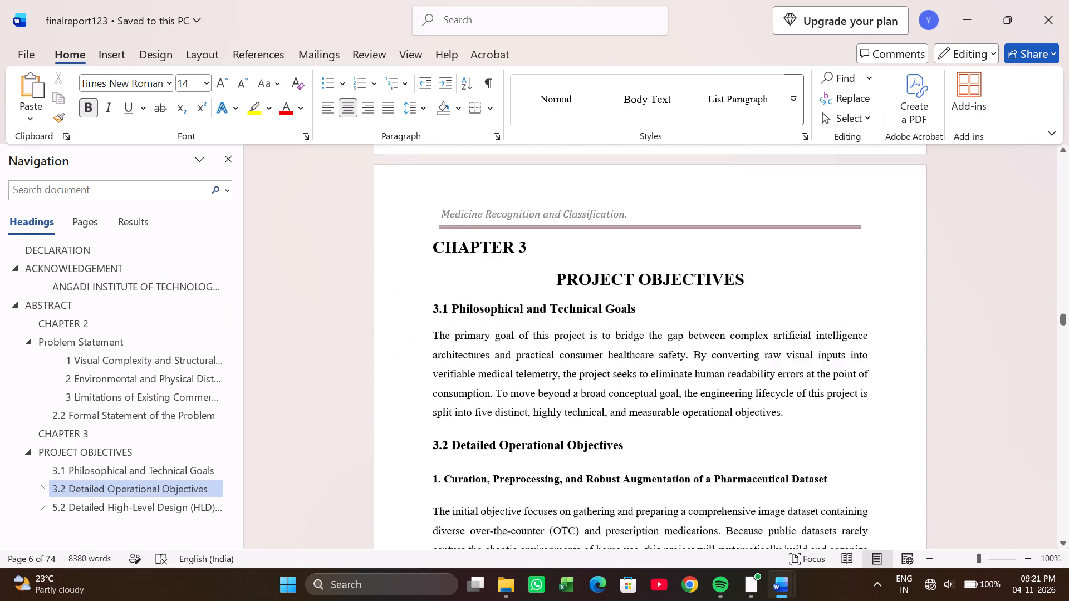
scroll(691, 390, down, 17)
scroll(696, 392, up, 20)
scroll(696, 392, up, 6)
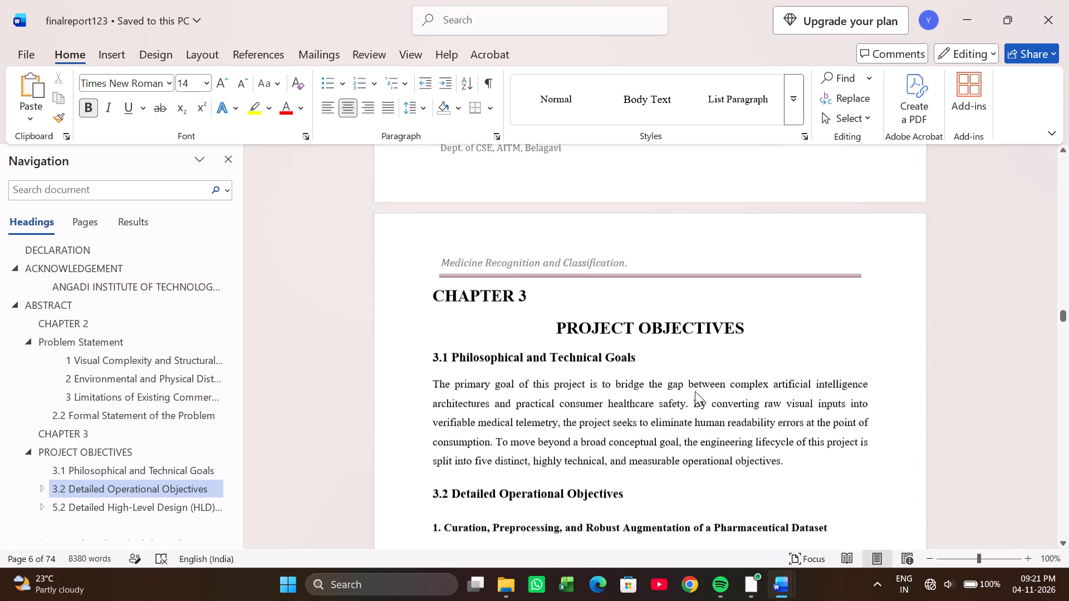
scroll(695, 391, up, 20)
scroll(626, 412, up, 8)
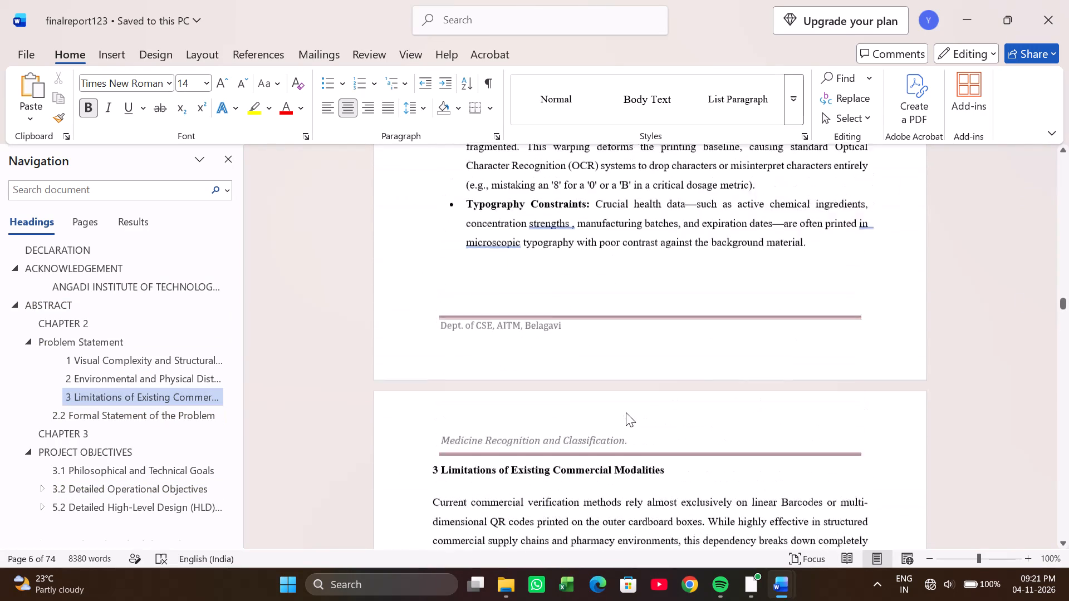
scroll(626, 412, up, 18)
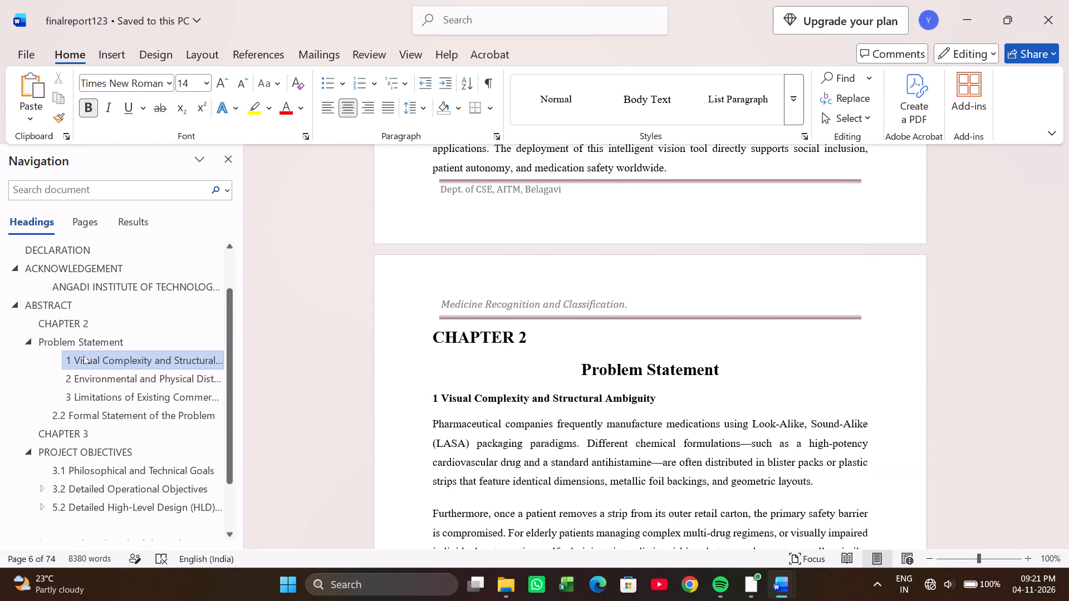
Jump to Chapter 2, scan the document's heading outline, and read onward to find the Literature Survey in Chapter 4.
click(82, 324)
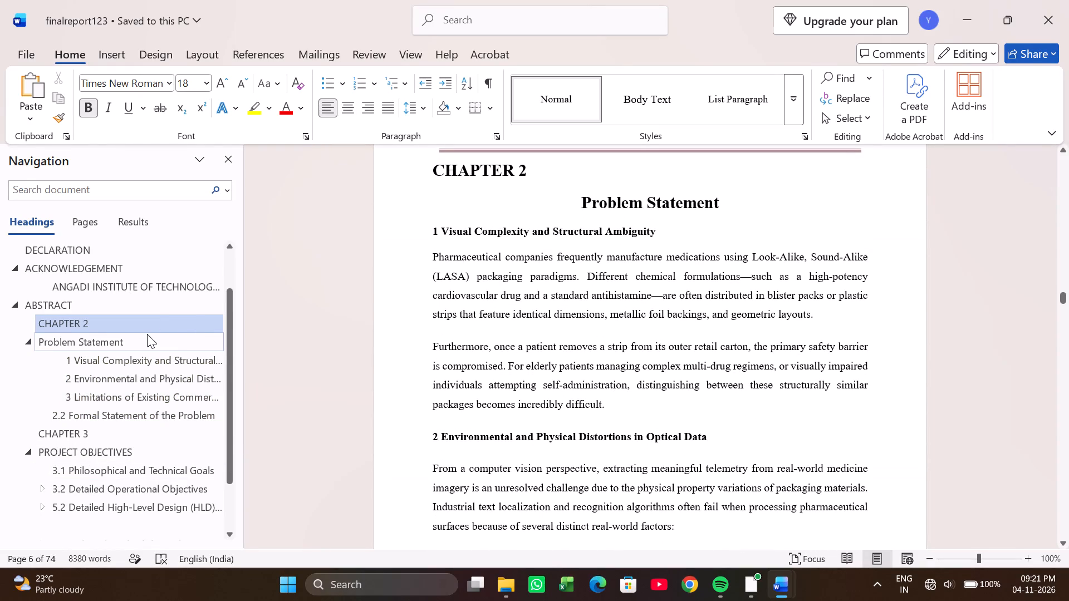
scroll(147, 334, down, 2)
scroll(121, 433, down, 2)
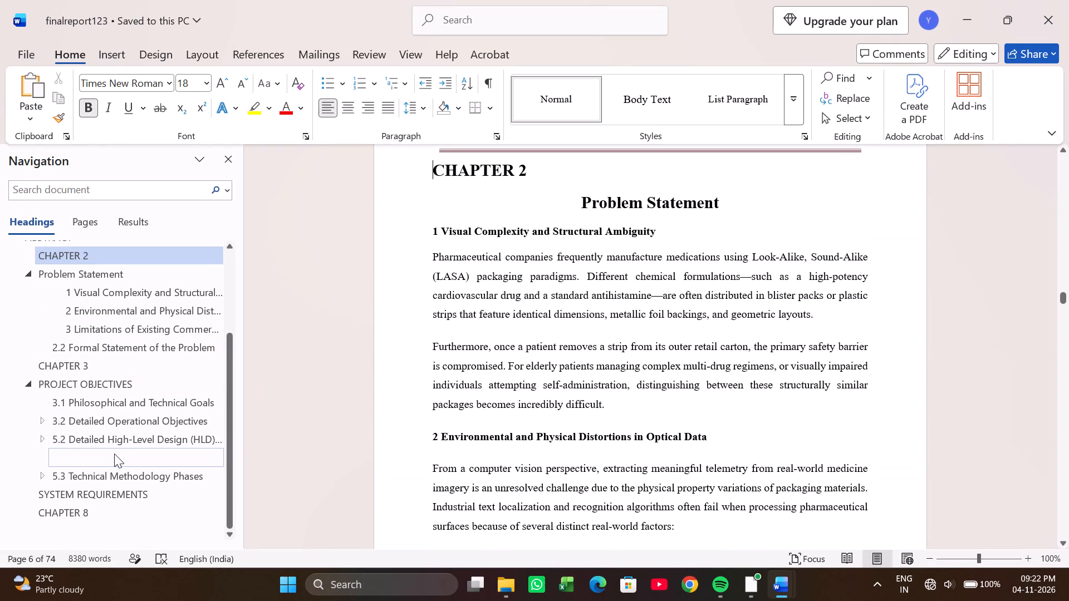
scroll(122, 456, down, 2)
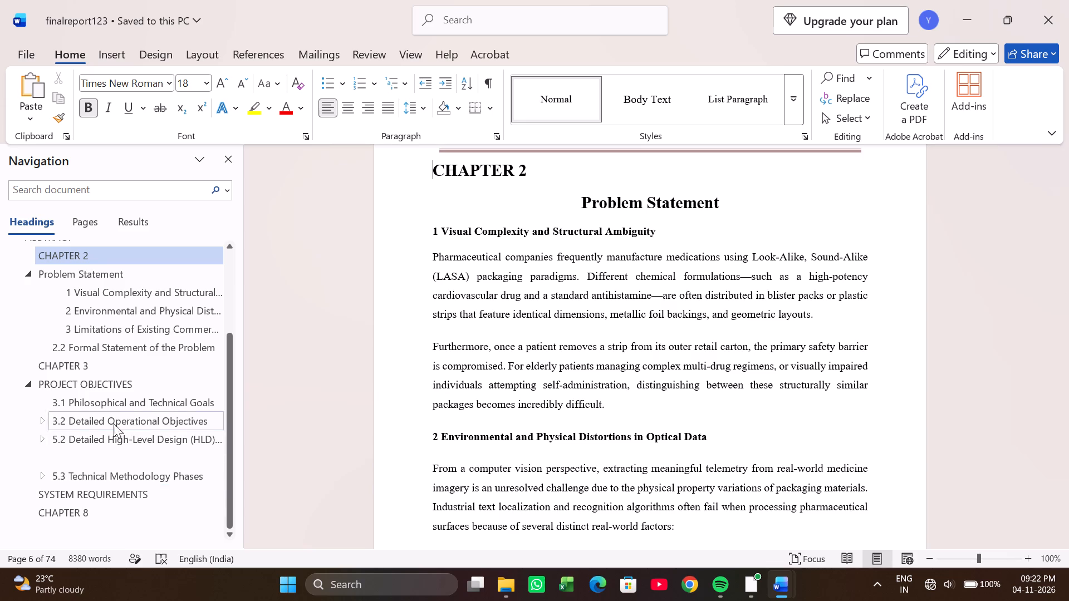
scroll(128, 401, up, 5)
scroll(146, 345, up, 5)
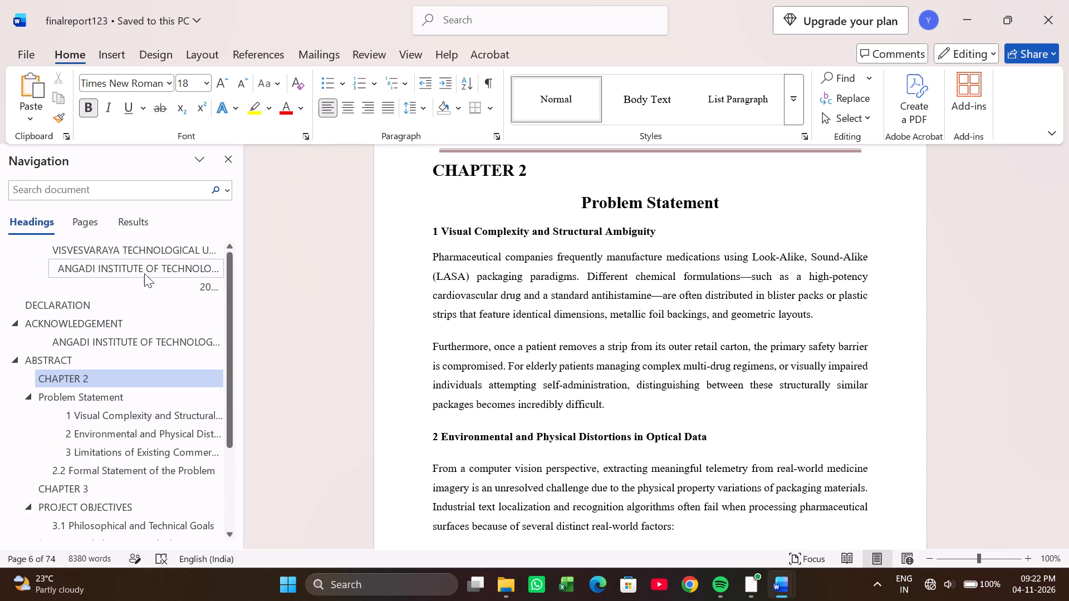
scroll(557, 258, up, 5)
scroll(562, 252, down, 5)
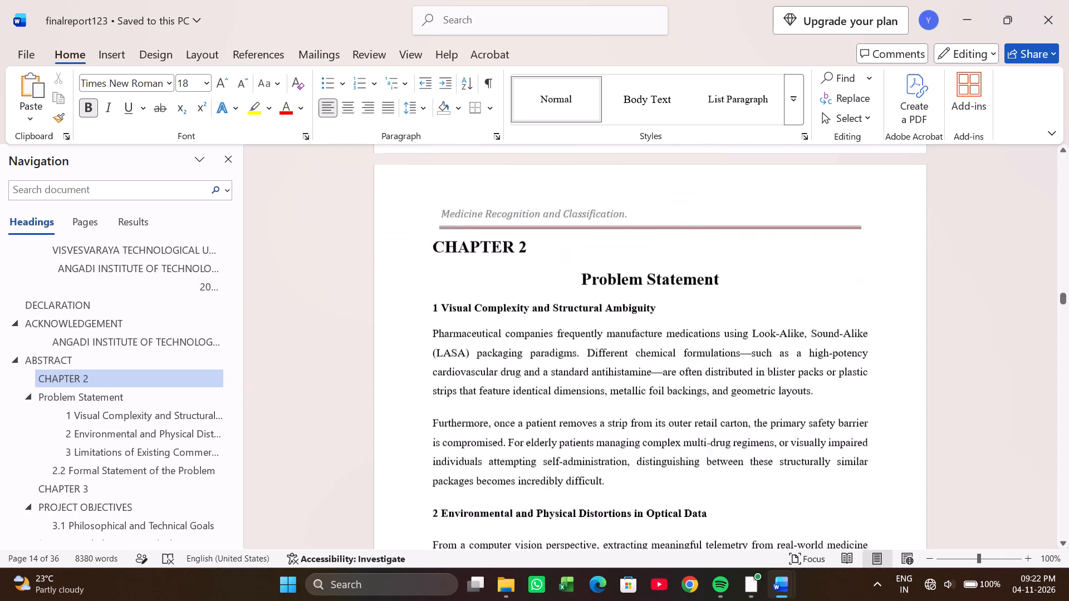
scroll(562, 252, down, 20)
scroll(562, 252, down, 19)
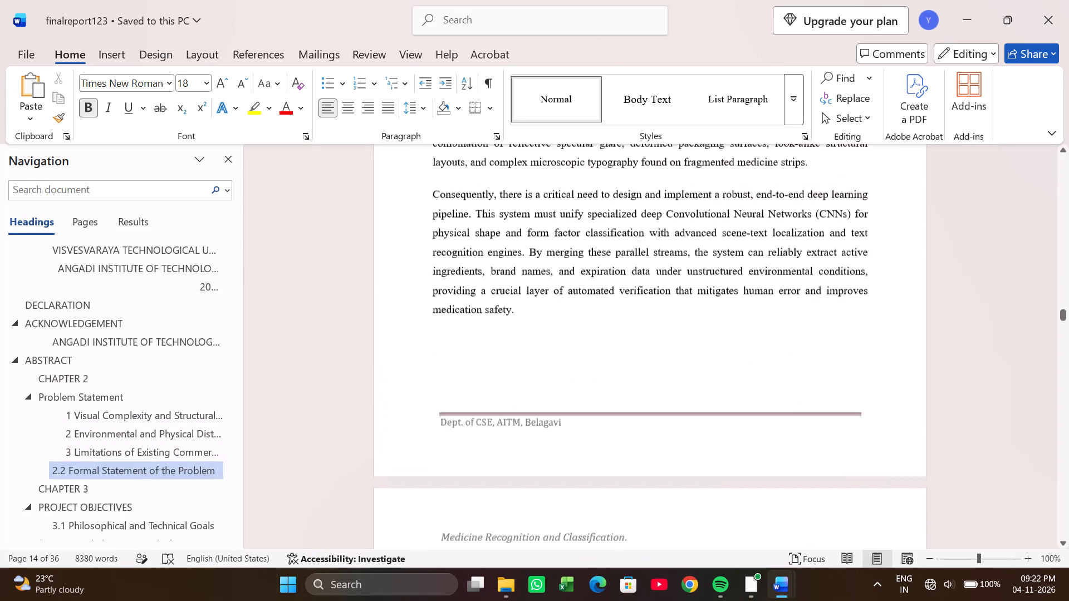
scroll(566, 266, down, 20)
scroll(566, 266, down, 17)
scroll(600, 300, down, 3)
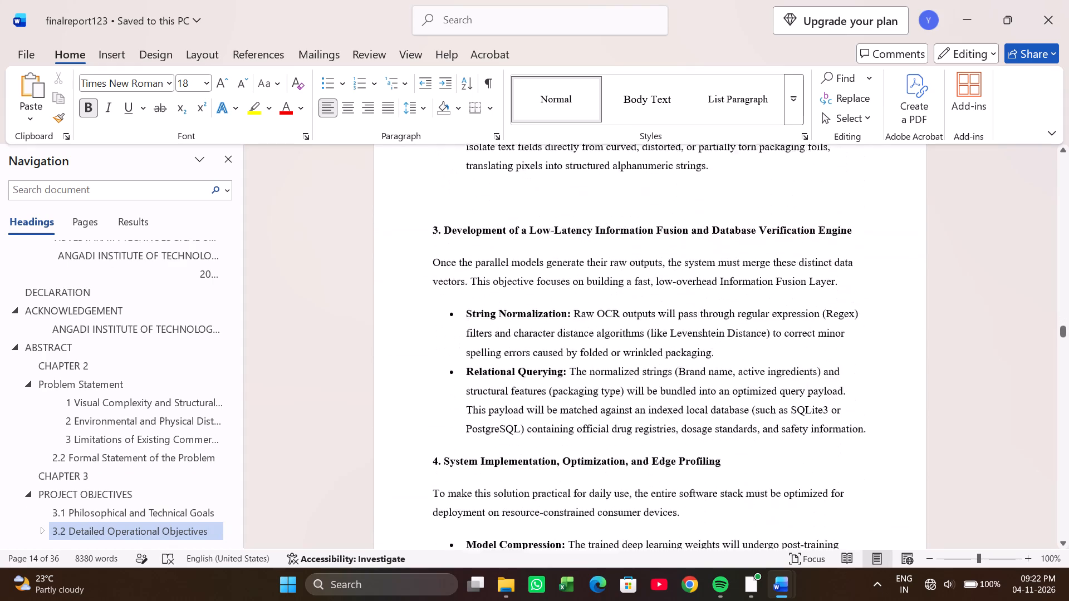
scroll(596, 315, down, 17)
scroll(605, 299, down, 14)
scroll(625, 279, down, 9)
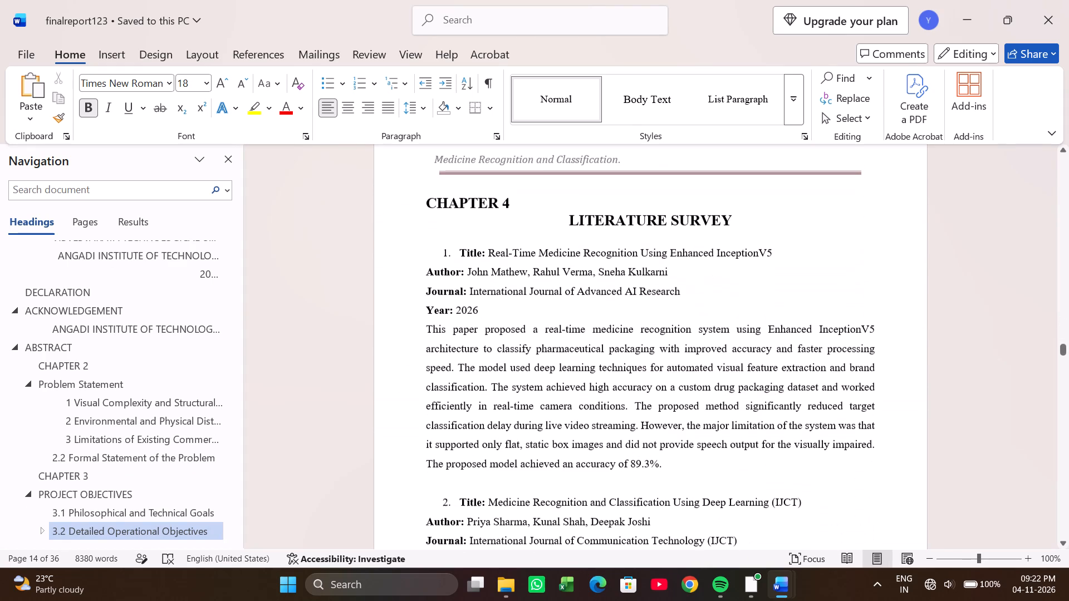
scroll(529, 290, down, 1)
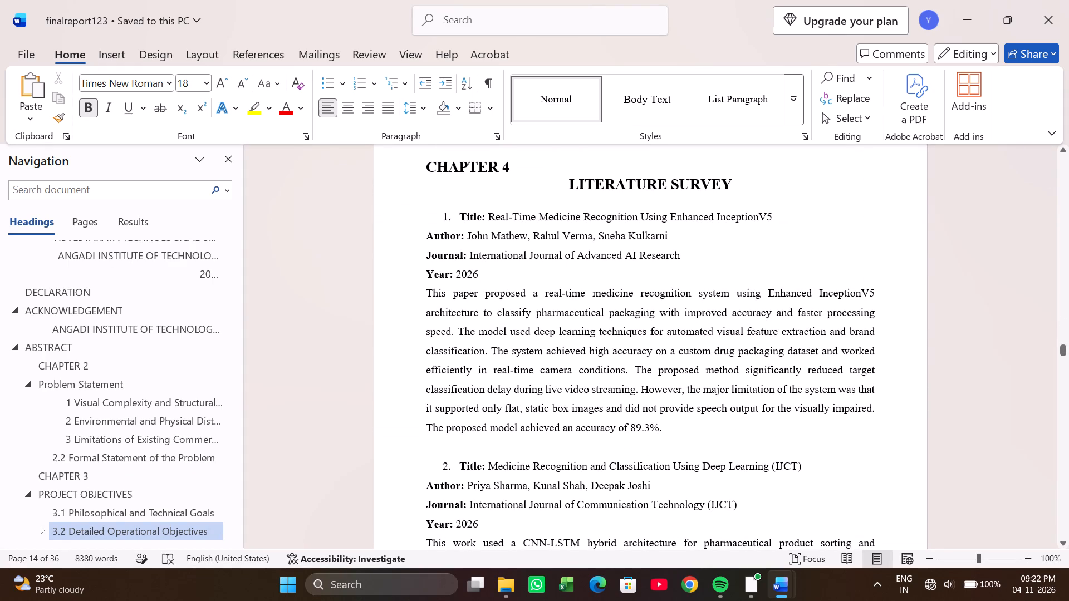
Copy literature entries 1 to 10 from the Chapter 4 Literature Survey, starting at the first entry's title.
drag(443, 214, 463, 278)
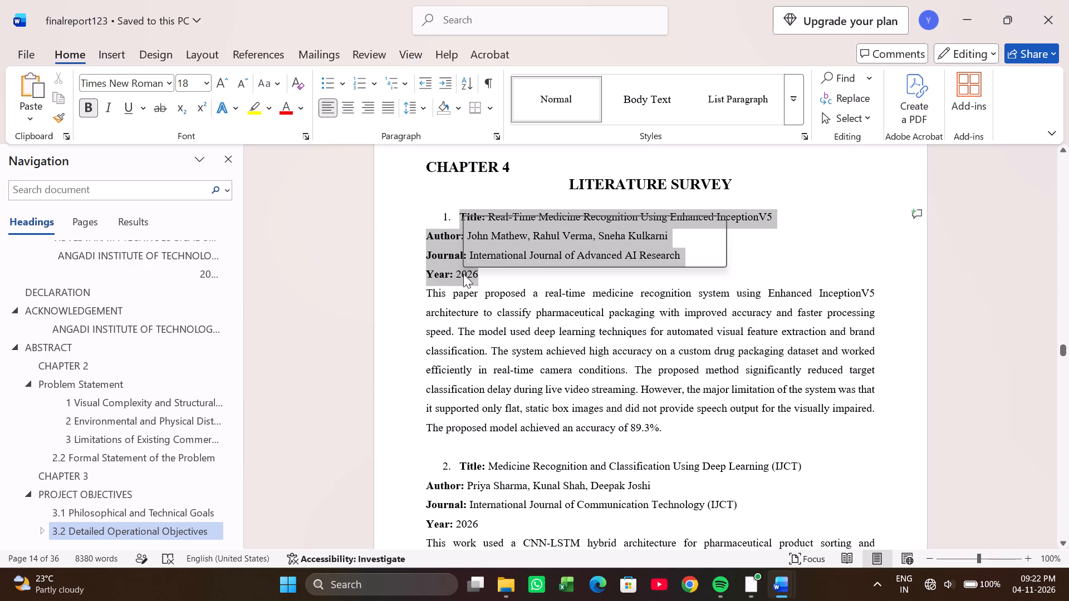
click(455, 206)
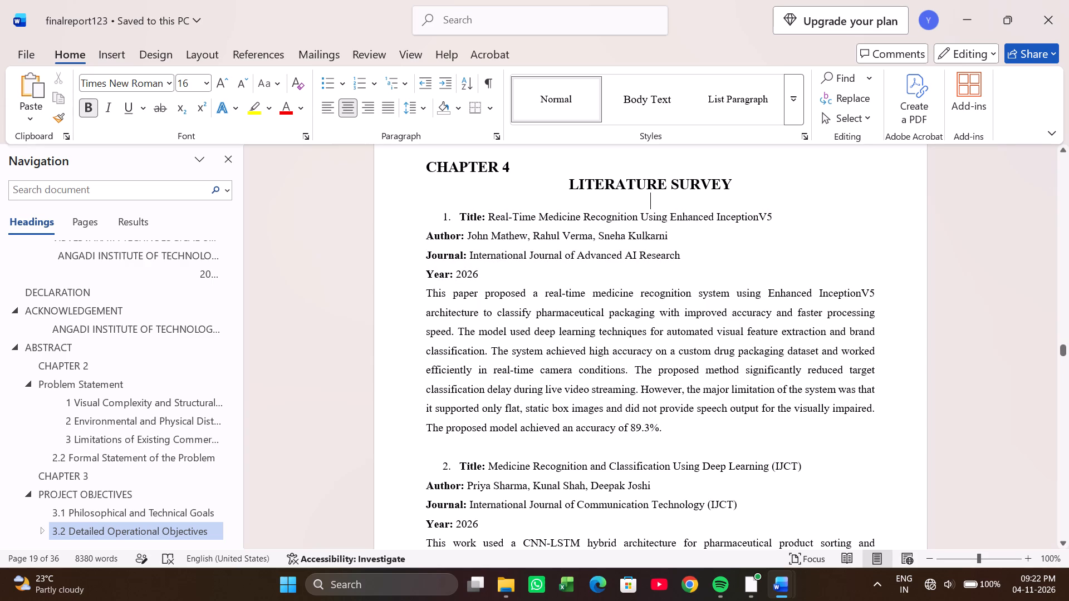
drag(458, 214, 558, 383)
right_drag(558, 376, 556, 386)
scroll(557, 383, down, 14)
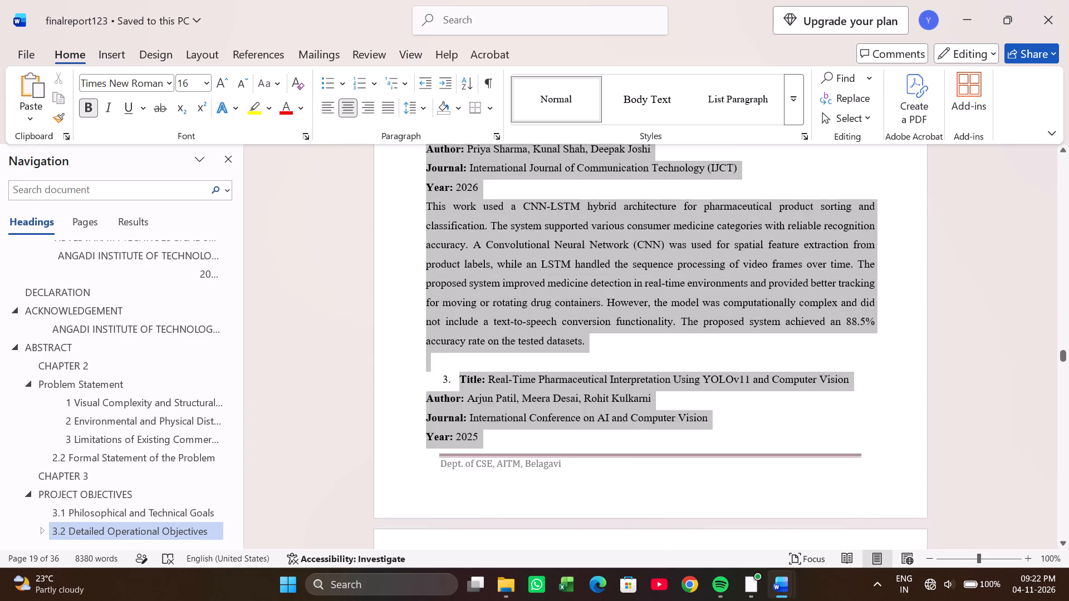
drag(558, 383, 587, 348)
scroll(564, 381, down, 13)
scroll(582, 367, down, 13)
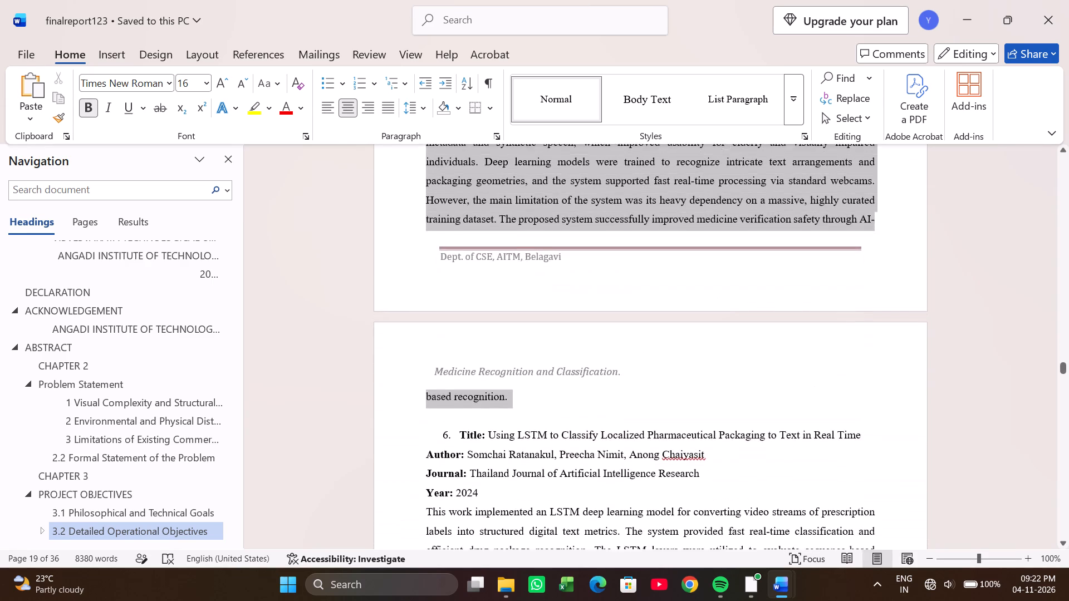
drag(587, 348, 601, 327)
scroll(588, 348, down, 20)
scroll(592, 336, down, 6)
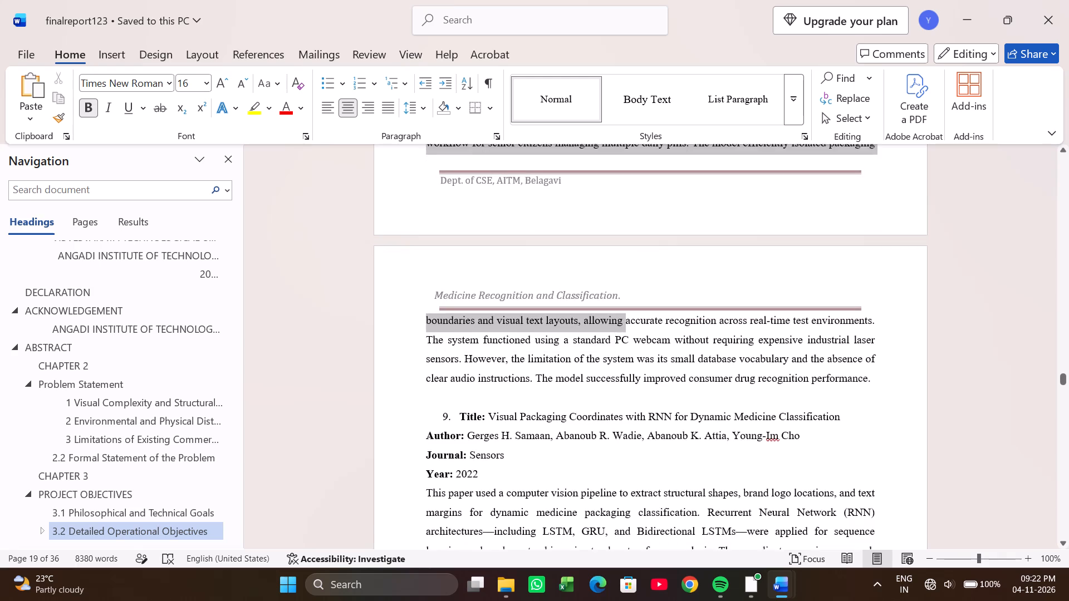
scroll(602, 327, down, 14)
drag(601, 327, 700, 327)
scroll(660, 328, down, 6)
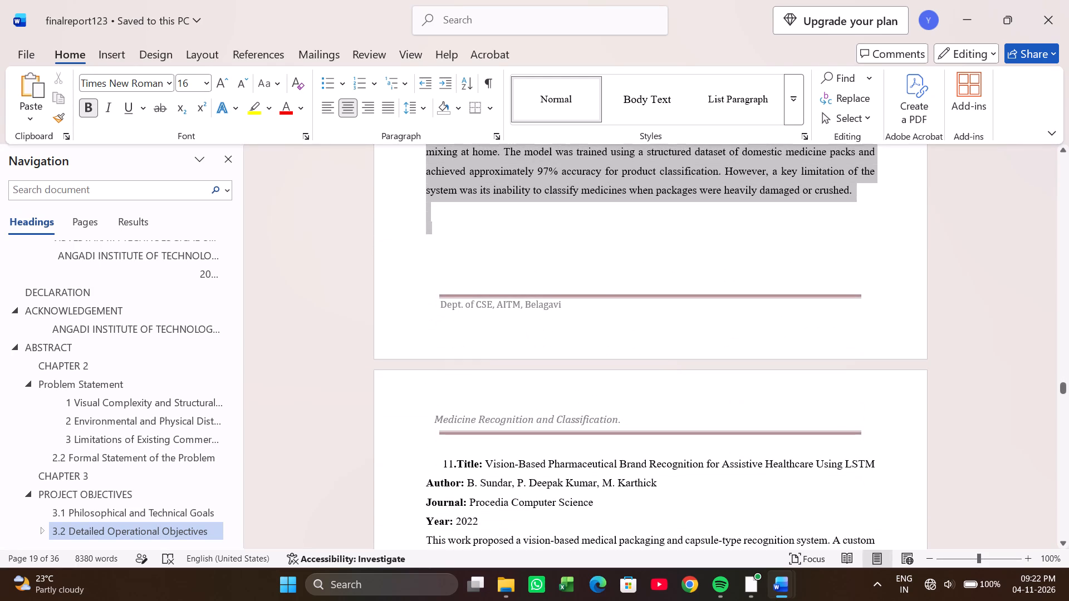
drag(700, 327, 859, 190)
drag(859, 190, 859, 189)
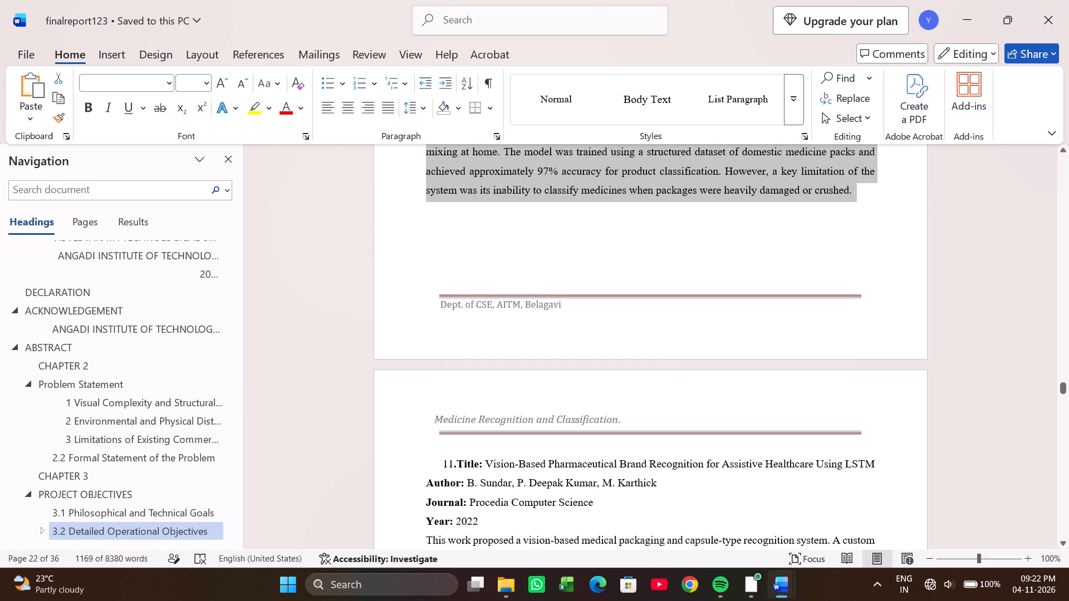
key(ctrl+c)
Switch to MedScan_Project_Report Final01 and delete the Chapter 2 text below LITERATURE SURVEY, from entry [1] through section 2.1 Summary of the Survey.
key(alt+Tab)
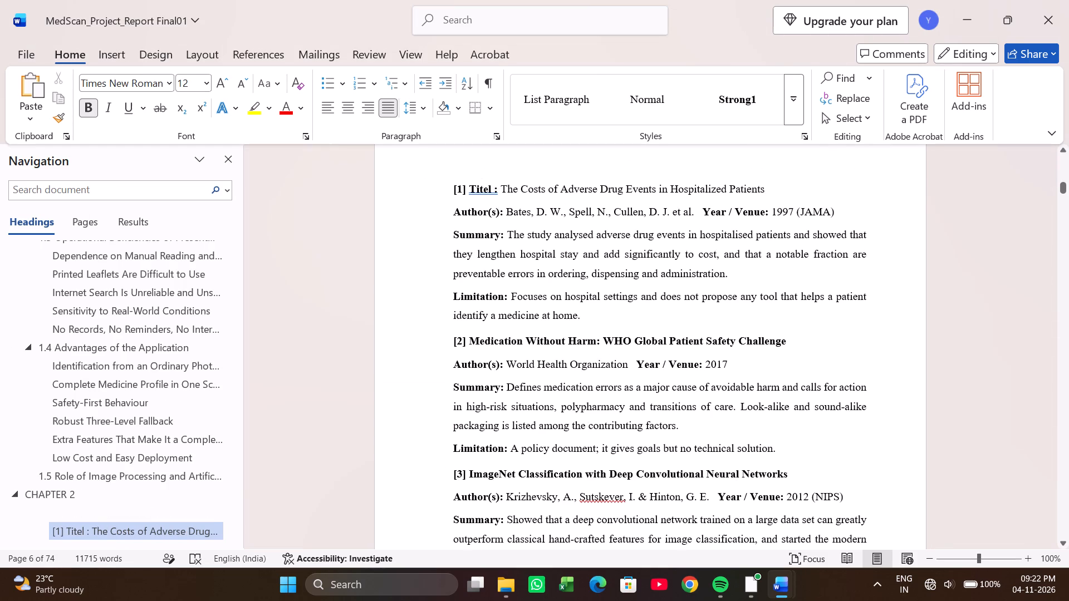
scroll(516, 264, up, 5)
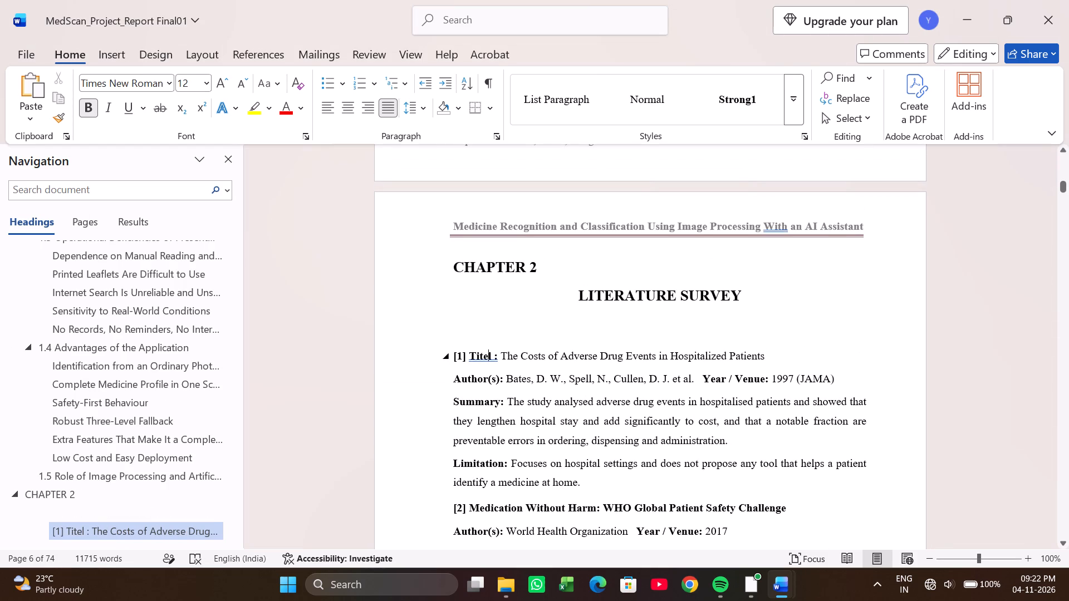
drag(453, 354, 479, 393)
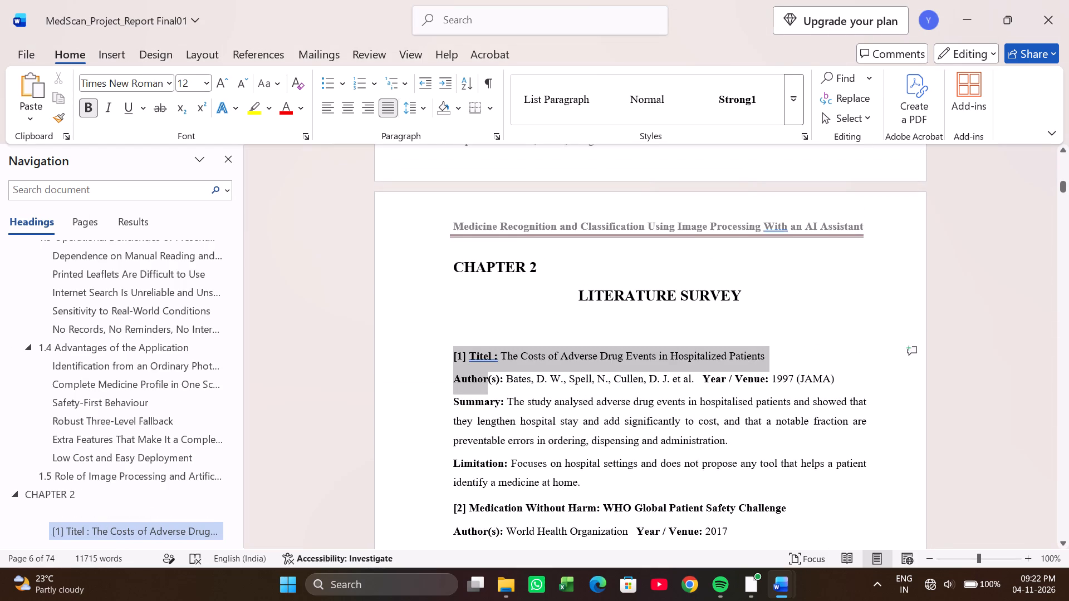
drag(479, 393, 512, 386)
scroll(503, 397, down, 7)
scroll(506, 405, down, 16)
scroll(508, 390, down, 7)
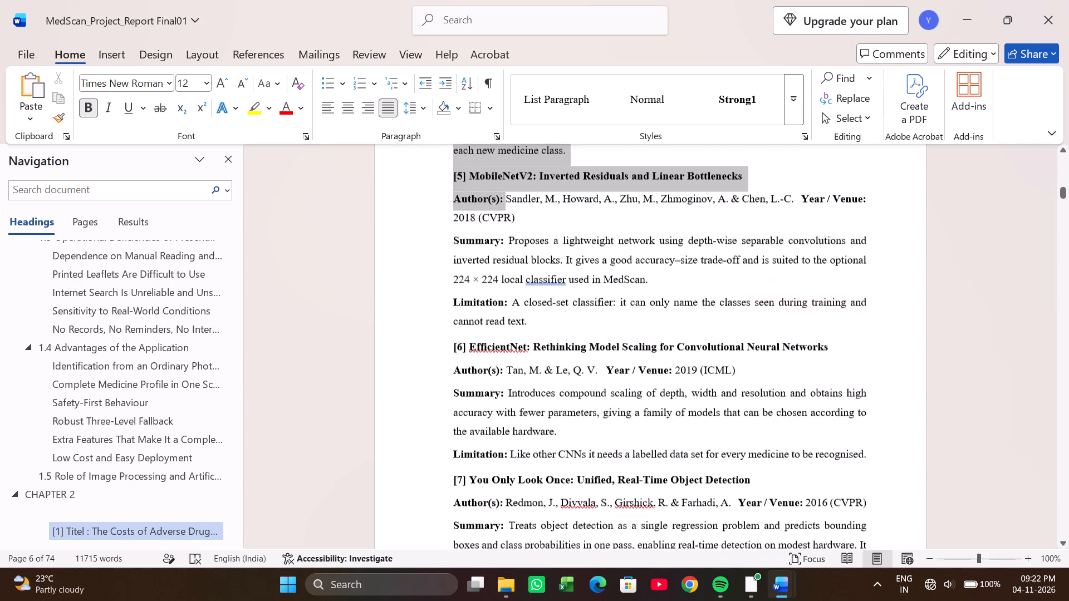
drag(512, 386, 512, 373)
scroll(512, 386, down, 19)
scroll(512, 376, down, 7)
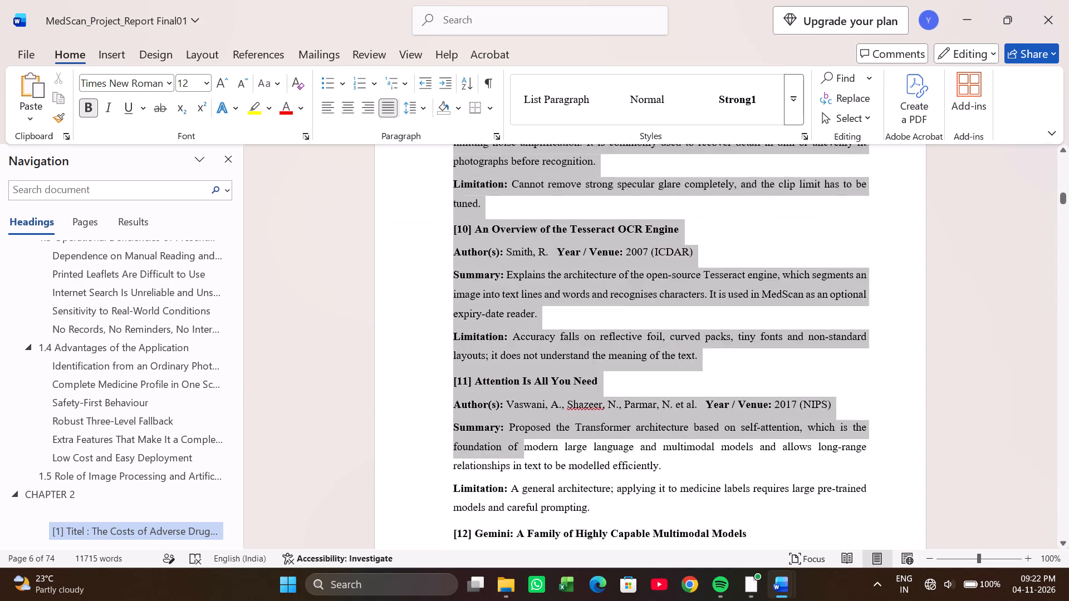
drag(512, 373, 511, 371)
scroll(512, 373, down, 15)
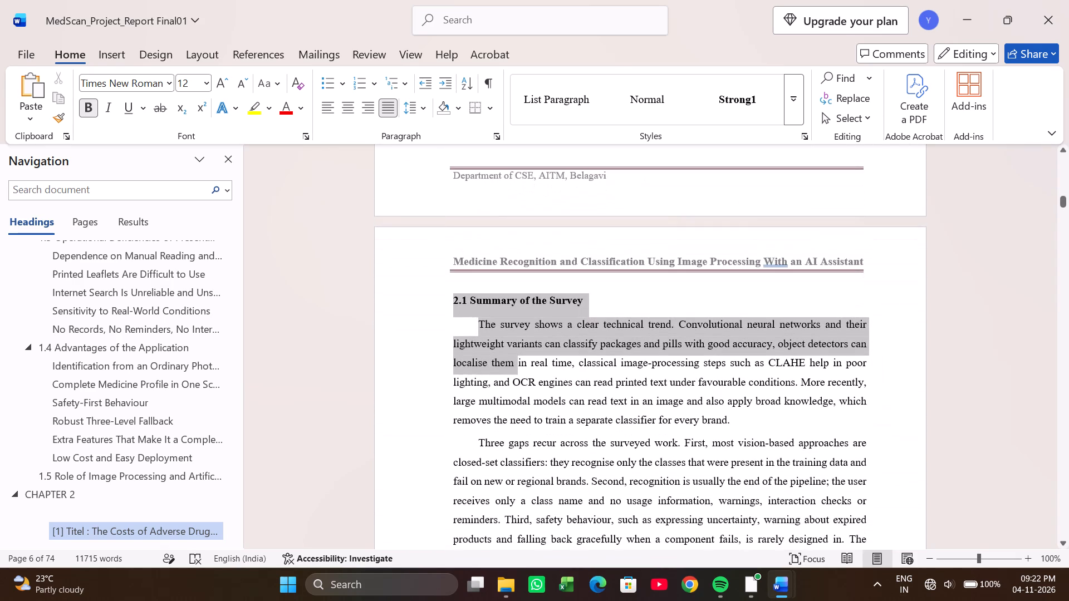
drag(511, 371, 735, 332)
scroll(511, 371, down, 13)
key(BackSpace)
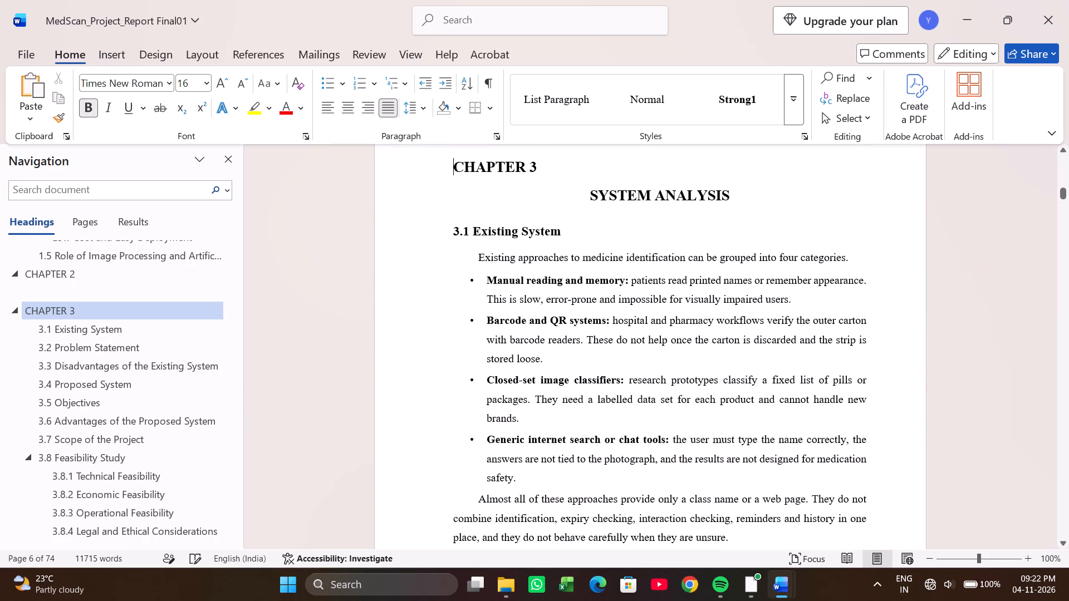
scroll(578, 234, up, 9)
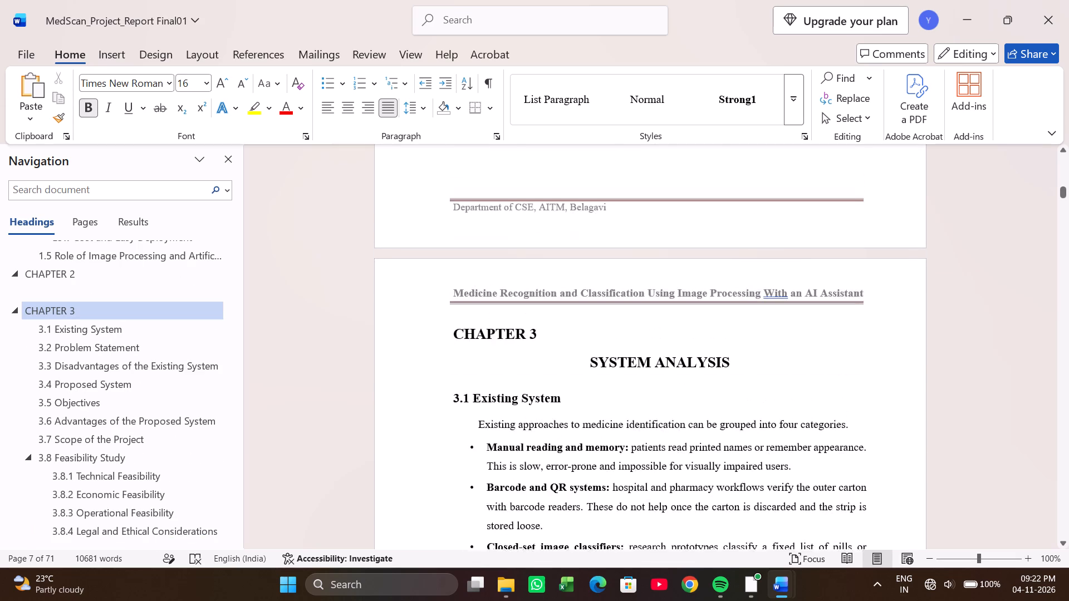
scroll(576, 234, up, 18)
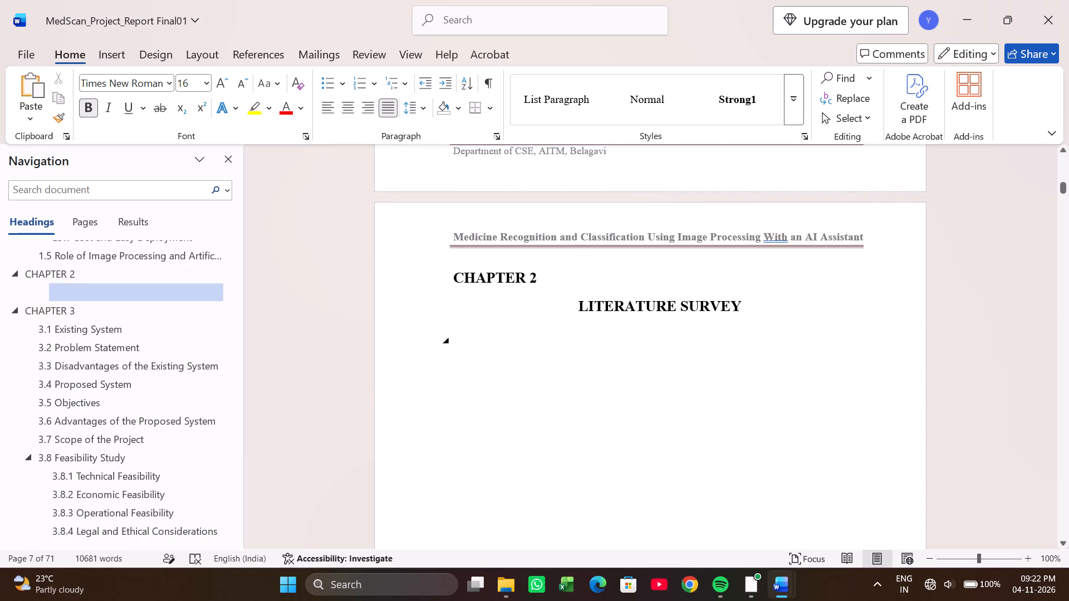
Paste the copied literature entries 1 to 10 into the empty area below the LITERATURE SURVEY heading of Chapter 2.
click(487, 345)
click(457, 342)
key(ctrl+v)
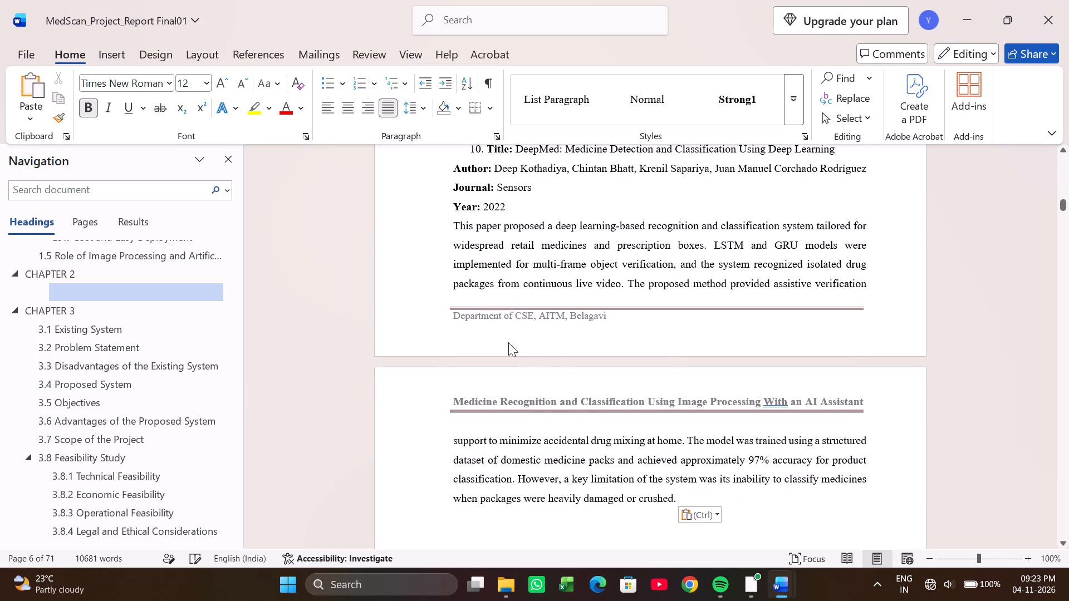
Look over the pasted literature entries from entry 10 back up to entry 1 under the LITERATURE SURVEY heading.
scroll(738, 362, up, 4)
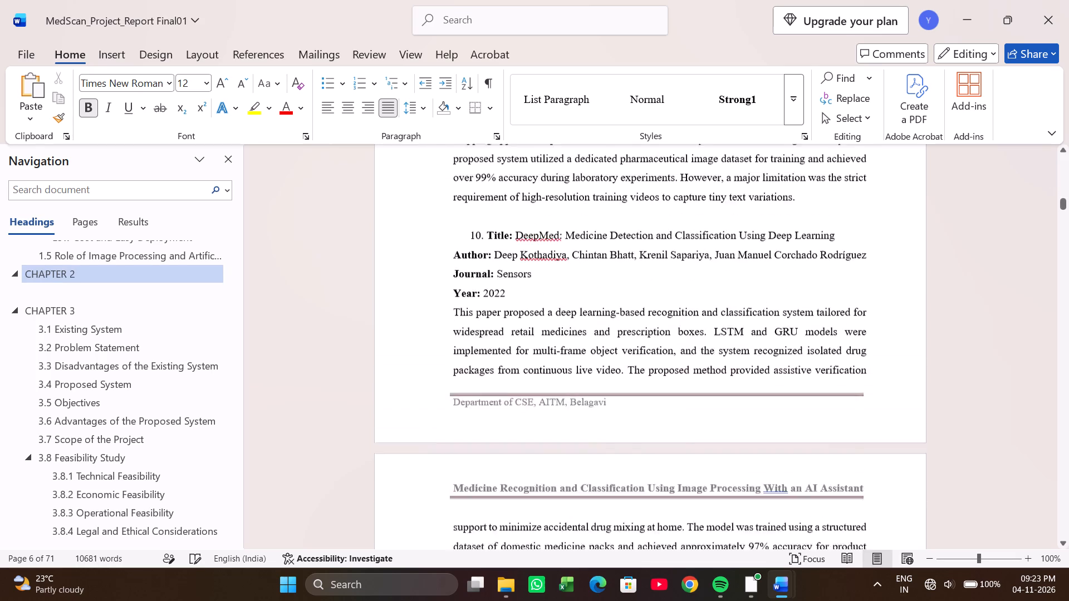
scroll(735, 361, up, 9)
scroll(670, 356, up, 11)
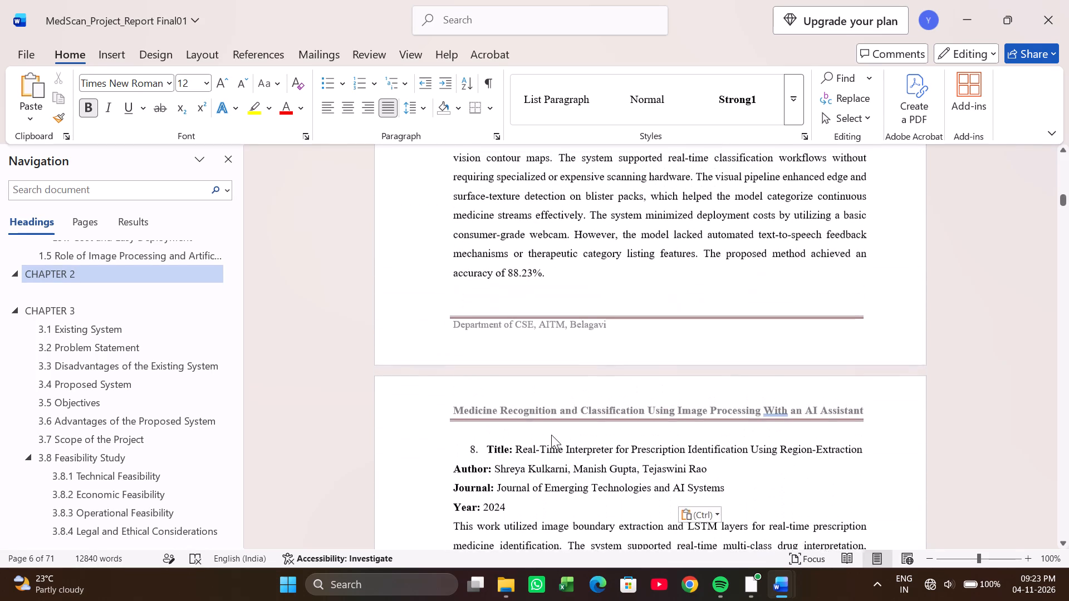
scroll(512, 450, up, 11)
scroll(539, 363, up, 11)
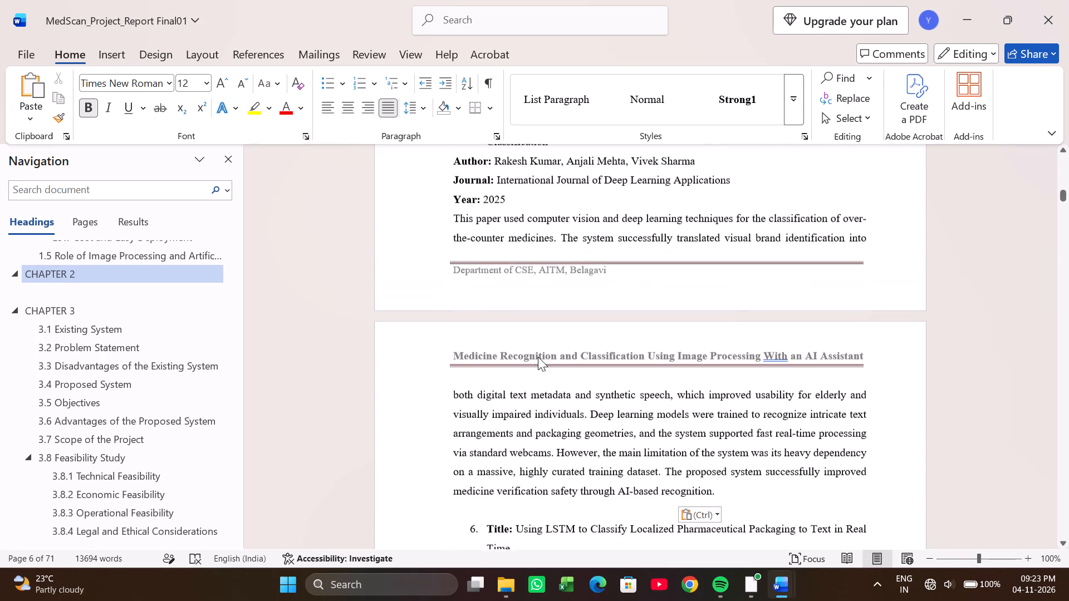
scroll(538, 357, up, 20)
scroll(537, 351, up, 10)
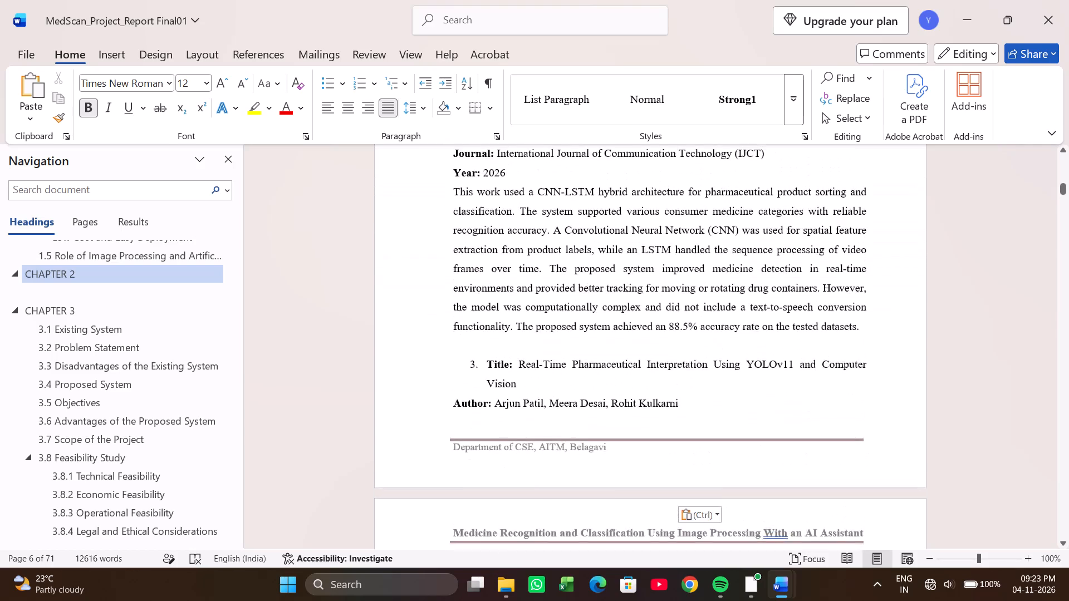
scroll(544, 342, up, 12)
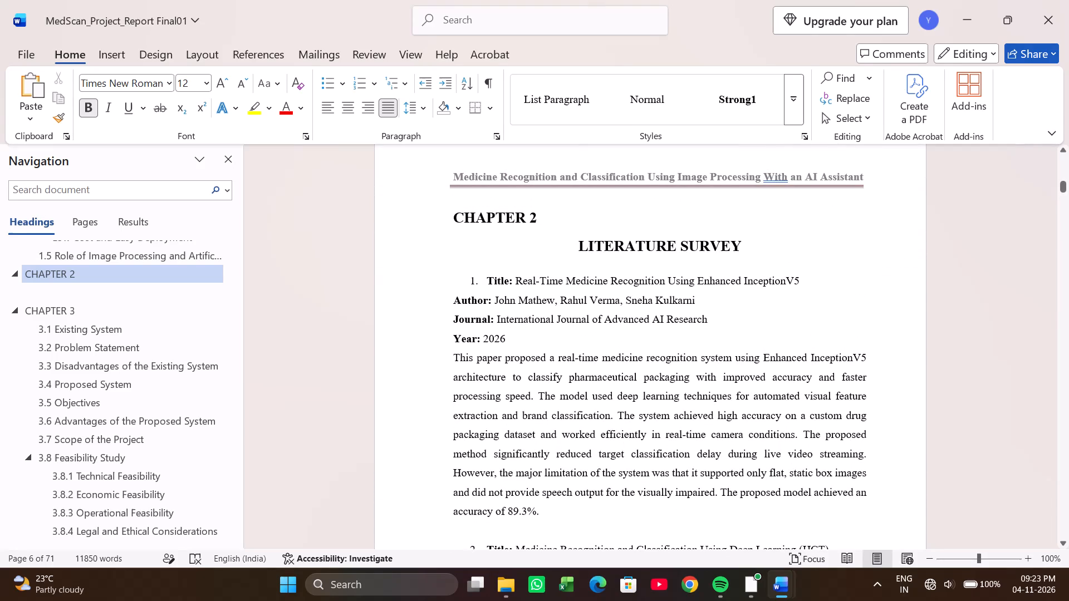
Replace the automatic list number and indent of the first entry's title with a plain "1) " before "Title:".
click(465, 279)
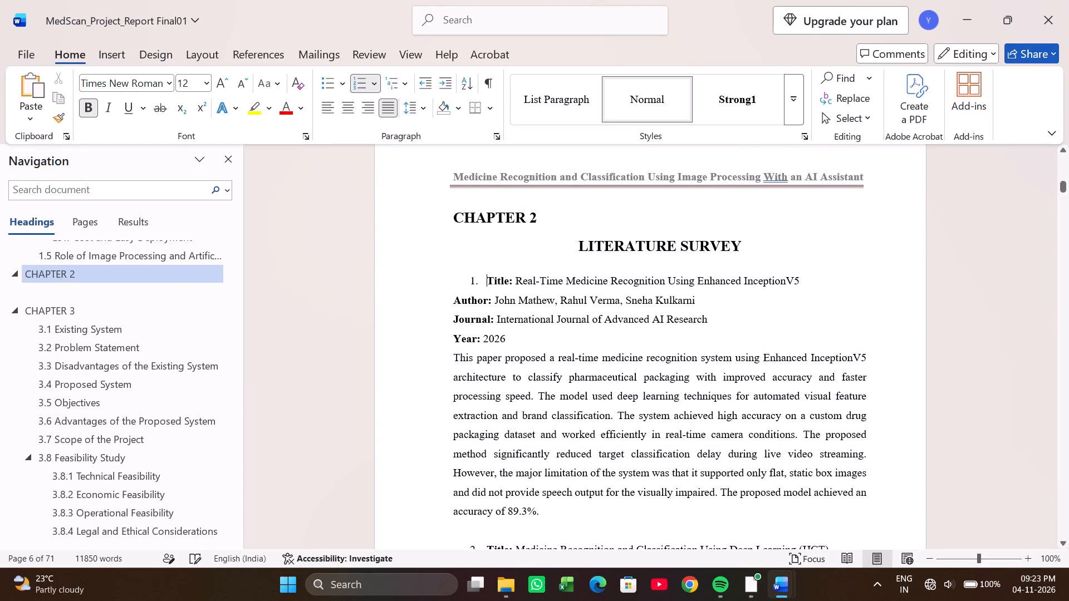
click(466, 285)
key(BackSpace)
key(BackSpace)
scroll(454, 398, down, 3)
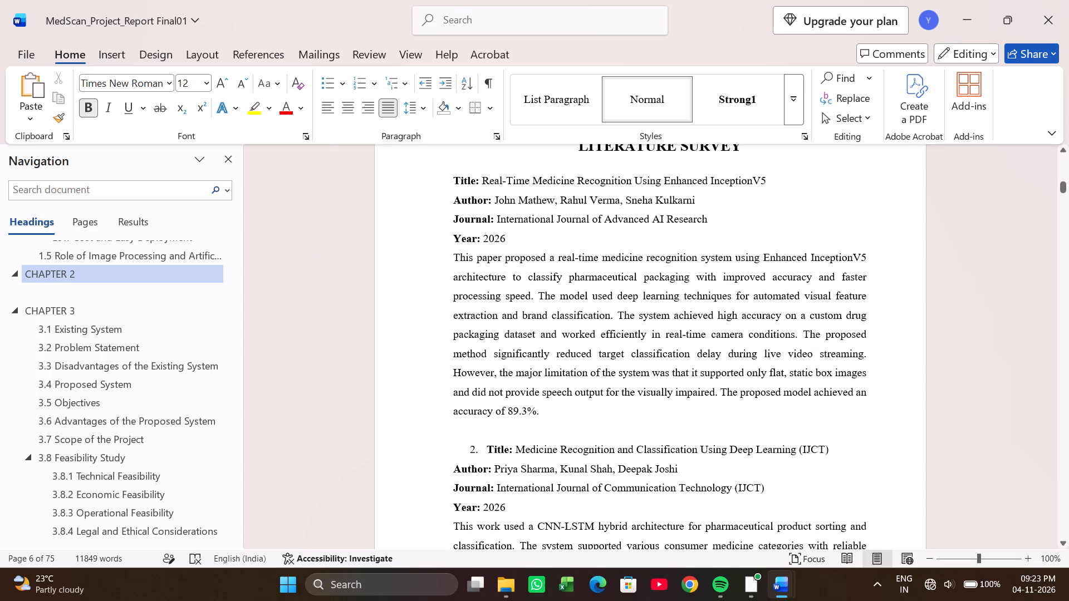
text(11)
key(BackSpace)
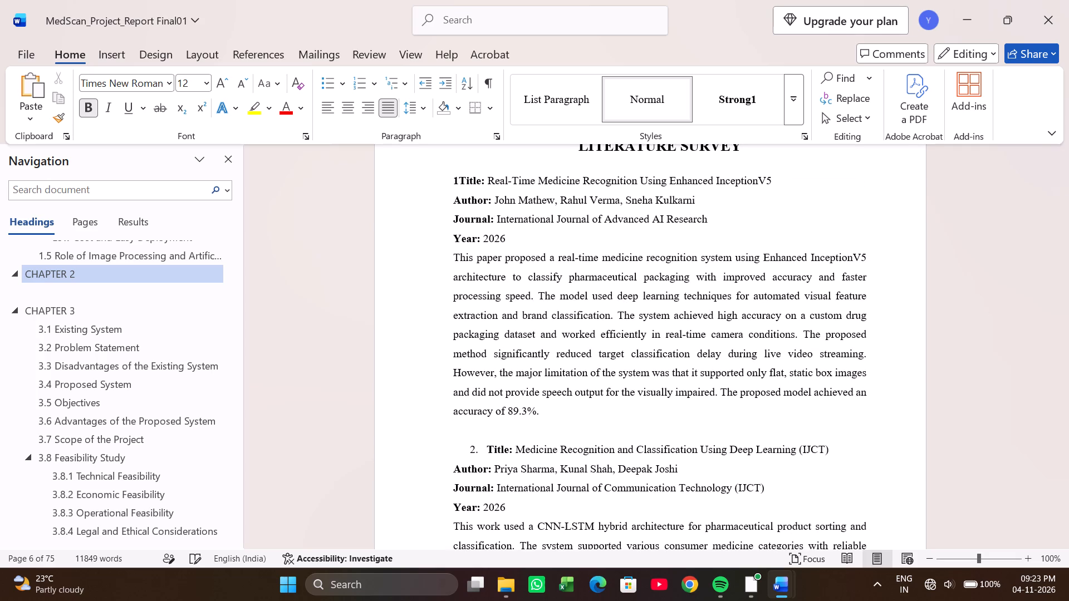
key(0)
key(BackSpace)
text())
key(space)
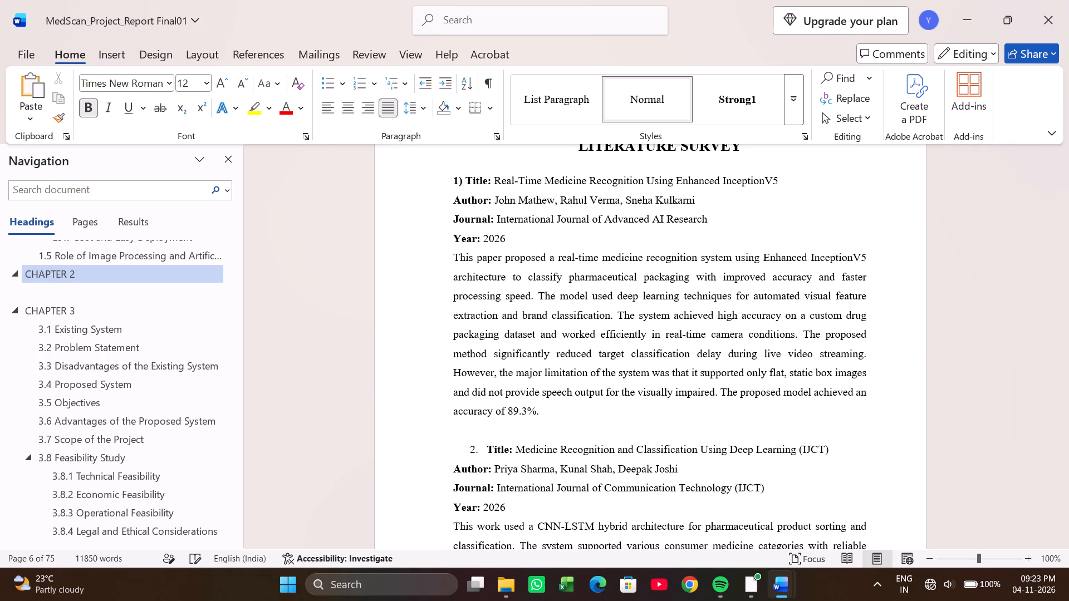
Replace the automatic list number and indent of the second entry's title with a plain "2) " before "Title:".
click(483, 452)
key(BackSpace)
key(BackSpace)
key(2)
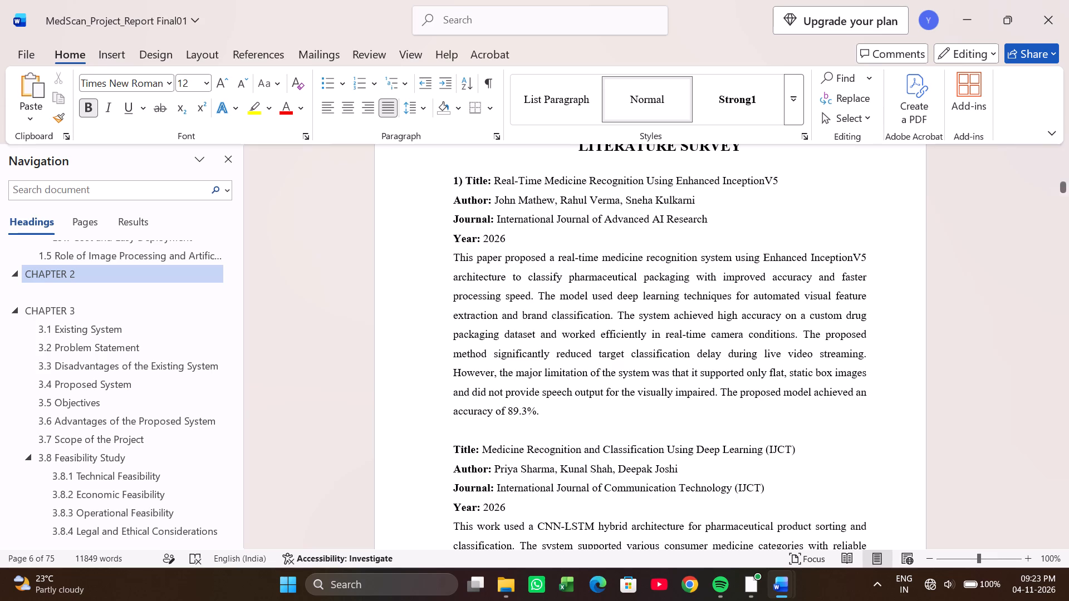
key(shift+parenright)
key(space)
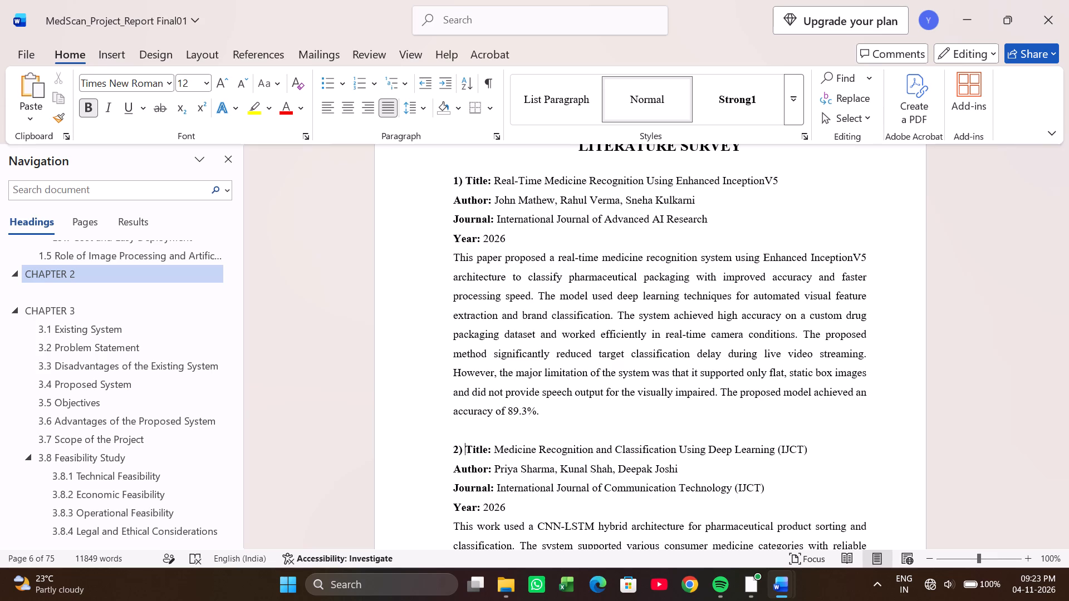
Replace the automatic list number and indent of the third entry's title with a plain "3) " before "Title:".
scroll(497, 450, down, 7)
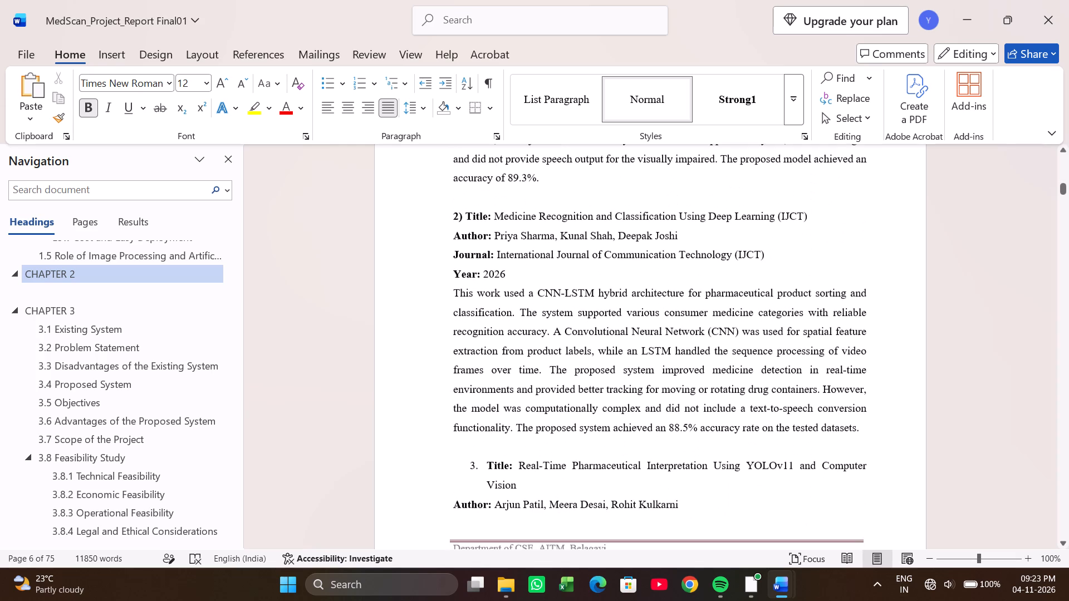
click(488, 464)
key(BackSpace)
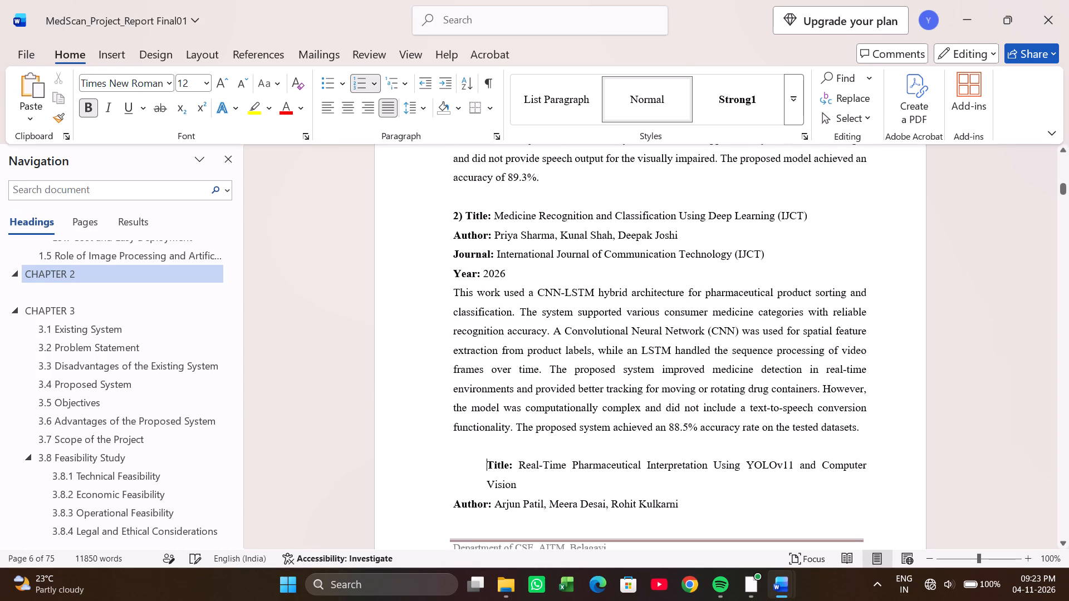
key(BackSpace)
key(shift+numbersign)
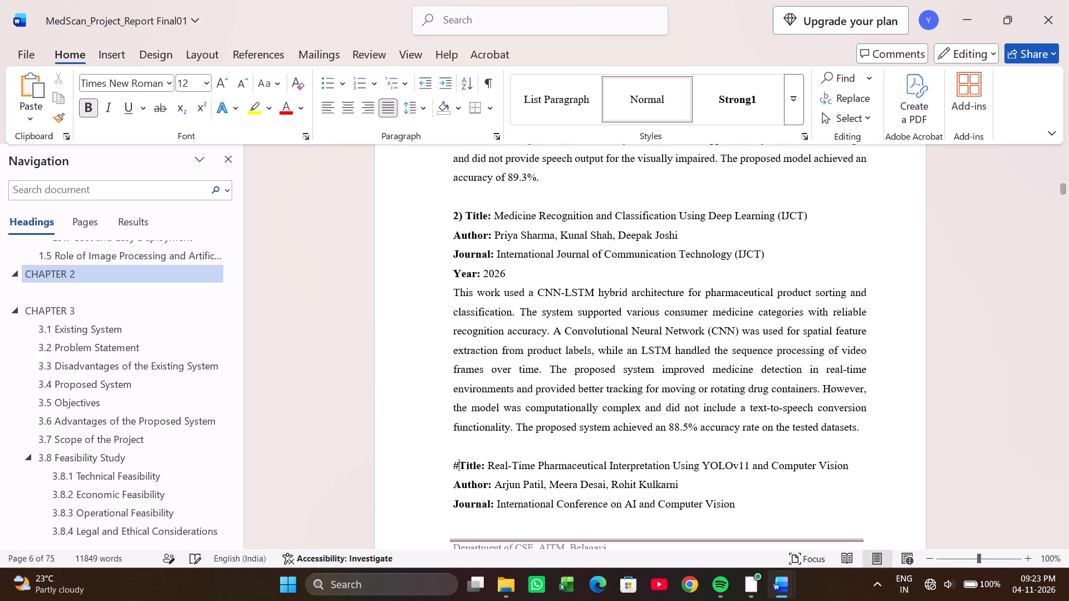
key(BackSpace)
text(3))
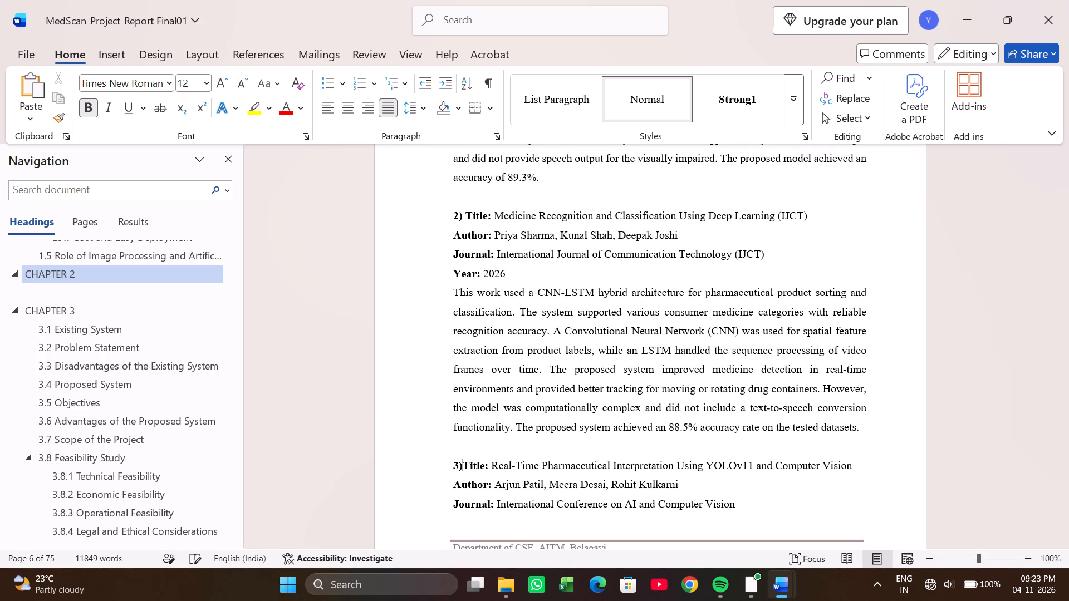
key(space)
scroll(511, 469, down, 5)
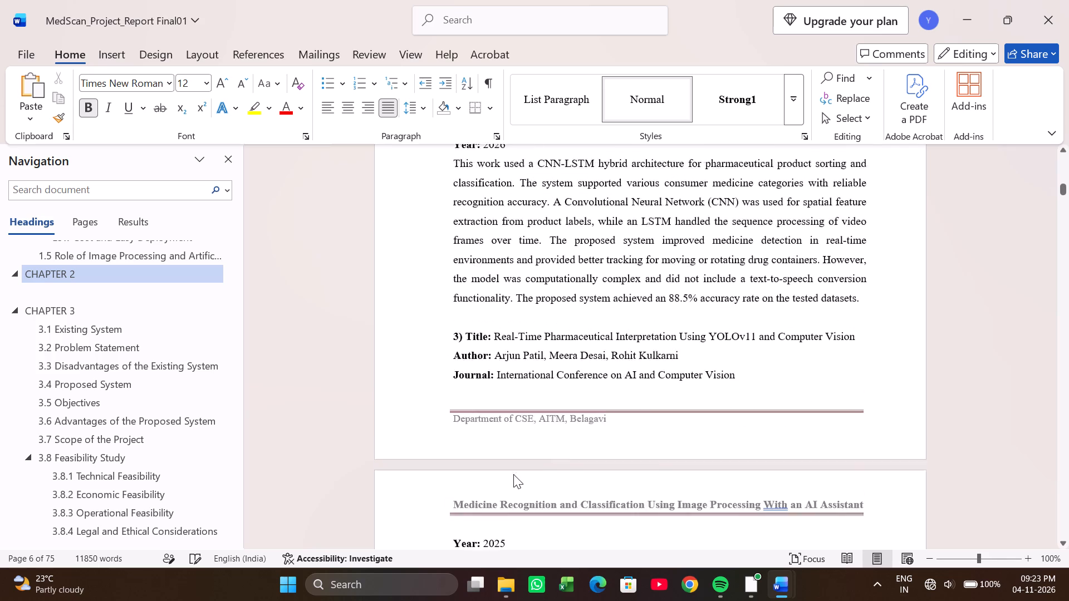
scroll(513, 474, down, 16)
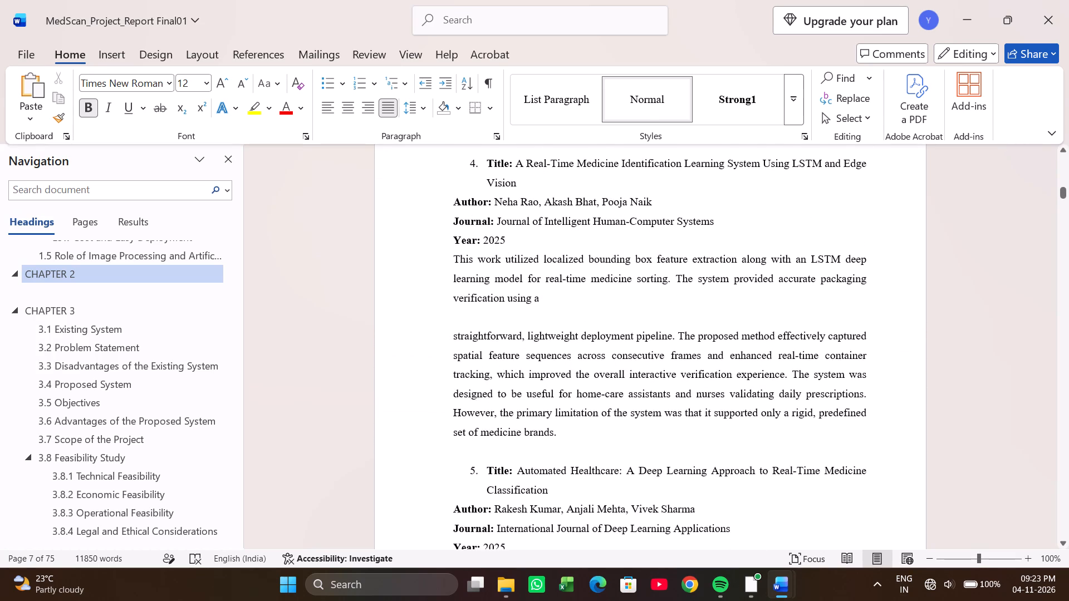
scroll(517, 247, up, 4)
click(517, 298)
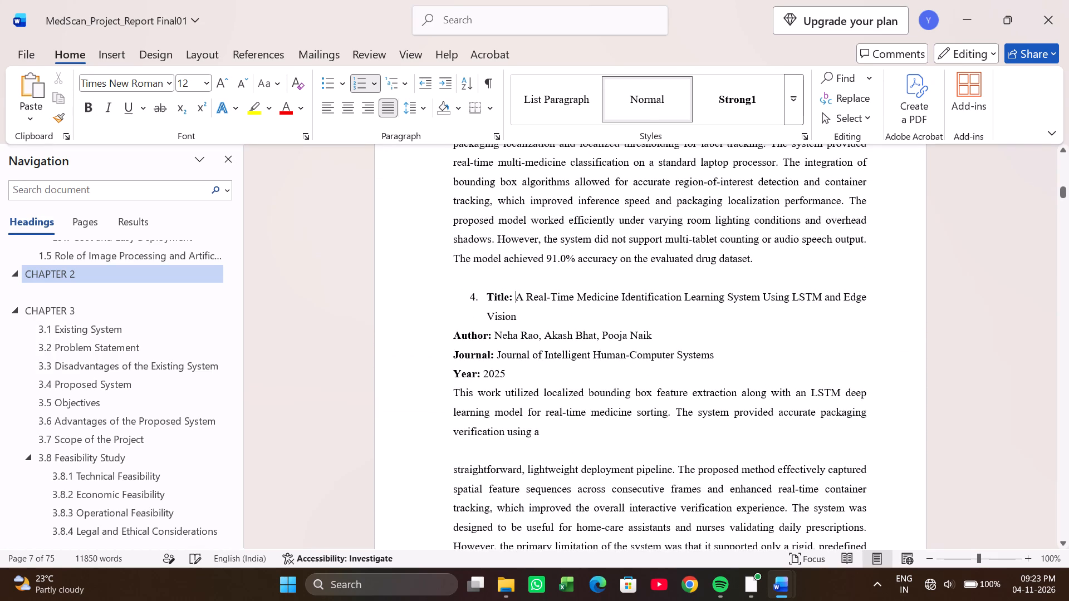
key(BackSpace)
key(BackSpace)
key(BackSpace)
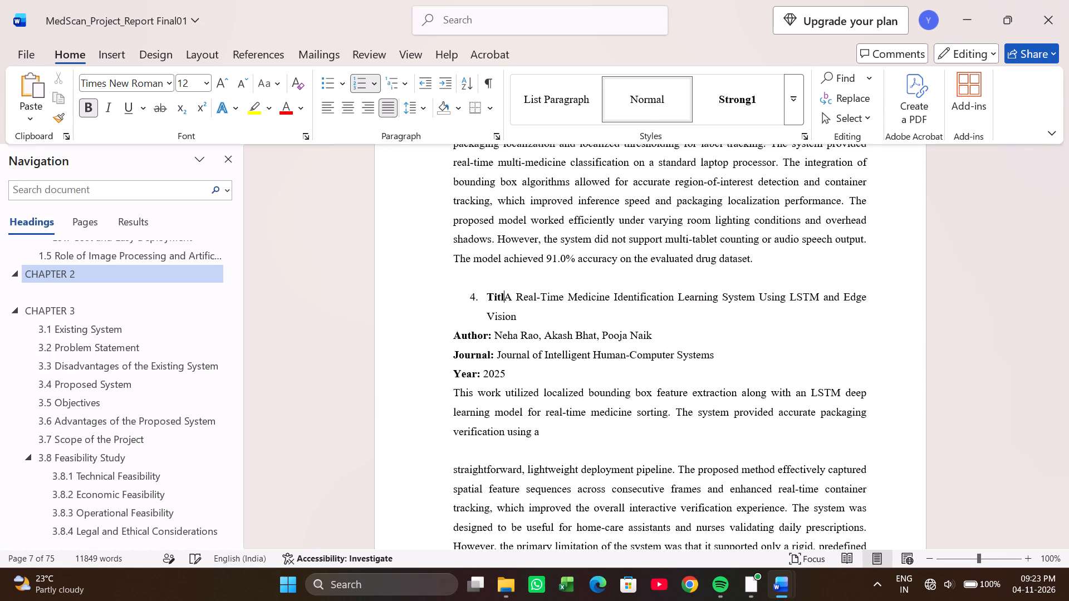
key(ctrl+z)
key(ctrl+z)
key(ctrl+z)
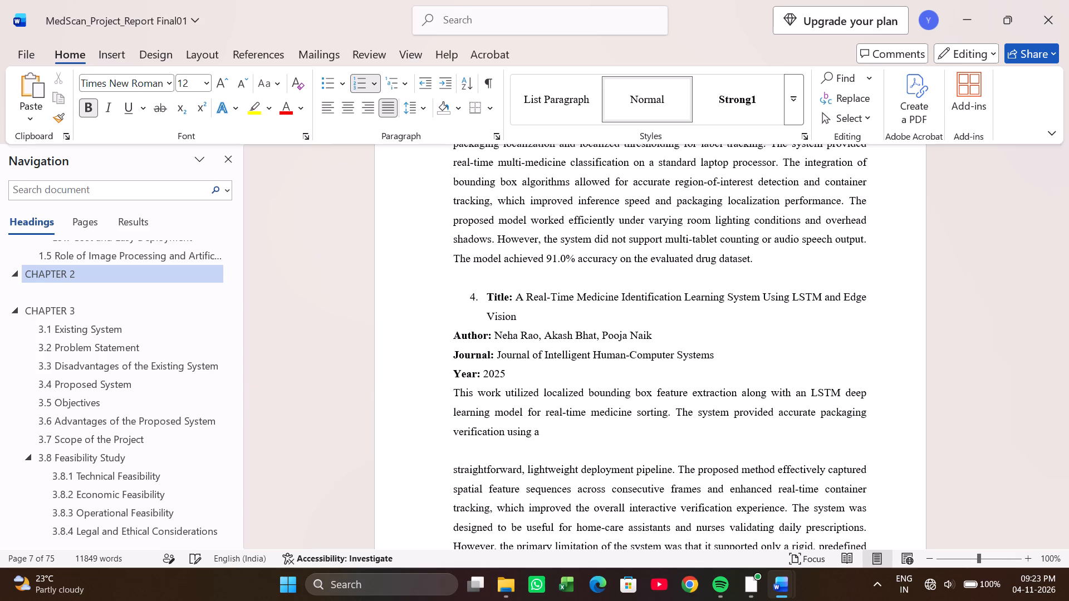
Remove the automatic list number and indent before "Title:" in the fourth literature entry.
click(485, 295)
key(BackSpace)
key(BackSpace)
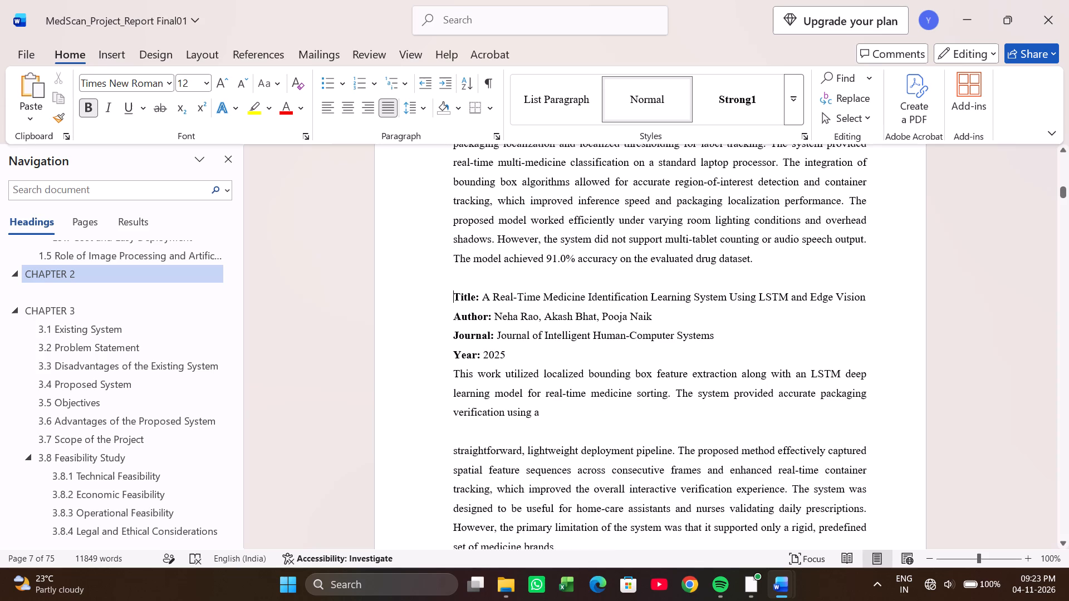
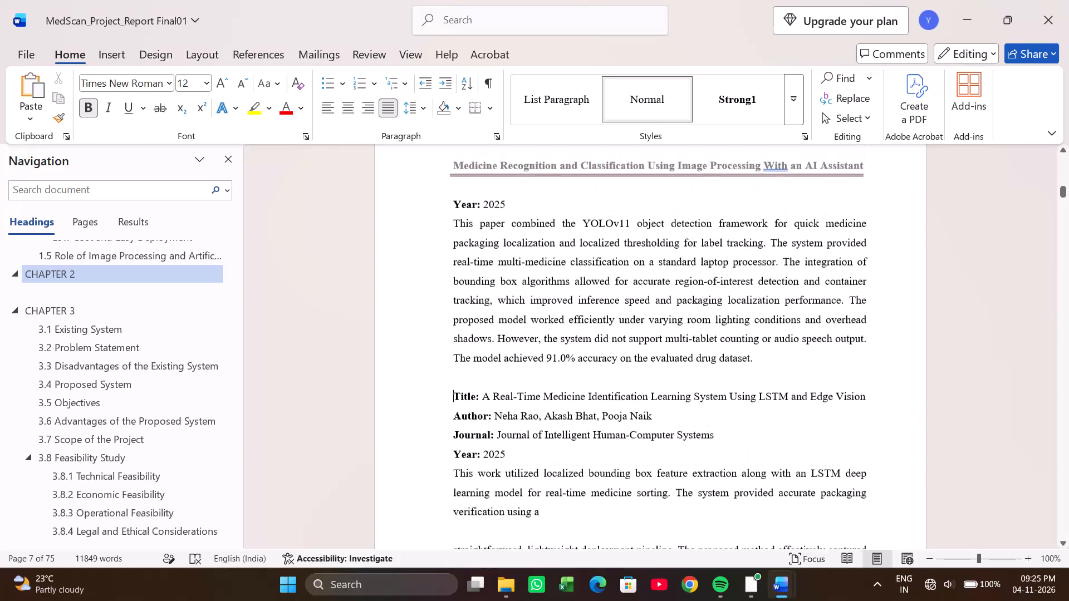
Insert a plain "4) " before "Title:" in the fourth literature entry.
scroll(430, 207, up, 6)
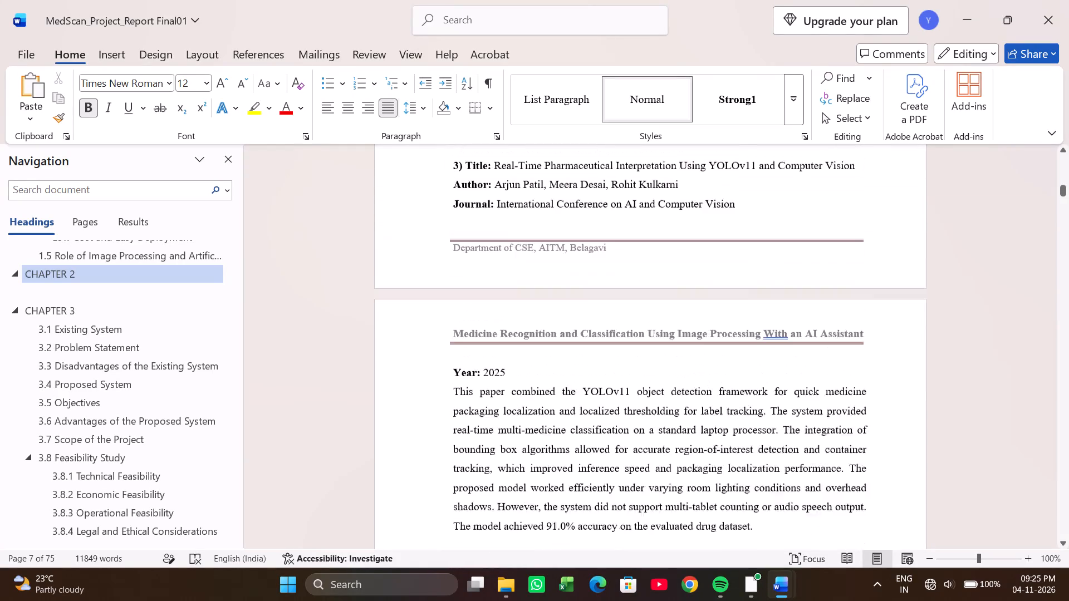
scroll(444, 240, up, 2)
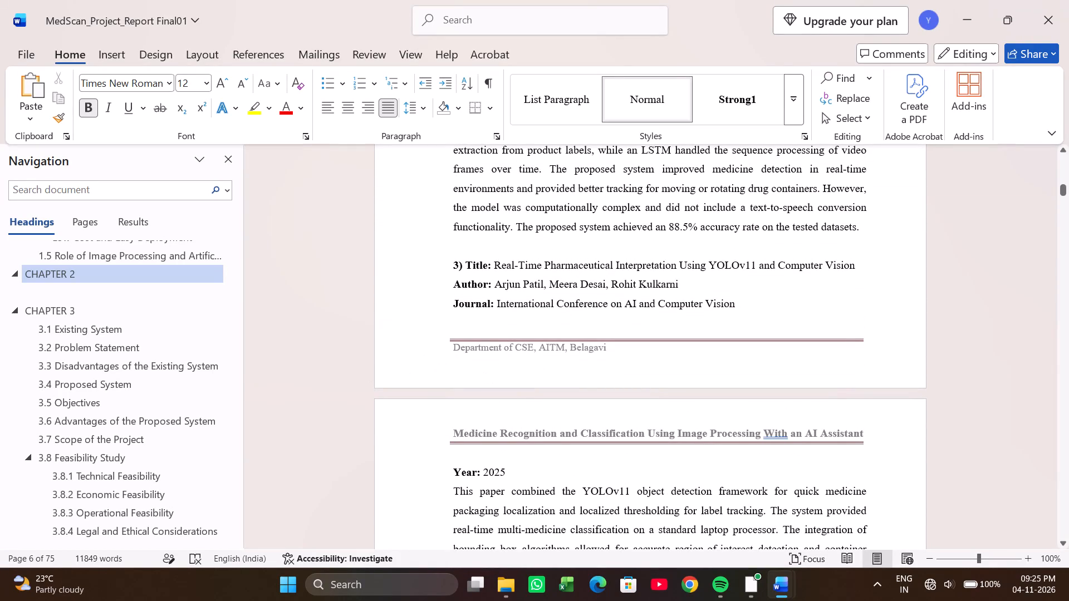
scroll(509, 468, down, 8)
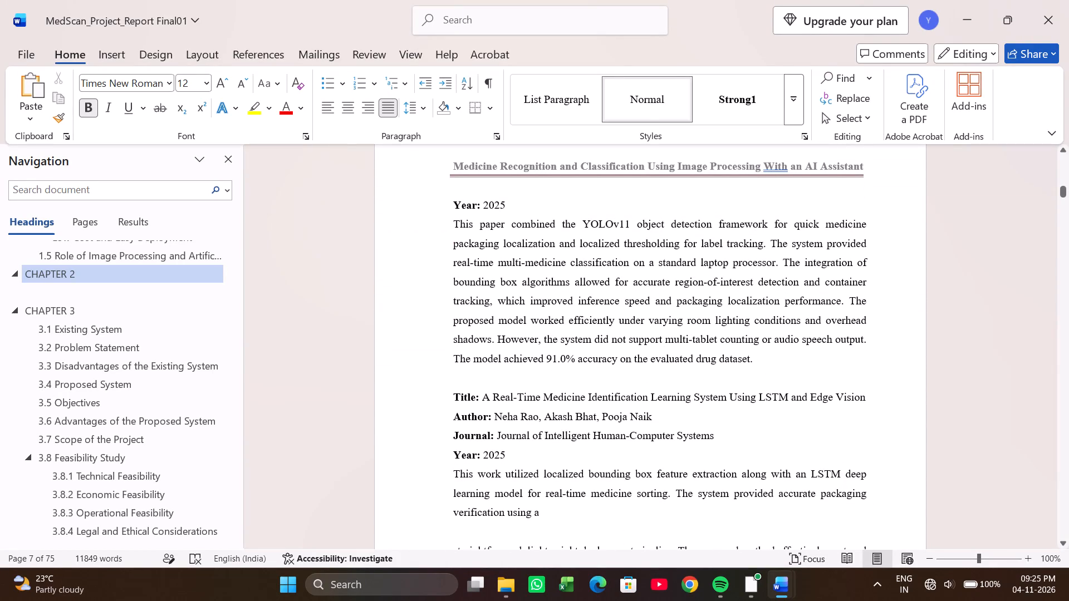
text(44)
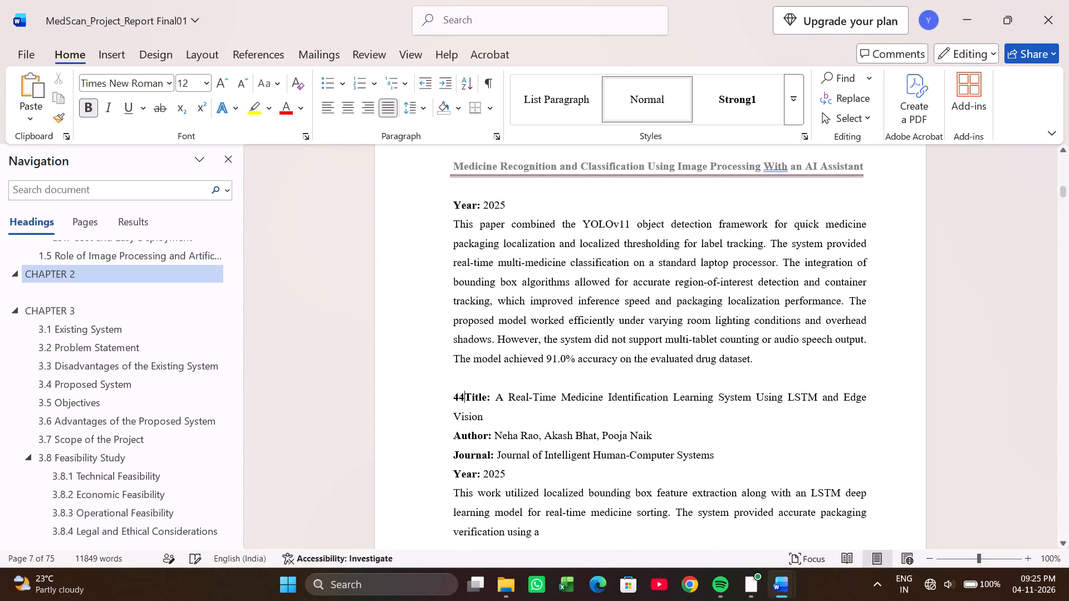
key(shift+parenright)
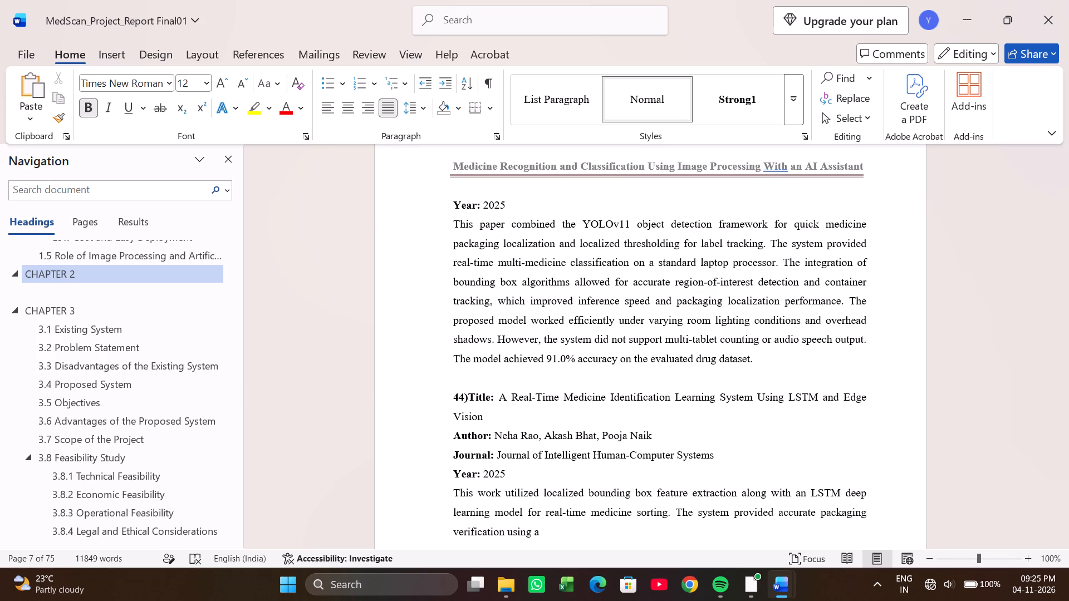
key(BackSpace)
key(BackSpace)
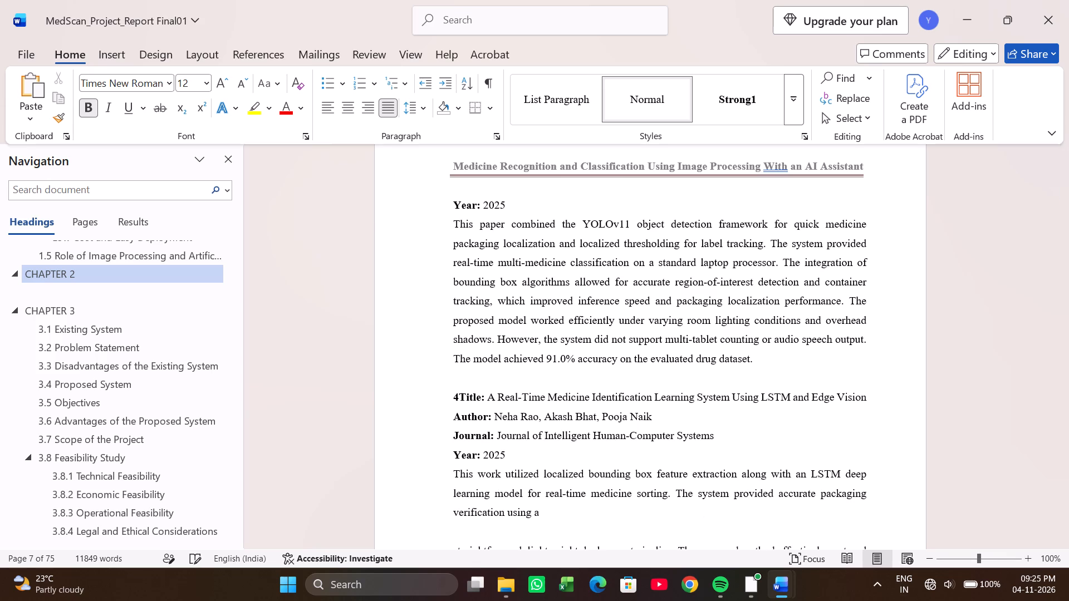
text())
key(space)
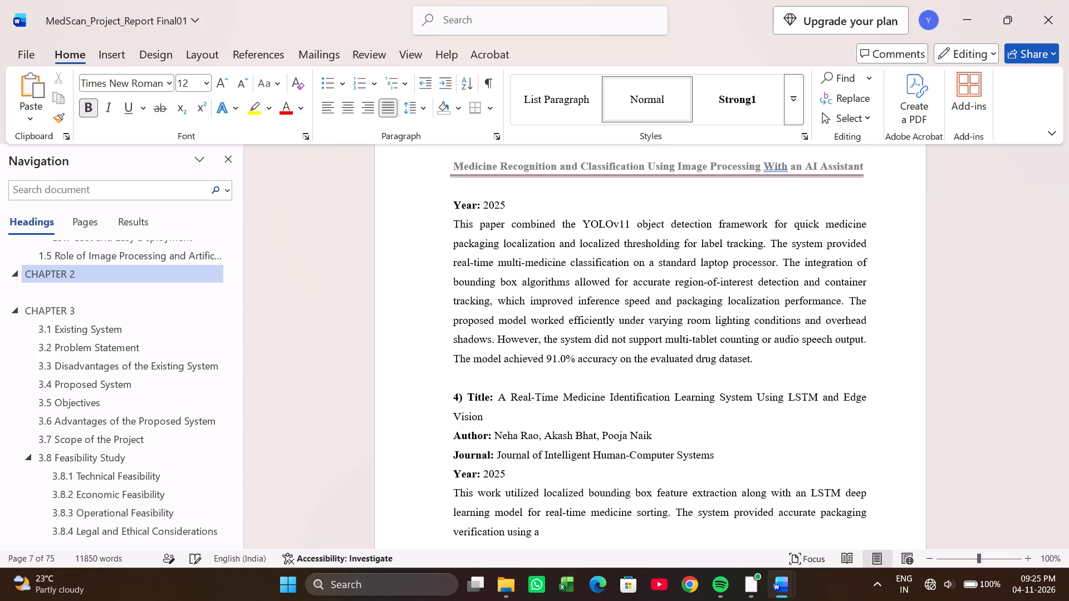
Replace the automatic list number and indent of the fifth entry's title with a plain "5) " before "Title:".
scroll(434, 416, down, 9)
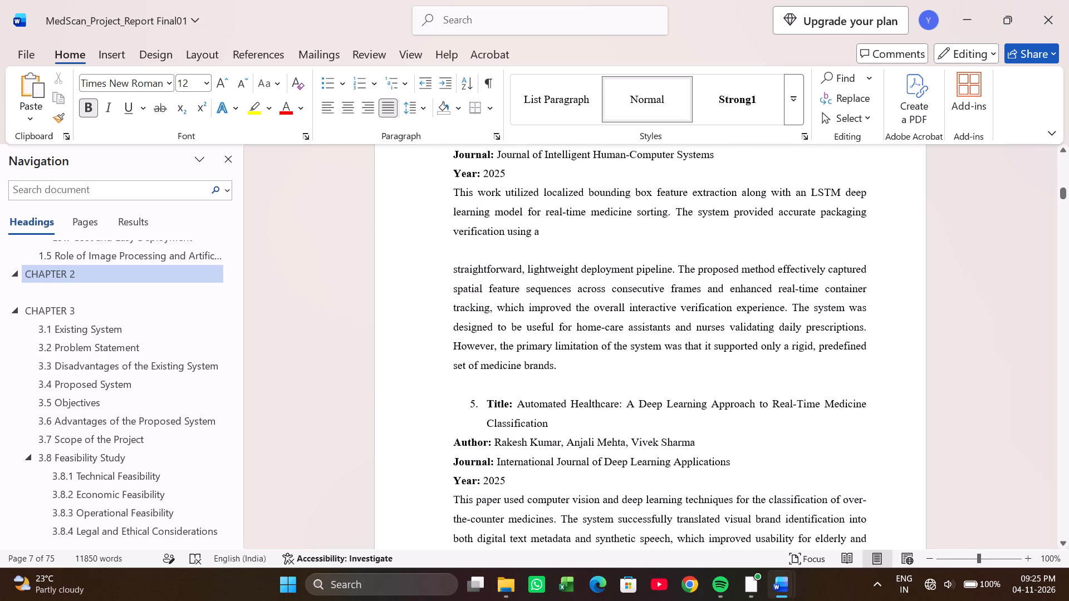
click(486, 400)
key(BackSpace)
key(BackSpace)
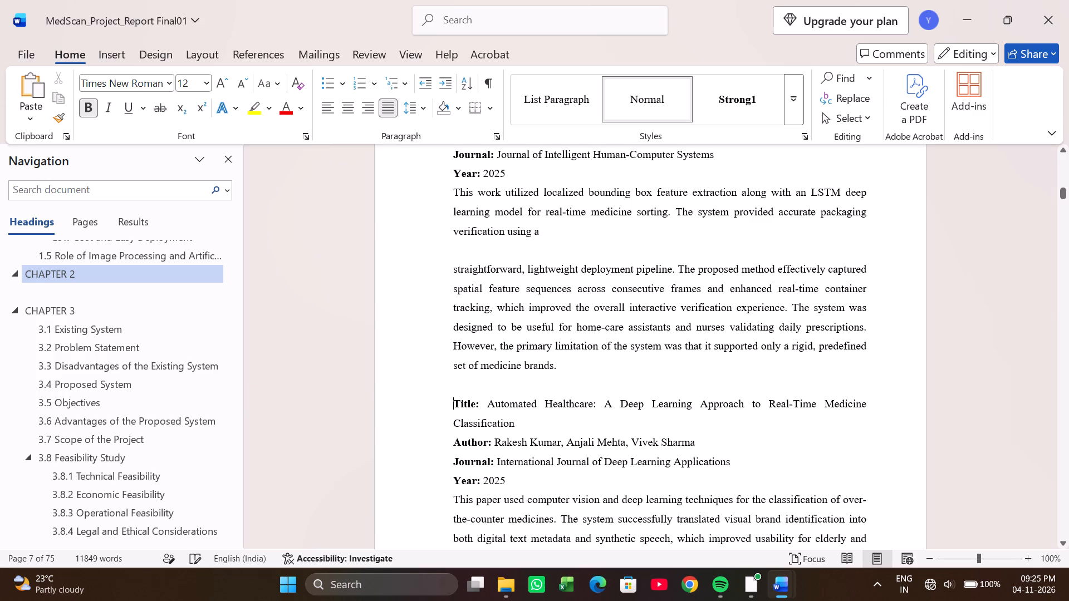
key(5)
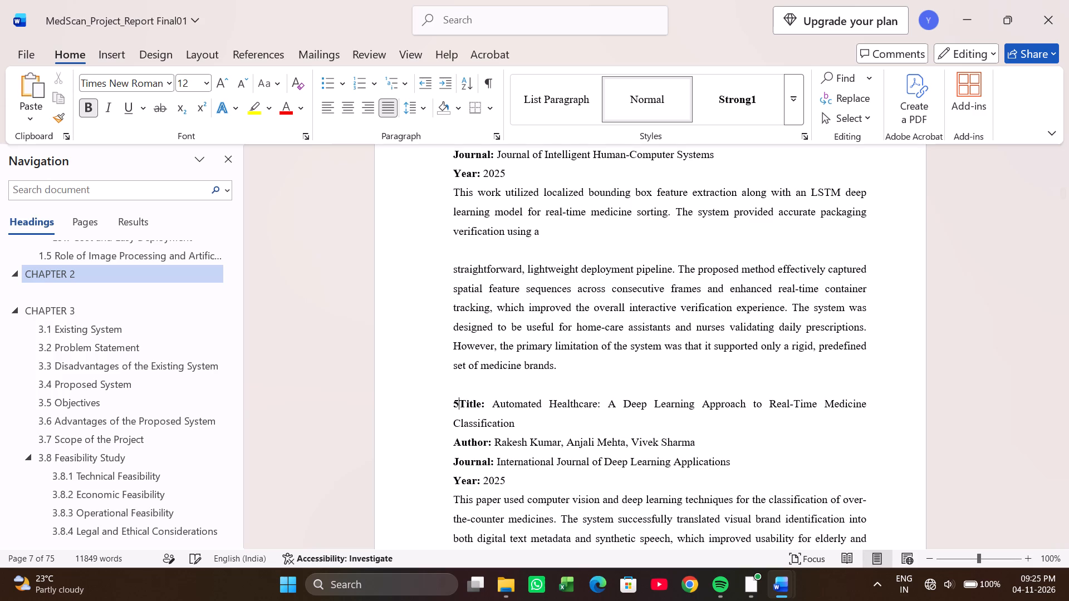
text())
key(space)
Remove the automatic list number and indent before "Title:" in the sixth literature entry.
scroll(516, 399, down, 7)
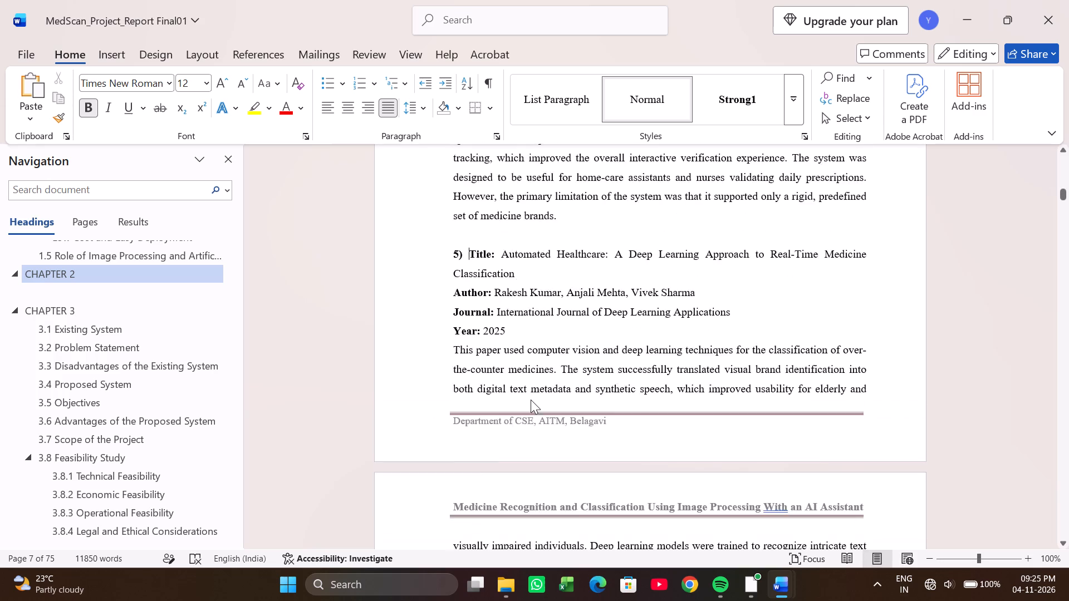
scroll(531, 400, down, 2)
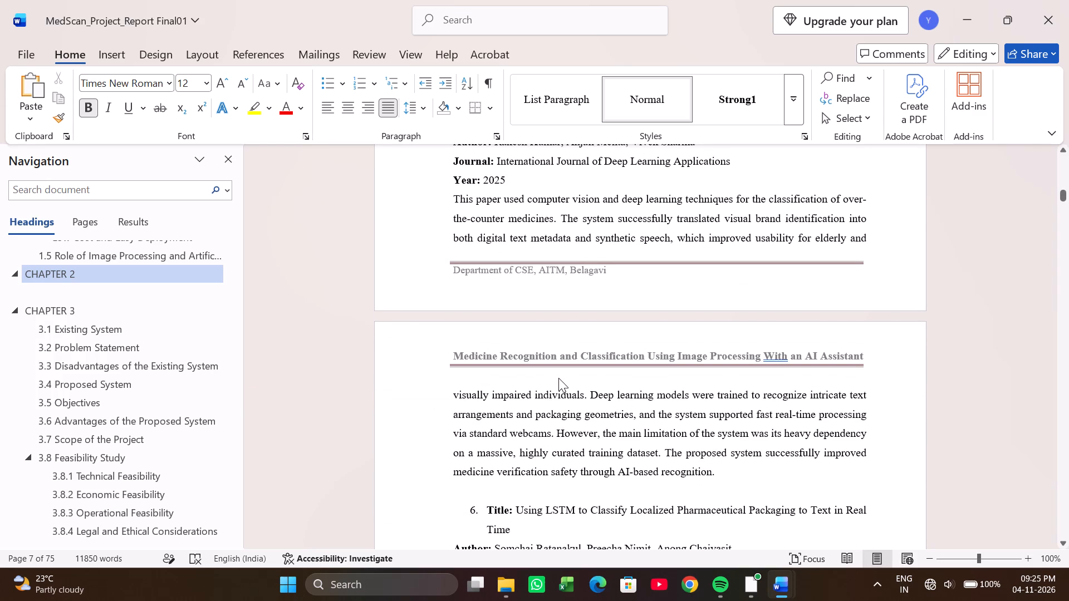
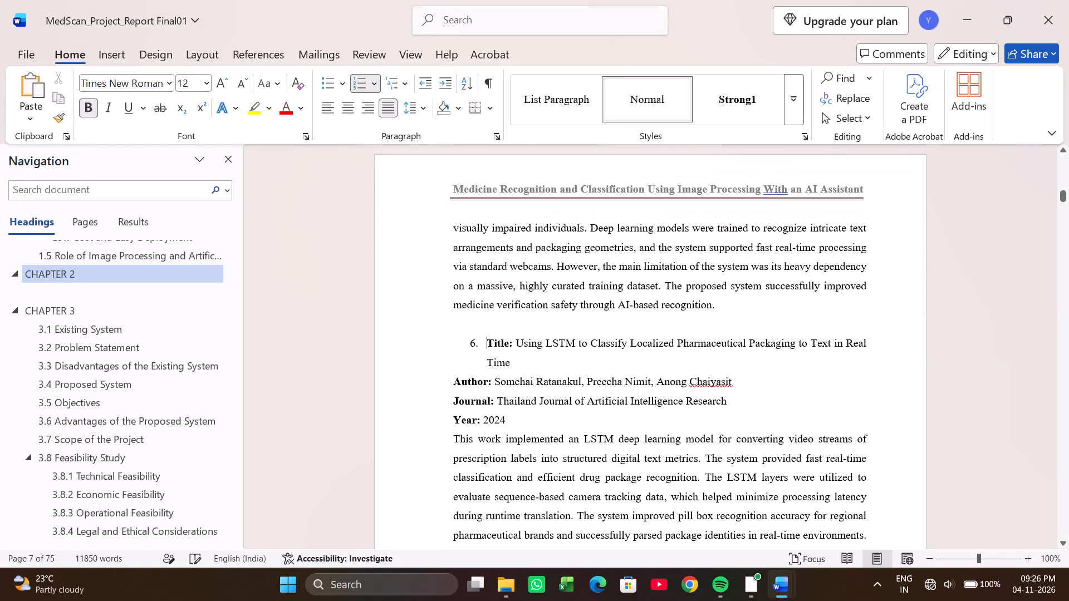
Replace the automatic list number and indent of the sixth literature entry's title with a plain "6) " before "Title:".
key(BackSpace)
key(BackSpace)
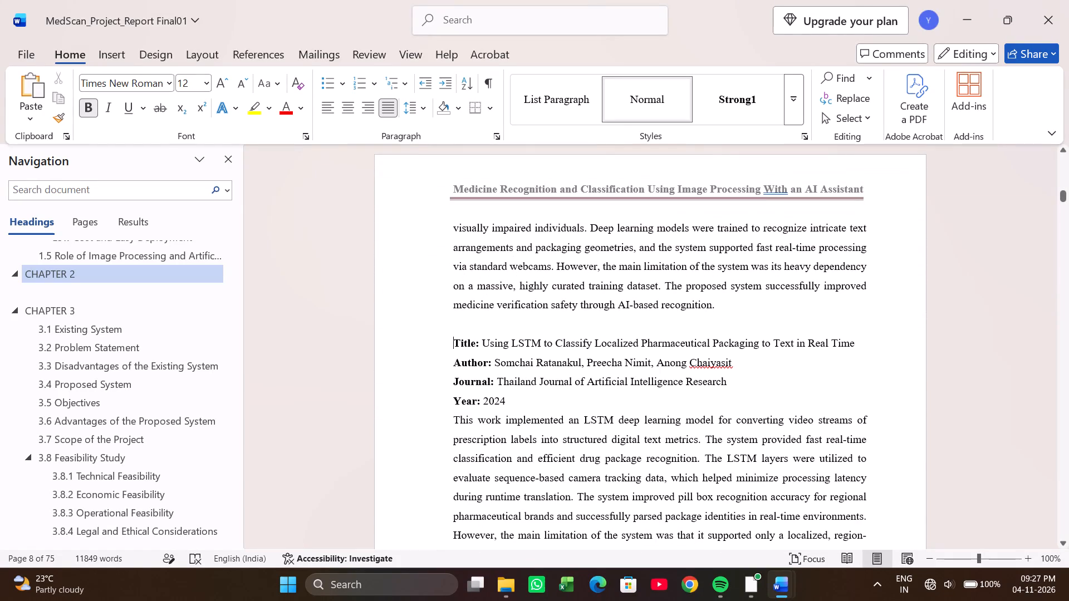
key(6)
key(shift+parenright)
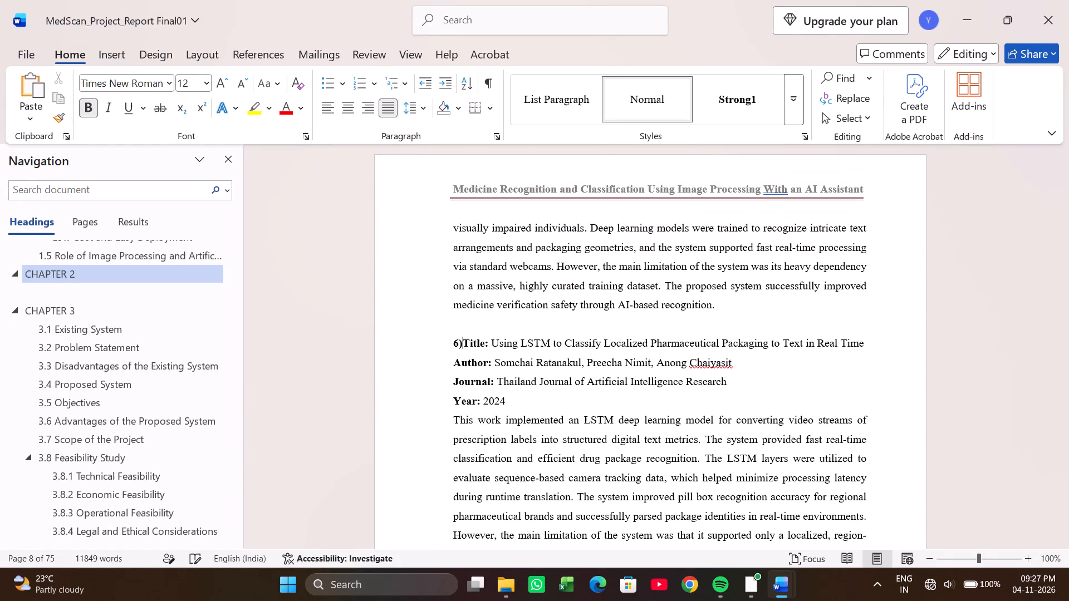
key(space)
Replace the automatic list number and indent of the seventh entry's title with a plain "7) " before "Title:".
scroll(516, 336, down, 10)
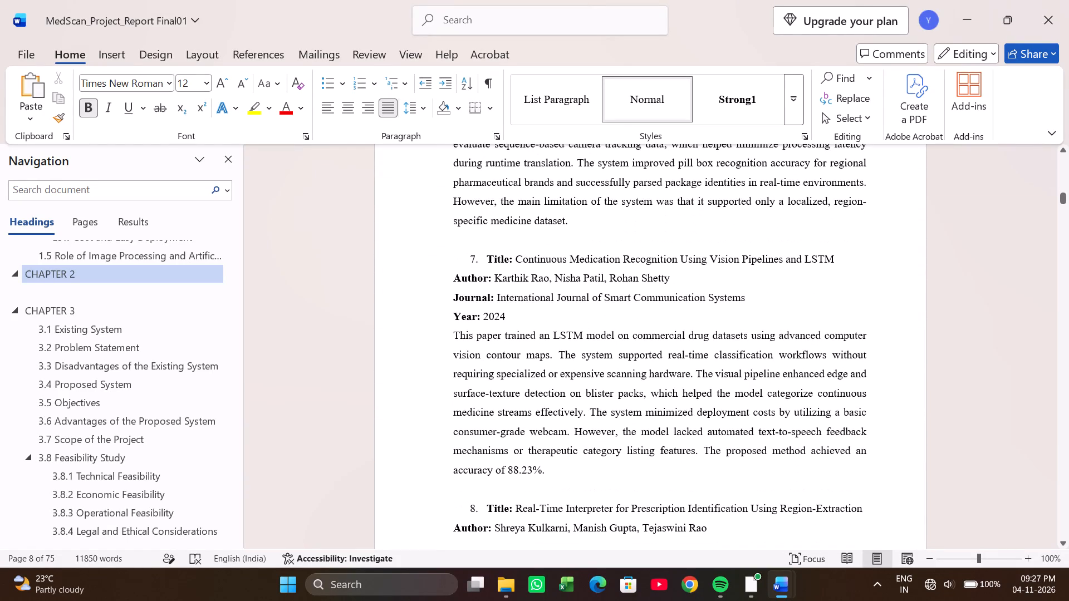
click(487, 261)
key(BackSpace)
key(BackSpace)
key(7)
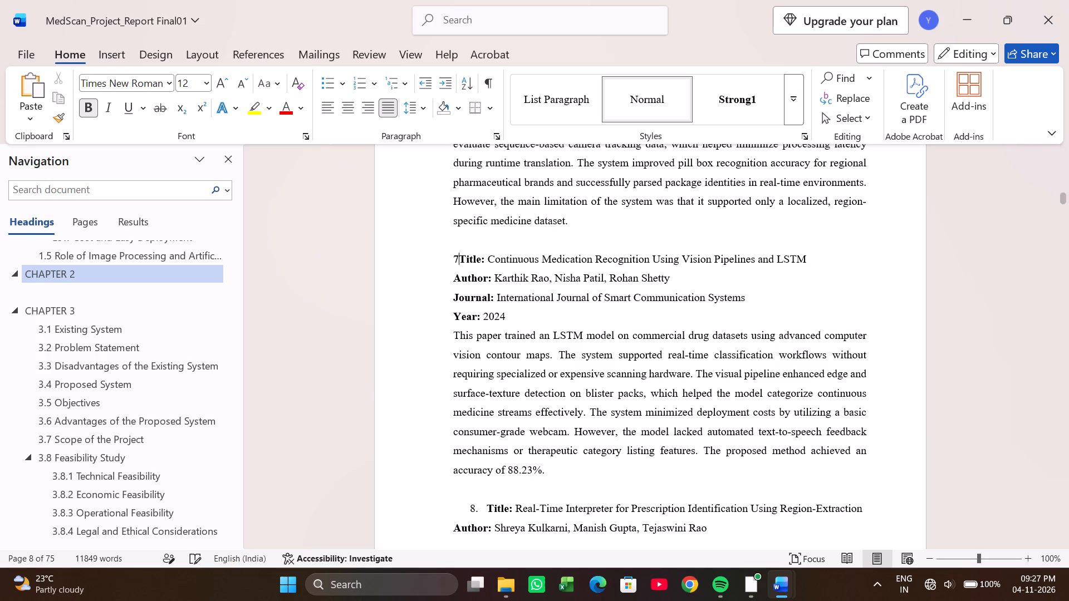
key(shift+parenright)
key(space)
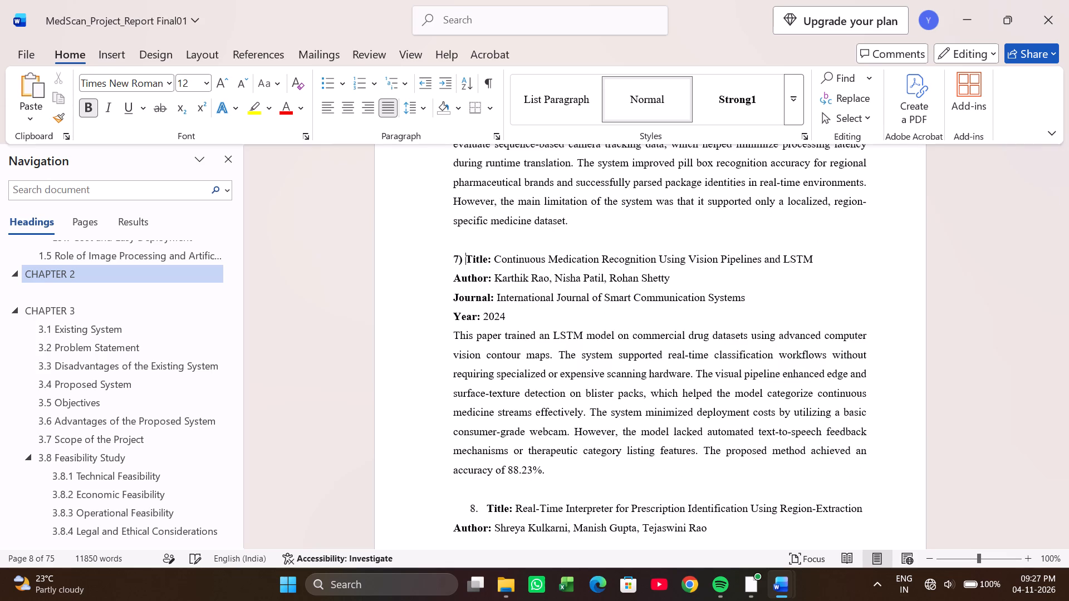
Replace the automatic list number and indent of the eighth entry's title with a plain "8) " before "Title:".
scroll(545, 255, down, 7)
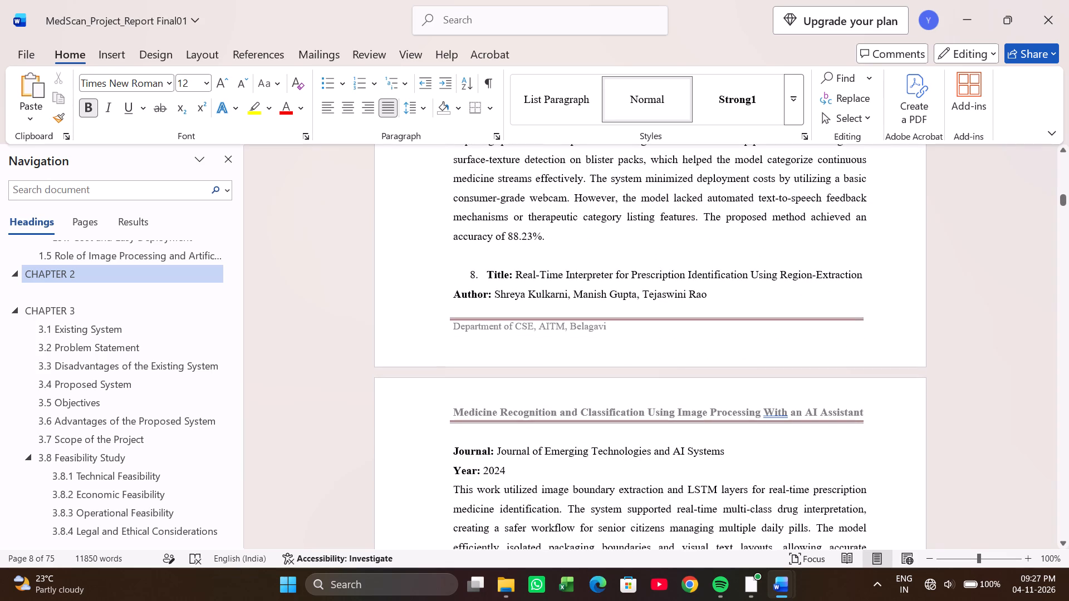
click(486, 275)
key(BackSpace)
key(BackSpace)
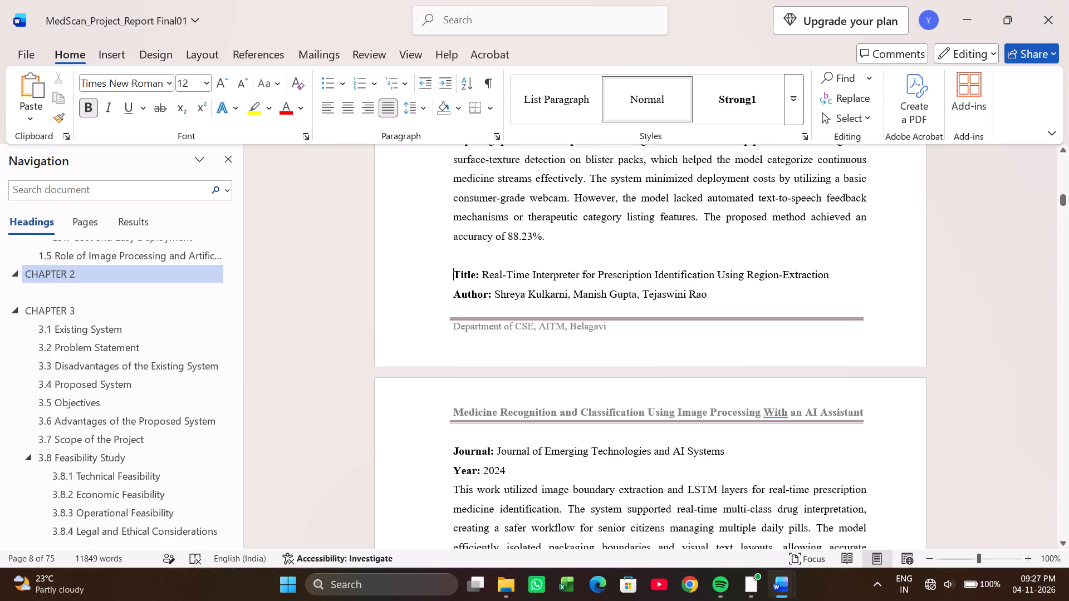
scroll(517, 253, down, 5)
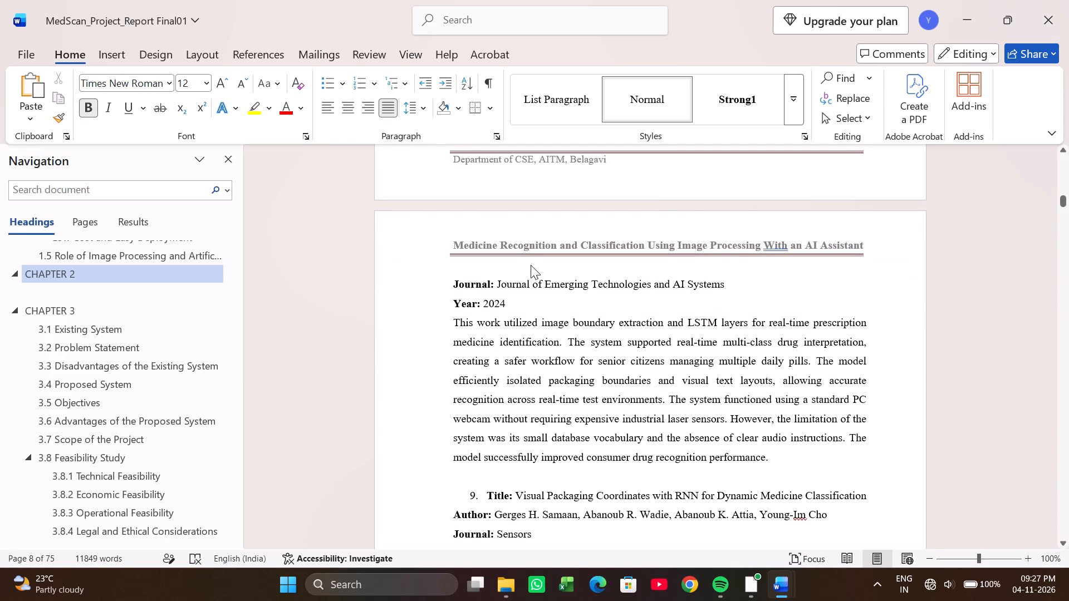
key(8)
text())
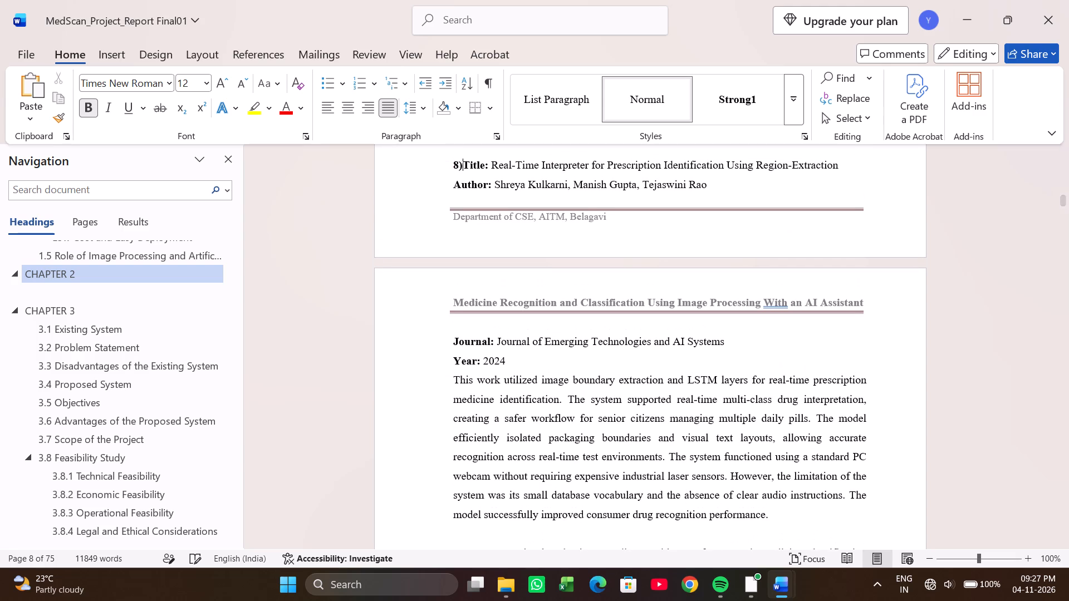
key(space)
Replace the automatic list number and indent of the ninth entry's title with a plain "9) " before "Title:".
scroll(493, 358, down, 6)
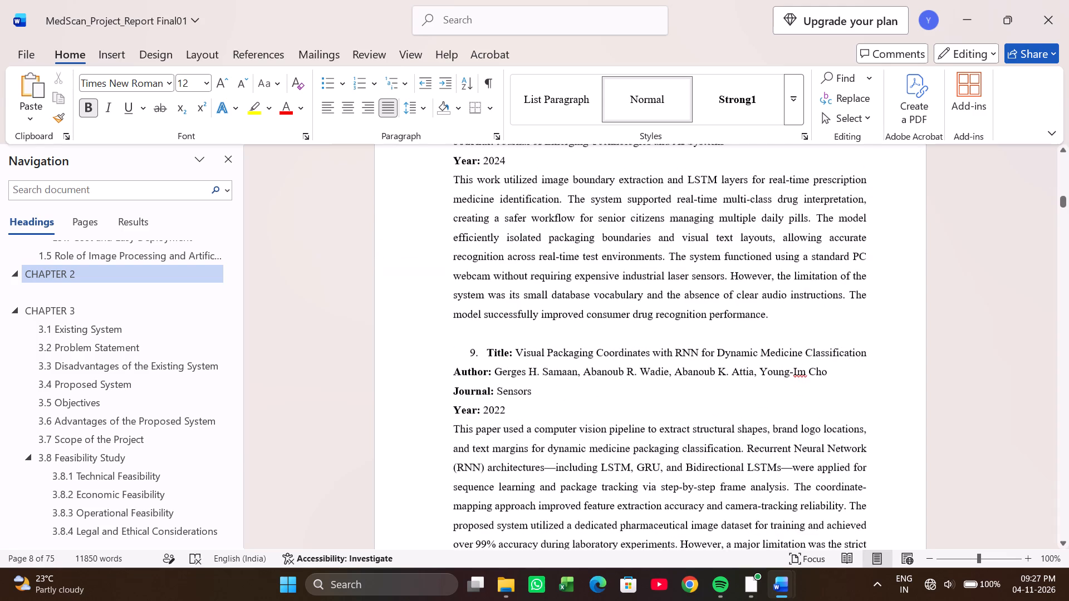
click(486, 354)
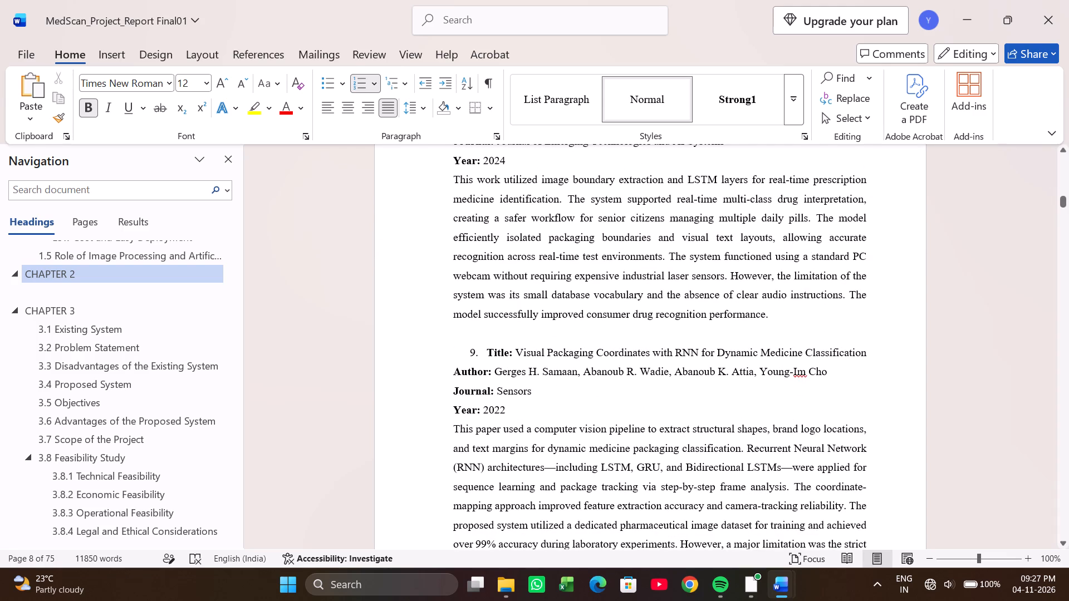
key(BackSpace)
key(BackSpace)
text(9))
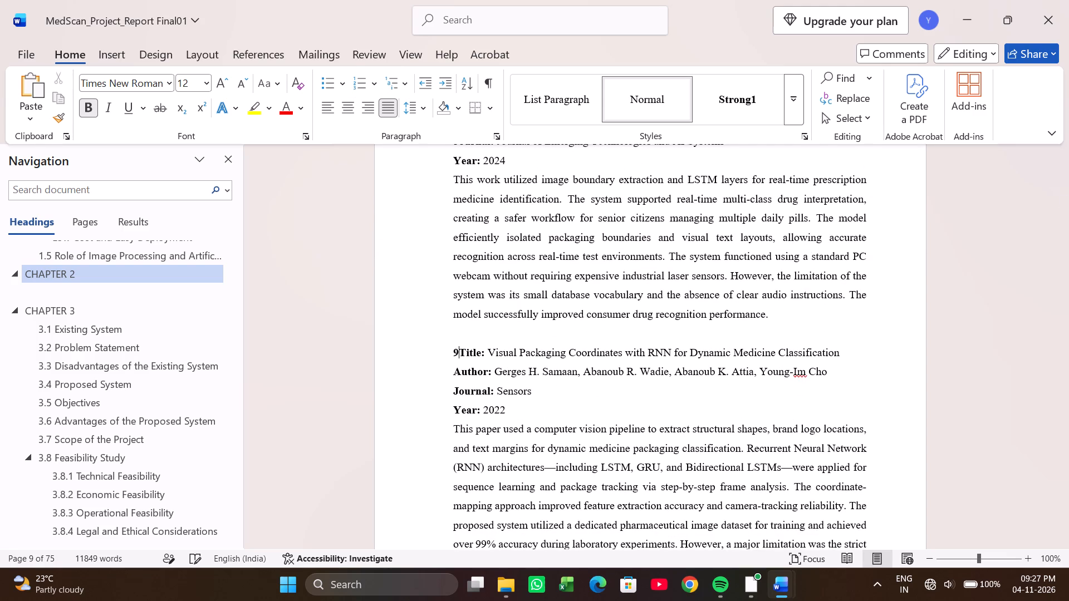
key(space)
Replace the automatic list number and indent of the tenth entry's title with a plain "10) " before "Title:".
scroll(491, 354, down, 13)
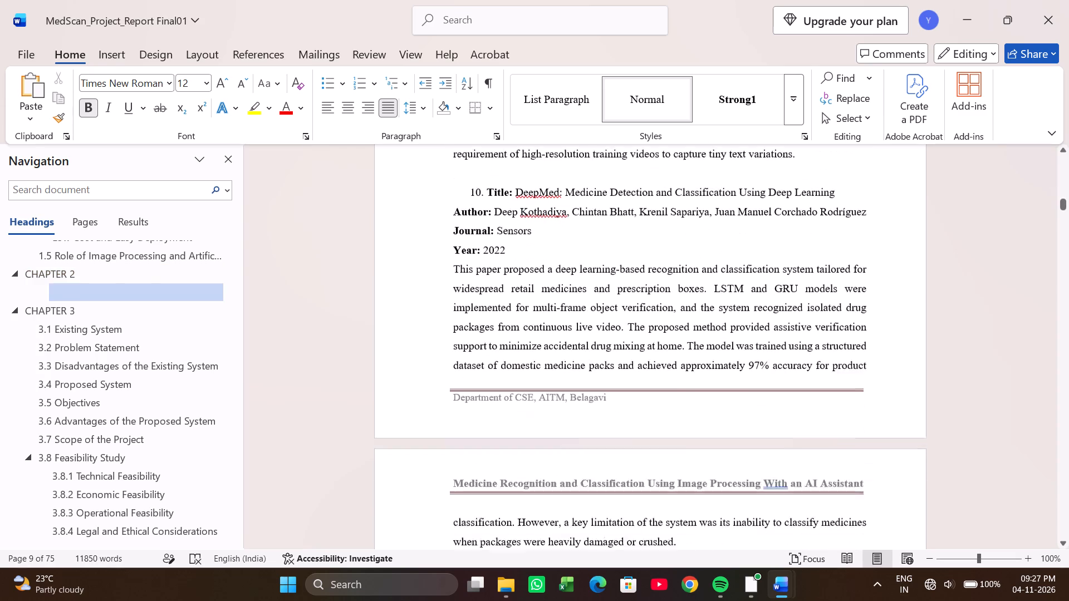
scroll(462, 214, up, 3)
click(488, 264)
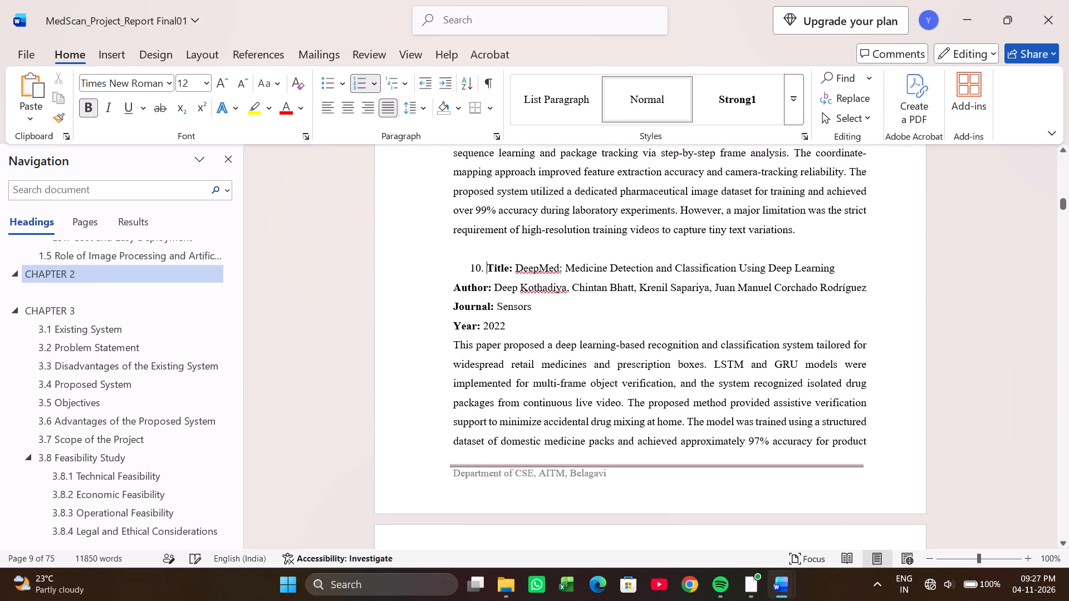
key(BackSpace)
key(BackSpace)
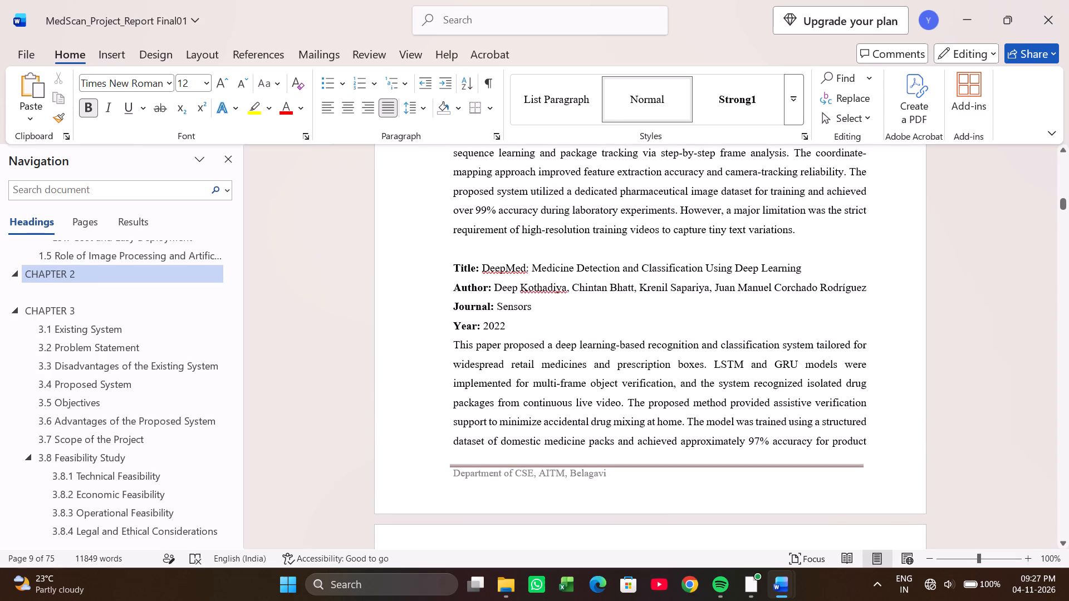
text(10))
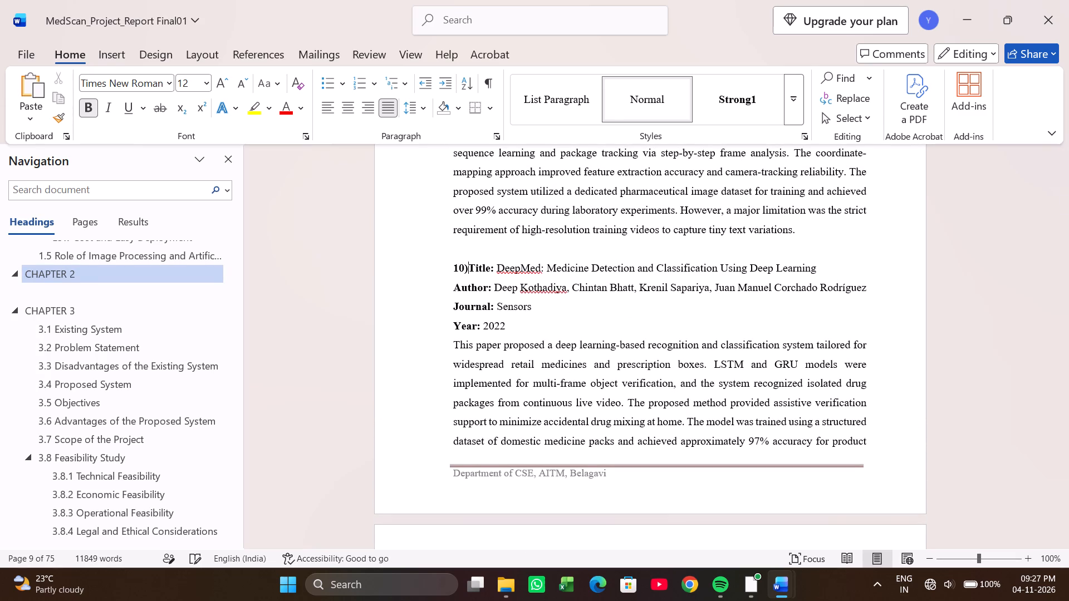
key(space)
Switch to the finalreport123 document and copy literature entries 11 and 12 in full, from title through closing paragraph.
scroll(484, 289, down, 14)
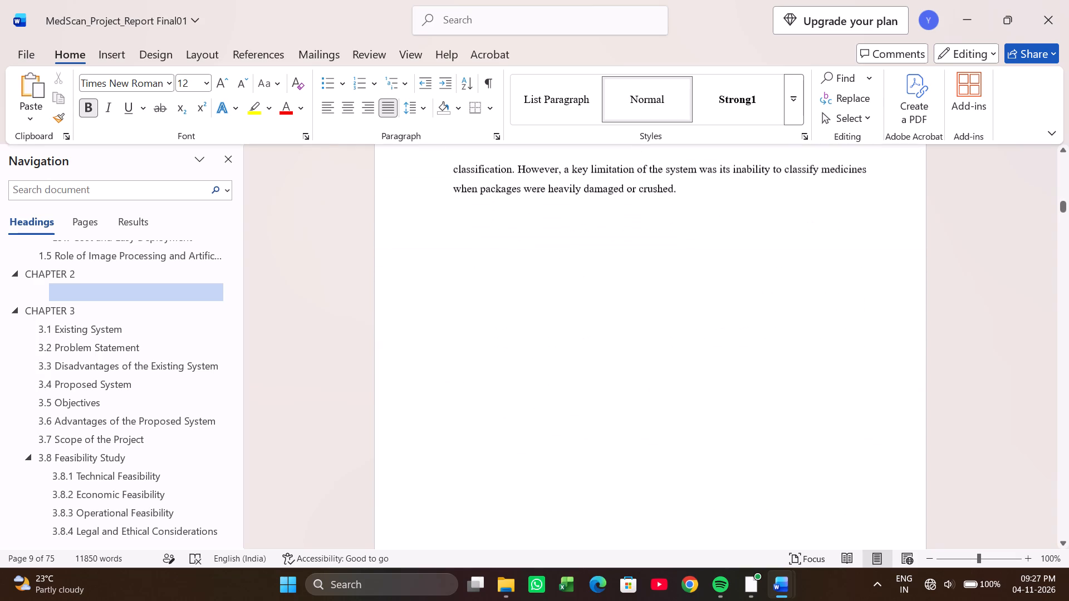
scroll(577, 262, down, 19)
scroll(619, 234, up, 6)
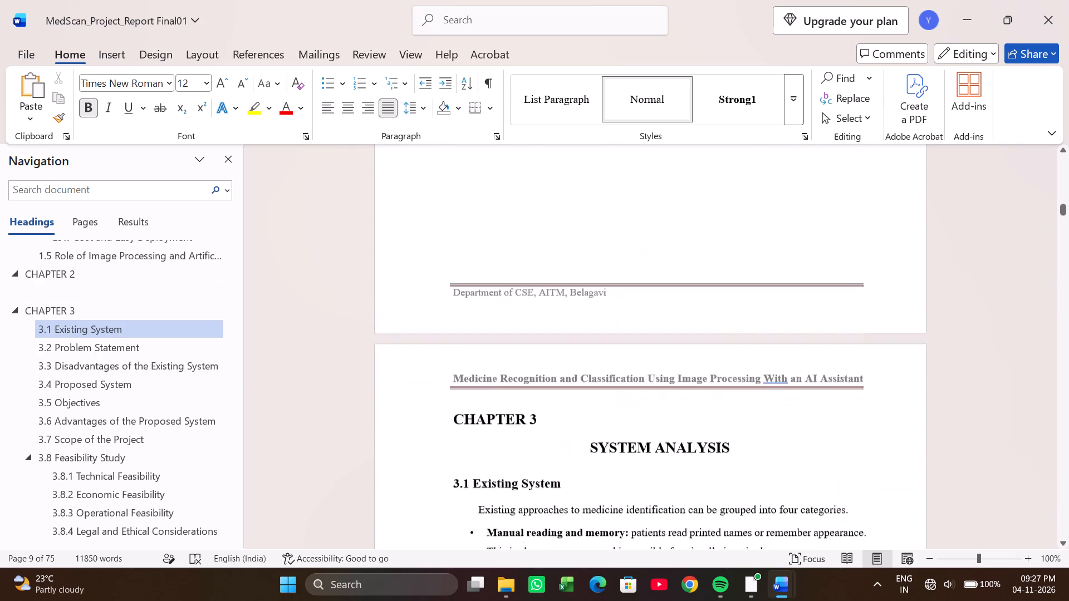
click(779, 582)
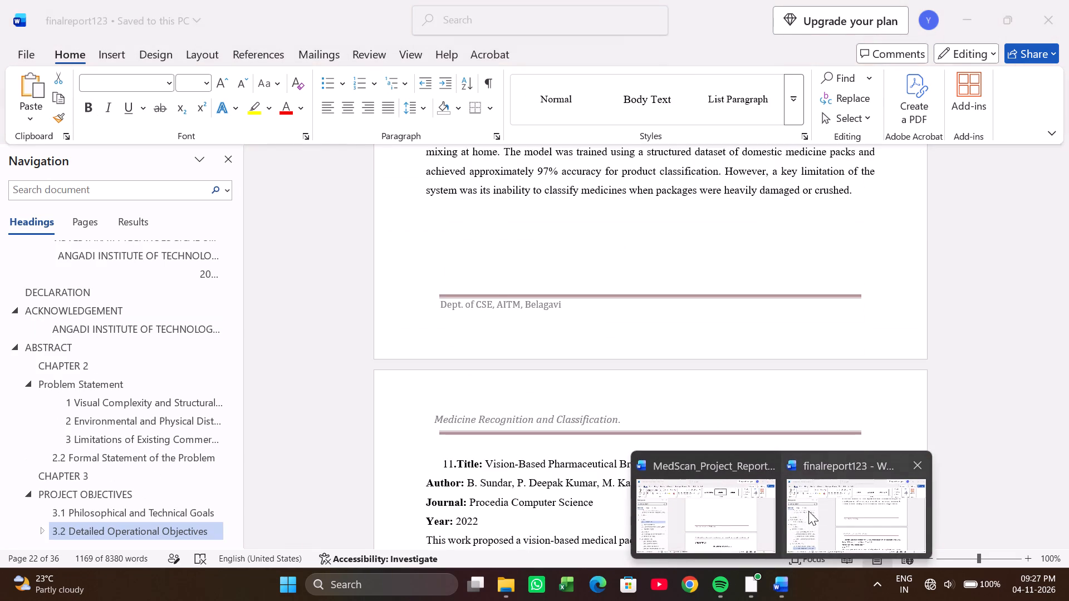
click(808, 511)
scroll(562, 474, down, 5)
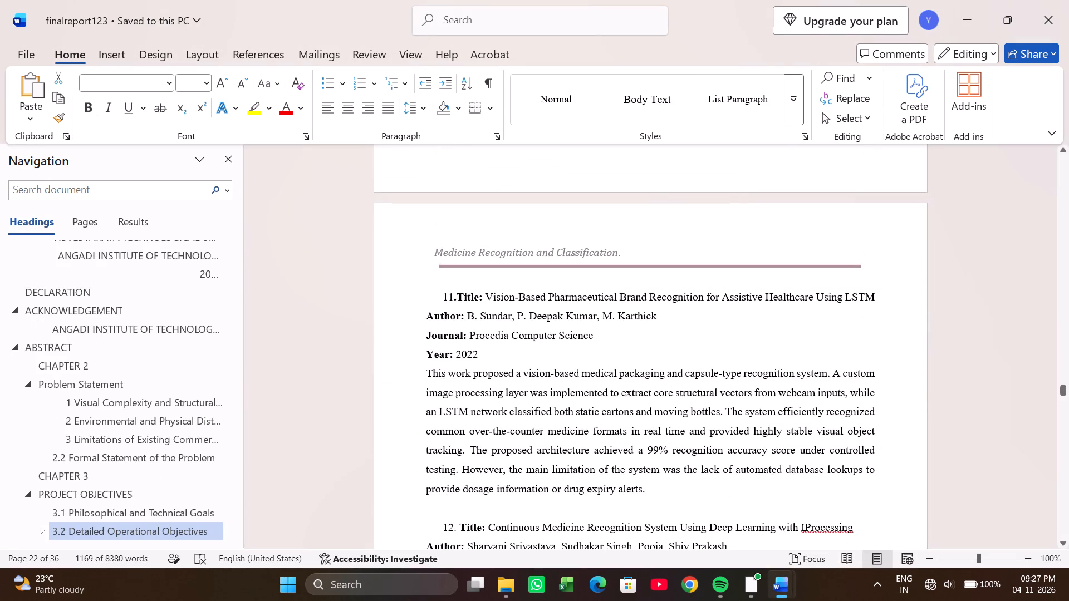
drag(444, 298, 609, 383)
scroll(543, 391, down, 12)
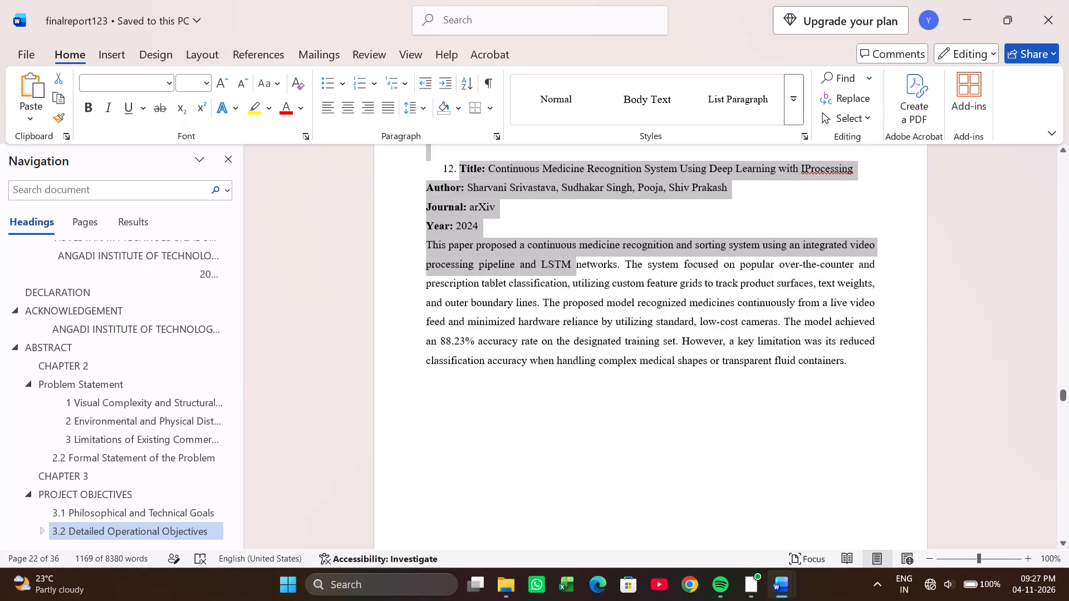
drag(609, 383, 866, 255)
scroll(769, 336, down, 6)
scroll(872, 233, up, 2)
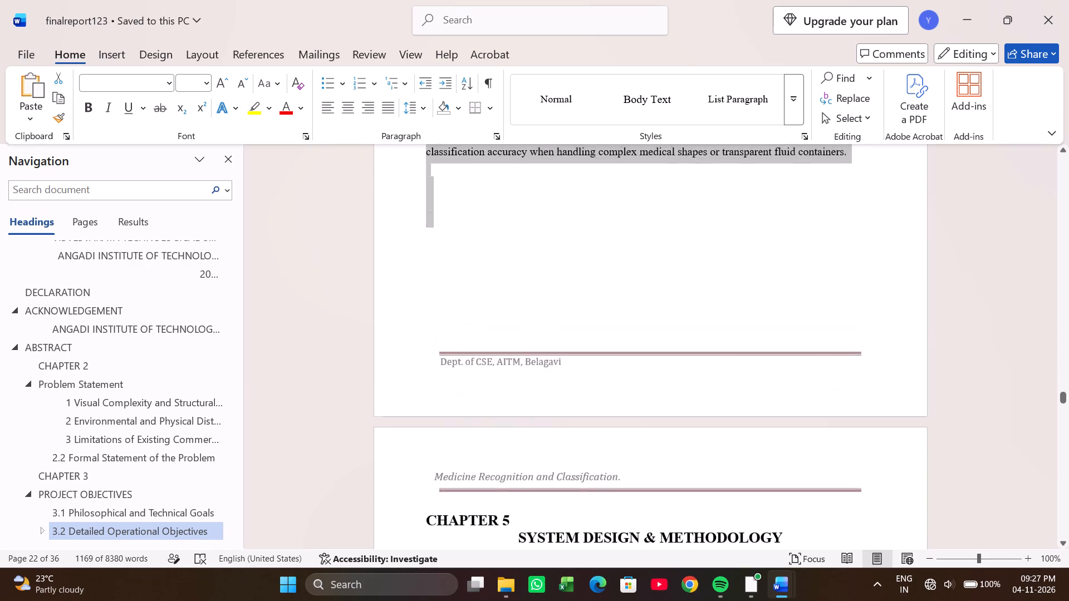
scroll(866, 255, up, 1)
drag(866, 255, 859, 228)
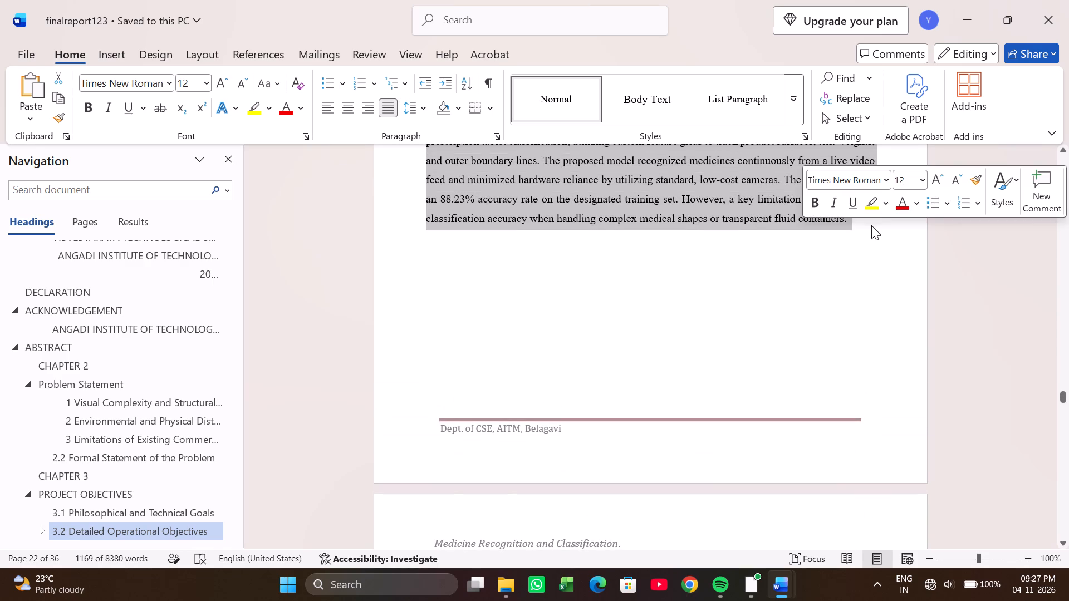
key(ctrl+c)
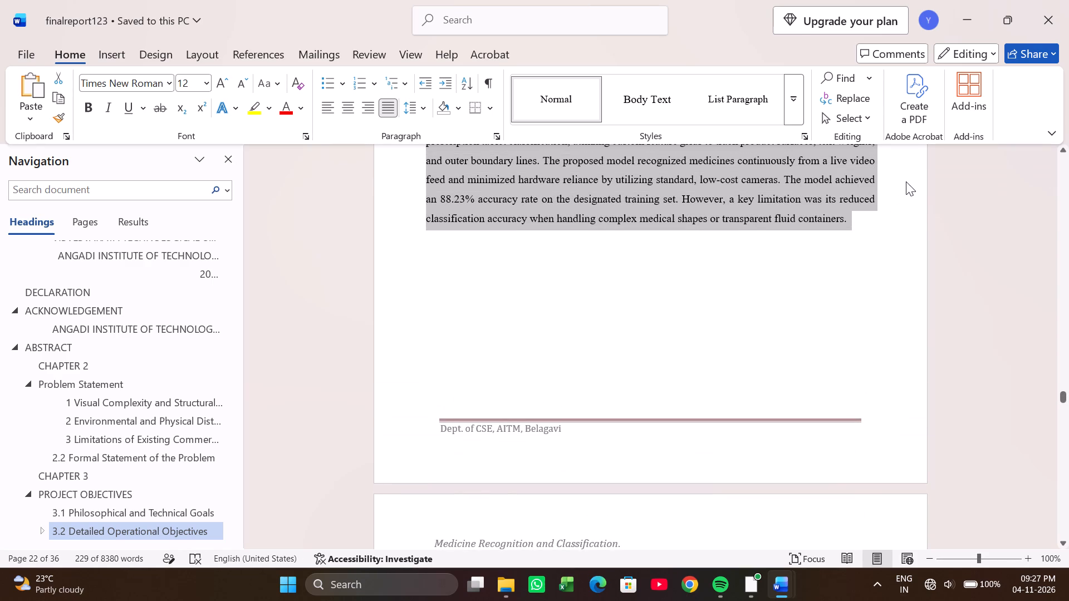
Return to the MedScan report and paste the copied entries on a new line after the tenth entry's closing sentence.
key(alt+Tab)
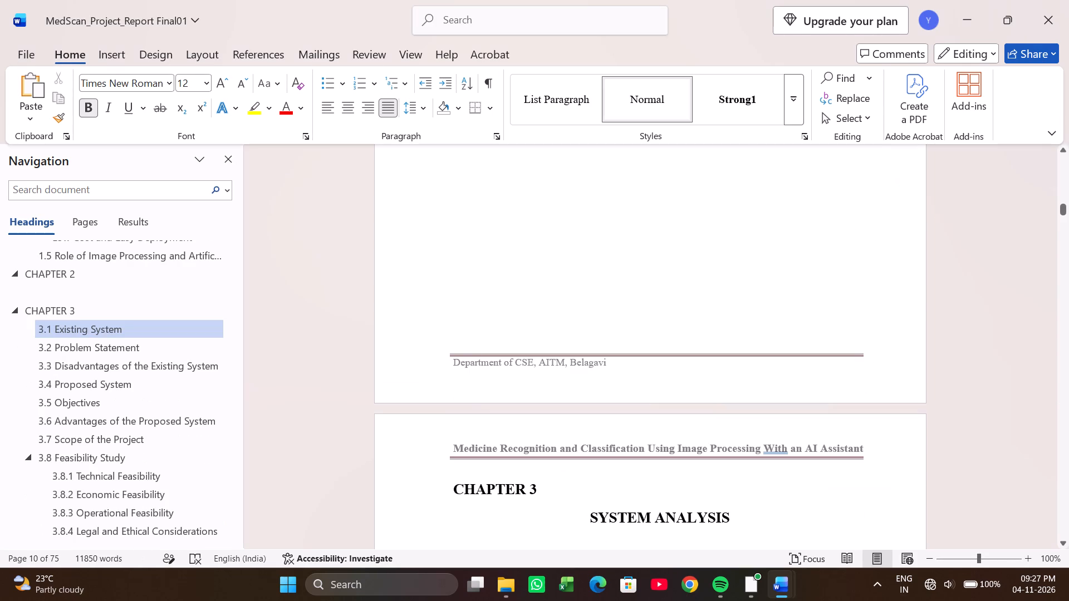
scroll(822, 257, up, 19)
click(688, 362)
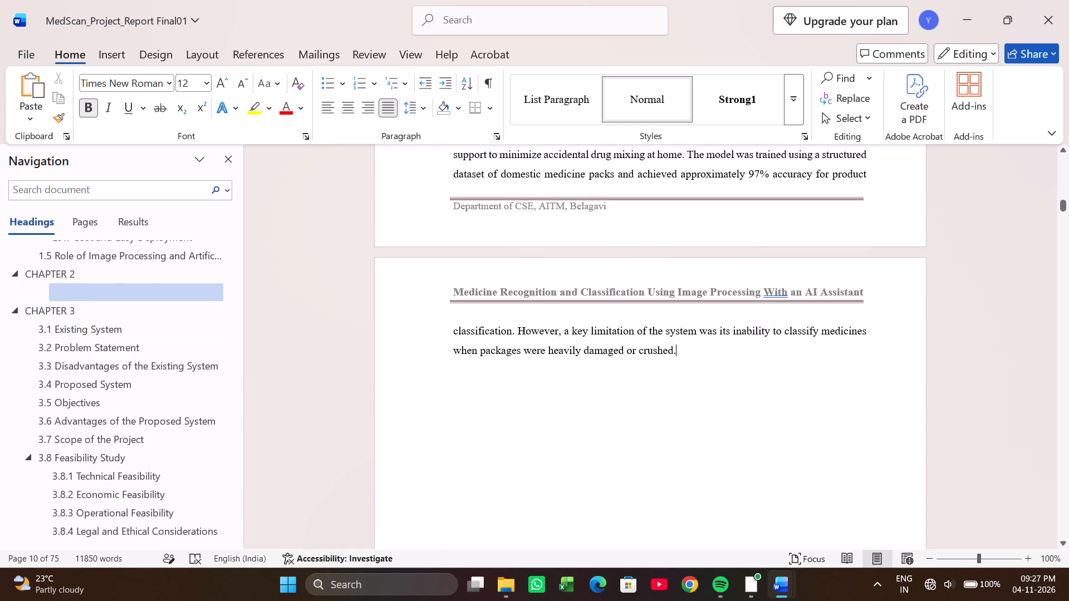
key(Return)
key(ctrl+v)
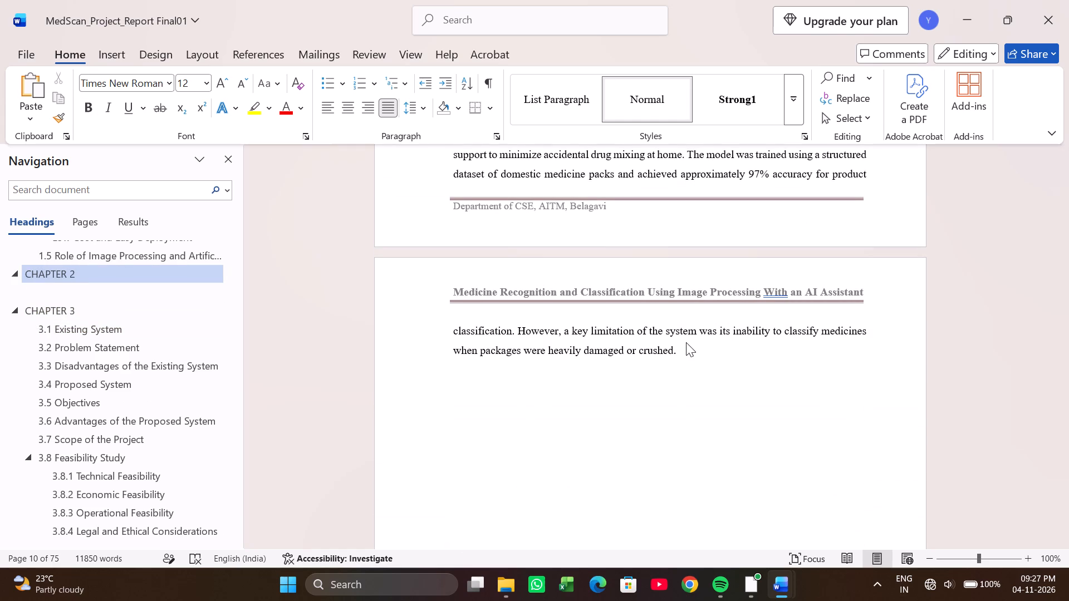
Insert a blank line between the end of the tenth entry and the pasted eleventh entry's title.
scroll(608, 388, up, 16)
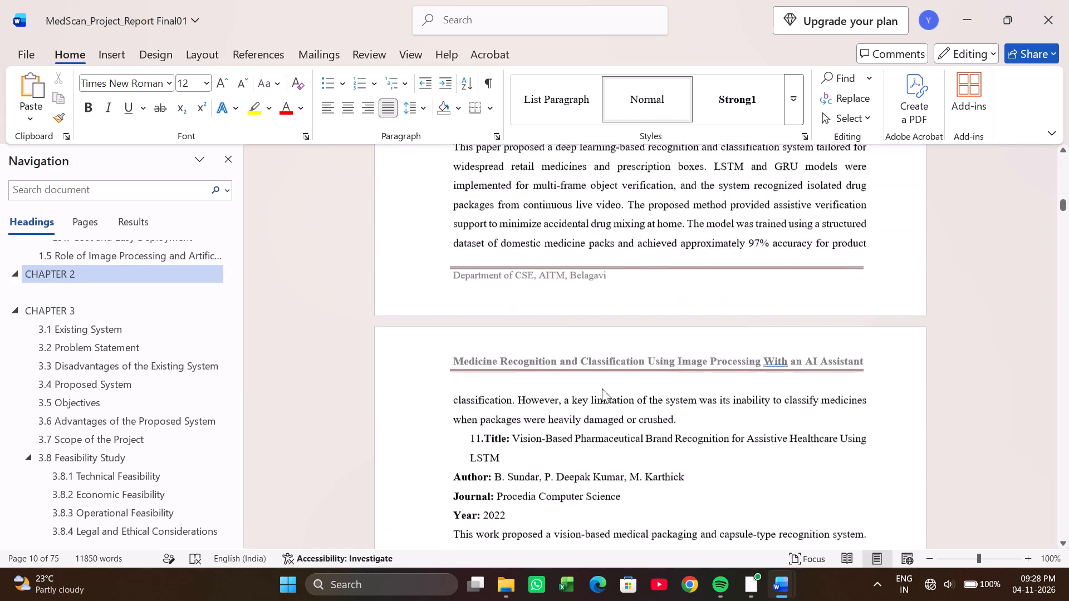
scroll(602, 388, up, 1)
scroll(602, 387, down, 8)
scroll(602, 387, up, 1)
scroll(602, 387, down, 3)
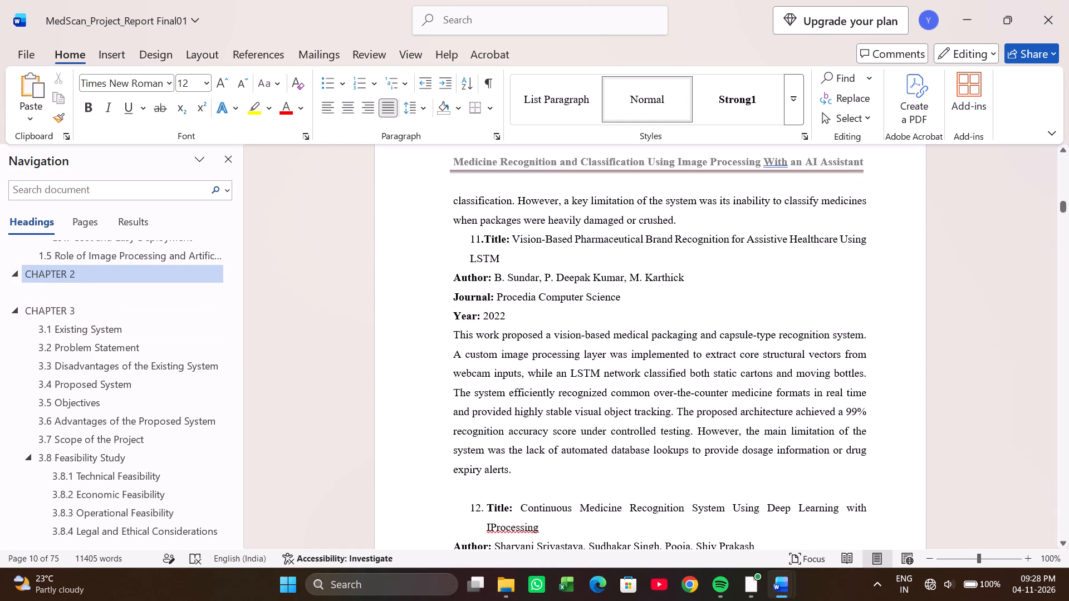
click(689, 223)
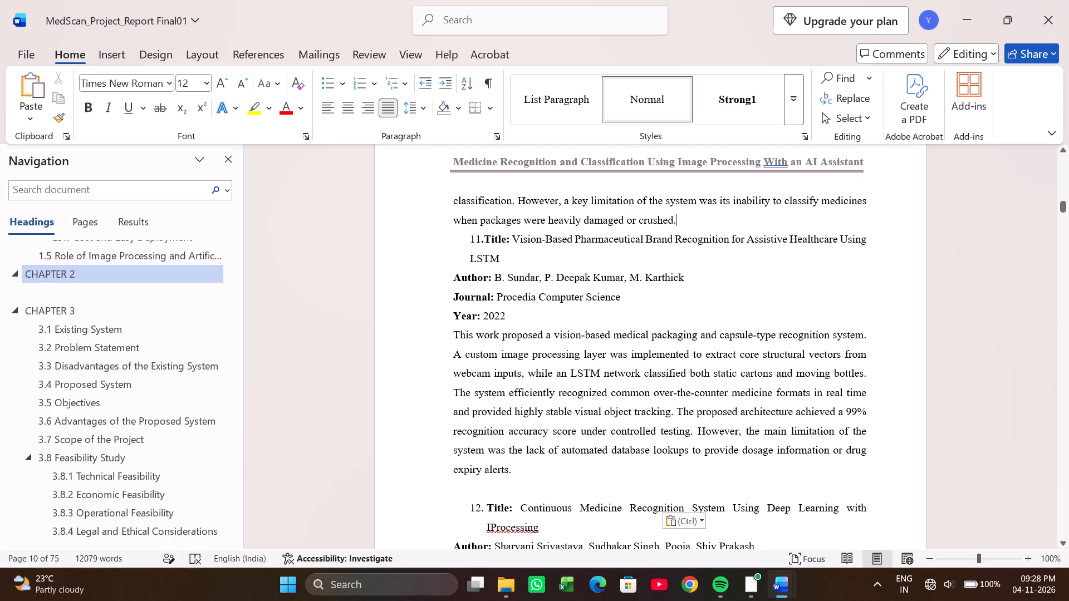
key(Return)
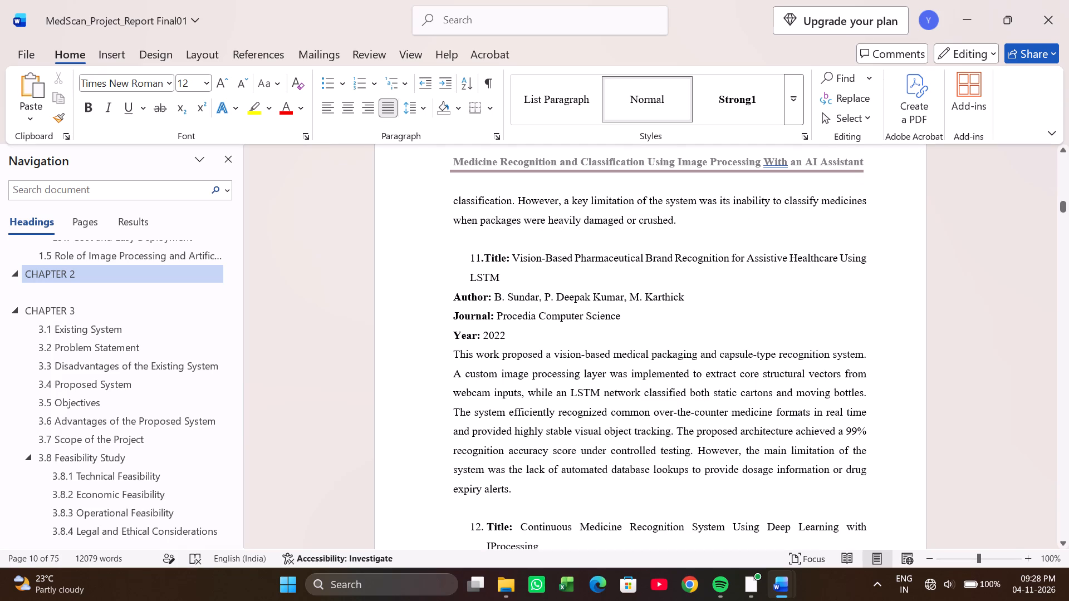
Replace the "11." and indent of the eleventh entry's title with an unindented plain "11)" before "Title:".
click(484, 264)
key(BackSpace)
key(BackSpace)
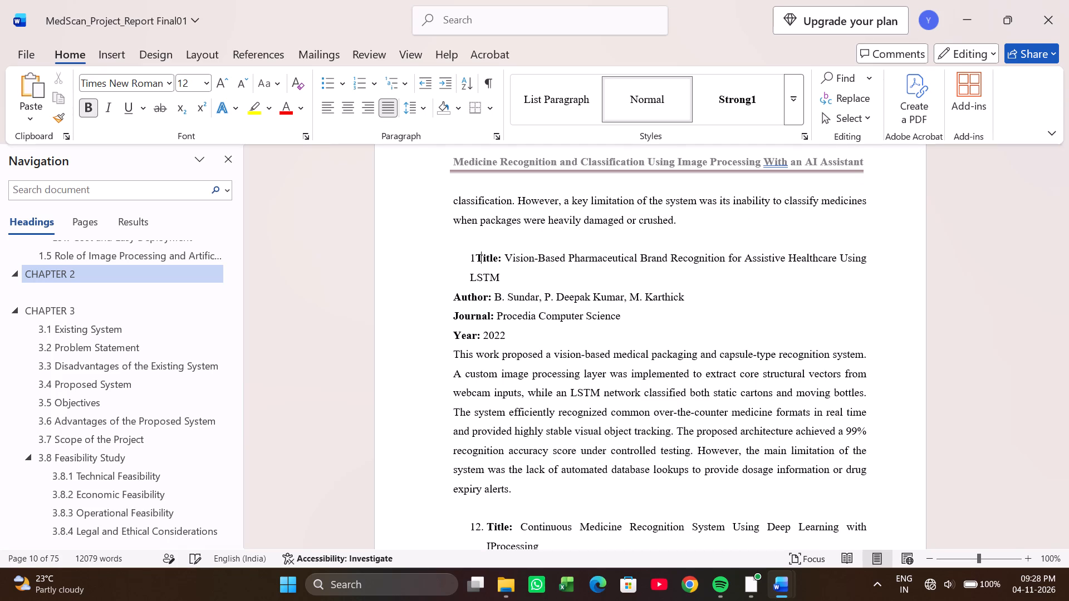
key(BackSpace)
key(BackSpace)
text(11)
key(shift+parenright)
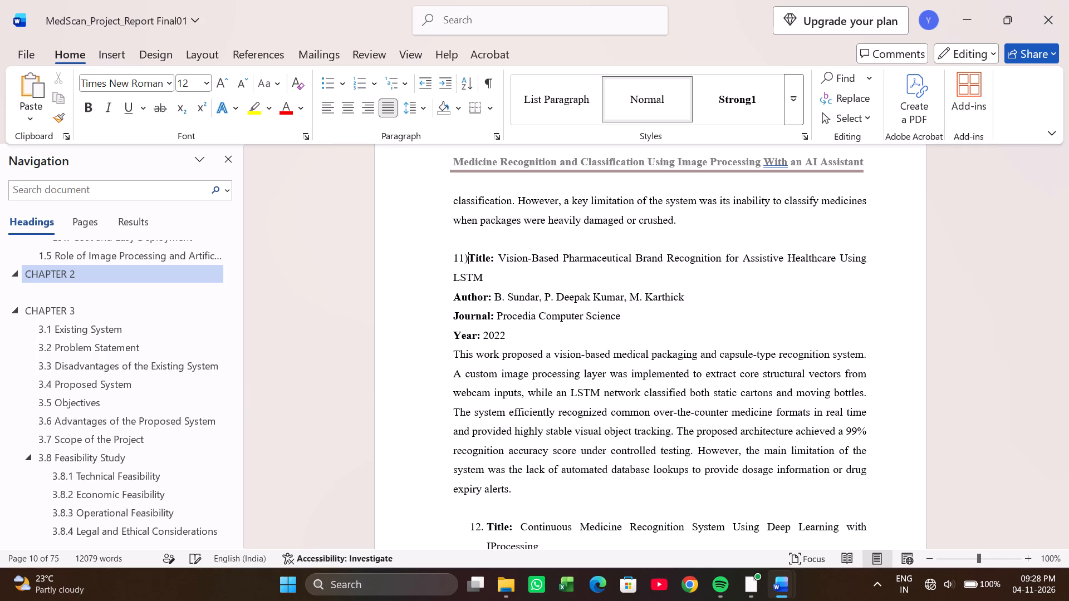
scroll(461, 262, up, 6)
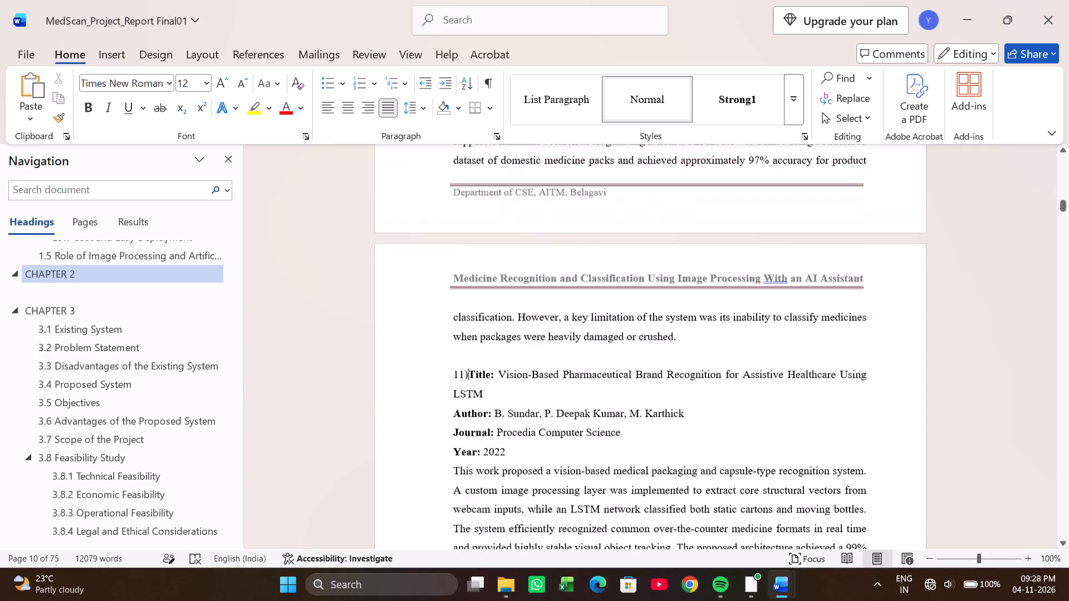
Format the "11)" before the eleventh entry's title as bold at 12 pt.
scroll(482, 237, up, 3)
scroll(471, 332, down, 5)
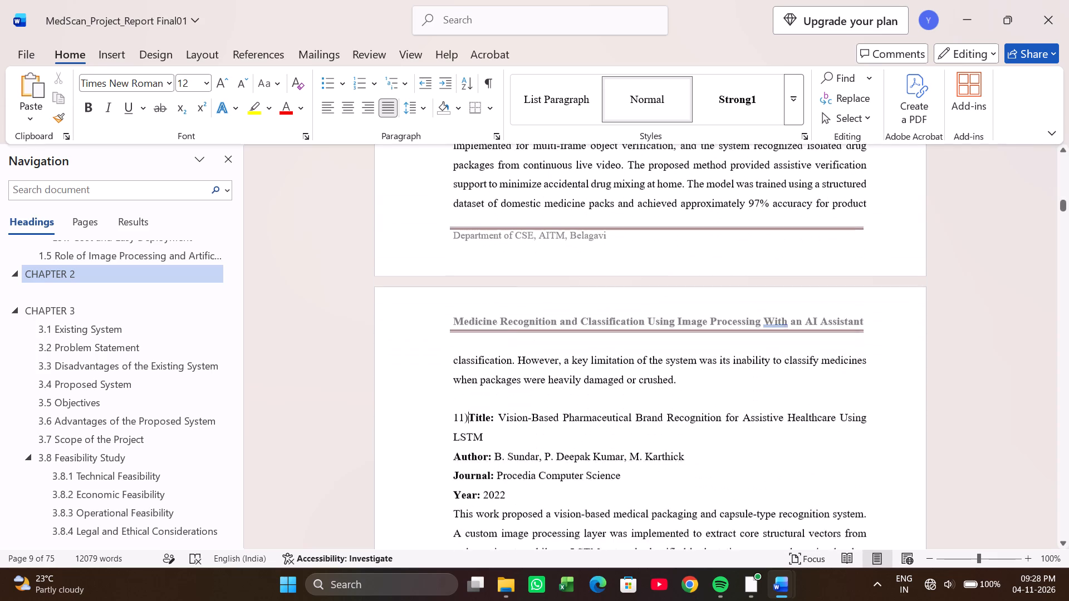
drag(468, 395, 467, 392)
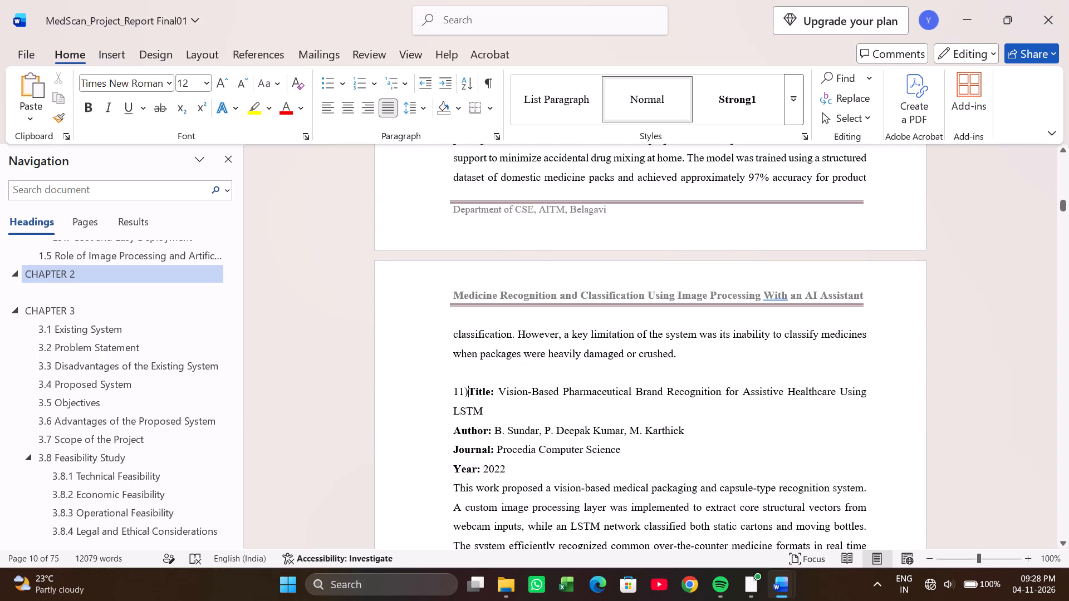
drag(467, 392, 454, 394)
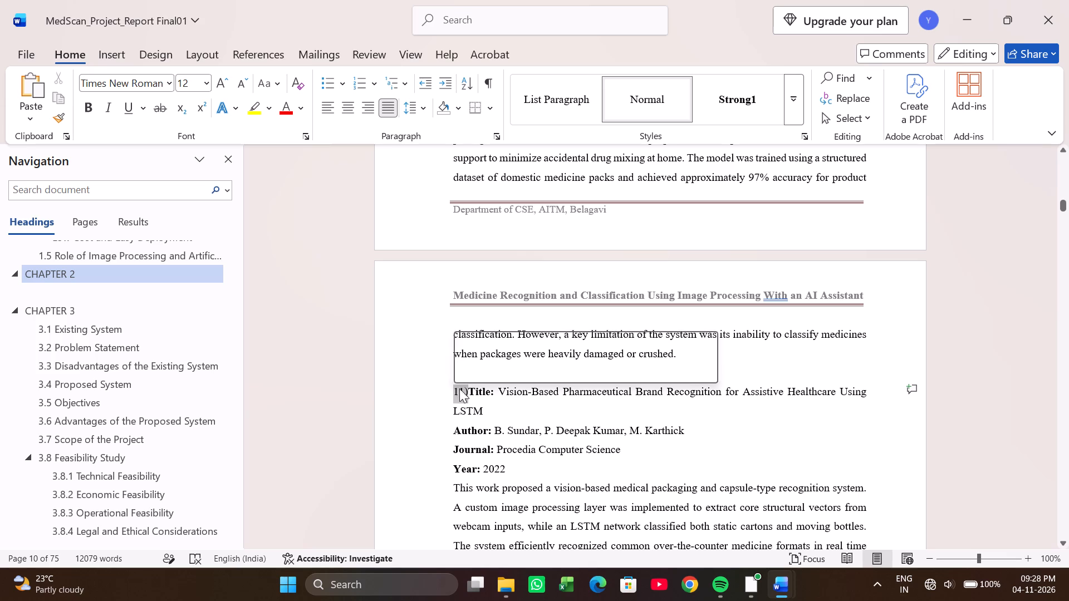
click(573, 349)
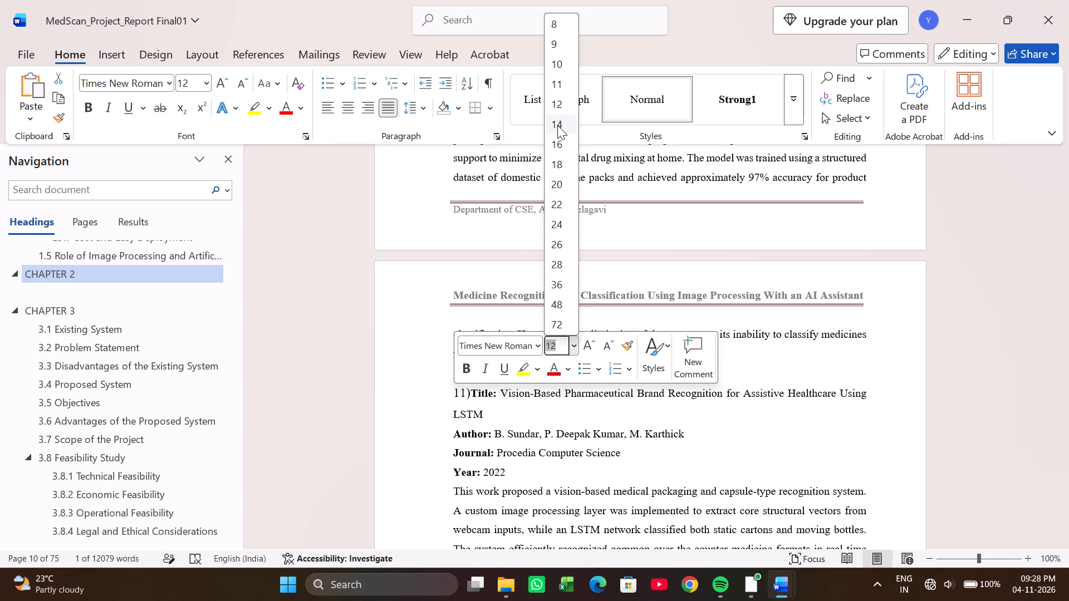
click(561, 105)
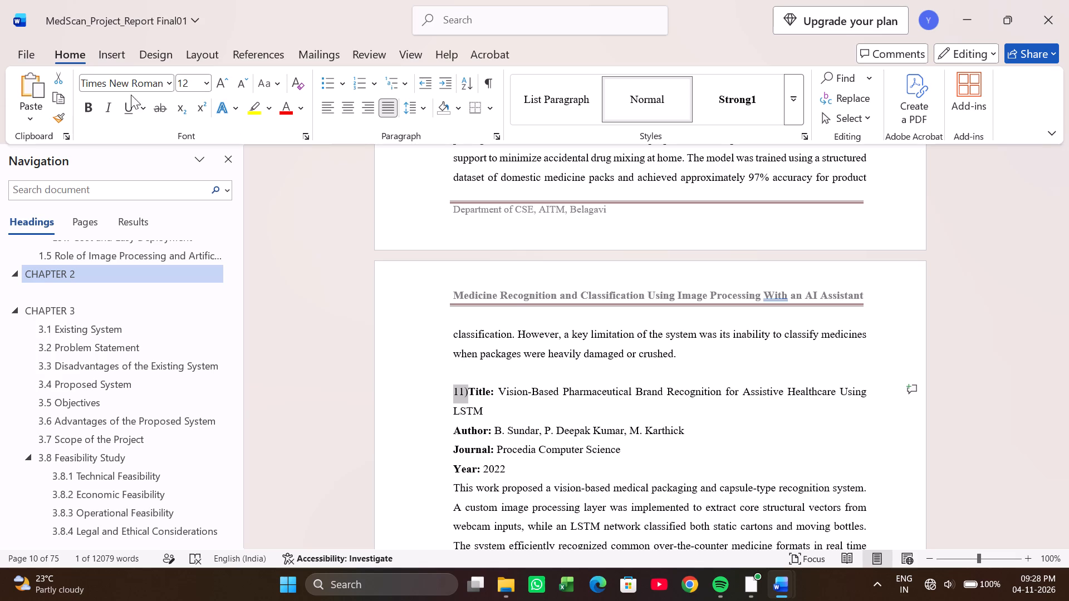
click(92, 105)
click(179, 242)
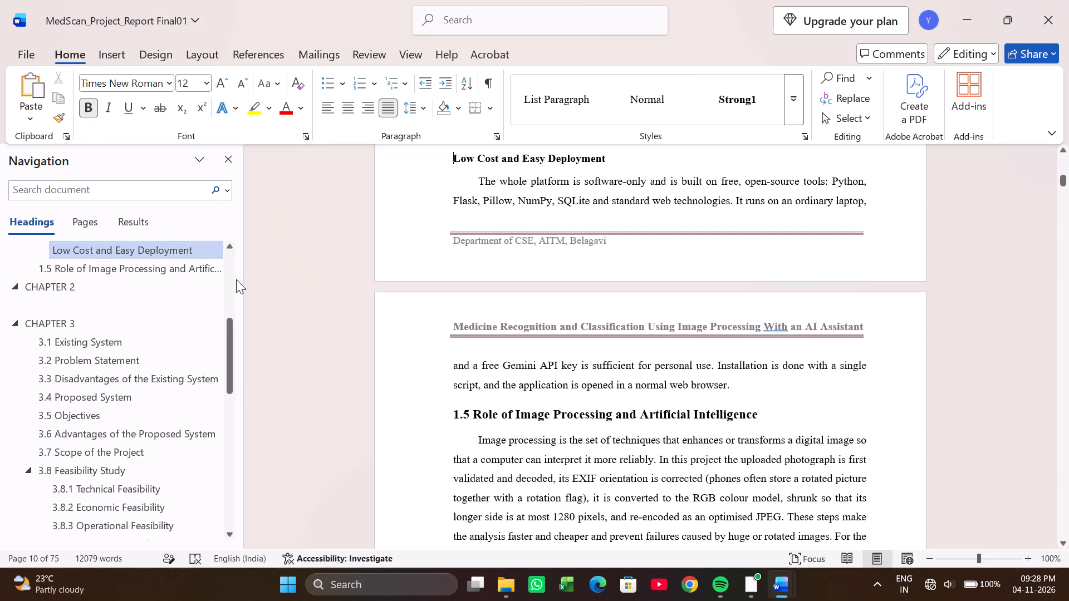
click(281, 272)
Replace the automatic "12." and indent of the twelfth entry's title with an unindented bold "12)" and a space before "Title:".
scroll(399, 326, down, 20)
scroll(399, 326, down, 4)
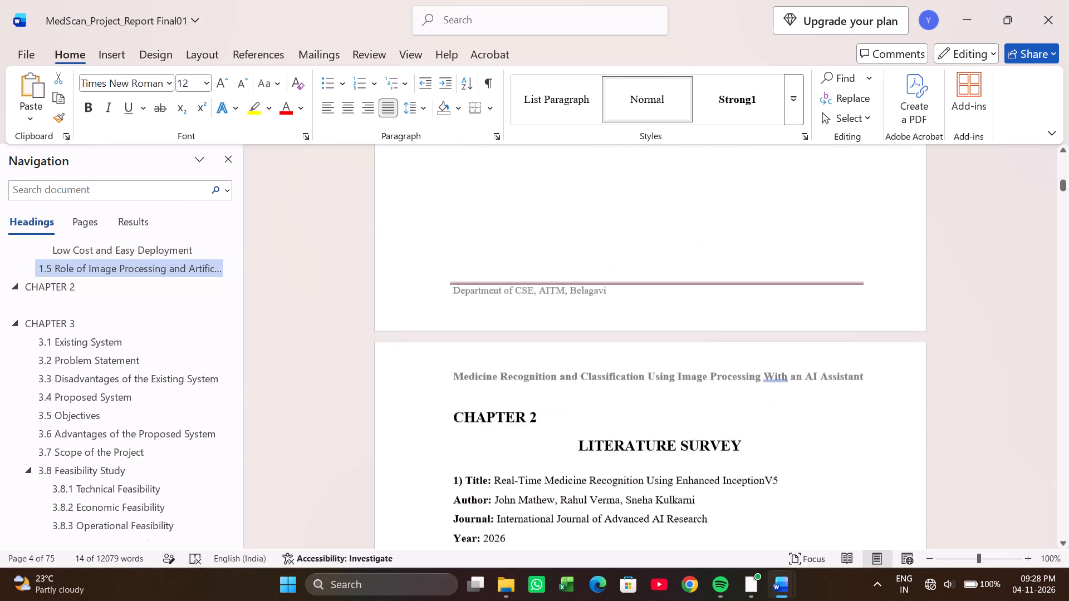
drag(1068, 188, 1066, 221)
scroll(783, 328, down, 1)
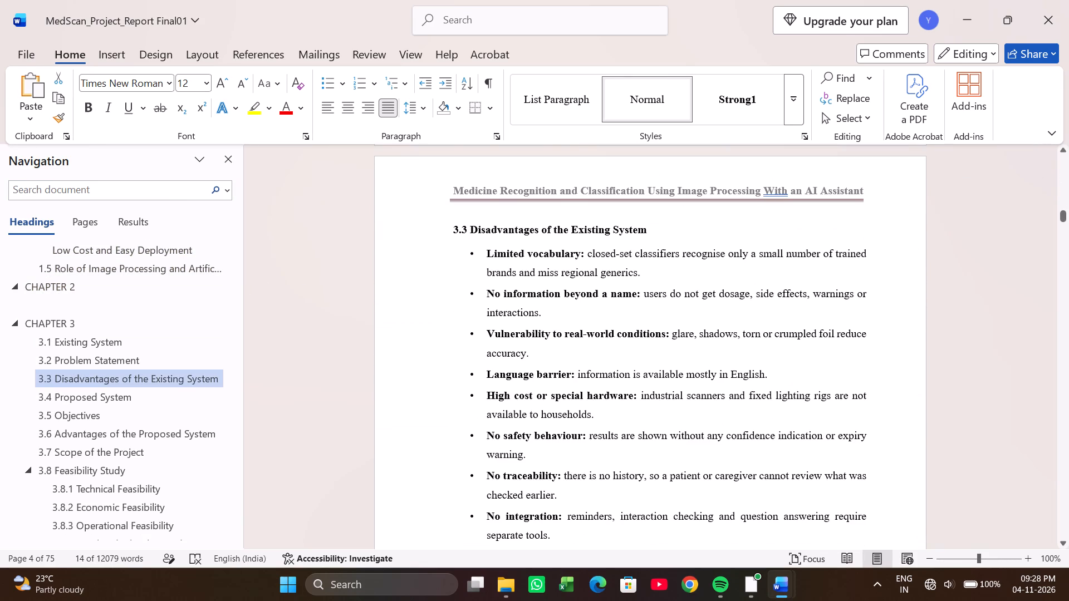
scroll(768, 328, down, 3)
scroll(719, 338, up, 19)
scroll(725, 297, up, 9)
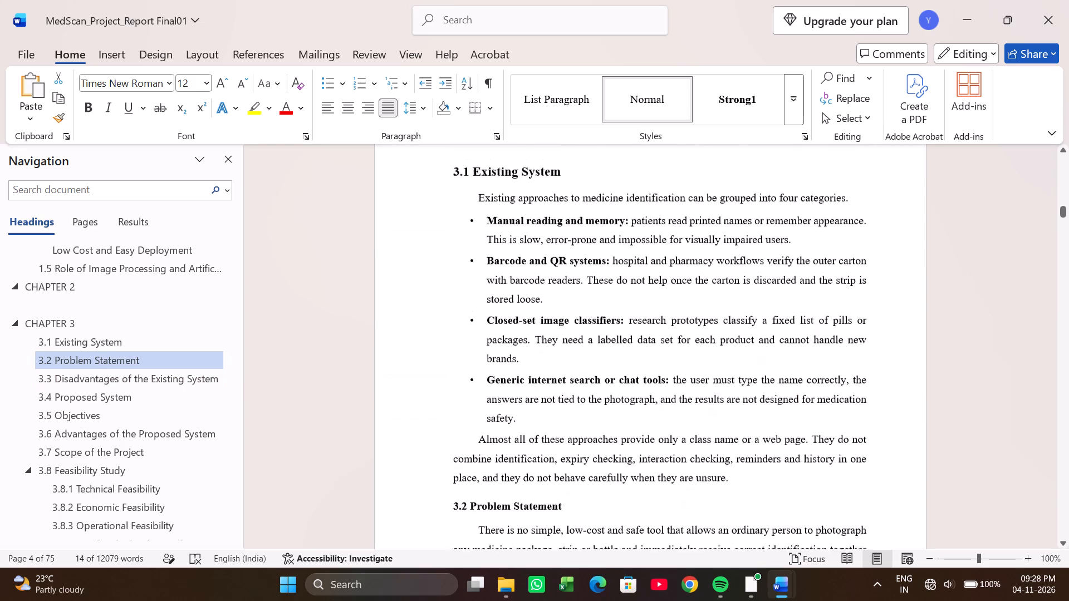
scroll(728, 292, up, 3)
scroll(729, 288, up, 19)
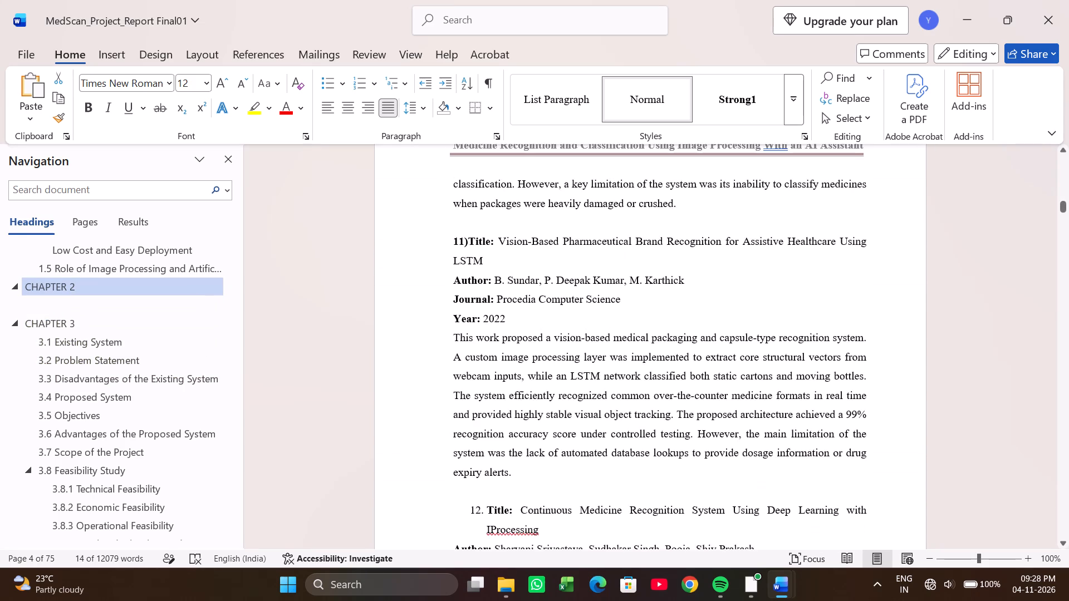
scroll(738, 264, down, 3)
scroll(651, 353, down, 2)
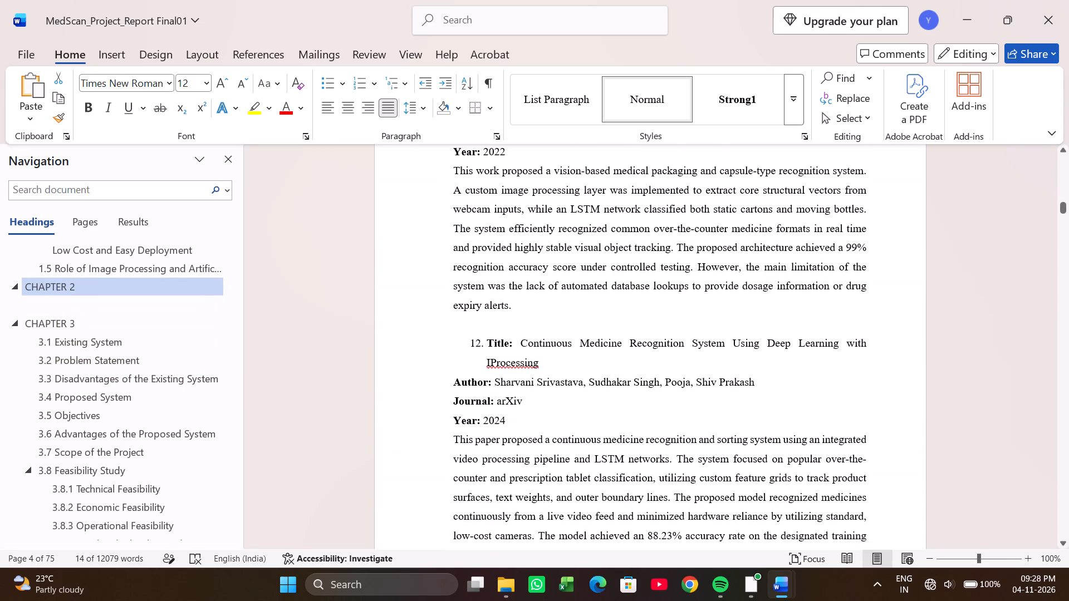
click(487, 341)
key(BackSpace)
key(BackSpace)
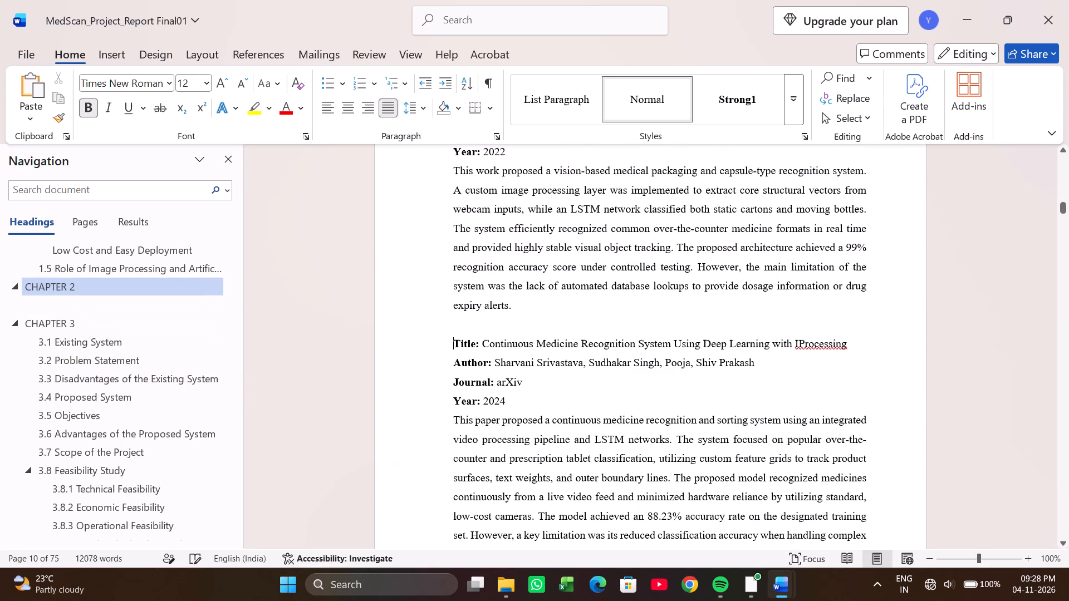
text(12)
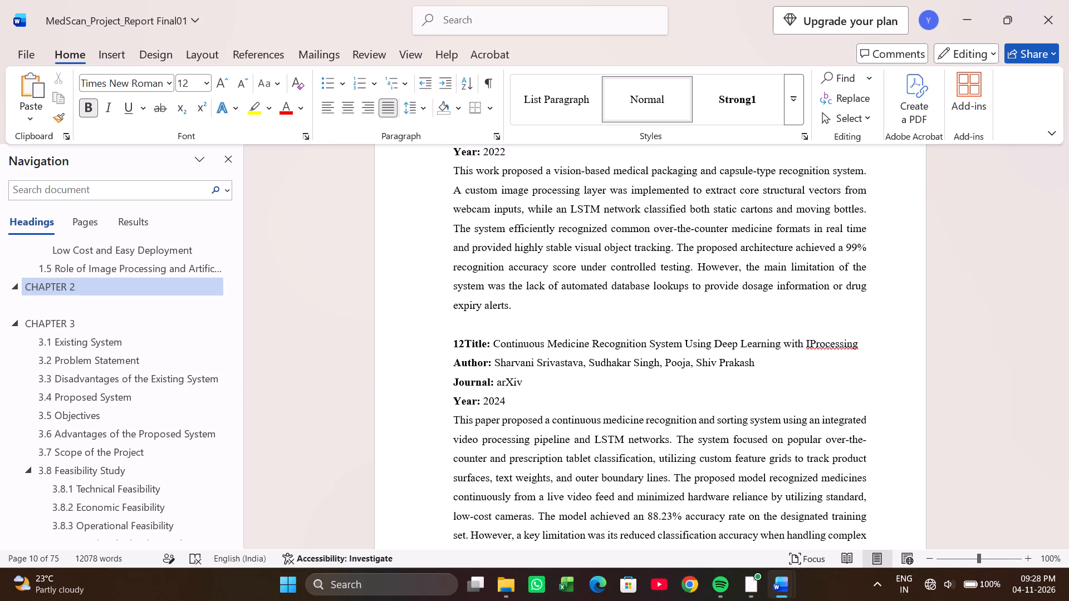
text())
key(space)
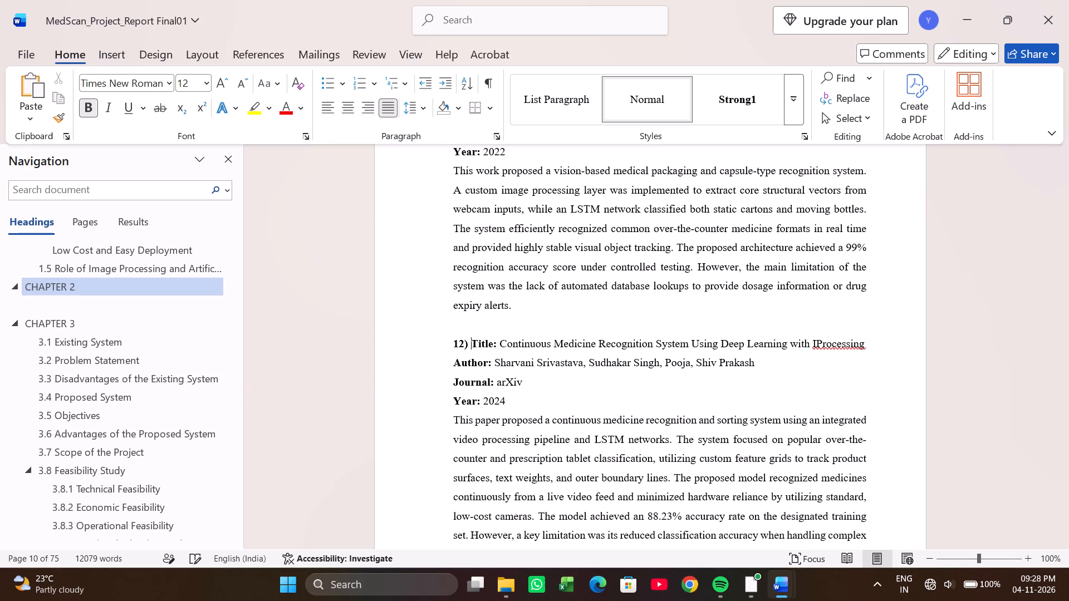
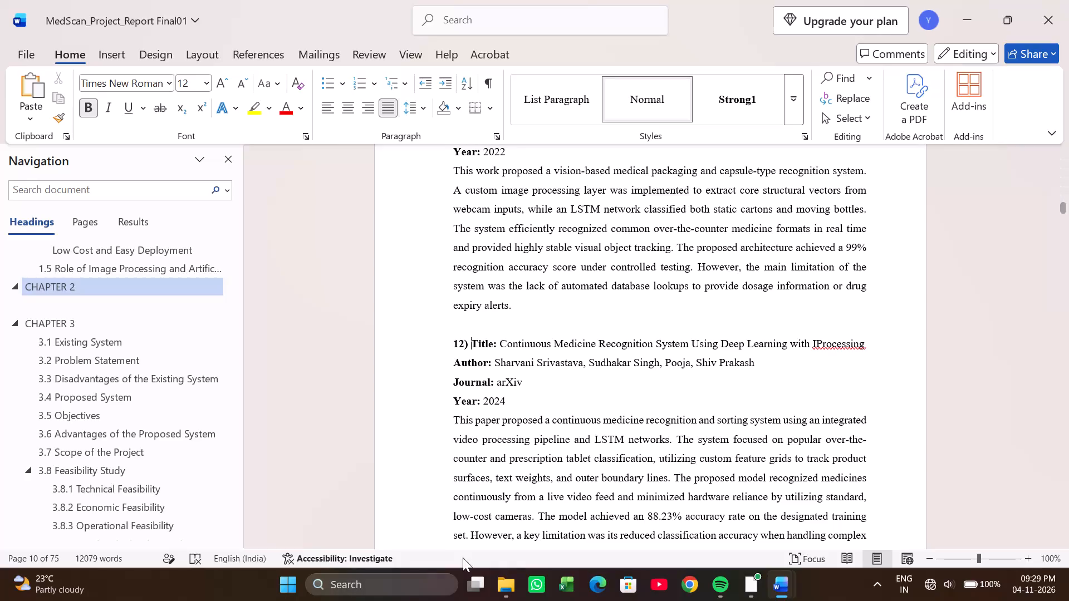
Look over the end of Chapter 2 and the Chapter 3 System Analysis sections through 3.8.4 Legal and Ethical Considerations.
scroll(520, 372, down, 2)
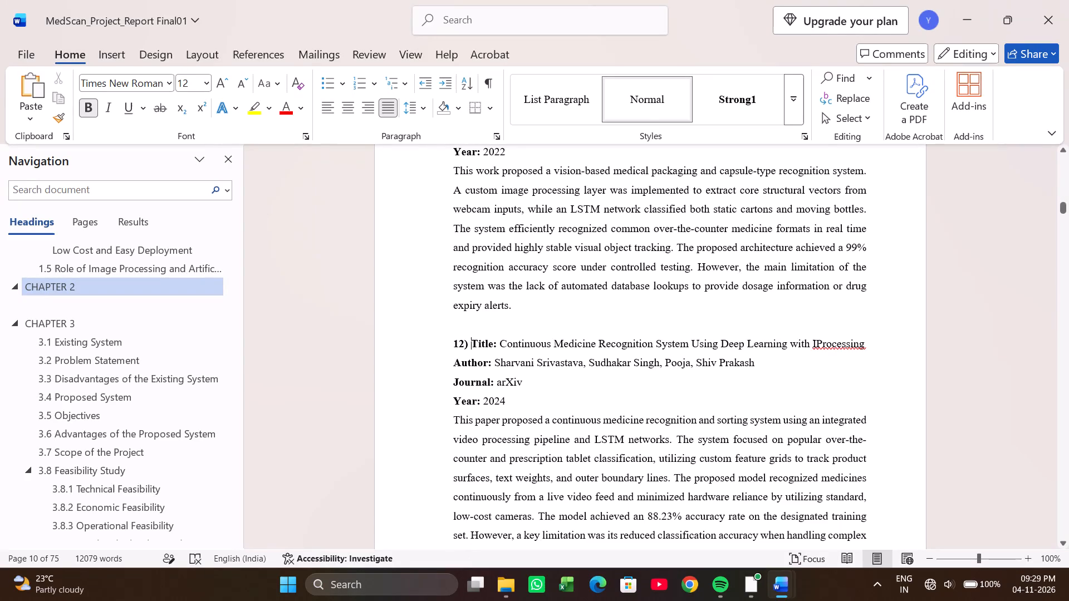
scroll(522, 372, down, 11)
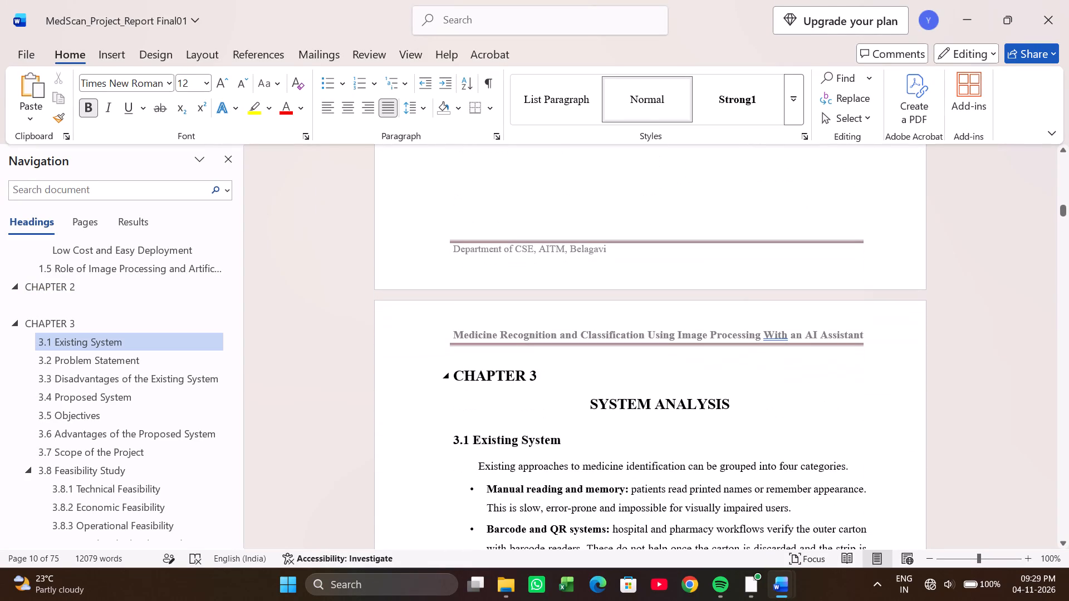
click(456, 374)
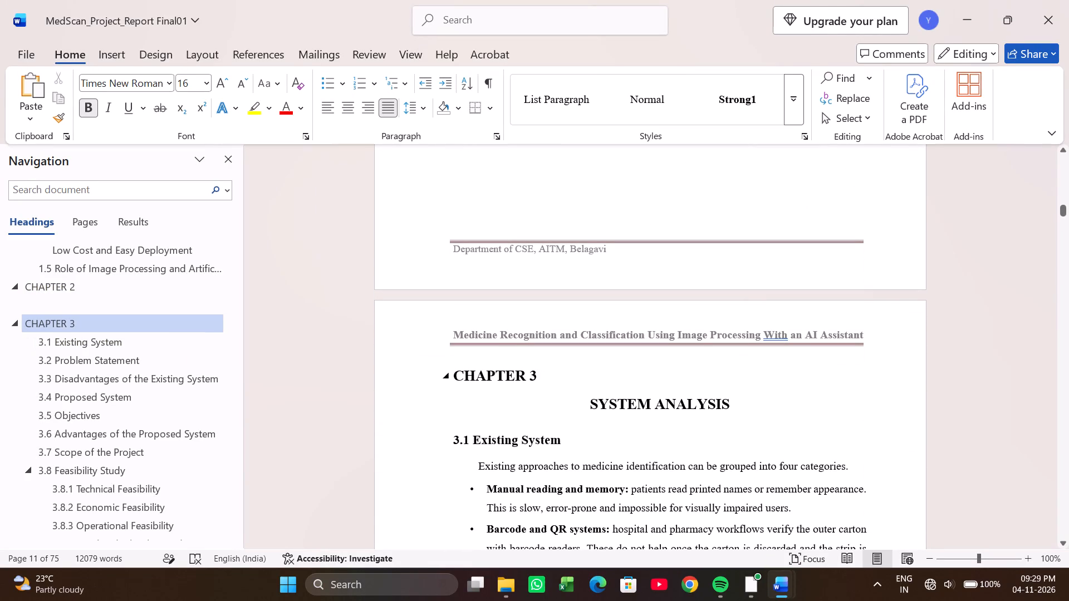
click(571, 380)
scroll(577, 415, down, 12)
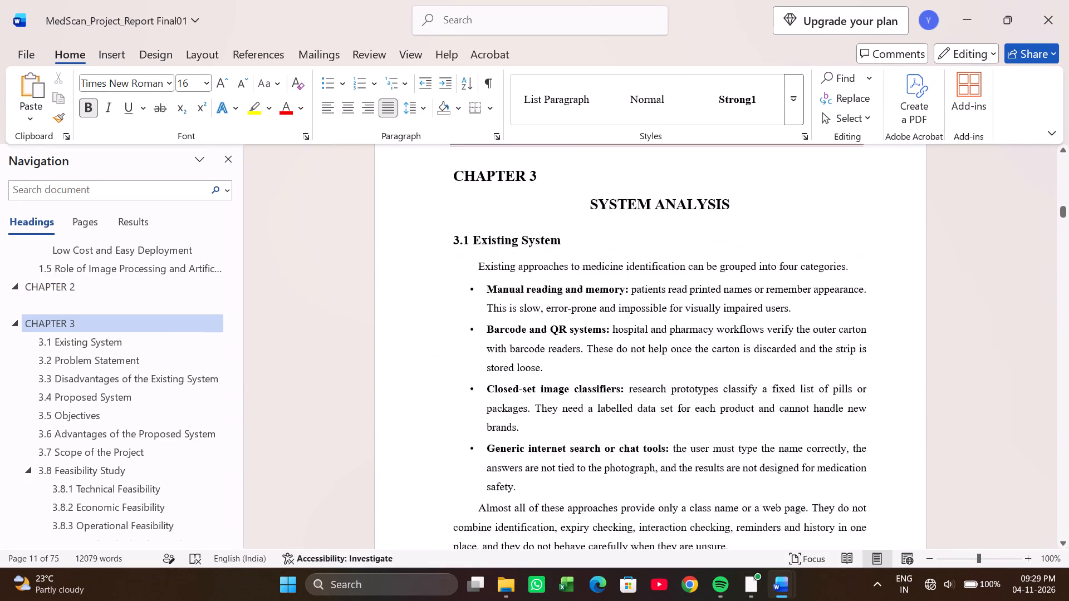
scroll(583, 411, down, 19)
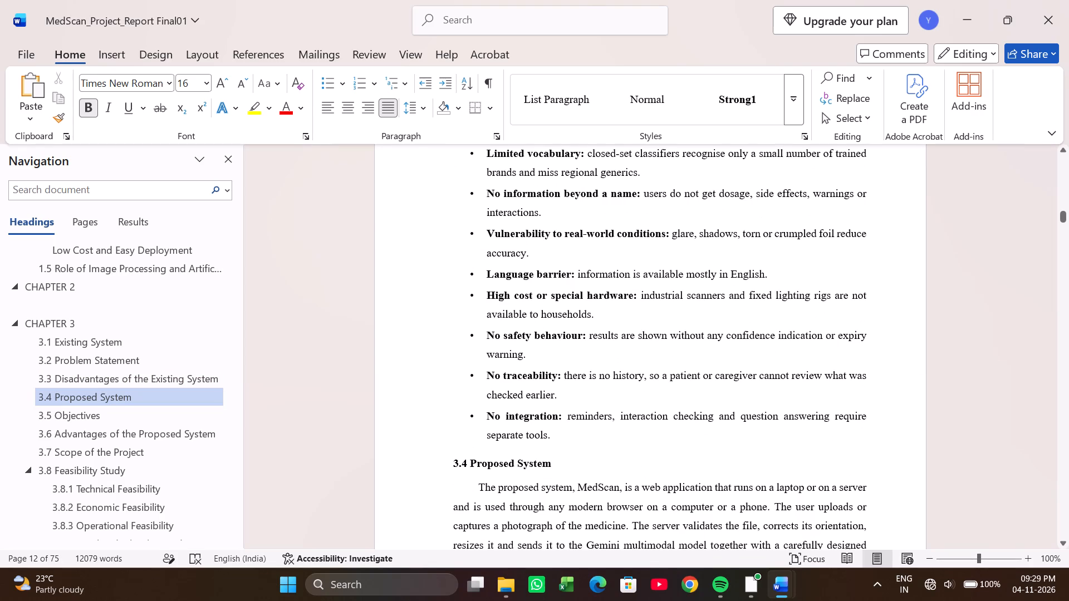
scroll(553, 445, down, 15)
scroll(574, 429, down, 19)
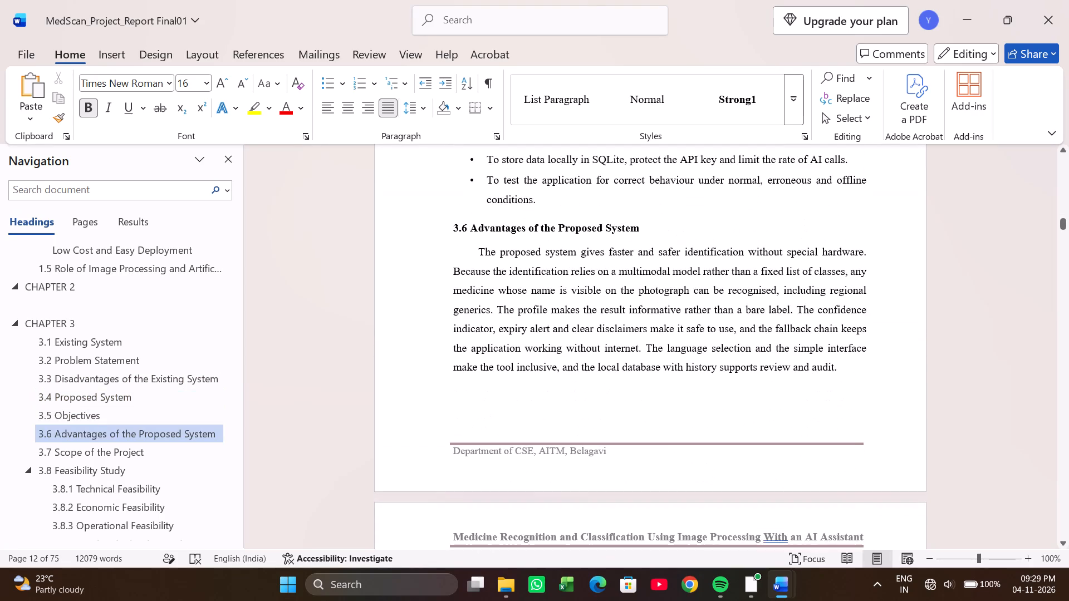
scroll(589, 408, down, 19)
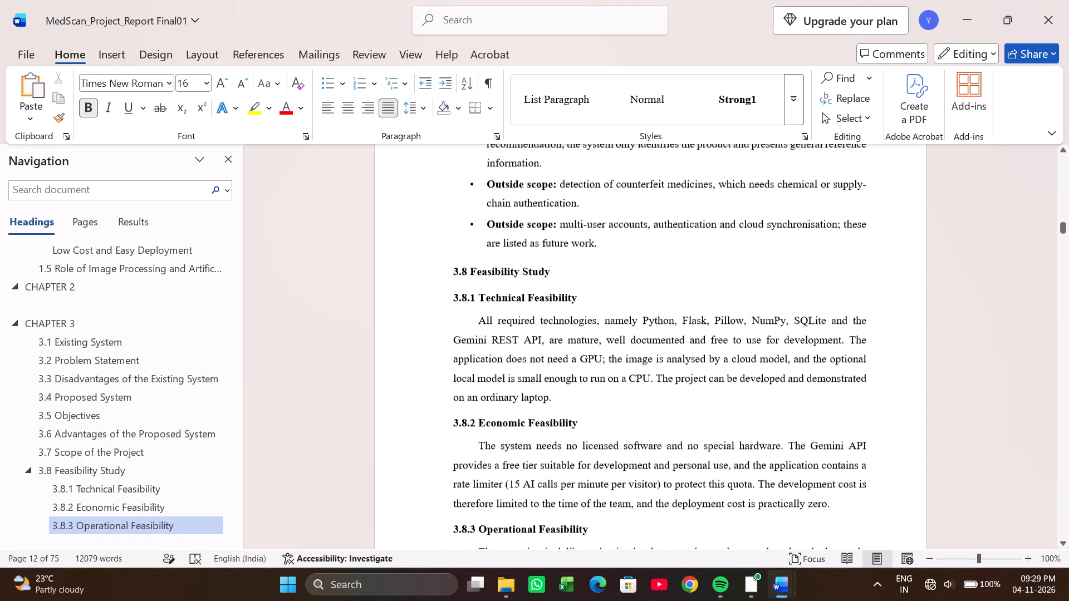
scroll(591, 400, down, 15)
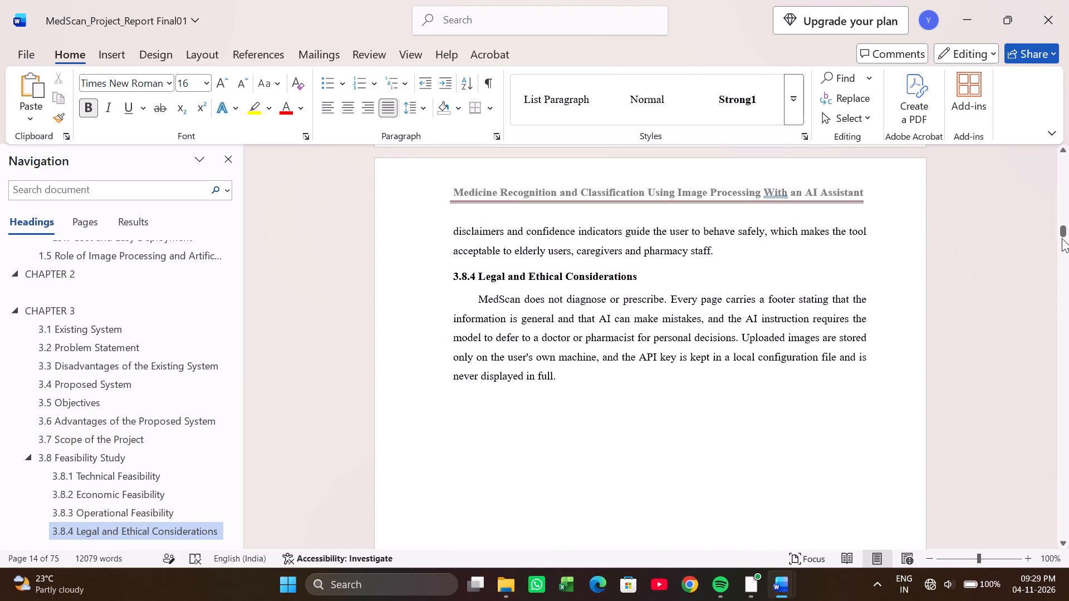
Review the closing sections of Chapter 1 and the Chapter 2 literature survey entries through to the start of Chapter 3.
drag(1062, 238, 1049, 196)
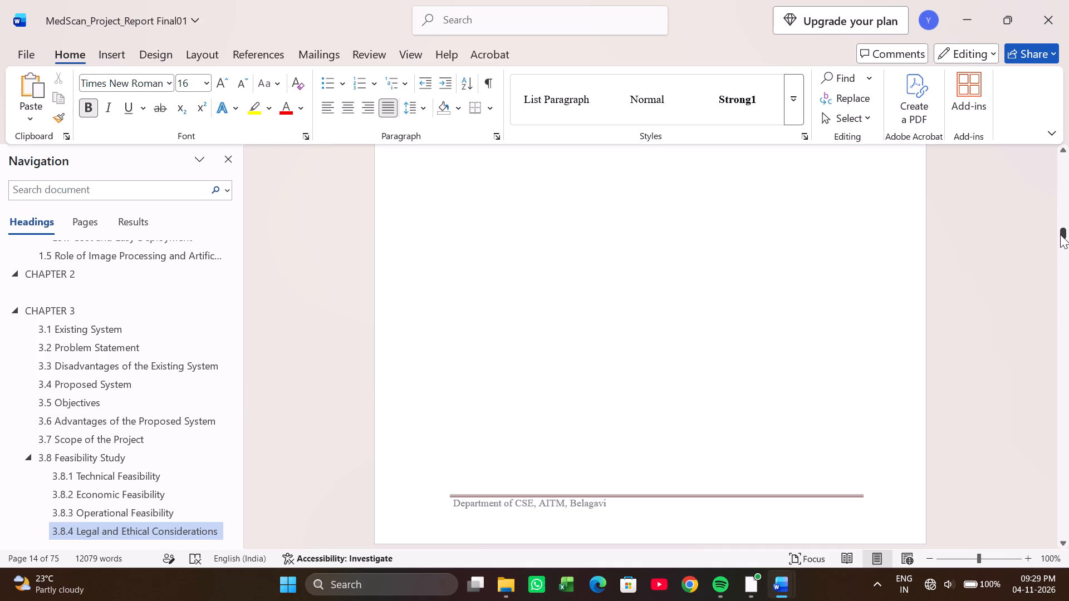
drag(1060, 234, 1066, 177)
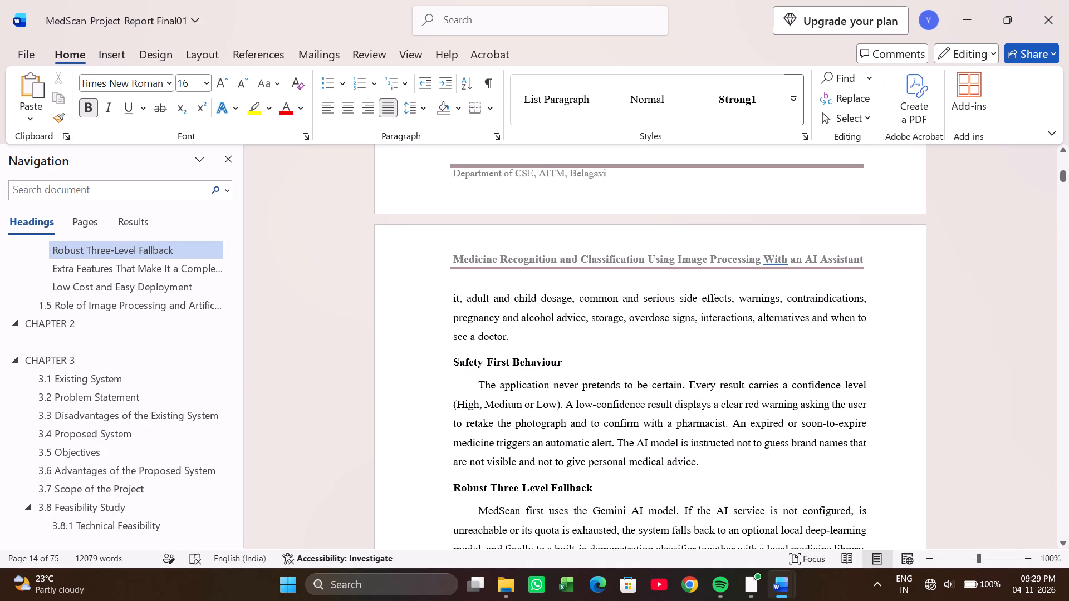
scroll(754, 437, down, 9)
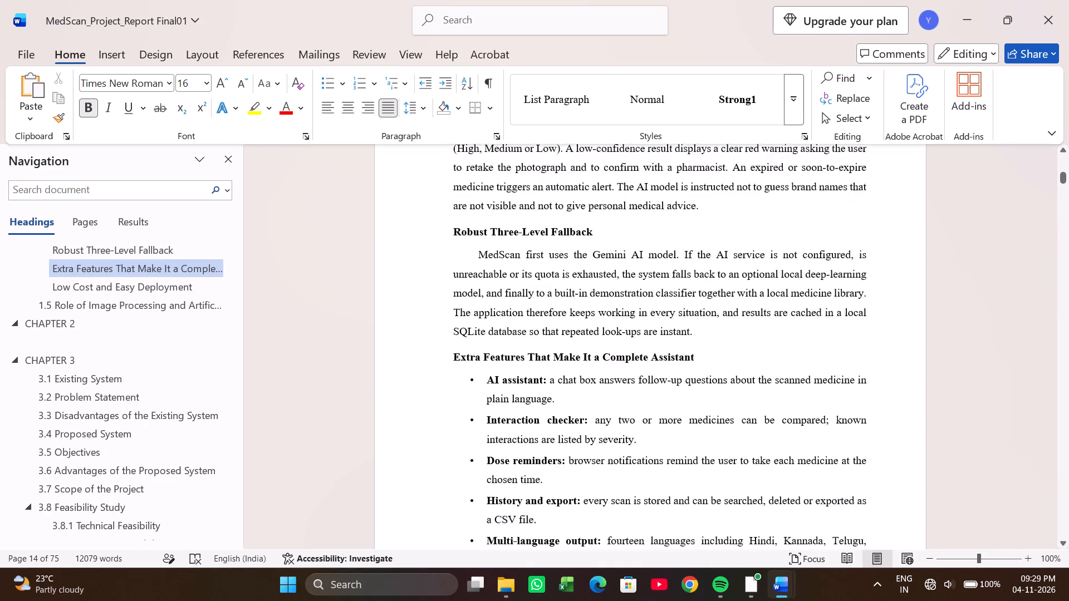
scroll(804, 407, down, 16)
scroll(812, 443, down, 7)
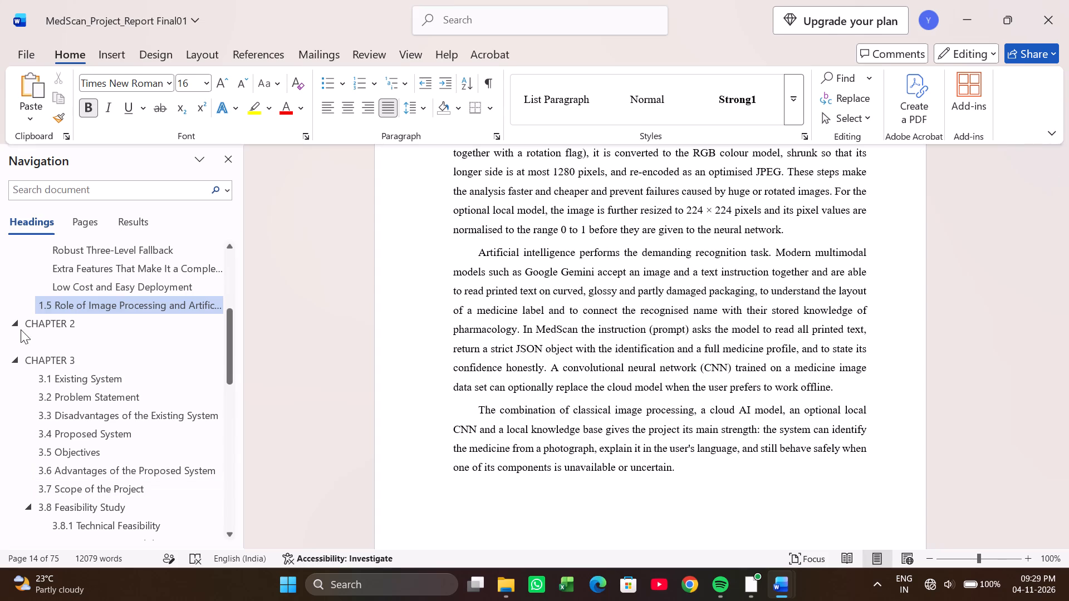
click(25, 327)
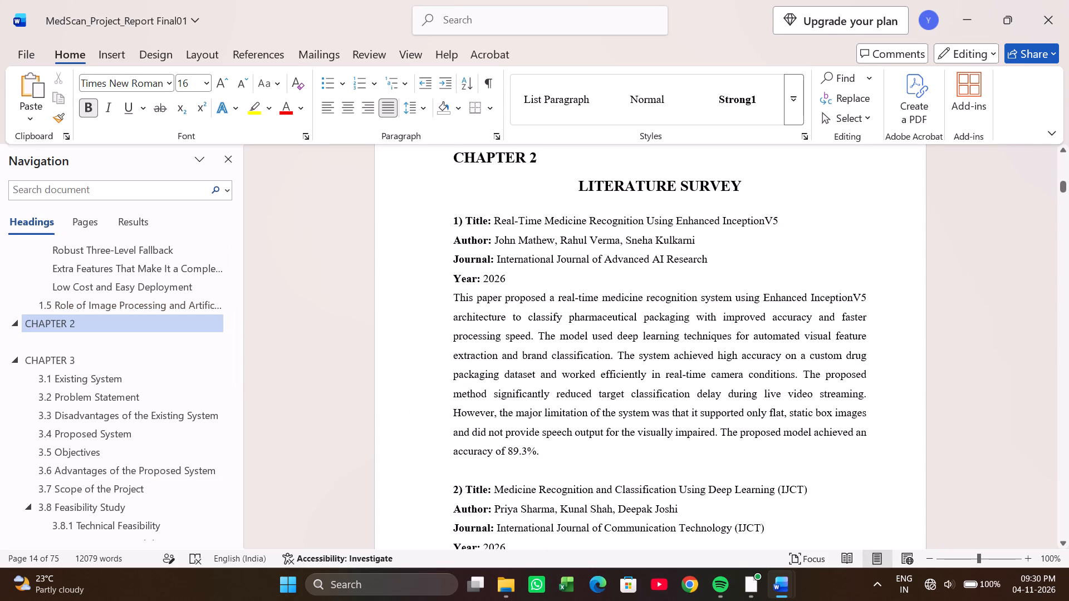
scroll(553, 253, up, 1)
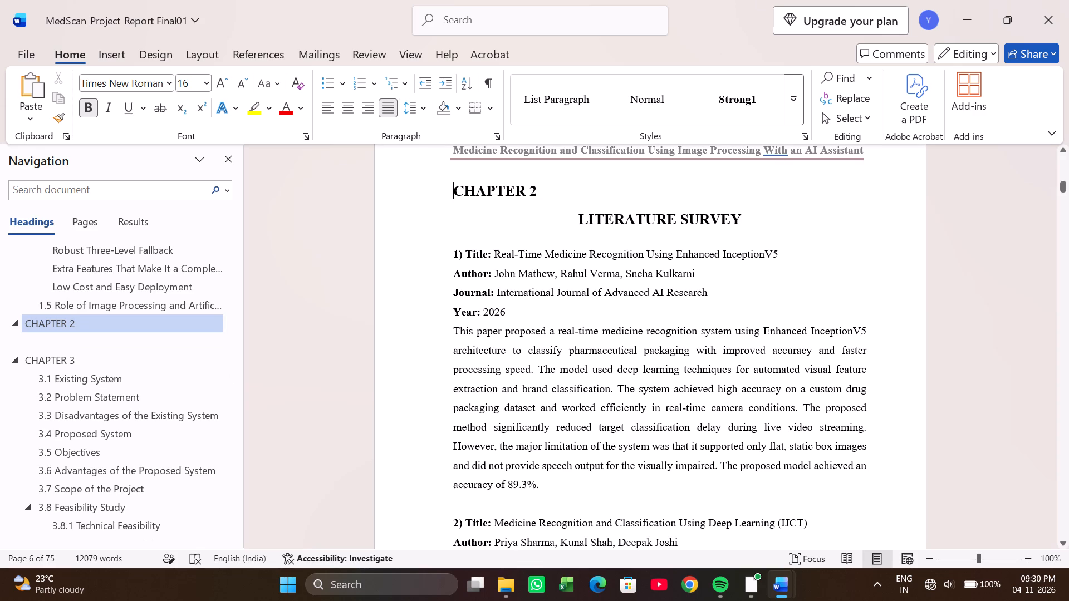
scroll(663, 236, down, 10)
scroll(669, 266, down, 20)
scroll(669, 266, down, 7)
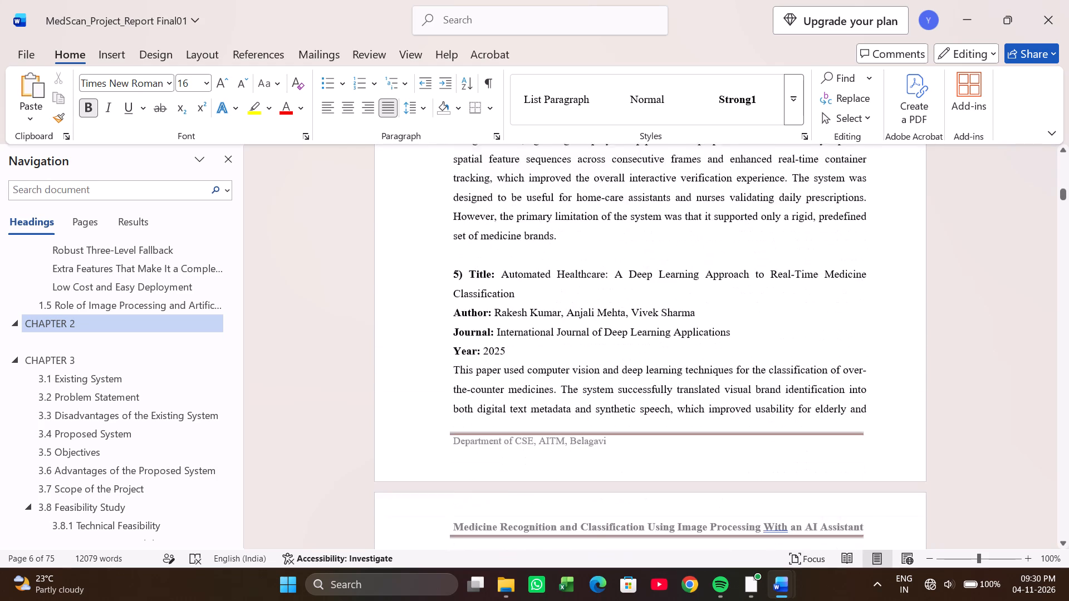
scroll(659, 284, down, 20)
scroll(659, 284, down, 1)
scroll(659, 284, up, 1)
scroll(659, 284, down, 20)
scroll(659, 284, down, 6)
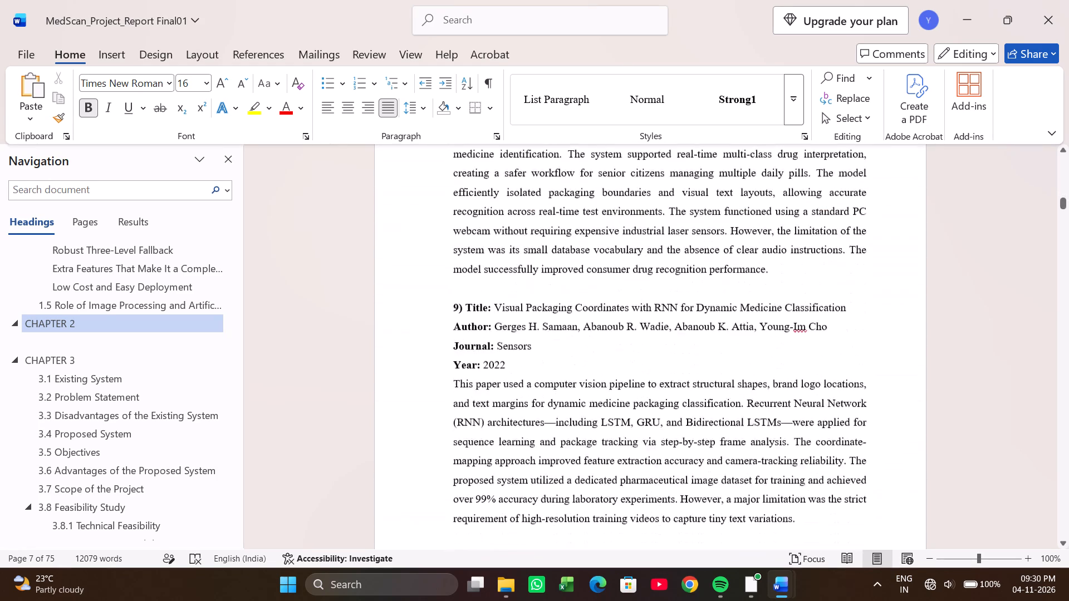
scroll(671, 268, down, 15)
scroll(673, 266, down, 16)
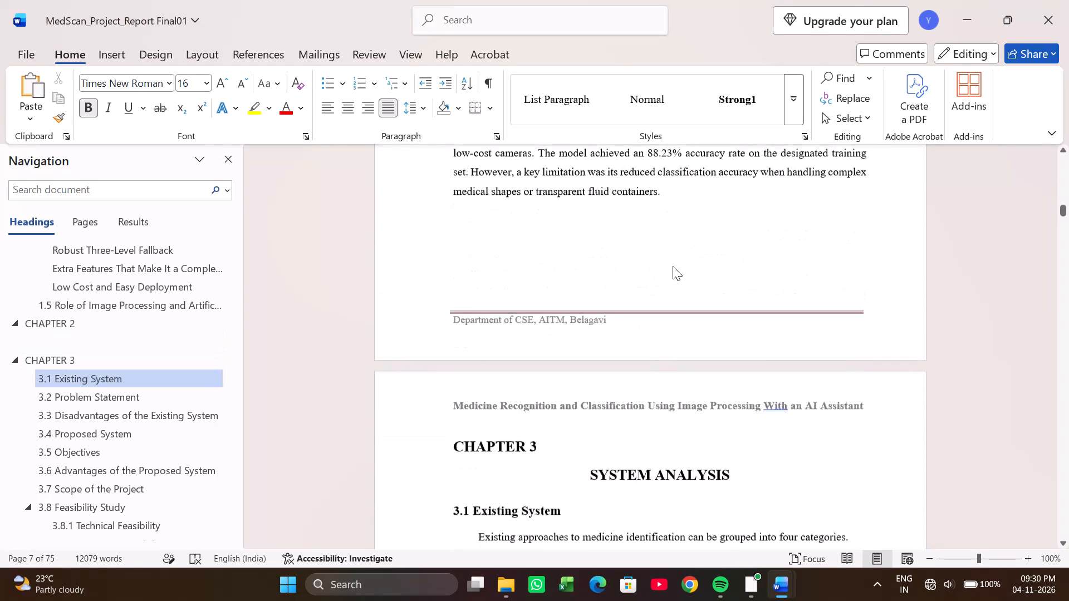
scroll(673, 266, down, 1)
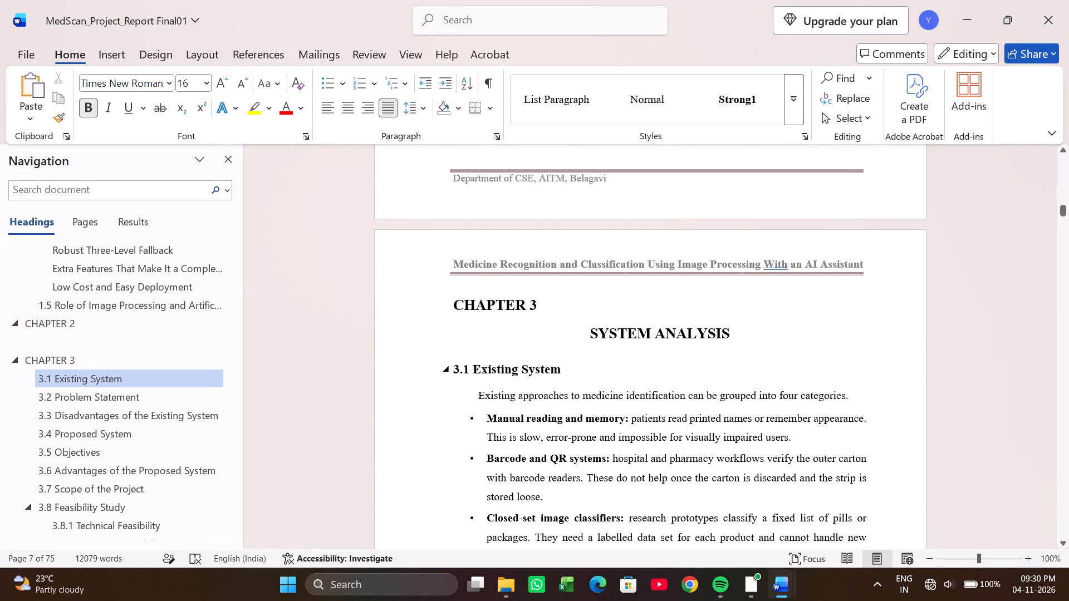
Check the formatting of the "3.1 Existing System" heading and the text below it.
drag(578, 373, 459, 380)
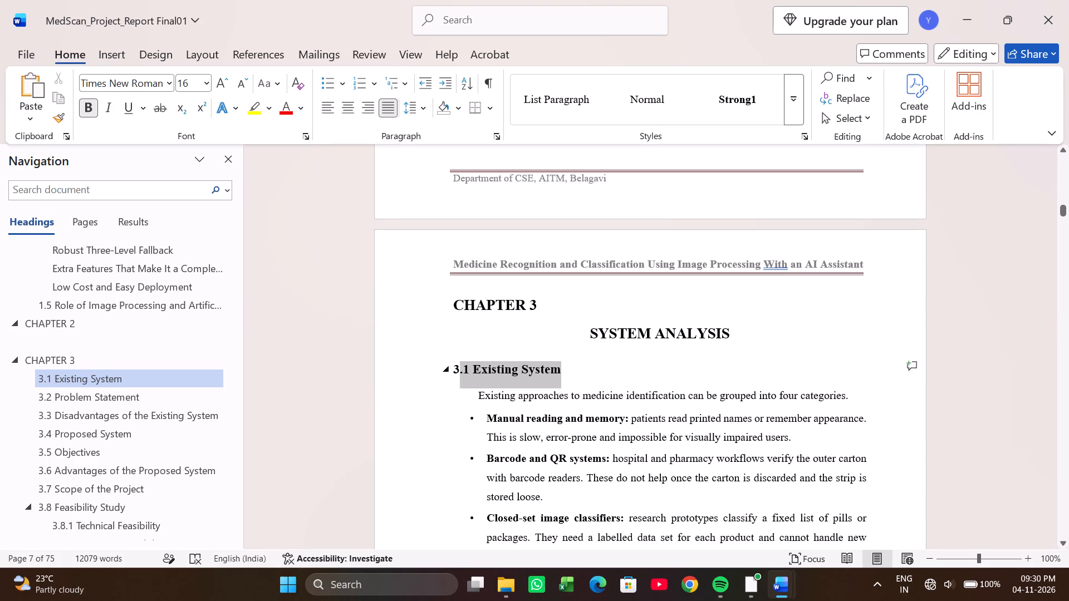
drag(459, 380, 452, 381)
click(424, 411)
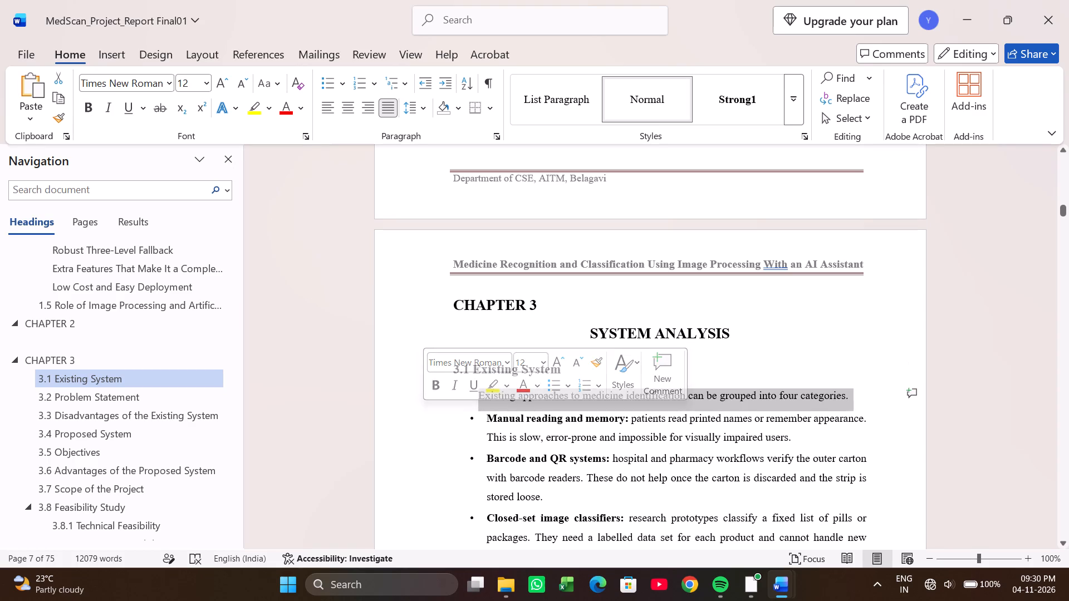
click(435, 432)
click(410, 439)
Set the font size of the "3.2 Problem Statement" heading to 14 pt.
scroll(474, 423, down, 9)
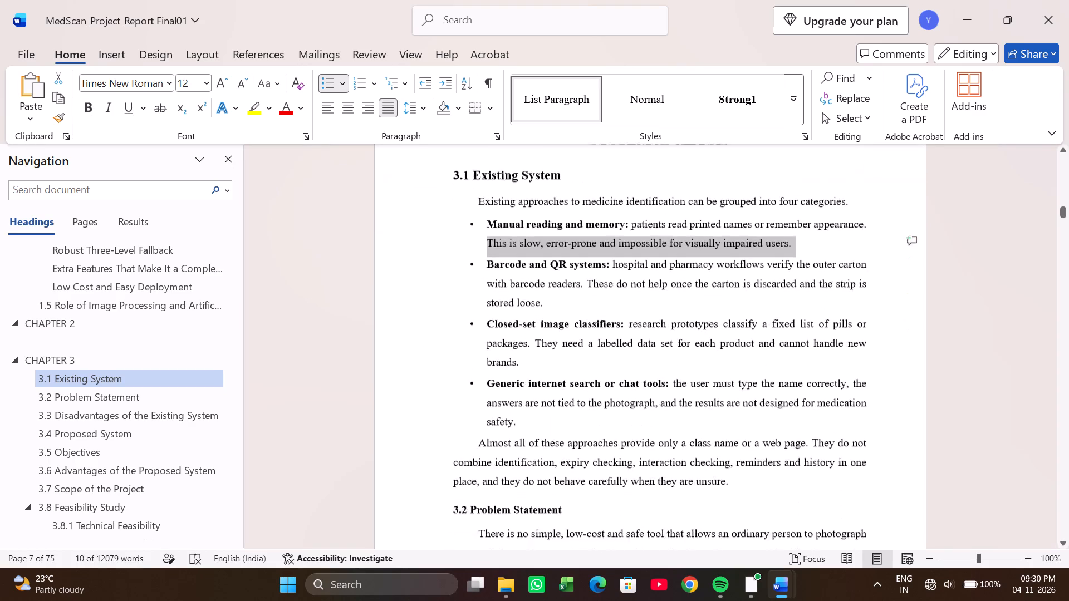
scroll(483, 421, down, 3)
drag(572, 297, 452, 297)
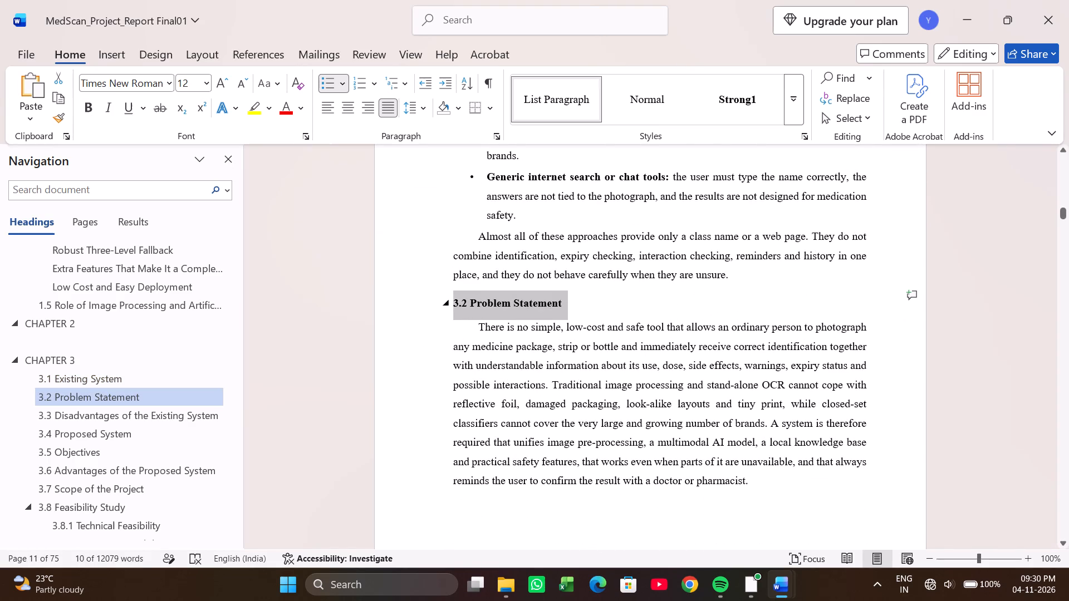
drag(452, 297, 451, 297)
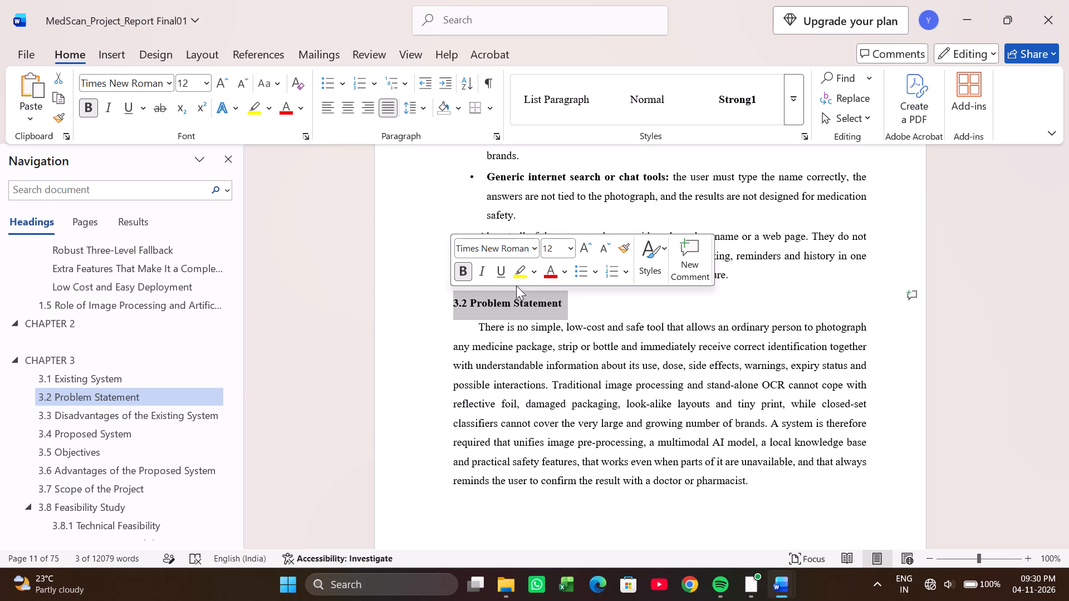
click(571, 249)
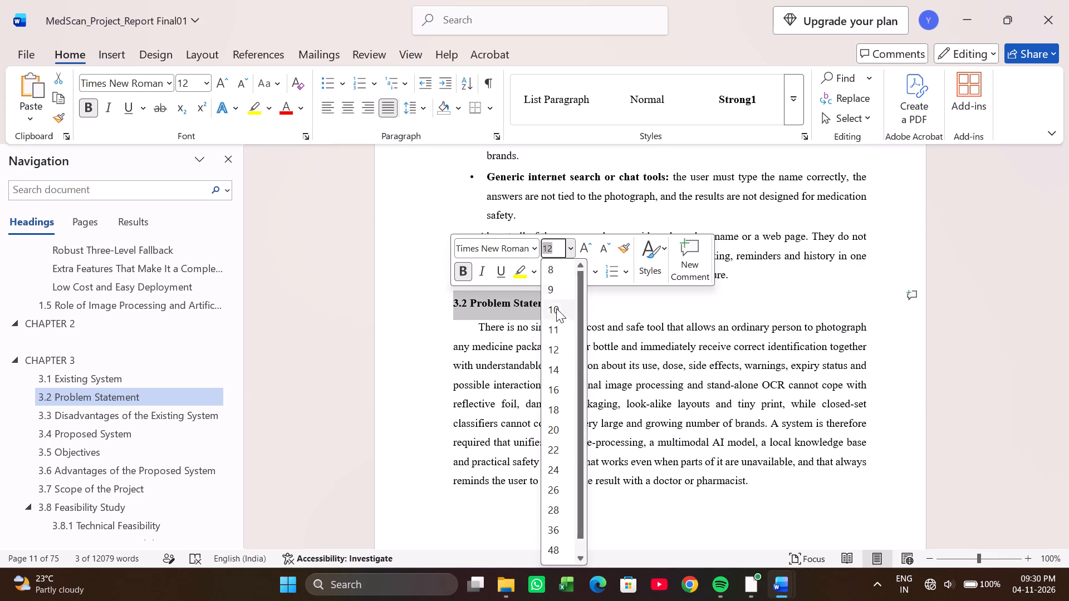
click(555, 366)
click(600, 299)
Set the font size of the "3.3 Disadvantages of the Existing System" heading to 14 pt.
scroll(592, 307, down, 7)
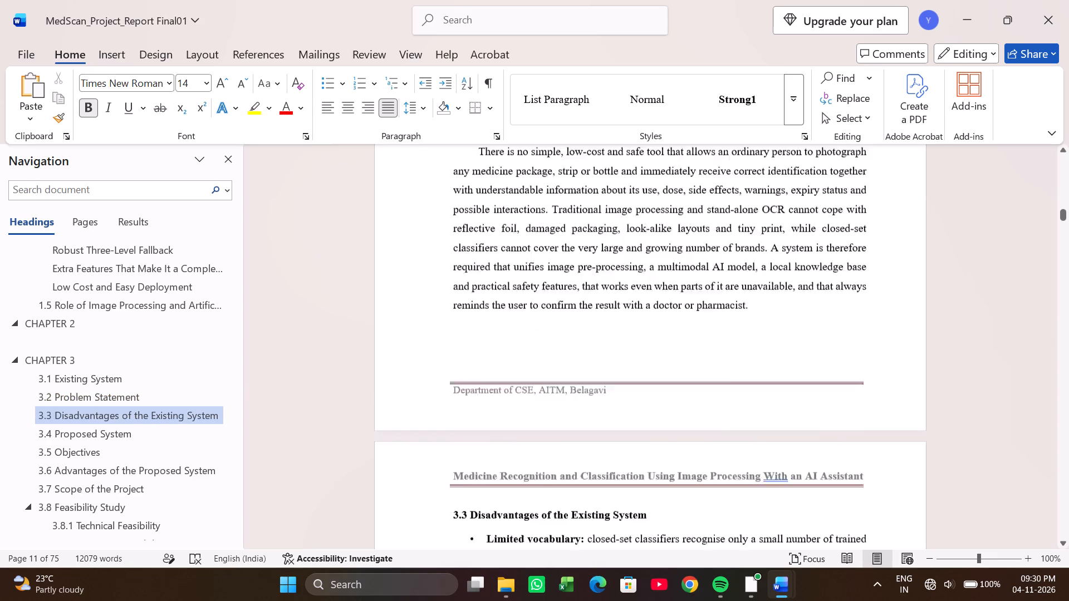
scroll(587, 315, down, 4)
drag(650, 328, 649, 330)
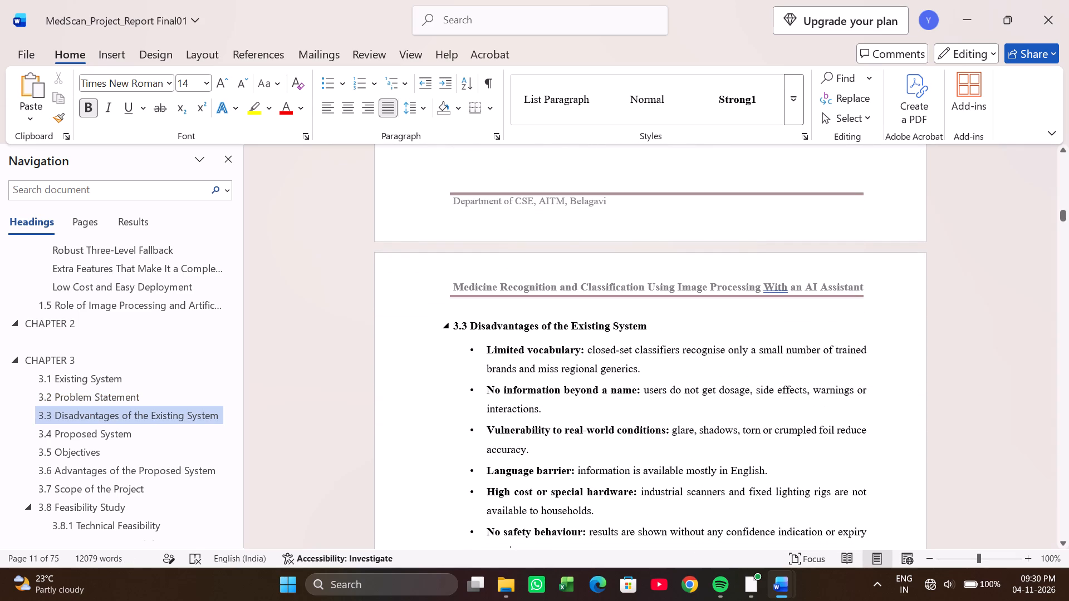
drag(649, 330, 454, 332)
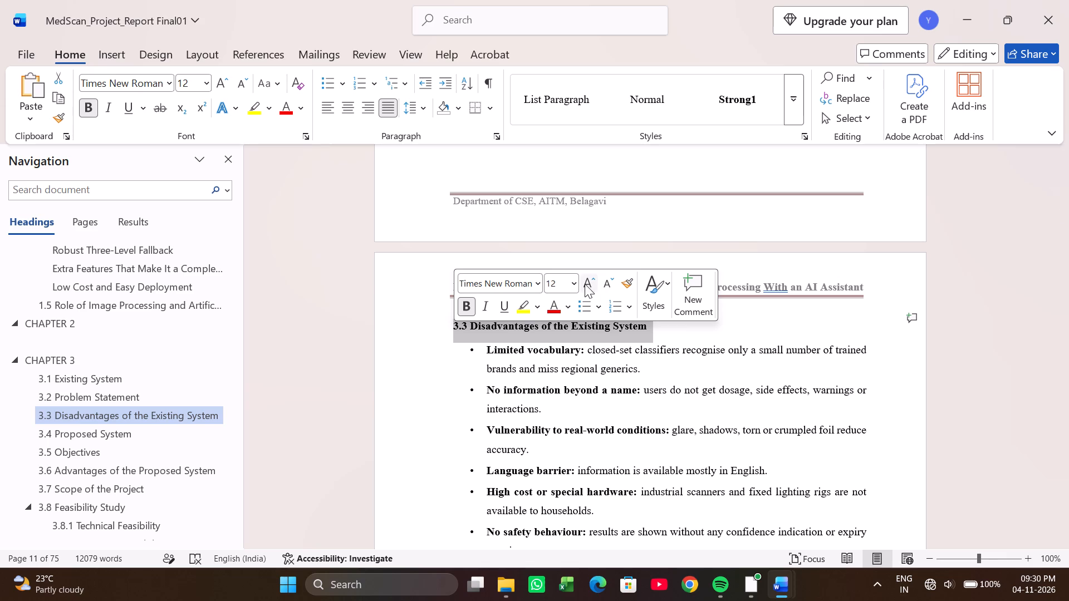
click(570, 284)
click(563, 115)
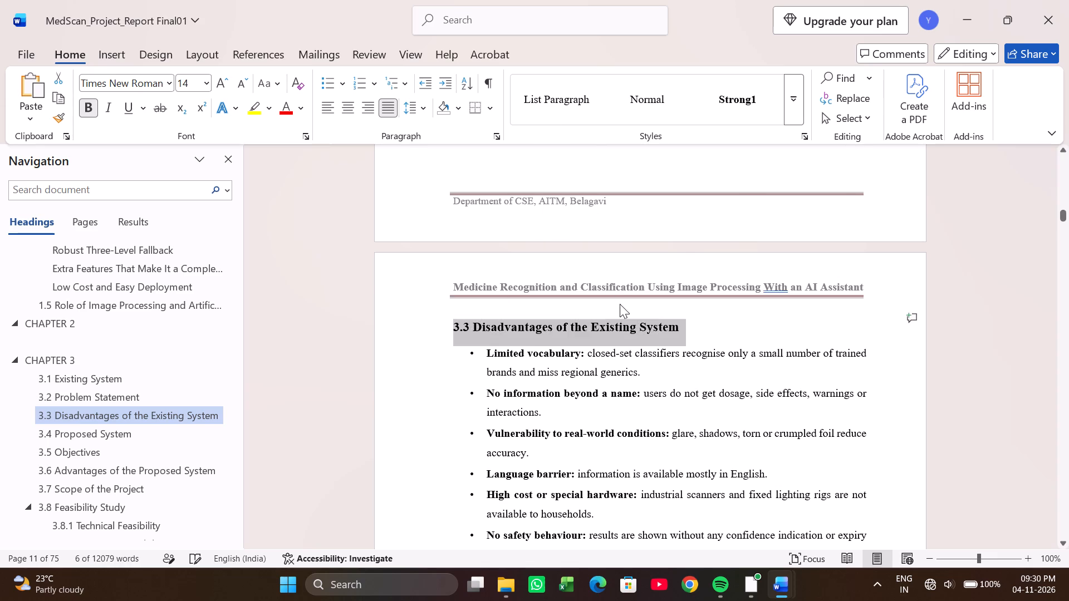
Set the font size of the "3.4 Proposed System" heading to 14 pt.
scroll(620, 308, down, 9)
scroll(562, 362, up, 5)
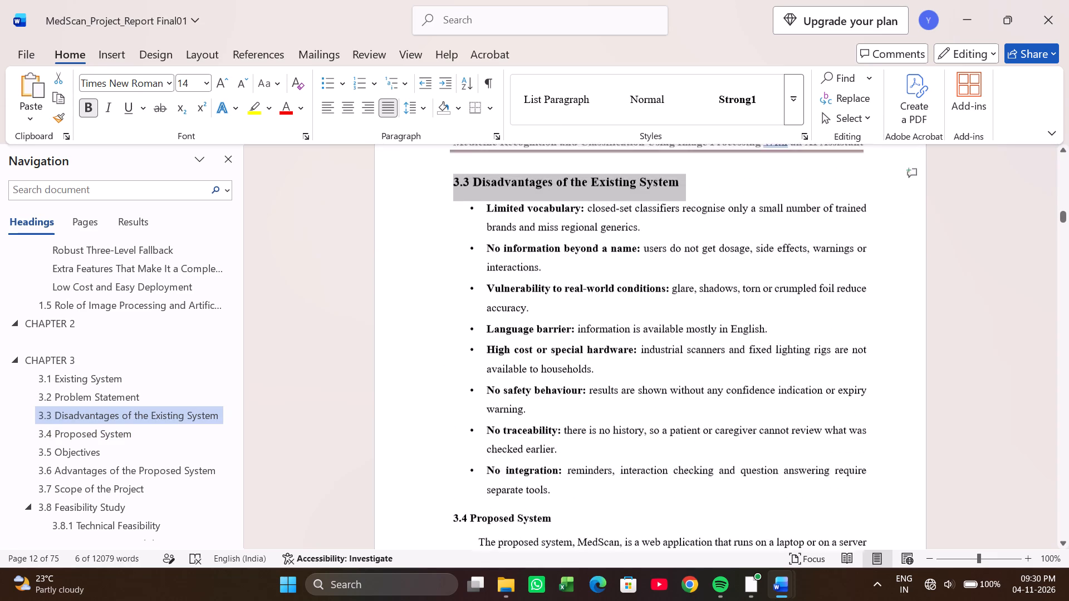
scroll(562, 362, down, 5)
drag(560, 366, 460, 358)
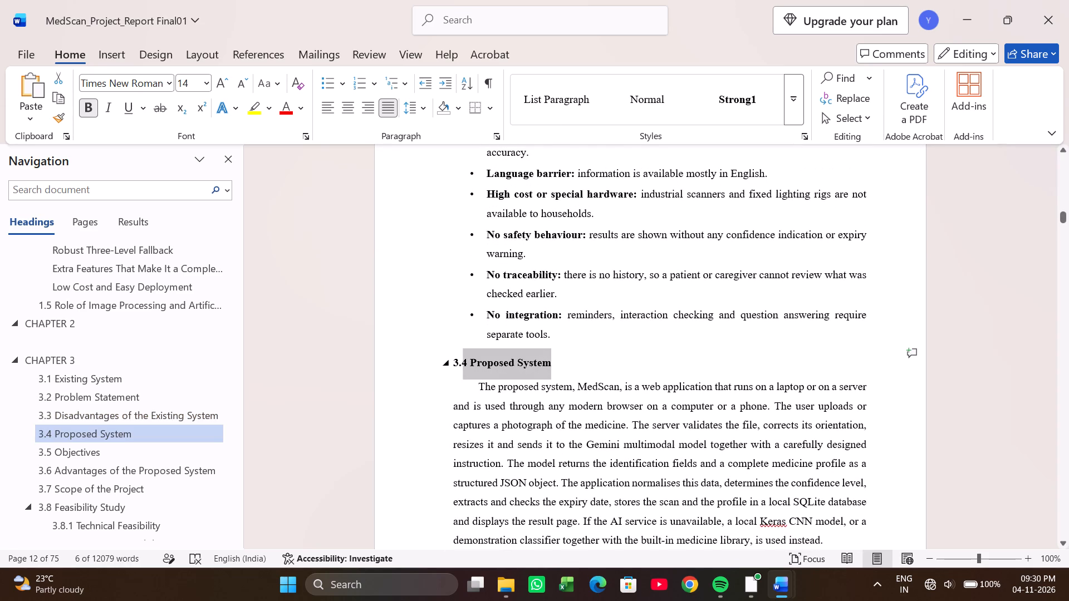
drag(460, 358, 455, 358)
click(572, 306)
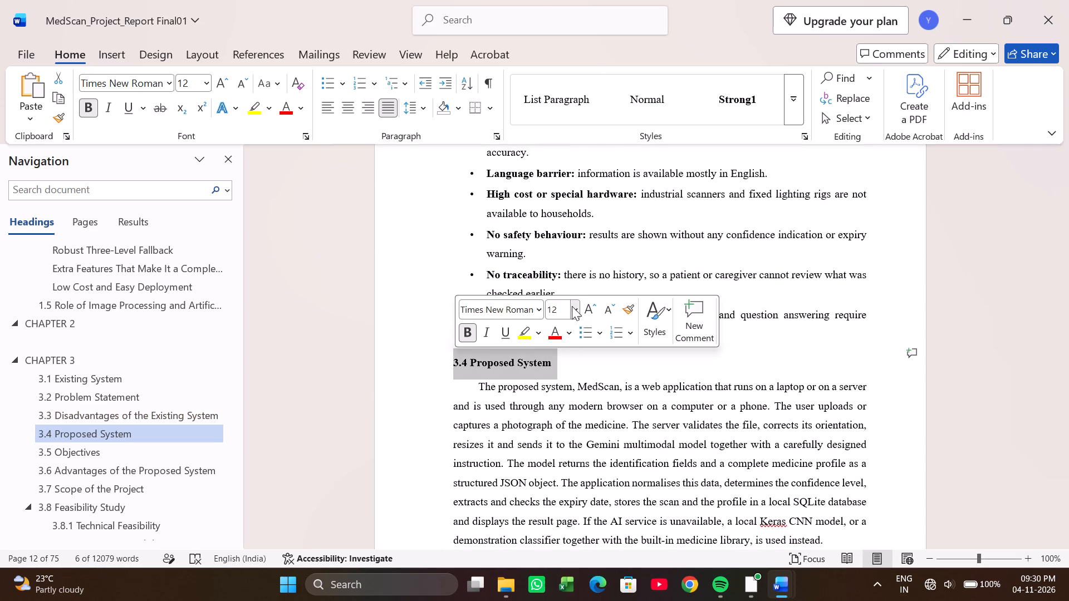
click(560, 119)
click(677, 350)
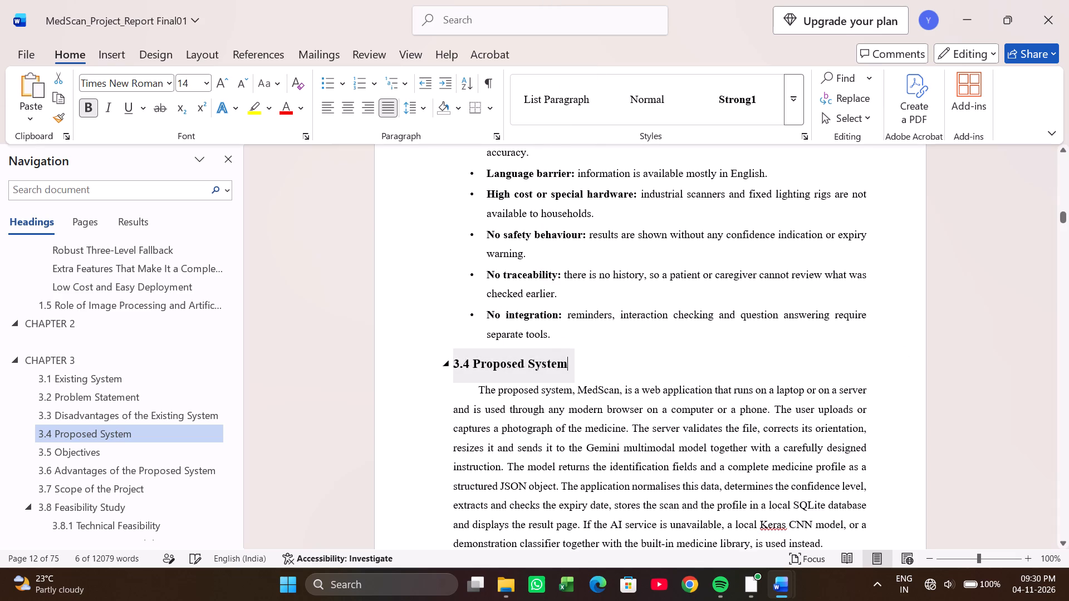
Set the font size of the "3.5 Objectives" heading to 14 pt.
scroll(666, 351, up, 6)
scroll(611, 328, down, 13)
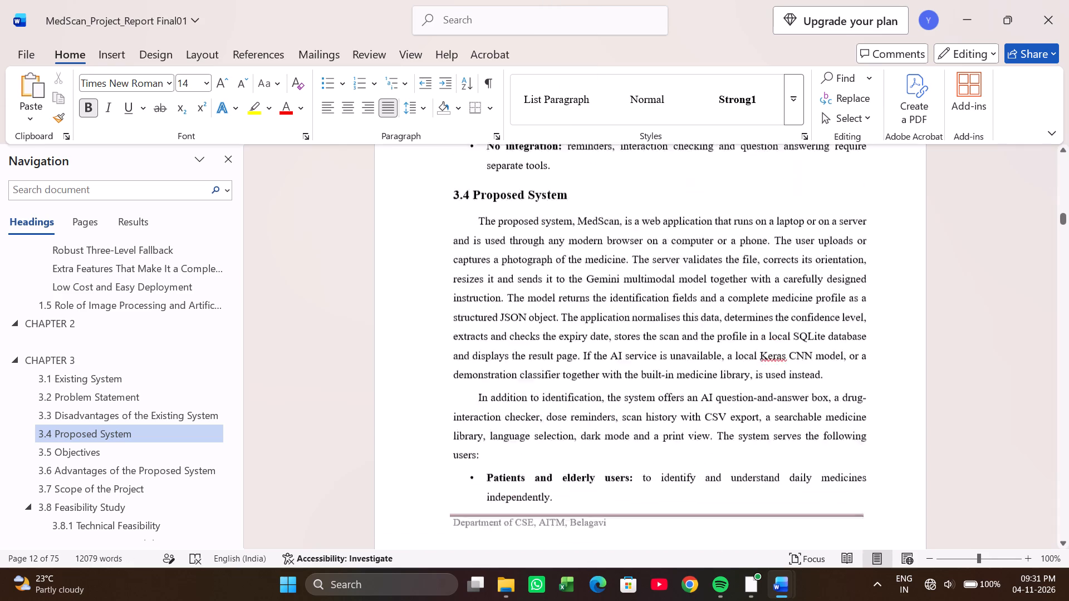
scroll(611, 337, down, 9)
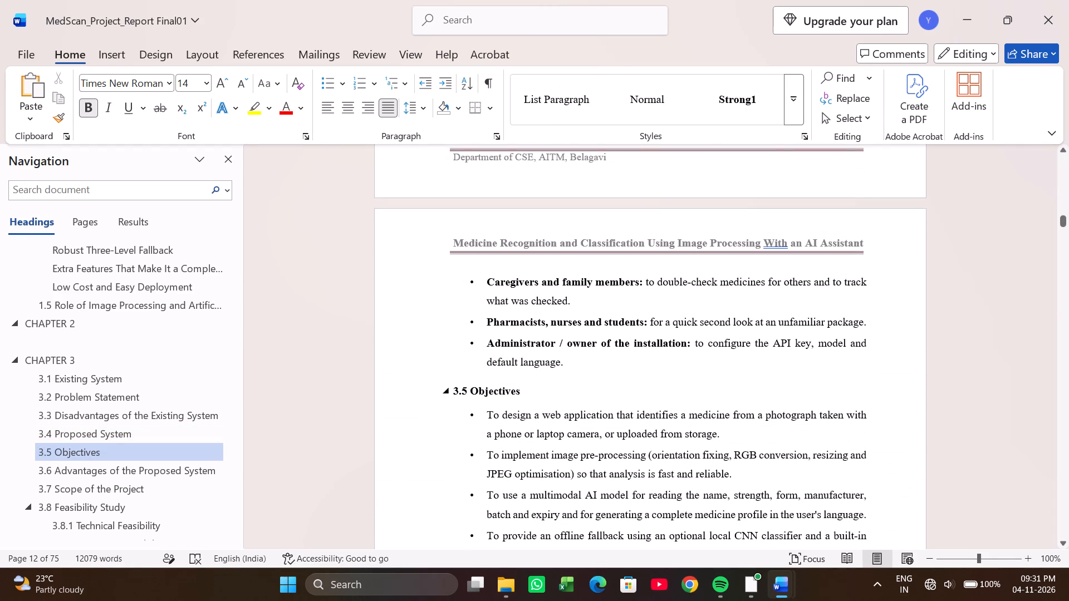
drag(537, 397, 450, 386)
click(571, 339)
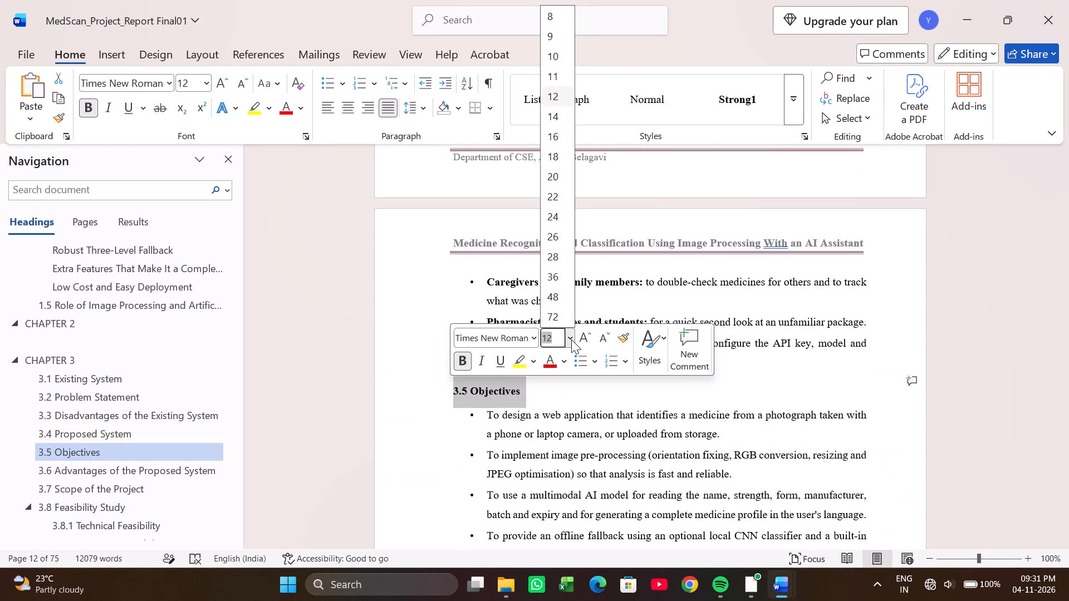
click(555, 124)
click(593, 387)
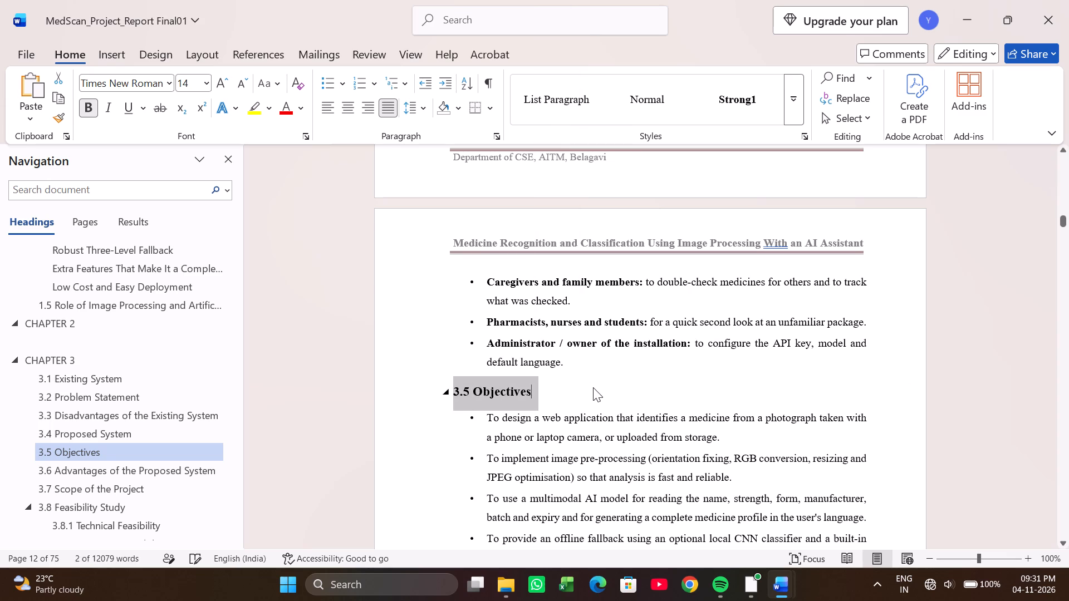
Set the font size of the "3.6 Advantages of the Proposed System" heading to 14 pt.
scroll(593, 387, down, 10)
drag(648, 388, 608, 398)
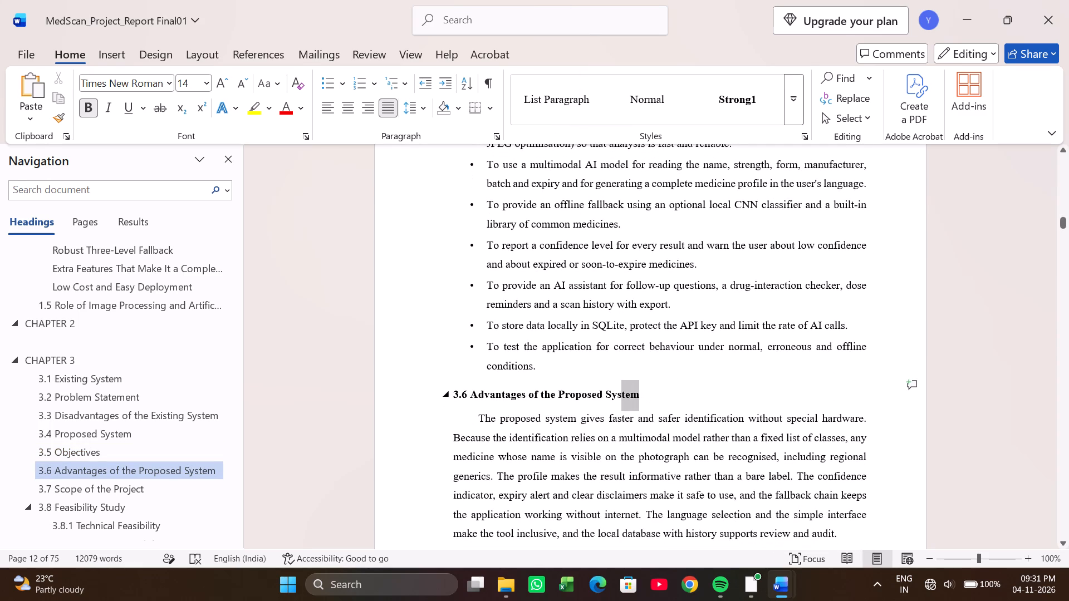
drag(608, 398, 455, 400)
click(576, 348)
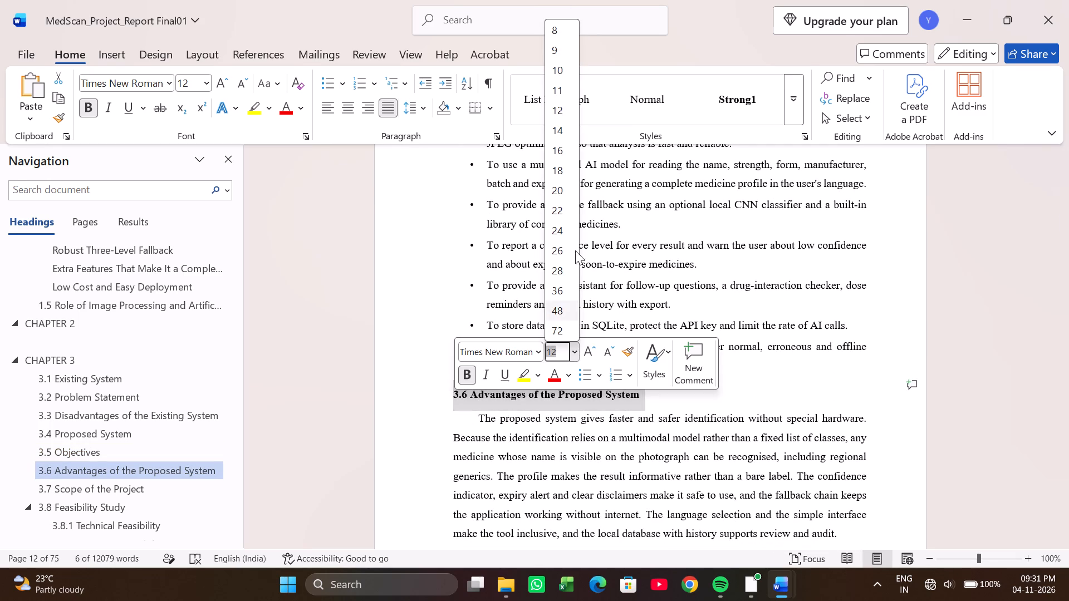
click(565, 131)
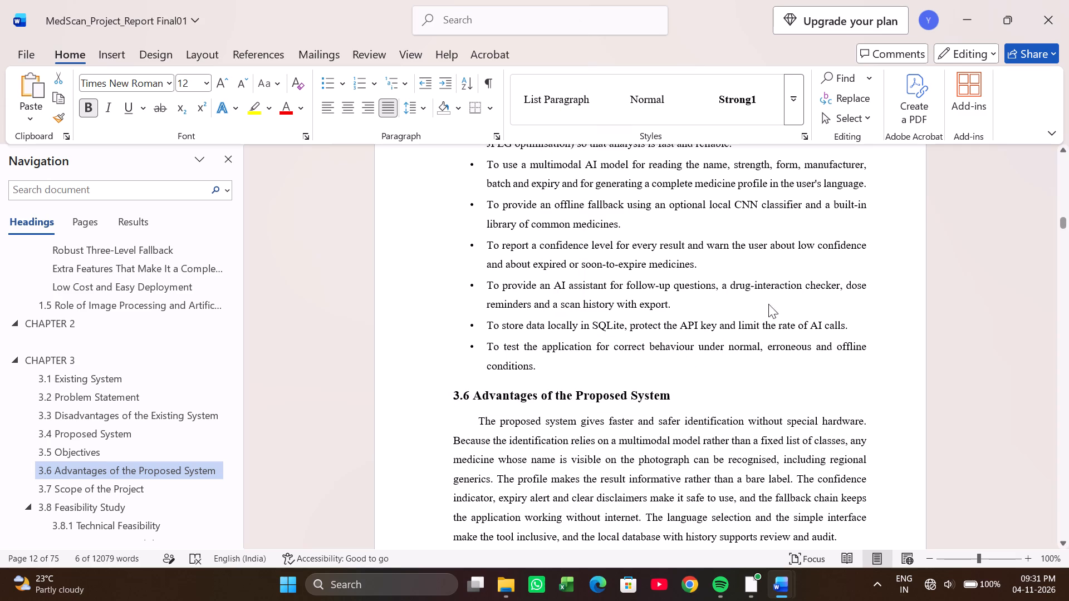
click(781, 389)
Delete everything from the "3.7 Scope of the Project" heading through the end of section 3.8.4, just before Chapter 4.
scroll(773, 391, down, 6)
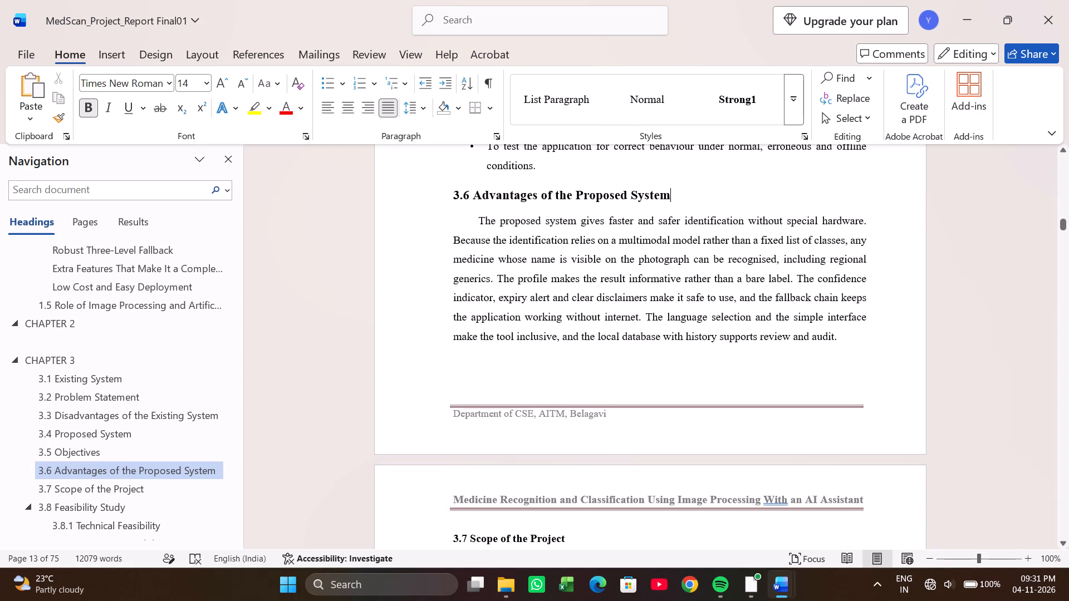
scroll(629, 449, down, 3)
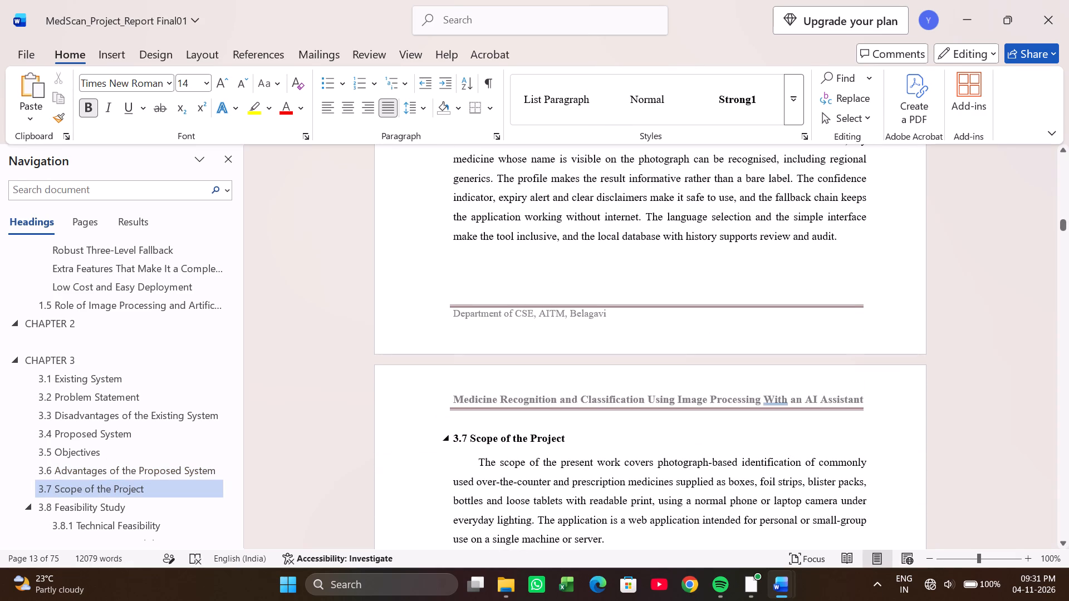
scroll(568, 440, down, 15)
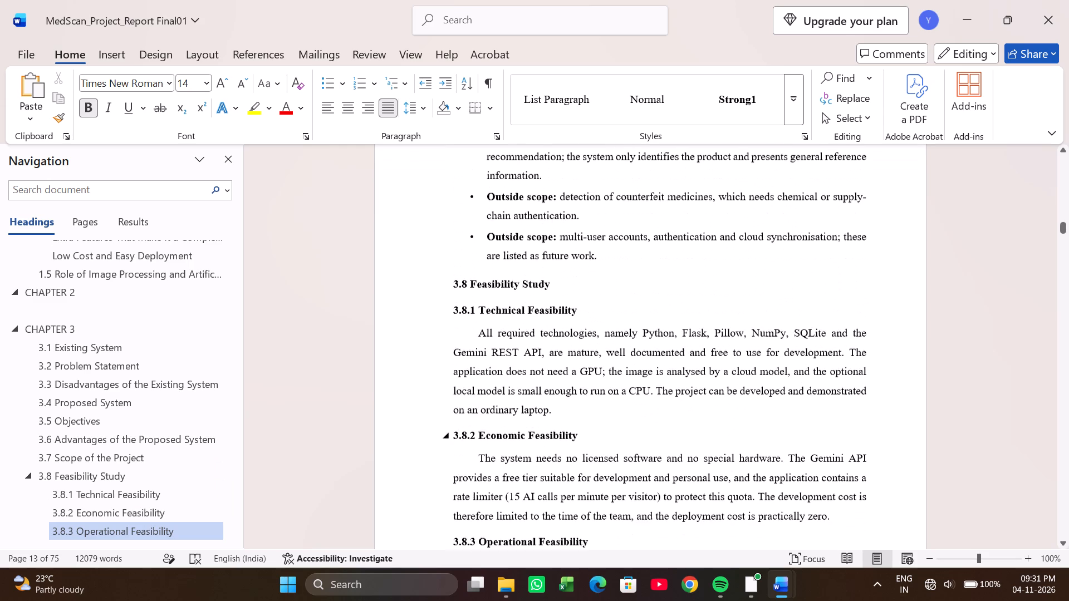
scroll(577, 428, down, 4)
scroll(578, 426, up, 15)
scroll(582, 415, up, 8)
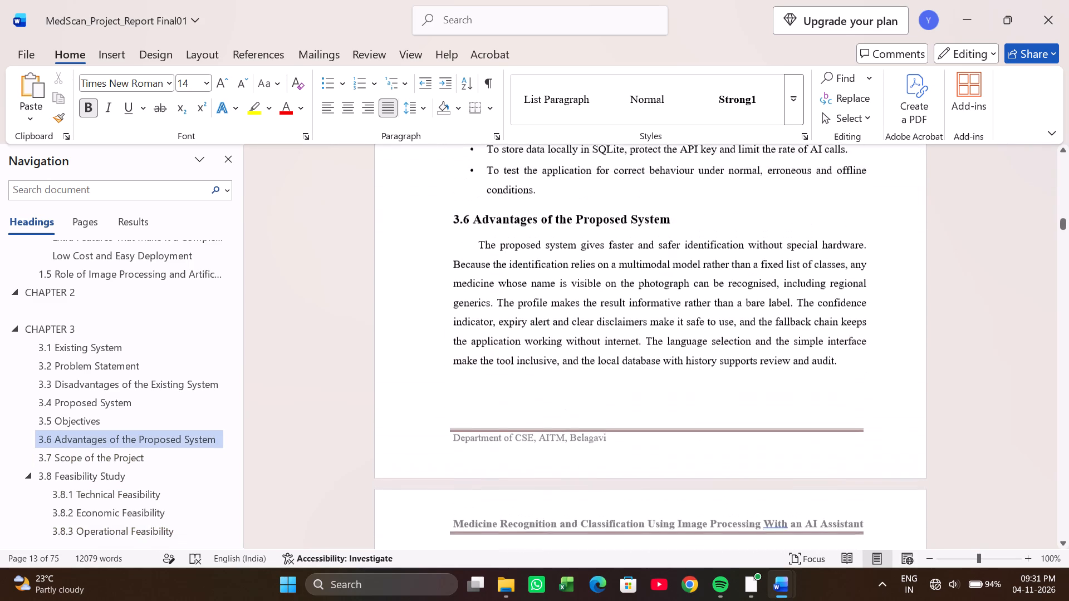
scroll(583, 405, down, 7)
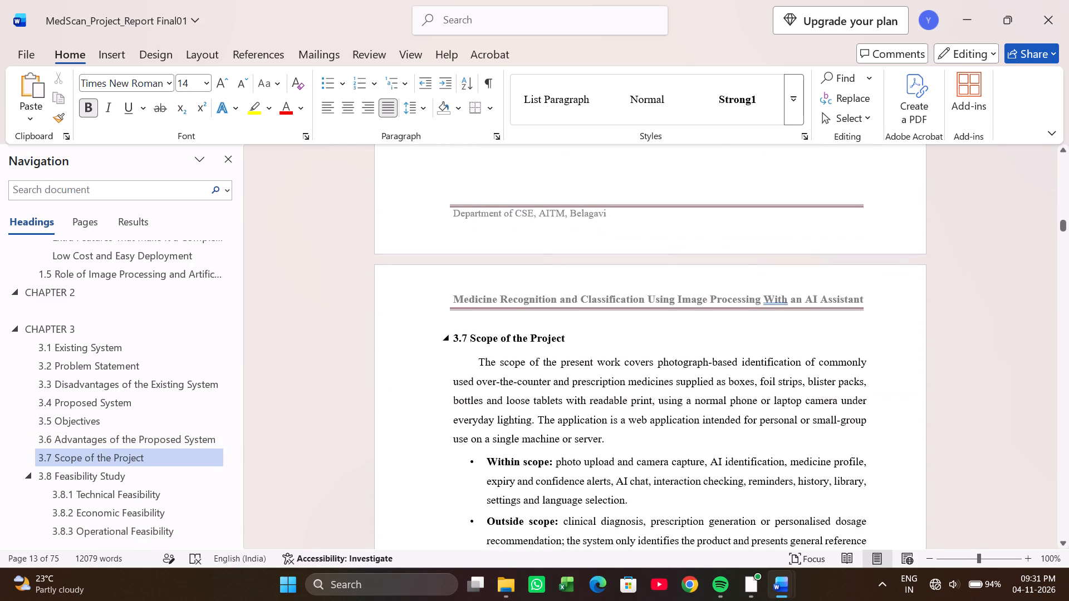
drag(454, 334, 483, 366)
scroll(484, 366, down, 8)
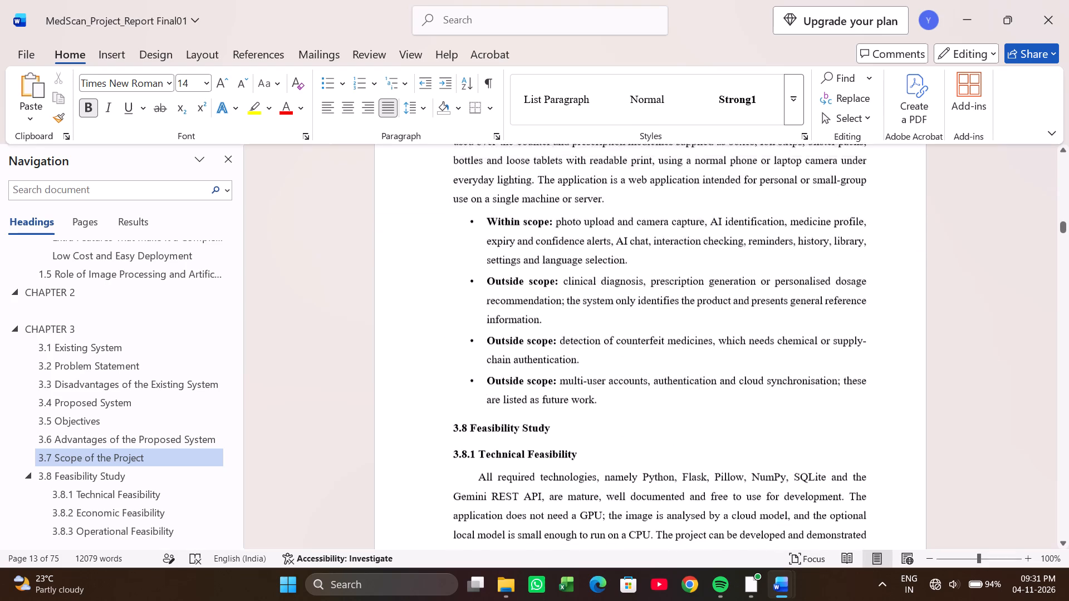
drag(483, 366, 515, 326)
scroll(485, 352, down, 4)
scroll(485, 349, up, 1)
scroll(485, 349, down, 16)
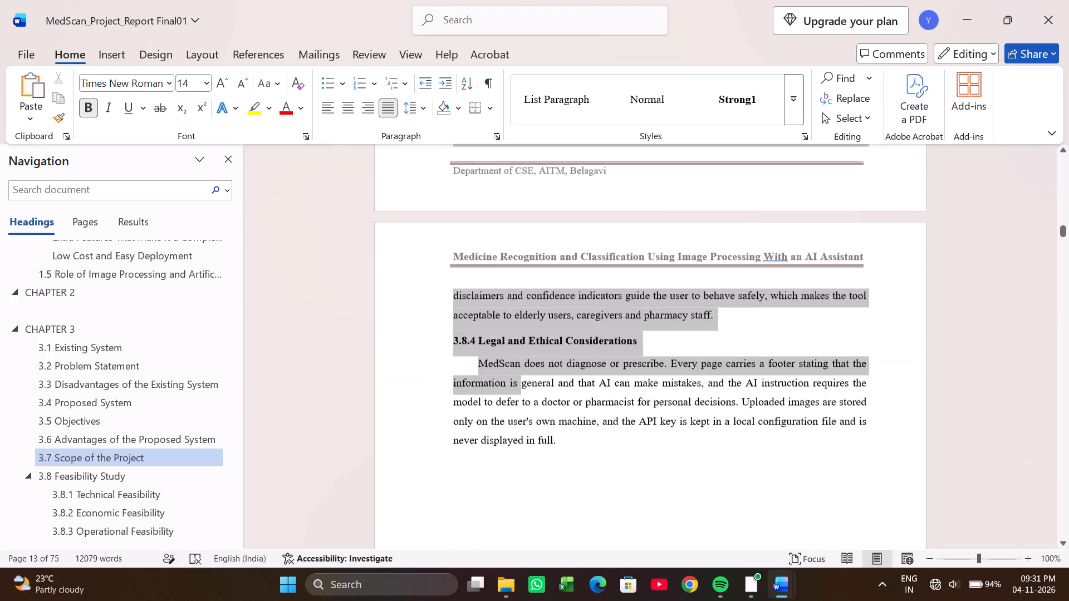
drag(515, 326, 620, 300)
scroll(515, 326, down, 6)
key(BackSpace)
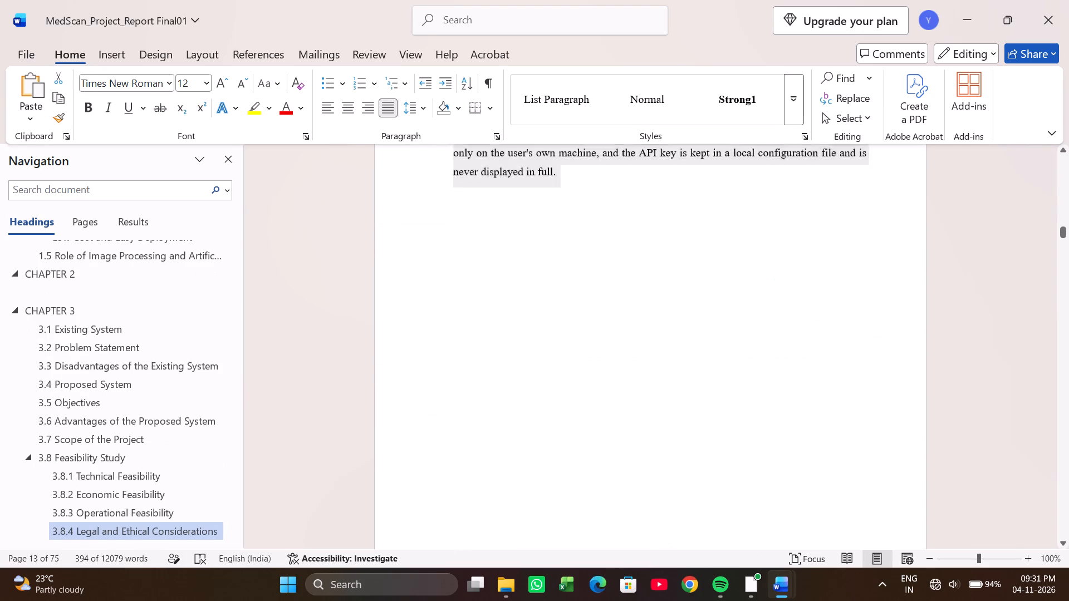
Set the font size of Chapter 4's "4.1 Hardware Requirements" heading to 14 pt.
scroll(620, 311, up, 13)
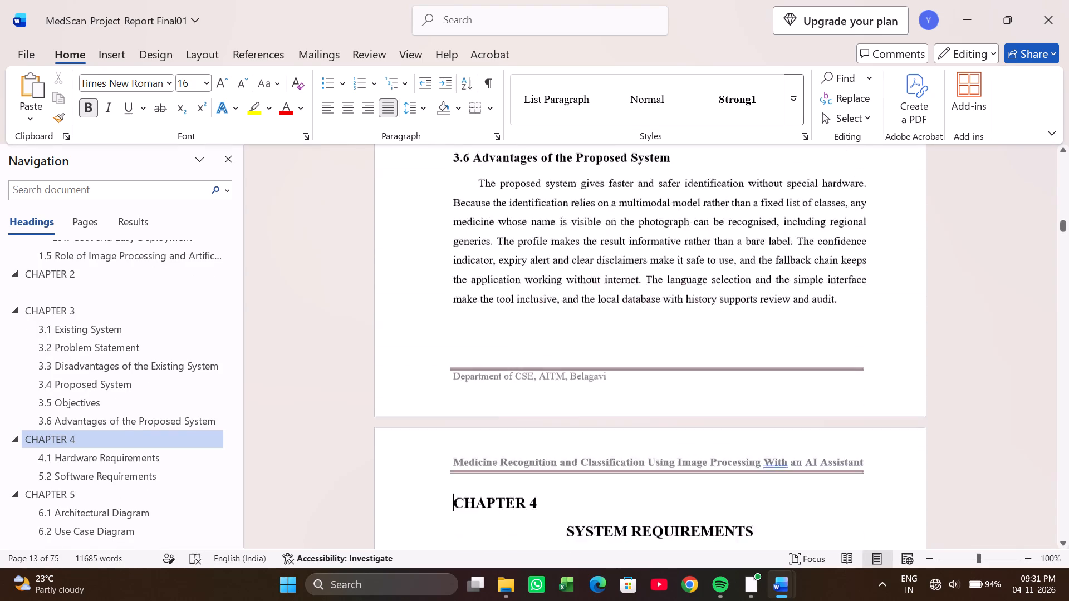
scroll(607, 346, down, 8)
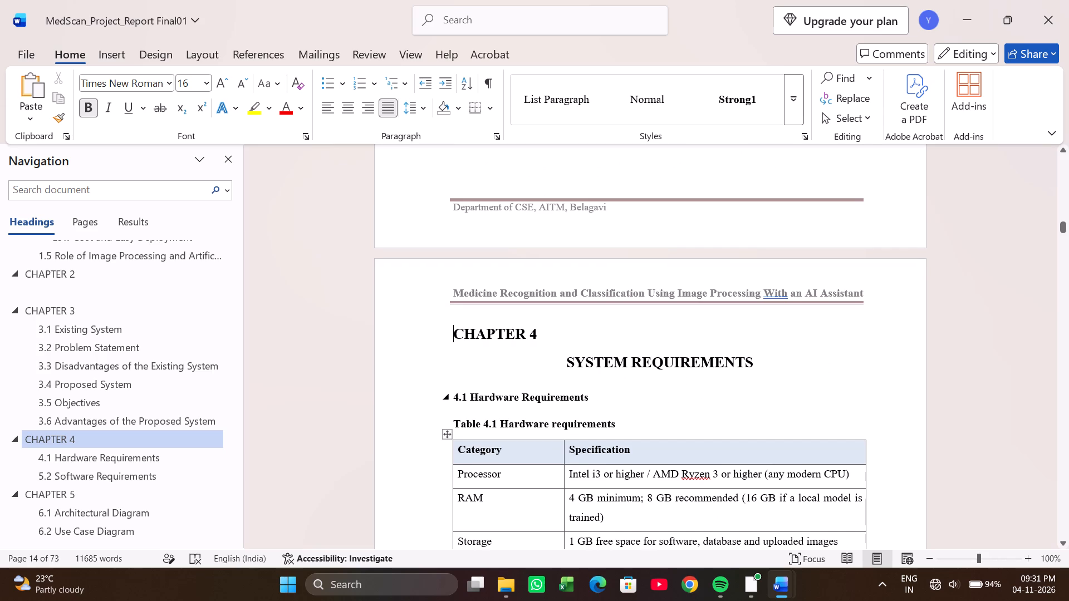
drag(599, 393, 451, 405)
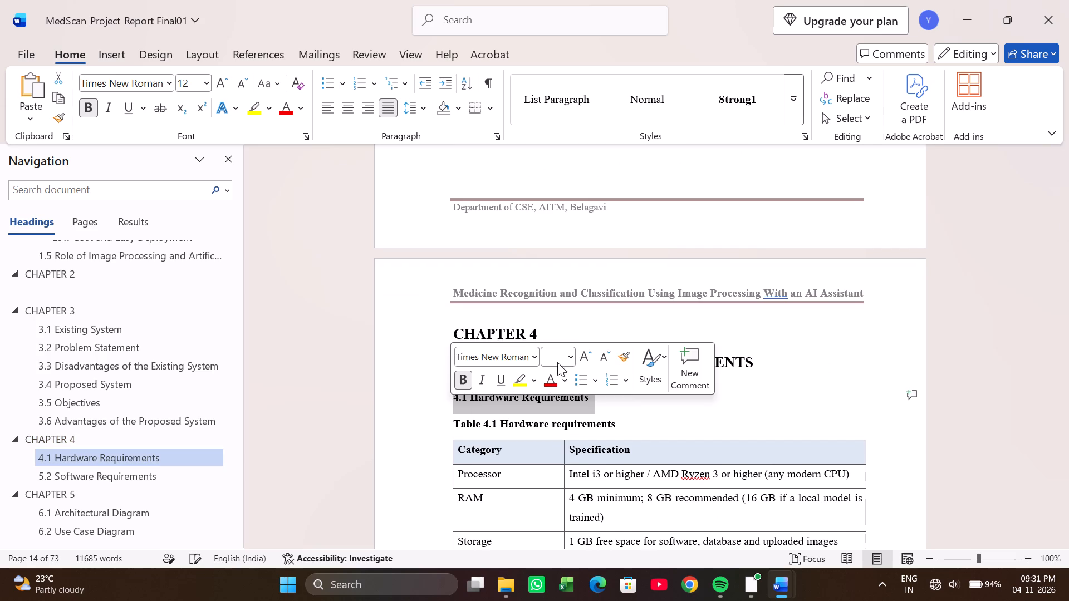
click(575, 358)
click(549, 142)
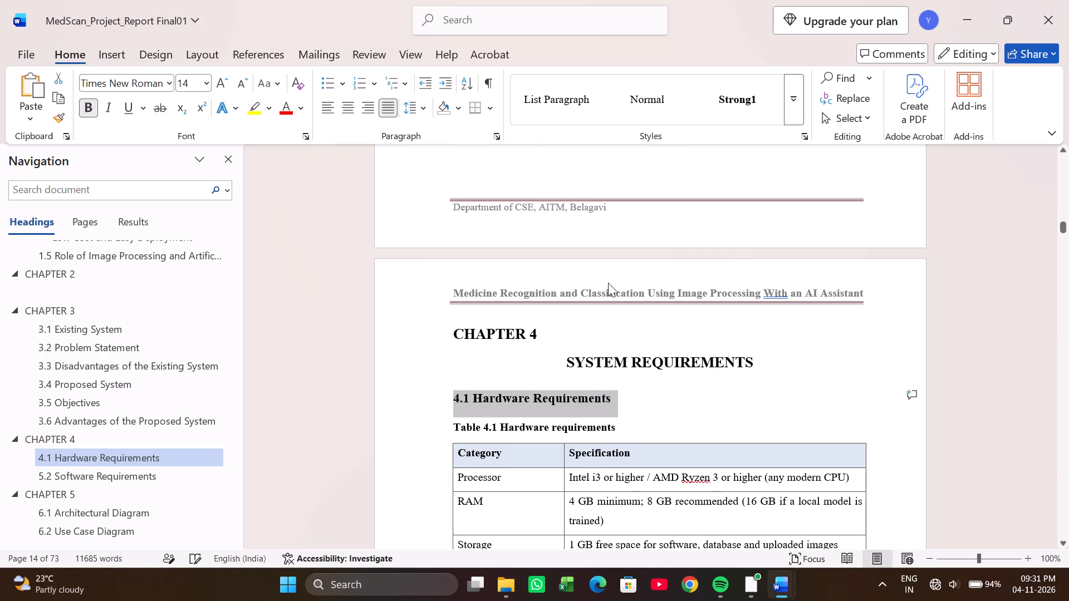
click(697, 421)
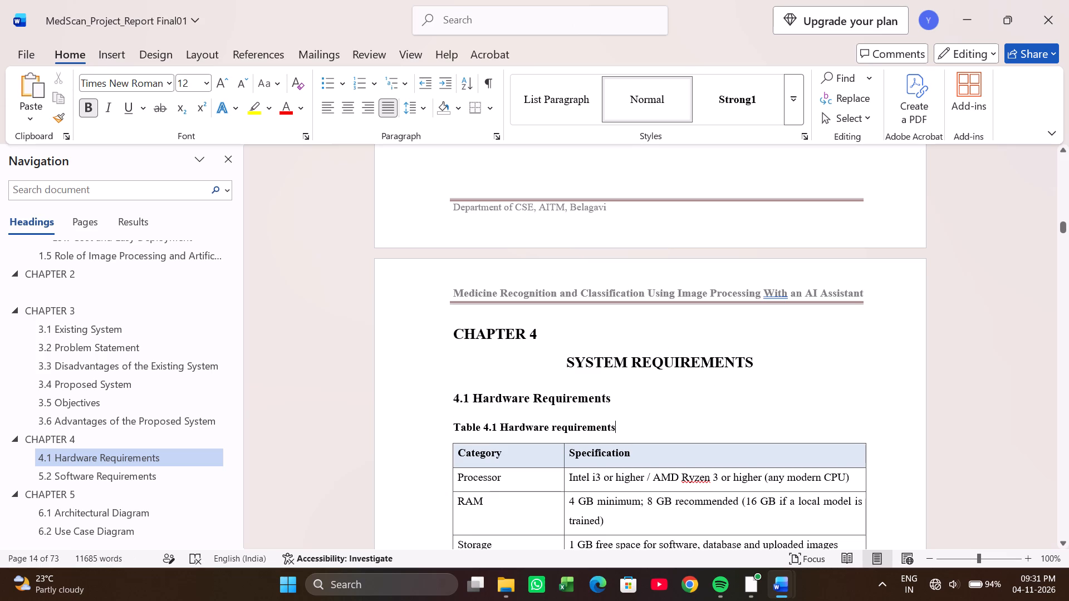
Indent the "Table 4.1 Hardware requirements" caption by three tab stops, towards the middle of the line above its table.
click(457, 427)
key(Tab)
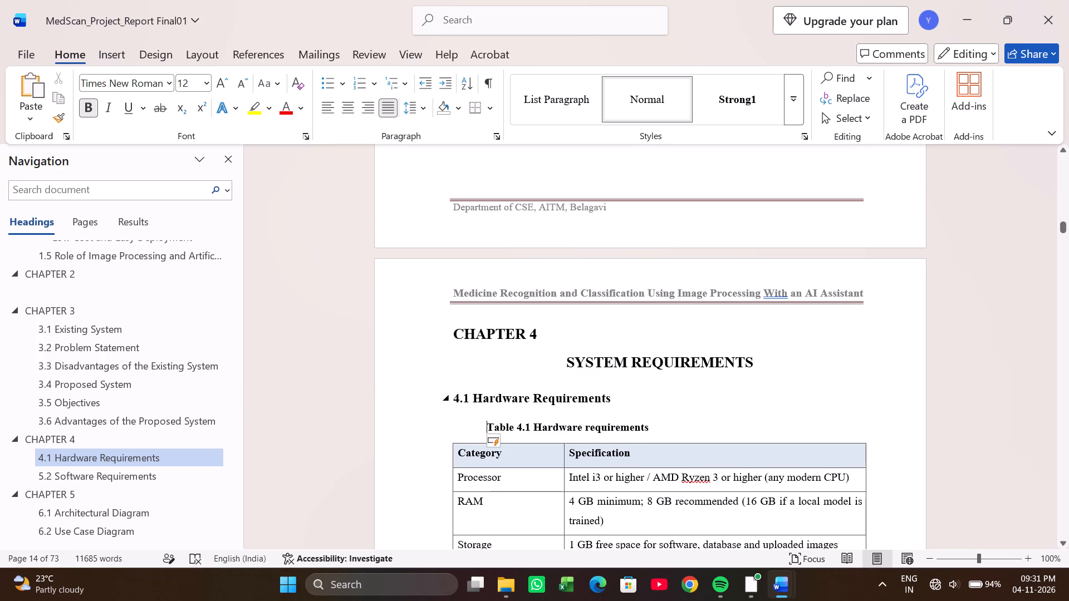
key(Tab)
key(Tab)
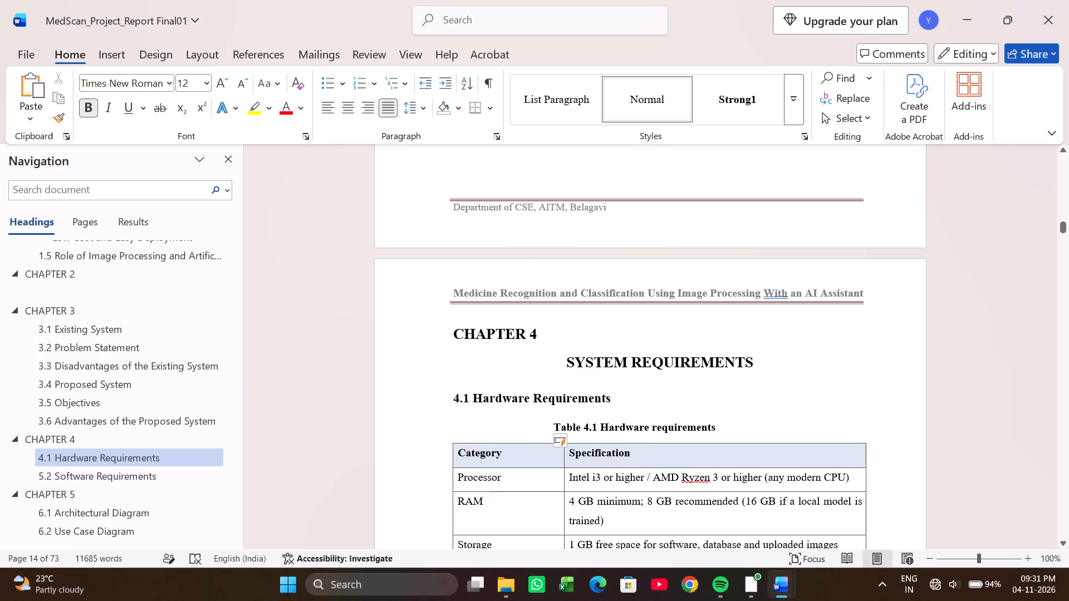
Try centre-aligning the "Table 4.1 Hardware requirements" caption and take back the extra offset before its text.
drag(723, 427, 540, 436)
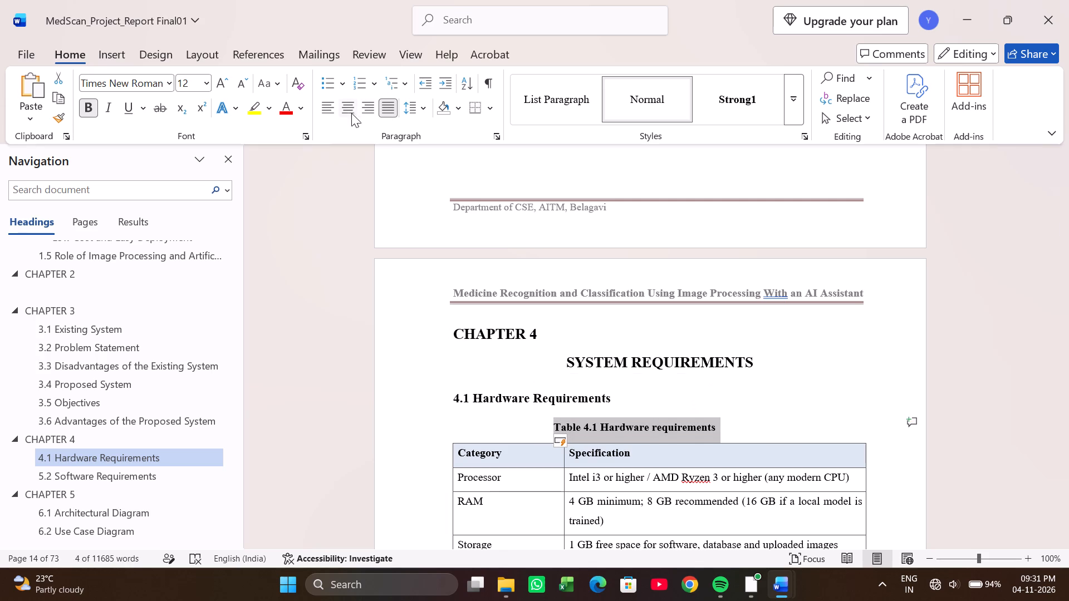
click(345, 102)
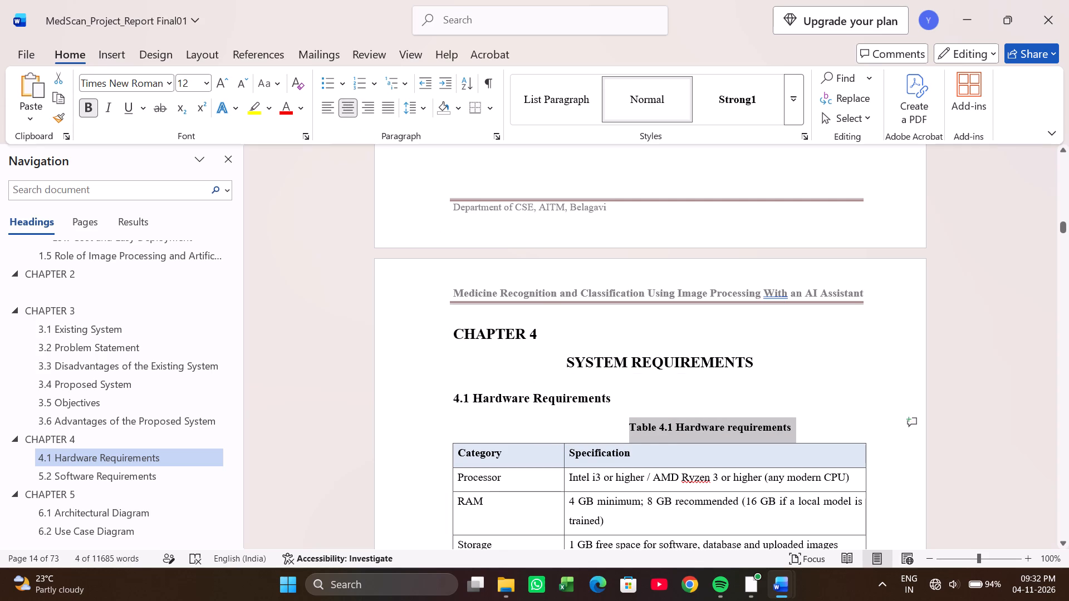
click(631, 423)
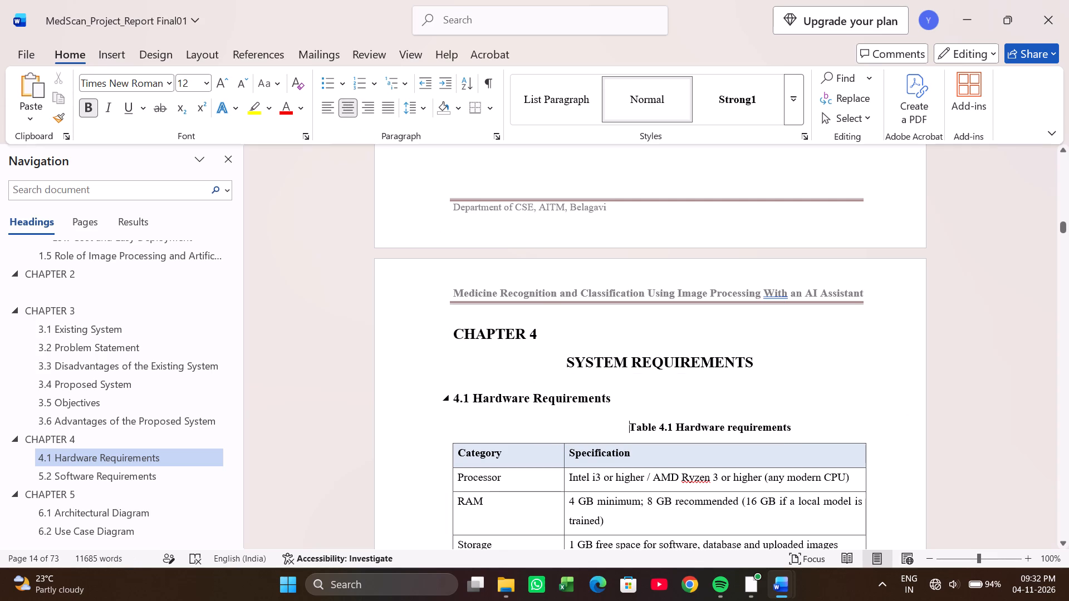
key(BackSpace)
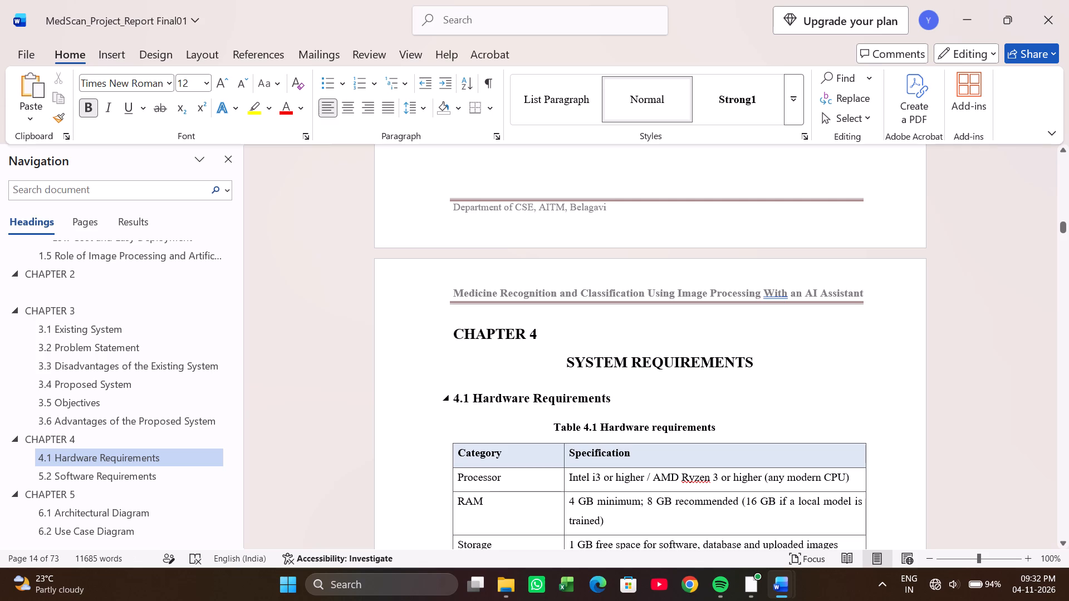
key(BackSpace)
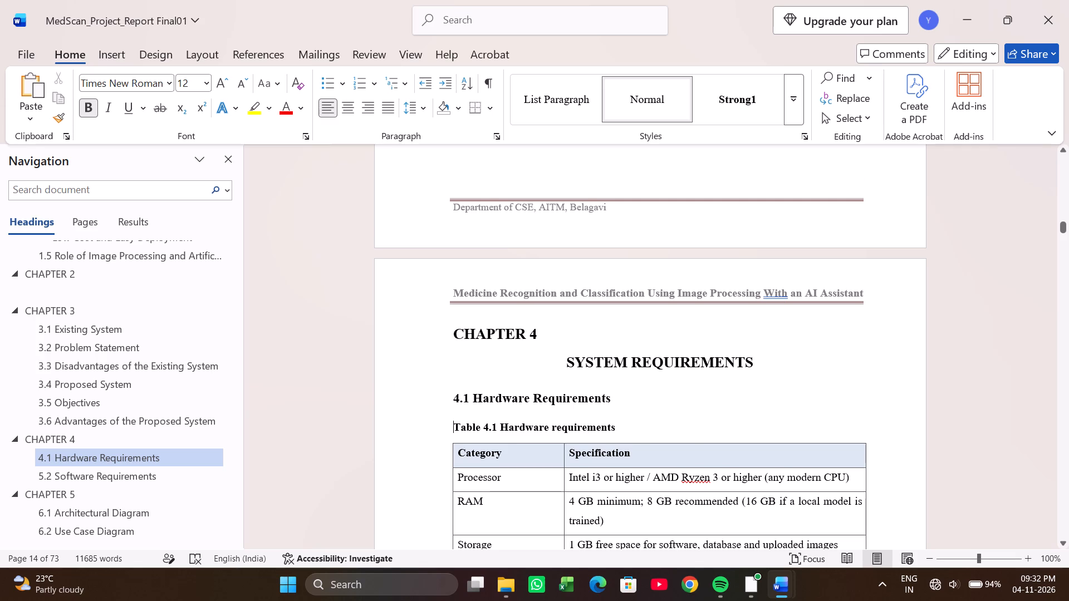
Renumber the "5.2 Software Requirements" heading and its "Table 5.2 Software requirements" caption to 4.2.
scroll(643, 425, down, 1)
click(663, 390)
scroll(561, 414, down, 10)
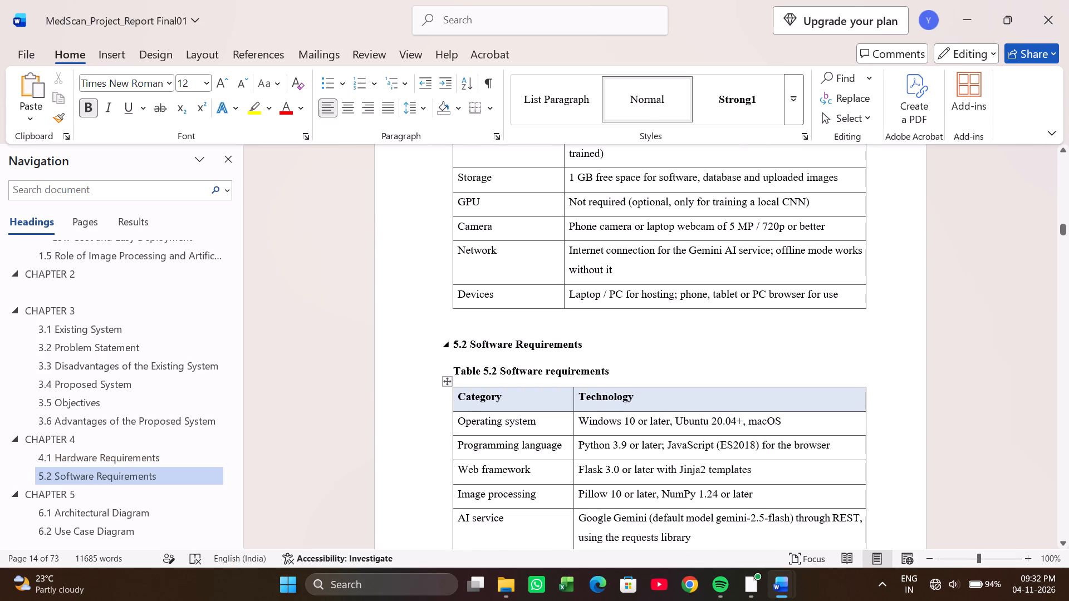
click(459, 342)
key(BackSpace)
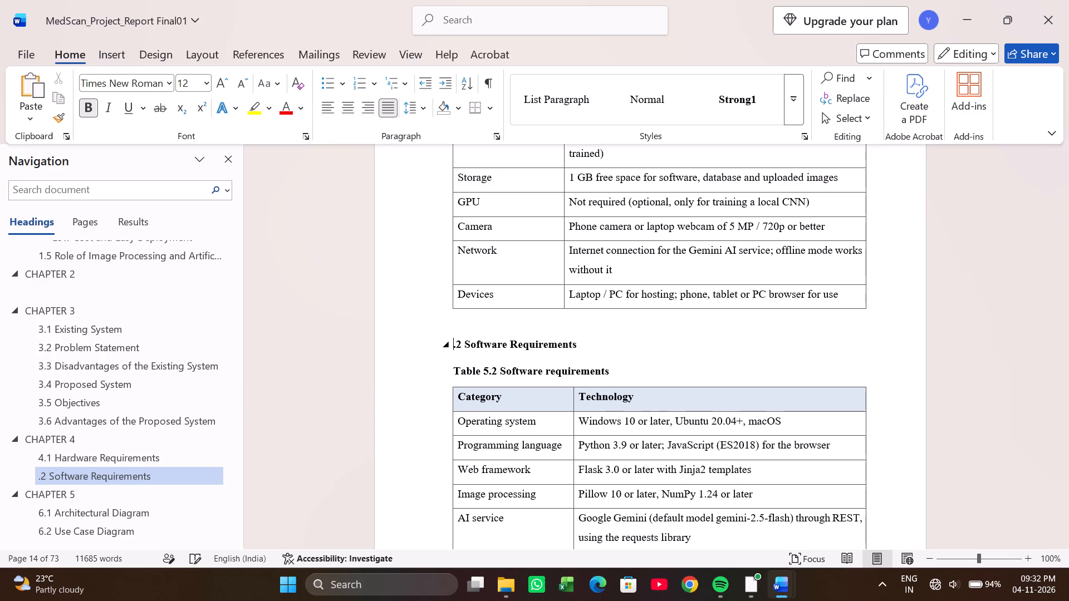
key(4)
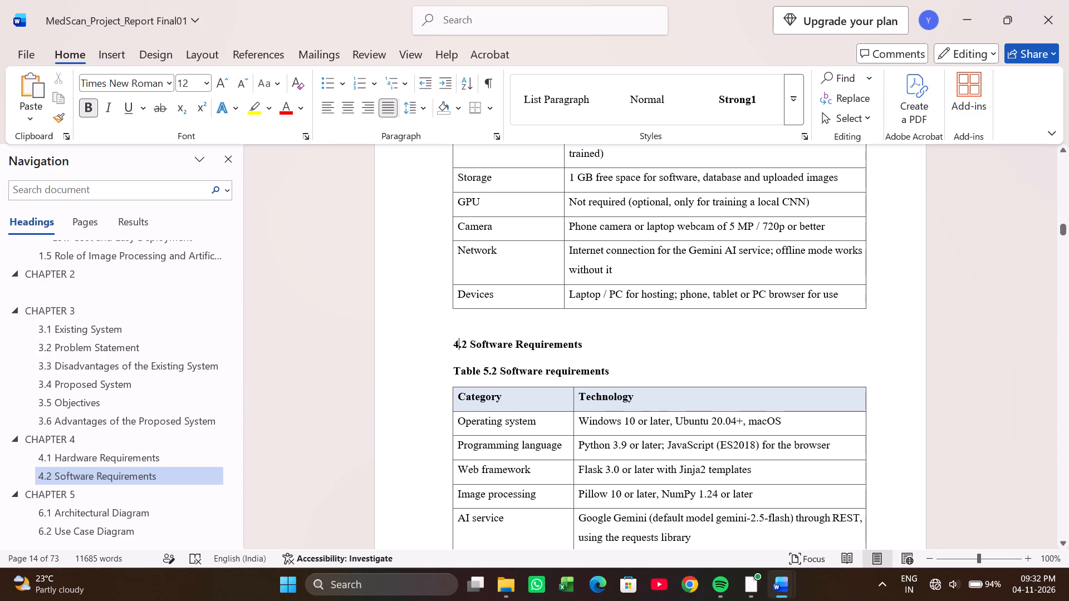
click(488, 370)
key(BackSpace)
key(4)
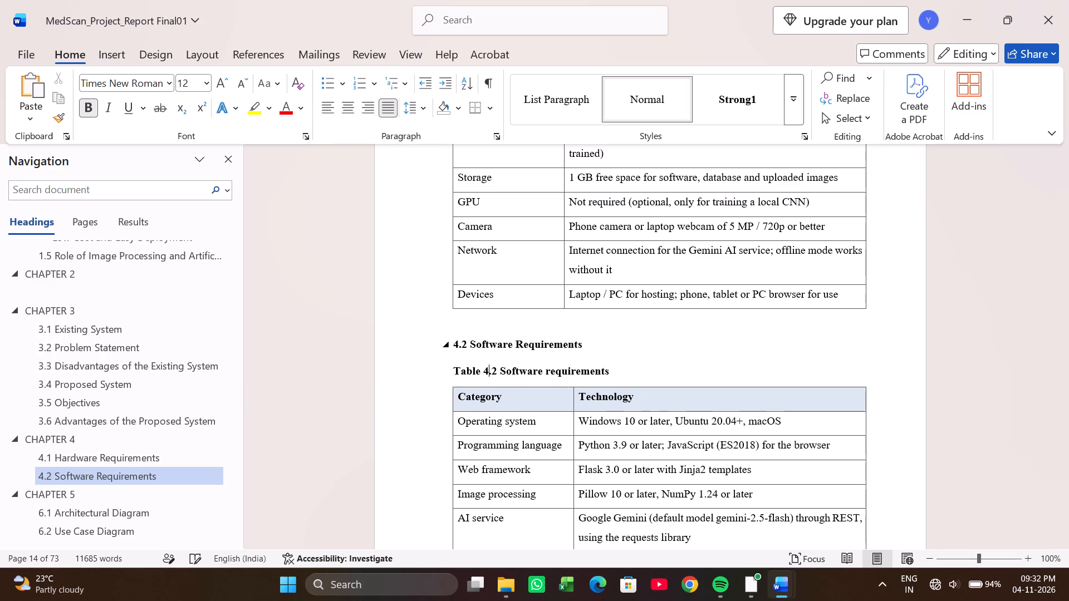
Set the font size of the "4.2 Software Requirements" heading to 14 pt.
click(612, 370)
drag(583, 347, 445, 349)
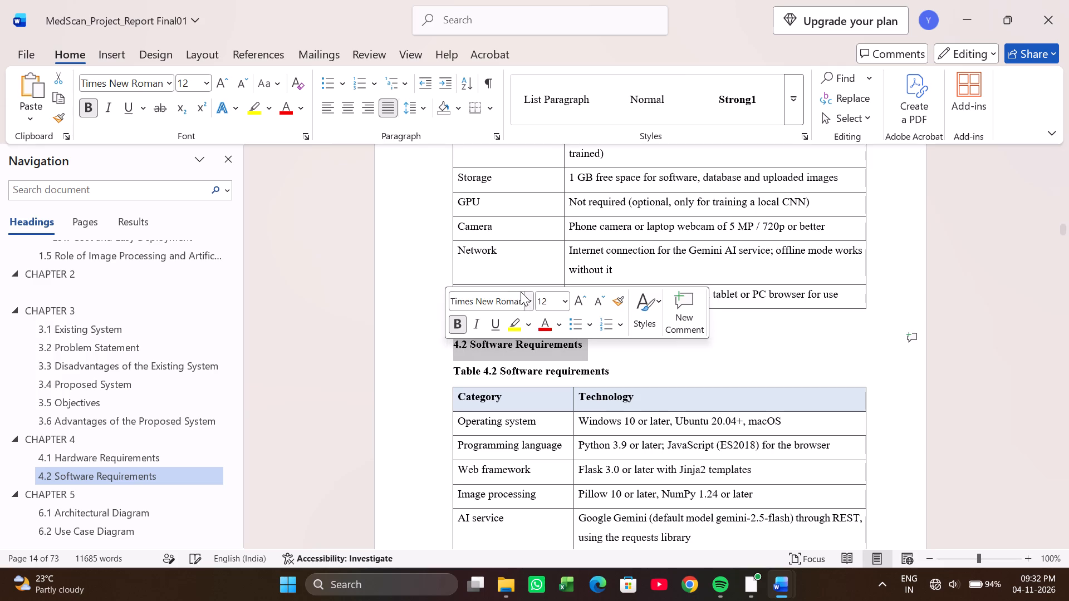
click(563, 302)
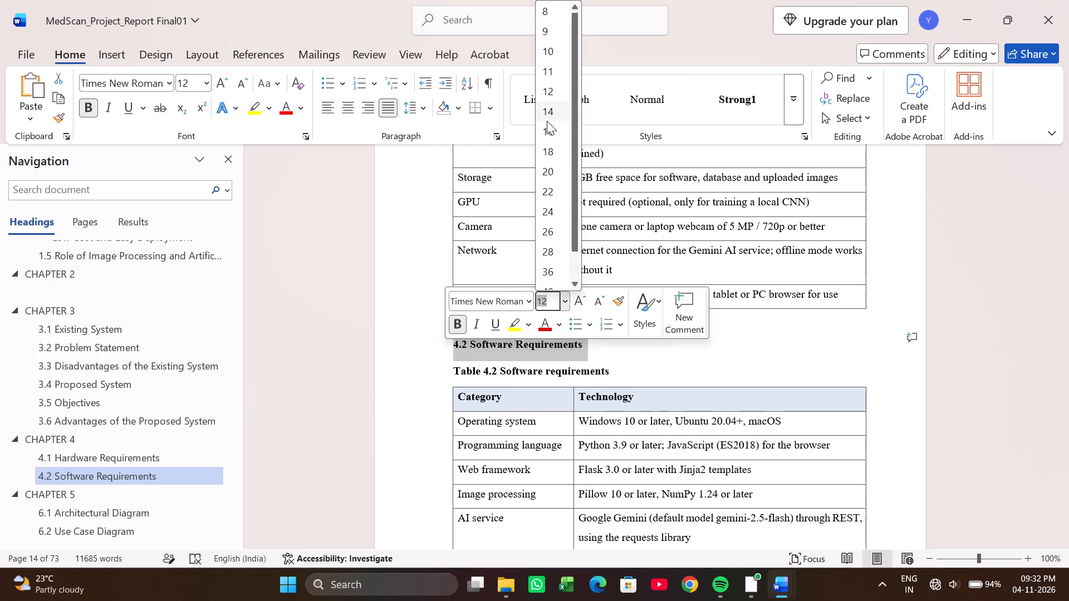
click(547, 121)
click(744, 328)
Remove the blank page between the software requirements table and the start of Chapter 5.
scroll(717, 339, down, 11)
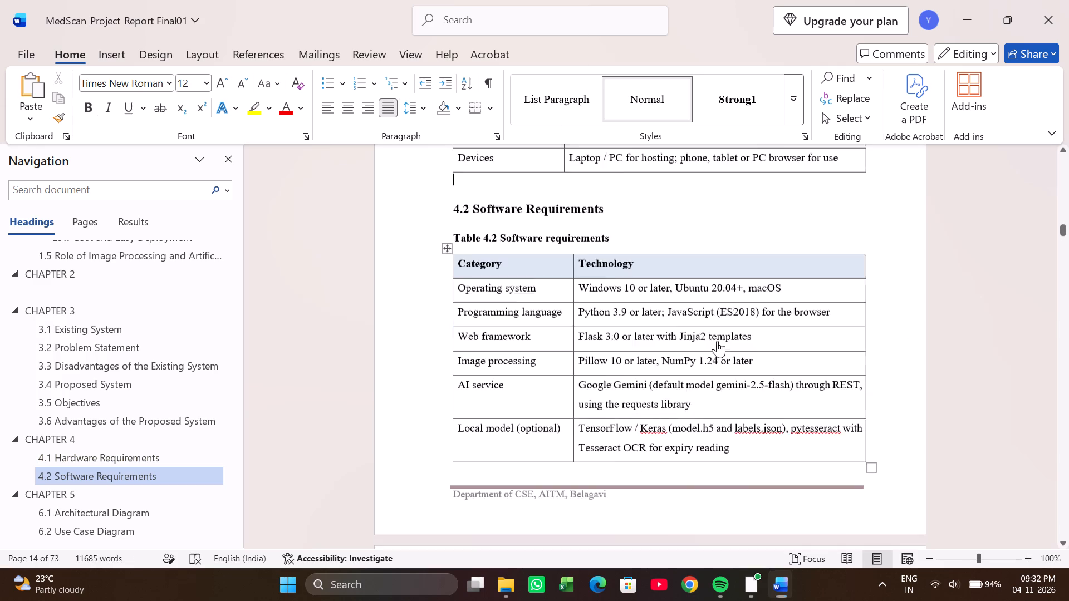
scroll(717, 335, down, 20)
scroll(717, 335, down, 1)
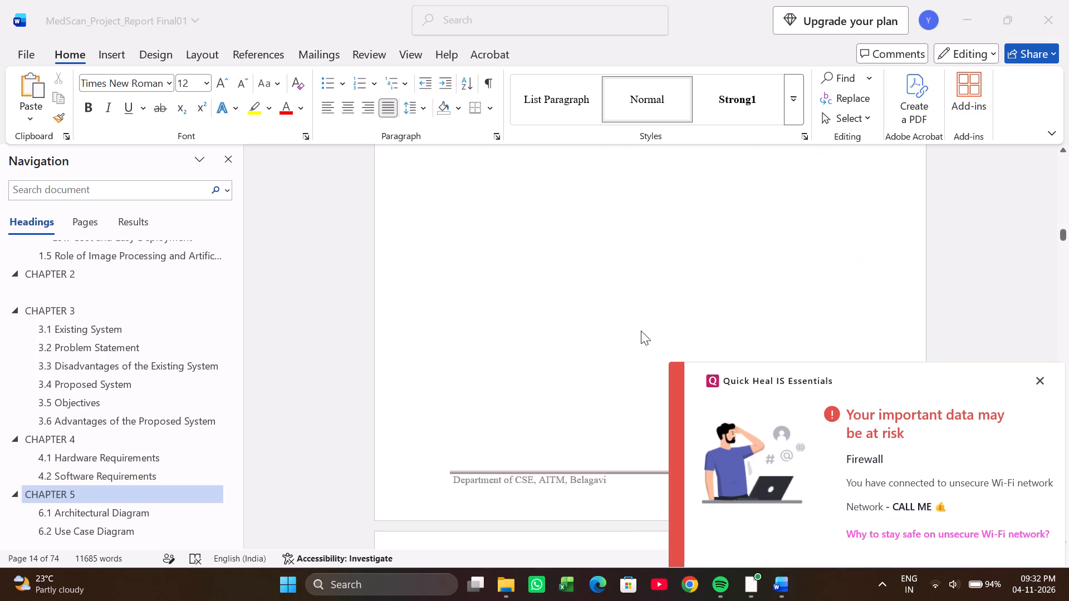
click(577, 319)
key(Delete)
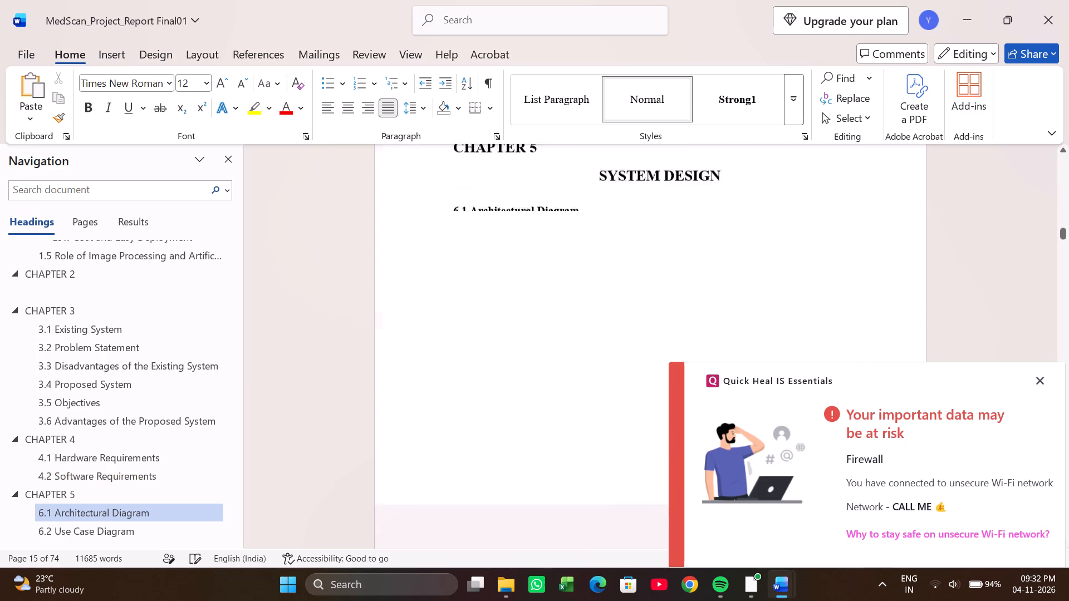
scroll(583, 305, up, 4)
scroll(583, 305, down, 10)
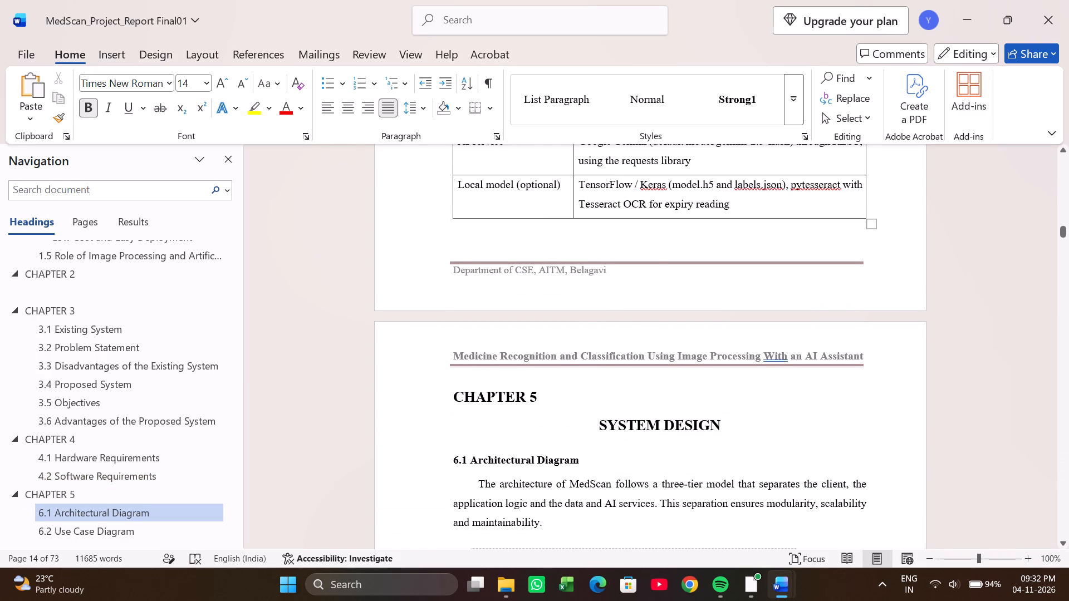
Renumber Chapter 5's "6.1 Architectural Diagram" heading to 5.1.
click(455, 459)
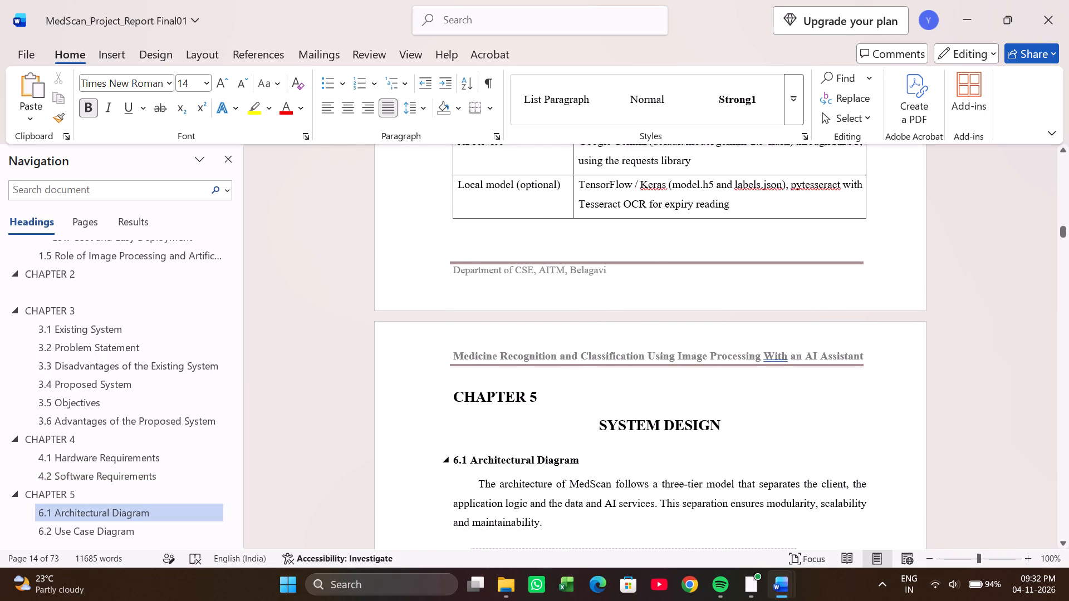
click(459, 459)
key(BackSpace)
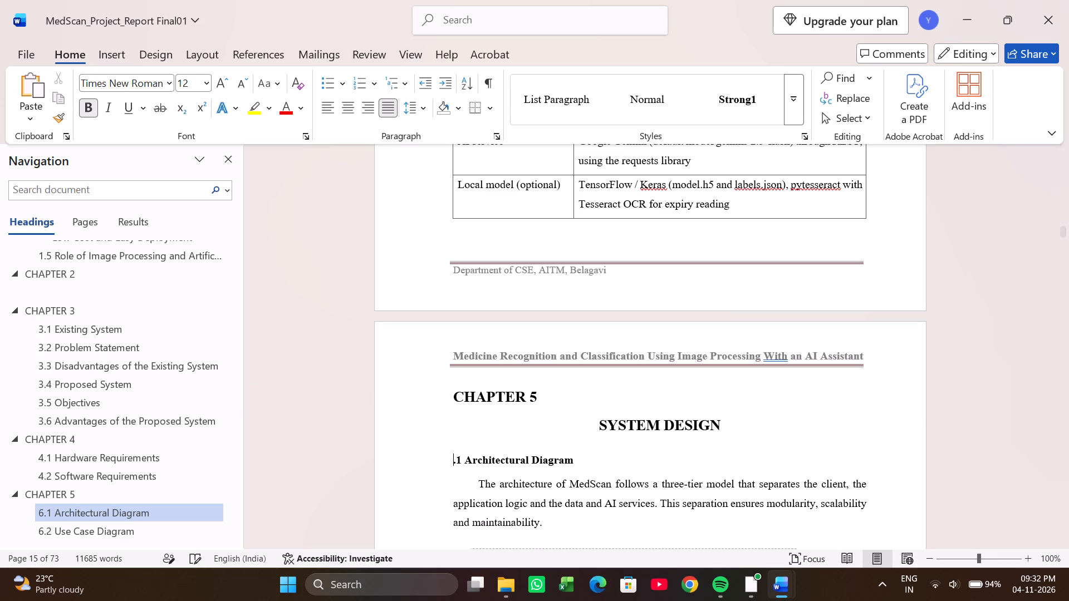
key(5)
Select the whole "5.1 Architectural Diagram" heading and open its font size choices.
drag(584, 466, 506, 467)
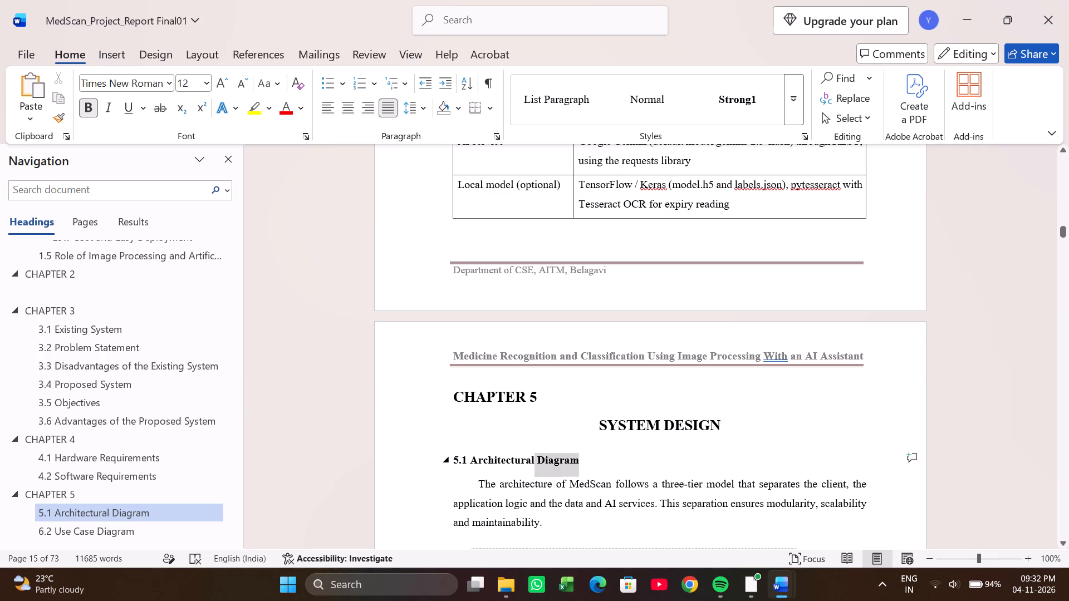
drag(506, 467, 452, 476)
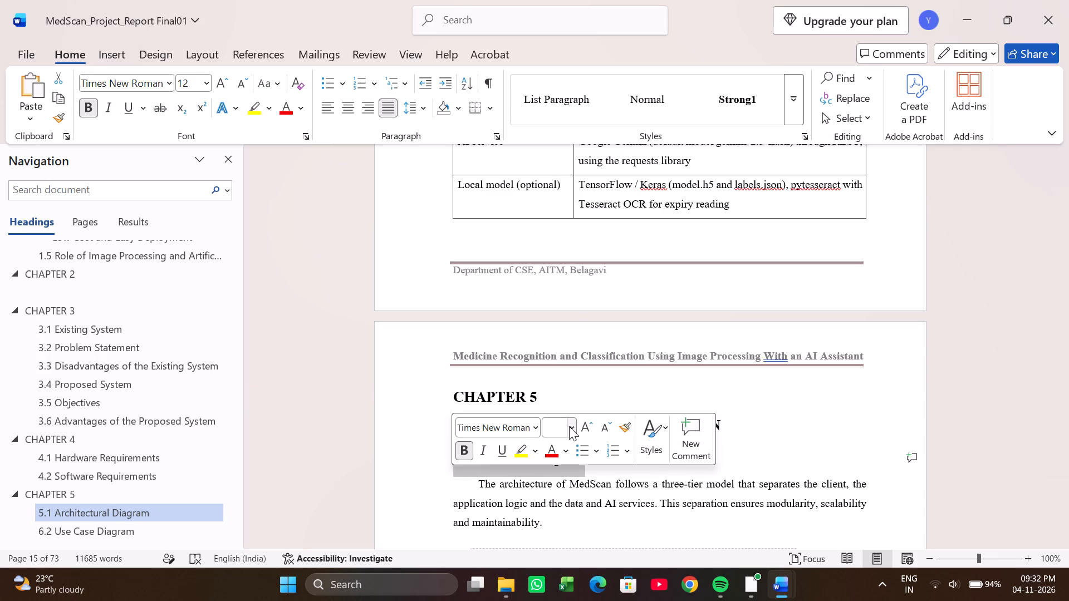
click(569, 426)
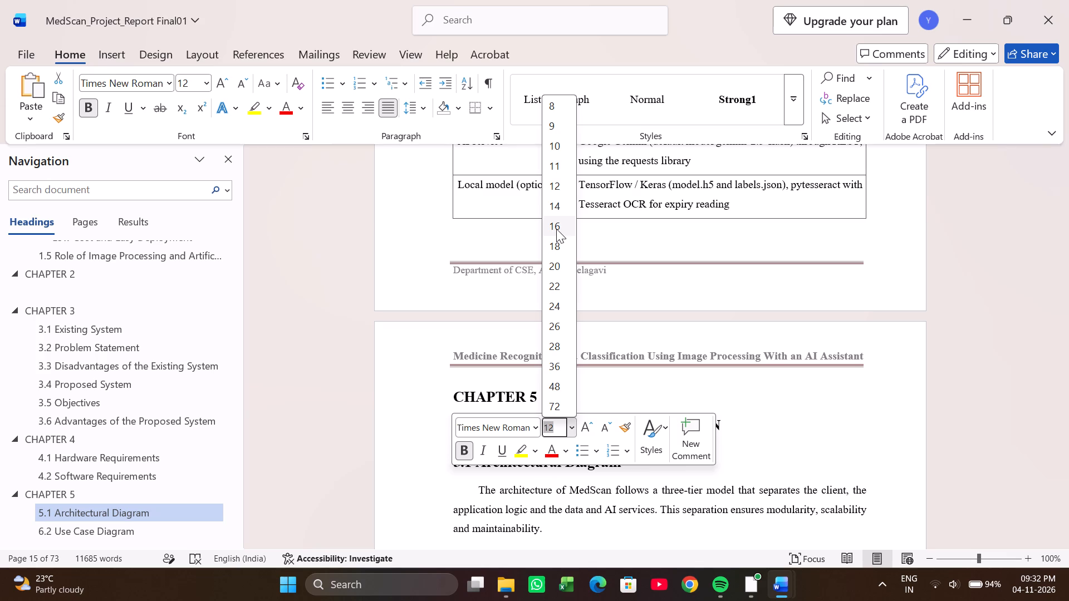
Set the font size of Chapter 5's "5.1 Architectural Diagram" heading to 14 pt.
click(557, 213)
click(744, 426)
Remove the leading spaces before the "Fig 6.1.1 Architecture diagram" caption, undoing the excess deletion so it stays on its own line.
scroll(683, 467, down, 6)
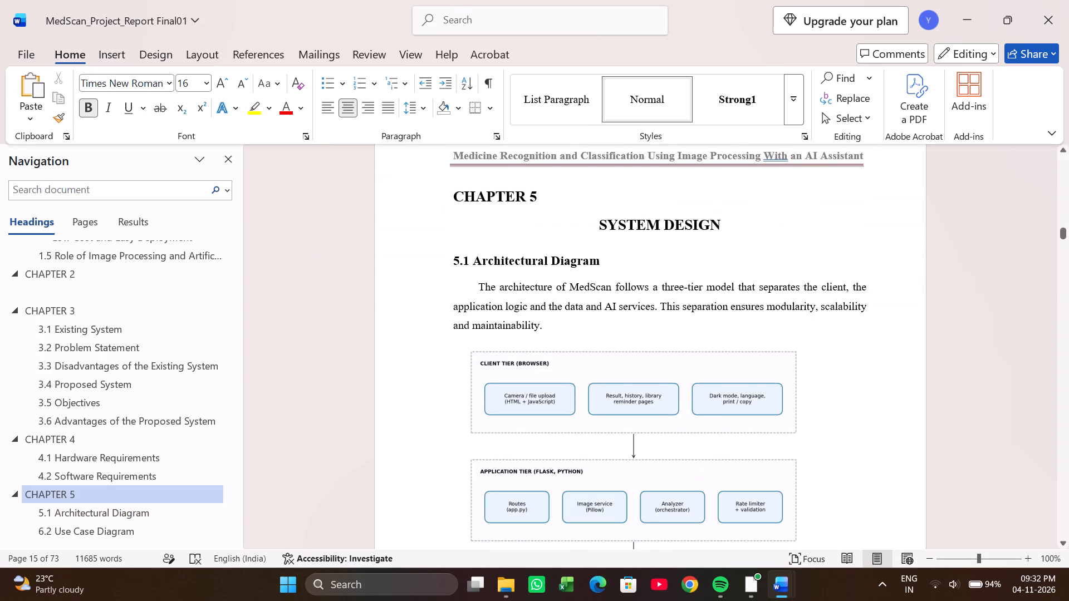
scroll(577, 367, down, 10)
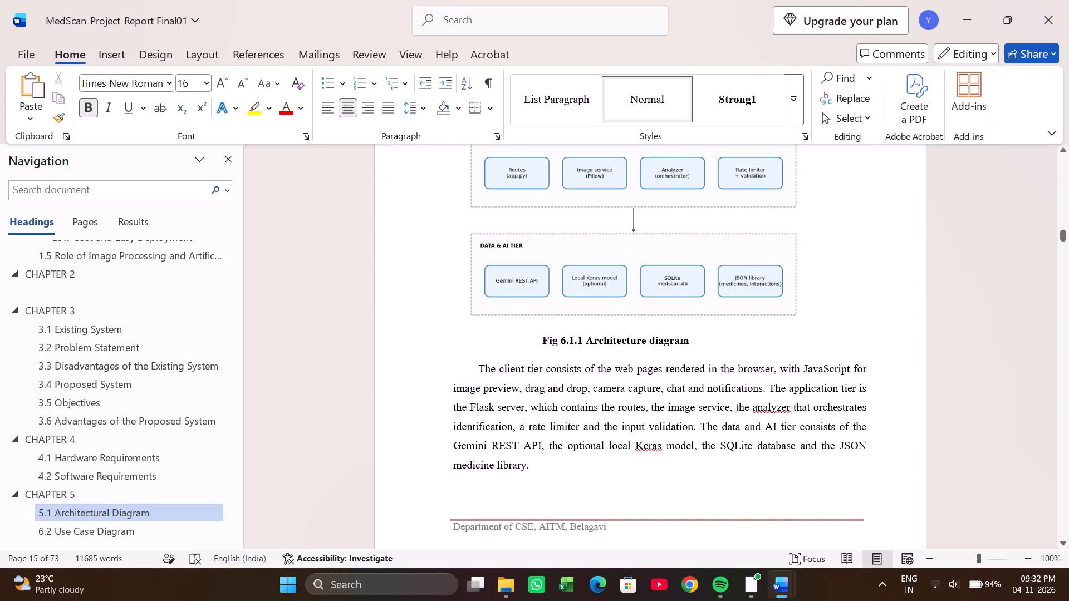
click(649, 344)
click(535, 345)
key(BackSpace)
key(BackSpace)
key(BackSpace)
key(BackSpace)
key(BackSpace)
key(BackSpace)
key(BackSpace)
key(BackSpace)
key(BackSpace)
key(BackSpace)
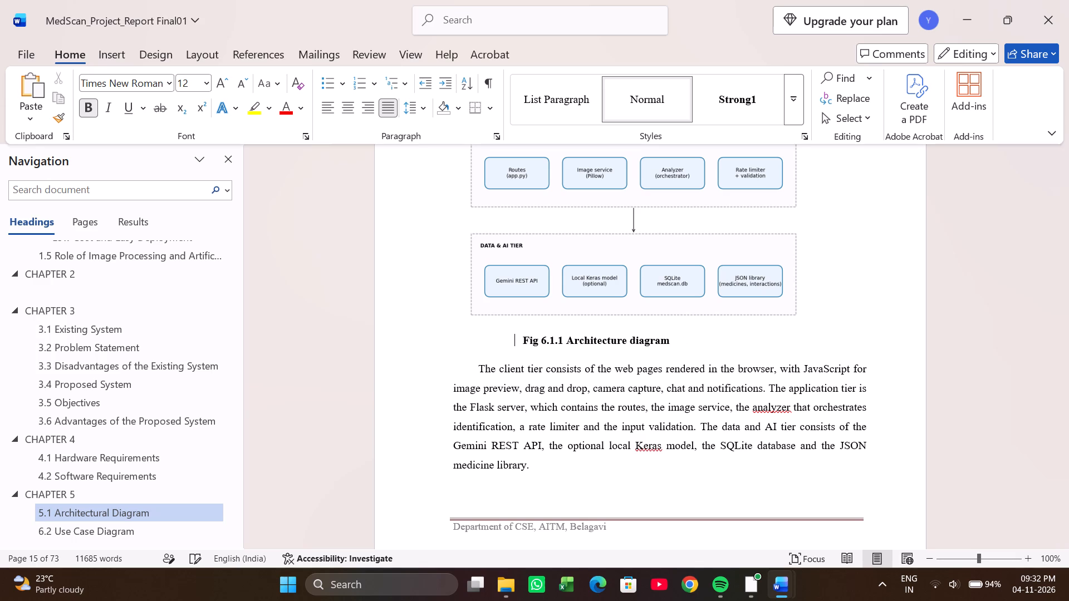
key(BackSpace)
key(BackSpace)
key(BackSpace)
key(BackSpace)
key(BackSpace)
key(BackSpace)
key(BackSpace)
key(BackSpace)
key(BackSpace)
key(BackSpace)
key(BackSpace)
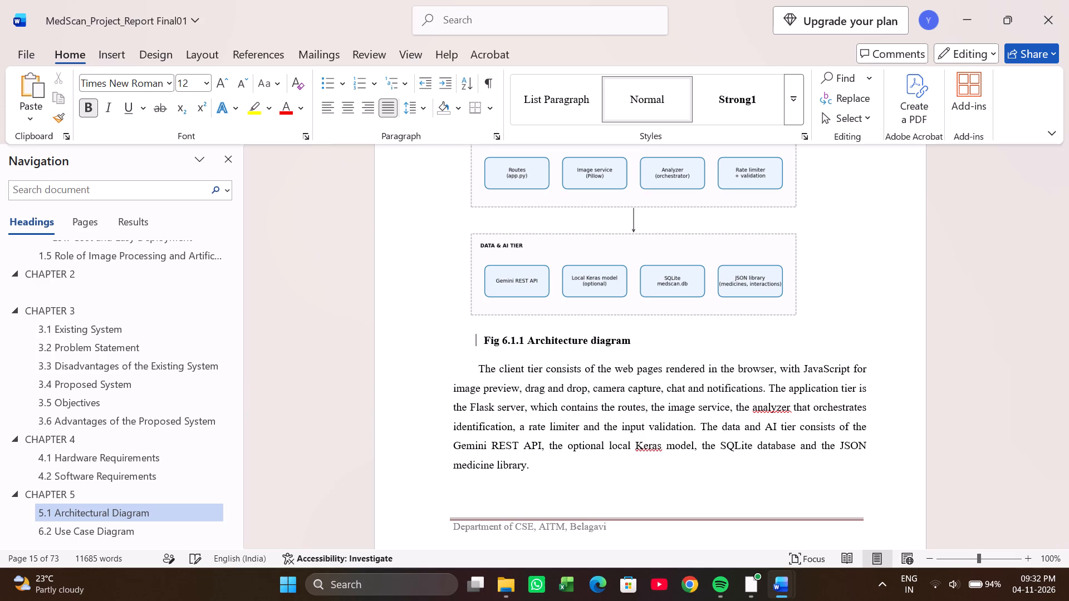
key(BackSpace)
key(BackSpace)
key(BackSpace)
key(BackSpace)
key(BackSpace)
key(BackSpace)
key(BackSpace)
key(BackSpace)
key(BackSpace)
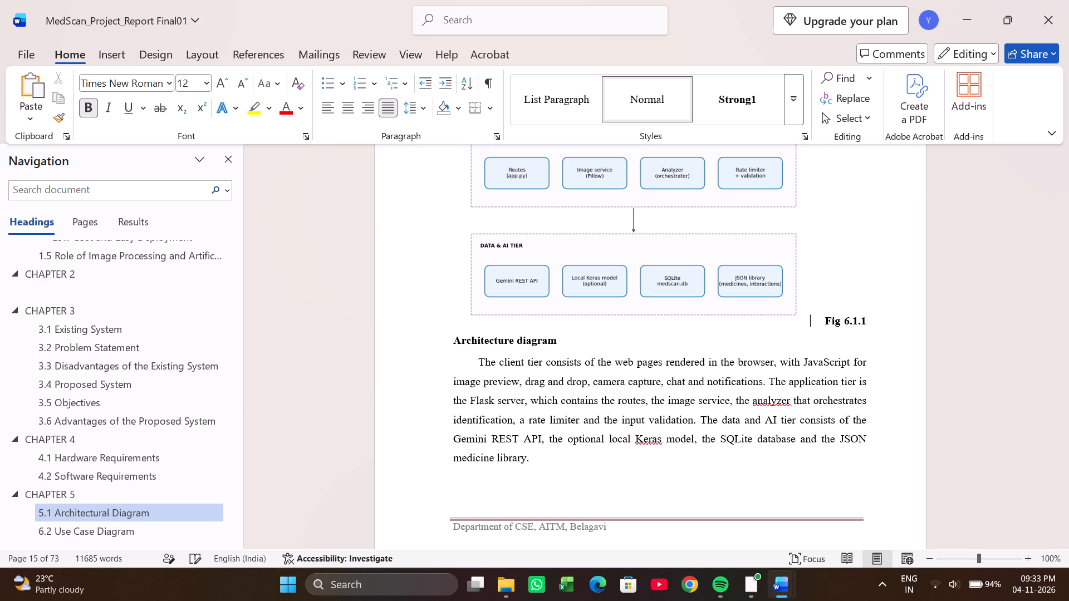
key(BackSpace)
scroll(598, 307, down, 7)
key(ctrl+z)
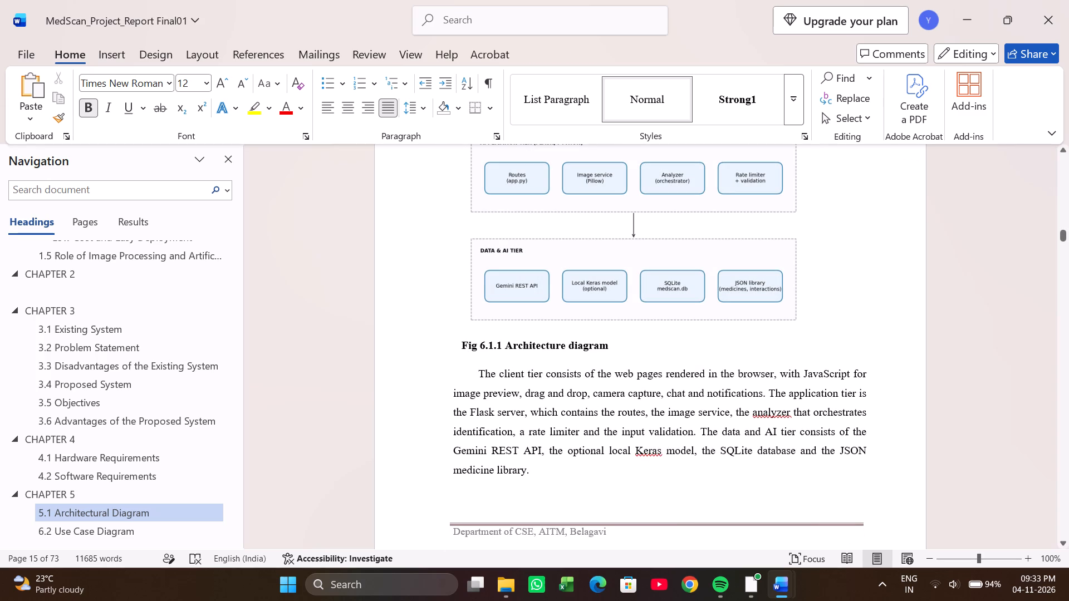
Indent the "Fig 6.1.1 Architecture diagram" caption by three tab stops so it sits near the middle under its diagram.
drag(615, 353, 478, 340)
click(477, 340)
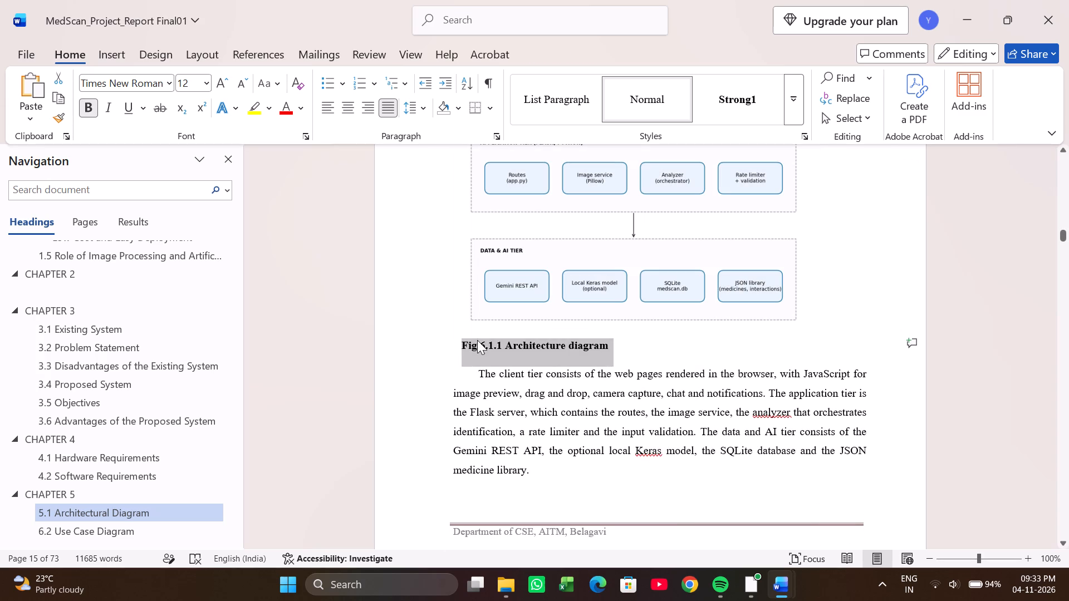
click(457, 348)
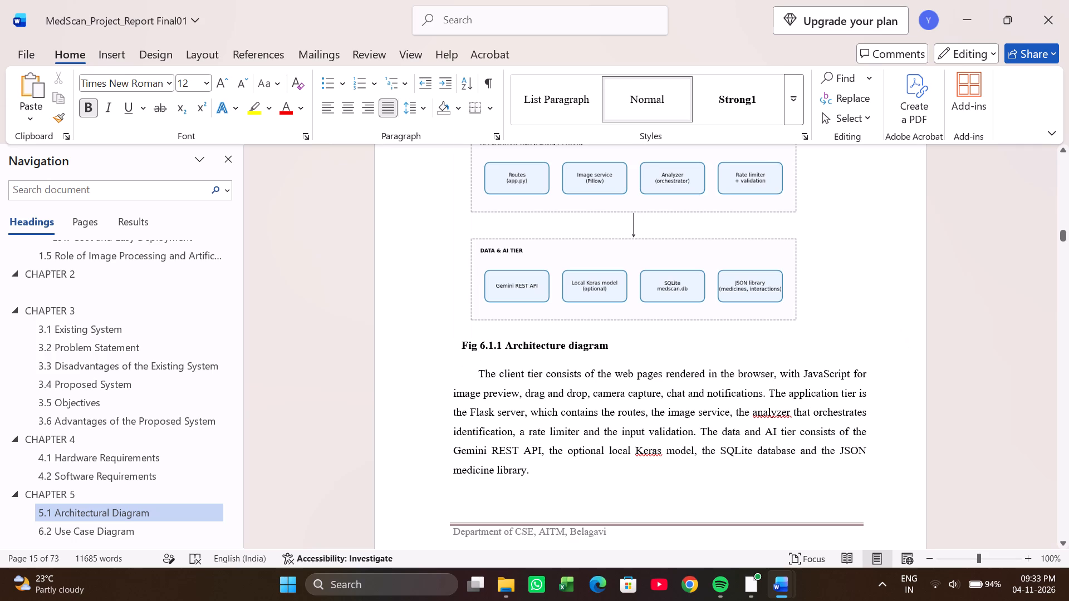
key(Tab)
key(Tab)
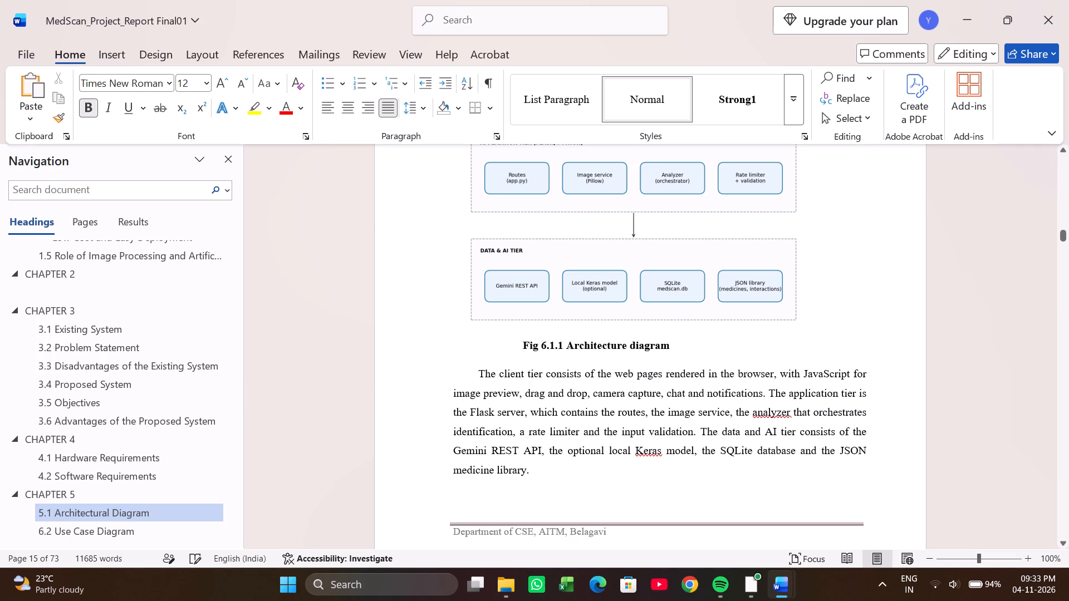
key(Tab)
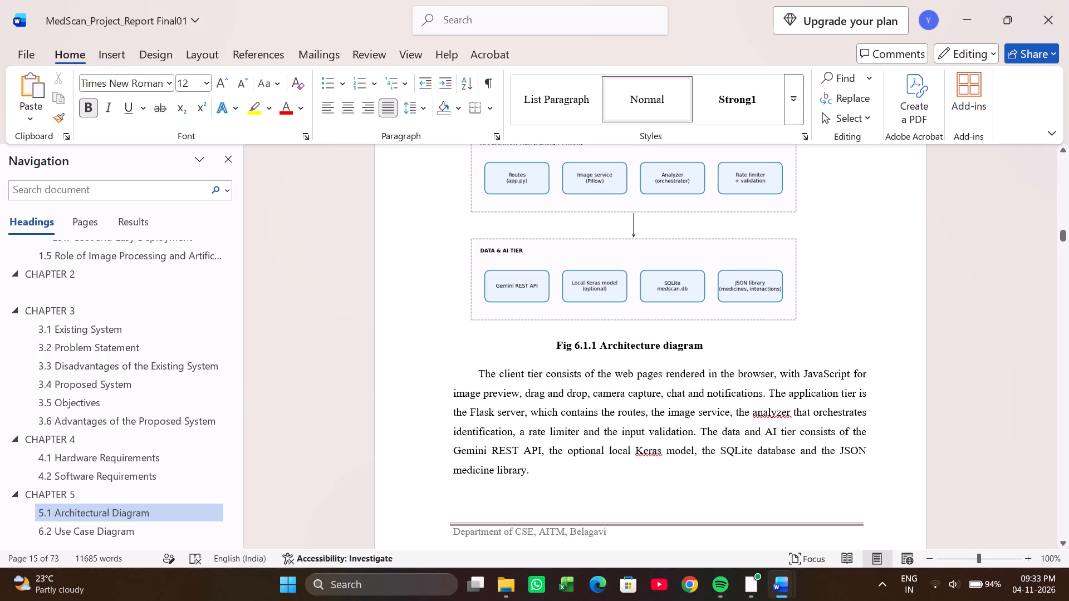
click(739, 317)
click(741, 346)
Renumber the architecture diagram's caption as "Fig 5.1.1".
scroll(765, 351, down, 3)
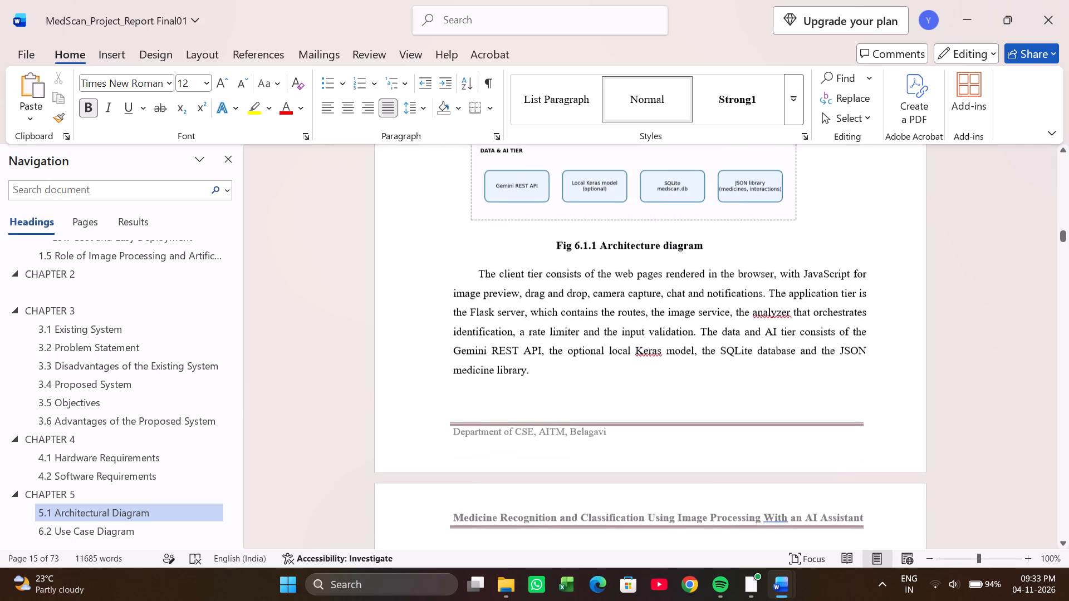
scroll(695, 373, down, 7)
key(Escape)
scroll(546, 414, up, 15)
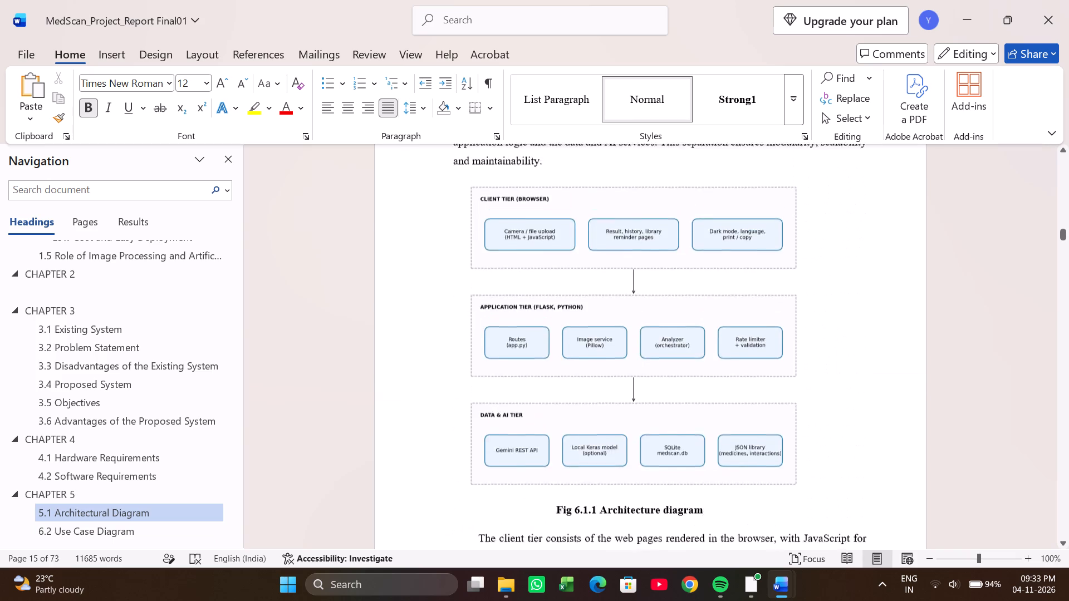
scroll(546, 393, up, 3)
scroll(548, 391, down, 9)
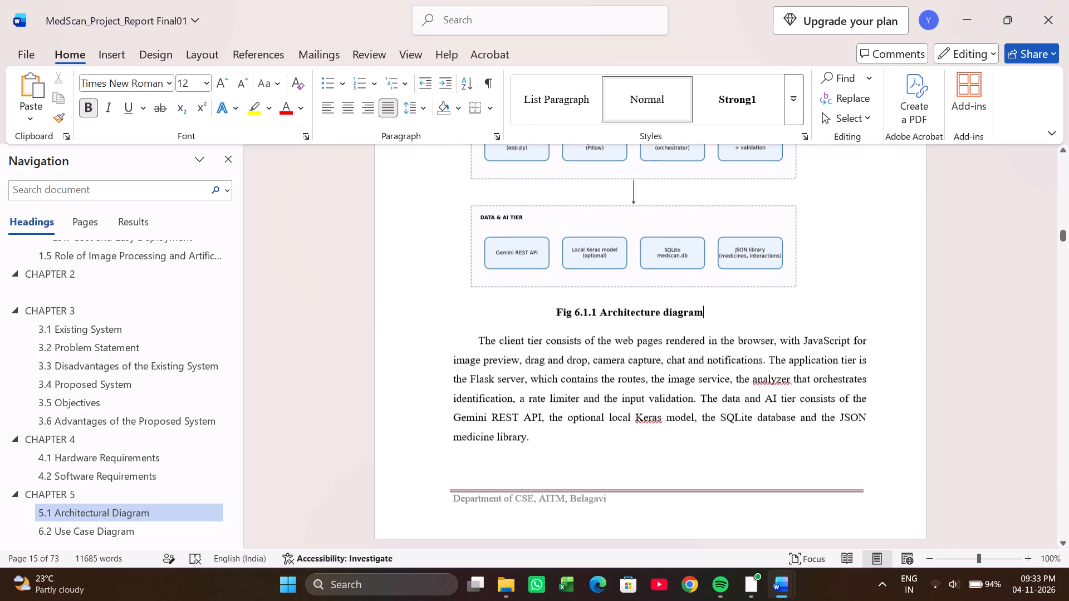
click(580, 312)
key(BackSpace)
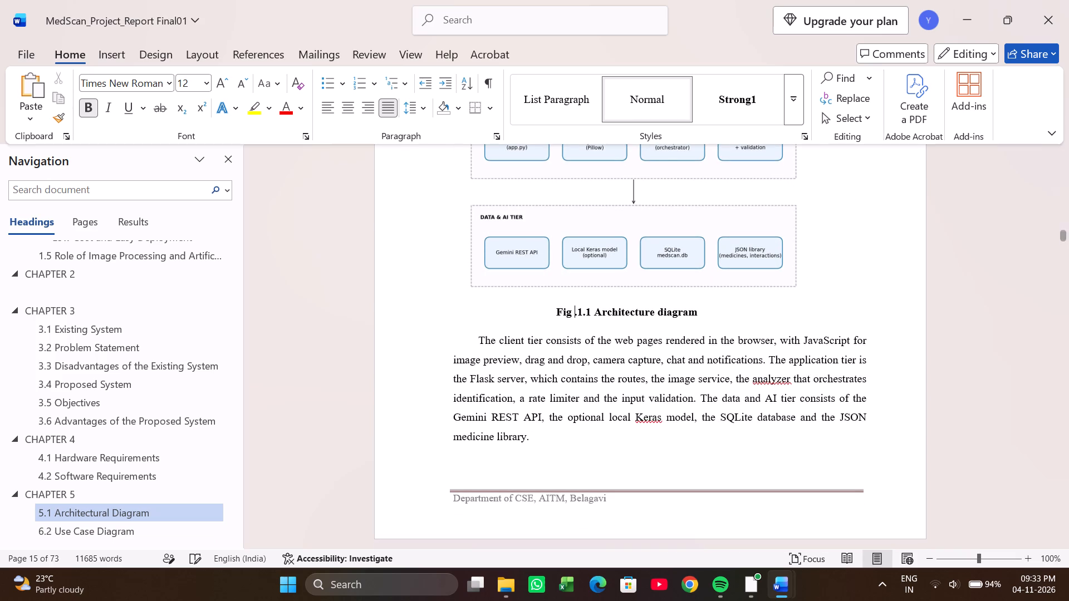
key(5)
Renumber the "Use Case Diagram" heading as 5.2, then select the whole heading and open its font size choices.
scroll(630, 338, down, 8)
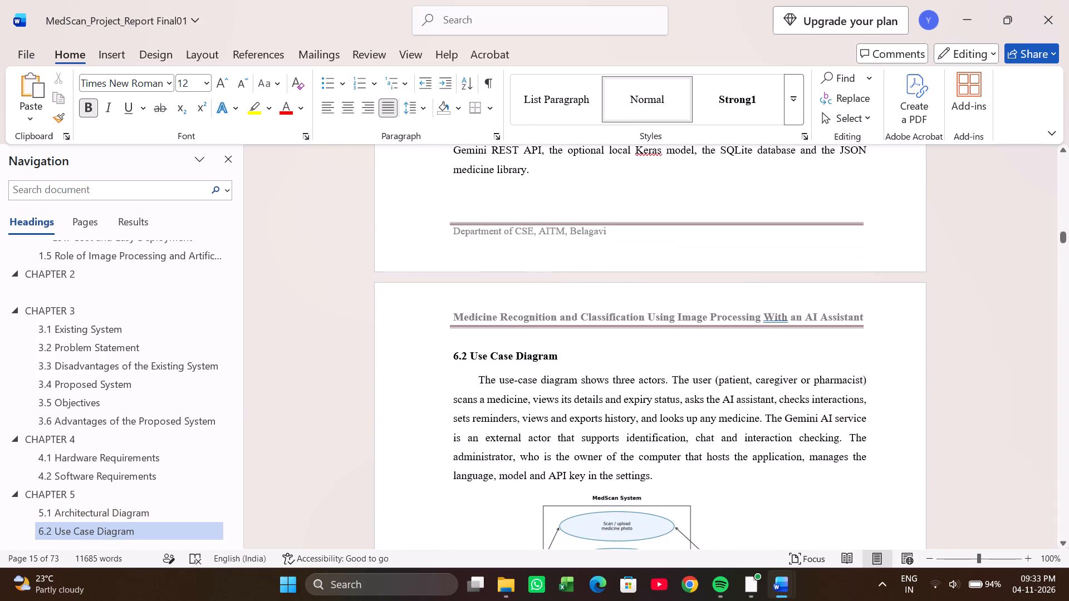
click(455, 357)
click(459, 353)
key(BackSpace)
key(5)
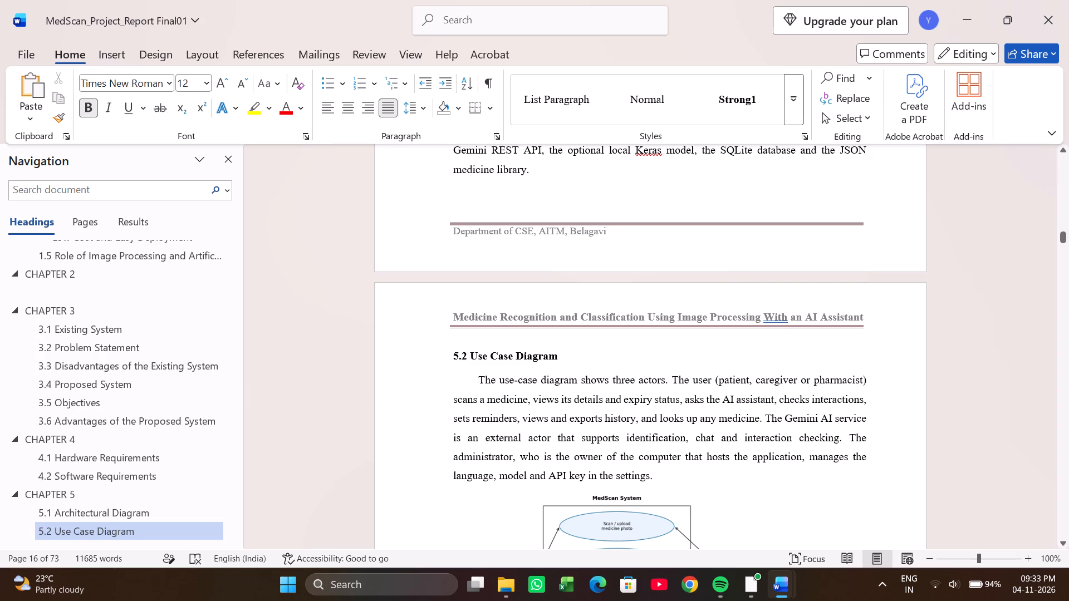
drag(560, 352, 449, 364)
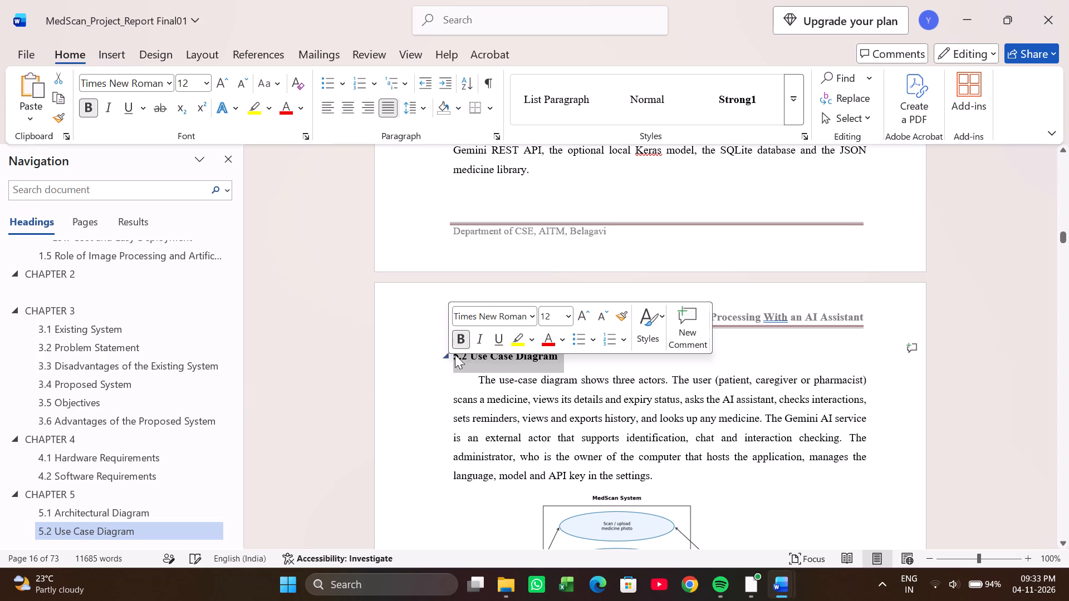
click(563, 319)
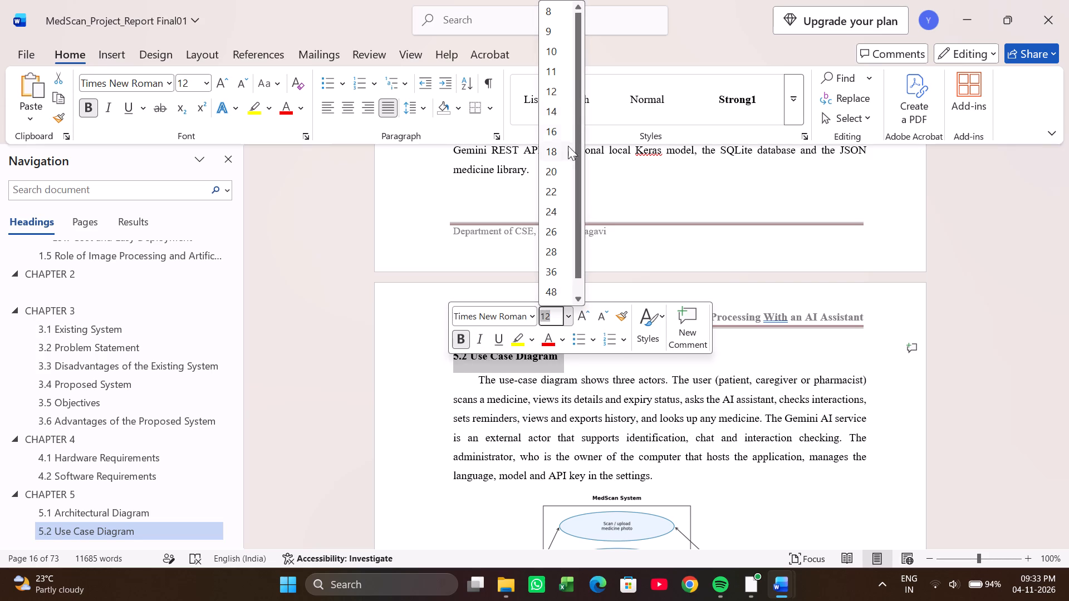
Set the "5.2 Use Case Diagram" heading to 14 pt.
click(562, 110)
click(651, 336)
Renumber the use case diagram's caption as "Fig 5.2.1" and indent it by three tab stops under the diagram.
scroll(641, 334, down, 2)
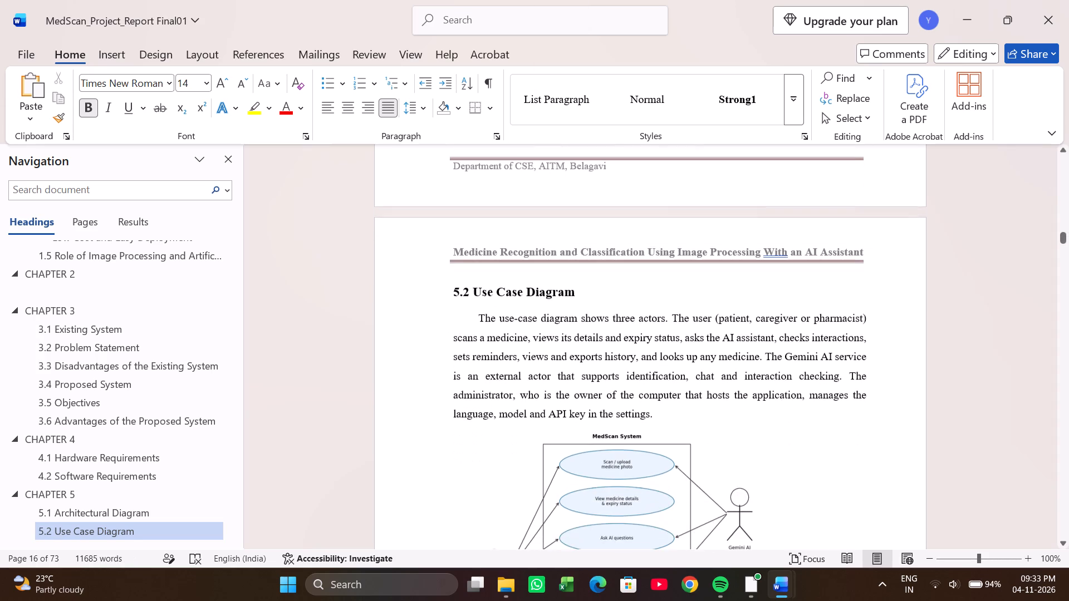
scroll(630, 343, down, 12)
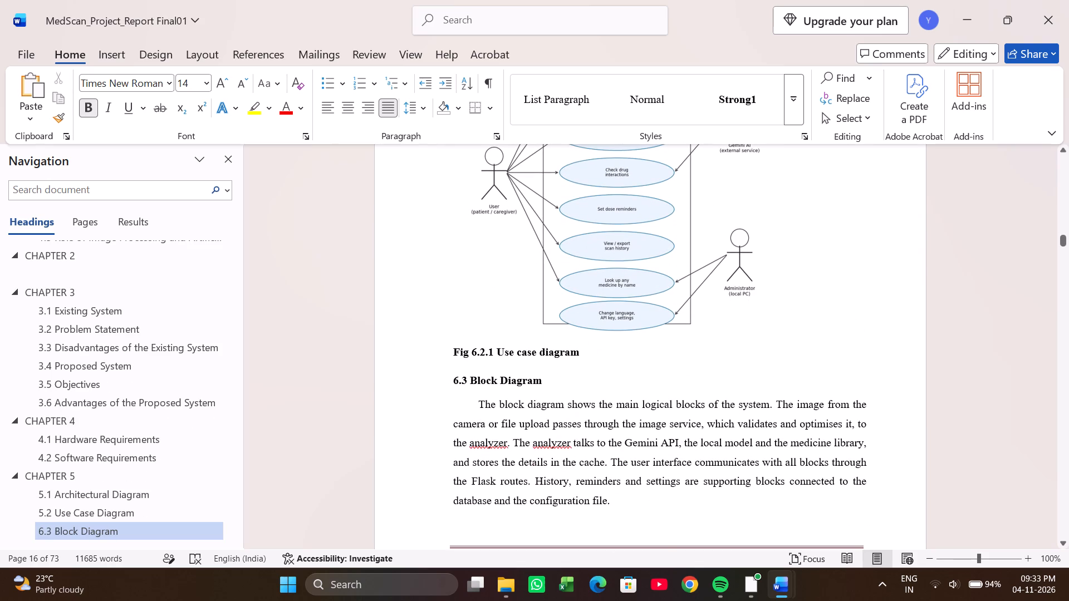
click(479, 349)
key(Left)
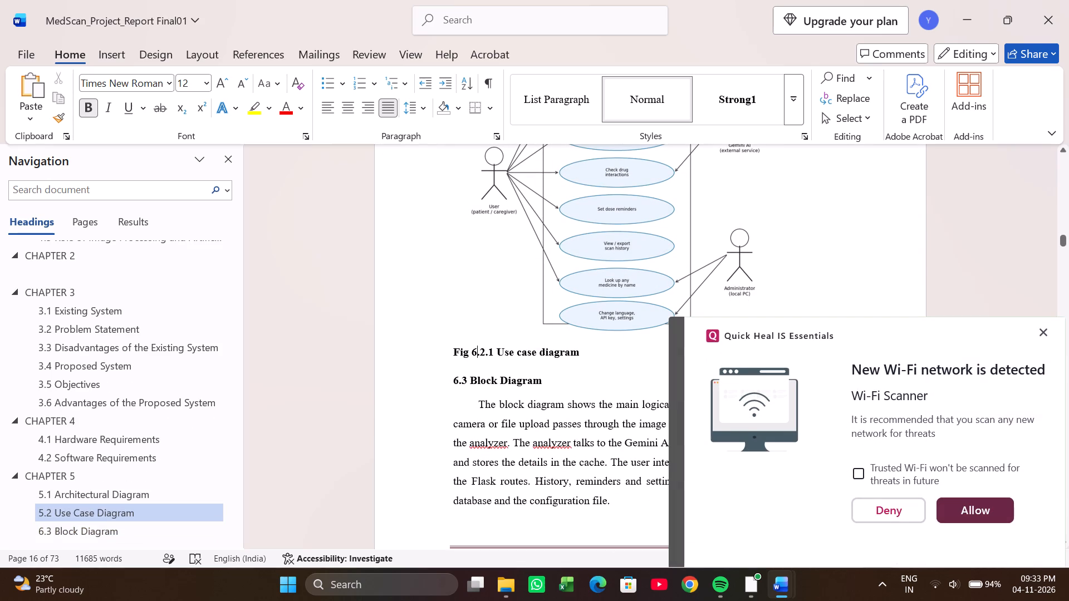
key(BackSpace)
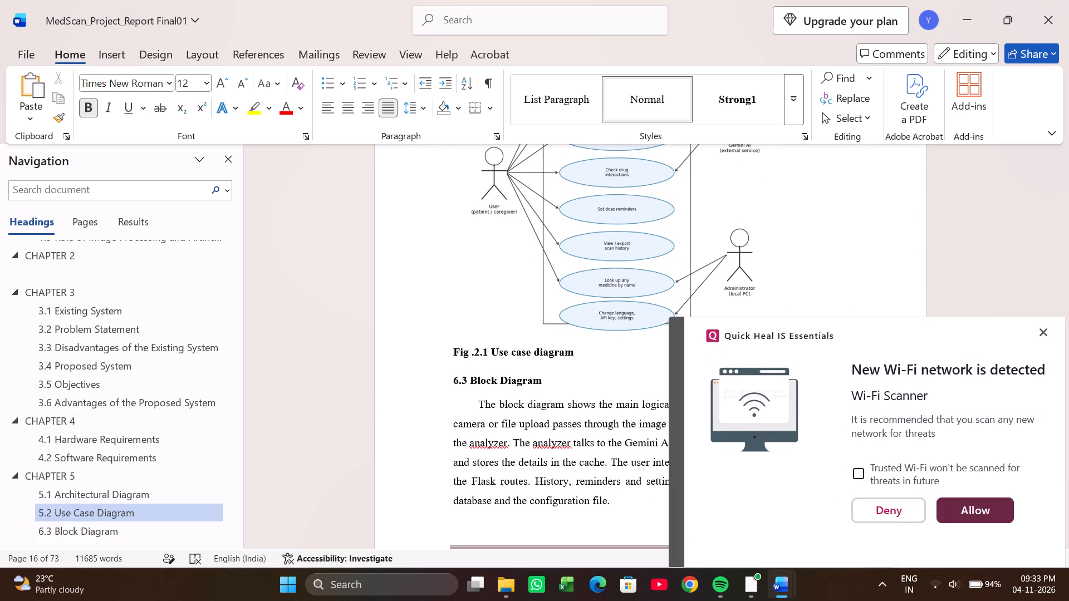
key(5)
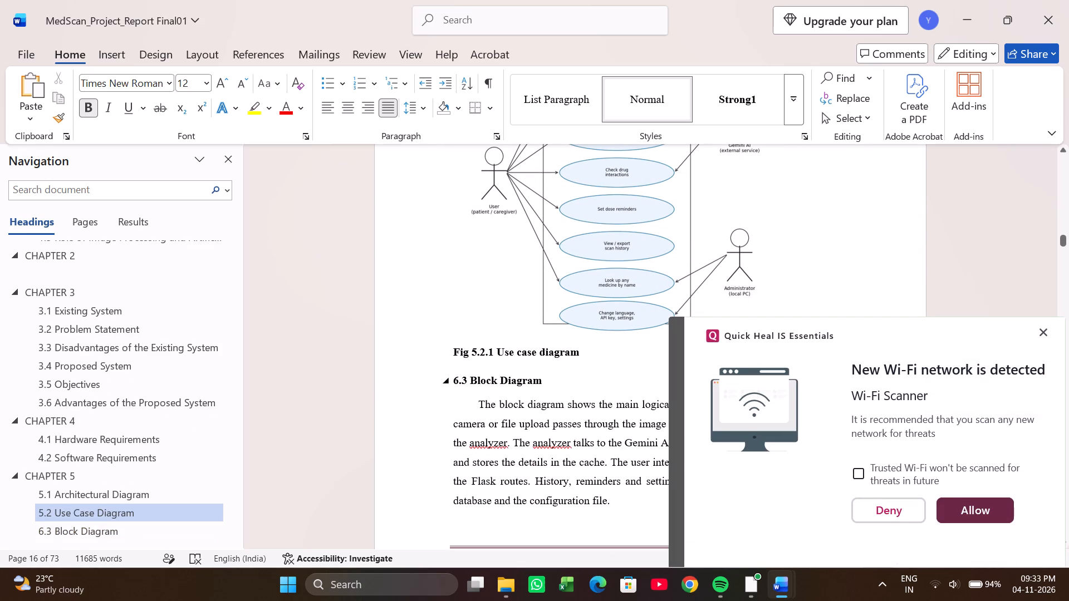
click(448, 351)
key(Tab)
key(Tab)
key(Tab)
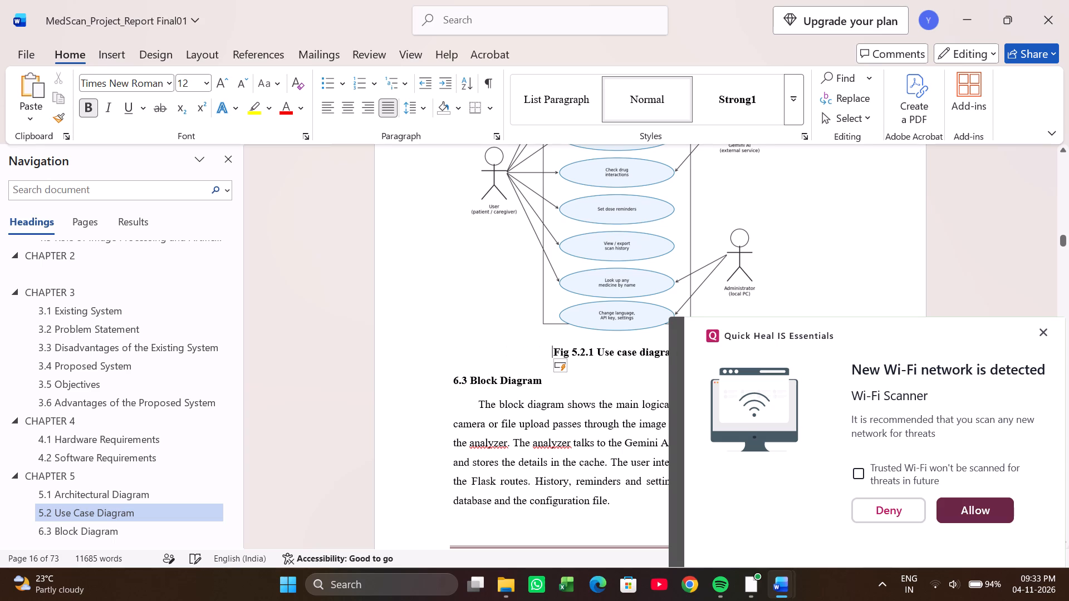
Set the "Block Diagram" heading to 14 pt and renumber it as 5.3, dismissing the Wi-Fi scanner notification.
drag(543, 381, 514, 385)
drag(514, 385, 431, 391)
click(550, 339)
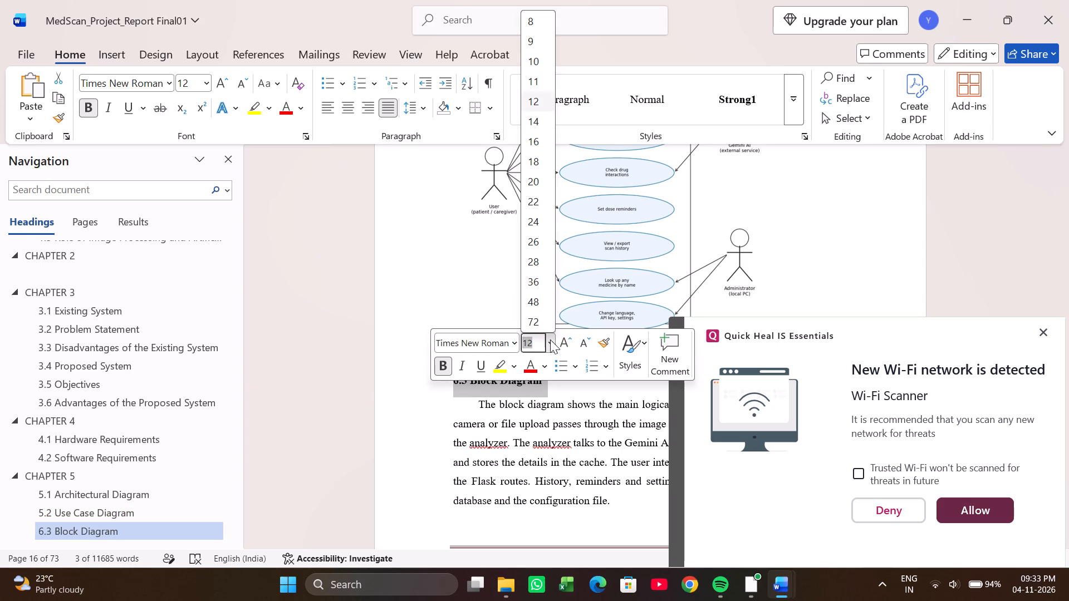
click(539, 127)
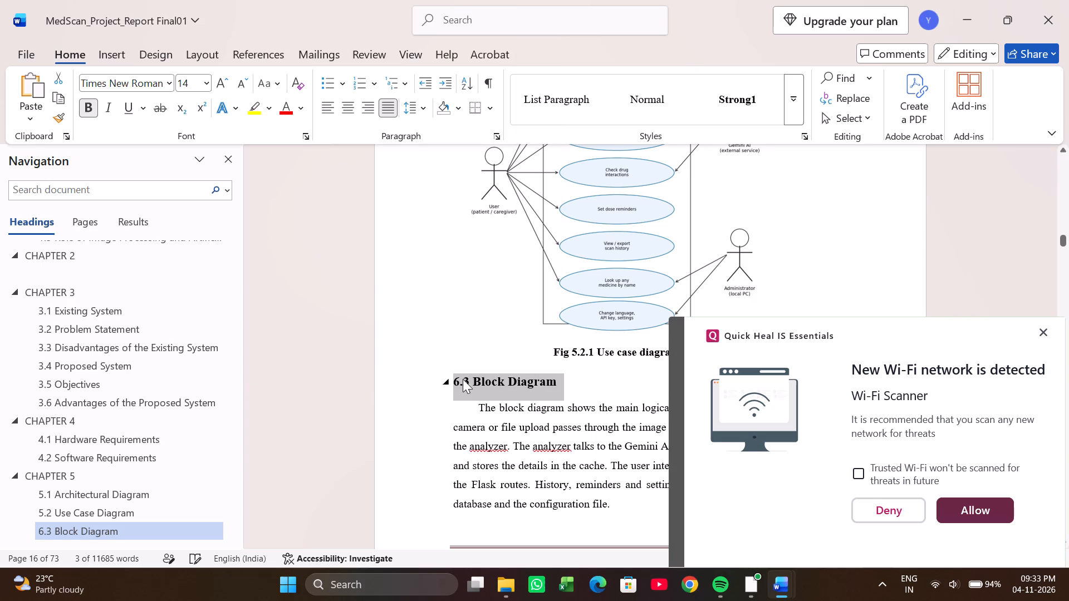
click(463, 379)
key(Left)
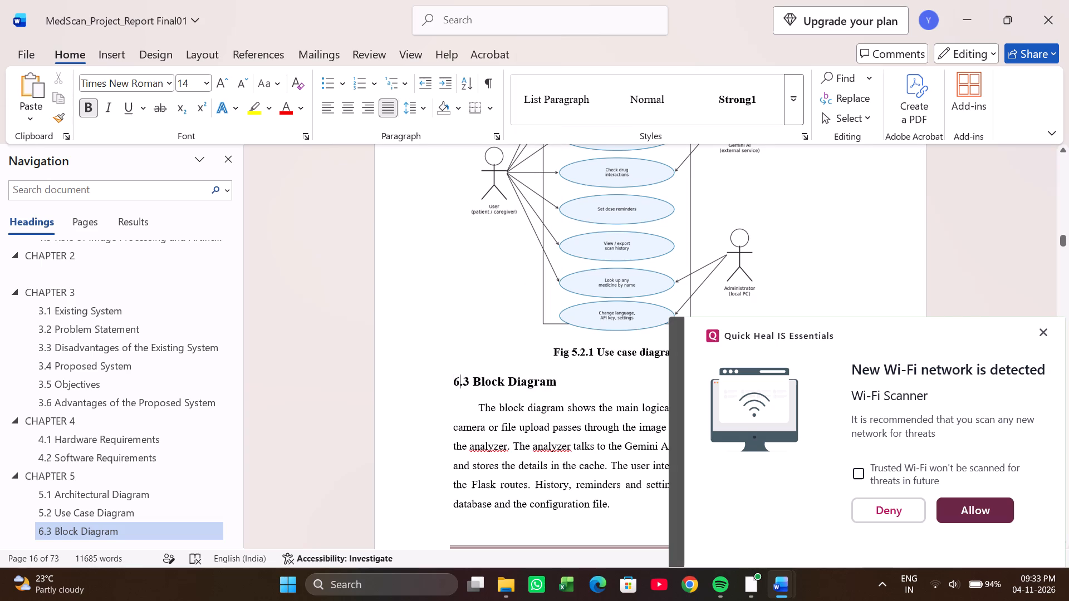
key(BackSpace)
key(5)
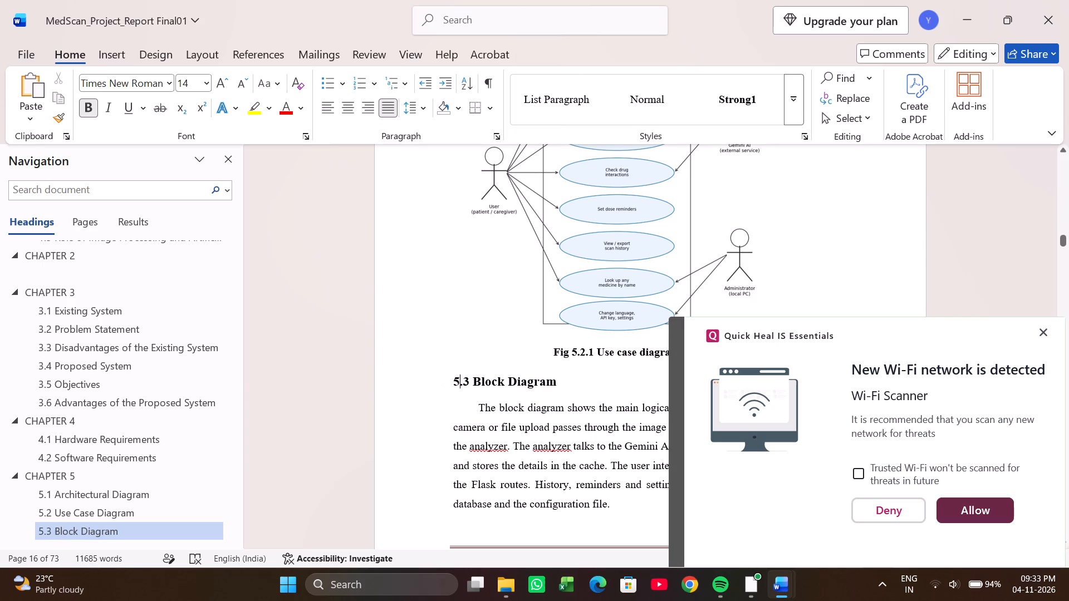
click(271, 400)
click(1044, 333)
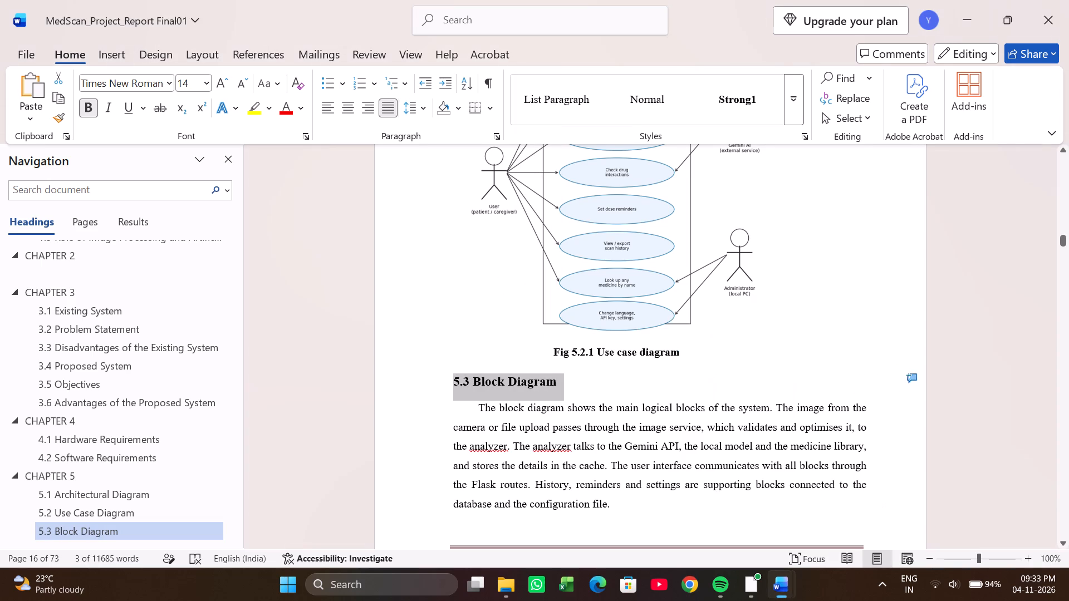
Renumber the block diagram's caption as "Fig 5.3.1" and indent it by three tab stops under the diagram.
scroll(758, 411, down, 3)
scroll(605, 400, down, 16)
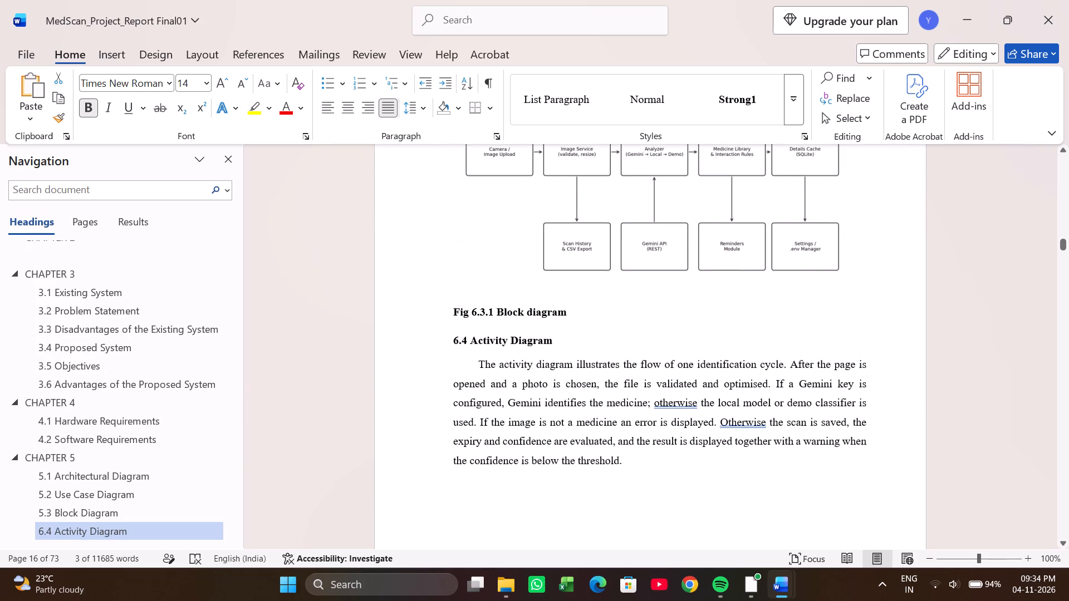
click(475, 313)
key(BackSpace)
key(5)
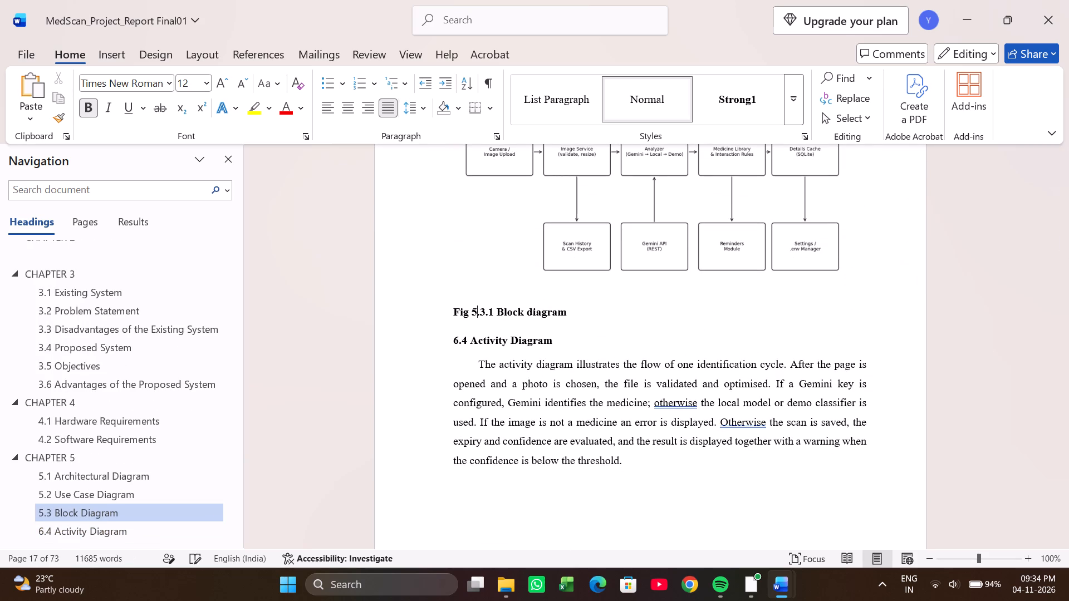
click(454, 310)
key(Tab)
key(Tab)
key(Tab)
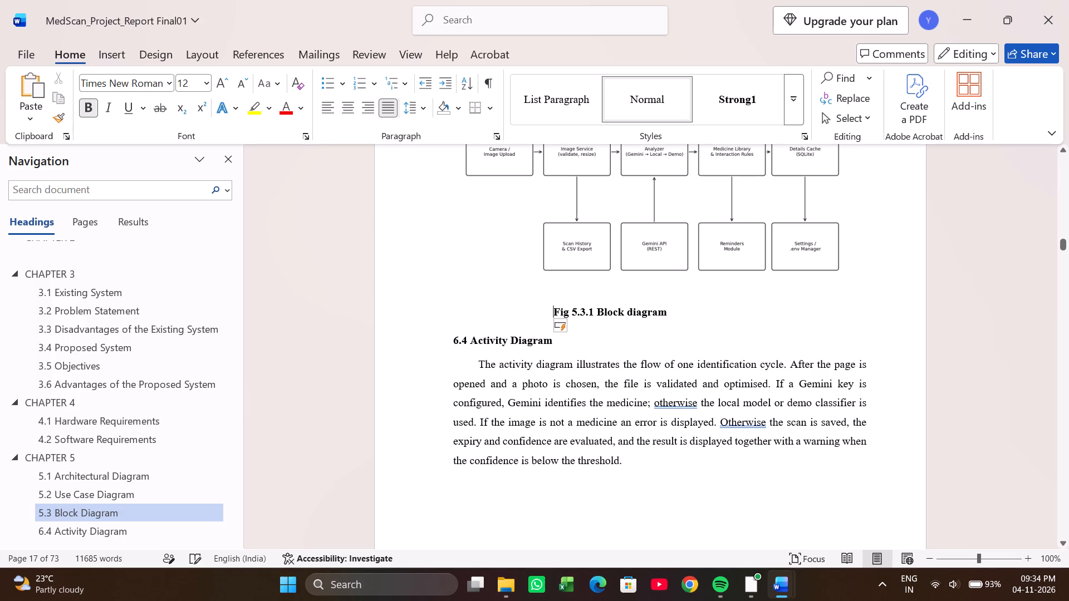
Indent the "Fig 5.3.1 Block diagram" caption by one more tab stop, towards the middle under its diagram.
key(Tab)
click(613, 292)
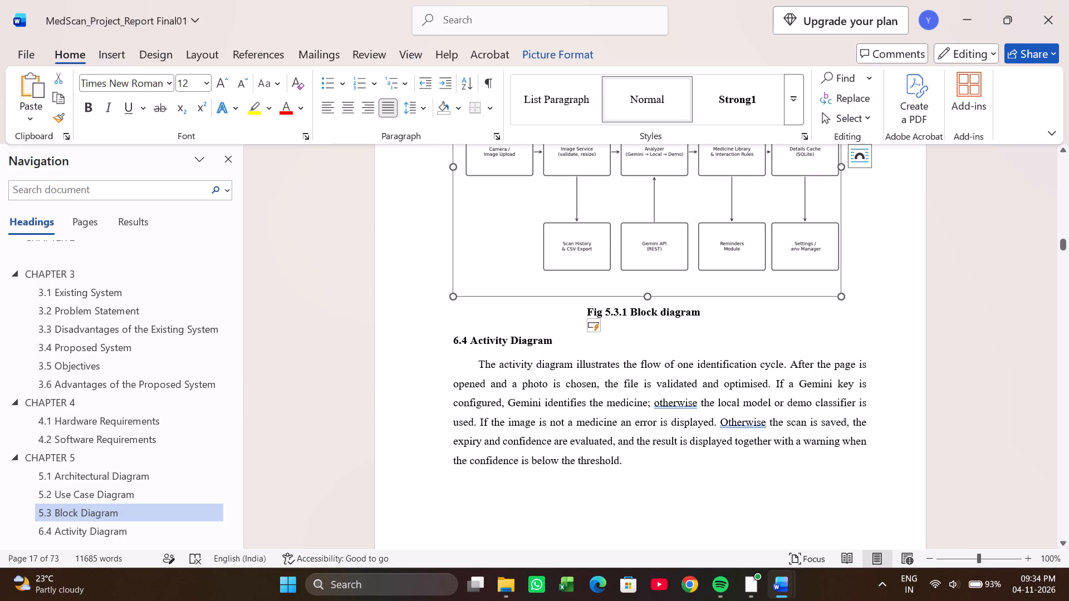
click(648, 293)
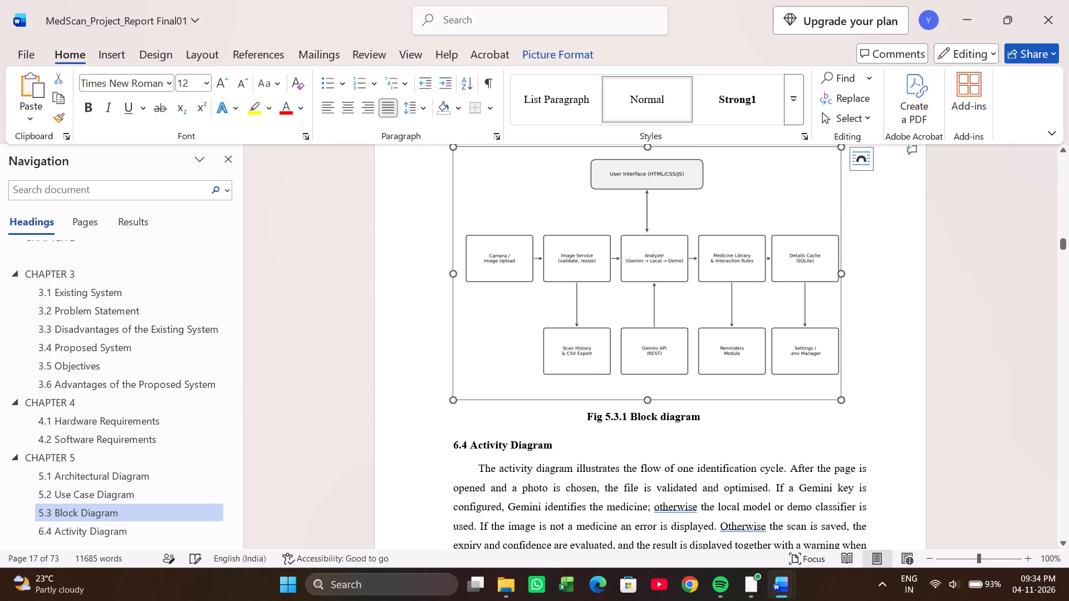
click(990, 381)
Renumber the "Activity Diagram" heading as 5.4 and set its font size to 14 pt.
scroll(658, 471, down, 2)
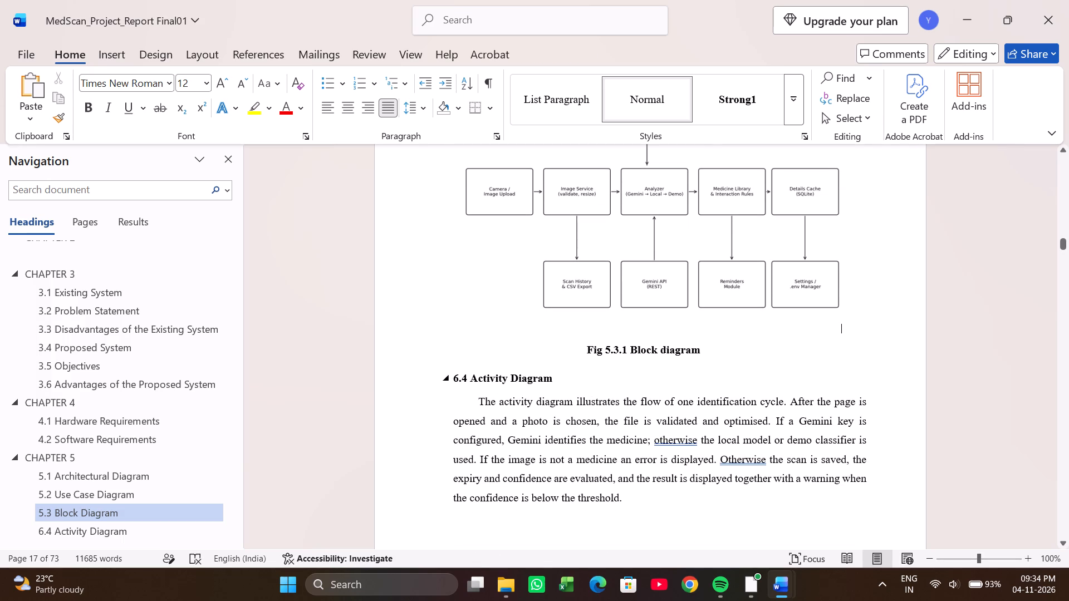
click(458, 375)
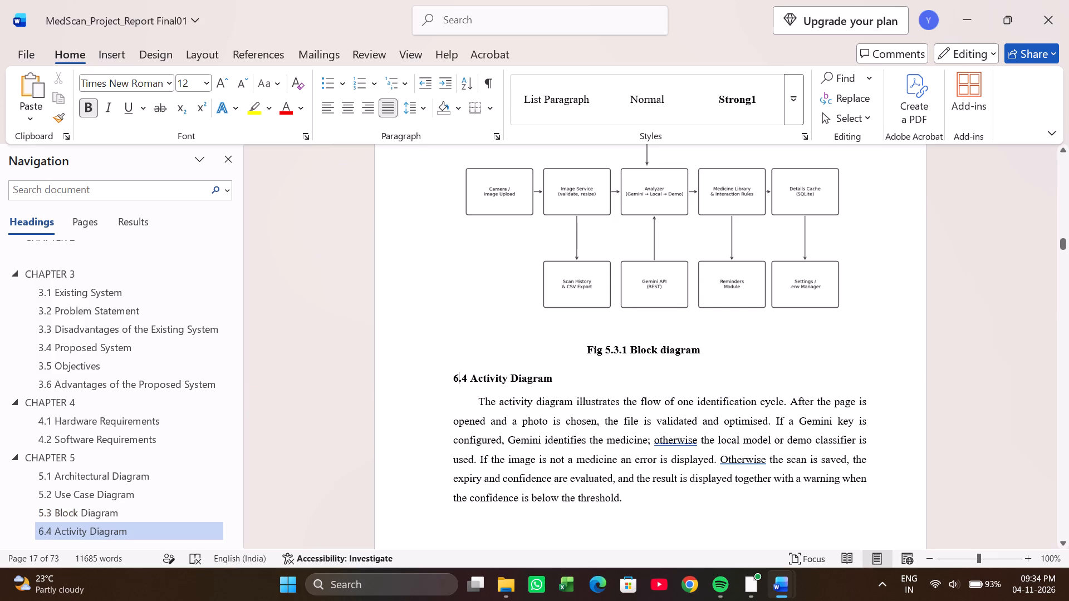
key(BackSpace)
key(5)
drag(556, 381, 452, 386)
click(569, 339)
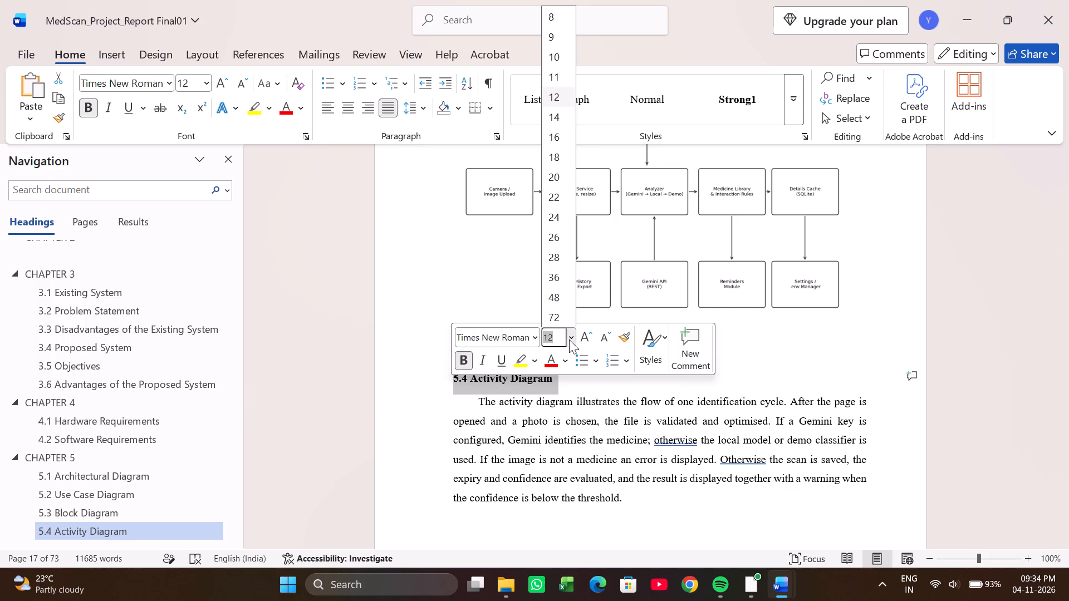
click(559, 117)
click(865, 362)
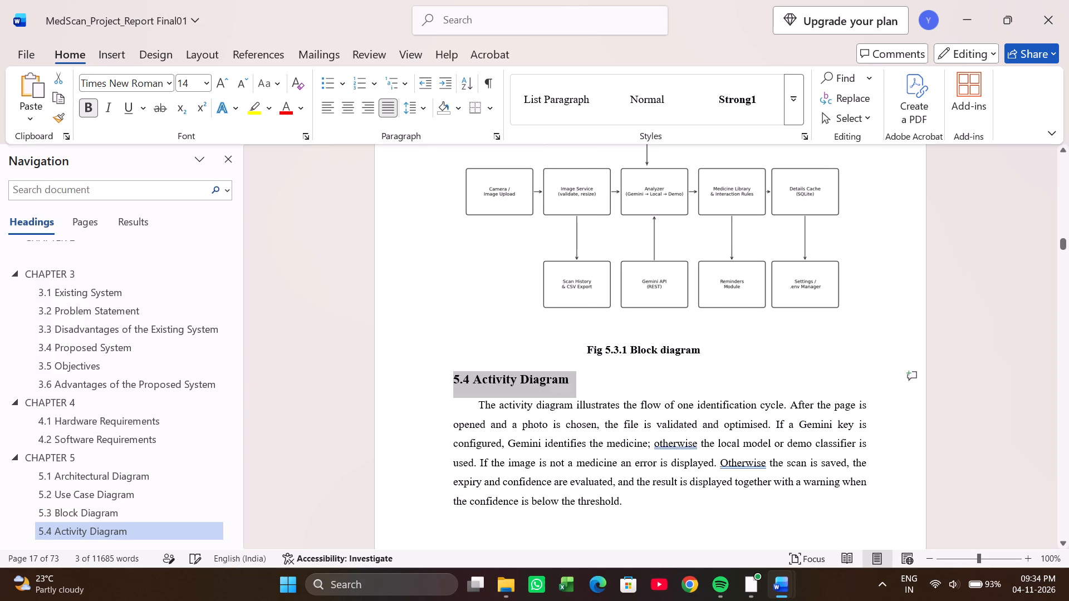
Indent the "Fig 6.4.1 Activity diagram" caption by two tab stops, towards the middle under its diagram.
scroll(634, 457, down, 8)
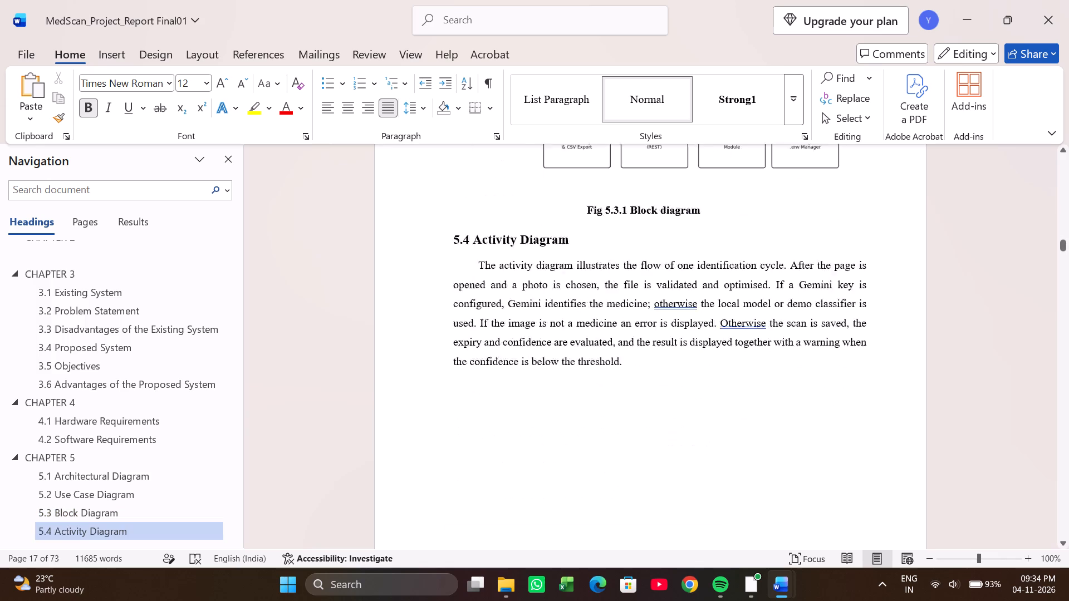
scroll(641, 448, down, 19)
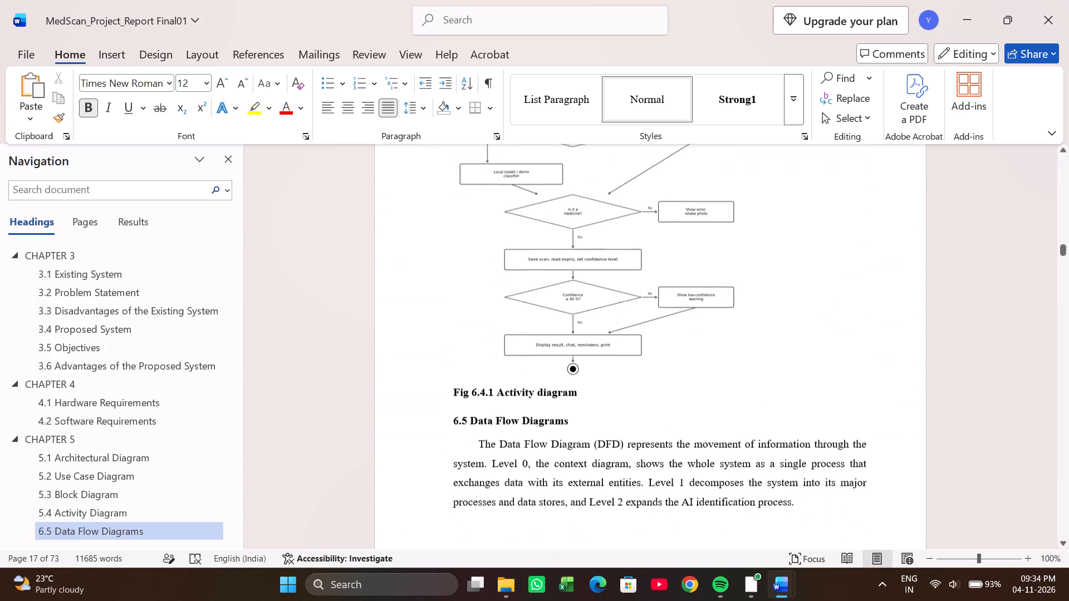
click(454, 345)
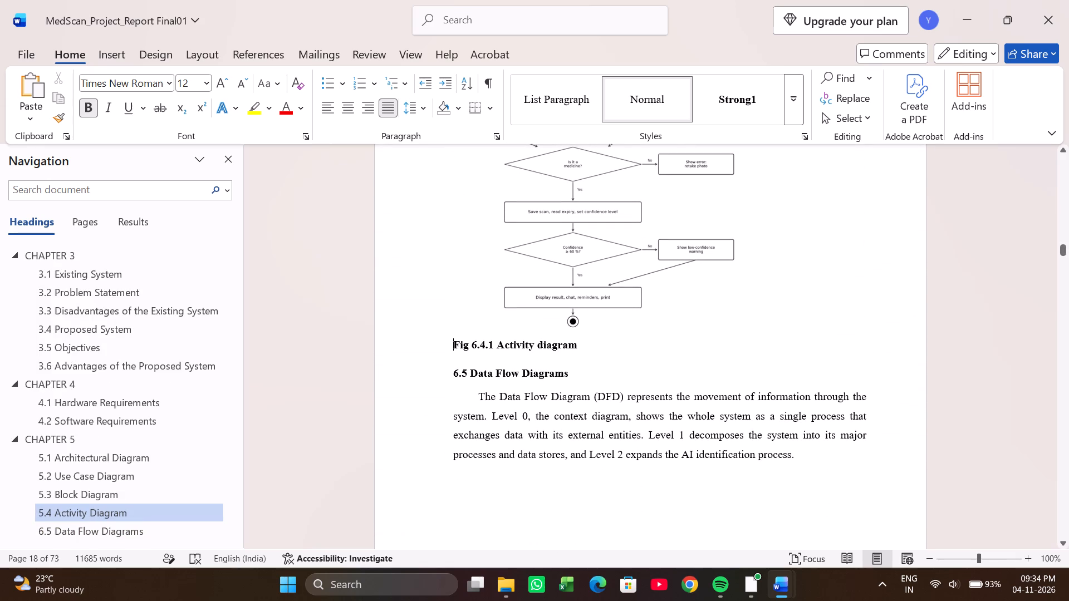
key(Tab)
key(Tab)
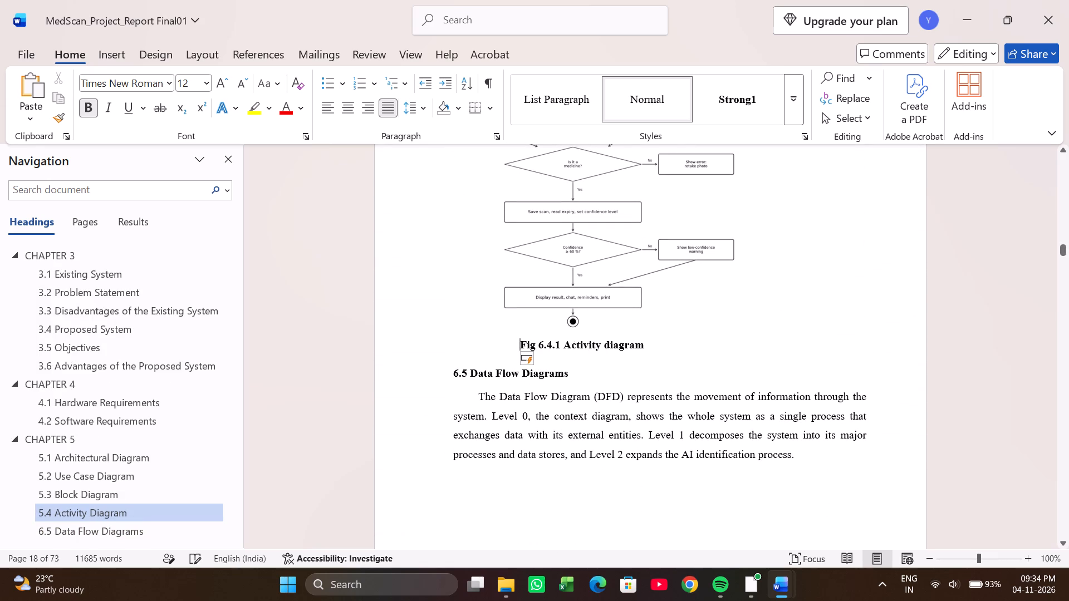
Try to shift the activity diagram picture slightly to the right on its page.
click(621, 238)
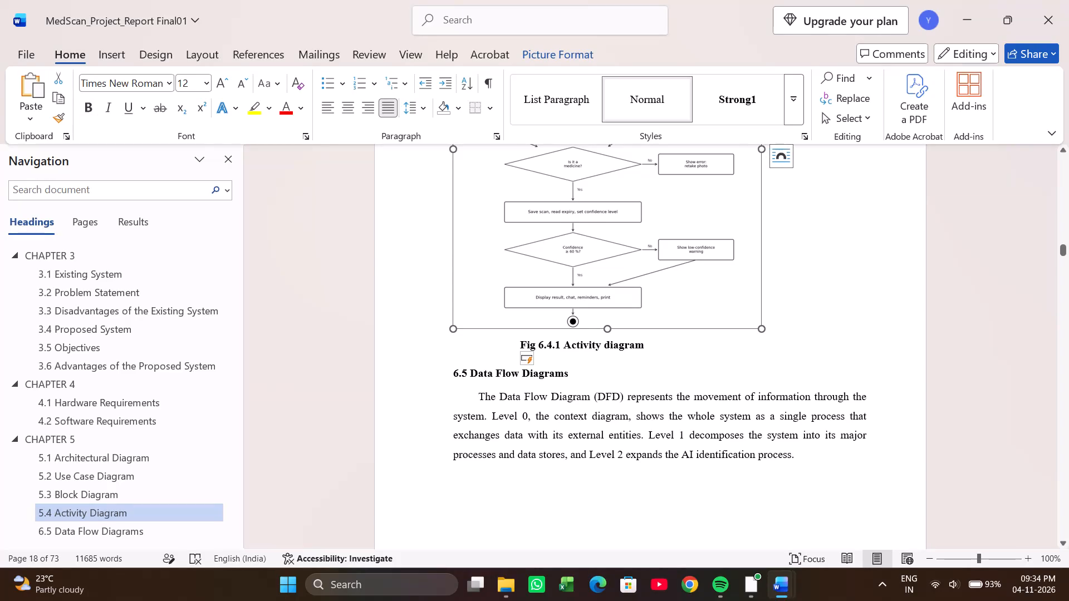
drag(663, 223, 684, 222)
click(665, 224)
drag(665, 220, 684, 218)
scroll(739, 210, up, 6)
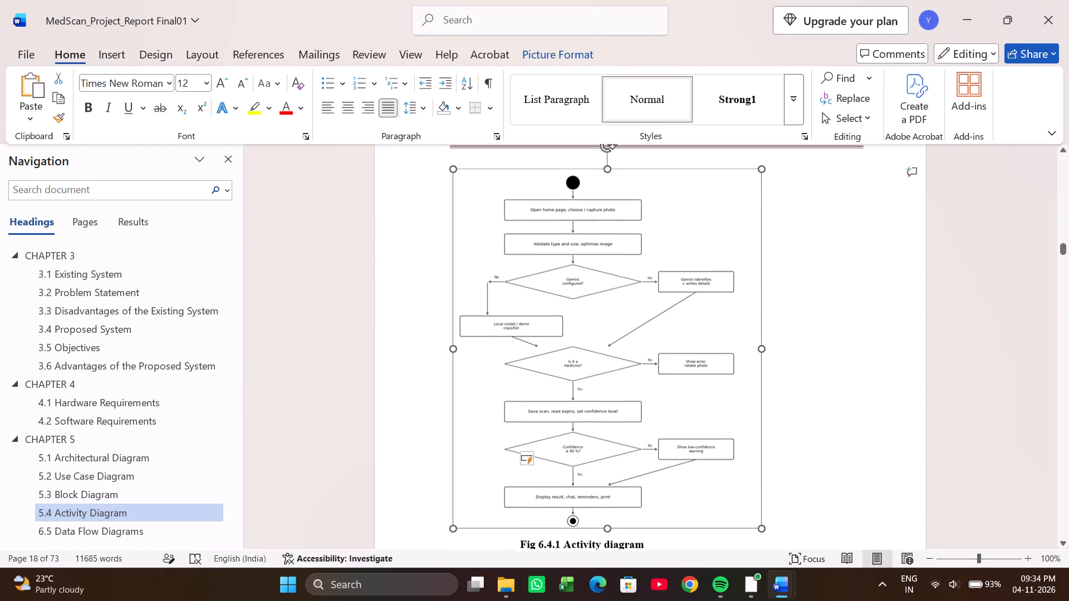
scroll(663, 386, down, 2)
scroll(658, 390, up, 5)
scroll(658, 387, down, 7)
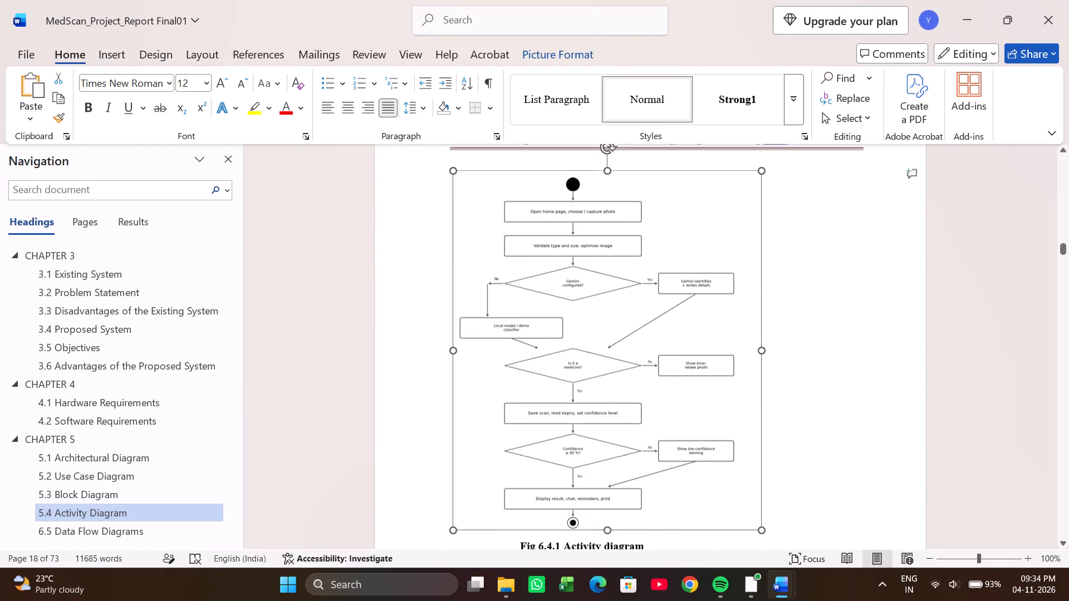
Renumber the activity diagram's caption as "Fig 5.4.1".
scroll(658, 387, down, 2)
click(544, 346)
key(BackSpace)
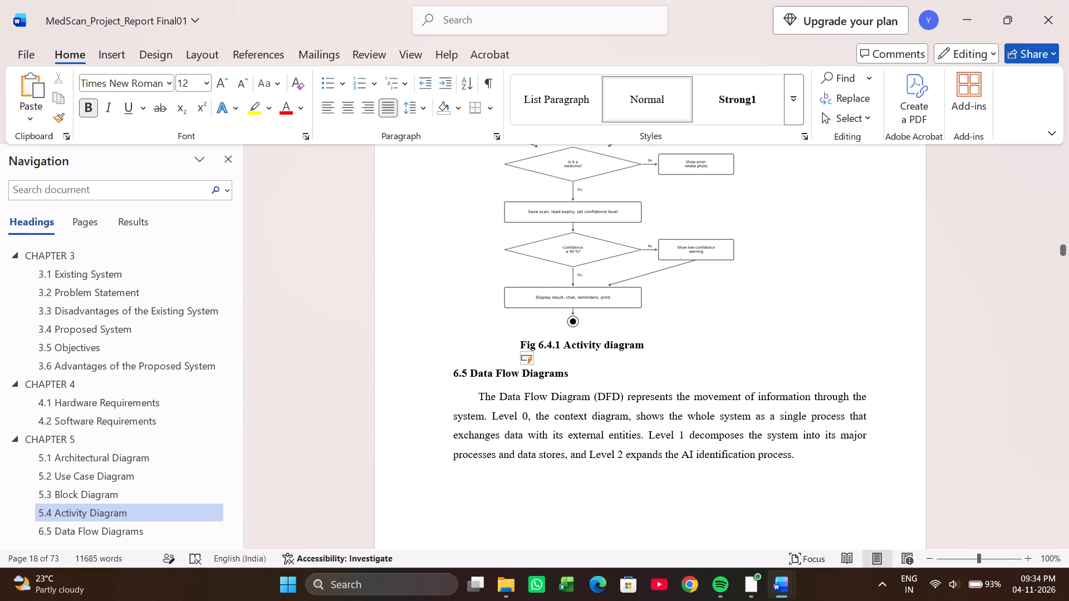
key(5)
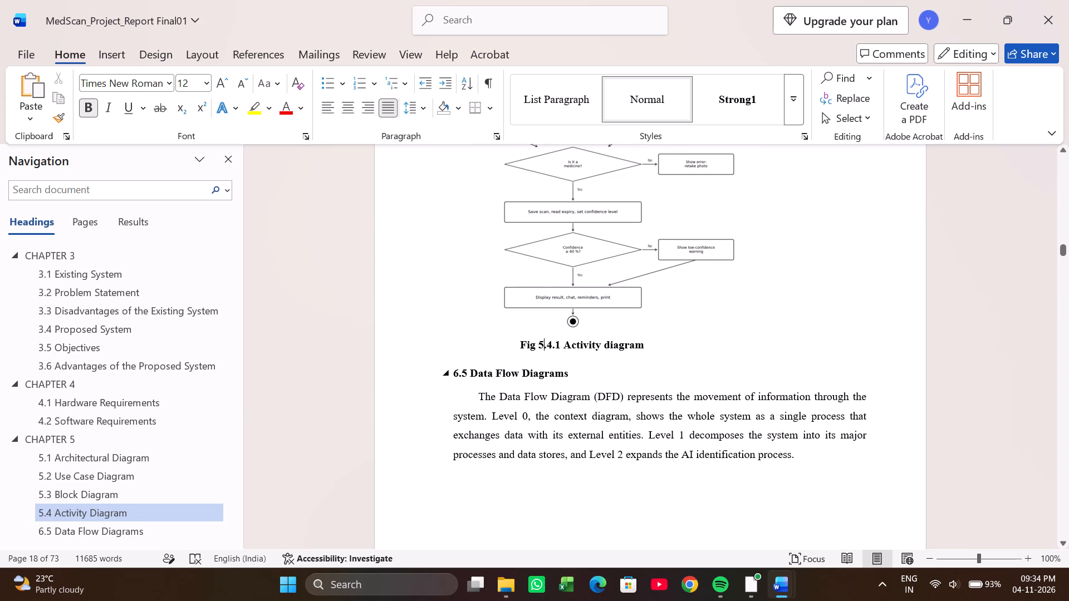
Renumber the "Data Flow Diagrams" heading as 5.5 and set its font size to 14 pt.
click(458, 372)
key(BackSpace)
key(5)
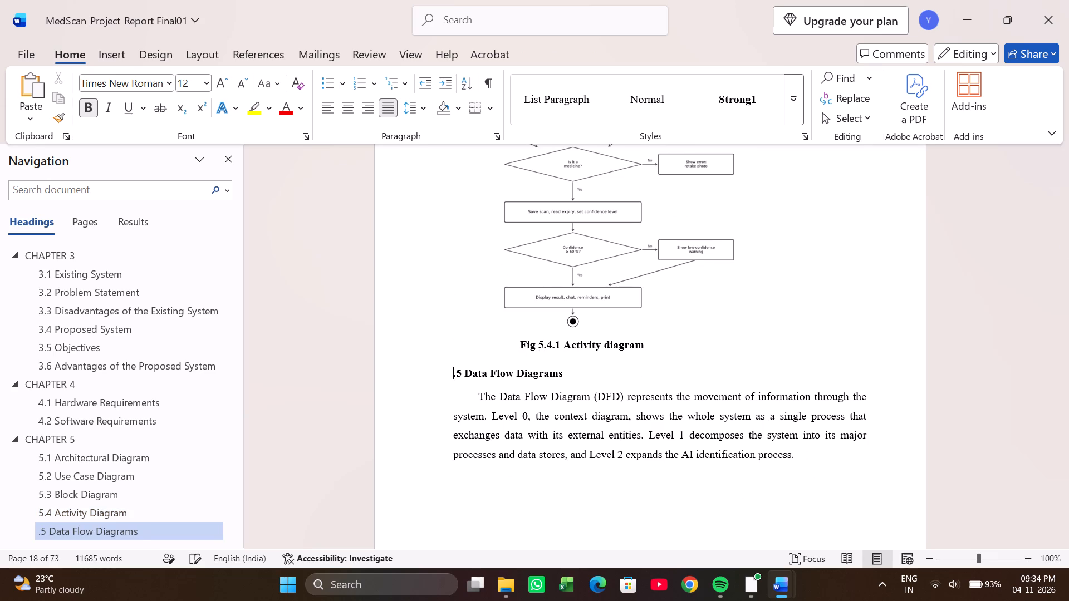
drag(576, 375, 491, 390)
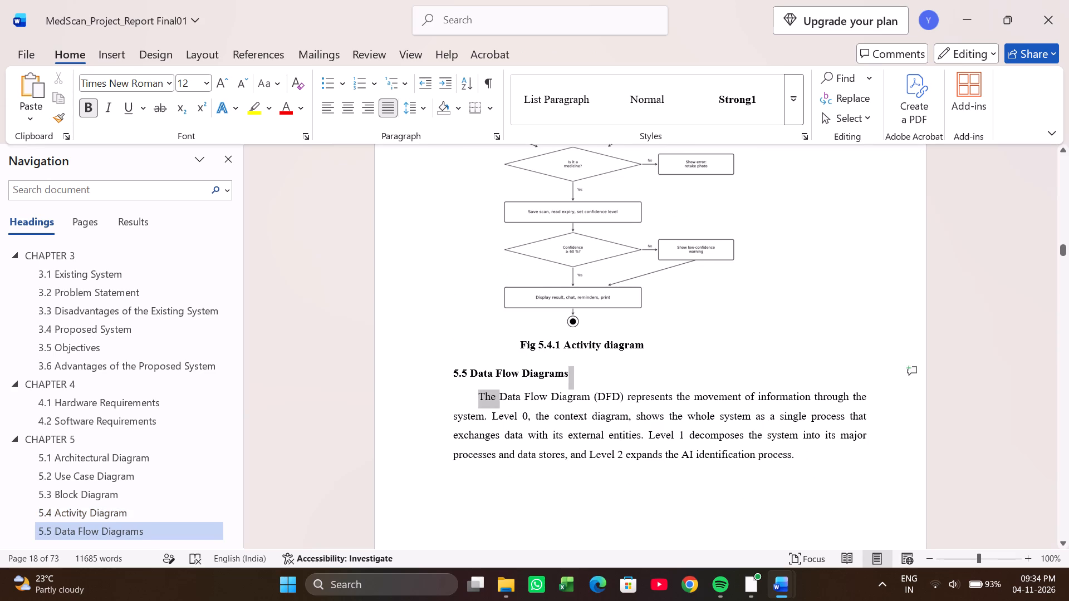
drag(491, 390, 455, 372)
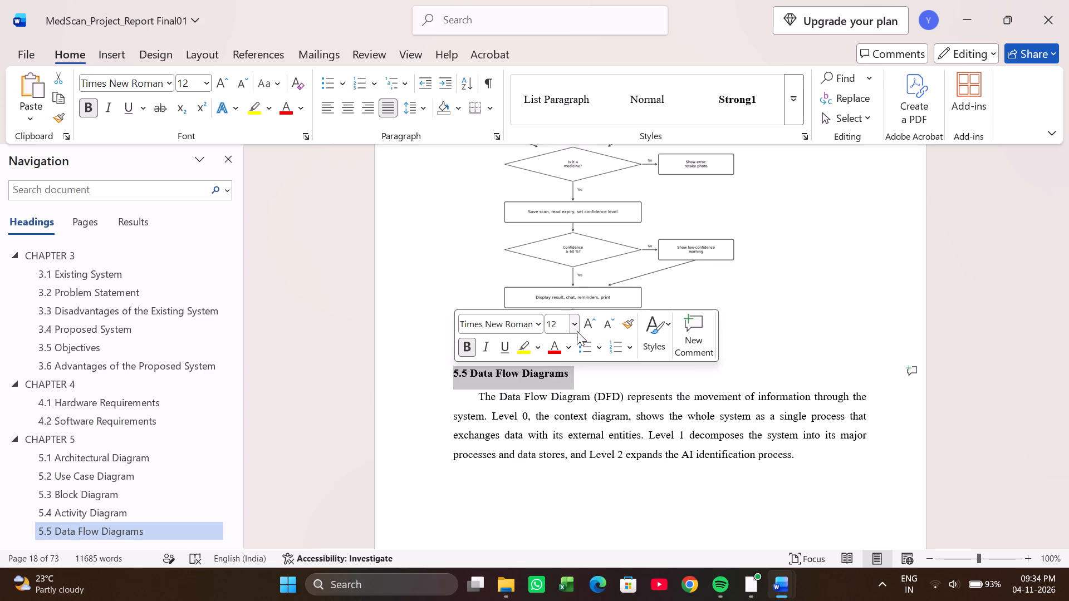
click(576, 326)
click(555, 115)
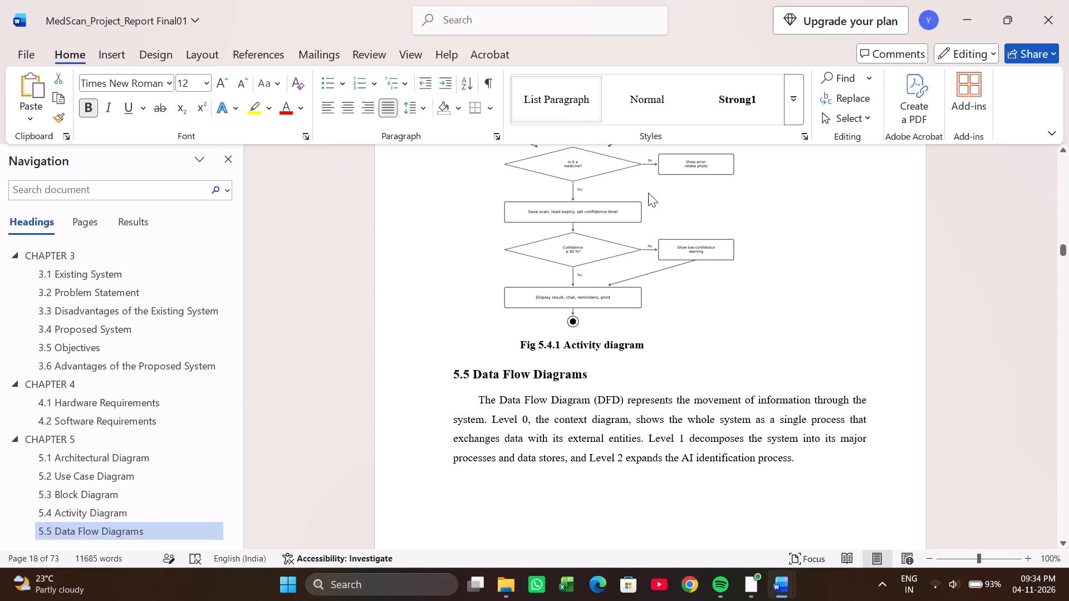
click(773, 267)
scroll(699, 366, down, 15)
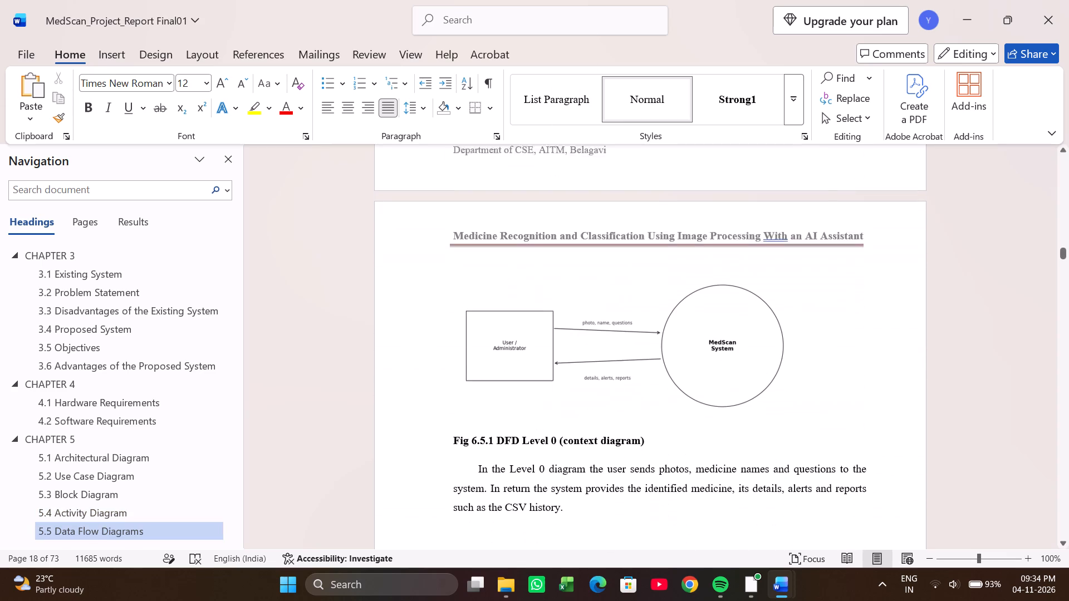
Renumber the DFD Level 0 caption as "Fig 5.5.1" and indent it by three tab stops, towards the middle under its diagram.
click(478, 432)
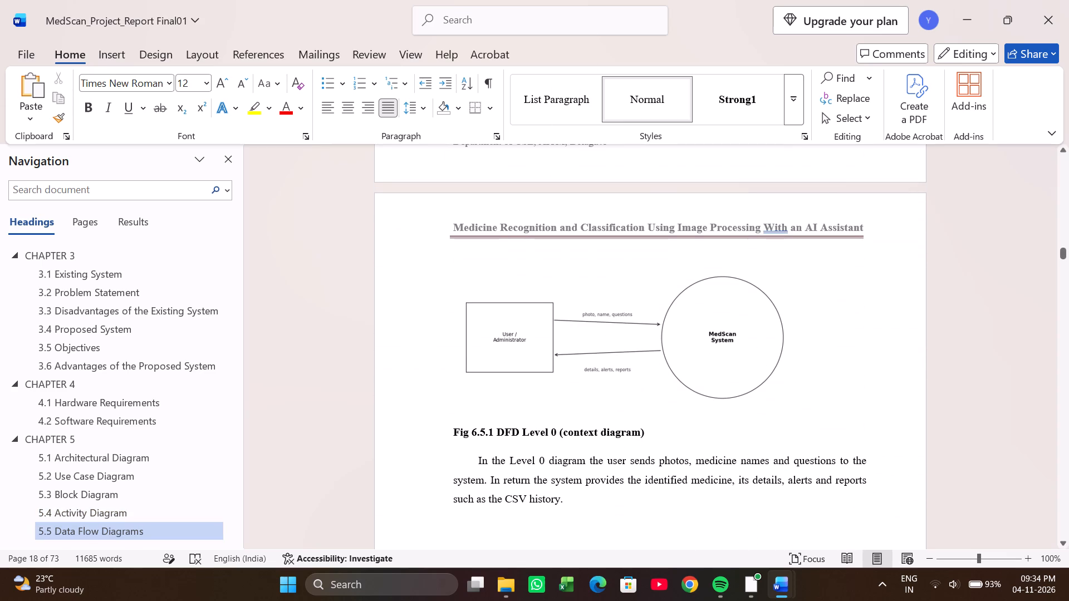
key(BackSpace)
key(5)
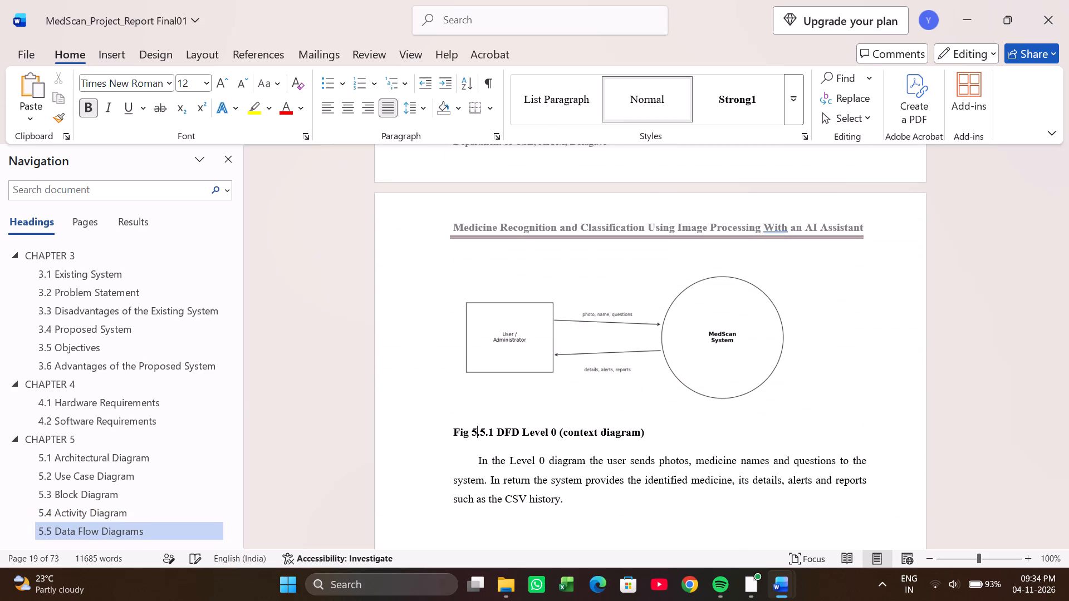
scroll(617, 426, down, 1)
click(457, 388)
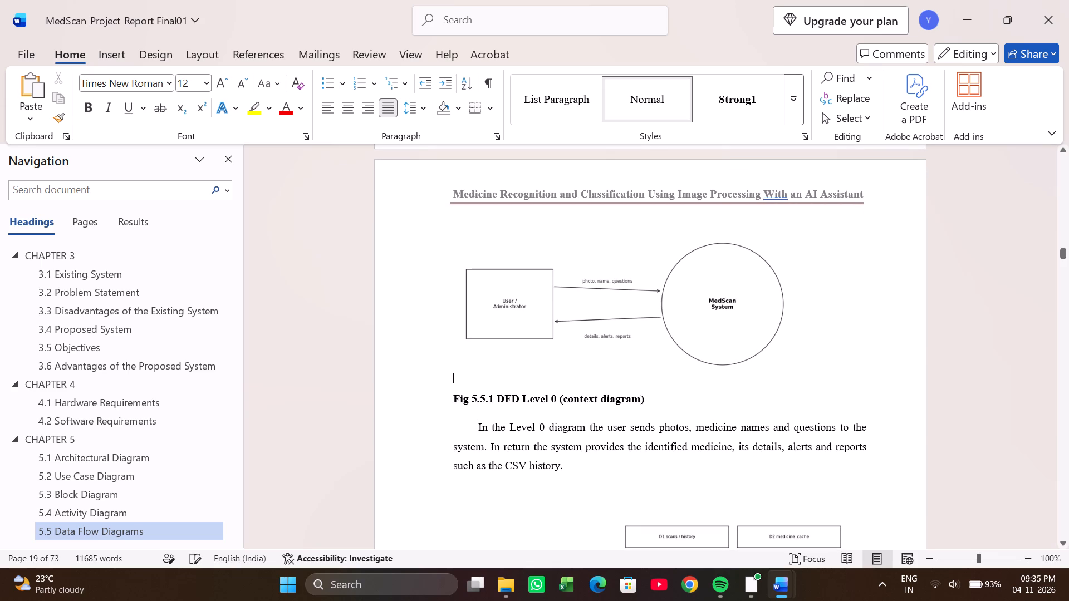
click(452, 397)
key(Tab)
key(Tab)
key(Tab)
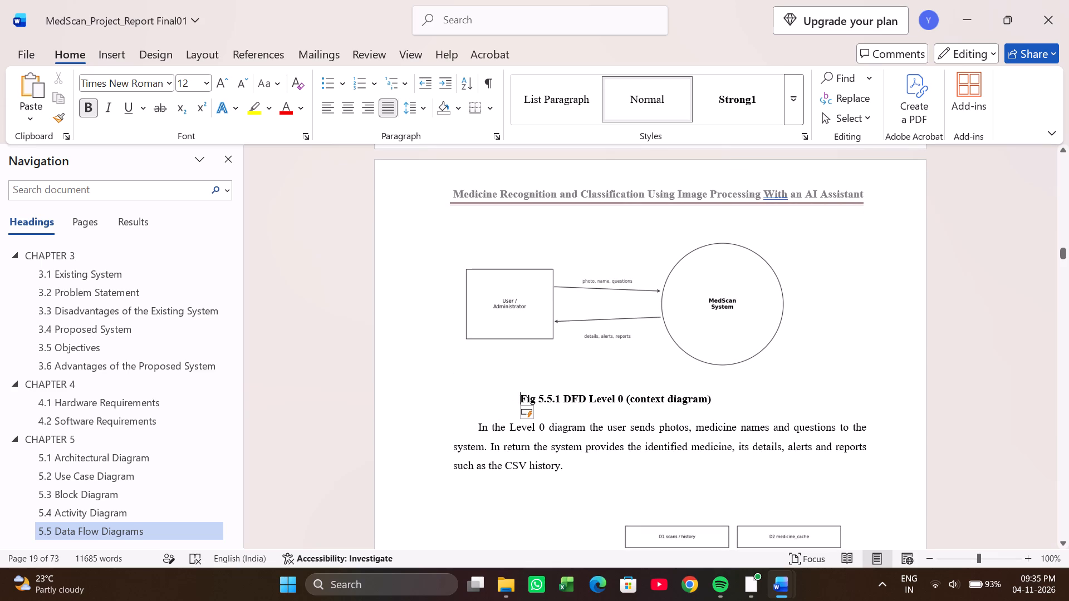
click(593, 384)
Indent the DFD Level 1 caption by six tab stops, towards the middle under its diagram, and renumber it as "Fig 5.5.2".
scroll(709, 410, down, 8)
scroll(649, 433, down, 3)
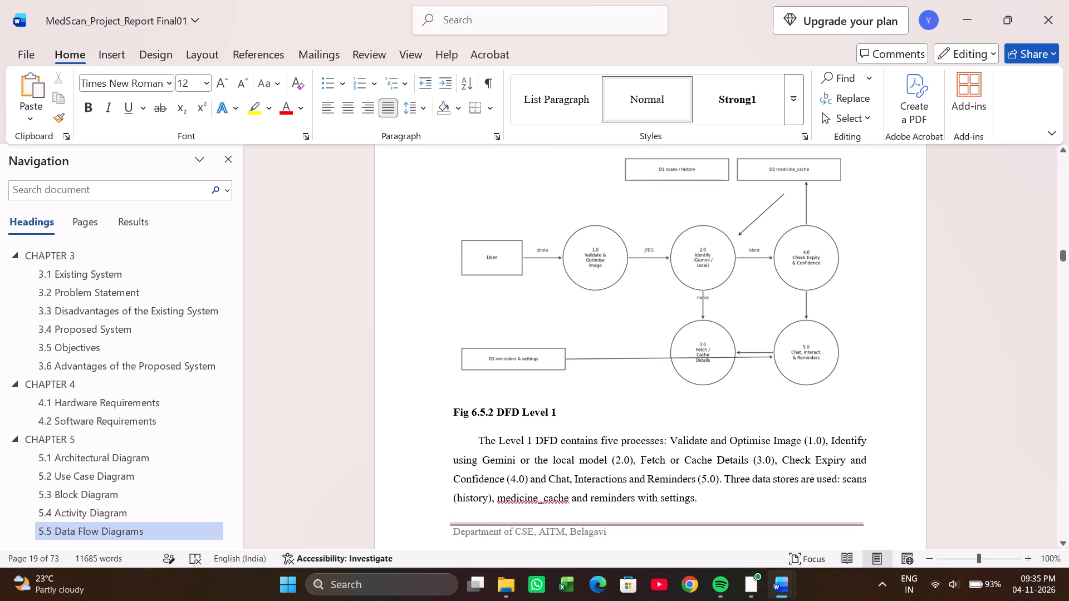
click(449, 411)
key(Tab)
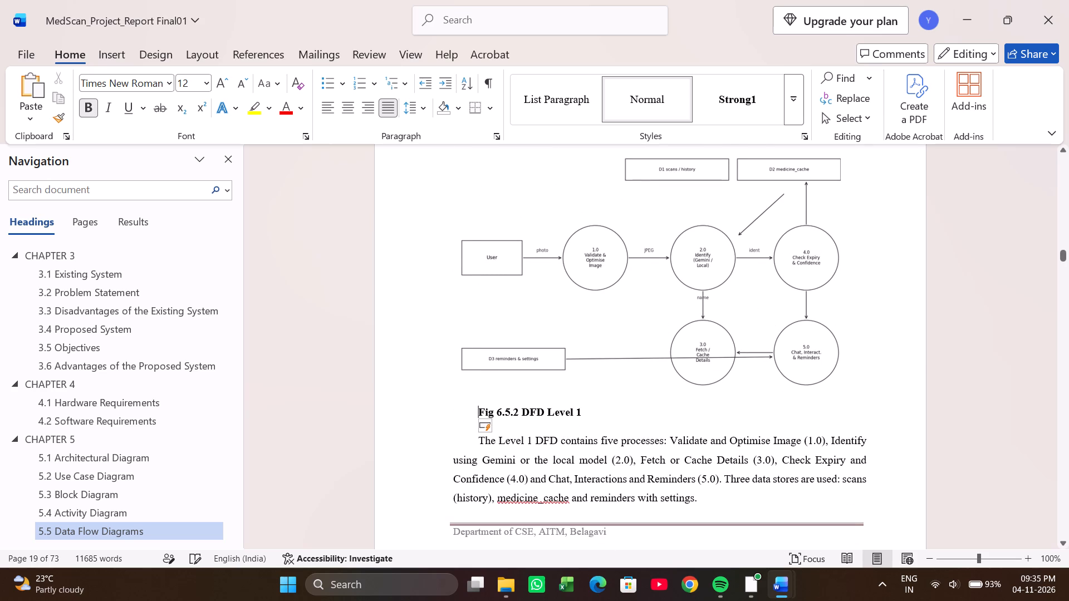
key(Tab)
key(Tab)
key(Tab)
key(Tab)
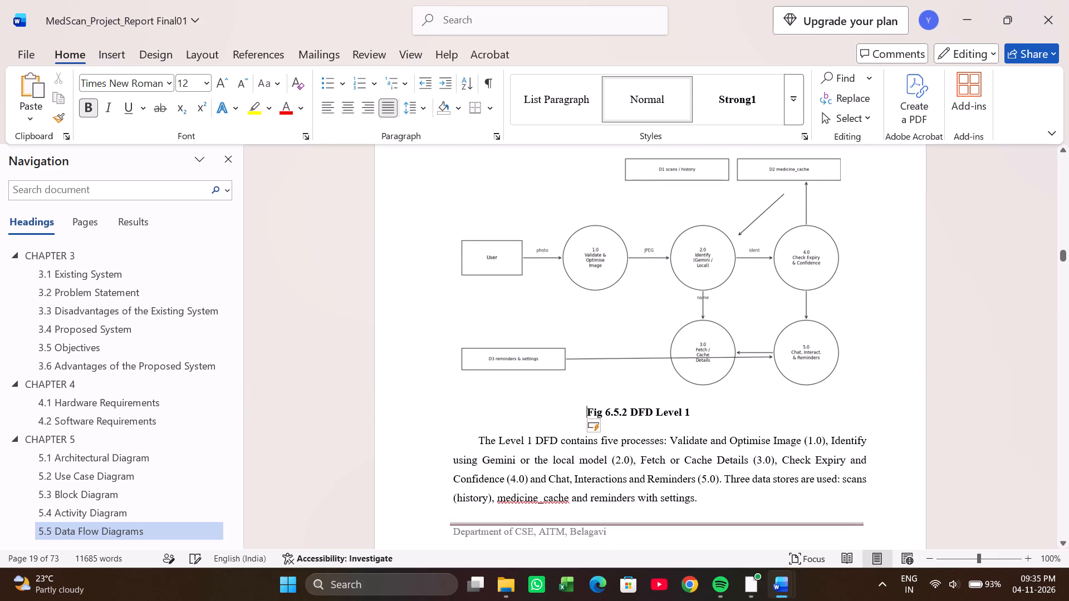
key(Tab)
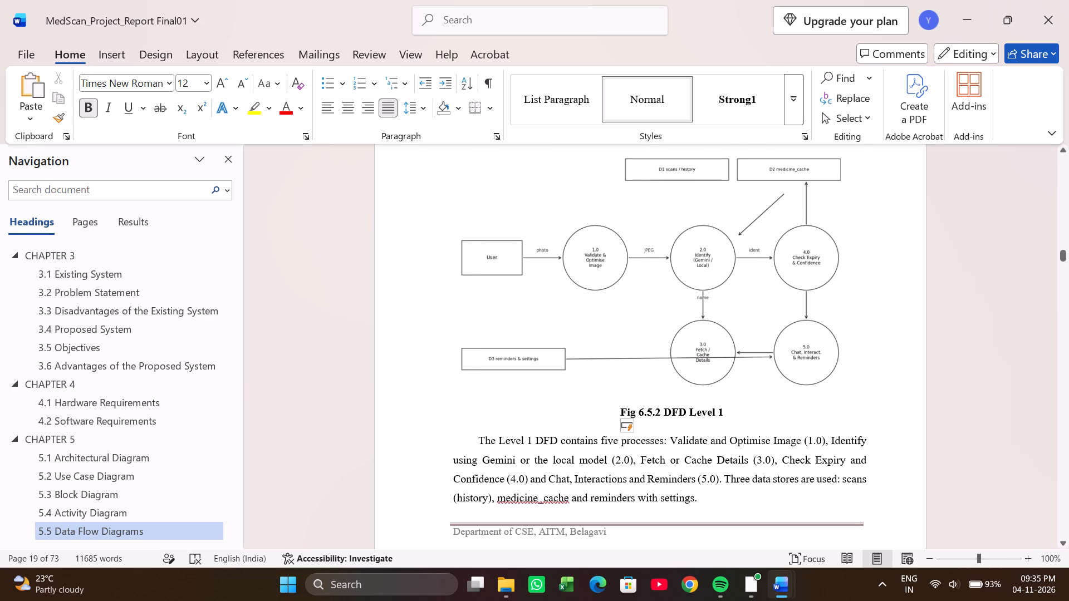
click(643, 416)
key(BackSpace)
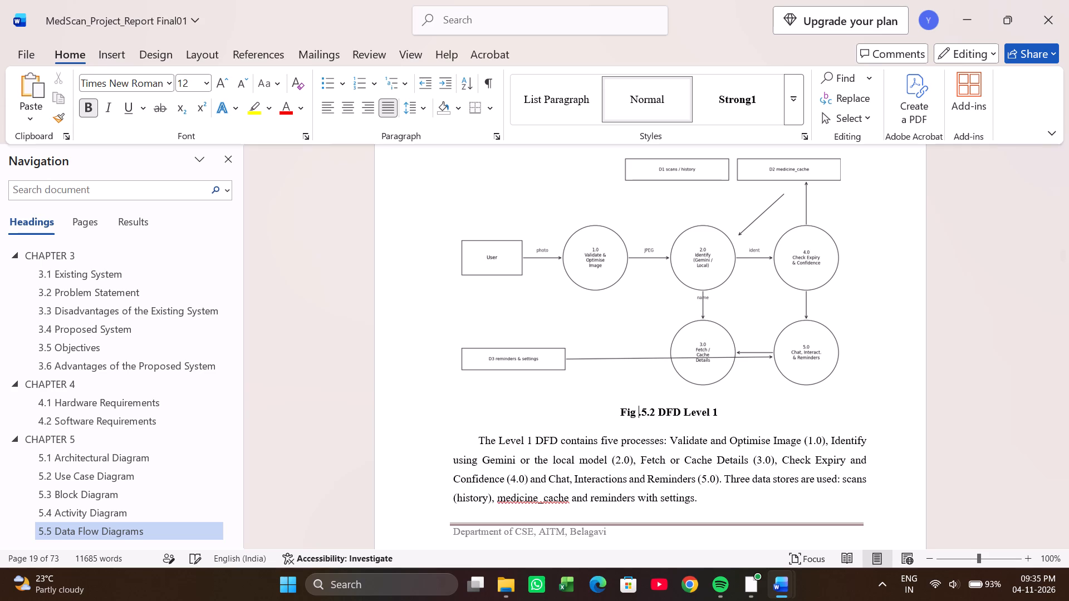
key(5)
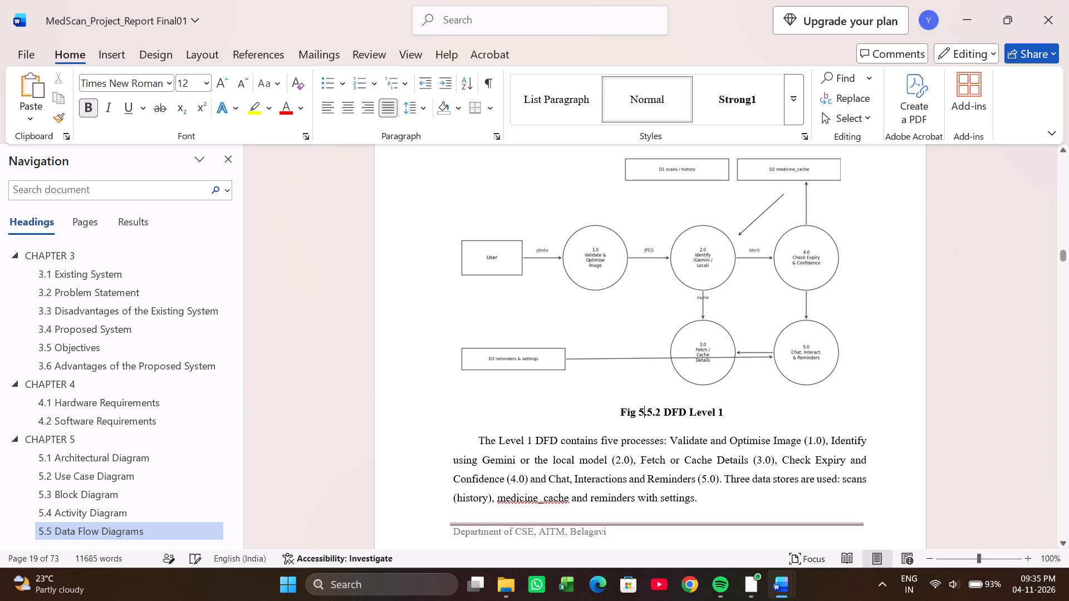
Renumber the DFD Level 2 caption as "Fig 5.5.3" and indent it by three tab stops, towards the middle under its diagram.
scroll(657, 415, down, 12)
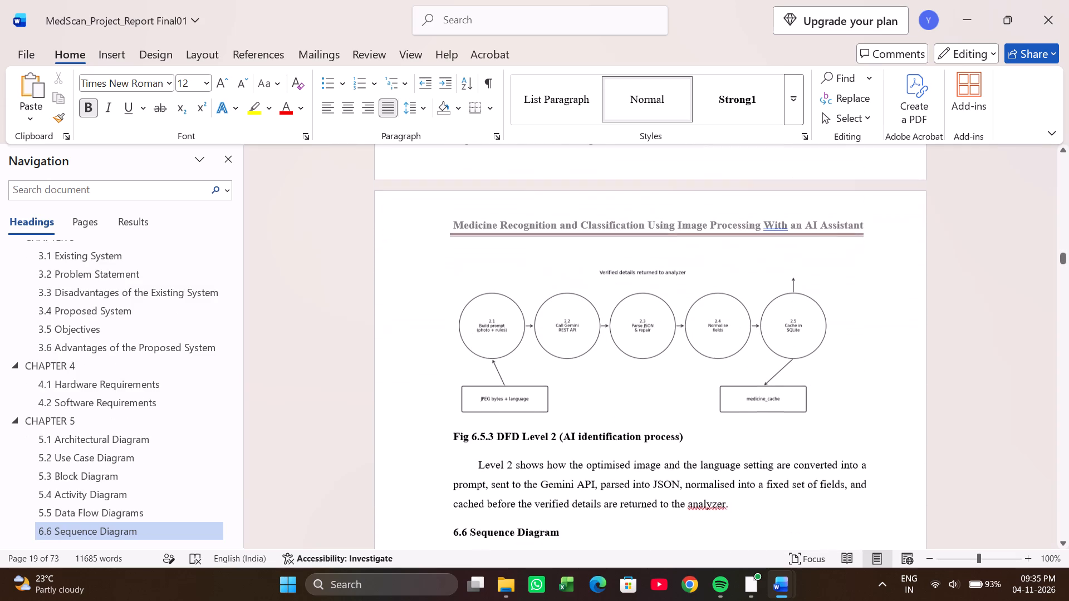
click(478, 431)
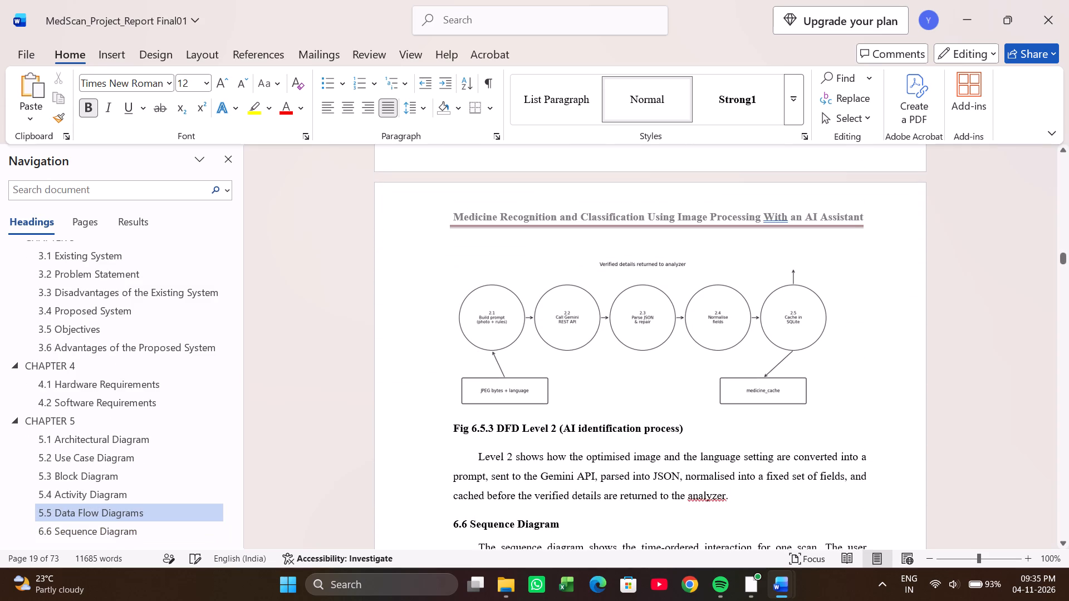
key(BackSpace)
key(5)
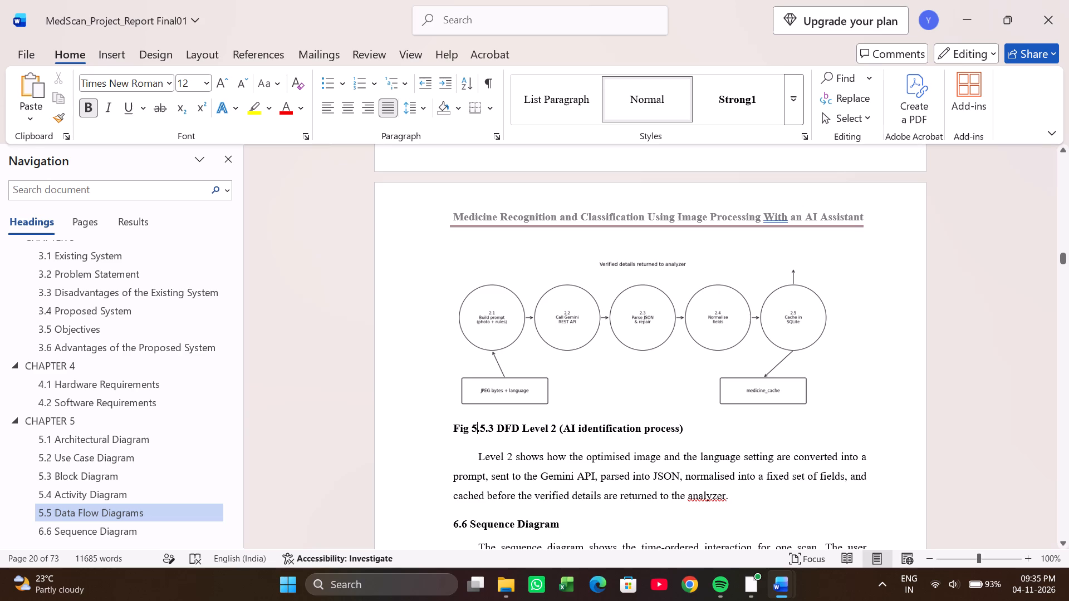
click(454, 428)
key(Tab)
key(Tab)
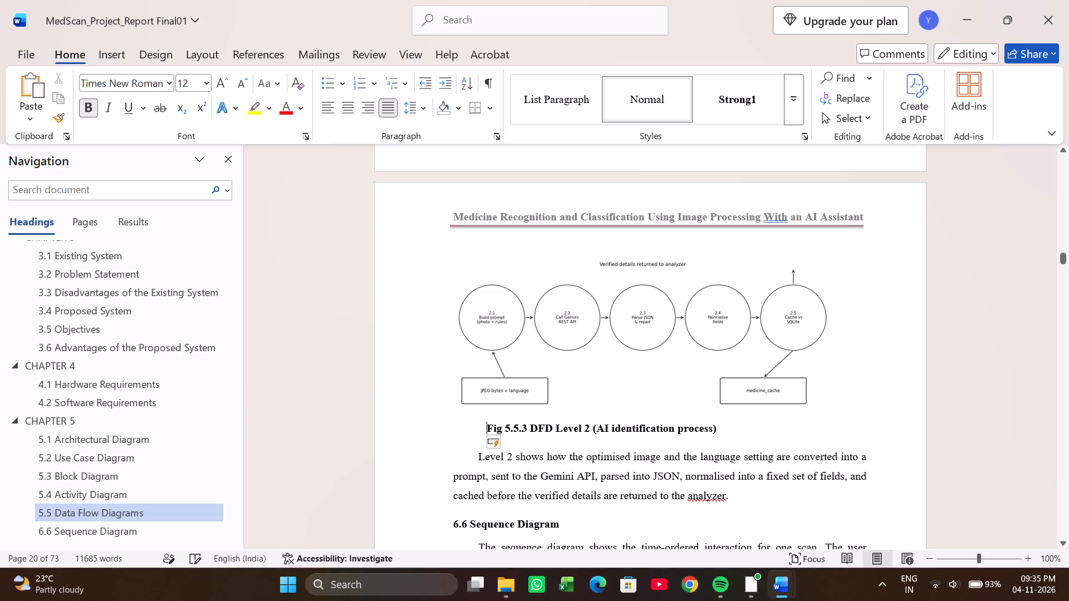
key(Tab)
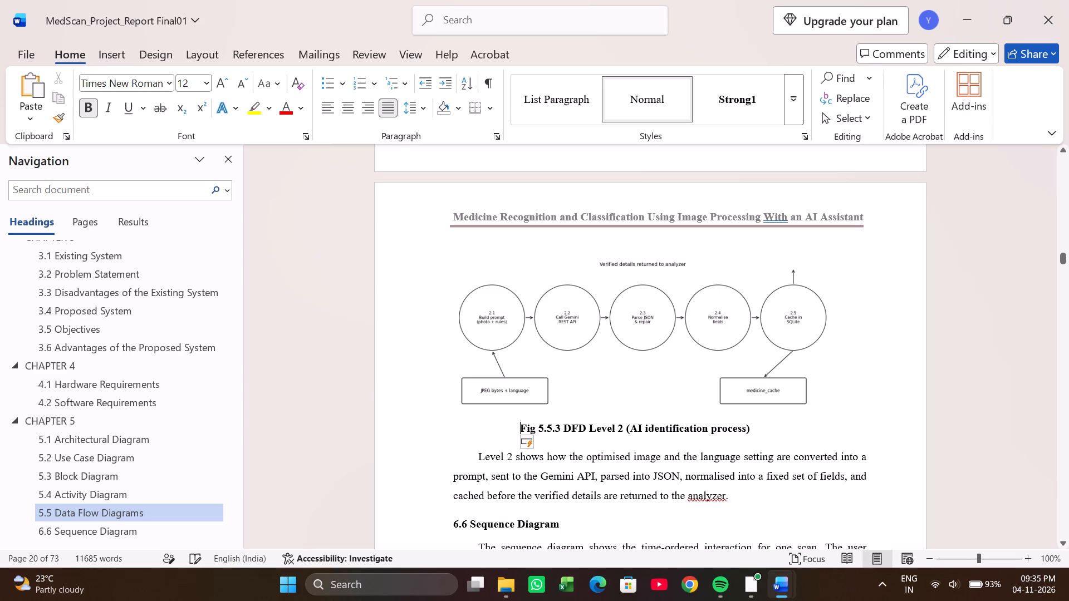
key(Tab)
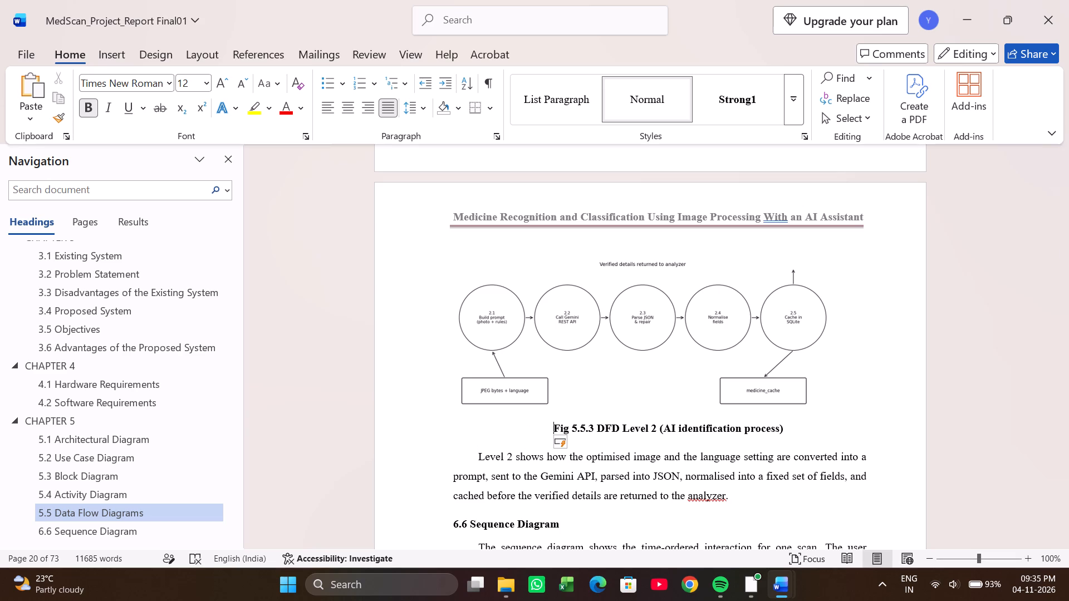
key(BackSpace)
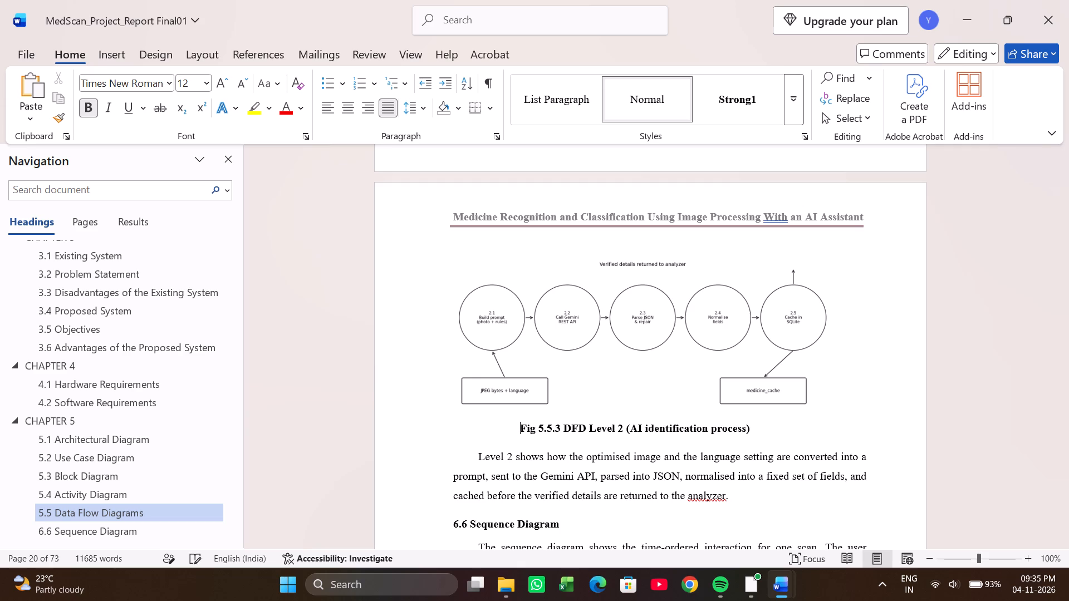
Renumber the "Sequence Diagram" heading as 5.6 and set its font size to 14 pt.
scroll(583, 487, down, 3)
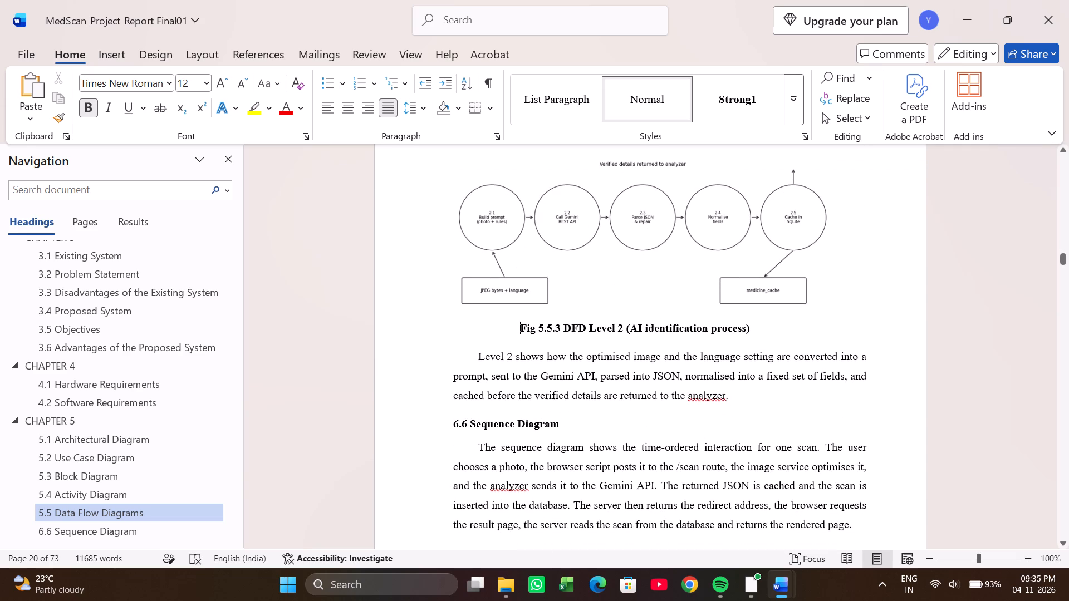
click(458, 422)
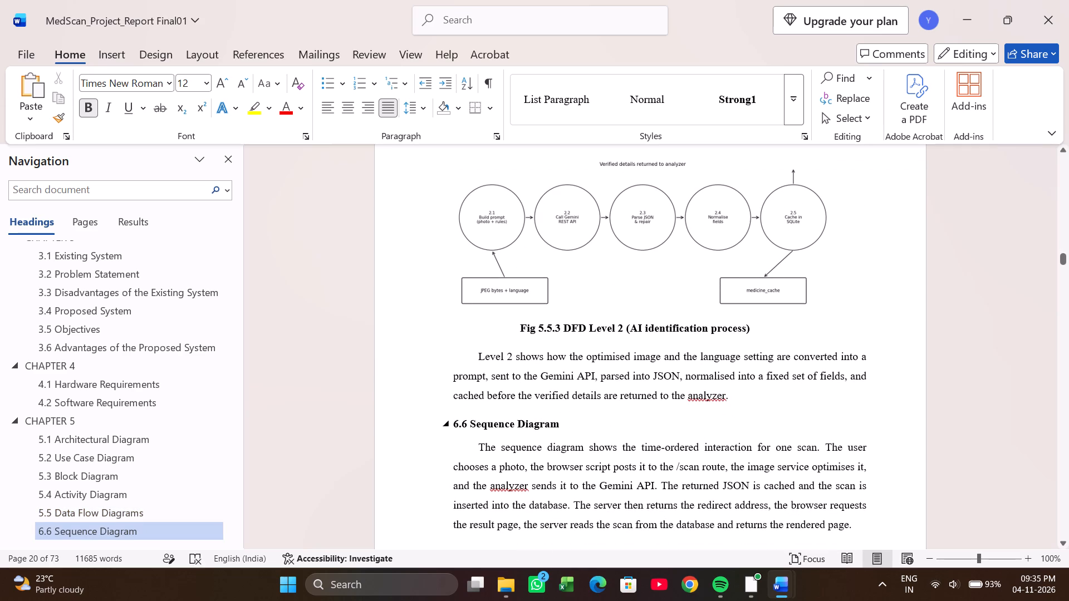
key(BackSpace)
key(5)
drag(566, 418, 450, 430)
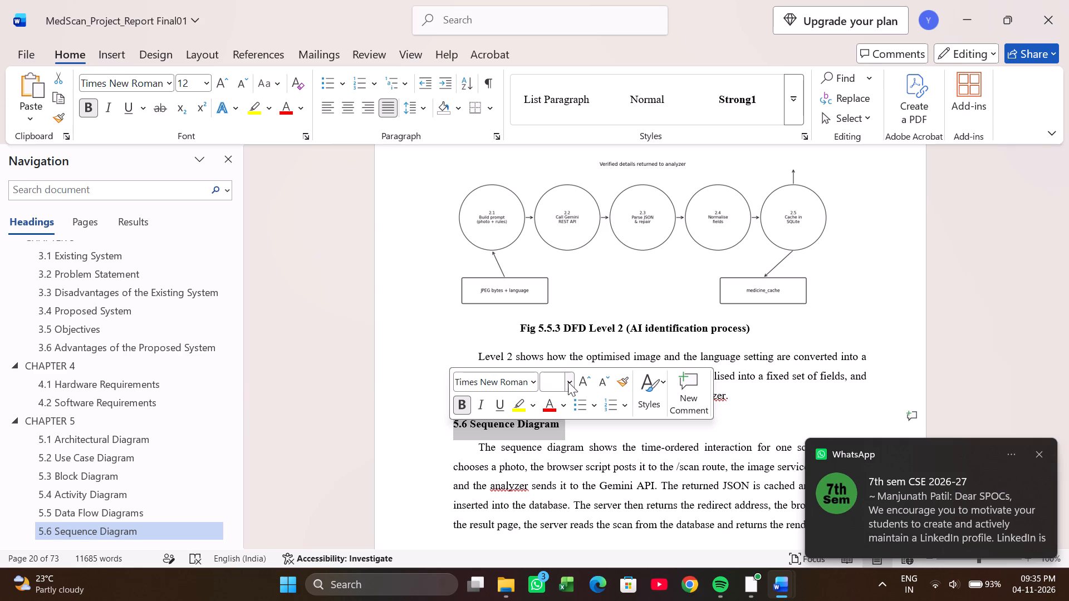
click(575, 382)
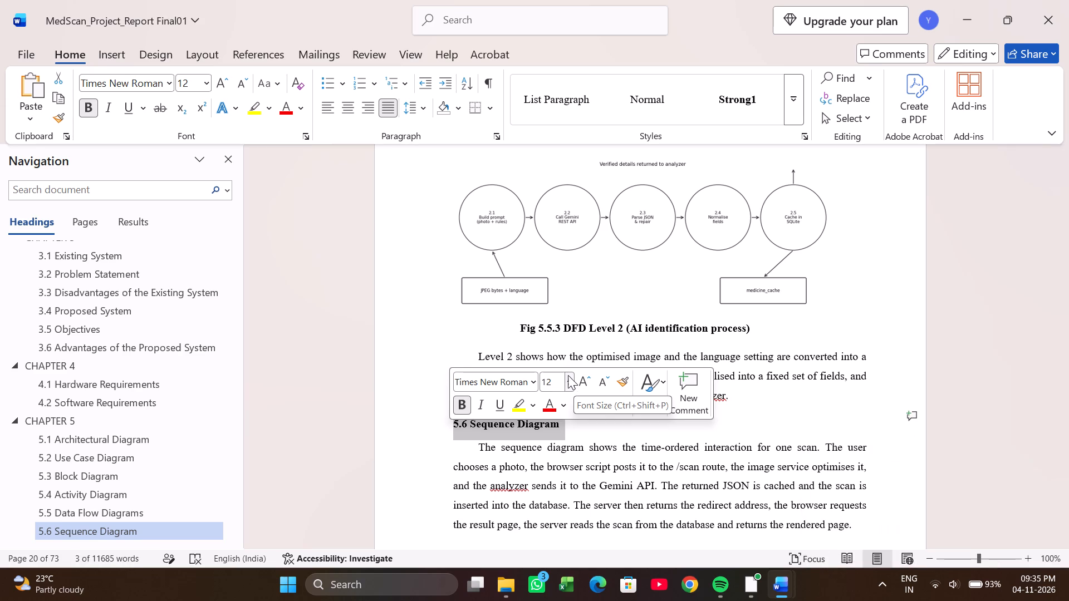
click(568, 385)
click(551, 157)
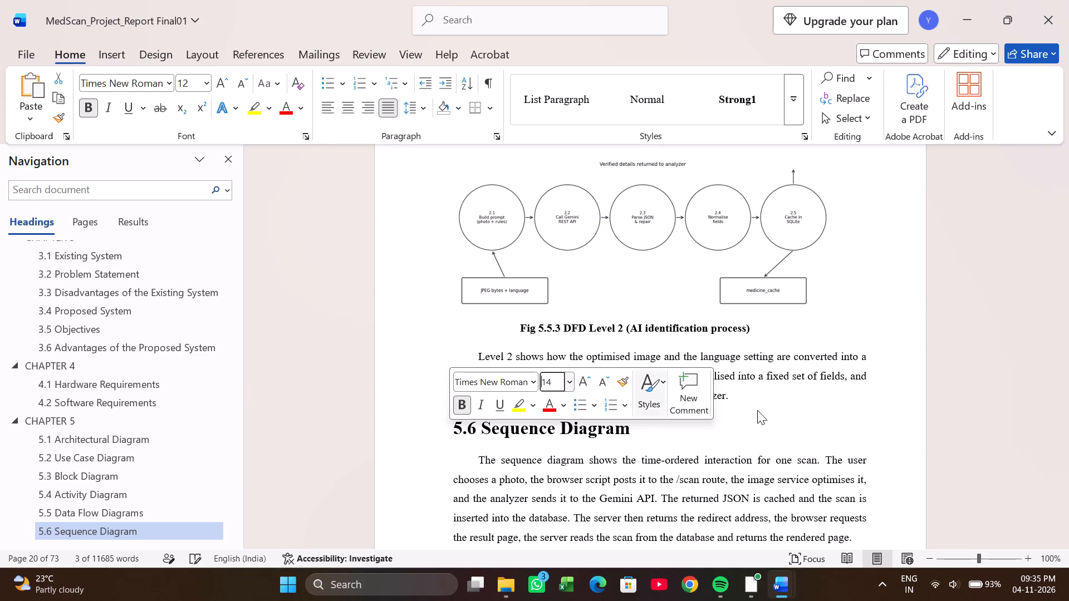
click(928, 400)
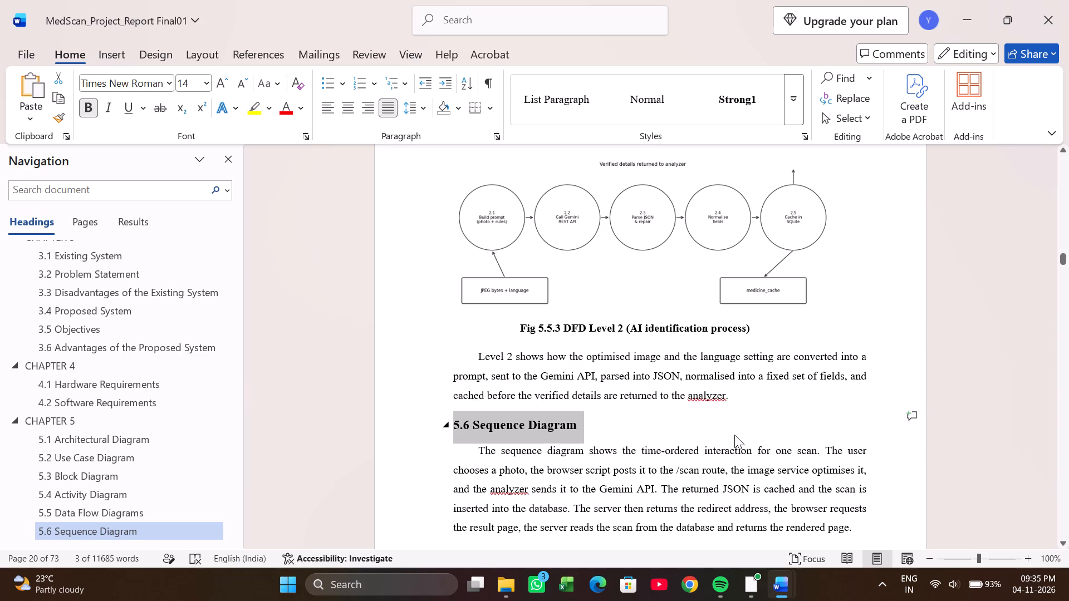
click(734, 435)
Renumber the sequence diagram's caption as "Fig 5.6.1".
scroll(558, 524, down, 4)
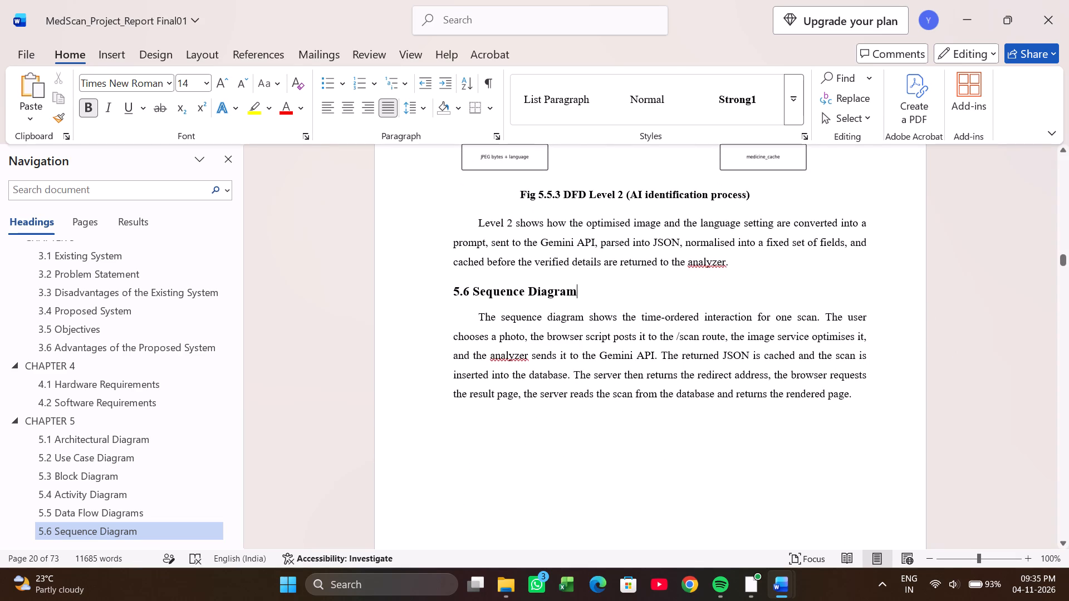
scroll(589, 435, down, 12)
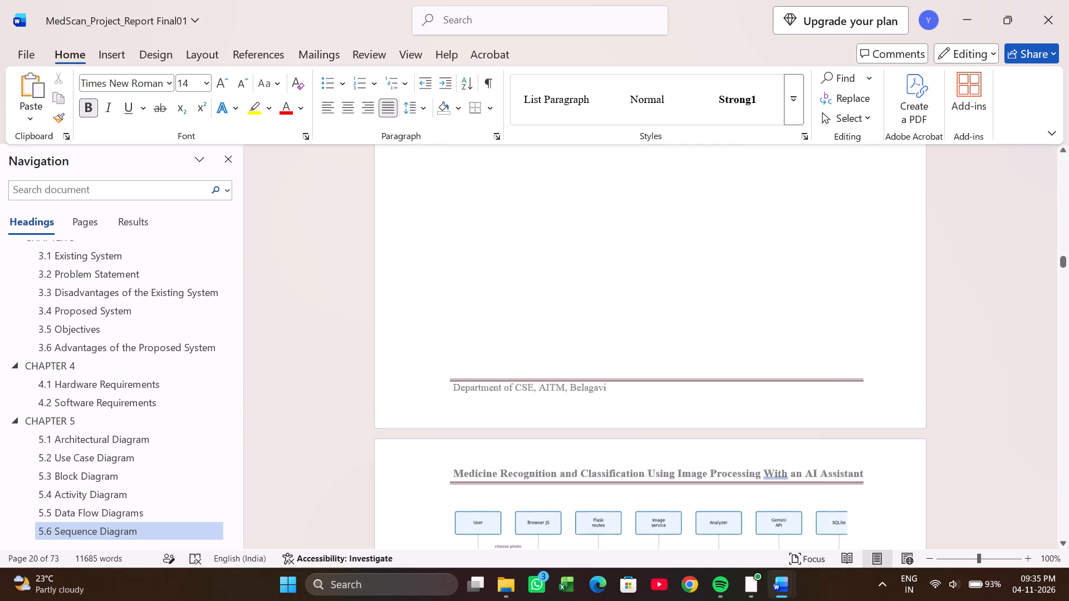
scroll(589, 435, down, 12)
scroll(590, 430, up, 5)
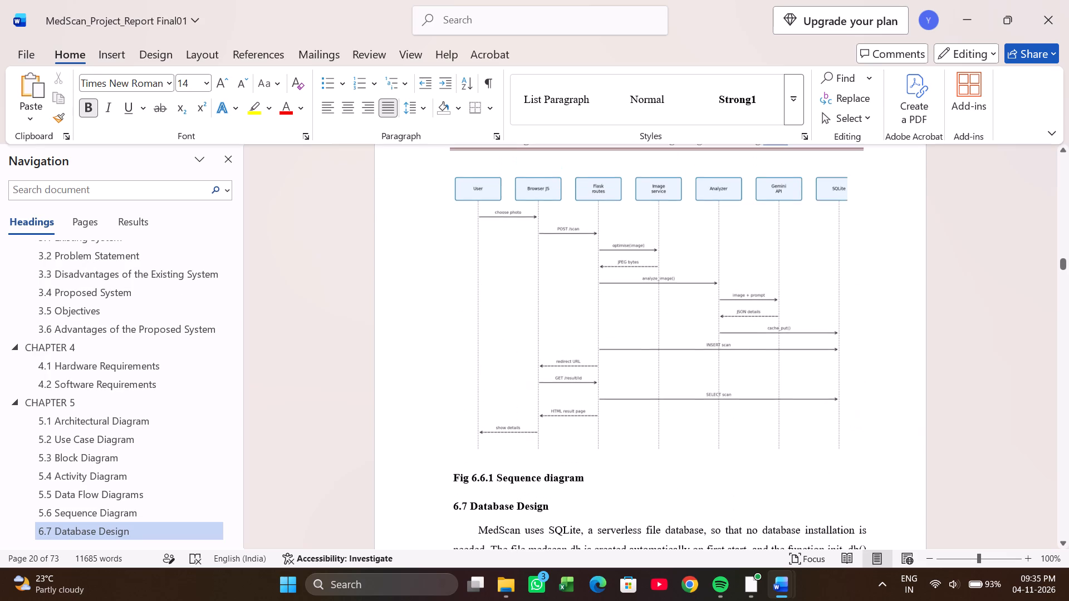
click(476, 474)
key(BackSpace)
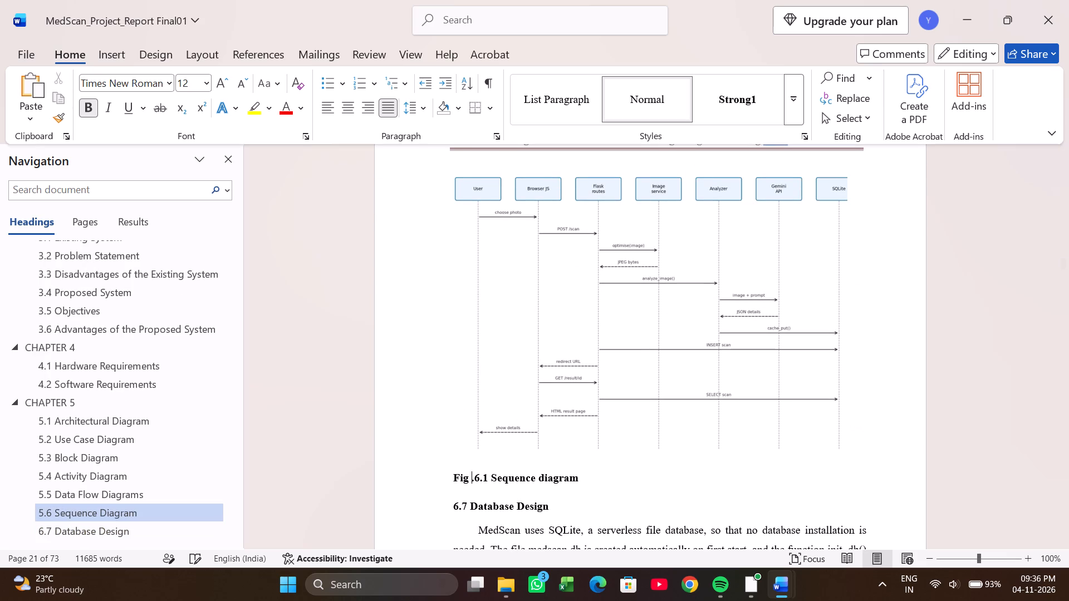
key(5)
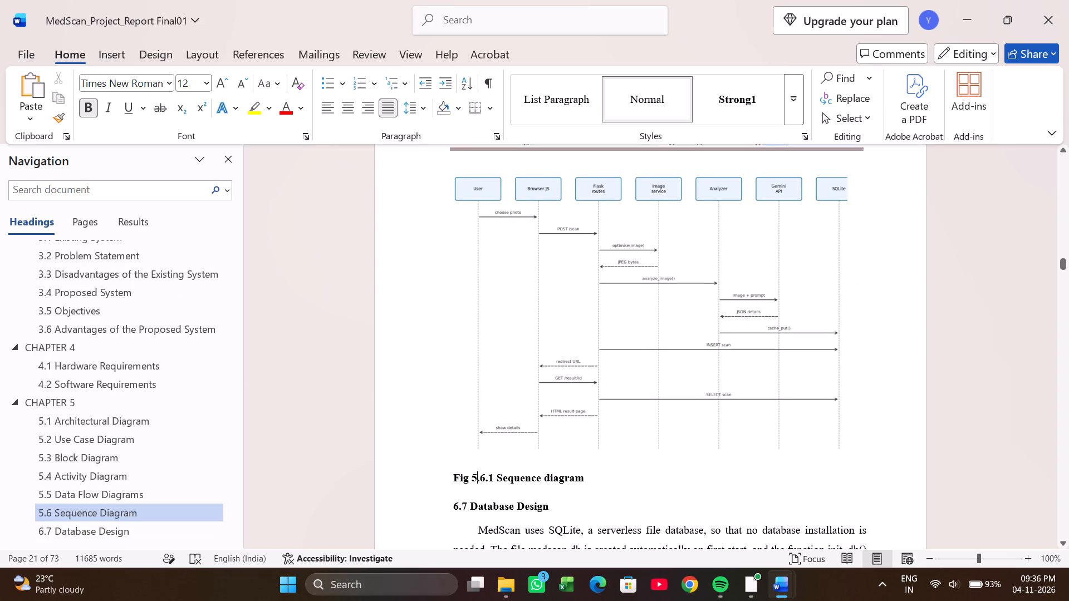
Renumber the "Database Design" heading as 5.7.
click(459, 506)
key(BackSpace)
key(5)
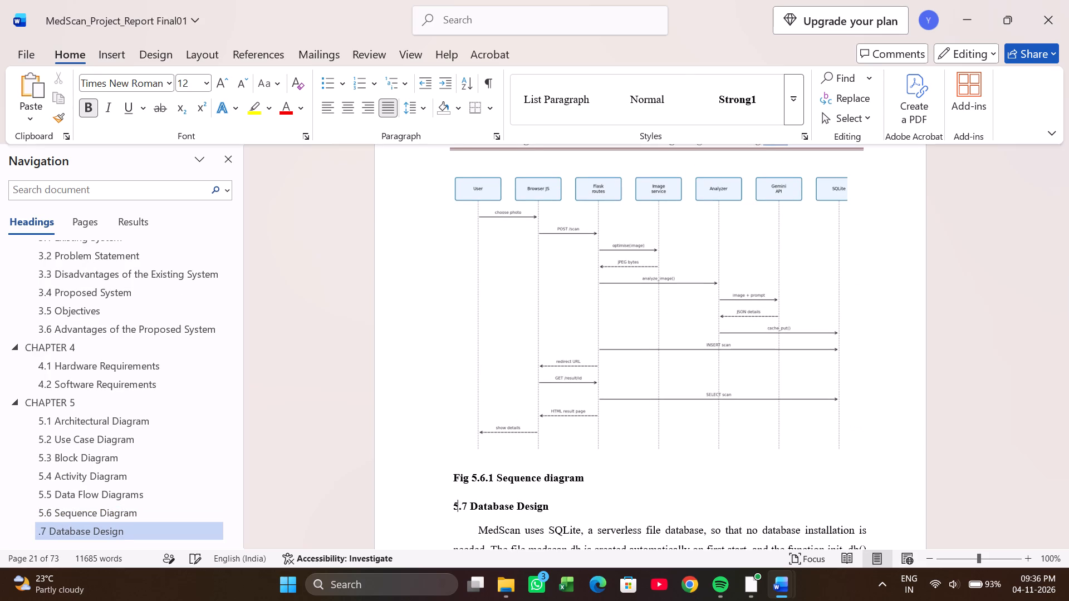
Indent the "Fig 5.6.1 Sequence diagram" caption by four tab stops, towards the middle under its diagram.
click(455, 475)
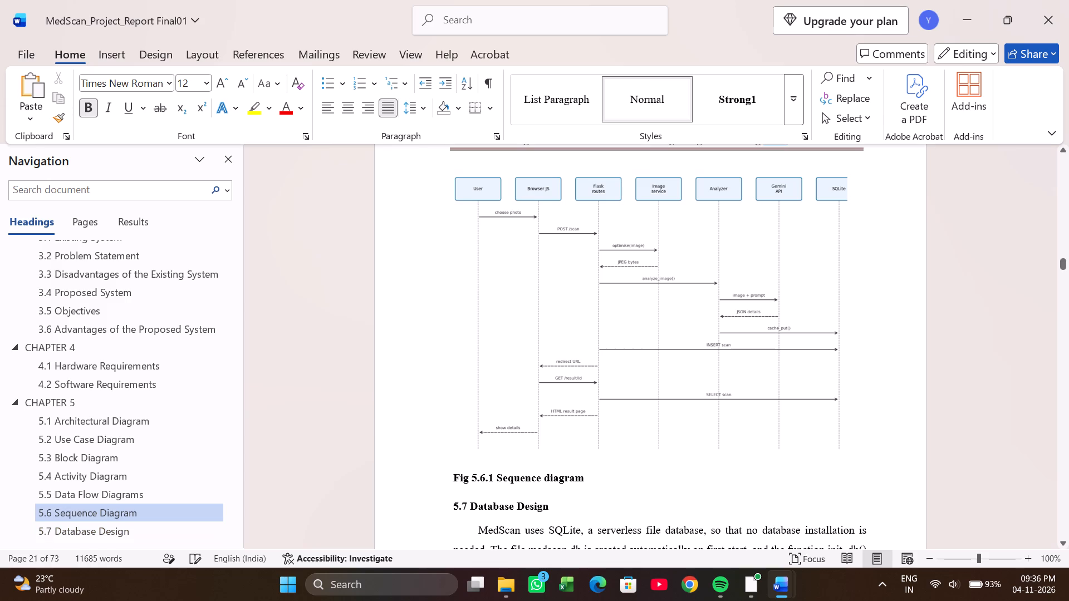
key(Tab)
key(Tab)
key(Tab)
key(Tab)
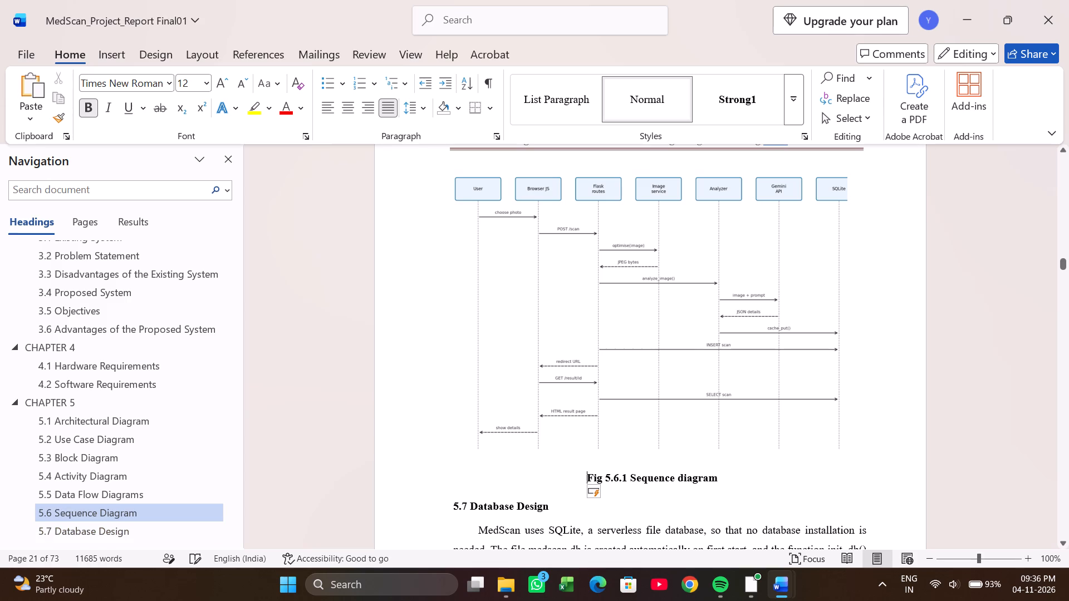
Set the font size of the "5.7 Database Design" heading to 14 pt.
scroll(590, 445, down, 2)
scroll(494, 476, down, 1)
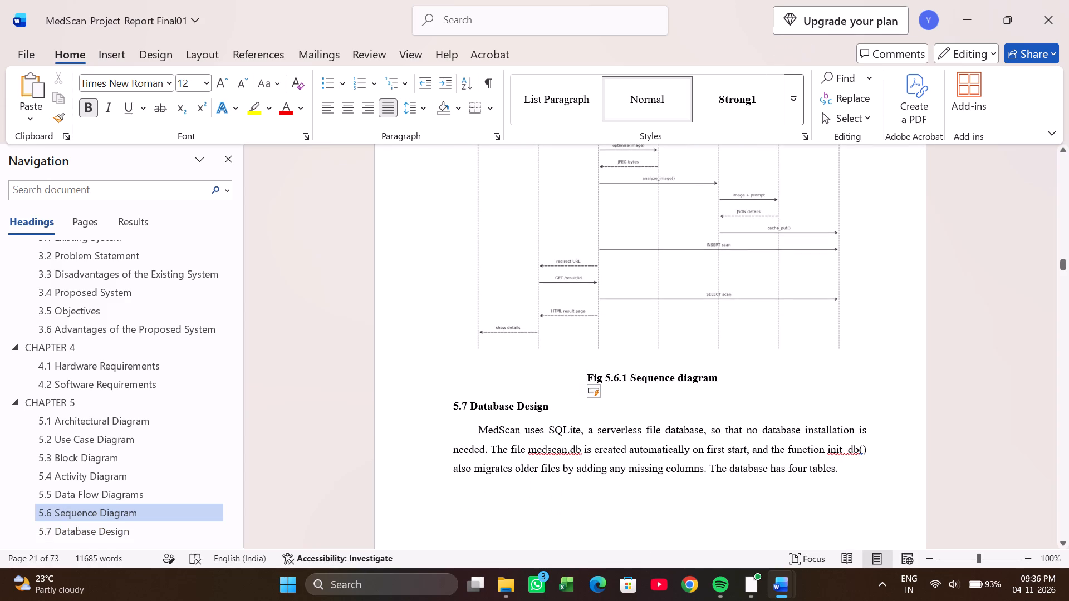
drag(549, 411, 450, 414)
click(570, 370)
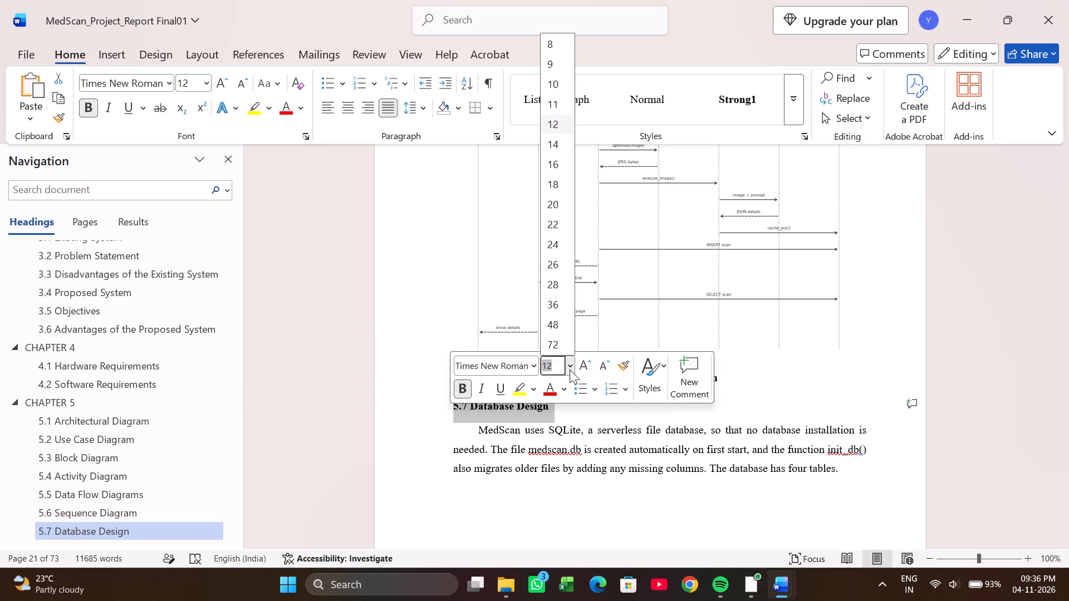
click(562, 141)
click(779, 362)
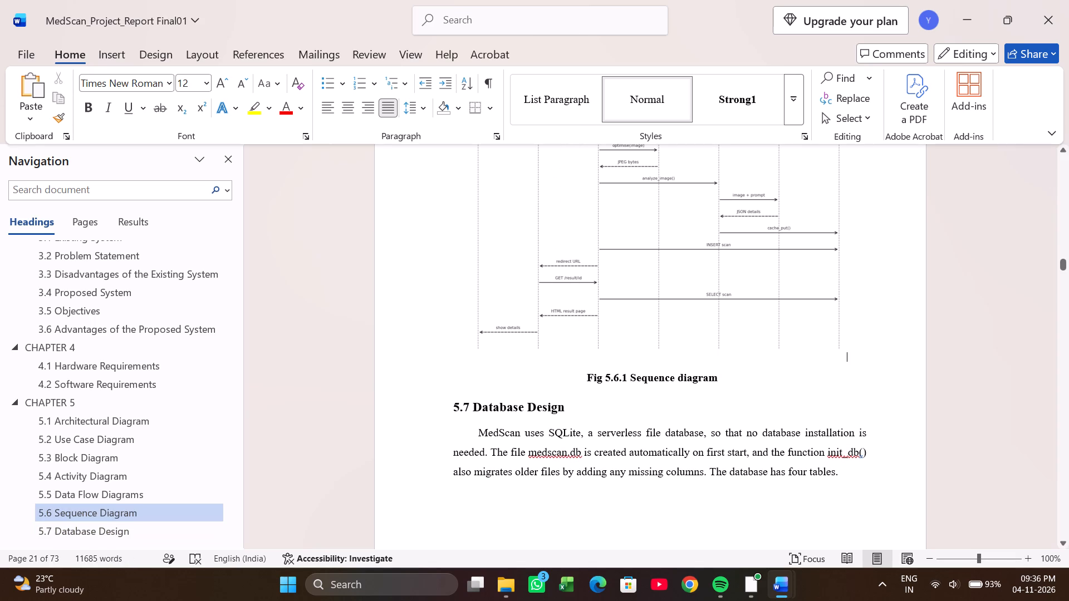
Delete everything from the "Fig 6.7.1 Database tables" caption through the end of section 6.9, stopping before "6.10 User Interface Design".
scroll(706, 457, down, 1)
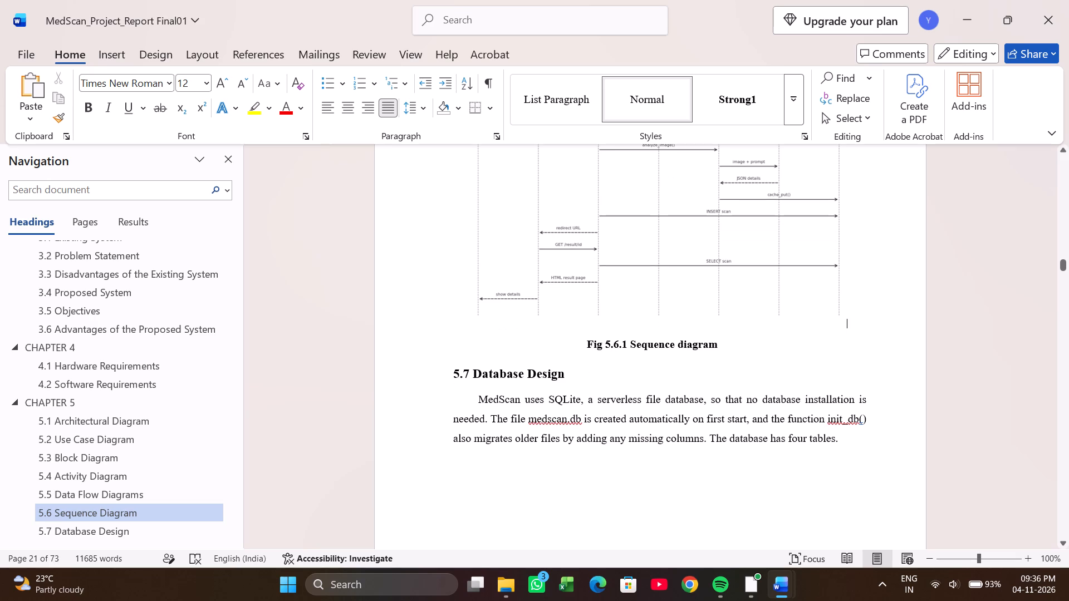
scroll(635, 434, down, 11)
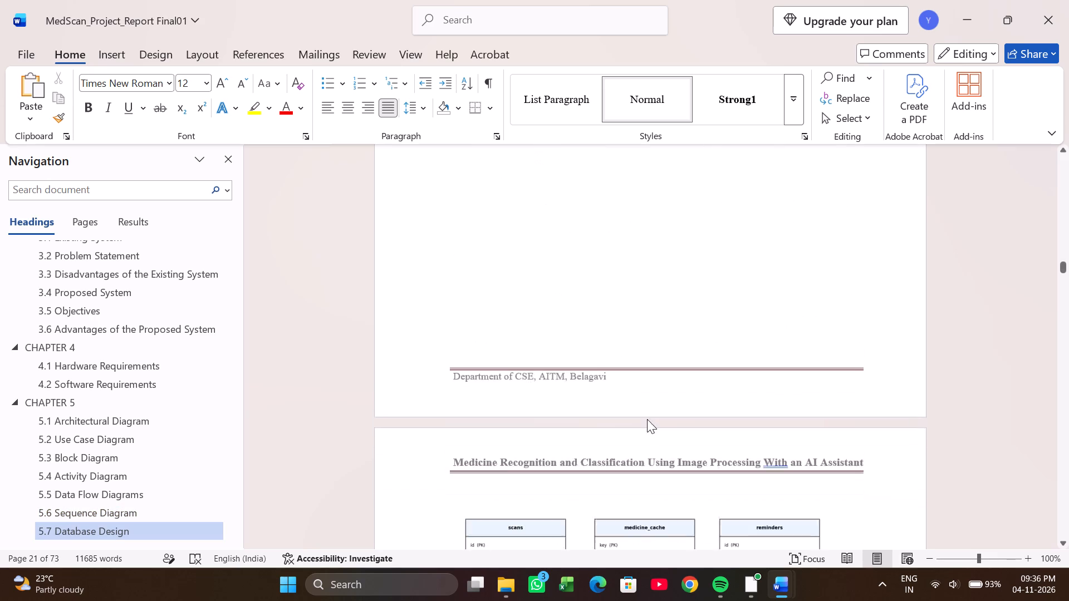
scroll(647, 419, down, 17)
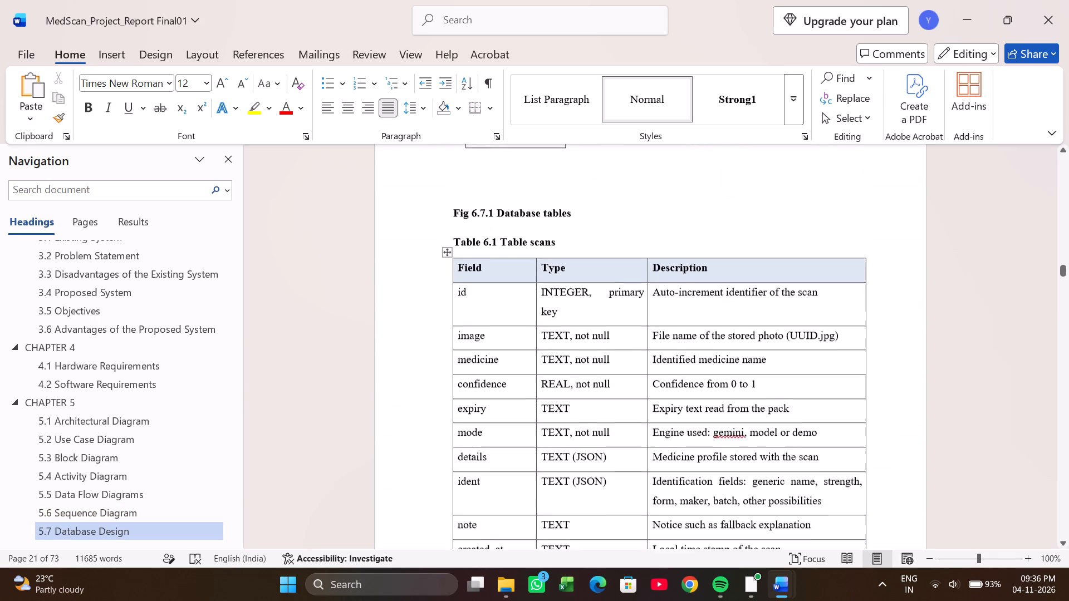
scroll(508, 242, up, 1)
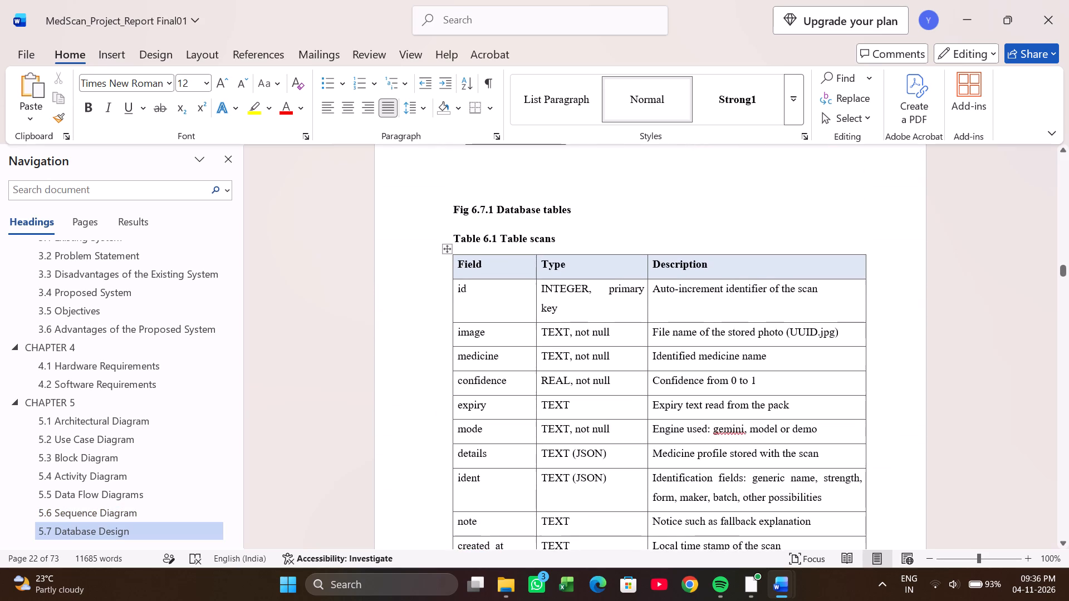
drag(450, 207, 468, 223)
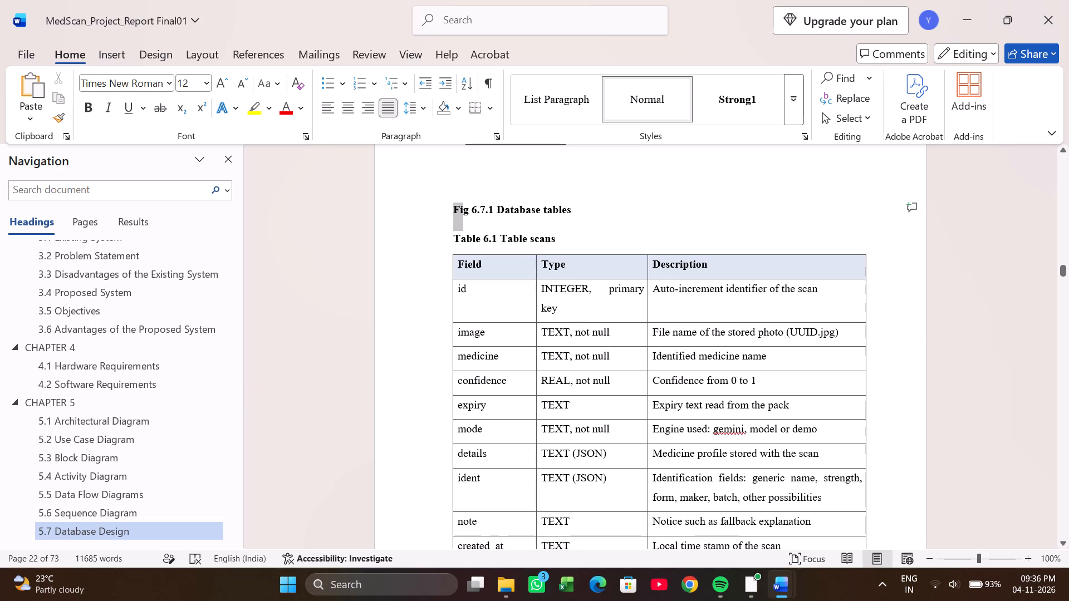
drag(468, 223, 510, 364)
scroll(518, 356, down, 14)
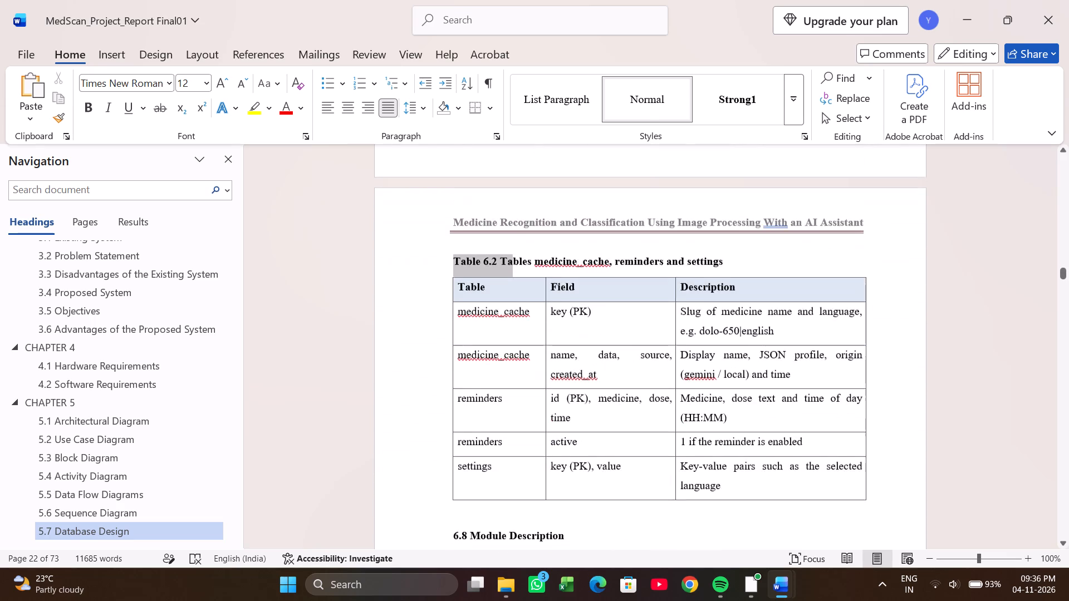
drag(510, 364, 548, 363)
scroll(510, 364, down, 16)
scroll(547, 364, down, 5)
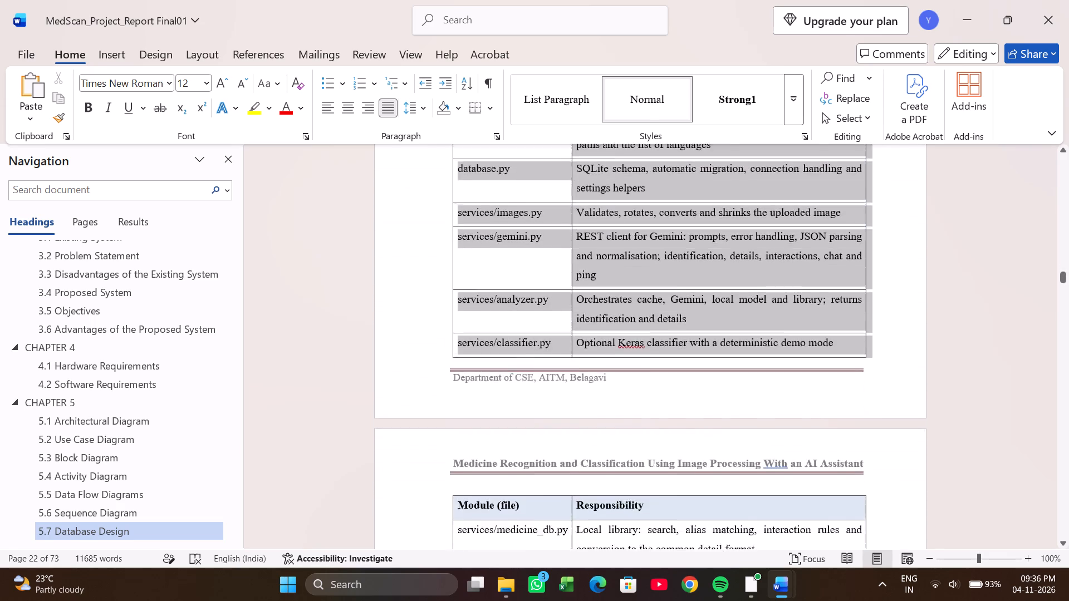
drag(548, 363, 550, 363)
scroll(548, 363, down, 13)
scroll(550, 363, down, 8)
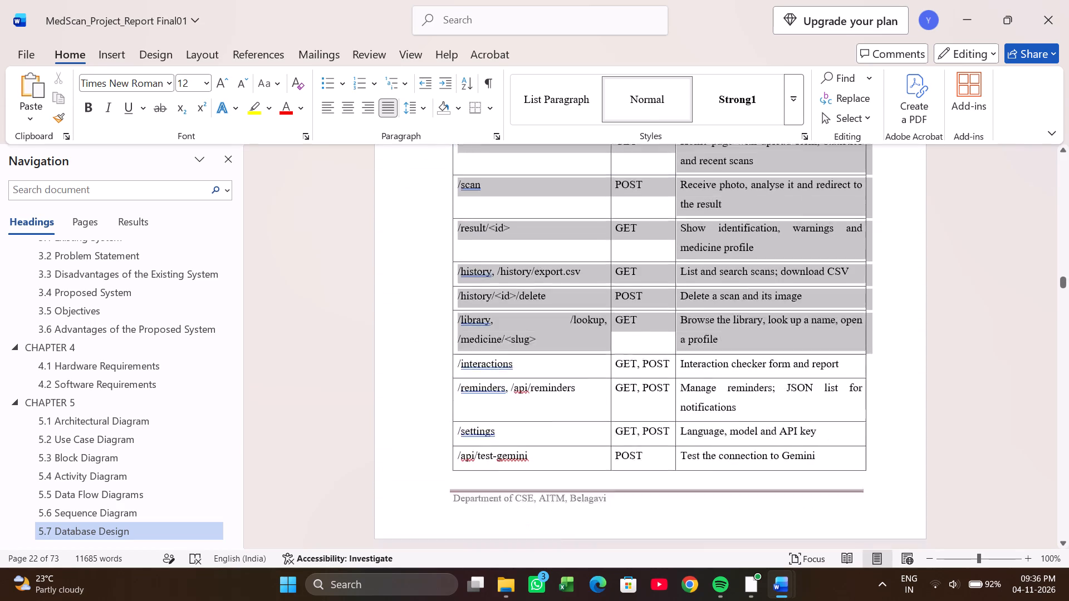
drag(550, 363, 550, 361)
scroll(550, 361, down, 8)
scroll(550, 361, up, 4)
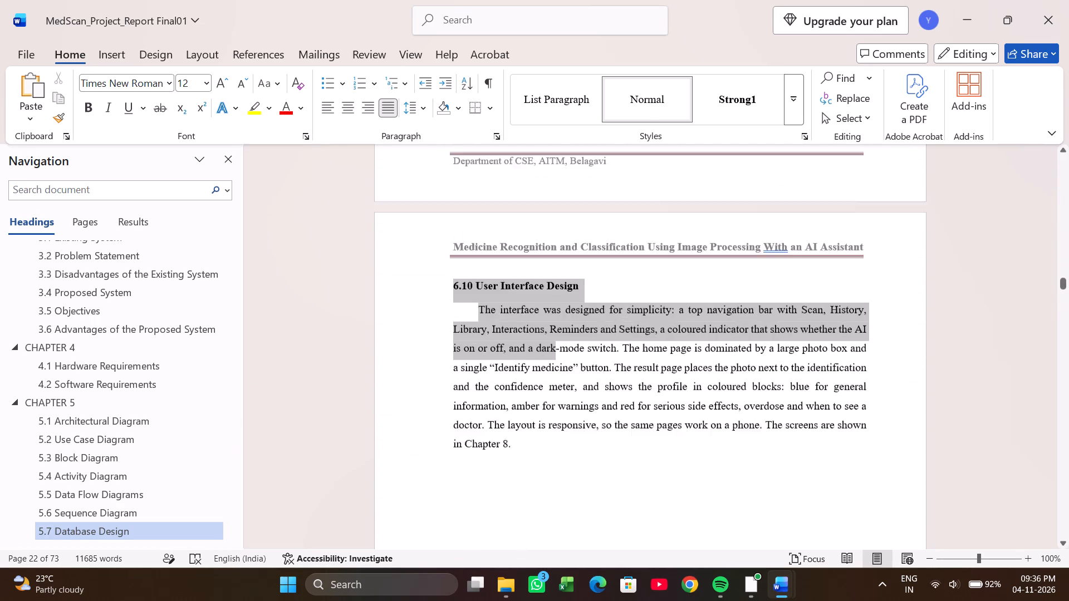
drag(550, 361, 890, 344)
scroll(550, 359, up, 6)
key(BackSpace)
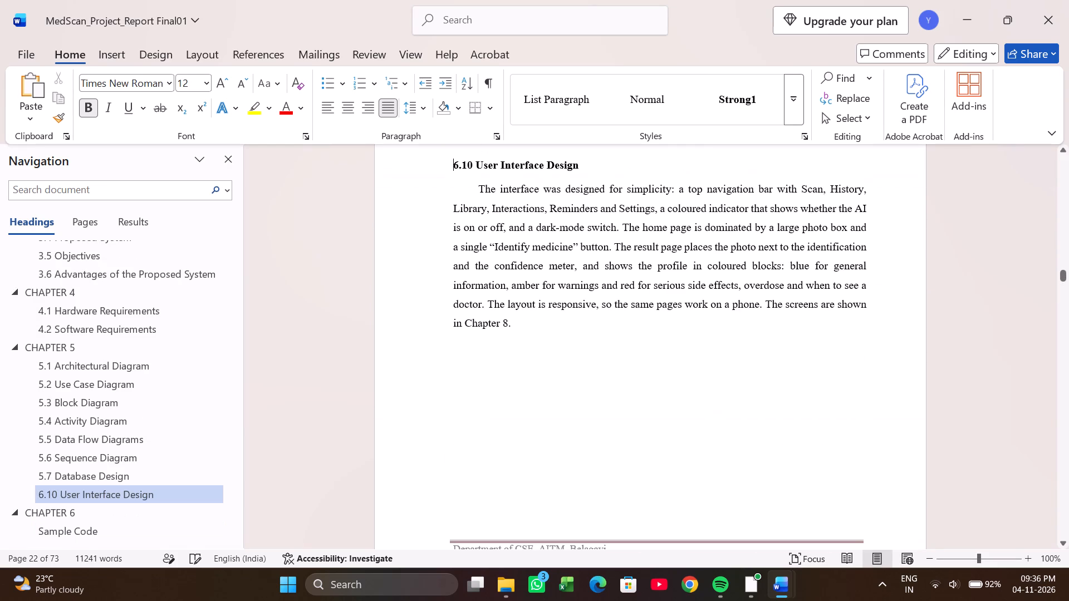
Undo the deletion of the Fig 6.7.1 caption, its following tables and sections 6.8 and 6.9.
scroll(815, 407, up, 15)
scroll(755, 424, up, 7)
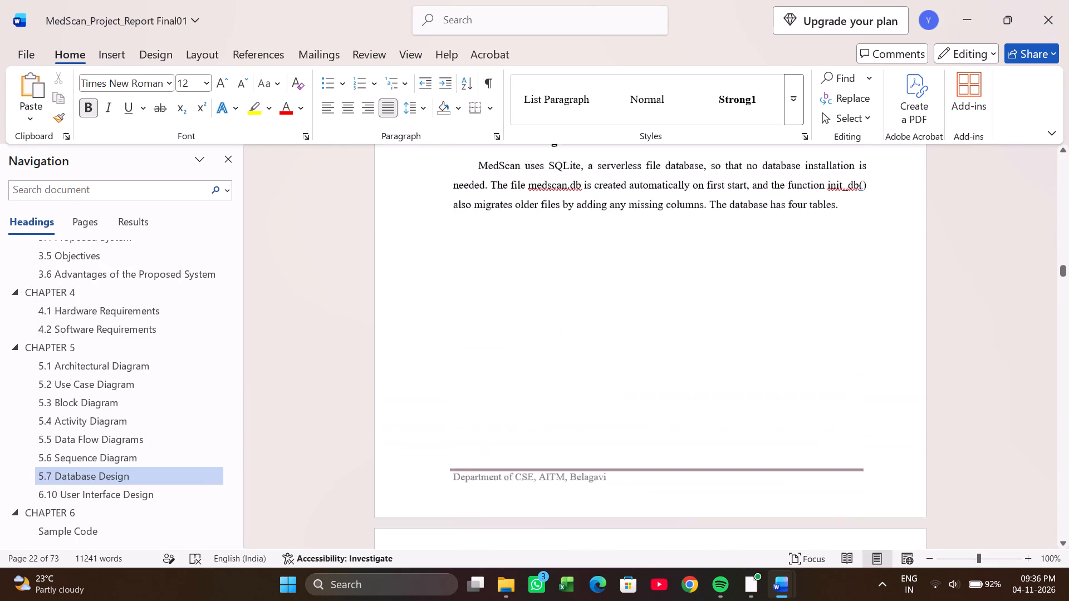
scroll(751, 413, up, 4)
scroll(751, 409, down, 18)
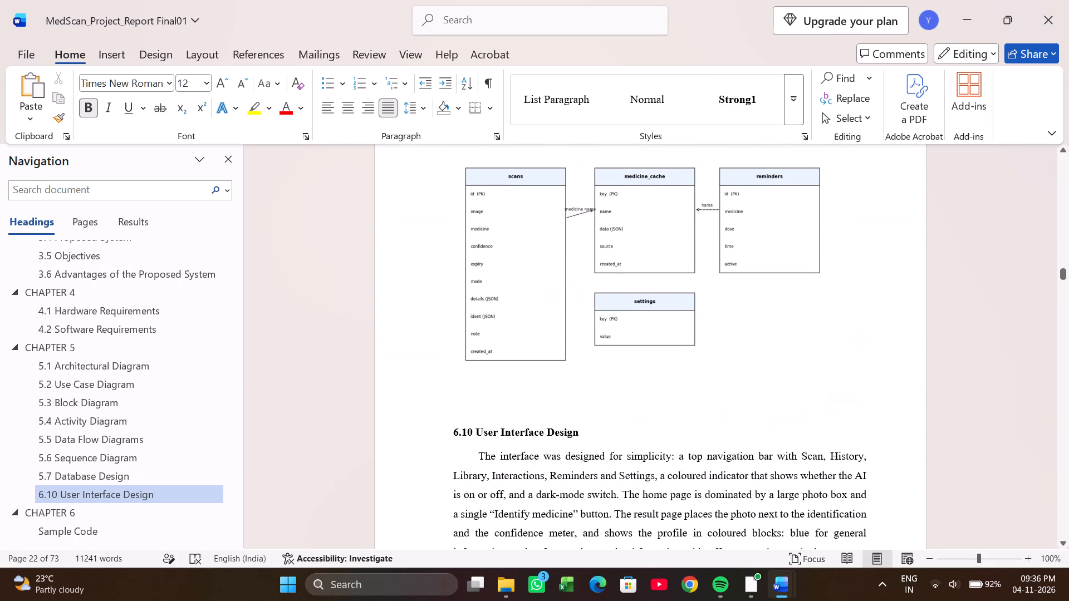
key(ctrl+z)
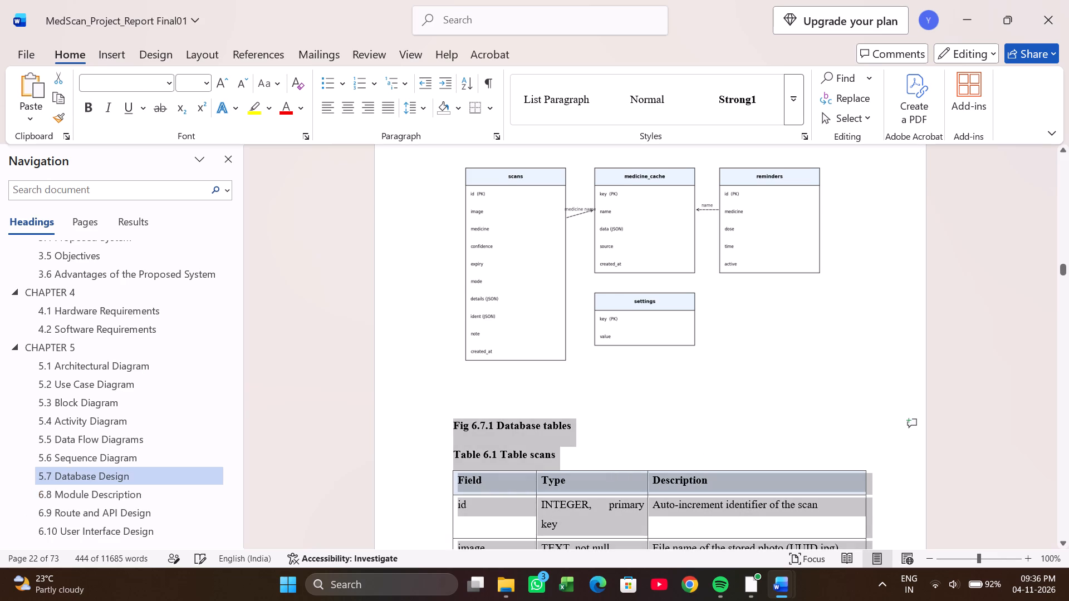
Delete everything from the "Table 6.1 Table scans" title through the end of section 6.9's route table, keeping the Fig 6.7.1 caption.
click(748, 384)
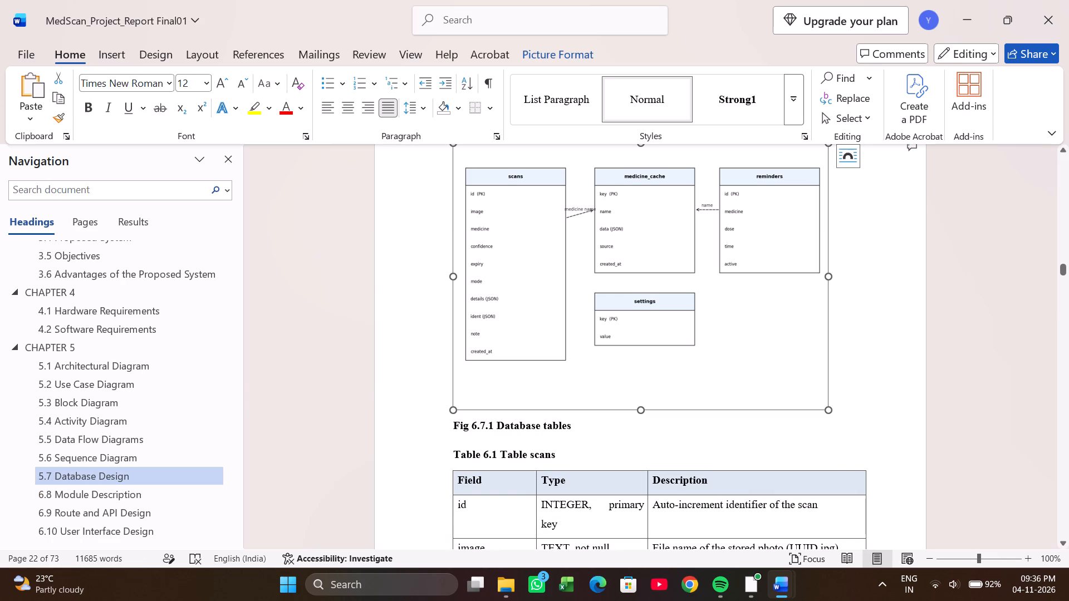
drag(452, 454, 614, 486)
scroll(536, 565, down, 15)
scroll(614, 486, down, 2)
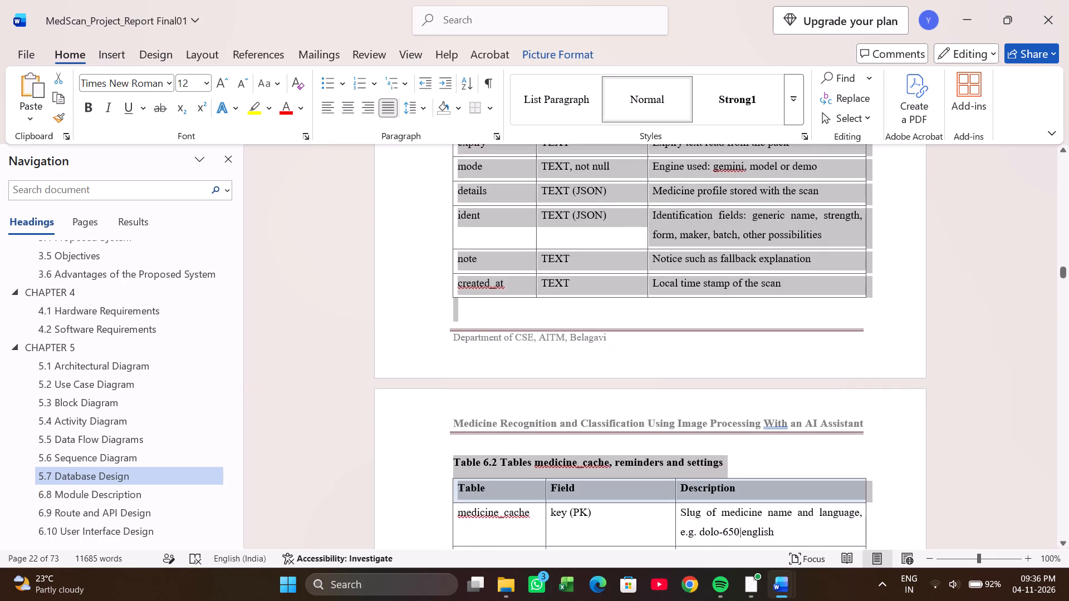
scroll(614, 486, down, 16)
drag(614, 486, 593, 447)
scroll(593, 450, up, 3)
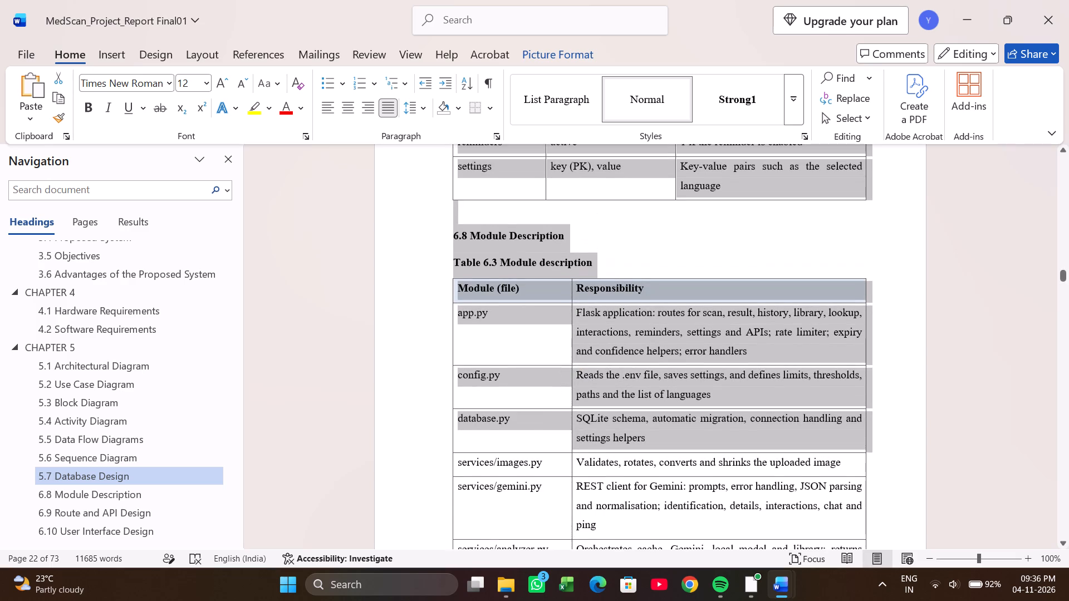
drag(593, 447, 592, 435)
scroll(595, 440, down, 15)
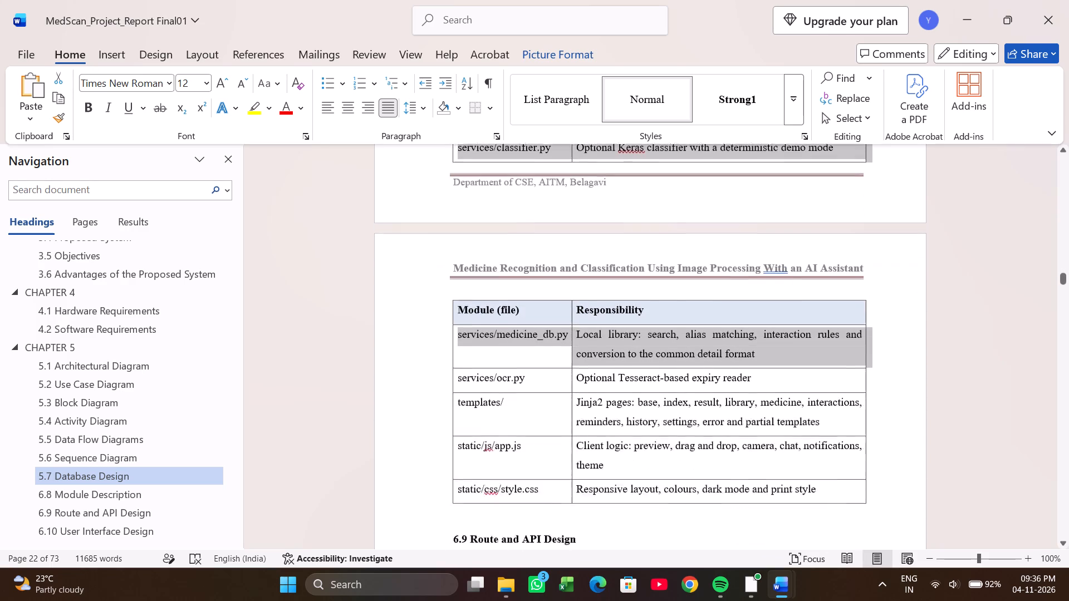
drag(592, 435, 591, 419)
scroll(592, 432, down, 19)
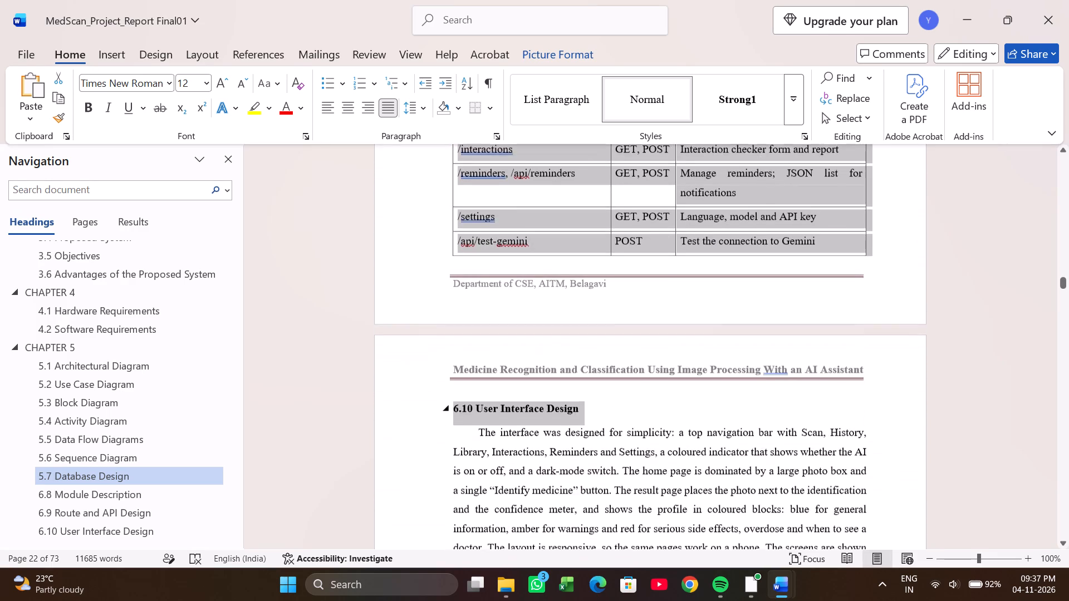
drag(591, 419, 838, 239)
scroll(591, 419, down, 1)
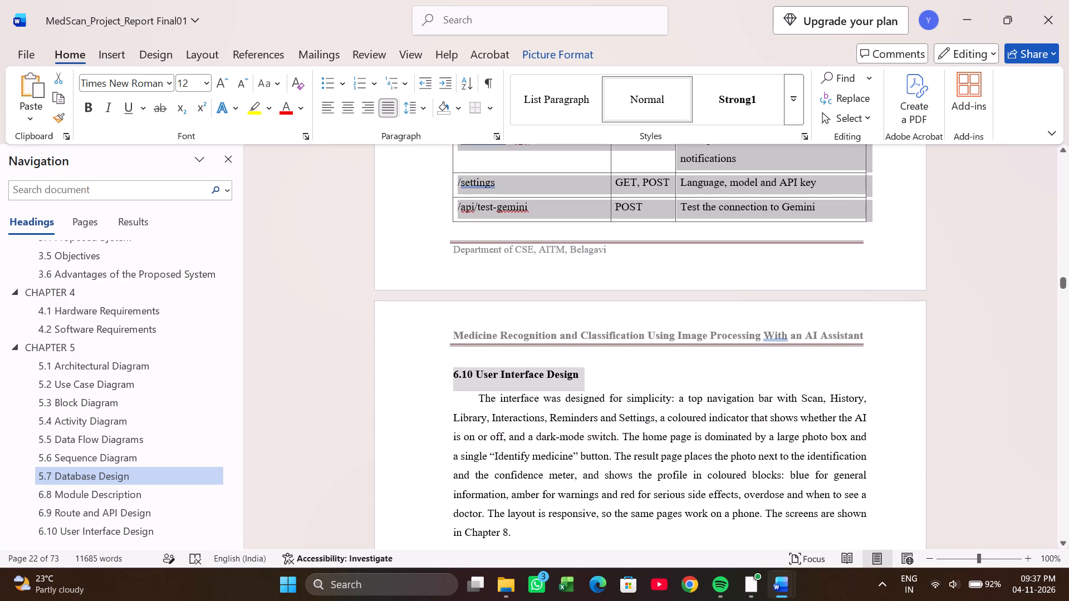
drag(838, 239, 886, 215)
key(BackSpace)
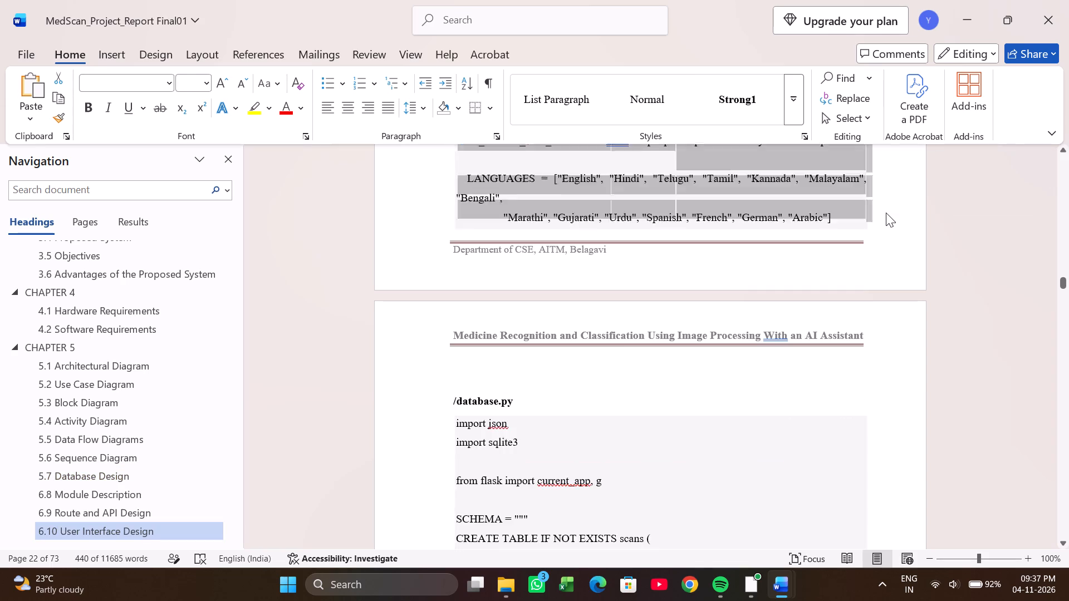
scroll(558, 364, down, 1)
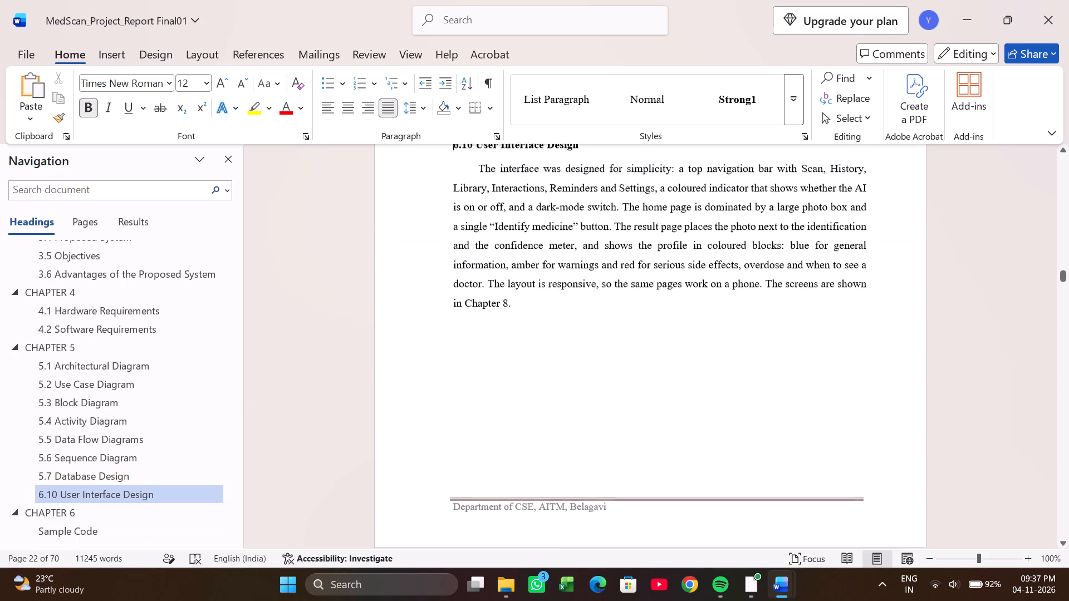
scroll(556, 365, up, 9)
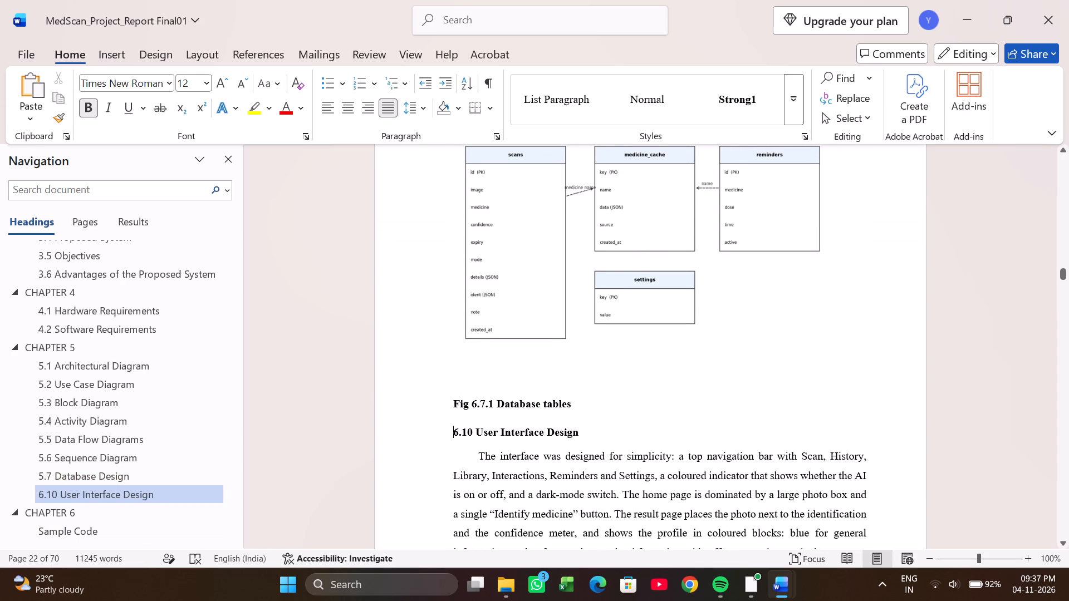
Try to close the gap above the Fig 6.7.1 caption by deleting backwards from just before the database diagram.
click(453, 388)
key(BackSpace)
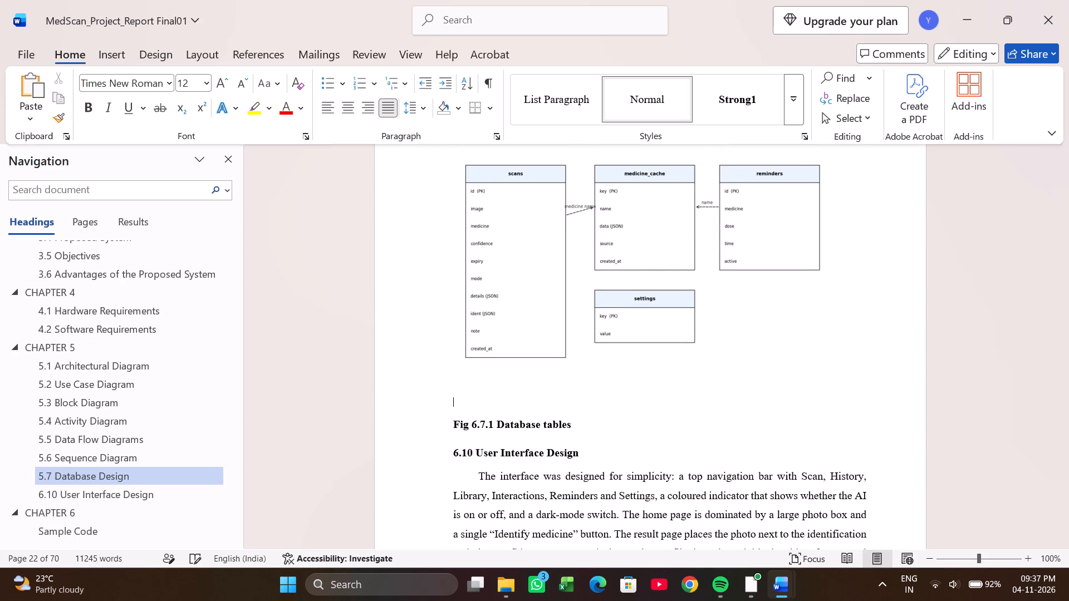
key(BackSpace)
key(BackSpace)
key(BackSpace)
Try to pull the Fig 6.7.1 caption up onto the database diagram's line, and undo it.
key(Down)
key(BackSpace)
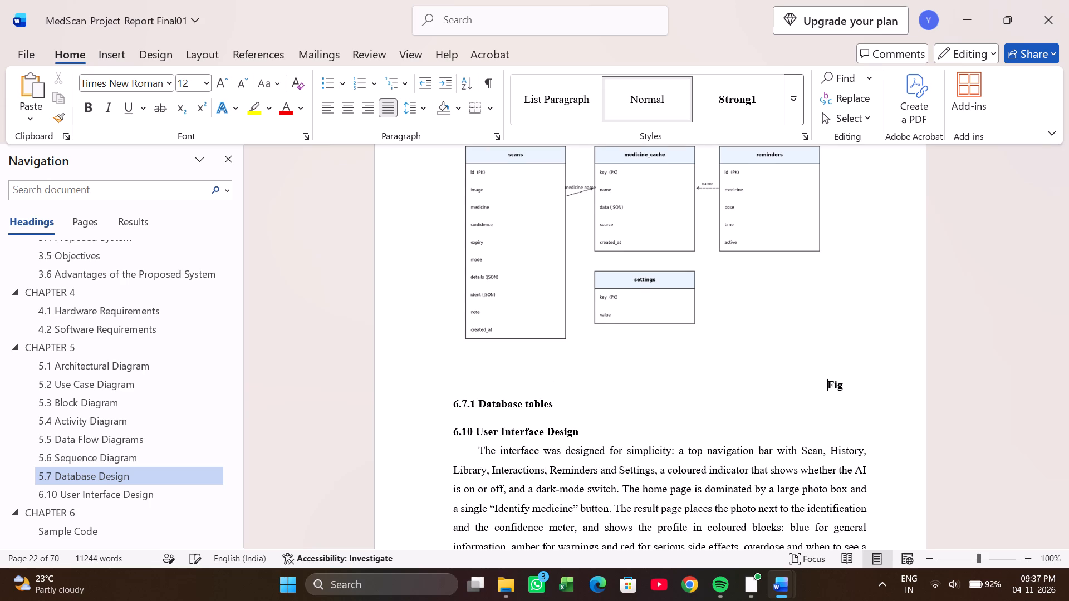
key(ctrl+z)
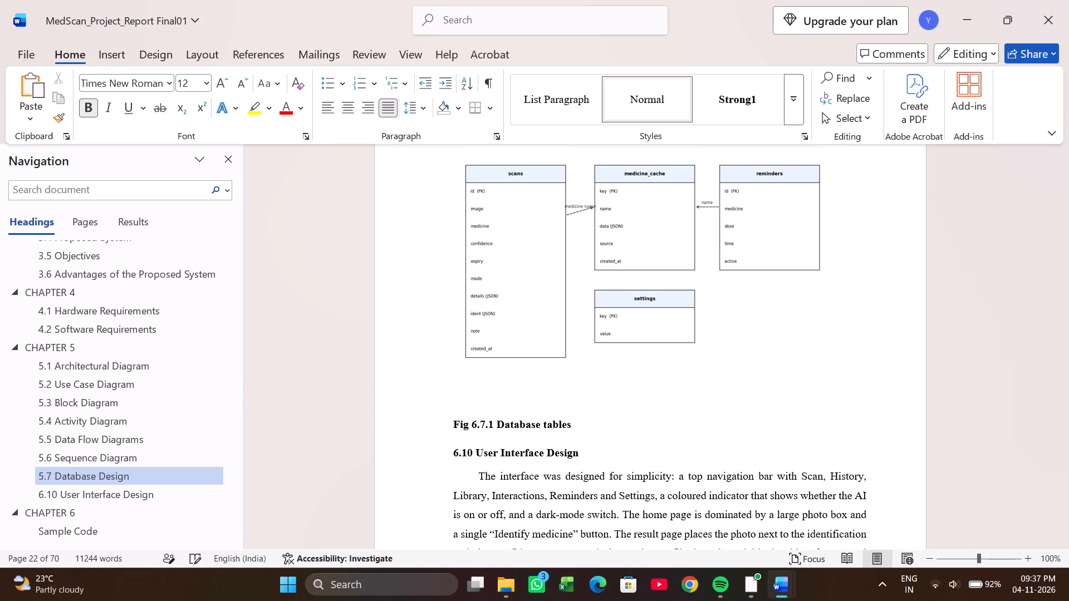
Indent the "Fig 6.7.1 Database tables" caption by several tab stops, towards the middle under its diagram.
click(452, 422)
key(Tab)
key(Tab)
key(Tab)
key(Tab)
key(Tab)
key(Tab)
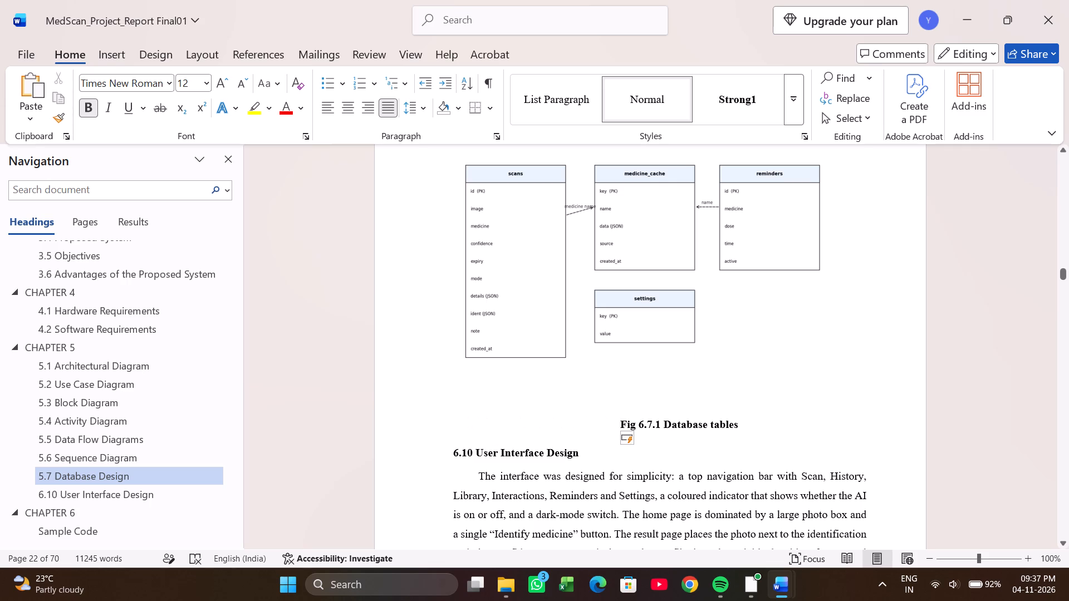
scroll(666, 265, up, 1)
click(666, 265)
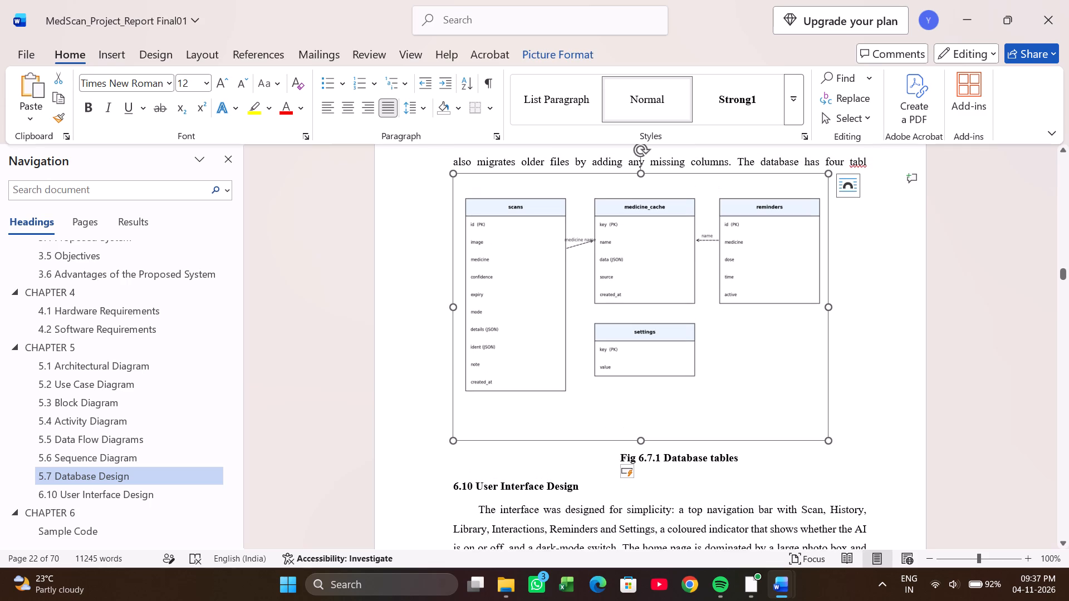
click(674, 454)
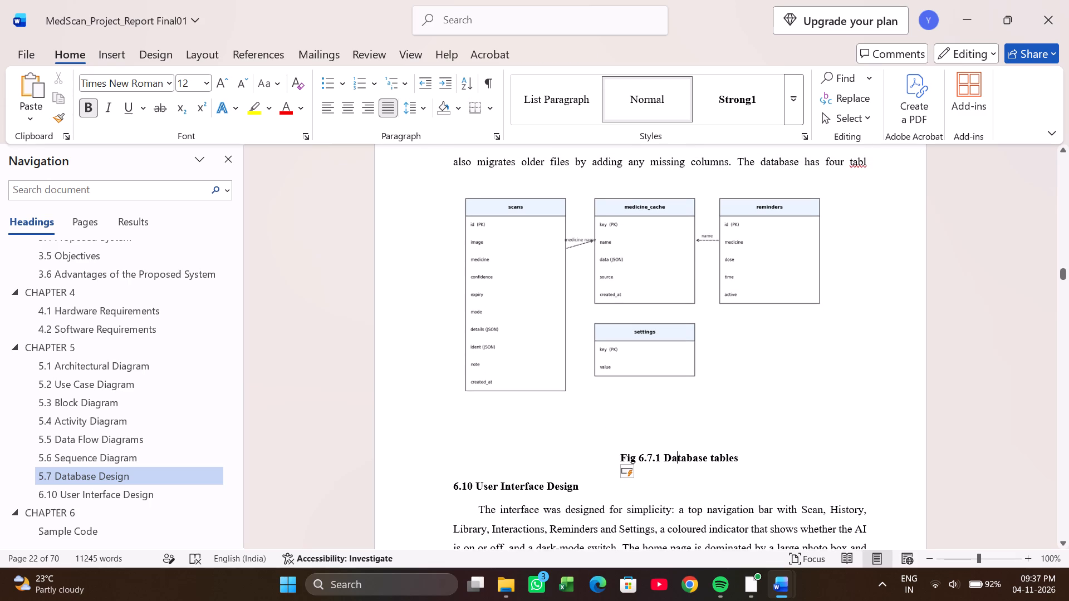
scroll(720, 426, down, 2)
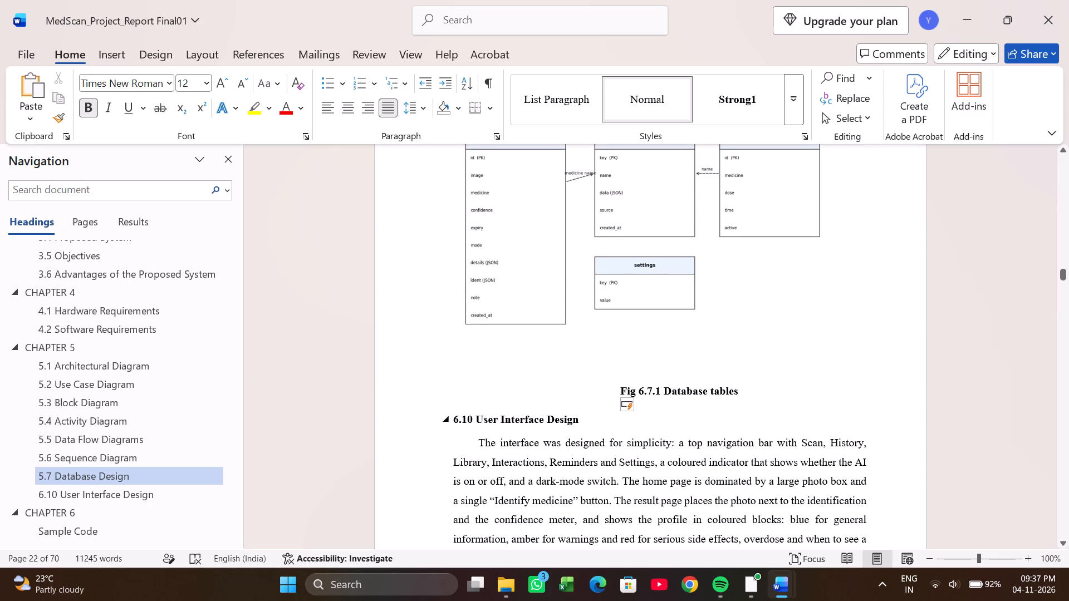
scroll(491, 418, up, 20)
scroll(491, 418, up, 5)
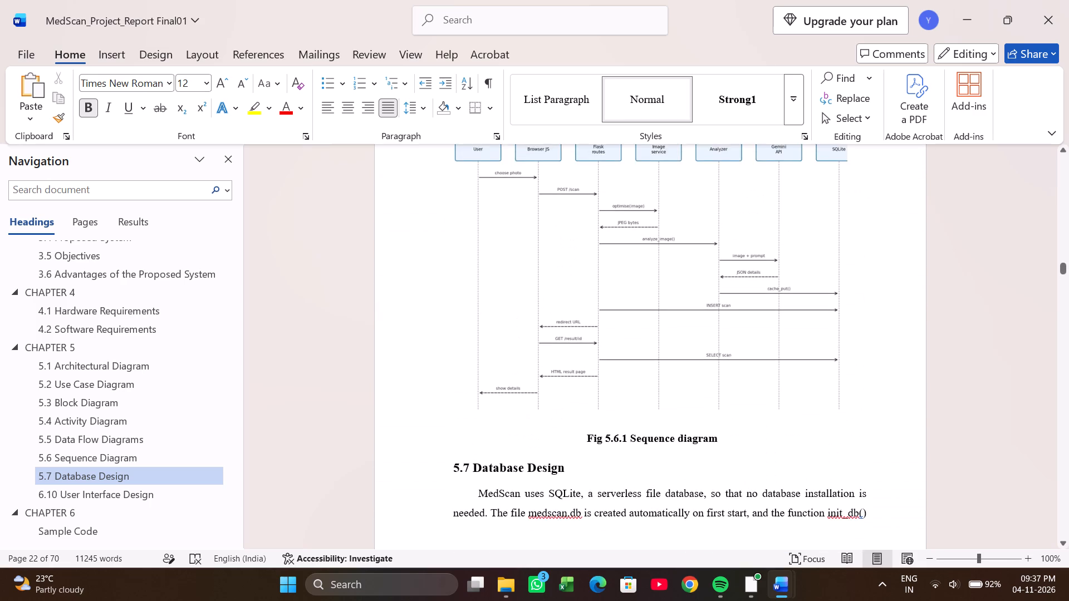
Reduce only the height of the database tables diagram so it fits with its caption on the page of the 5.7 Database Design text.
scroll(498, 411, down, 17)
scroll(496, 413, down, 5)
scroll(498, 413, up, 11)
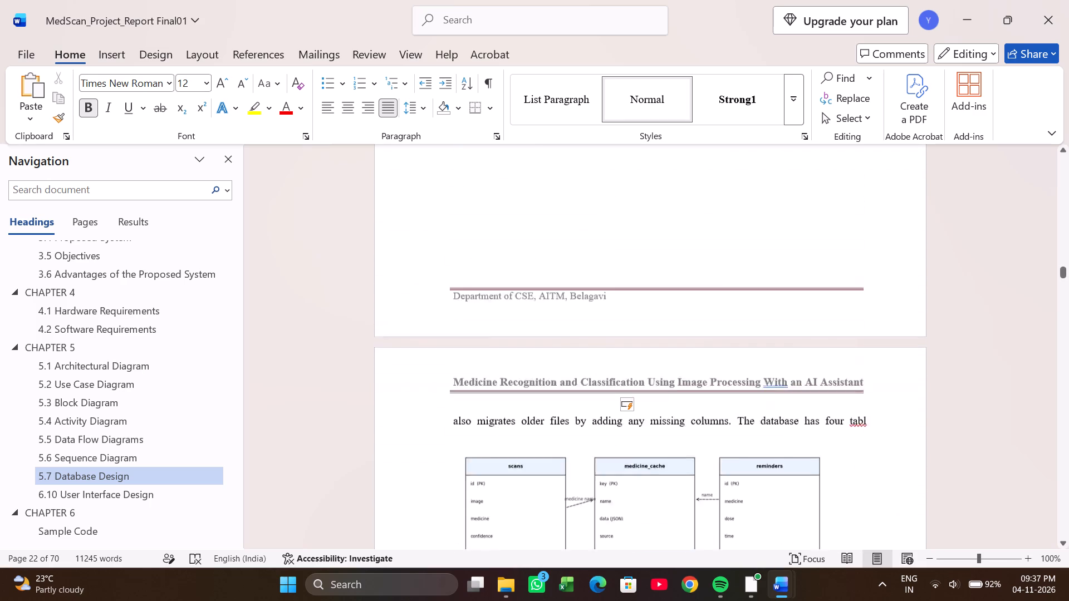
scroll(501, 409, up, 4)
scroll(501, 409, down, 20)
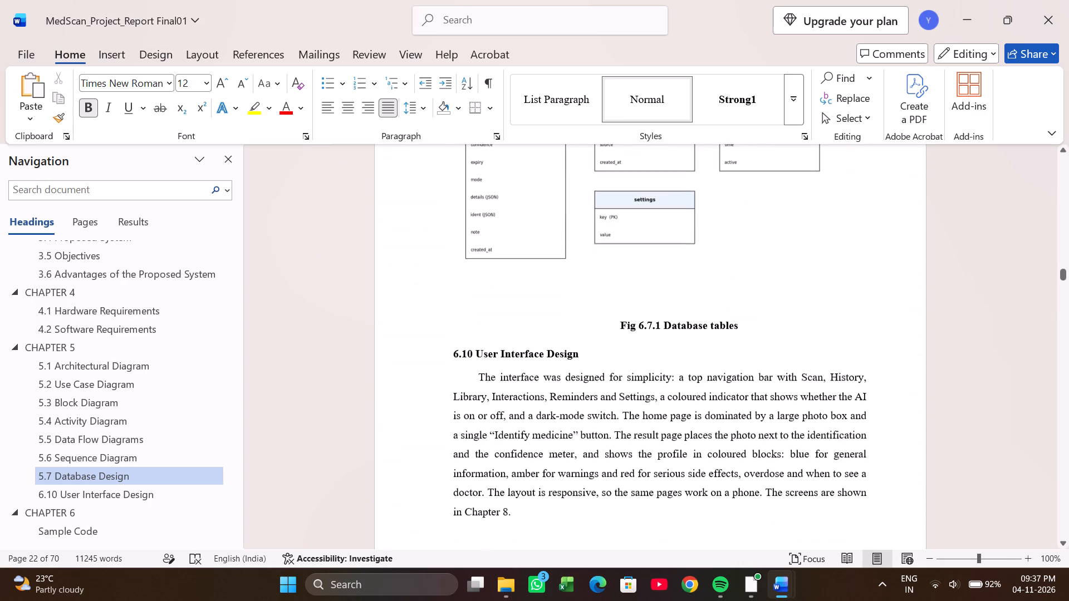
click(627, 260)
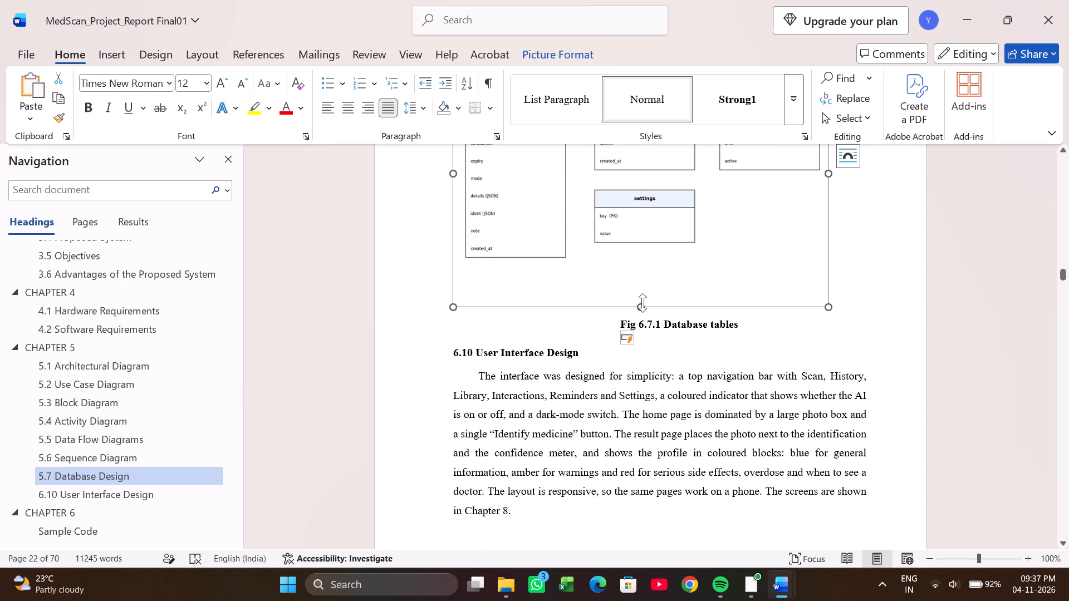
drag(643, 304, 647, 234)
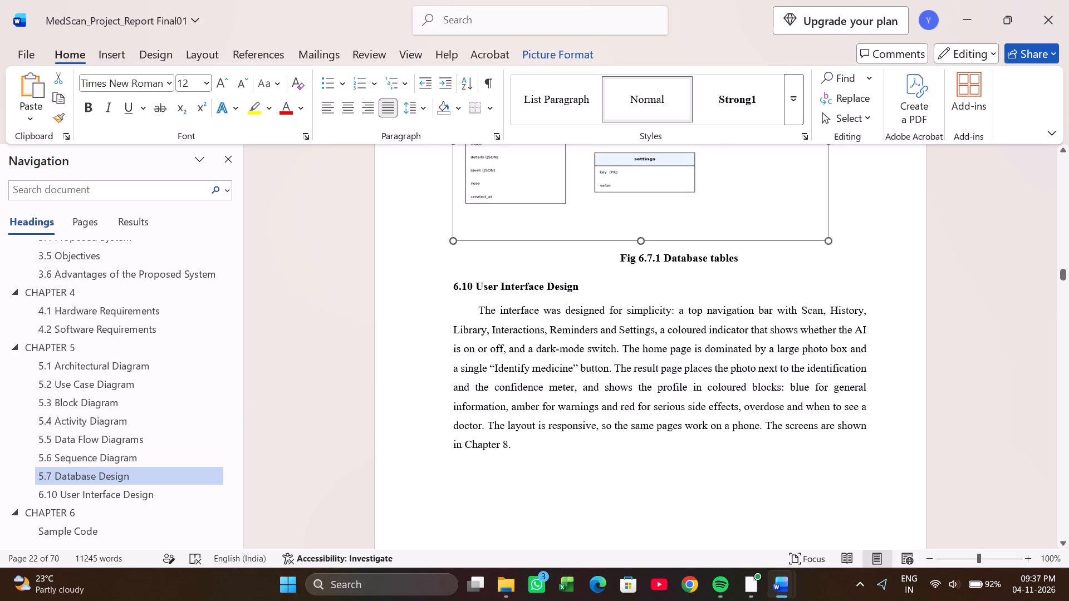
drag(647, 234, 650, 196)
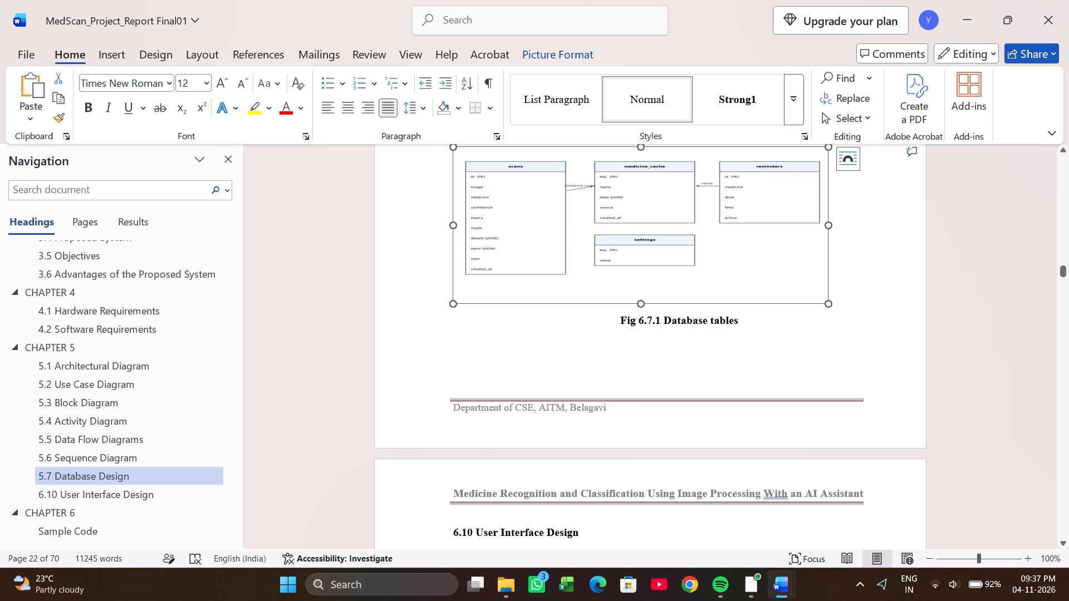
scroll(641, 362, up, 4)
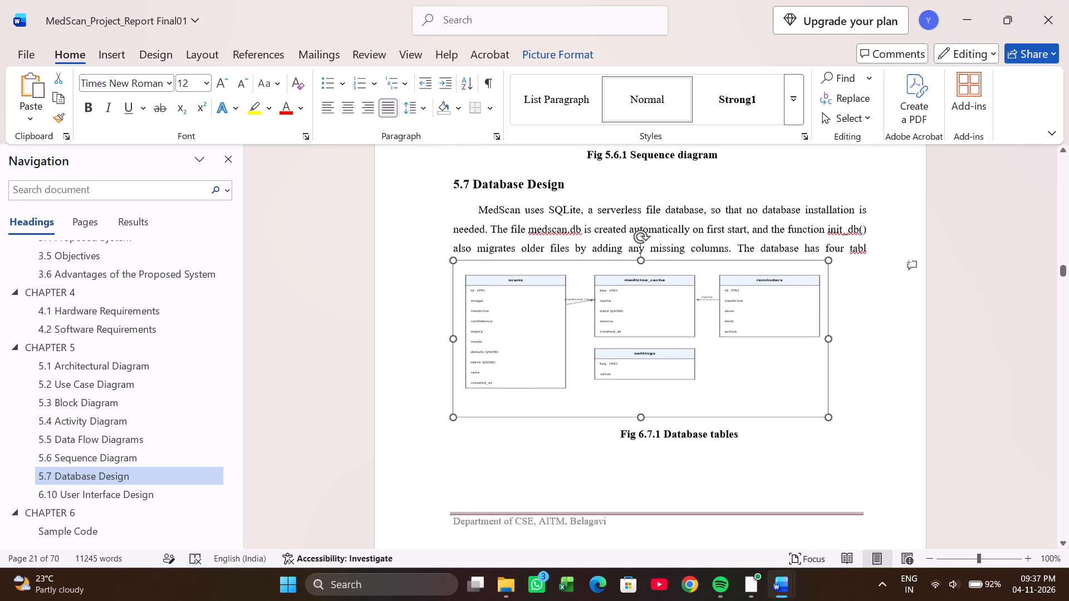
drag(651, 338, 652, 345)
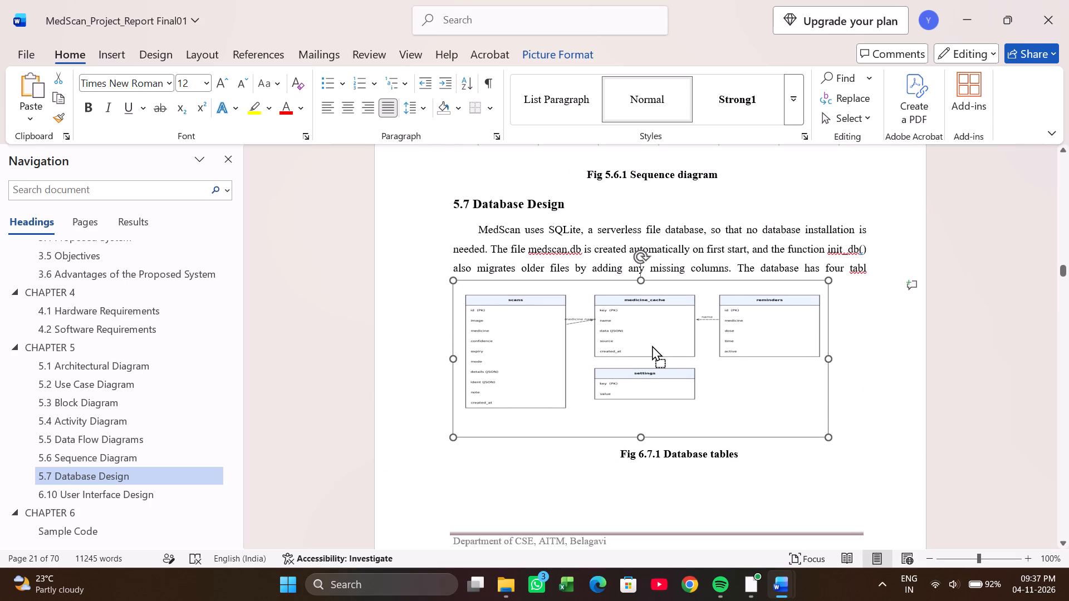
drag(652, 345, 652, 349)
Renumber the caption under the database diagram as "Fig 5.7.1 Database tables".
click(648, 454)
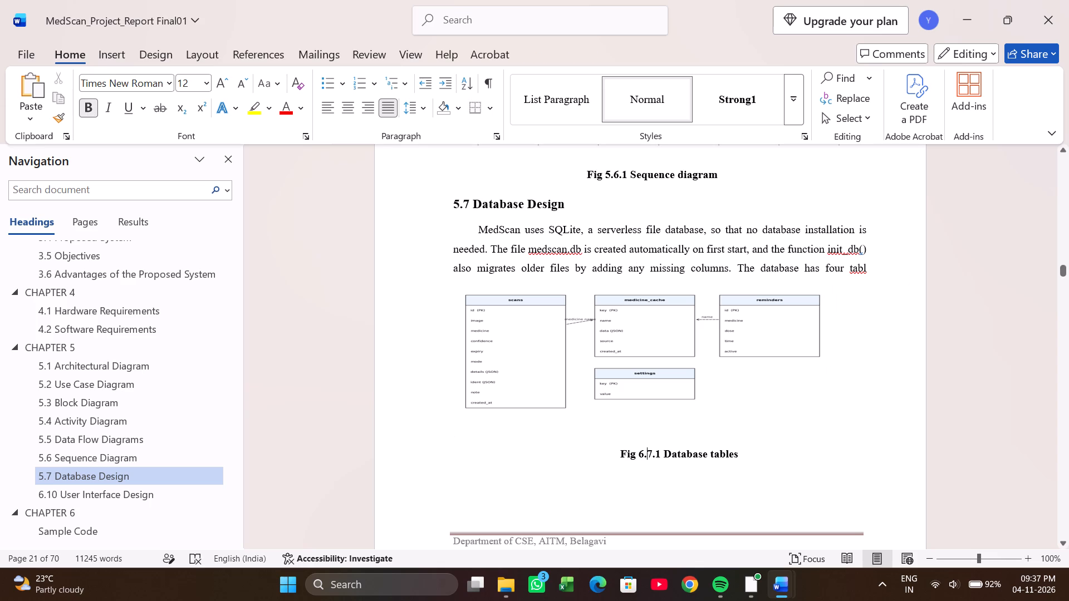
click(646, 454)
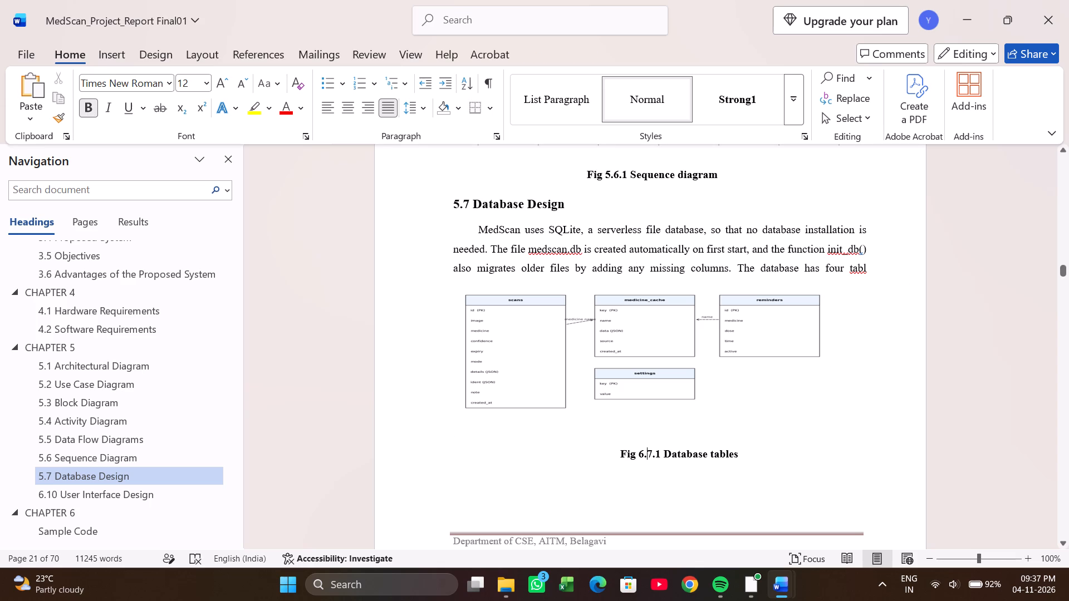
click(641, 457)
key(Right)
key(BackSpace)
key(5)
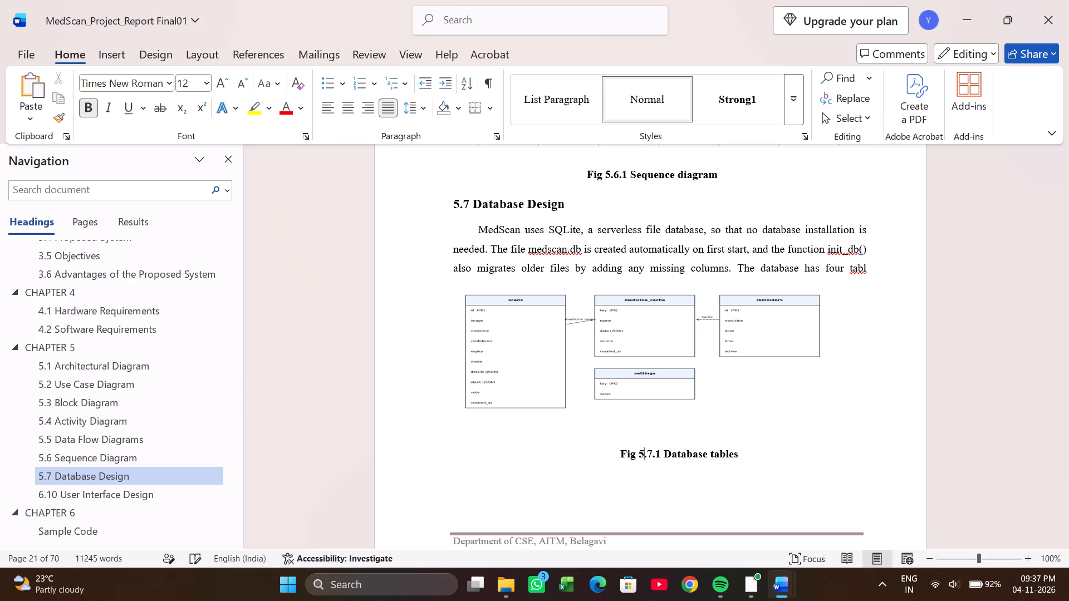
Renumber the "6.10 User Interface Design" heading as 5.8.
scroll(616, 445, down, 2)
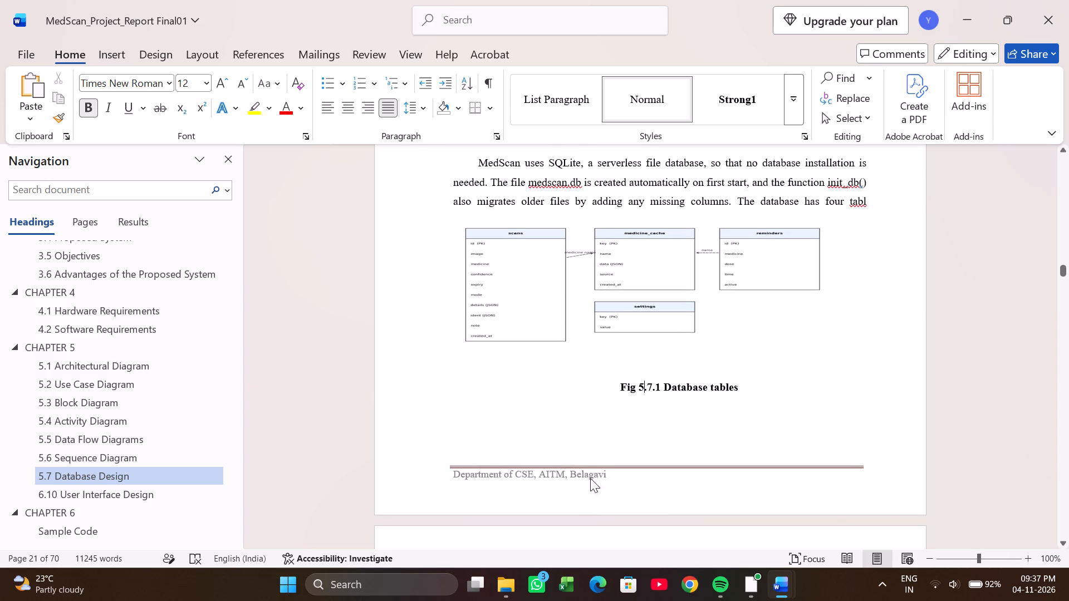
scroll(594, 466, down, 10)
click(474, 262)
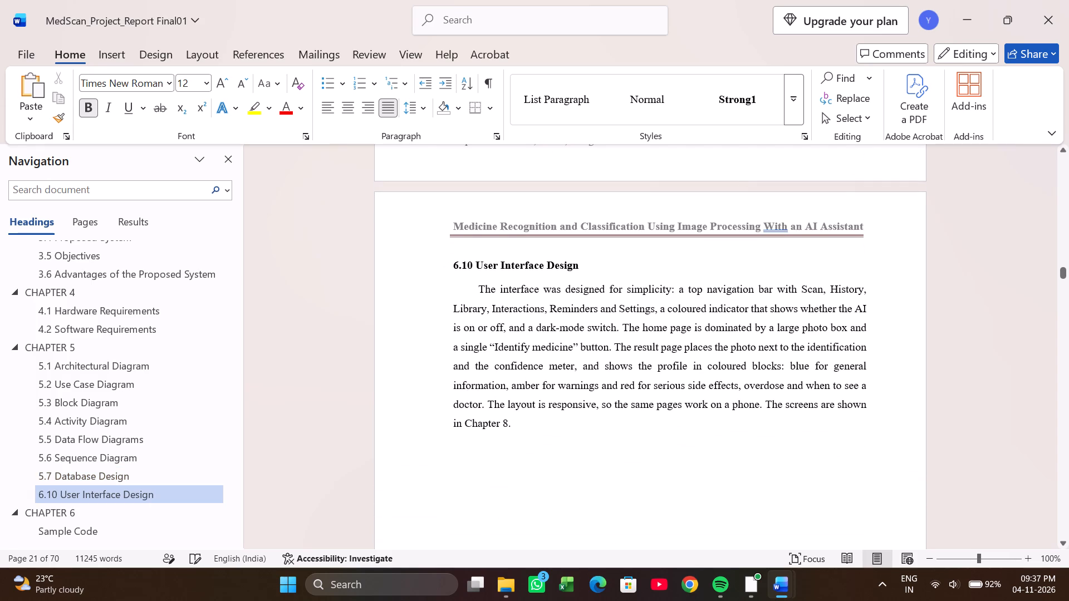
scroll(553, 269, up, 6)
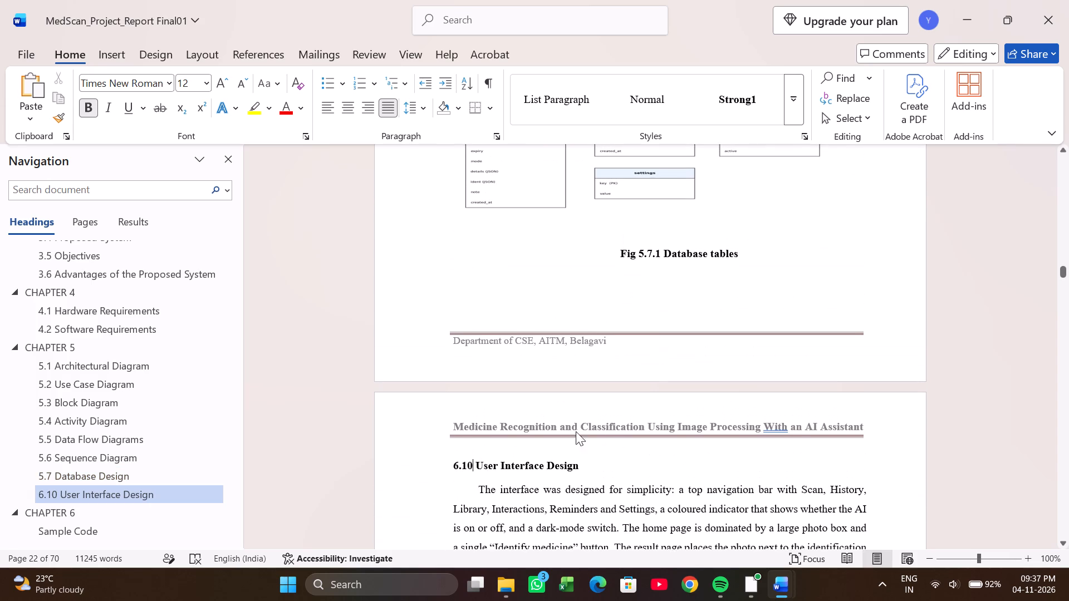
key(BackSpace)
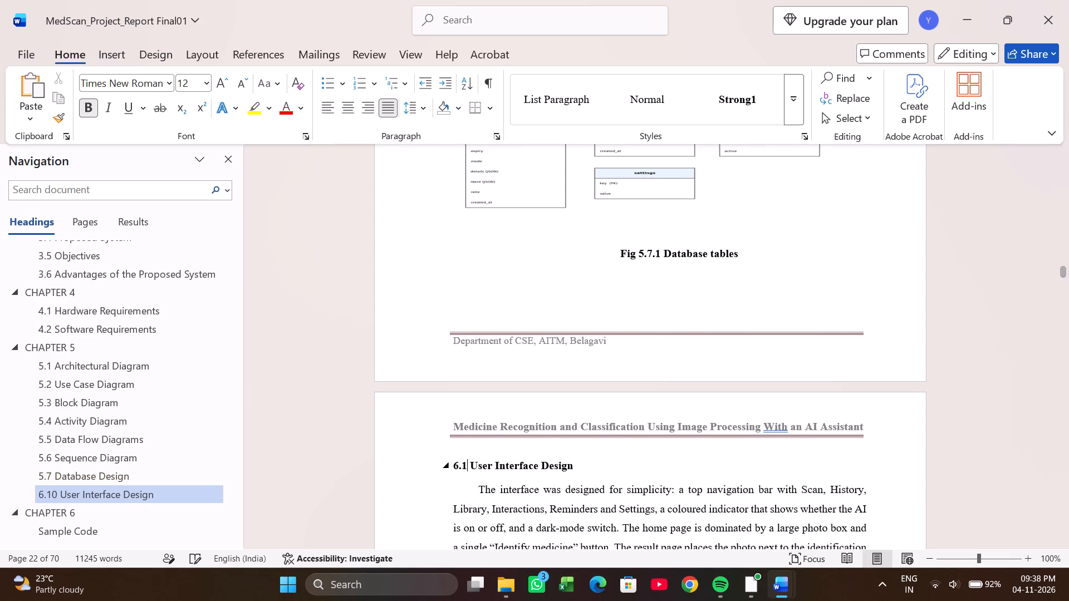
key(BackSpace)
key(BackSpace)
key(BackSpace)
text(5.)
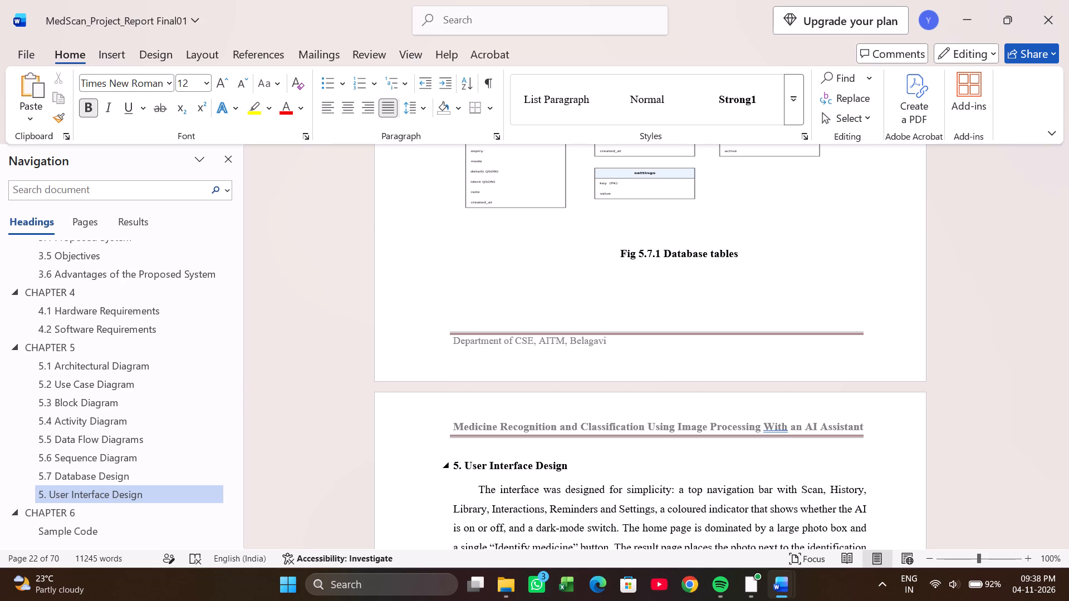
key(8)
Save the report with the updated Chapter 5 numbering.
scroll(478, 518, up, 11)
scroll(478, 518, down, 17)
scroll(504, 501, down, 20)
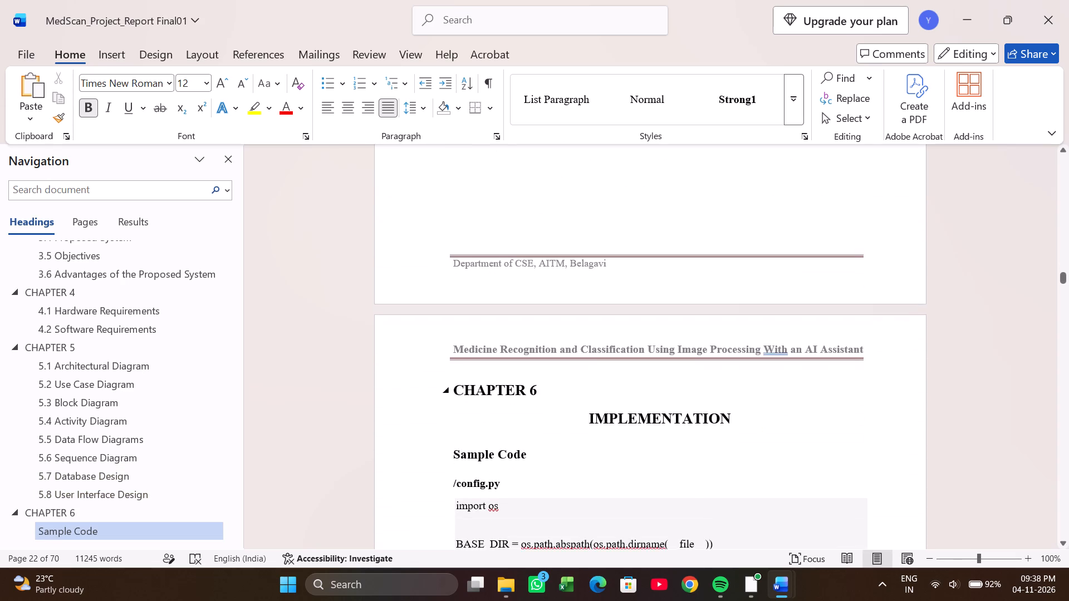
scroll(573, 387, down, 4)
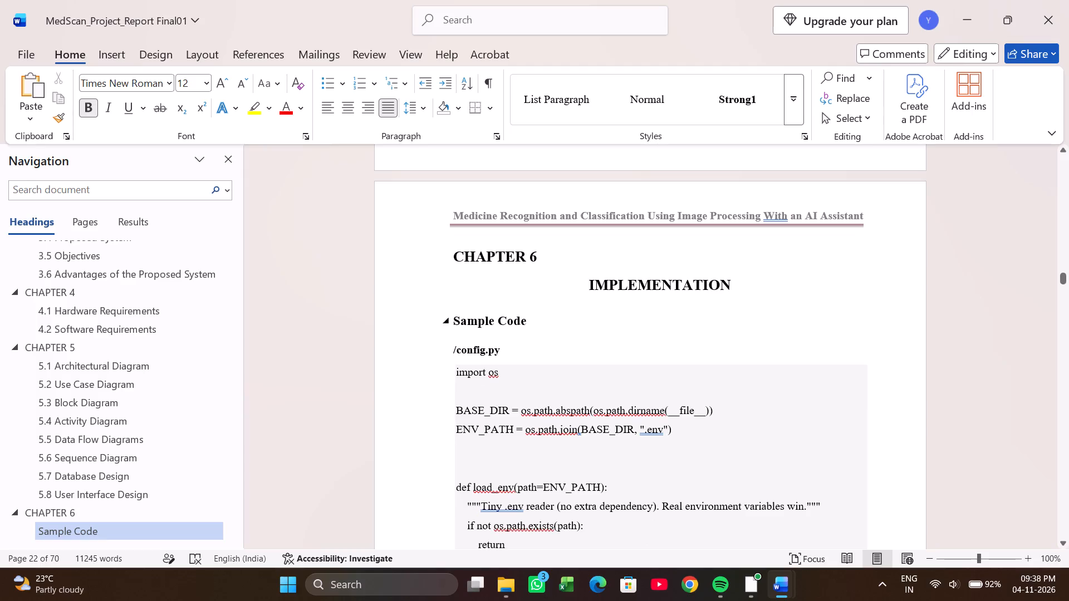
key(ctrl+s)
key(ctrl+s)
key(ctrl+s)
key(ctrl+s)
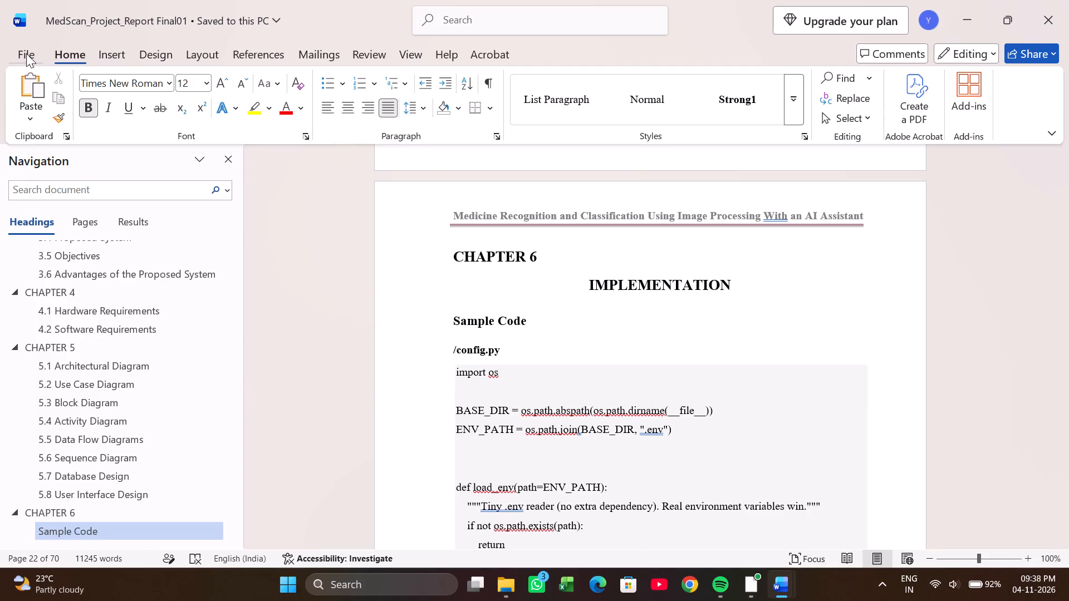
Save a copy of the report to the Desktop as the Word document "MedScan_Project_Report Final01".
click(26, 53)
click(55, 259)
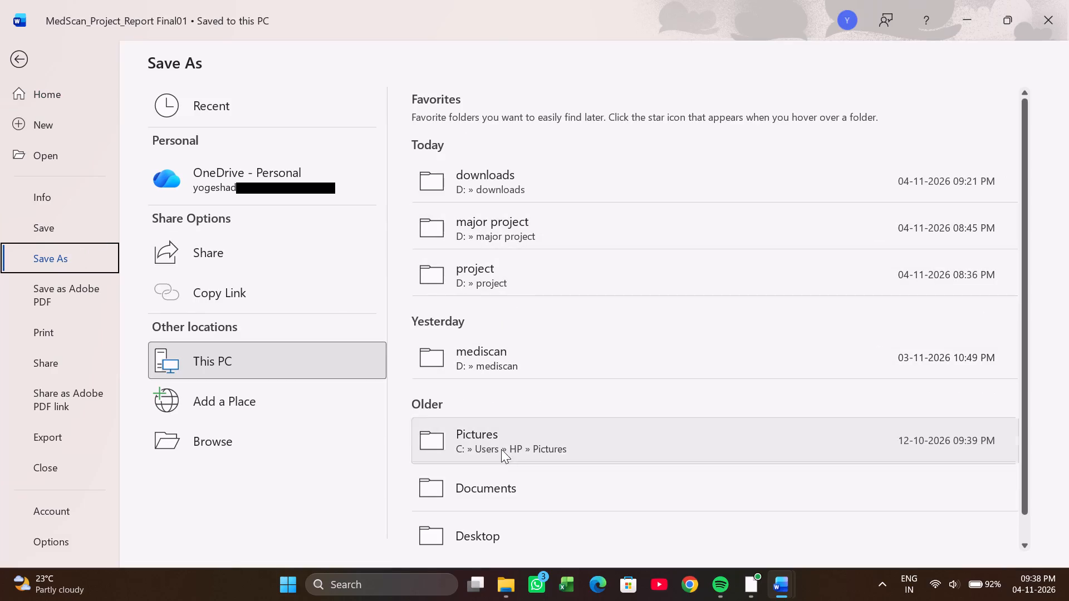
click(497, 534)
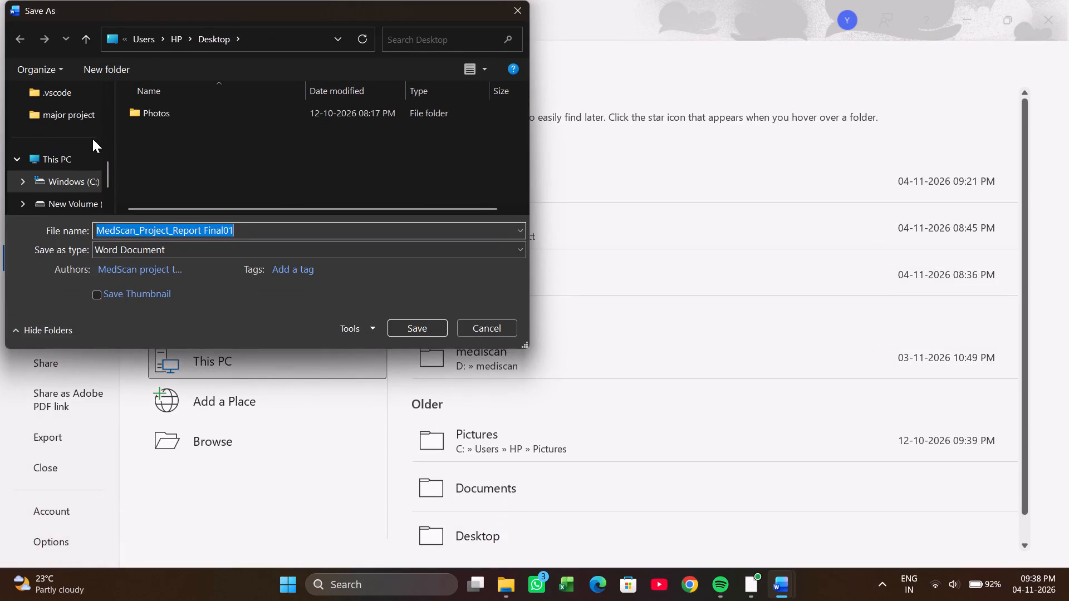
scroll(81, 143, down, 4)
scroll(76, 147, up, 5)
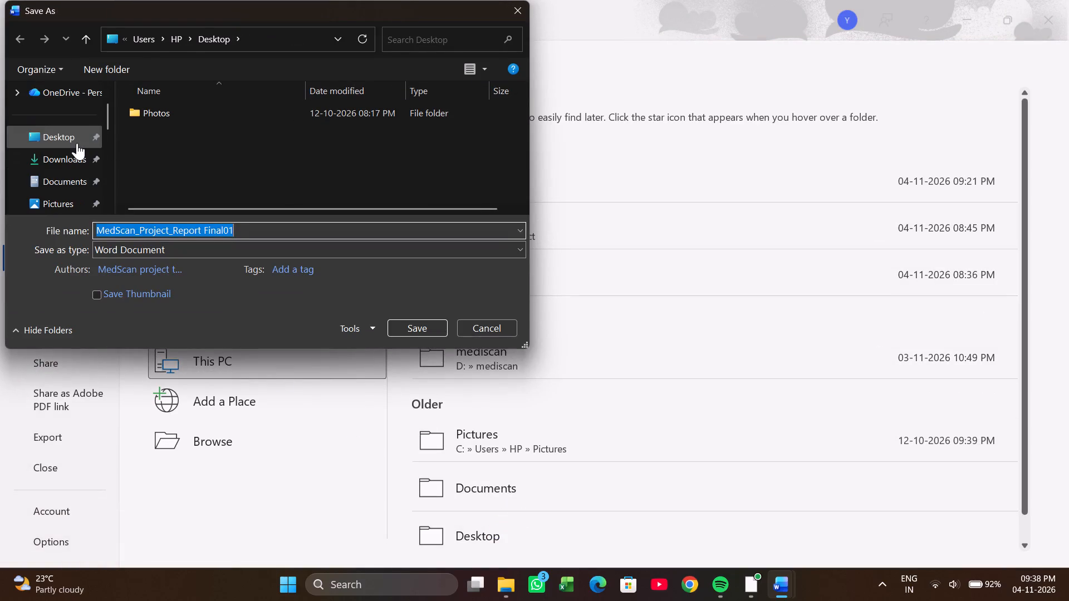
click(77, 143)
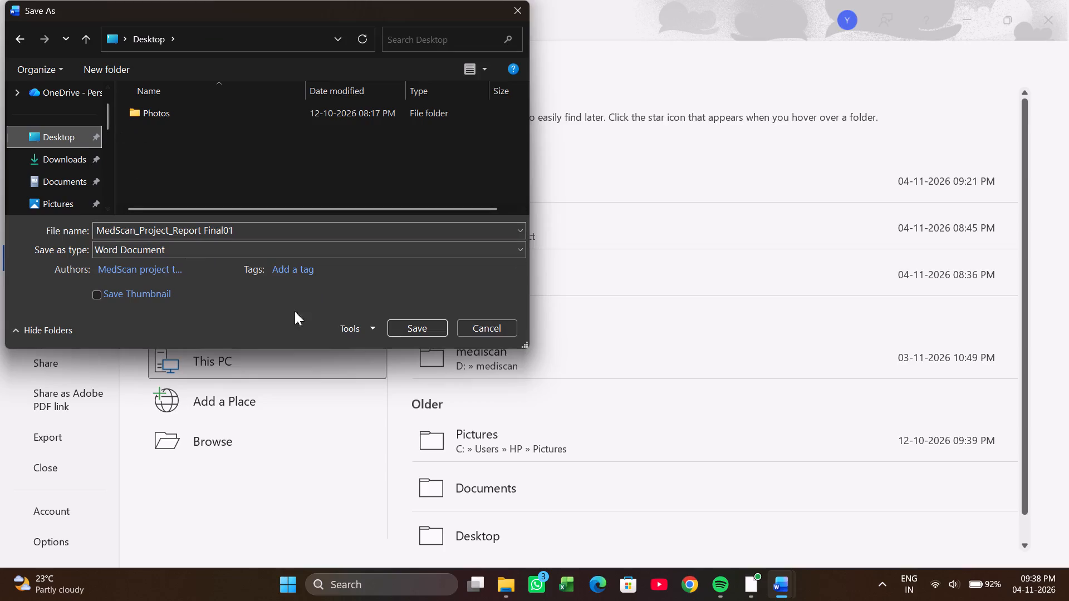
click(405, 329)
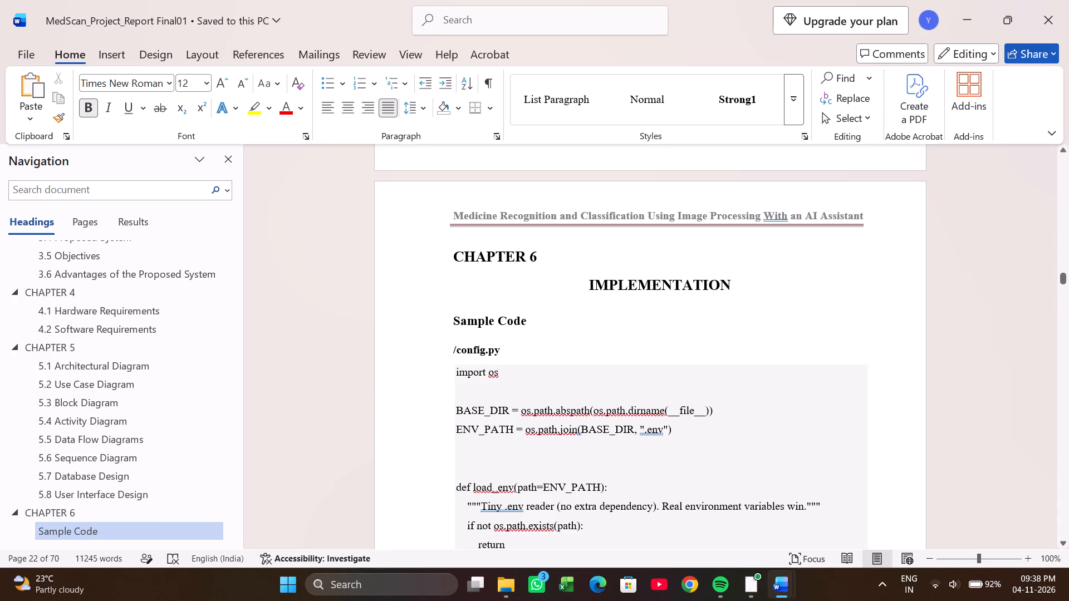
Check the font size of the Chapter 6 "Sample Code" heading and of the /config.py and /database.py file titles.
drag(527, 323, 457, 323)
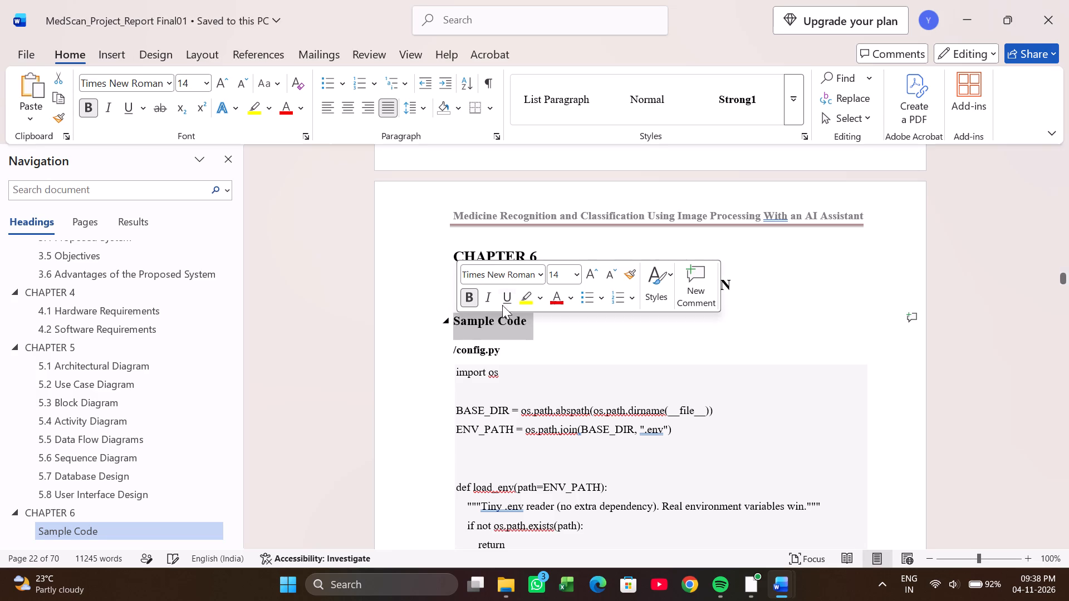
click(610, 353)
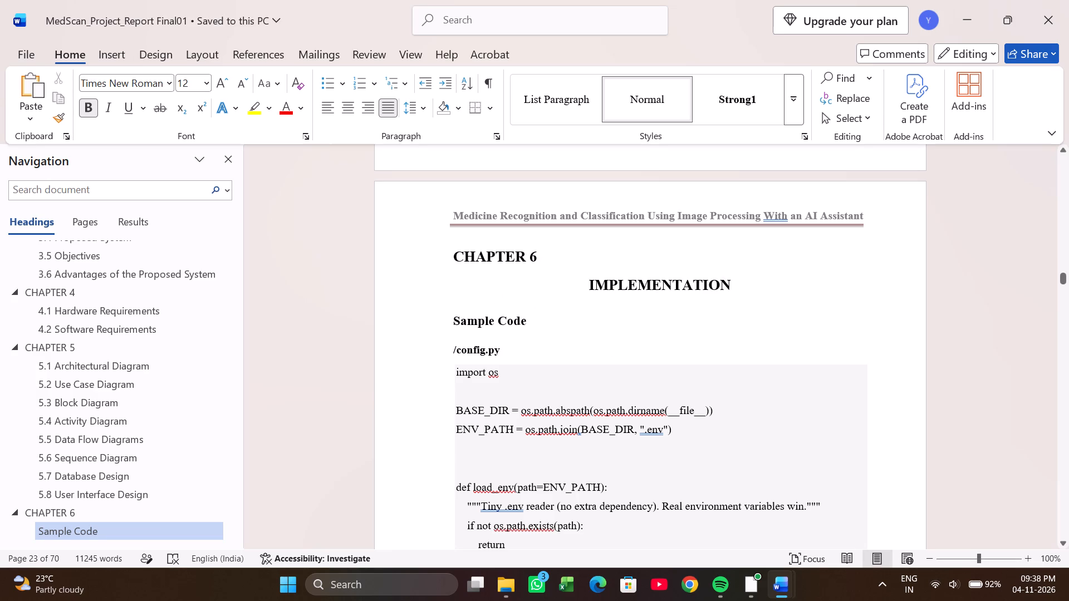
drag(501, 344, 450, 353)
click(554, 379)
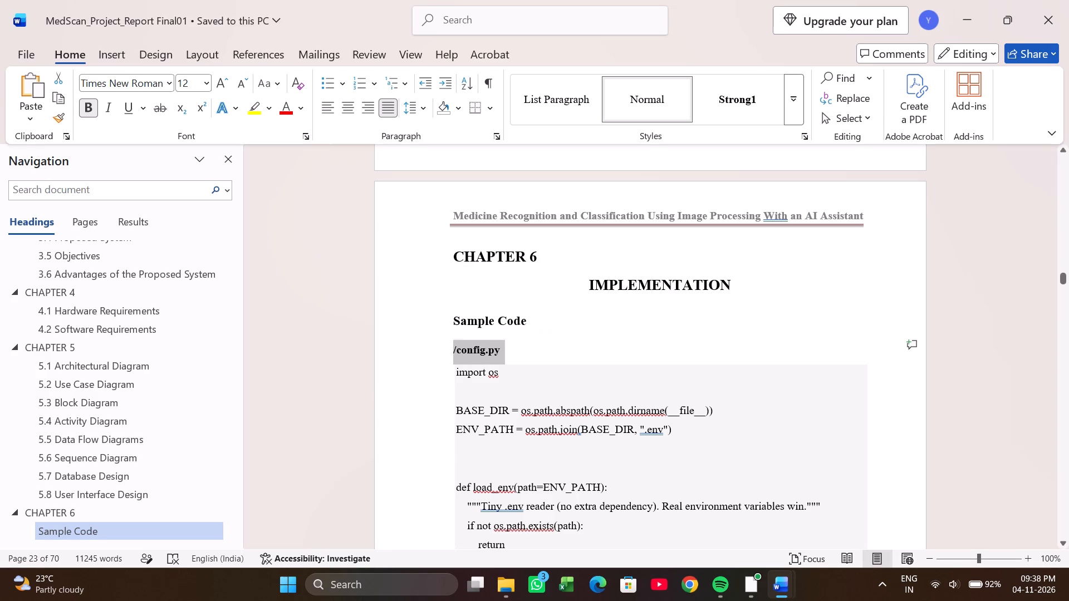
scroll(546, 368, down, 20)
scroll(543, 366, down, 9)
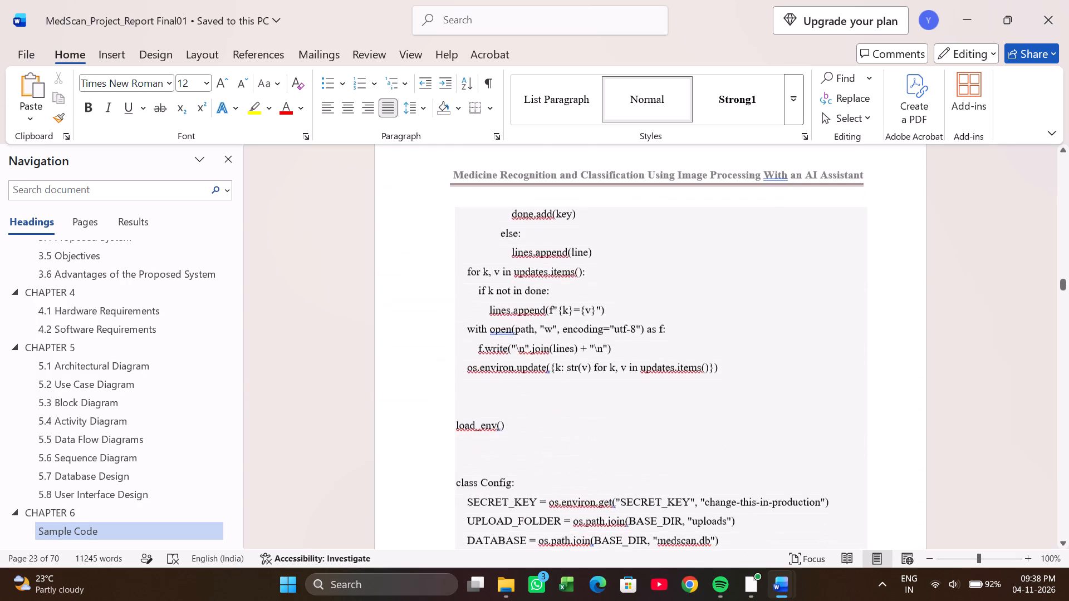
scroll(543, 366, down, 15)
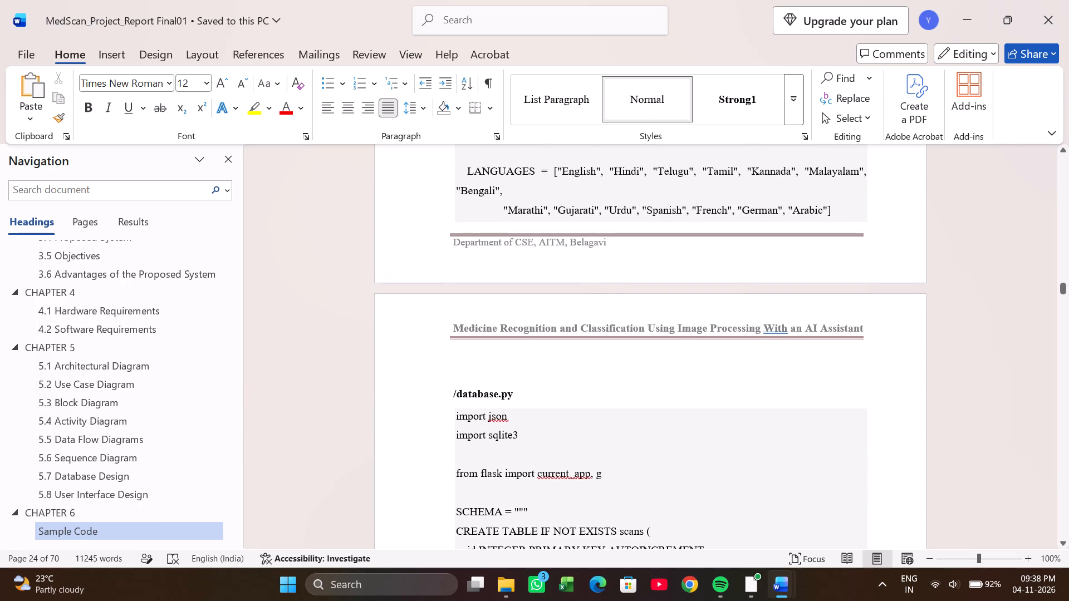
drag(520, 396, 454, 396)
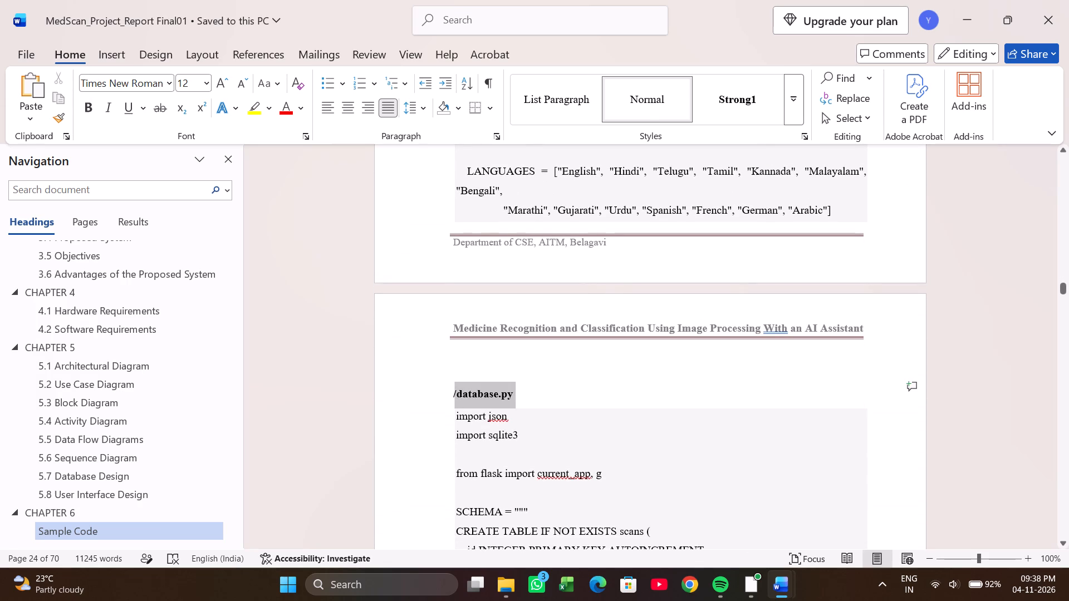
drag(454, 396, 453, 397)
click(562, 412)
Review the remaining Chapter 6 sample code pages, from the /database.py listing through to the end of the HTML template code.
scroll(562, 412, down, 15)
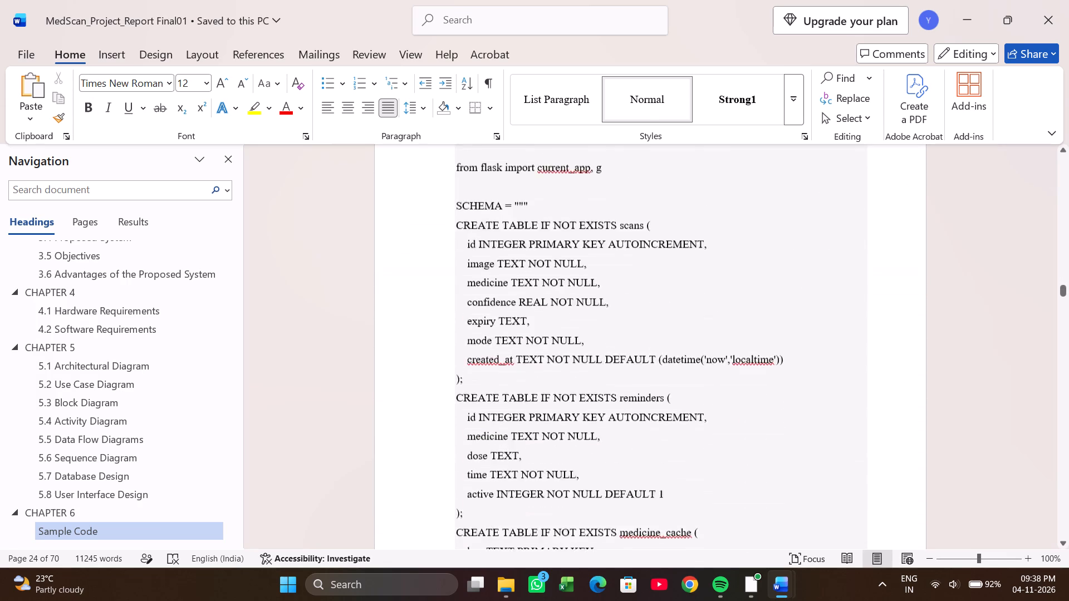
scroll(562, 411, down, 19)
scroll(584, 386, down, 20)
scroll(584, 386, down, 13)
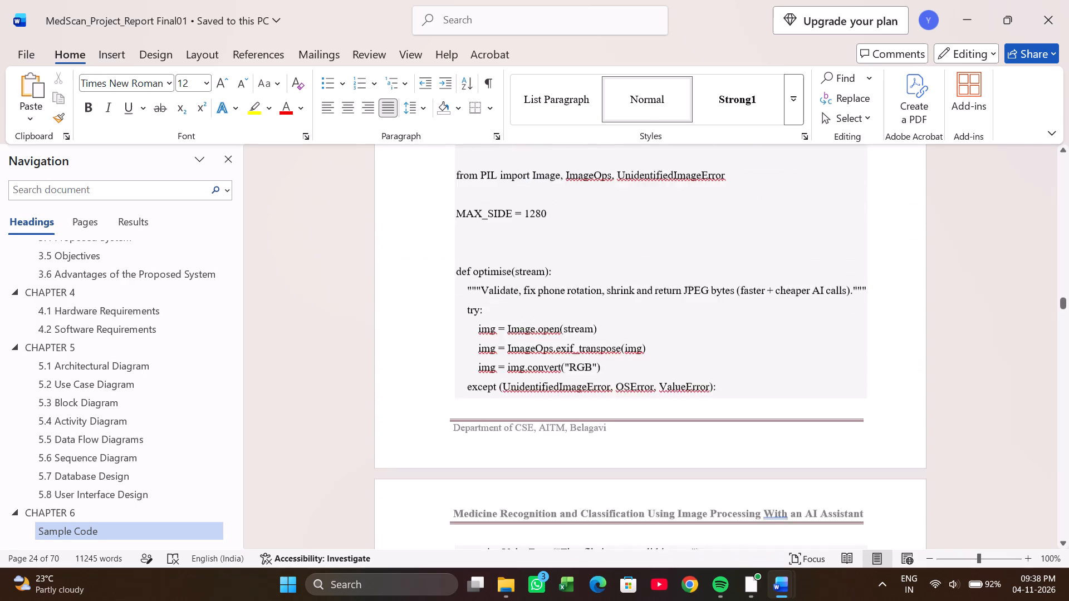
scroll(595, 366, down, 15)
scroll(595, 366, up, 1)
scroll(595, 366, down, 20)
scroll(596, 357, down, 19)
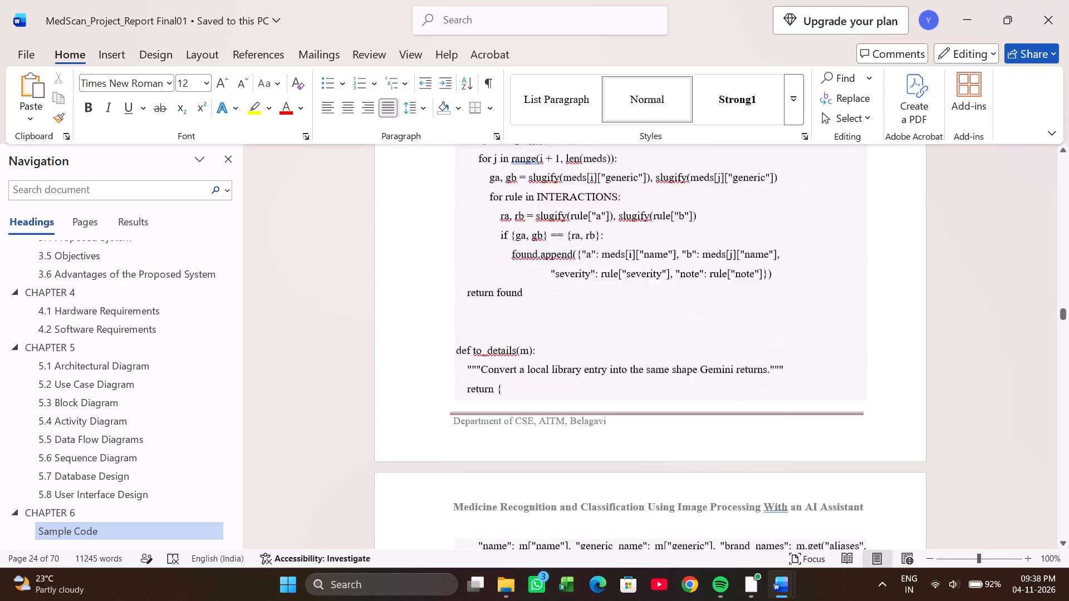
scroll(598, 353, down, 19)
scroll(598, 353, down, 20)
scroll(598, 353, down, 2)
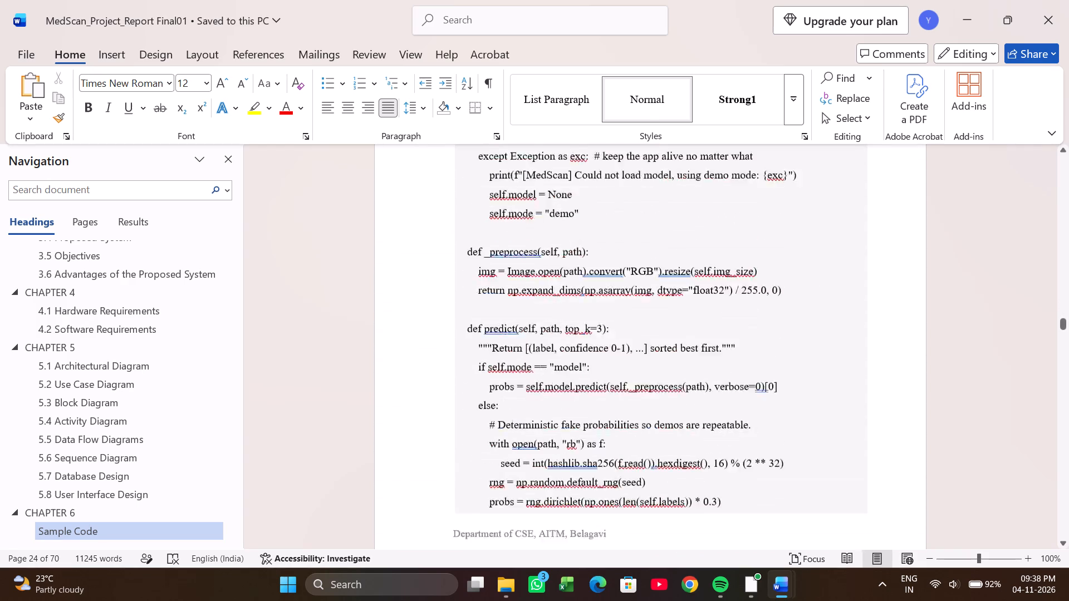
scroll(599, 346, down, 18)
scroll(599, 346, down, 20)
scroll(599, 346, down, 17)
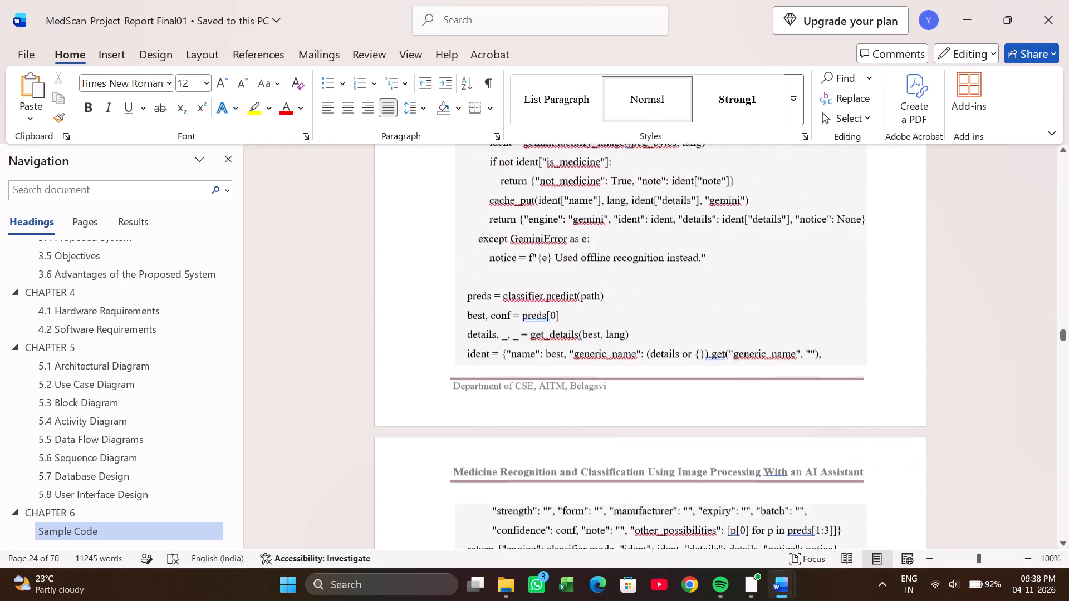
scroll(599, 346, down, 14)
scroll(599, 346, down, 20)
scroll(599, 346, up, 16)
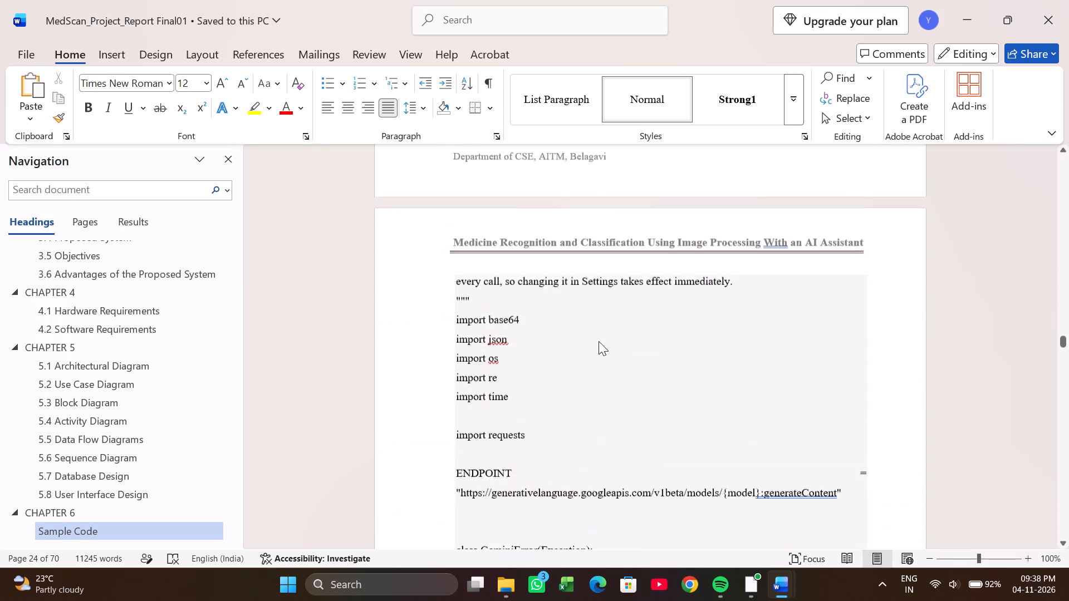
scroll(599, 341, down, 20)
scroll(599, 341, down, 19)
scroll(599, 341, down, 10)
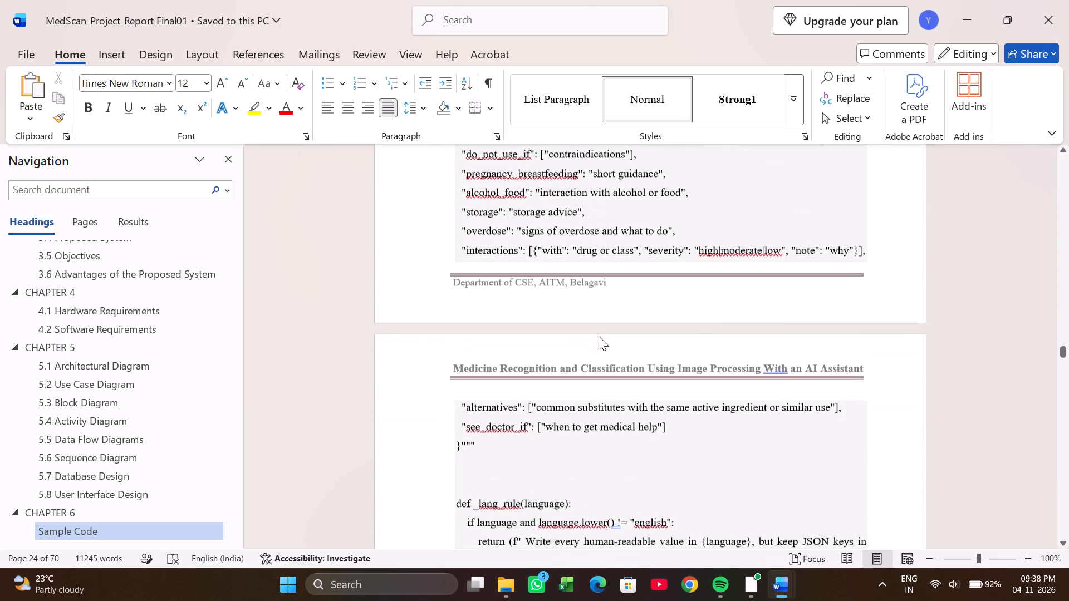
scroll(599, 336, down, 11)
scroll(599, 336, down, 11)
scroll(599, 336, down, 20)
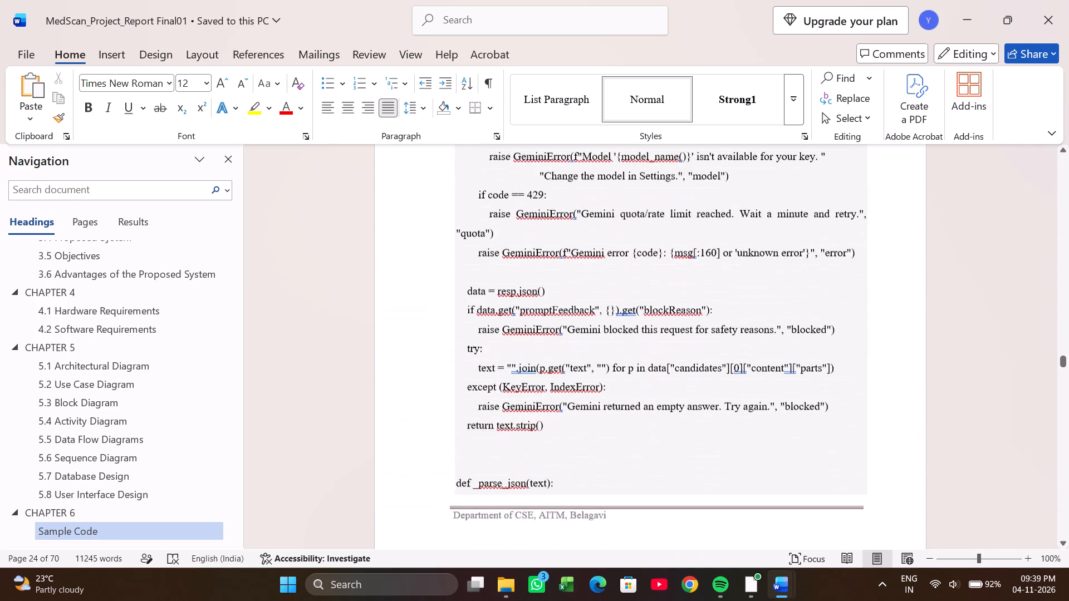
scroll(599, 336, down, 11)
scroll(599, 336, down, 19)
scroll(599, 336, down, 15)
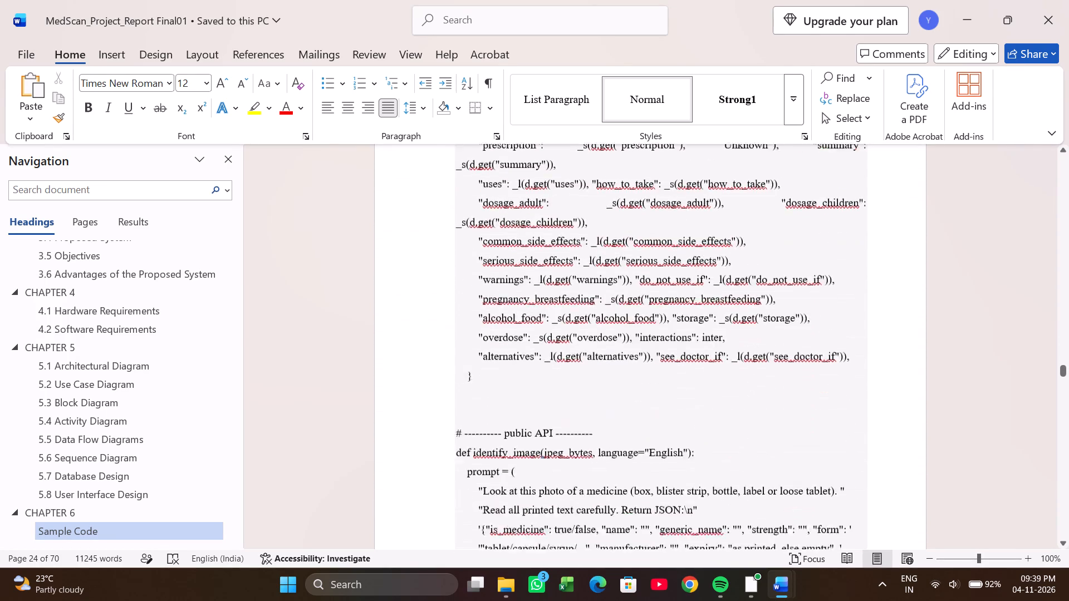
scroll(590, 341, down, 18)
scroll(599, 324, down, 19)
scroll(609, 311, down, 10)
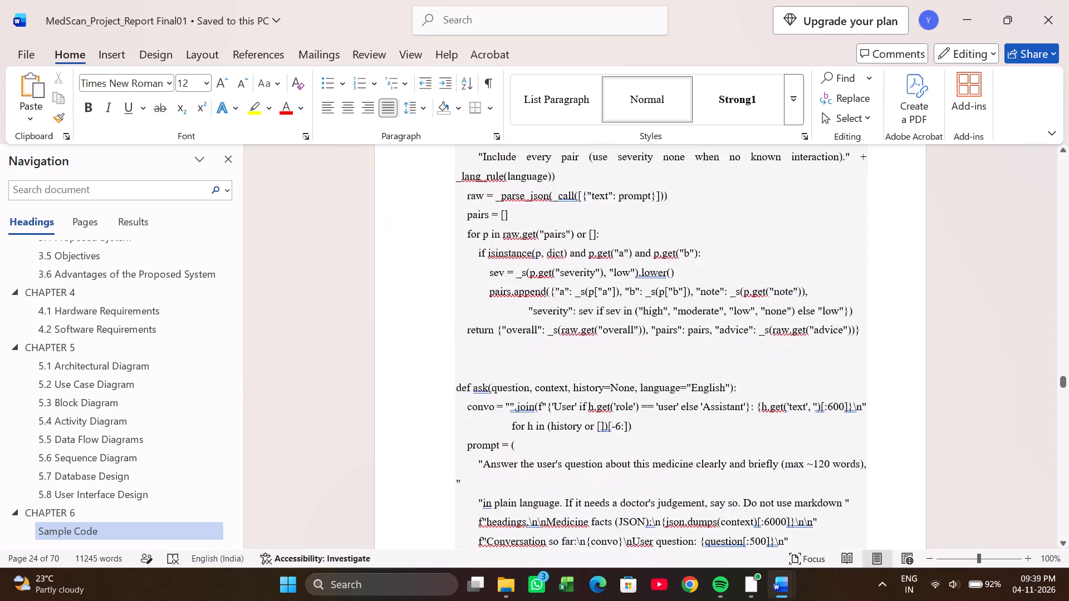
scroll(612, 305, down, 20)
scroll(619, 298, down, 13)
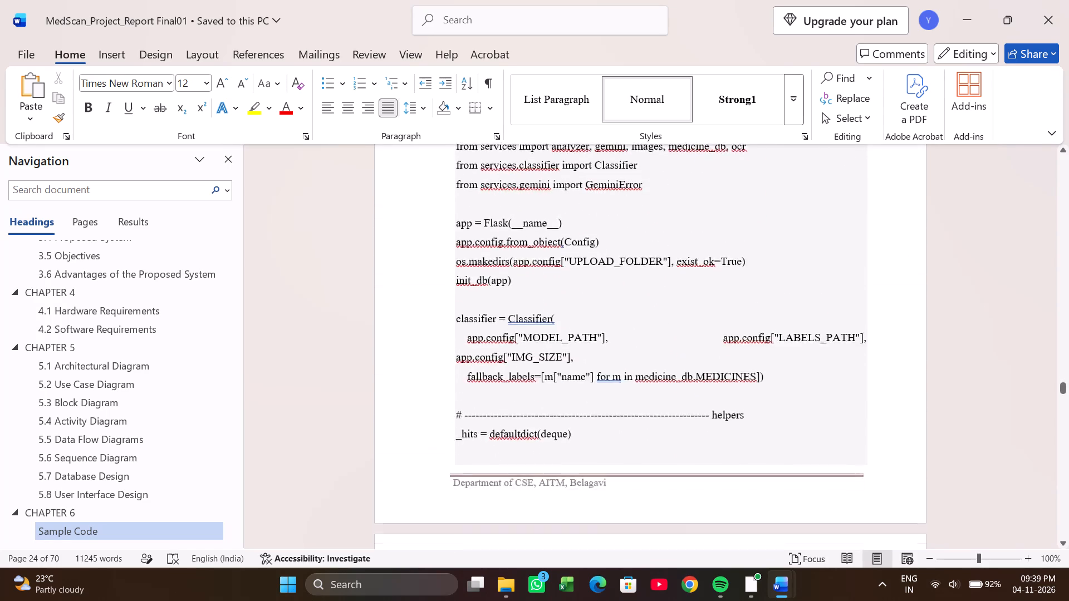
scroll(619, 298, down, 14)
scroll(624, 287, down, 9)
scroll(624, 287, down, 18)
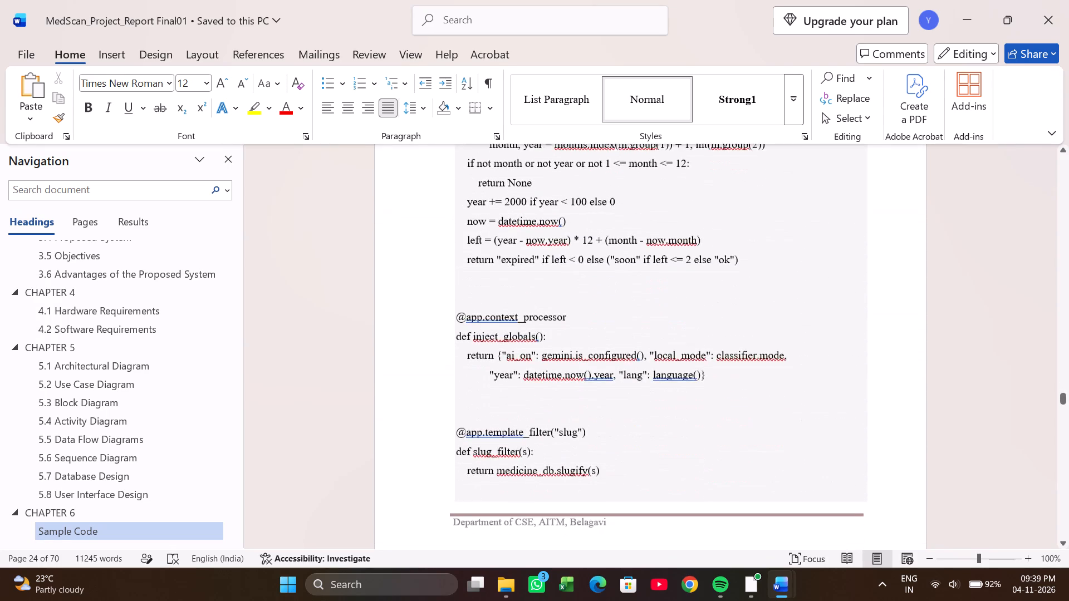
scroll(624, 287, down, 15)
scroll(624, 287, down, 10)
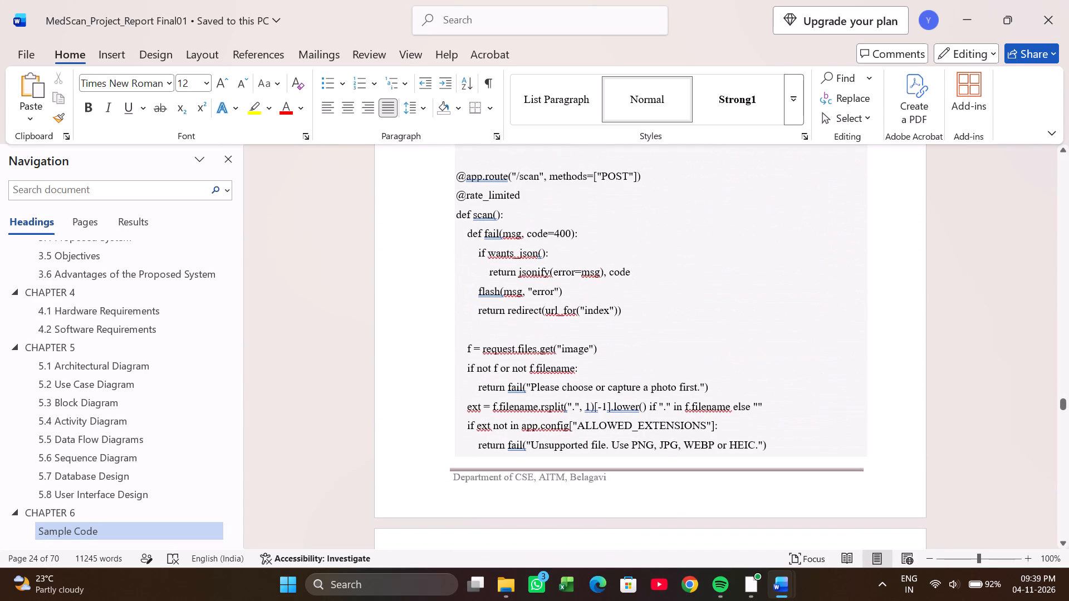
scroll(624, 287, down, 16)
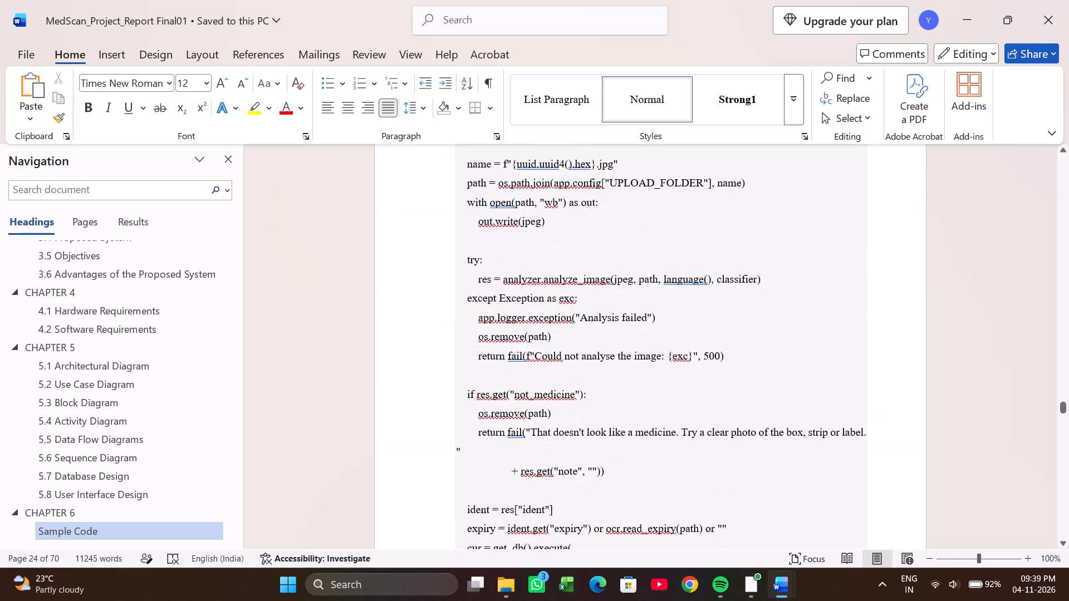
scroll(624, 287, down, 9)
scroll(620, 294, down, 12)
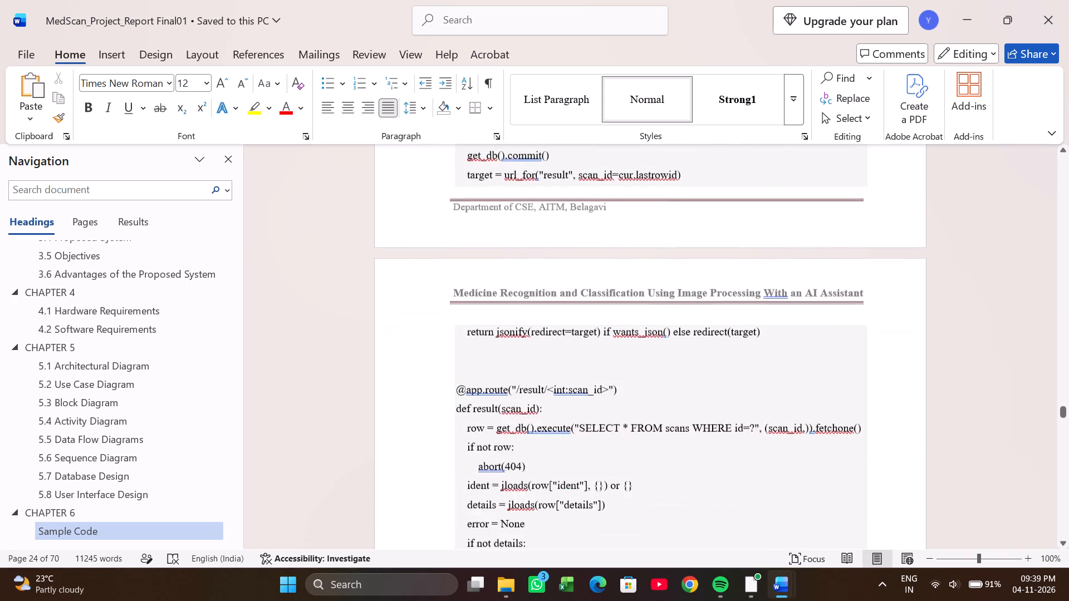
scroll(620, 295, down, 7)
scroll(193, 374, down, 7)
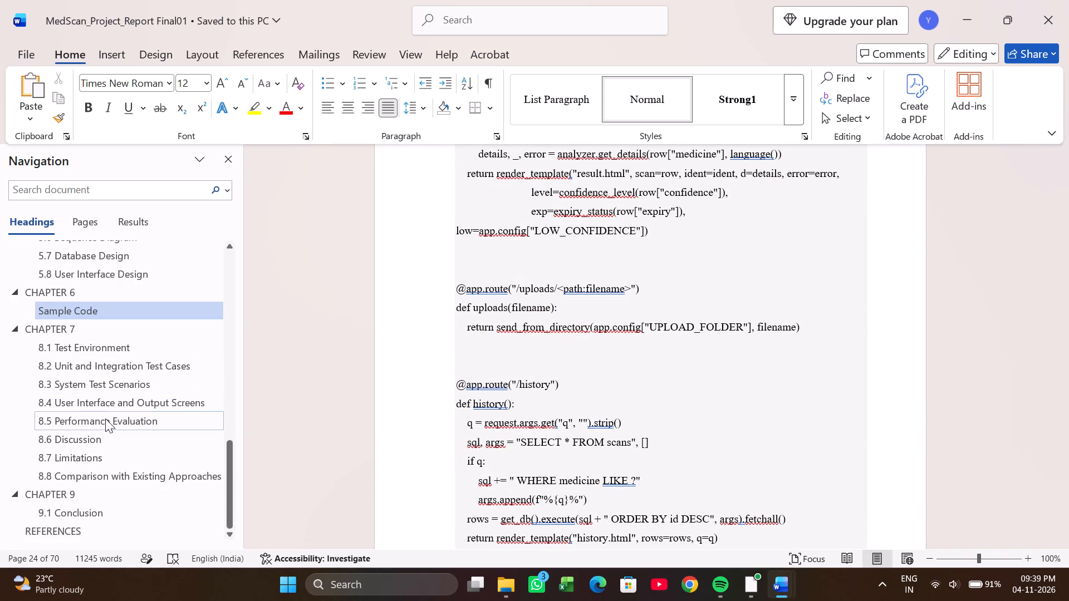
scroll(556, 329, down, 20)
scroll(556, 329, down, 14)
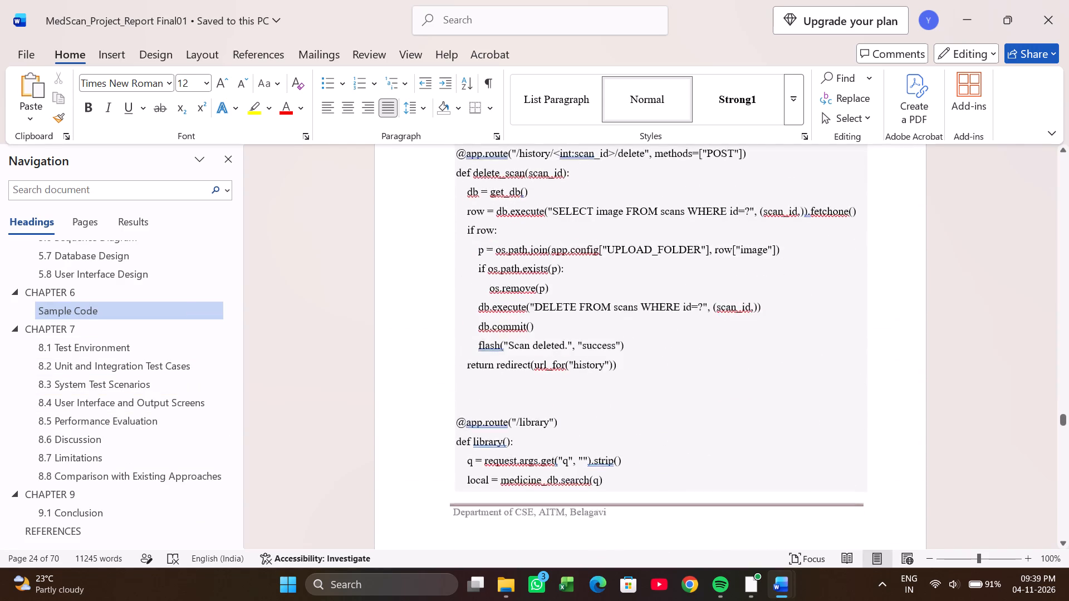
scroll(580, 334, down, 12)
scroll(584, 332, down, 10)
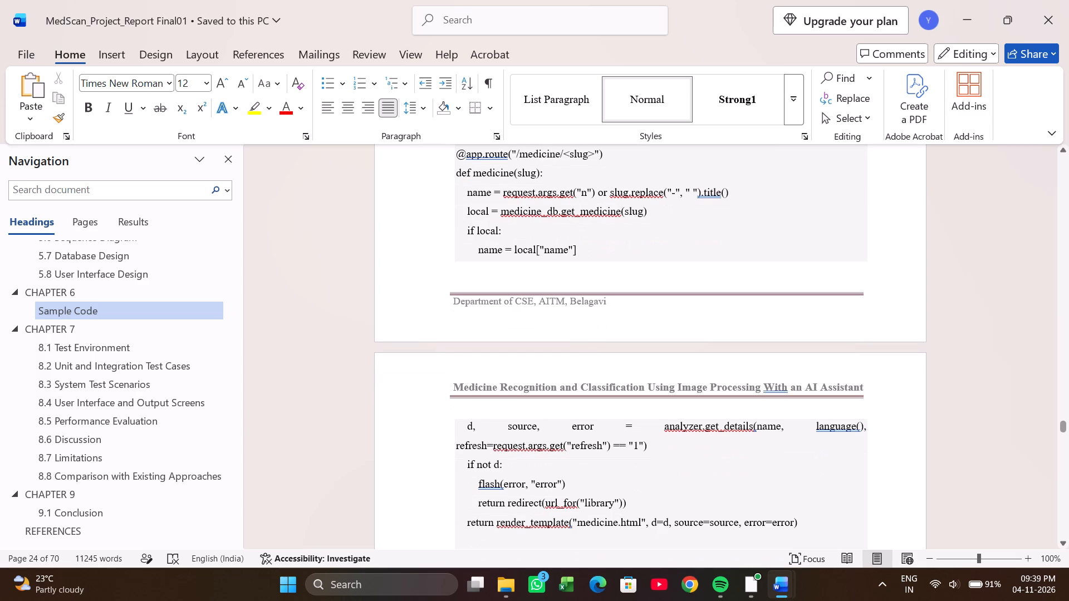
scroll(472, 221, down, 5)
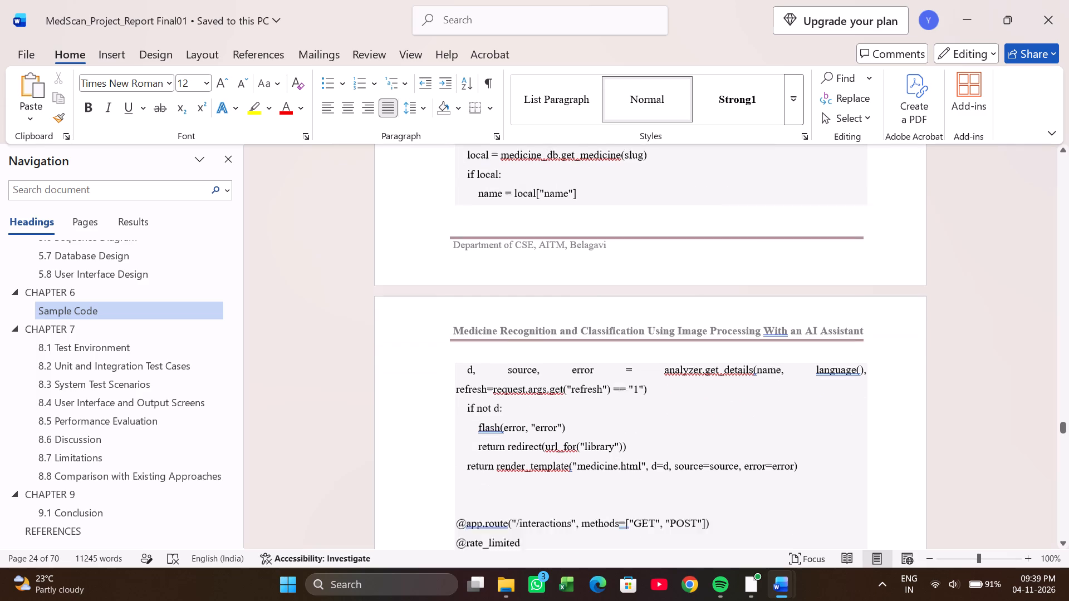
scroll(472, 221, down, 18)
scroll(479, 241, down, 20)
scroll(492, 250, down, 15)
scroll(503, 241, down, 19)
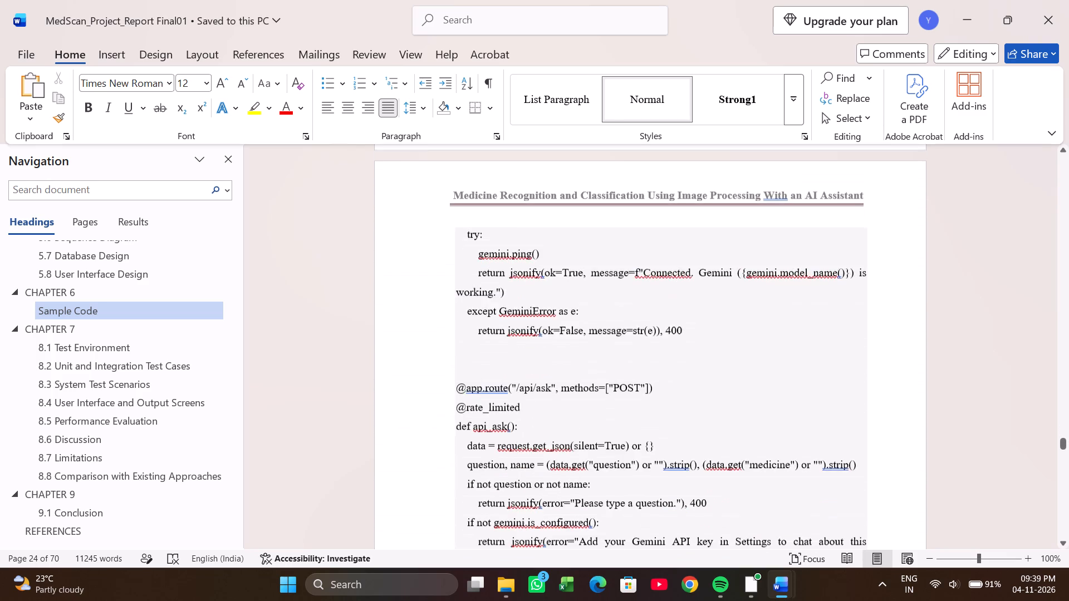
scroll(503, 241, down, 20)
scroll(503, 241, down, 17)
scroll(511, 239, down, 9)
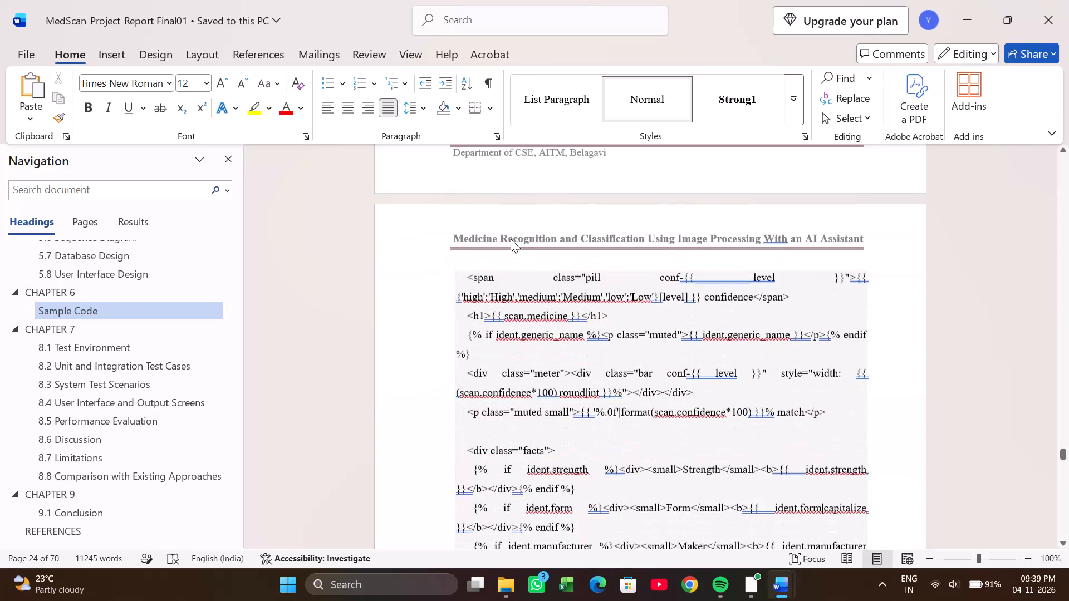
scroll(511, 239, down, 20)
scroll(511, 239, down, 6)
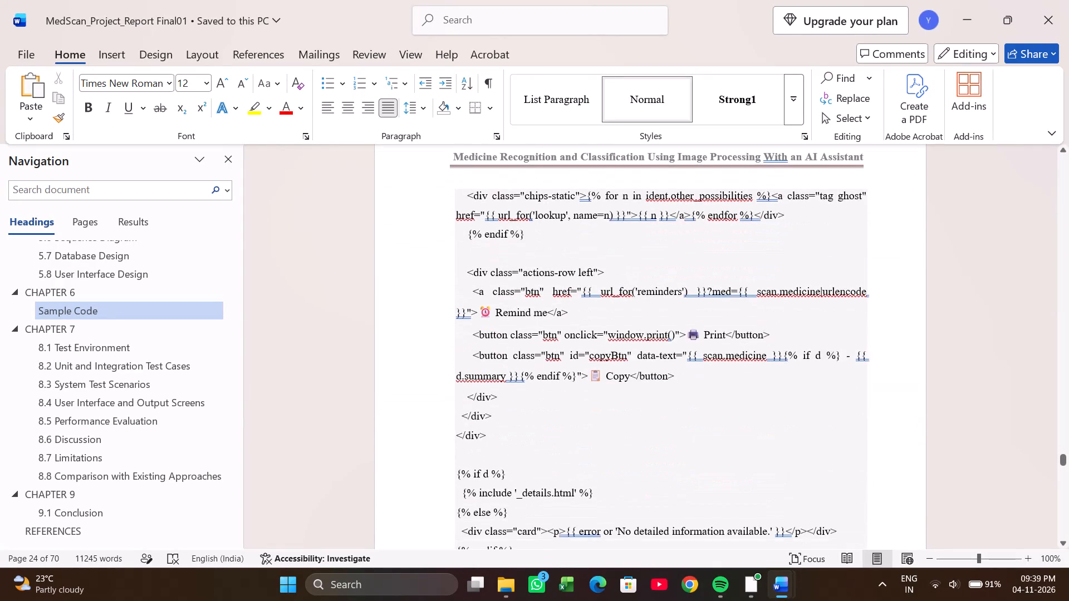
Examine the headings, section numbering and tables in Chapter 7, Testing and Results, from its opening page to the System Test Scenarios section.
scroll(535, 326, down, 20)
scroll(535, 326, down, 1)
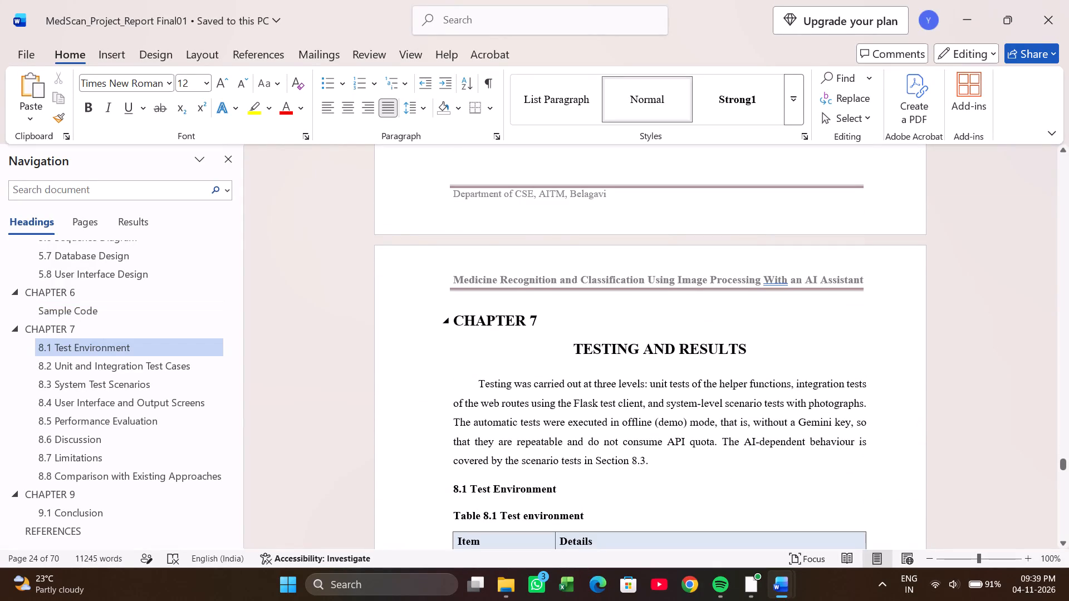
scroll(519, 381, down, 9)
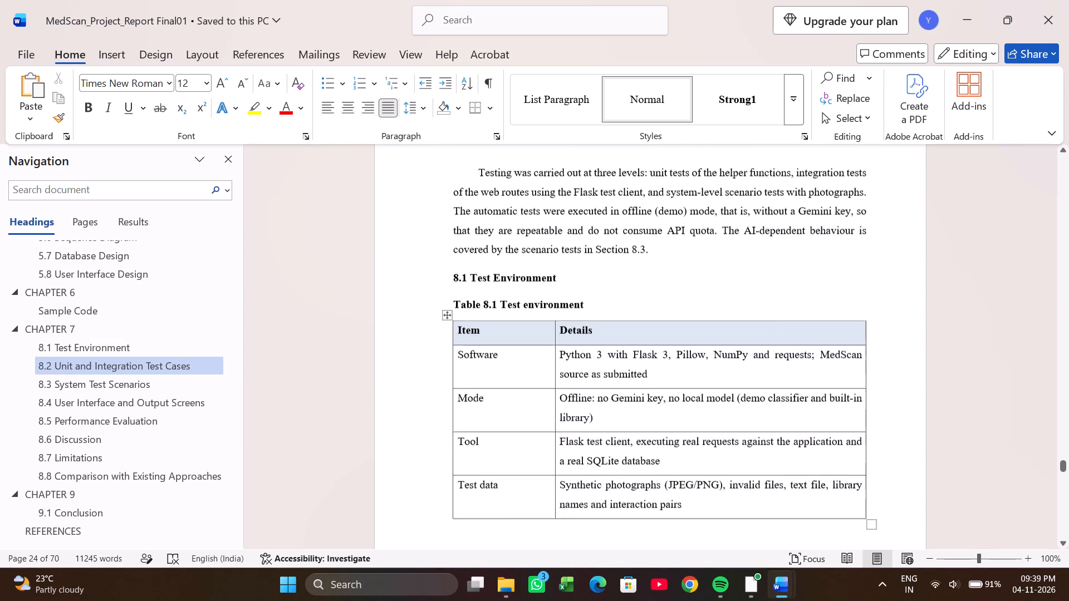
scroll(524, 387, down, 1)
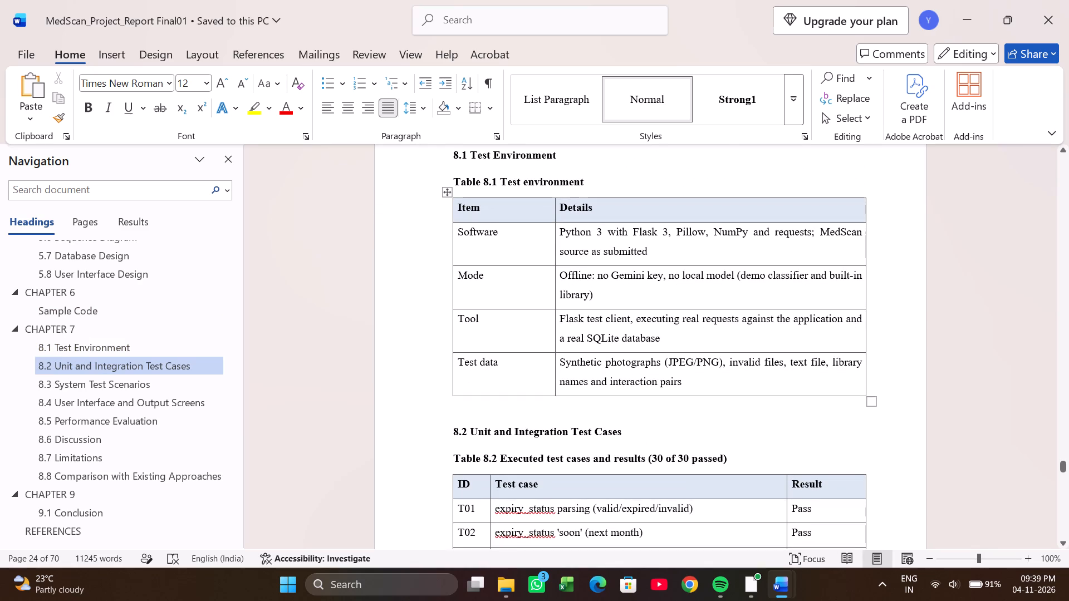
scroll(503, 280, up, 4)
scroll(508, 270, down, 7)
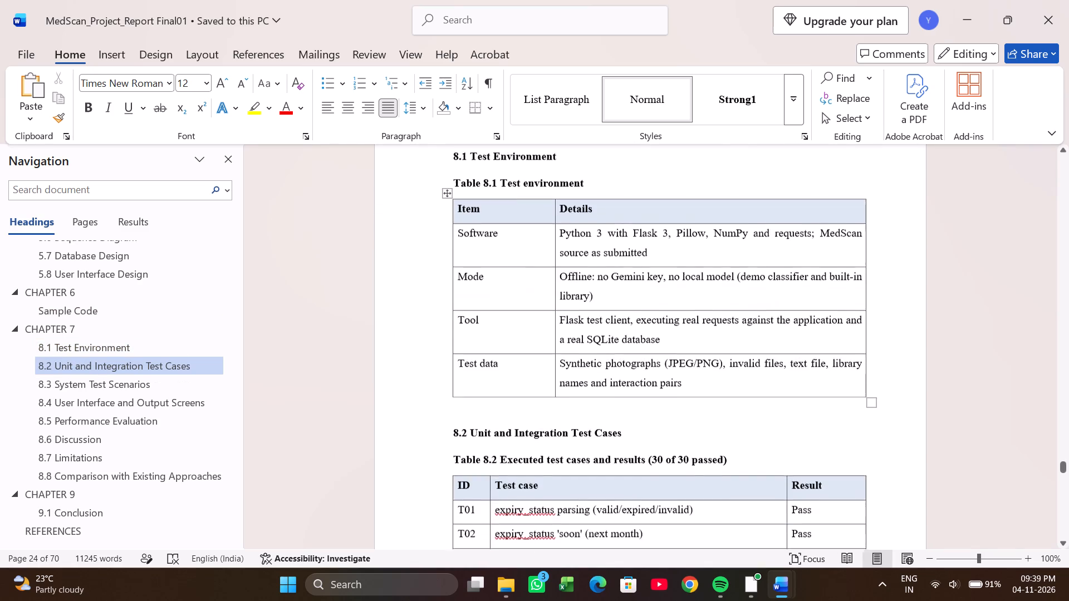
scroll(508, 270, down, 5)
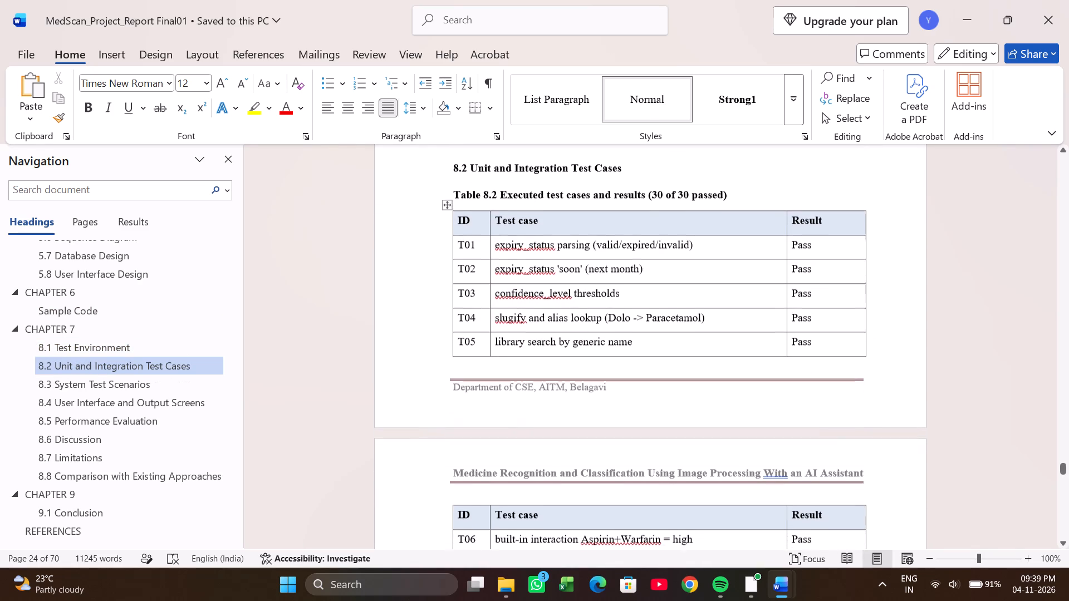
scroll(532, 237, down, 1)
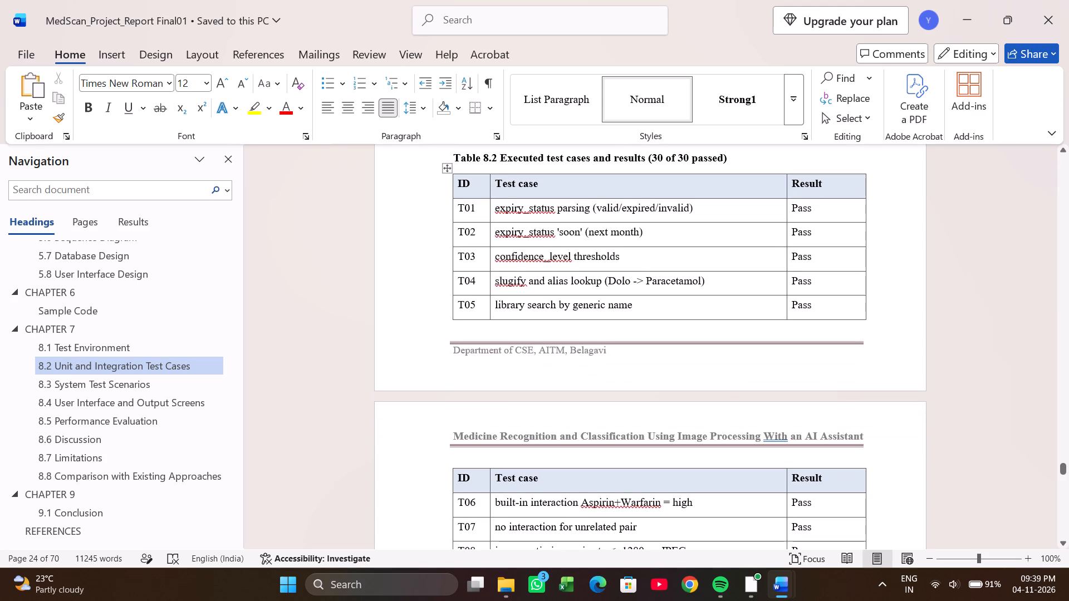
scroll(572, 243, down, 16)
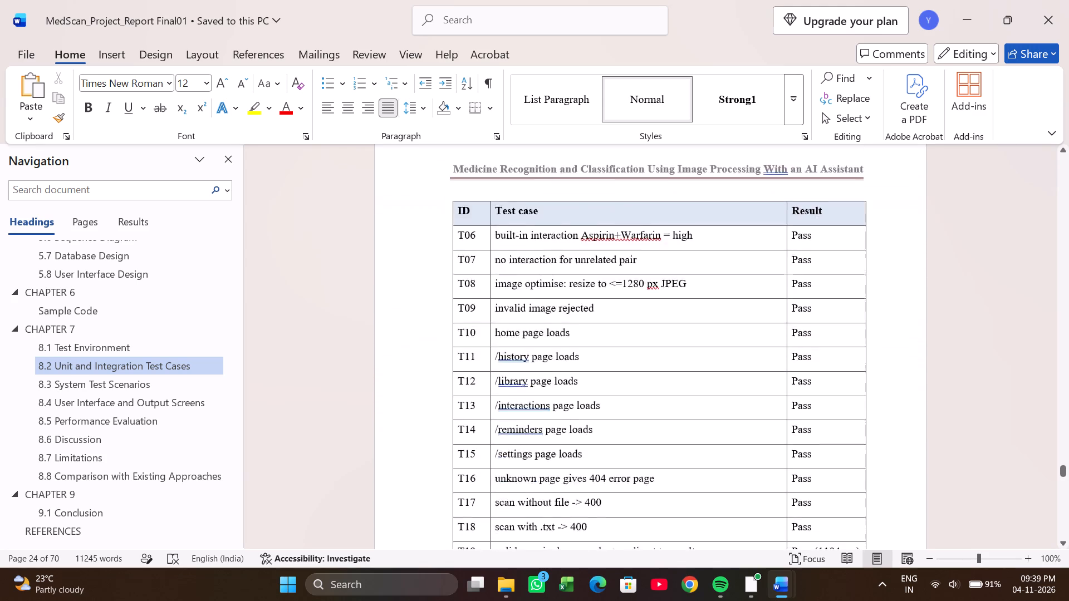
scroll(572, 243, down, 15)
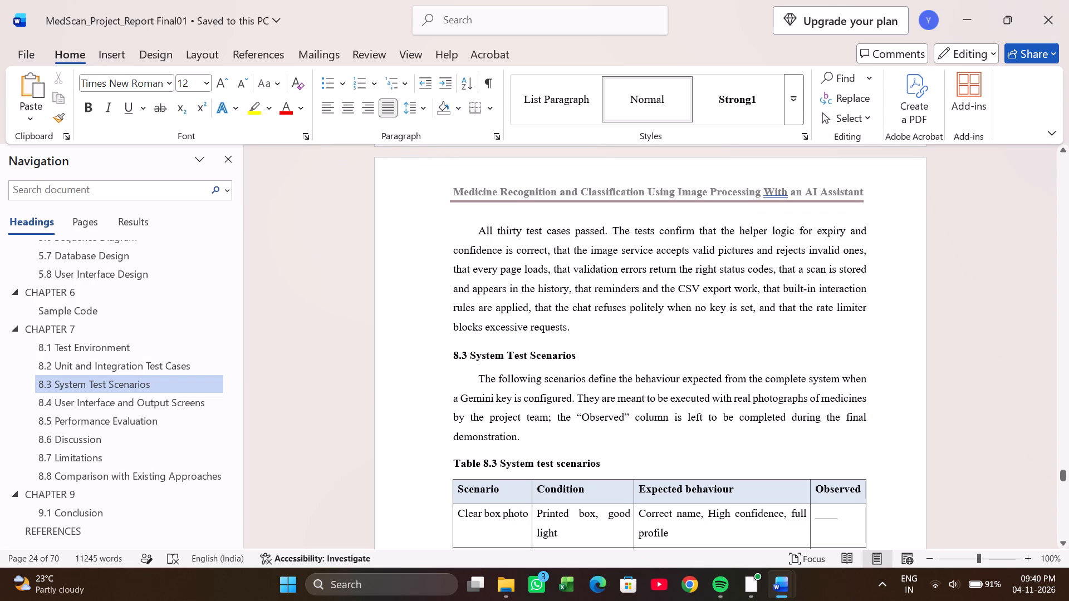
scroll(451, 357, up, 8)
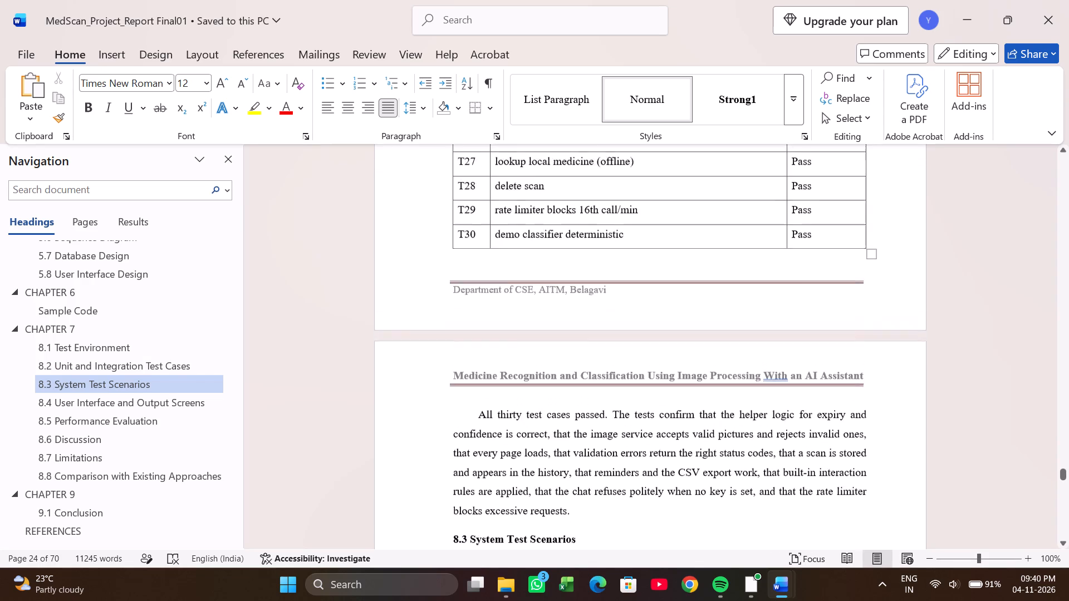
scroll(451, 354, up, 20)
scroll(451, 354, up, 17)
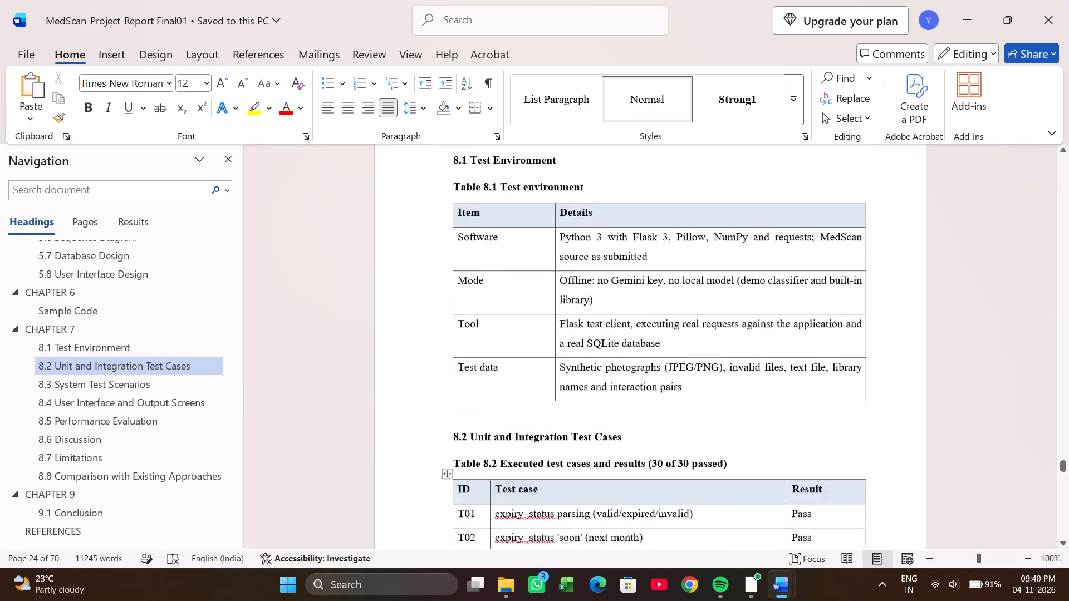
scroll(452, 352, up, 5)
scroll(452, 352, down, 2)
scroll(533, 351, down, 14)
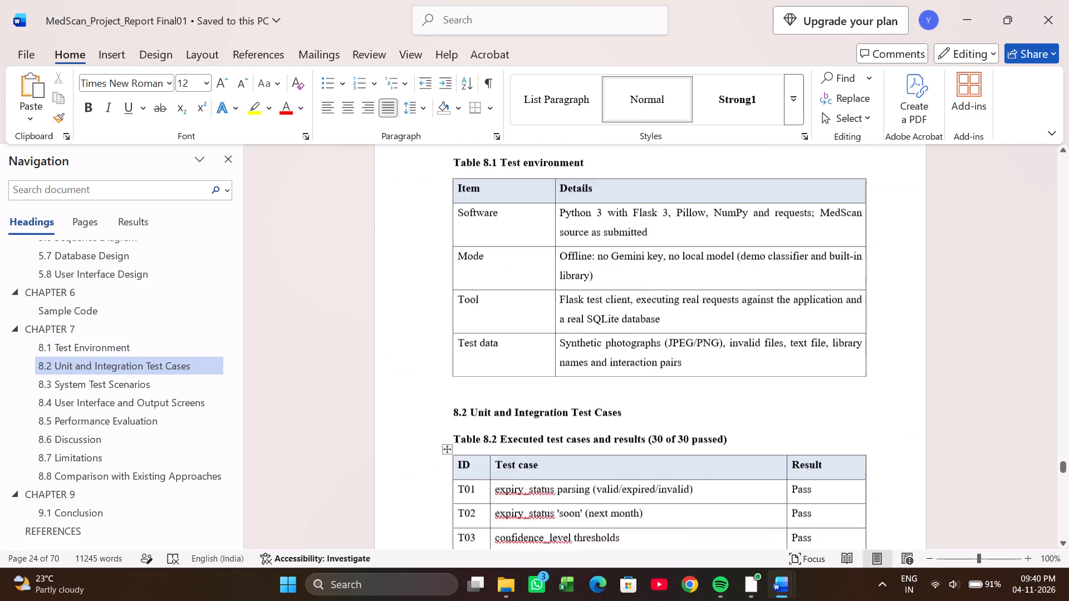
scroll(538, 367, down, 9)
scroll(540, 367, up, 13)
scroll(459, 349, up, 6)
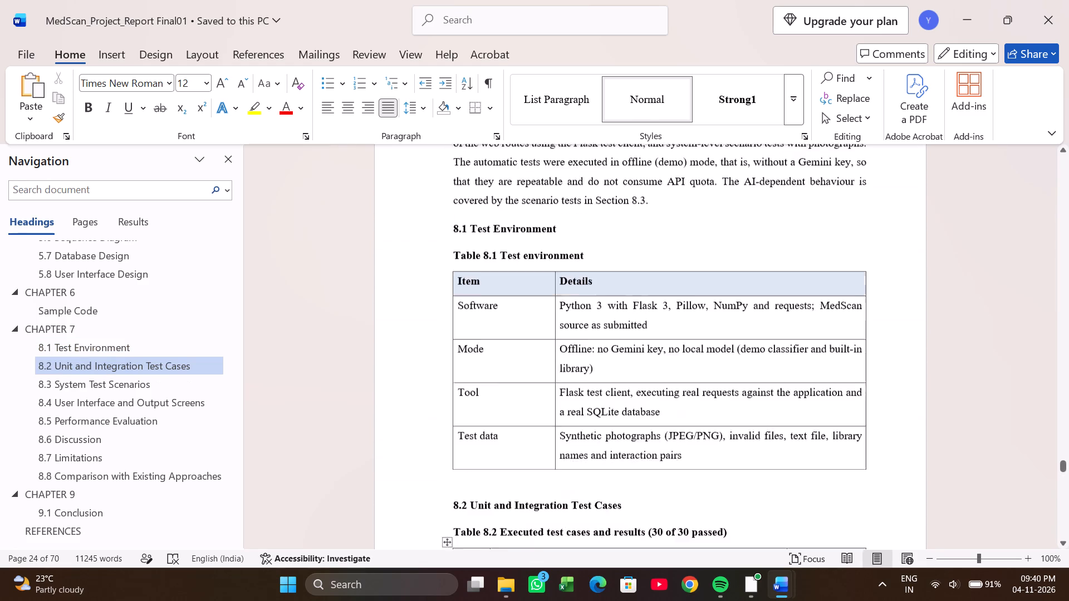
scroll(459, 347, up, 4)
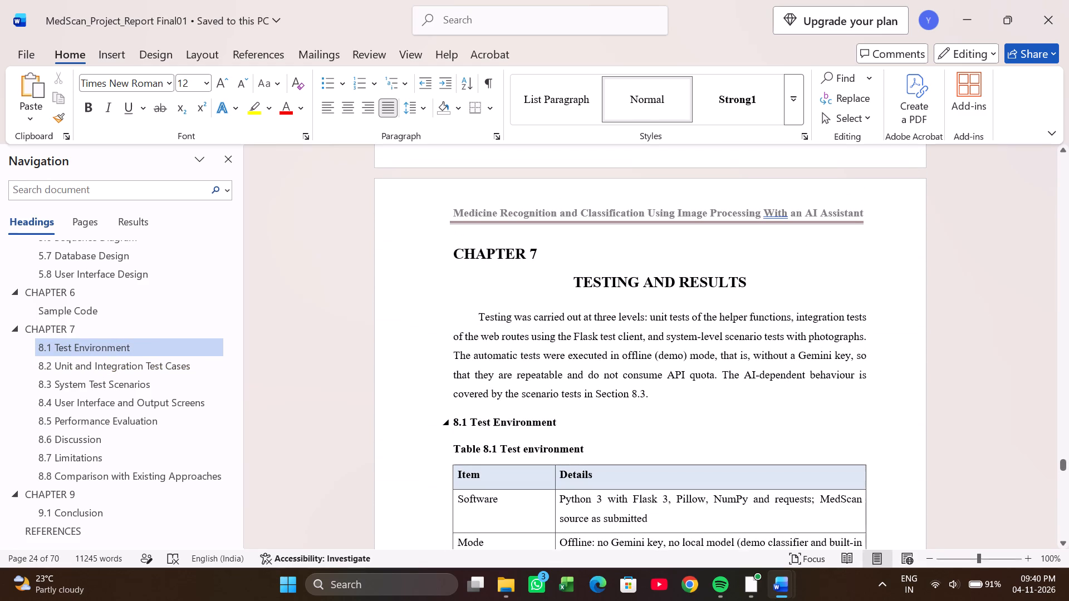
Set the Test Environment heading in Chapter 7 to 14 pt and renumber it as 7.1.
drag(572, 423, 452, 425)
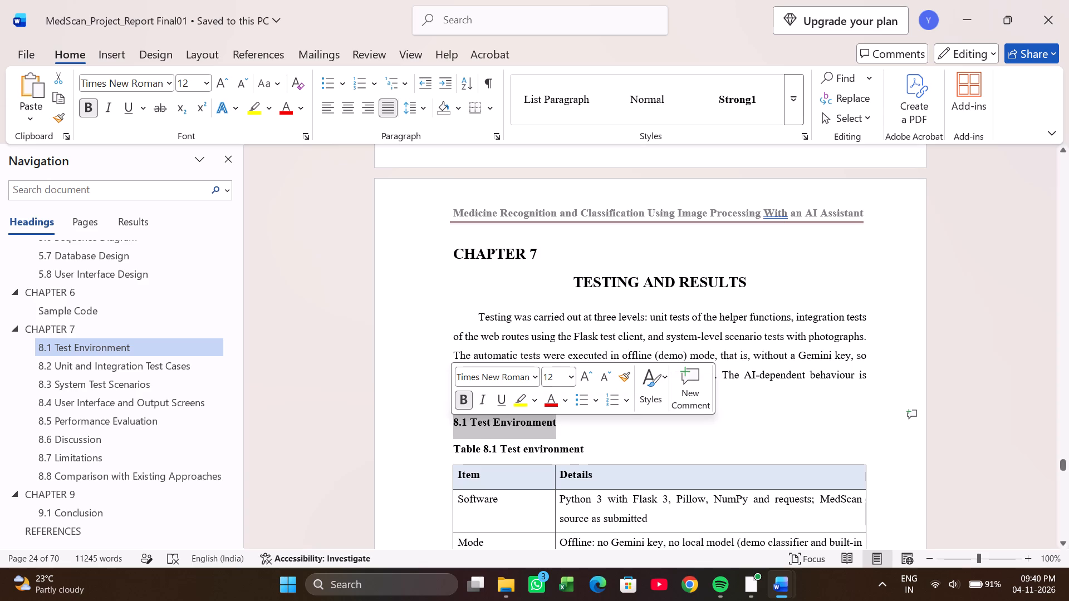
click(567, 380)
click(553, 162)
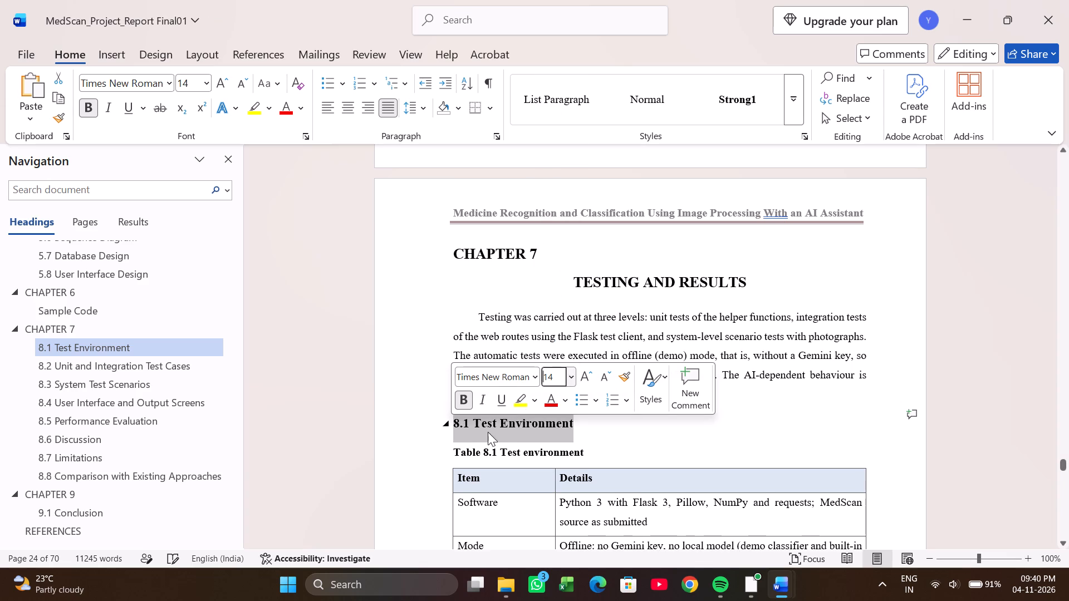
click(477, 439)
click(472, 420)
click(460, 420)
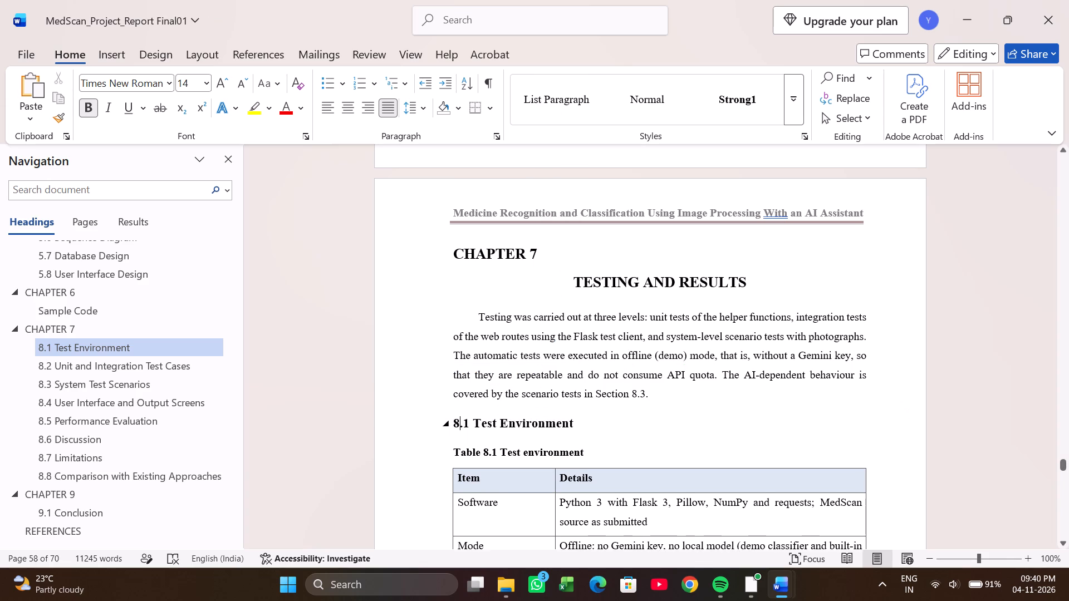
key(BackSpace)
key(7)
Renumber the caption above the test environment table as Table 7.1.
scroll(460, 393, down, 4)
click(493, 317)
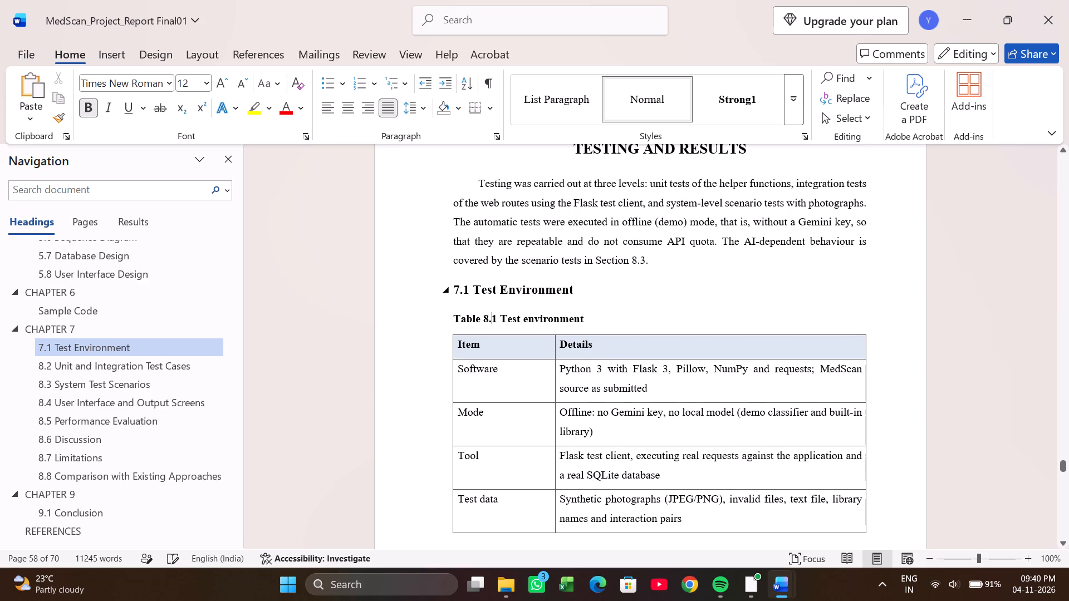
key(Left)
key(BackSpace)
key(7)
Renumber the Unit and Integration Test Cases heading as 7.2 and the caption of its table as Table 7.2.
scroll(545, 309, down, 4)
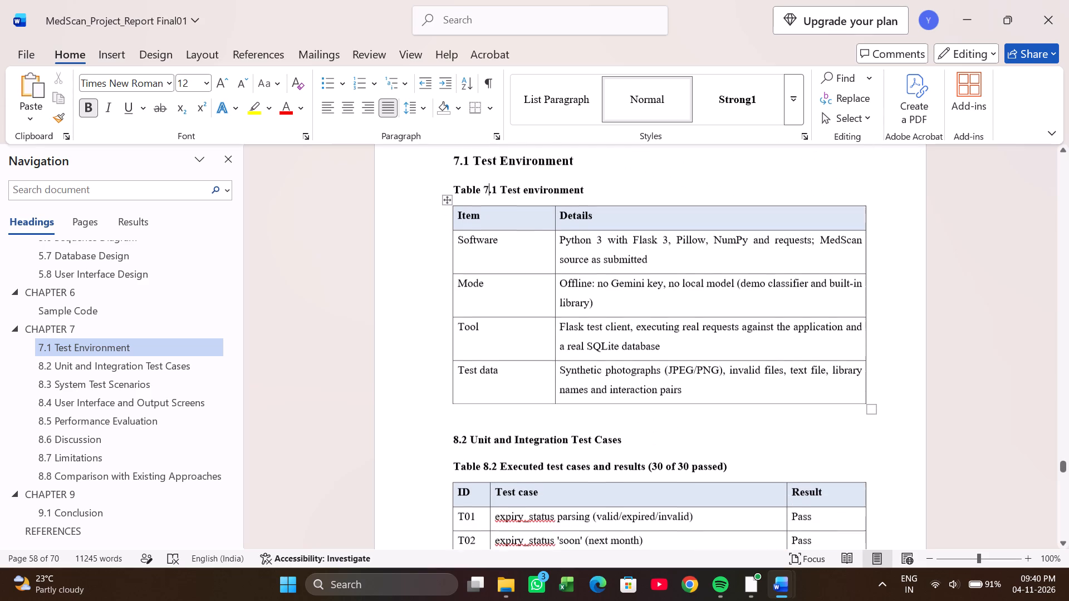
click(459, 433)
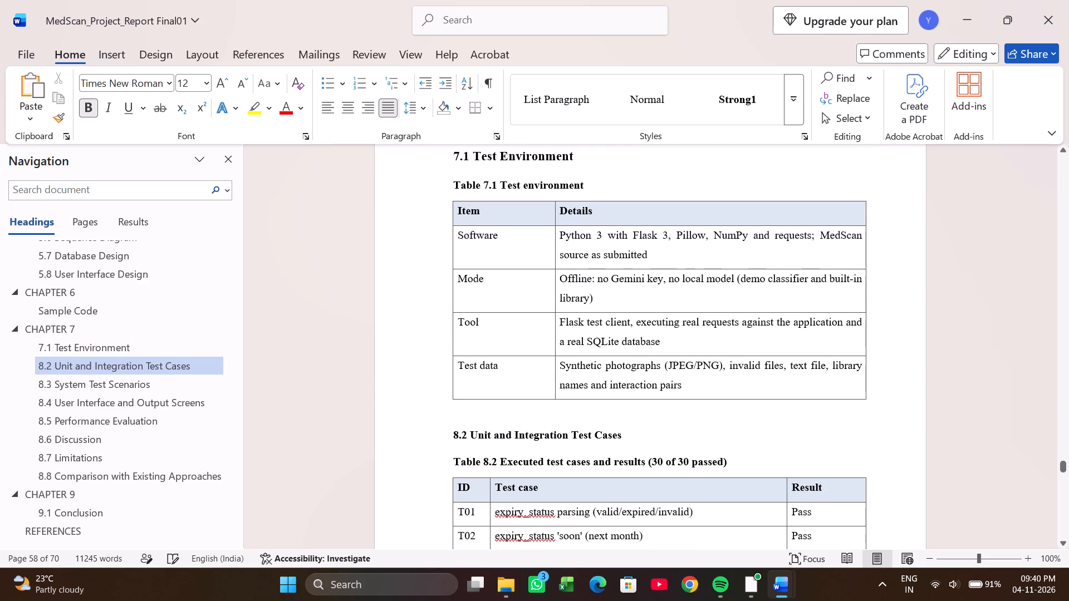
key(BackSpace)
key(7)
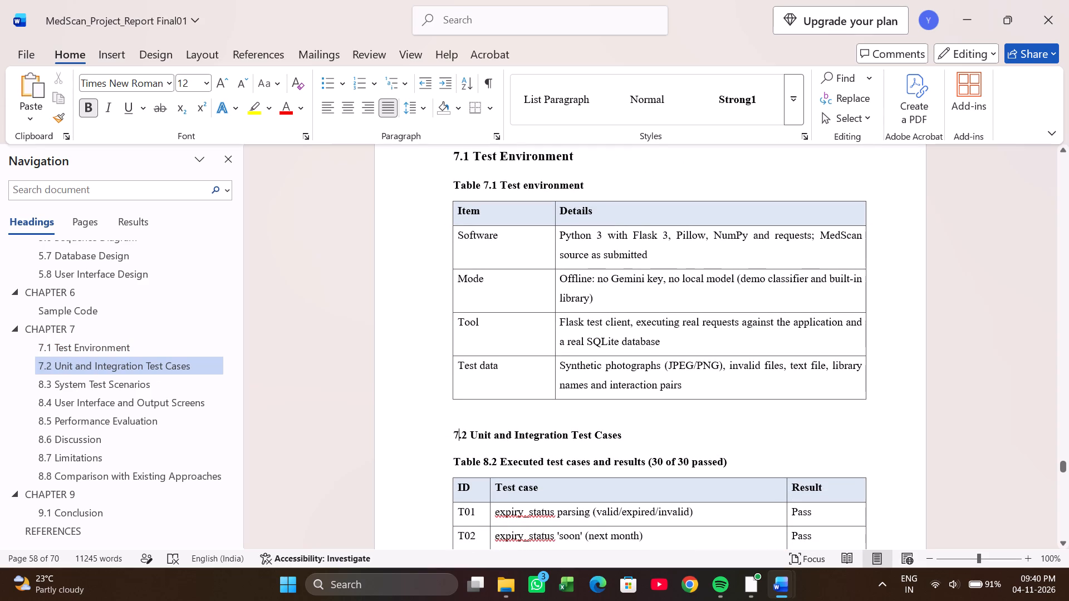
click(489, 462)
key(BackSpace)
key(7)
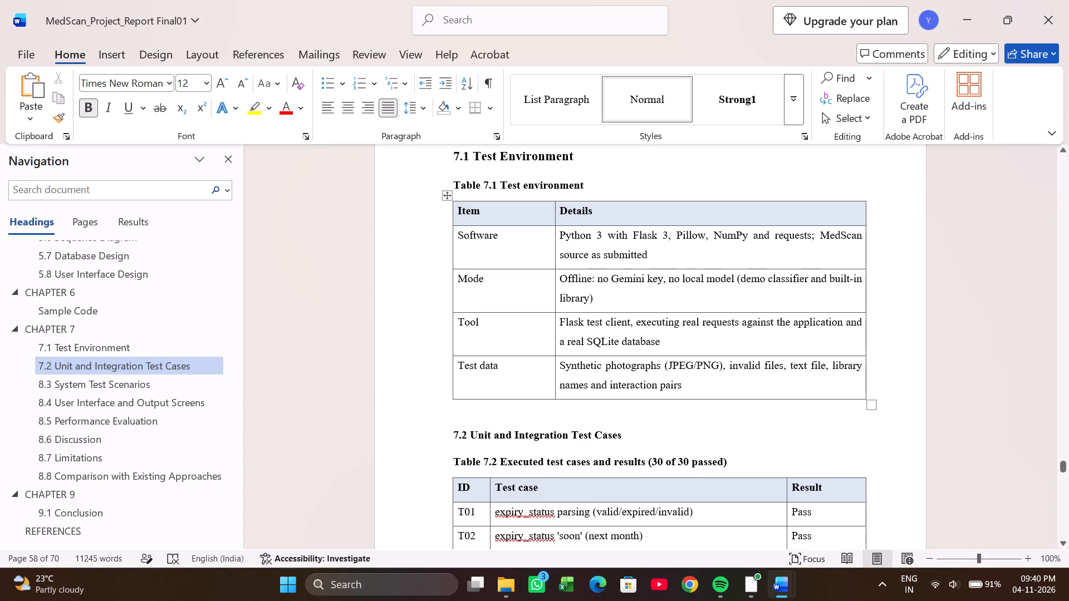
Set the Unit and Integration Test Cases heading to 14 pt.
drag(624, 437, 452, 451)
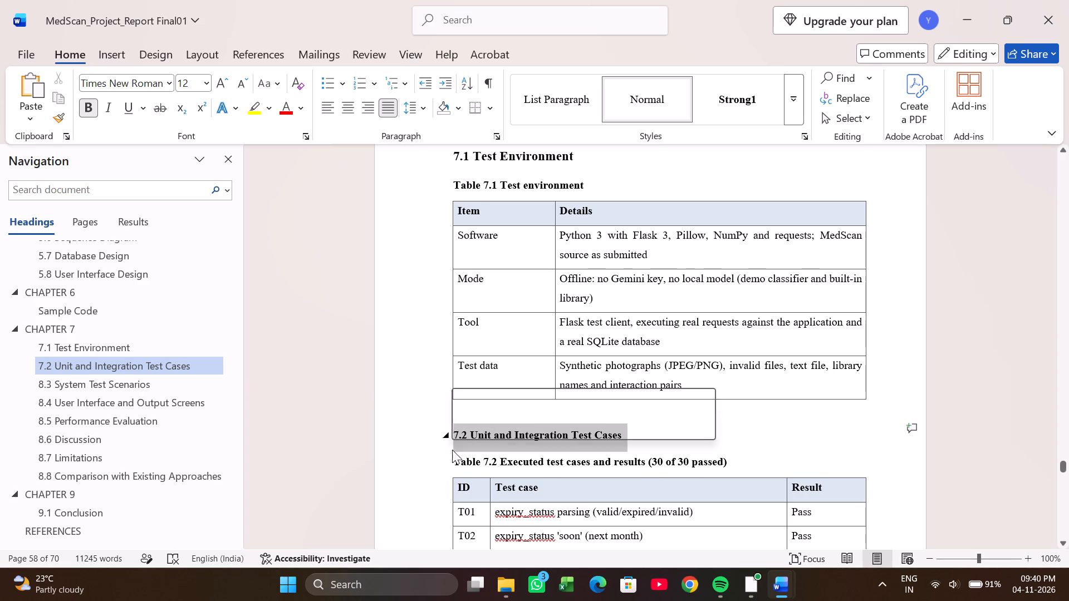
click(573, 402)
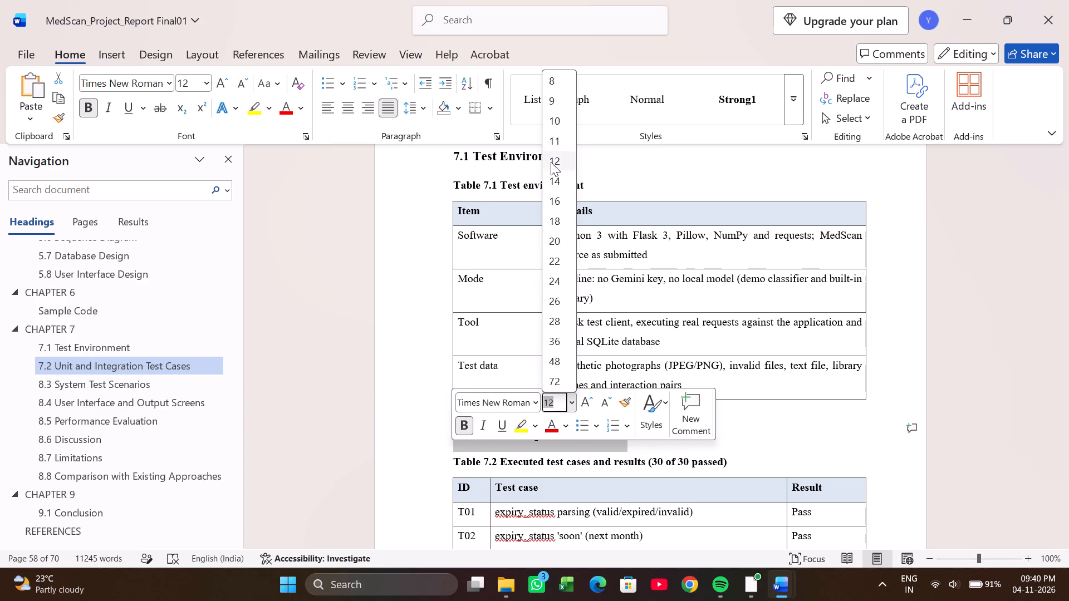
click(550, 180)
click(788, 433)
Set the System Test Scenarios heading to 14 pt.
scroll(667, 482, down, 4)
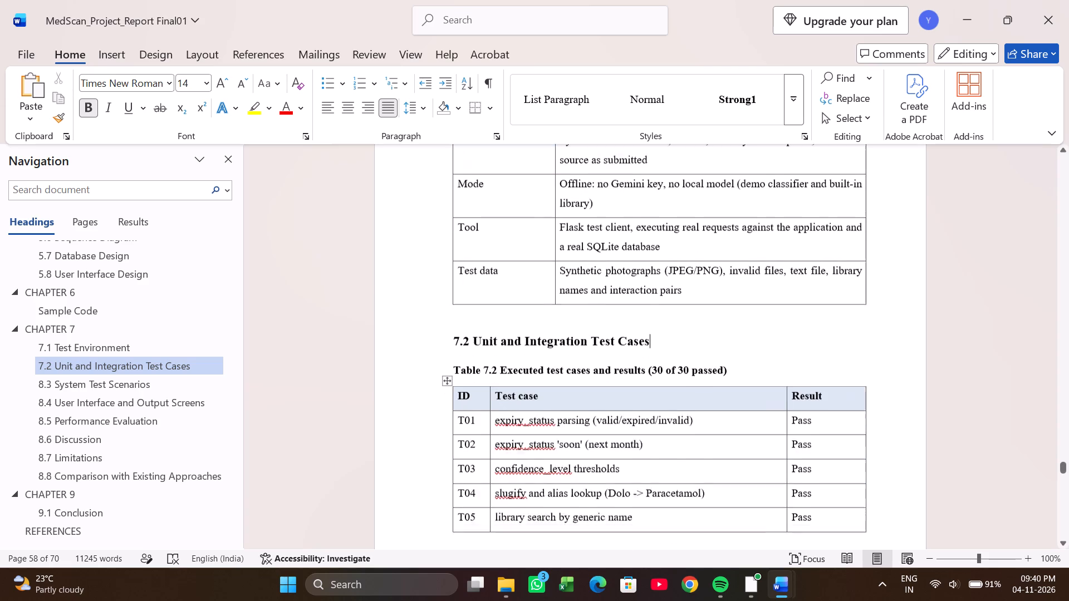
scroll(521, 354, down, 9)
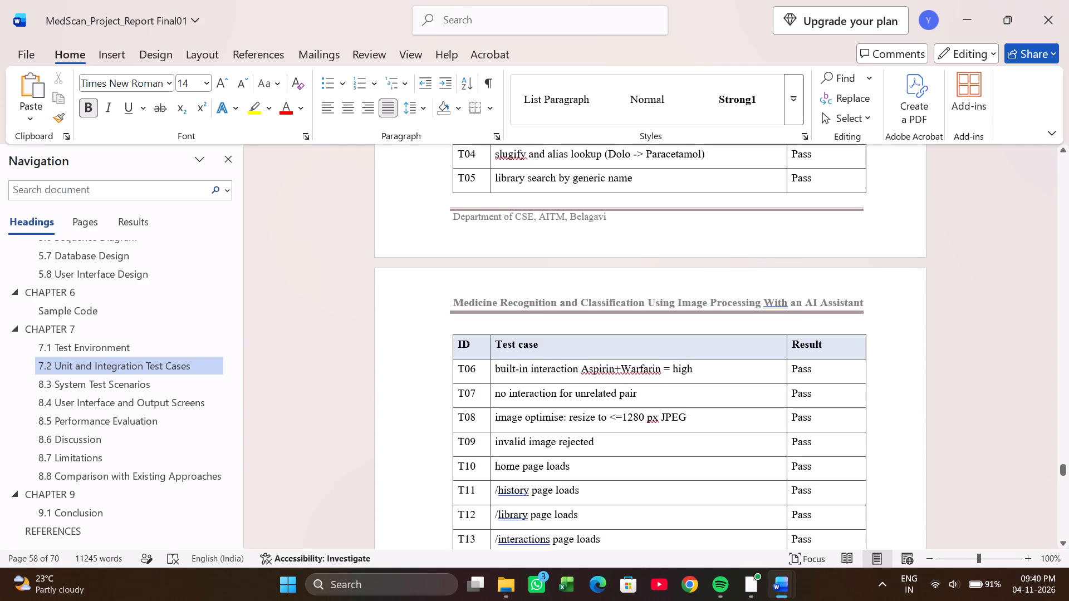
scroll(531, 387, down, 18)
scroll(537, 382, down, 6)
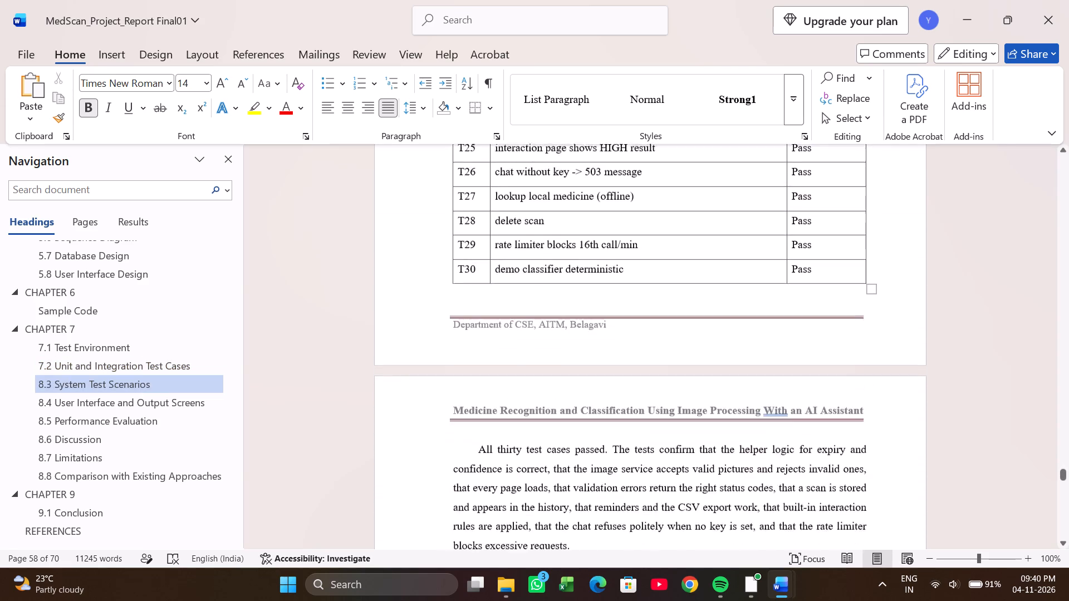
scroll(537, 382, down, 7)
drag(577, 254, 504, 260)
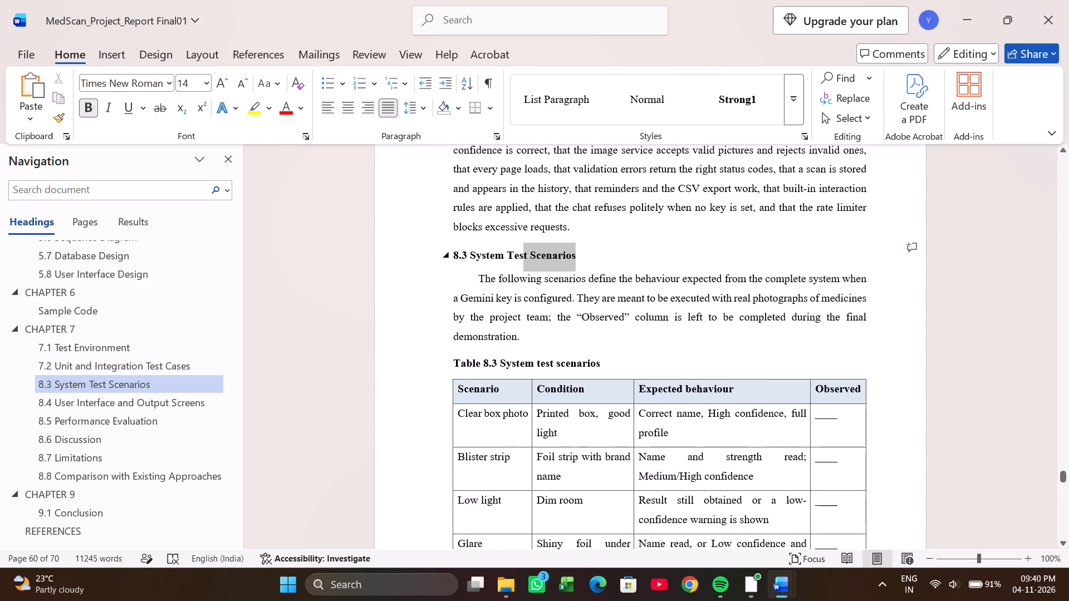
drag(504, 260, 453, 263)
click(574, 218)
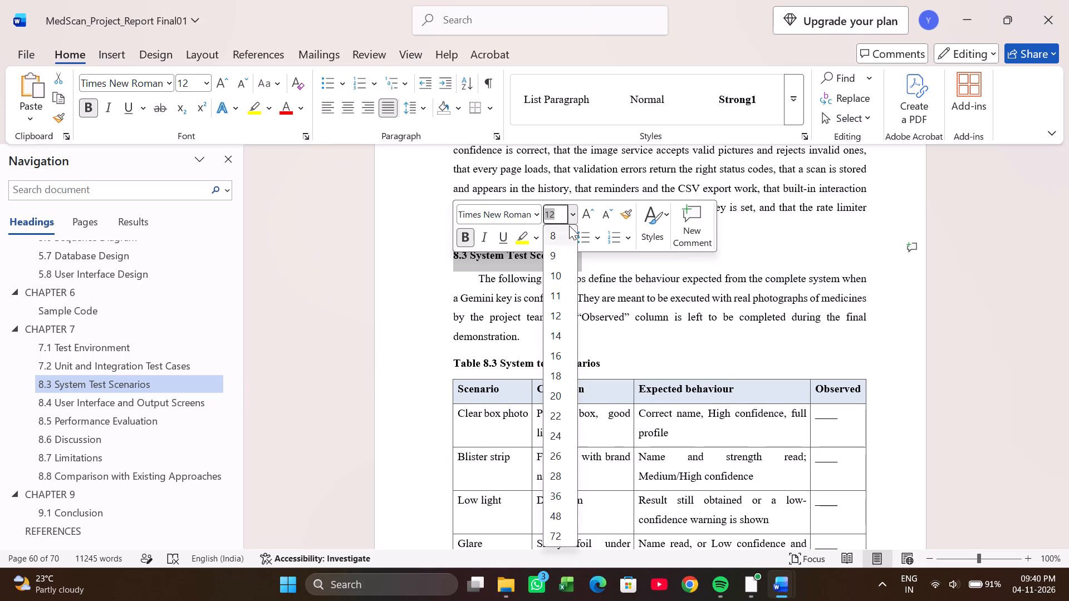
click(560, 334)
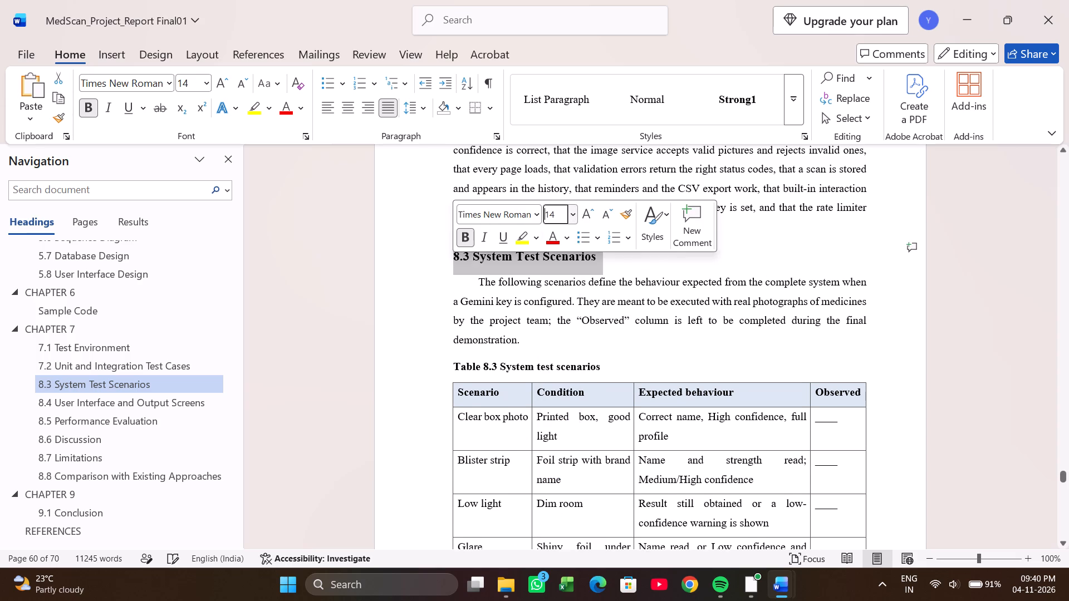
click(612, 374)
Renumber the System Test Scenarios heading as 7.3 and the caption of its table as Table 7.3.
click(458, 254)
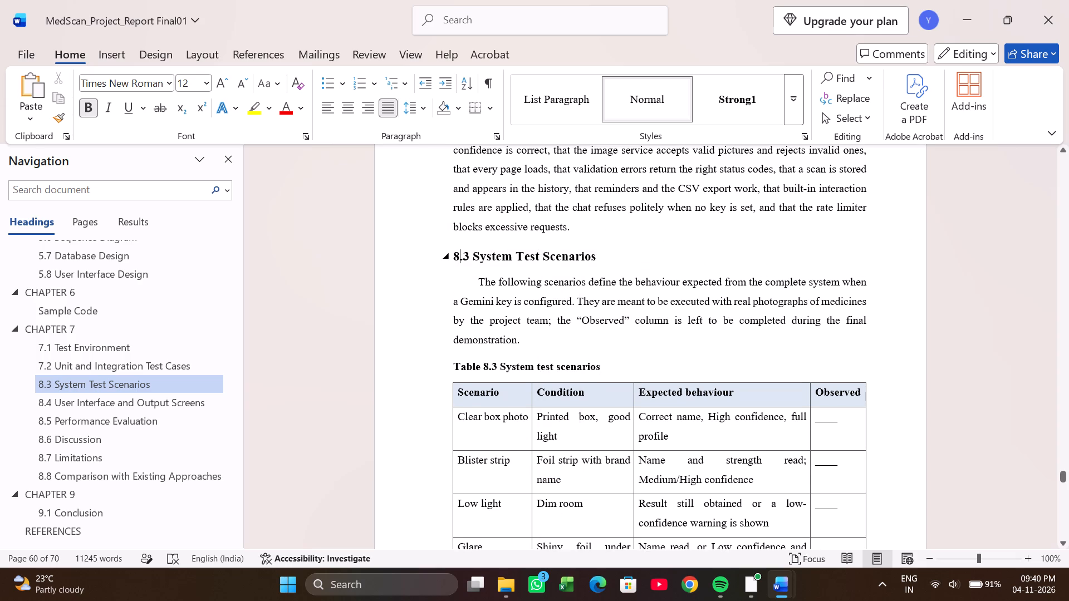
key(BackSpace)
key(7)
click(491, 370)
key(Left)
key(BackSpace)
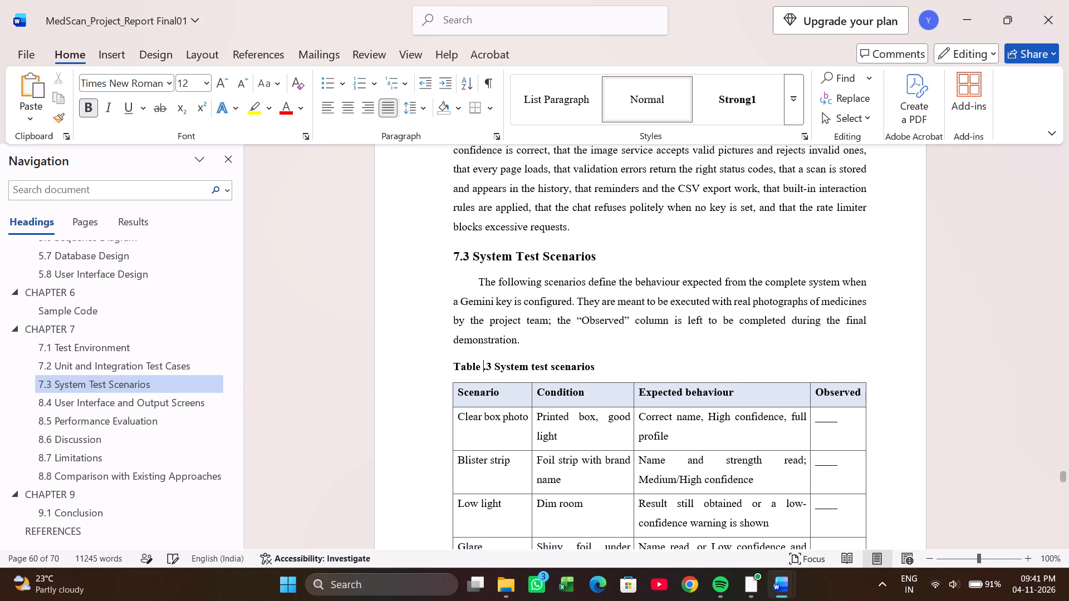
key(7)
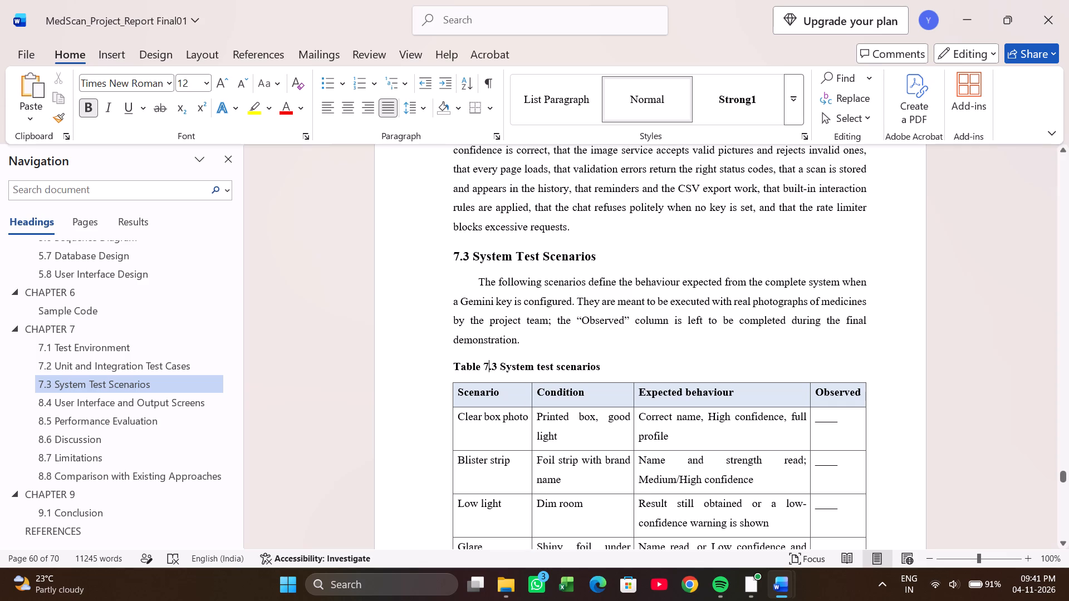
Renumber the User Interface and Output Screens heading as 7.4 and set it to 14 pt.
scroll(526, 362, down, 17)
scroll(526, 388, down, 7)
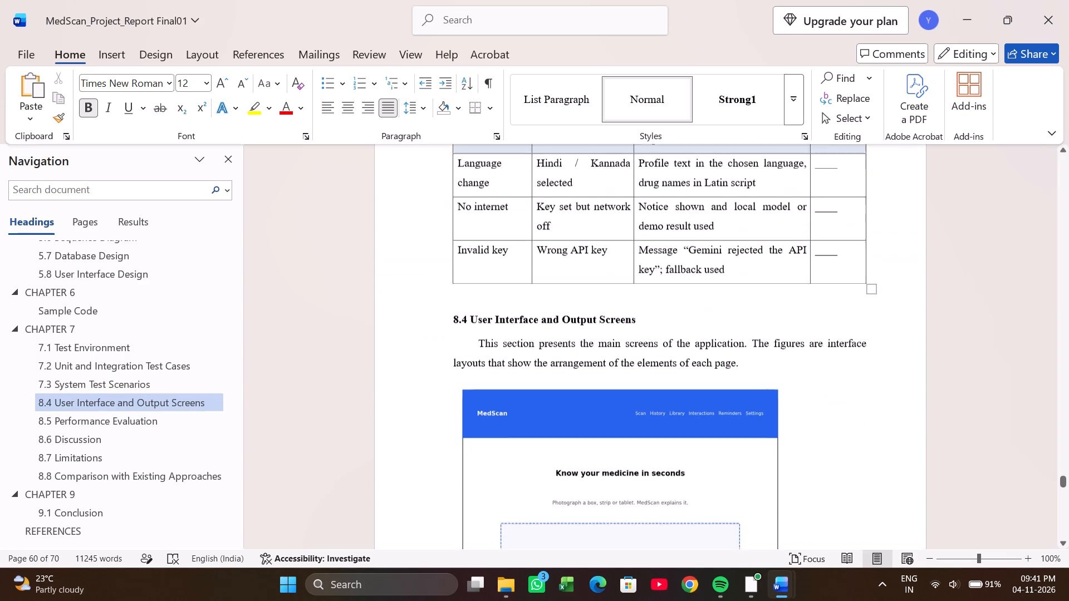
click(456, 303)
key(BackSpace)
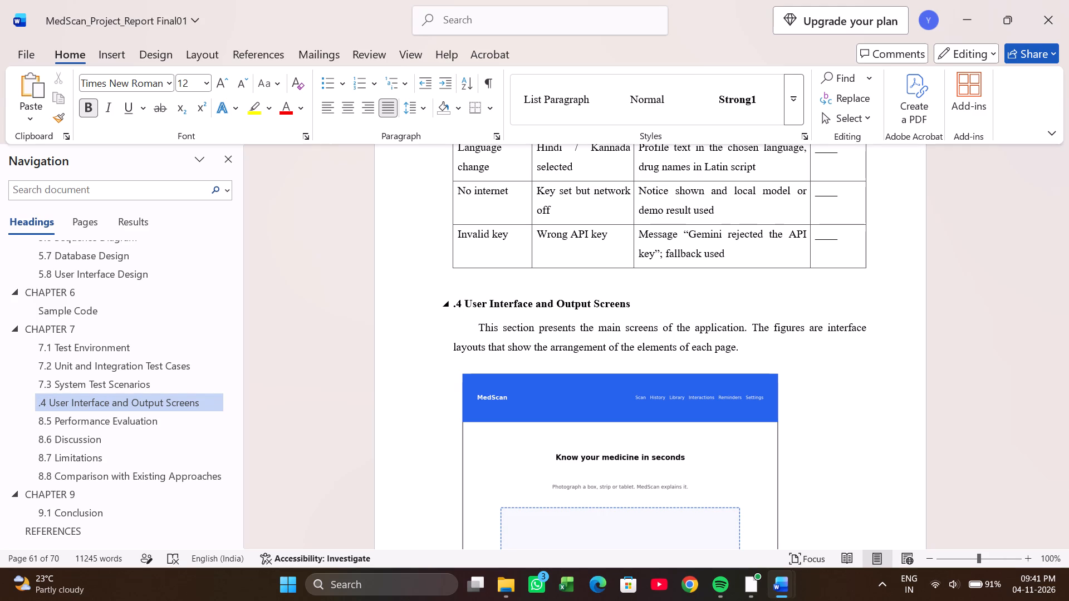
key(7)
drag(644, 304, 469, 306)
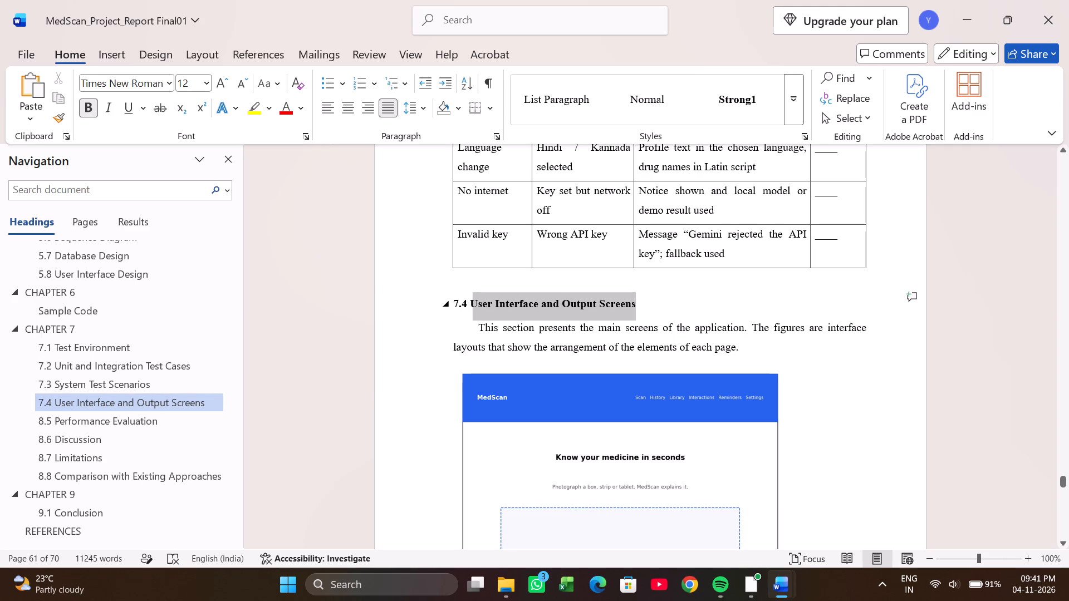
drag(469, 306, 452, 309)
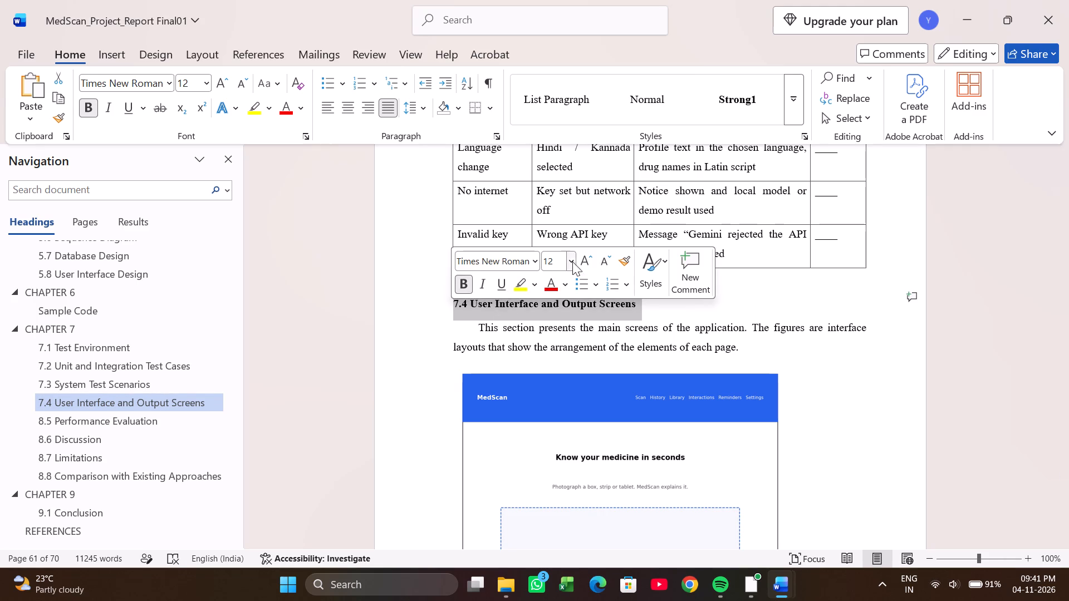
click(577, 257)
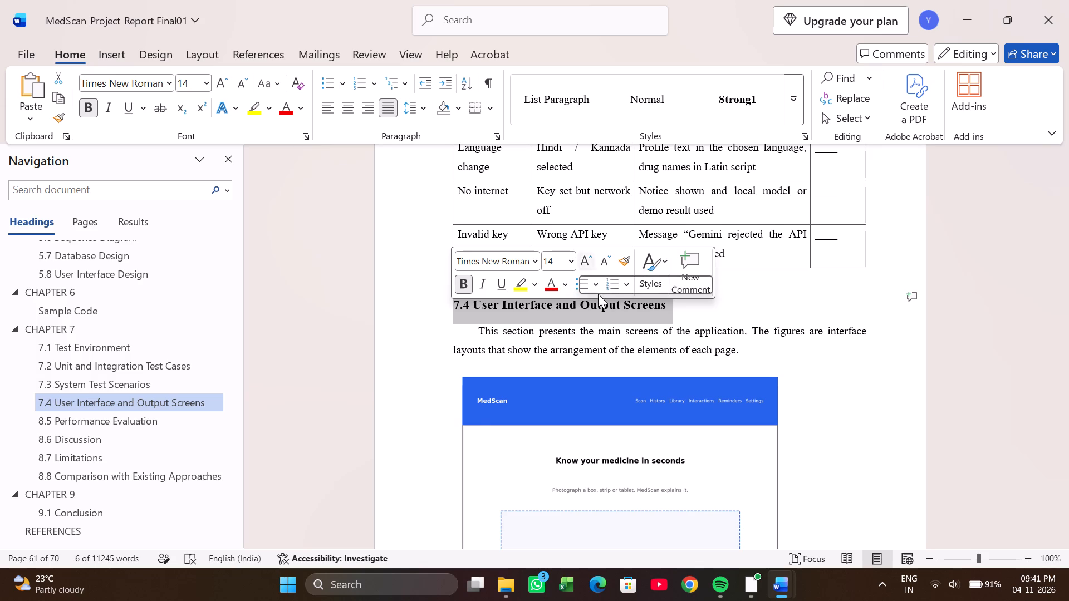
click(792, 299)
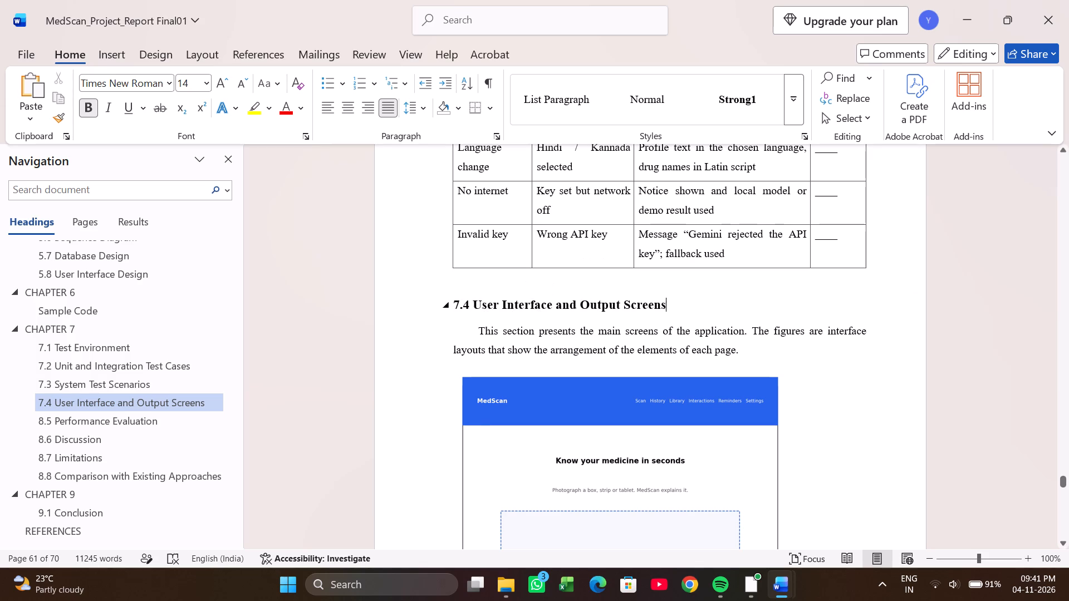
Renumber the home page figure's caption as Fig 7.4.1 and indent it by three tab stops beneath the image.
scroll(676, 324, down, 8)
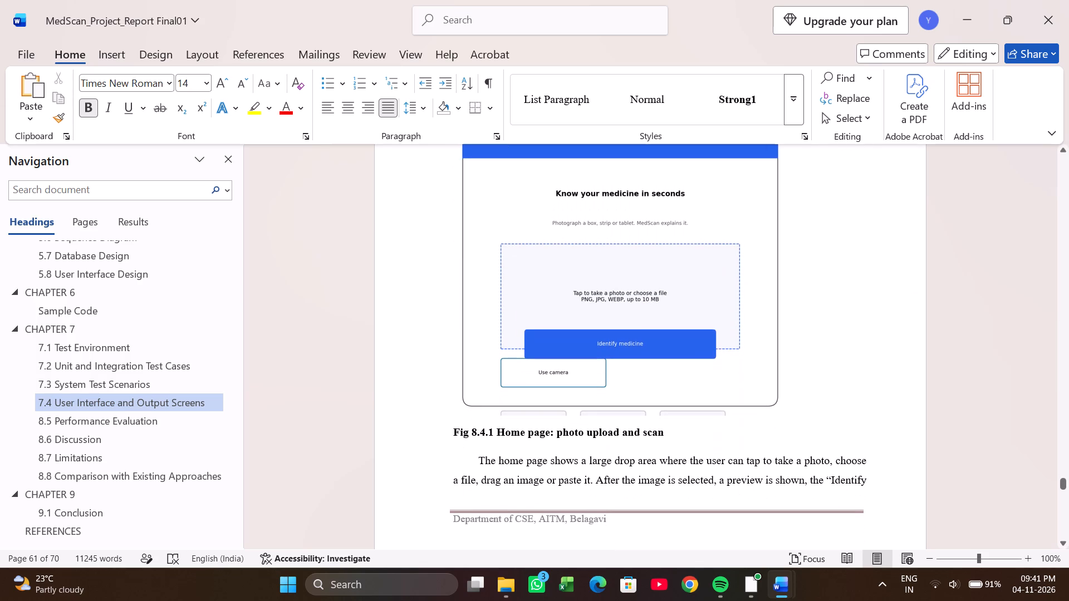
click(478, 432)
key(BackSpace)
key(7)
click(450, 427)
key(Tab)
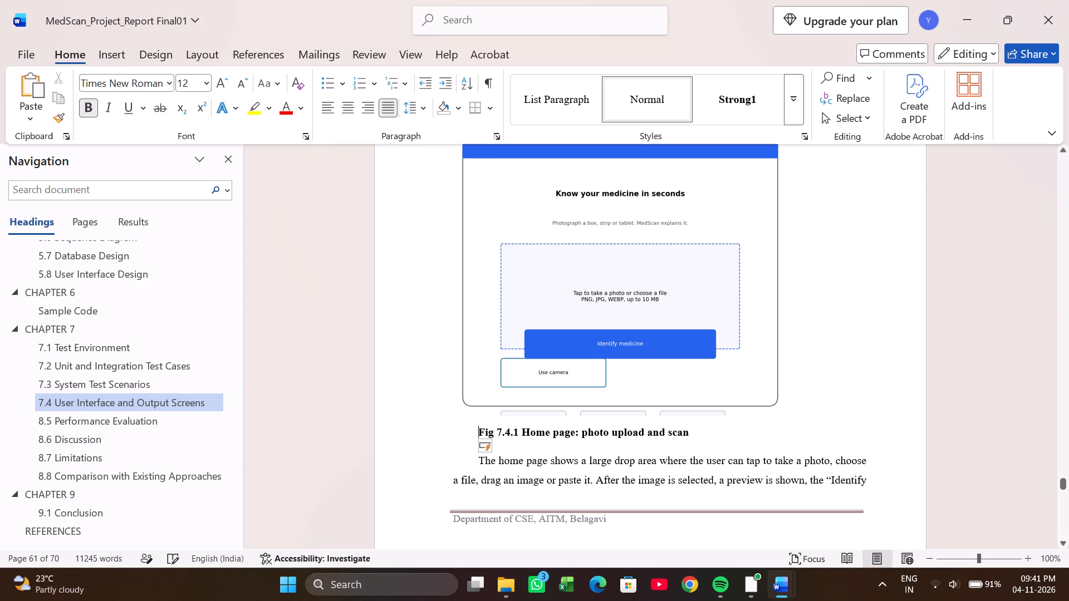
key(Tab)
key(Tab)
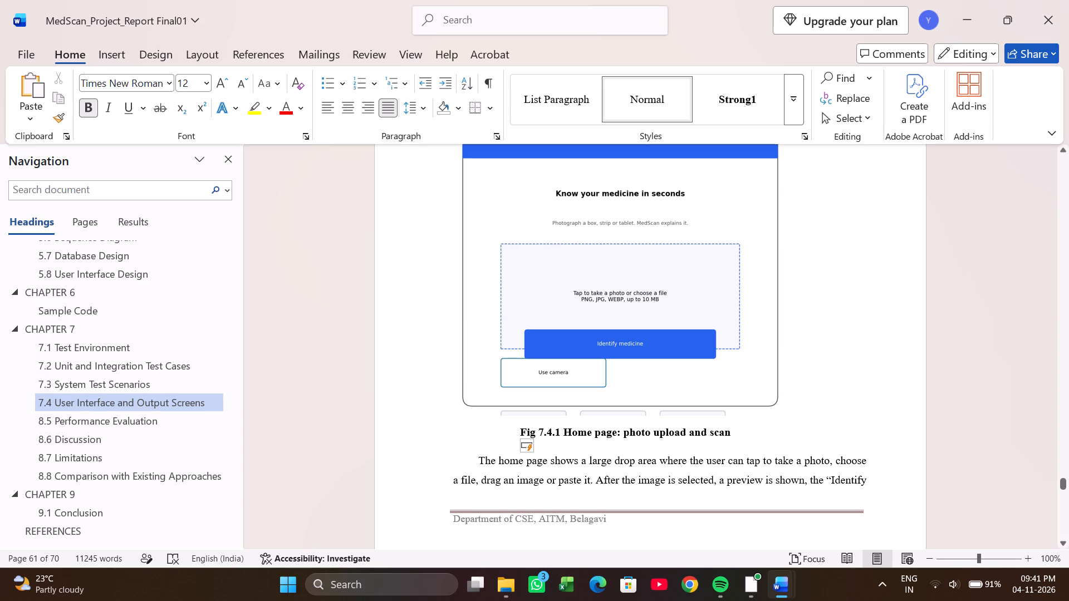
click(837, 371)
Renumber the result page figure's caption as Fig 7.4.2 and indent it by three tab stops beneath the image.
scroll(773, 429, down, 4)
scroll(729, 452, down, 3)
scroll(600, 431, down, 3)
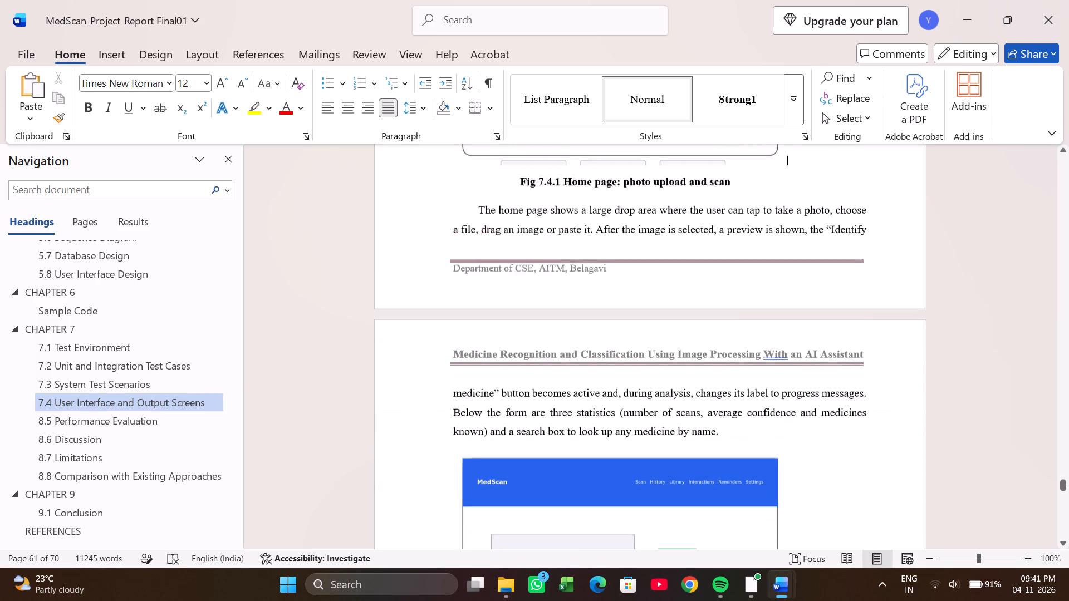
scroll(582, 445, down, 12)
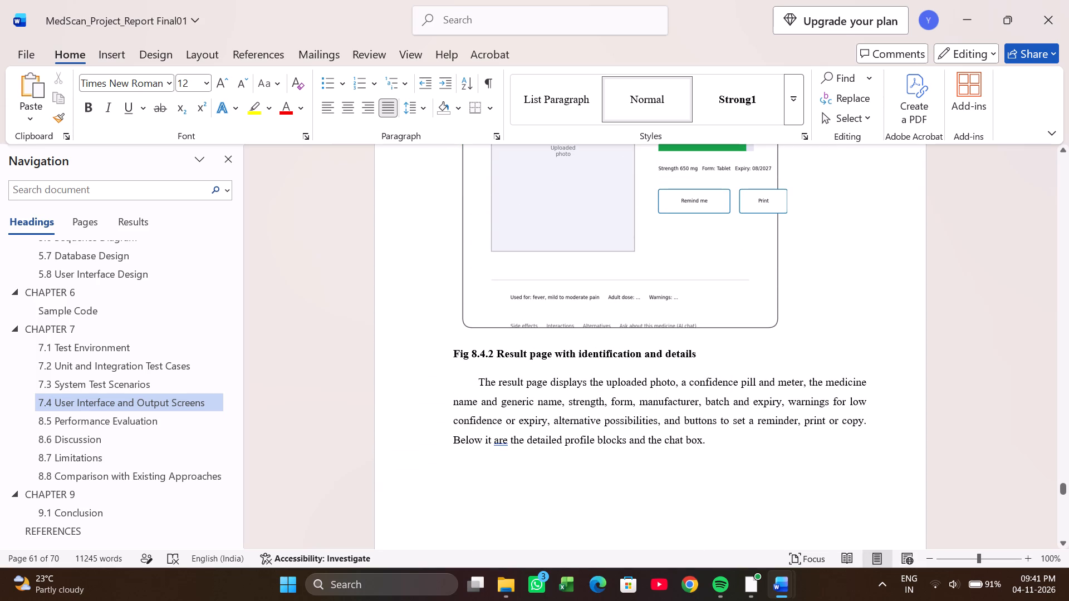
click(477, 352)
key(BackSpace)
key(7)
click(450, 354)
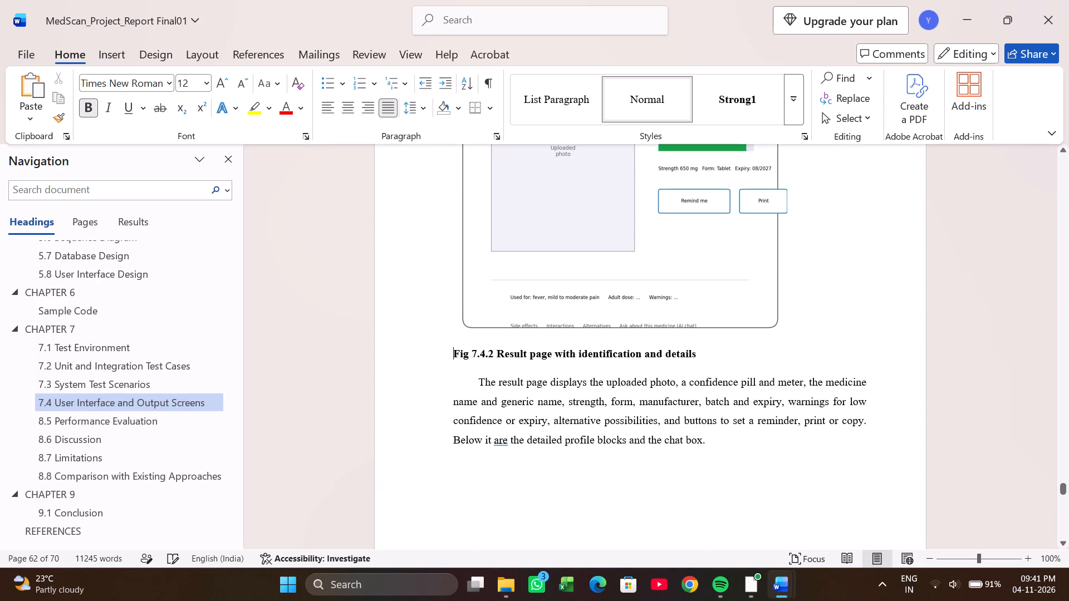
key(Tab)
key(Tab)
key(Tab)
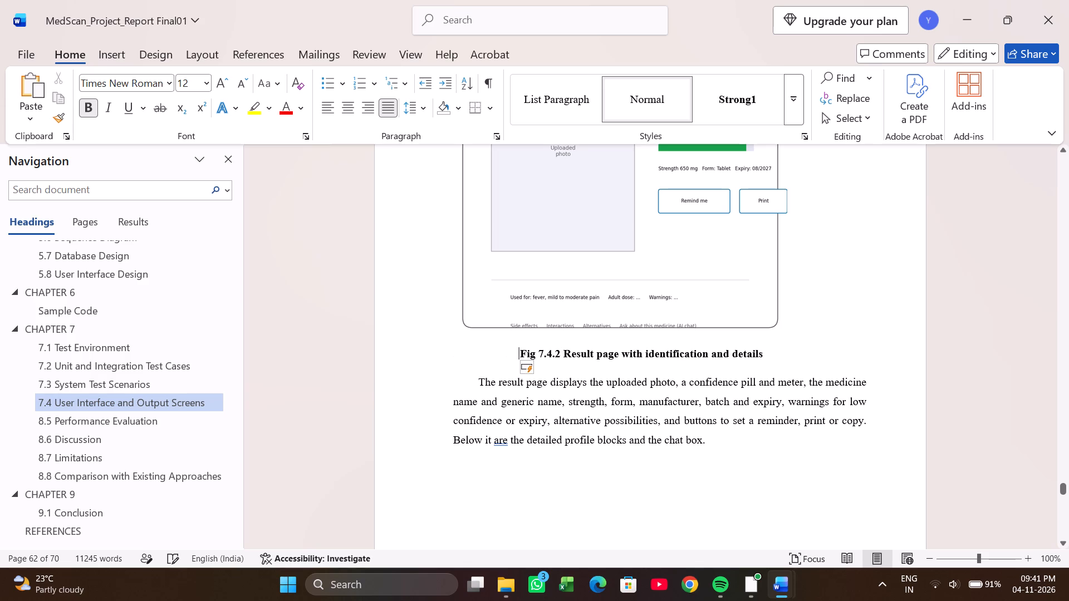
Indent the drug interaction checker figure's caption by three tab stops beneath its image.
click(859, 313)
scroll(692, 408, down, 1)
scroll(596, 398, down, 12)
scroll(550, 396, down, 11)
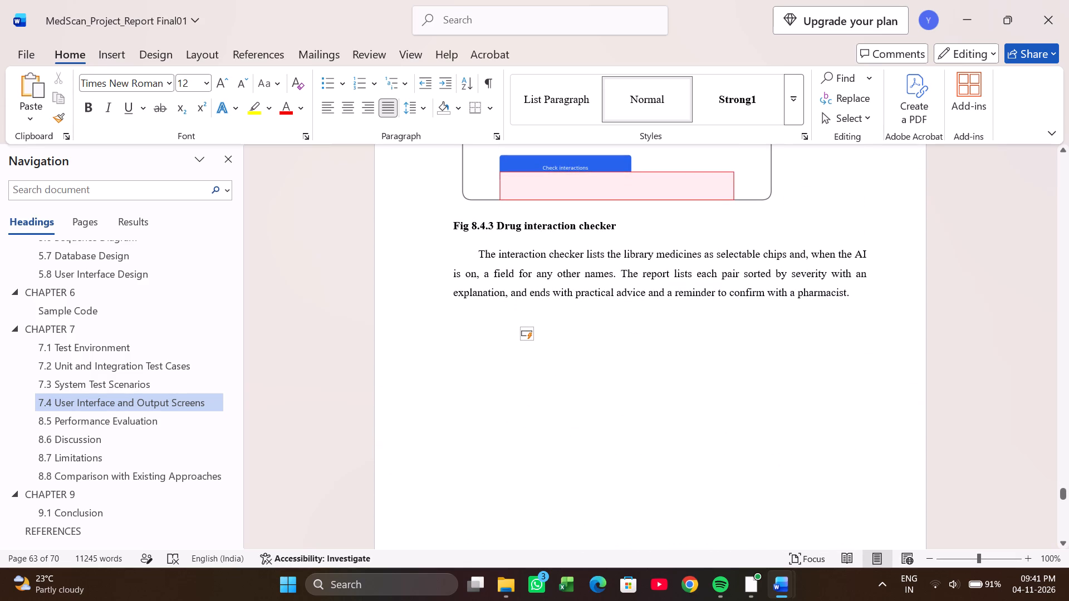
click(453, 223)
key(Tab)
key(Tab)
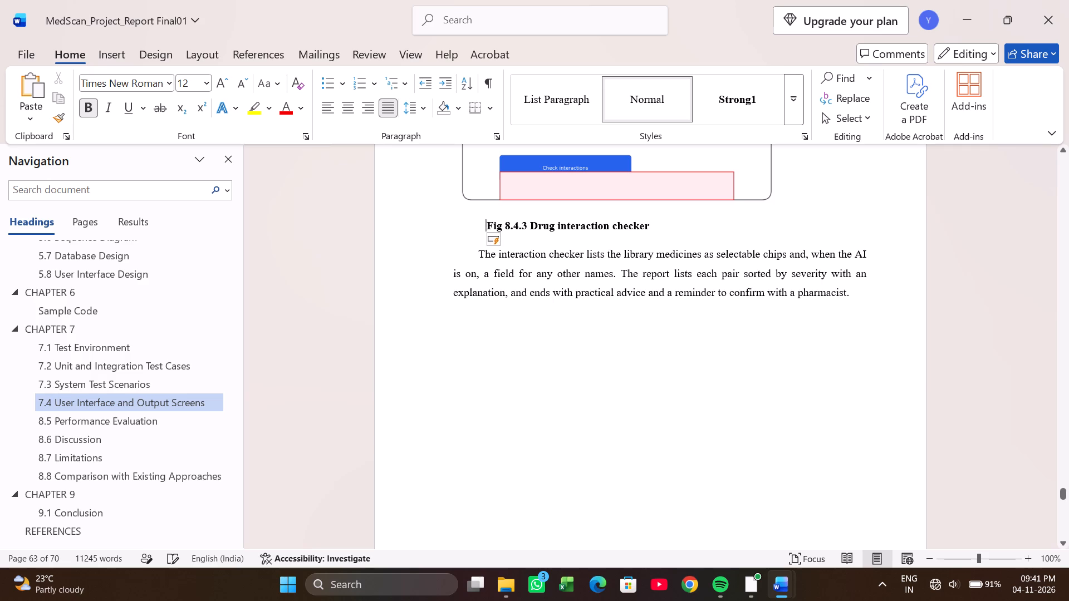
key(Tab)
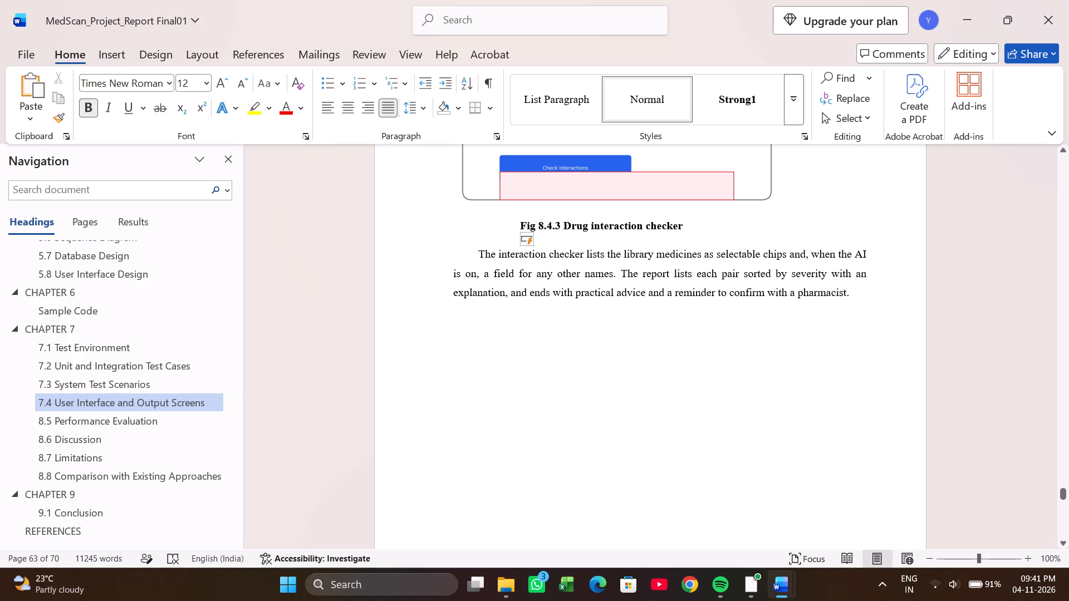
Review the remaining output screen figures and the Performance Evaluation, Discussion and Limitations sections for numbering and page layout.
scroll(564, 230, down, 19)
scroll(562, 279, down, 3)
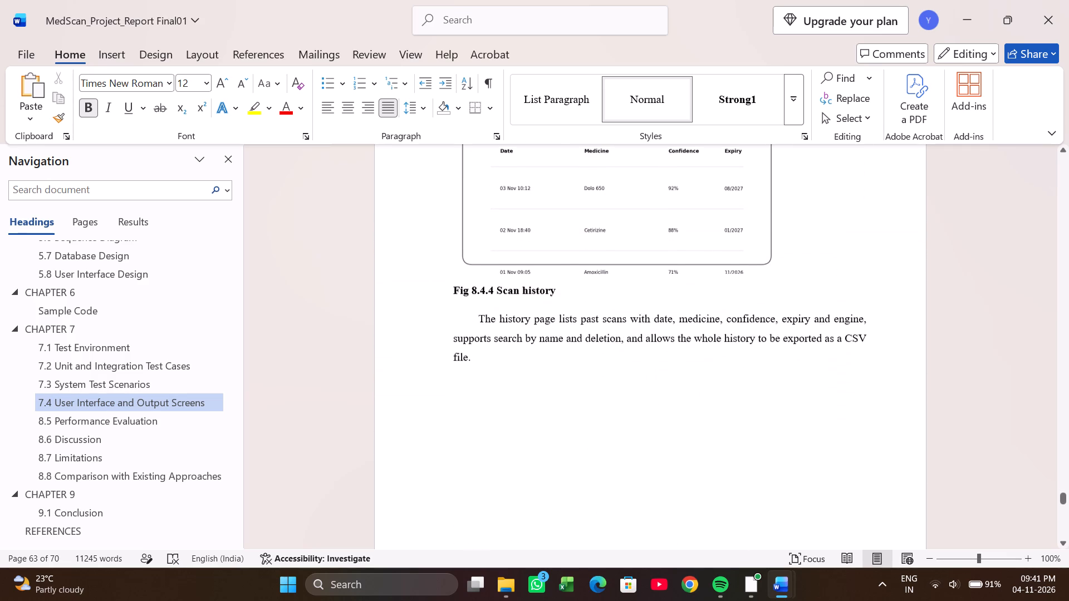
scroll(560, 303, down, 15)
scroll(561, 314, down, 6)
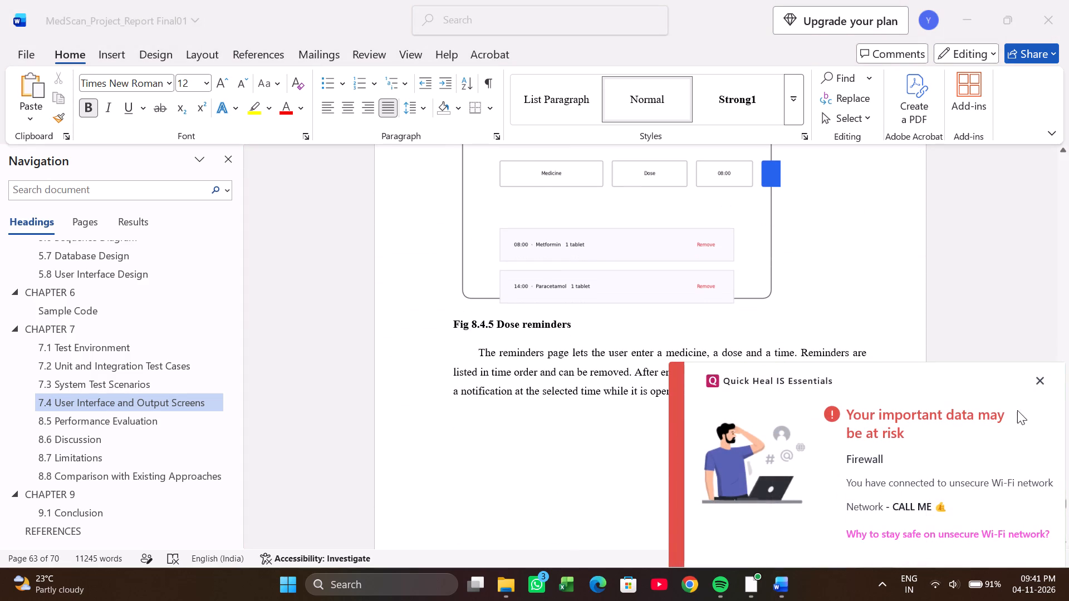
click(1041, 381)
scroll(648, 391, down, 10)
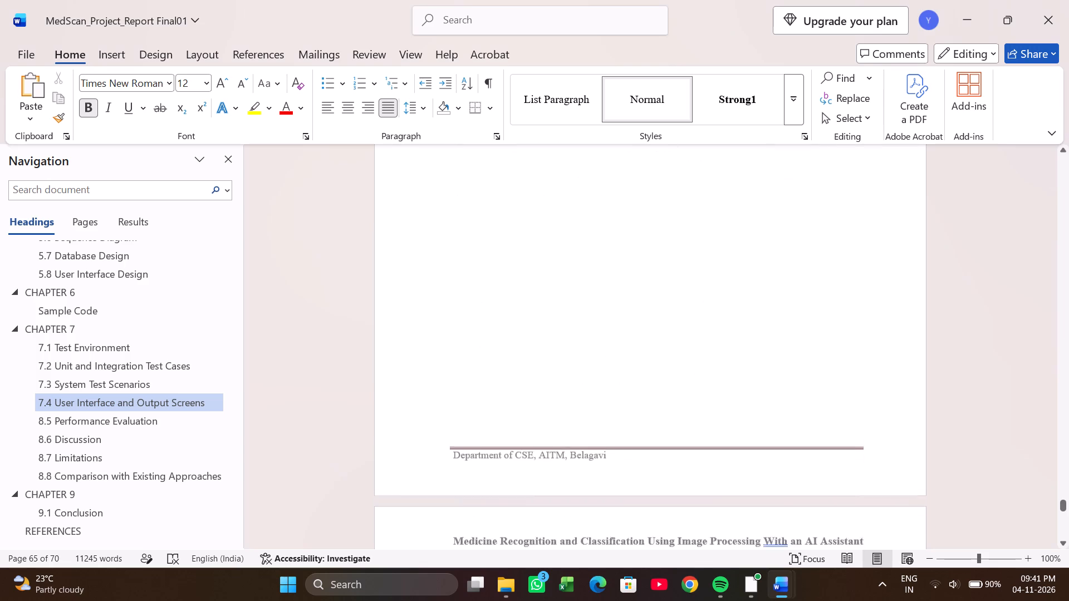
scroll(647, 393, down, 18)
scroll(627, 304, down, 5)
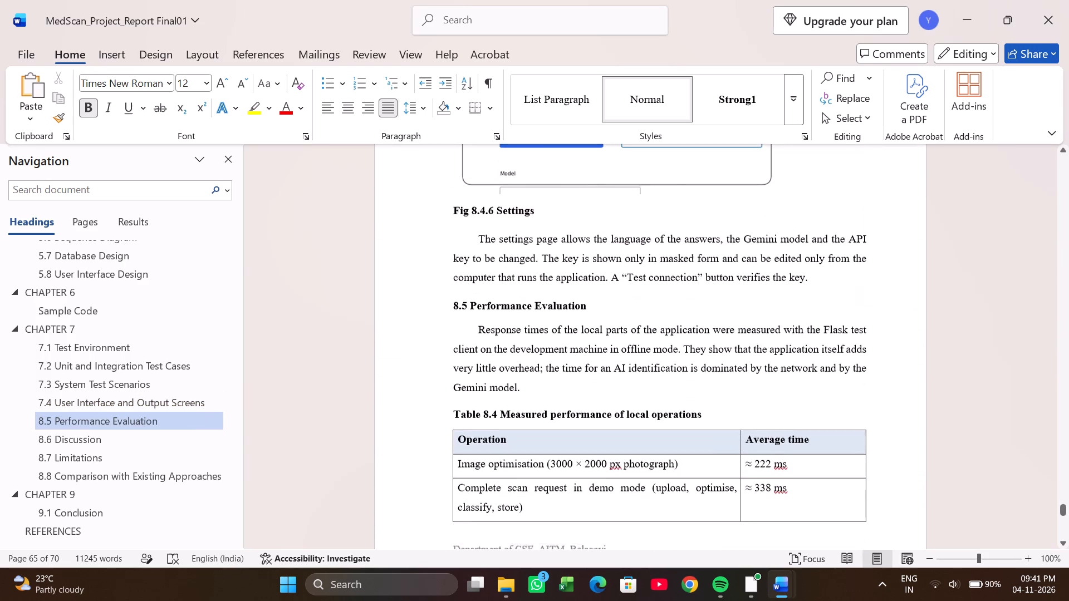
scroll(630, 310, down, 15)
scroll(641, 323, up, 5)
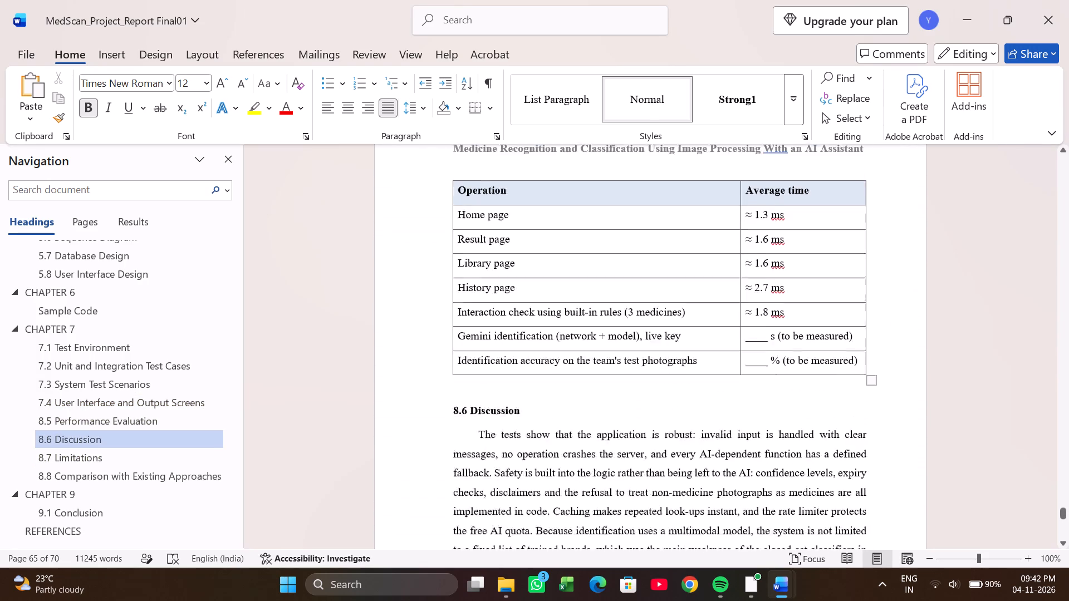
scroll(641, 323, up, 5)
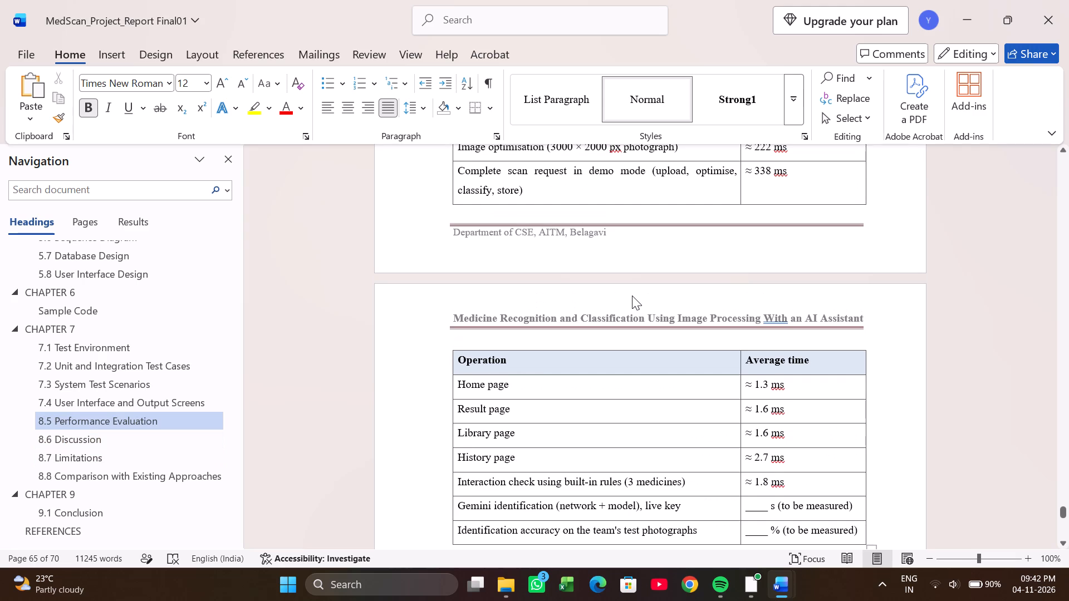
scroll(624, 322, down, 15)
scroll(632, 325, down, 6)
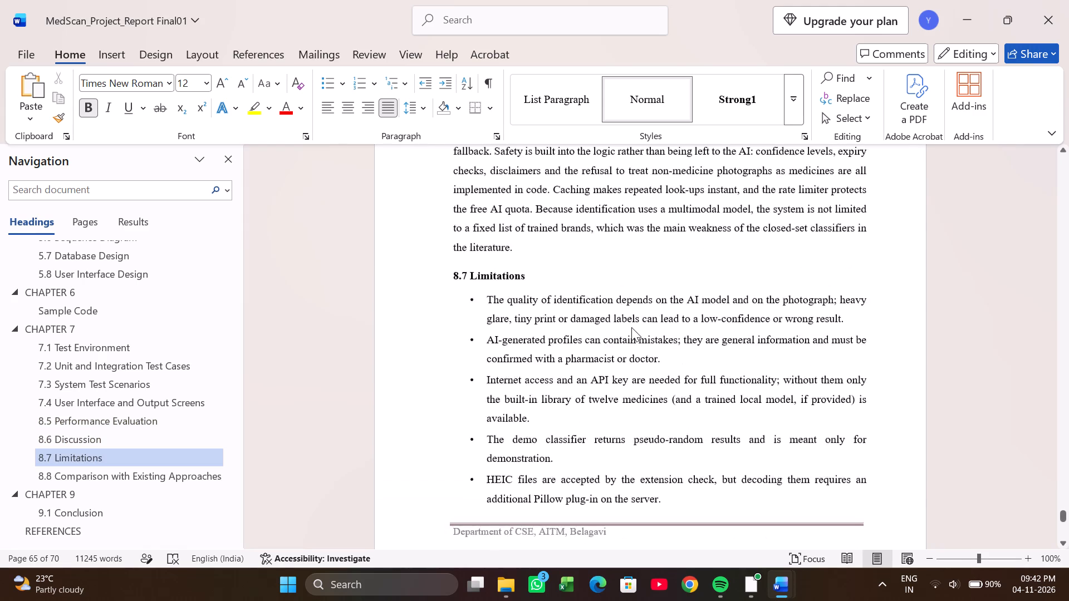
scroll(625, 327, up, 16)
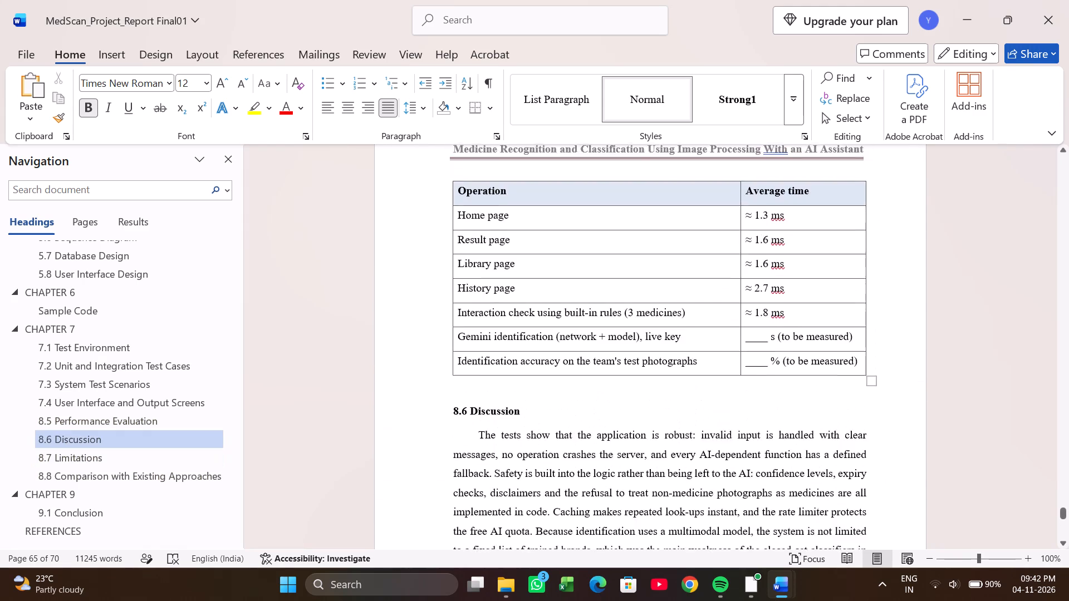
scroll(622, 329, up, 20)
scroll(622, 329, up, 5)
scroll(624, 326, down, 7)
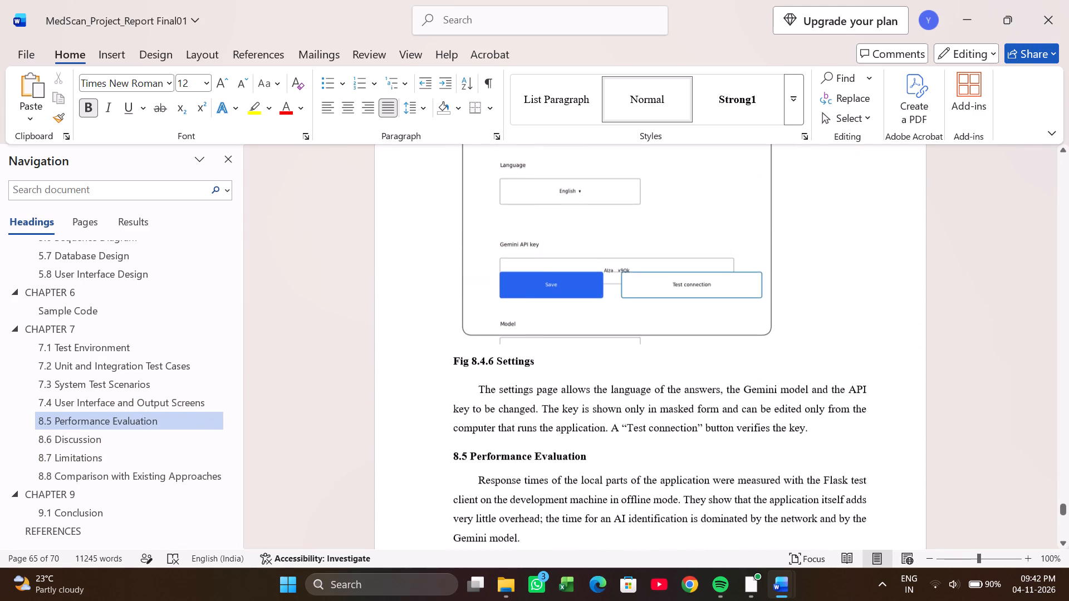
scroll(605, 303, up, 11)
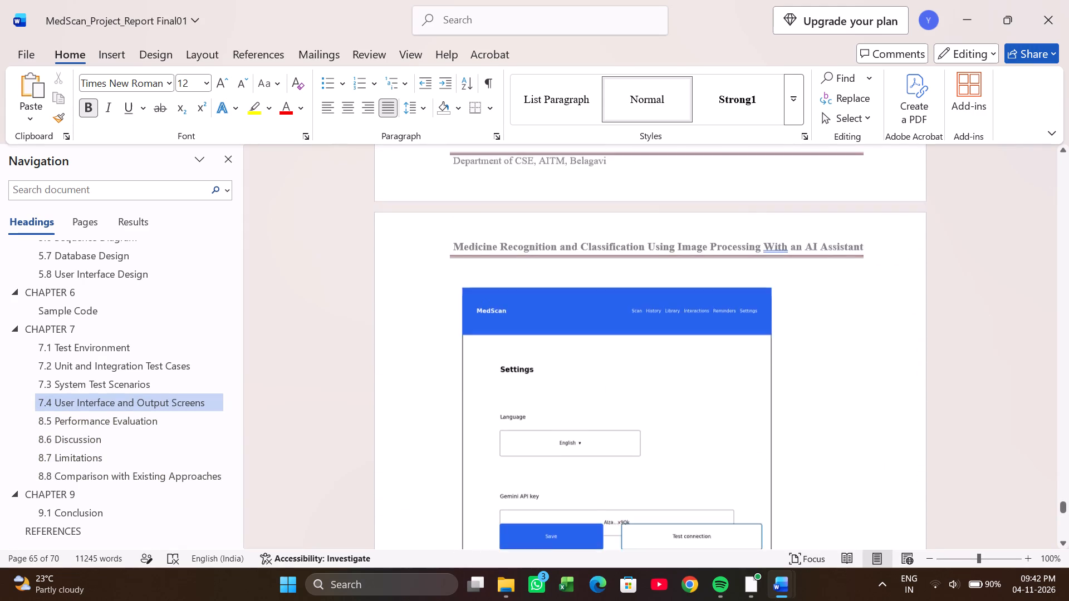
scroll(605, 303, up, 16)
scroll(605, 303, up, 6)
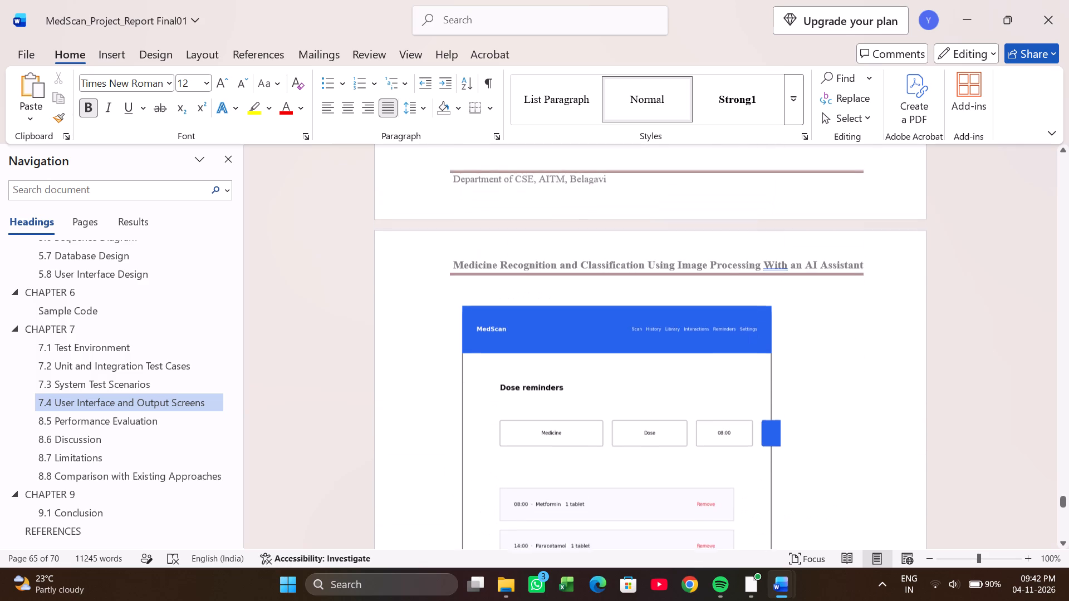
scroll(600, 343, up, 15)
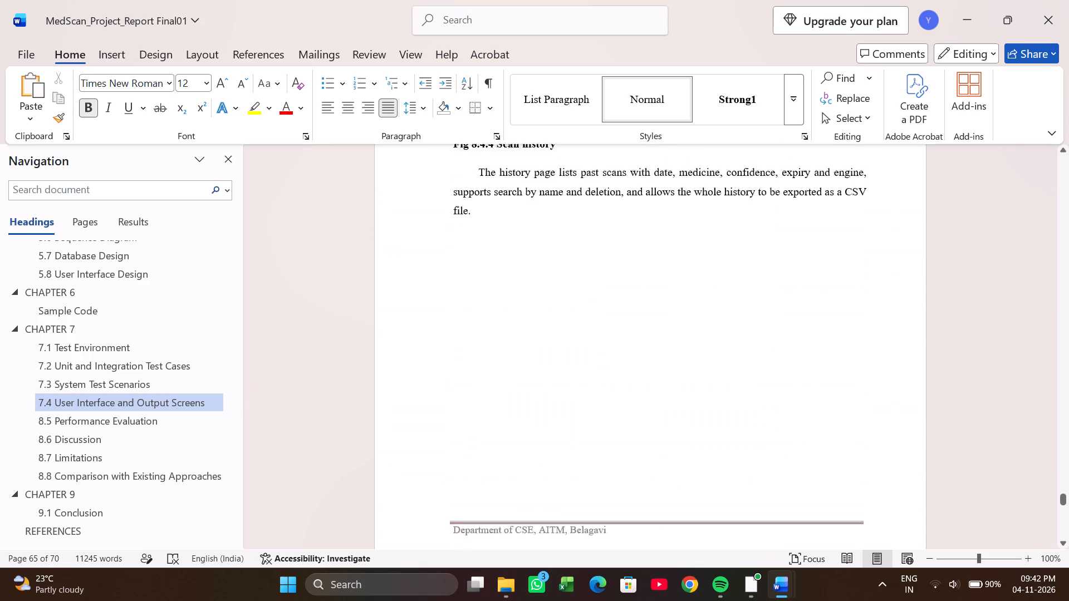
scroll(601, 338, up, 2)
Reduce the height of the dose reminders image so it fits on the page below the scan history text.
scroll(601, 338, down, 16)
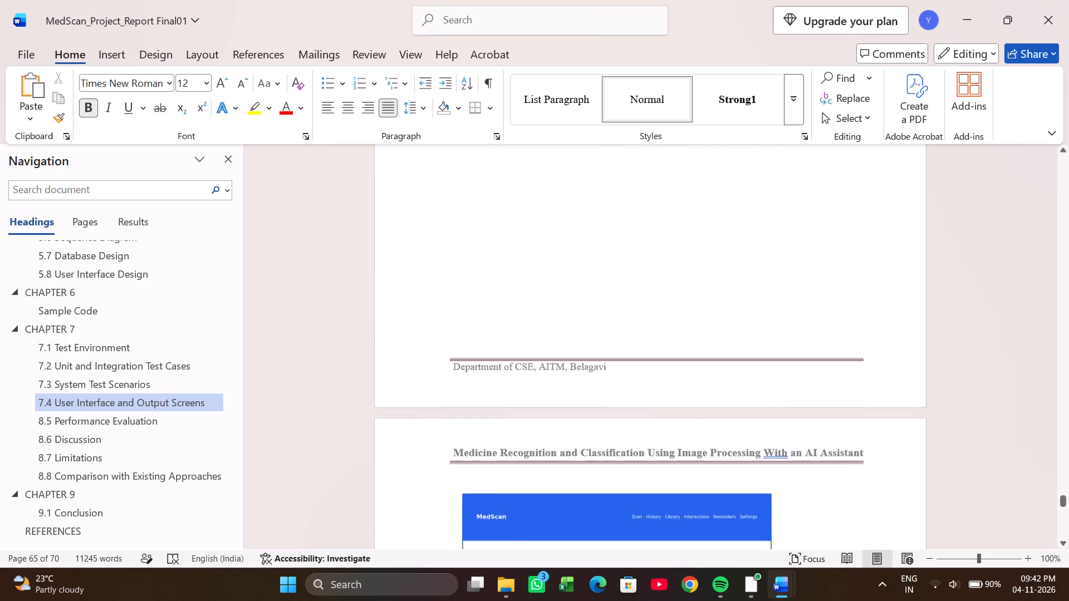
scroll(607, 433, down, 9)
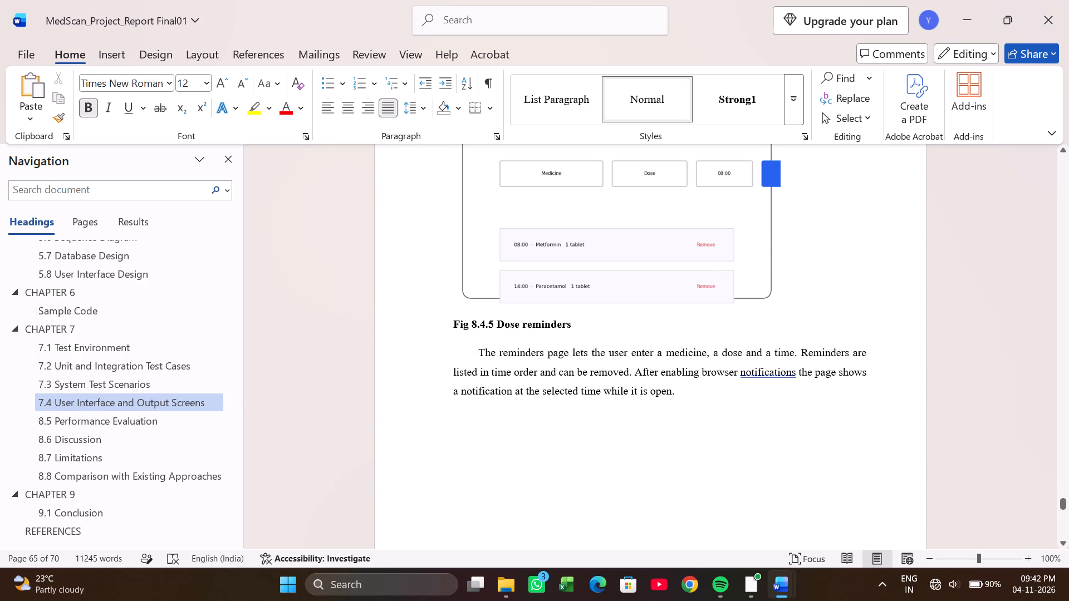
click(614, 261)
drag(617, 308, 620, 302)
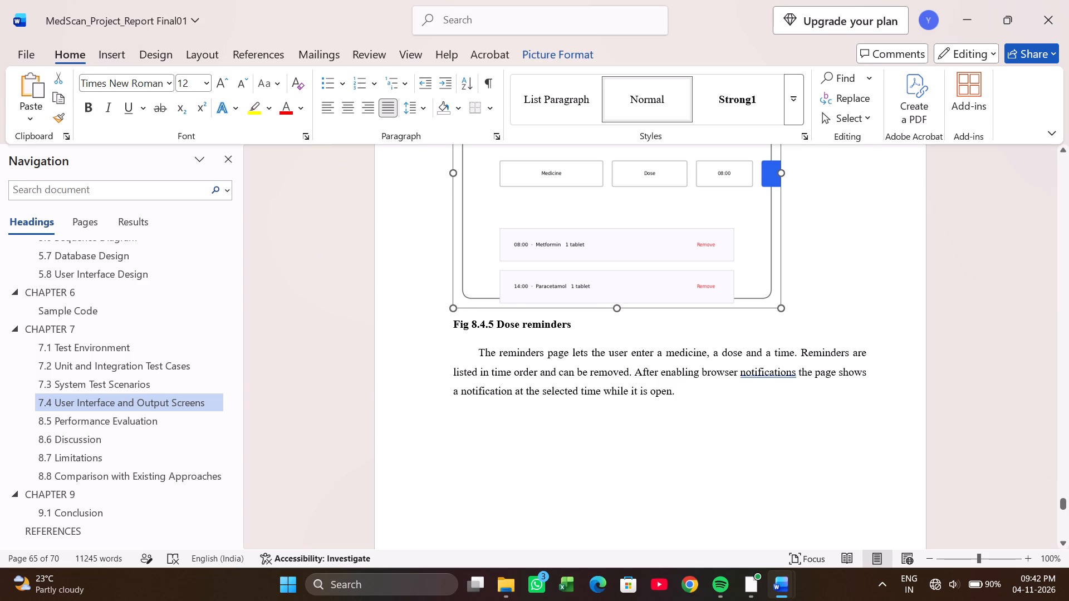
drag(620, 302, 622, 258)
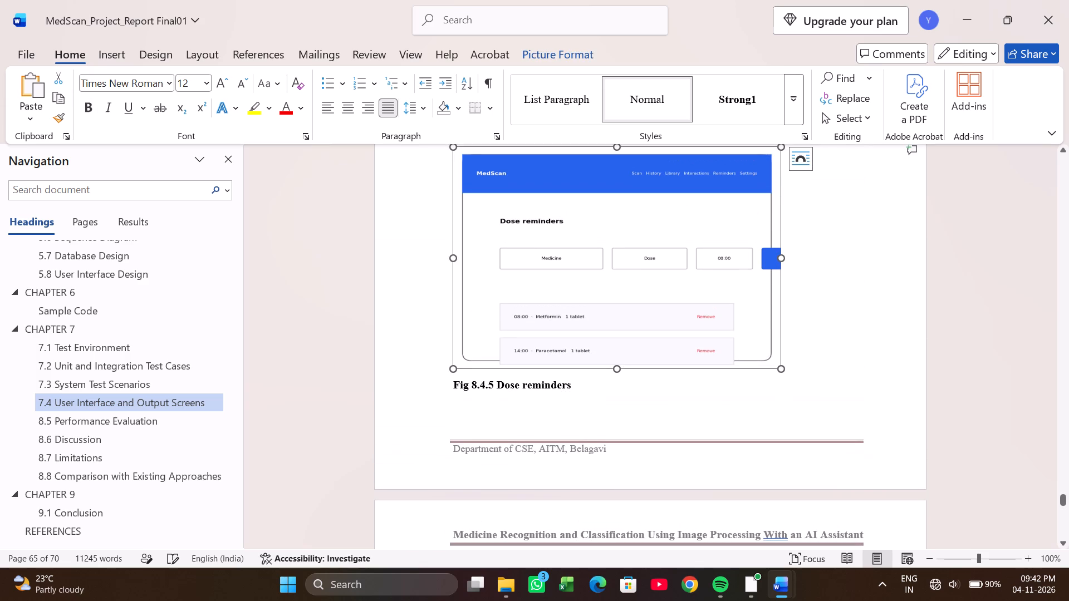
Indent the Dose reminders figure caption by four tab stops beneath its image.
click(452, 383)
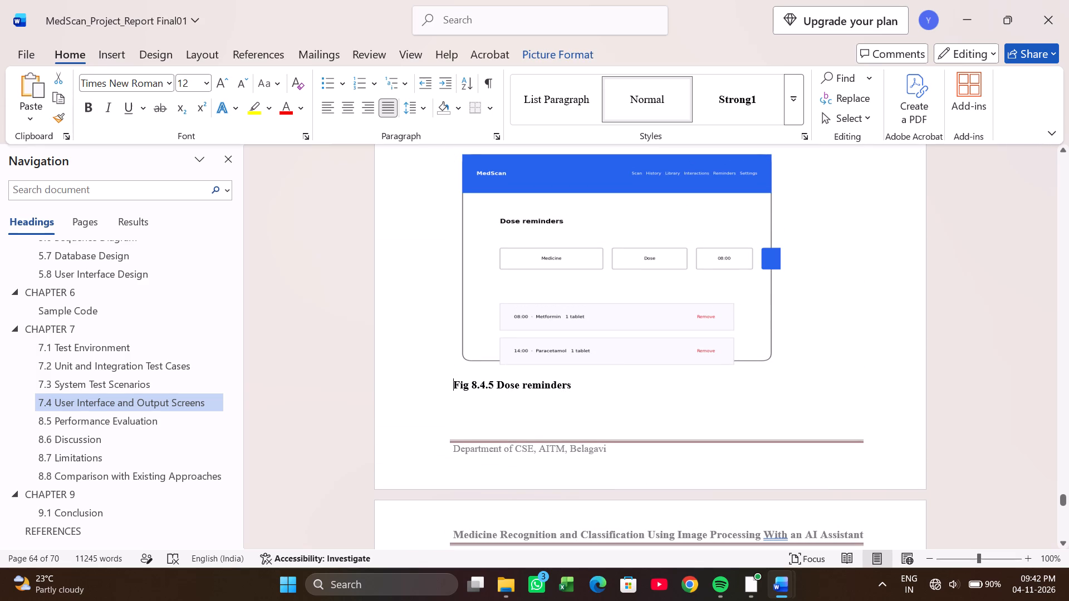
key(Tab)
key(Tab)
key(Tab)
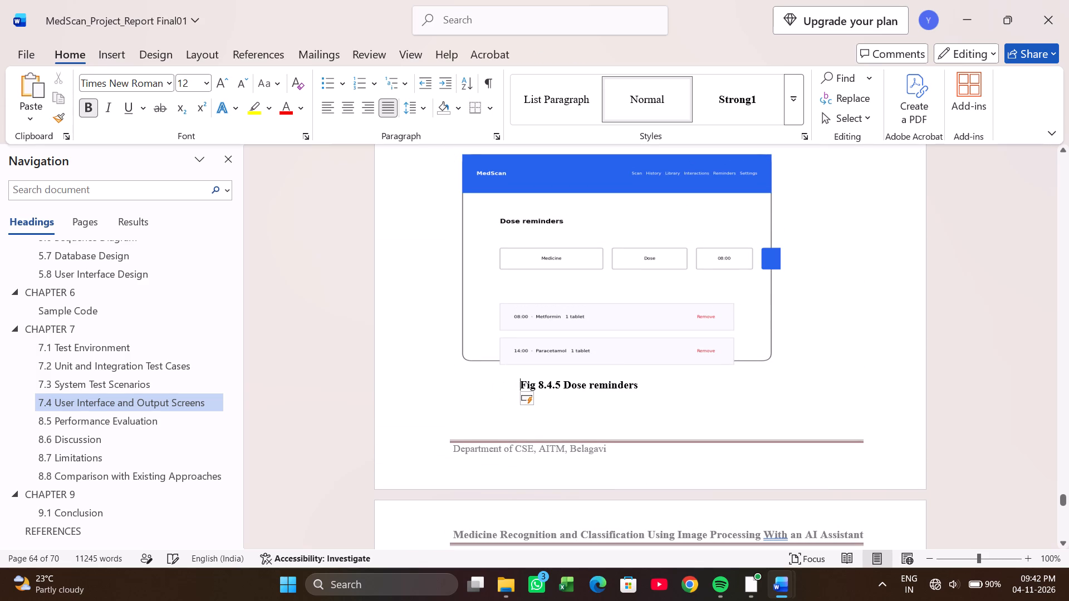
key(Tab)
Slightly reduce the height of the Drug interaction checker screenshot, keeping its width.
scroll(450, 357, up, 5)
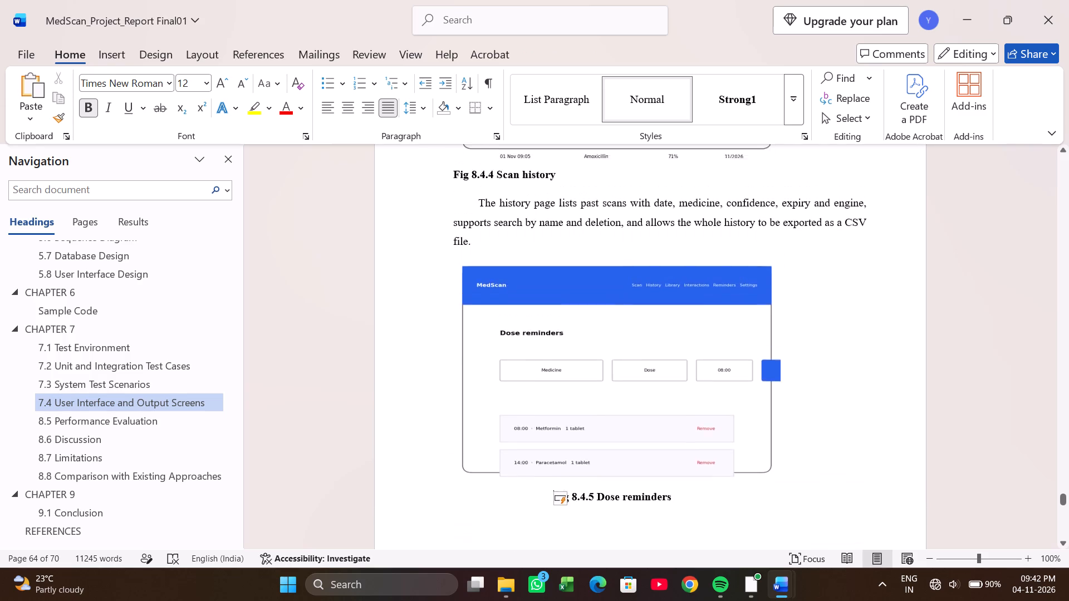
scroll(598, 381, up, 4)
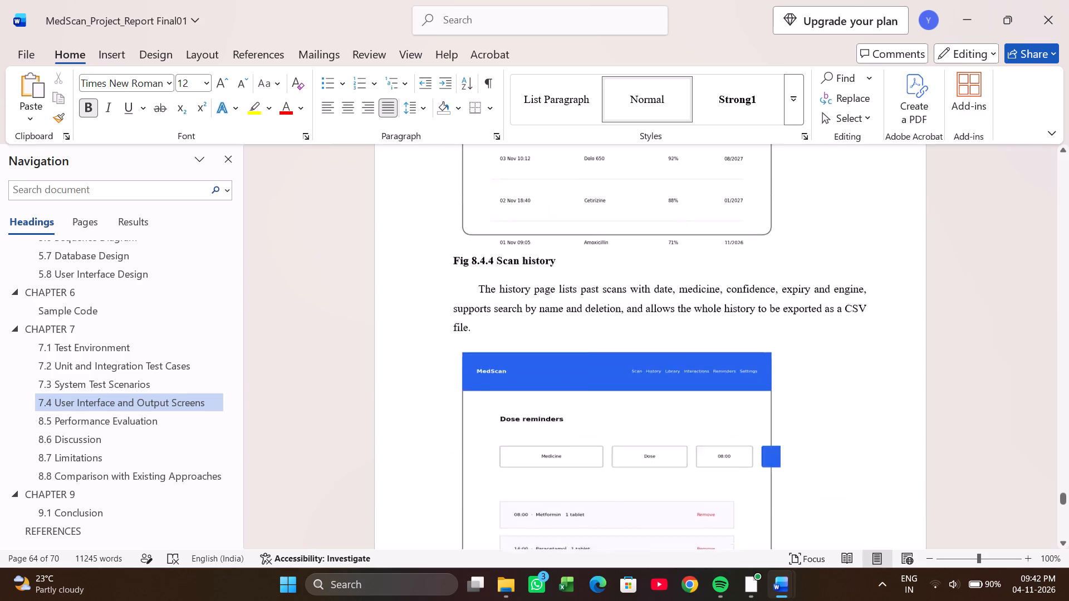
scroll(598, 381, up, 2)
scroll(533, 410, up, 18)
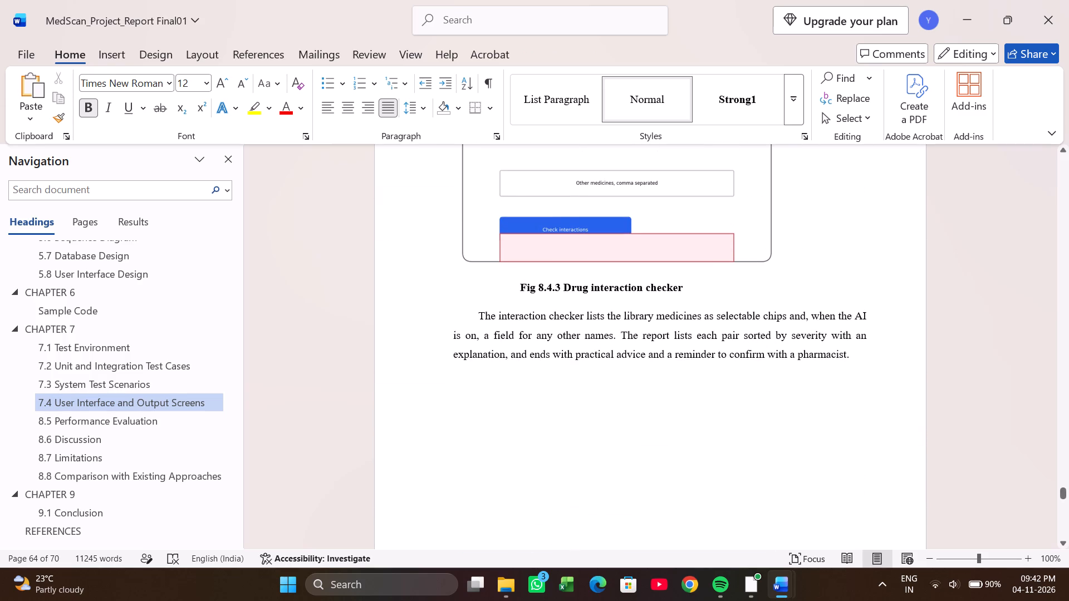
scroll(543, 399, up, 12)
scroll(563, 391, down, 8)
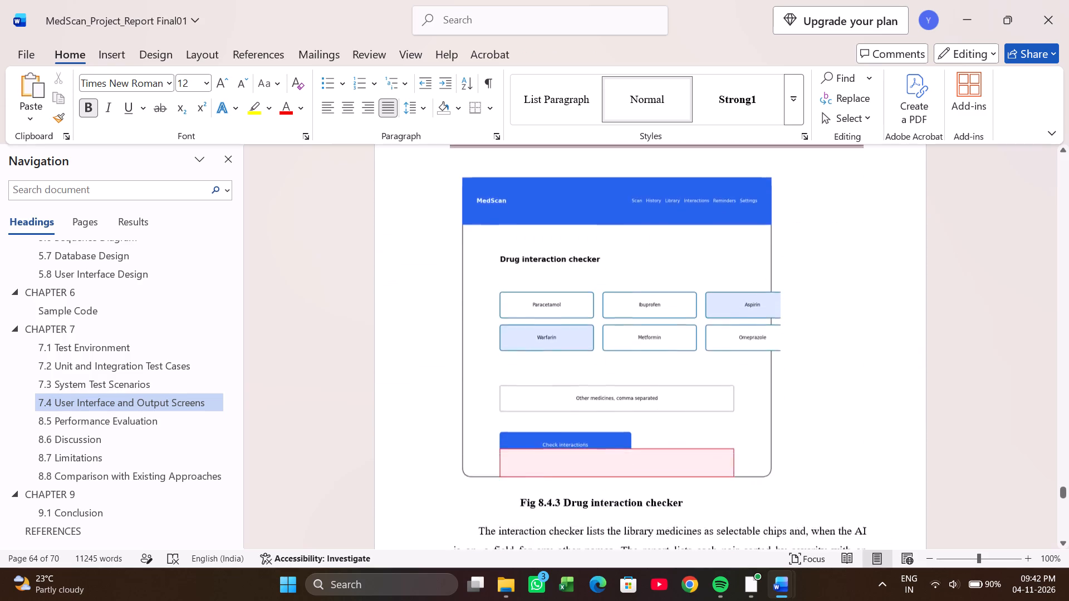
click(627, 397)
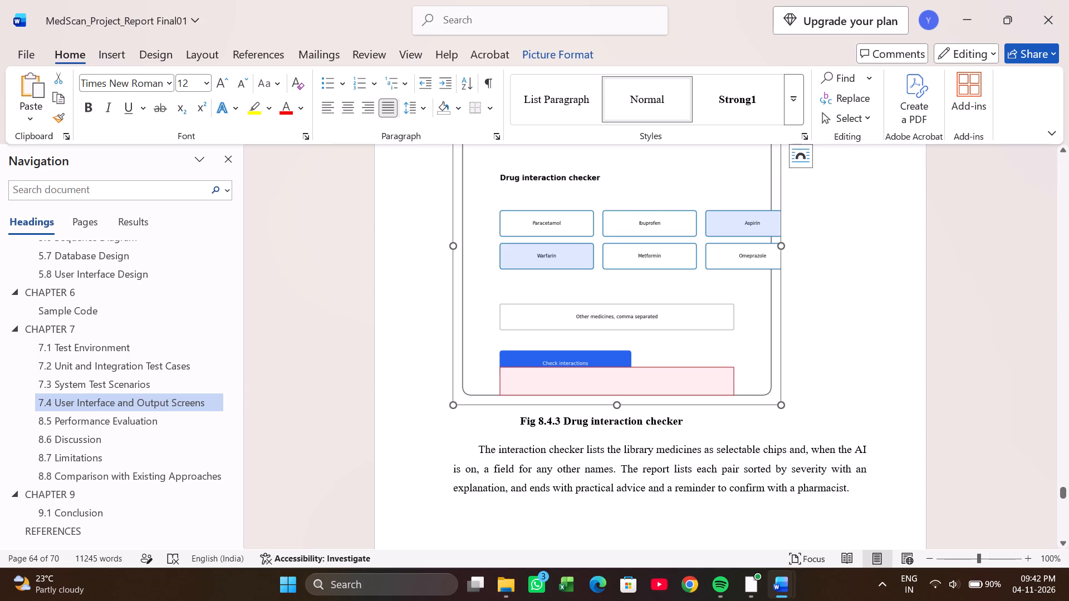
drag(617, 401, 624, 364)
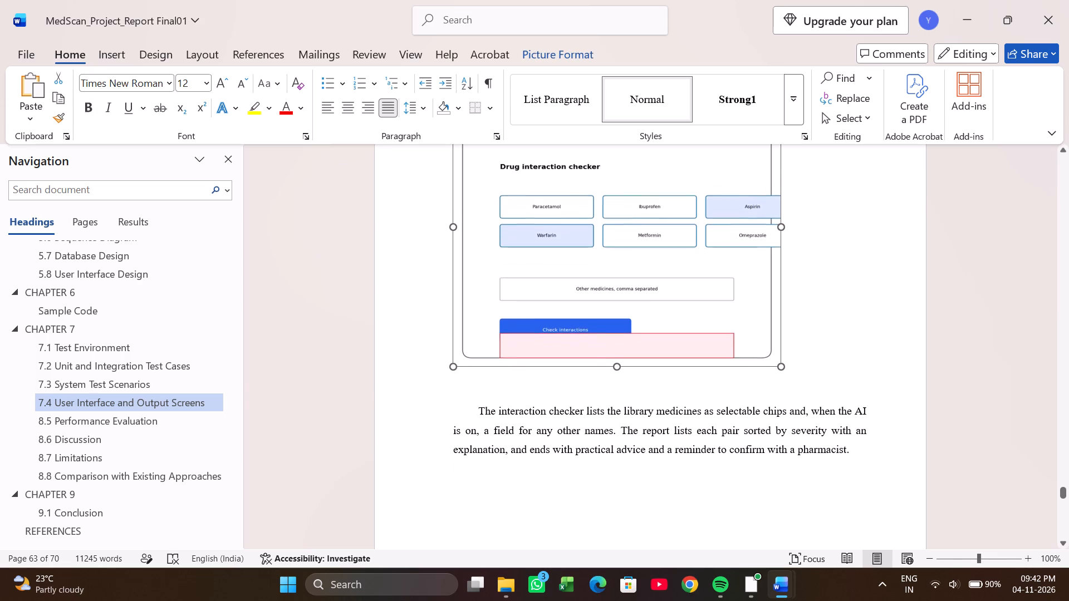
drag(624, 364, 625, 362)
Reduce the height of the Scan history screenshot so it fits with its caption on the preceding page.
scroll(643, 324, up, 3)
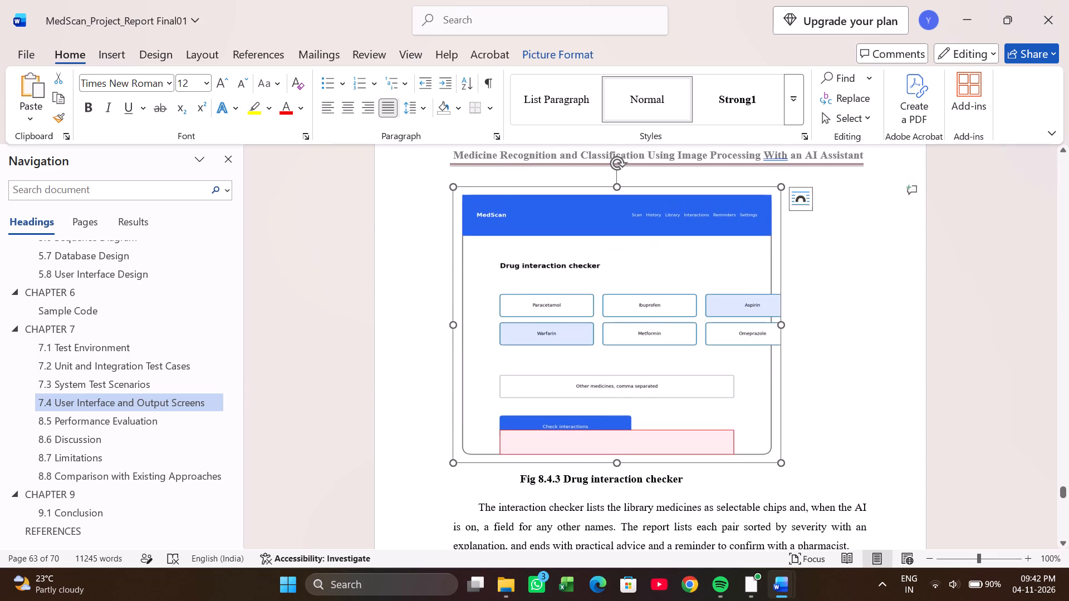
scroll(643, 324, up, 15)
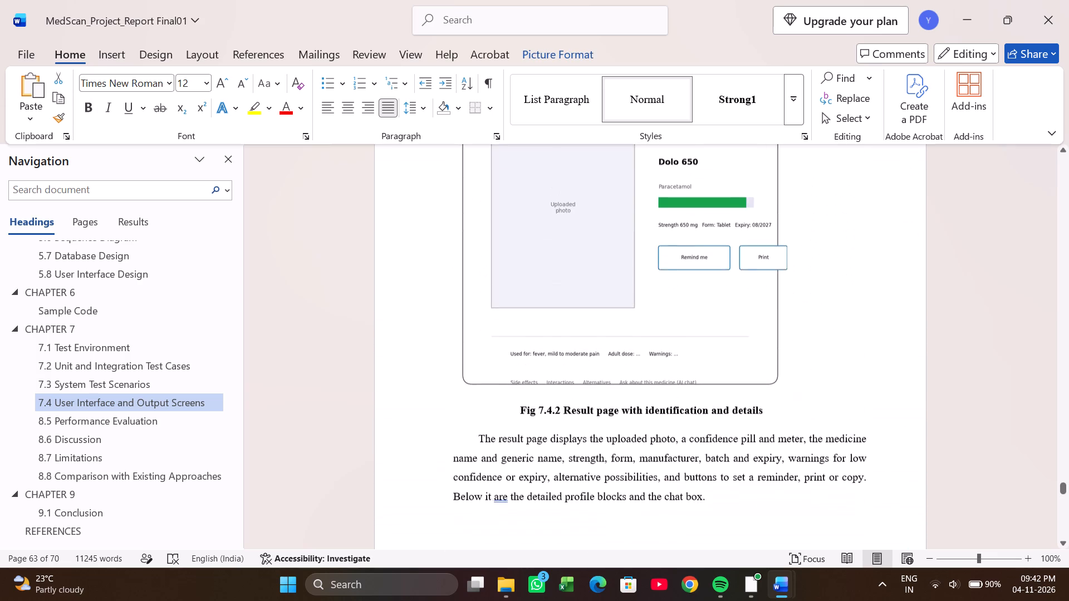
scroll(643, 324, up, 4)
scroll(643, 324, down, 19)
scroll(642, 329, down, 6)
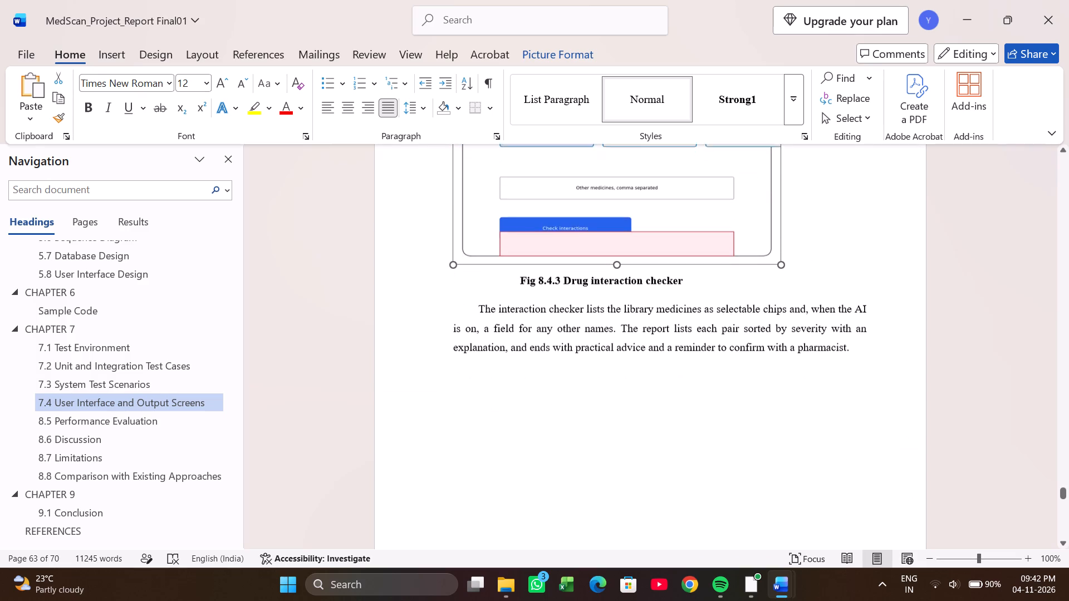
scroll(642, 329, down, 16)
scroll(642, 329, down, 5)
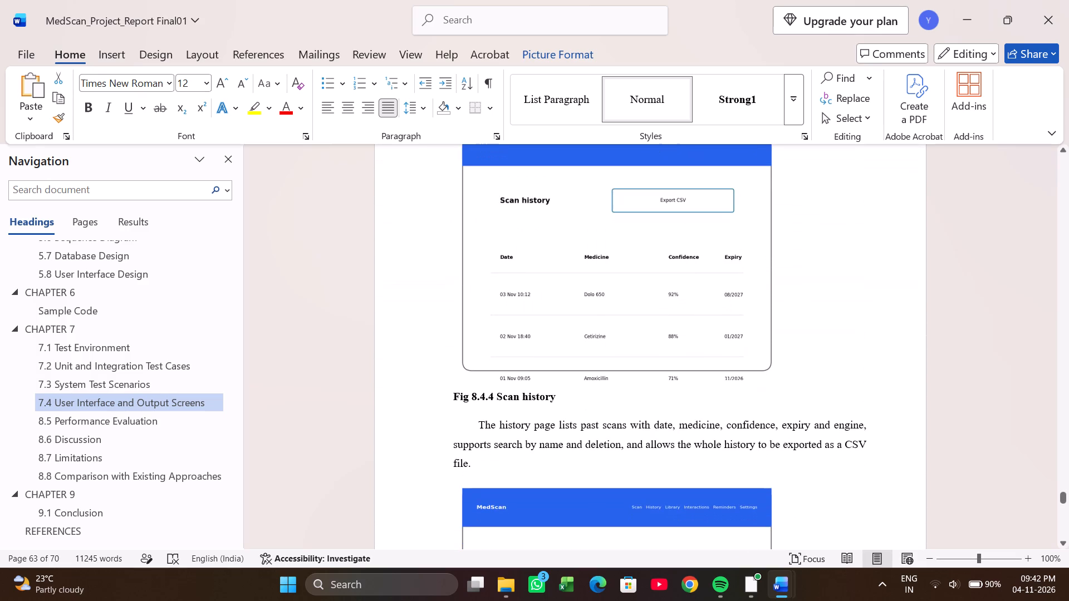
click(631, 340)
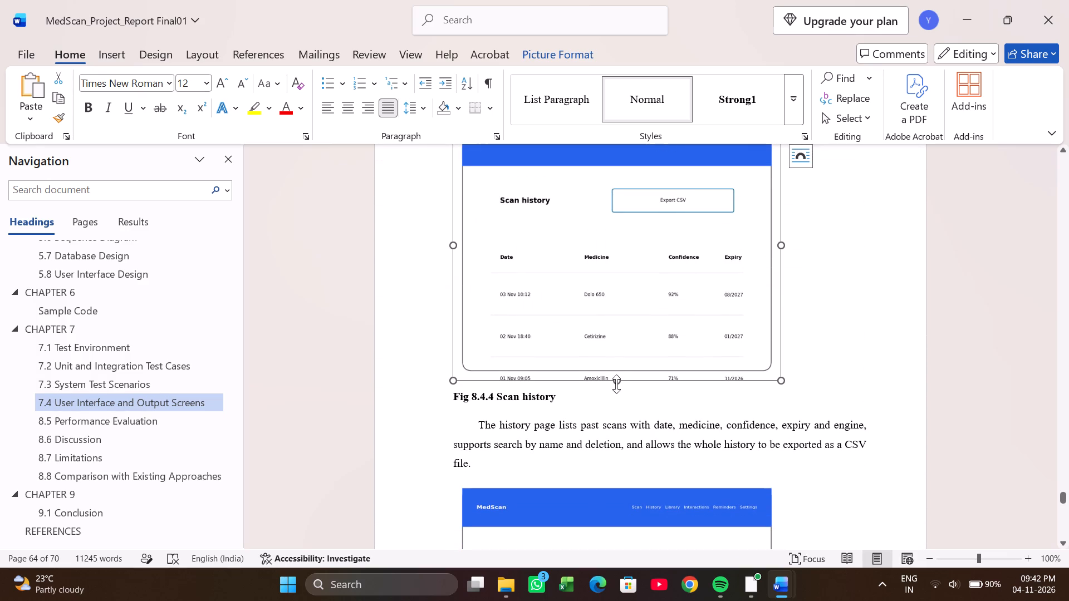
drag(616, 384, 621, 352)
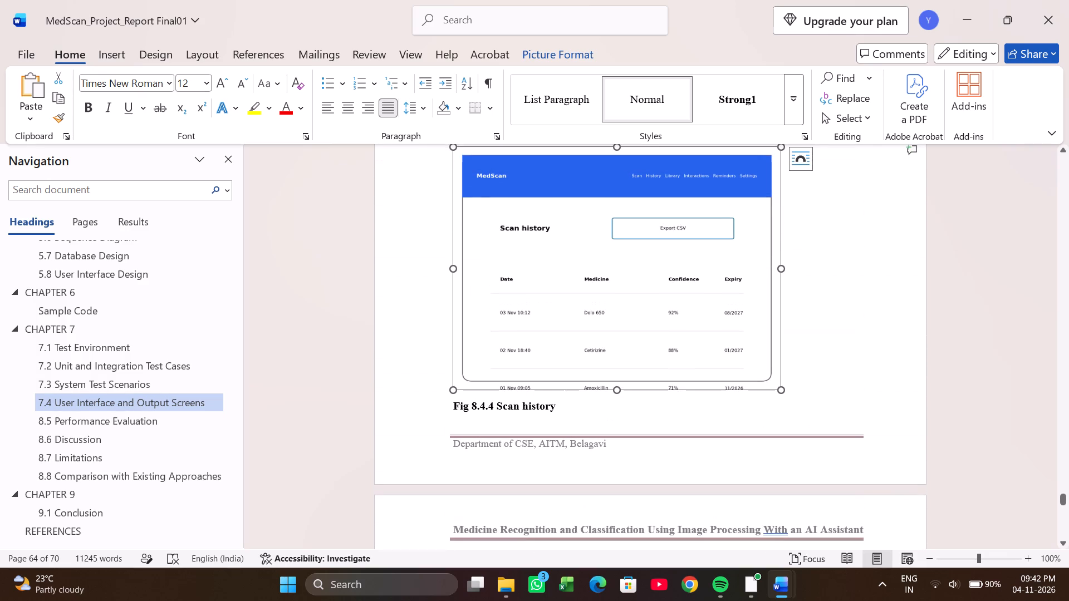
Indent the Scan history figure caption by four tab stops beneath its image.
click(449, 406)
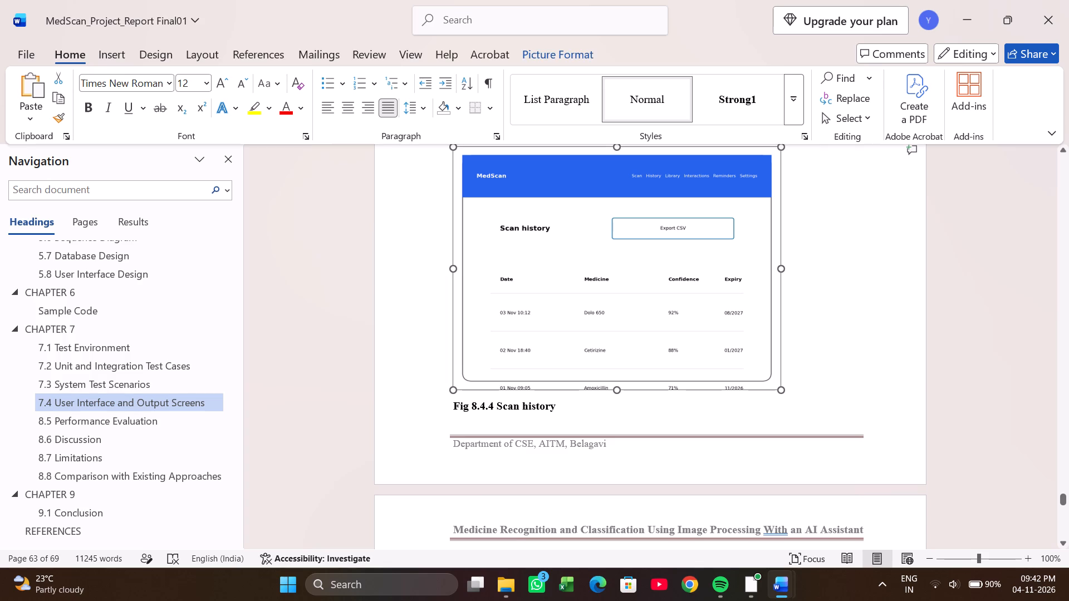
key(Tab)
key(Tab)
key(Tab)
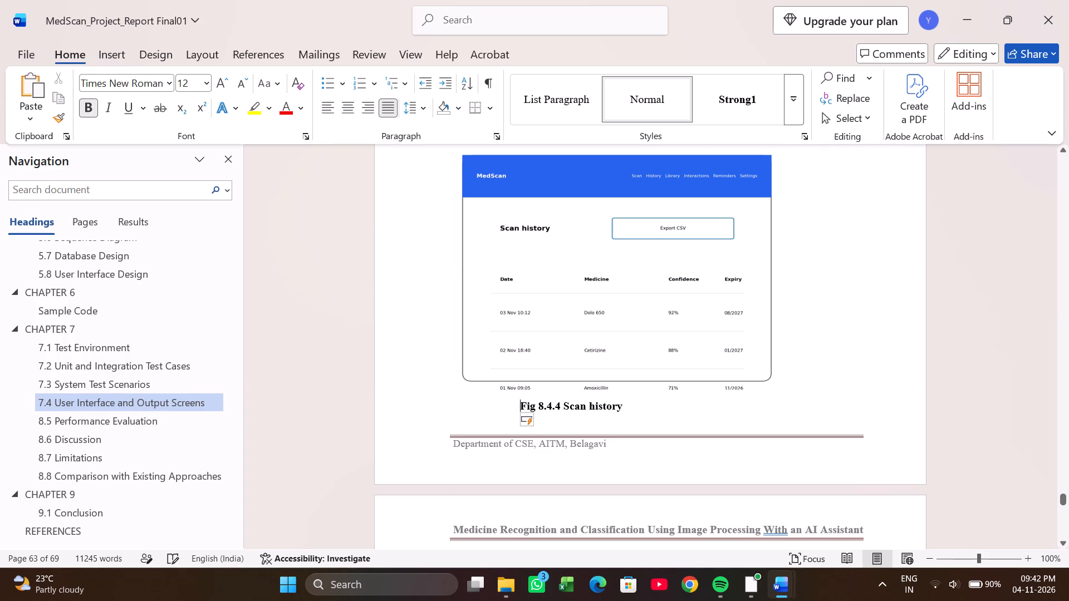
key(Tab)
Reduce the height of the Settings page screenshot above the Performance Evaluation section, keeping its width.
scroll(648, 298, down, 6)
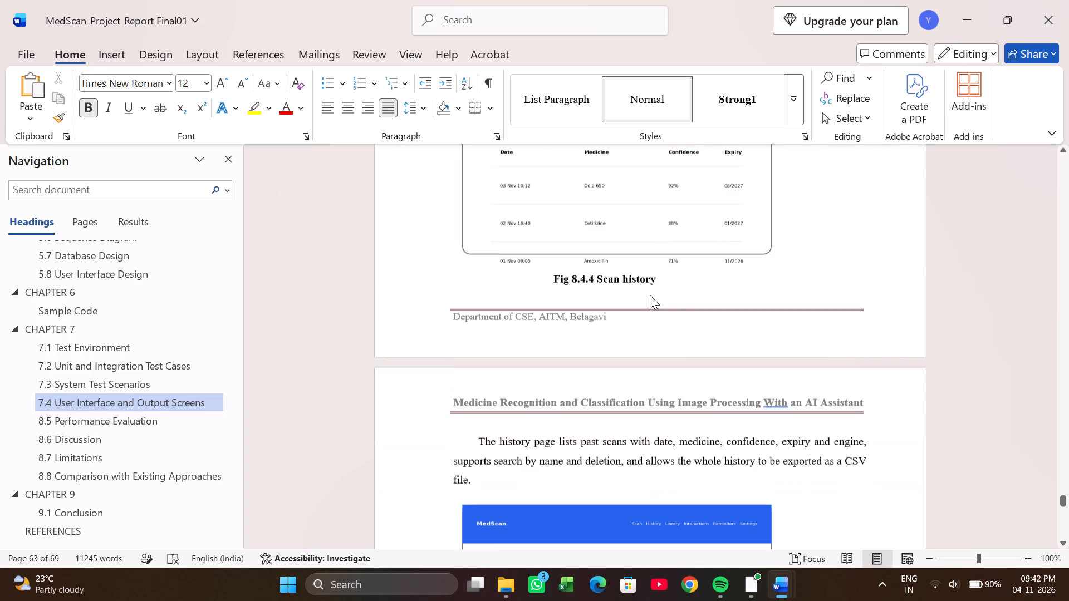
scroll(651, 298, down, 4)
scroll(589, 368, down, 4)
scroll(586, 447, down, 7)
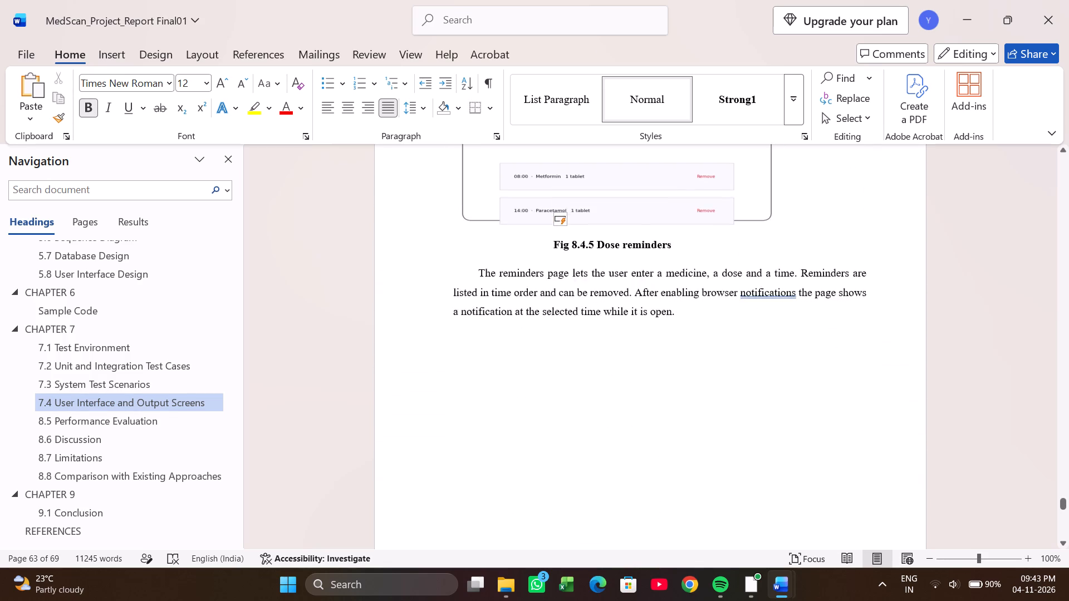
scroll(603, 436, down, 18)
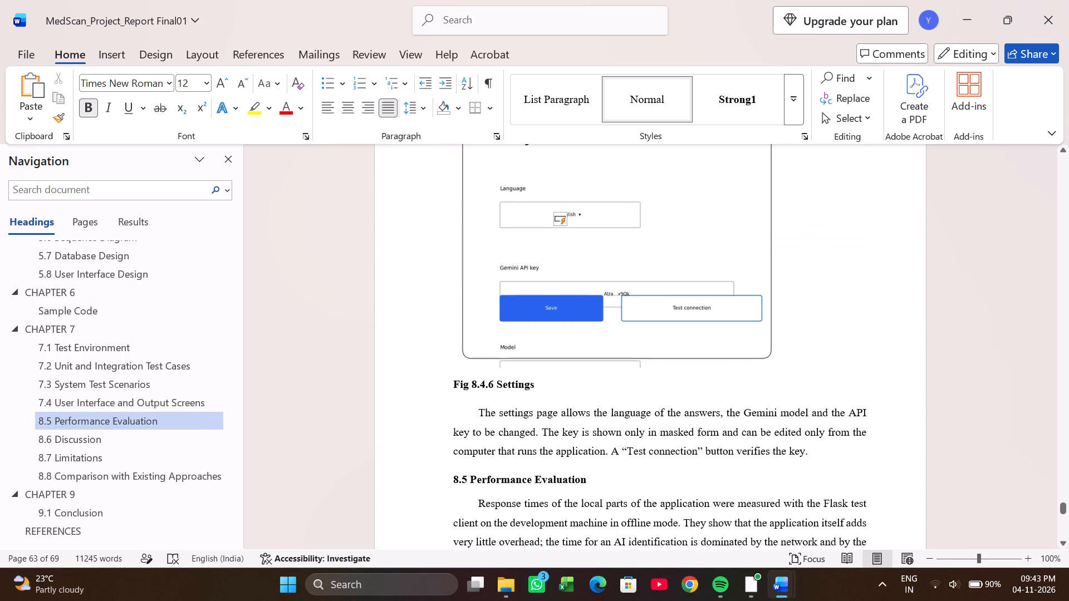
scroll(616, 424, up, 20)
scroll(616, 421, down, 6)
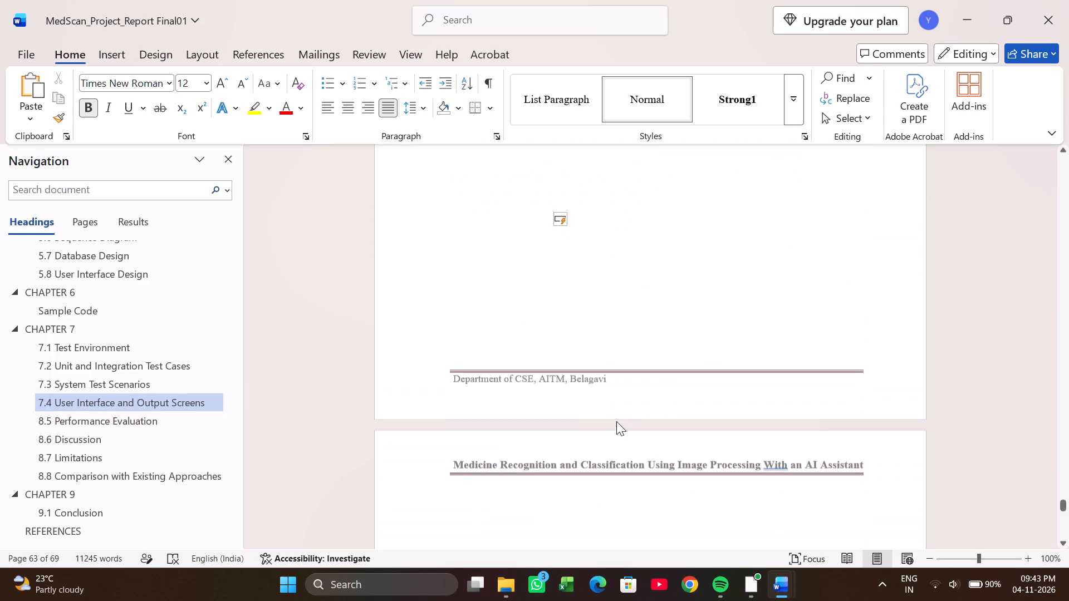
scroll(616, 421, down, 14)
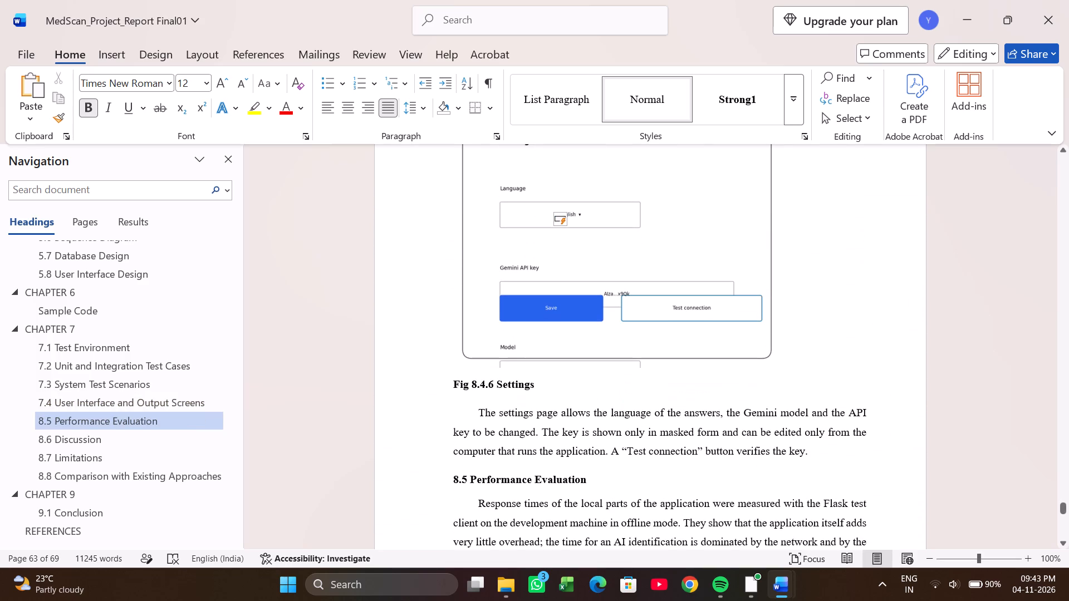
click(621, 350)
drag(617, 371, 624, 341)
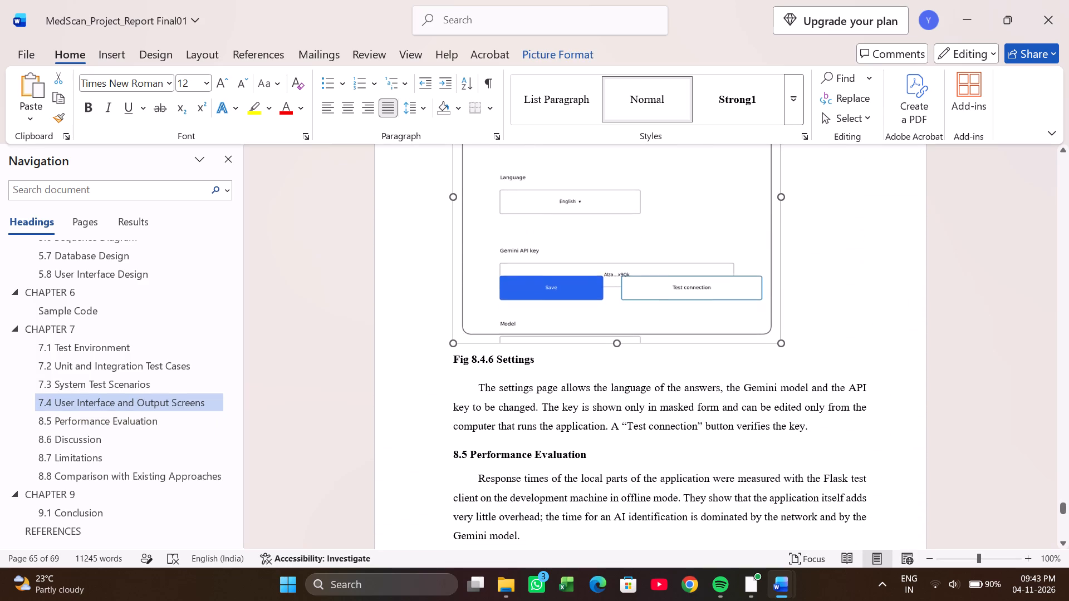
drag(624, 341, 625, 306)
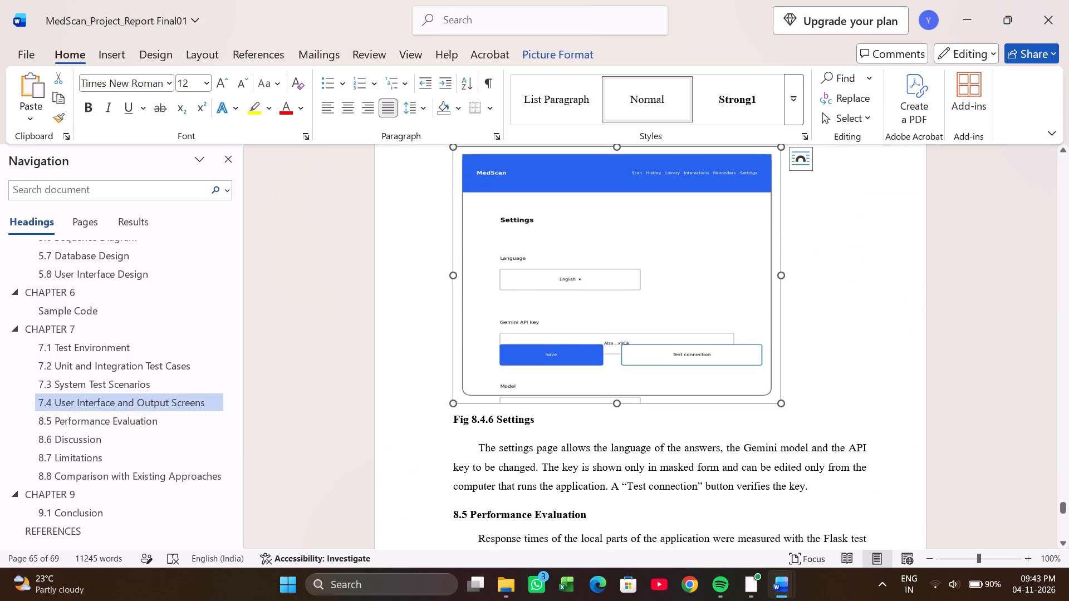
Reduce the height of the Settings page screenshot further, so it fits with its caption on the preceding page.
drag(615, 403, 610, 376)
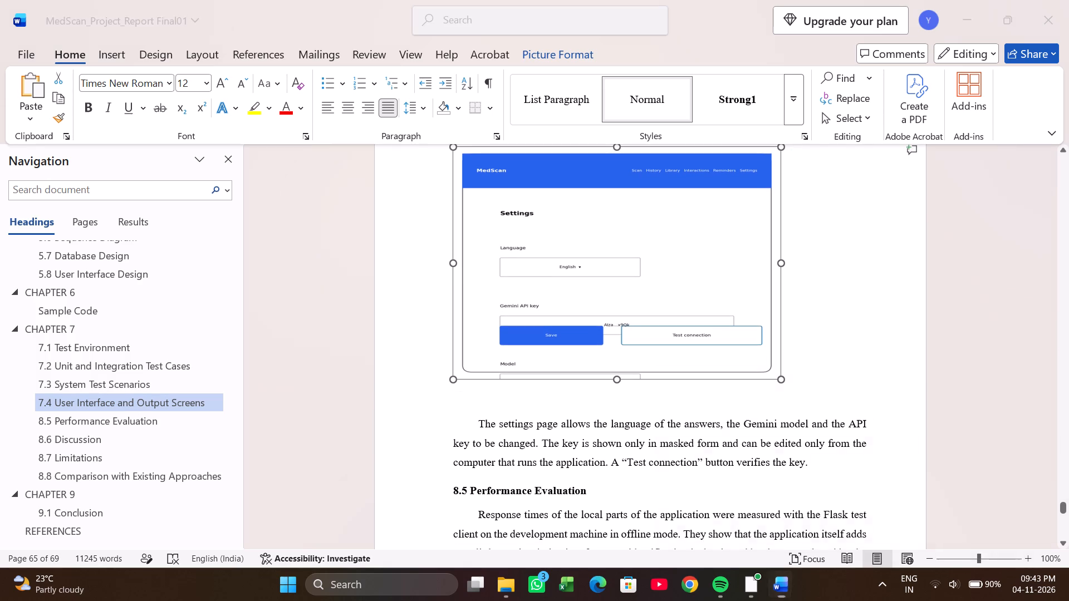
drag(610, 376, 613, 361)
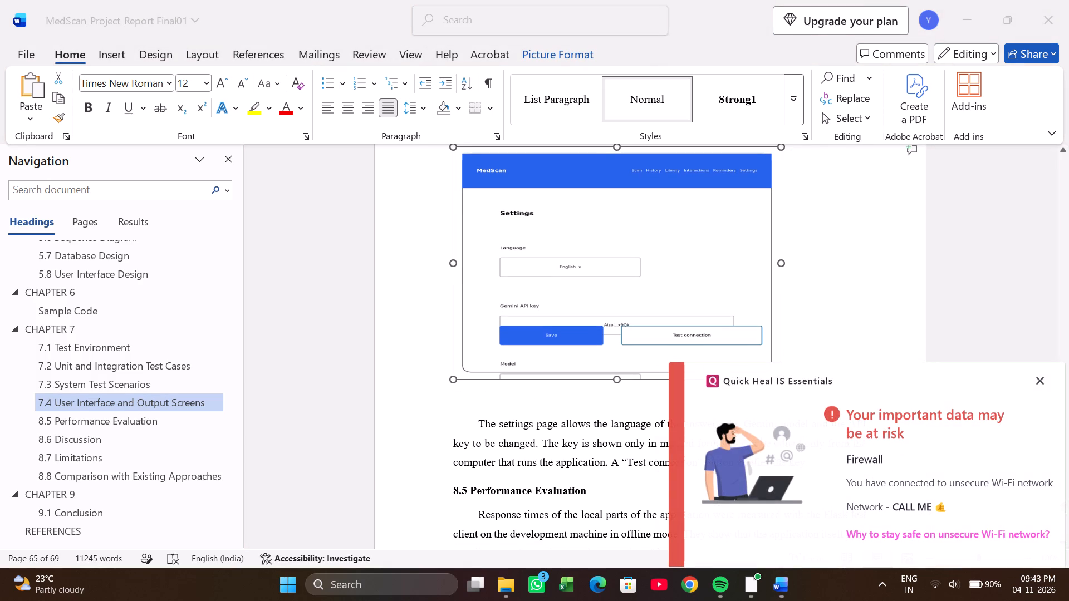
click(1042, 381)
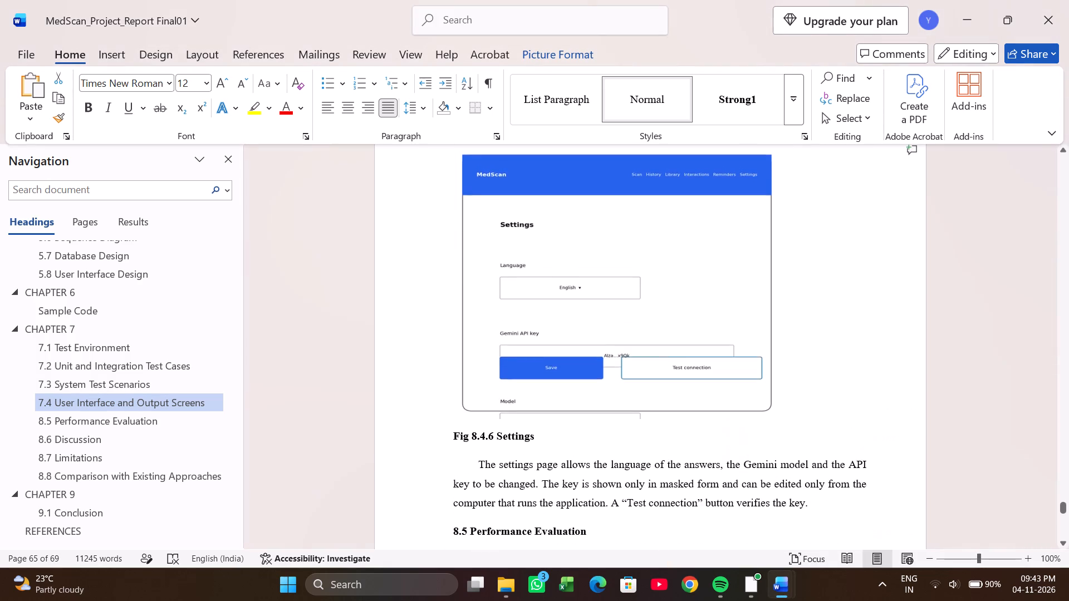
click(659, 352)
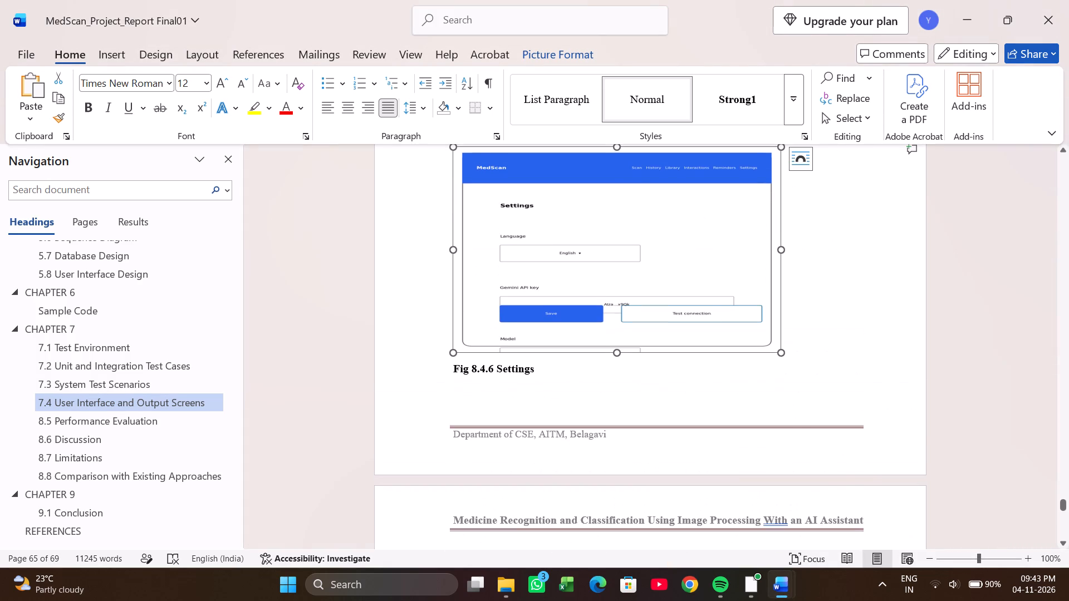
Indent the Settings figure caption with tab stops so it starts level with the Dose reminders caption above.
scroll(561, 388, up, 5)
click(599, 411)
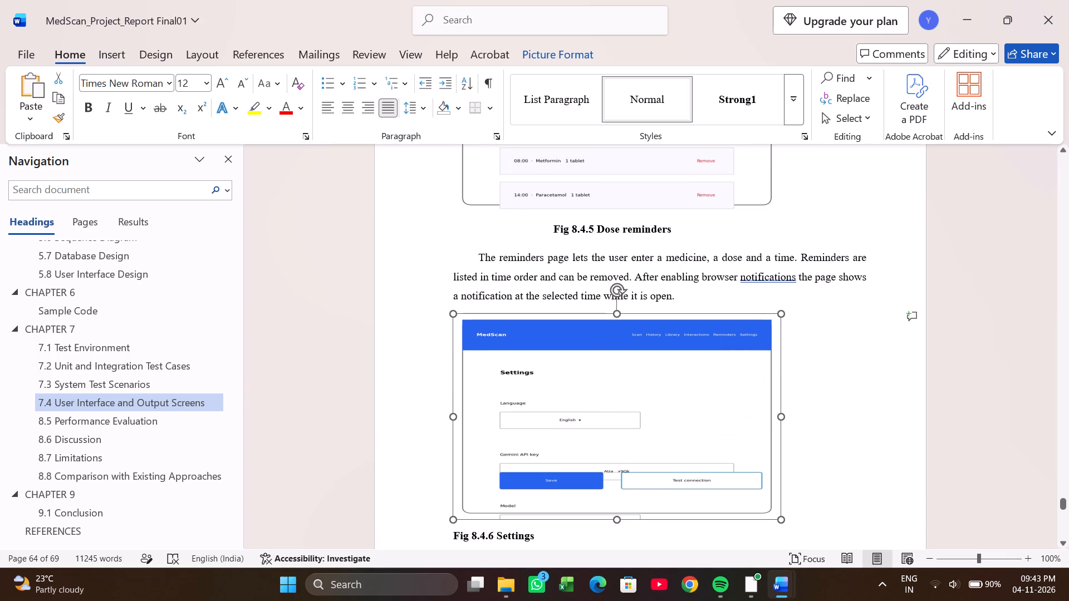
click(457, 539)
click(448, 539)
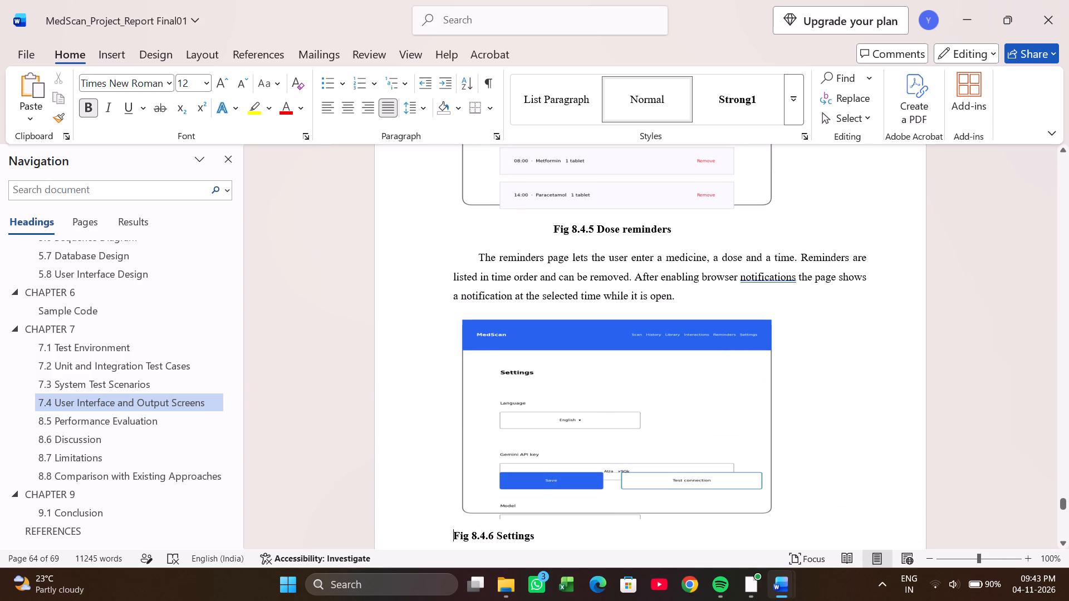
key(Tab)
key(Tab)
key(Tab)
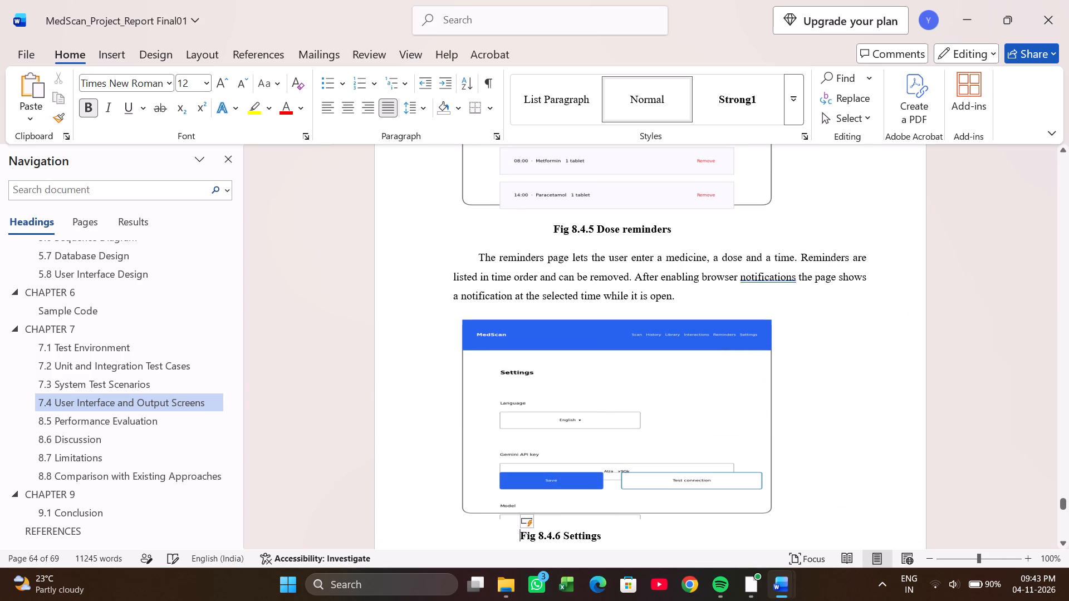
key(Tab)
key(Tab)
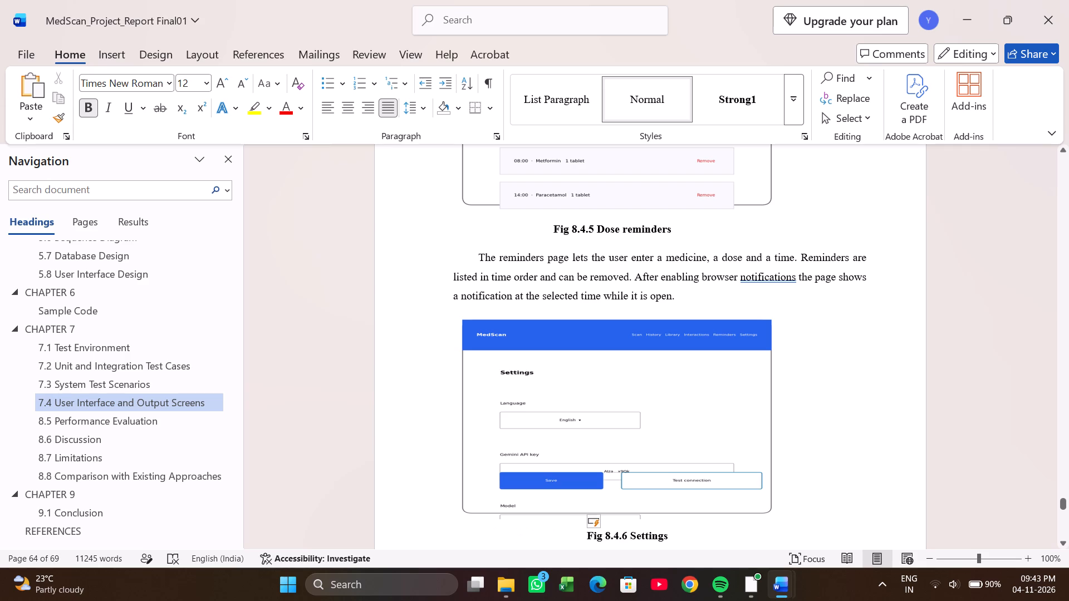
key(BackSpace)
Review the page layout and numbering from the Performance Evaluation section through to the Conclusion chapter.
scroll(613, 394, down, 11)
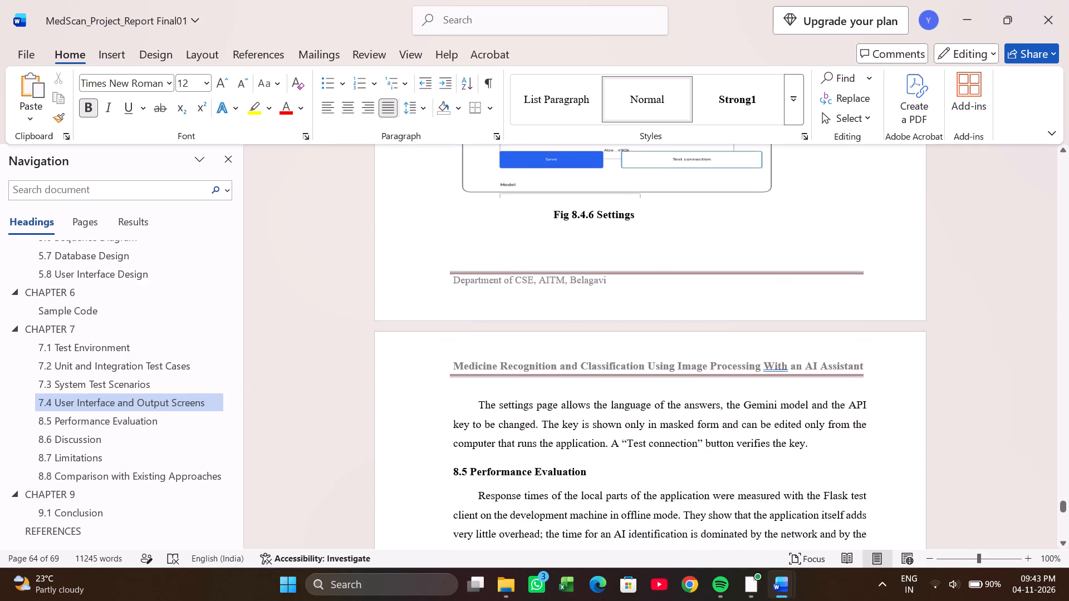
scroll(556, 389, down, 2)
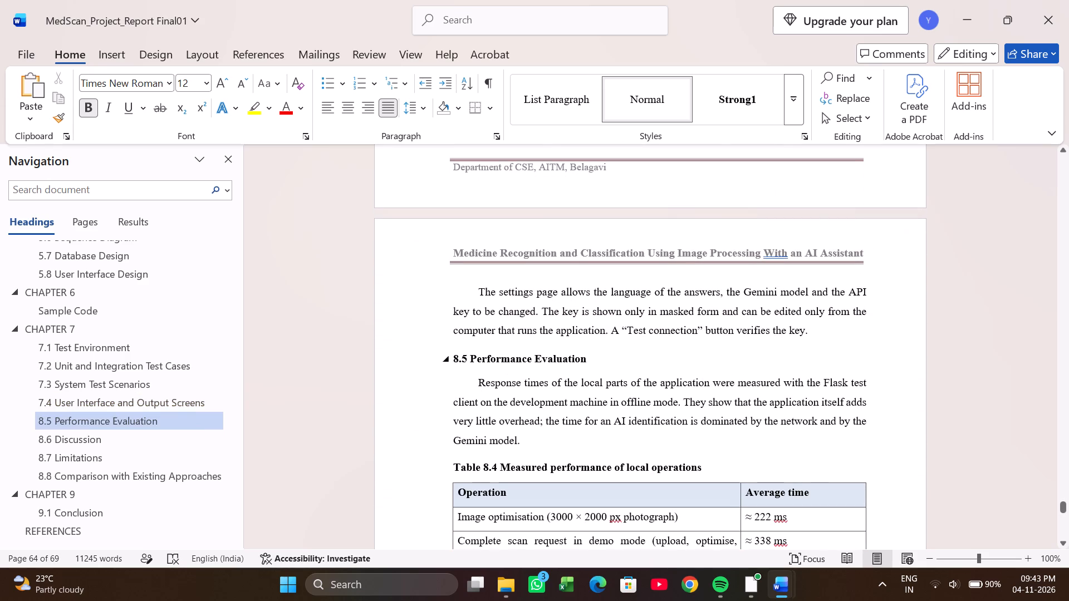
scroll(552, 380, down, 7)
scroll(604, 406, down, 11)
scroll(614, 404, down, 10)
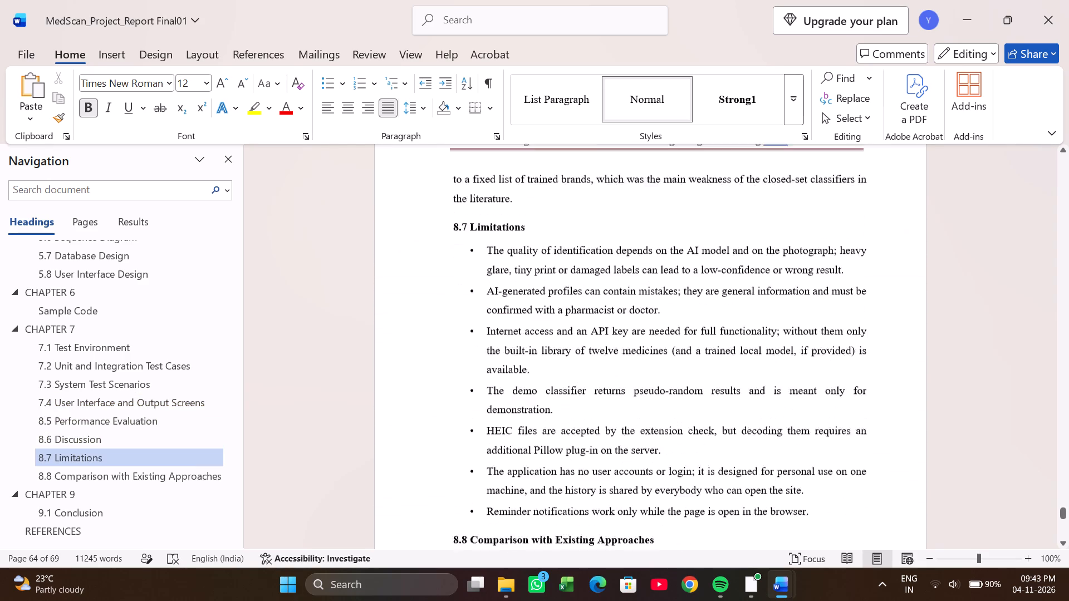
scroll(612, 396, down, 15)
scroll(612, 396, up, 6)
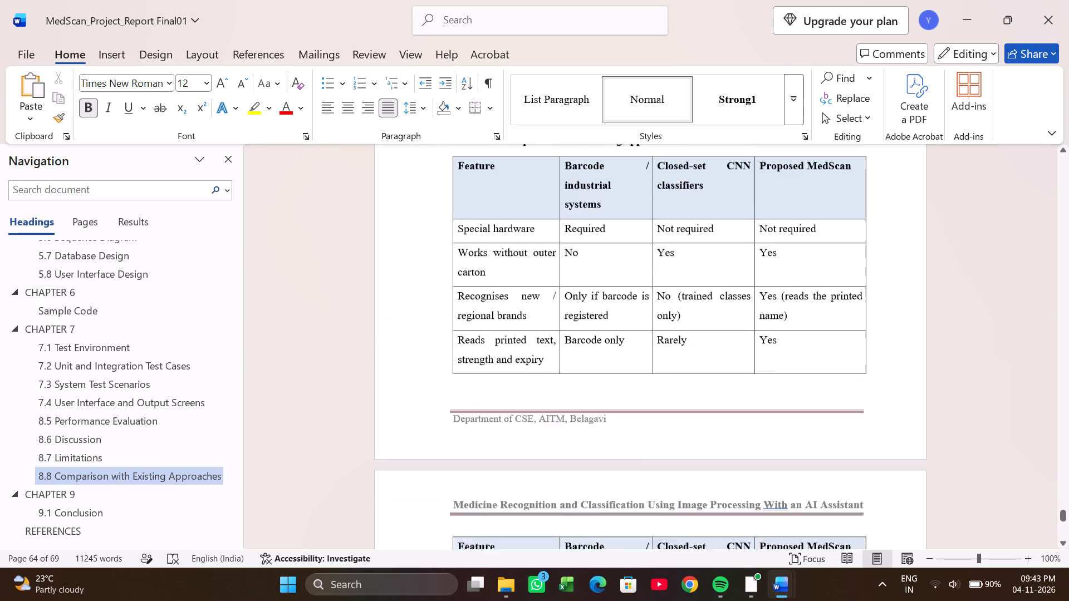
scroll(612, 396, up, 1)
scroll(502, 376, up, 7)
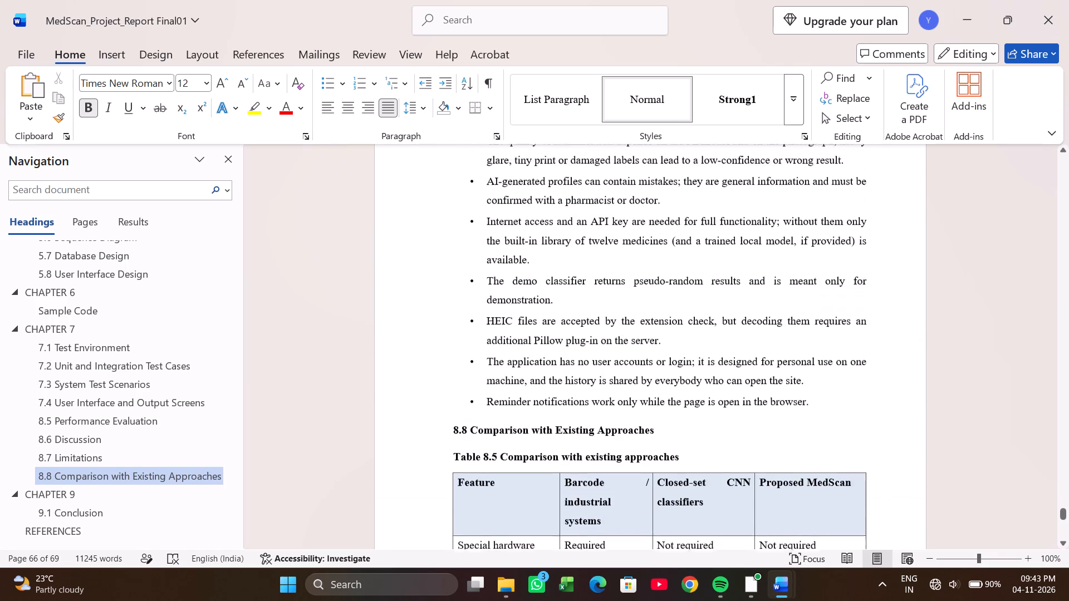
scroll(516, 367, down, 20)
scroll(516, 367, down, 16)
scroll(530, 365, down, 7)
scroll(530, 366, up, 4)
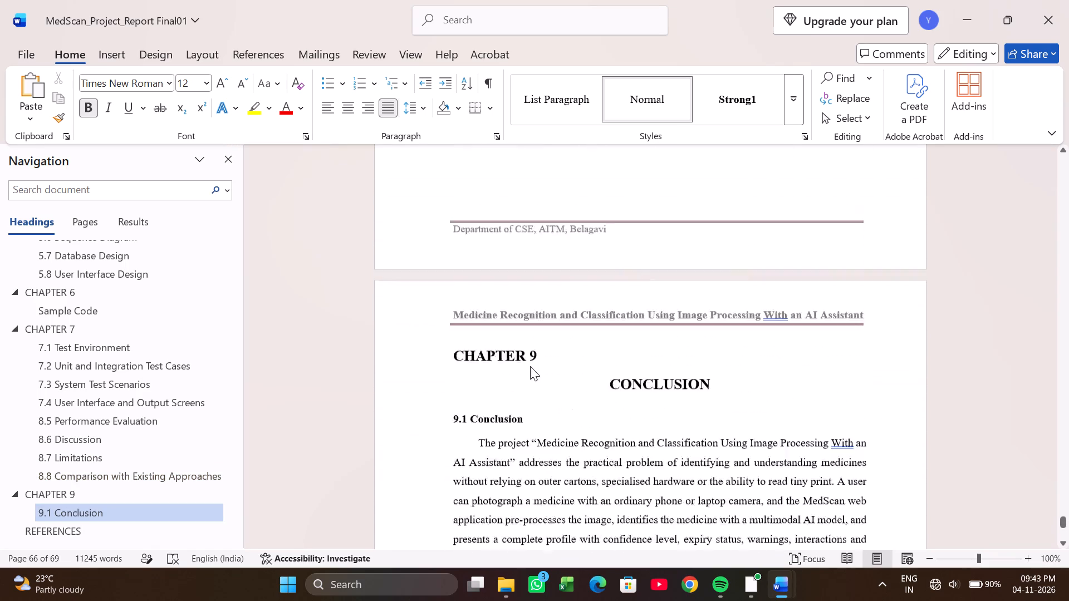
scroll(530, 366, up, 15)
scroll(537, 364, down, 15)
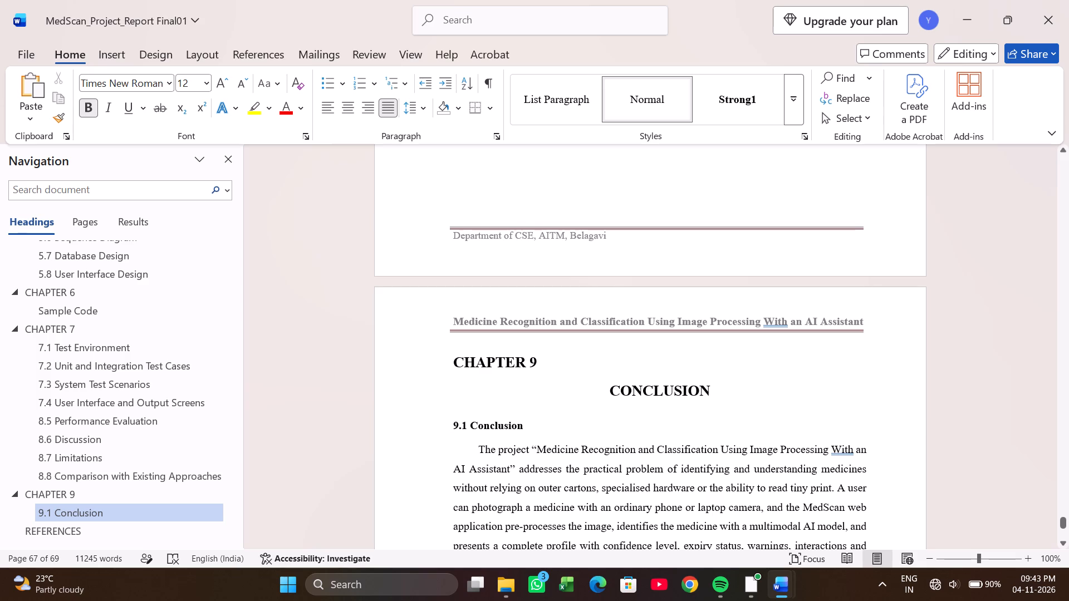
Renumber the Conclusion chapter's heading as CHAPTER 8.
click(540, 358)
key(BackSpace)
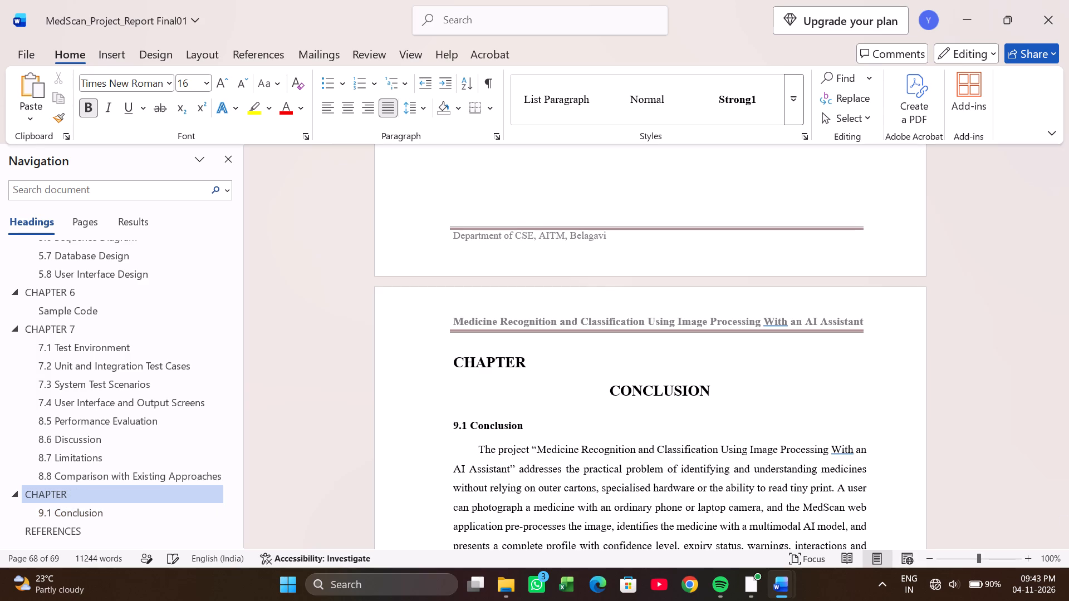
key(8)
Set the Conclusion section heading to 14 pt and renumber it as 8.1.
drag(544, 425, 455, 439)
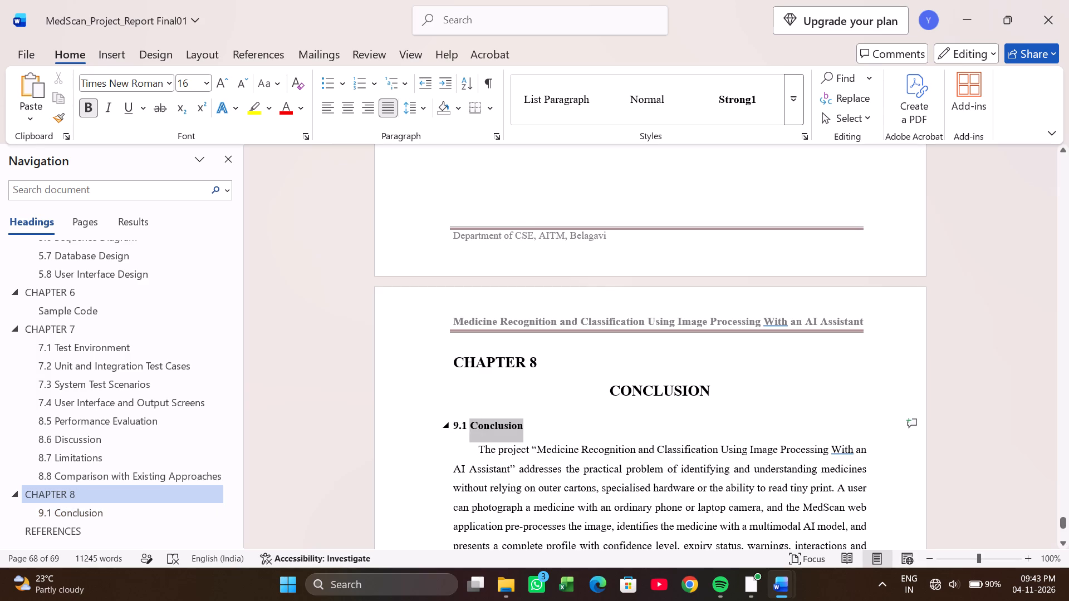
drag(455, 439, 451, 440)
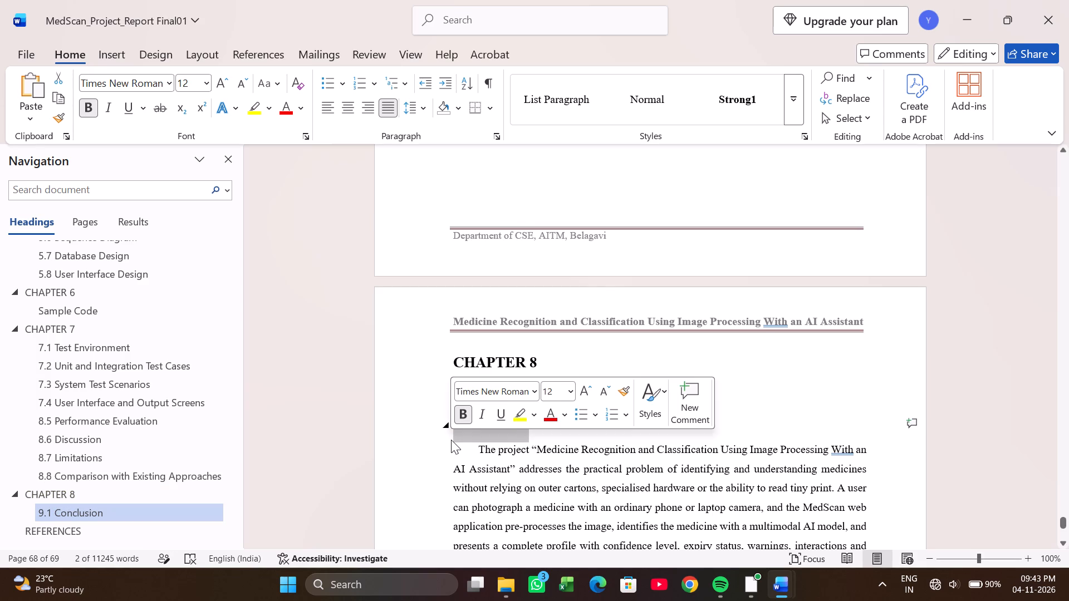
click(572, 391)
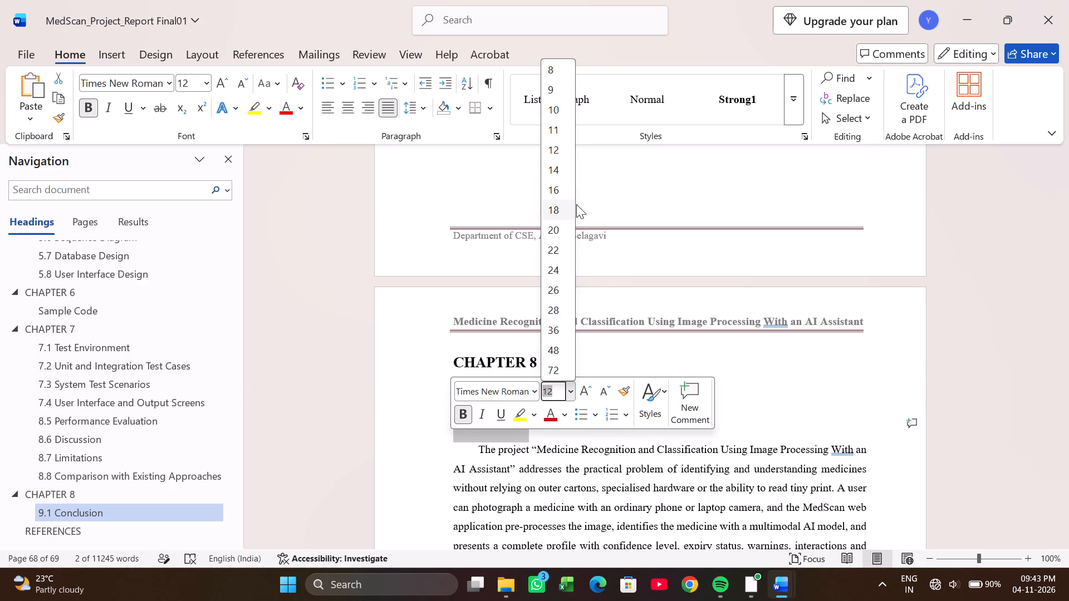
click(556, 173)
click(547, 467)
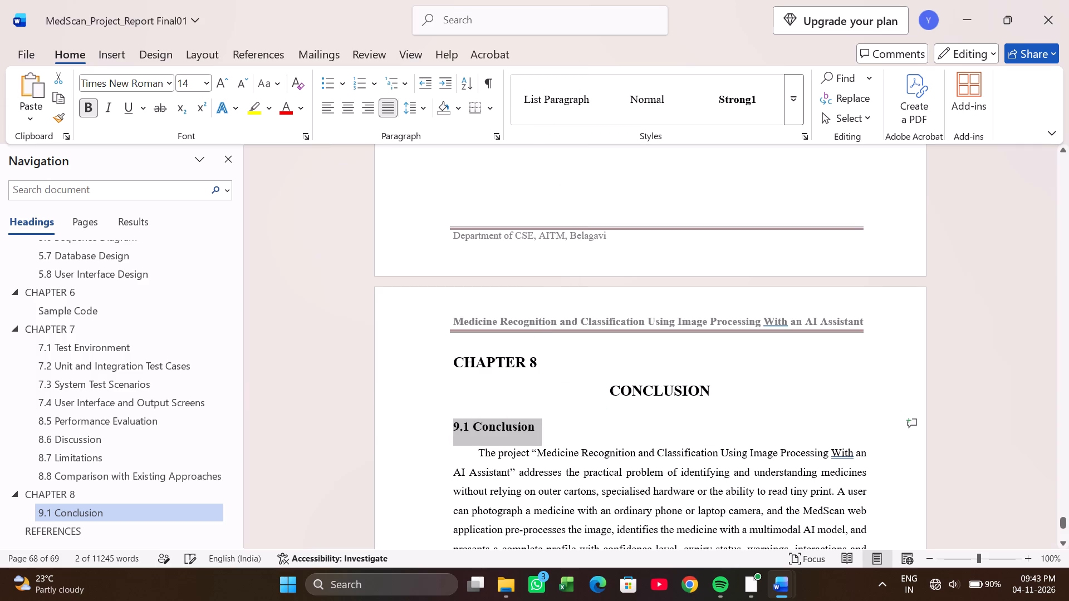
click(462, 421)
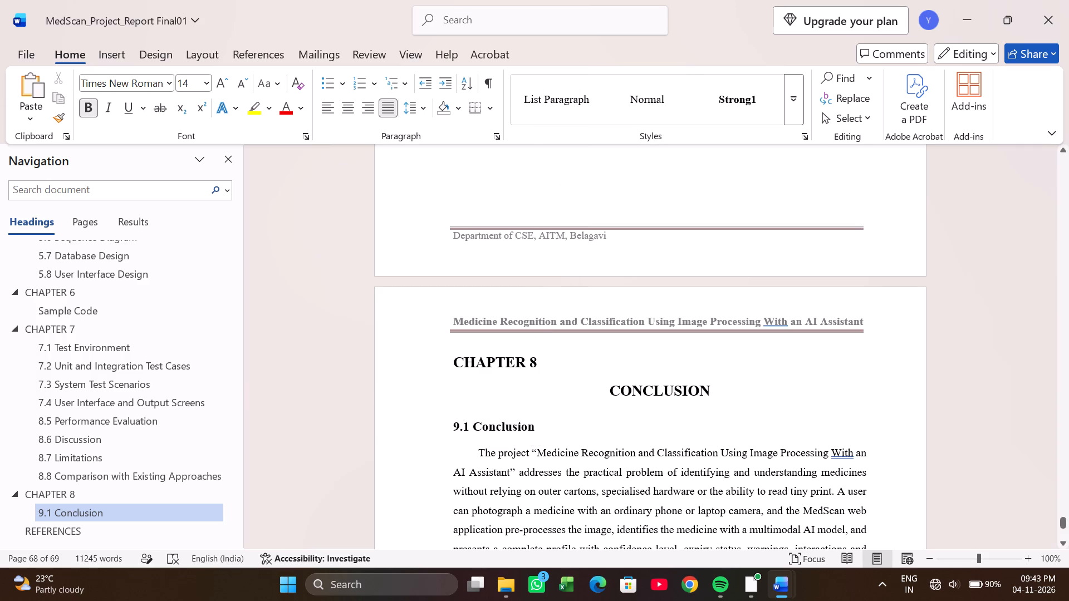
key(Left)
key(BackSpace)
key(8)
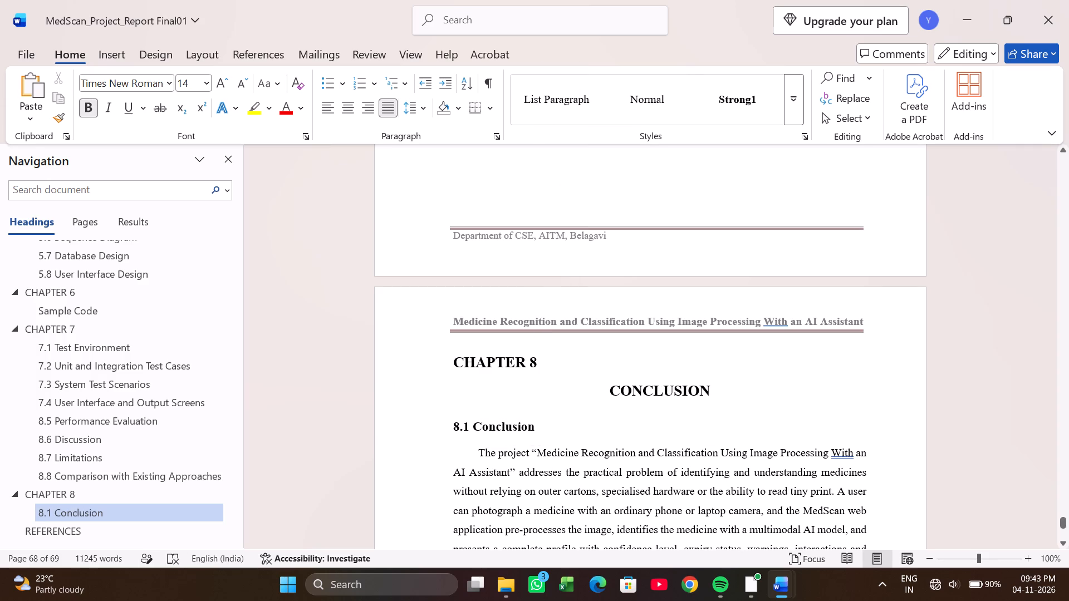
click(596, 422)
Check the rest of the Conclusion and the References, and look back through Chapter 7's headings, figures and tables.
scroll(600, 397, down, 11)
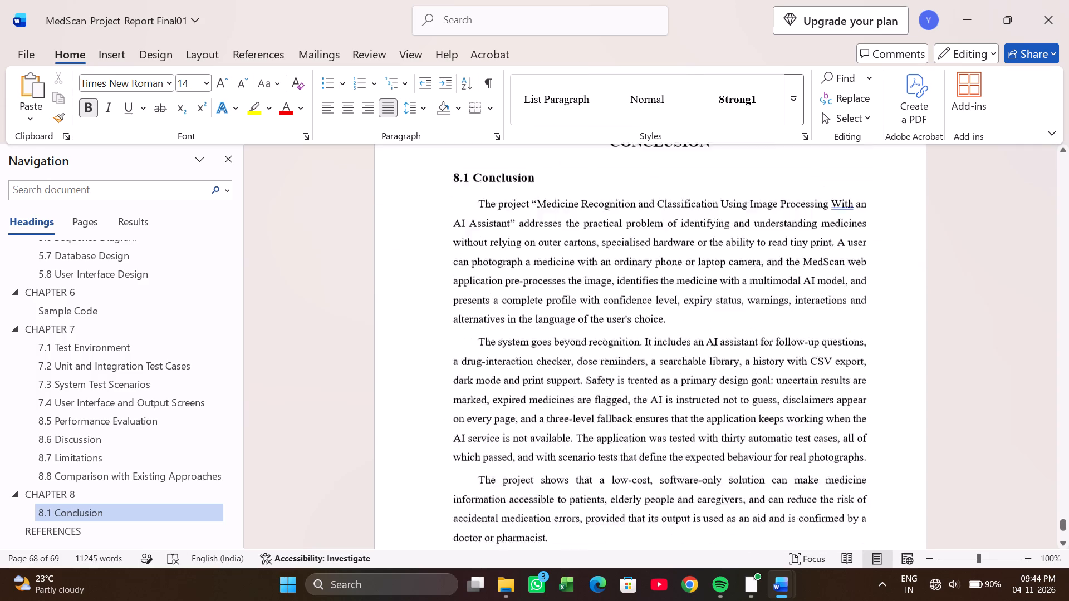
scroll(606, 395, down, 17)
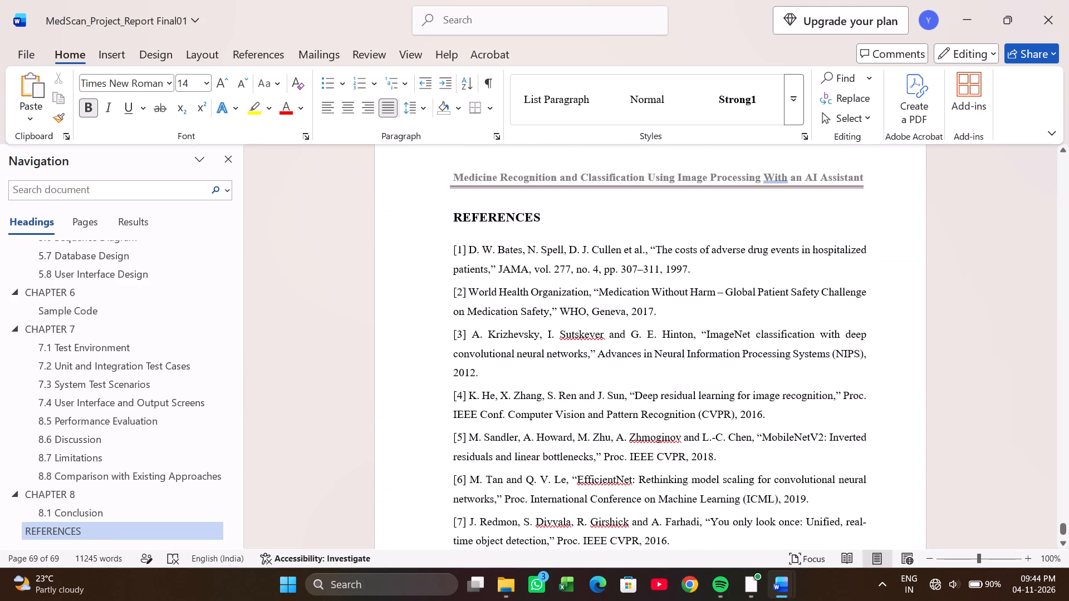
scroll(522, 229, up, 20)
scroll(522, 229, up, 13)
scroll(518, 231, up, 14)
scroll(518, 231, up, 19)
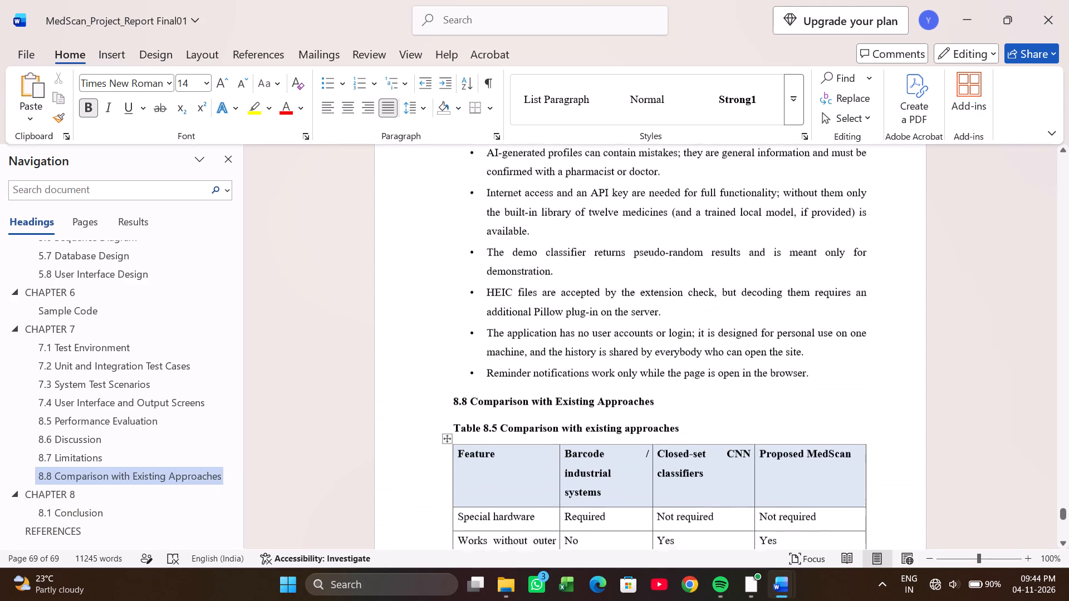
scroll(469, 319, up, 20)
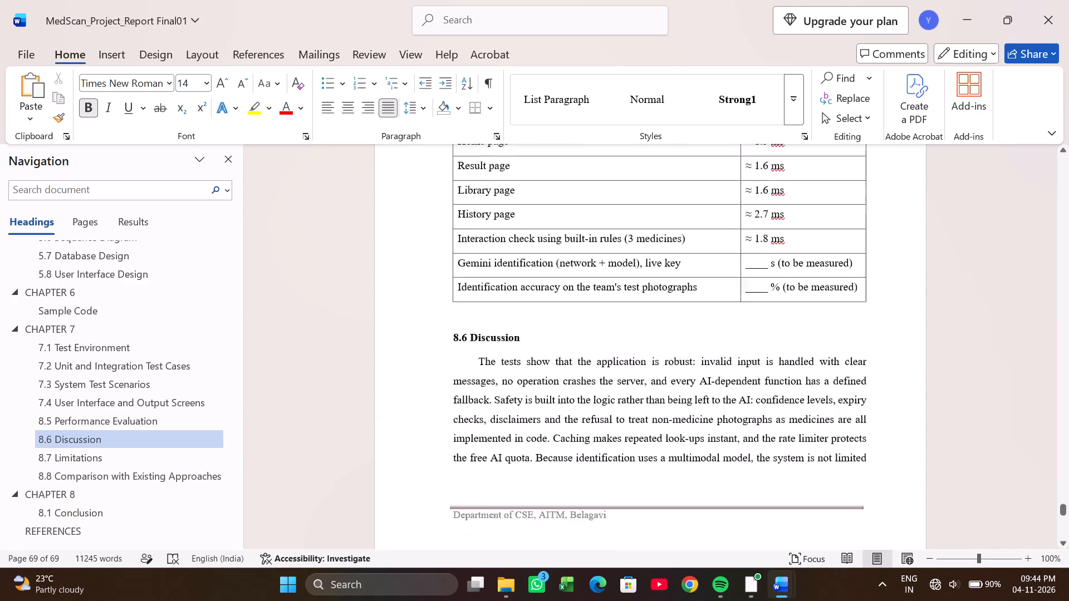
scroll(480, 286, up, 20)
scroll(480, 286, up, 16)
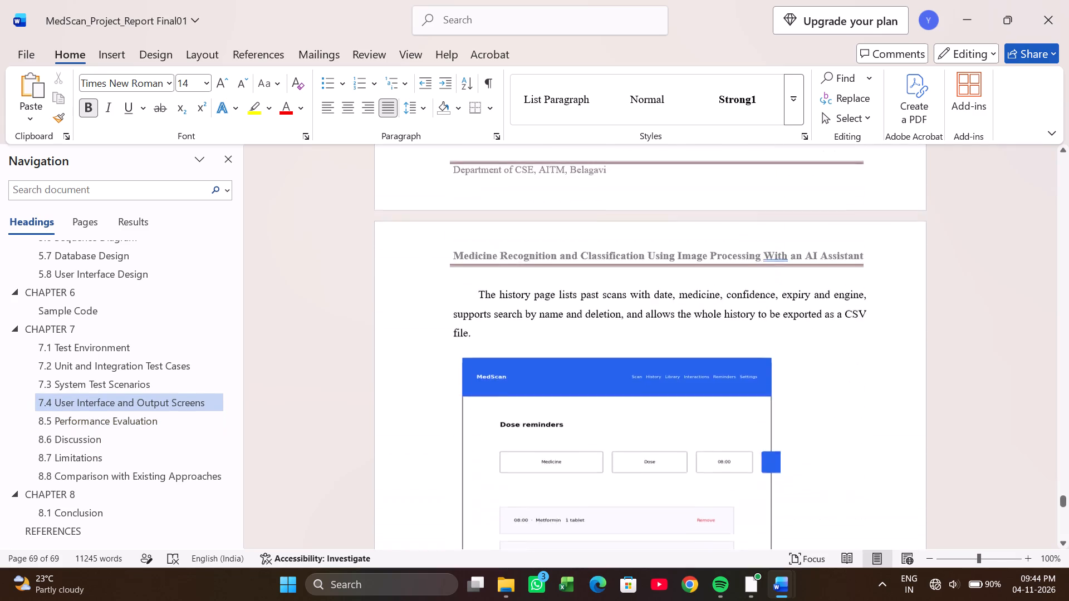
scroll(503, 253, up, 20)
scroll(503, 253, up, 19)
scroll(516, 234, up, 2)
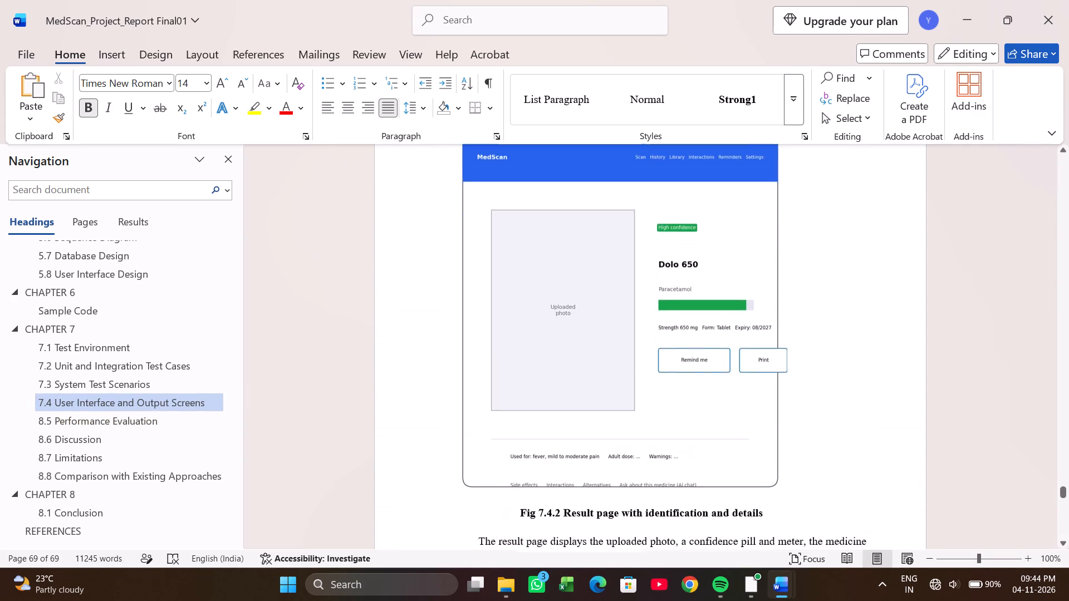
scroll(516, 234, up, 9)
scroll(518, 231, up, 12)
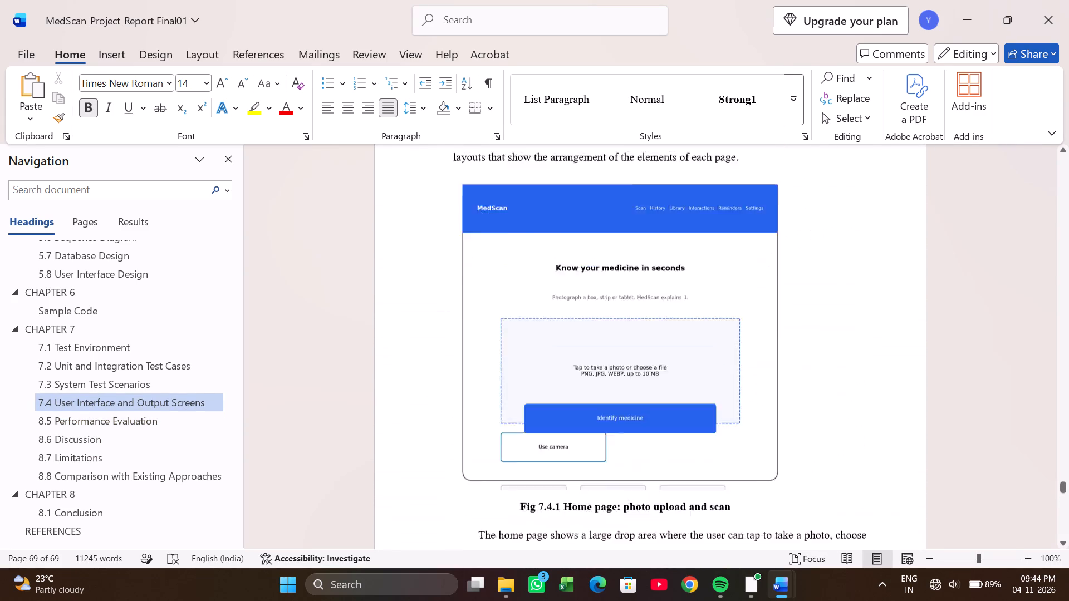
scroll(518, 231, up, 15)
scroll(524, 228, up, 19)
scroll(524, 227, up, 18)
scroll(529, 220, up, 4)
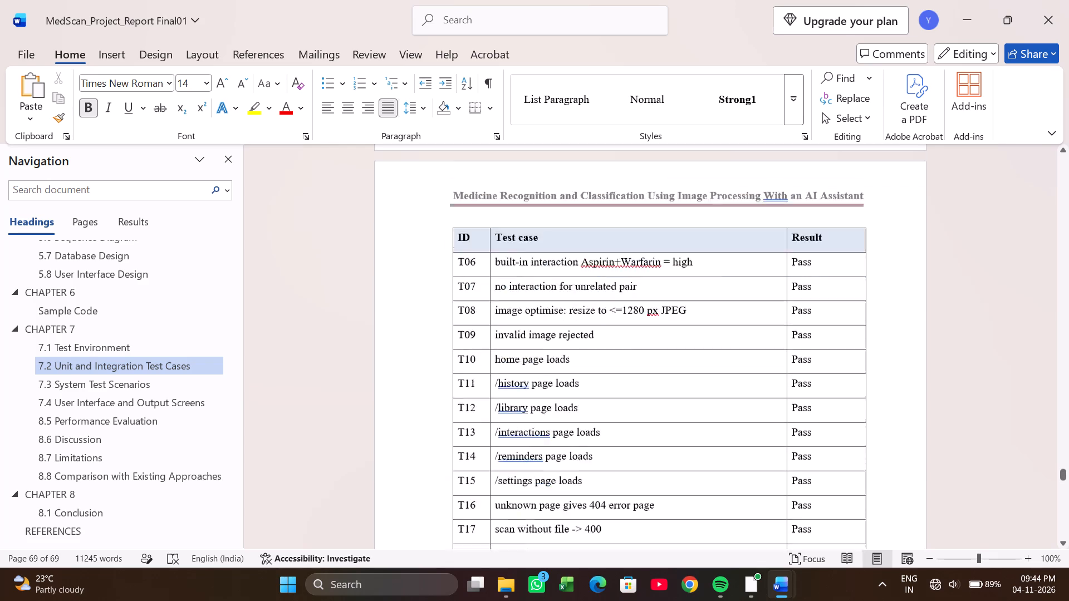
scroll(529, 220, up, 15)
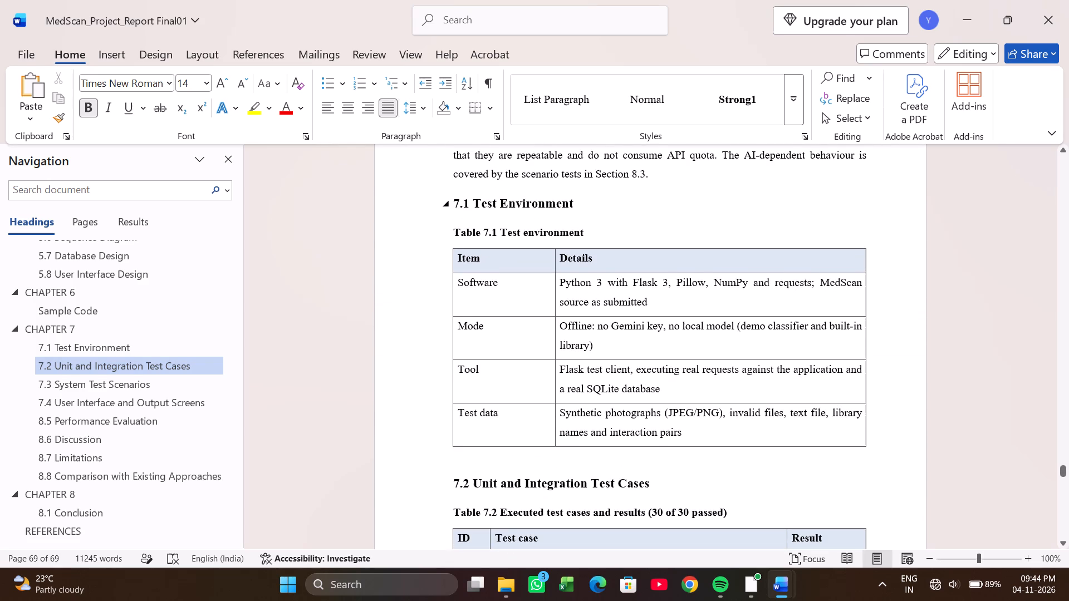
scroll(531, 220, up, 9)
scroll(531, 220, down, 15)
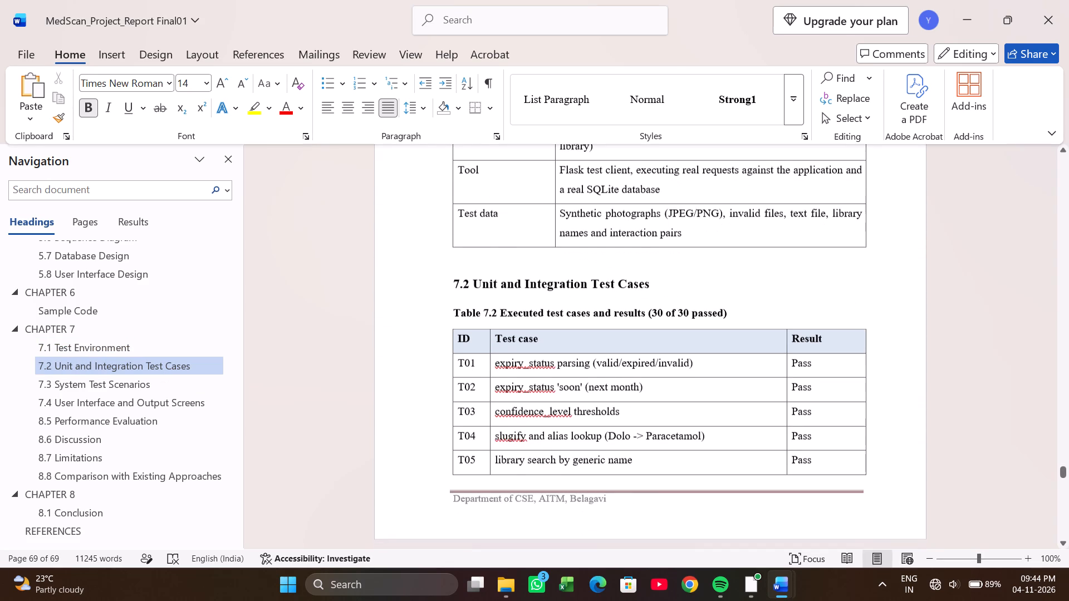
Renumber the Performance Evaluation heading as 7.5 and set it to 14 pt.
click(88, 419)
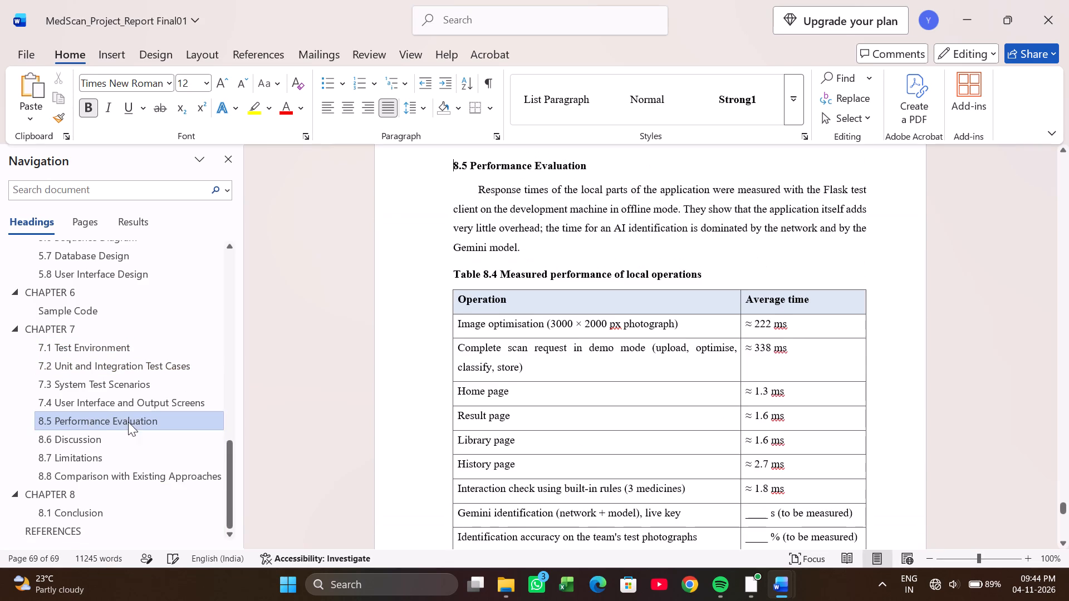
scroll(511, 235, up, 2)
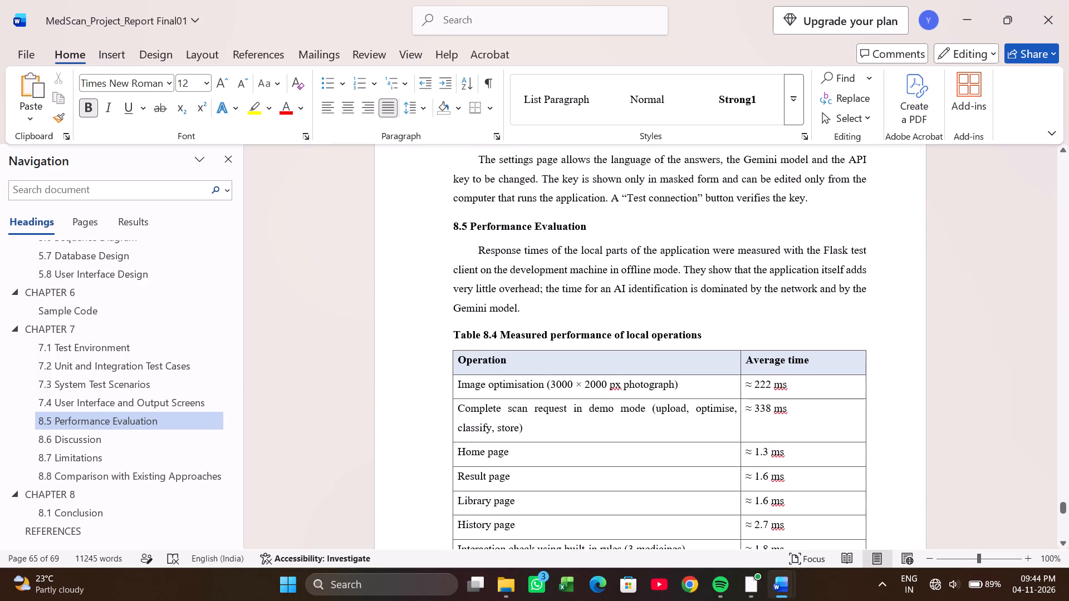
click(455, 229)
key(Right)
key(BackSpace)
key(7)
drag(594, 226, 447, 229)
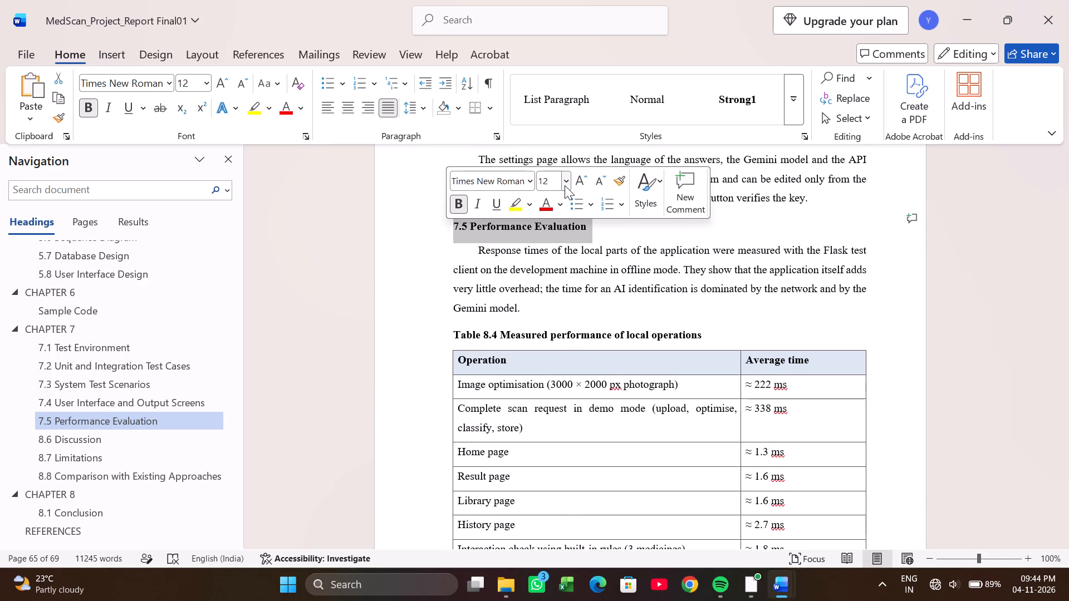
click(565, 185)
click(546, 300)
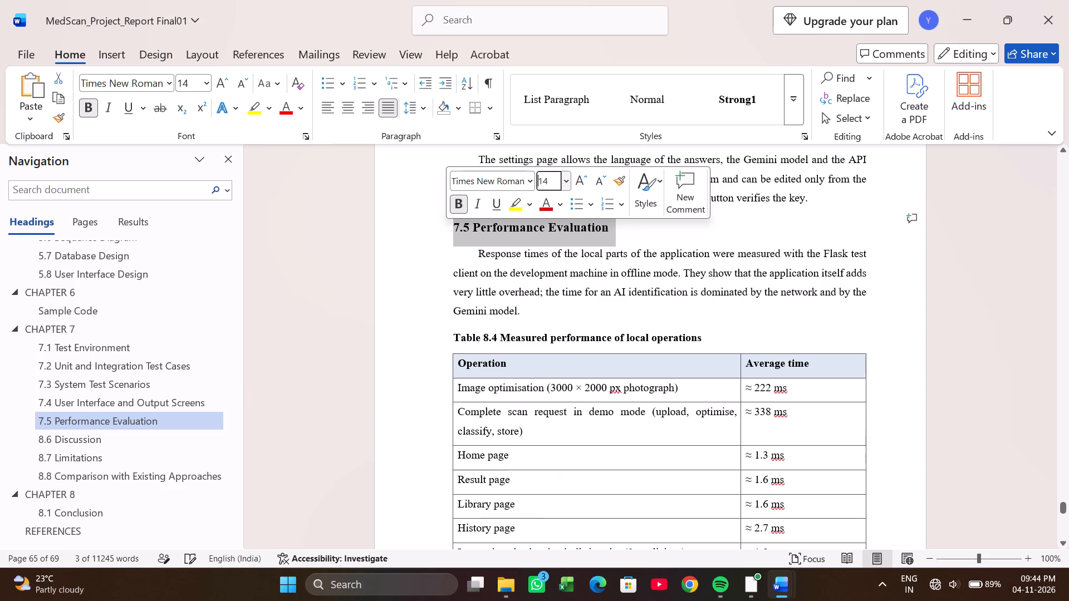
click(565, 298)
Renumber the caption of the measured performance of local operations table as Table 7.4.
scroll(560, 310, down, 1)
click(488, 307)
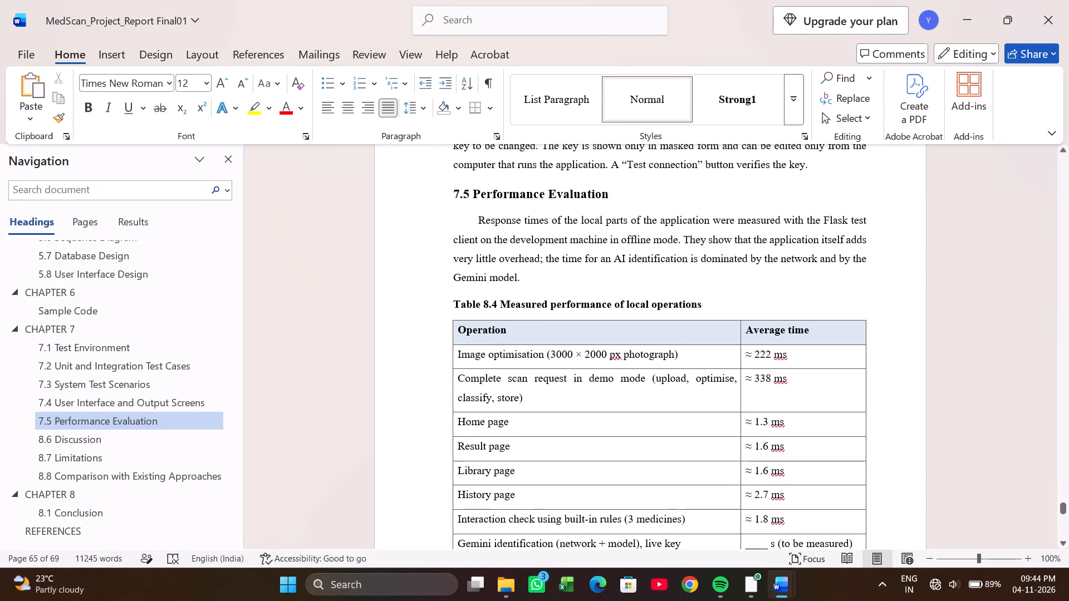
key(BackSpace)
key(7)
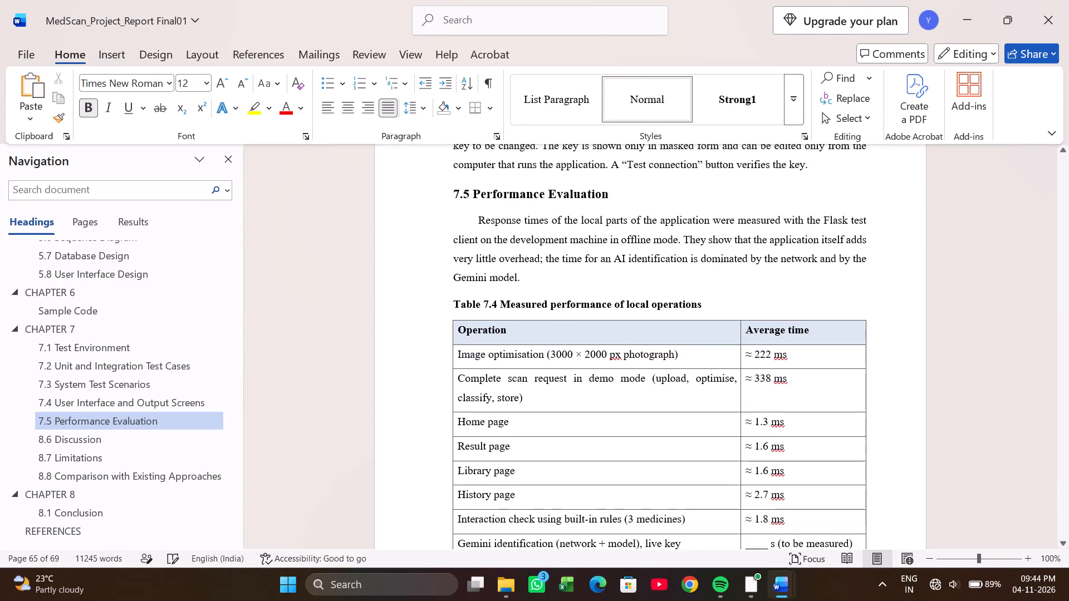
Renumber the Discussion heading as 7.6 and set it to 14 pt.
scroll(521, 287, down, 7)
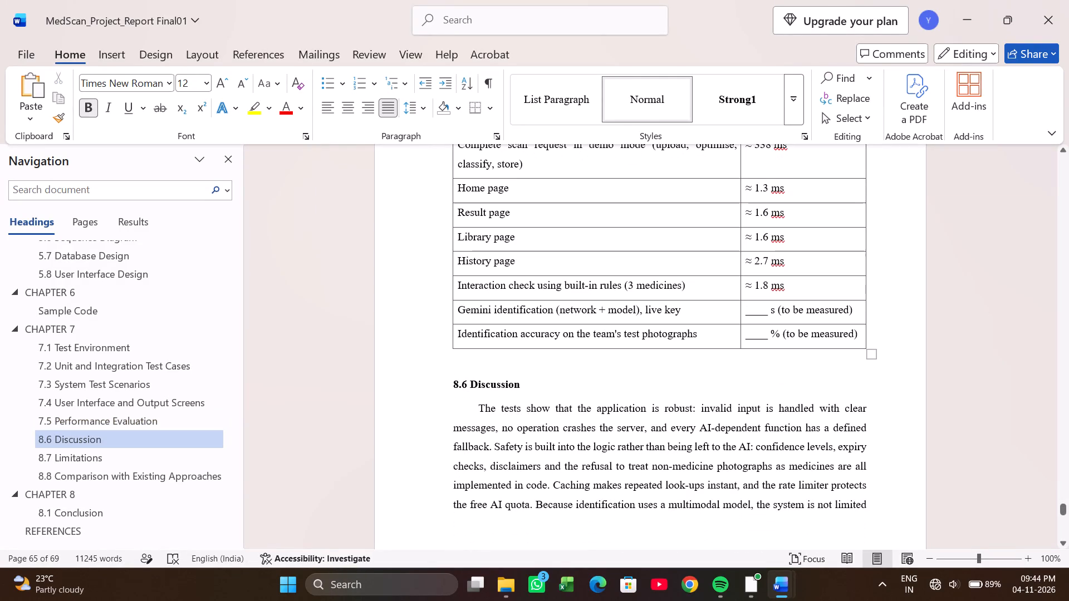
click(459, 386)
key(BackSpace)
key(7)
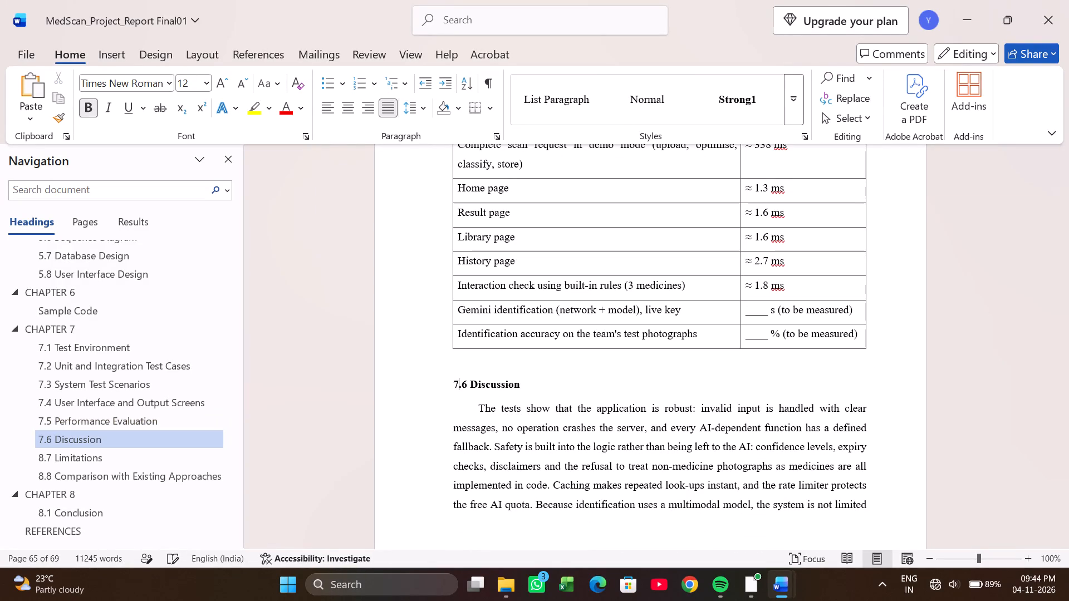
drag(531, 385, 447, 398)
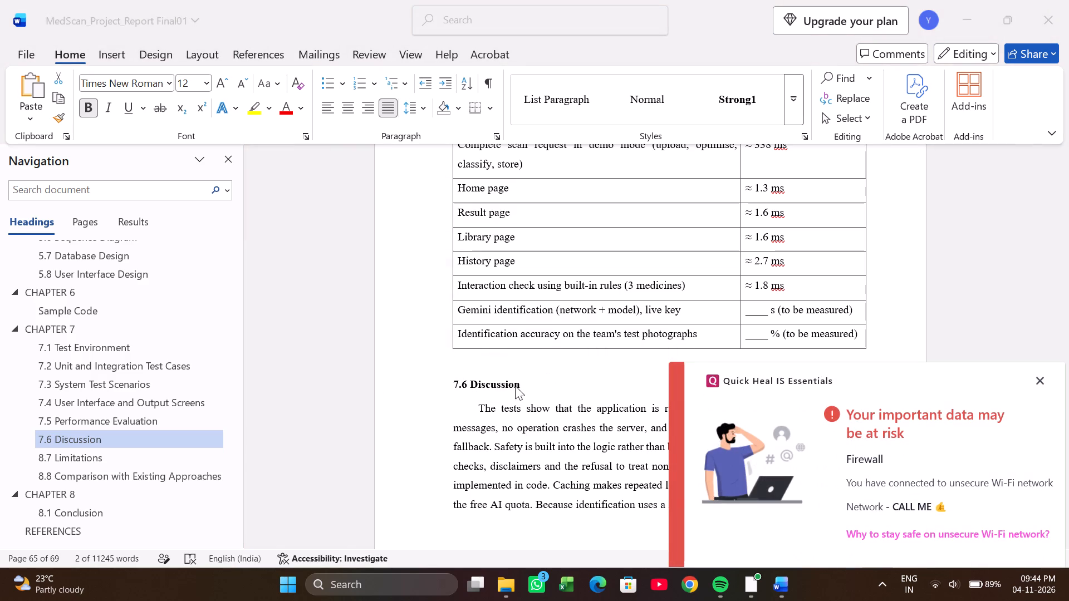
drag(515, 386, 488, 387)
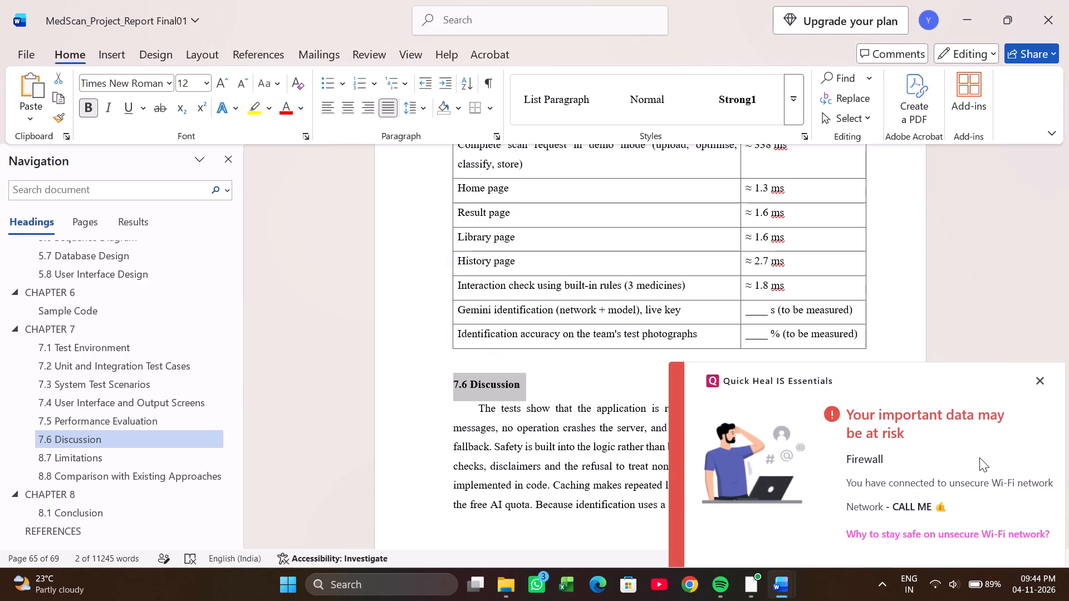
click(1043, 374)
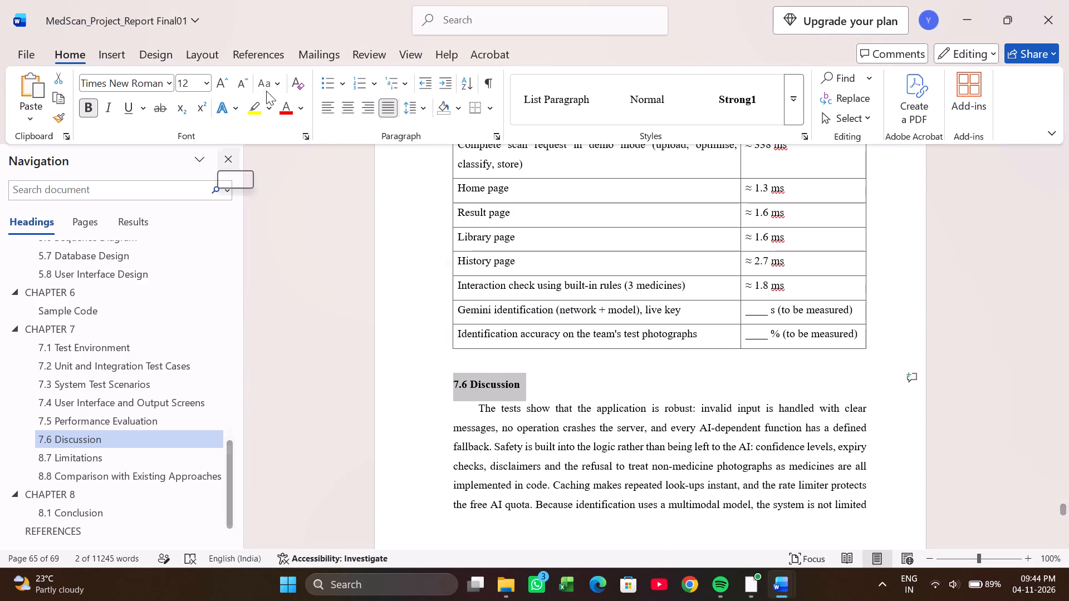
click(207, 87)
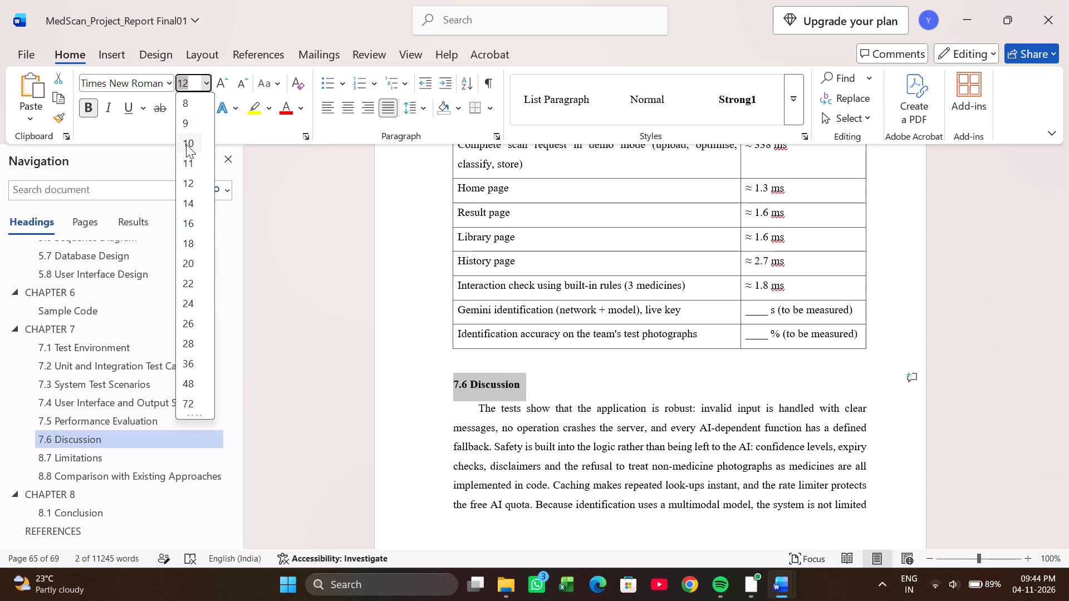
click(194, 199)
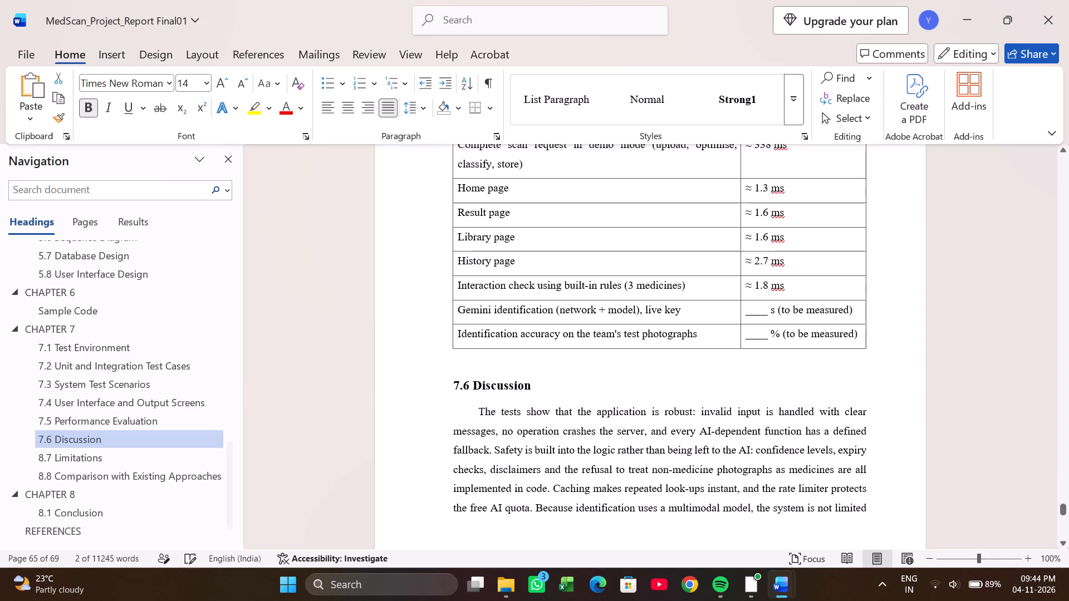
click(390, 375)
Renumber the Limitations heading as 7.7 and set it to 14 pt.
scroll(488, 430, down, 10)
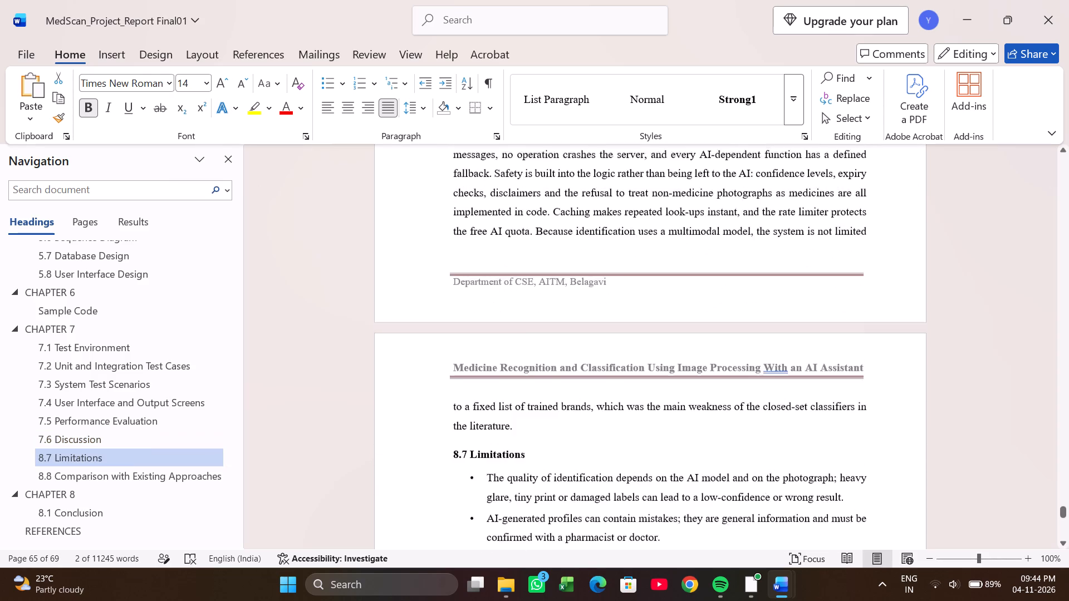
click(459, 400)
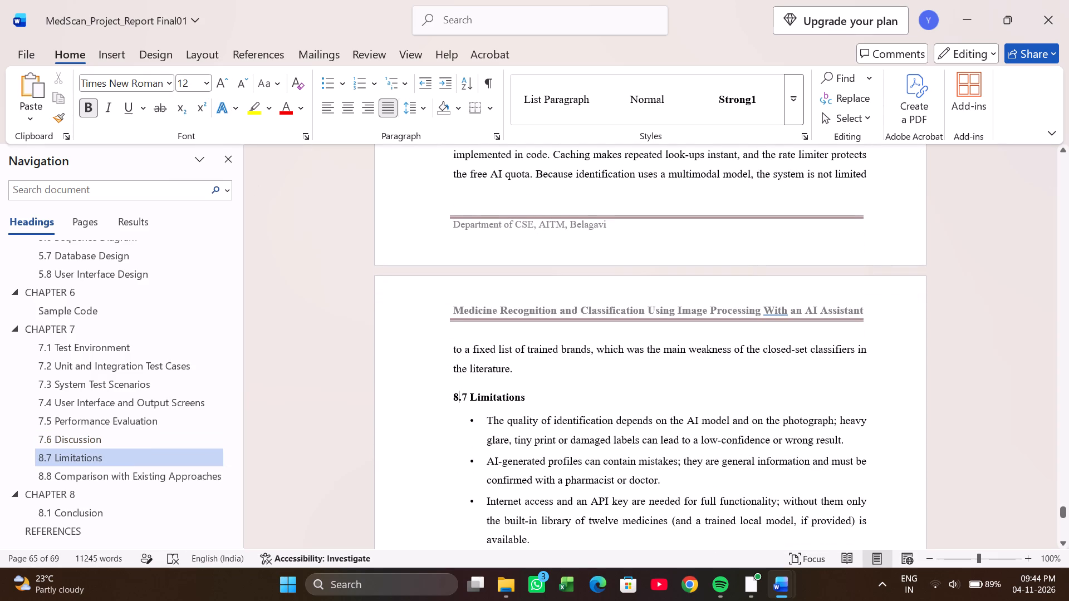
key(BackSpace)
key(7)
drag(531, 398, 438, 403)
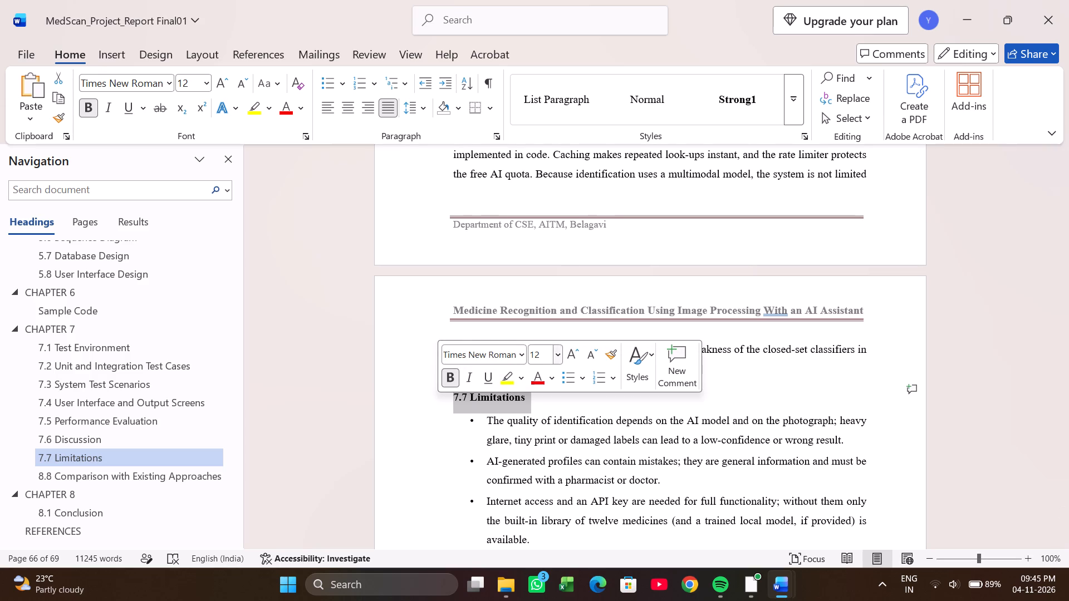
click(560, 356)
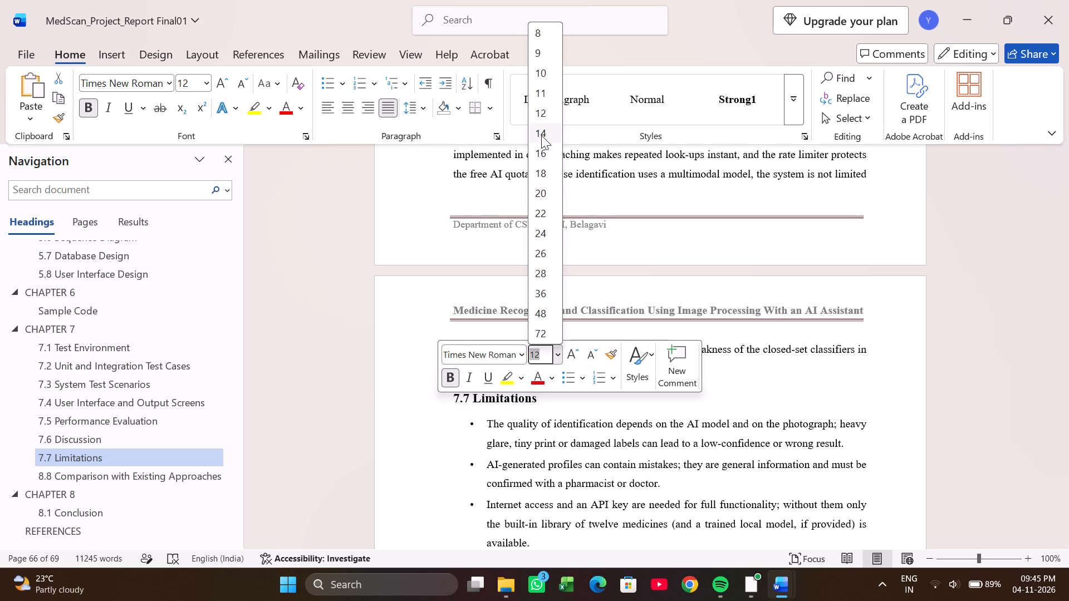
click(541, 135)
click(635, 391)
Delete the whole 8.8 Comparison with Existing Approaches section, including its heading, table caption and two-page table.
scroll(605, 405, down, 6)
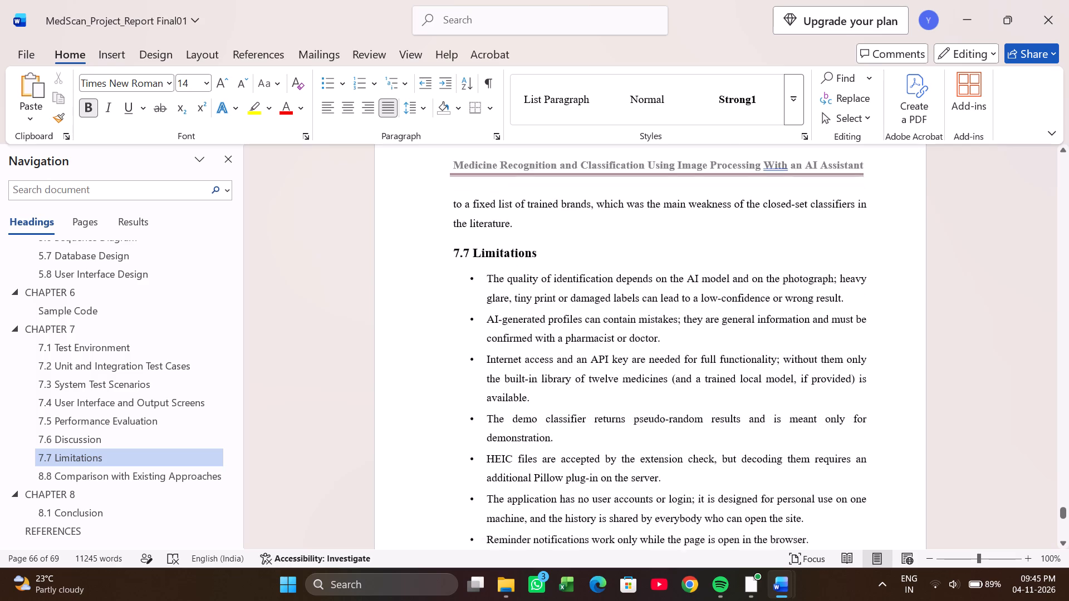
scroll(594, 413, down, 8)
click(458, 250)
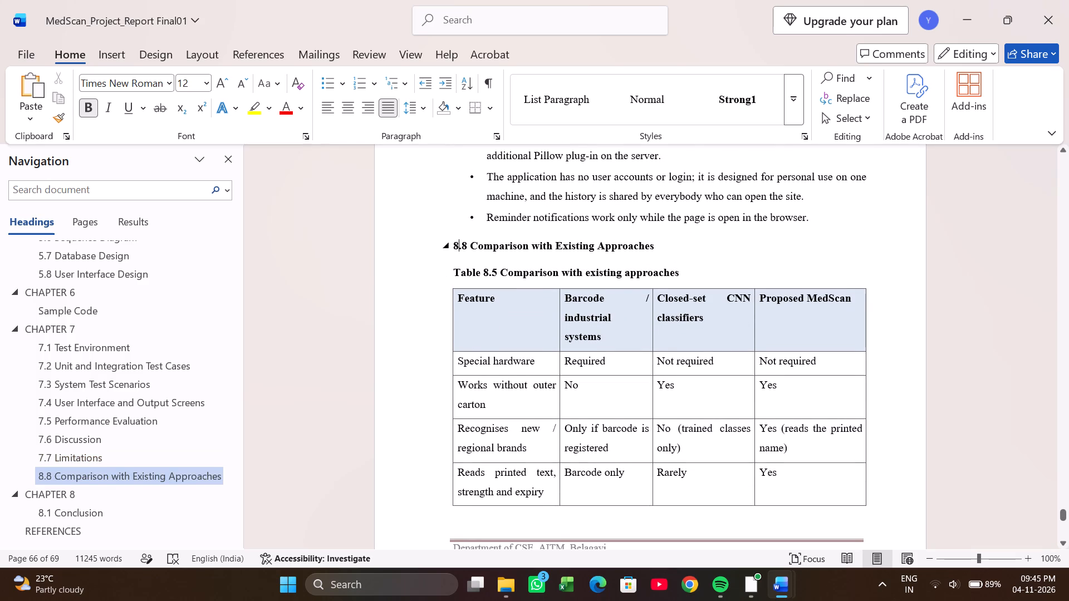
drag(452, 244, 530, 381)
scroll(525, 381, down, 16)
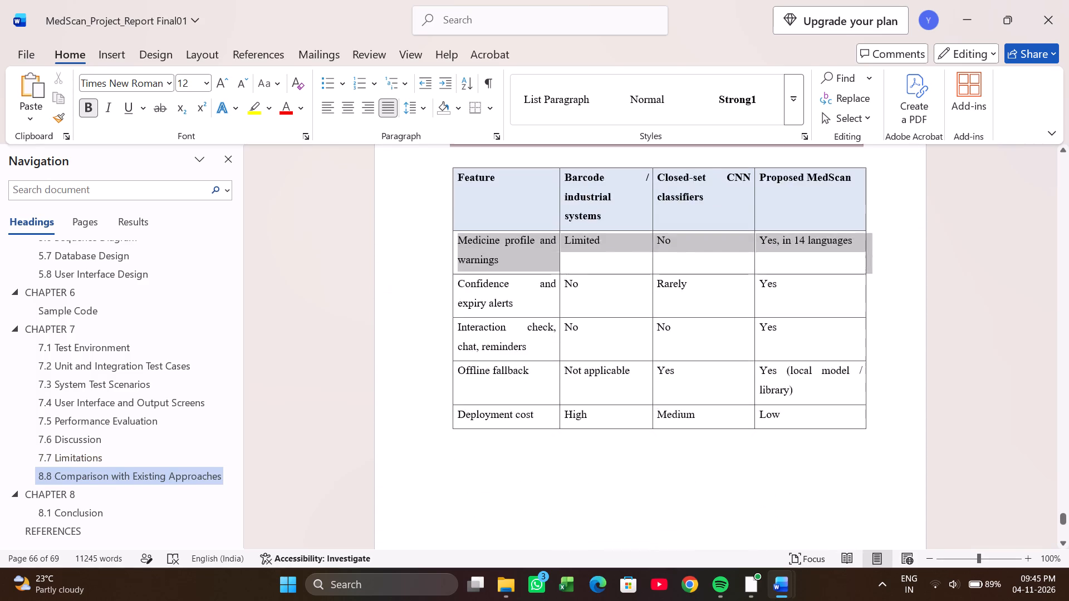
drag(530, 381, 795, 292)
scroll(531, 381, down, 6)
key(BackSpace)
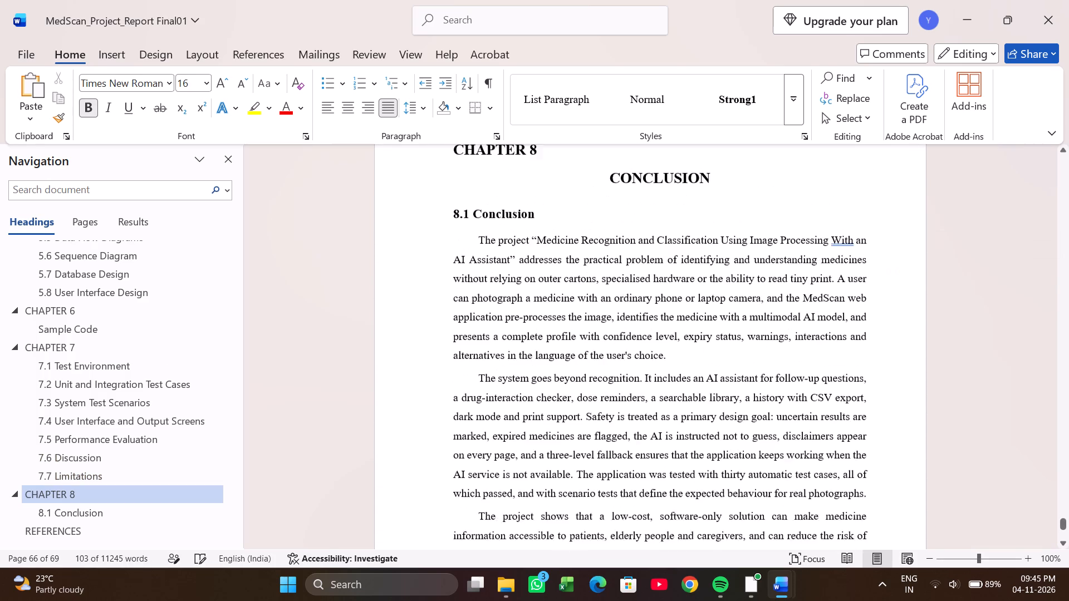
Check the page layout from the end of the Limitations section through the Conclusion chapter to the end of the References.
scroll(795, 290, up, 5)
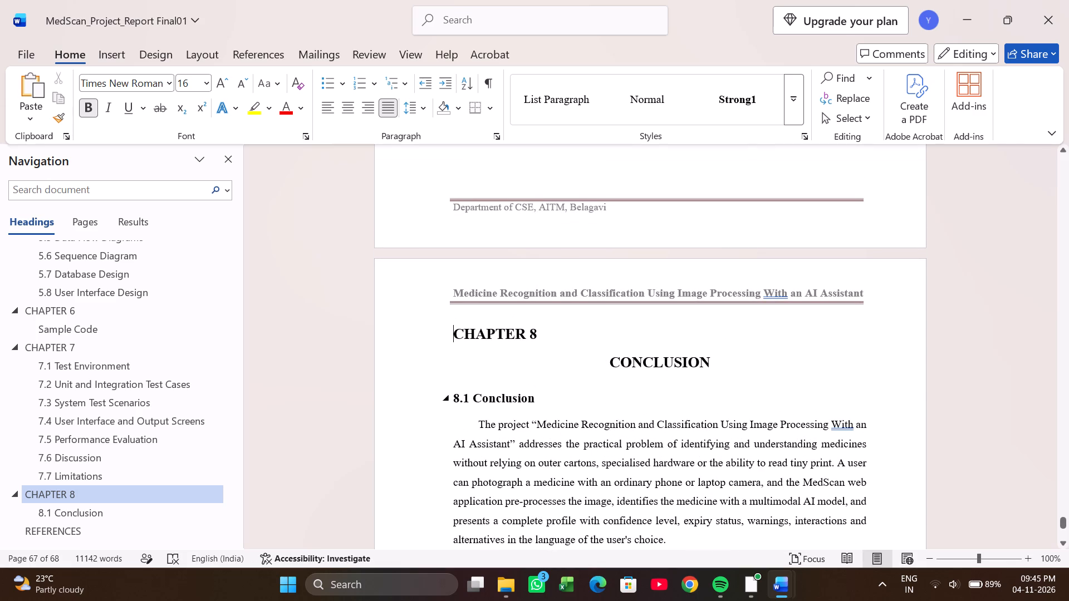
scroll(635, 351, up, 15)
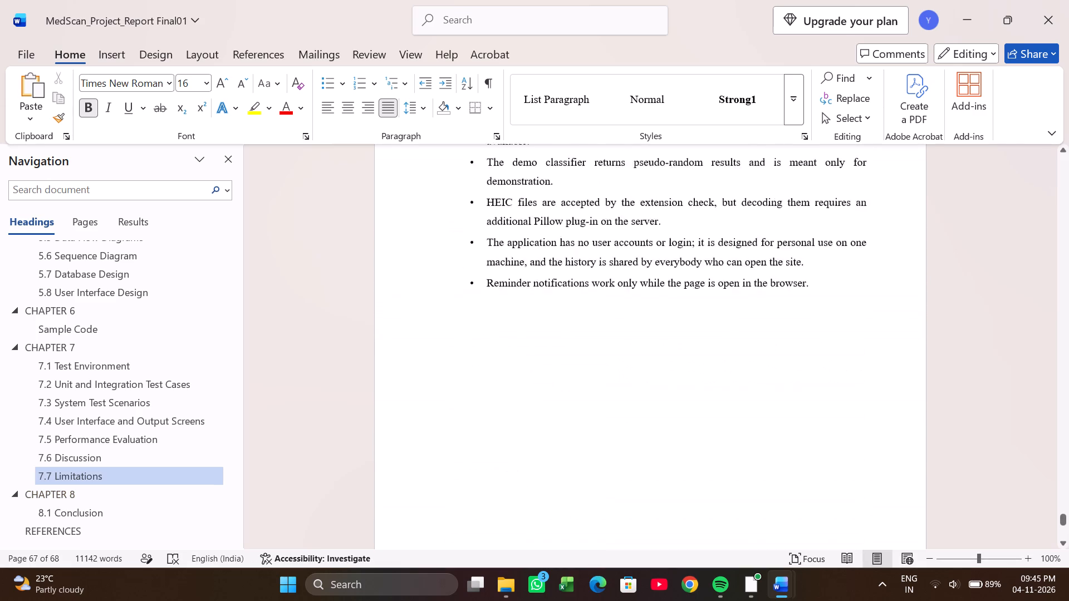
scroll(638, 351, up, 7)
scroll(638, 351, down, 17)
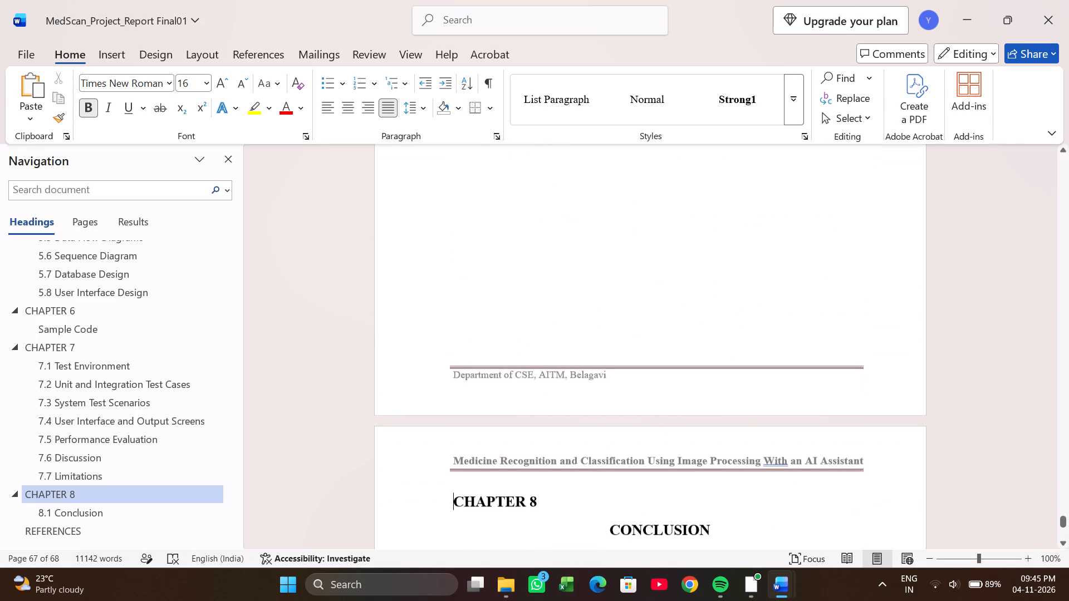
scroll(640, 351, down, 8)
scroll(534, 358, down, 16)
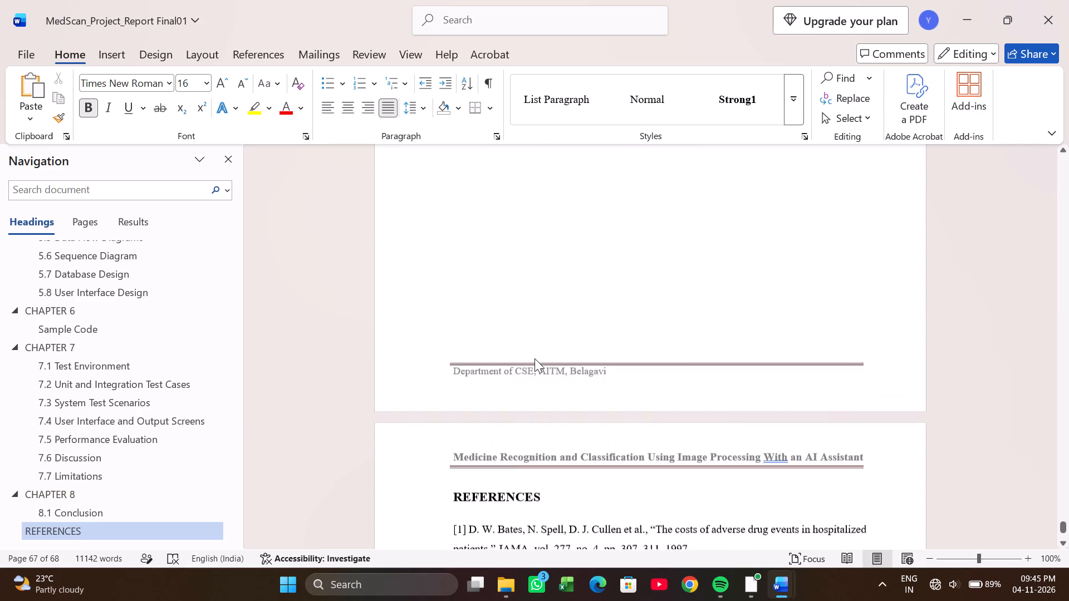
scroll(534, 358, down, 15)
scroll(534, 358, down, 20)
scroll(534, 358, down, 11)
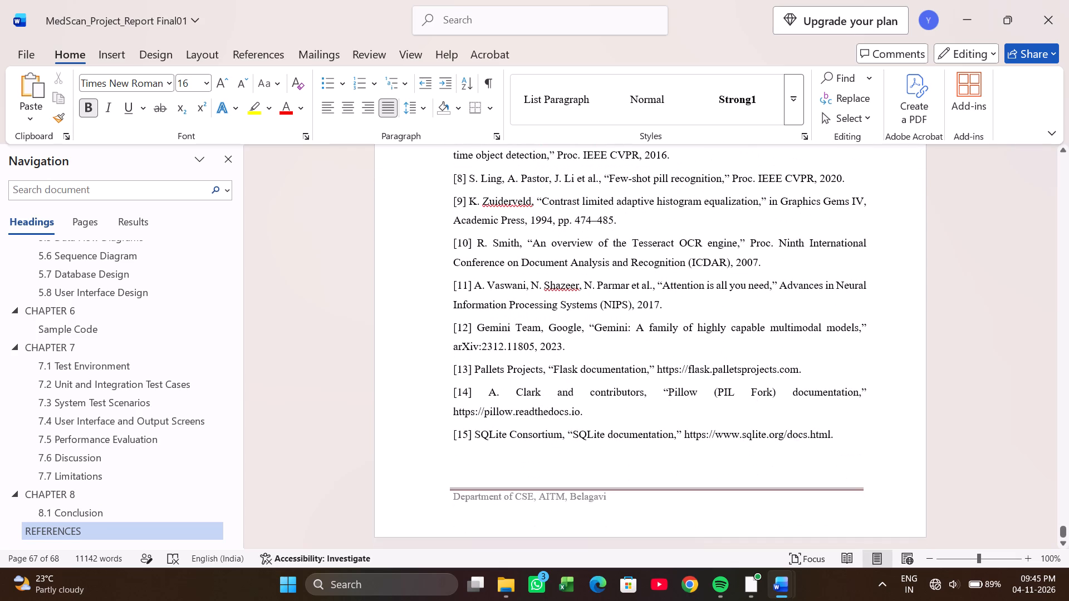
scroll(541, 356, down, 3)
Save the report.
key(ctrl+s)
Save the report.
key(ctrl+s)
Return to the start of Chapter 1 and examine the 1.1 and 1.2 section headings.
scroll(555, 364, up, 20)
scroll(555, 364, up, 4)
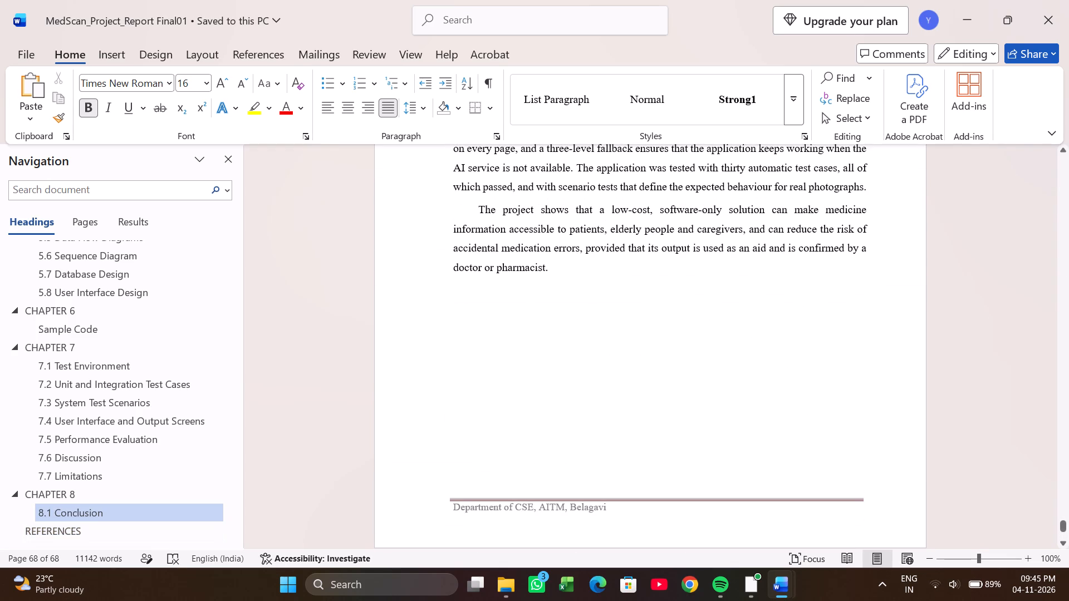
scroll(0, 394, up, 5)
scroll(77, 348, up, 16)
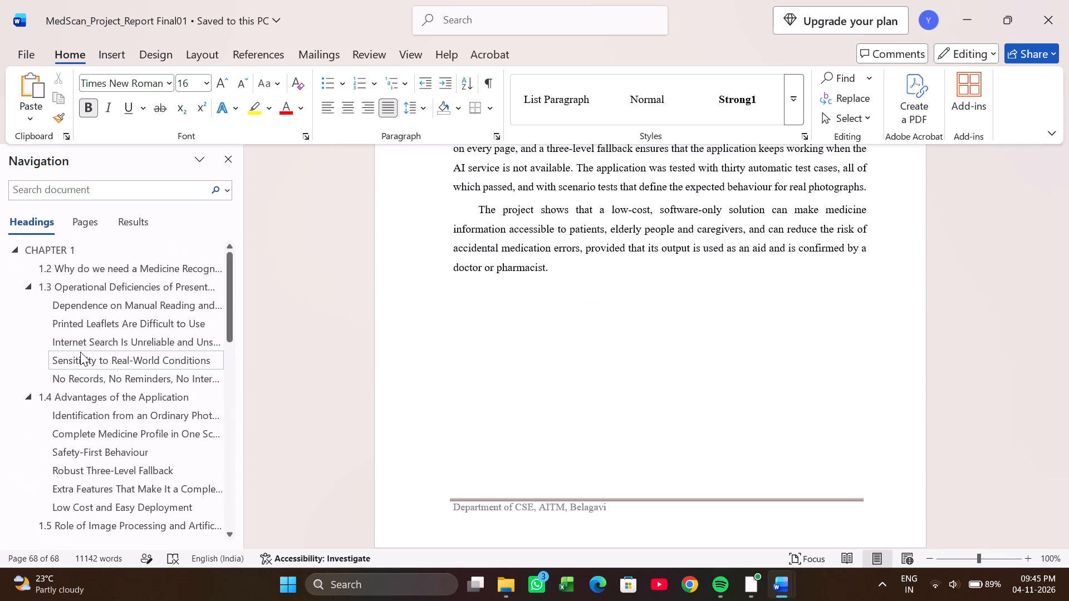
scroll(80, 352, up, 8)
click(101, 272)
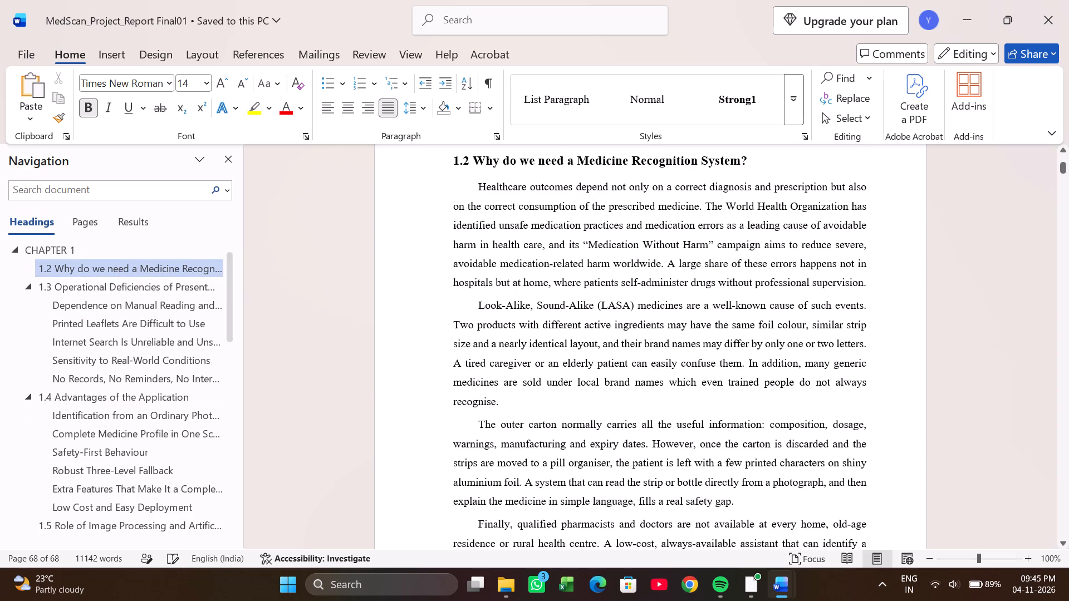
scroll(519, 229, up, 20)
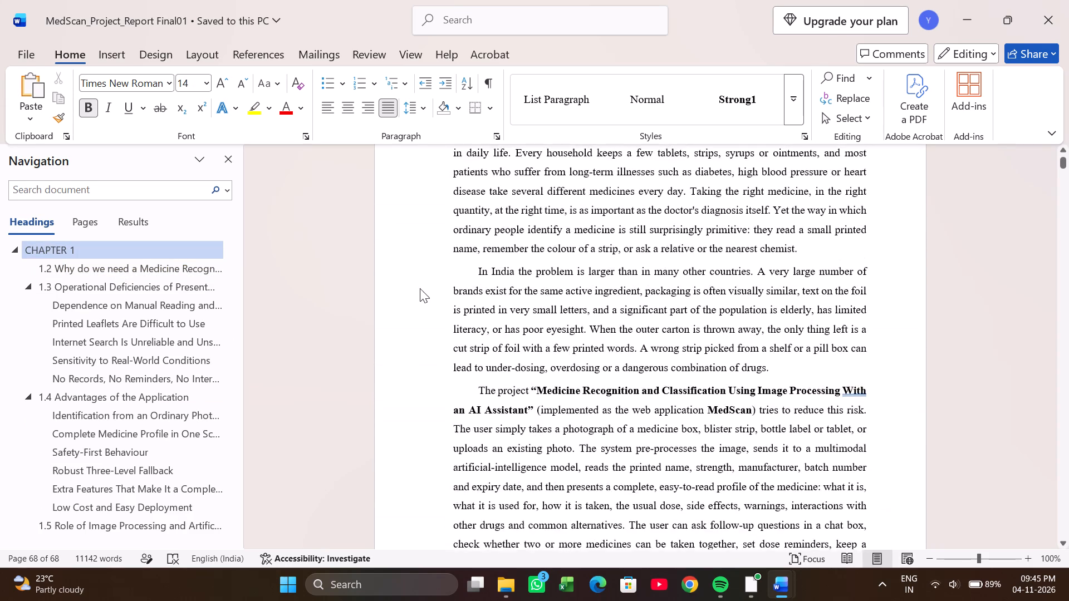
scroll(420, 288, up, 9)
click(472, 303)
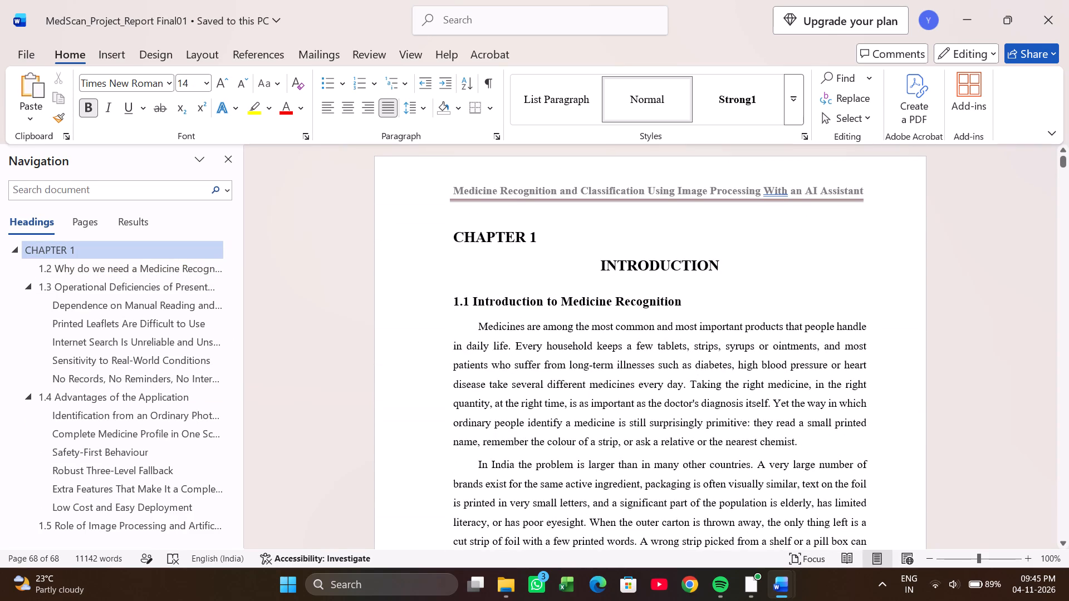
click(450, 300)
scroll(592, 334, down, 12)
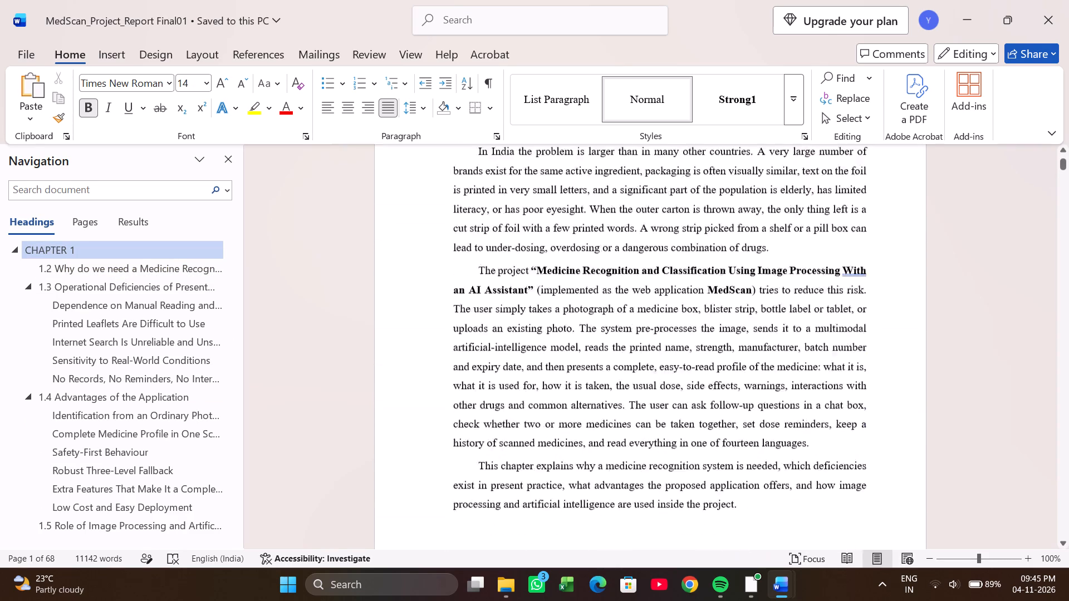
scroll(552, 359, down, 8)
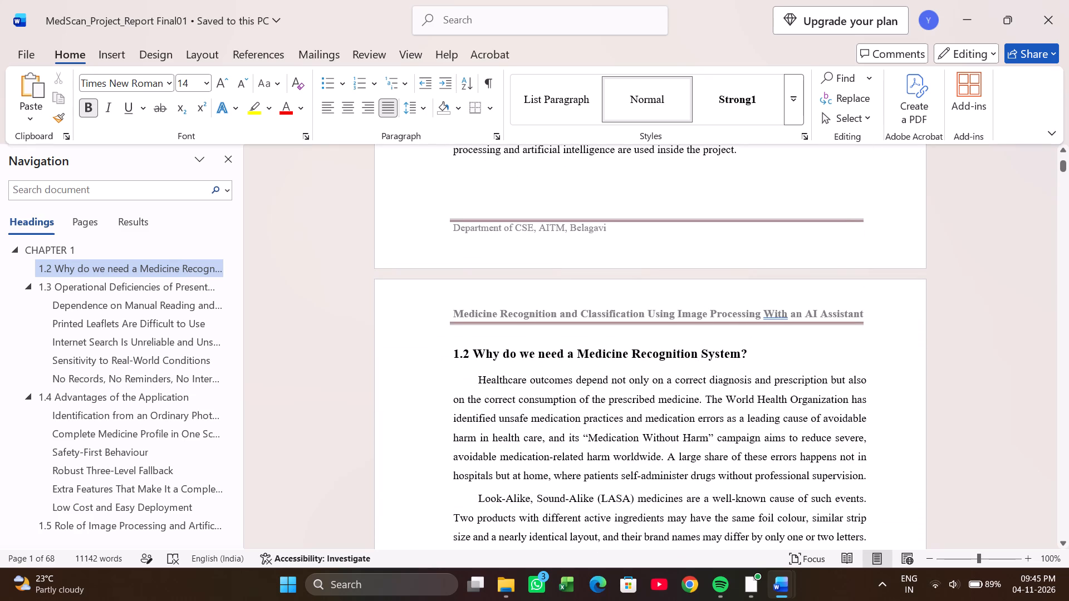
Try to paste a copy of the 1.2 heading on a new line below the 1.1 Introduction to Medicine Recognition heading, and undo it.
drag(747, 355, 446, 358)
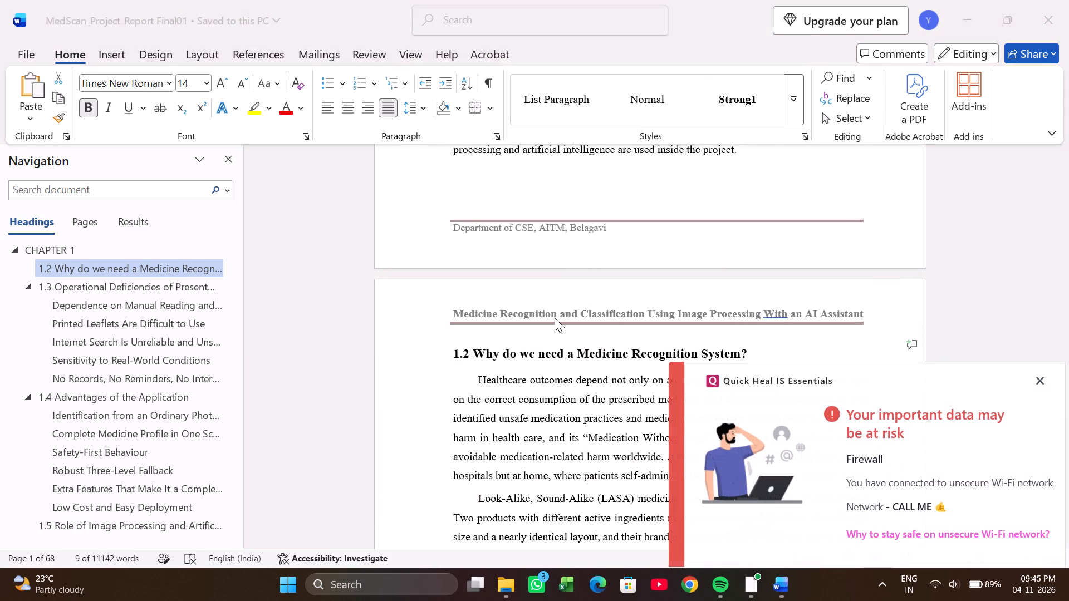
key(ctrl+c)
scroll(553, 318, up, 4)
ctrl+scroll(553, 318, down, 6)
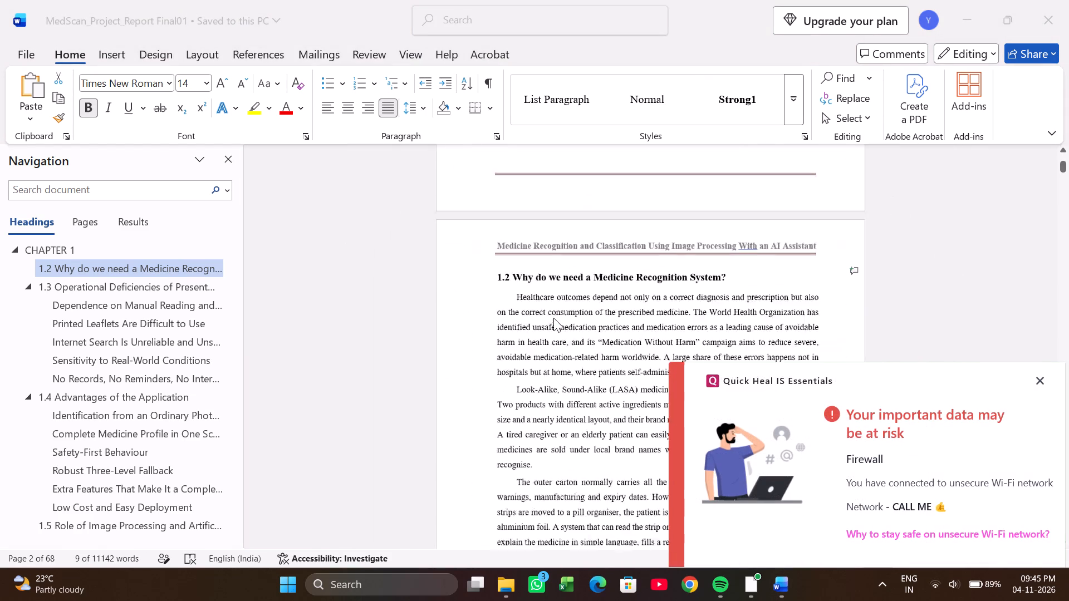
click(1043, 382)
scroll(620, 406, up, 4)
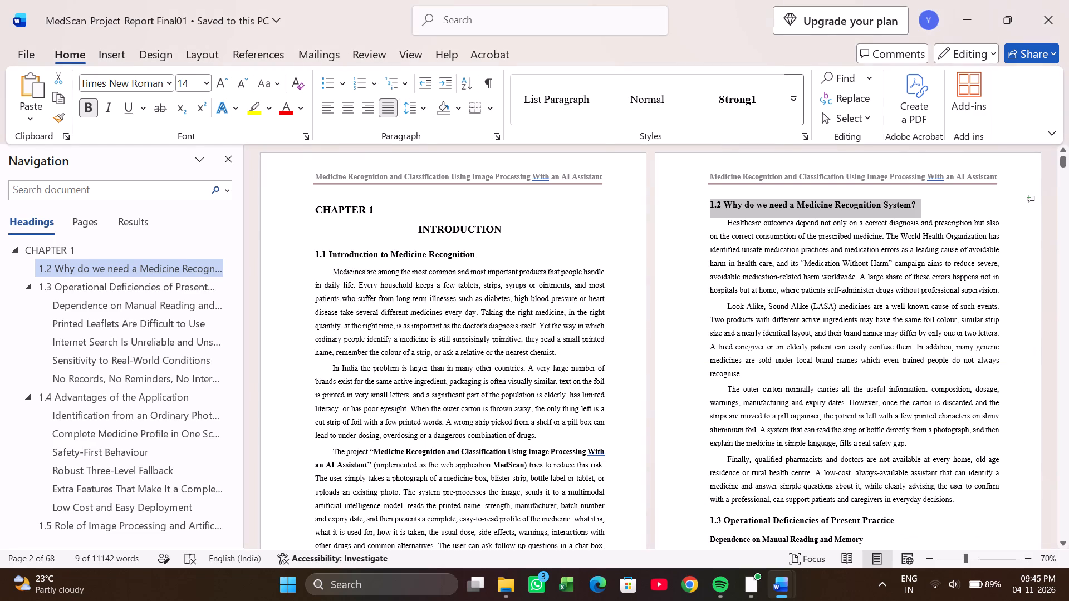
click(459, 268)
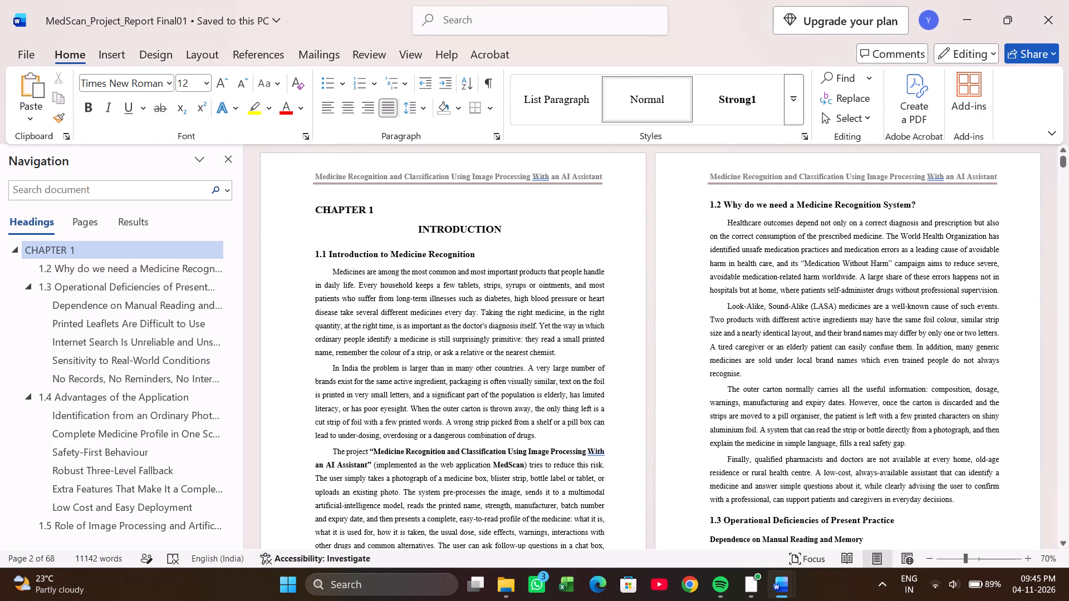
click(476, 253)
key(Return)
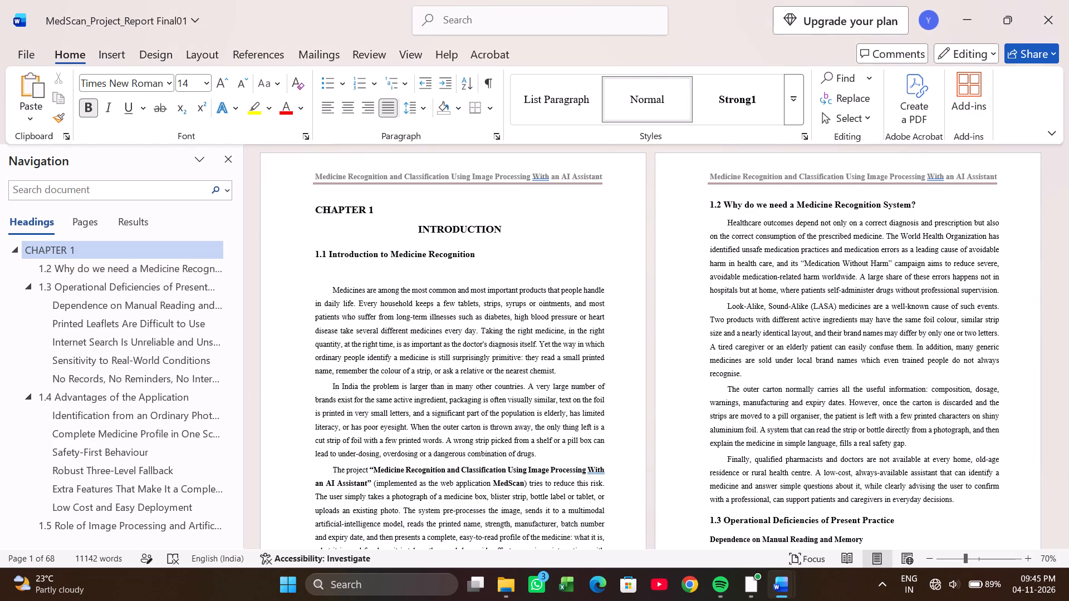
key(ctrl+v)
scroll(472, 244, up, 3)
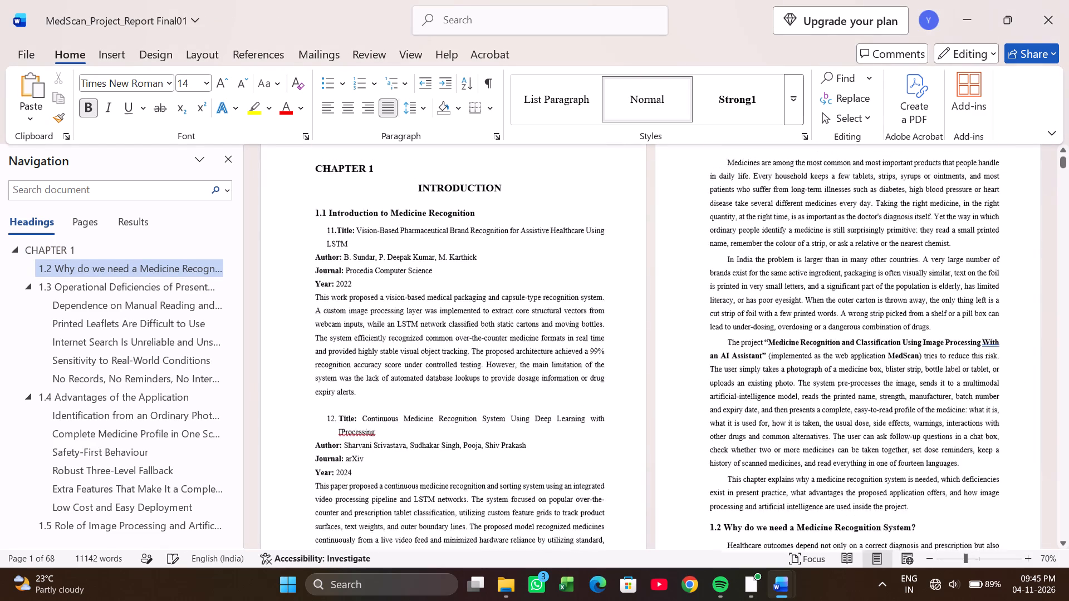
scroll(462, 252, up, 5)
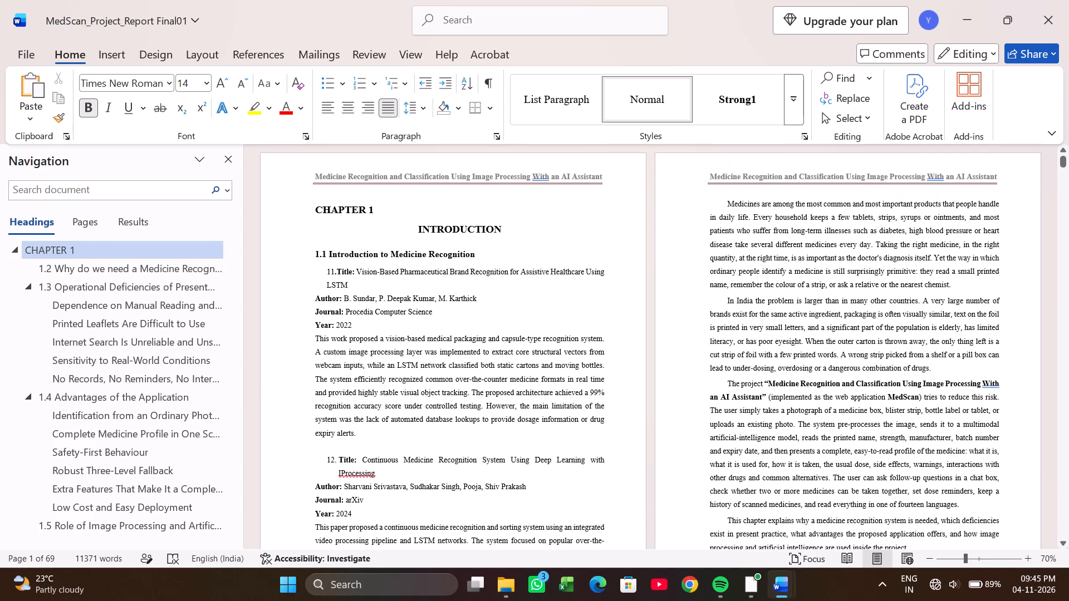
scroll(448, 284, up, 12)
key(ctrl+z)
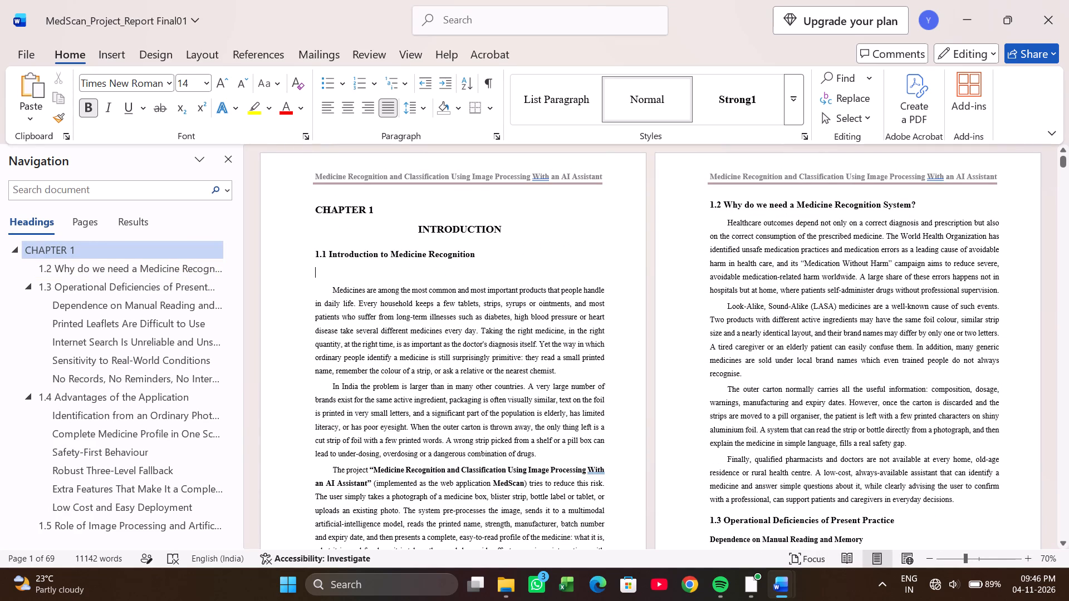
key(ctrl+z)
Copy the whole heading "1.2 Why do we need a Medicine Recognition System?" in Chapter 1.
click(664, 239)
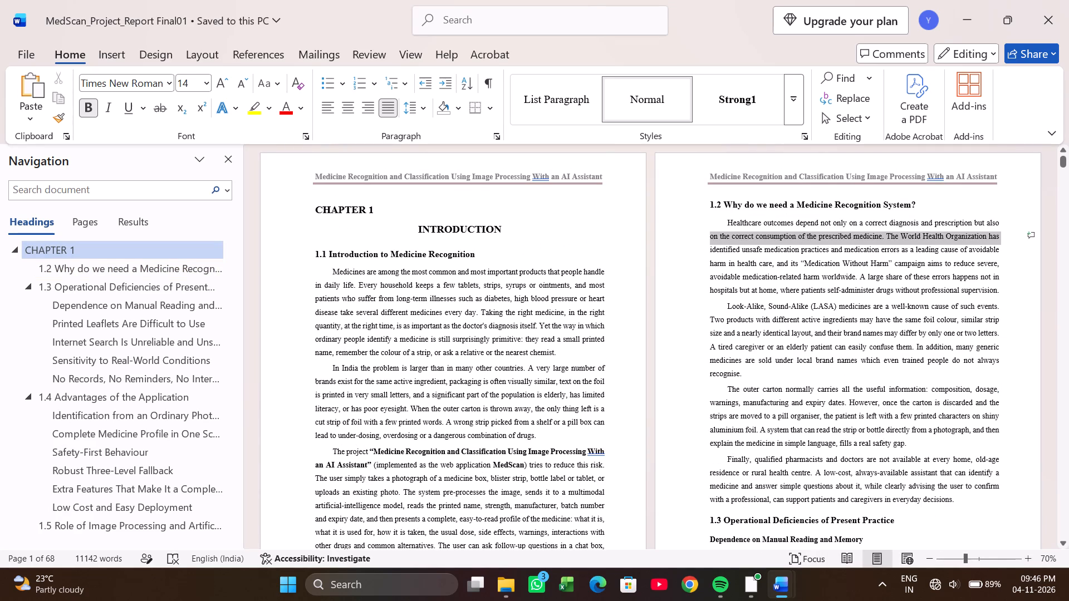
click(669, 277)
drag(924, 203, 711, 209)
key(ctrl+c)
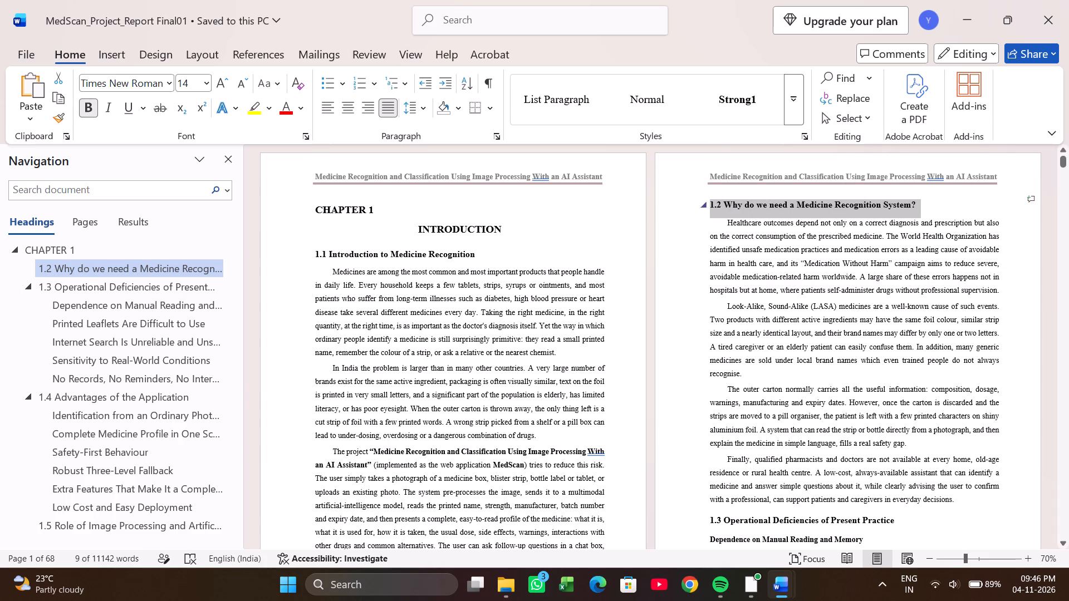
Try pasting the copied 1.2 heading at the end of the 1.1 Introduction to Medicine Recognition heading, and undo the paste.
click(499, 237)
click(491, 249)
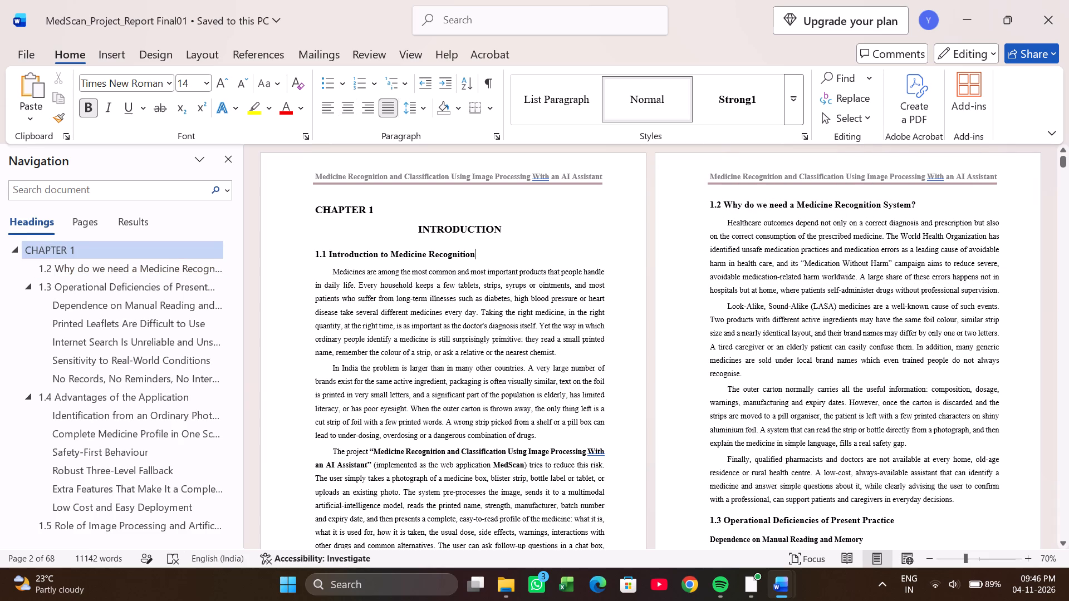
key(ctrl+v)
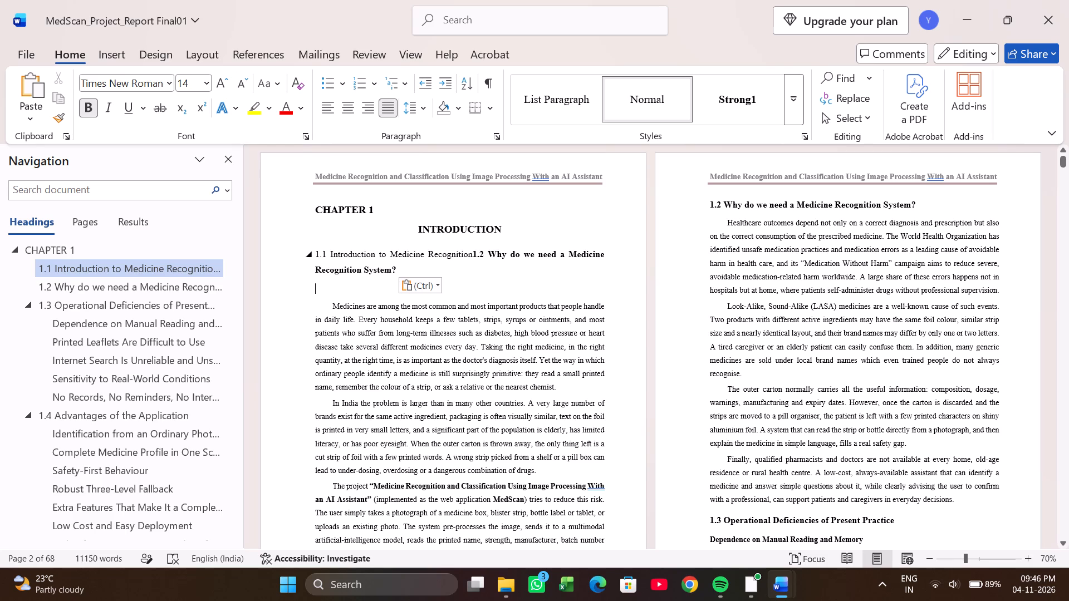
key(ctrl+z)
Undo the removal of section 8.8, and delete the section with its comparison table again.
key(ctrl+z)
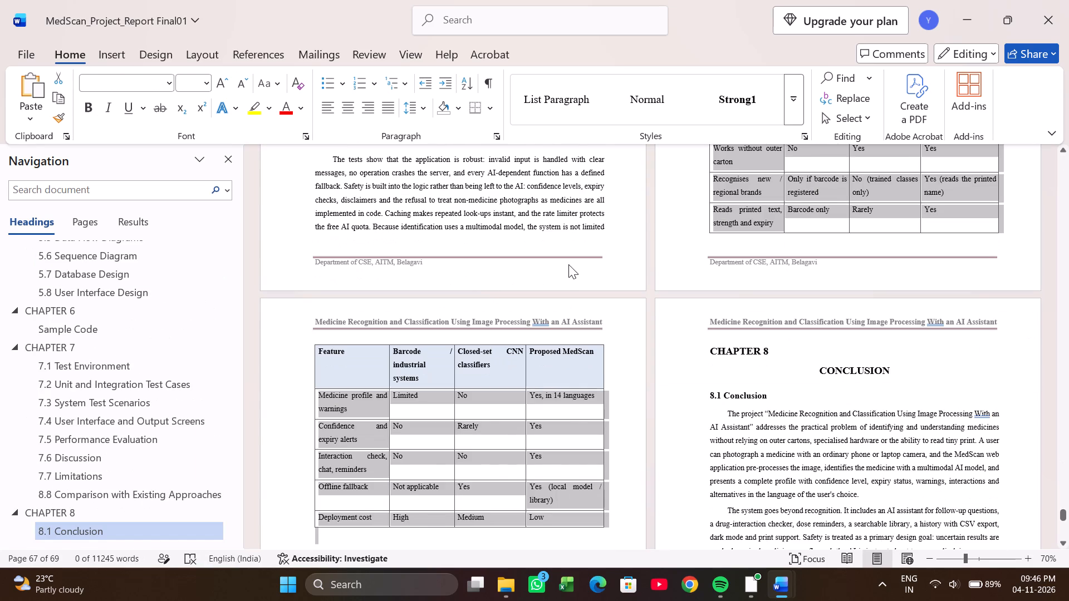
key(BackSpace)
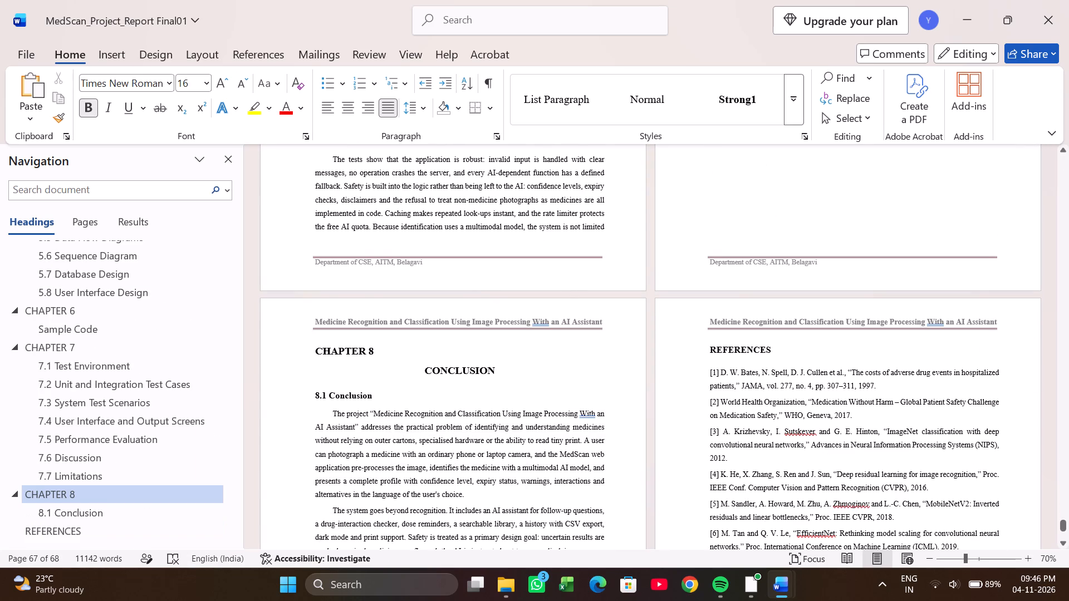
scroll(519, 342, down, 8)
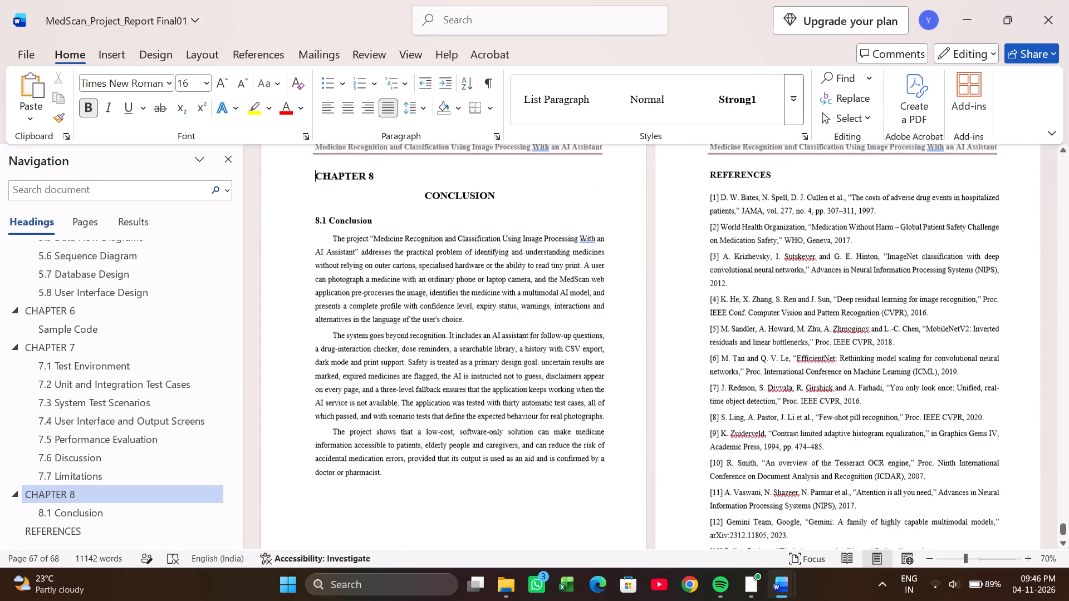
Paste the copied "1.2 Why do we need a Medicine Recognition System?" heading on a new line below the 1.1 heading in Chapter 1.
scroll(519, 343, down, 2)
scroll(521, 342, up, 20)
scroll(521, 342, up, 7)
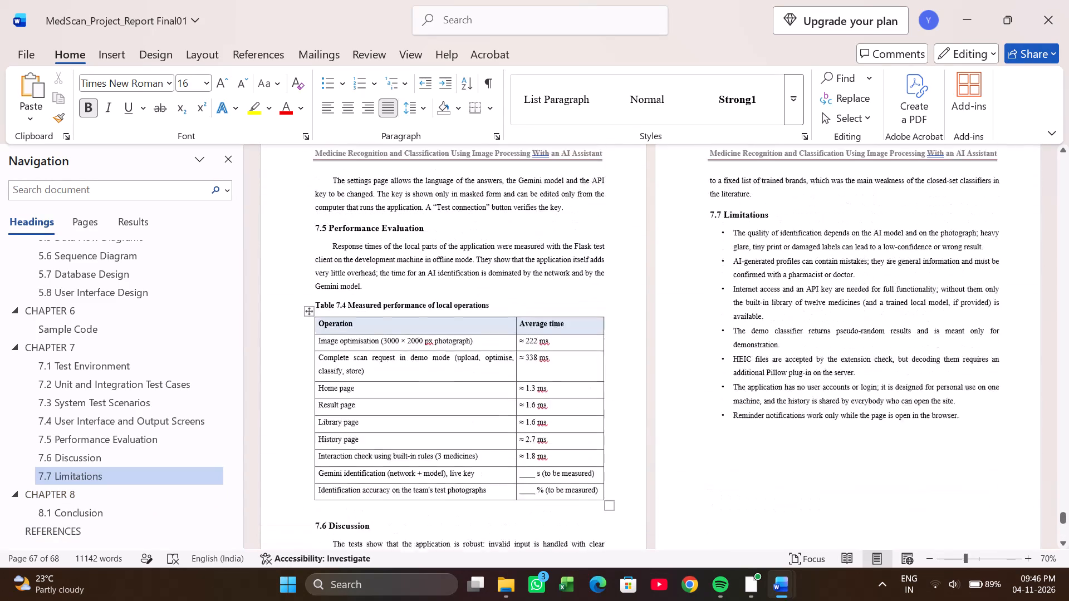
scroll(524, 332, up, 7)
scroll(524, 332, up, 20)
scroll(524, 332, up, 5)
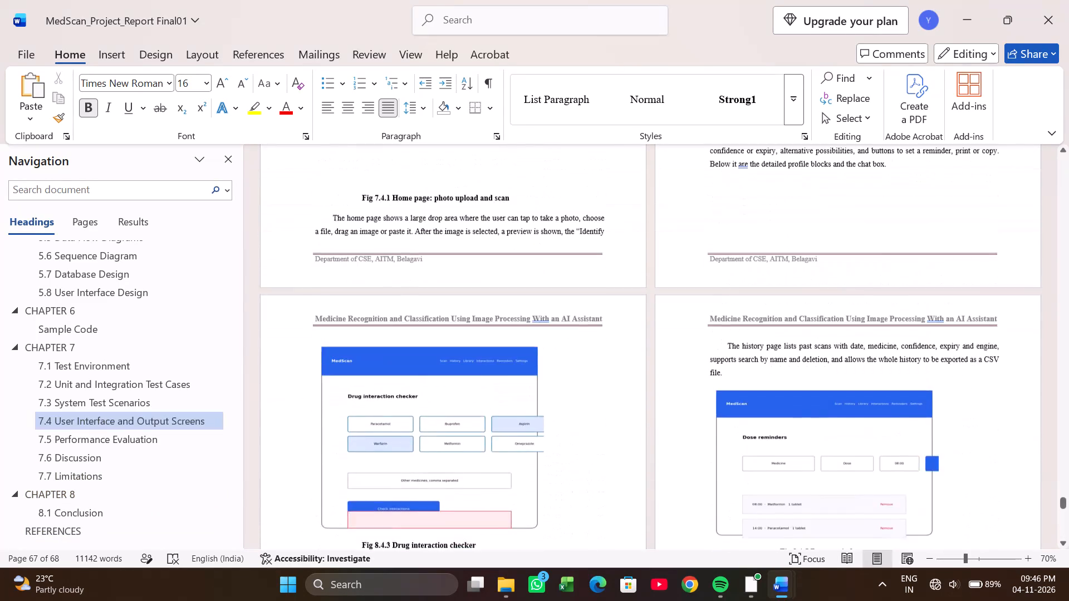
scroll(70, 288, up, 19)
click(89, 268)
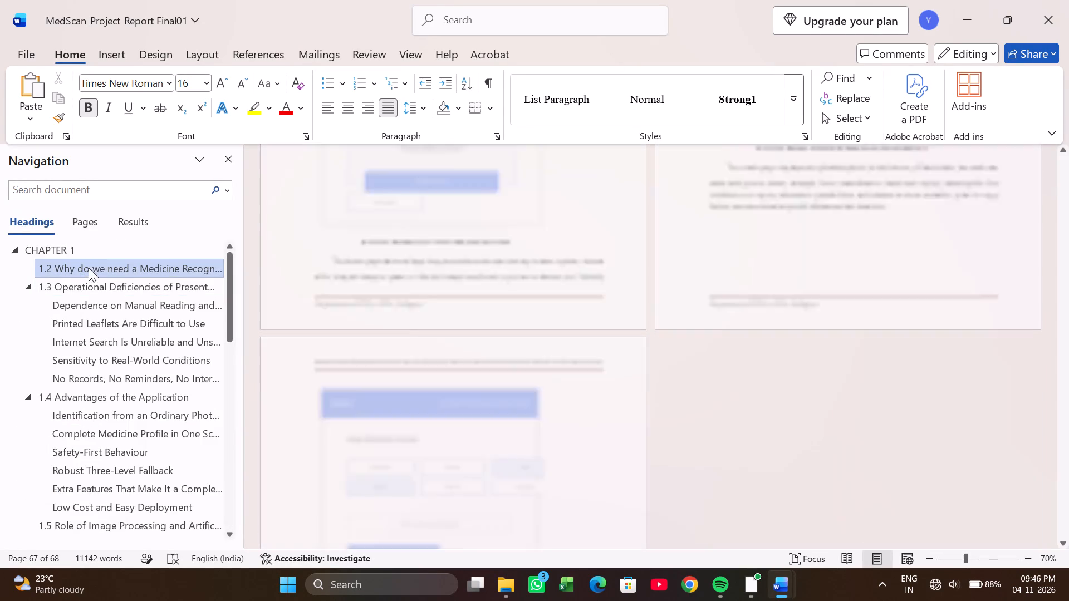
click(96, 259)
click(482, 210)
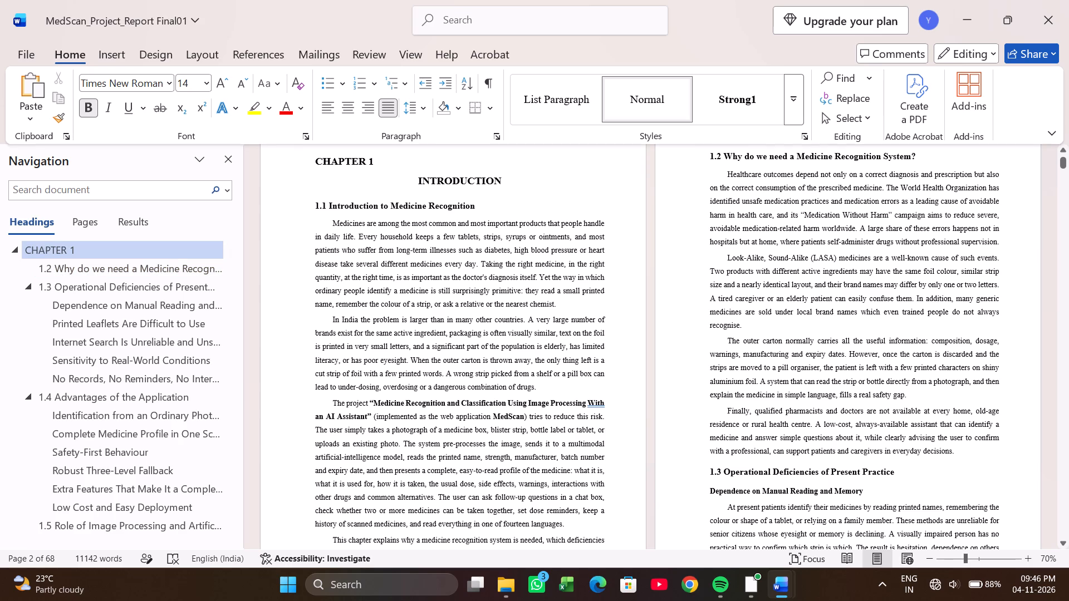
key(Return)
key(ctrl+v)
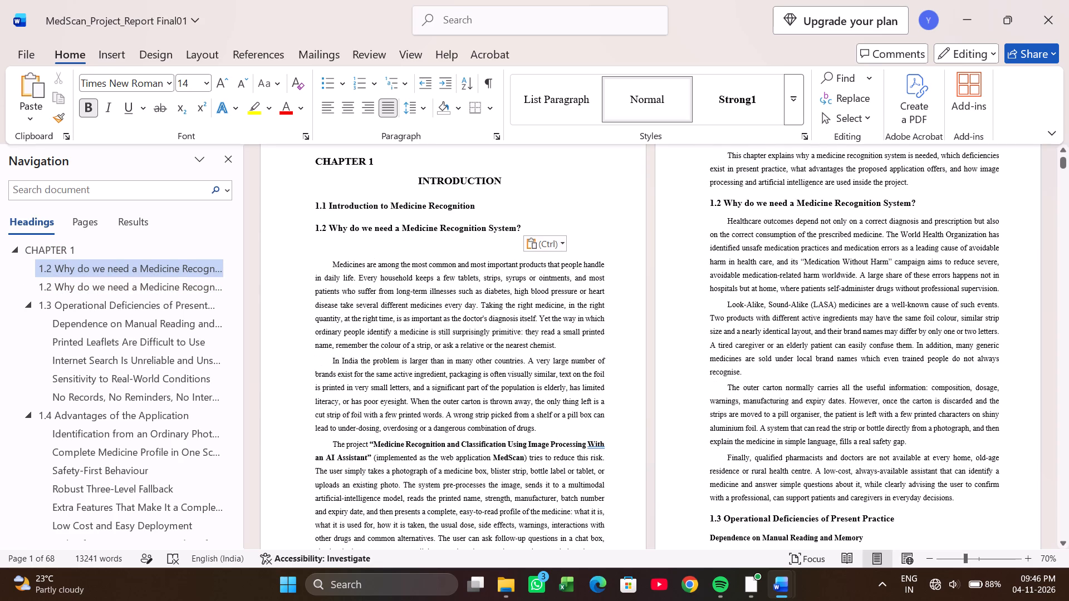
Copy the title text "Introduction to Medicine Recognition" and delete the original 1.1 heading line.
drag(478, 212, 334, 213)
key(ctrl+c)
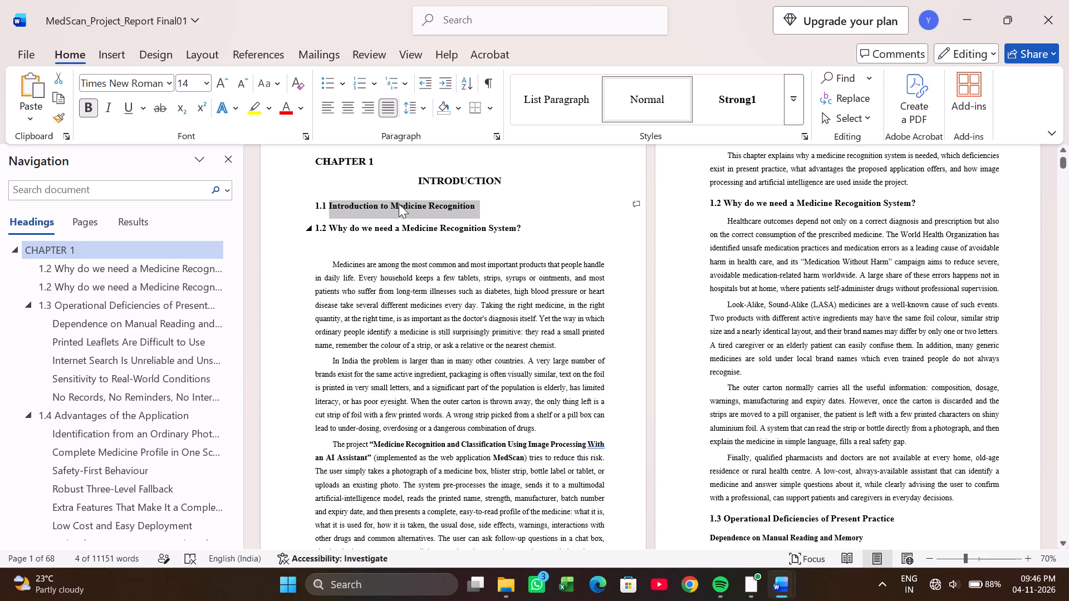
key(BackSpace)
key(BackSpace)
key(BackSpace)
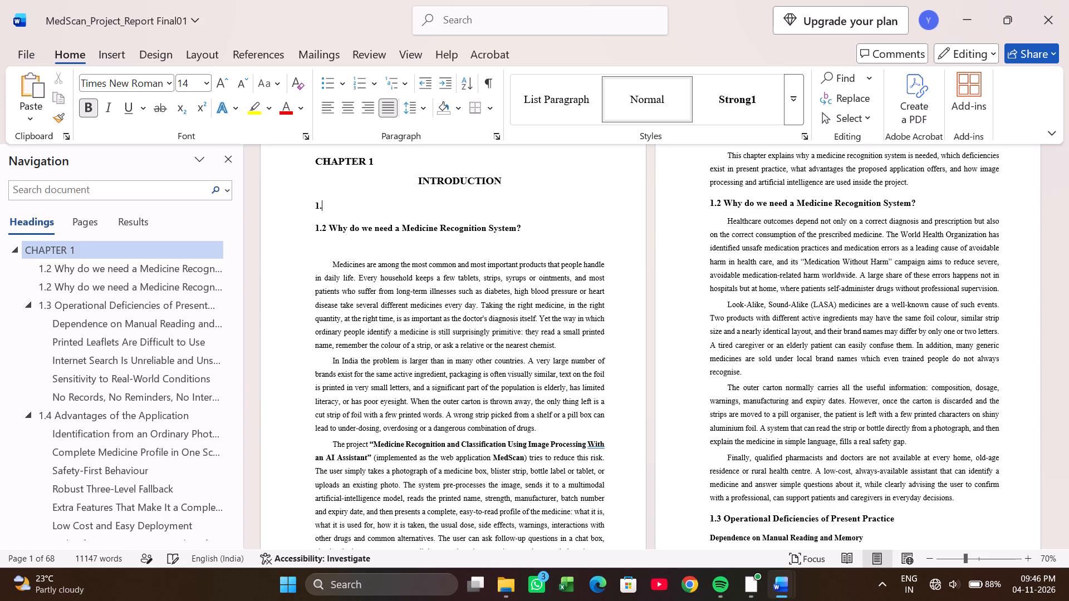
key(BackSpace)
key(BackSpace)
key(BackSpace)
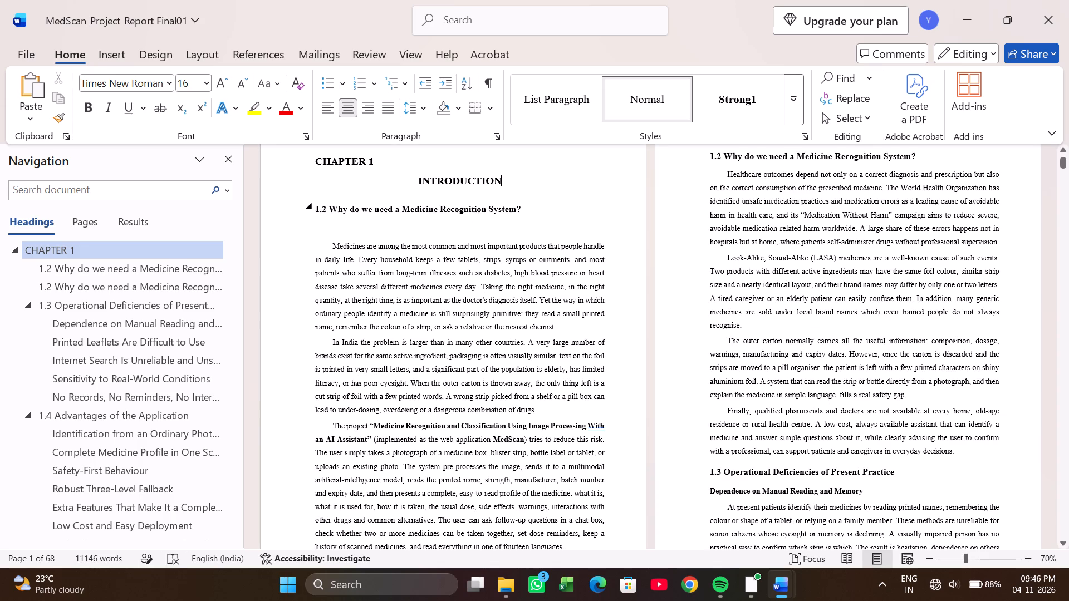
Replace the pasted heading's title with the copied "Introduction to Medicine Recognition" and remove the empty lines below it.
drag(523, 208, 369, 230)
drag(369, 230, 328, 210)
key(BackSpace)
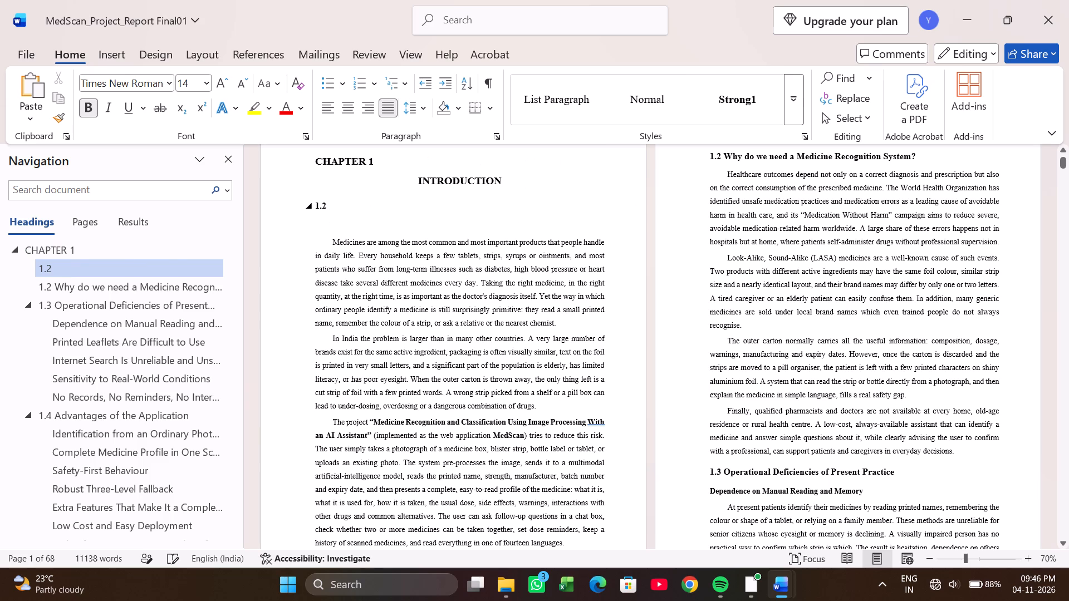
key(ctrl+v)
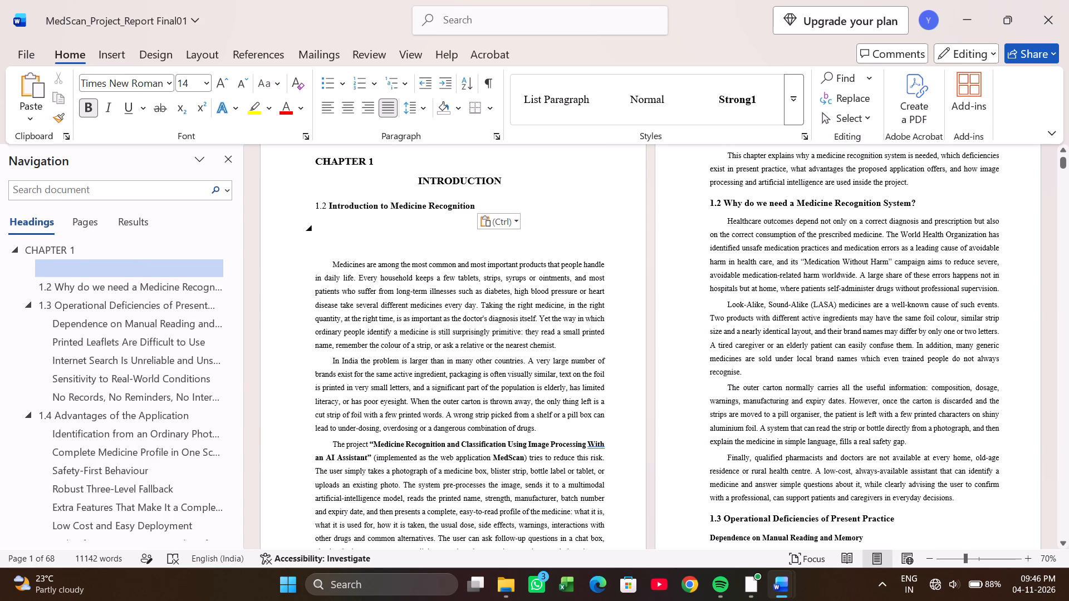
click(355, 251)
key(BackSpace)
key(BackSpace)
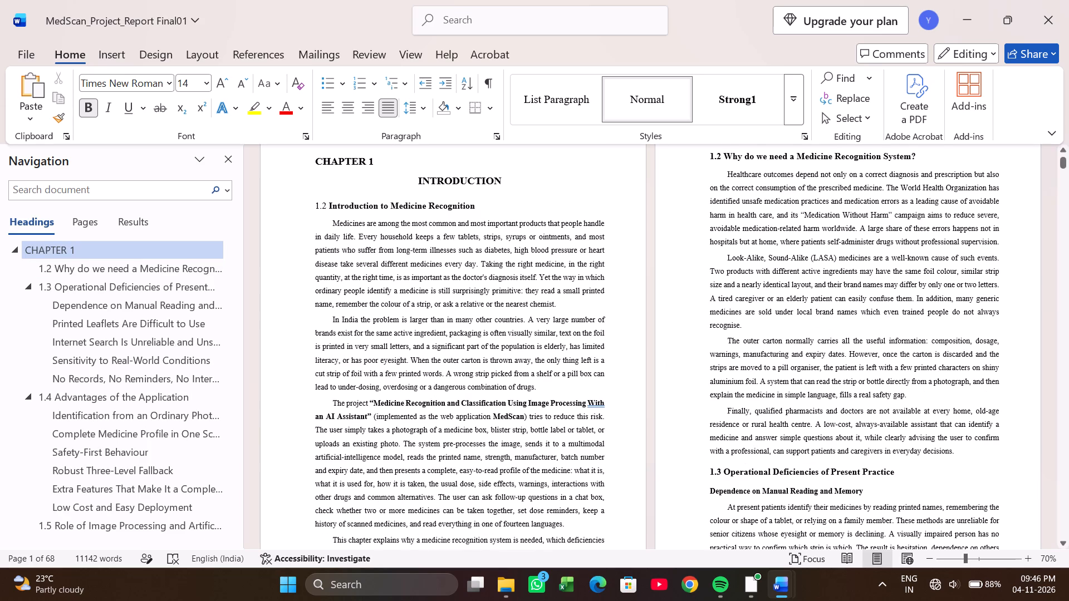
Format the whole "Introduction to Medicine Recognition" heading line, including its number, as bold 14 pt.
drag(475, 209, 317, 213)
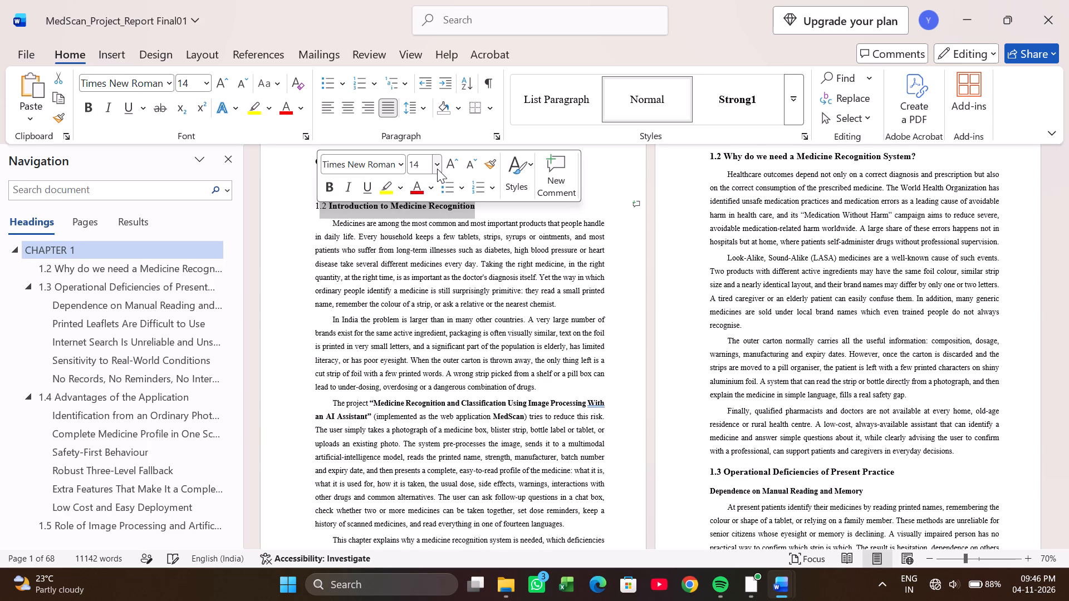
click(437, 169)
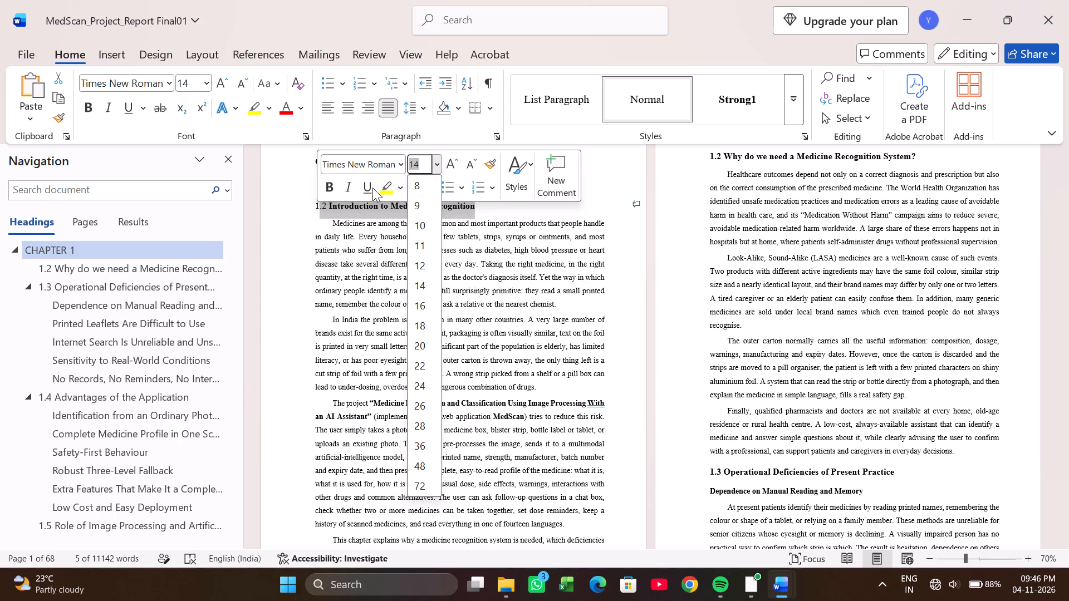
click(321, 190)
click(315, 214)
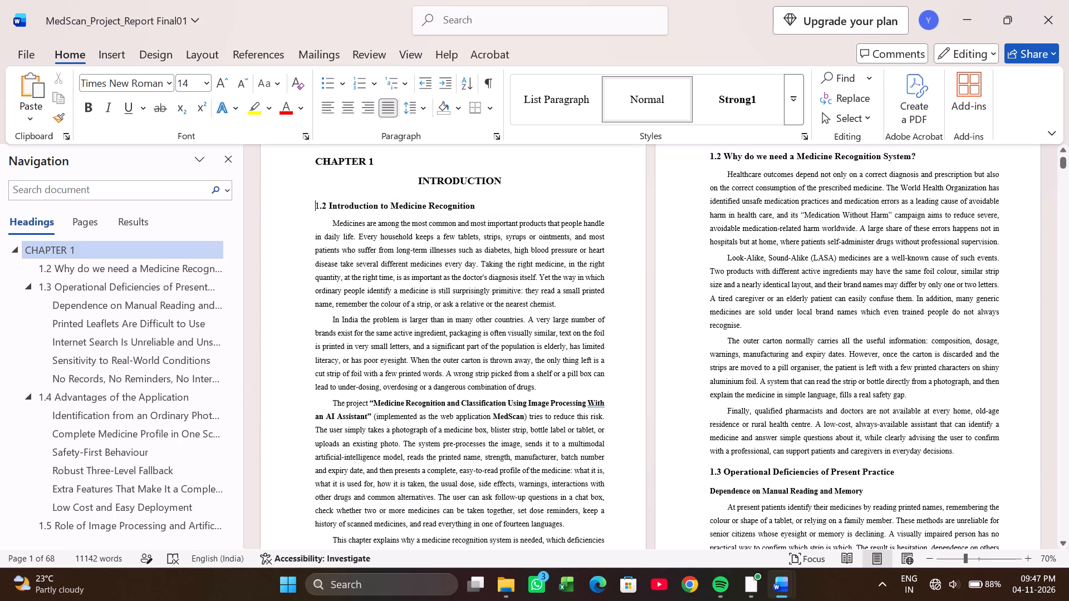
drag(313, 201, 463, 209)
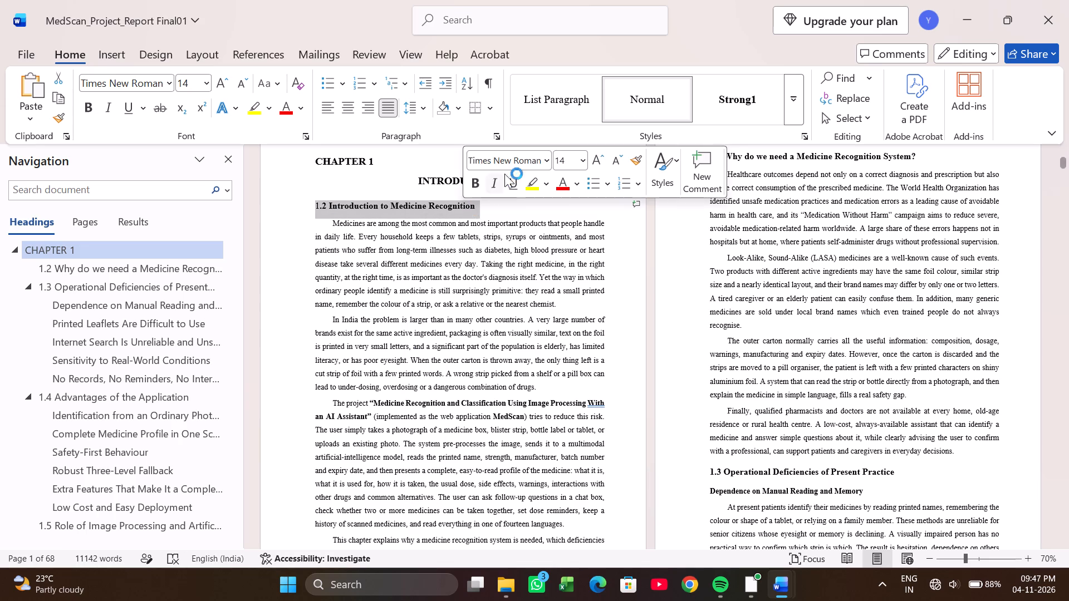
click(471, 186)
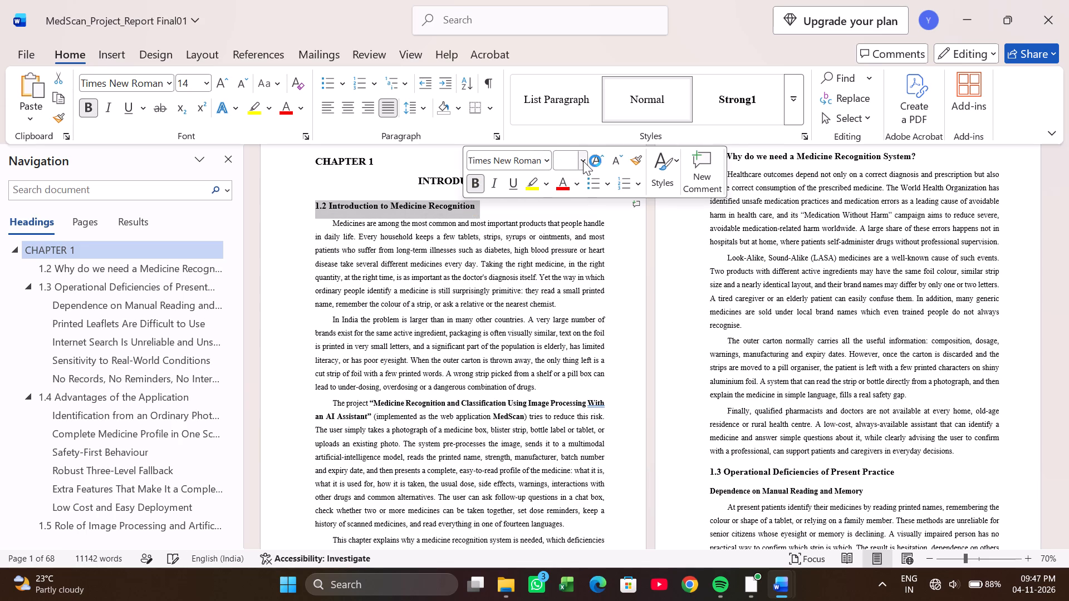
click(583, 161)
click(568, 281)
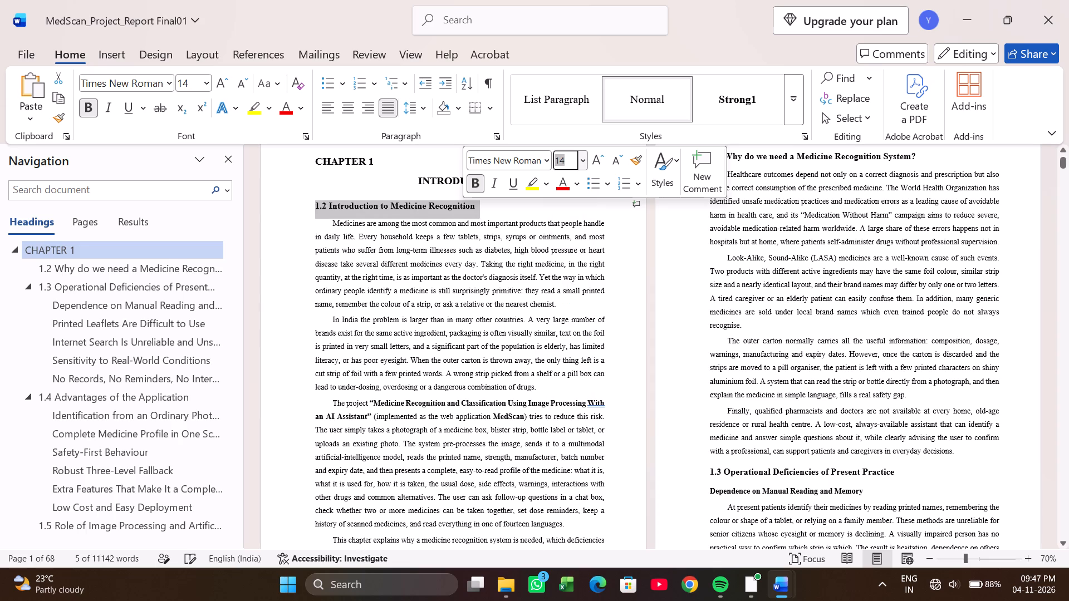
click(673, 277)
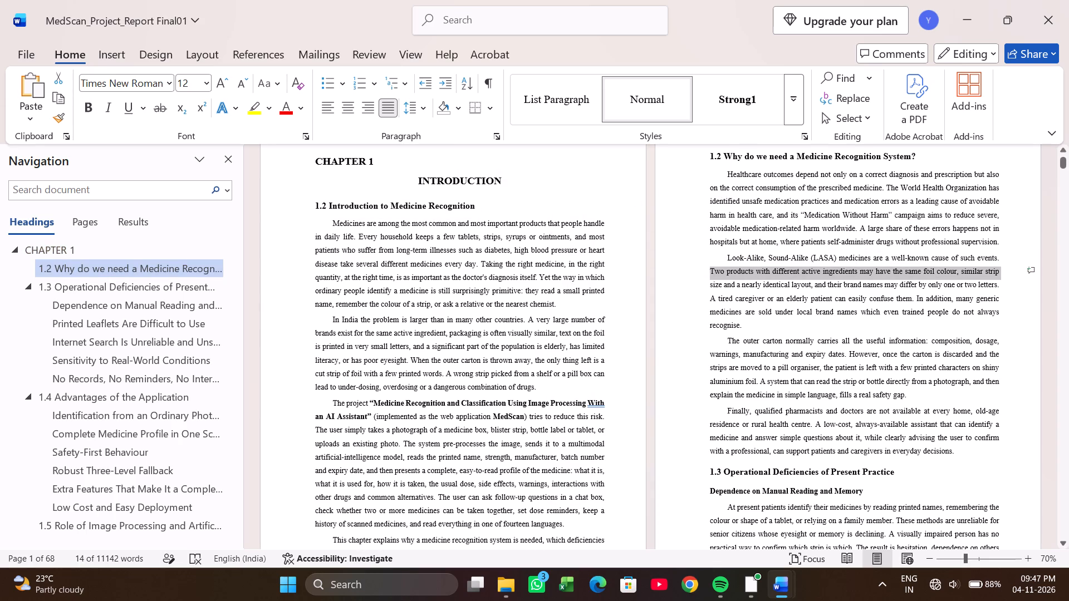
Change the number of the "Introduction to Medicine Recognition" heading to 1.1.
click(328, 207)
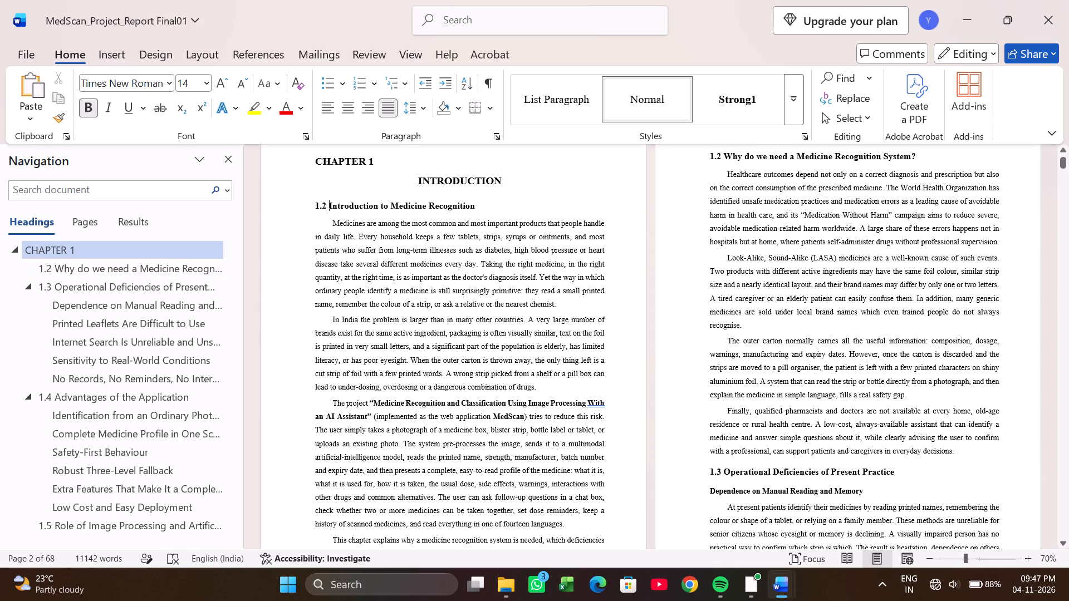
key(Left)
key(BackSpace)
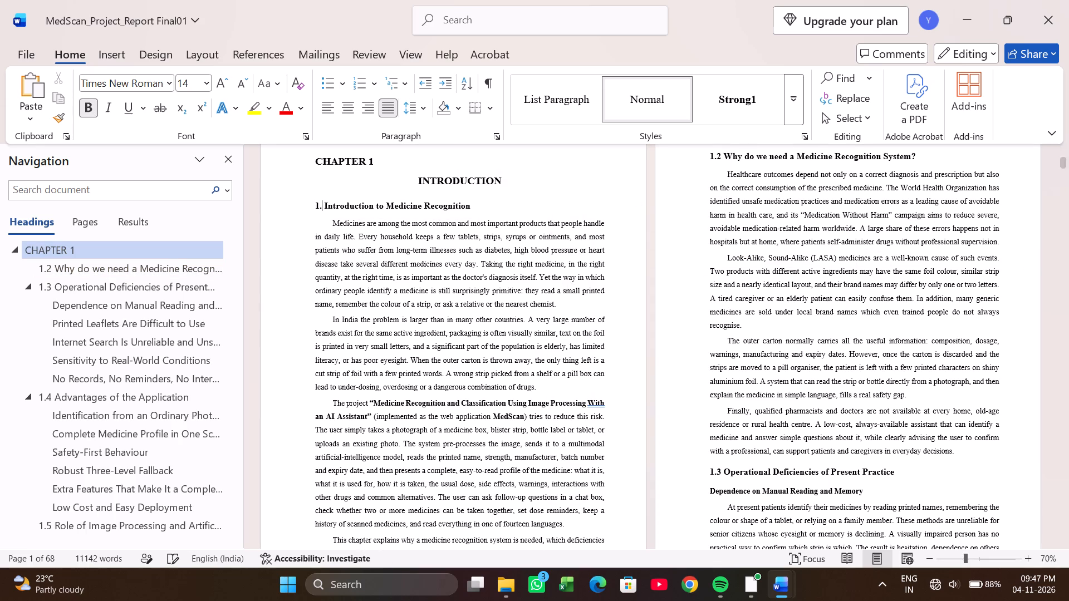
key(1)
click(264, 283)
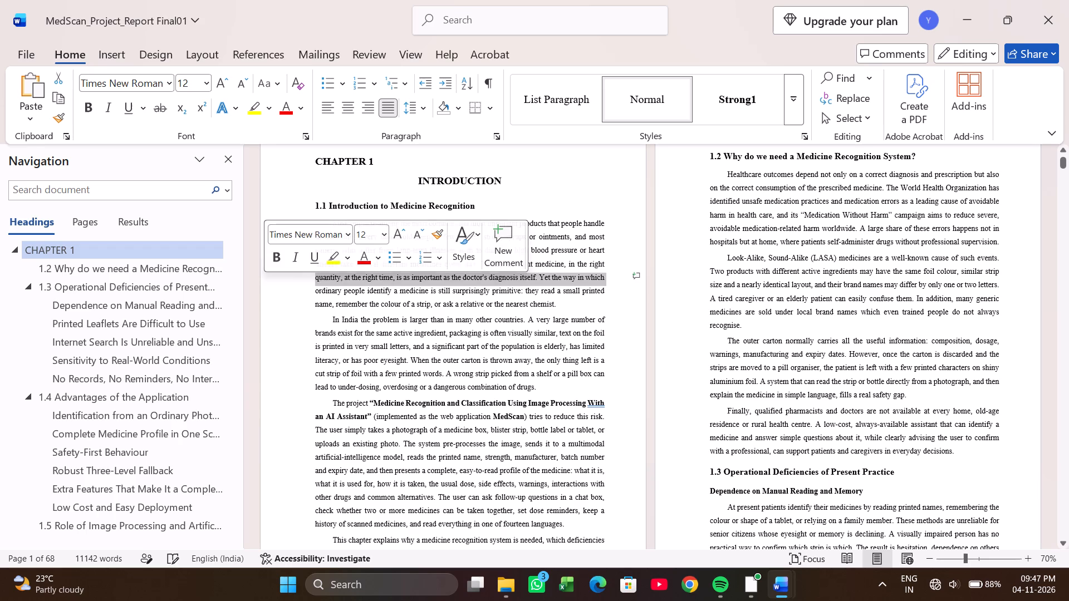
click(293, 311)
Save the report.
scroll(806, 322, down, 12)
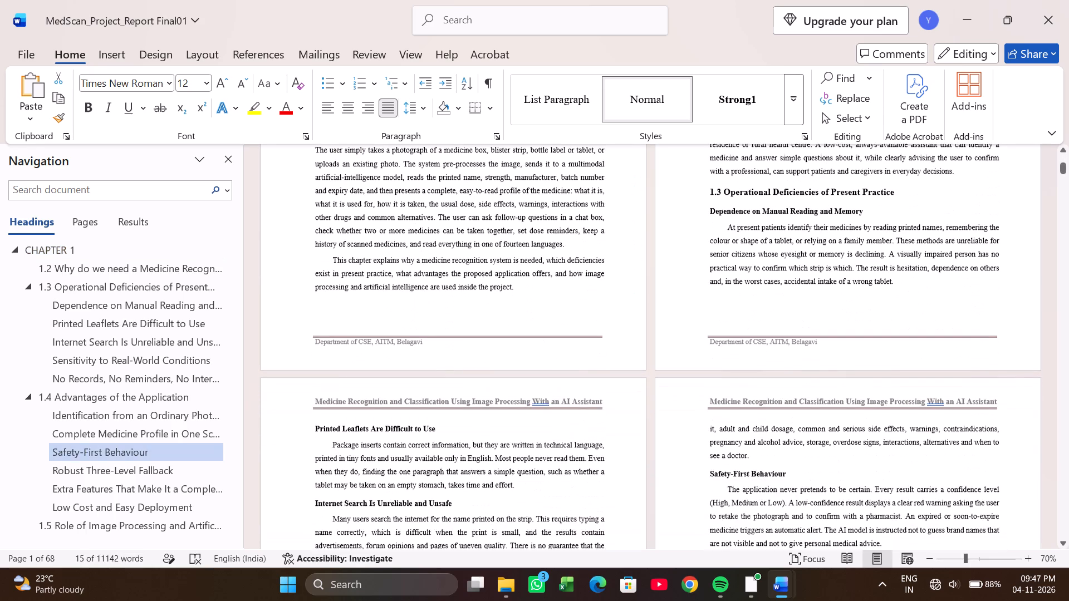
scroll(806, 325, down, 1)
key(ctrl+s)
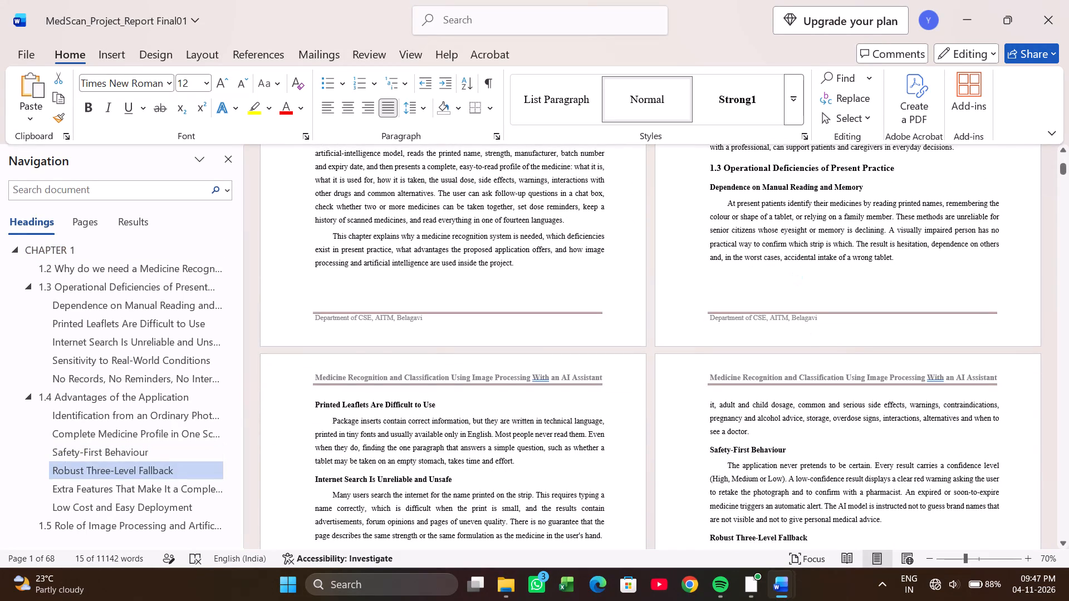
key(ctrl+s)
key(ctrl+s)
key(ctrl+s)
key(ctrl+s)
Open the Save As options for the report.
click(17, 53)
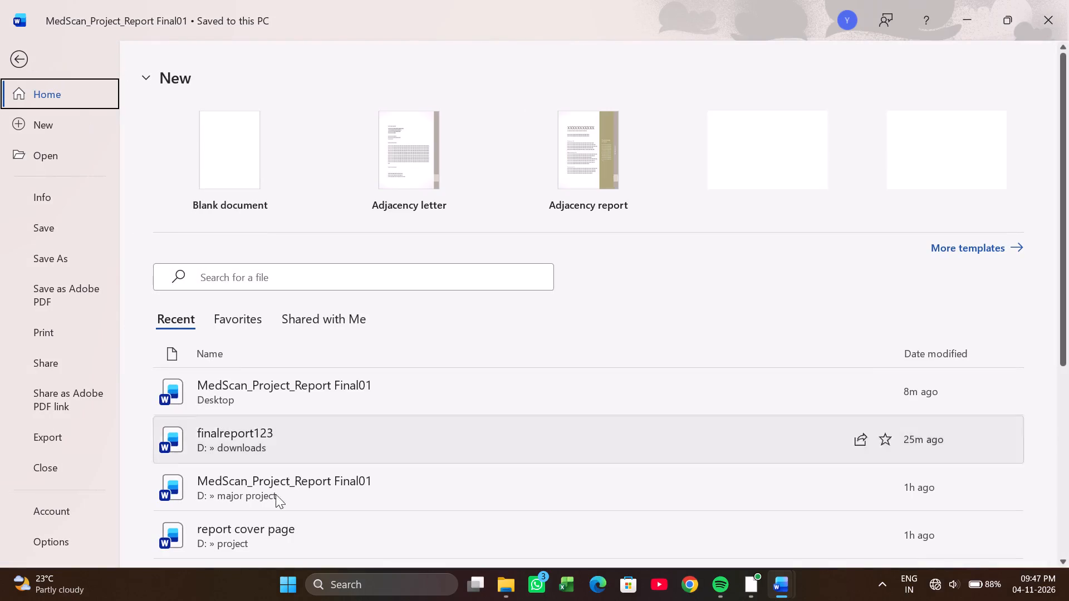
click(66, 257)
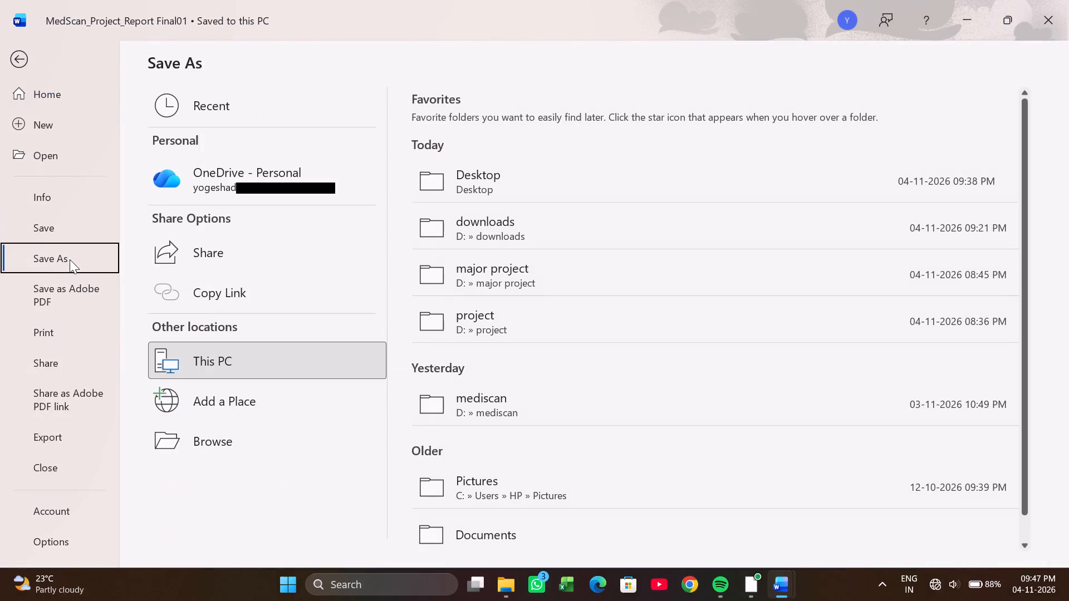
Save the report to the Desktop folder as a Word document named MedScan_Project_Report Final01.
click(493, 183)
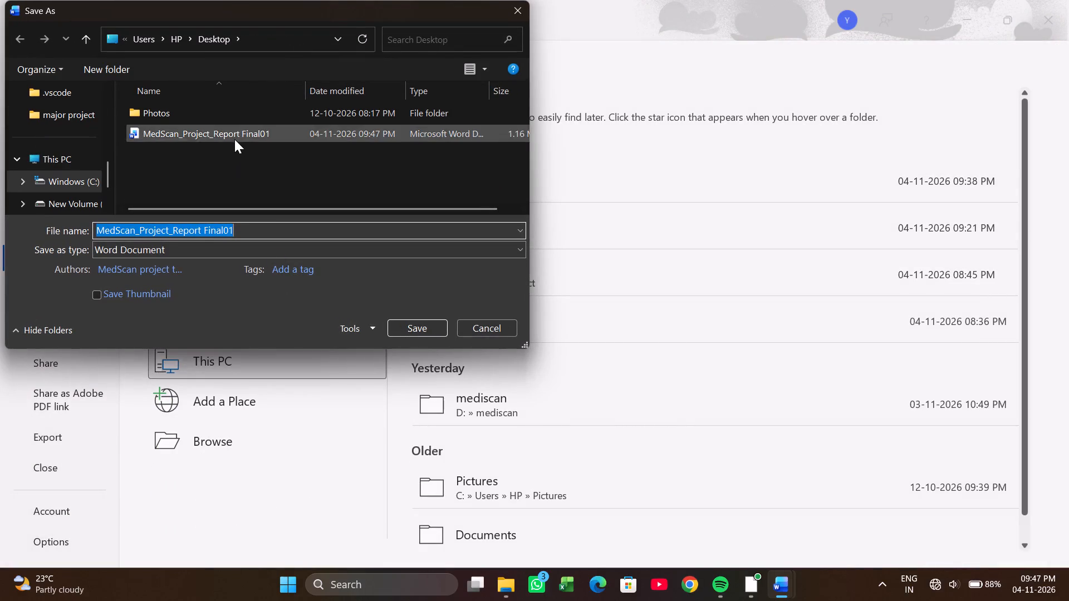
click(424, 327)
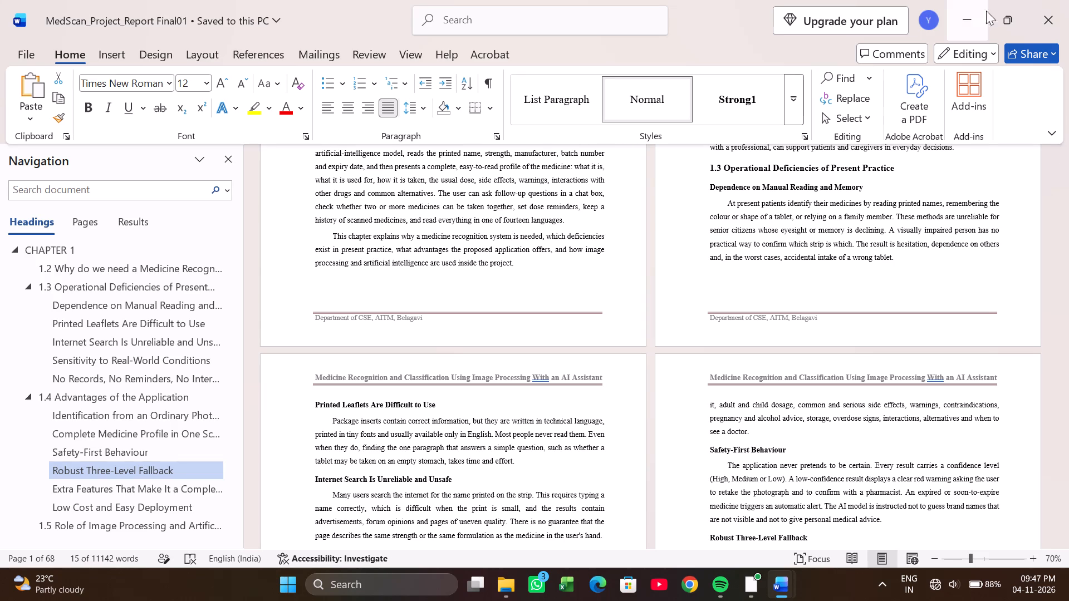
Minimize the report window to bring the File Explorer window behind it into view.
click(982, 15)
click(974, 12)
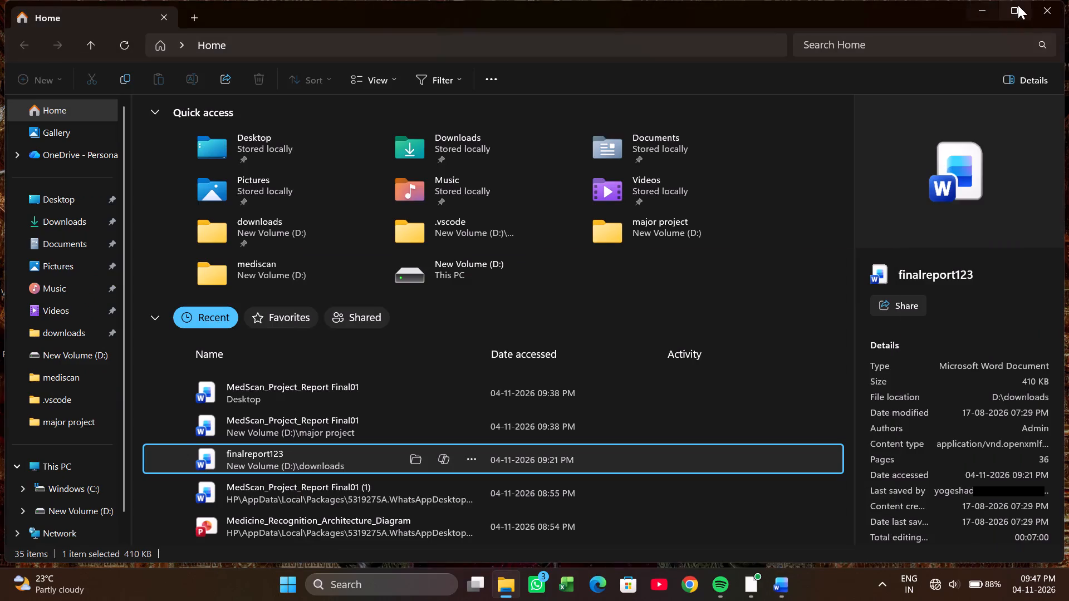
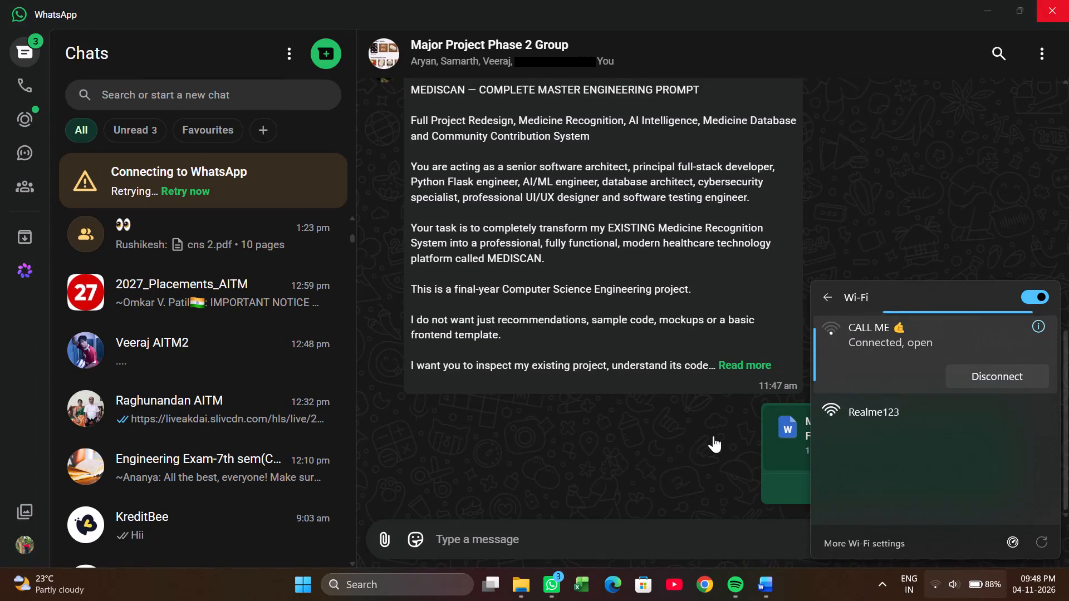
Switch the computer's Wi-Fi connection to the Realme123 network and close the network list.
click(883, 410)
click(974, 466)
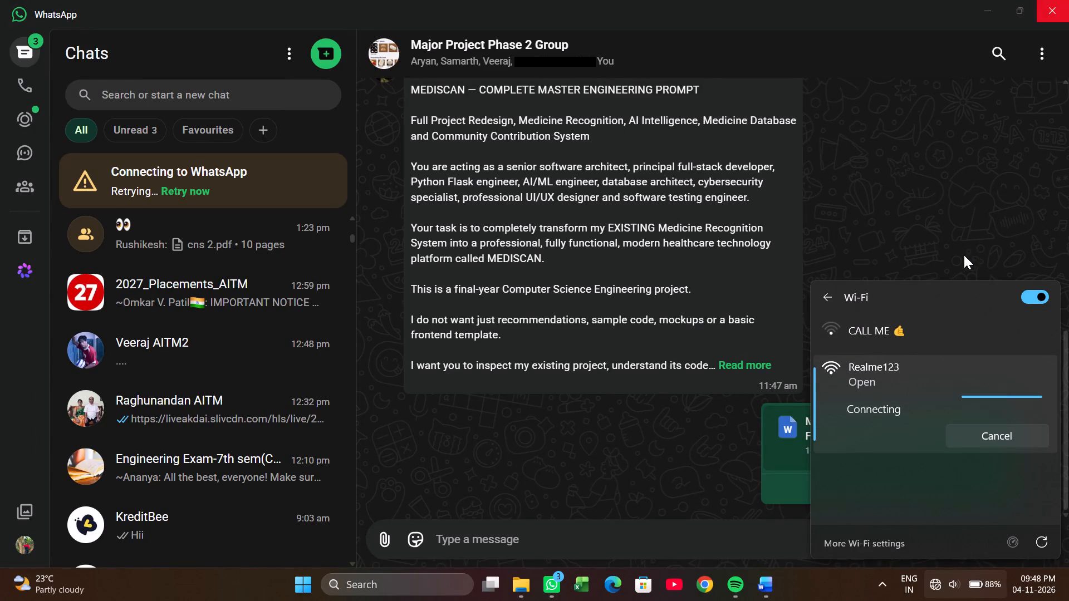
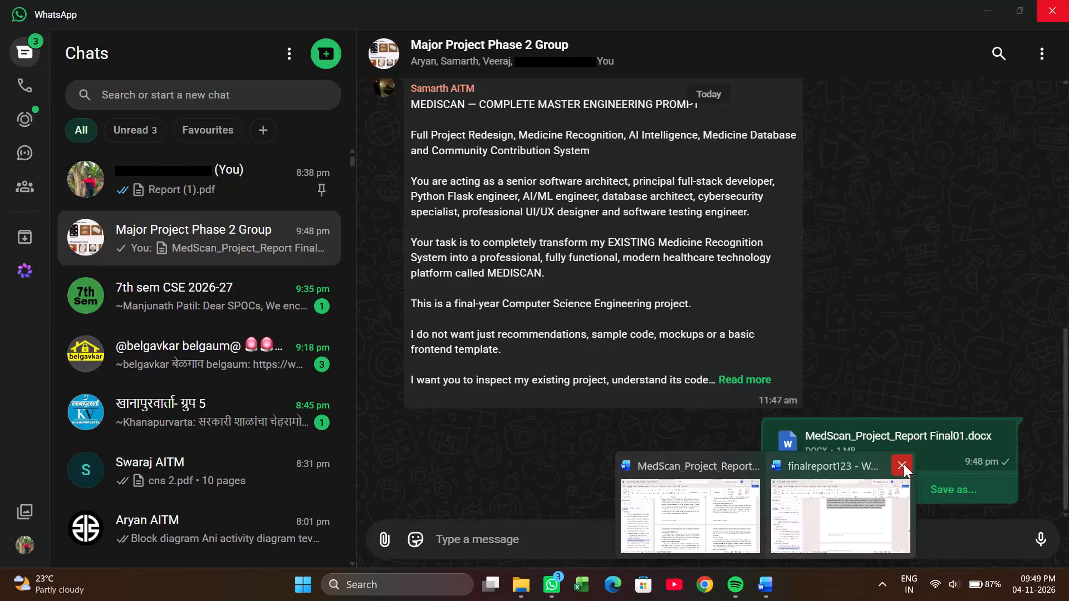
Close the finalreport123 document and switch to the MedScan_Project_Report Final01 document in Word.
click(904, 464)
click(764, 494)
Check the line spacing of the body paragraphs under "1.2 Why do we need a Medicine Recognition System?" and dismiss the Wi-Fi scan notification.
scroll(490, 240, up, 7)
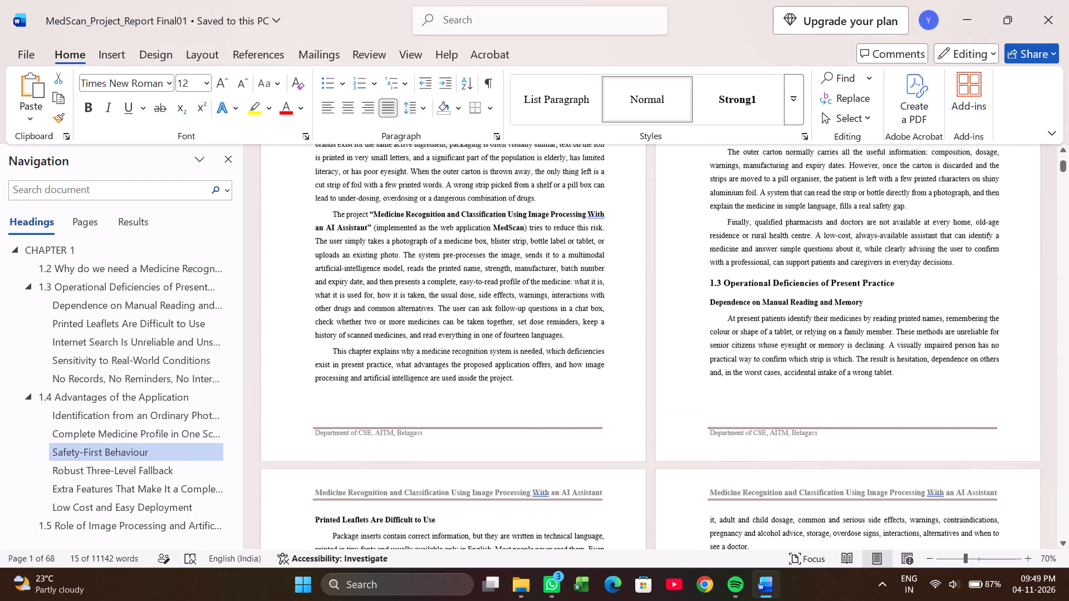
scroll(487, 240, up, 10)
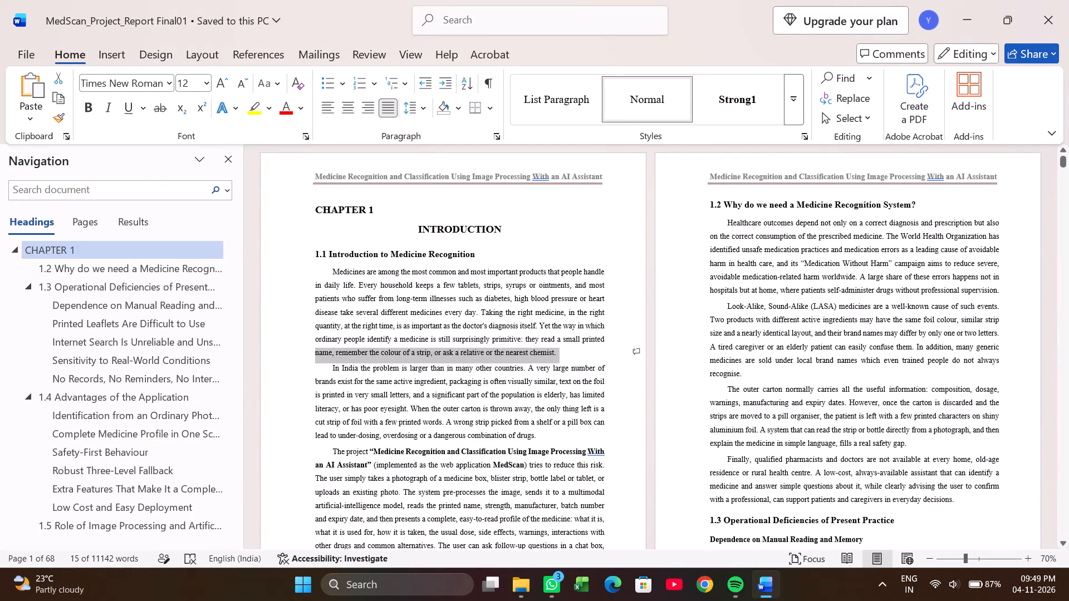
click(510, 344)
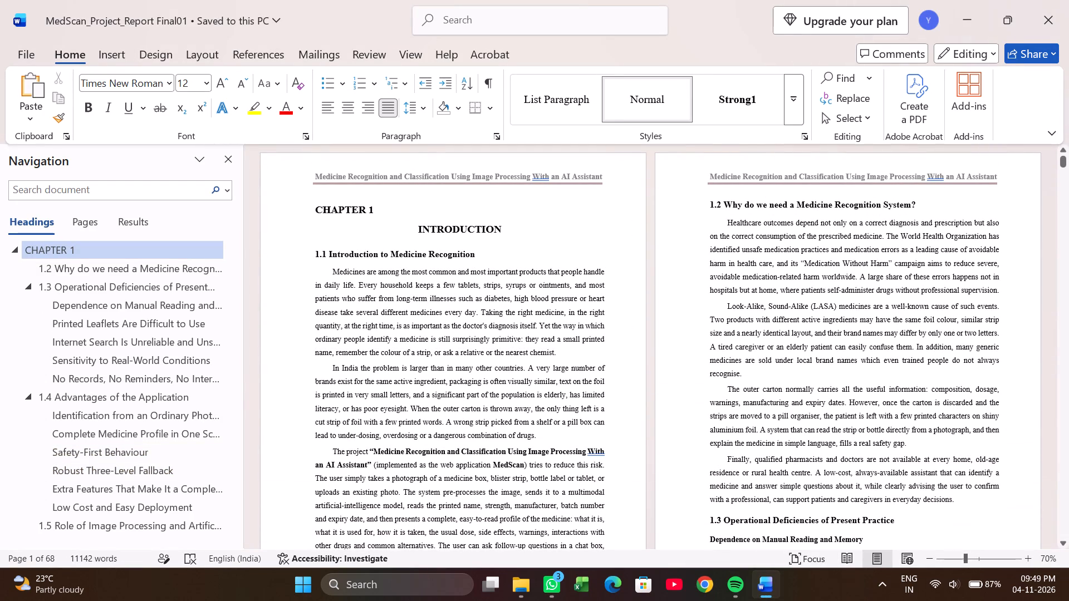
drag(718, 242, 813, 401)
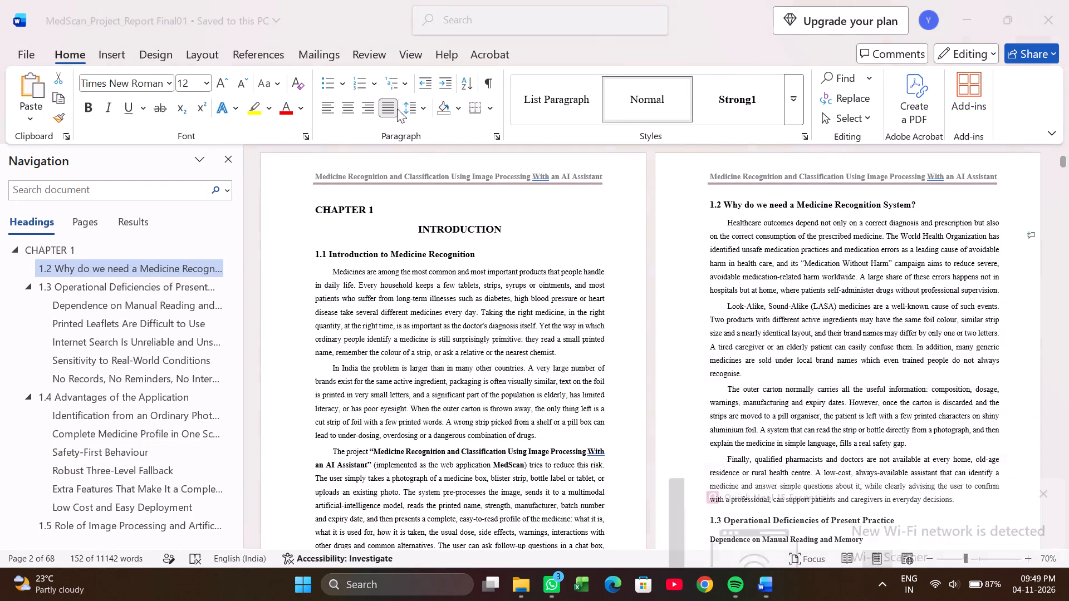
click(420, 109)
click(424, 109)
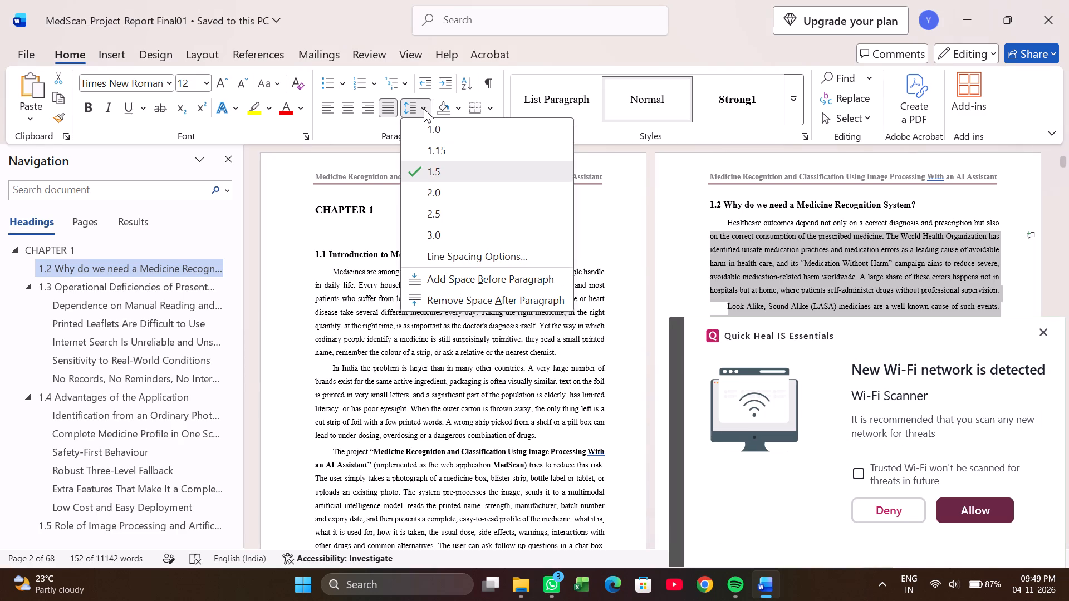
click(1042, 331)
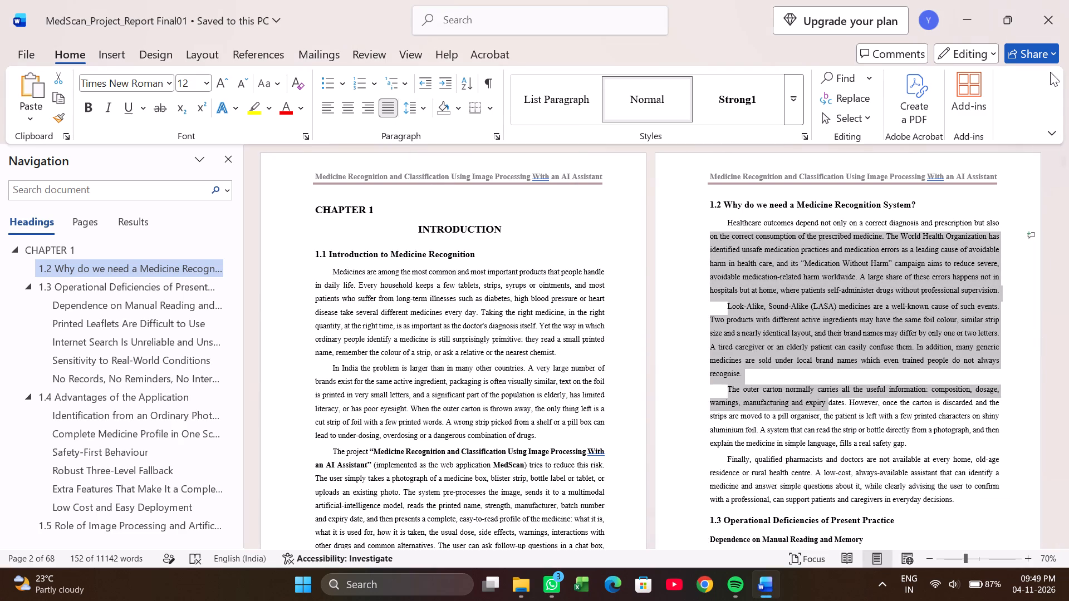
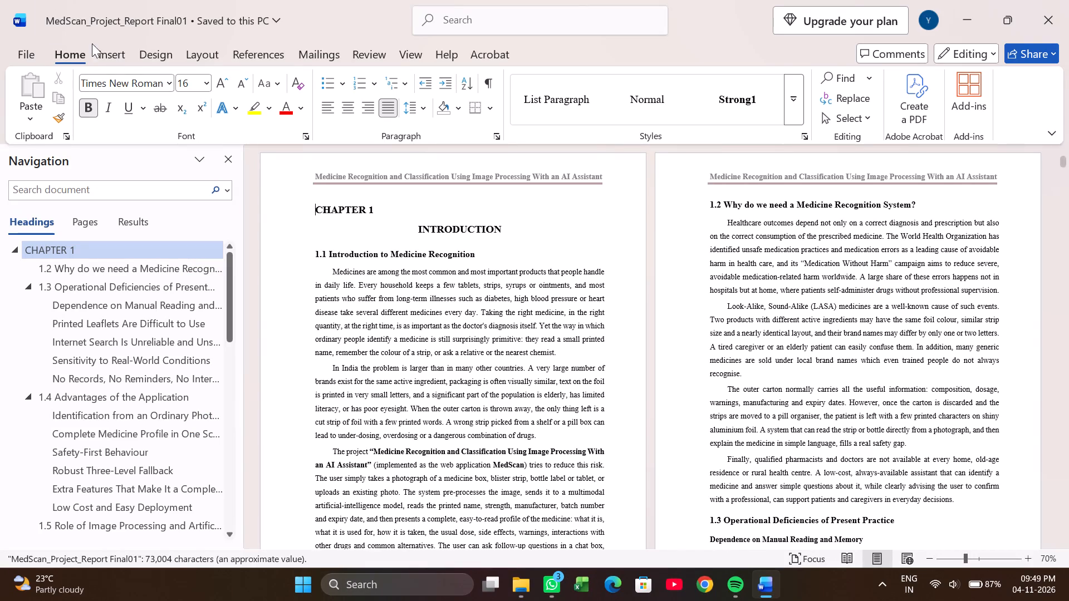
Start a PDF export of the report and name the file "final med".
click(22, 49)
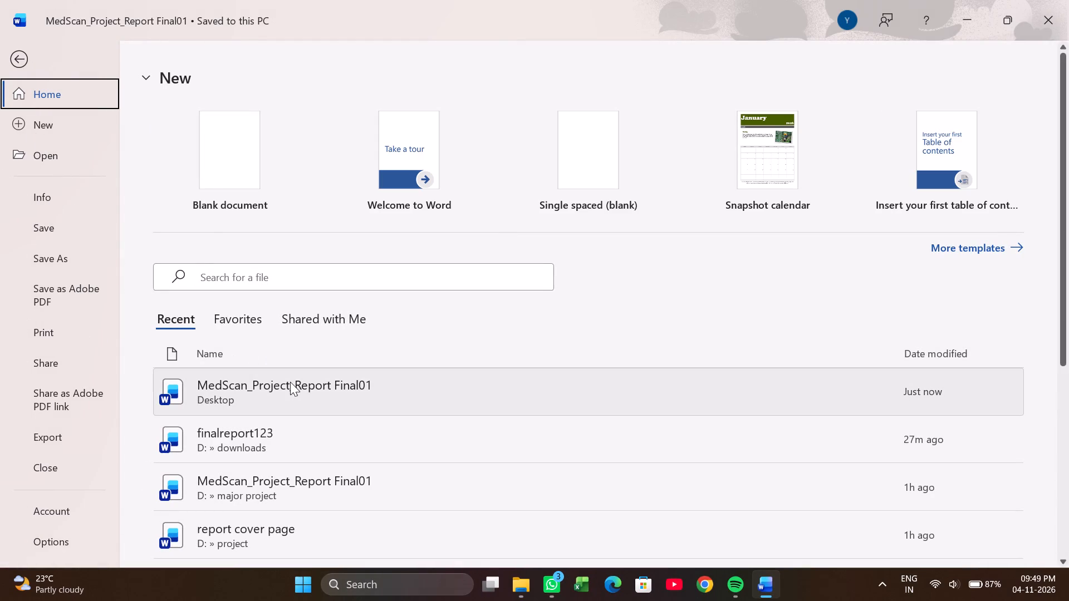
click(40, 437)
click(230, 154)
click(460, 197)
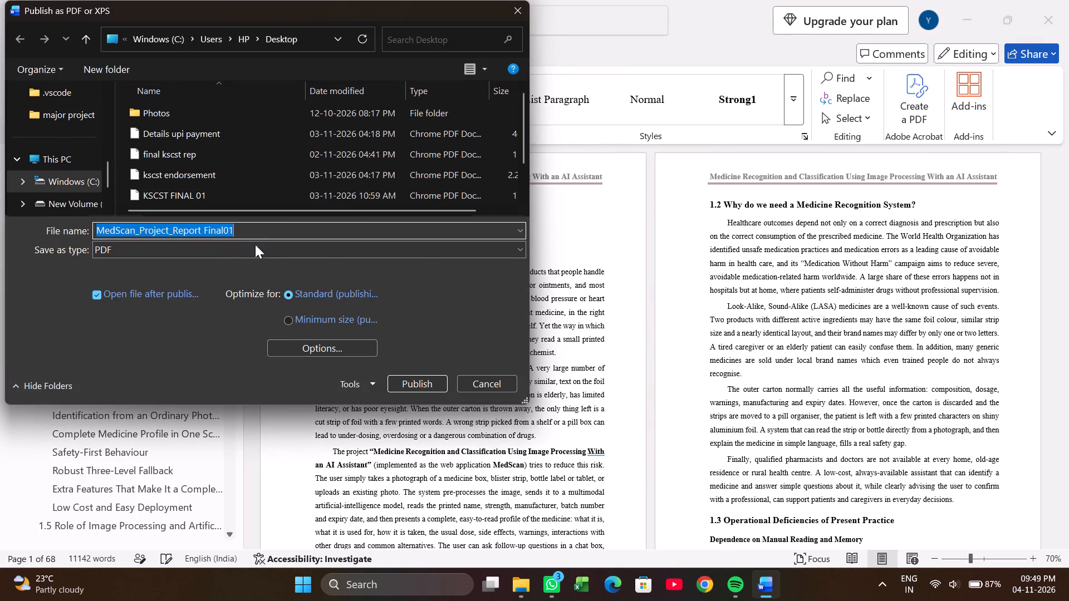
click(237, 234)
click(258, 219)
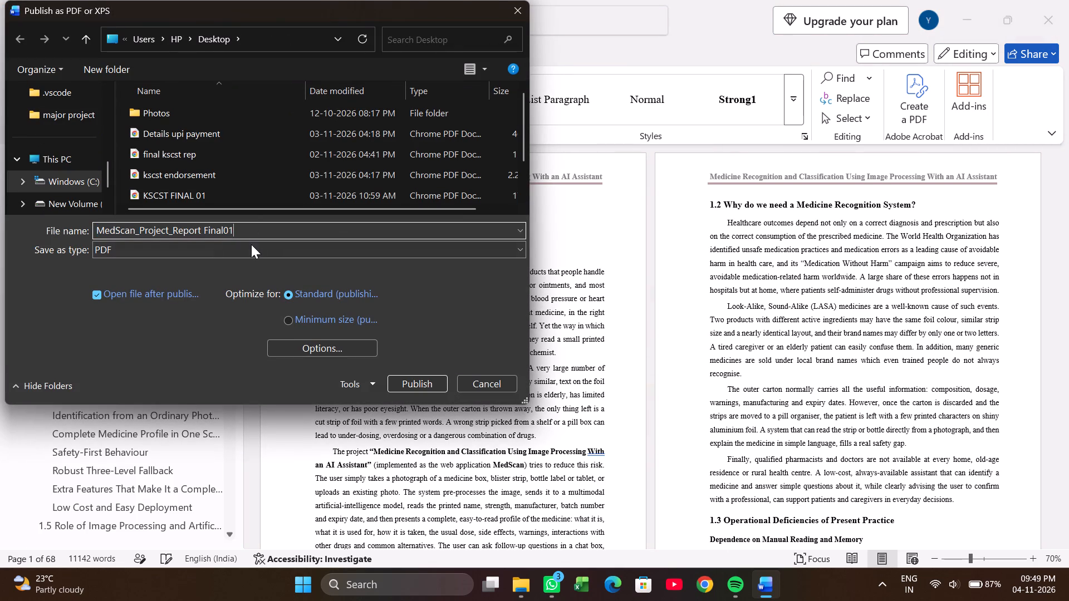
key(BackSpace)
key(BackSpace)
key(BackSpace)
key(BackSpace)
key(BackSpace)
key(BackSpace)
key(BackSpace)
key(BackSpace)
key(BackSpace)
key(BackSpace)
key(BackSpace)
key(BackSpace)
key(BackSpace)
key(BackSpace)
key(BackSpace)
key(BackSpace)
key(BackSpace)
key(BackSpace)
key(BackSpace)
key(BackSpace)
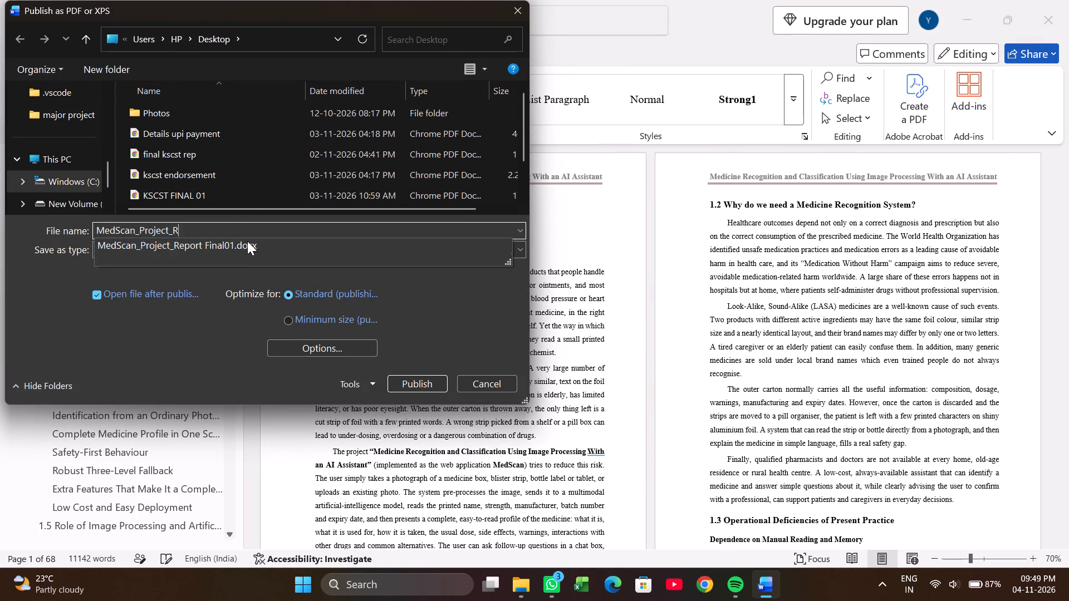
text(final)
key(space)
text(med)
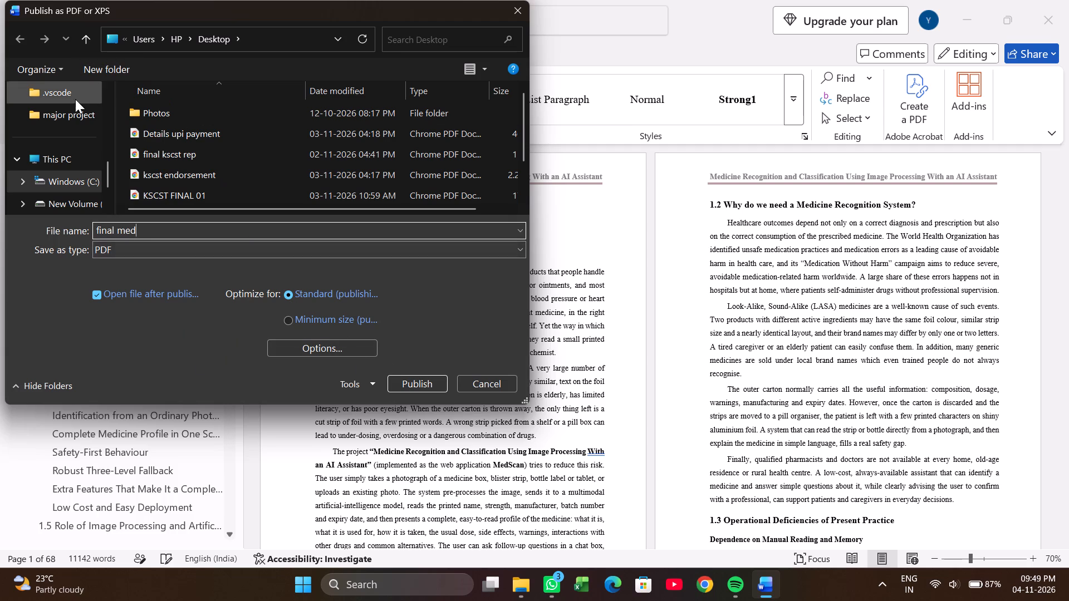
Choose the Desktop folder as the destination, publish the PDF there, and minimise the report window.
scroll(61, 156, down, 2)
scroll(59, 159, up, 11)
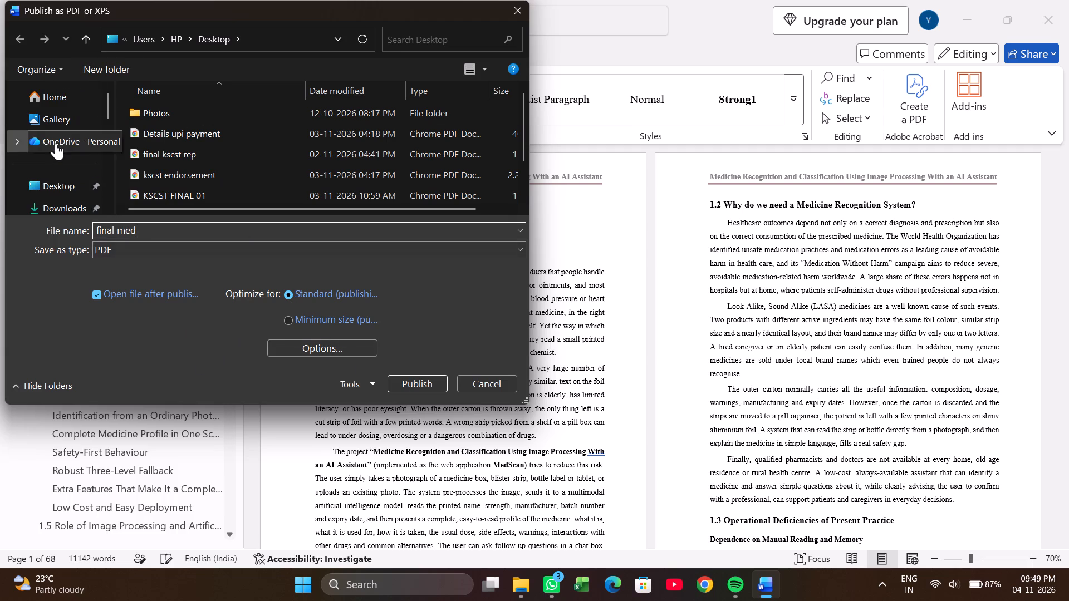
click(56, 176)
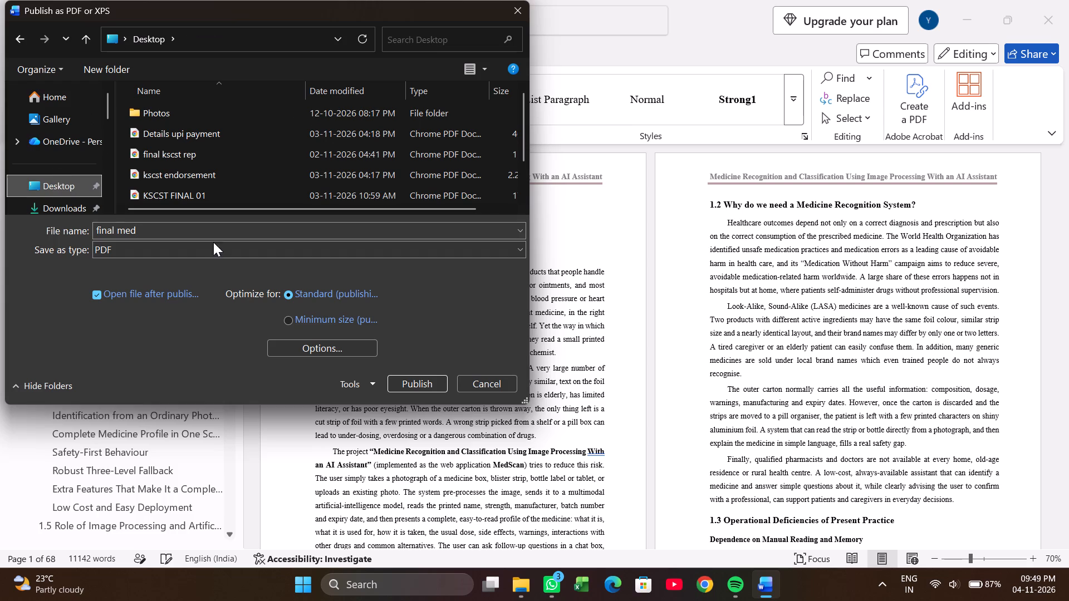
scroll(204, 135, down, 10)
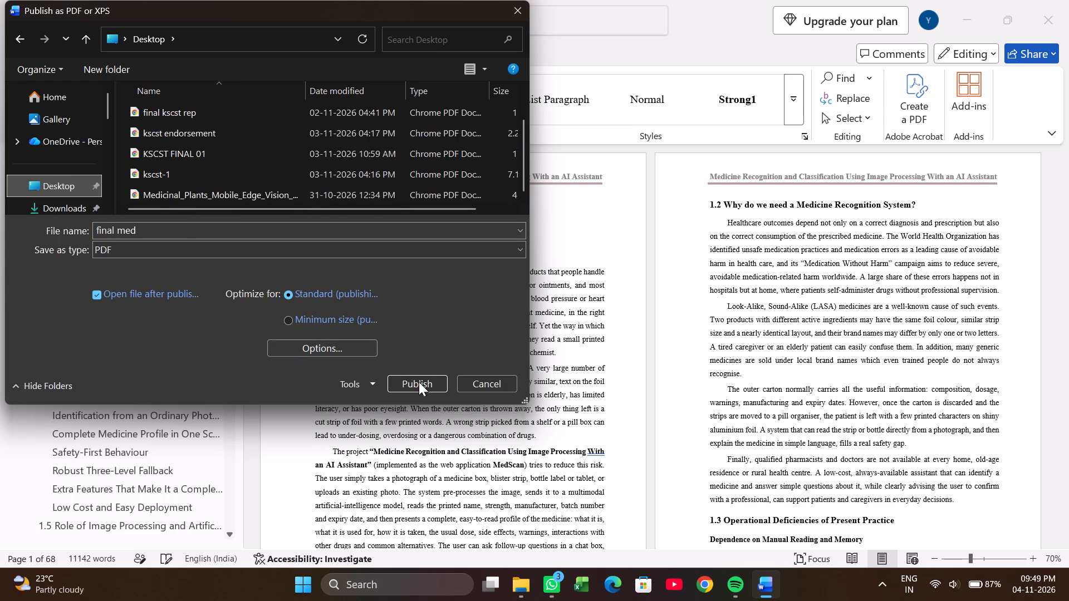
click(419, 383)
click(972, 14)
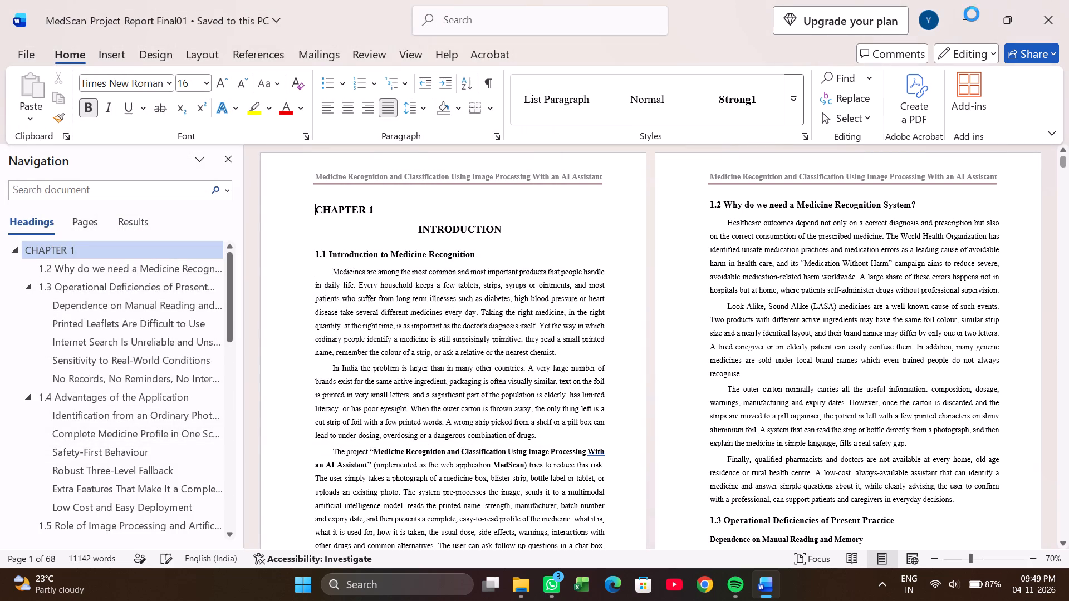